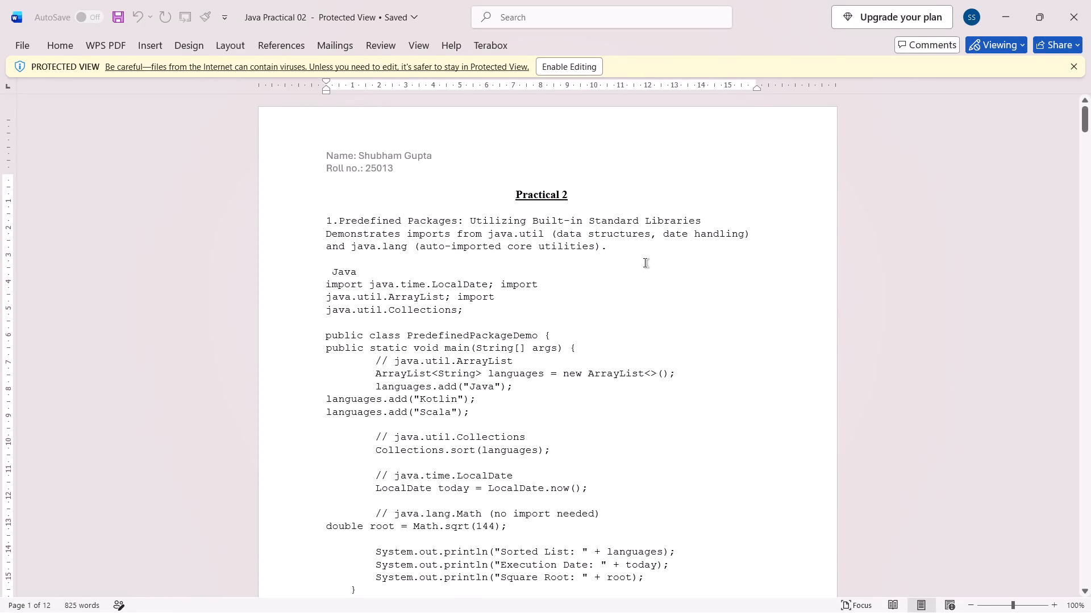
Enable editing for the Java Practical 02 document opened in Protected View.
scroll(645, 263, "down", 2)
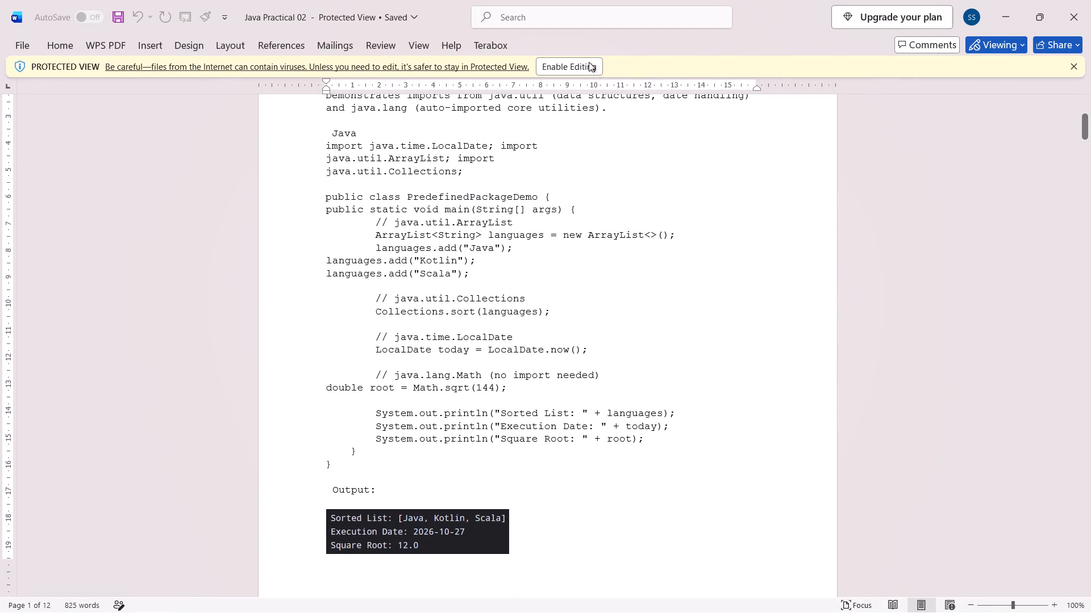
left_click(584, 61)
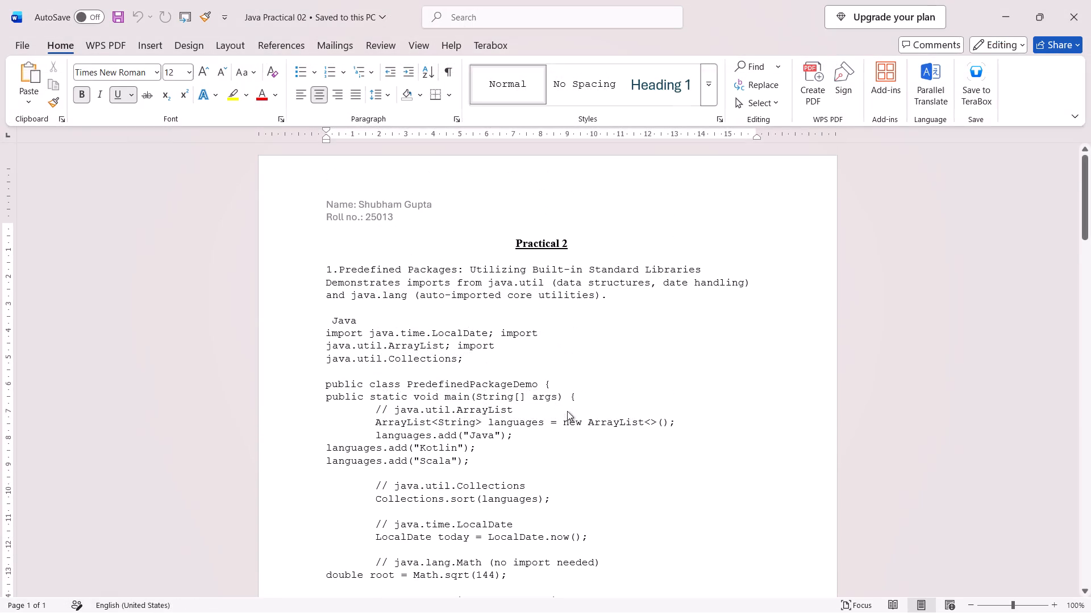
Change the font of the document's entire body text to Times New Roman.
scroll(567, 411, "up", 6)
scroll(567, 411, "up", 10, "ctrl")
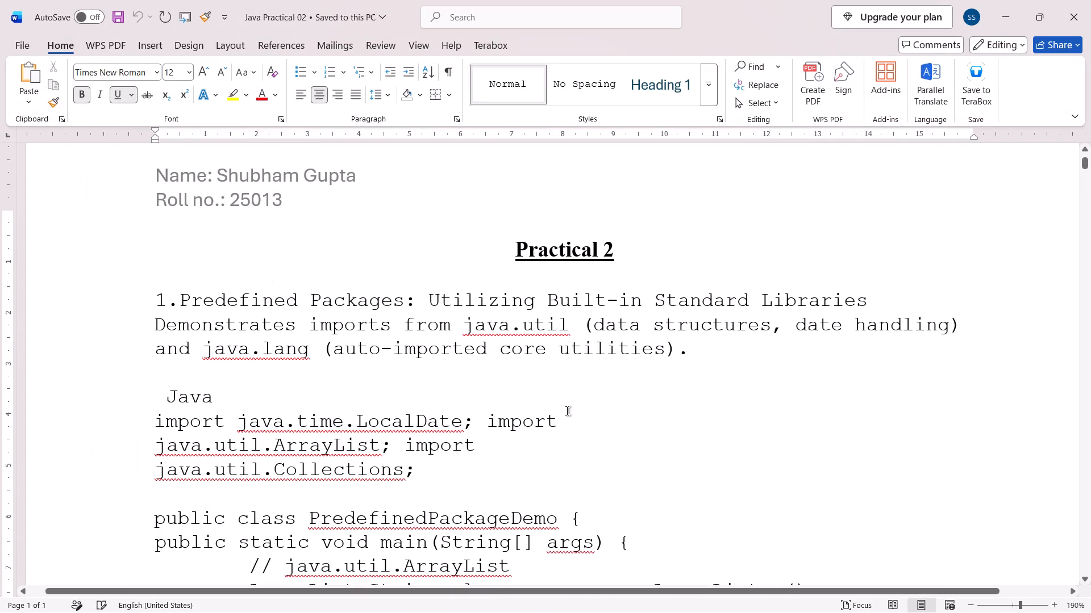
scroll(567, 411, "down", 9, "ctrl")
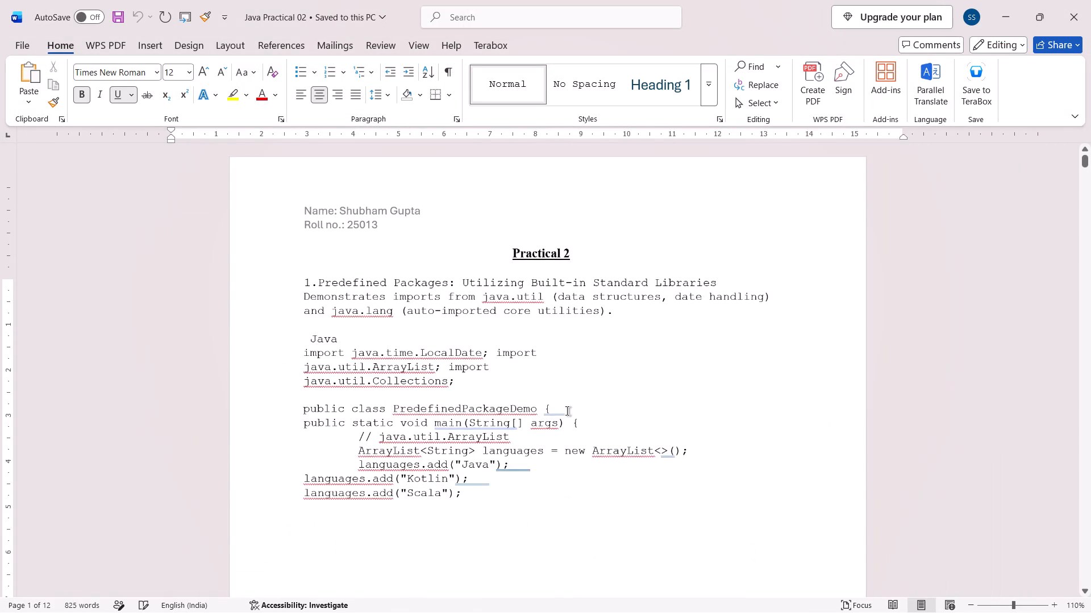
scroll(567, 411, "down", 2, "ctrl")
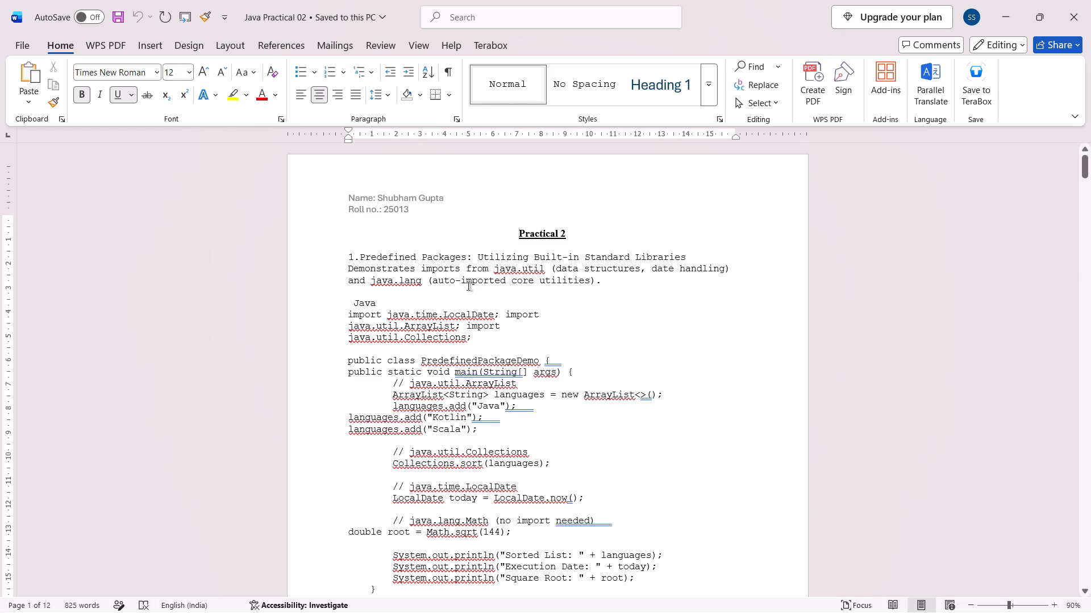
key("ctrl+a")
left_click_drag(160, 75, 161, 168)
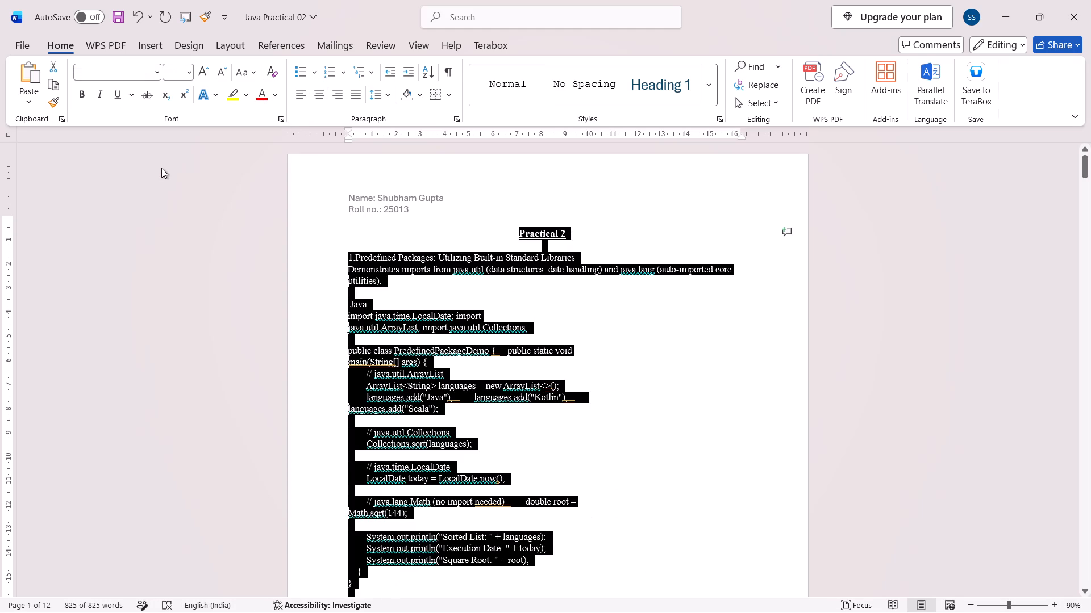
left_click(156, 70)
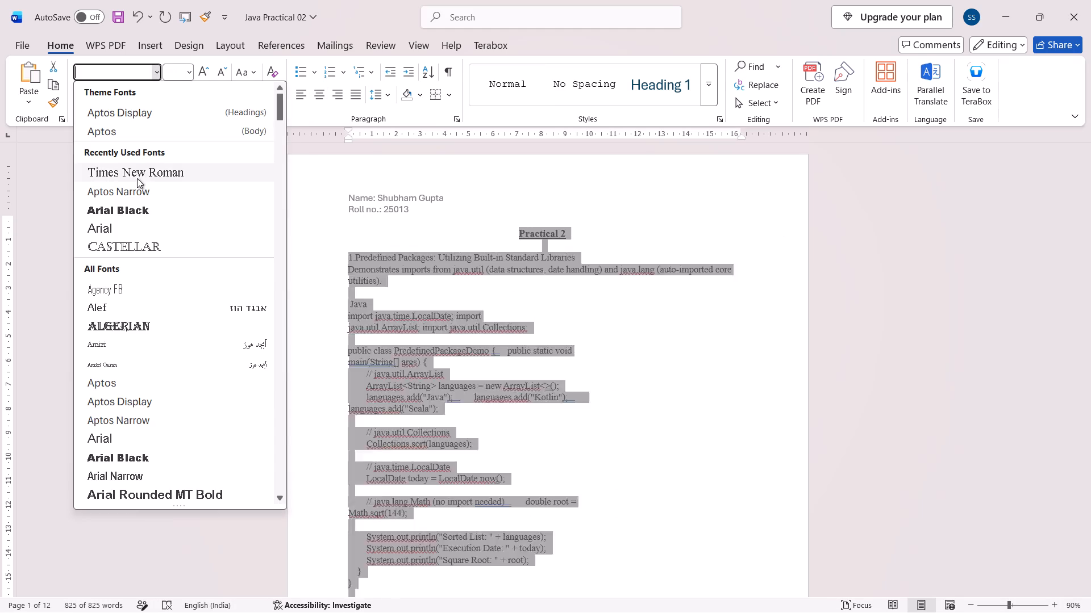
left_click(137, 177)
left_click(585, 380)
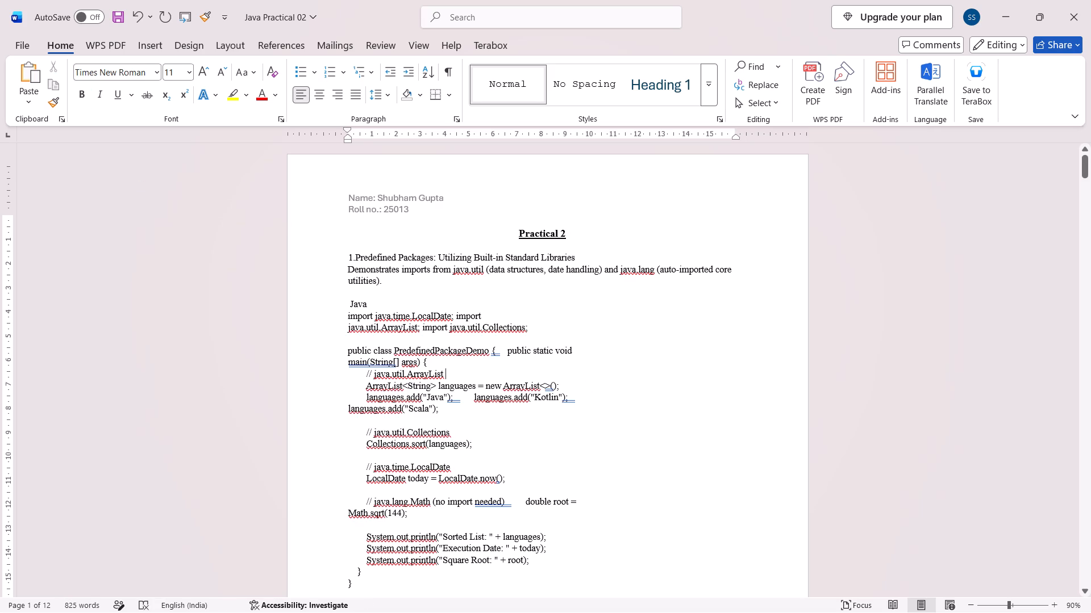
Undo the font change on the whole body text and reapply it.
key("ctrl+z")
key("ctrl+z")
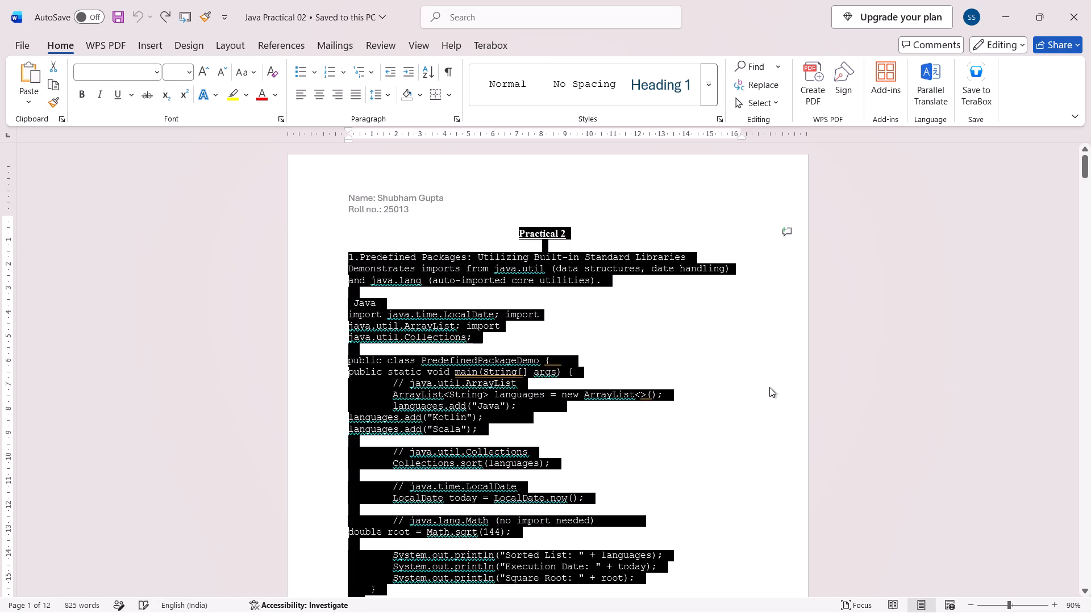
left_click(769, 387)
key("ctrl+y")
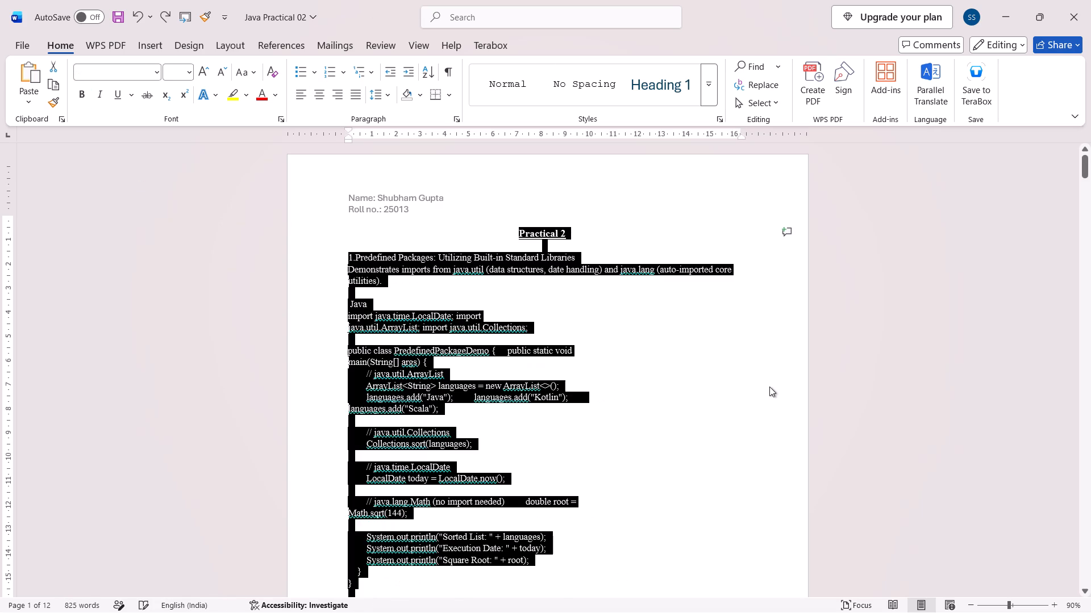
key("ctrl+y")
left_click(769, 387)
Look through all pages of the document to examine how the code listings and outputs are laid out in the new font.
scroll(769, 387, "down", 1)
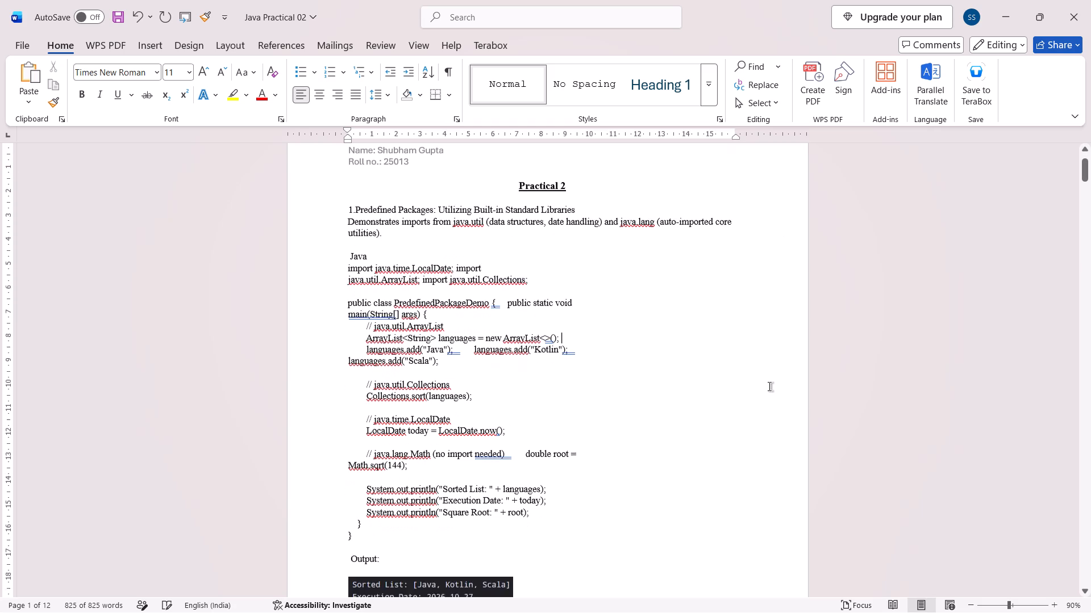
scroll(769, 387, "down", 7)
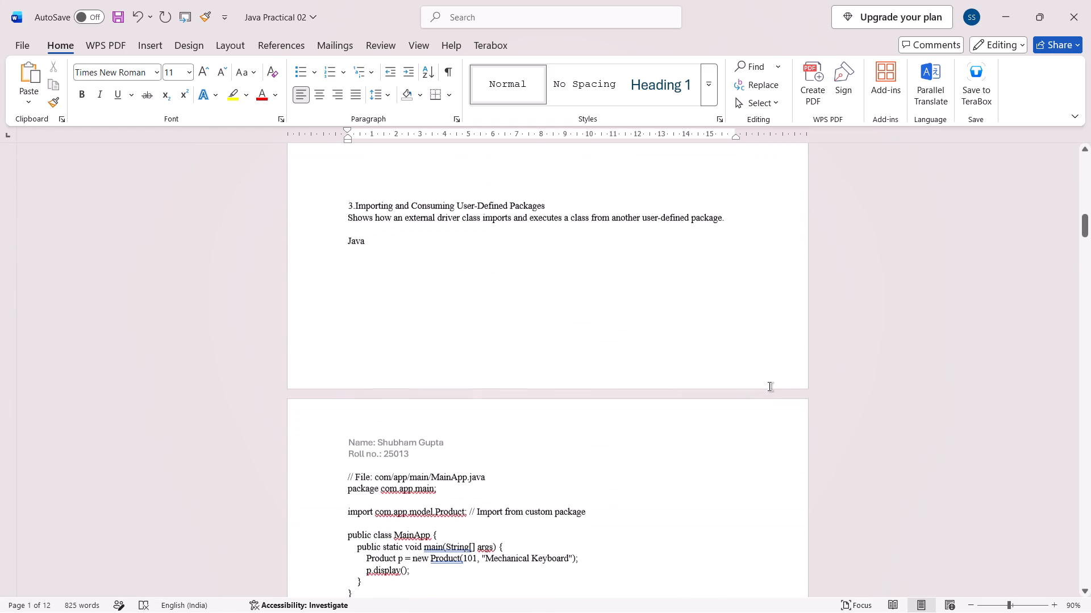
scroll(769, 387, "down", 5)
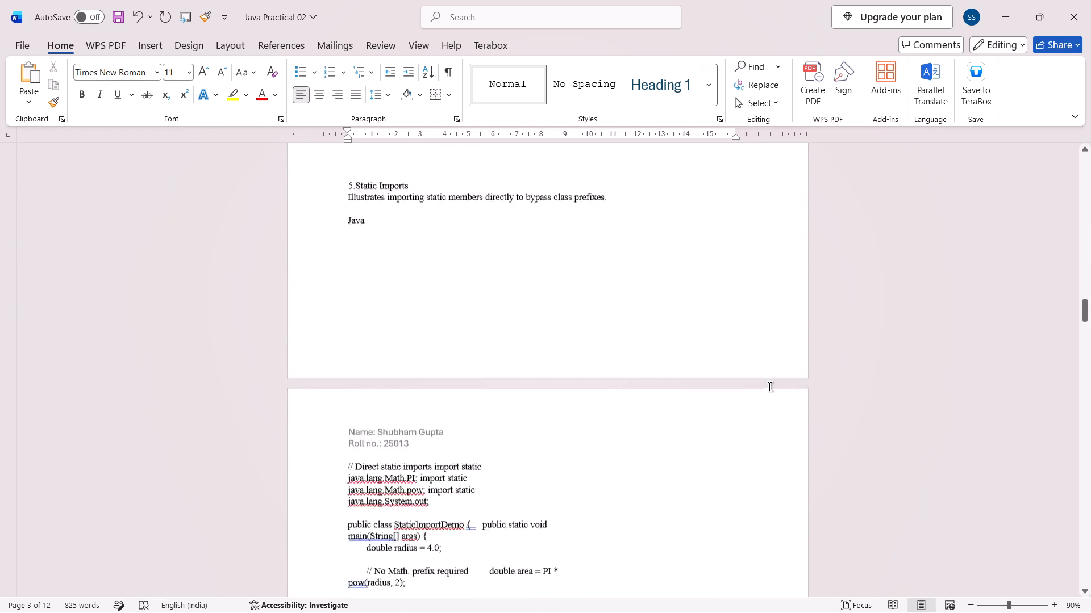
scroll(769, 387, "down", 7)
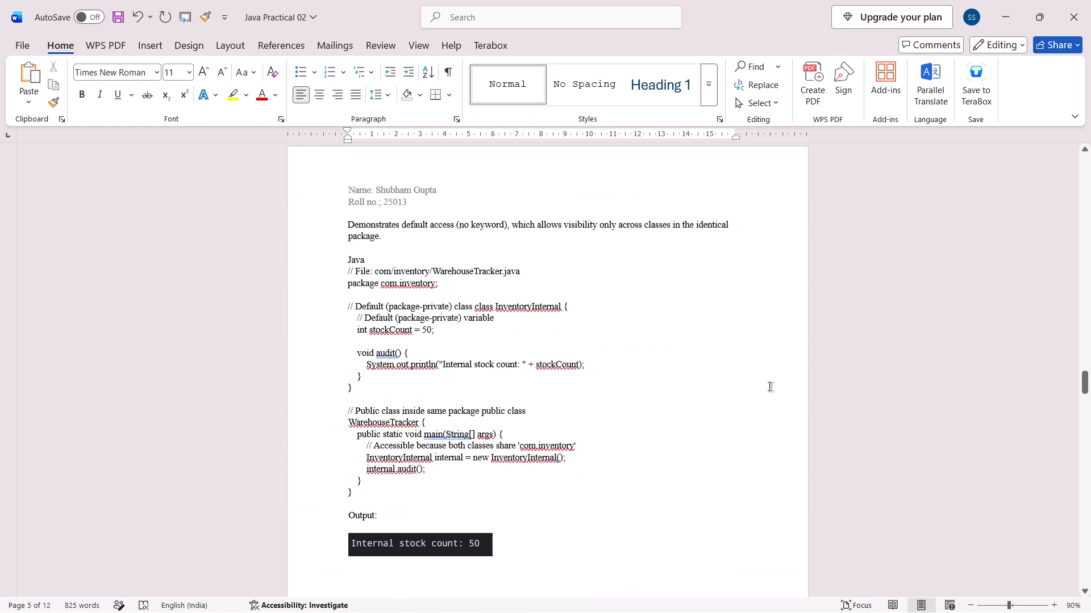
scroll(769, 387, "down", 7)
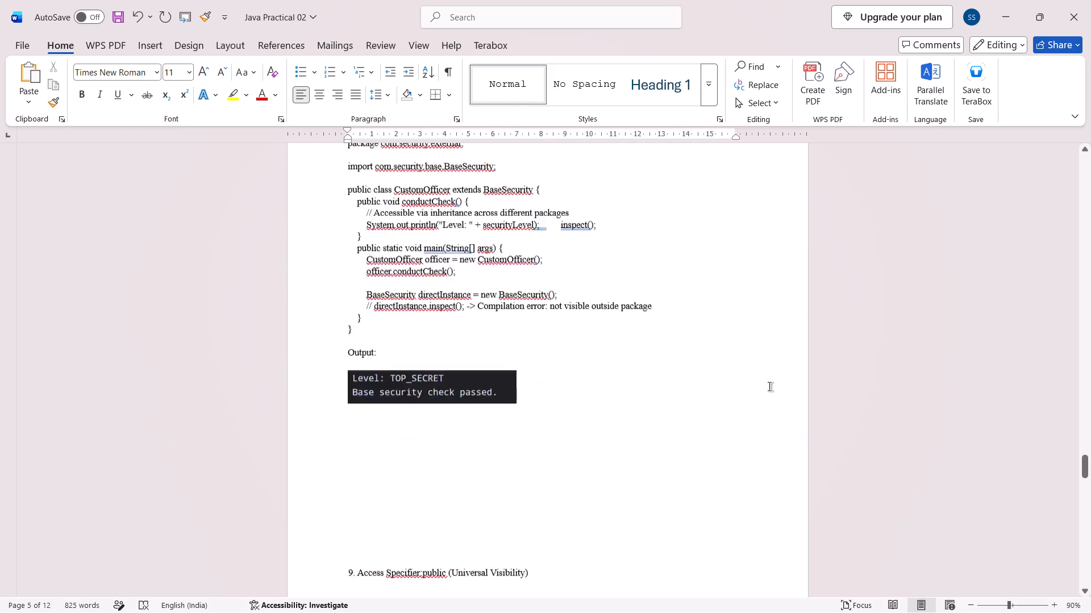
scroll(769, 387, "down", 8)
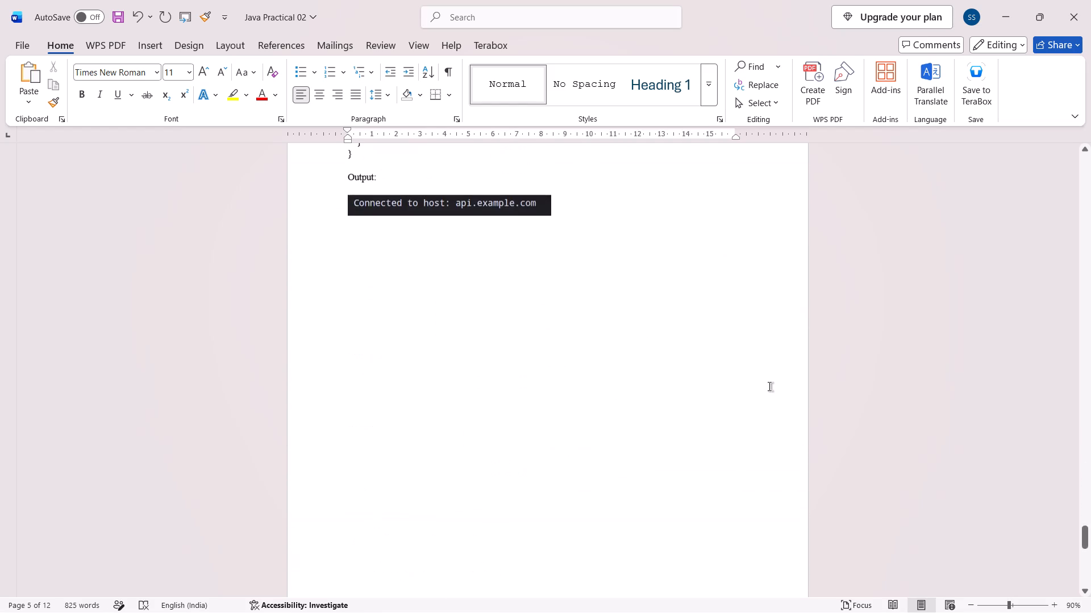
scroll(769, 387, "down", 11)
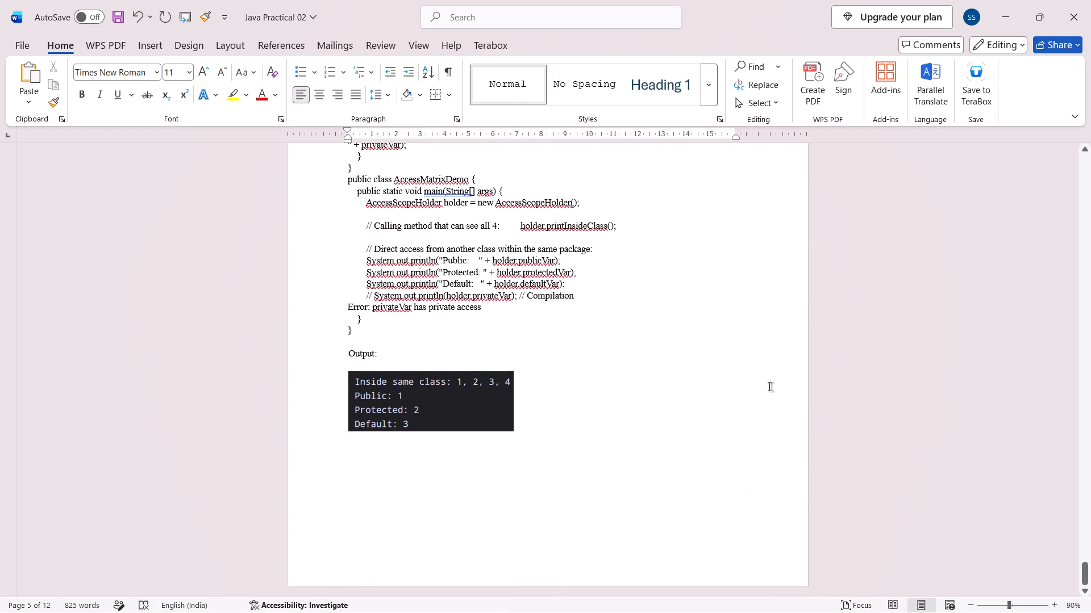
scroll(769, 387, "up", 20)
scroll(769, 387, "up", 20)
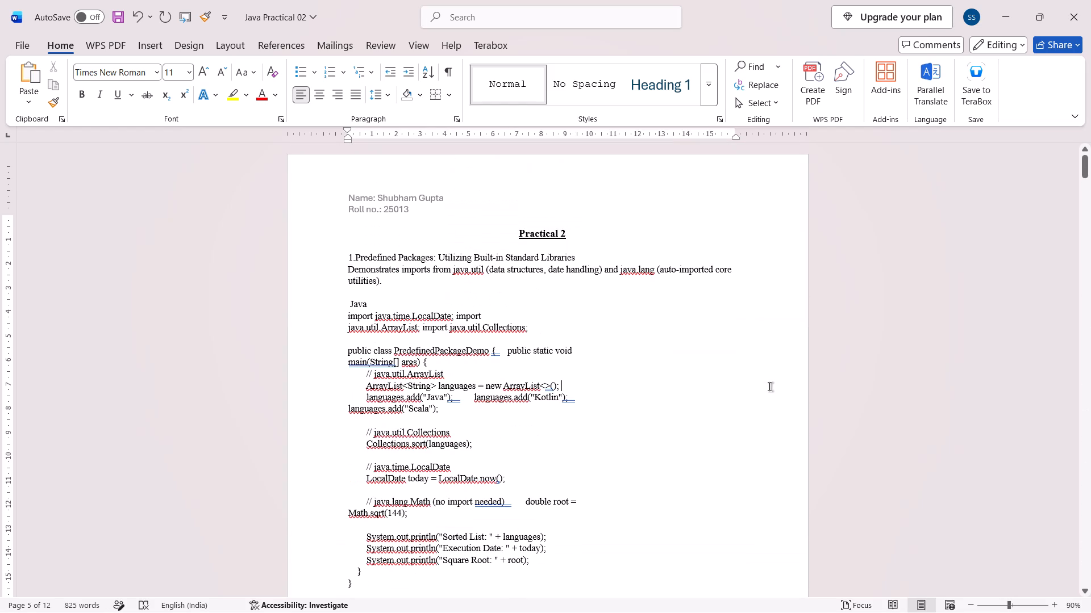
Increase the font size of the "Practical 2" heading to 14.
left_click(574, 236)
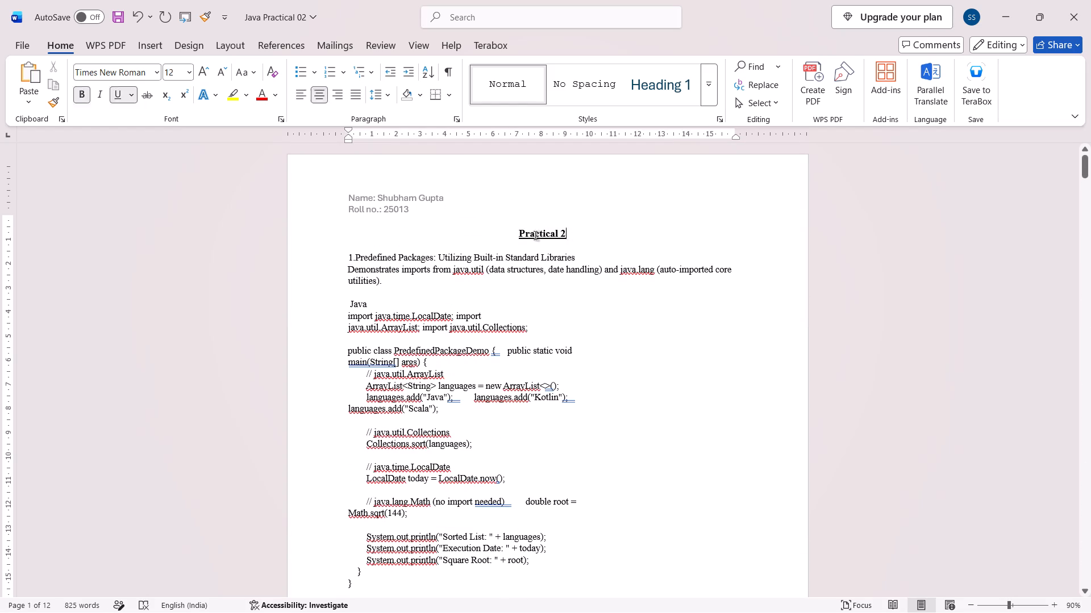
left_click_drag(511, 234, 582, 232)
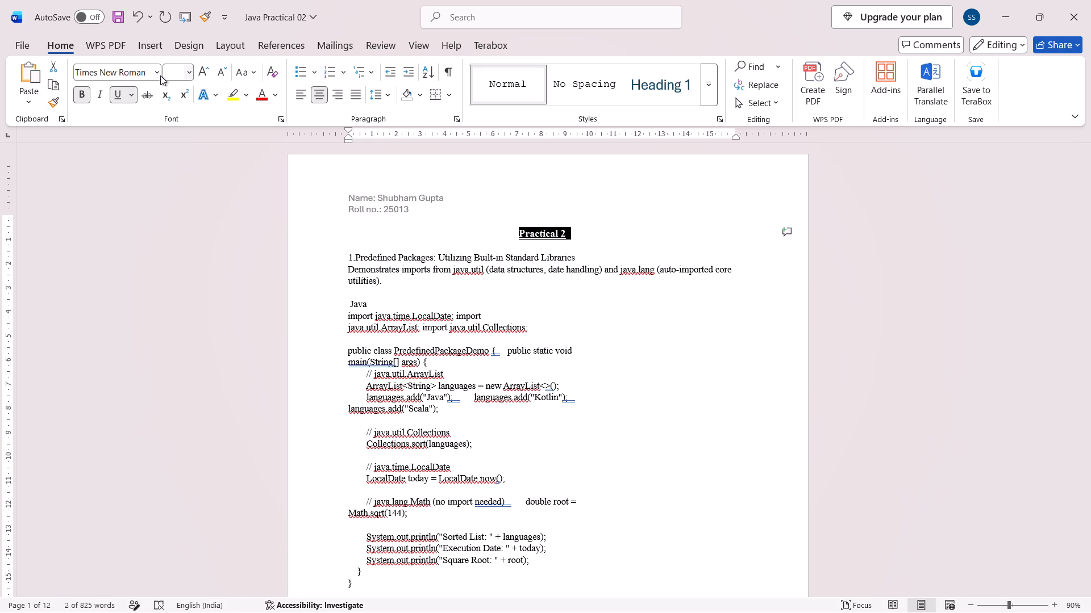
left_click(192, 74)
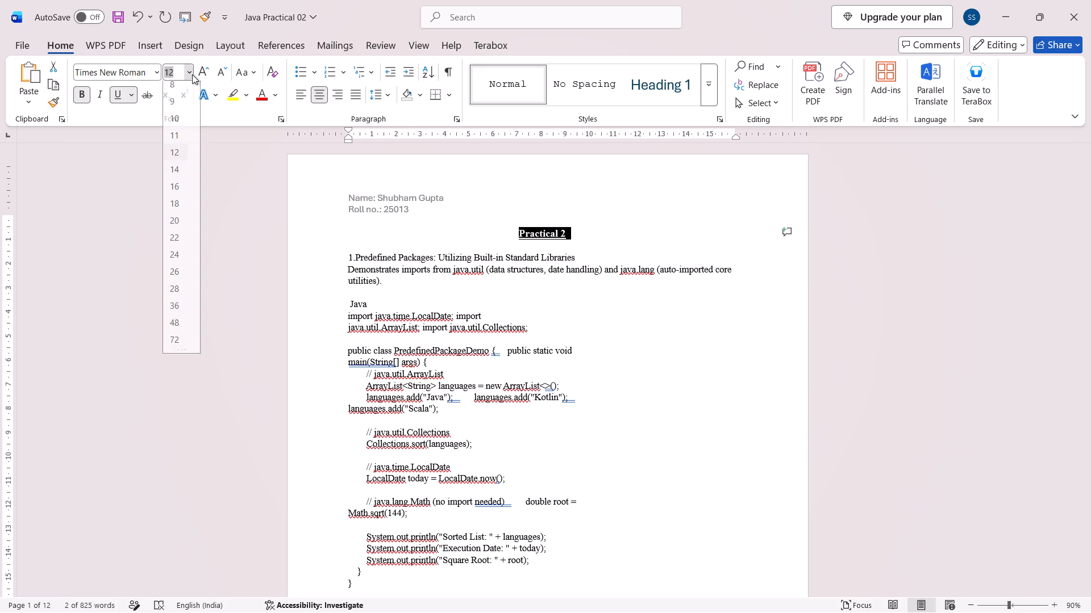
left_click(205, 72)
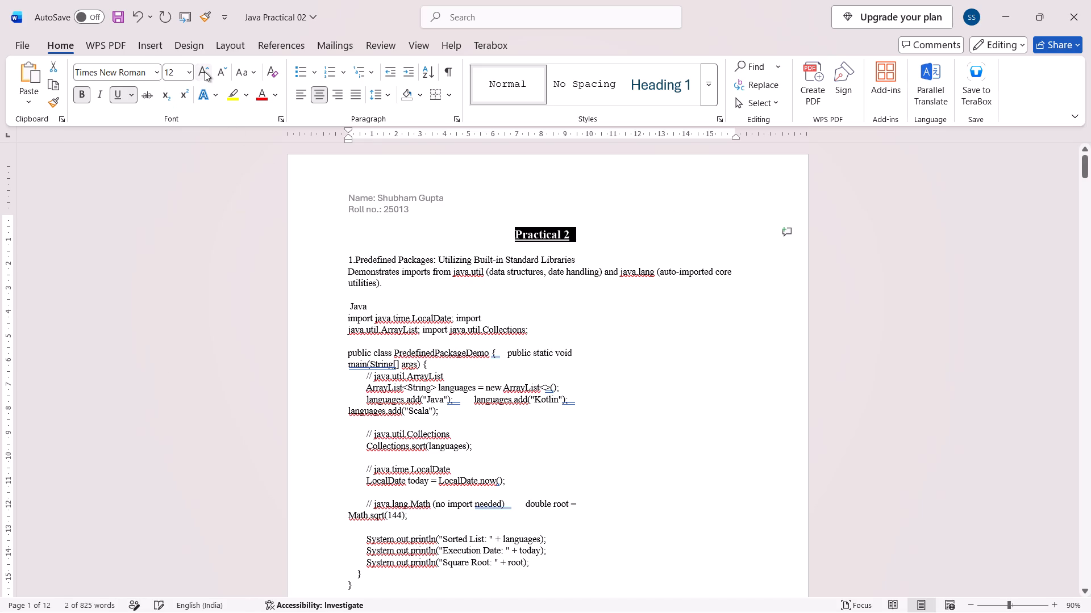
left_click(574, 232)
Open the page header for editing and delete "no." from the roll number label.
double_click(412, 202)
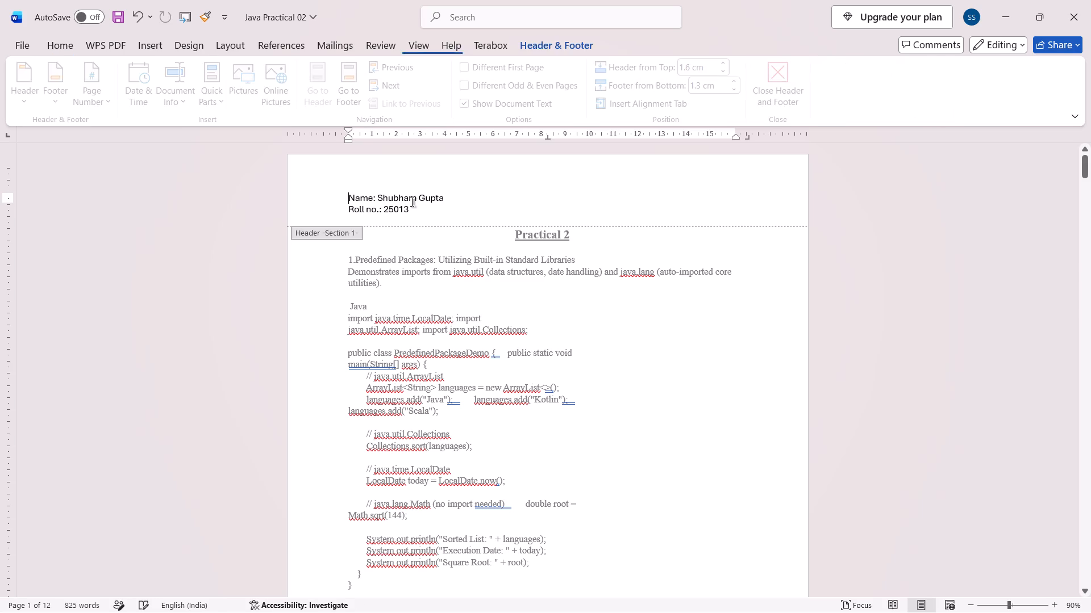
left_click(380, 210)
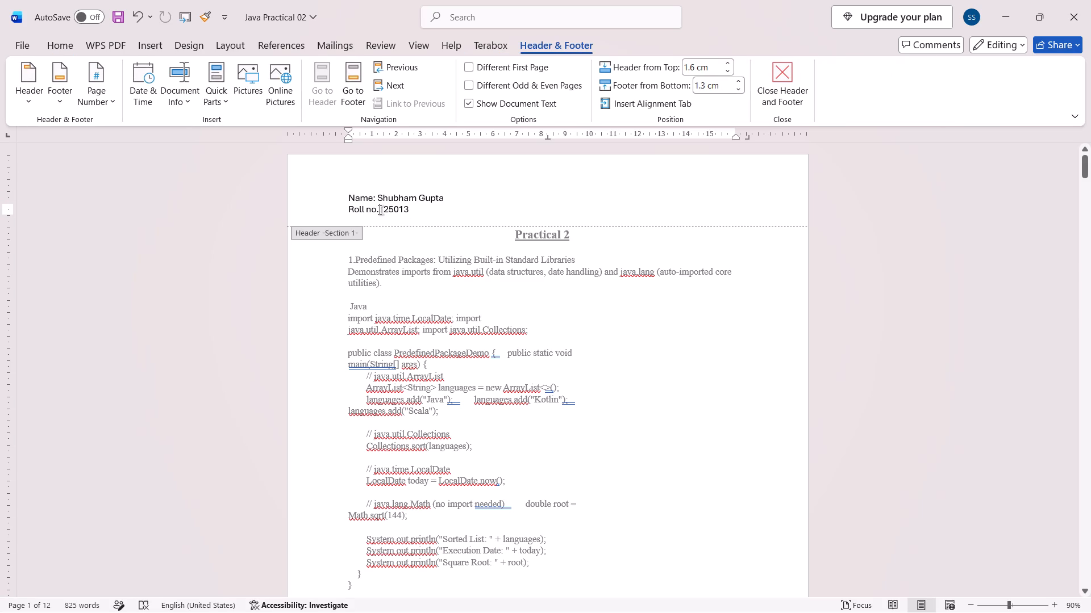
key("BackSpace")
key("BackSpace")
key("BackSpace")
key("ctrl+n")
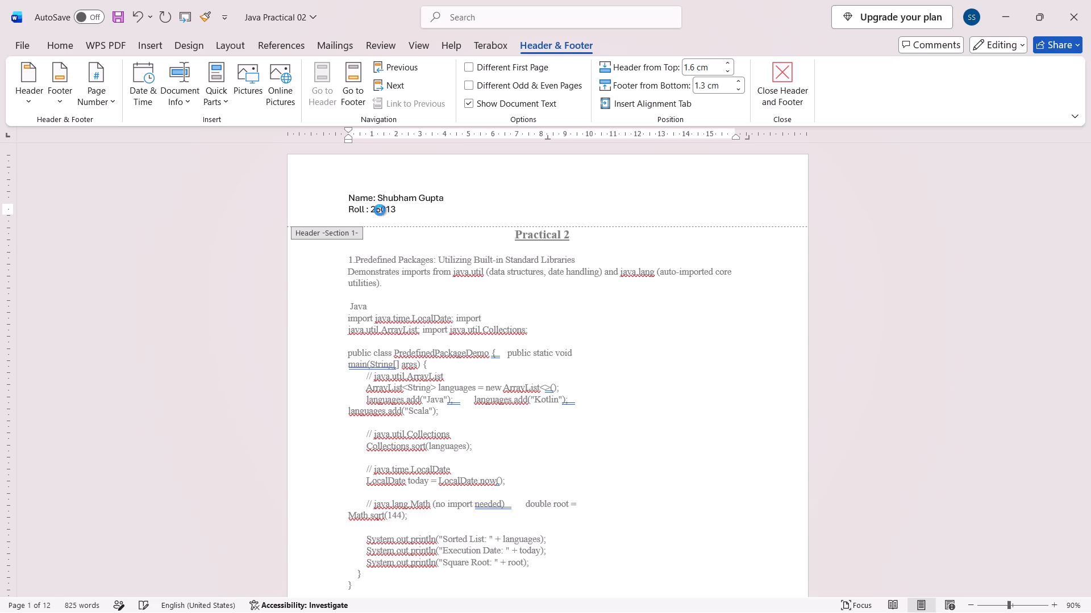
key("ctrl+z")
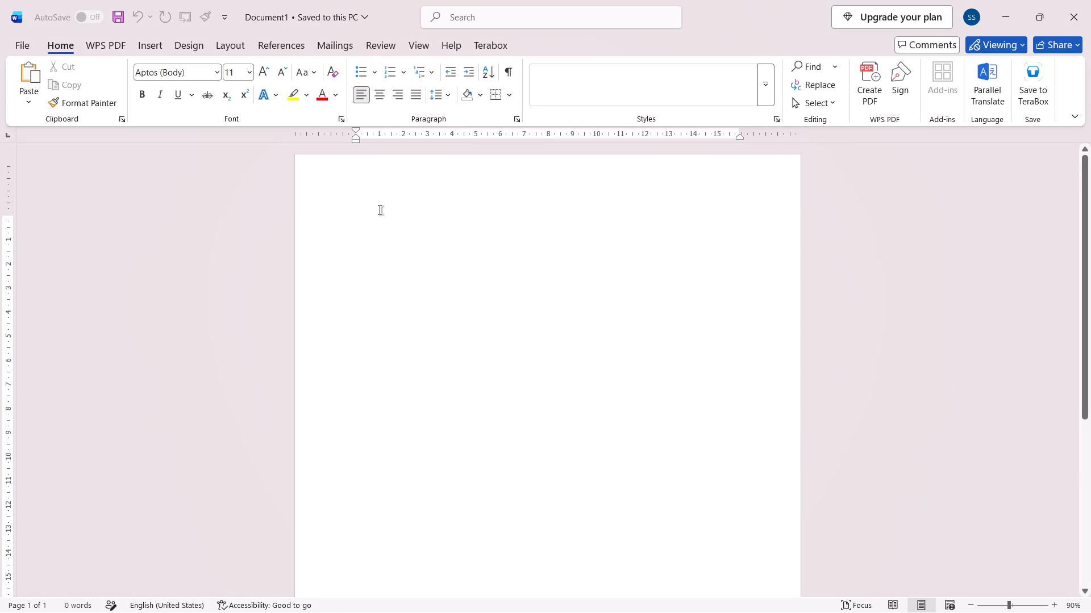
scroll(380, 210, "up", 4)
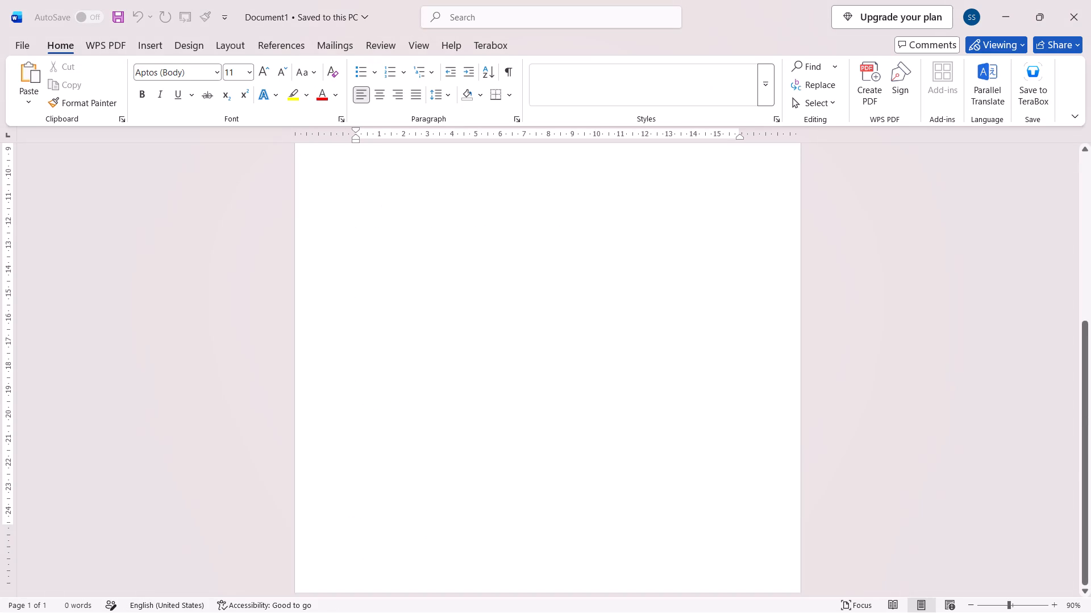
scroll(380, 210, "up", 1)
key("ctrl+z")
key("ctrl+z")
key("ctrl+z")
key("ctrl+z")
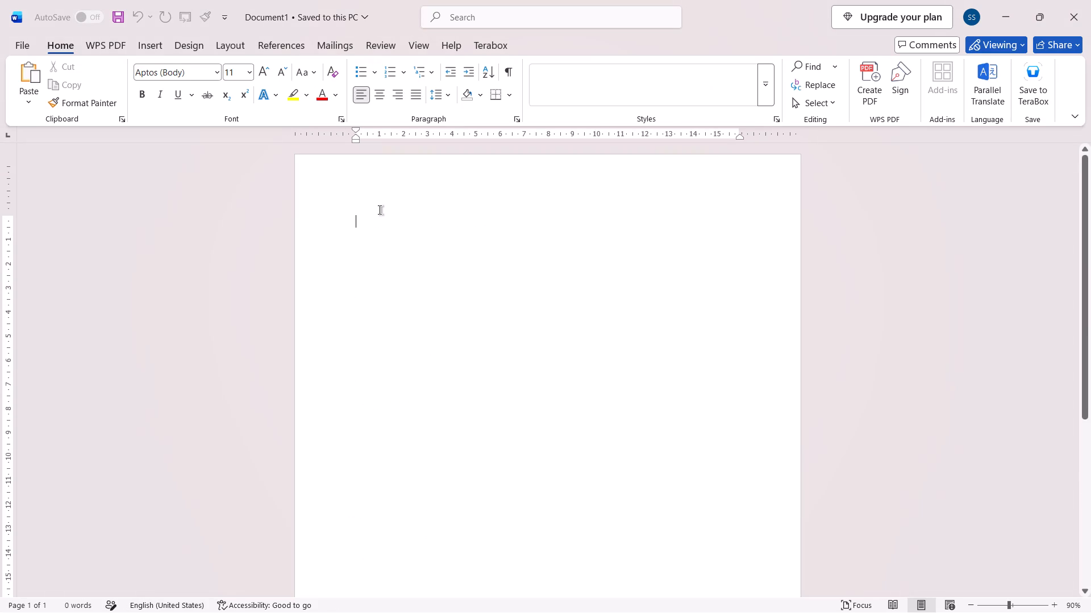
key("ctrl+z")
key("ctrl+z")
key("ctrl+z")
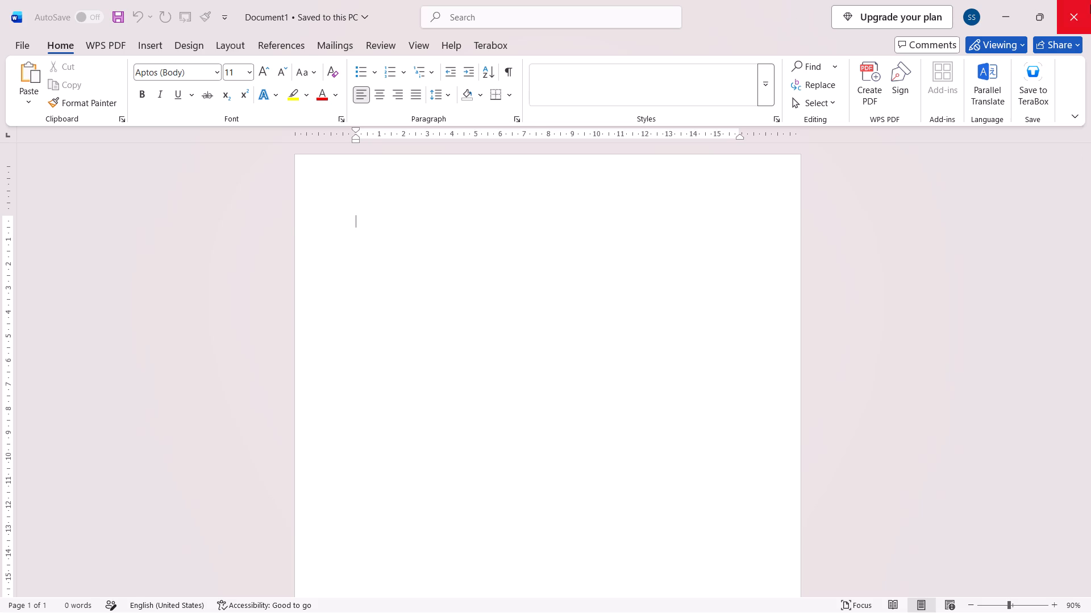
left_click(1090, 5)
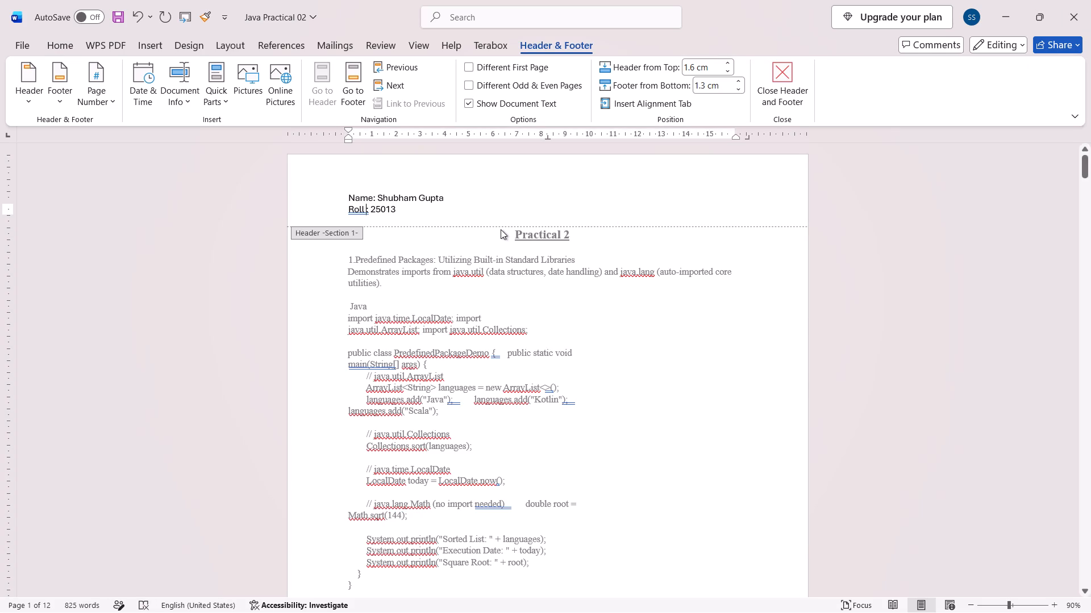
Complete the header label as "Roll No:", prefix the roll number with "CS", and return to the body text.
key("shift+n")
key("o")
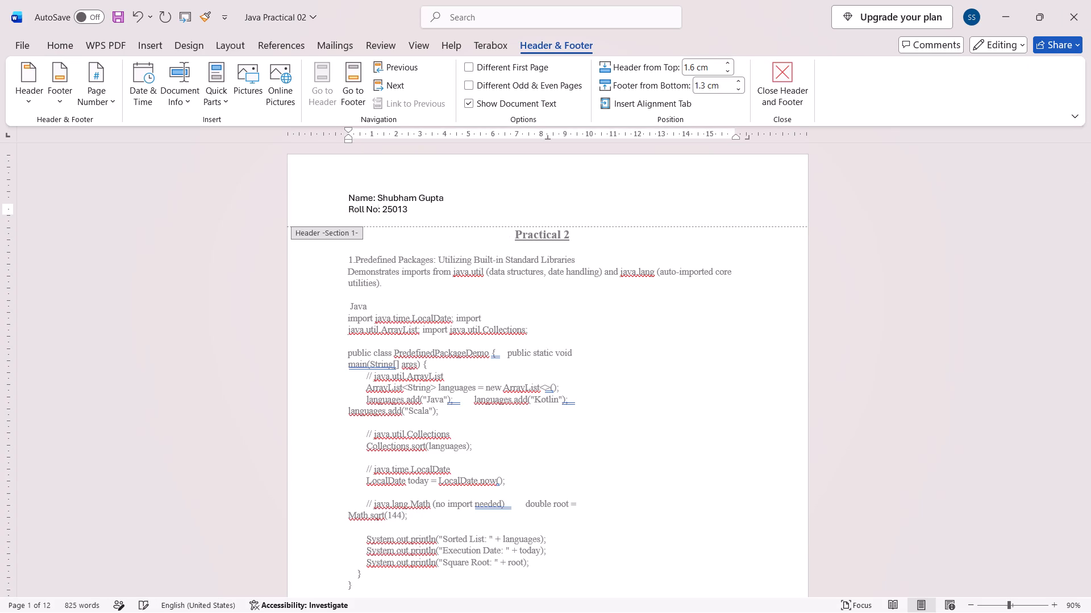
key("Right")
key("Right")
type("CS")
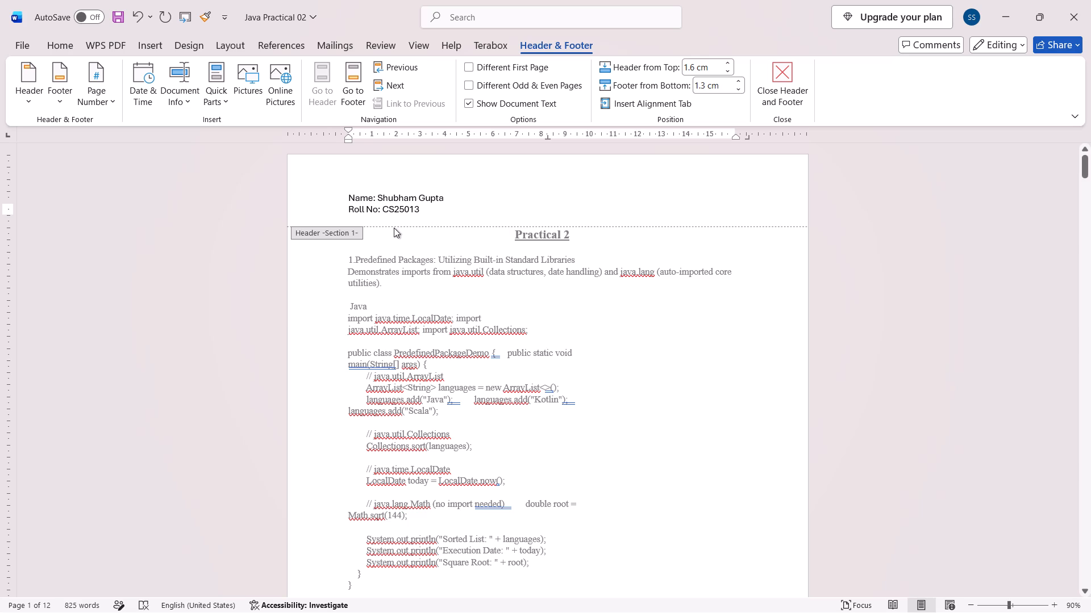
double_click(613, 321)
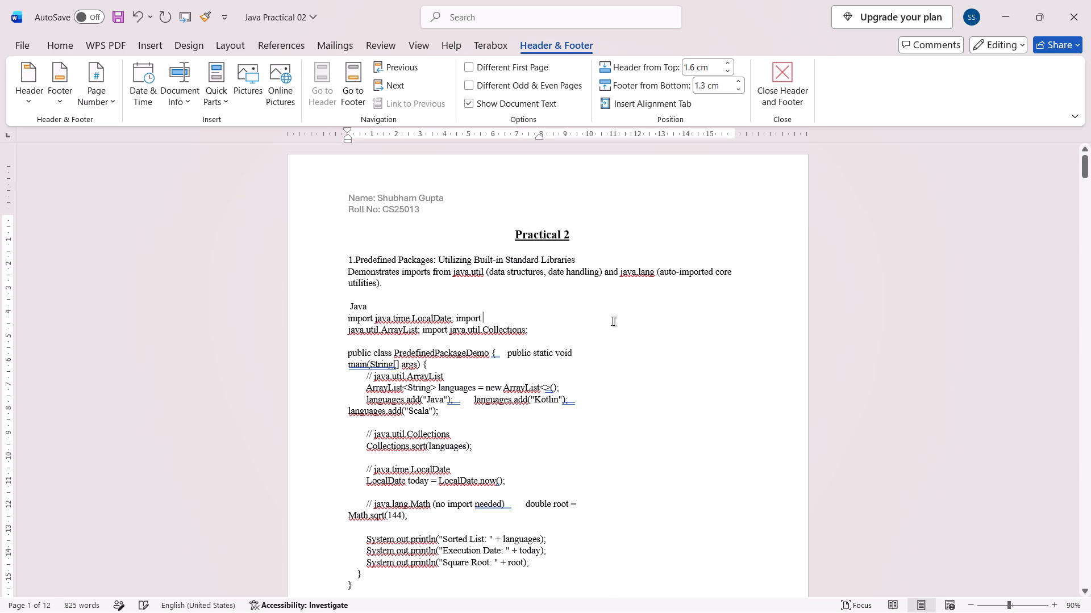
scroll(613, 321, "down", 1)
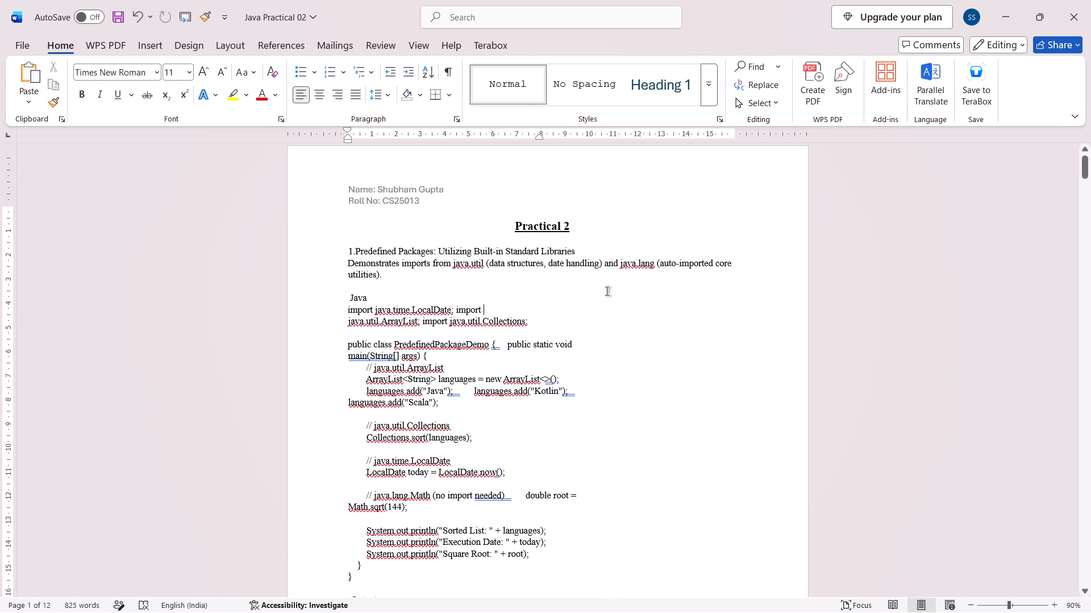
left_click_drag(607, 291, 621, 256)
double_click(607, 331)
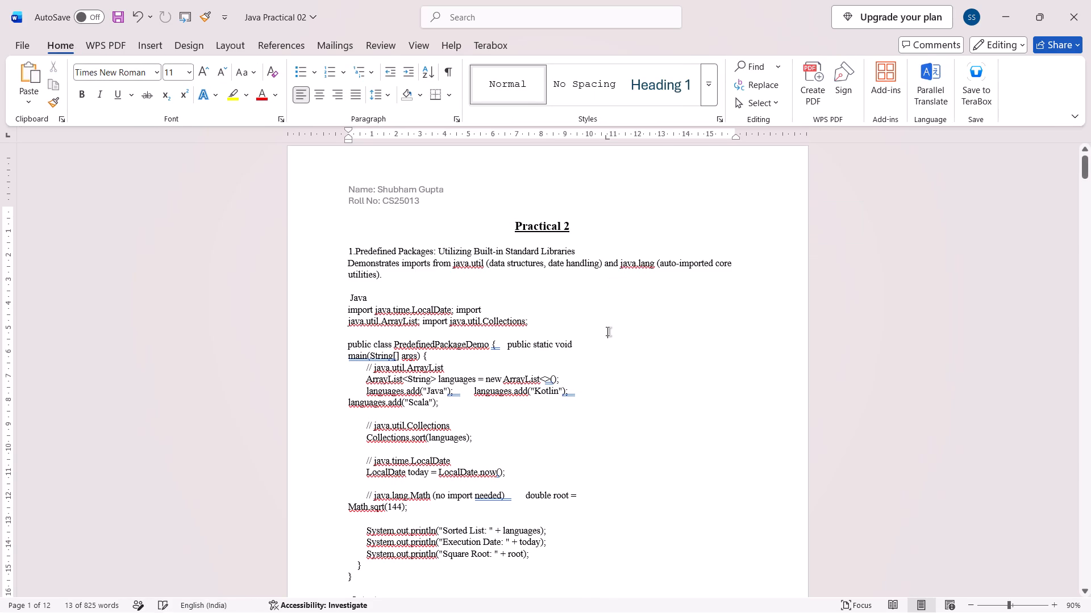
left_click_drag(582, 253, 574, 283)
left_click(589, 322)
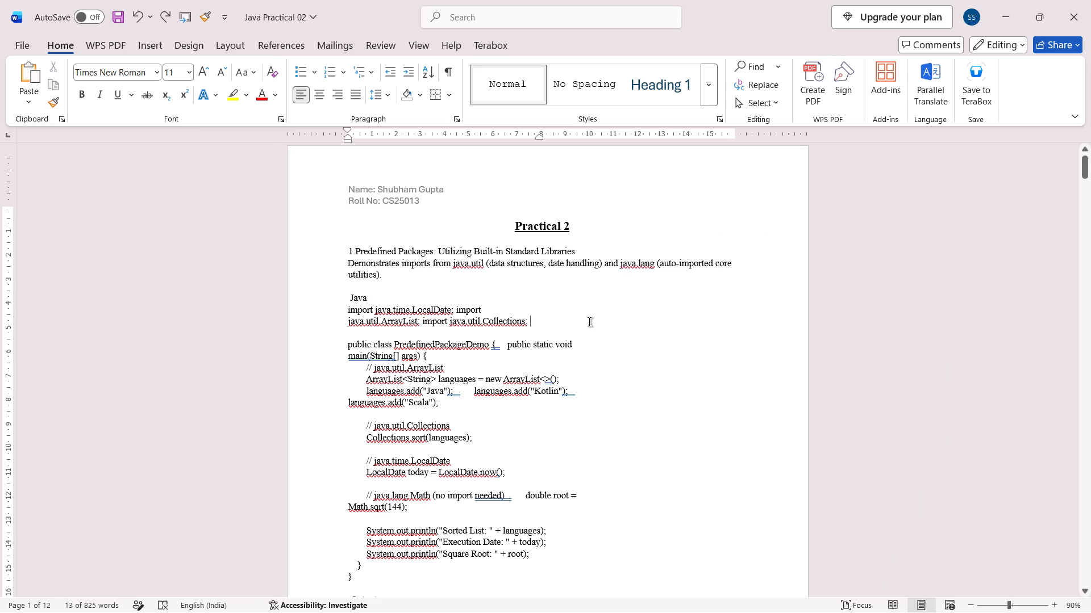
Insert a line break after the first program's output image, before the "2.User-Defined Package" heading.
scroll(589, 322, "down", 3)
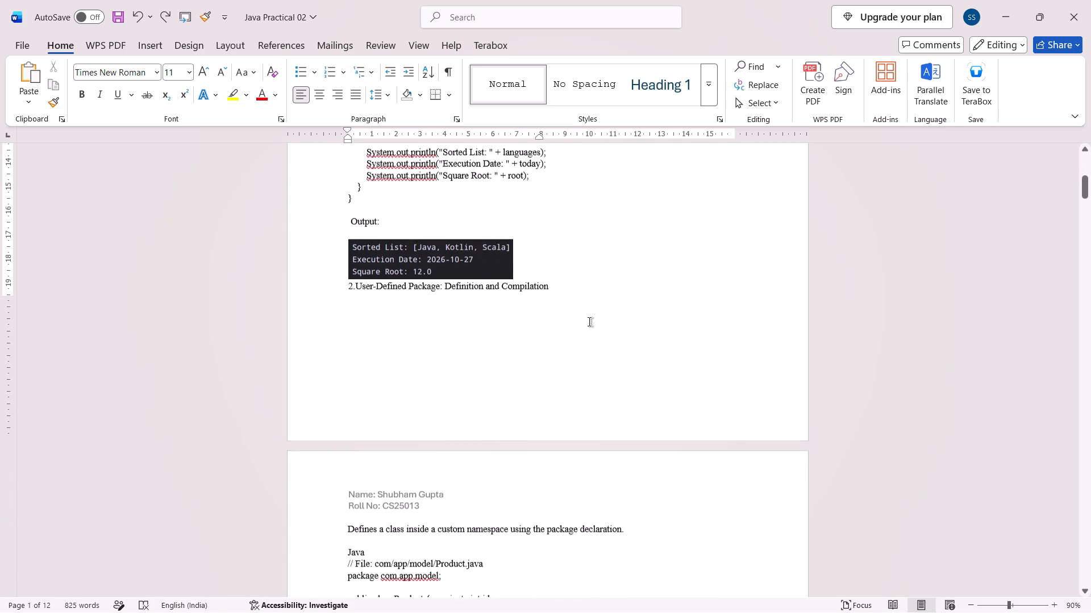
left_click(534, 264)
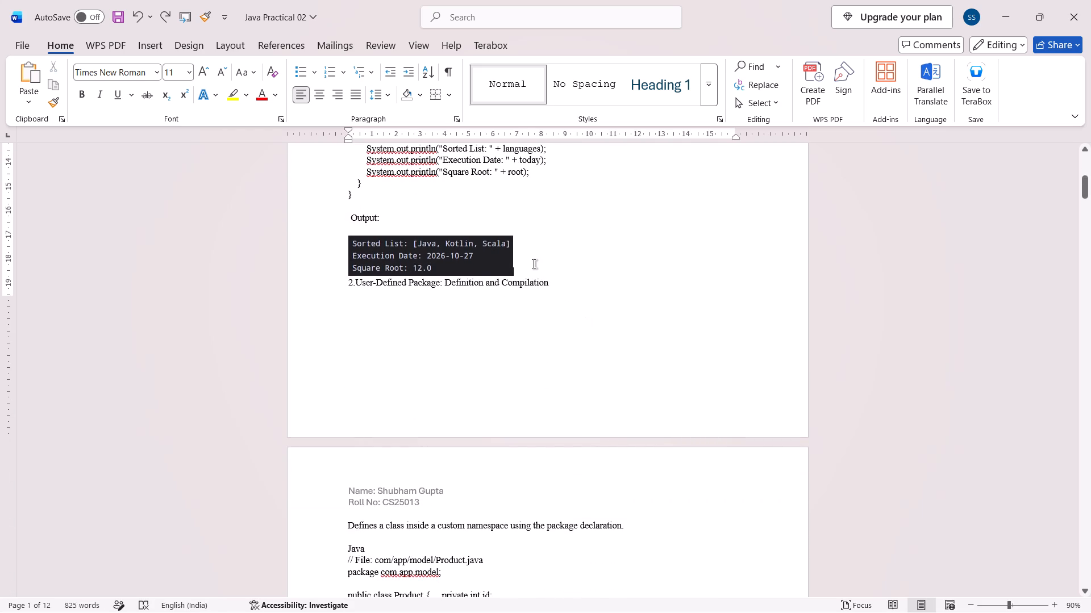
key("Return")
Delete the surplus blank lines above the "3.Importing and Consuming User-Defined Packages" heading, bringing it up close below the Product output image.
scroll(534, 264, "down", 3)
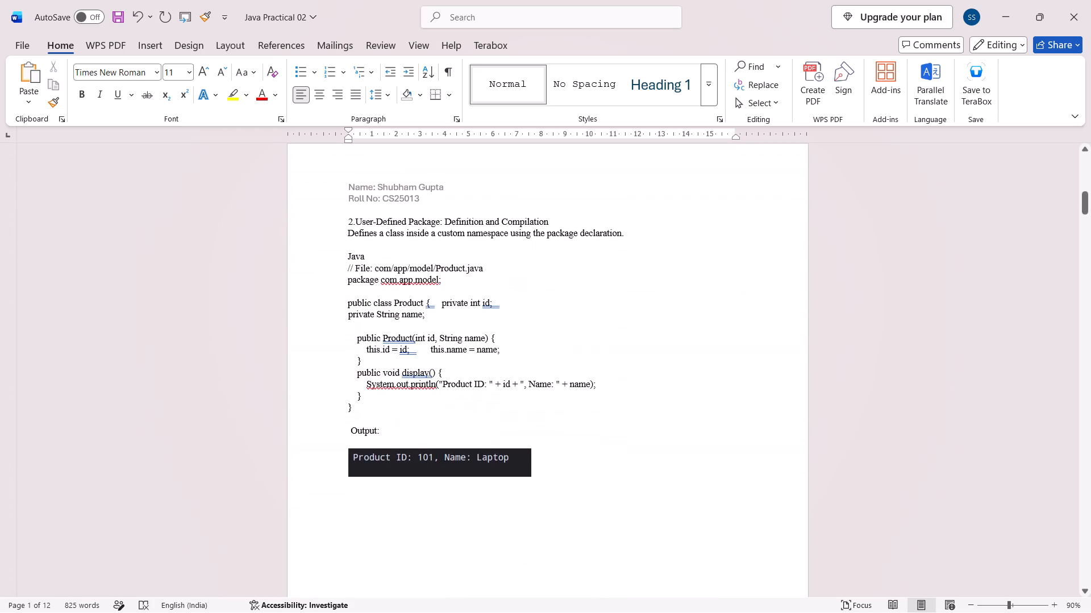
scroll(534, 264, "down", 3)
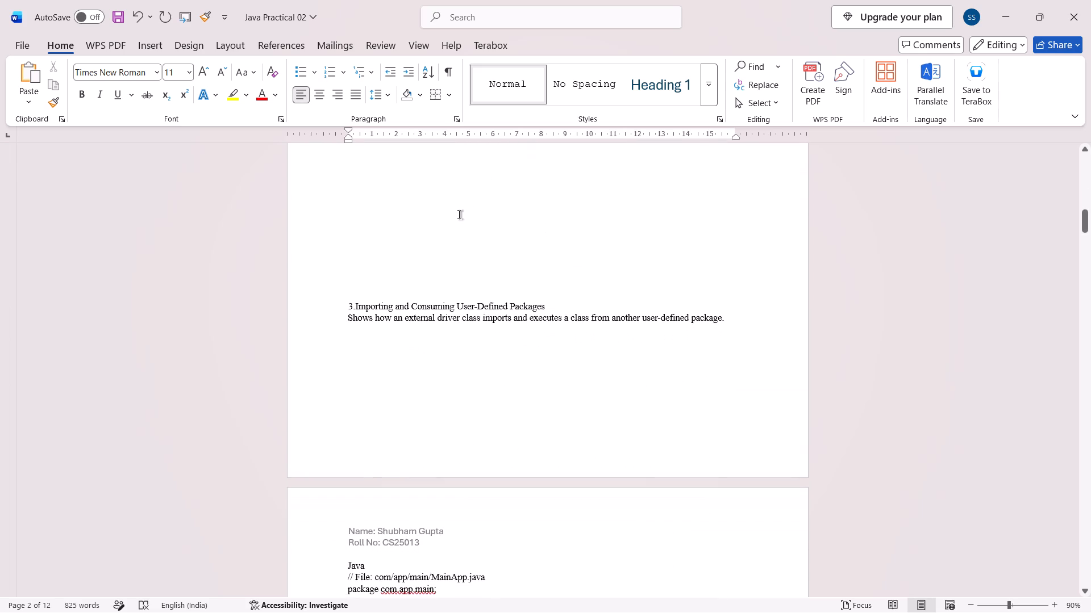
left_click(368, 275)
key("BackSpace")
key("BackSpace")
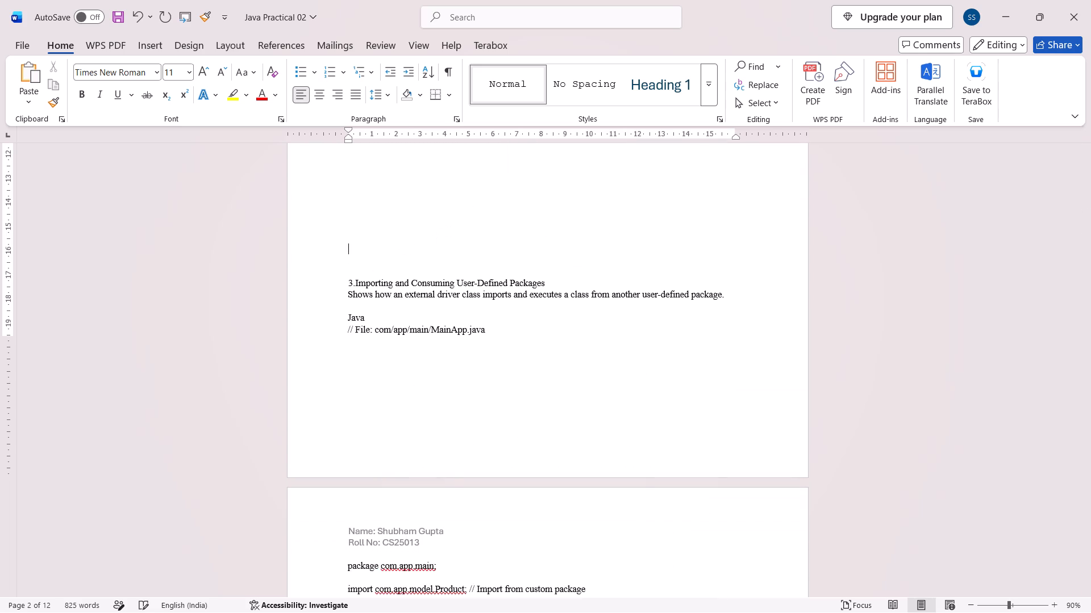
key("BackSpace")
key("BackSpace")
key("BackSpace")
scroll(368, 275, "up", 2)
key("BackSpace")
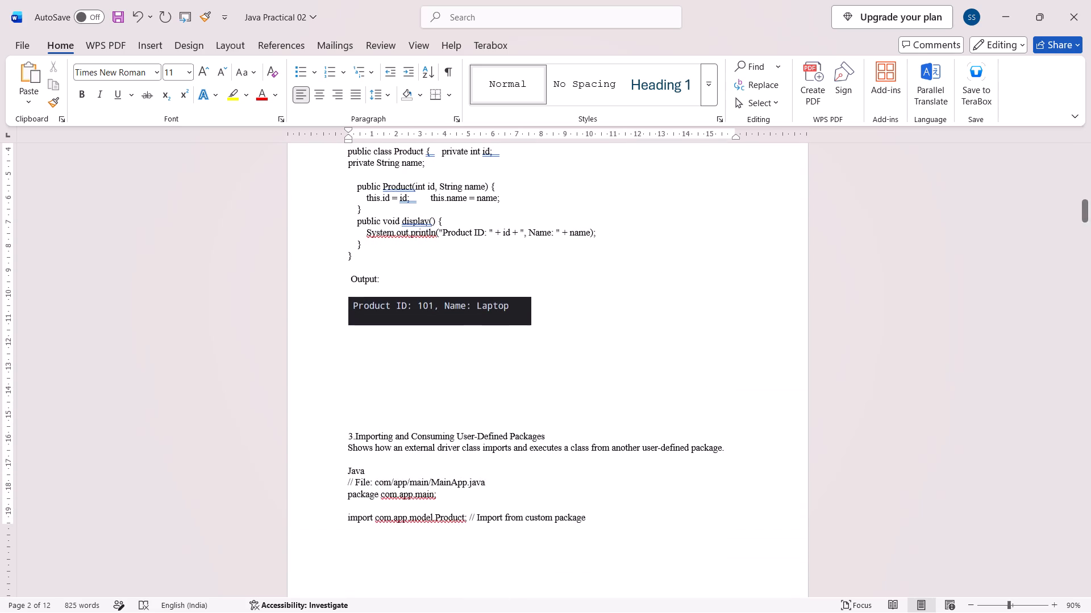
key("BackSpace")
key("BackSpace")
key("BackSpace")
key("BackSpace")
key("BackSpace")
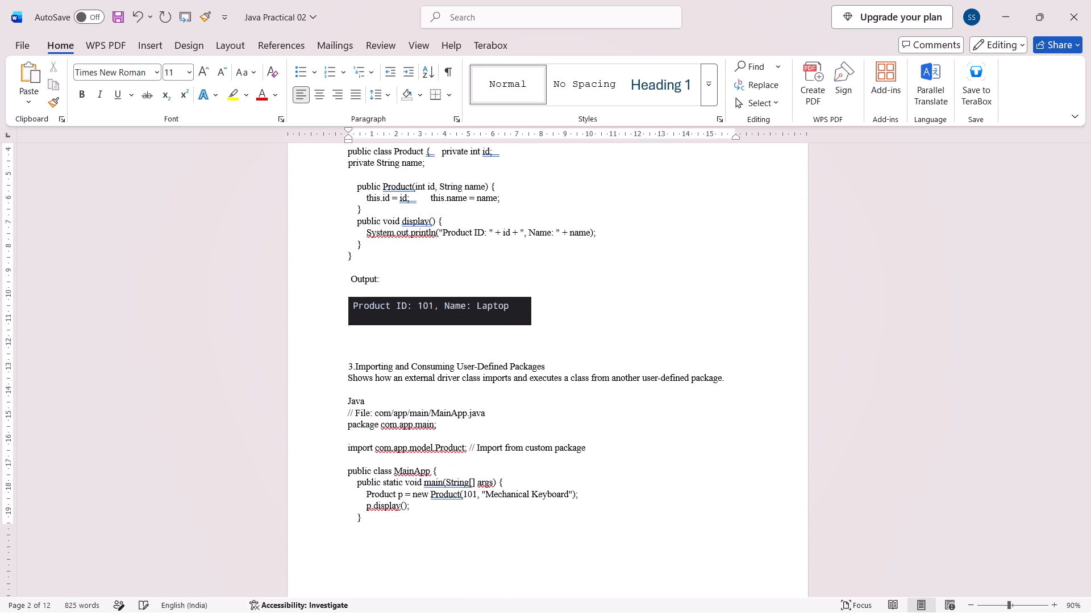
Delete the surplus blank lines above the "4.Fully Qualified Names" heading, leaving one empty line below the Mechanical Keyboard output image.
scroll(368, 275, "down", 3)
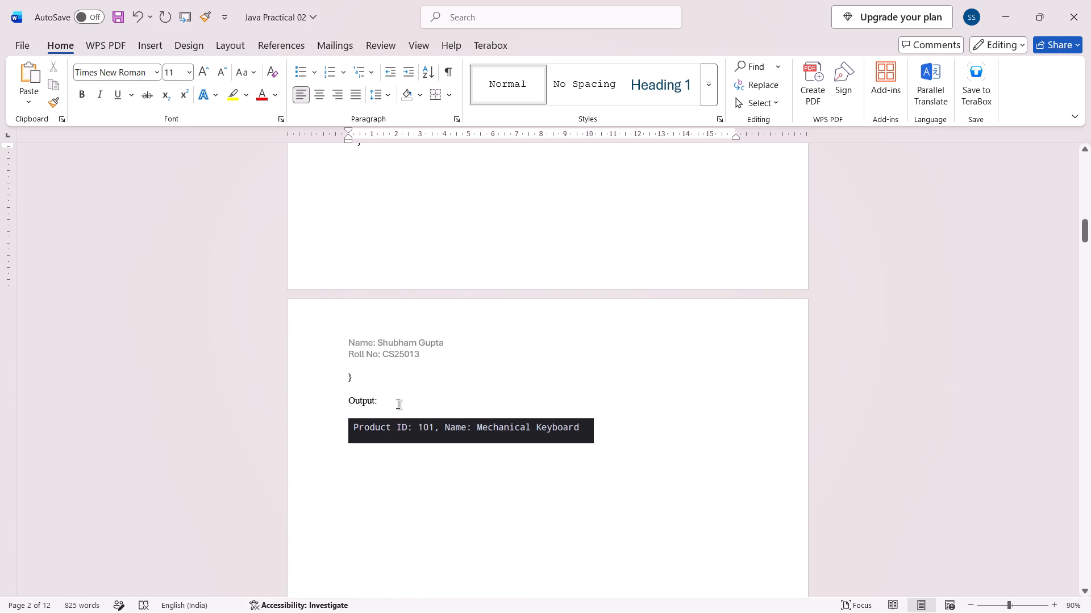
scroll(398, 404, "down", 1)
left_click(355, 286)
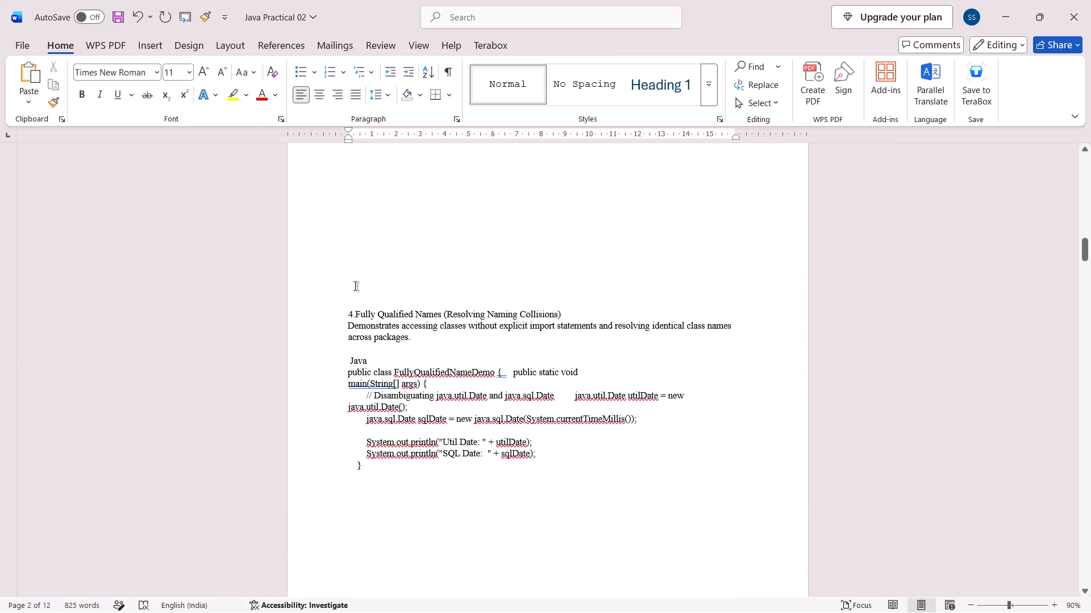
key("BackSpace")
key("BackSpace")
key("BackSpace")
key("BackSpace")
key("BackSpace")
key("BackSpace")
key("BackSpace")
key("BackSpace")
key("BackSpace")
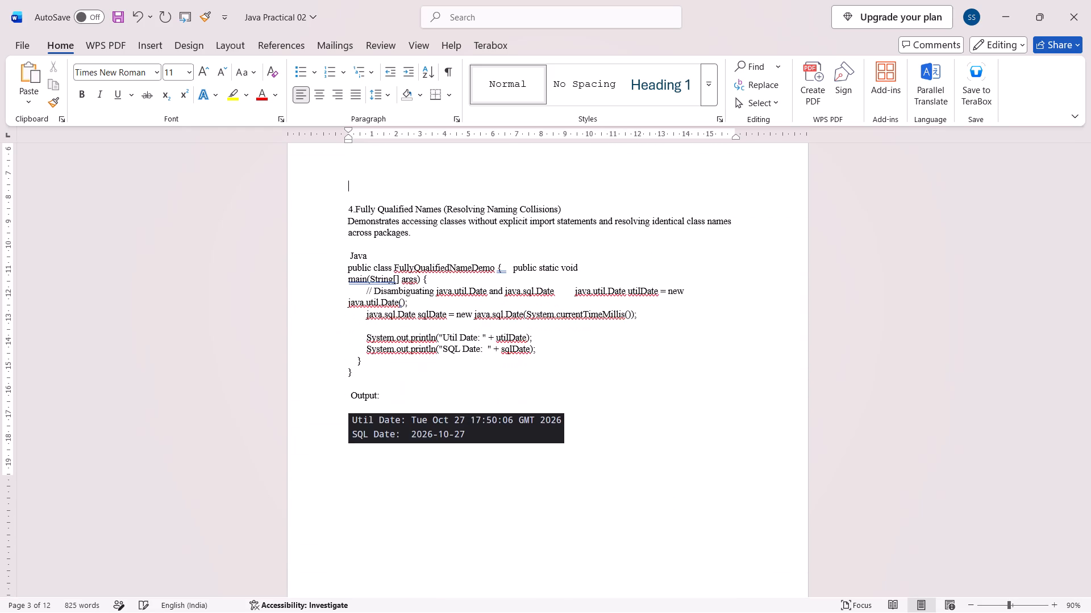
scroll(355, 286, "up", 1)
key("BackSpace")
key("BackSpace")
key("BackSpace")
key("BackSpace")
key("BackSpace")
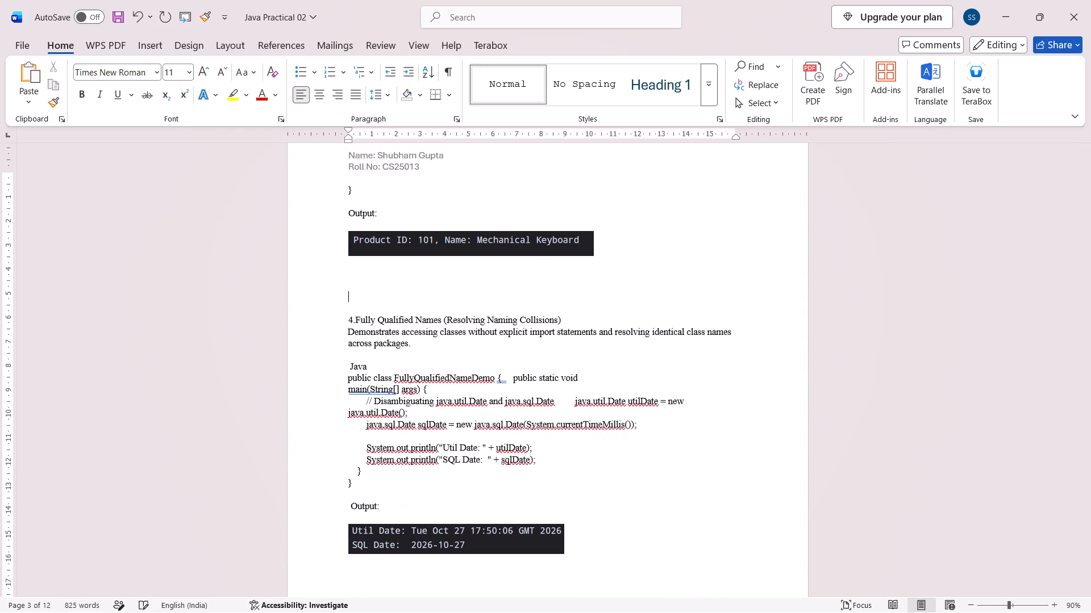
key("BackSpace")
key("BackSpace")
key("BackSpace")
Delete the surplus blank lines above the "5.Static Imports" heading, leaving one empty line below the Util Date and SQL Date output image.
scroll(355, 286, "down", 1)
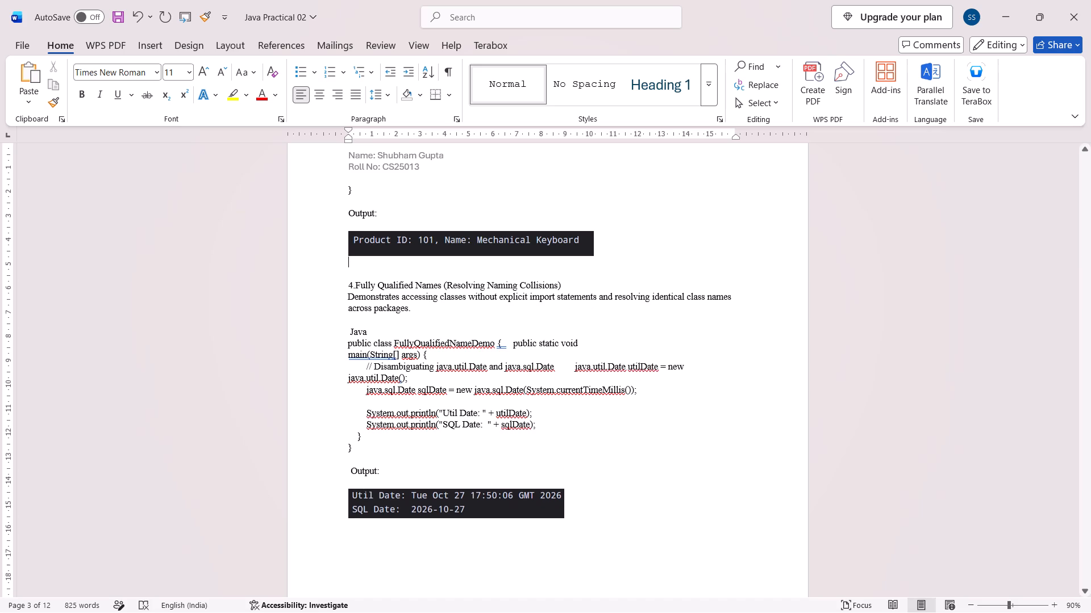
scroll(355, 286, "down", 2)
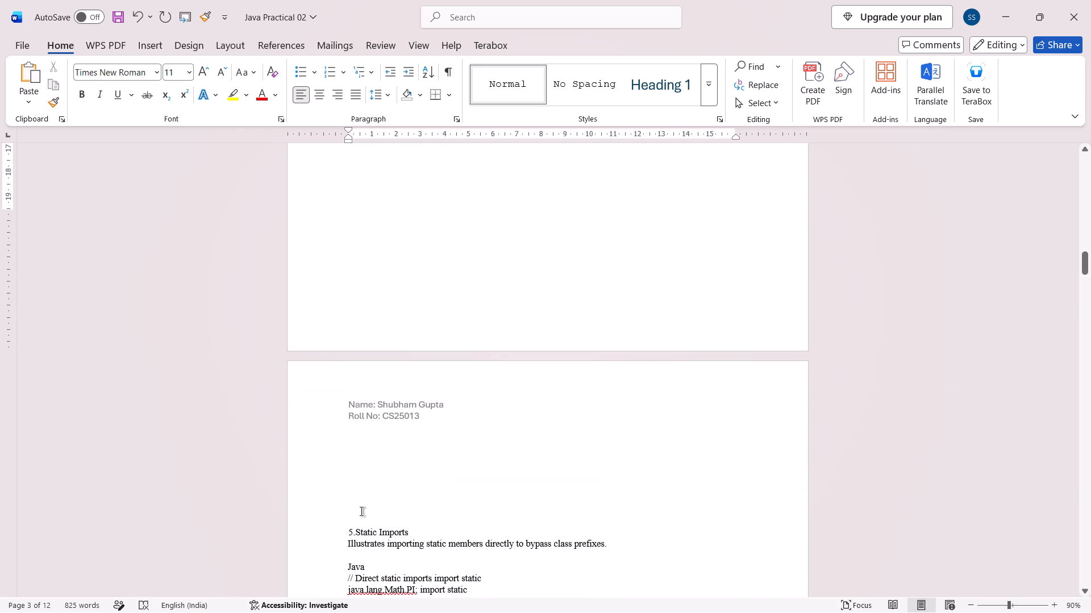
left_click(361, 511)
key("BackSpace")
key("BackSpace")
key("BackSpace")
key("BackSpace")
key("BackSpace")
key("BackSpace")
key("BackSpace")
key("BackSpace")
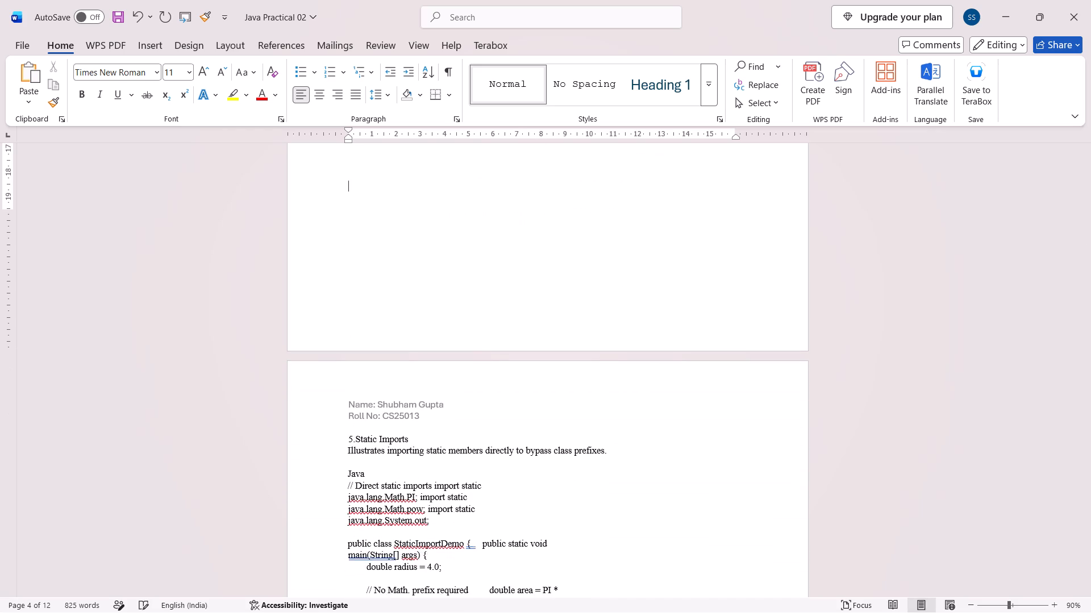
key("BackSpace")
key("BackSpace")
key("BackSpace")
scroll(361, 511, "up", 2)
key("BackSpace")
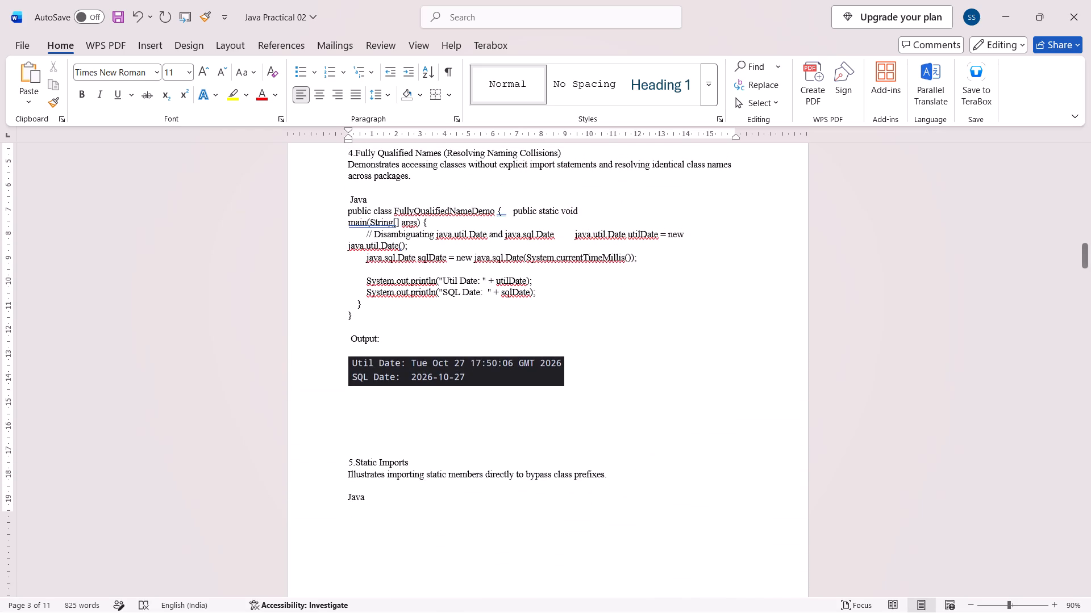
key("BackSpace")
key("BackSpace")
key("BackSpace")
key("BackSpace")
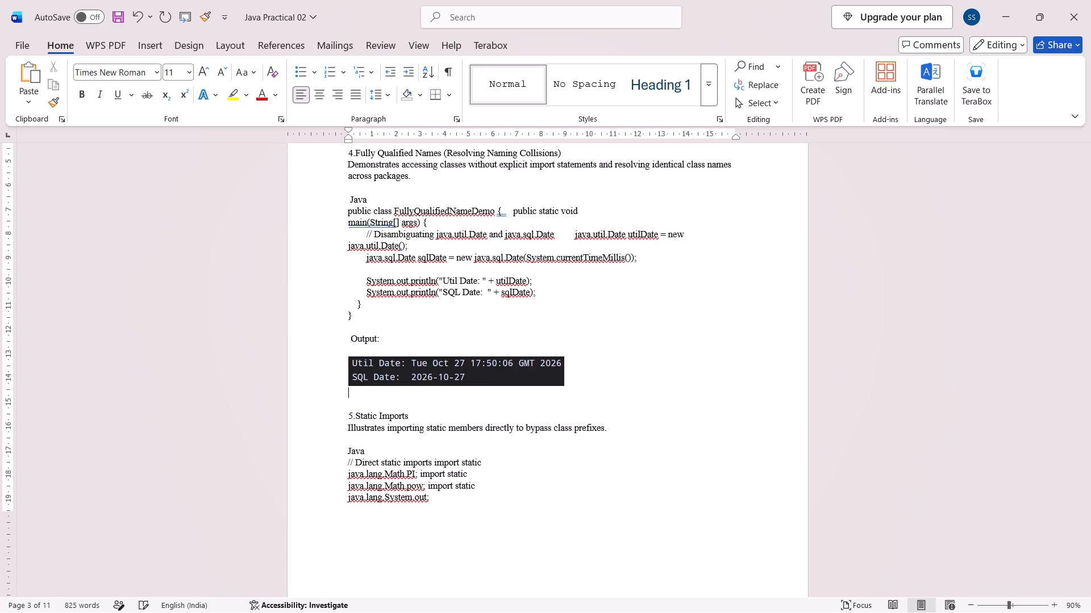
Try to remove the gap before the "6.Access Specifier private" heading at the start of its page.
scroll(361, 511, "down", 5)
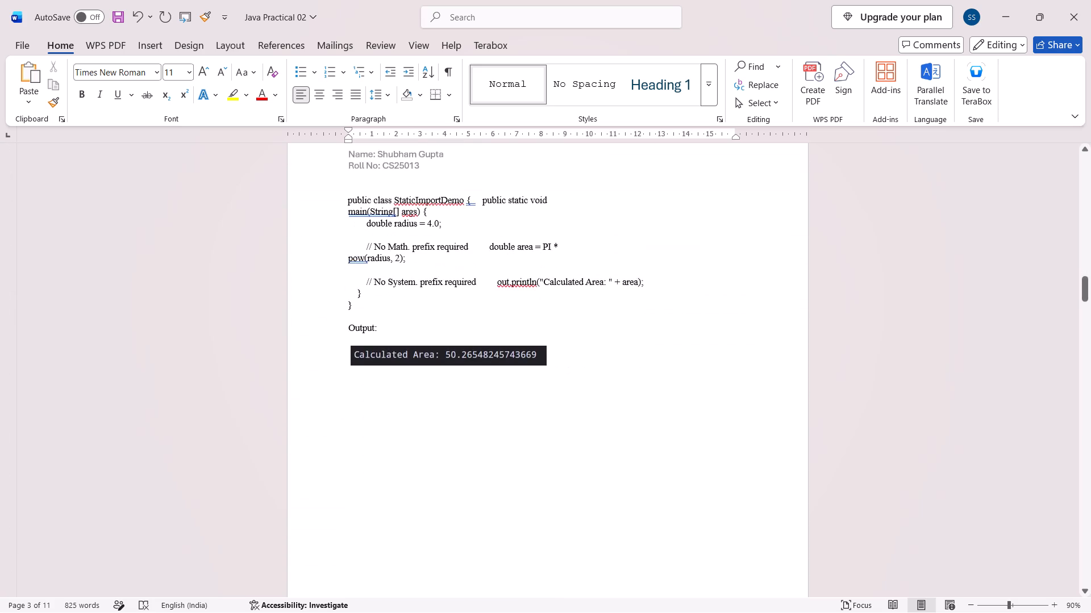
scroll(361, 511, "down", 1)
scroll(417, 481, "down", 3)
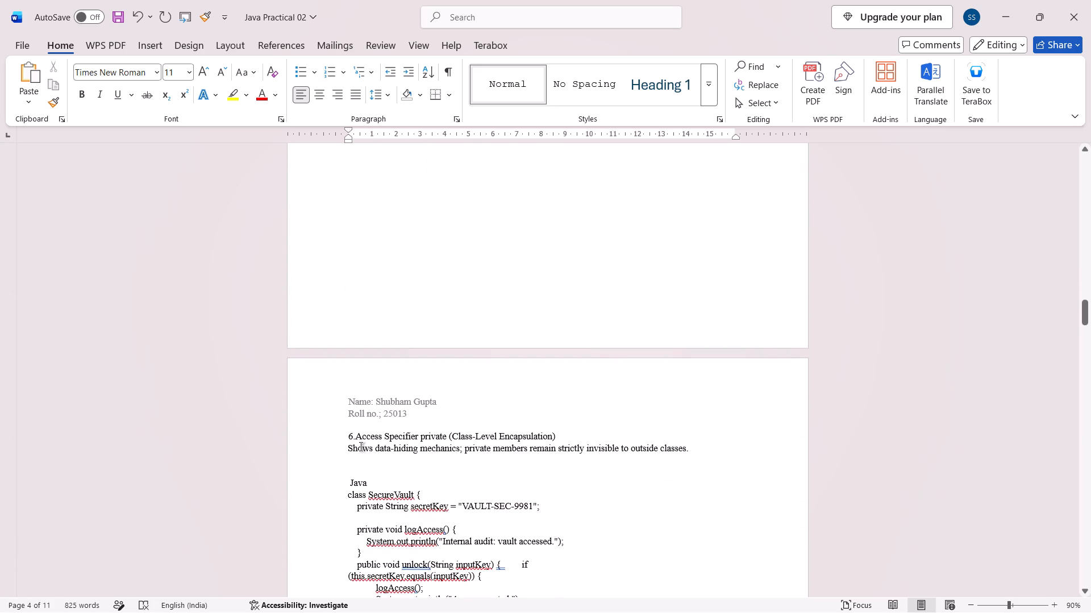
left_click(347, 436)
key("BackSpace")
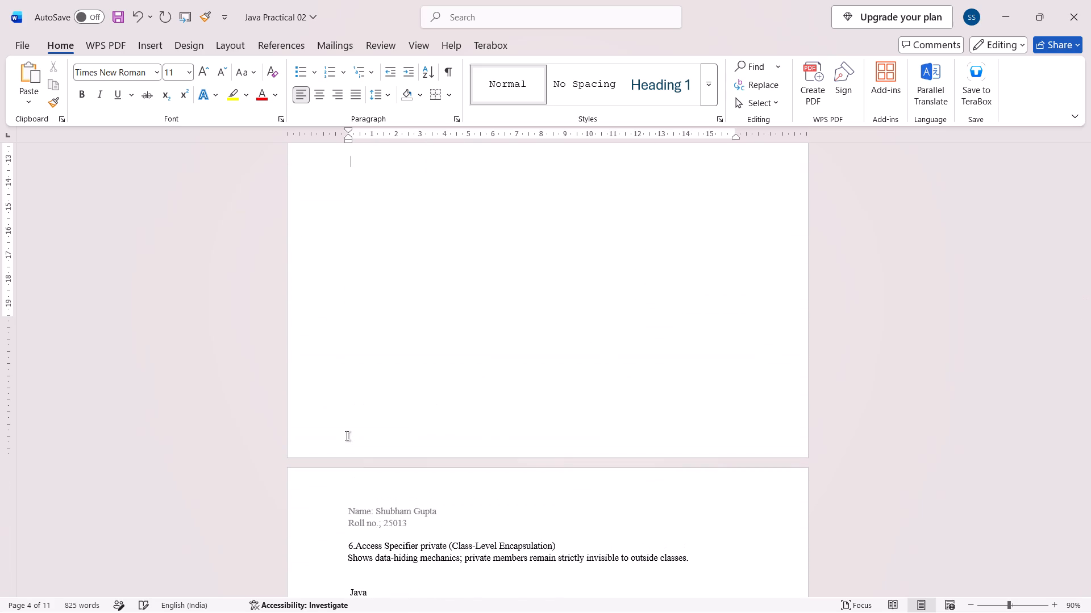
Move the section 6 heading, description and SecureVault class onto the previous page, below the Calculated Area output image.
scroll(347, 436, "down", 1)
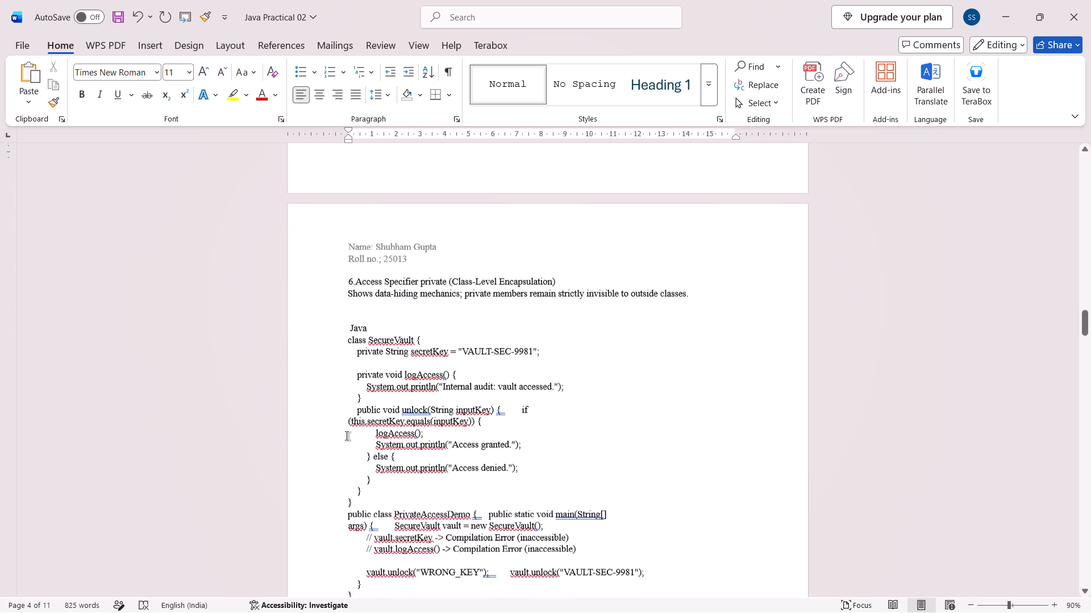
scroll(347, 436, "down", 1)
left_click_drag(356, 454, 327, 254)
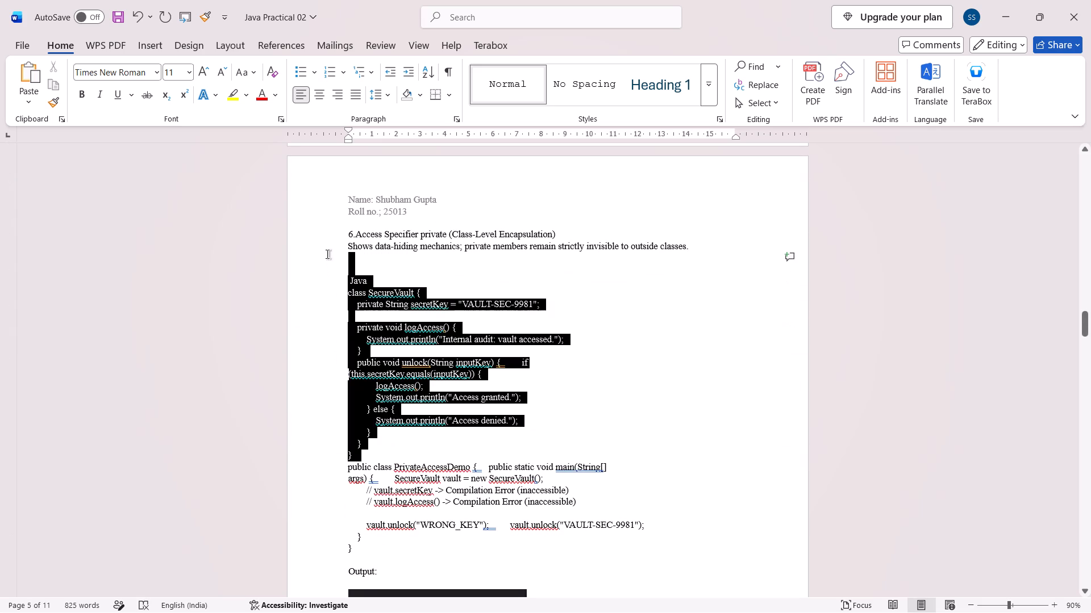
left_click_drag(327, 254, 328, 230)
key("ctrl+x")
scroll(328, 230, "up", 4)
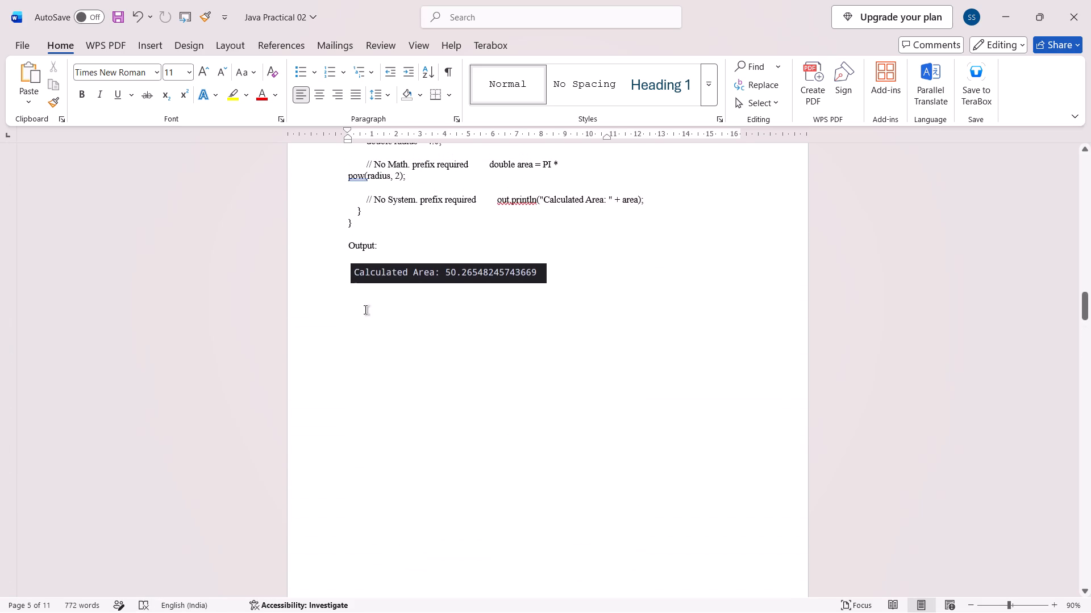
left_click(365, 310)
key("ctrl+v")
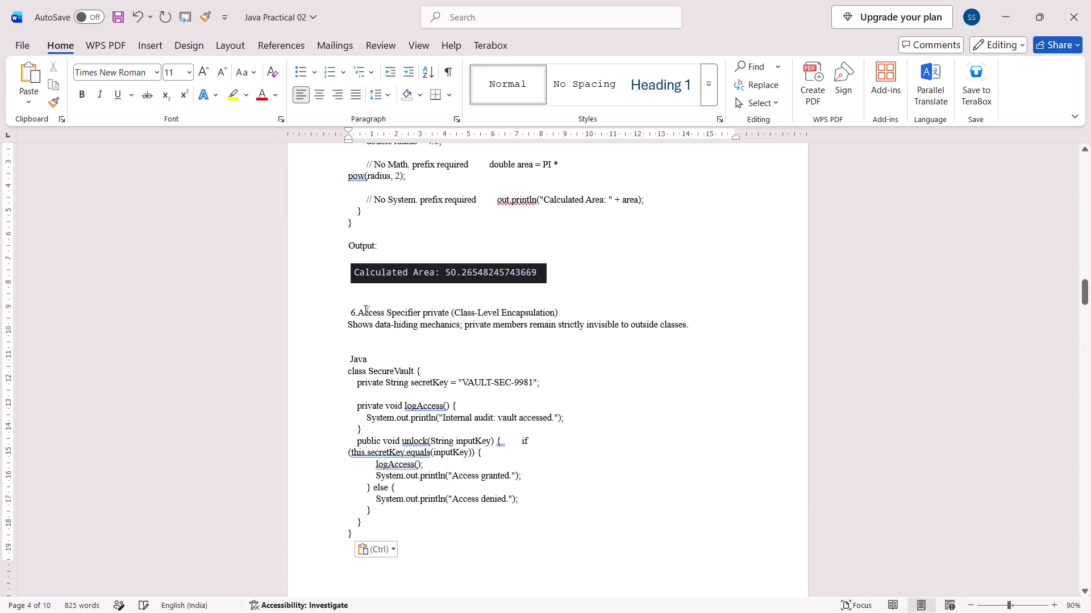
Examine the pages following the SecureVault class, through the "7.Access Specifier Default / Package-Private" section, for blank gaps and displaced content.
scroll(365, 310, "down", 4)
left_click(365, 310)
scroll(365, 310, "down", 1)
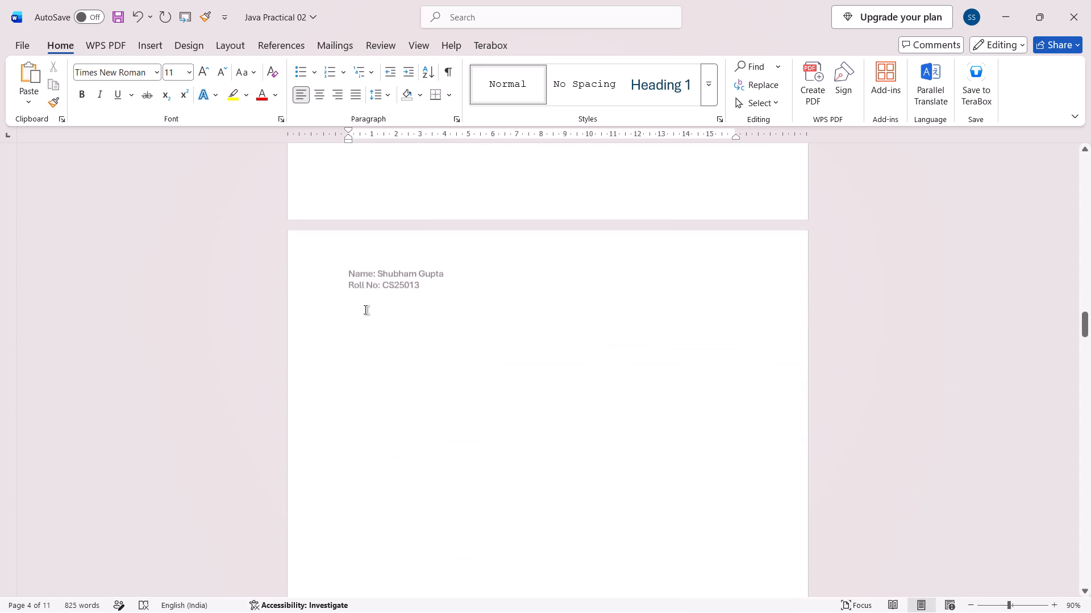
scroll(365, 310, "down", 6)
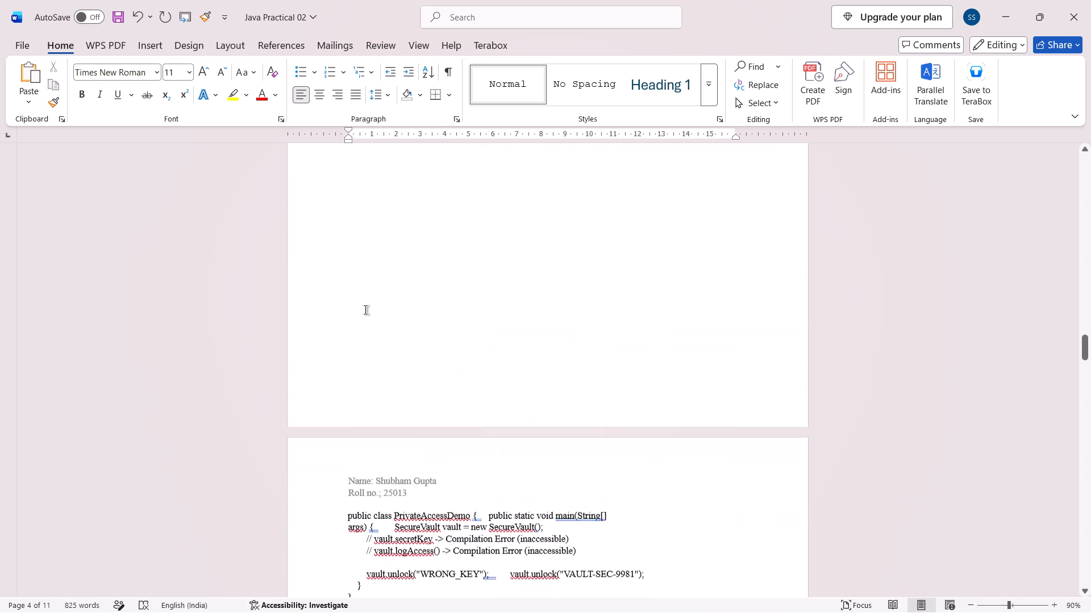
scroll(365, 310, "down", 5)
scroll(365, 310, "right", 1)
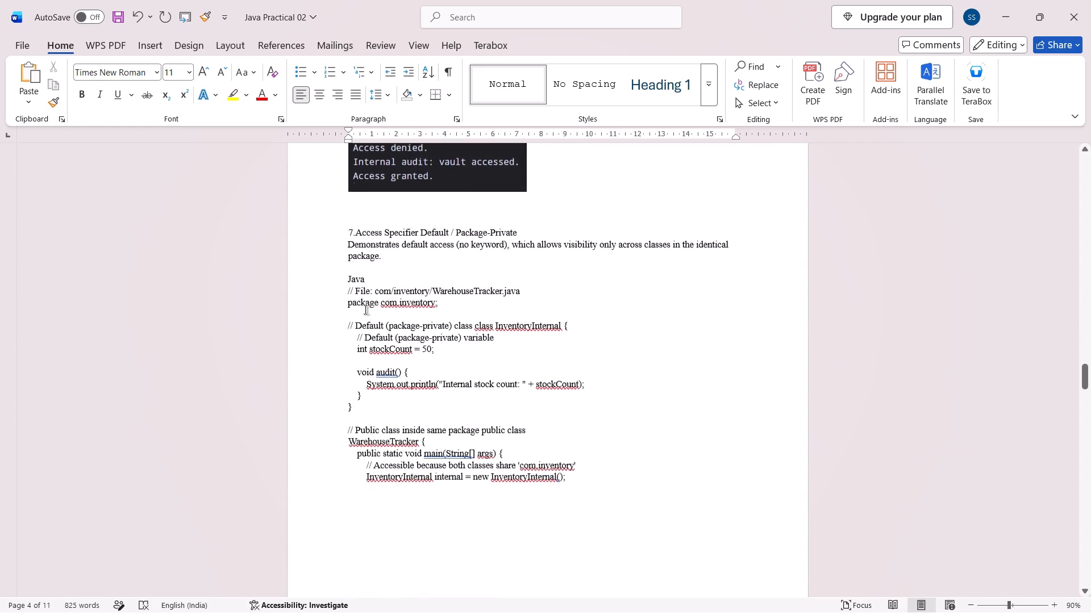
scroll(365, 310, "right", 1)
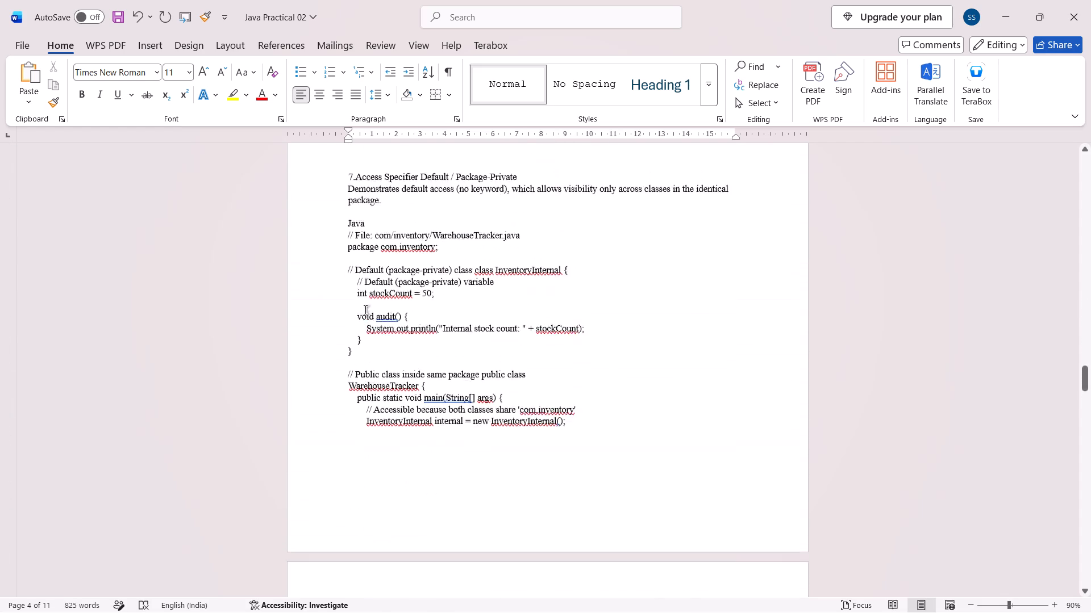
scroll(365, 310, "right", 1)
Move the PrivateAccessDemo class with its Output label and image onto a new line after the SecureVault class.
scroll(434, 375, "up", 1)
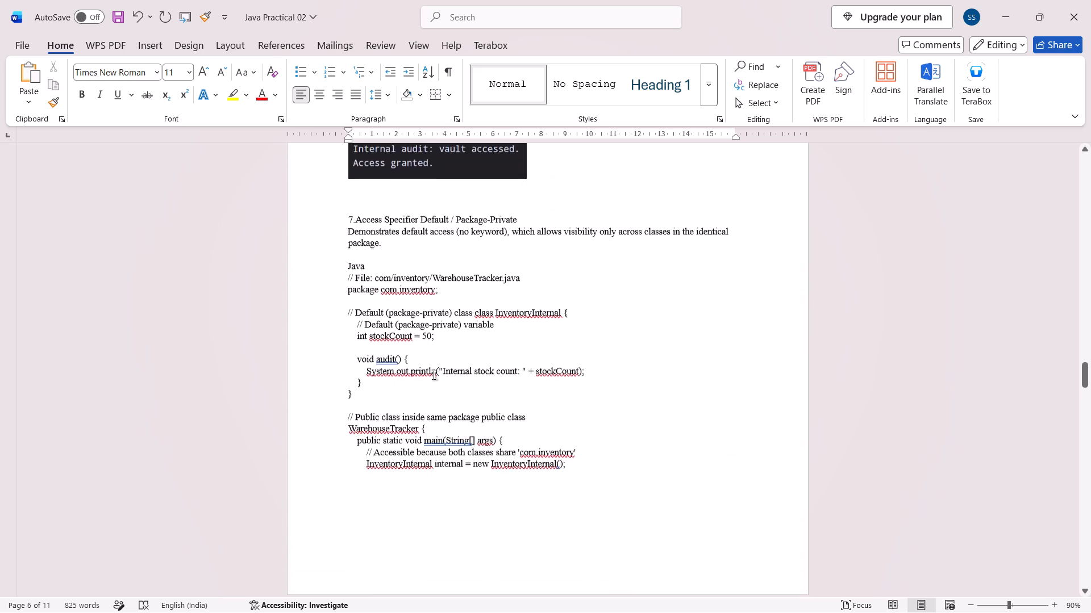
scroll(434, 375, "up", 2)
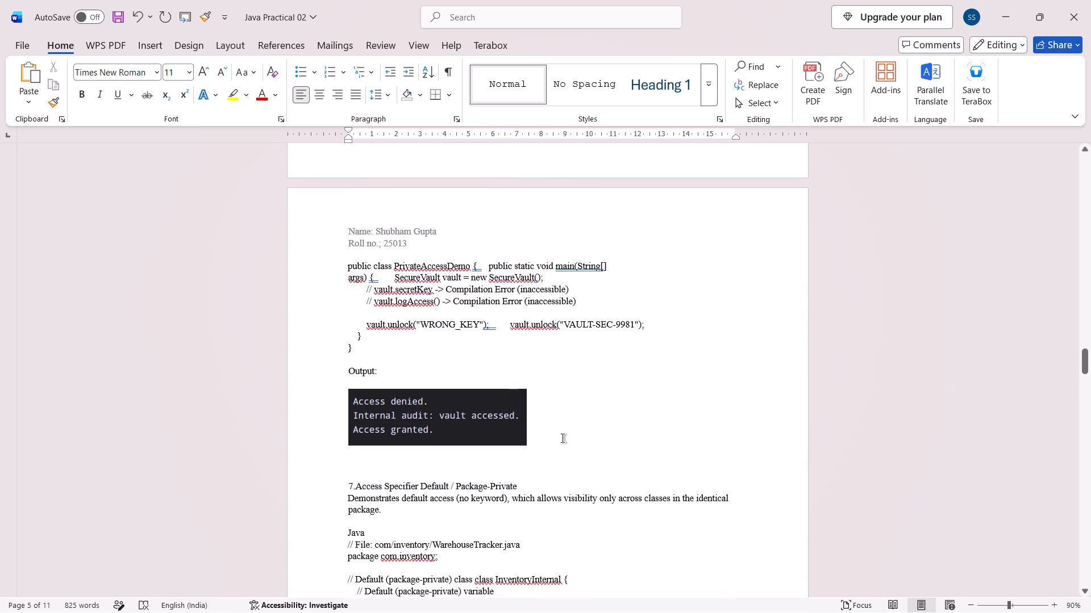
left_click_drag(563, 438, 320, 264)
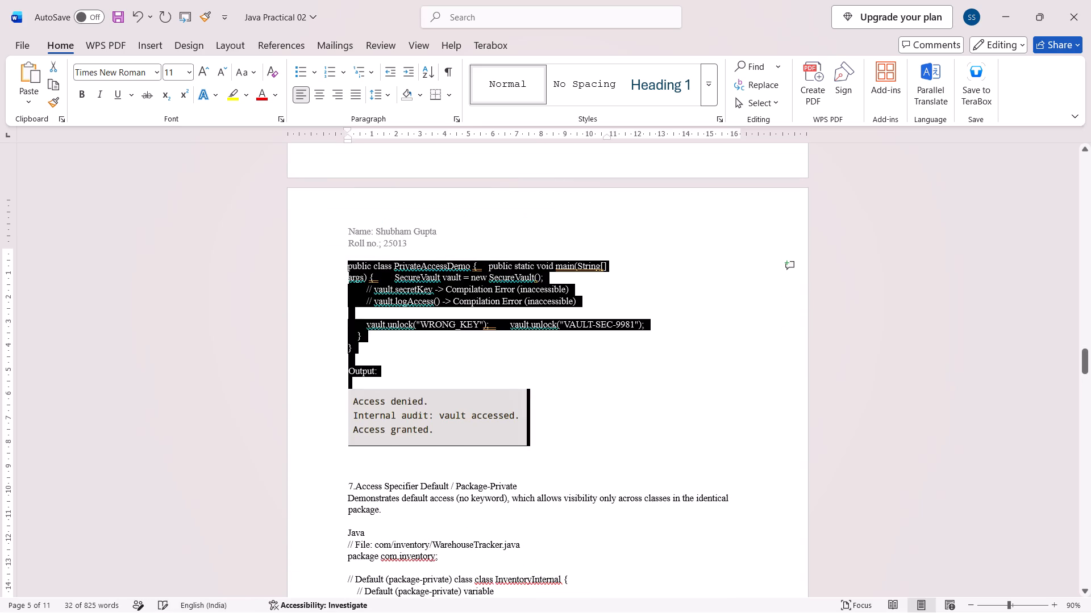
key("ctrl+x")
scroll(320, 264, "up", 6)
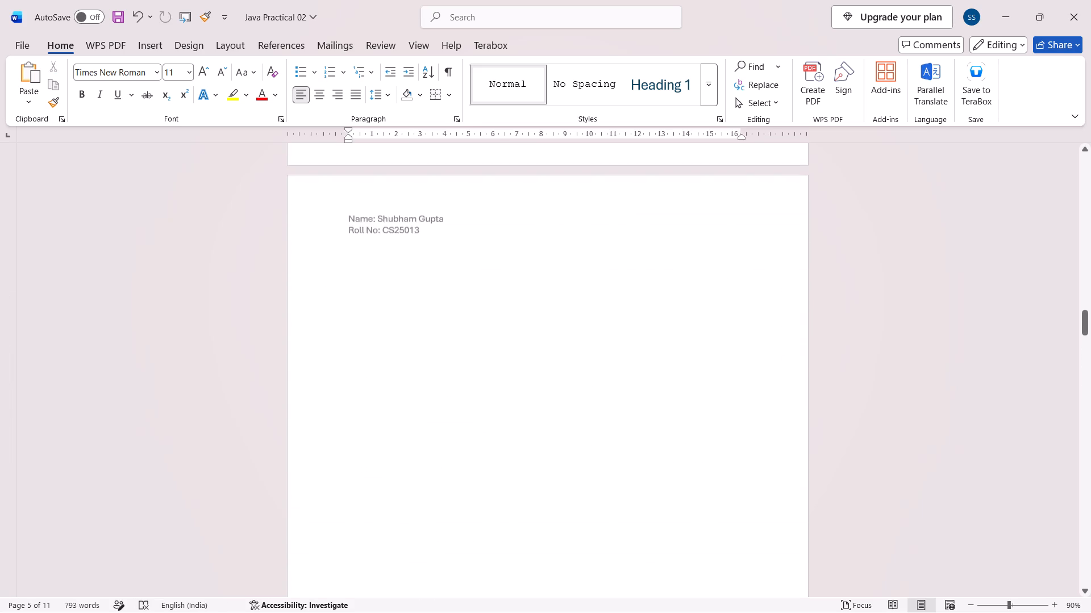
scroll(320, 264, "up", 2)
left_click(361, 310)
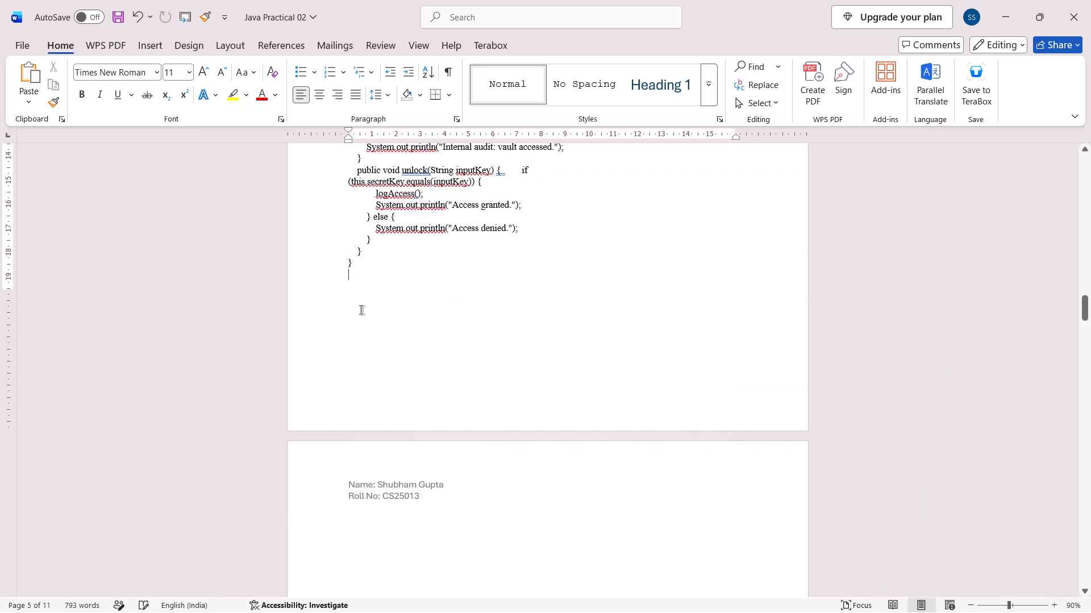
key("Return")
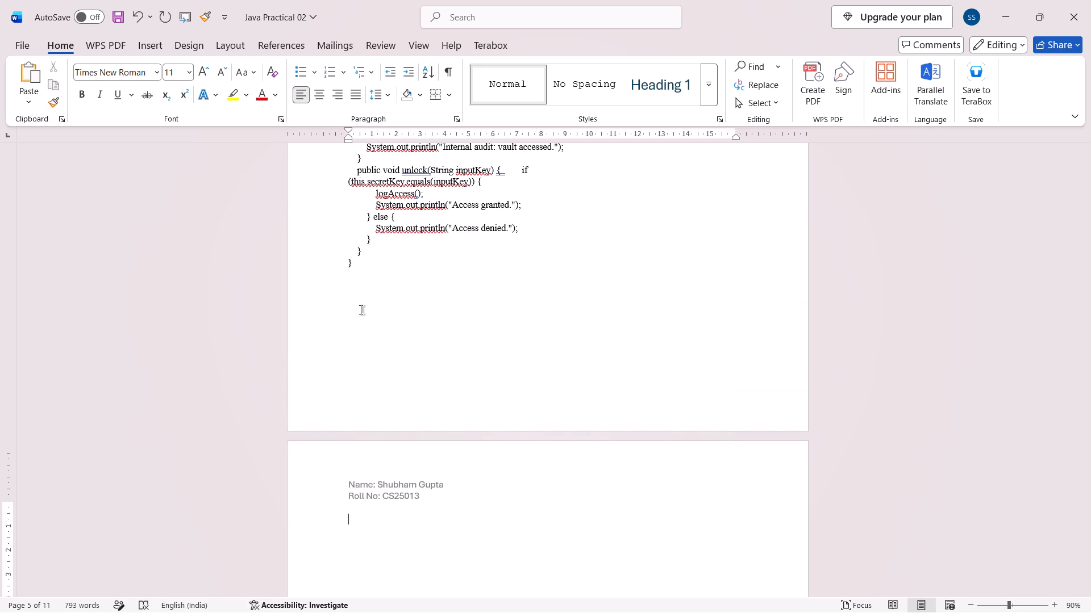
key("ctrl+v")
Open the footer on the page ending with the SecureVault class, remove it, and return to the body text.
scroll(361, 310, "up", 1)
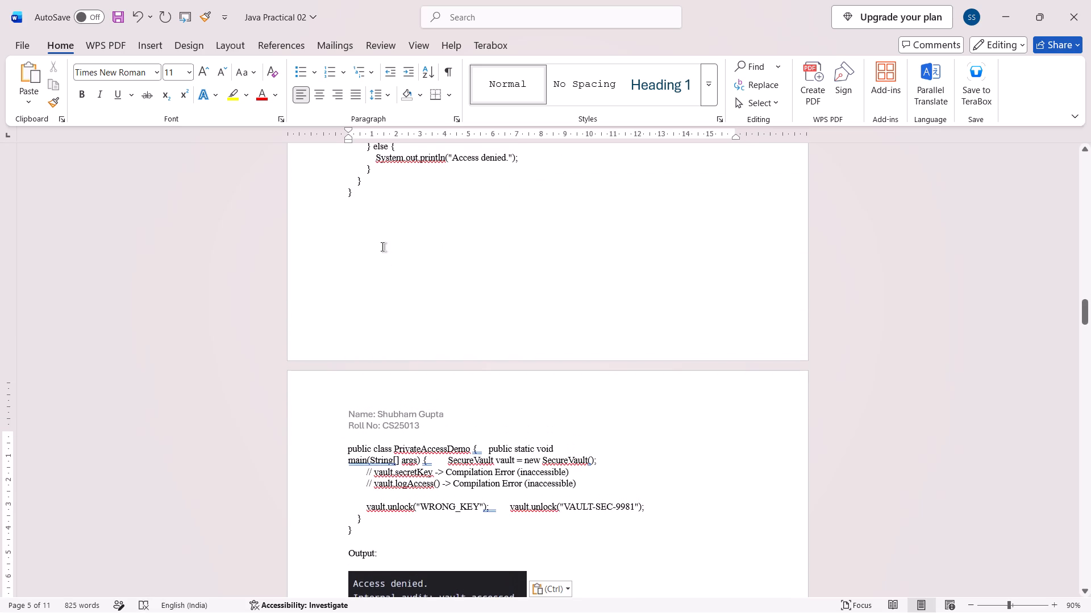
double_click(382, 247)
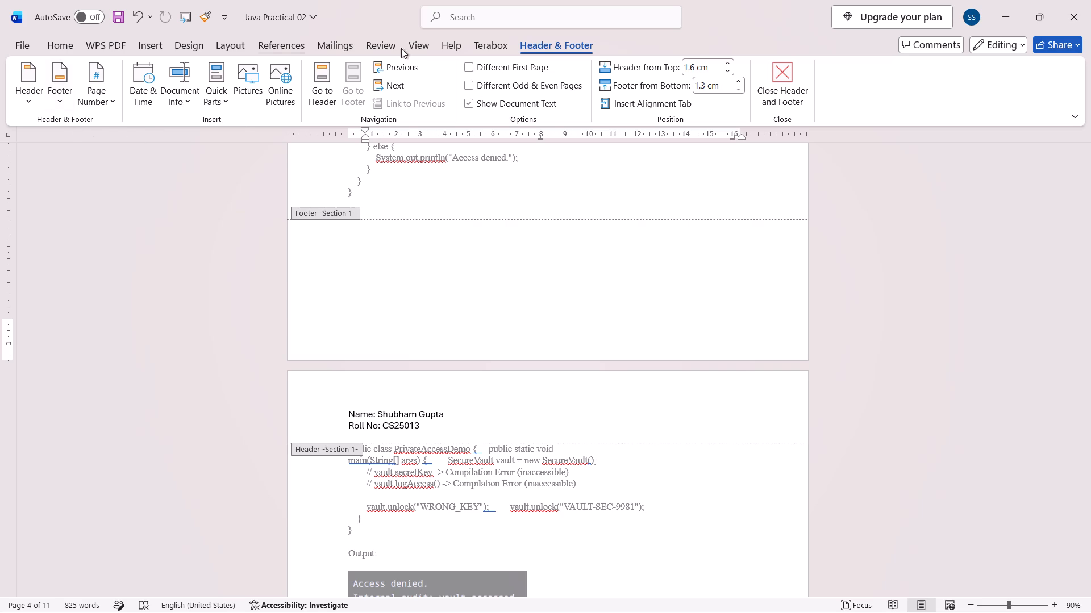
left_click(57, 73)
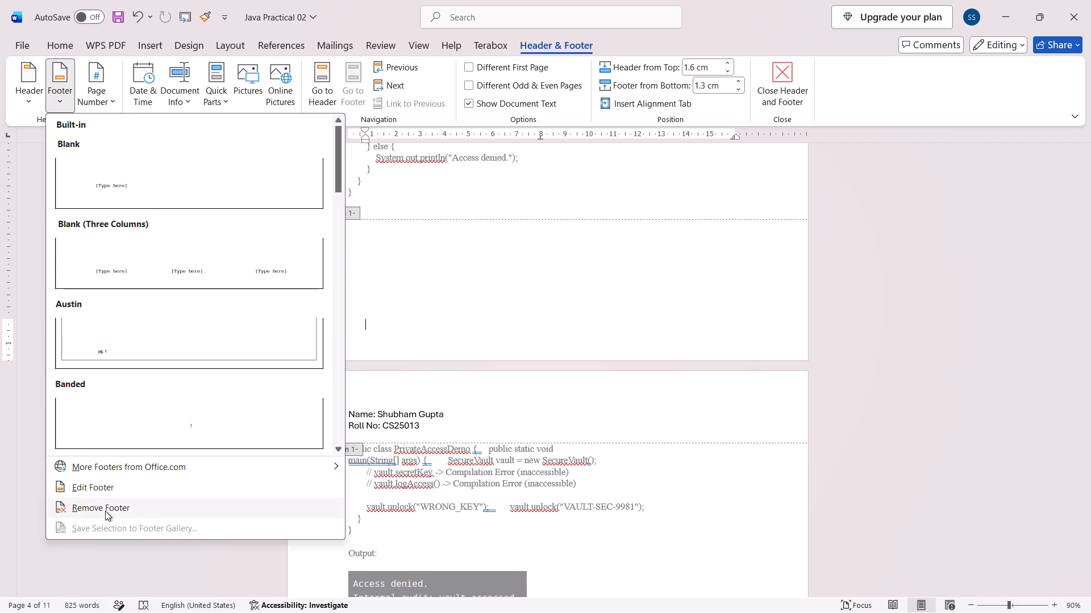
left_click(120, 494)
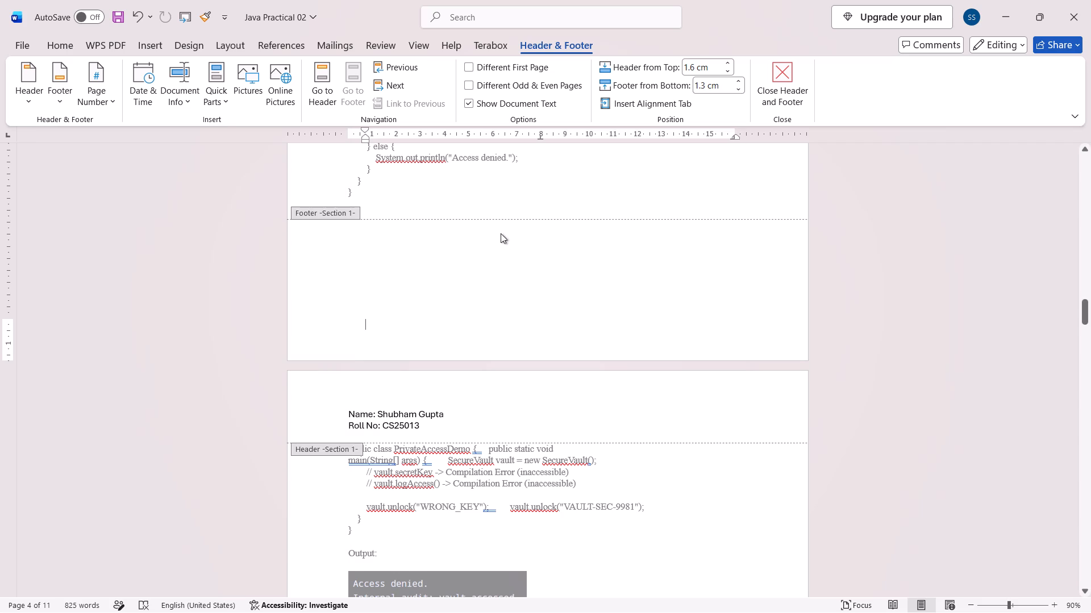
left_click(63, 97)
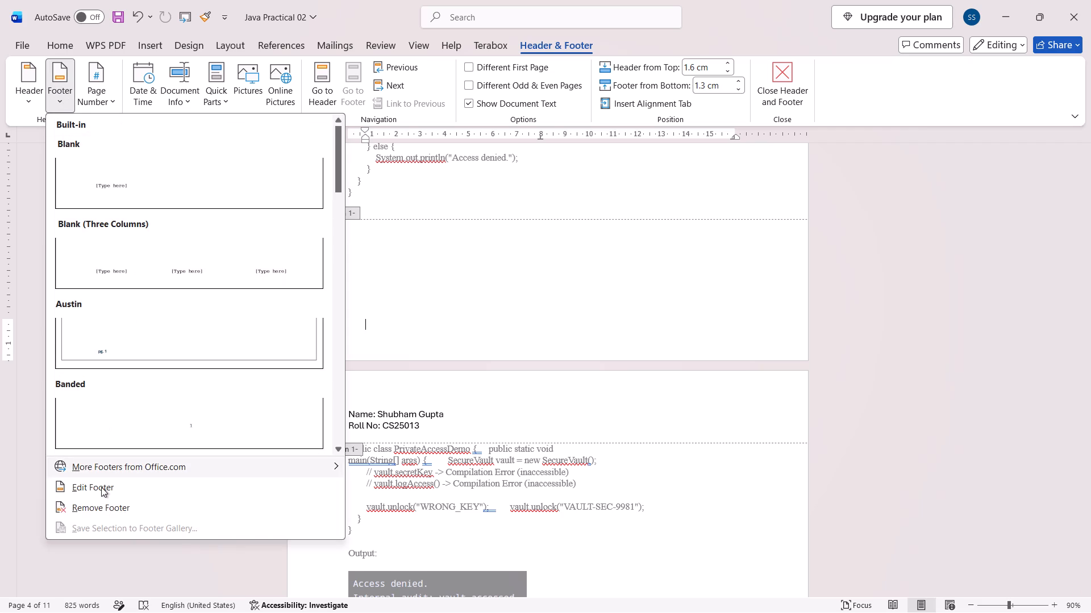
left_click(101, 487)
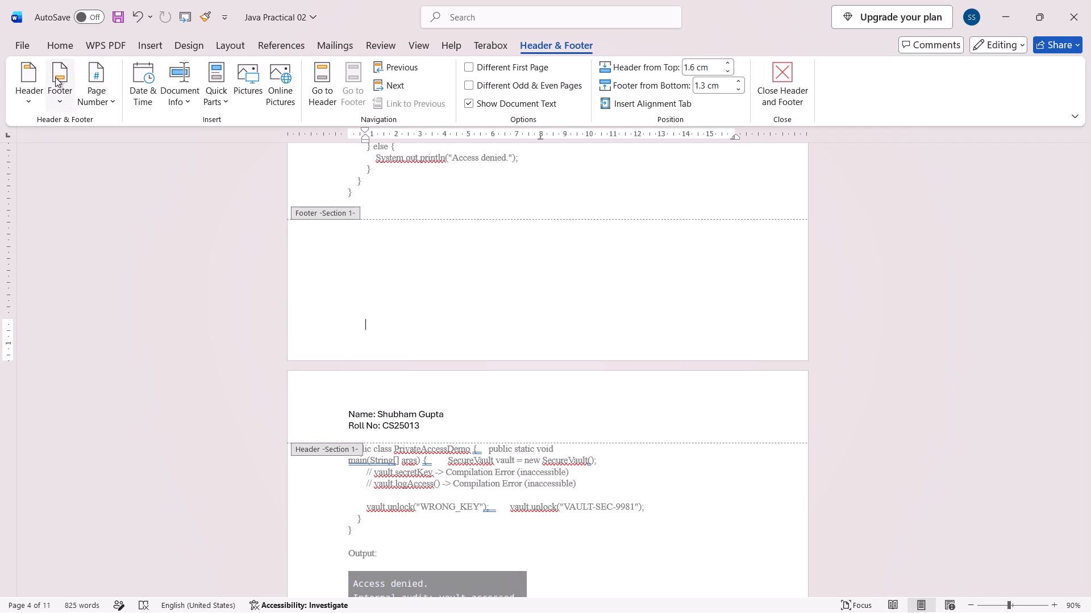
left_click(56, 75)
left_click(113, 509)
double_click(524, 297)
double_click(574, 277)
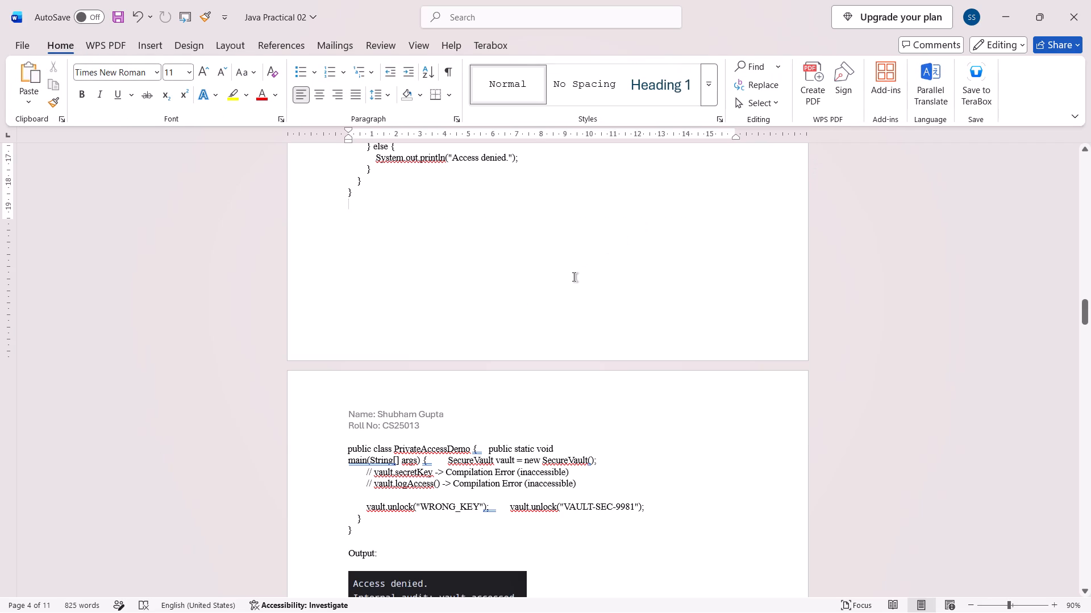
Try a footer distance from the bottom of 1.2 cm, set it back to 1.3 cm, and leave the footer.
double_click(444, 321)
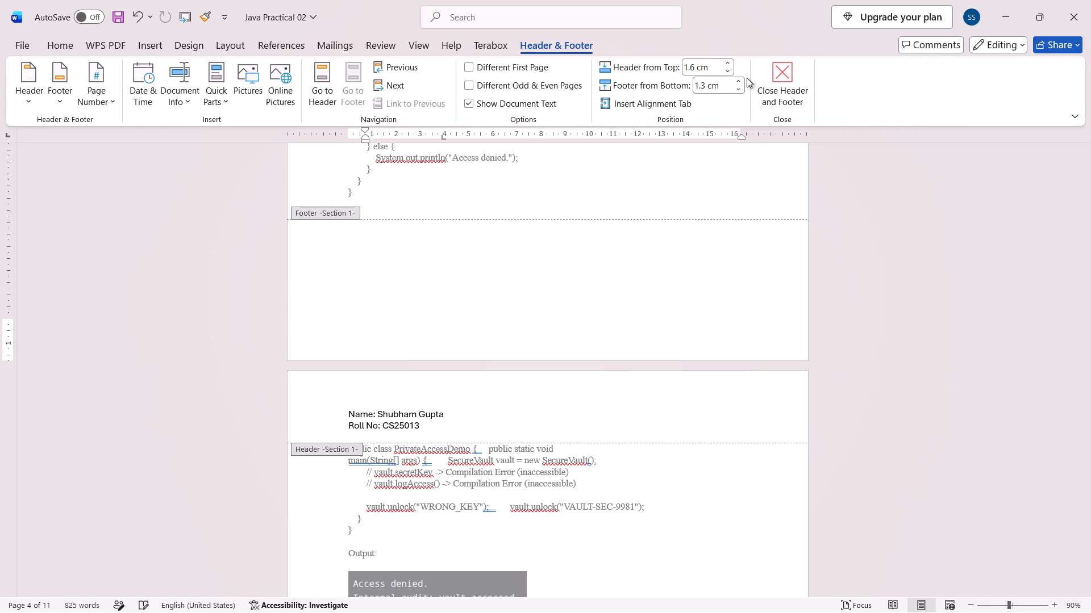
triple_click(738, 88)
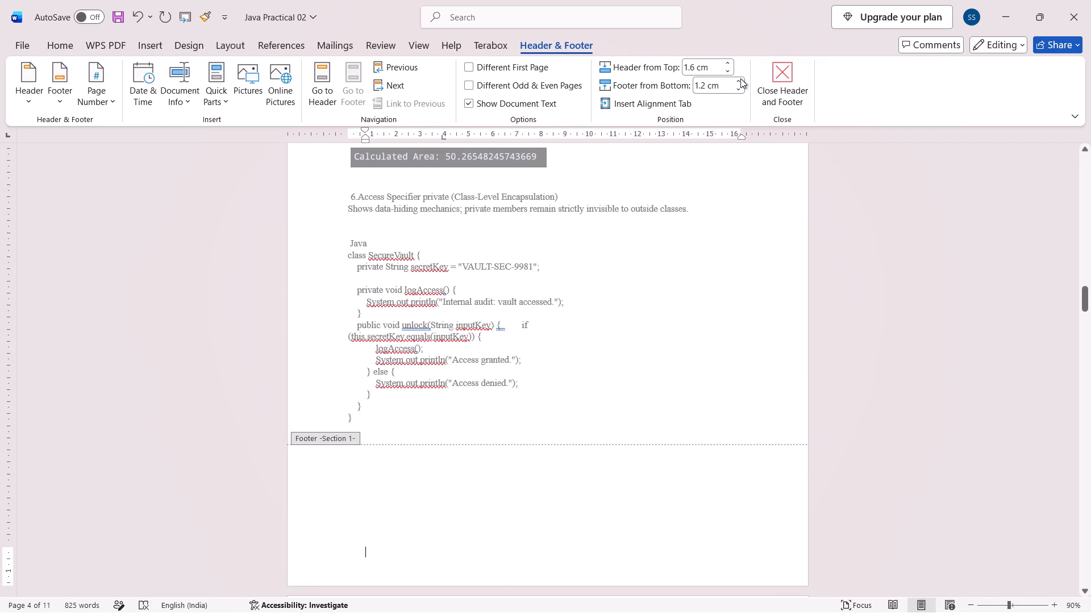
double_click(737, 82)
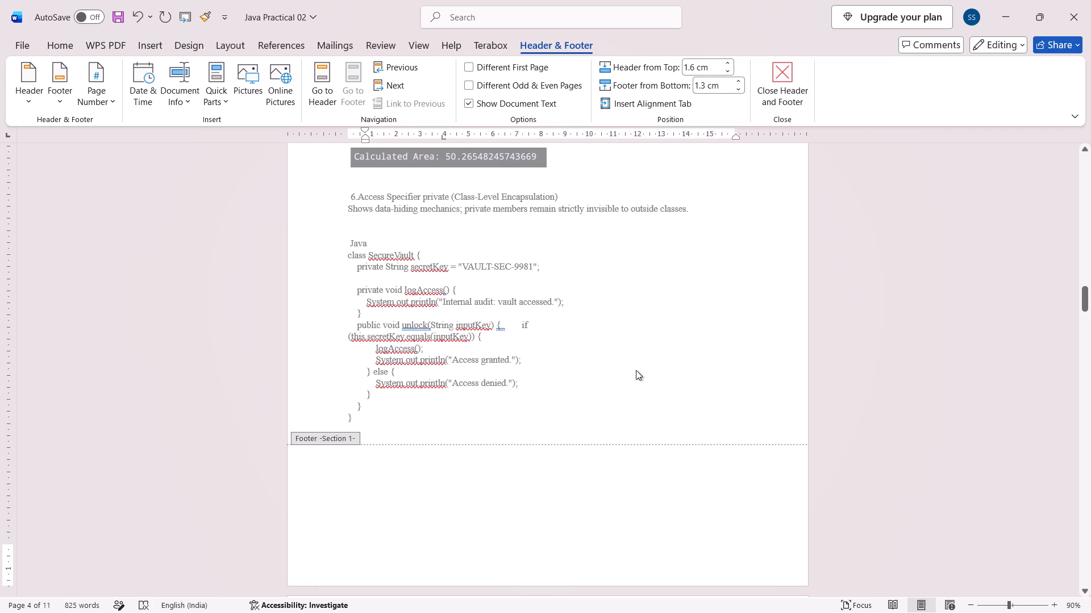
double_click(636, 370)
Open the footer area for editing on the page containing the "5.Static Imports" heading.
scroll(636, 370, "down", 1)
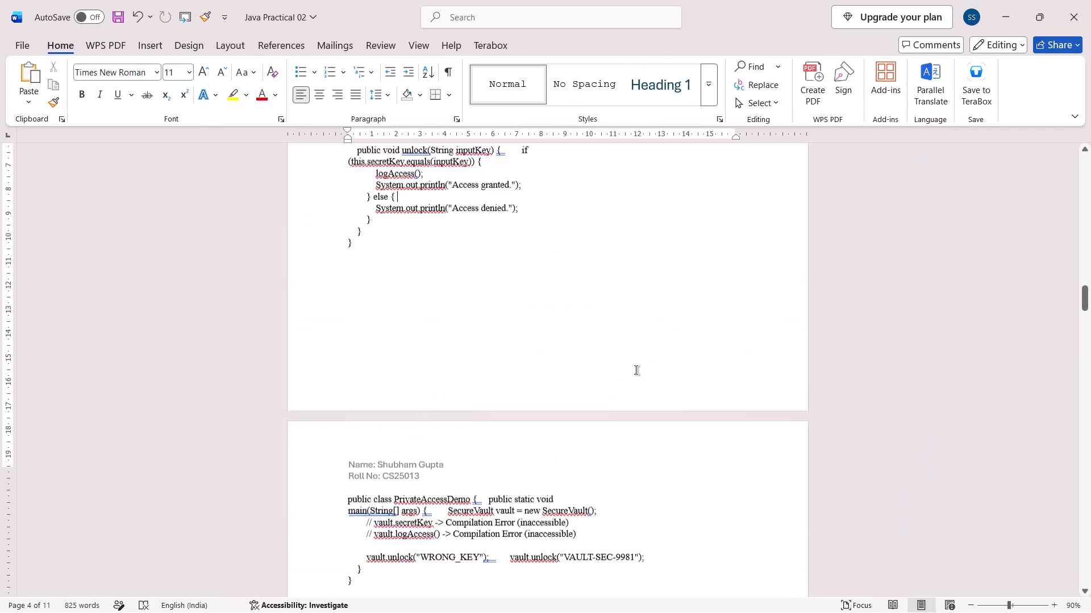
scroll(636, 370, "down", 1)
scroll(636, 370, "up", 3)
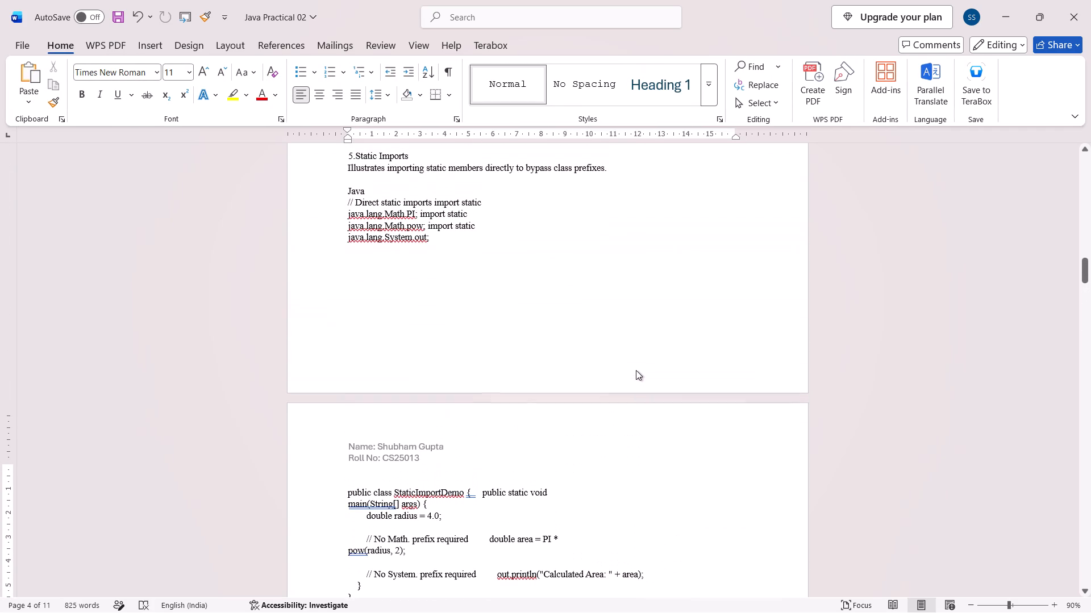
double_click(484, 339)
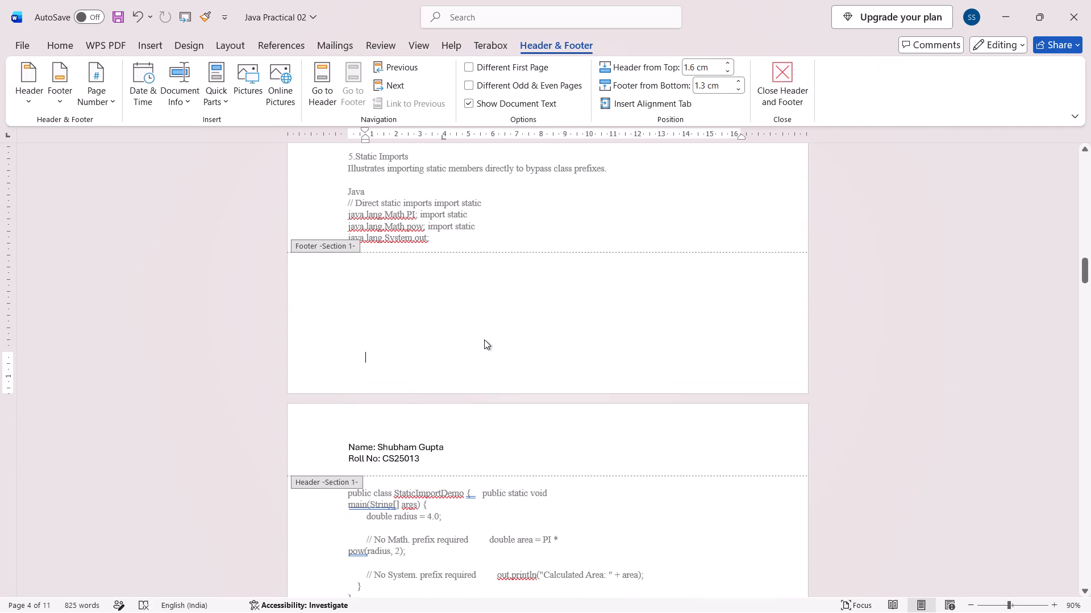
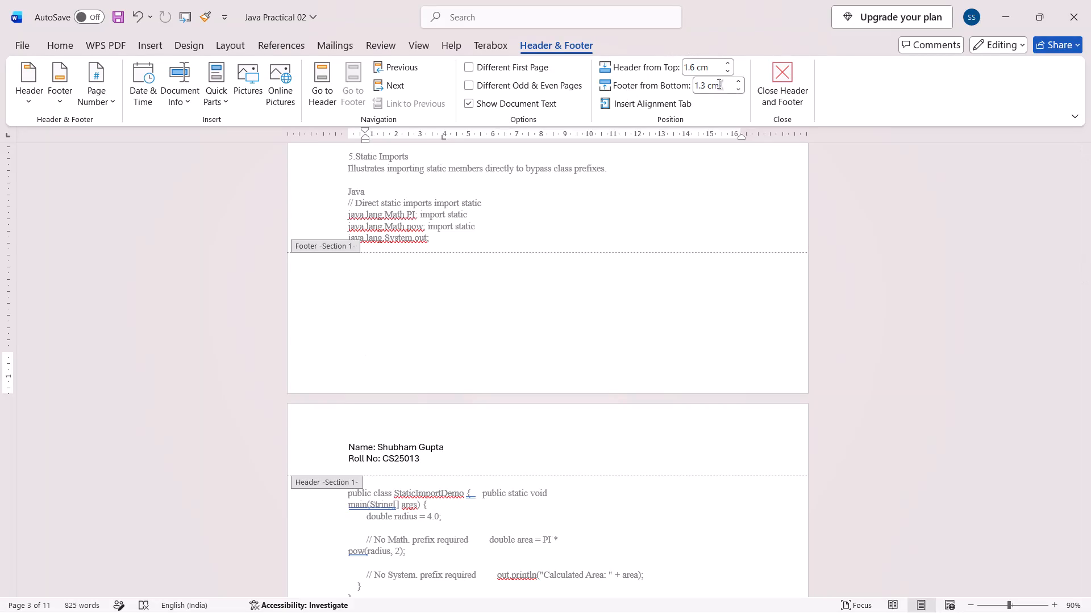
Set the footer's distance from the bottom of the page to 0.5 cm.
left_click(742, 79)
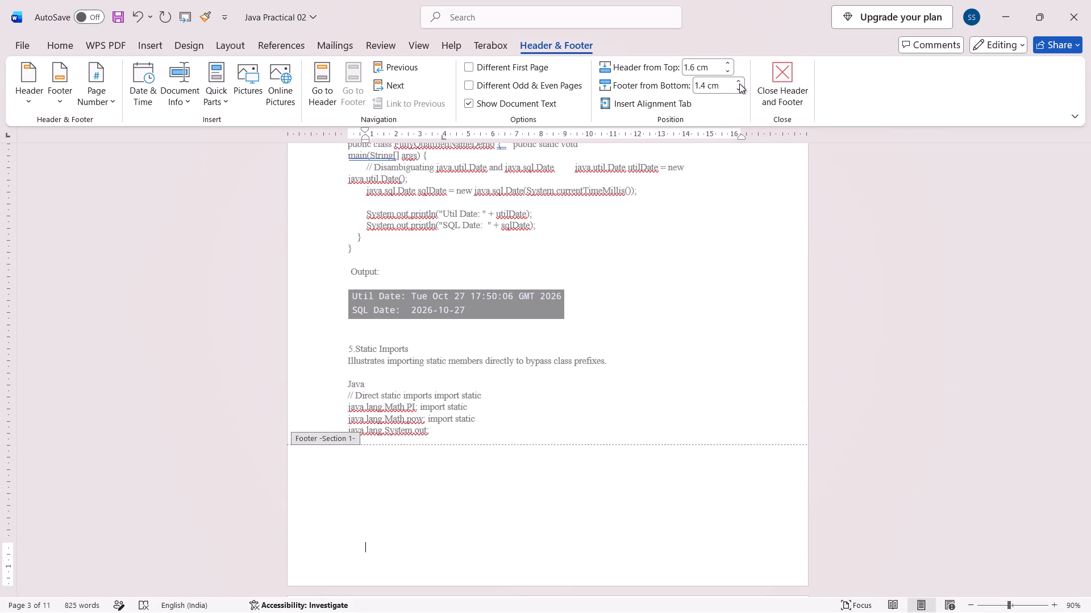
left_click(739, 83)
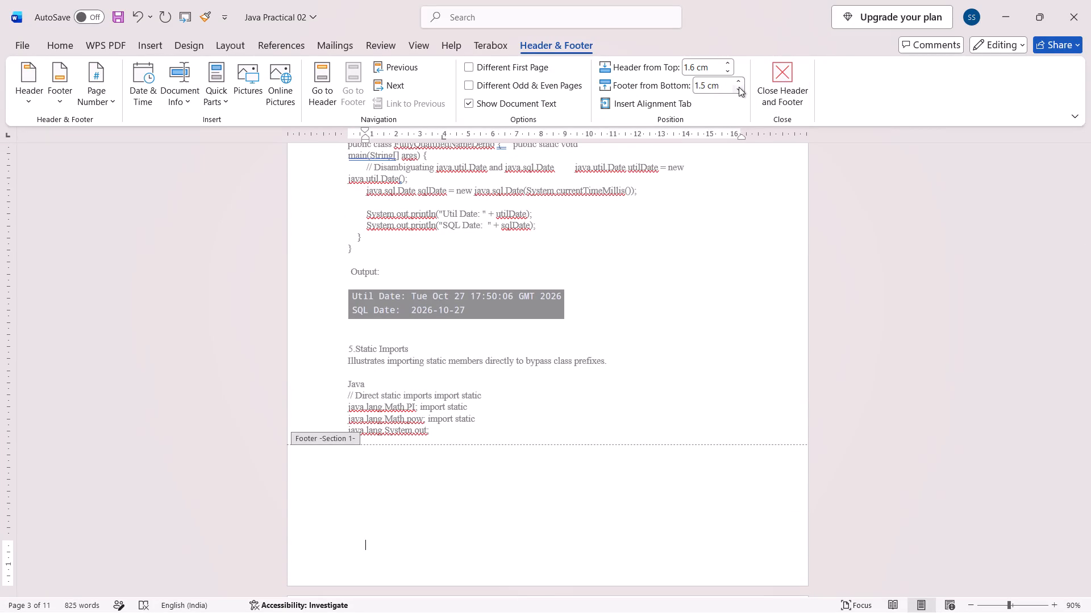
triple_click(738, 88)
triple_click(738, 88)
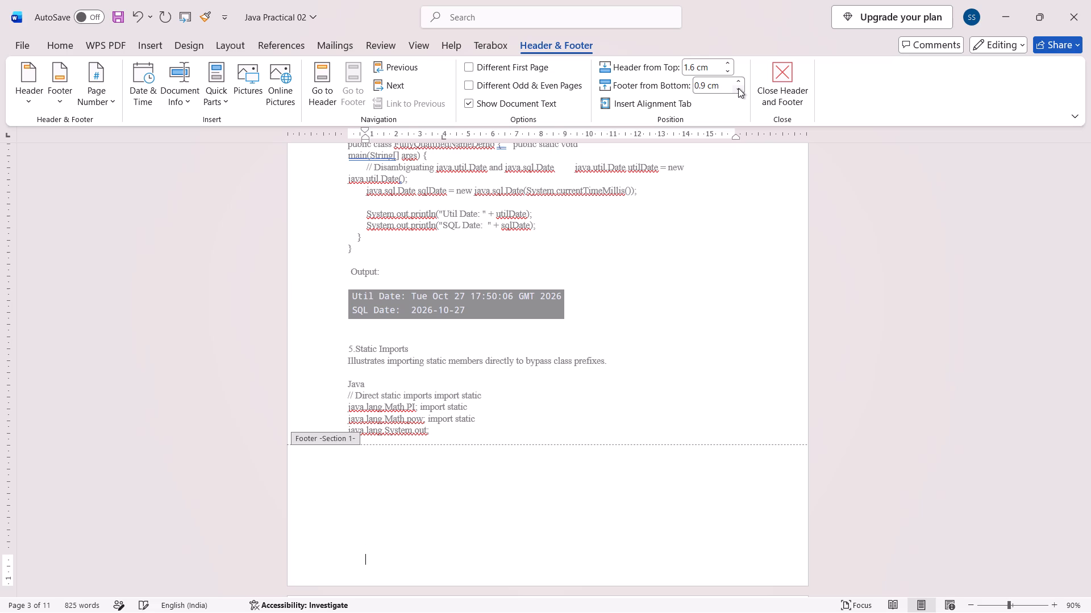
left_click(738, 88)
left_click(738, 88)
left_click(738, 88)
left_click(738, 88)
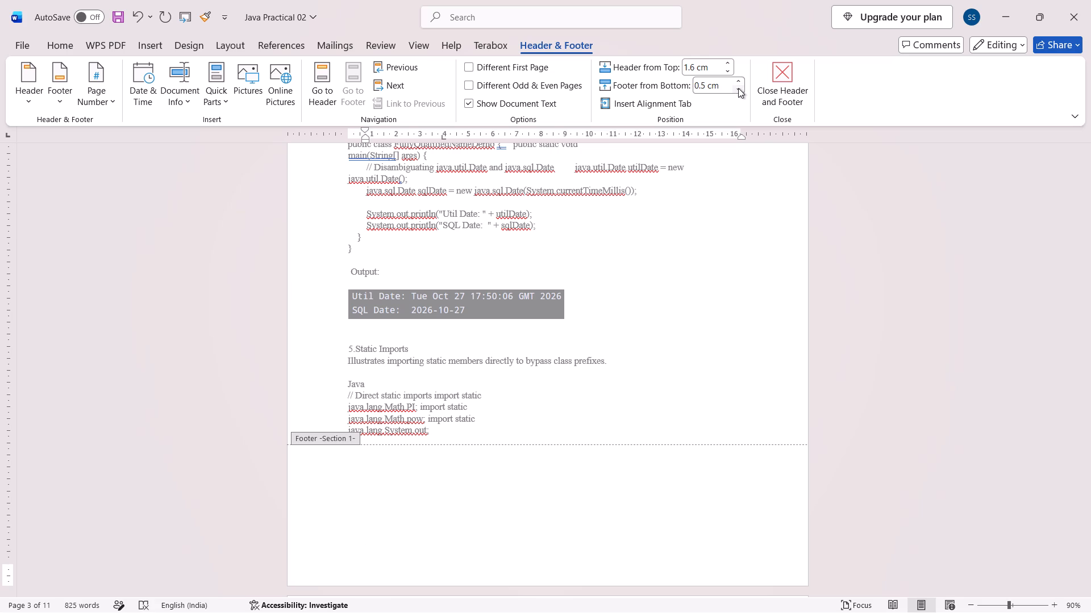
left_click(706, 208)
double_click(706, 208)
double_click(486, 492)
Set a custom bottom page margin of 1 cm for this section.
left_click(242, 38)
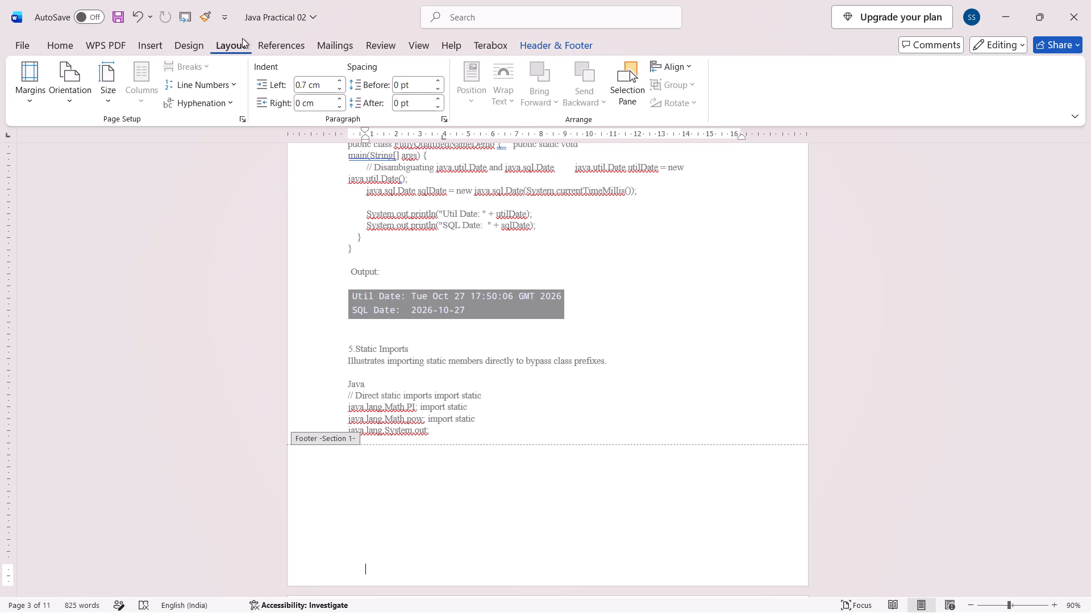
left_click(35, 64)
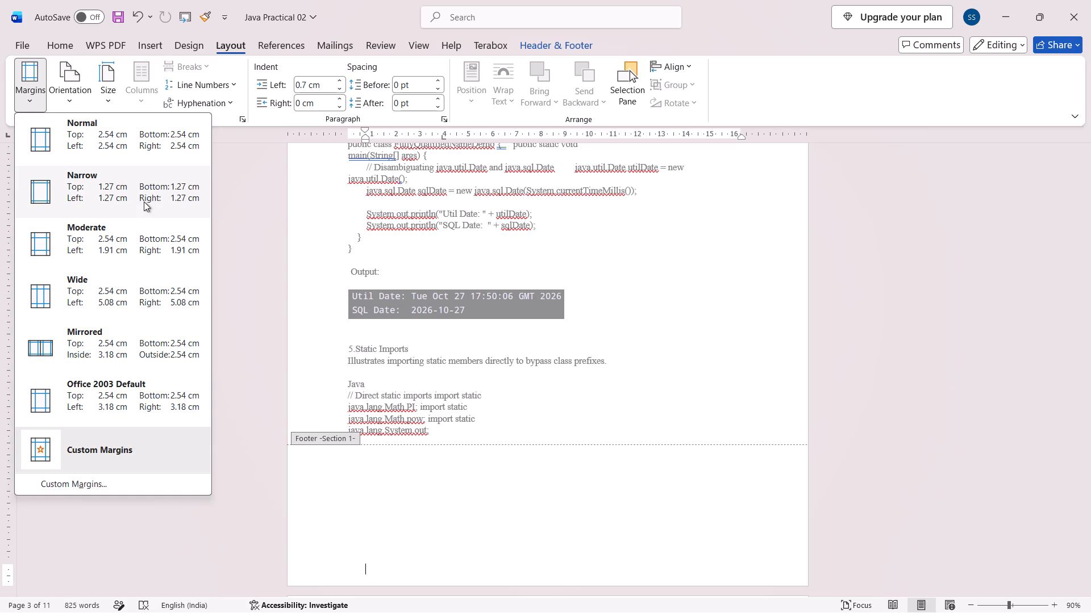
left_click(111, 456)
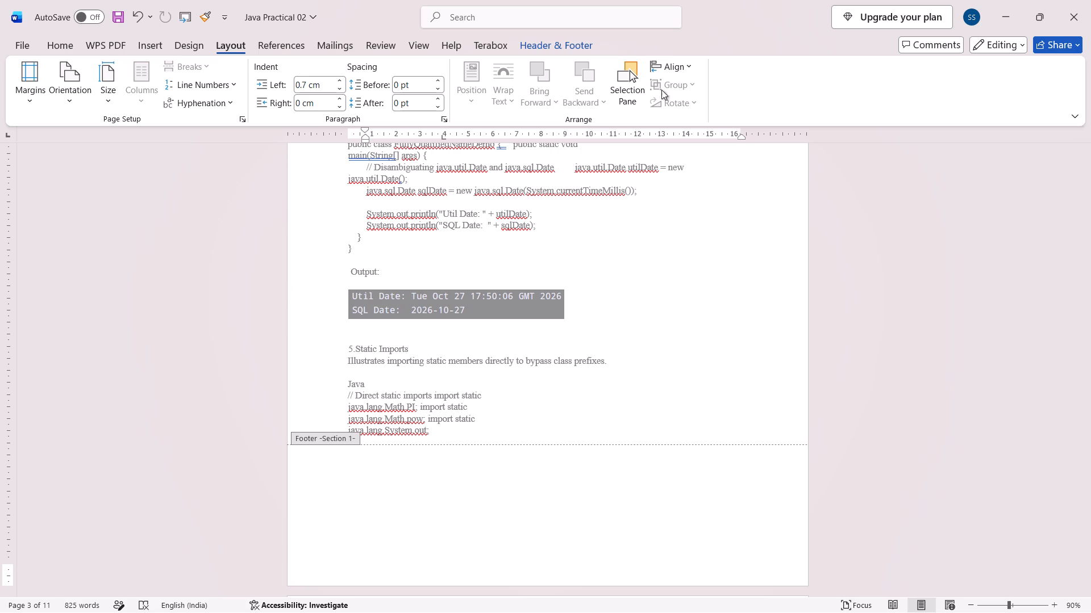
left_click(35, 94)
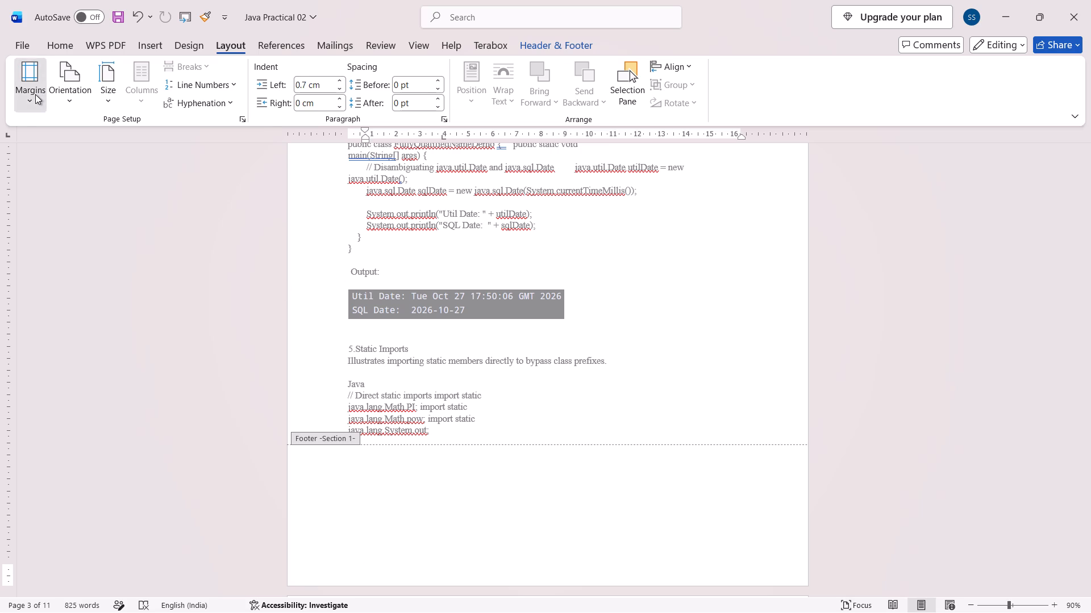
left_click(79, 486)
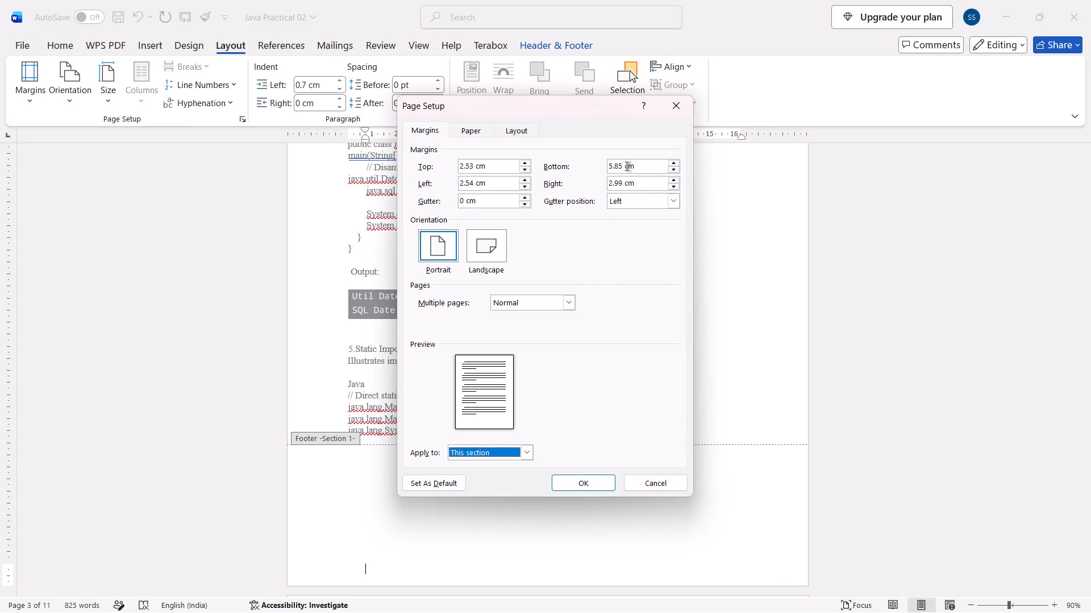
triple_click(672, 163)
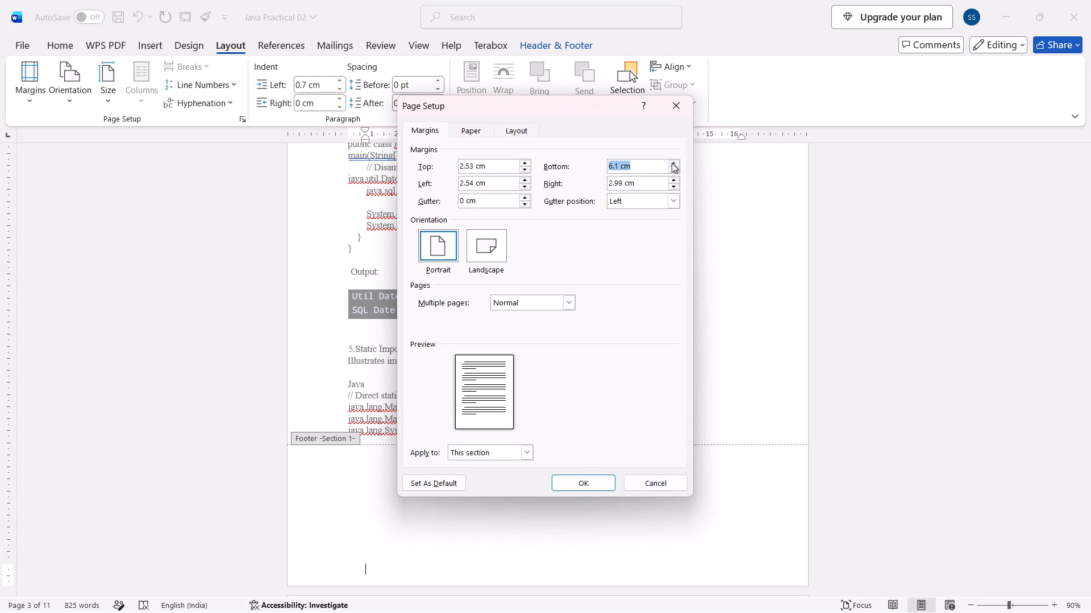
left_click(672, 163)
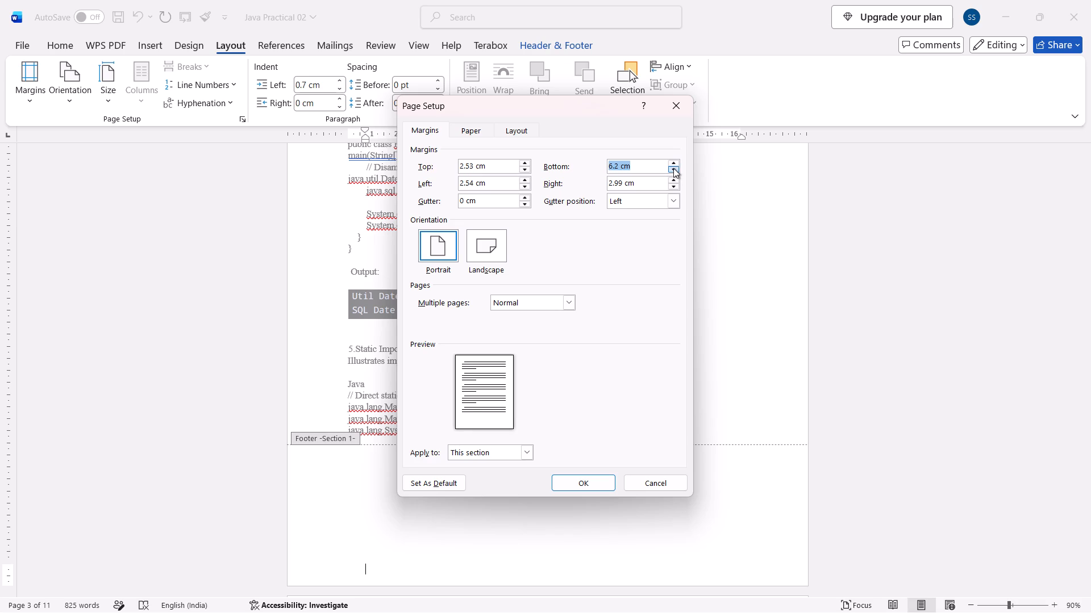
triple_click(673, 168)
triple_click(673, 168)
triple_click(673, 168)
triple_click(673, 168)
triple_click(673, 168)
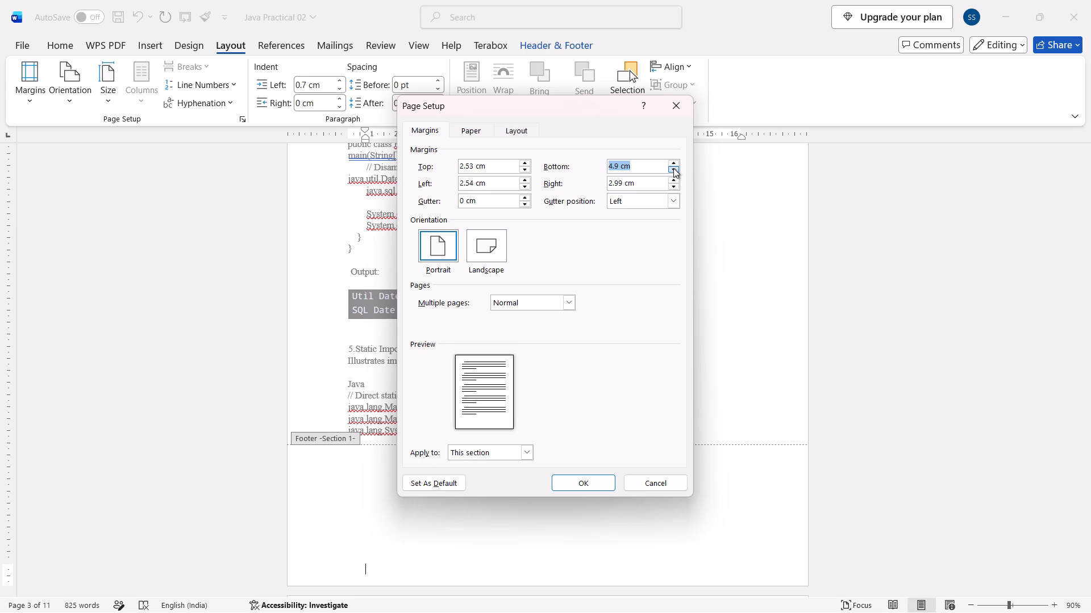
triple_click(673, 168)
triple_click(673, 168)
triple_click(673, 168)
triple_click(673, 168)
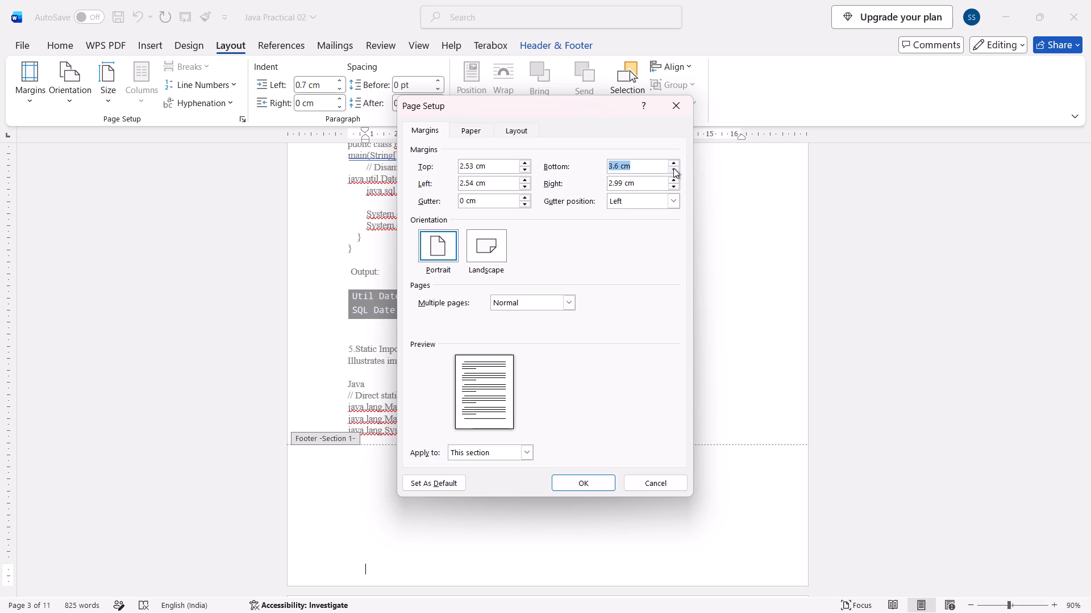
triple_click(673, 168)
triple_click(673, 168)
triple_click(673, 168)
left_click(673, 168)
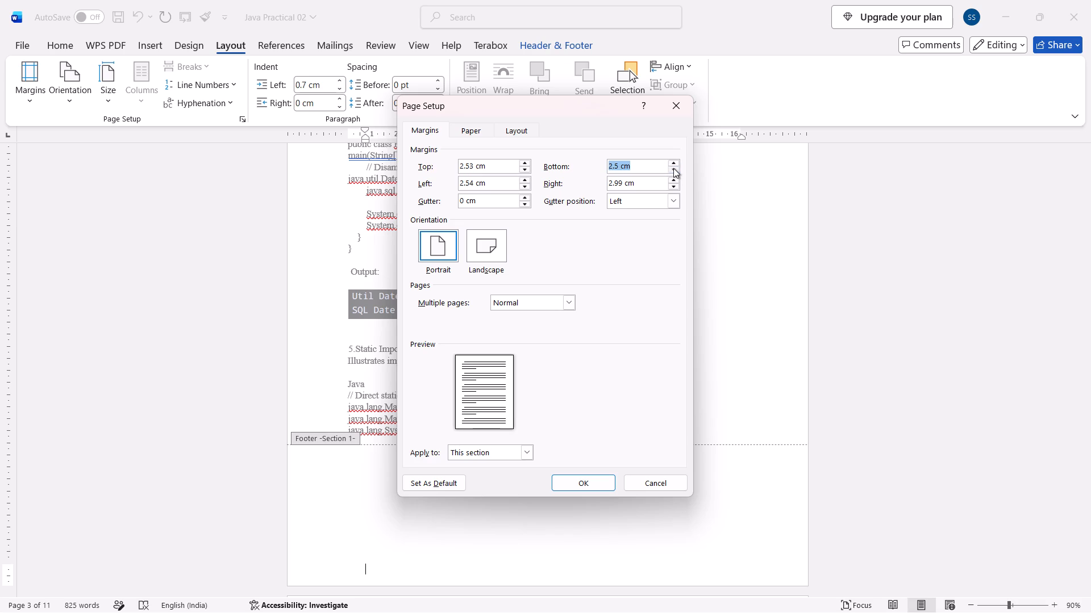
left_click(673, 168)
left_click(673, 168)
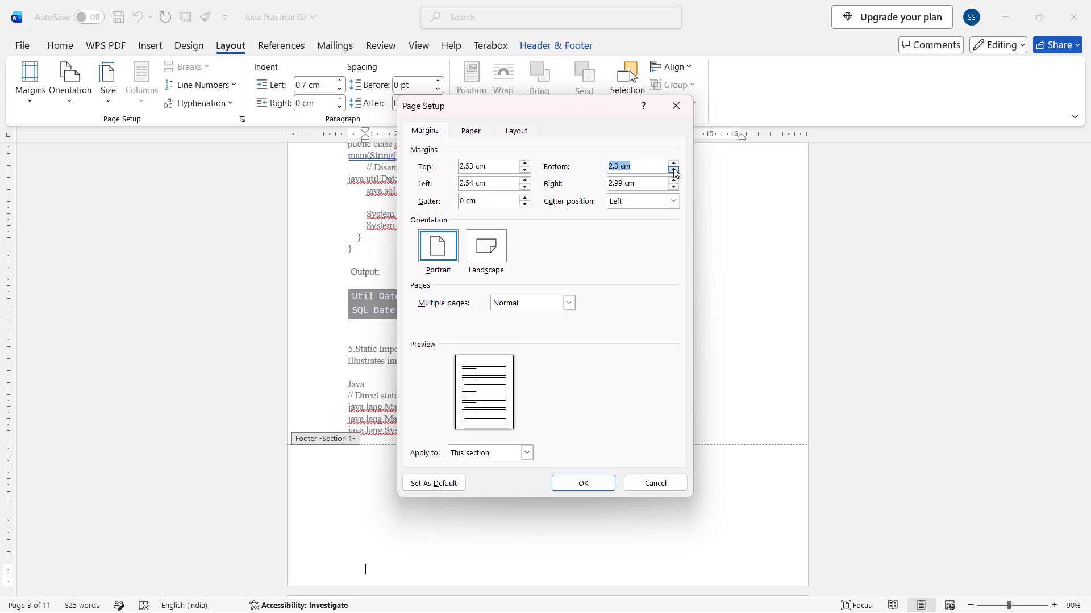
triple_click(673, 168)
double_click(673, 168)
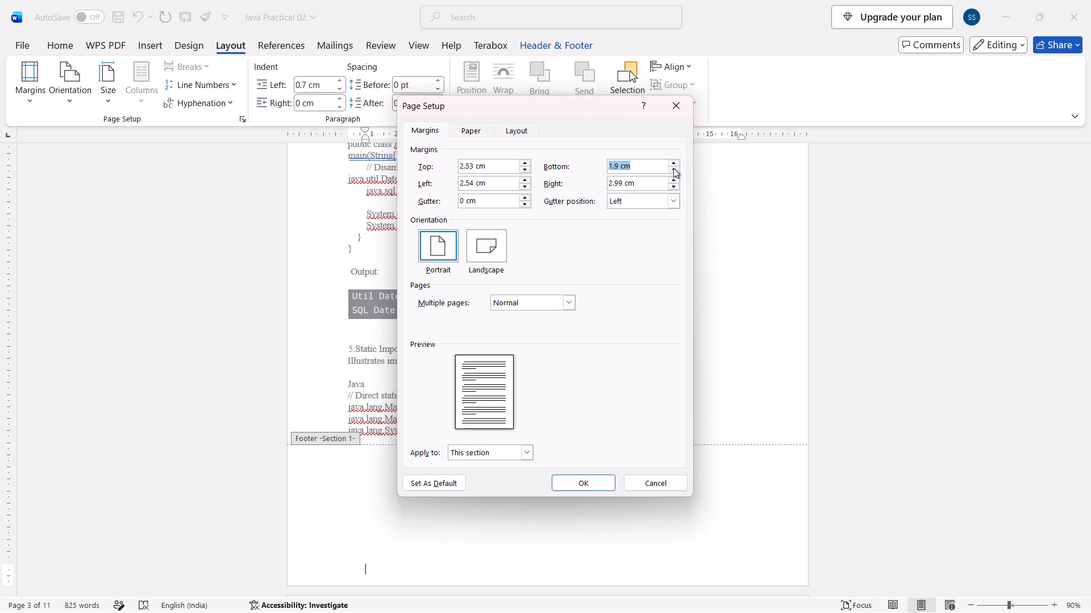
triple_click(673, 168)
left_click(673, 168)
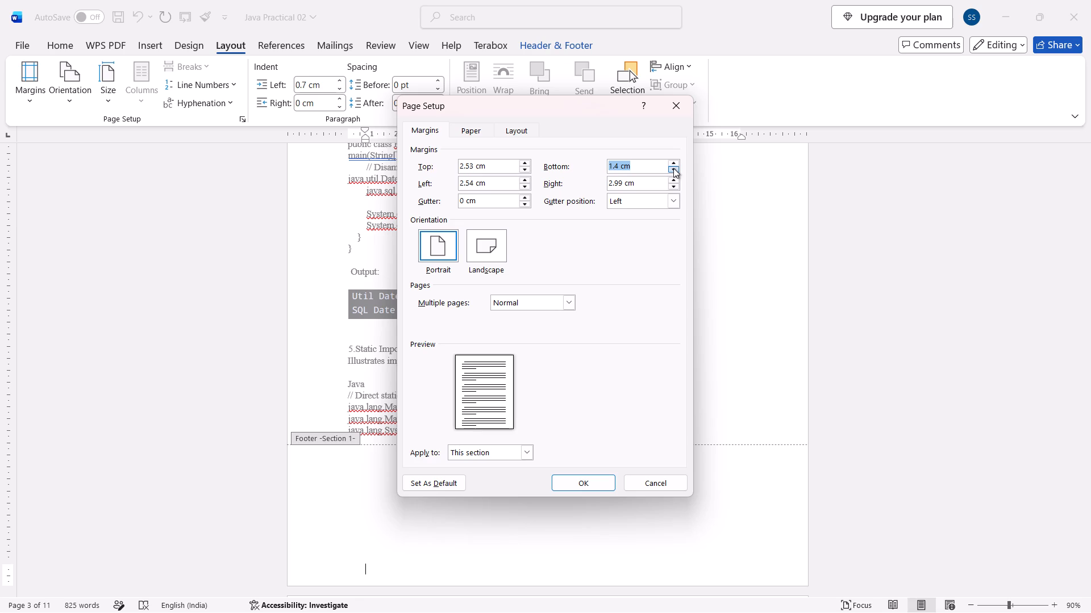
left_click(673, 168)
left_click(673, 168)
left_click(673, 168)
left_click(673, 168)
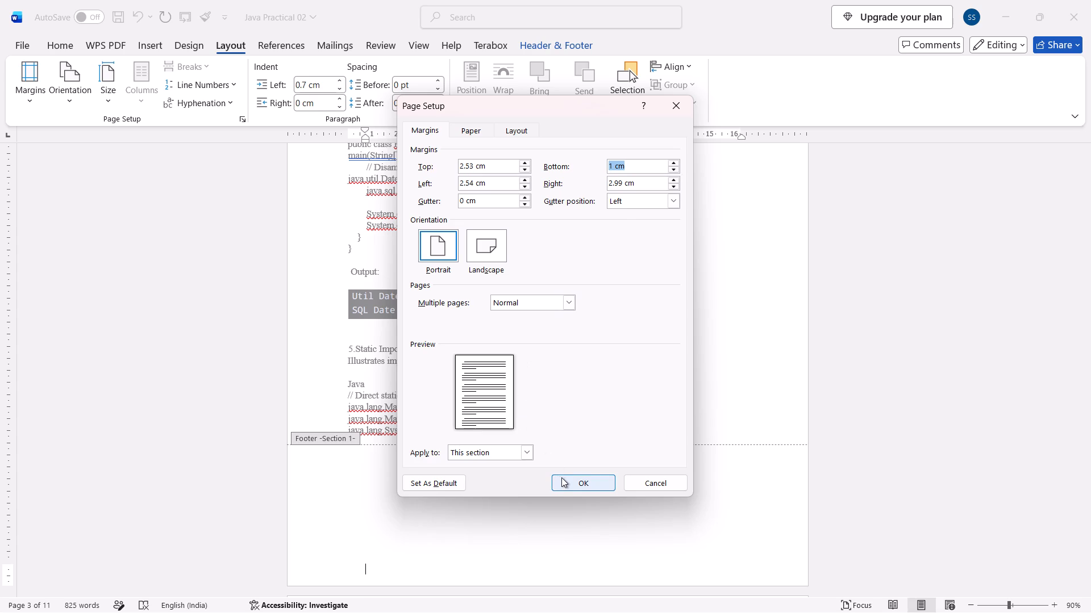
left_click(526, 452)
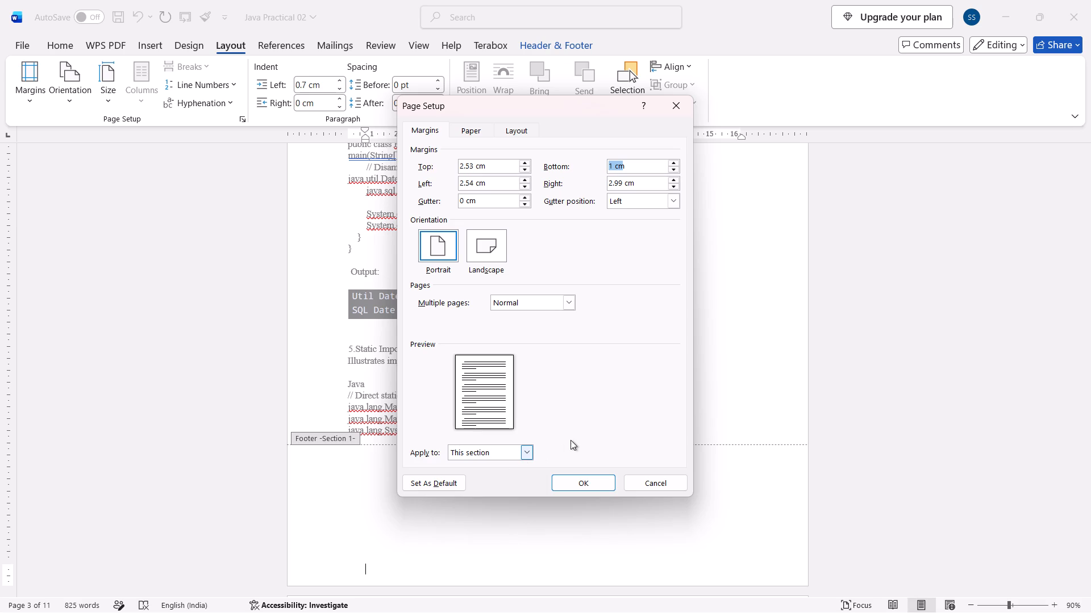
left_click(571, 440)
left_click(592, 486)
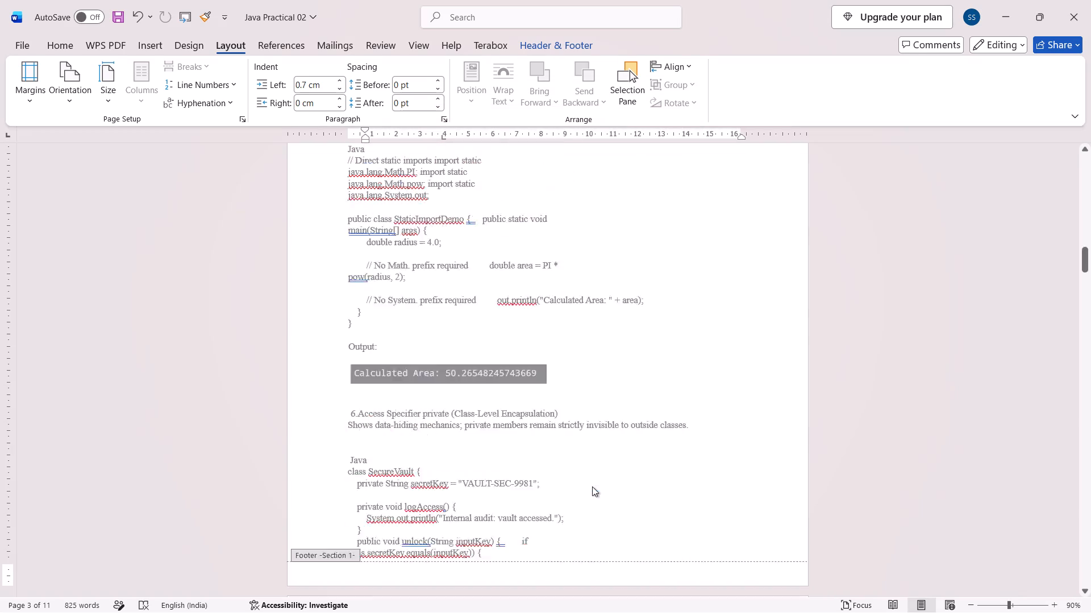
Set the section's custom bottom page margin to 2.3 cm and return from the footer to the body text.
scroll(592, 486, "down", 1)
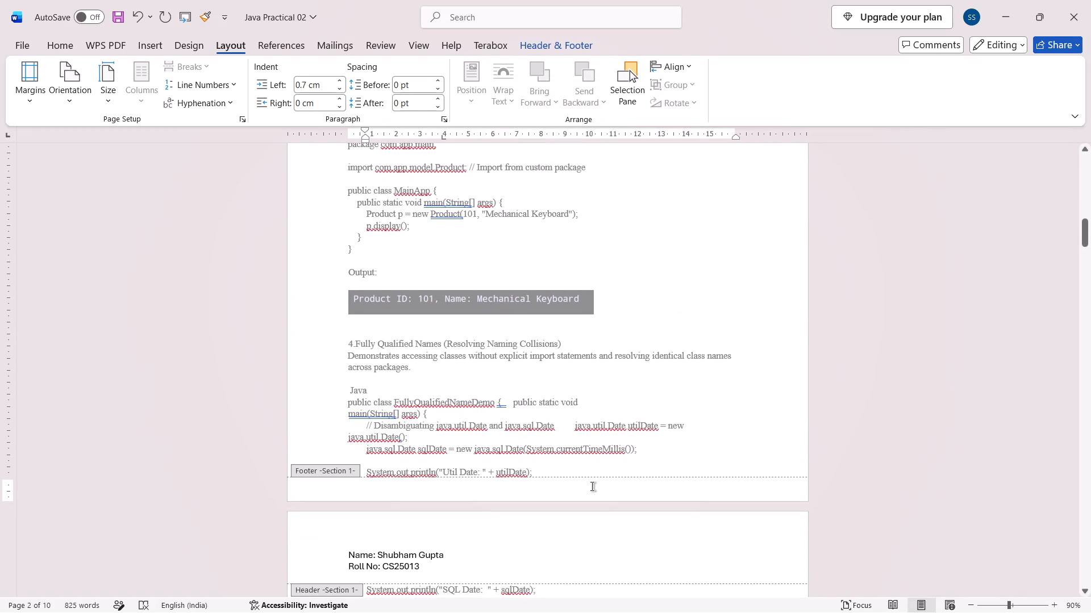
left_click(25, 97)
left_click(103, 480)
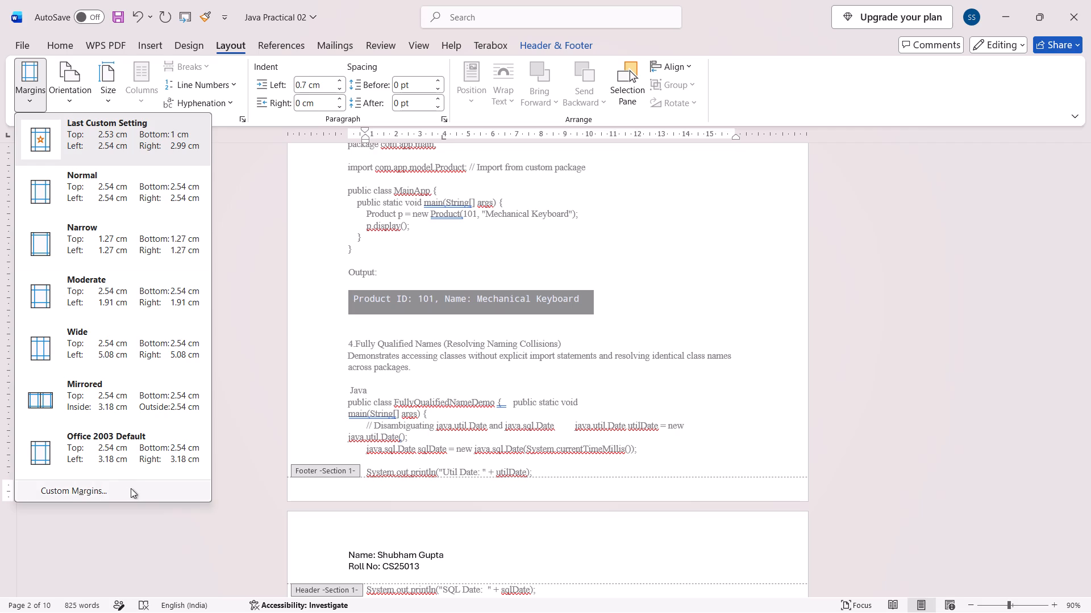
left_click(134, 489)
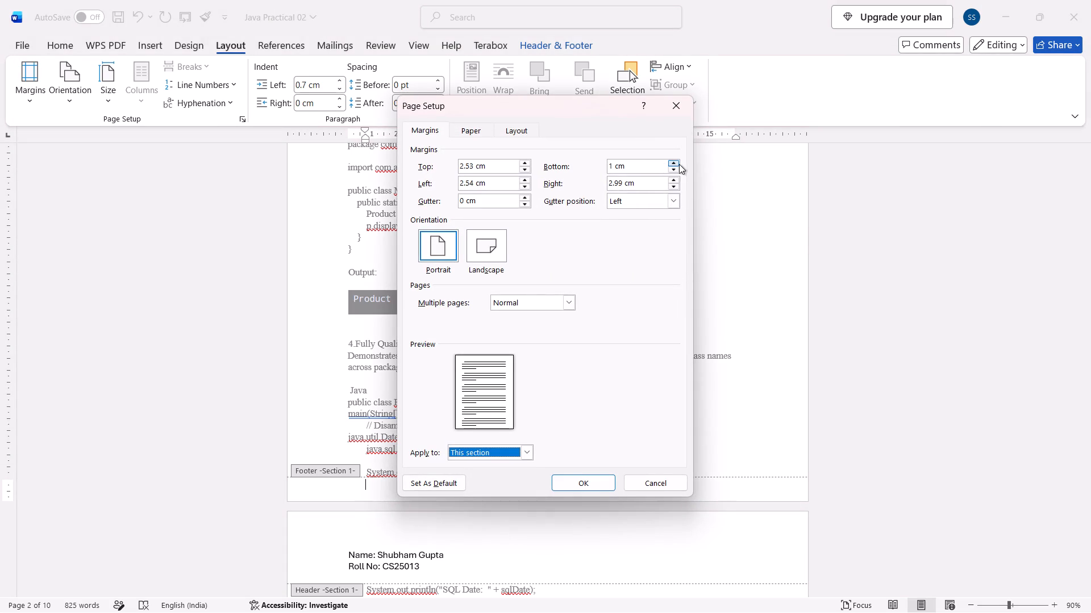
triple_click(673, 162)
triple_click(673, 162)
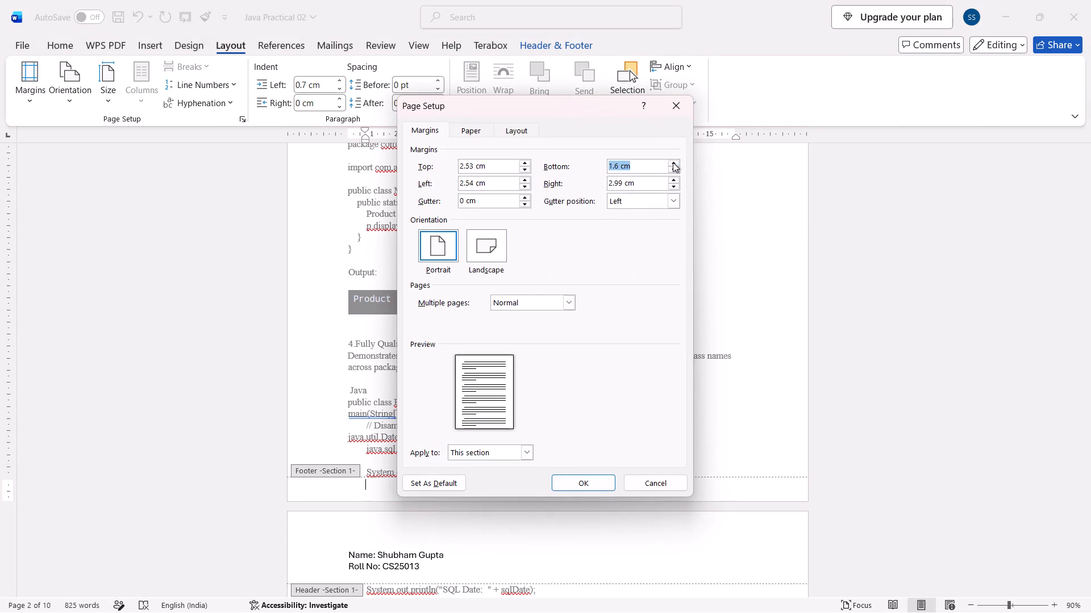
left_click(673, 162)
triple_click(673, 162)
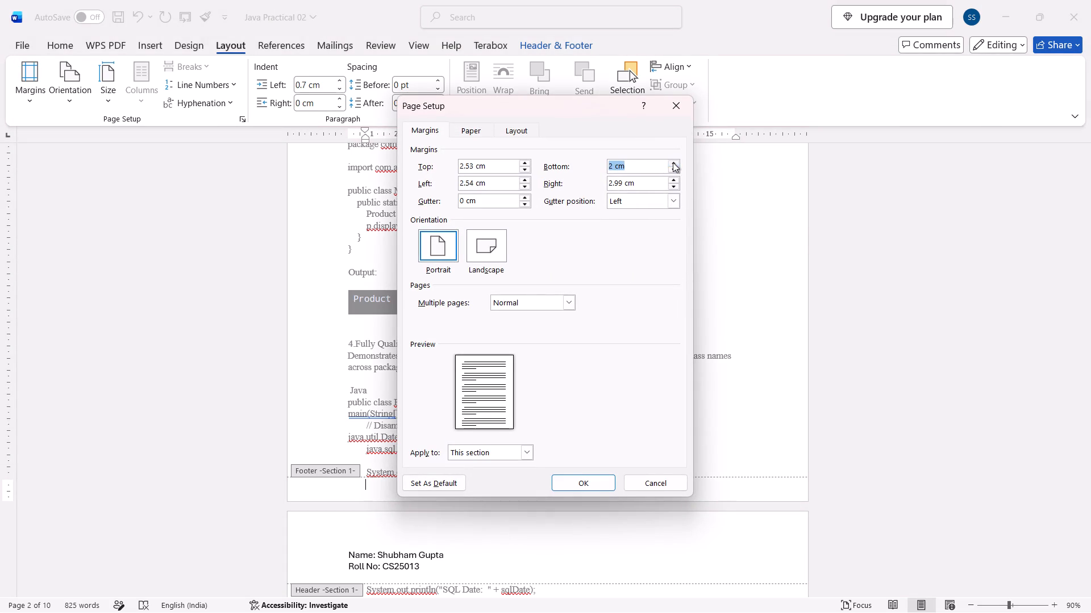
left_click(673, 162)
left_click(673, 162)
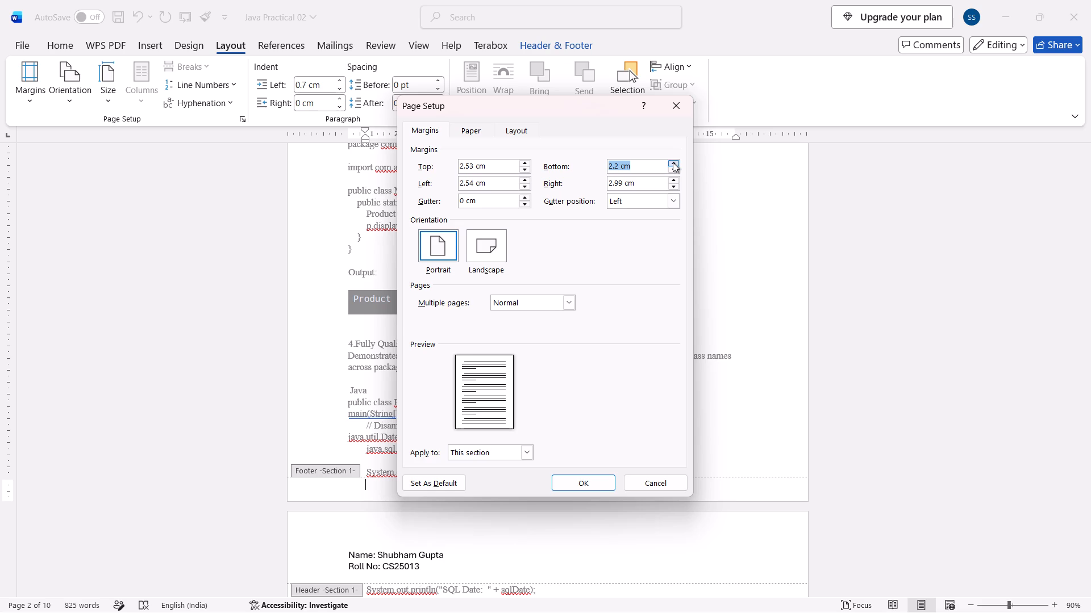
left_click(673, 162)
left_click(592, 488)
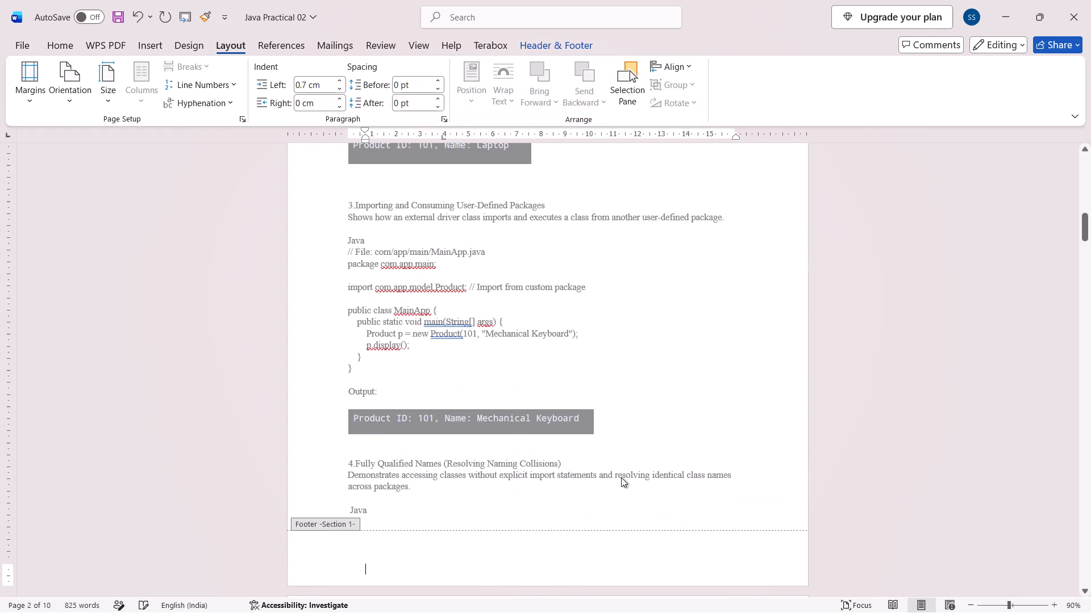
left_click(691, 444)
double_click(691, 444)
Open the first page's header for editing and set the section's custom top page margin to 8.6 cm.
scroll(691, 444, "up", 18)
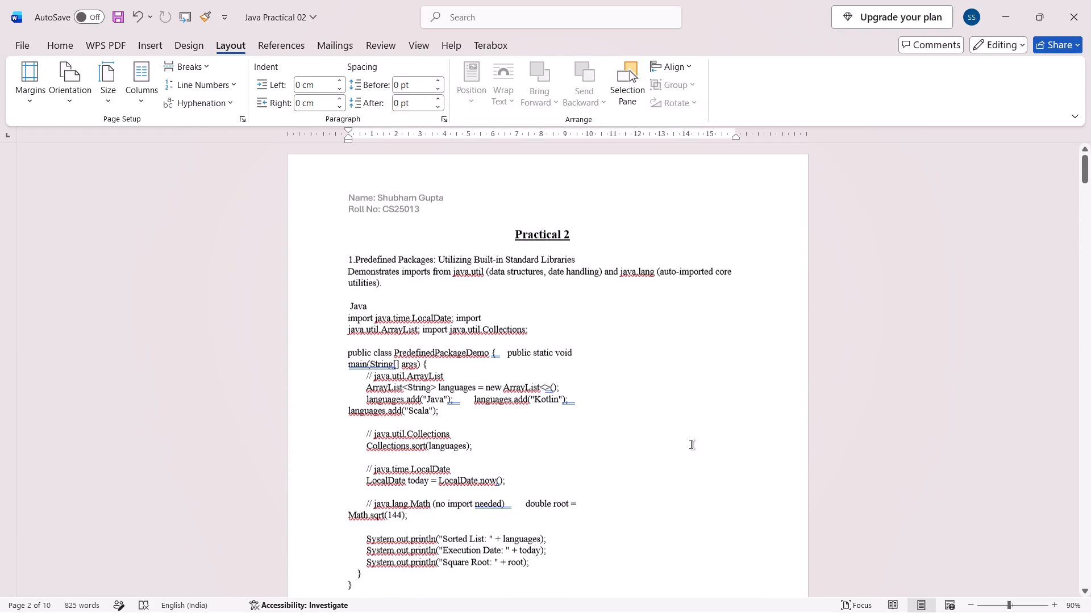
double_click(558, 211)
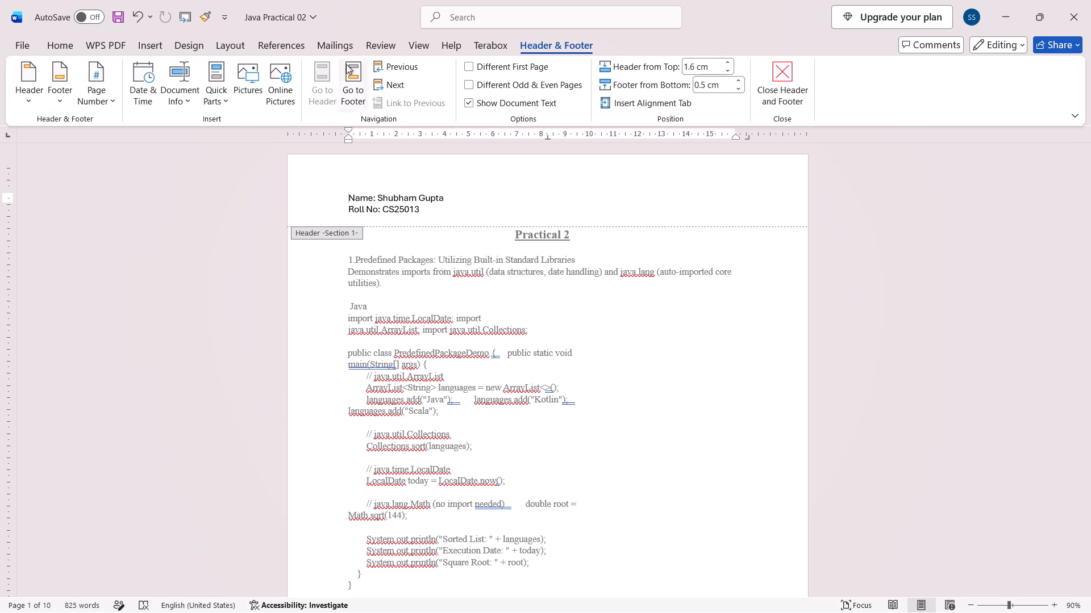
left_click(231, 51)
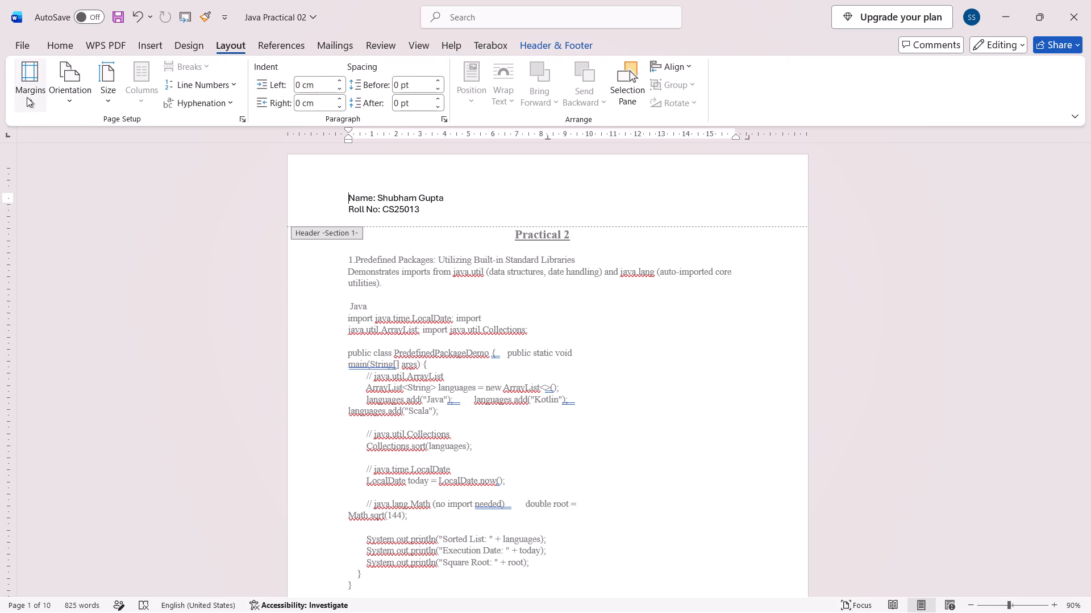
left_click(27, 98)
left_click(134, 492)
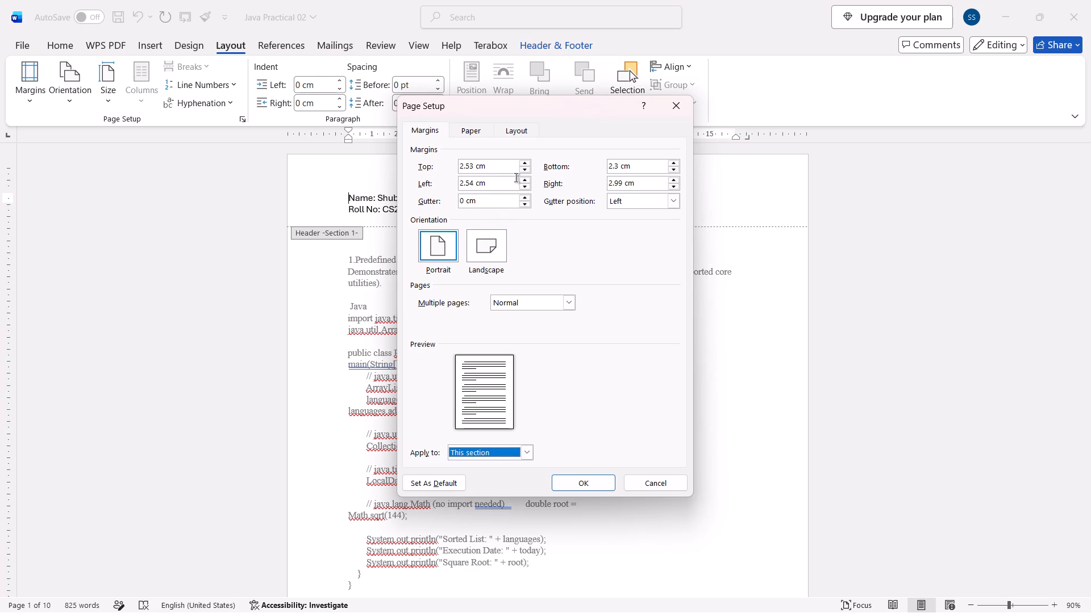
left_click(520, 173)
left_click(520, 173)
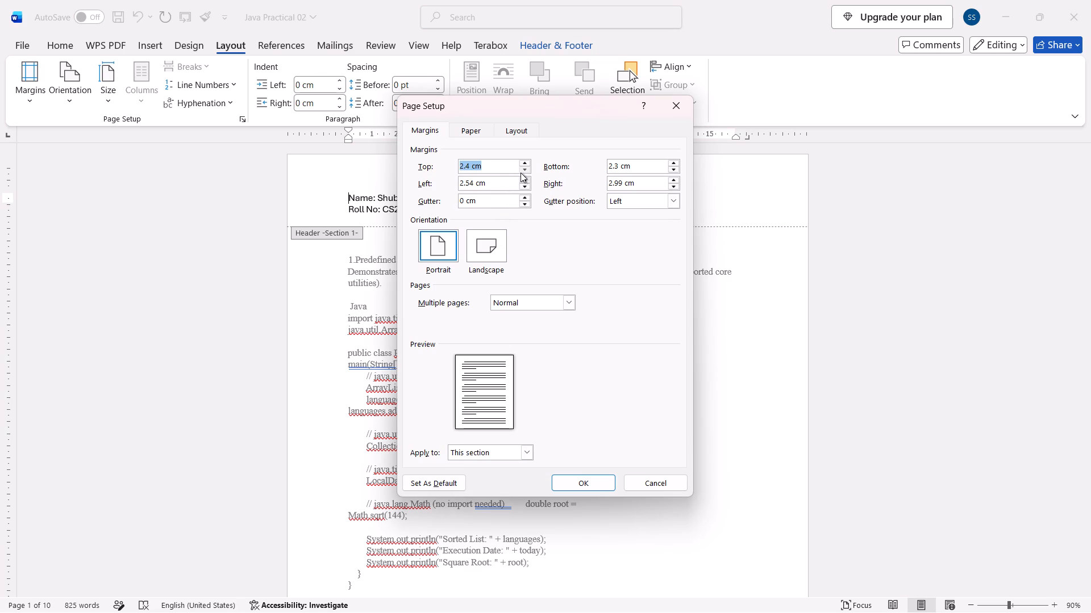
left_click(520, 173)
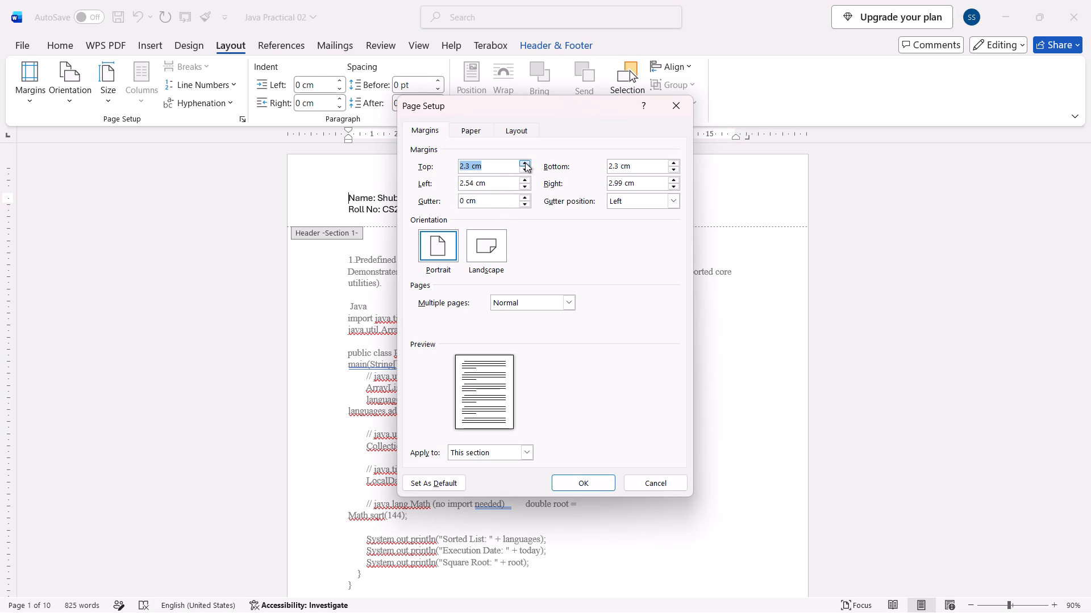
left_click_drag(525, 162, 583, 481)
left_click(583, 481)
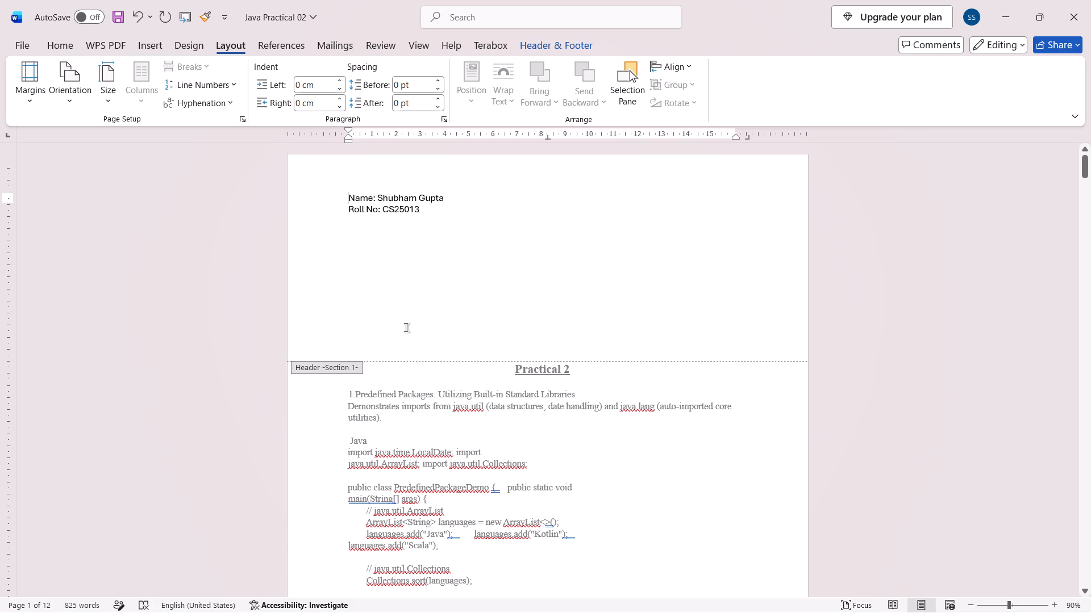
Set the section's custom top page margin to 2.4 cm and return from the header to the body text.
left_click(22, 96)
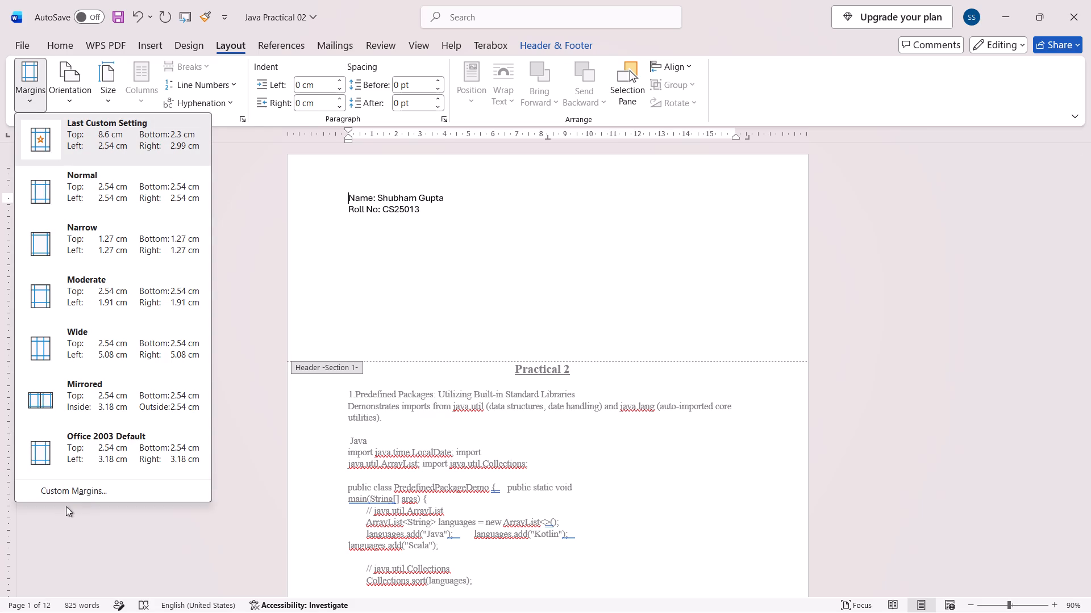
left_click(103, 484)
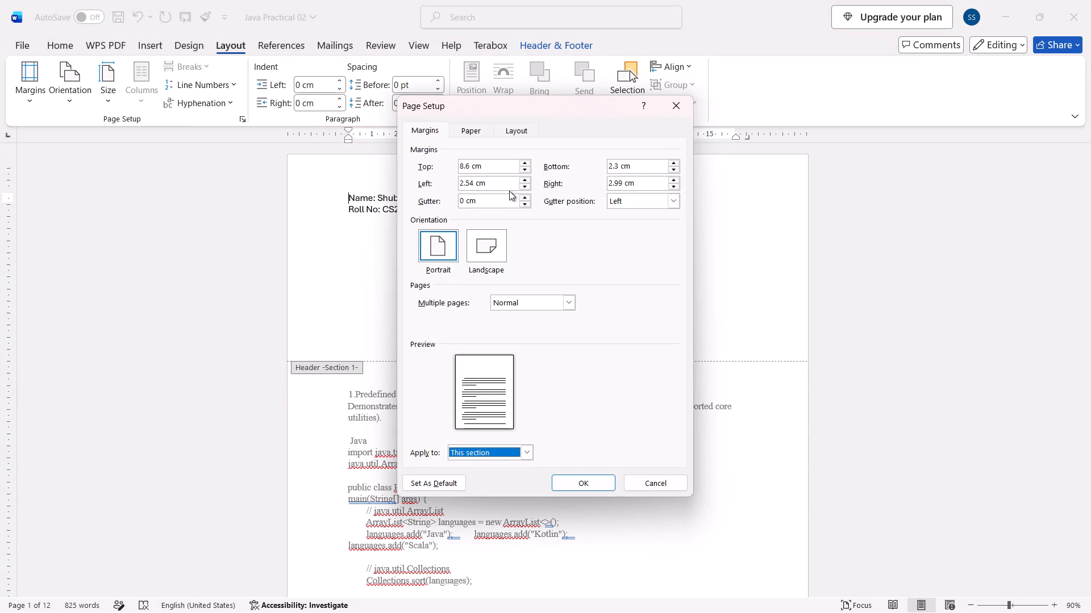
left_click(463, 165)
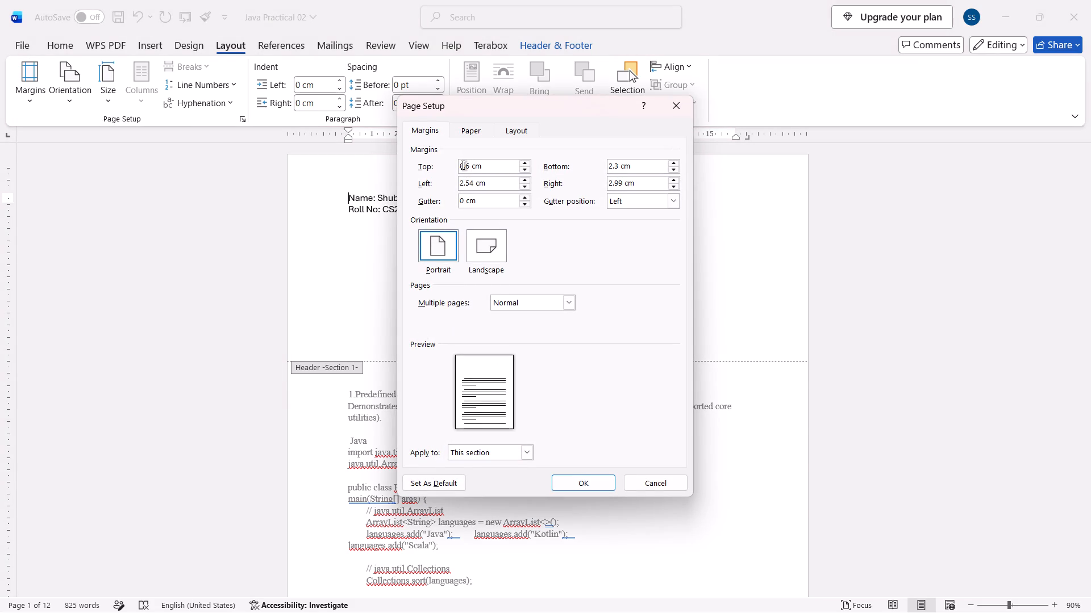
key("2")
key("BackSpace")
key("BackSpace")
key("2")
key("Right")
key("Right")
key("BackSpace")
key("4")
left_click(590, 477)
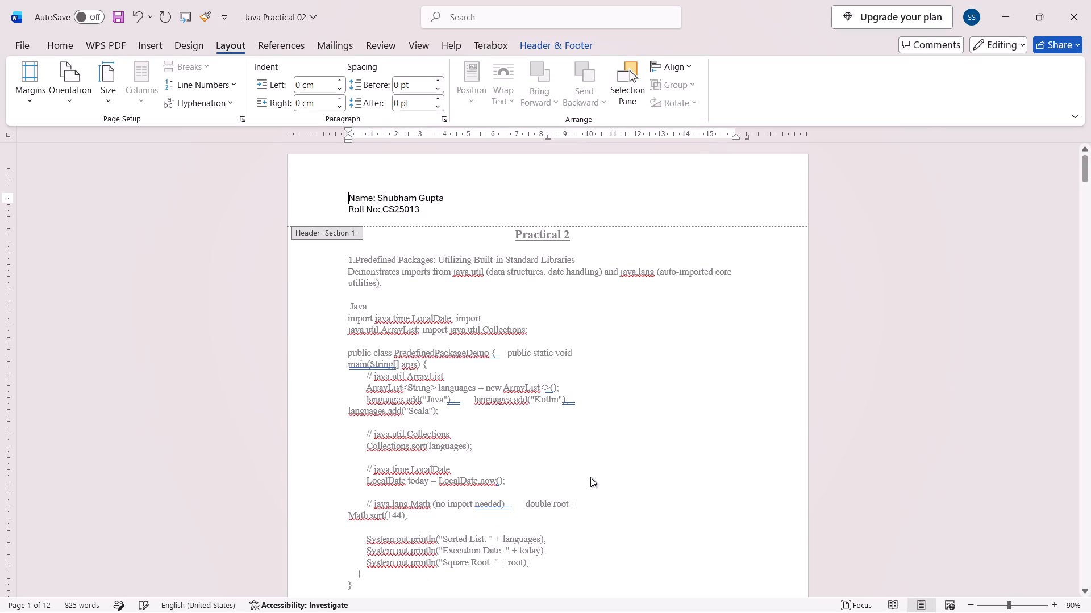
double_click(653, 335)
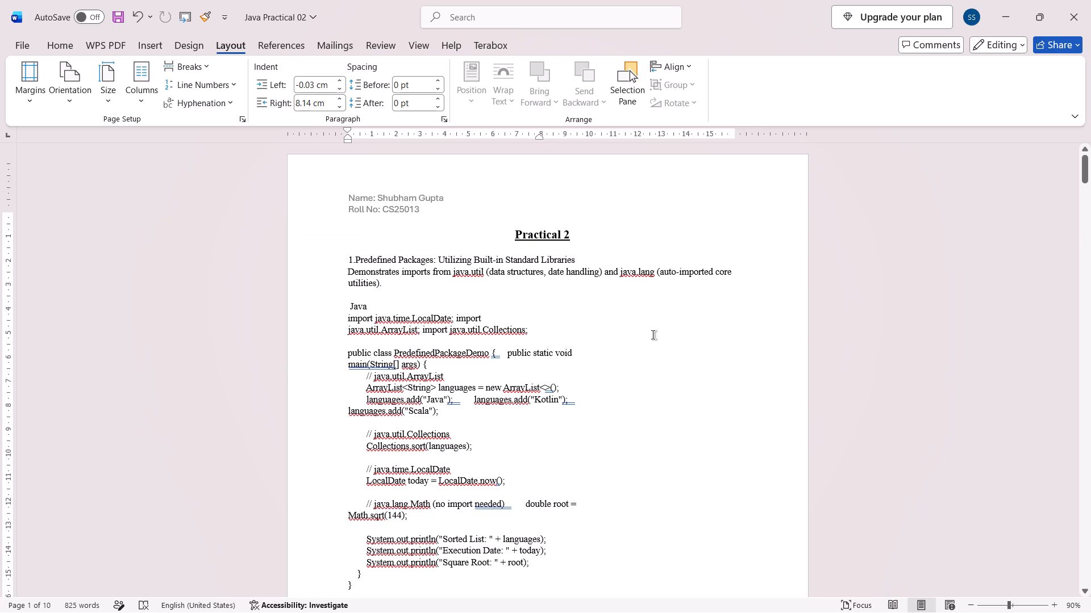
Save the document.
key("ctrl+s")
Insert six blank lines before the "4.Fully Qualified Names" heading to push it onto the following page.
scroll(653, 335, "down", 1)
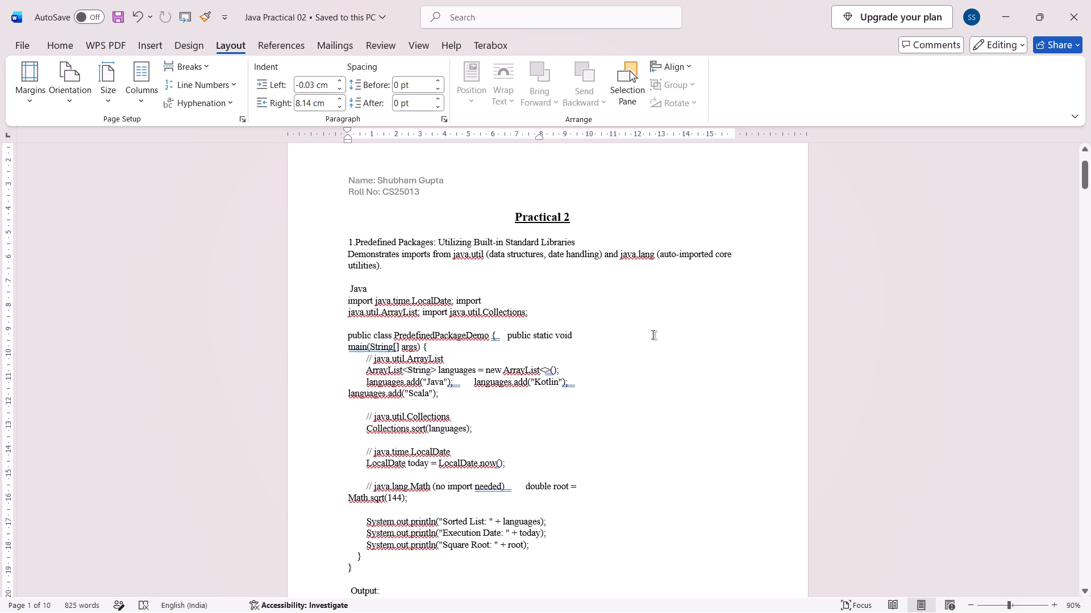
scroll(653, 335, "down", 4)
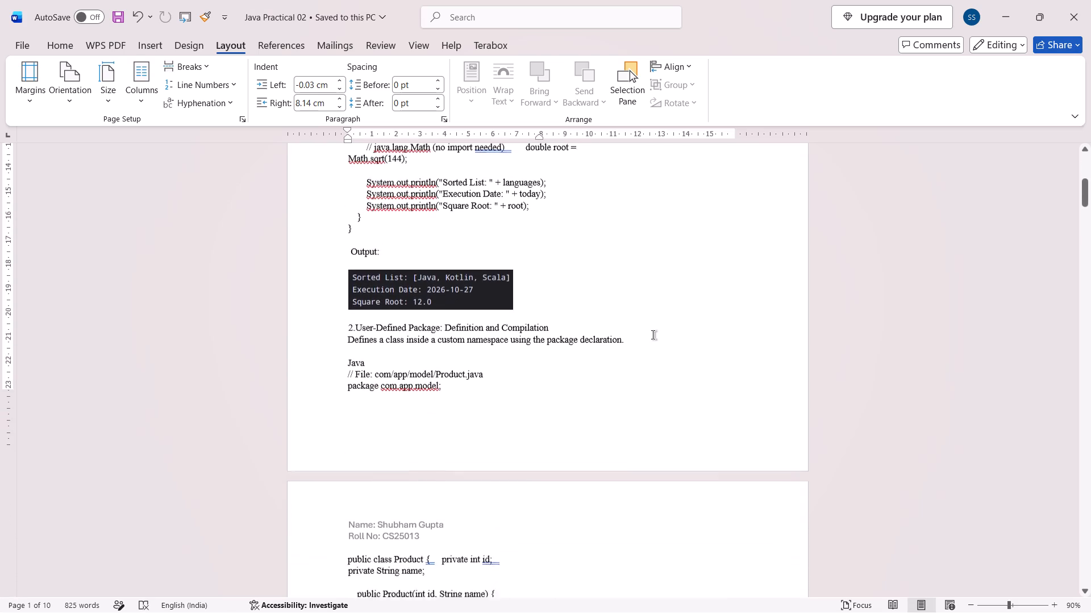
scroll(653, 335, "down", 6)
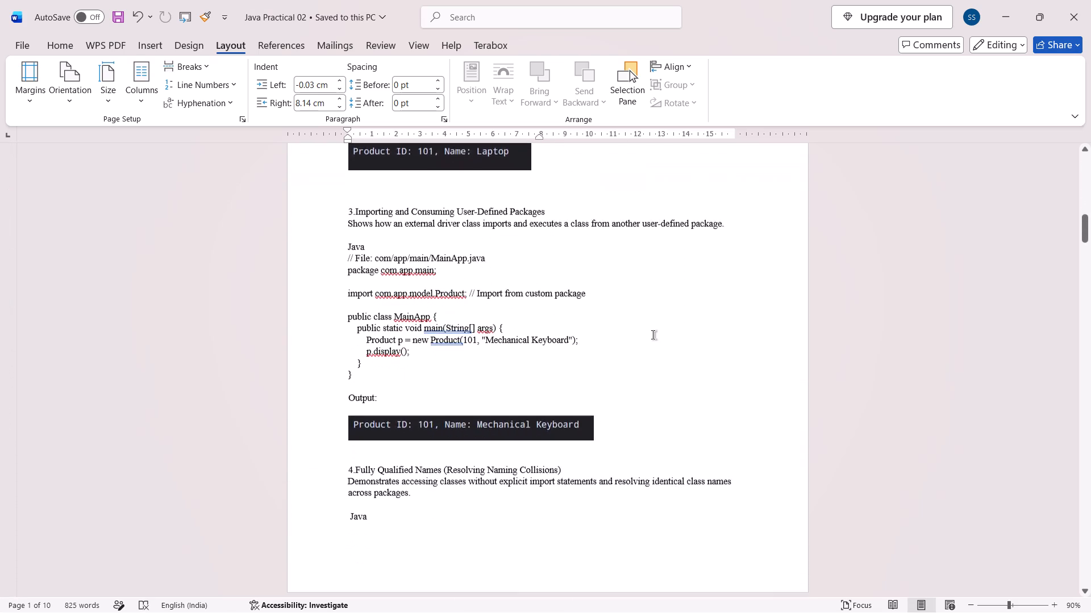
scroll(653, 335, "down", 1)
scroll(653, 335, "up", 1)
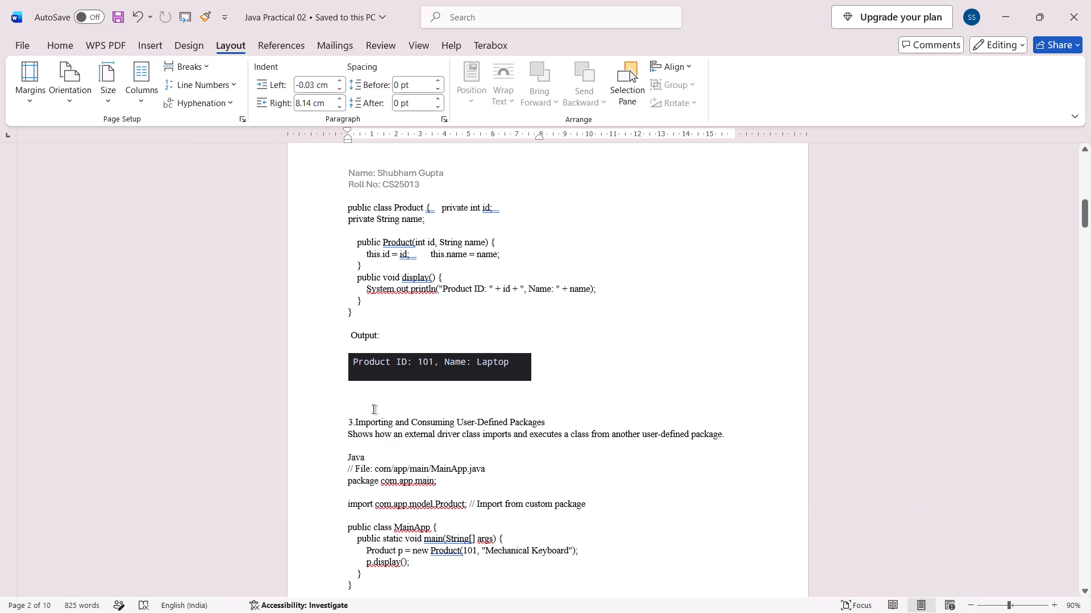
scroll(374, 405, "down", 3)
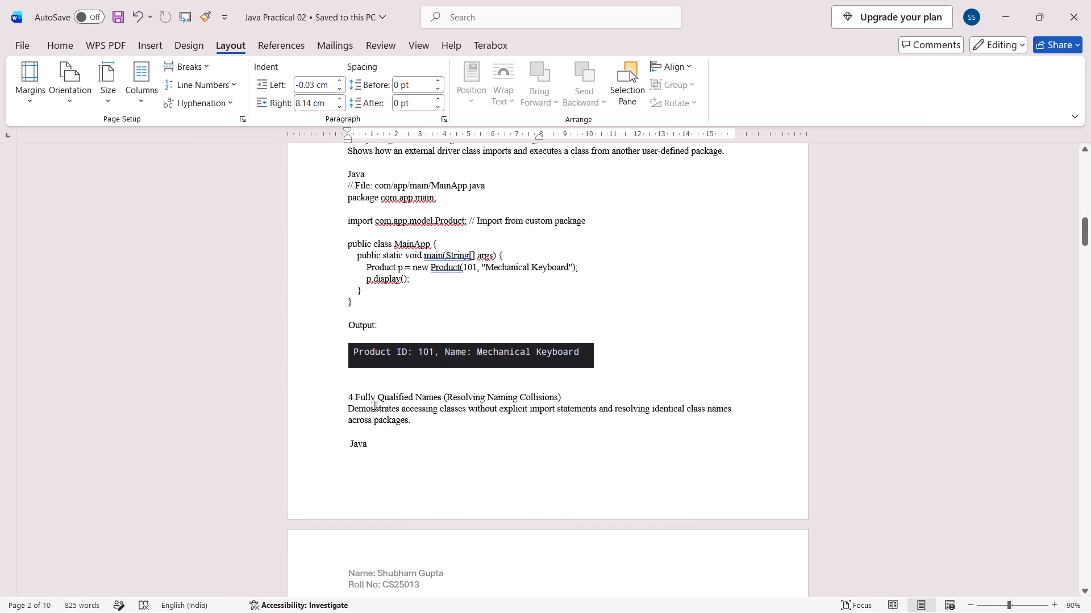
scroll(374, 405, "down", 1)
left_click(344, 308)
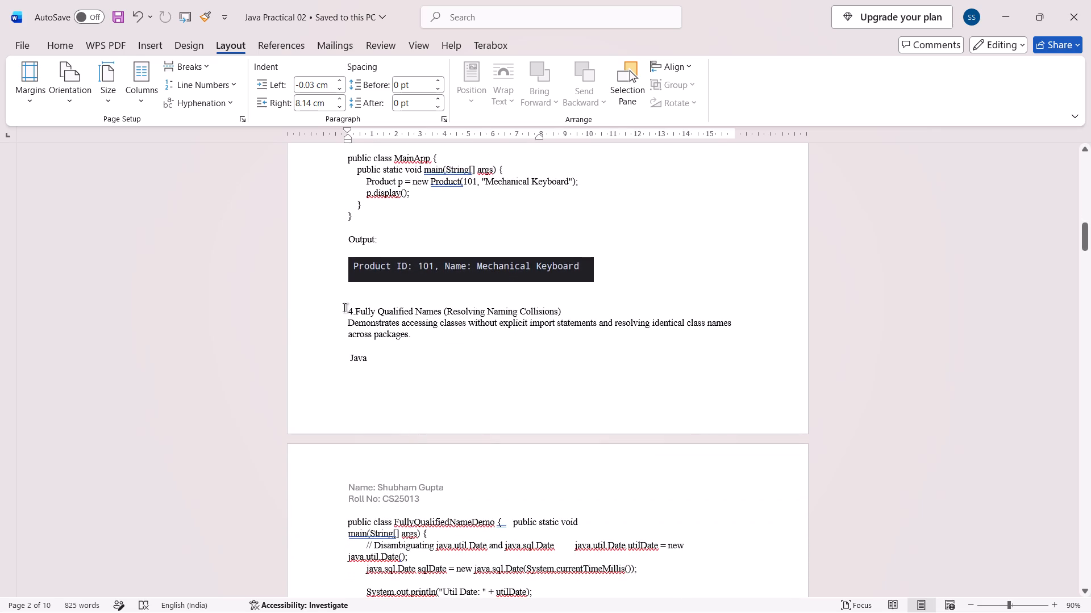
key("Return")
key("Return")
key("Return")
key("Return")
key("Return")
key("Return")
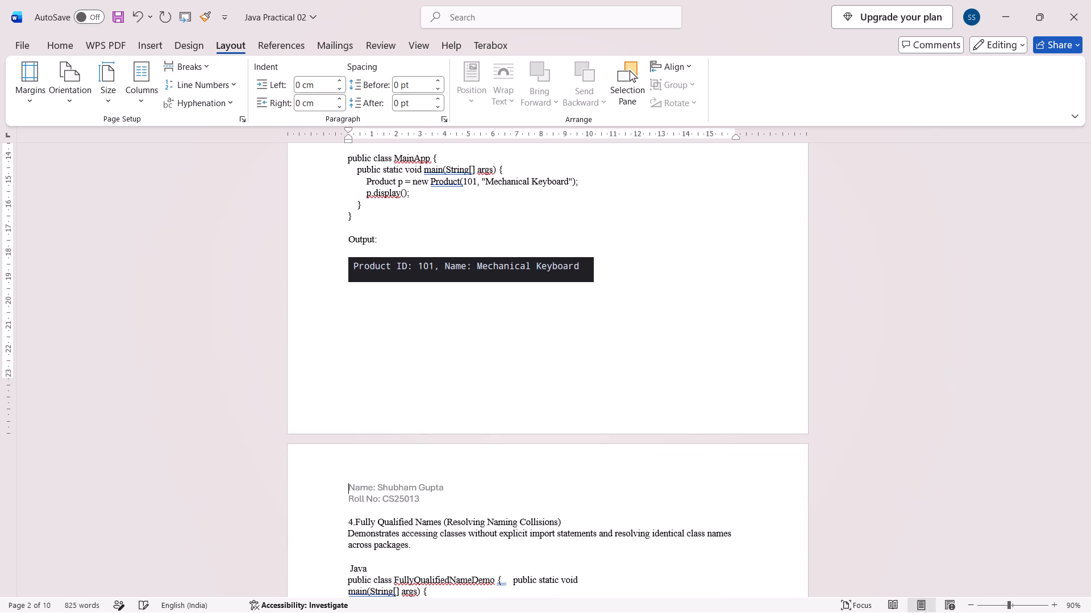
Delete the extra space and blank lines before the "6.Access Specifier private" heading at the top of its page.
scroll(344, 308, "down", 4)
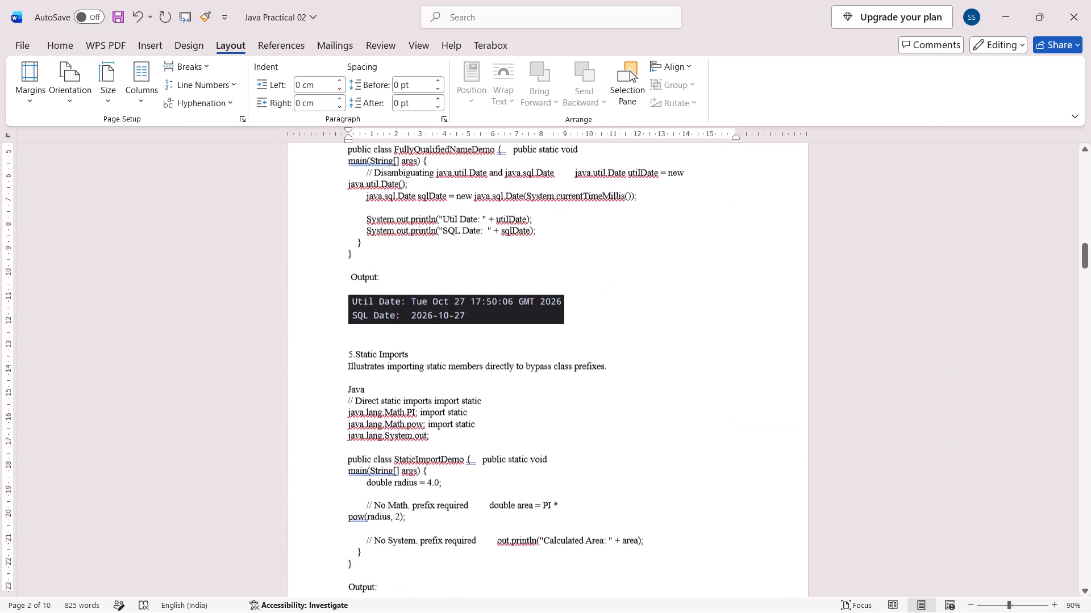
scroll(344, 308, "down", 5)
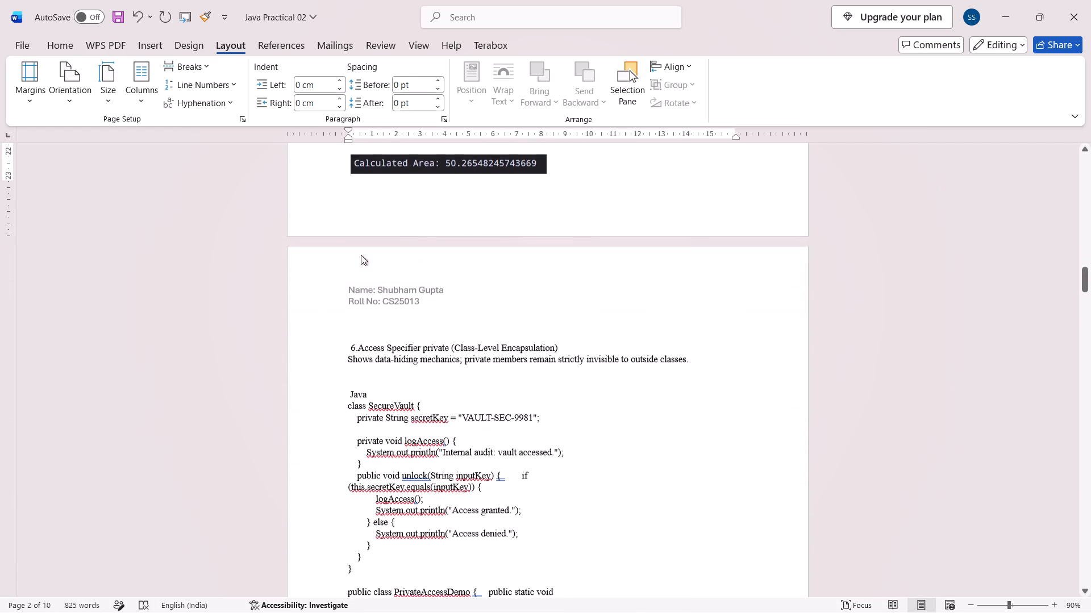
left_click(350, 350)
key("BackSpace")
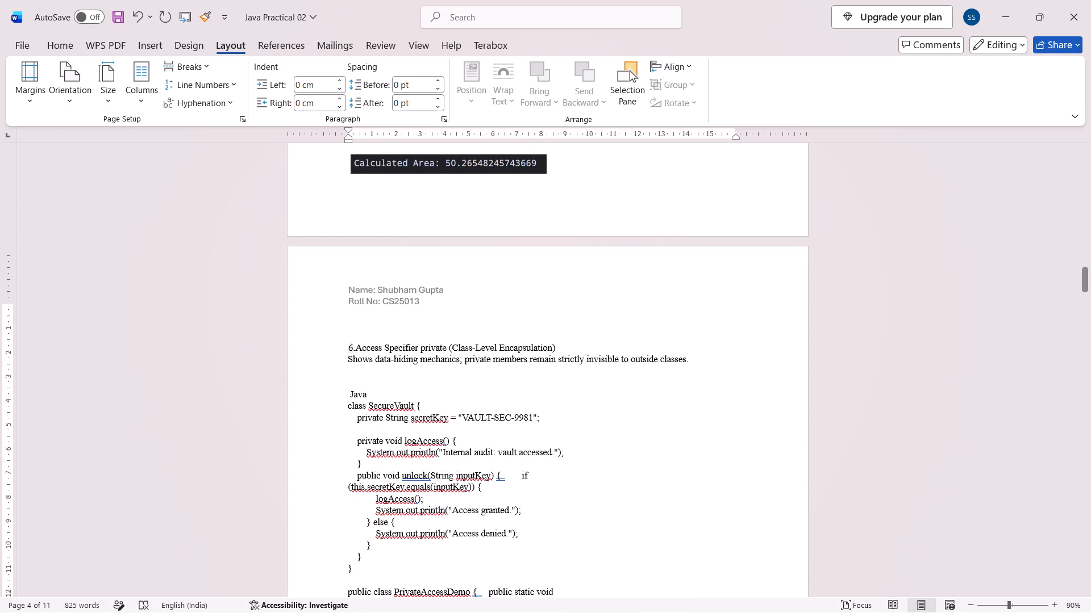
key("BackSpace")
key("BackSpace")
key("BackSpace")
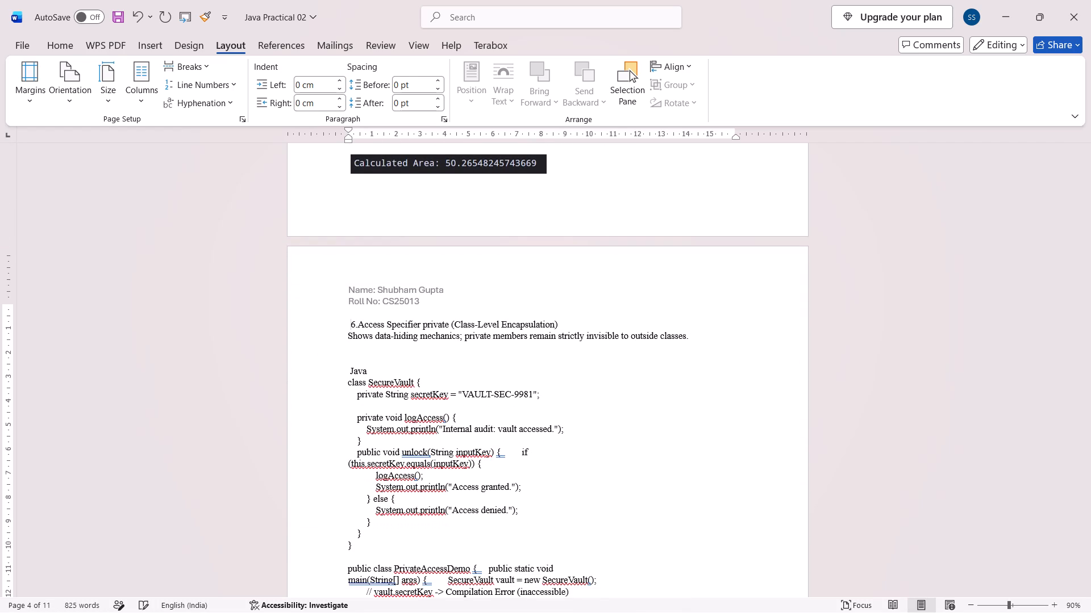
Delete the blank lines before the "7.Access Specifier Default / Package-Private" heading at the top of its page.
scroll(556, 482, "down", 3)
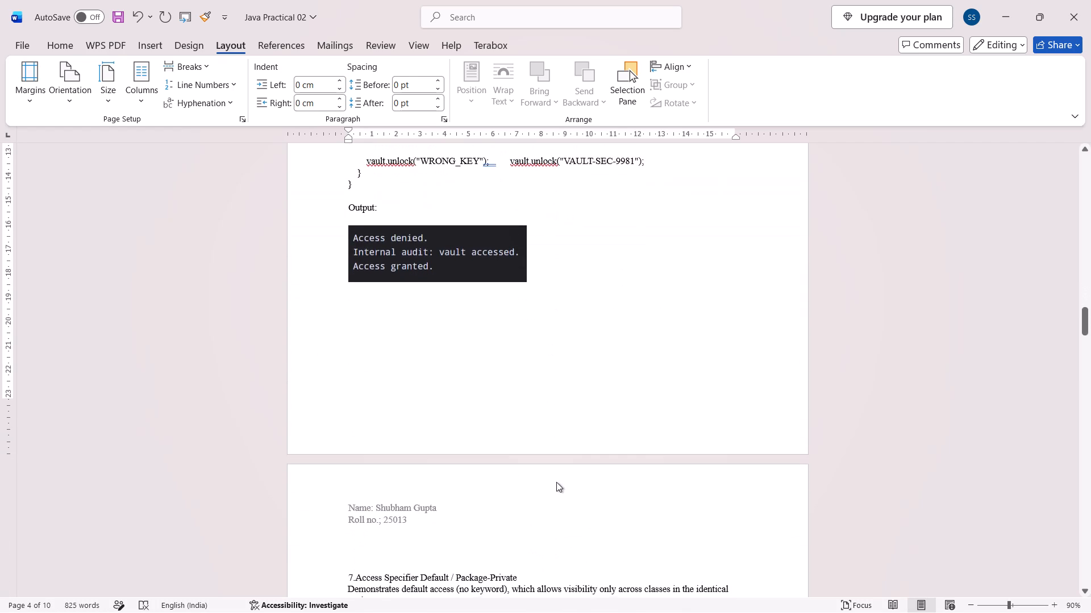
scroll(556, 482, "down", 1)
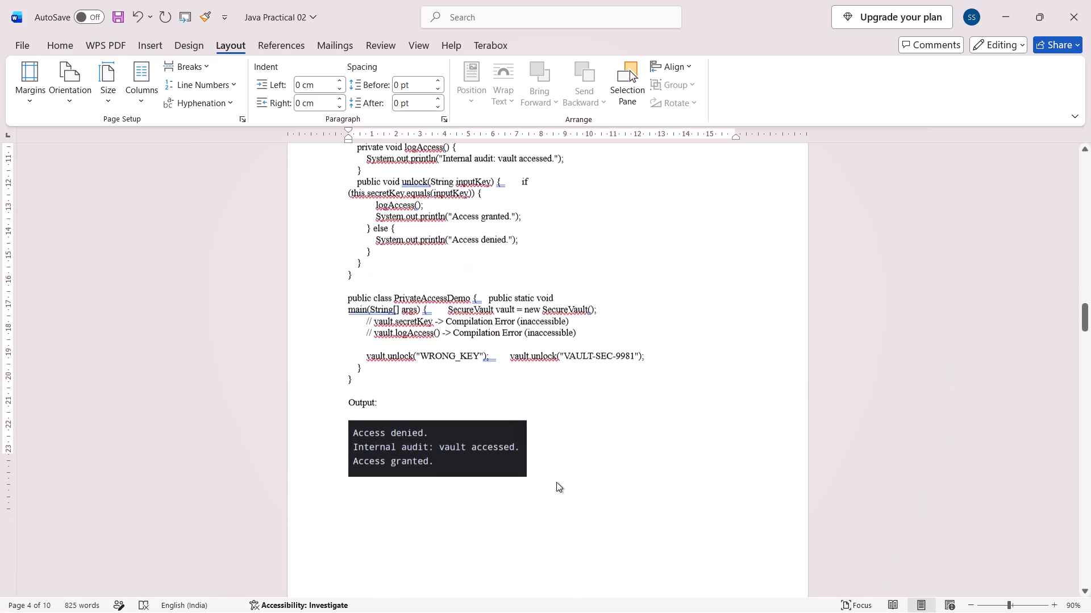
scroll(556, 482, "down", 1)
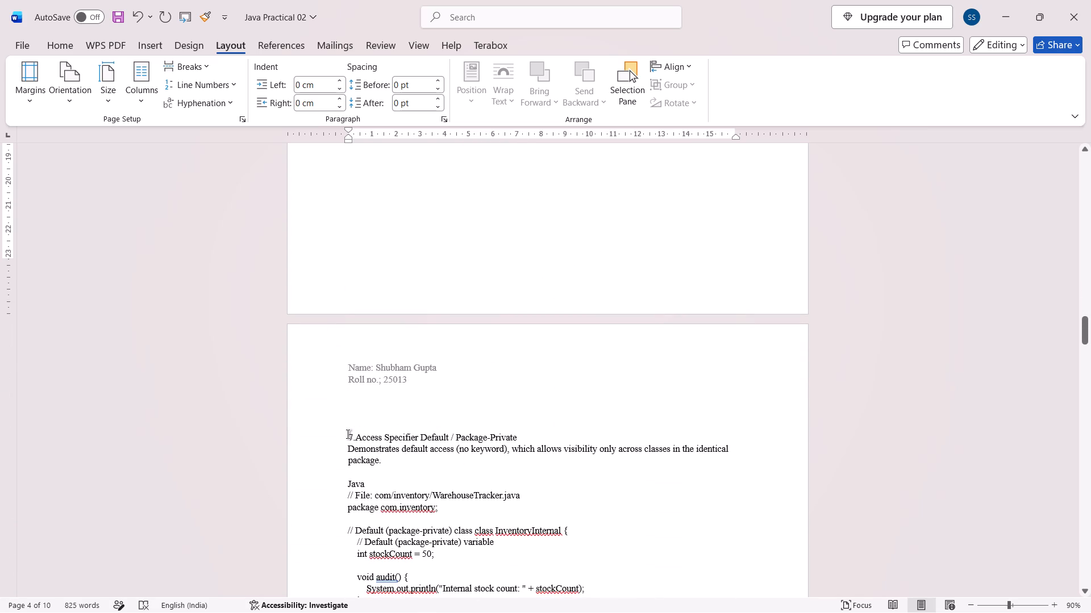
left_click(348, 434)
key("BackSpace")
key("BackSpace")
key("BackSpace")
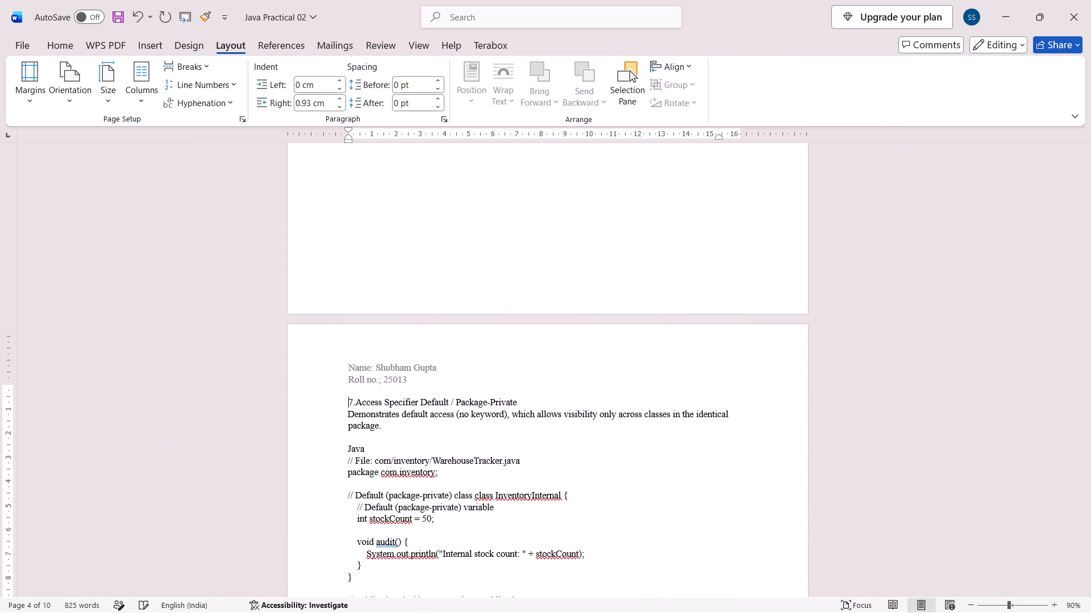
key("BackSpace")
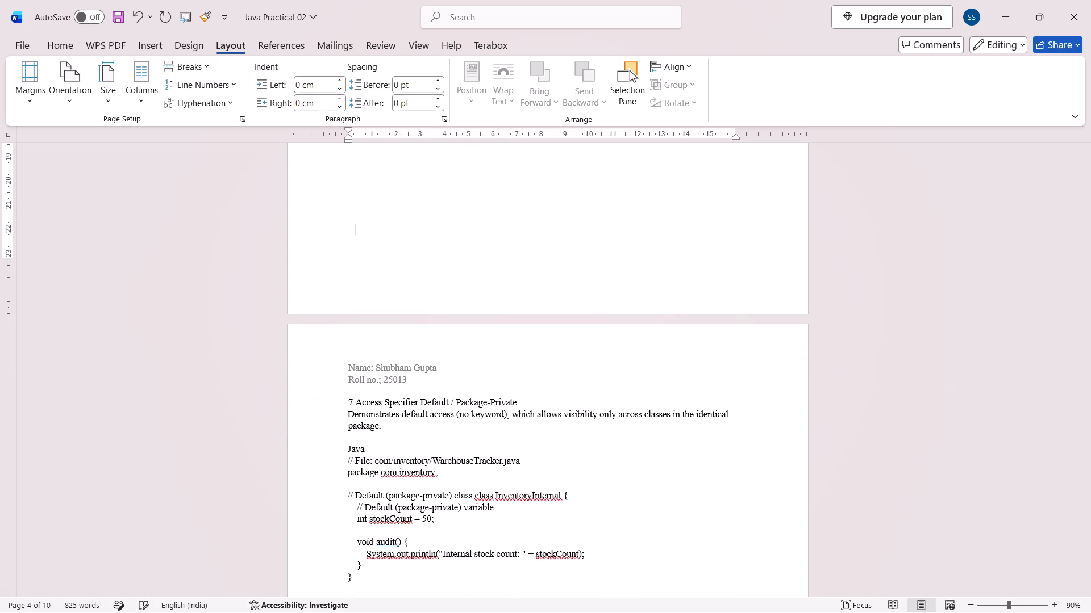
Open the first page's header for editing and copy its name and roll number text.
scroll(348, 434, "up", 20)
scroll(348, 434, "up", 15)
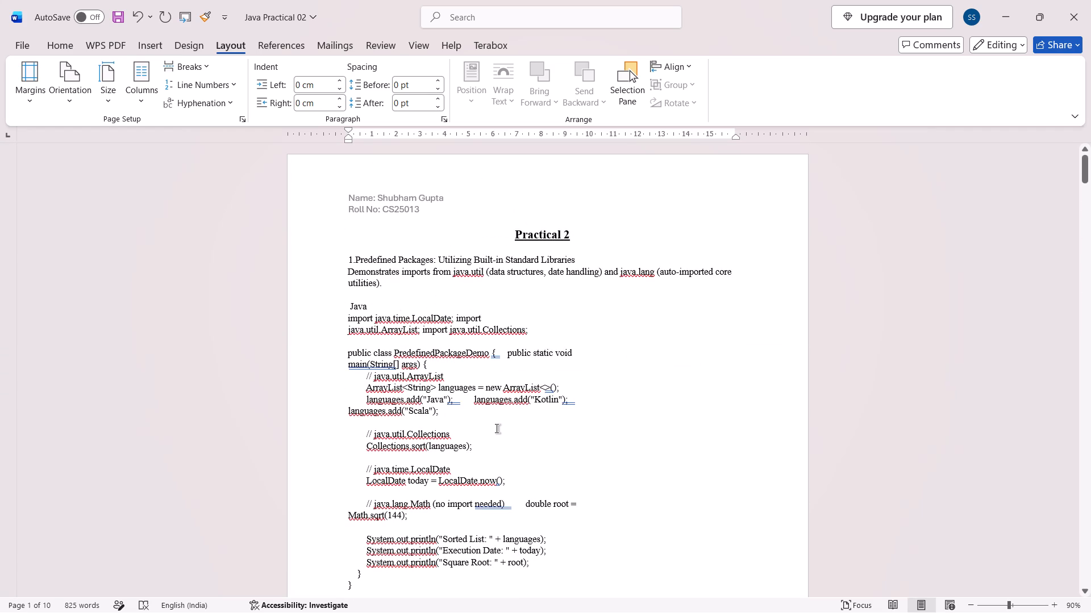
double_click(424, 207)
left_click_drag(420, 207, 381, 205)
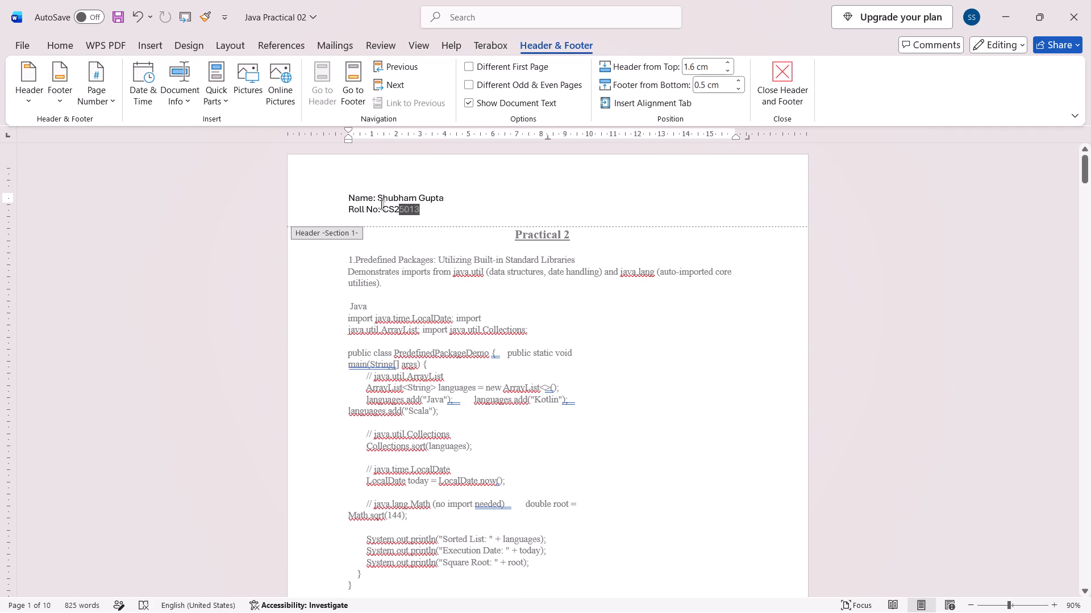
left_click_drag(381, 205, 354, 200)
key("ctrl+c")
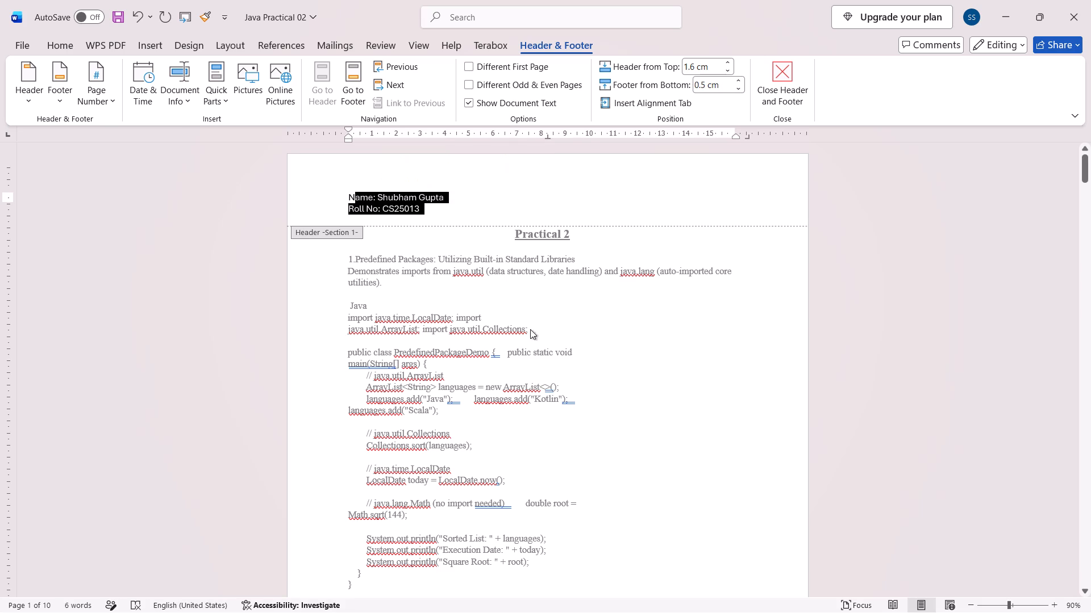
Copy the first page's name and roll number header and paste it over the header text on the "7.Access Specifier Default" page.
left_click(600, 363)
left_click_drag(415, 212, 422, 208)
double_click(422, 208)
left_click_drag(422, 208, 370, 199)
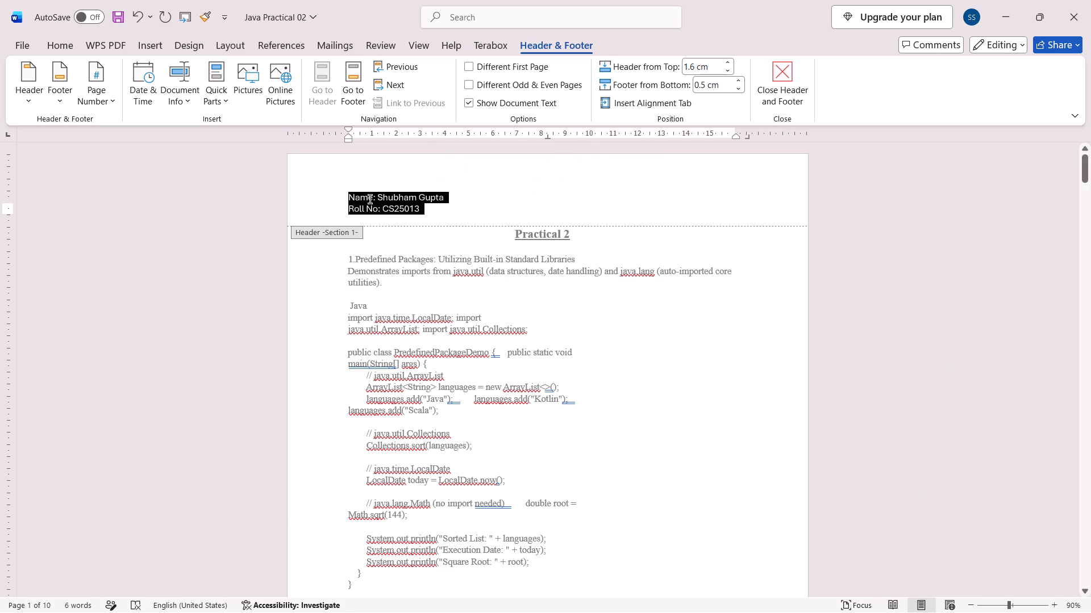
left_click_drag(370, 199, 363, 198)
key("ctrl+c")
triple_click(631, 377)
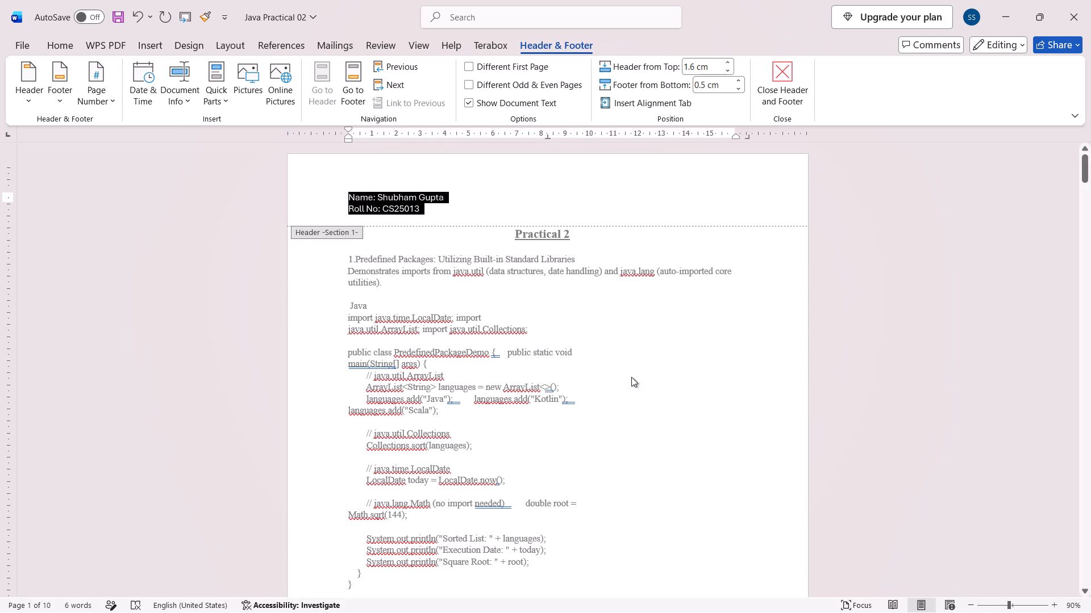
scroll(631, 377, "down", 10)
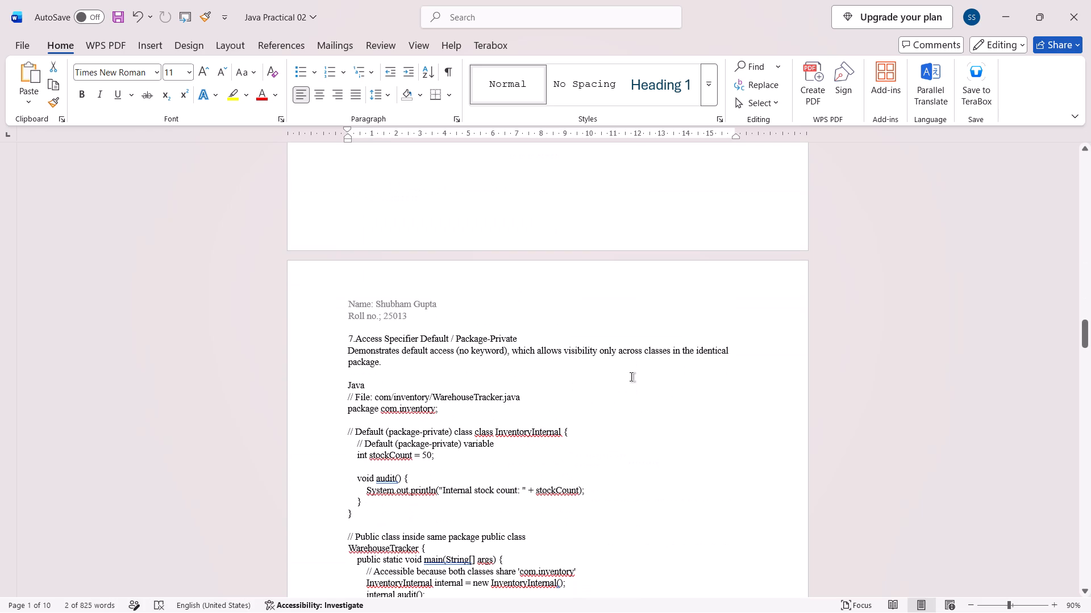
triple_click(401, 305)
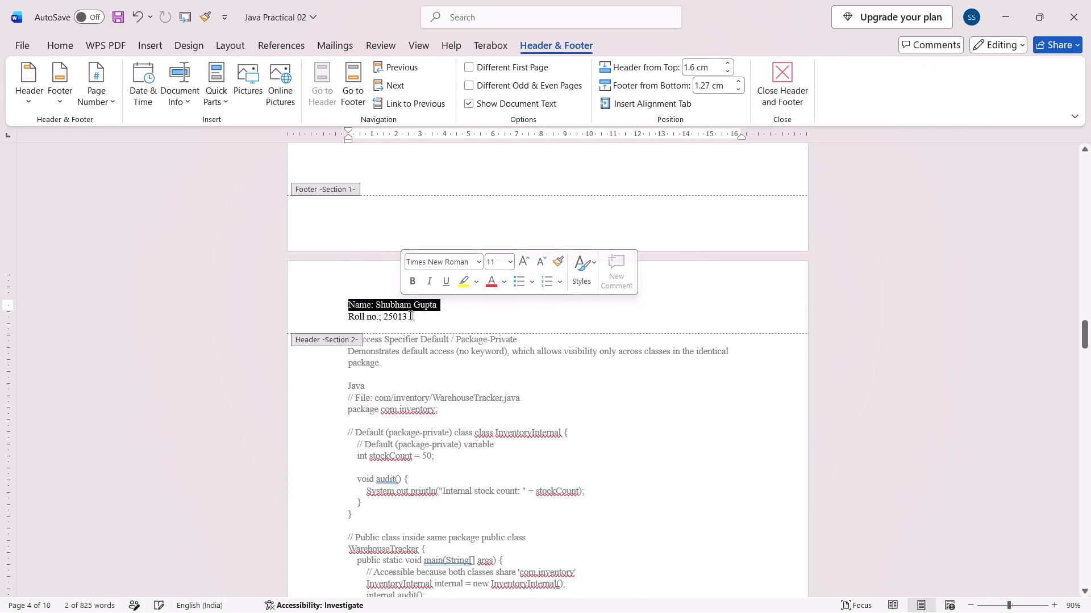
left_click_drag(410, 316, 342, 305)
key("ctrl+v")
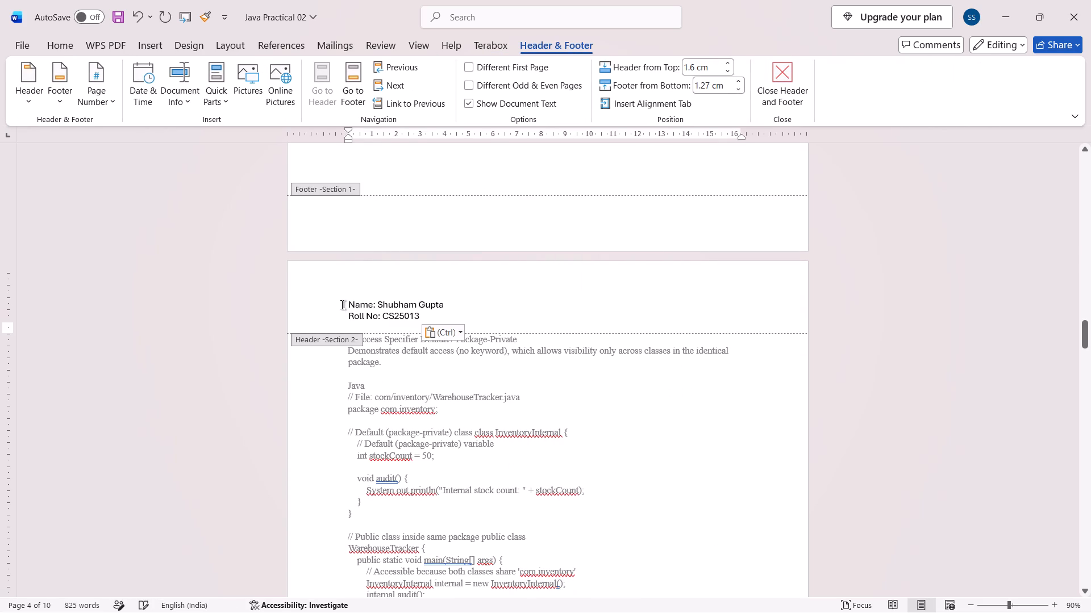
double_click(601, 402)
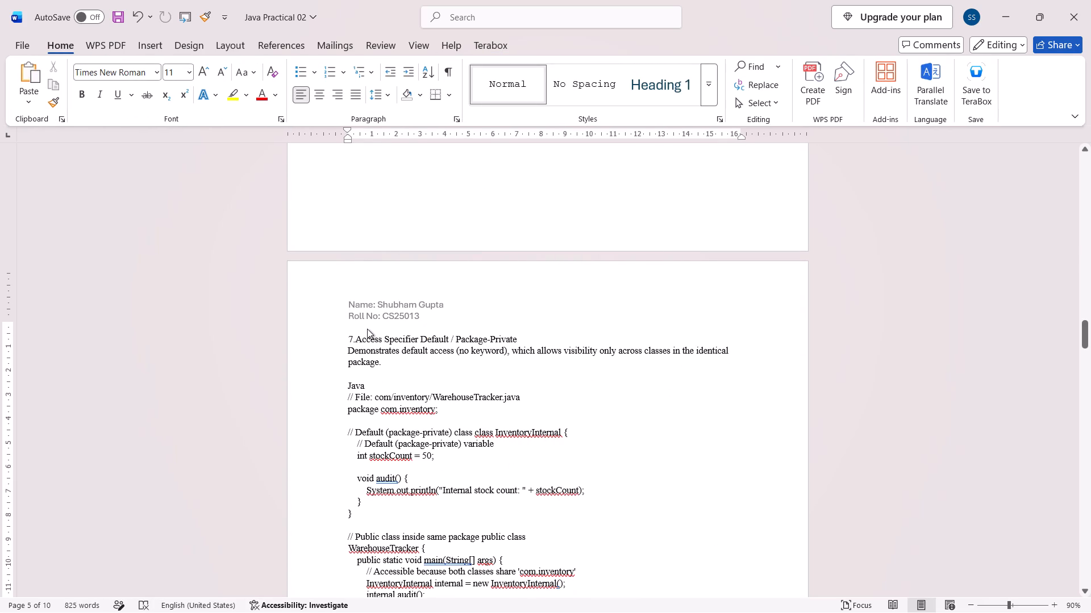
Replace the blank line under the roll number in the Section 2 header with a new empty line.
double_click(367, 329)
double_click(368, 322)
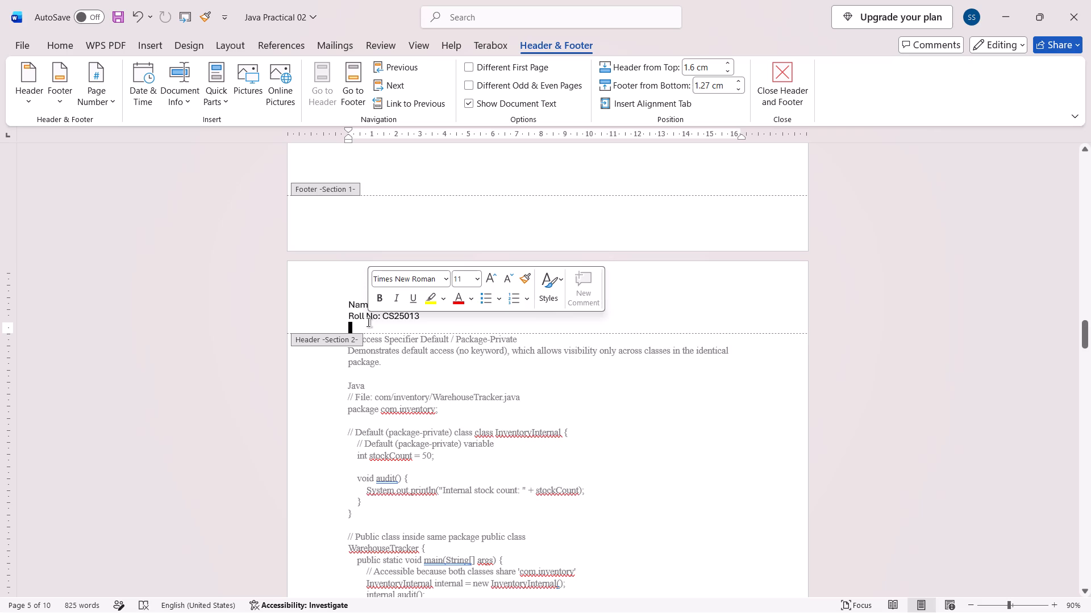
key("BackSpace")
key("Return")
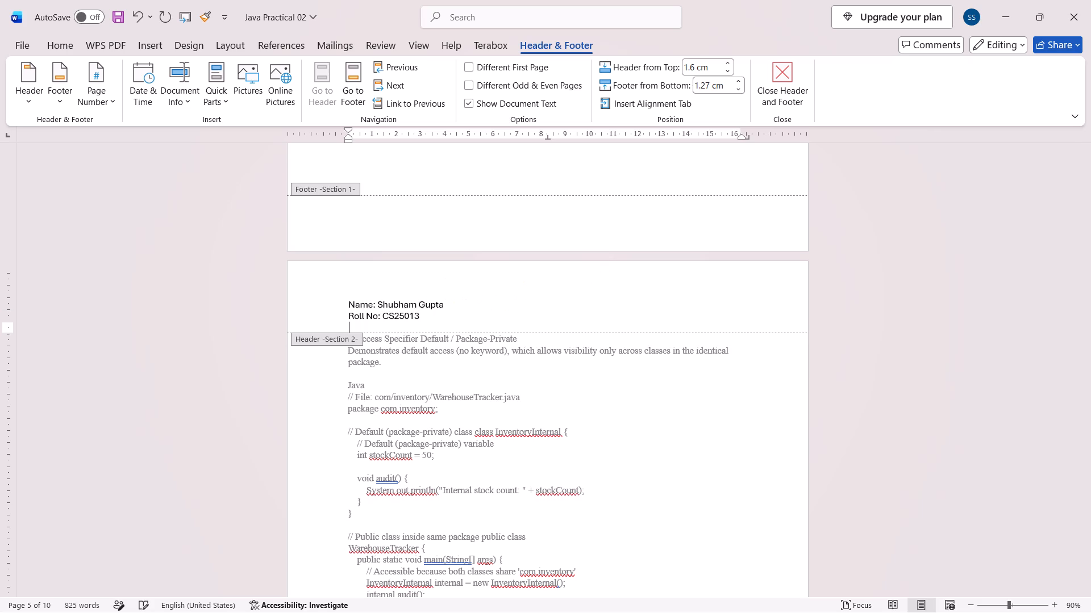
double_click(667, 422)
Examine the headers and section placement on the pages from "7.Access Specifier Default" to the end of the document.
scroll(667, 422, "down", 2)
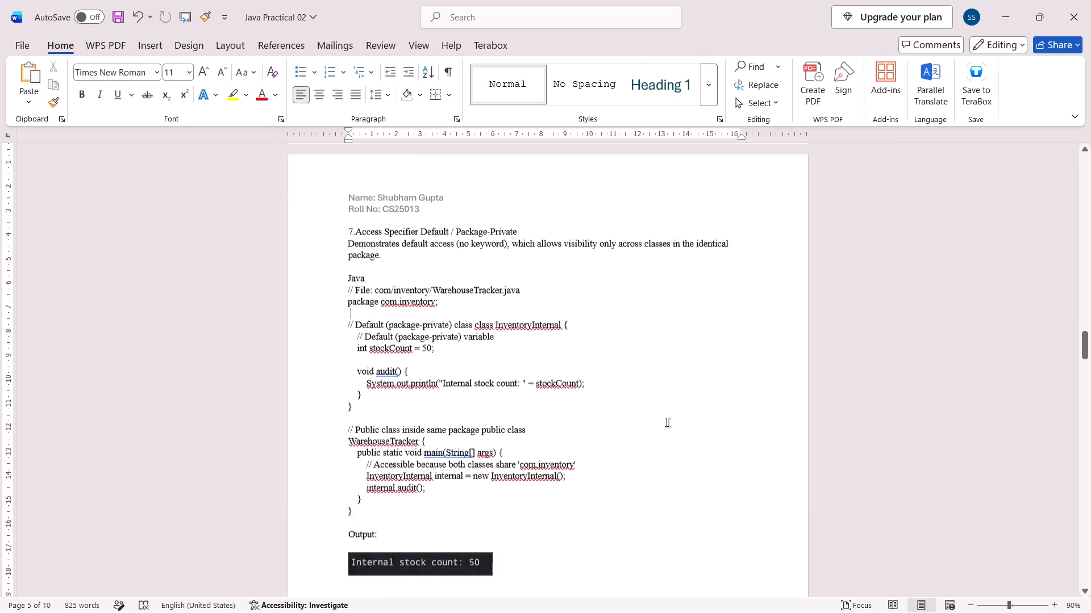
scroll(667, 422, "down", 5)
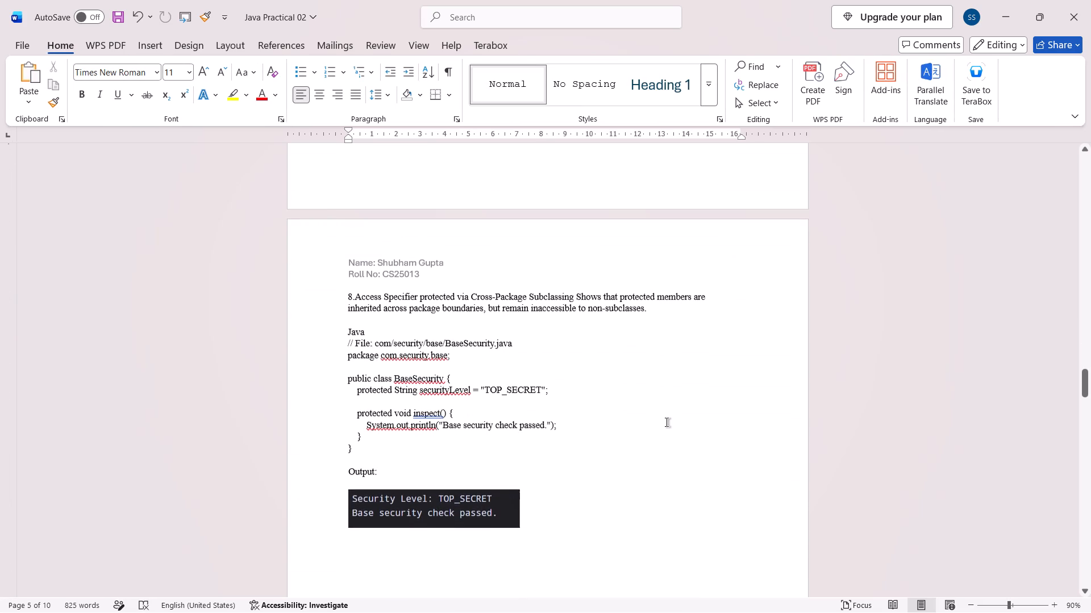
scroll(667, 422, "down", 5)
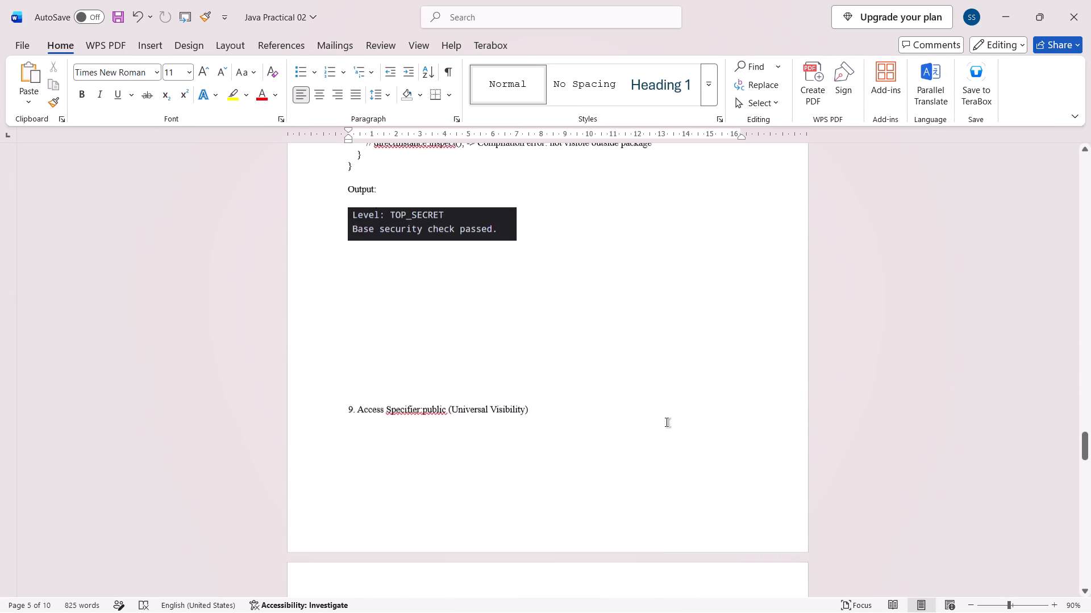
scroll(667, 422, "down", 6)
Move the "8.Access Specifier protected" heading, description and BaseSecurity code to the blank space below the "Internal stock count: 50" output.
scroll(667, 422, "up", 1)
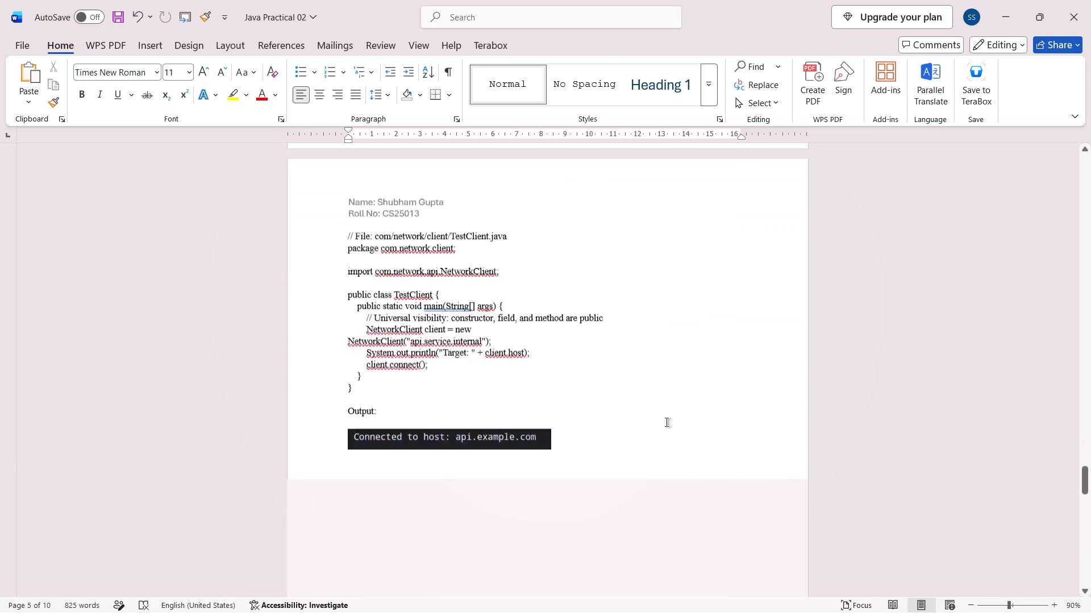
scroll(667, 422, "up", 5)
left_click(667, 422)
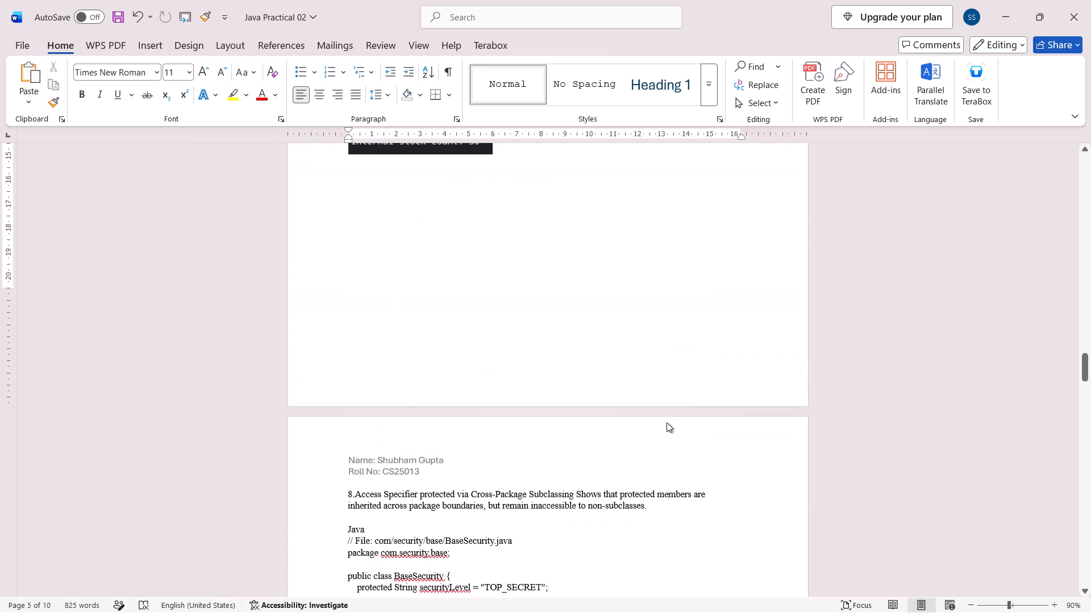
scroll(667, 422, "right", 1)
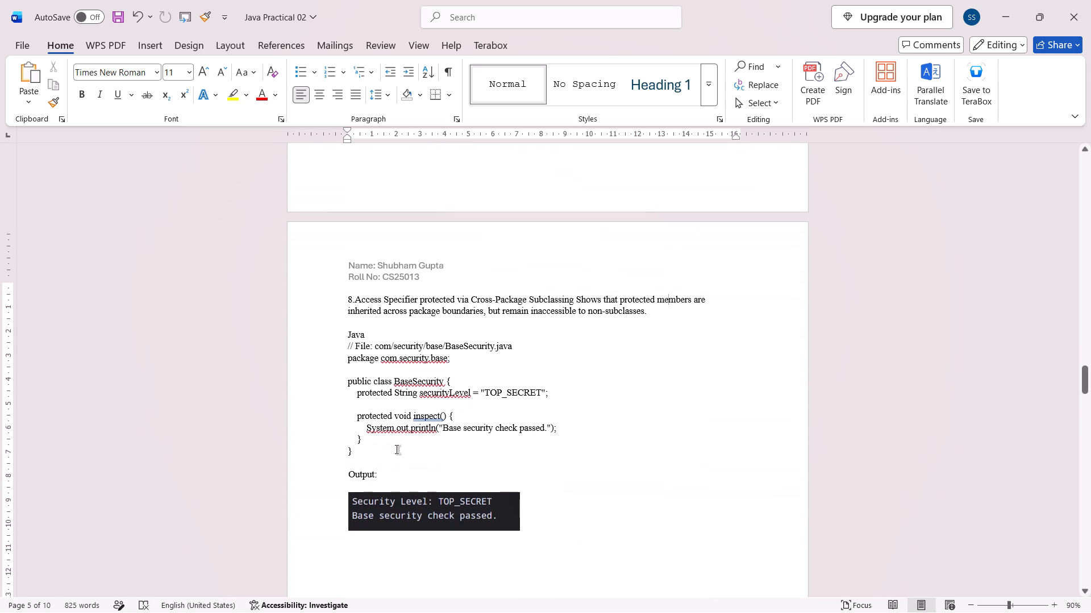
left_click_drag(351, 452, 307, 299)
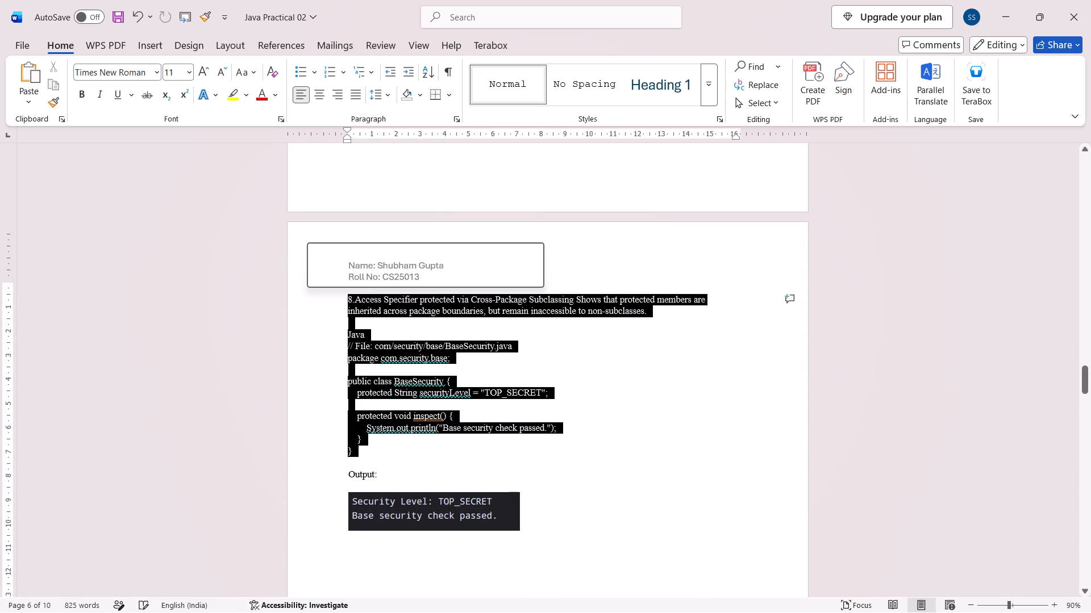
key("ctrl+x")
scroll(464, 384, "up", 1)
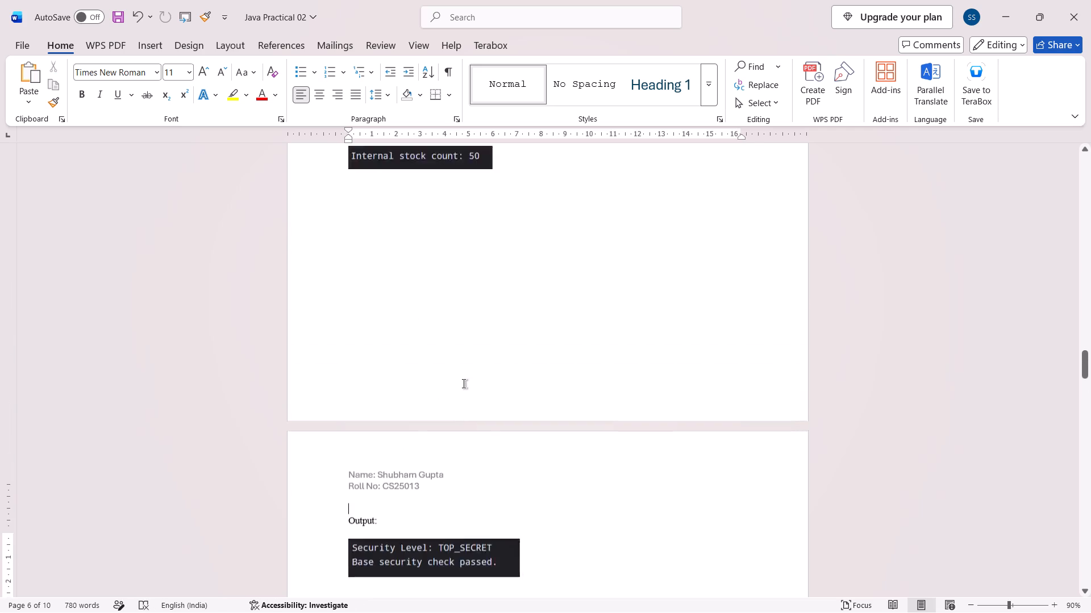
scroll(464, 384, "up", 1)
left_click(345, 259)
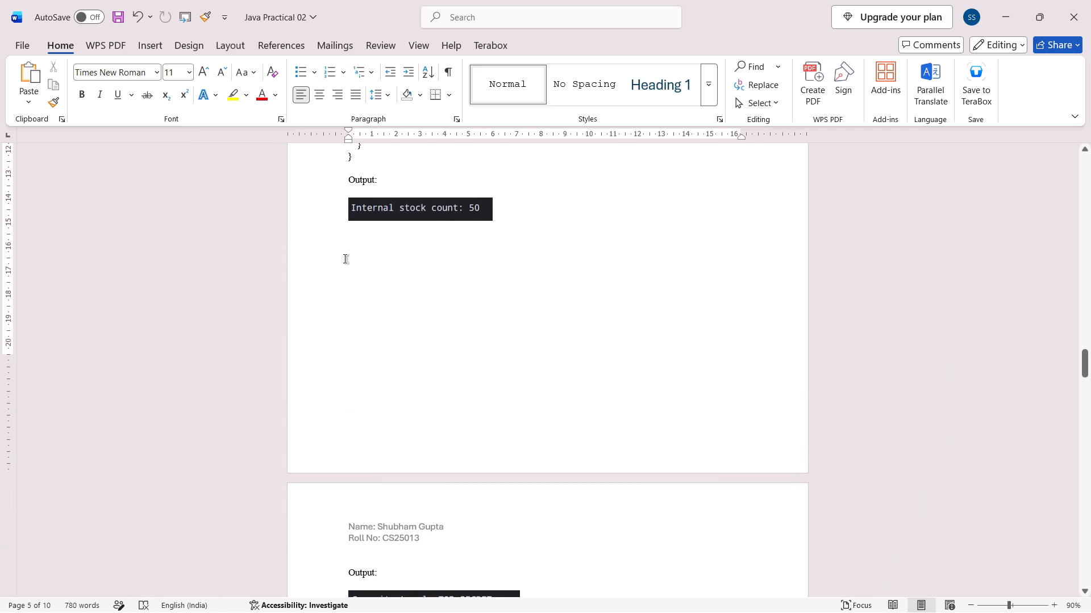
key("ctrl+v")
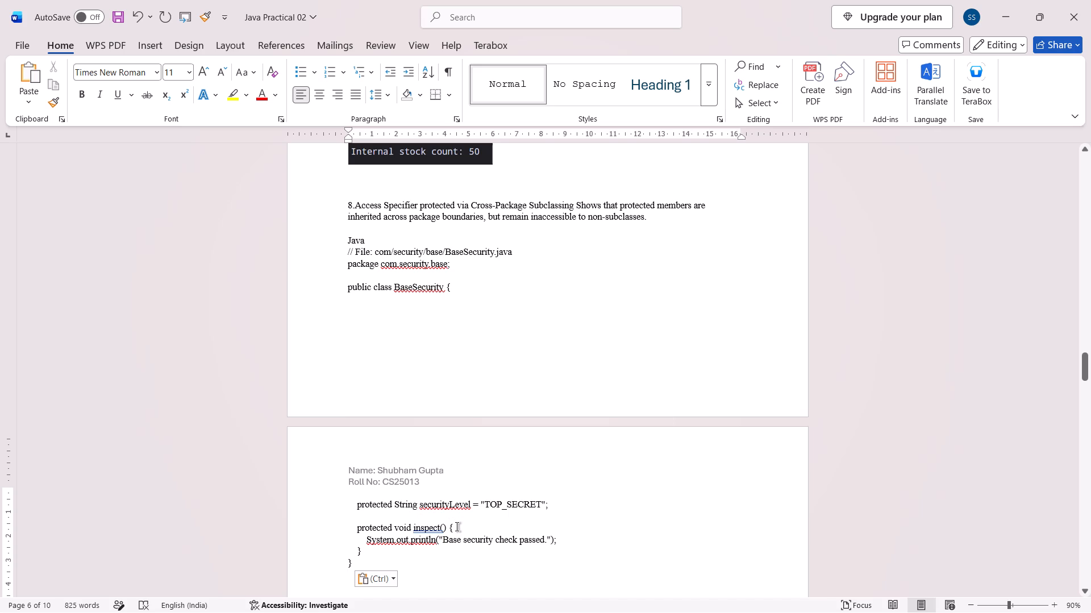
Cut the "protected String securityLevel" line and insert a new line after "public class BaseSecurity {".
left_click_drag(560, 501, 299, 505)
key("ctrl+x")
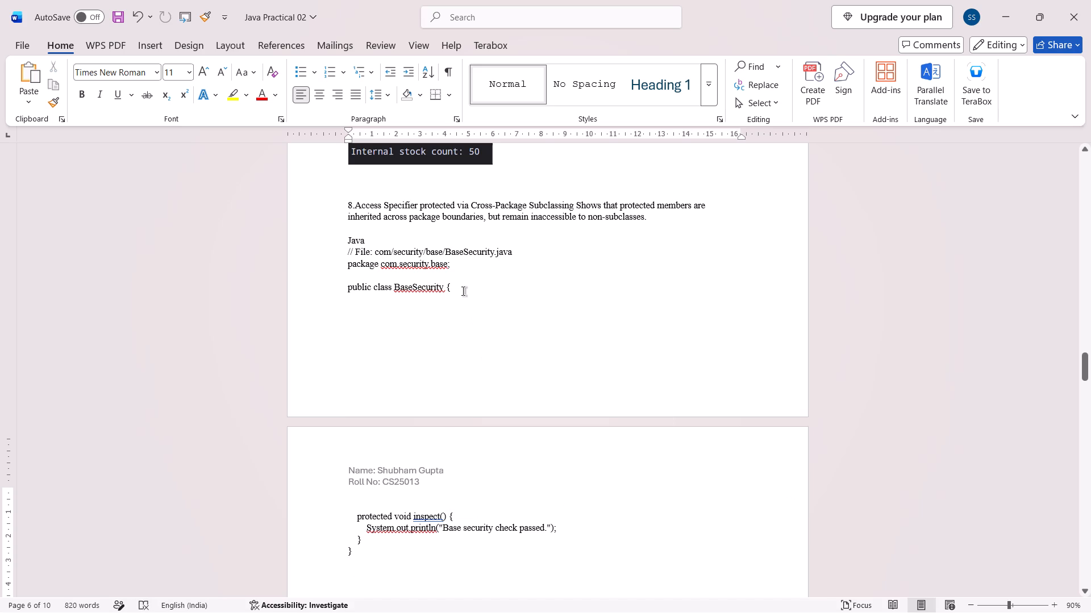
left_click(464, 282)
key("Return")
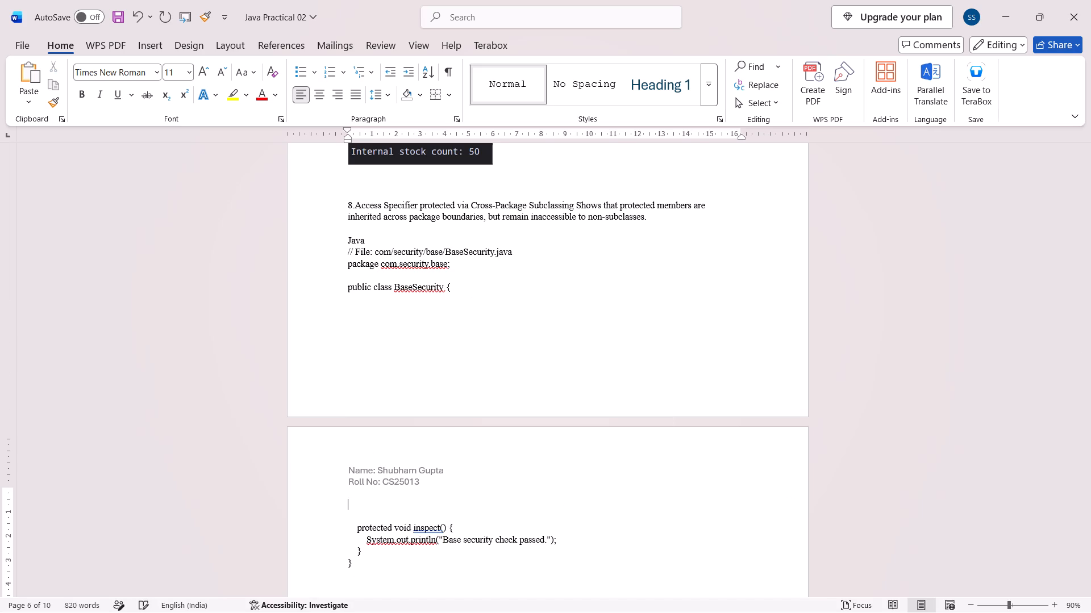
double_click(475, 362)
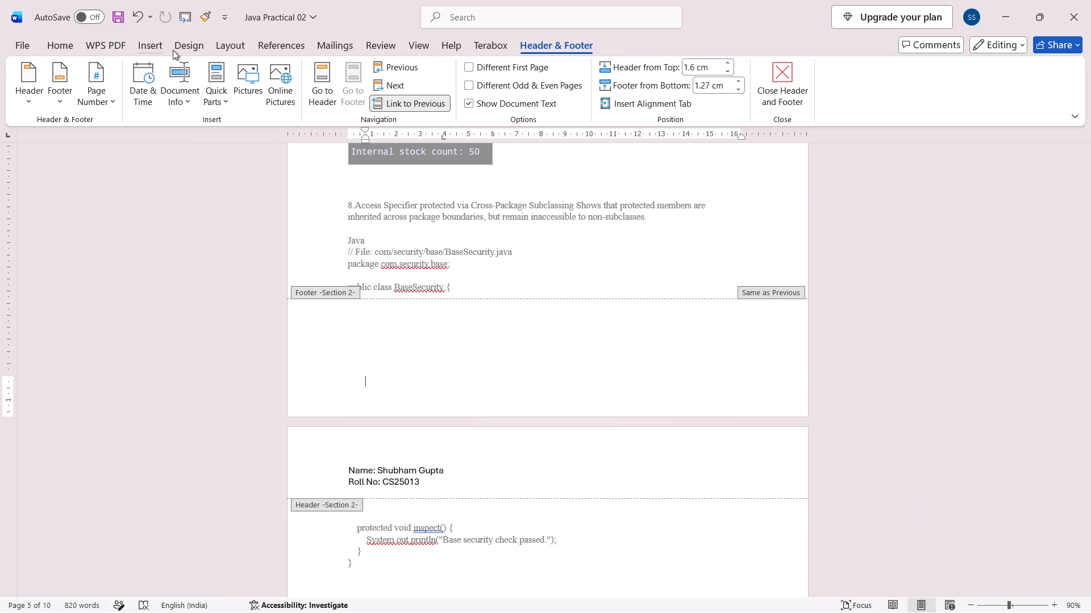
Set the bottom page margin of this section to 2.3 cm and return to the body text.
left_click(241, 47)
left_click(32, 101)
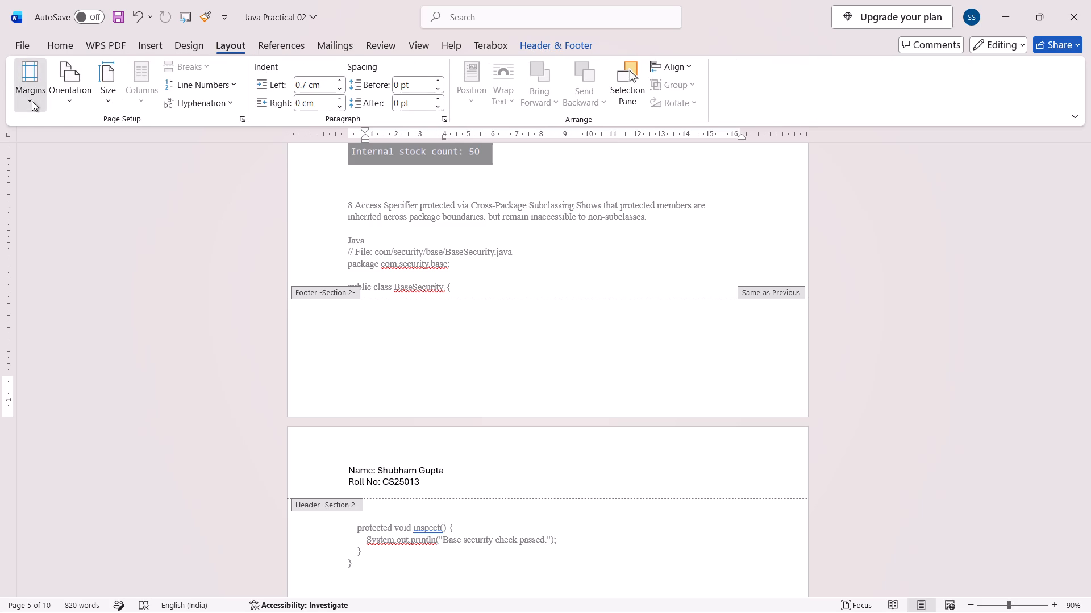
left_click(110, 492)
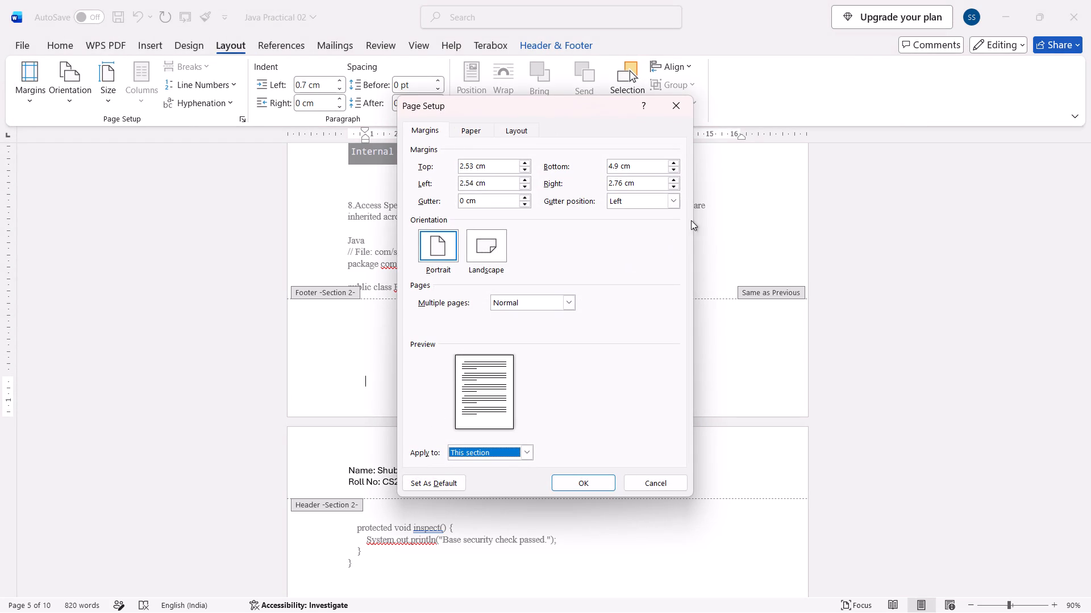
left_click(672, 169)
triple_click(672, 169)
triple_click(672, 169)
triple_click(672, 169)
triple_click(672, 169)
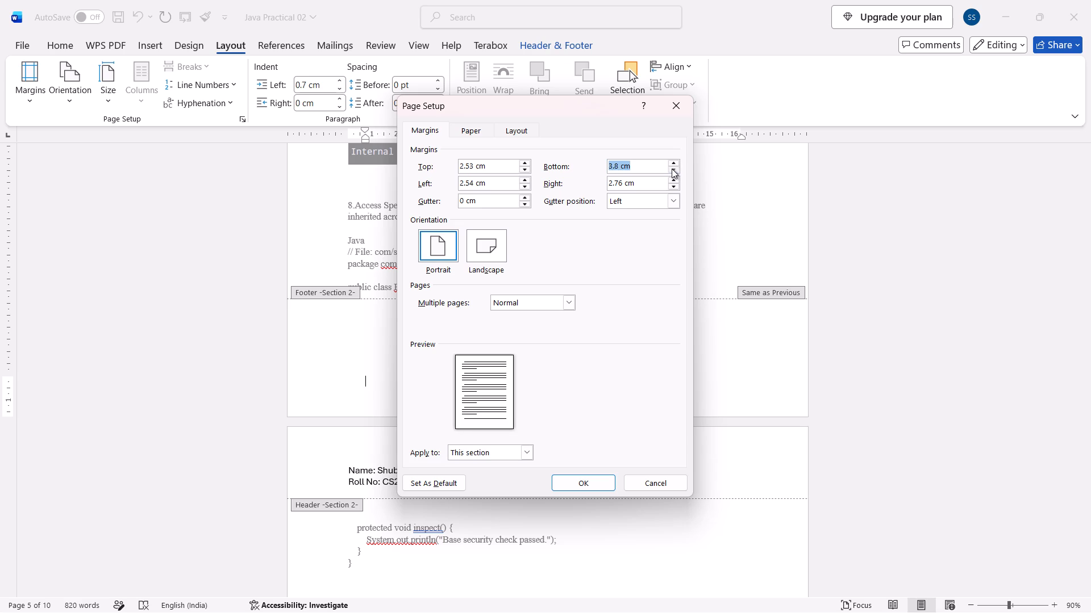
triple_click(672, 169)
triple_click(672, 169)
double_click(672, 169)
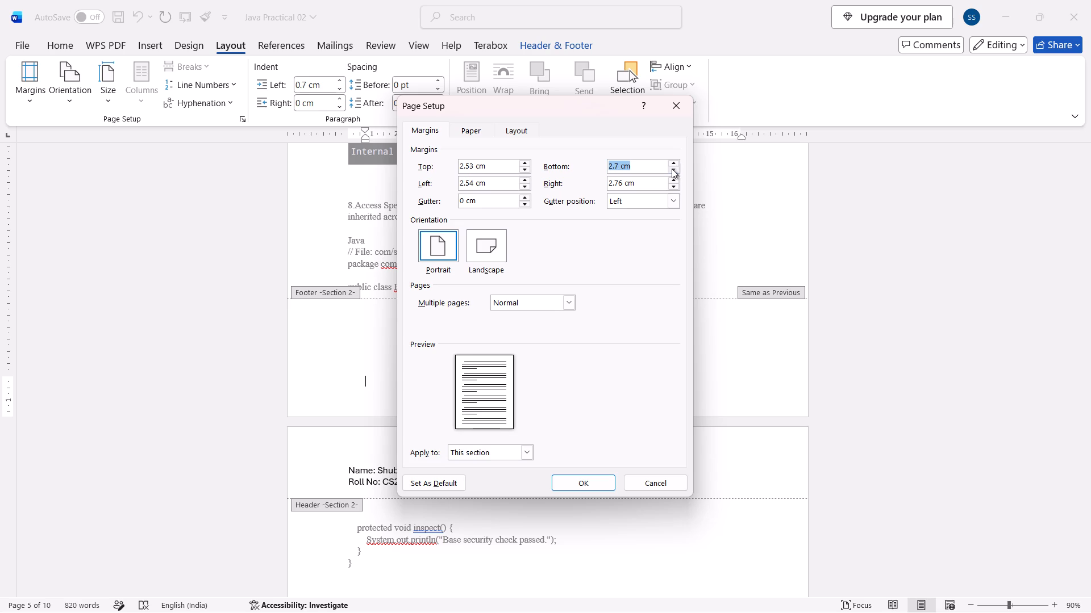
double_click(672, 169)
triple_click(672, 169)
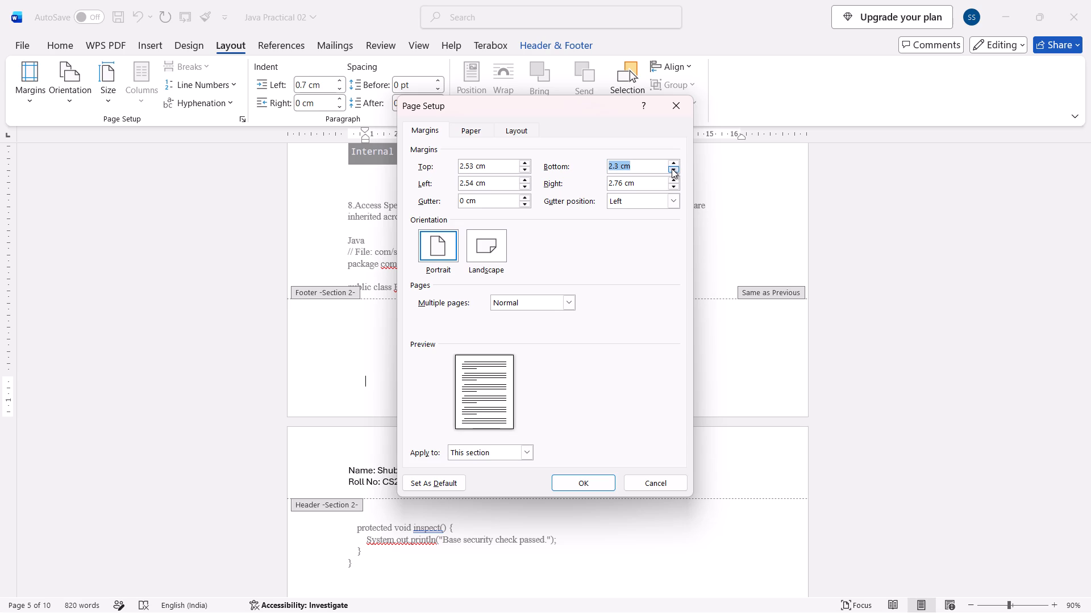
left_click(672, 169)
left_click(674, 162)
left_click(575, 485)
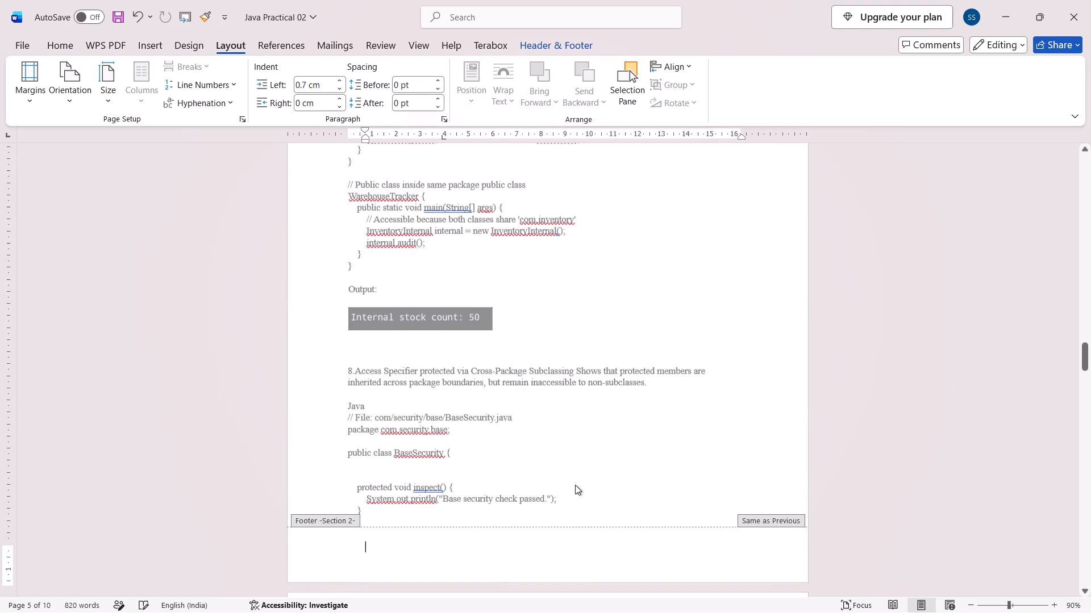
triple_click(575, 485)
Examine the layout of the earlier pages around sections 4 and 5, including the Section 1 footer area.
scroll(575, 485, "up", 2)
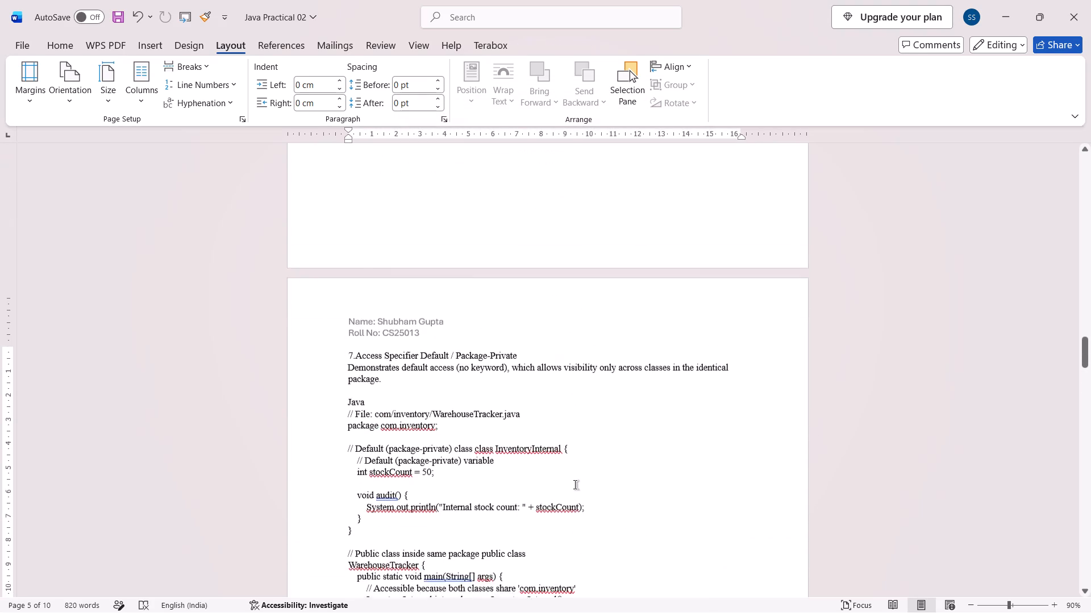
scroll(575, 485, "up", 6)
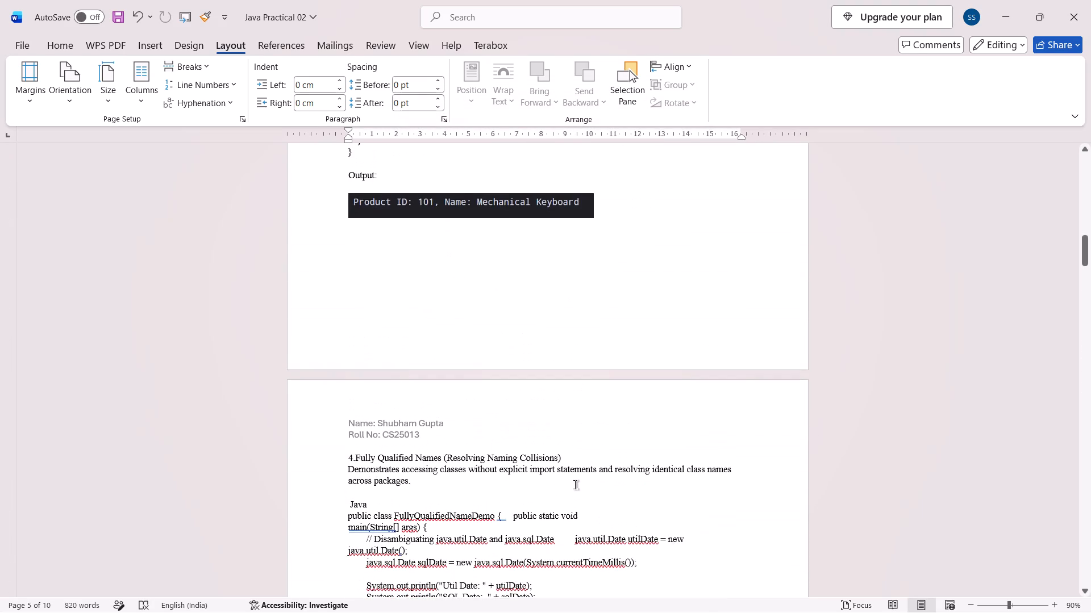
scroll(575, 485, "down", 1)
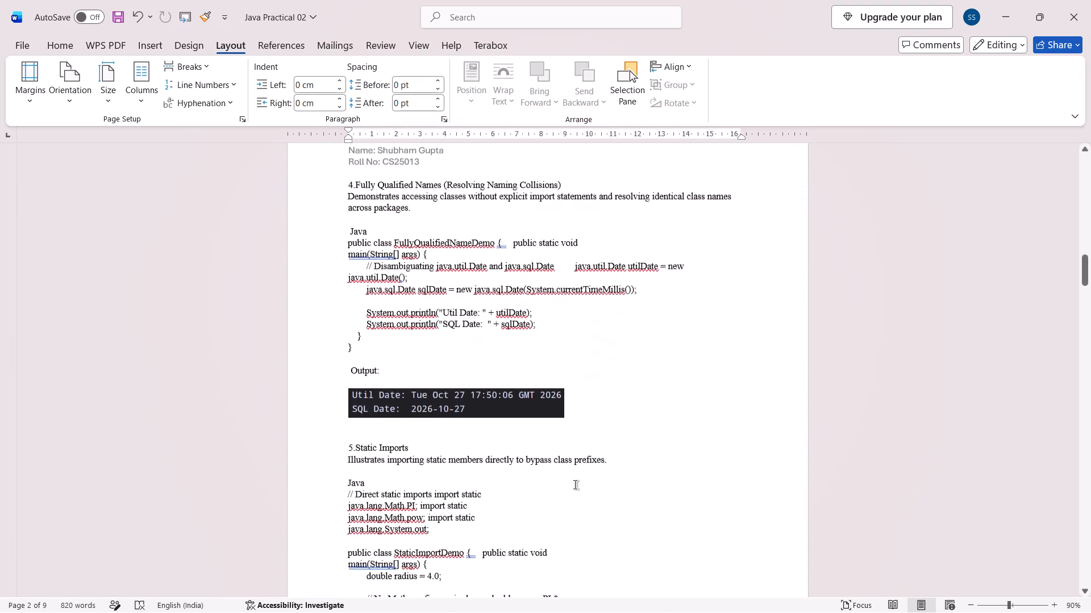
scroll(575, 485, "down", 1)
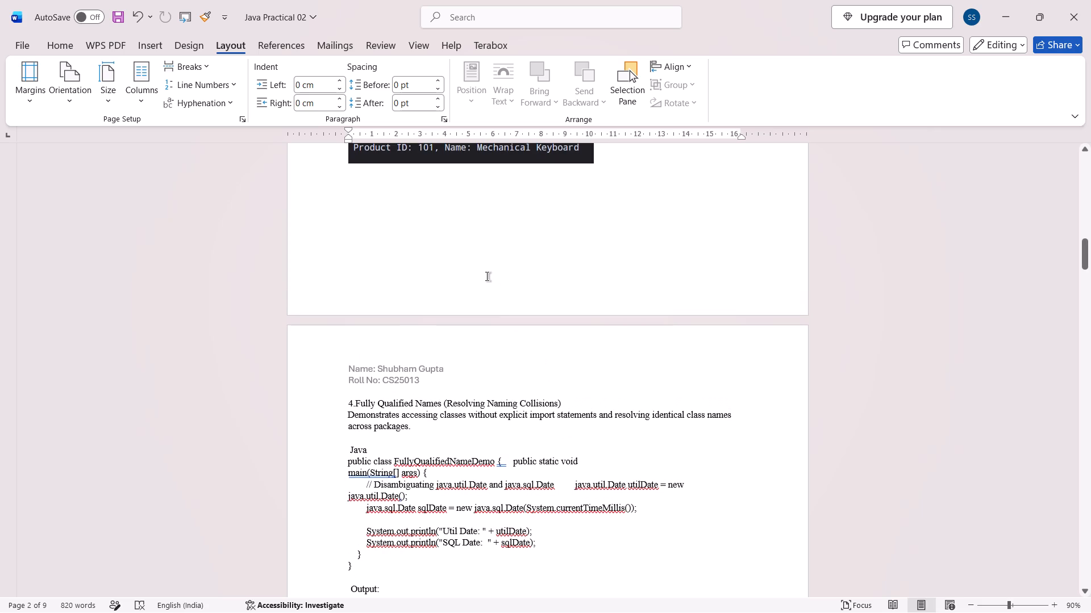
left_click(485, 272)
left_click(485, 272)
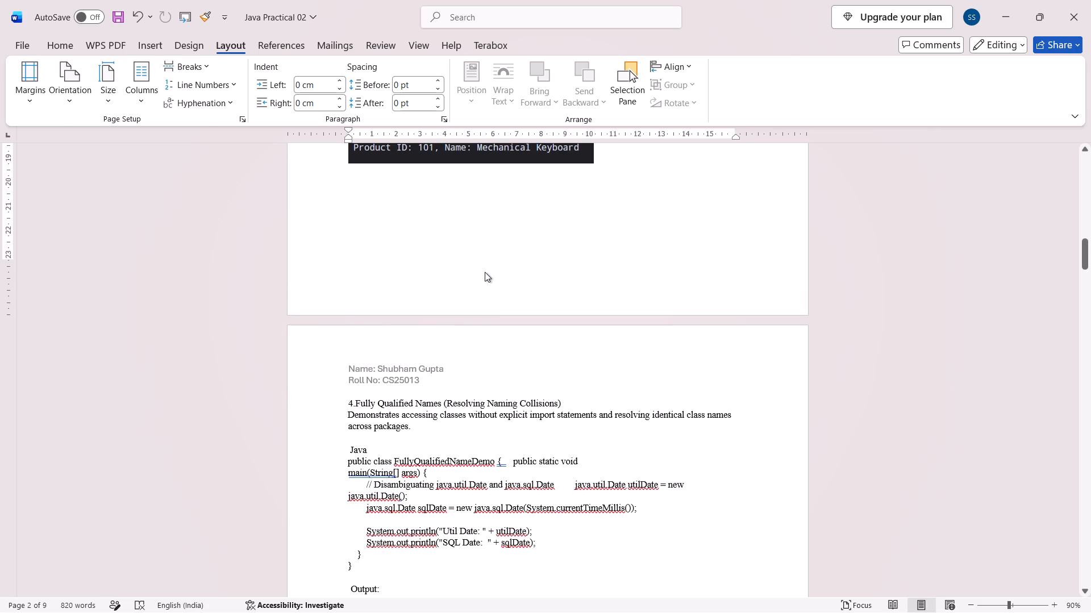
scroll(621, 363, "down", 4)
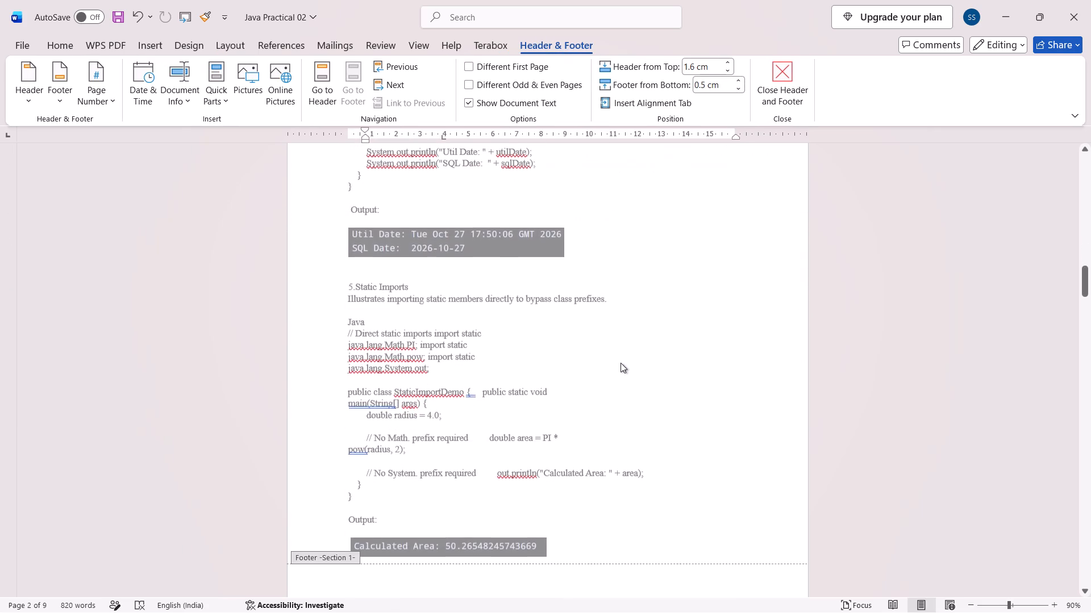
scroll(621, 363, "down", 1)
left_click(621, 363)
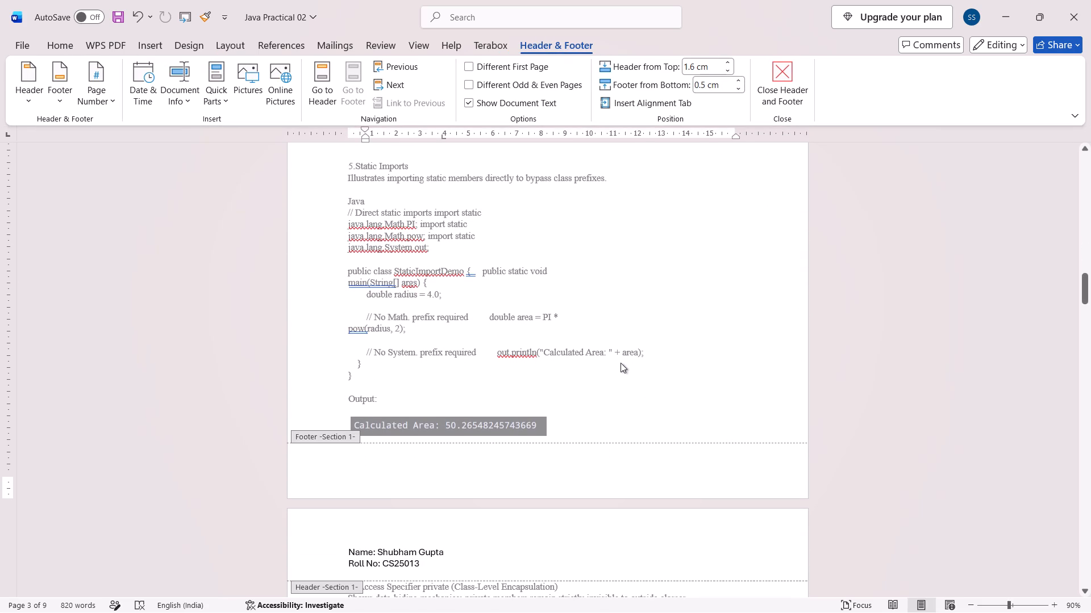
Leave footer editing and return to the body text of section 5.
left_click_drag(621, 363, 623, 357)
scroll(623, 357, "right", 1)
triple_click(623, 357)
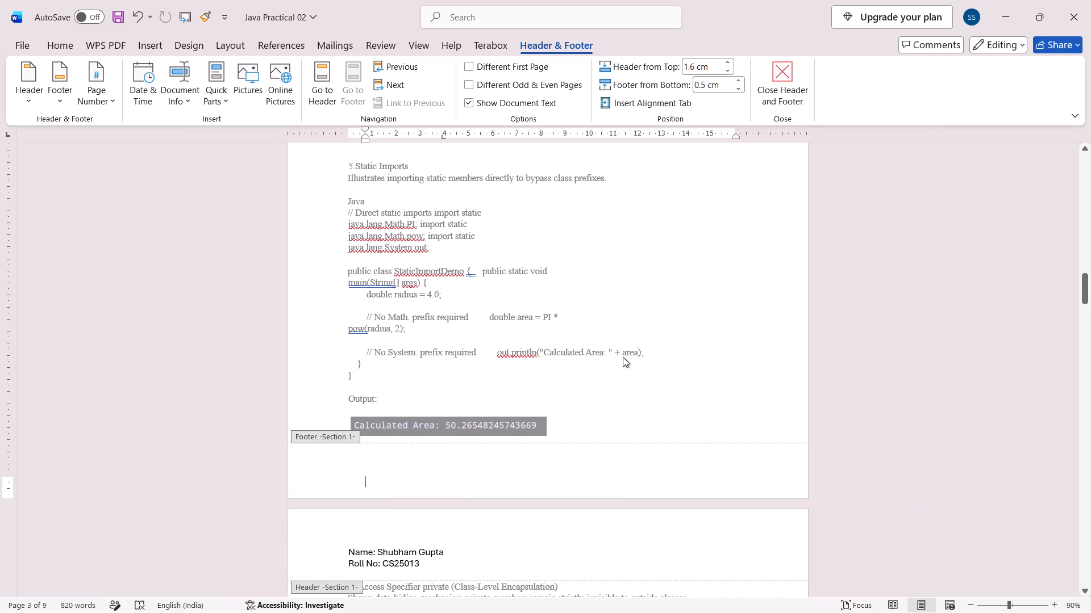
left_click(623, 357)
left_click(623, 357)
Delete some of the blank lines between the BaseSecurity class's closing brace and the section 8 "Output:" label.
scroll(623, 357, "down", 2)
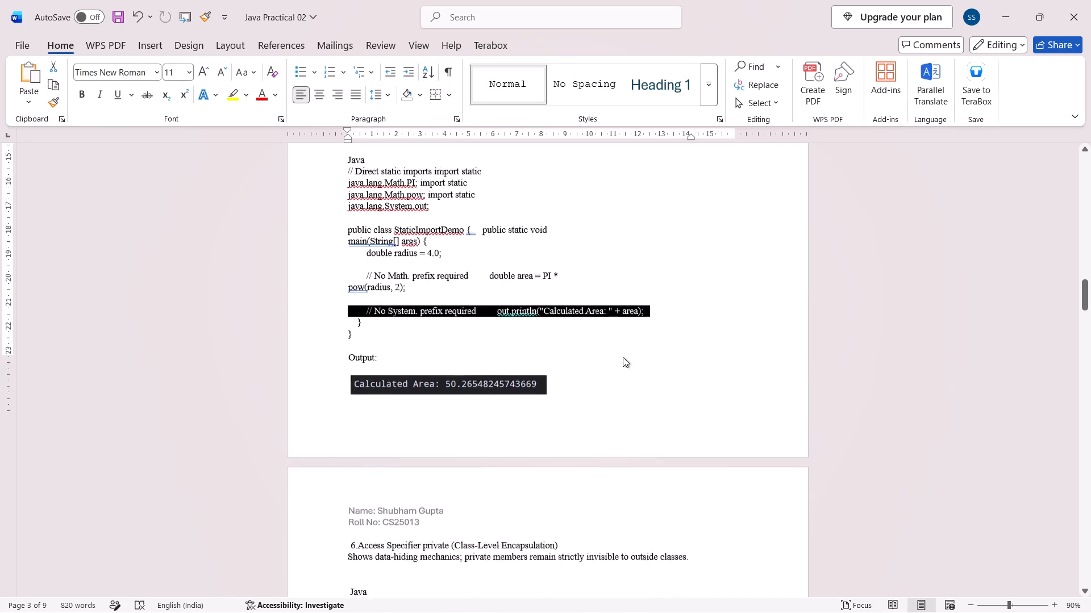
scroll(623, 357, "down", 6)
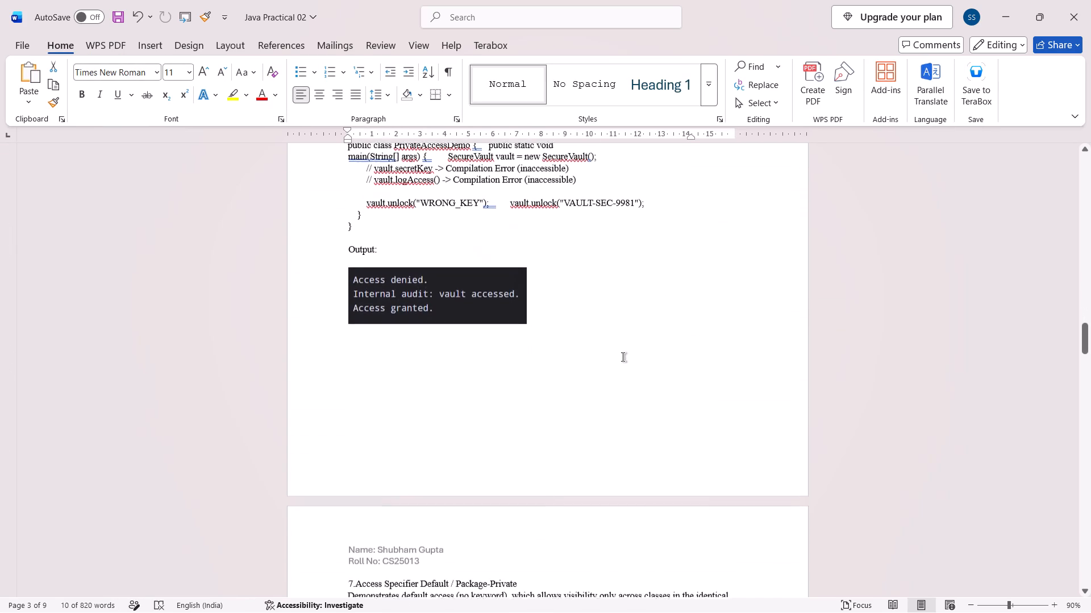
scroll(623, 357, "down", 4)
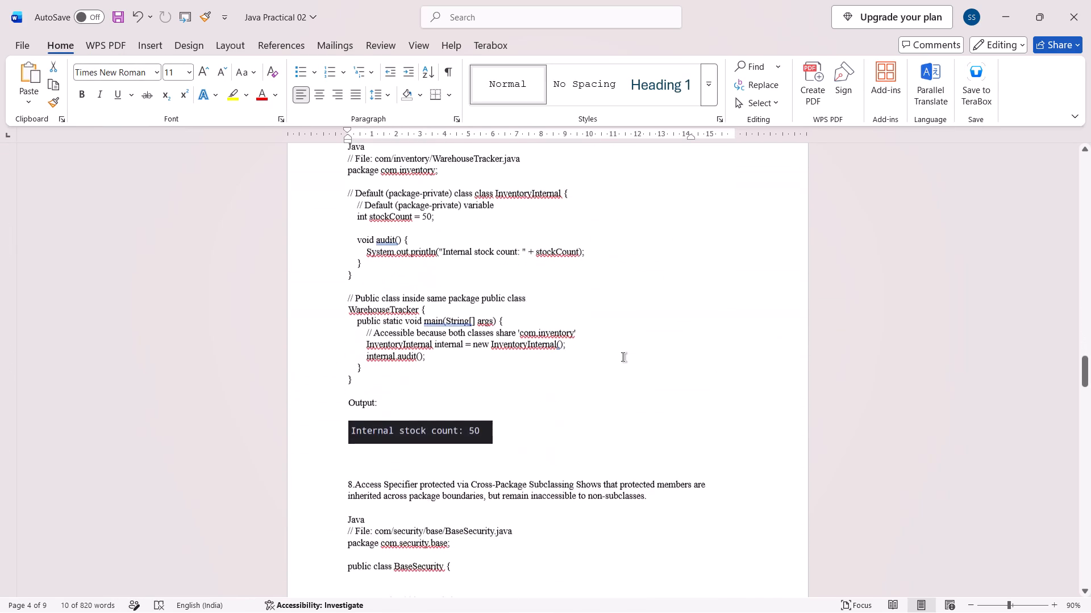
scroll(623, 357, "down", 5)
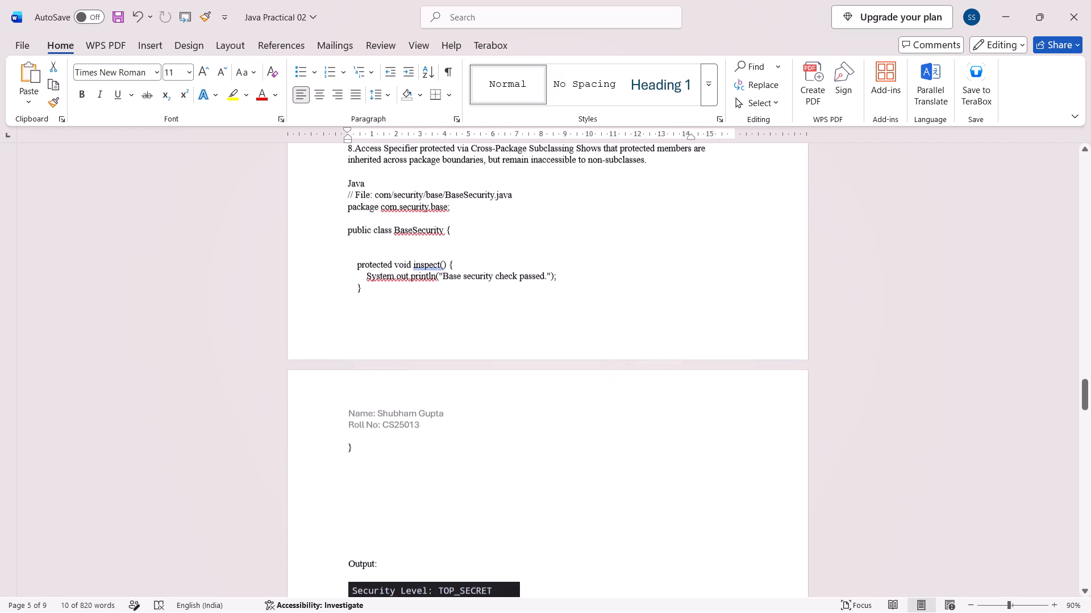
left_click(381, 520)
key("BackSpace")
key("BackSpace")
key("BackSpace")
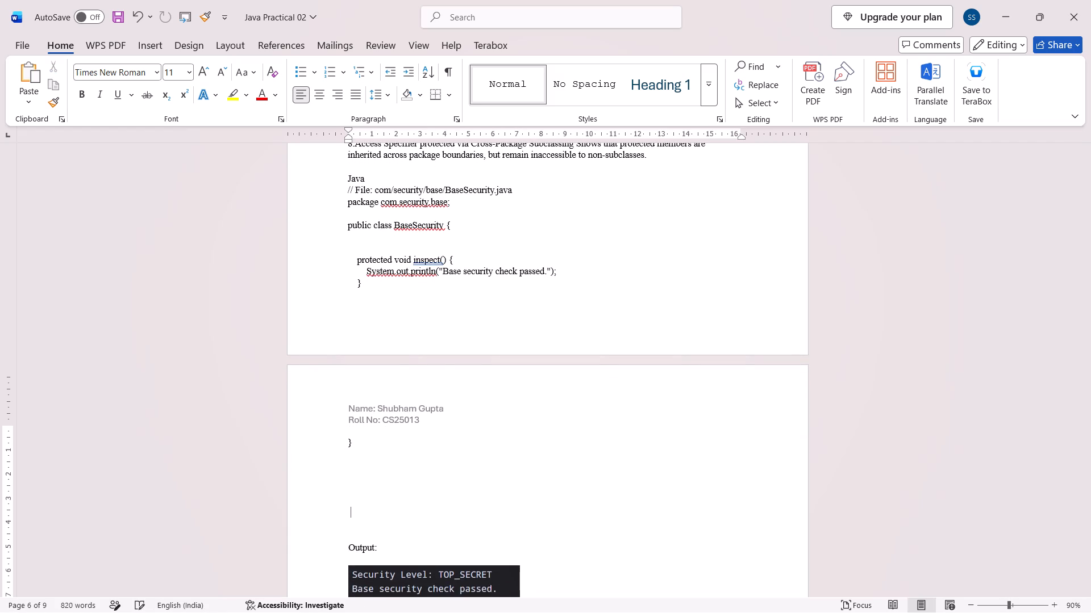
key("BackSpace")
key("BackSpace")
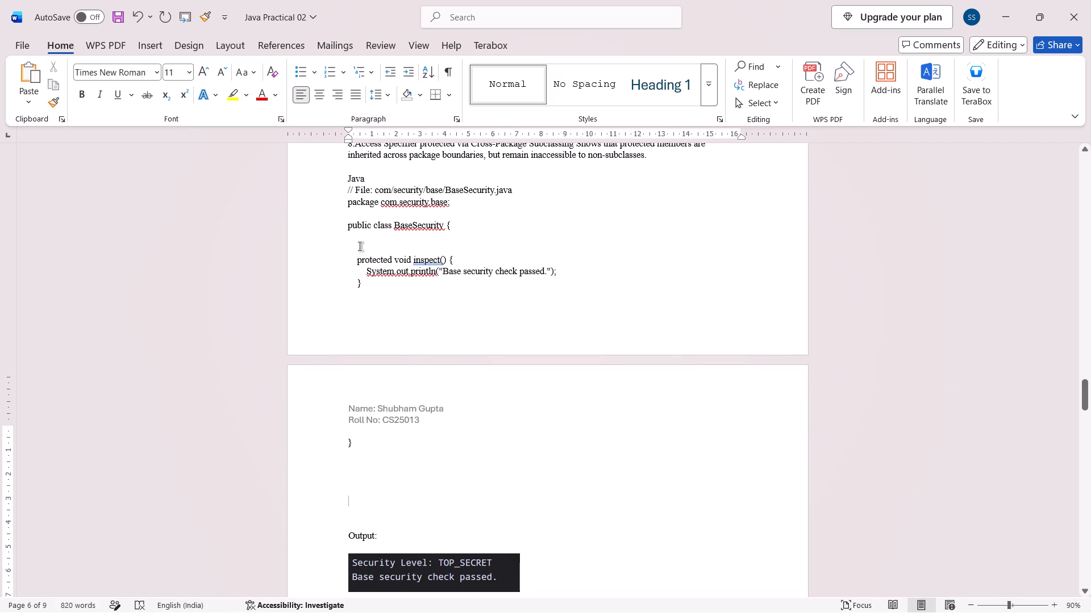
Remove the extra blank line between "public class BaseSecurity {" and "protected void inspect()".
left_click(360, 246)
key("BackSpace")
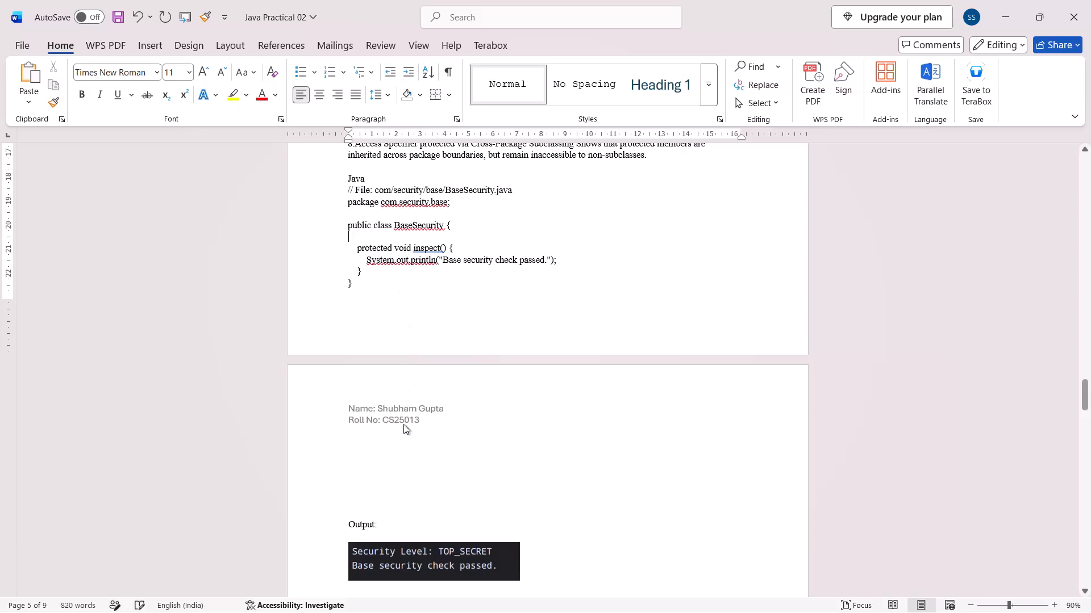
Delete the remaining blank lines above "Output:" so the "Security Level: TOP_SECRET" output starts directly beneath the page header.
left_click(364, 509)
key("Down")
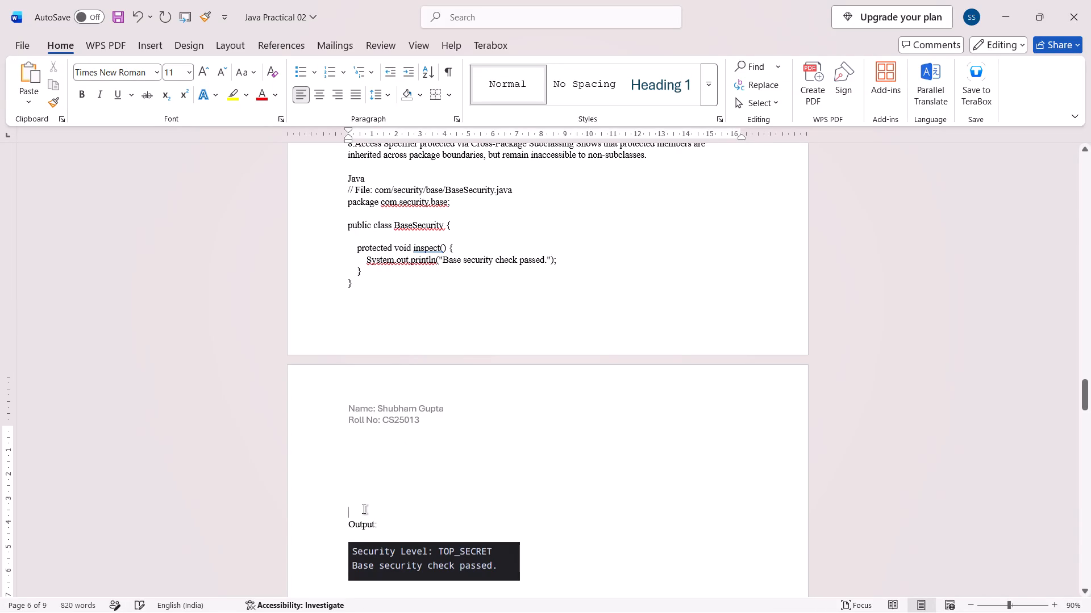
key("BackSpace")
key("BackSpace")
key("BackSpace")
key("BackSpace")
key("BackSpace")
key("BackSpace")
key("BackSpace")
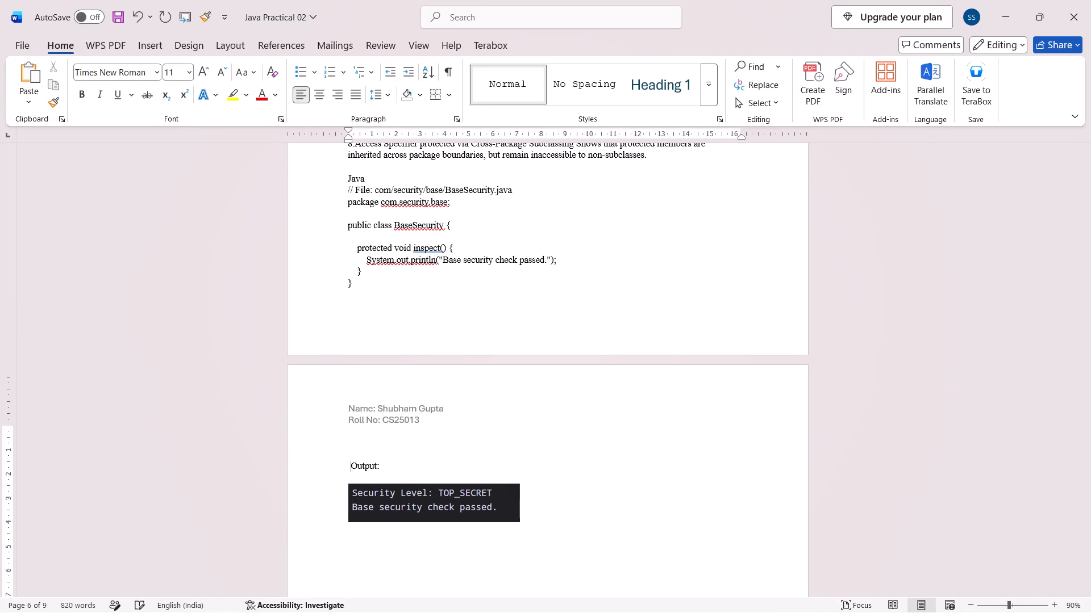
key("BackSpace")
key("BackSpace")
key("BackSpace")
key("BackSpace")
key("BackSpace")
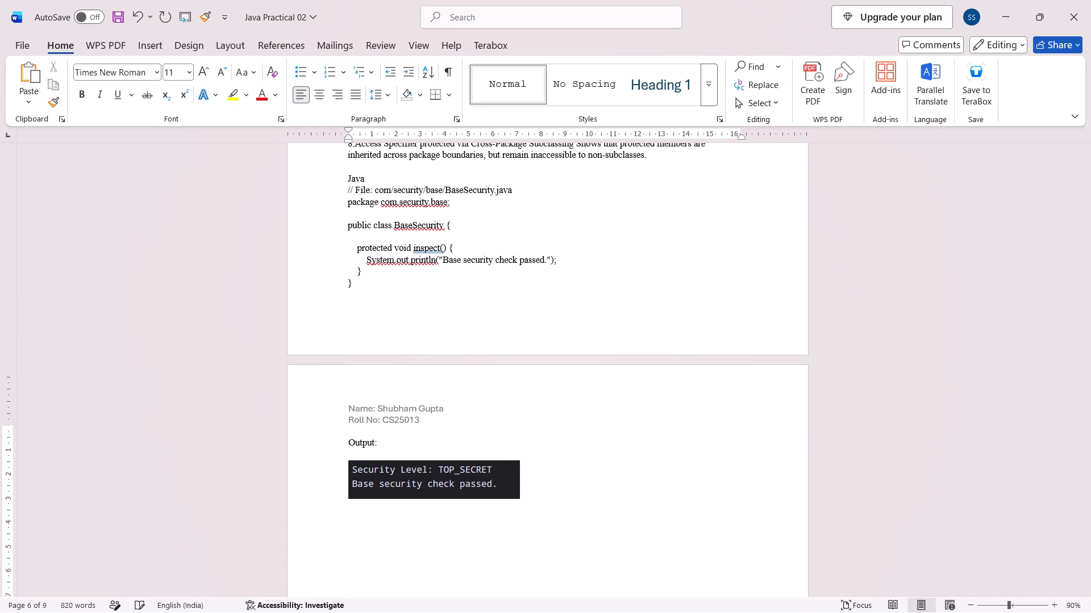
Examine the spacing and page layout from section 8 through section 10, including the gaps around the CustomOfficer and TestClient code.
scroll(364, 509, "down", 4)
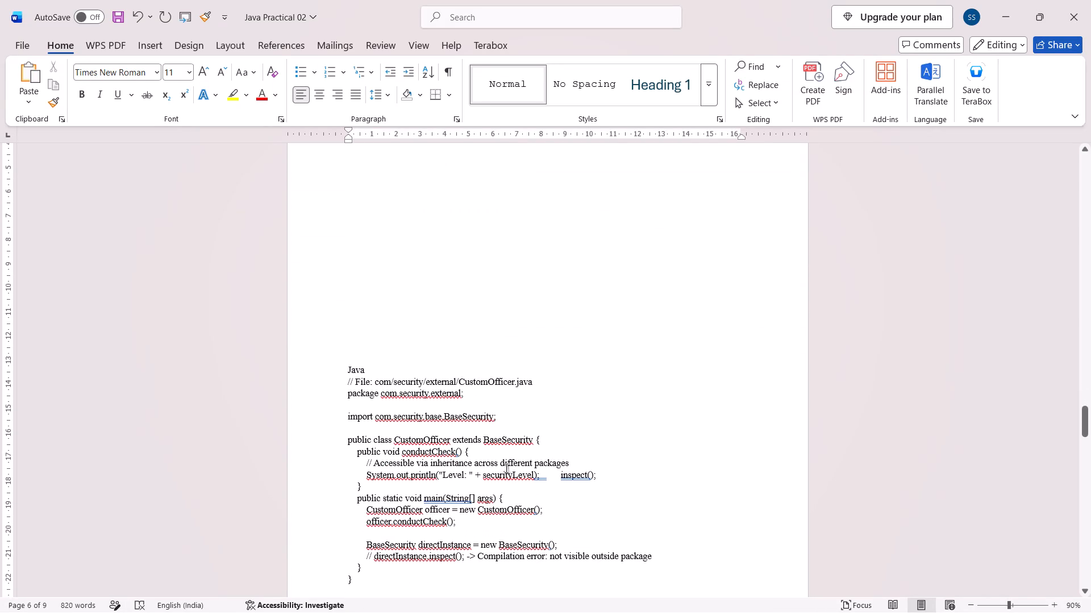
scroll(380, 345, "right", 1)
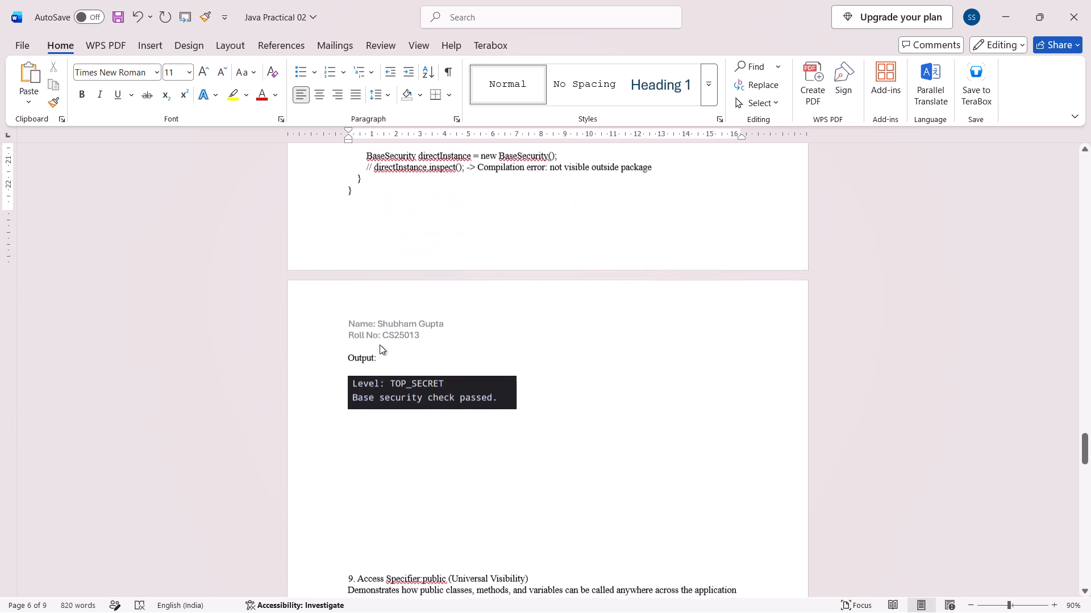
scroll(380, 345, "right", 2)
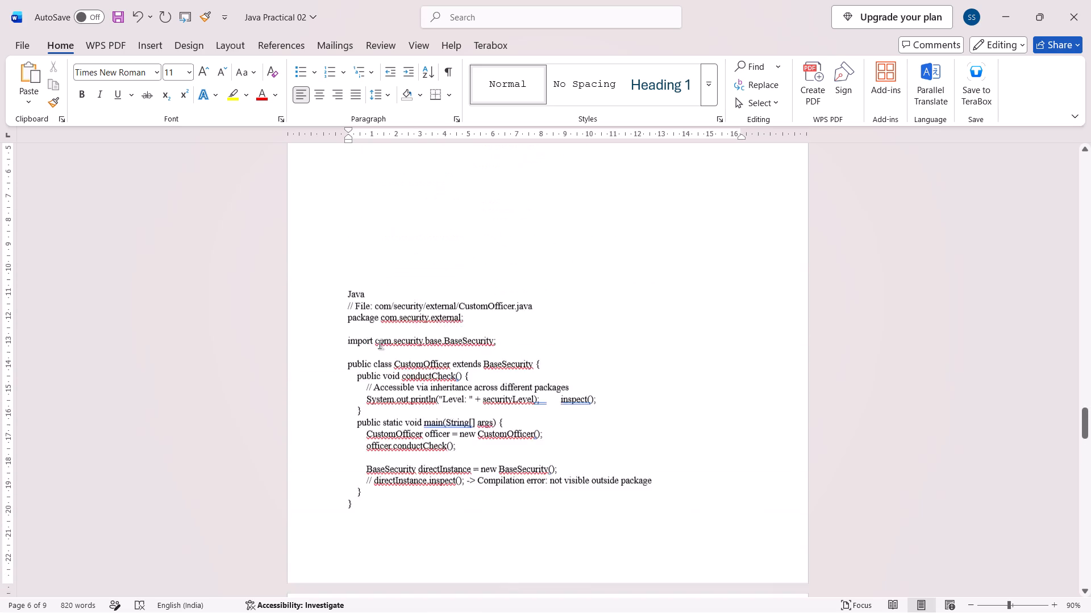
scroll(380, 345, "right", 1)
scroll(380, 345, "up", 2)
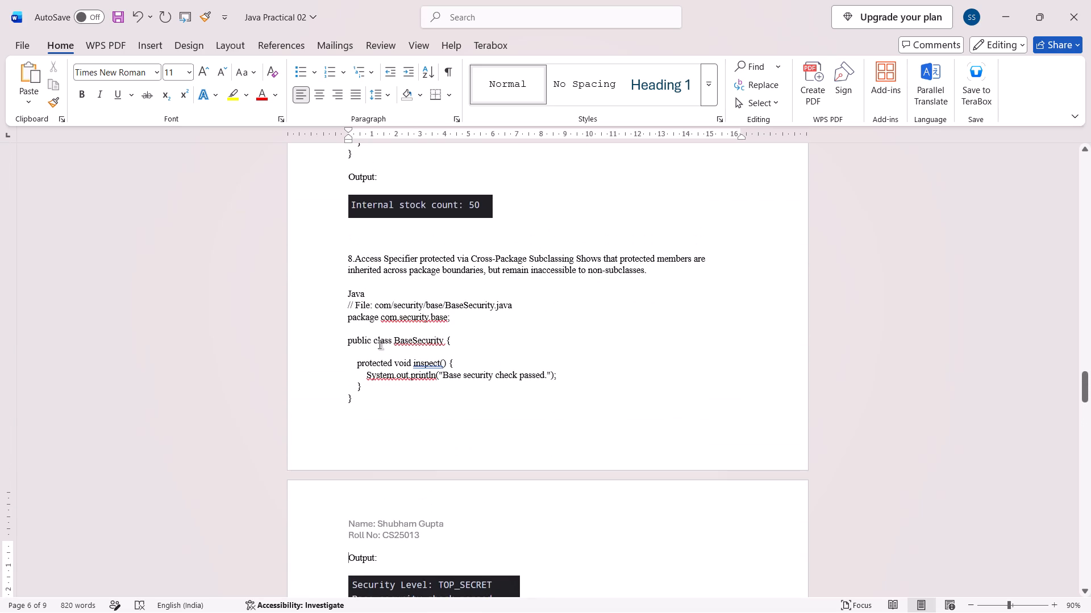
scroll(380, 345, "down", 1)
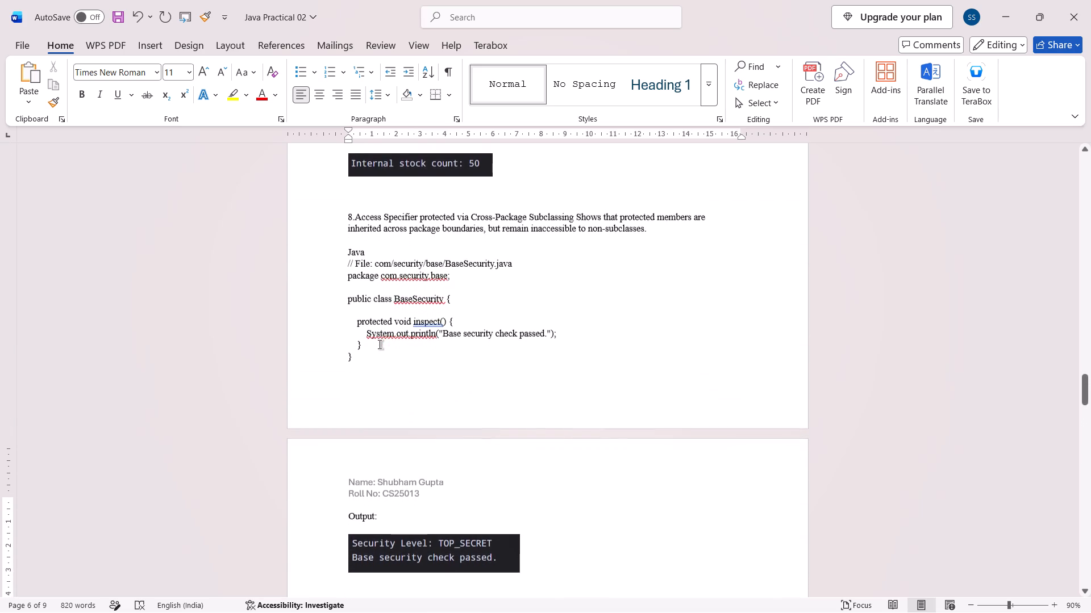
scroll(380, 345, "down", 2)
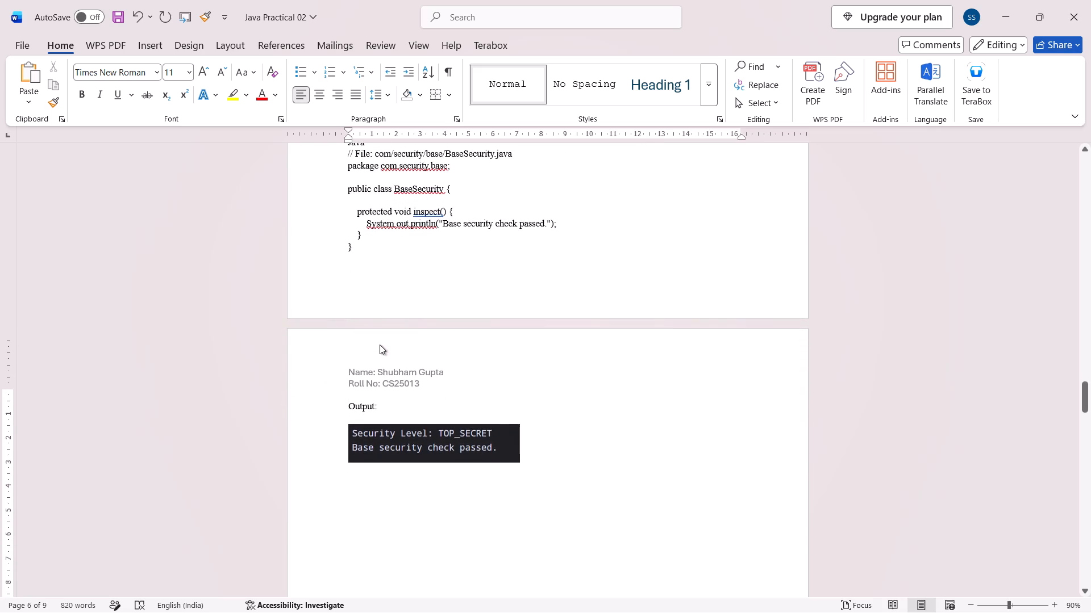
scroll(380, 345, "down", 6)
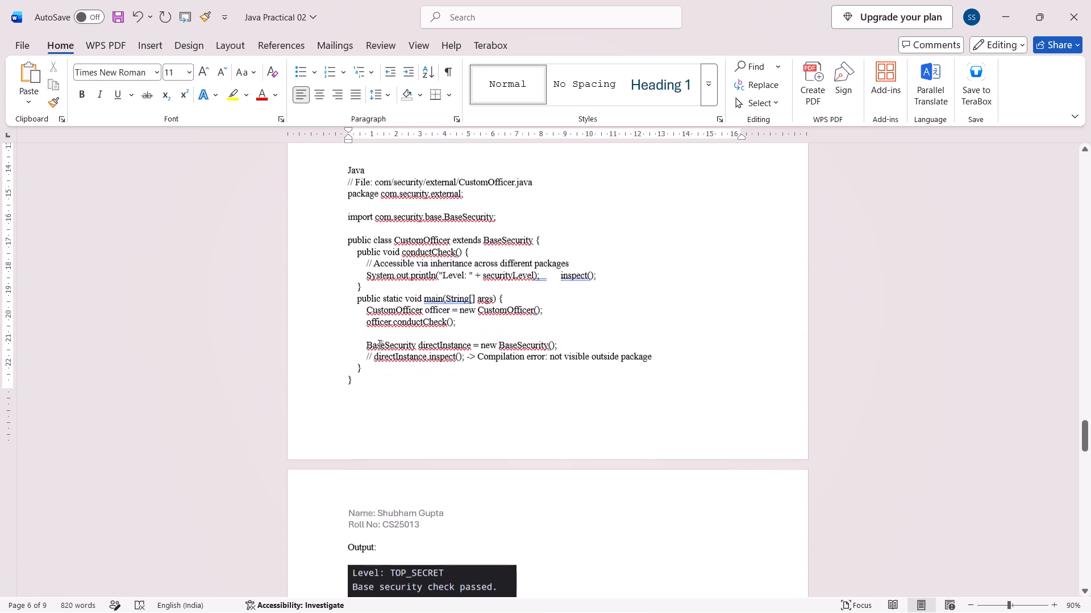
scroll(380, 345, "down", 1)
scroll(380, 345, "up", 1)
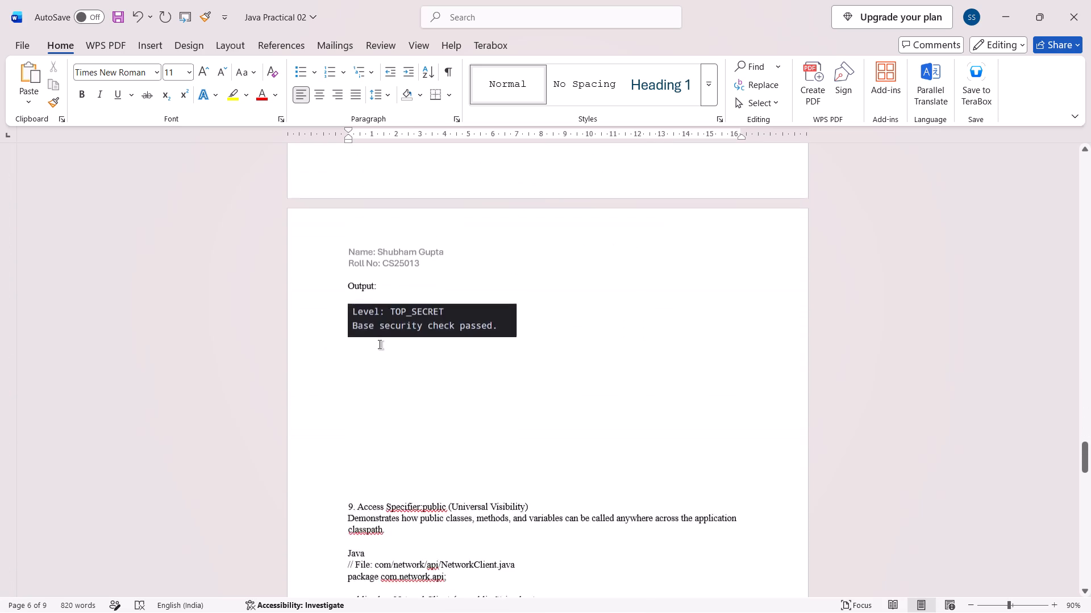
scroll(380, 345, "up", 2)
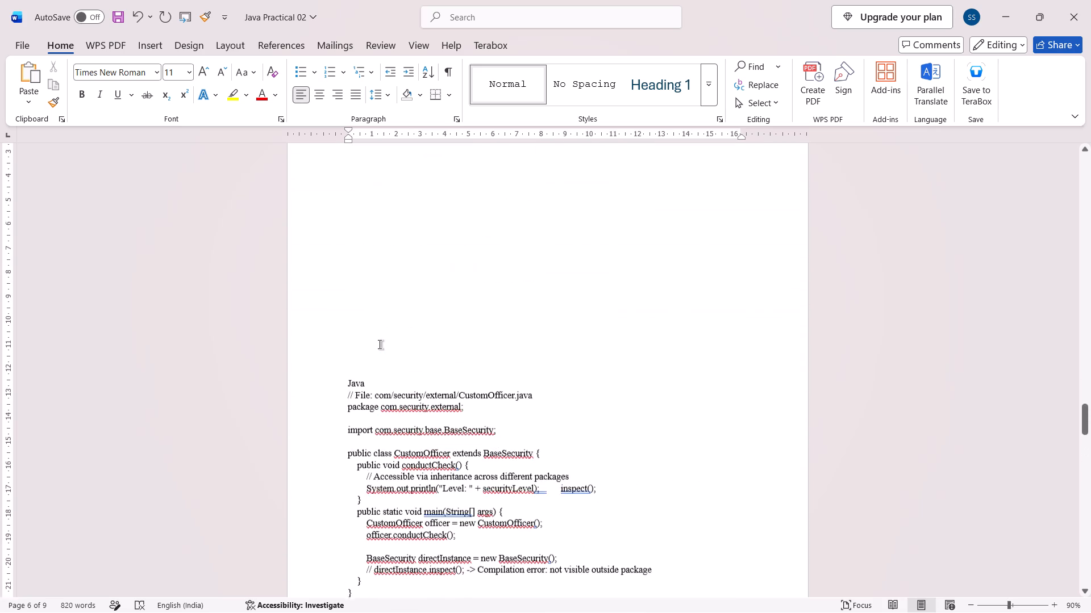
scroll(380, 345, "up", 1)
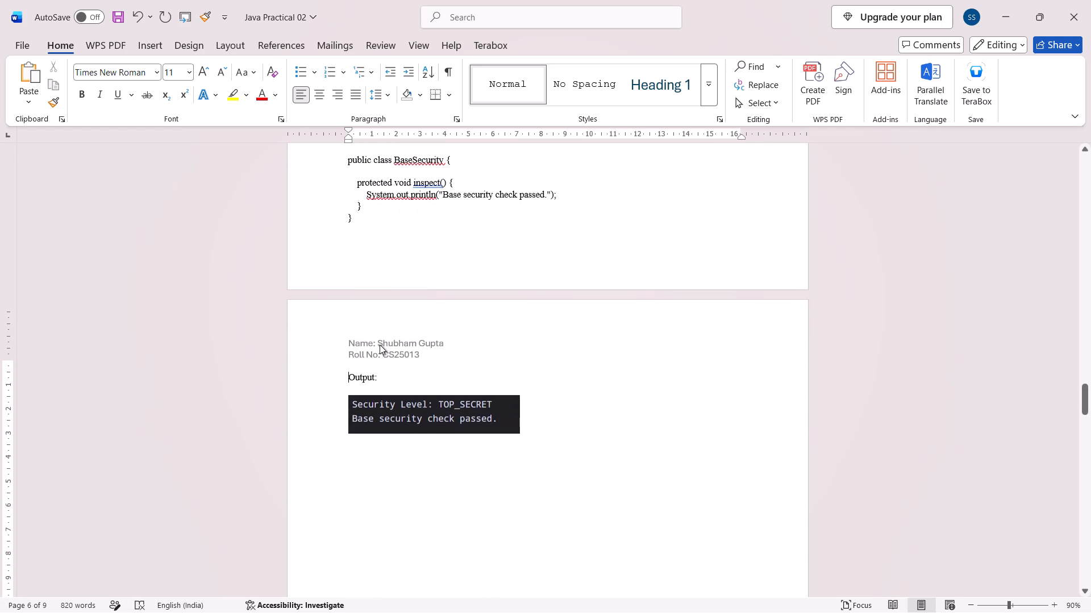
scroll(380, 345, "up", 1)
scroll(380, 345, "down", 5)
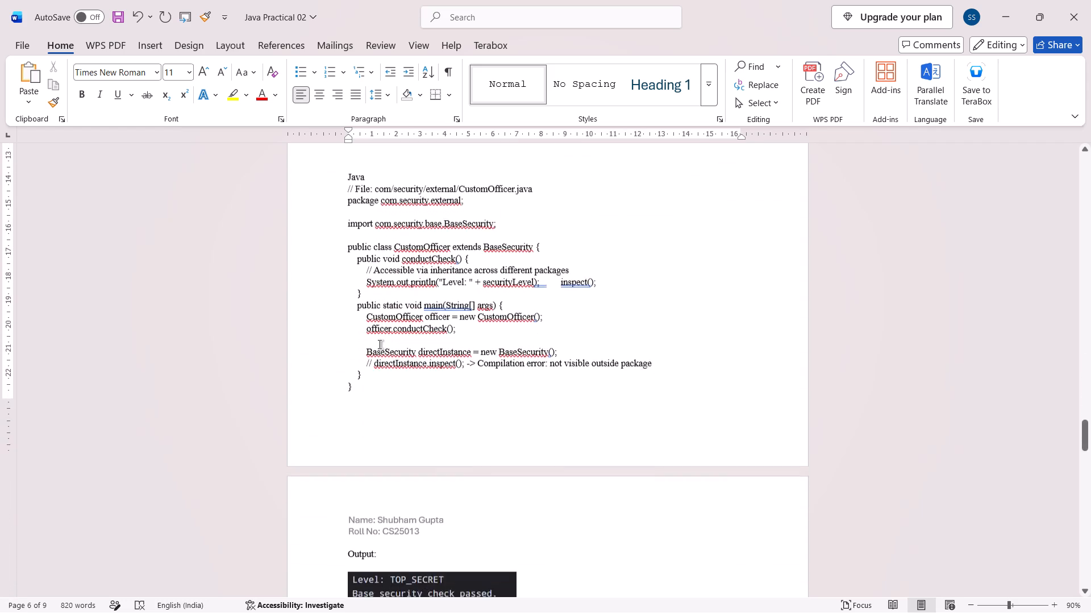
scroll(380, 345, "down", 6)
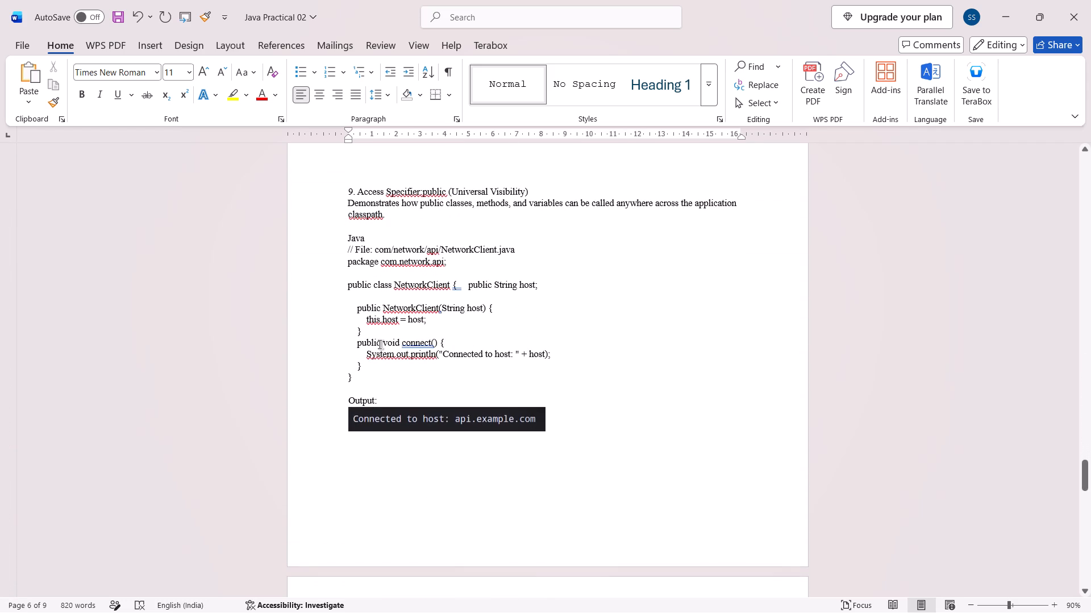
scroll(380, 345, "down", 4)
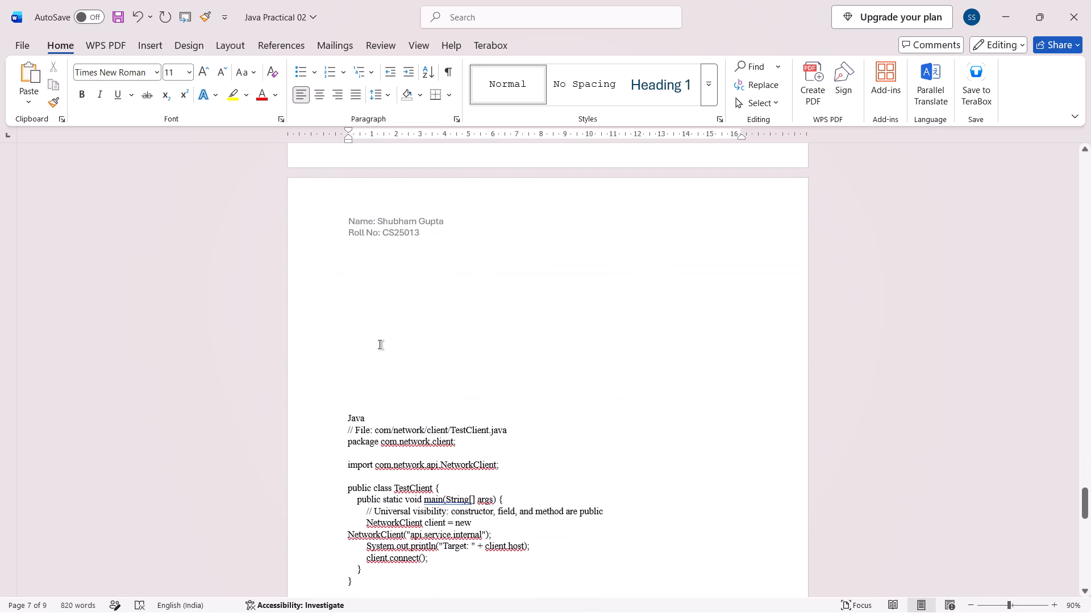
scroll(380, 345, "down", 6)
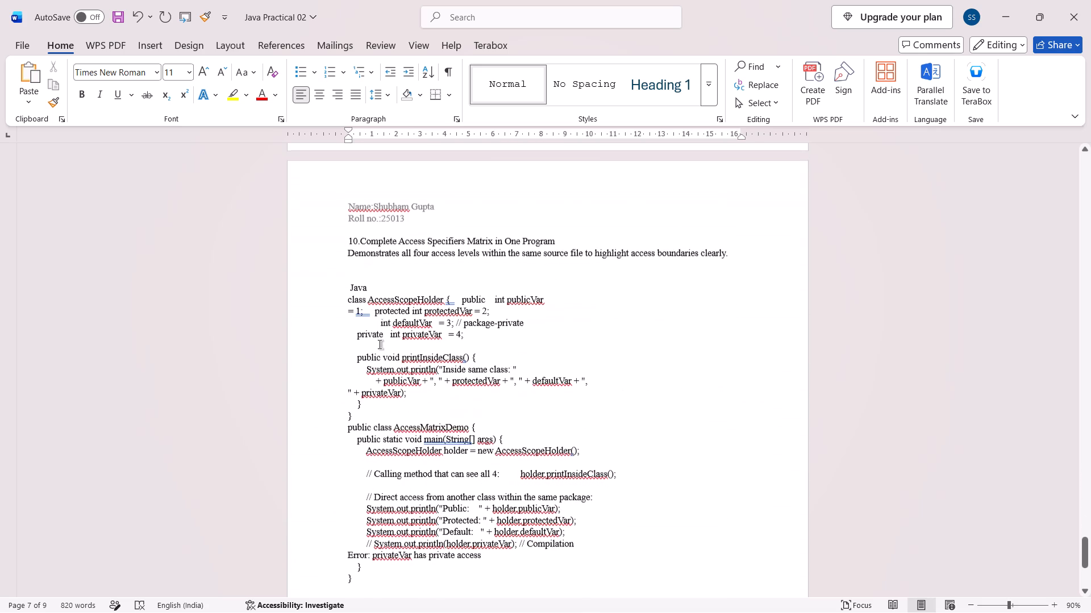
scroll(380, 345, "down", 5)
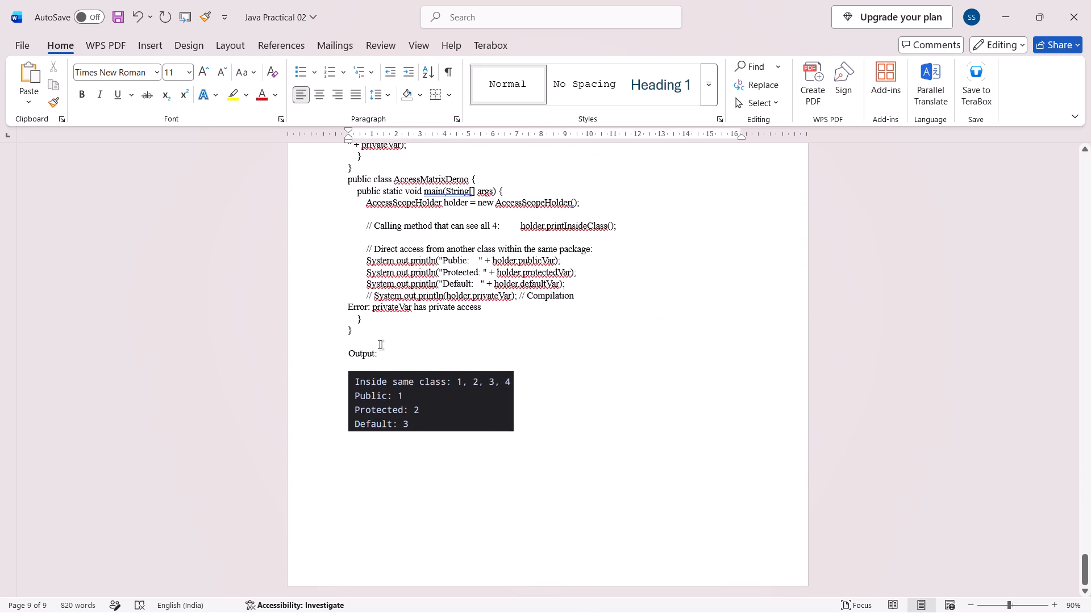
scroll(380, 345, "up", 2)
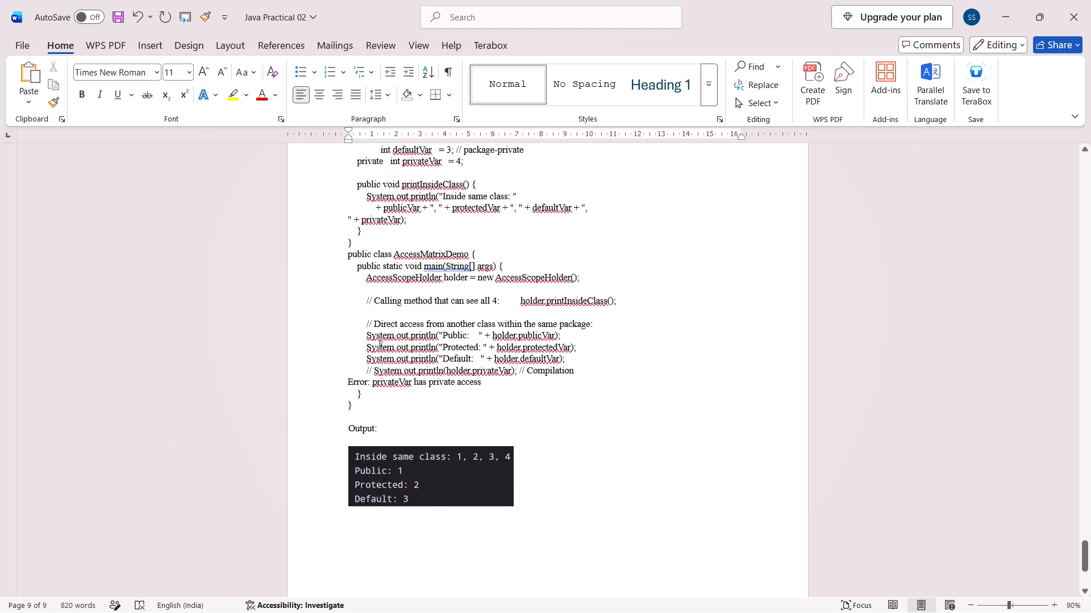
scroll(380, 345, "up", 8)
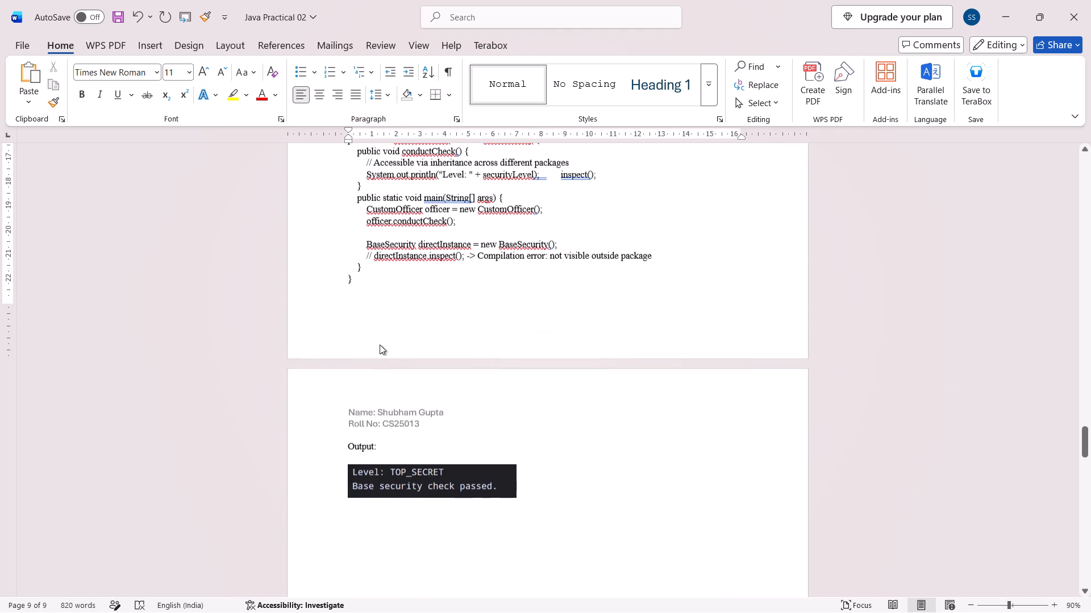
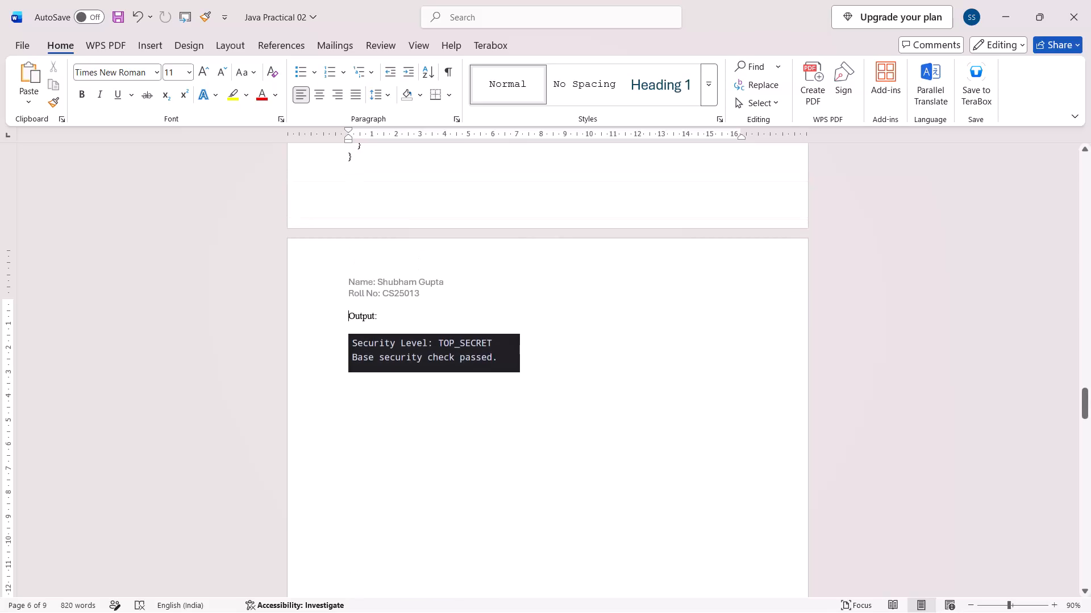
Delete the blank lines between the "Security Level: TOP_SECRET" output image and the CustomOfficer code, leaving one empty line.
scroll(380, 345, "down", 1)
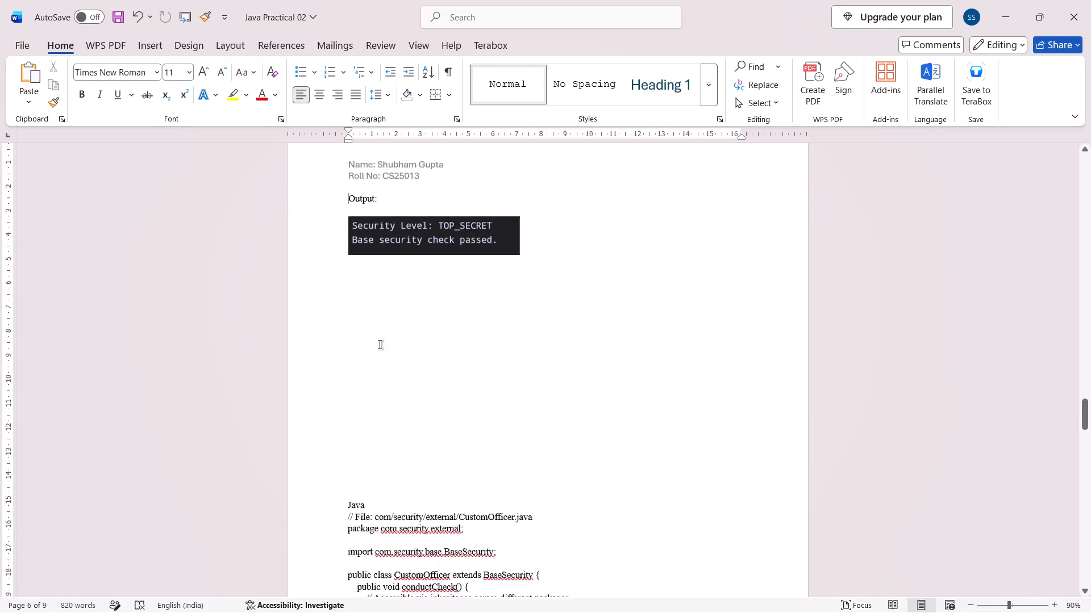
scroll(380, 345, "down", 1)
left_click(361, 417)
key("Down")
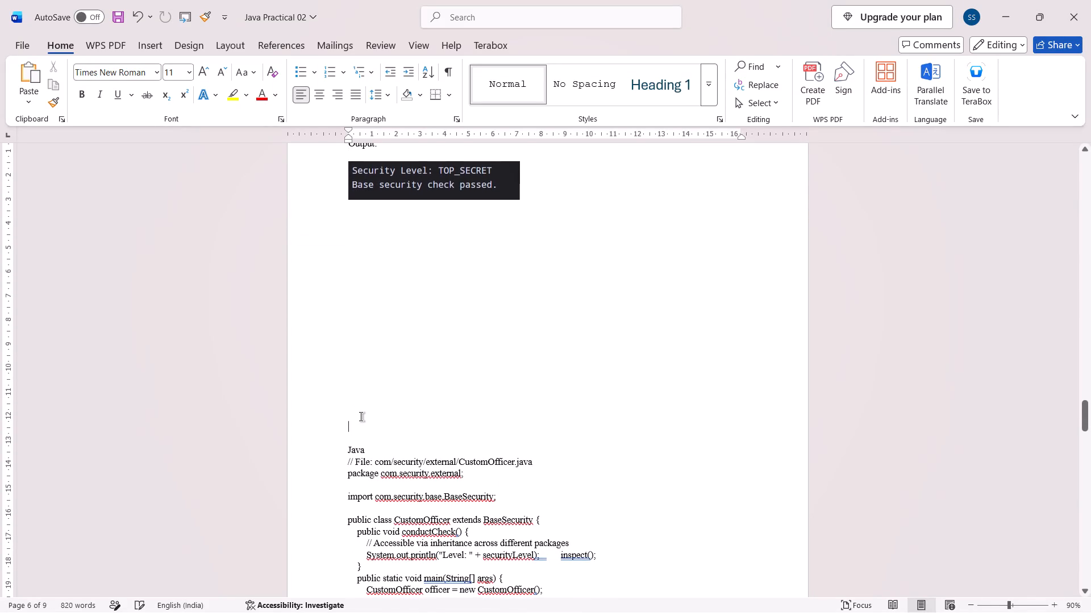
key("Down")
key("BackSpace")
key("BackSpace")
key("BackSpace")
key("BackSpace")
key("BackSpace")
key("BackSpace")
key("BackSpace")
key("BackSpace")
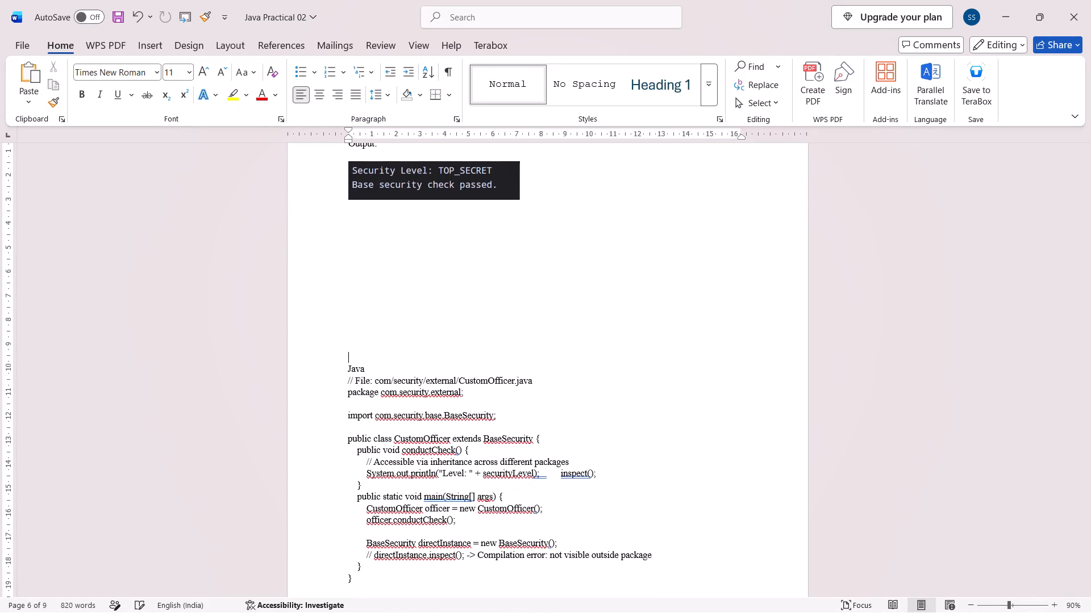
key("BackSpace")
key("BackSpace")
key("BackSpace")
key("BackSpace")
key("BackSpace")
key("BackSpace")
key("BackSpace")
key("BackSpace")
key("BackSpace")
key("BackSpace")
key("BackSpace")
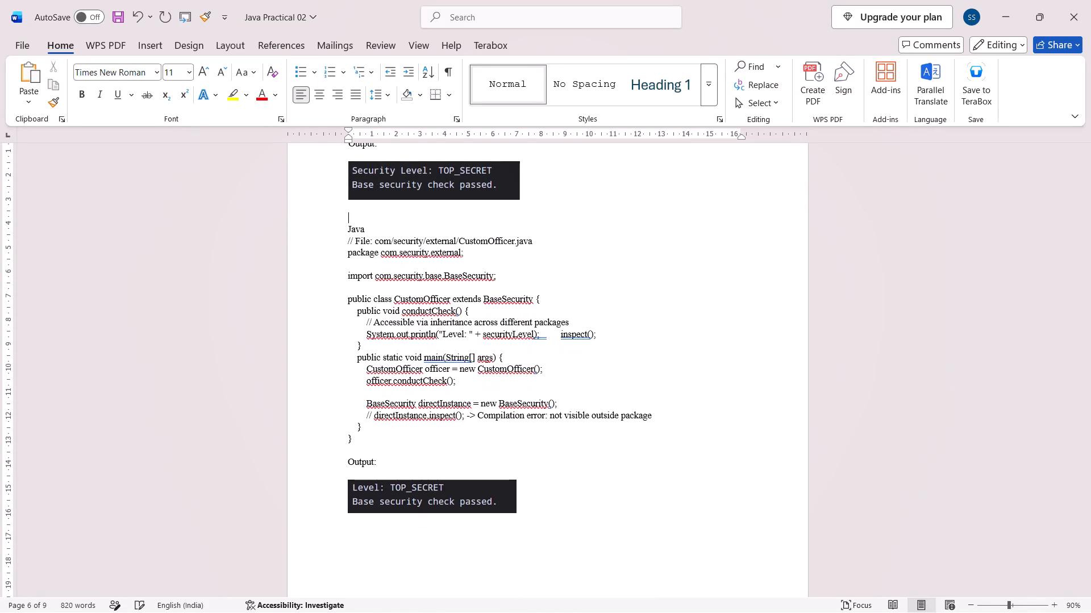
Delete the blank lines between section 9's first "Connected to host" output image and the TestClient code, leaving one empty line.
scroll(361, 417, "up", 2)
scroll(361, 417, "right", 1)
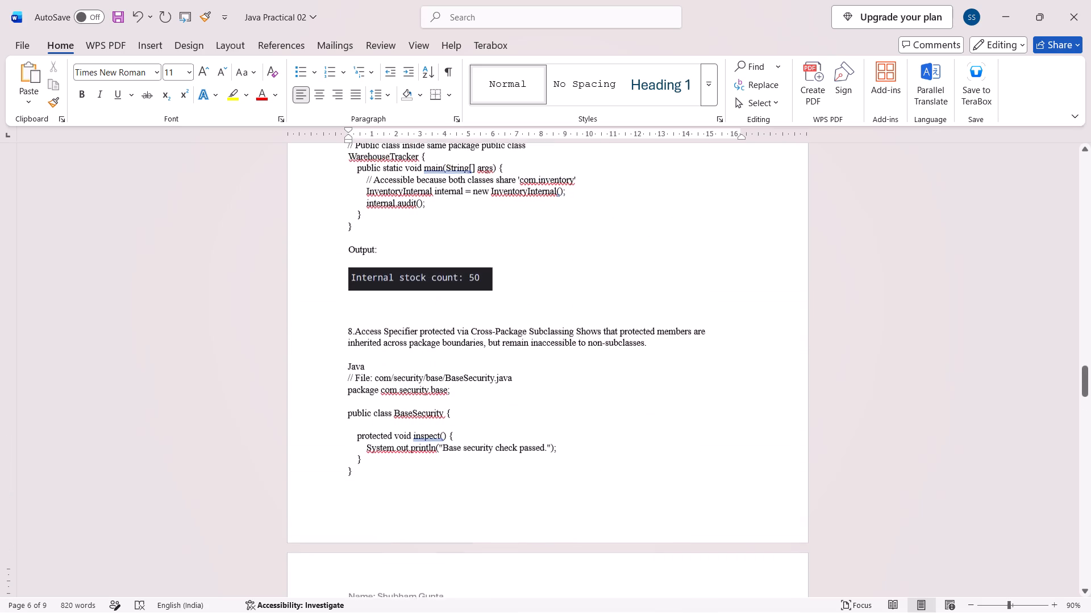
scroll(361, 417, "right", 1)
scroll(361, 417, "down", 2)
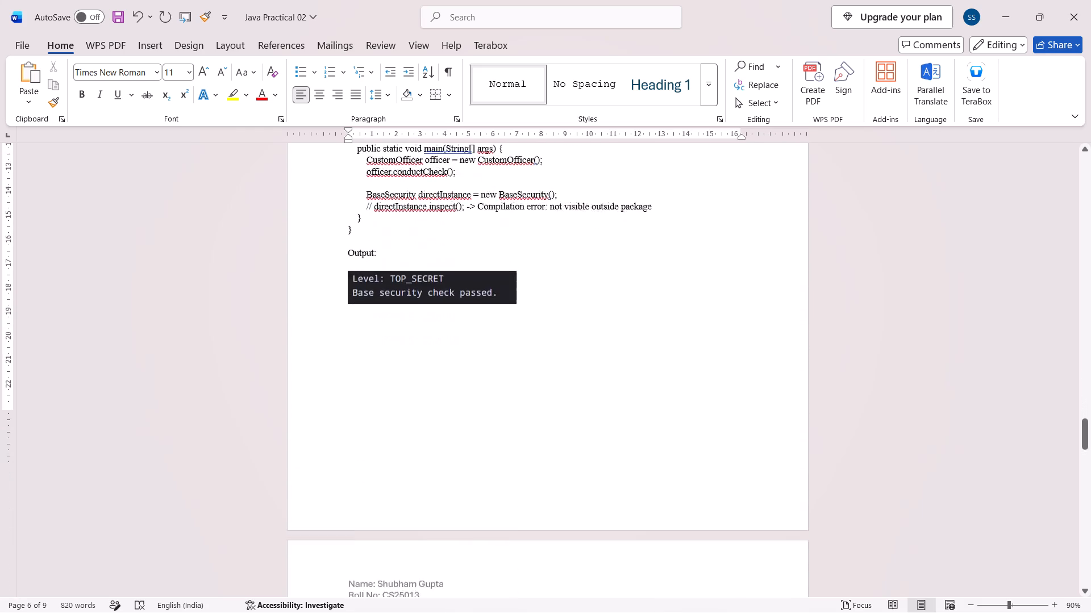
scroll(361, 417, "down", 3)
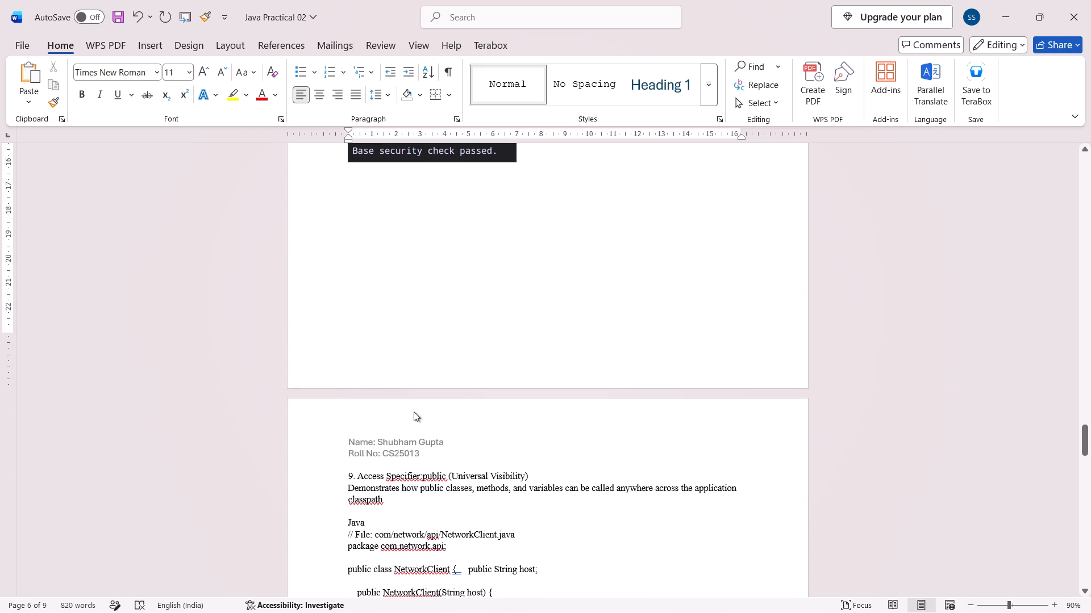
scroll(414, 412, "down", 3)
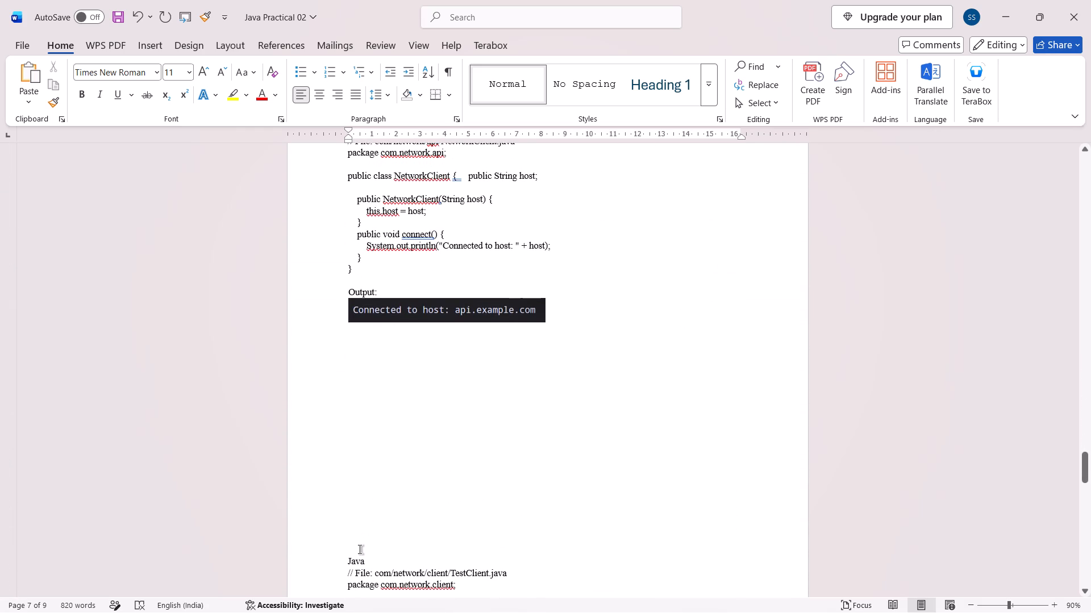
left_click(360, 549)
key("BackSpace")
key("BackSpace")
key("BackSpace")
key("BackSpace")
key("BackSpace")
key("BackSpace")
key("BackSpace")
key("BackSpace")
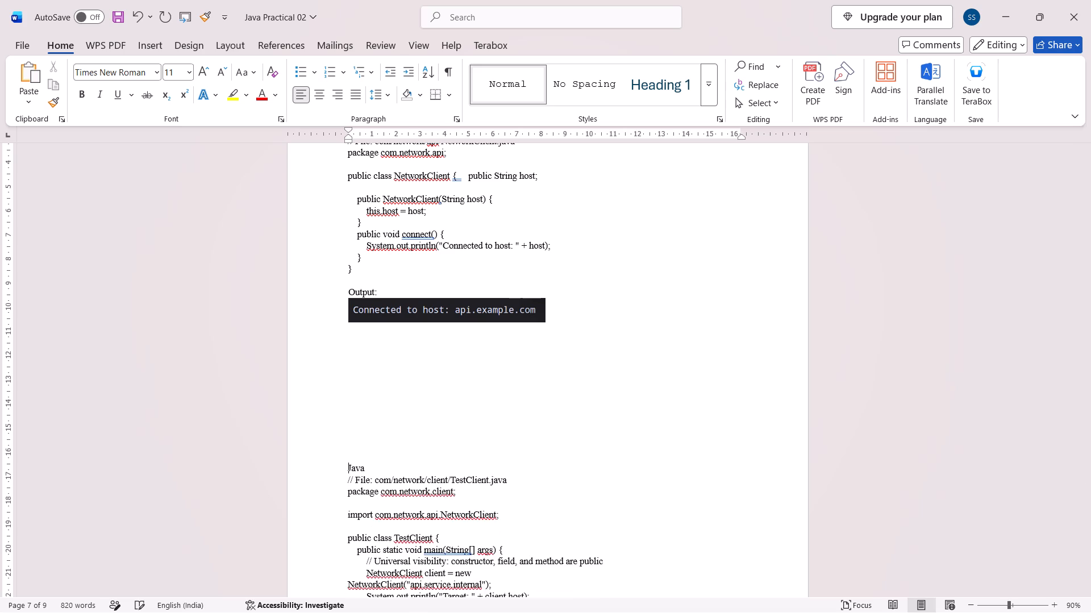
key("BackSpace")
key("BackSpace")
key("BackSpace")
key("BackSpace")
key("BackSpace")
key("BackSpace")
key("BackSpace")
key("BackSpace")
key("BackSpace")
key("BackSpace")
key("BackSpace")
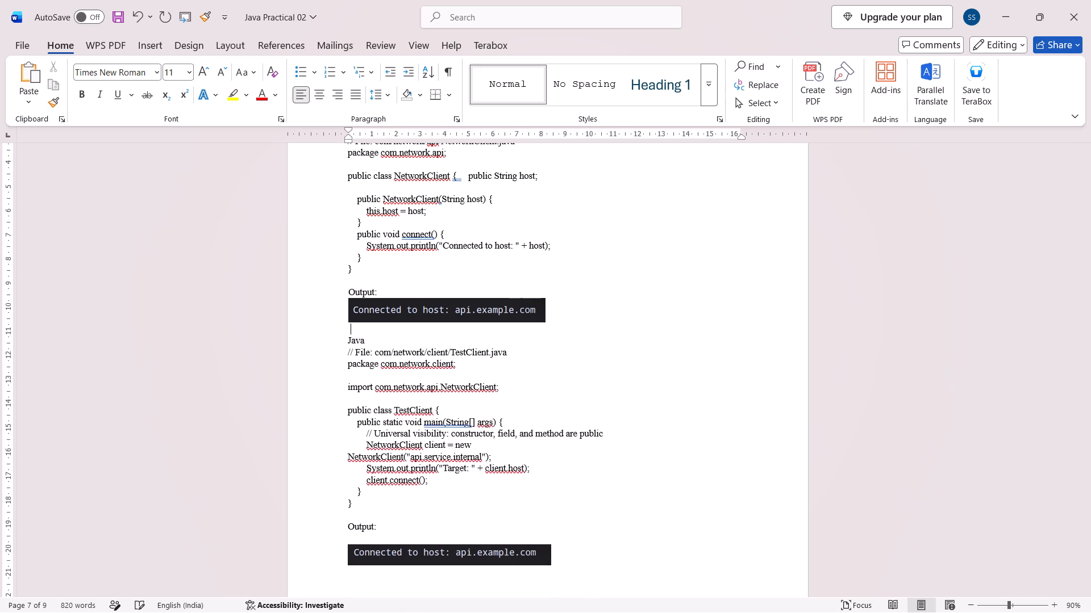
Check the remaining pages through the end of section 10 and save the document.
scroll(360, 549, "down", 3)
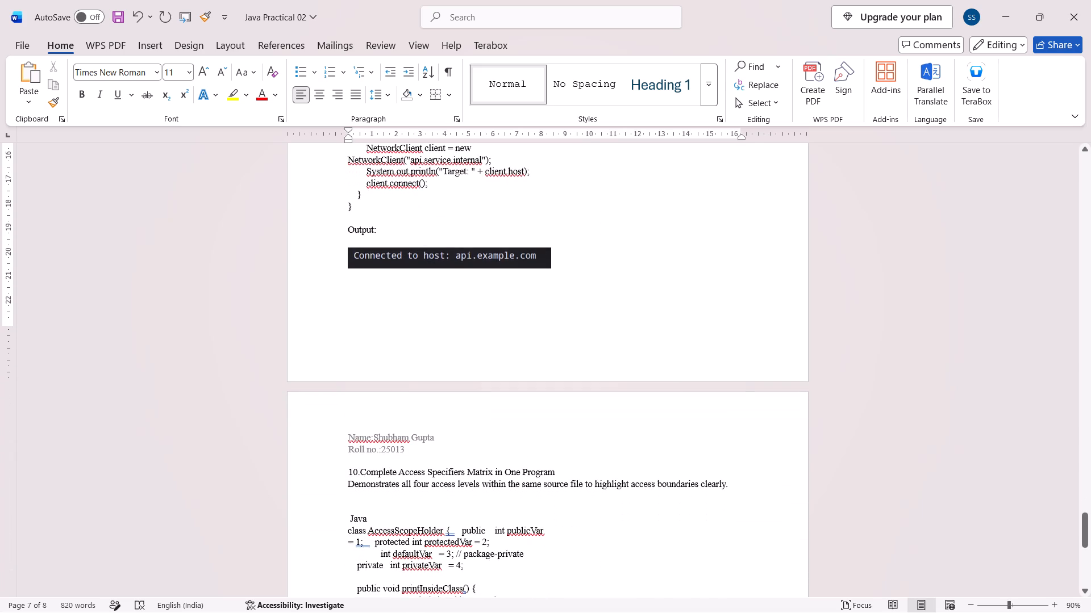
scroll(360, 549, "down", 6)
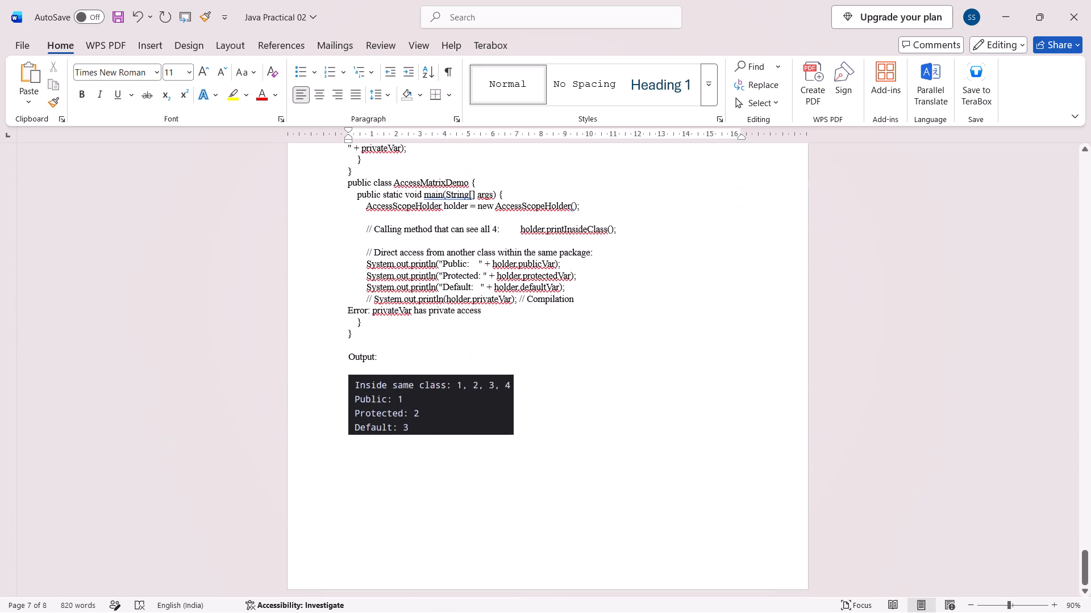
scroll(360, 549, "down", 2)
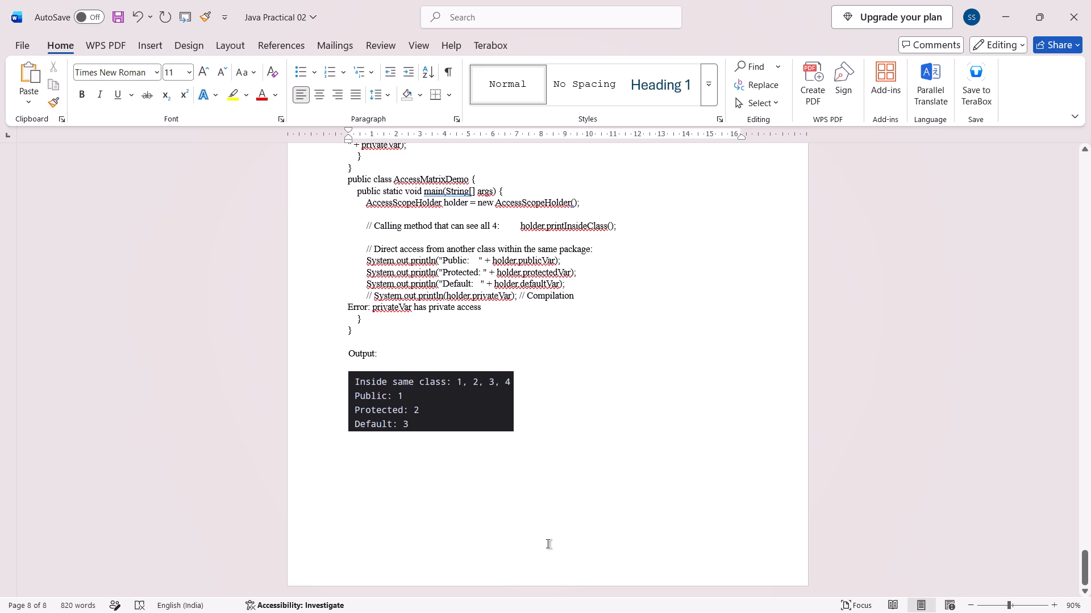
key("ctrl+s")
Review the whole document from the Practical 2 title through section 10, examining headers, spacing and page breaks.
scroll(548, 544, "up", 20)
scroll(548, 544, "up", 14)
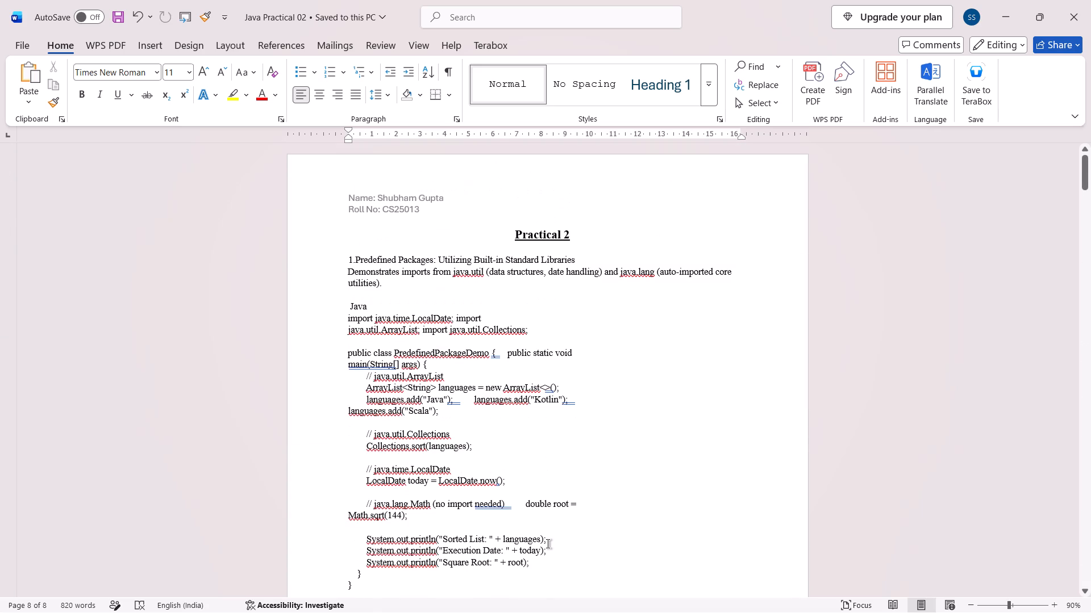
scroll(622, 471, "down", 4)
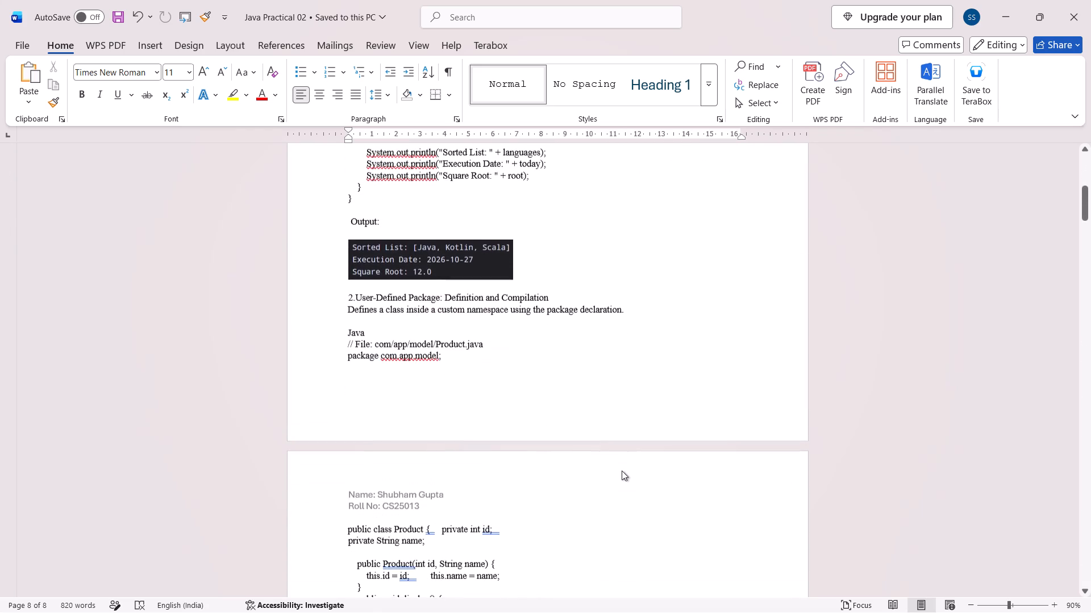
scroll(622, 471, "down", 5)
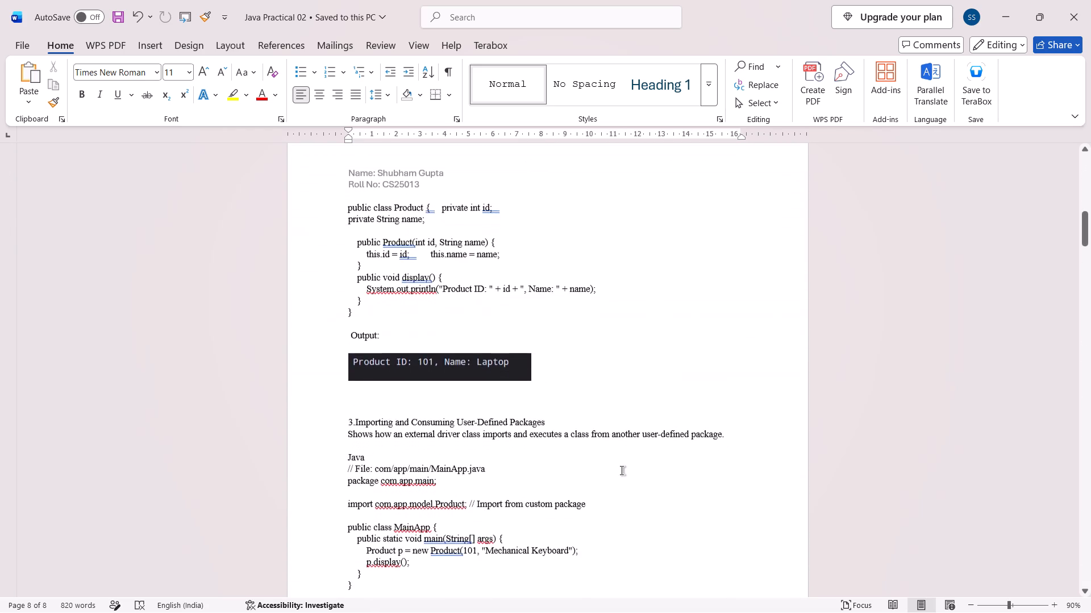
scroll(622, 471, "down", 6)
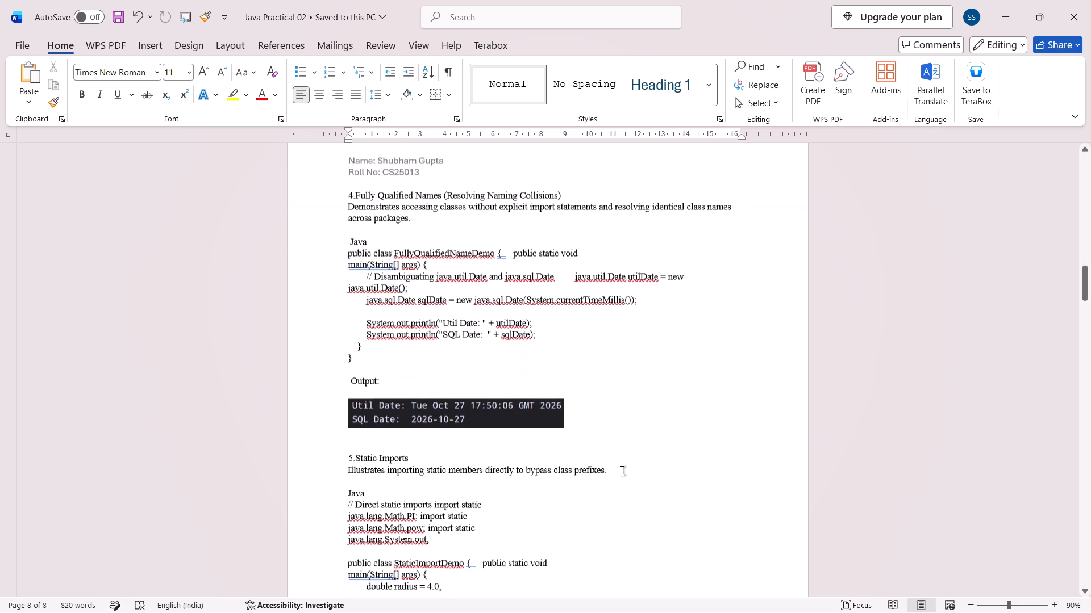
scroll(622, 471, "down", 4)
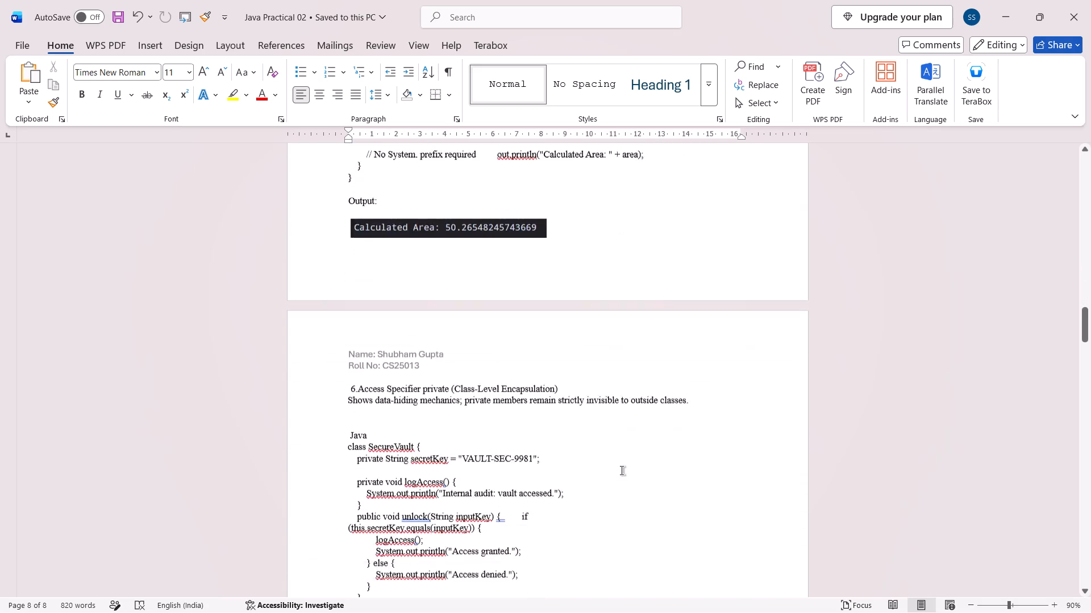
scroll(622, 471, "down", 4)
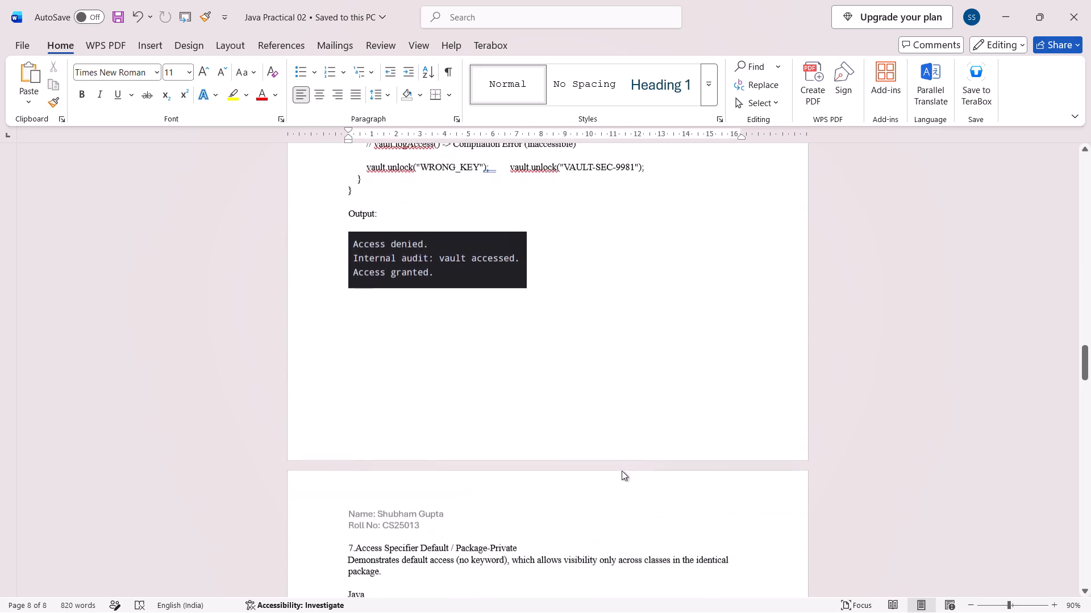
scroll(622, 471, "down", 6)
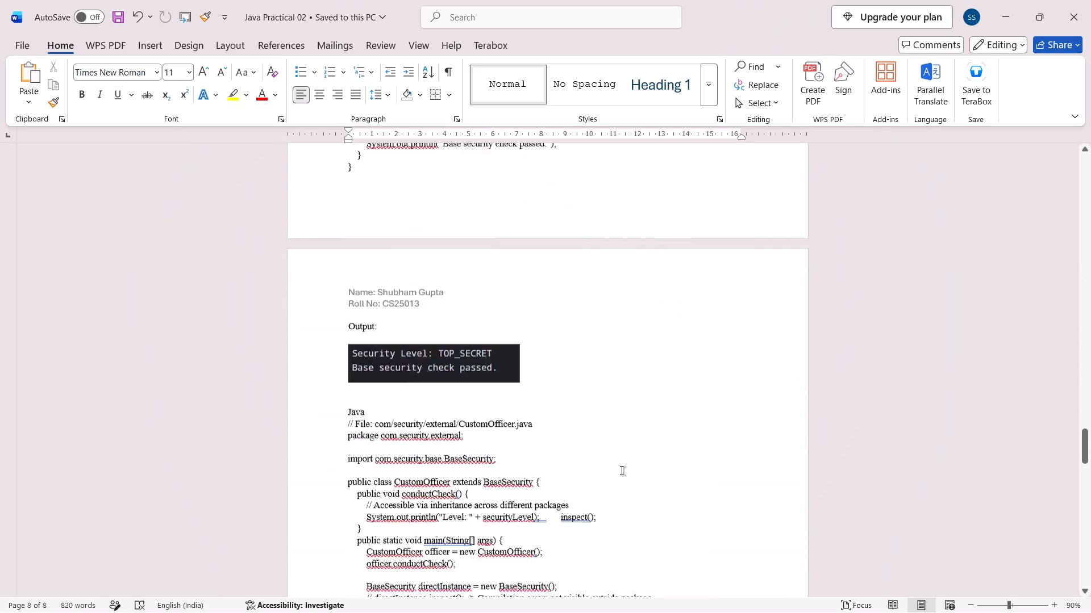
scroll(622, 471, "down", 5)
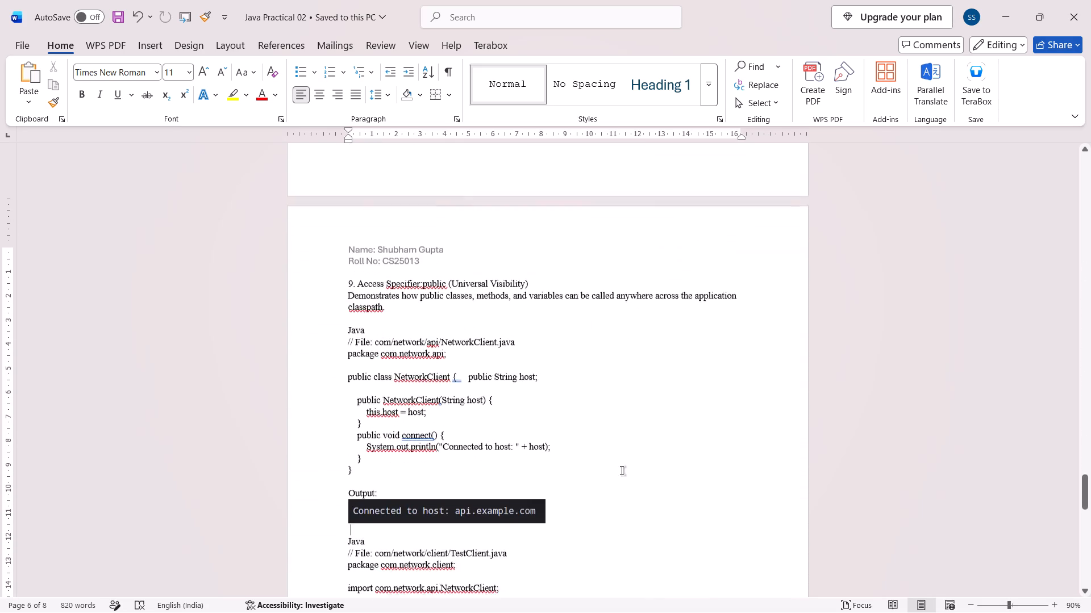
scroll(622, 471, "down", 1)
scroll(622, 471, "right", 2)
scroll(622, 471, "down", 4)
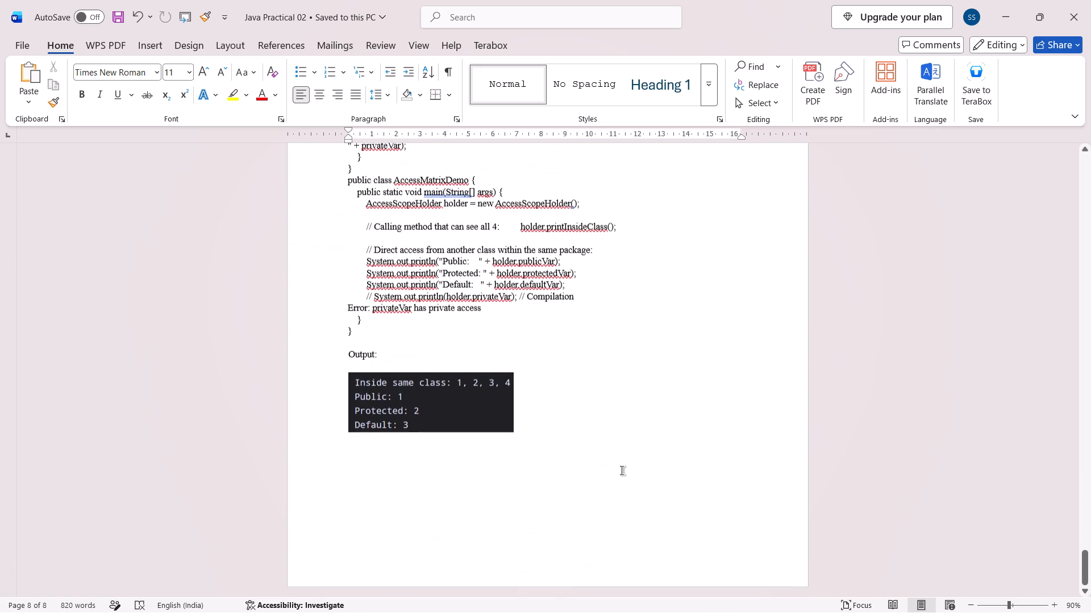
scroll(622, 471, "down", 1)
Save the document again.
key("ctrl+s")
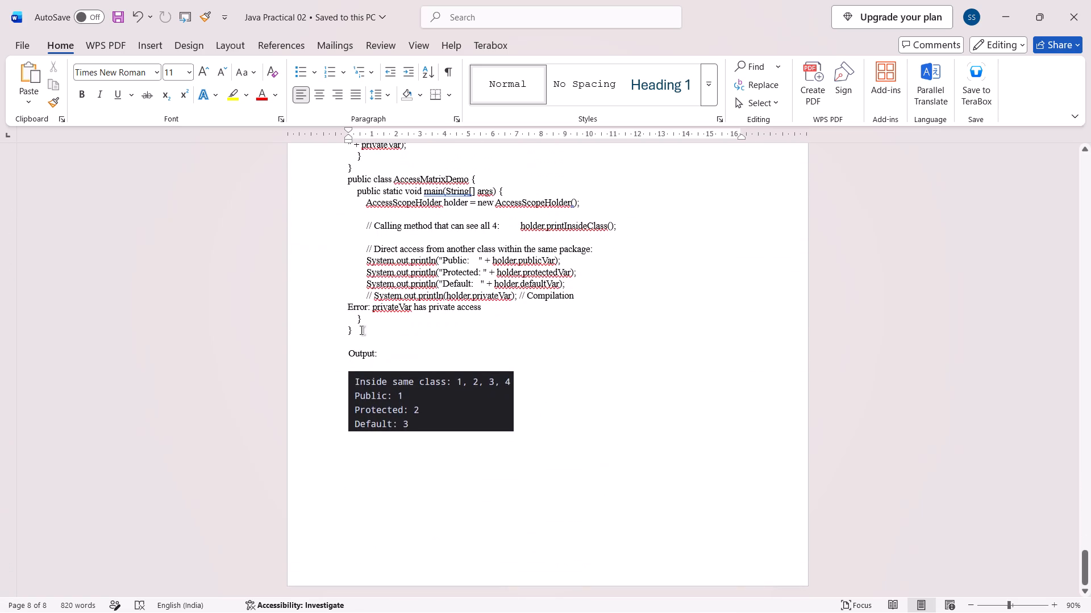
Save a copy as a Word Document named "Java Practical 02" in the College folder's DAA & OOPs subfolder.
left_click(27, 37)
left_click(56, 266)
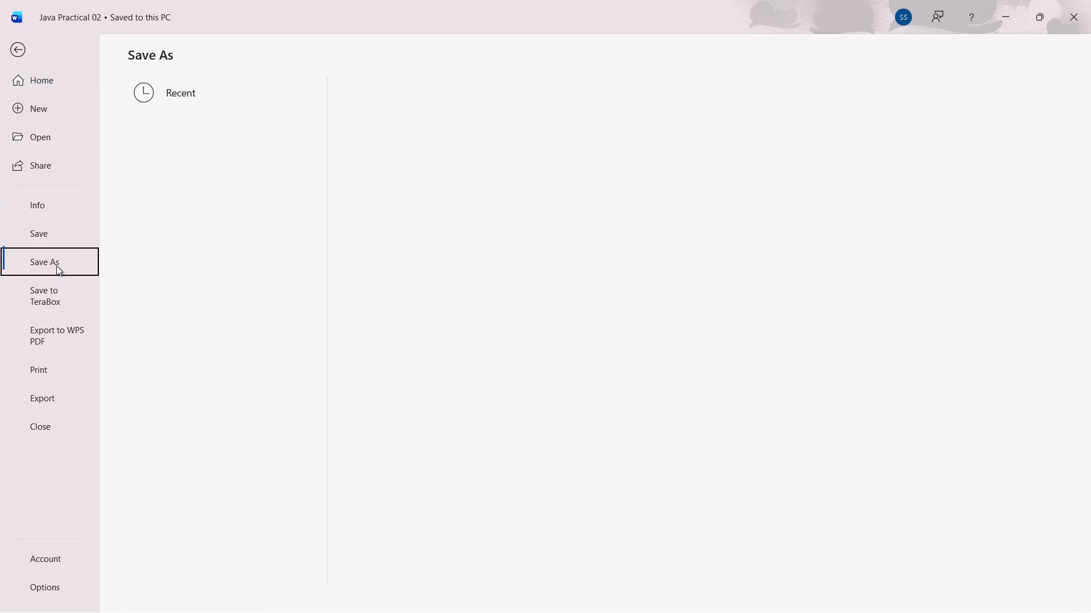
left_click(238, 374)
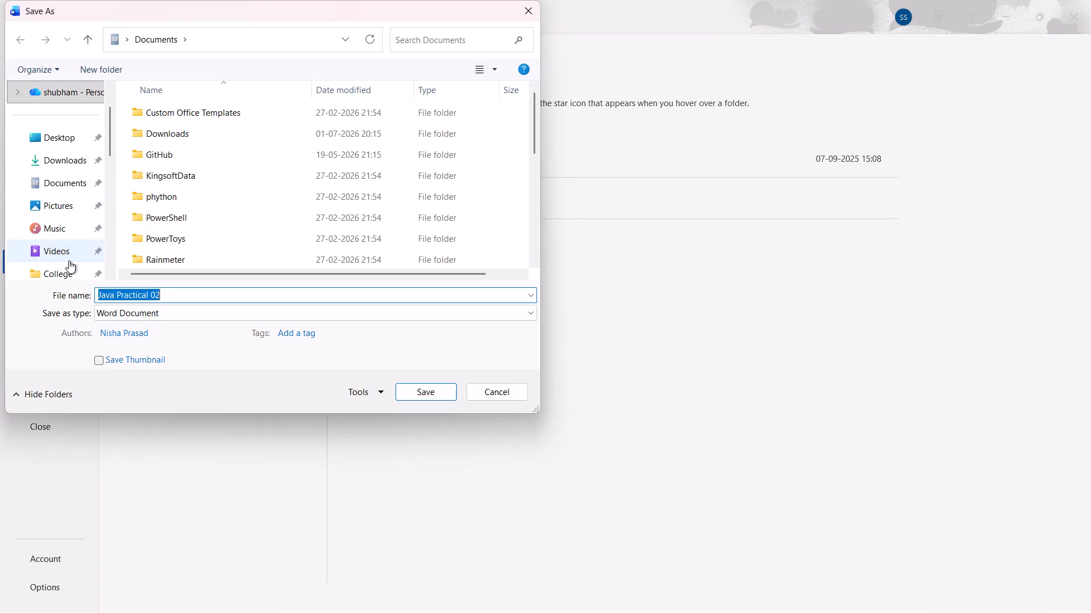
scroll(69, 261, "down", 1)
scroll(59, 140, "up", 1)
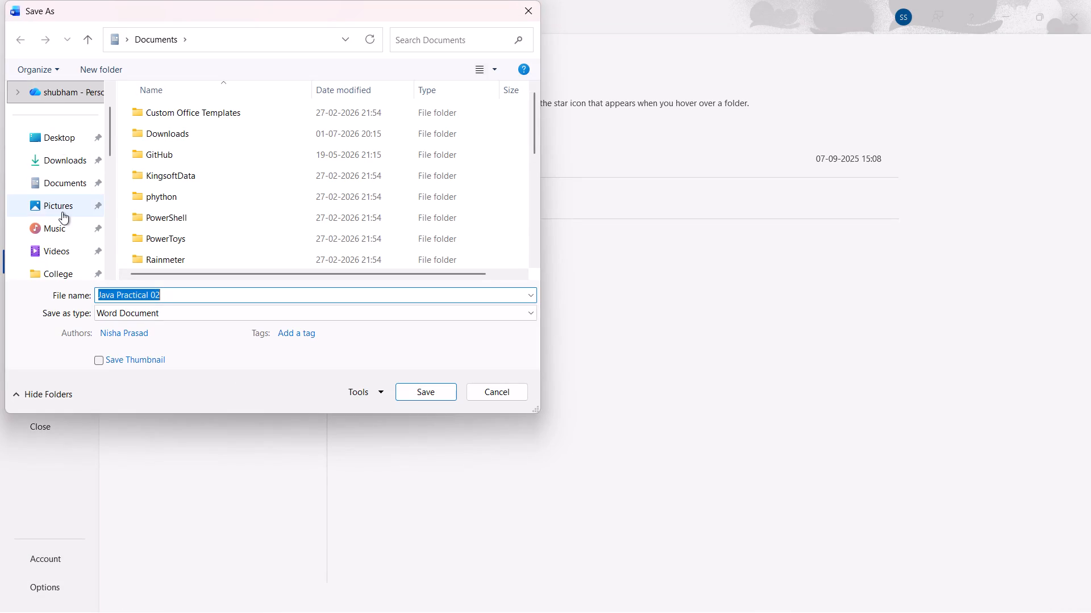
scroll(62, 212, "down", 1)
left_click(57, 224)
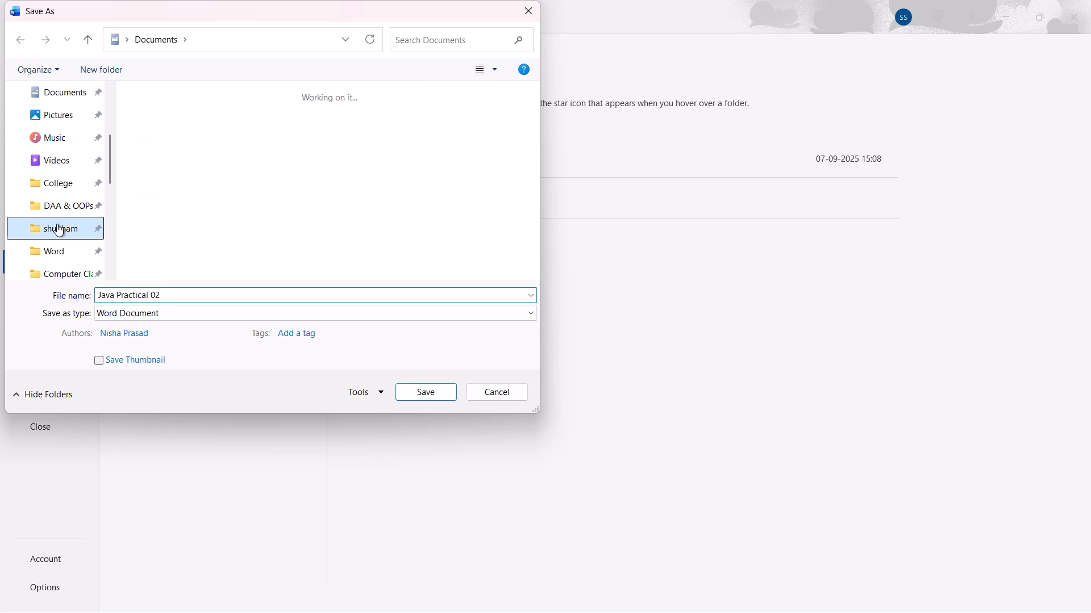
left_click(62, 205)
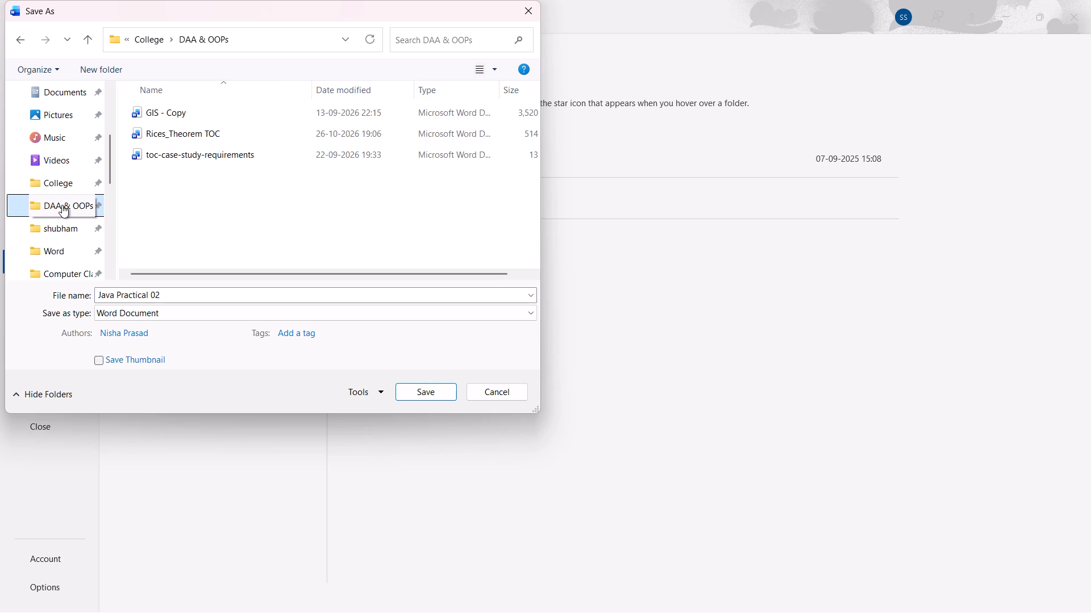
left_click(186, 292)
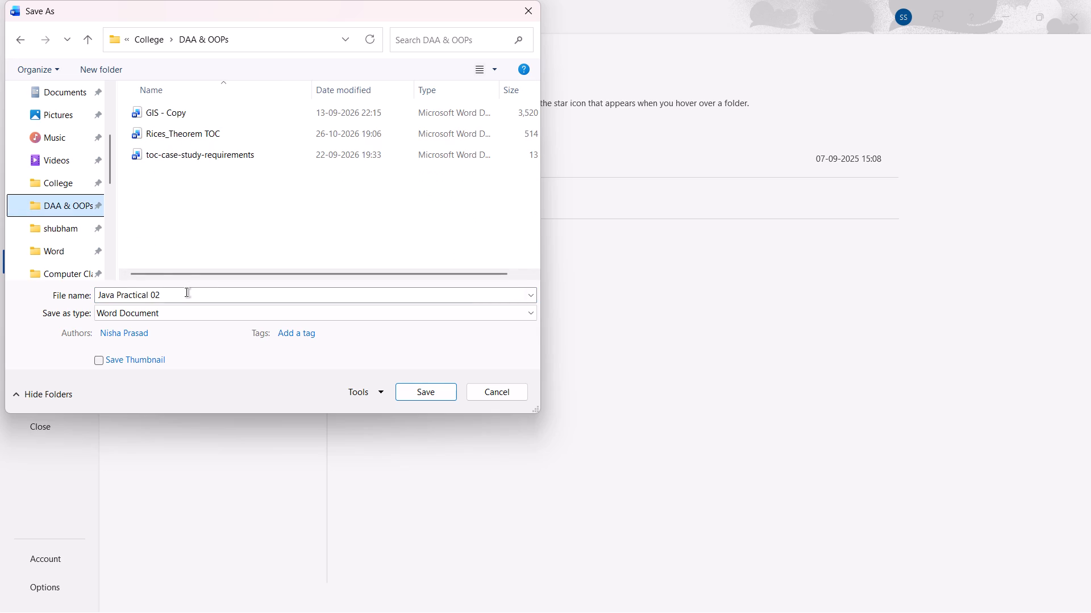
left_click(186, 292)
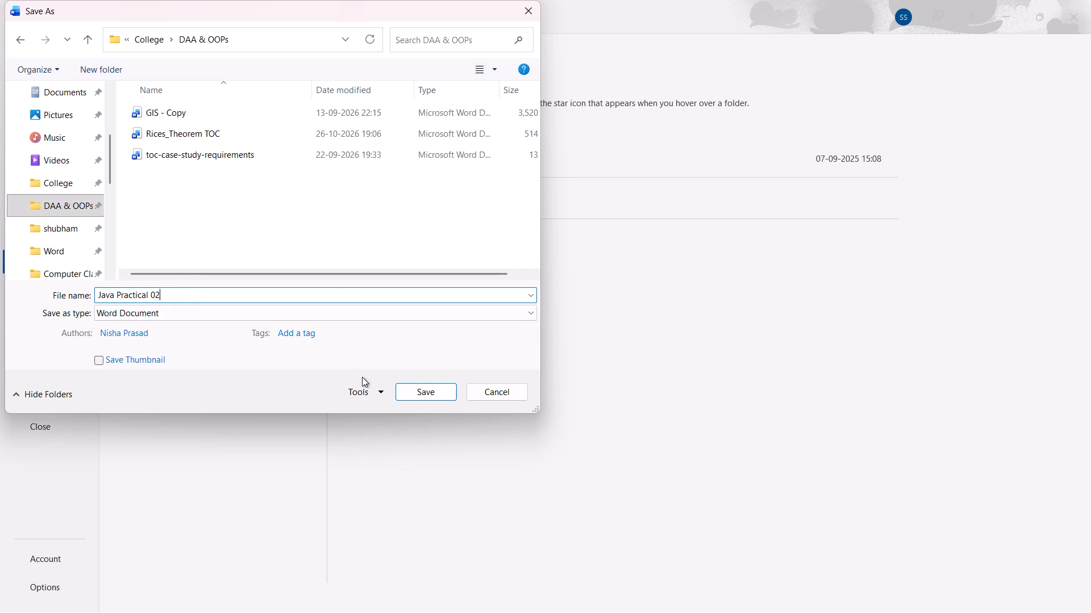
left_click(424, 394)
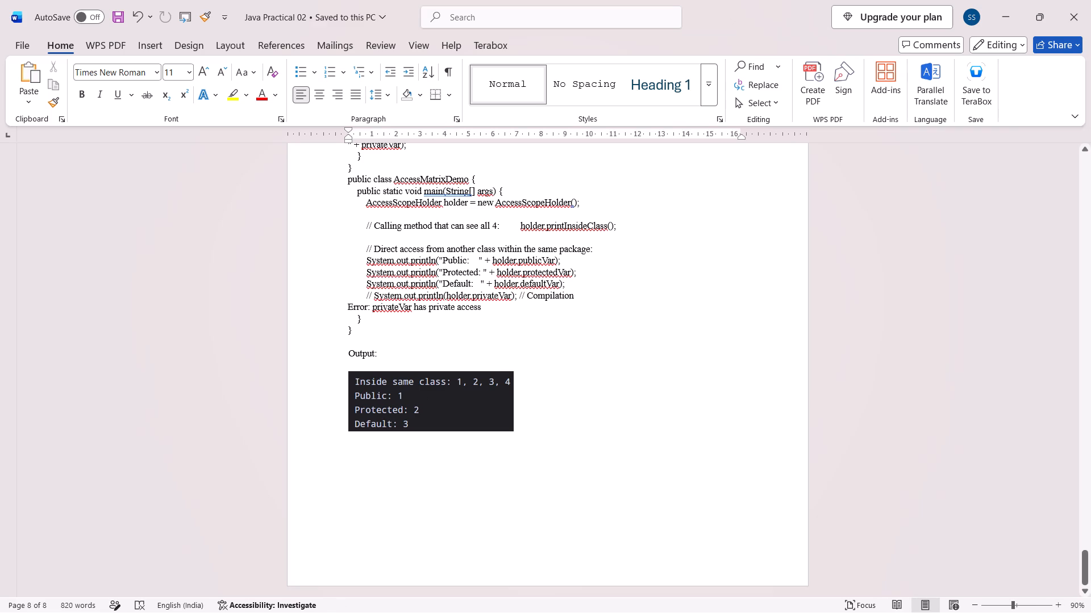
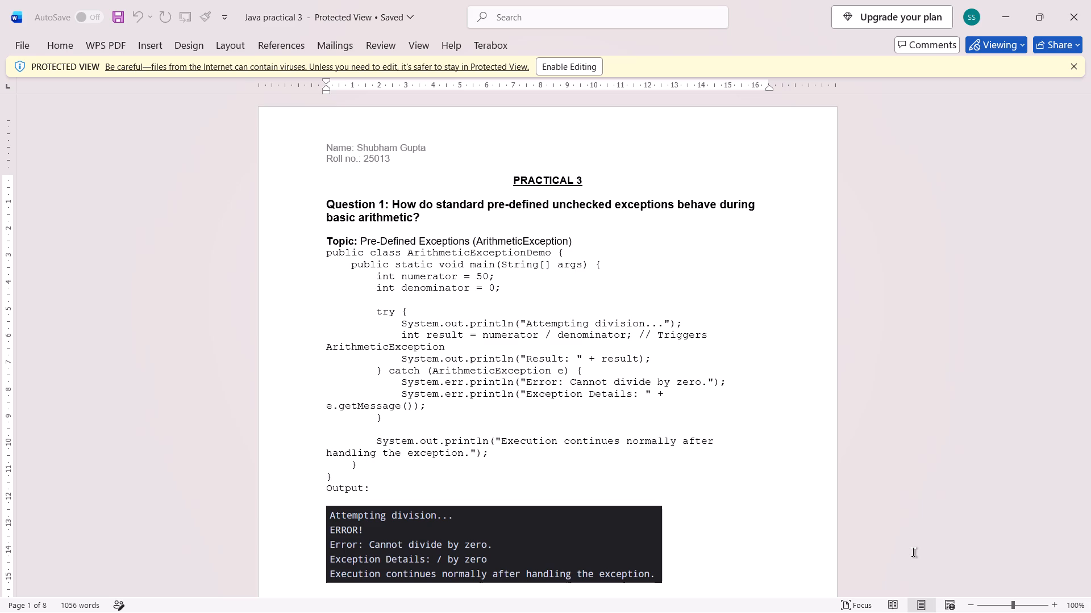
Enable editing of the Java practical 3 document and set all its body text to Times New Roman, size 12.
left_click(572, 67)
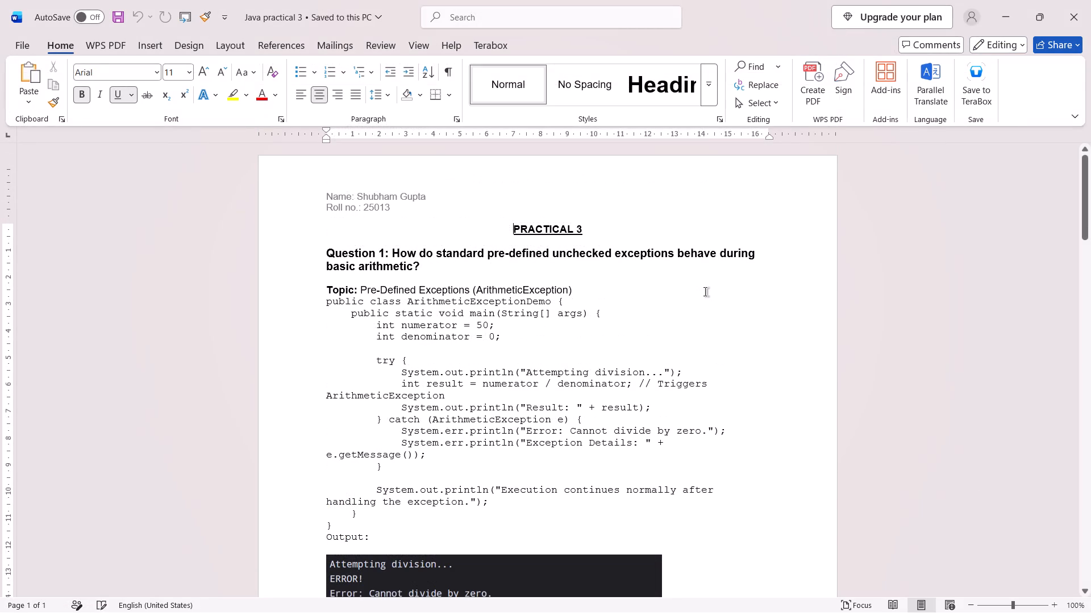
key("ctrl+a")
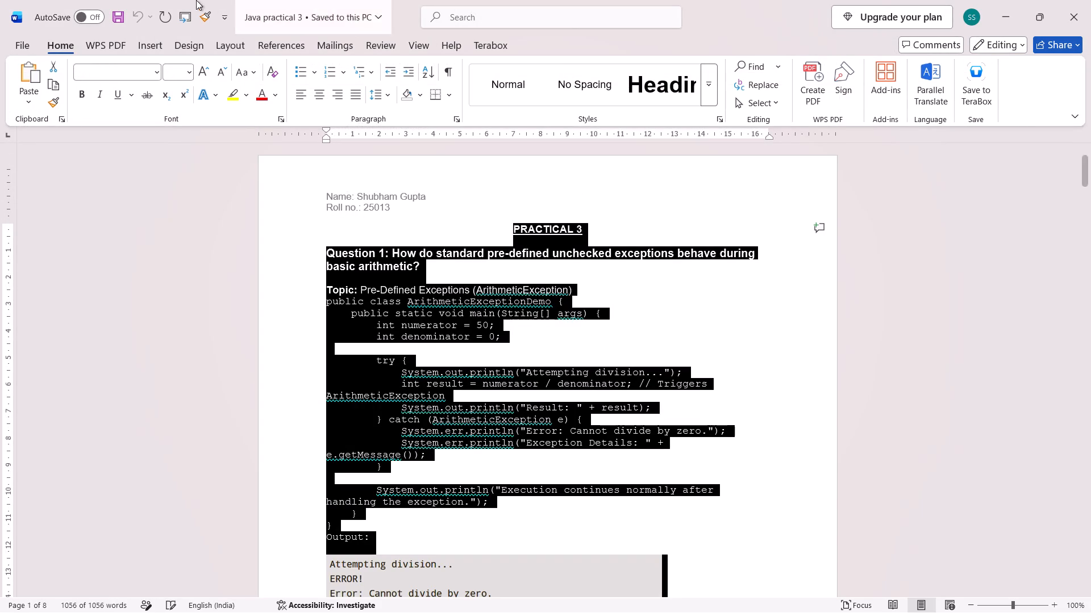
left_click(155, 74)
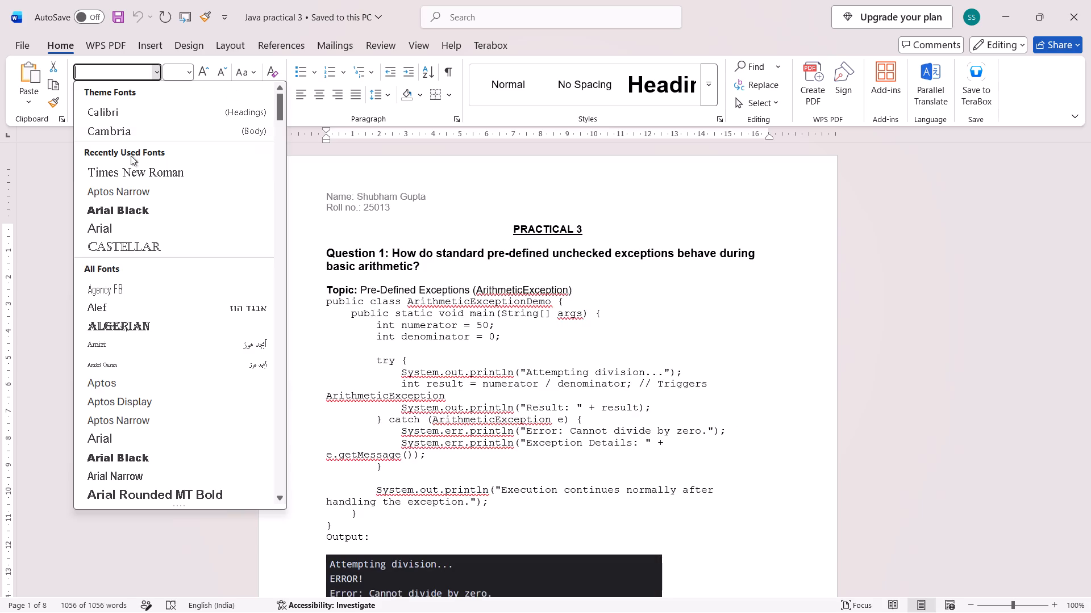
left_click(144, 169)
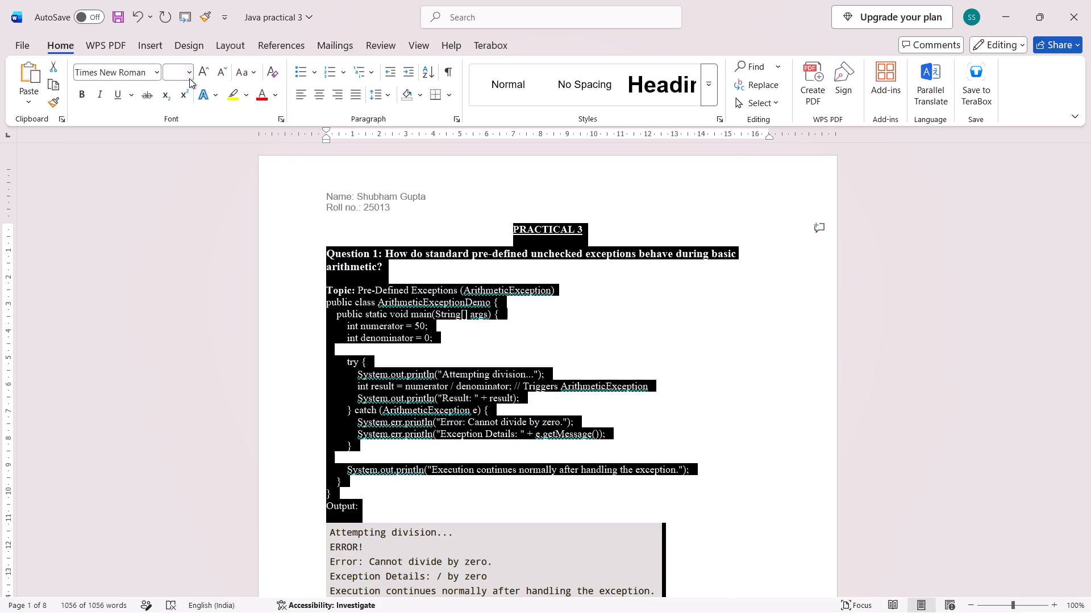
left_click(191, 77)
left_click(177, 158)
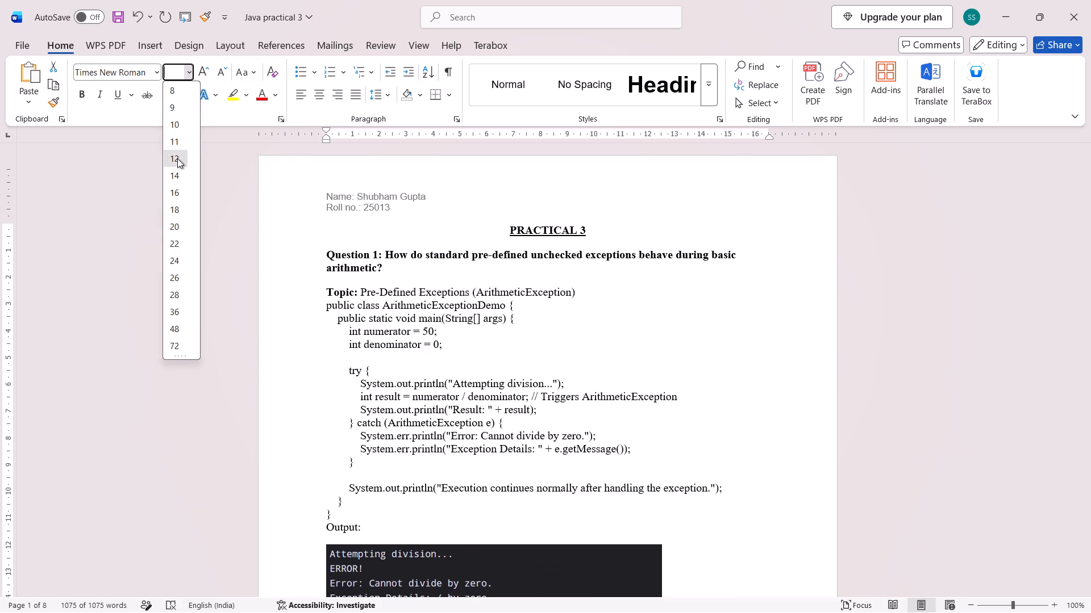
Enlarge the "PRACTICAL 3" title to size 14, keeping it bold and underlined.
double_click(591, 236)
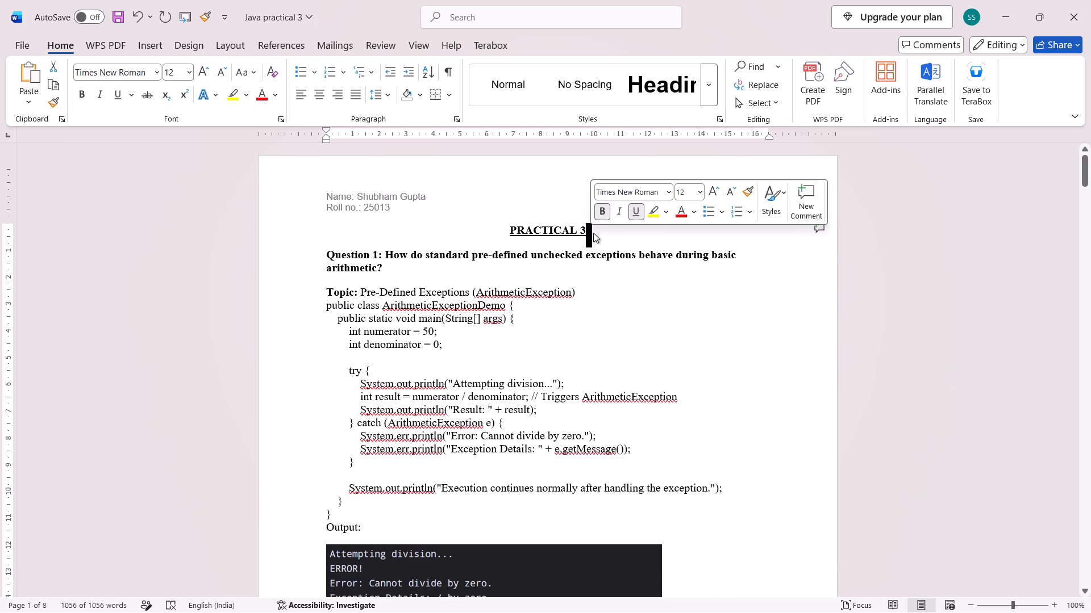
left_click(593, 228)
left_click_drag(593, 228, 507, 226)
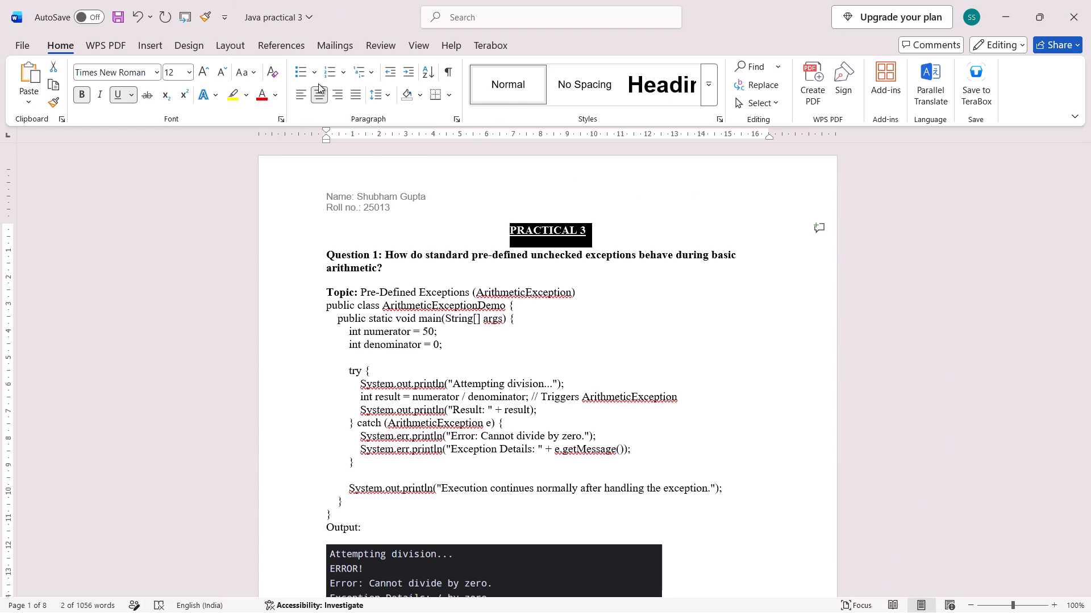
key("ctrl+b")
key("ctrl+b")
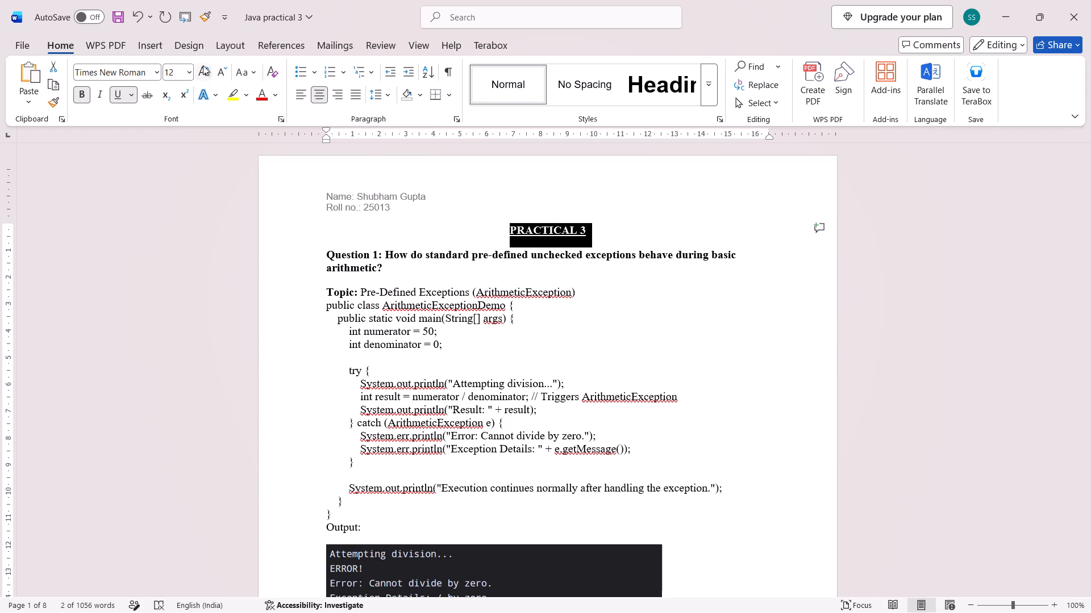
left_click(205, 68)
Replace the page header text with the name and roll number lines from the clipboard history, and return to the body text.
double_click(389, 198)
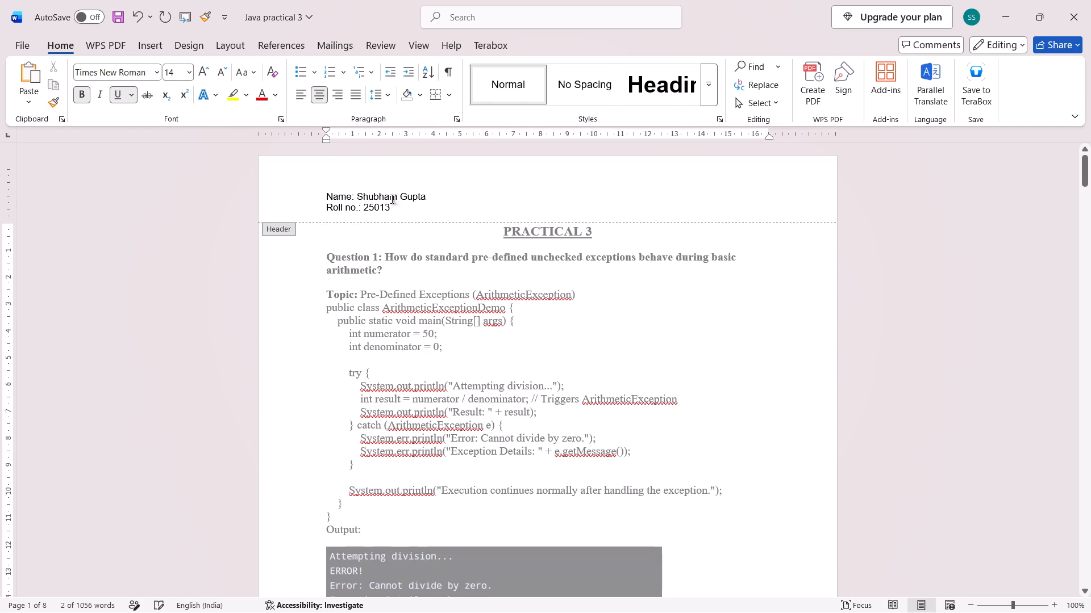
left_click_drag(394, 203, 302, 197)
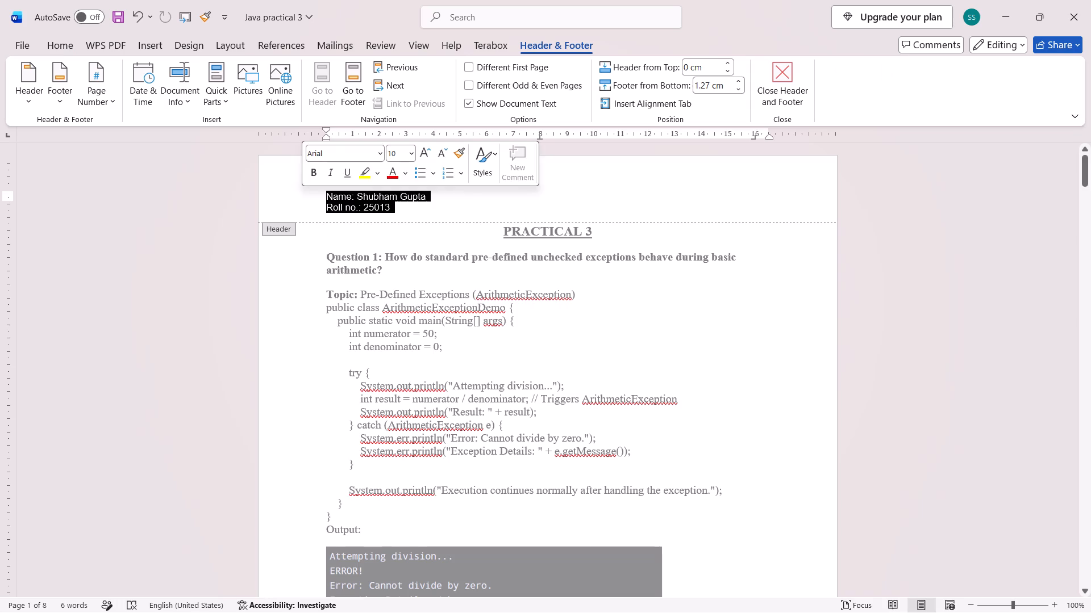
key("super+v")
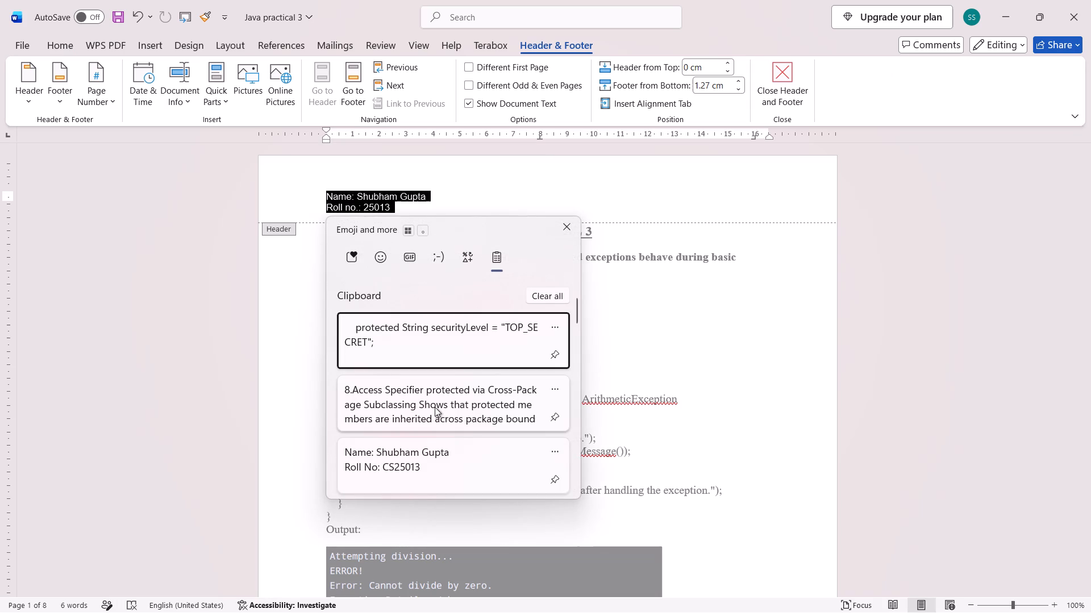
left_click(459, 448)
key("ctrl+v")
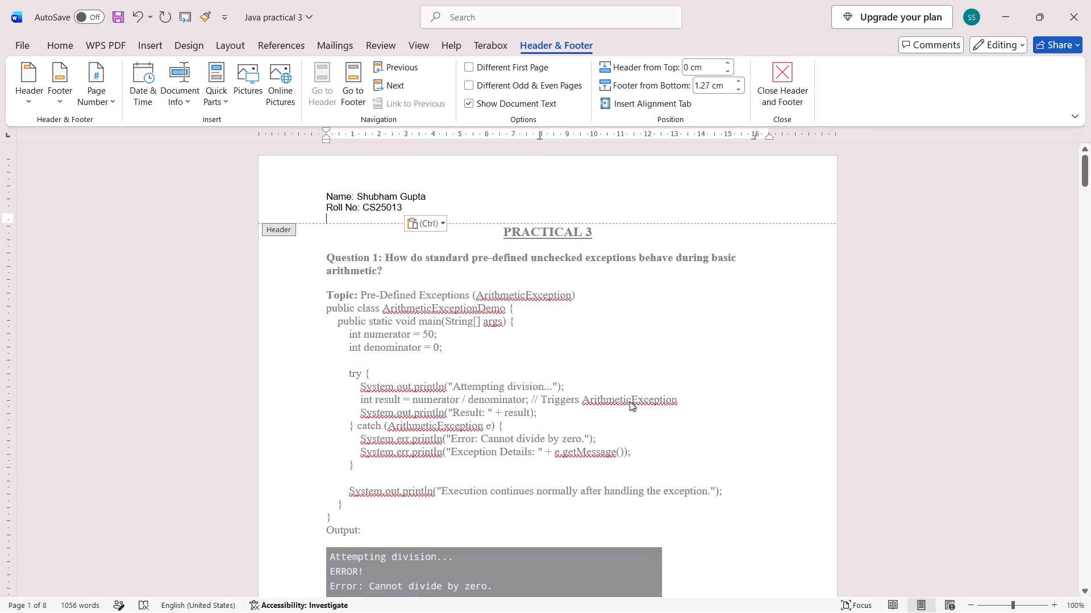
scroll(682, 383, "down", 1)
triple_click(701, 383)
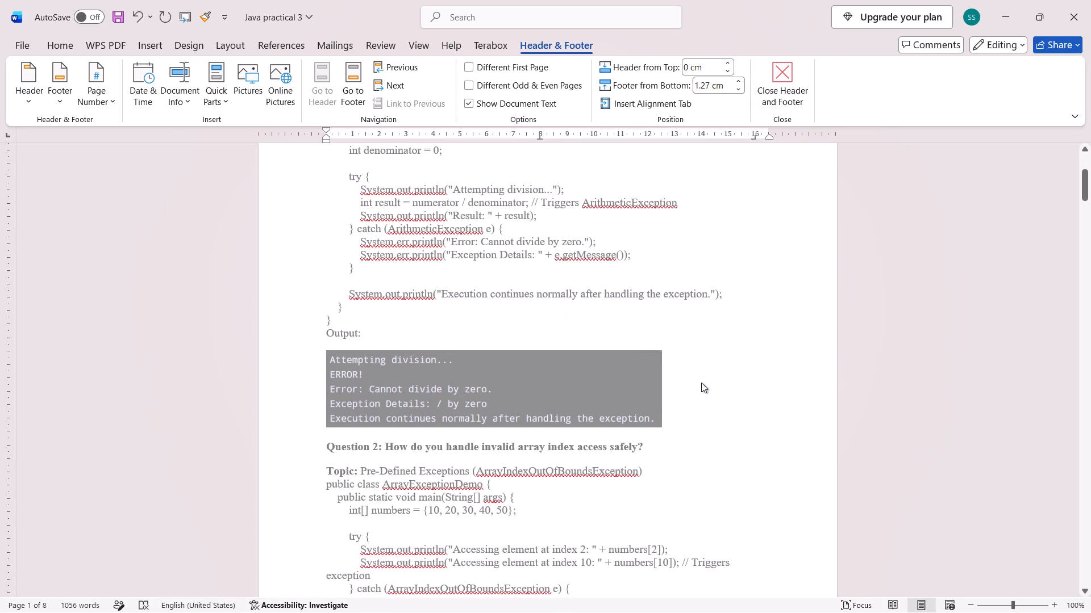
left_click(791, 468)
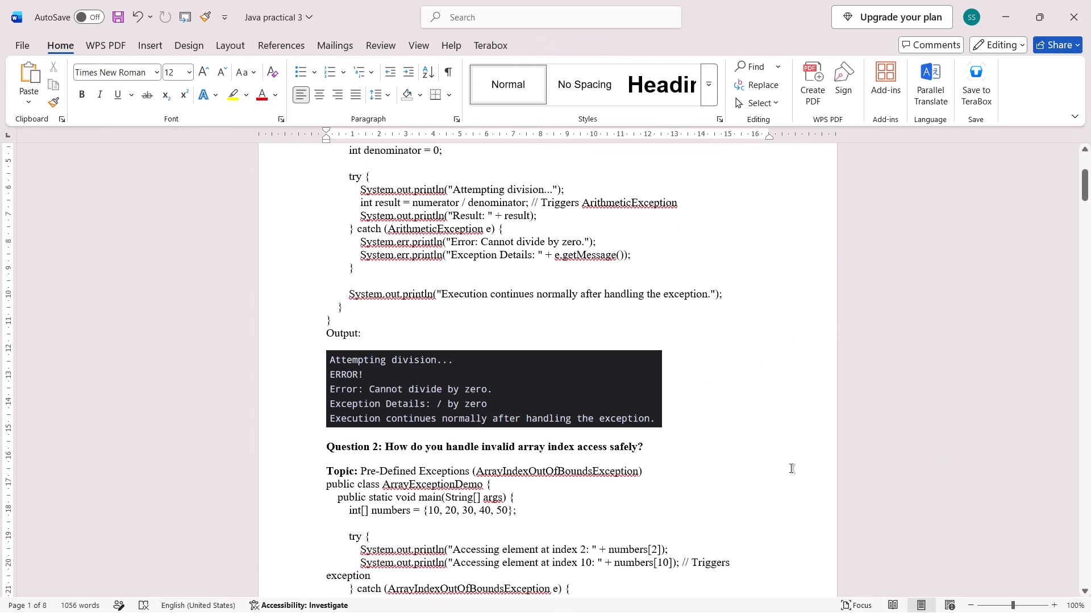
Insert a blank line above the Question 4 heading so the whole heading starts on the following page.
scroll(791, 468, "right", 1)
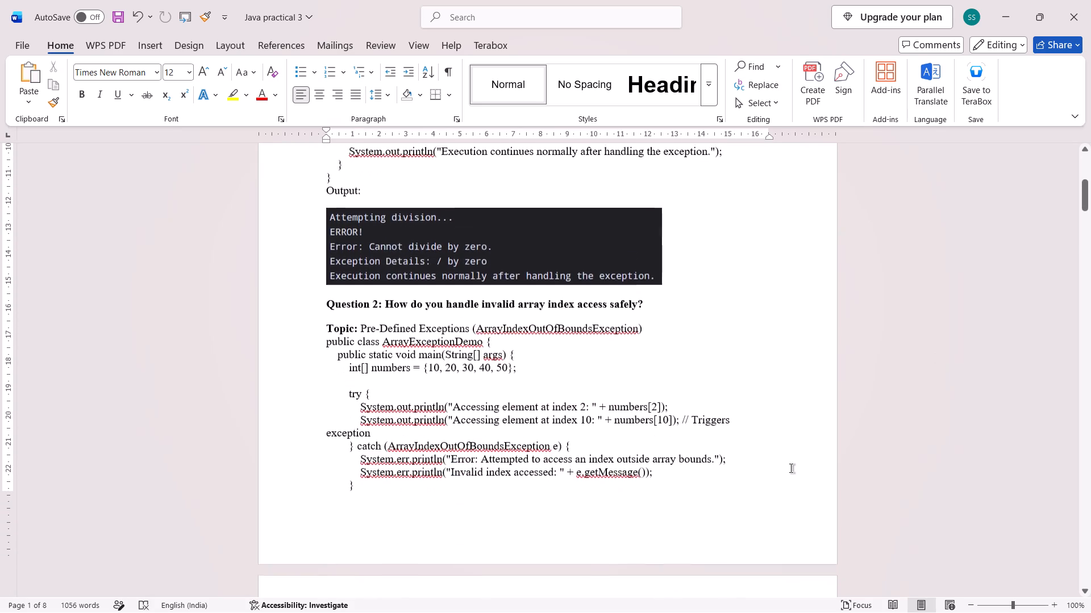
scroll(791, 468, "down", 4)
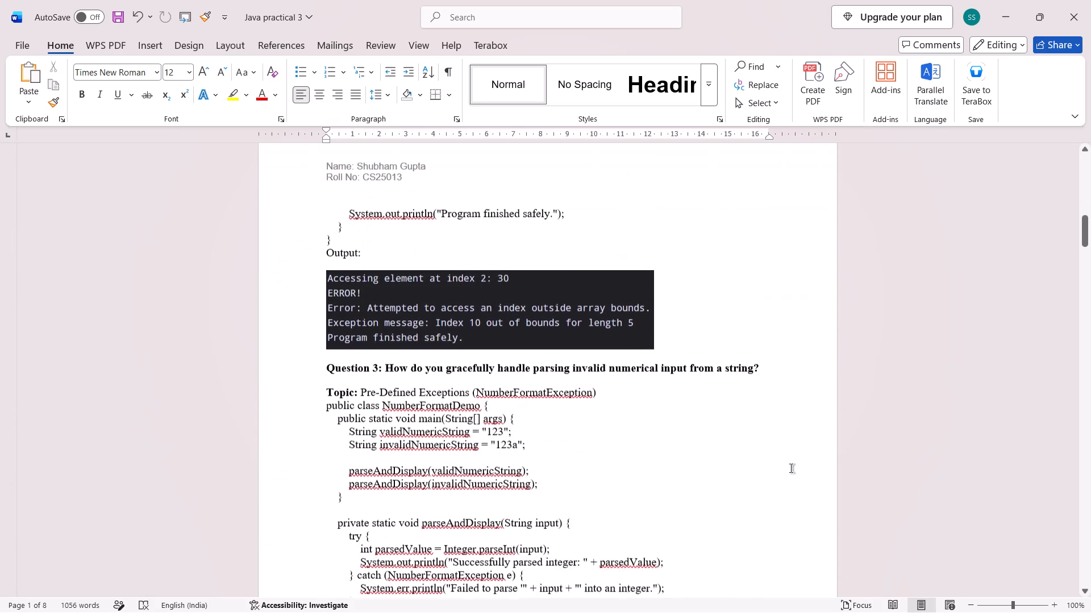
scroll(791, 468, "down", 4)
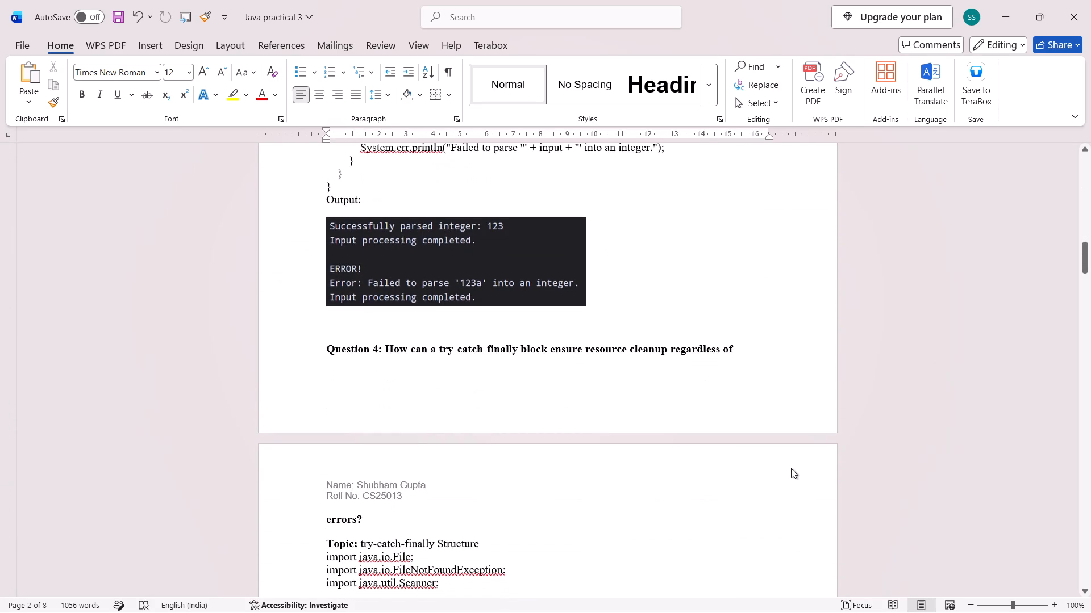
left_click(354, 322)
key("Return")
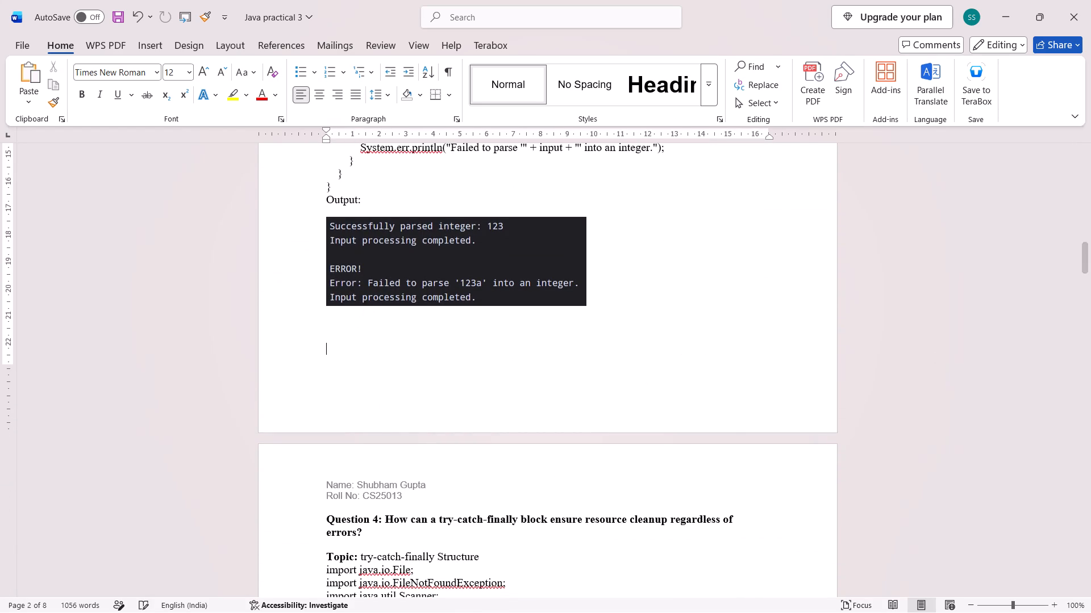
Check the layout of Questions 4 to 6 and save the document.
scroll(354, 322, "down", 6)
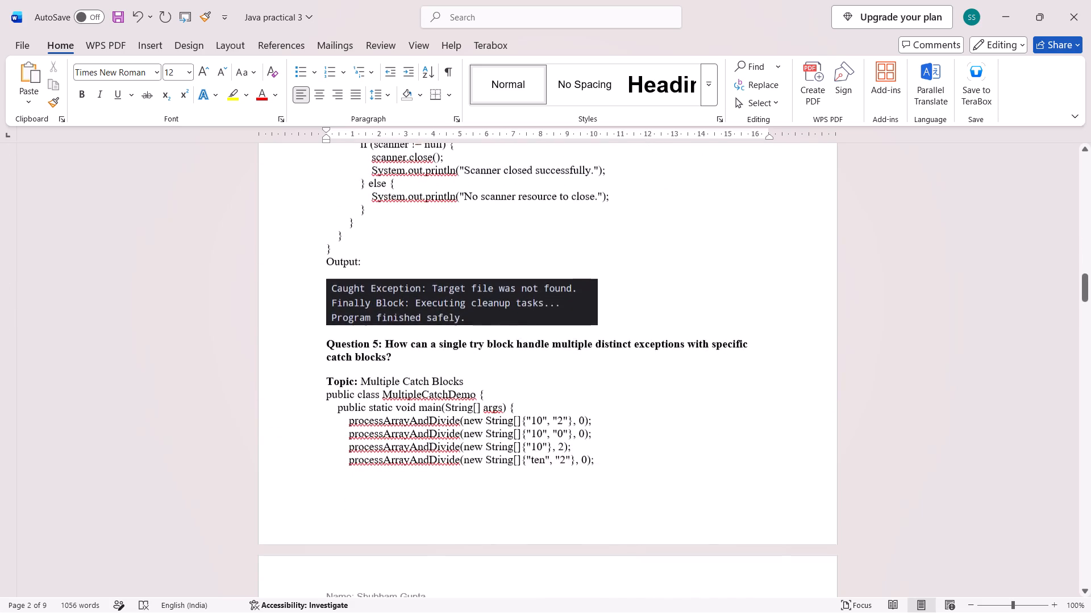
scroll(354, 322, "down", 2)
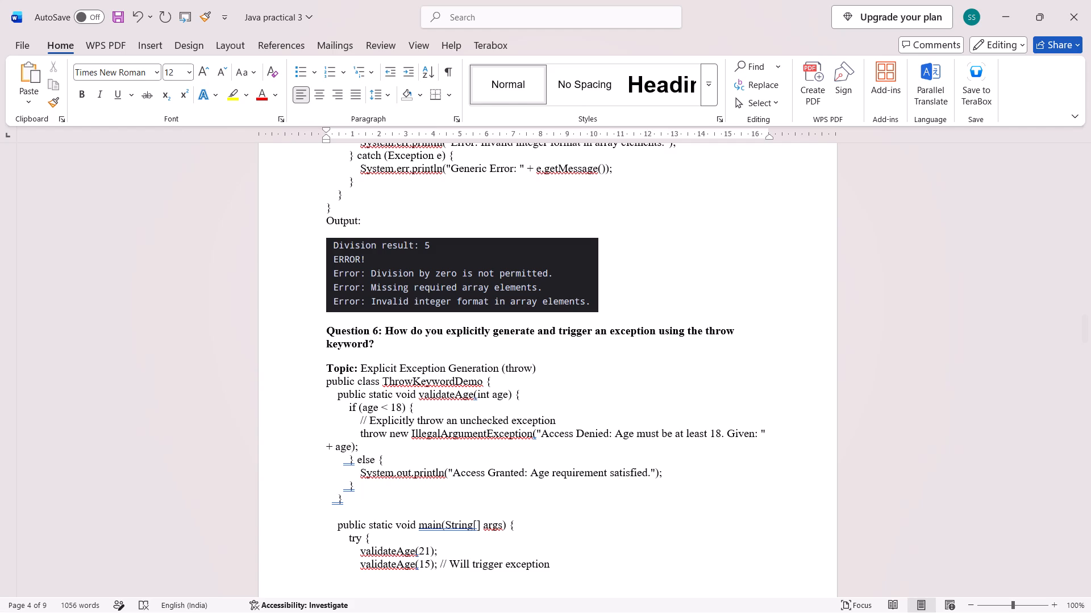
key("ctrl+s")
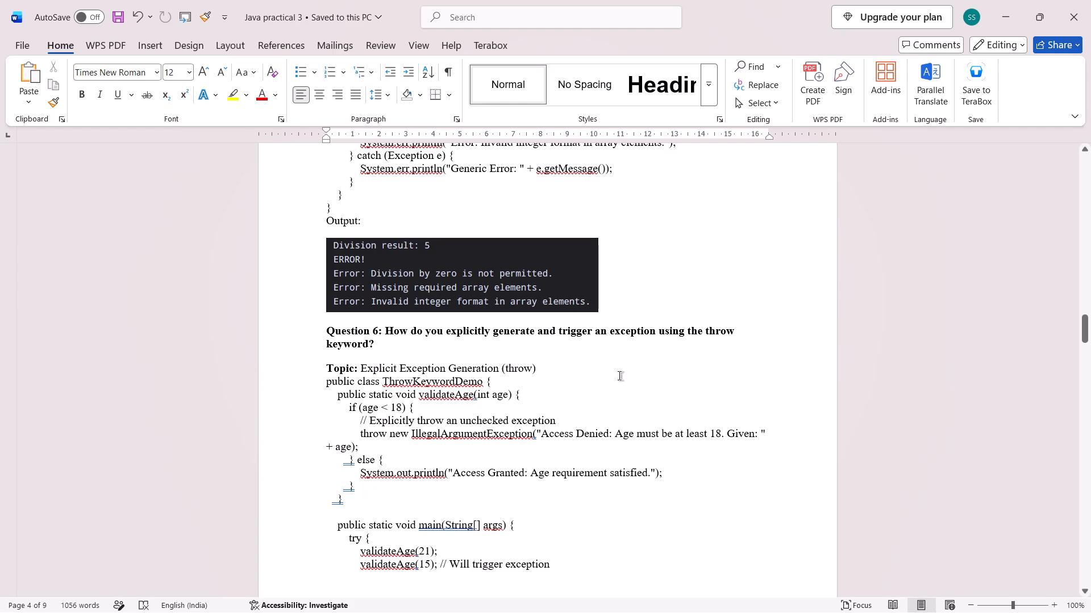
Review the pages from Question 6 through the end of the document, examining headers, spacing and page breaks.
scroll(652, 376, "down", 1)
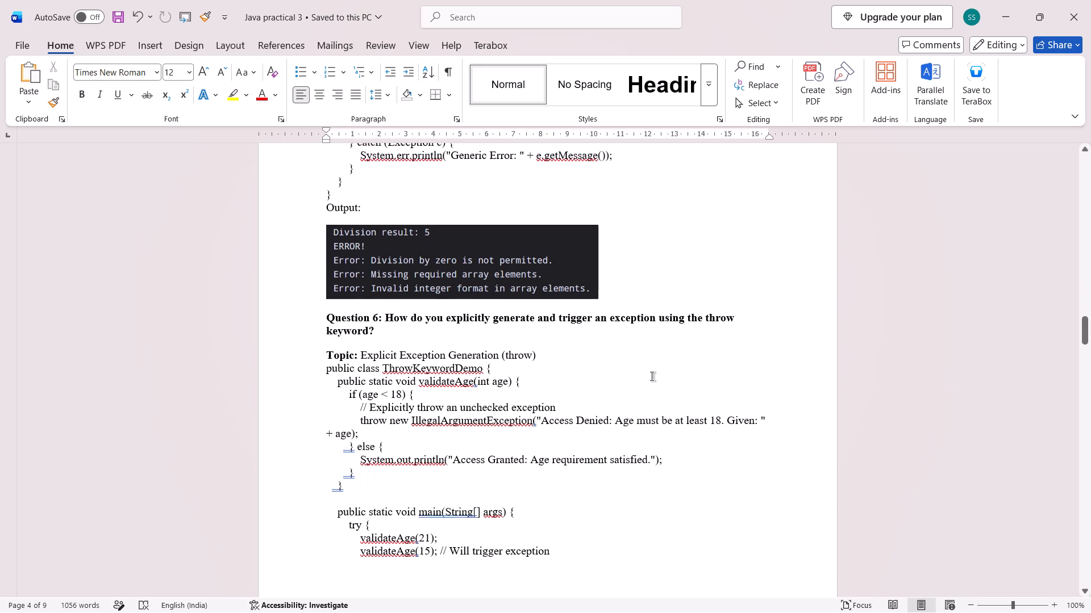
scroll(652, 376, "down", 5)
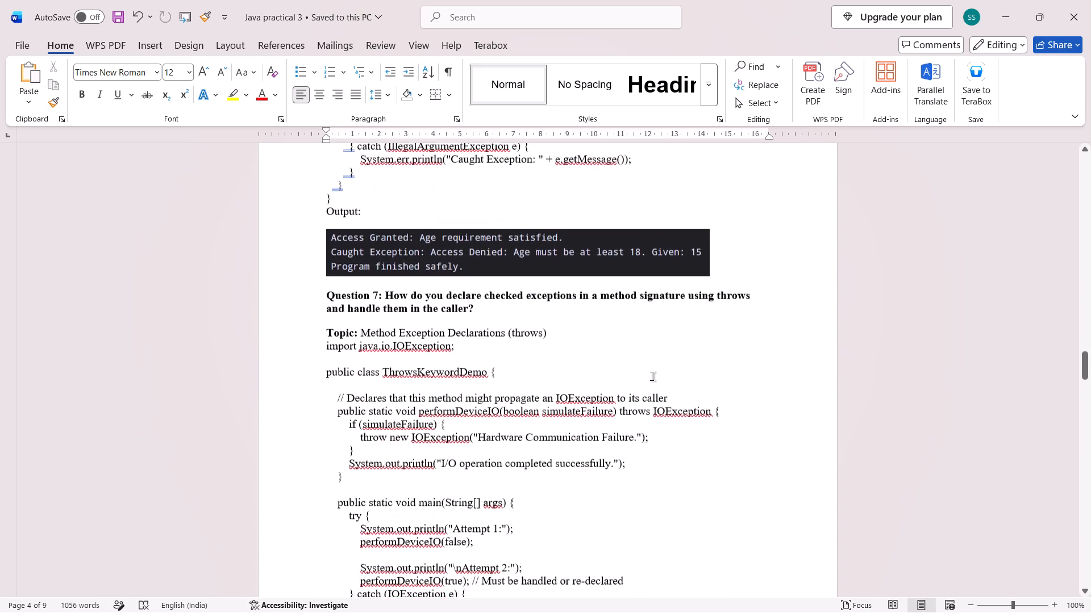
scroll(652, 376, "down", 5)
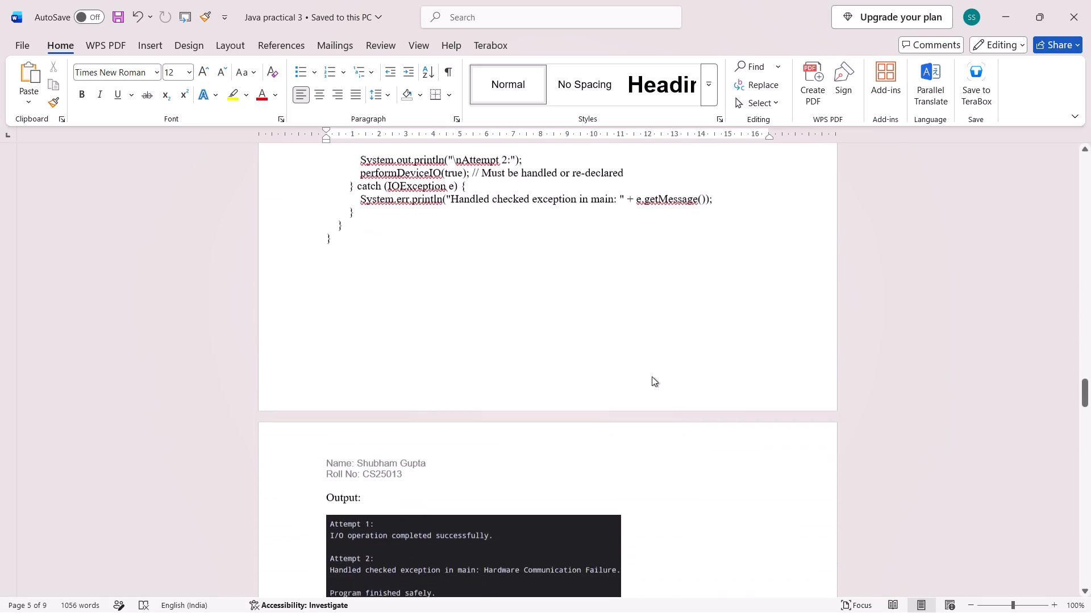
scroll(652, 376, "down", 6)
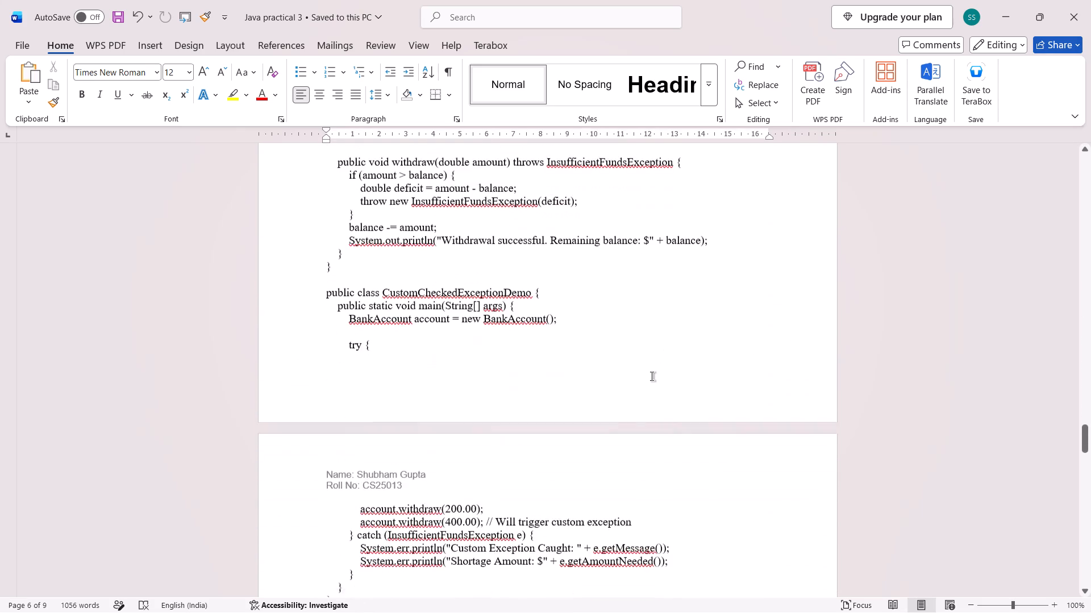
scroll(652, 376, "down", 3)
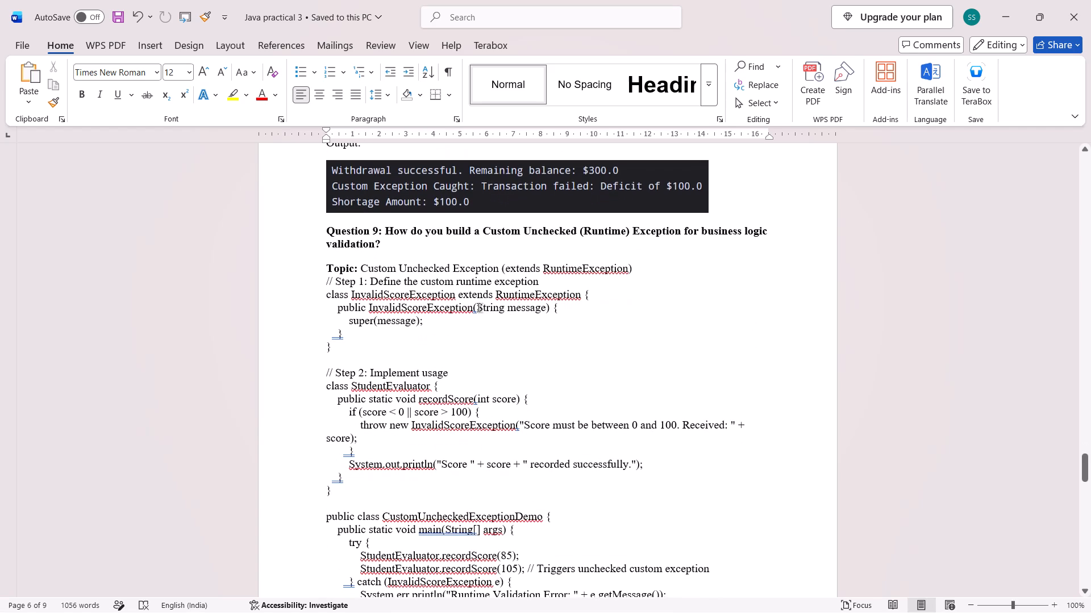
scroll(535, 330, "down", 4)
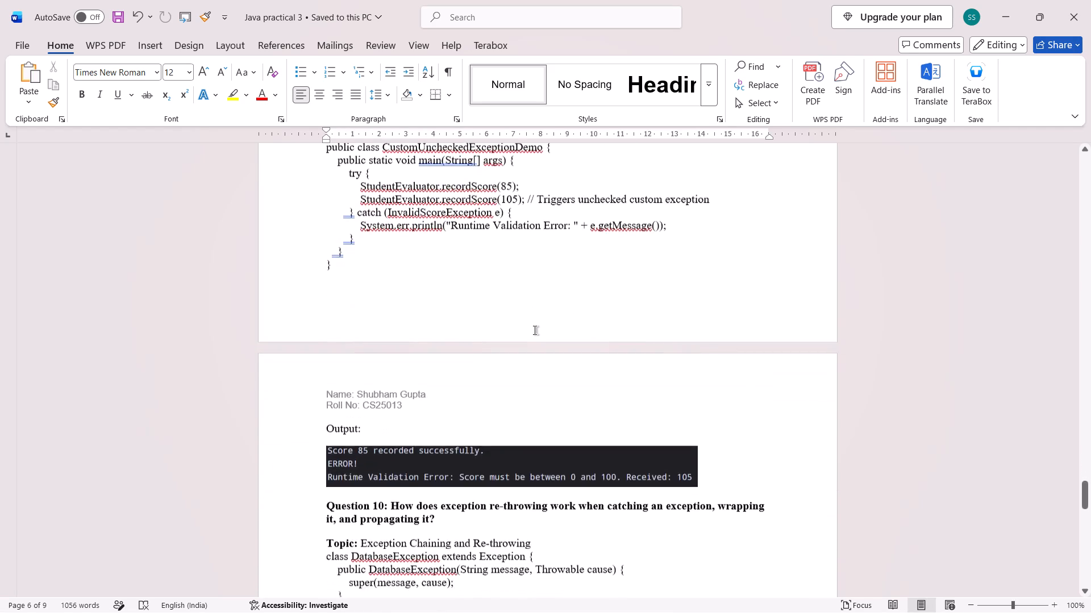
scroll(535, 330, "down", 3)
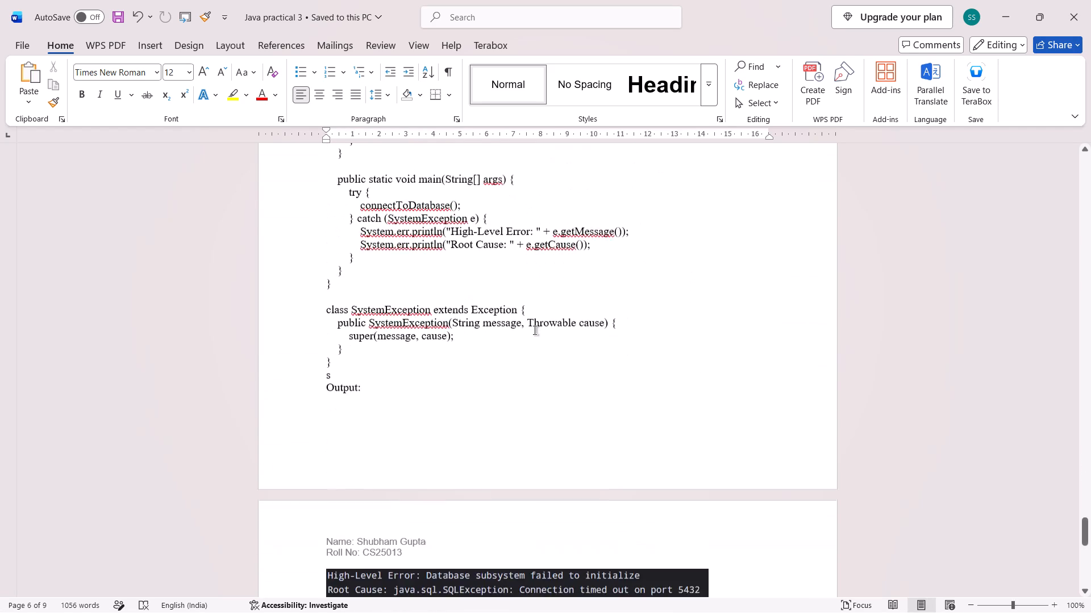
scroll(535, 330, "down", 3)
Re-examine Questions 8 to 10, looking at how code and output blocks split across pages.
scroll(535, 330, "up", 1)
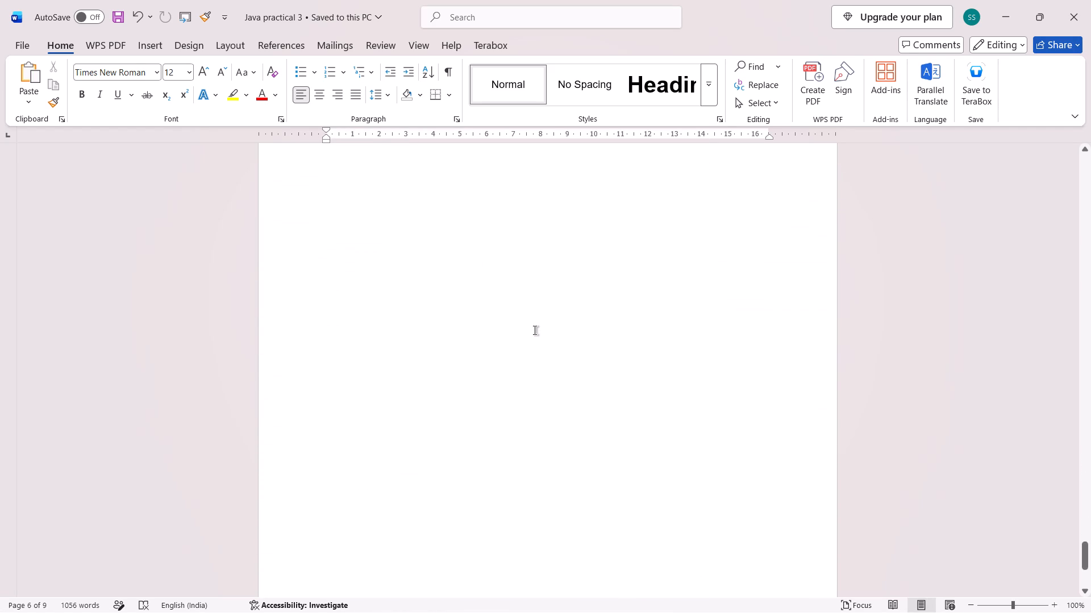
scroll(535, 330, "up", 3)
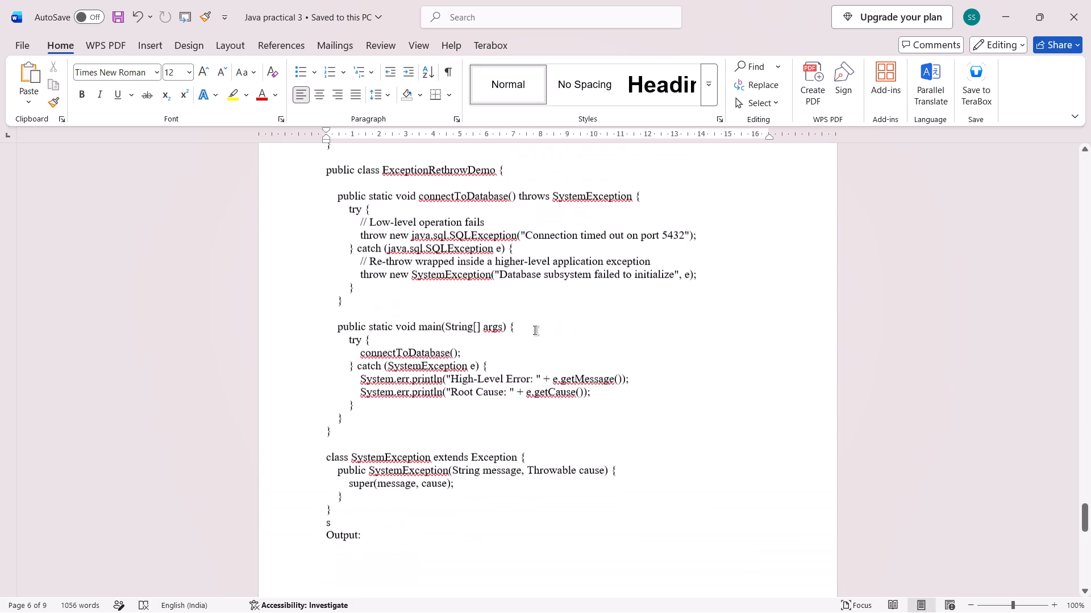
scroll(535, 330, "up", 3)
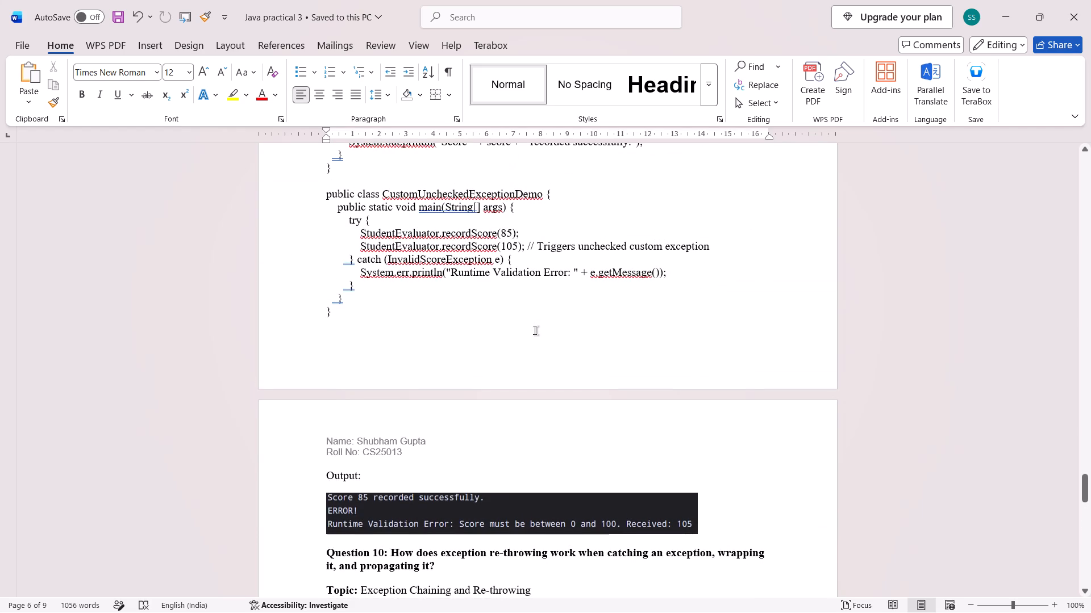
scroll(375, 351, "up", 3)
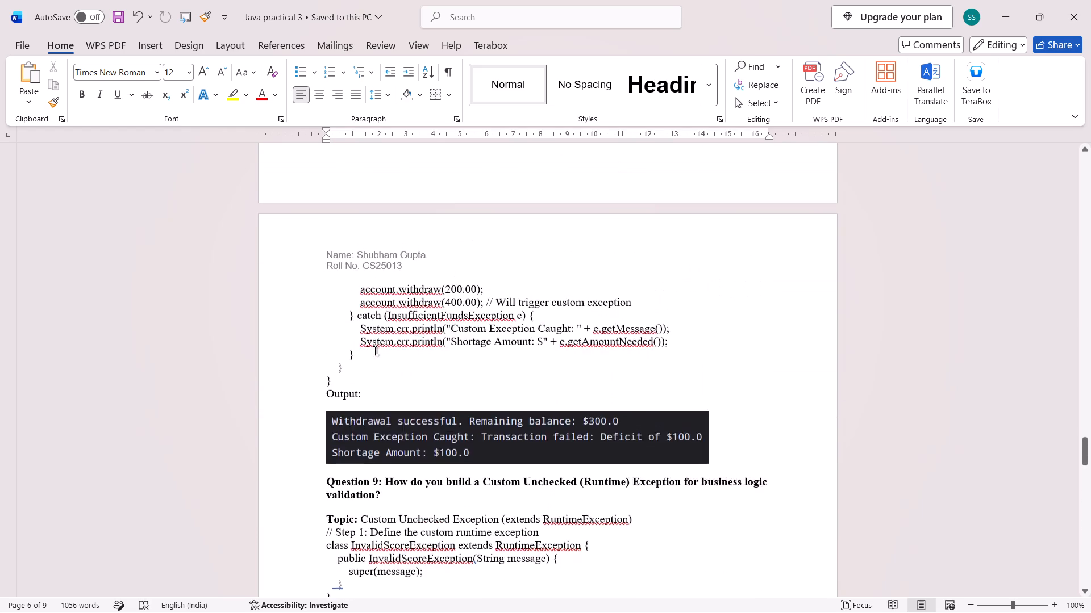
scroll(375, 351, "up", 3)
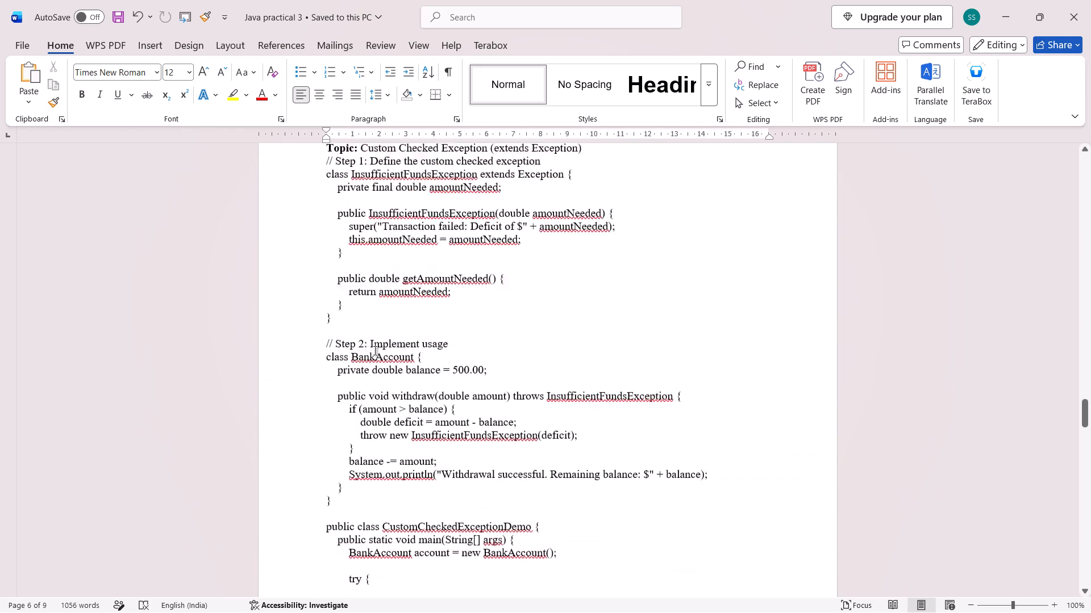
scroll(375, 351, "up", 1)
scroll(375, 351, "down", 6)
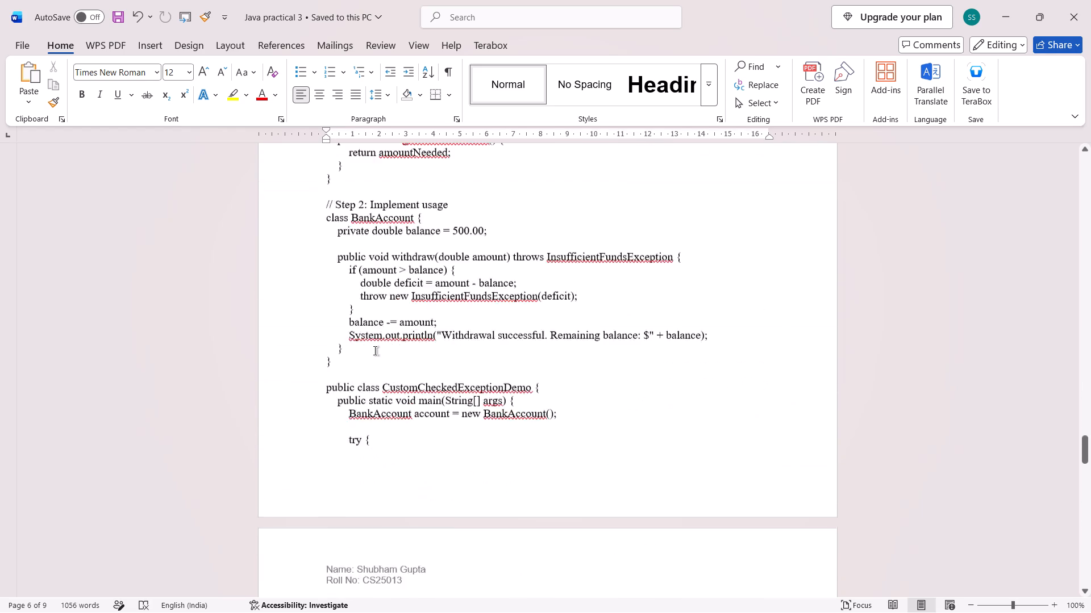
scroll(375, 351, "down", 1)
scroll(375, 351, "right", 1)
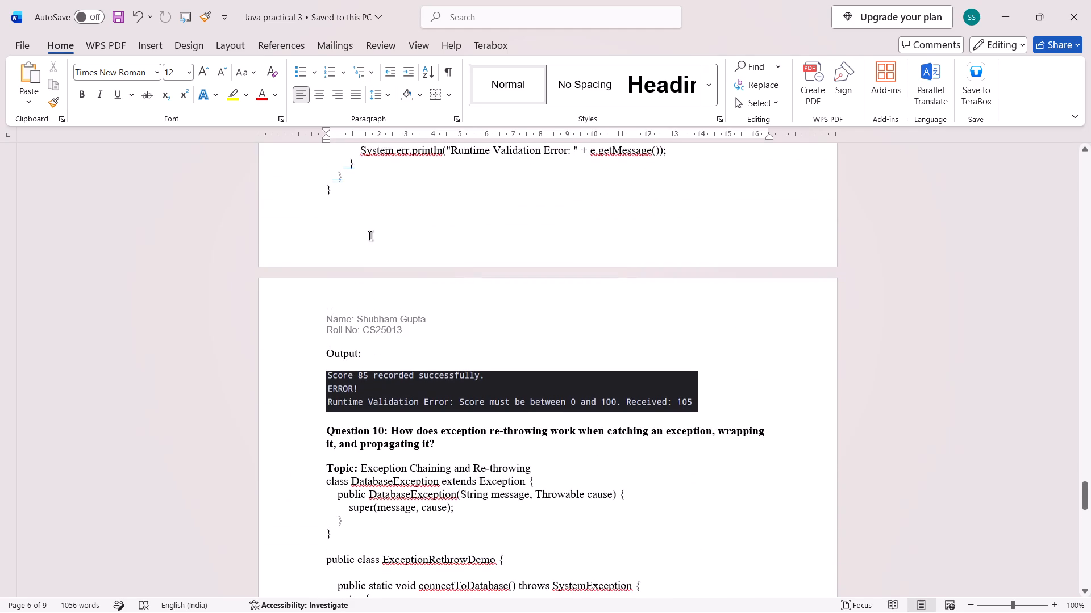
Delete the last two closing braces of Question 9's code so its Output label fits on the same page.
left_click(341, 191)
key("BackSpace")
key("BackSpace")
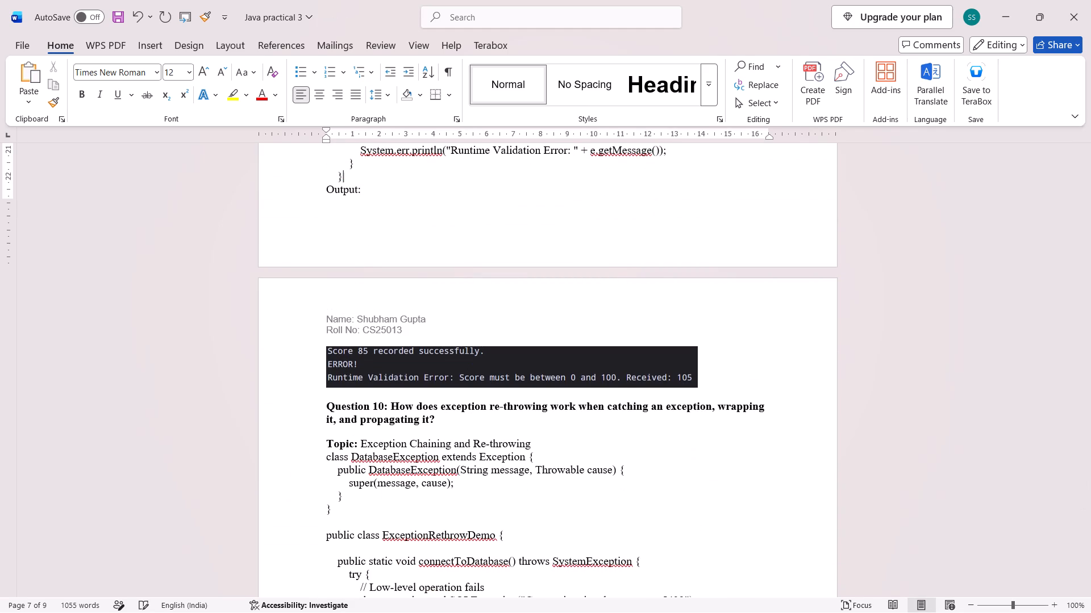
key("BackSpace")
key("Return")
Delete the closing brace line that ends the connectToDatabase method in Question 10's code.
scroll(341, 183, "down", 3)
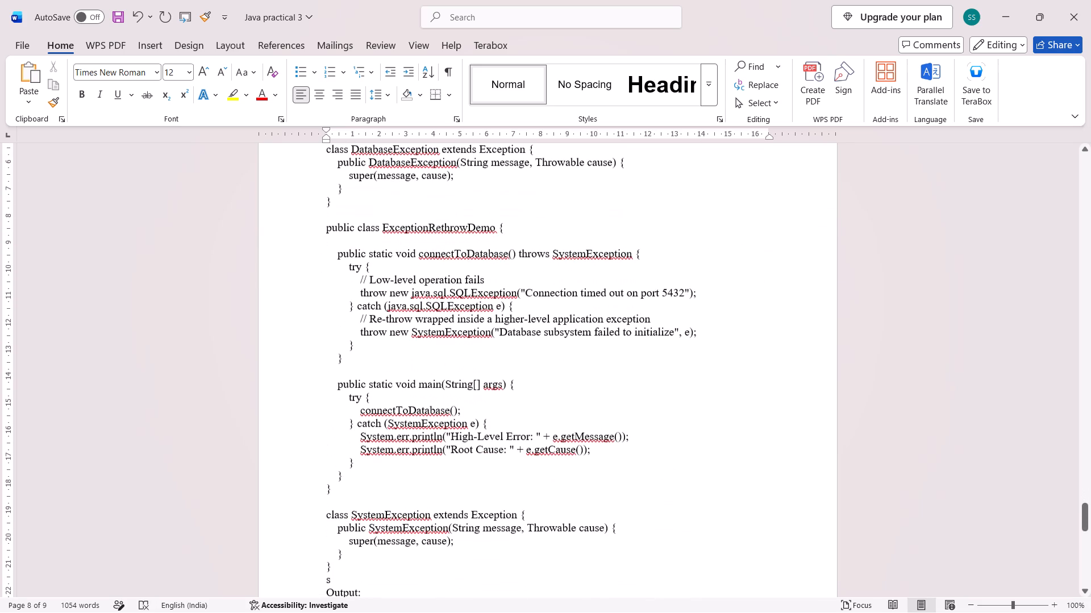
left_click(356, 359)
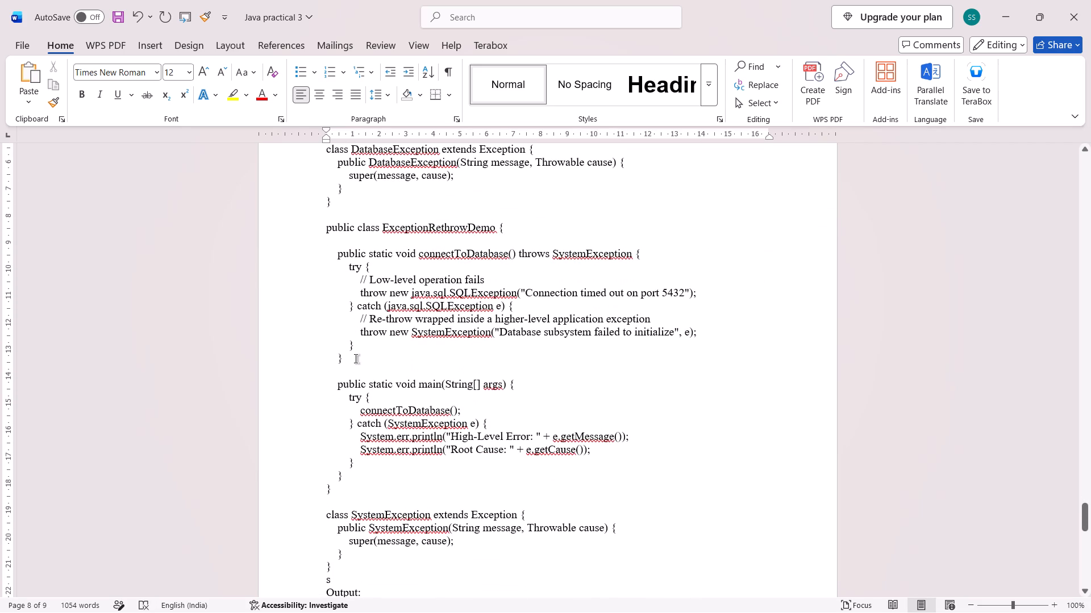
key("BackSpace")
key("BackSpace")
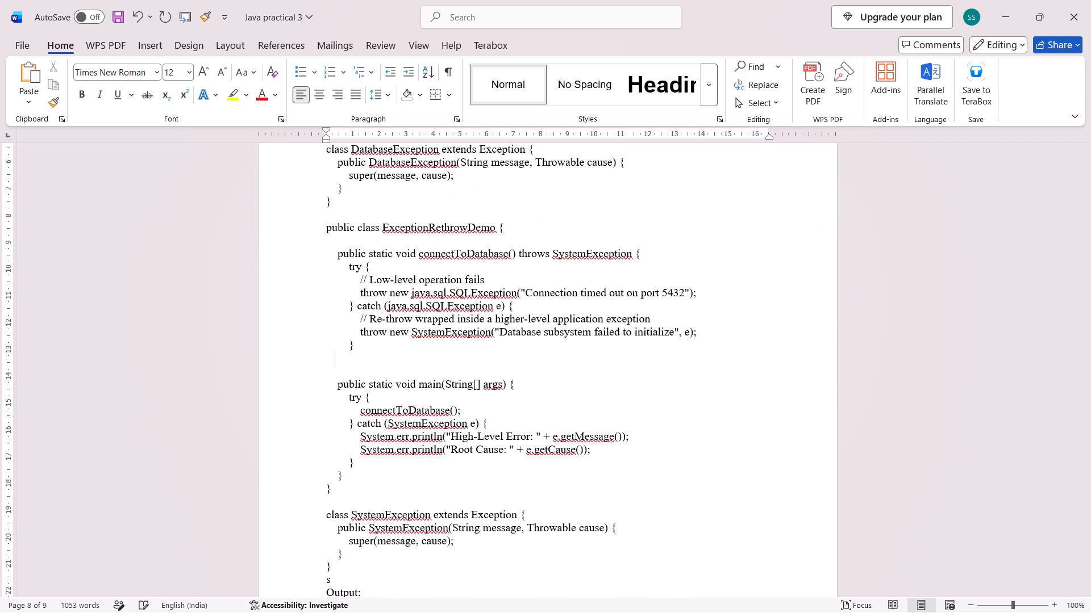
key("BackSpace")
key("BackSpace")
key("BackSpace")
key("BackSpace")
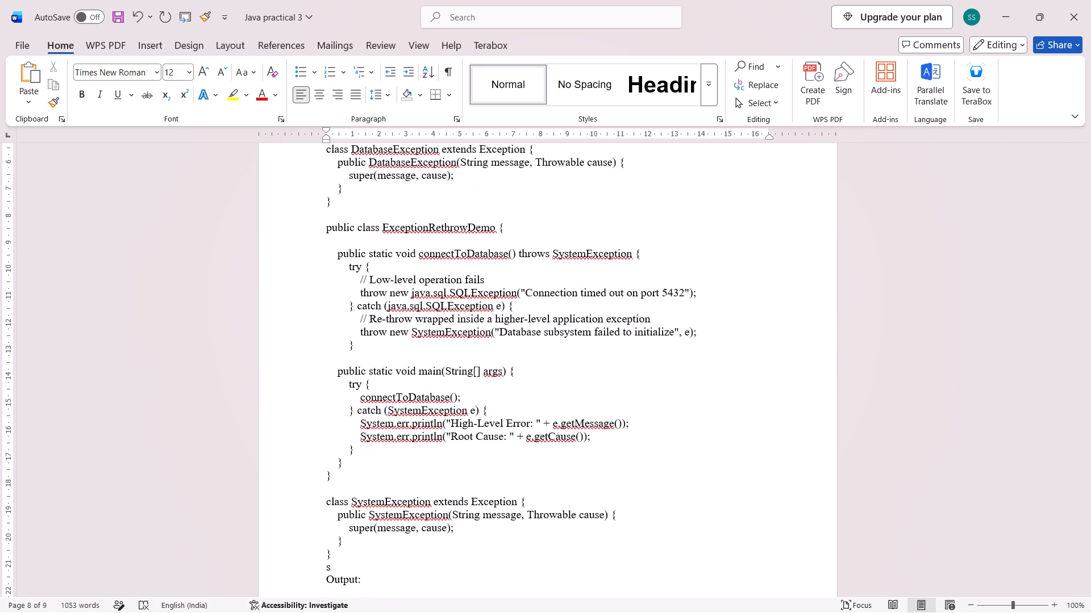
Delete the two closing braces that end the main method and ExceptionRethrowDemo class in Question 10, and save the document.
left_click_drag(340, 481, 314, 465)
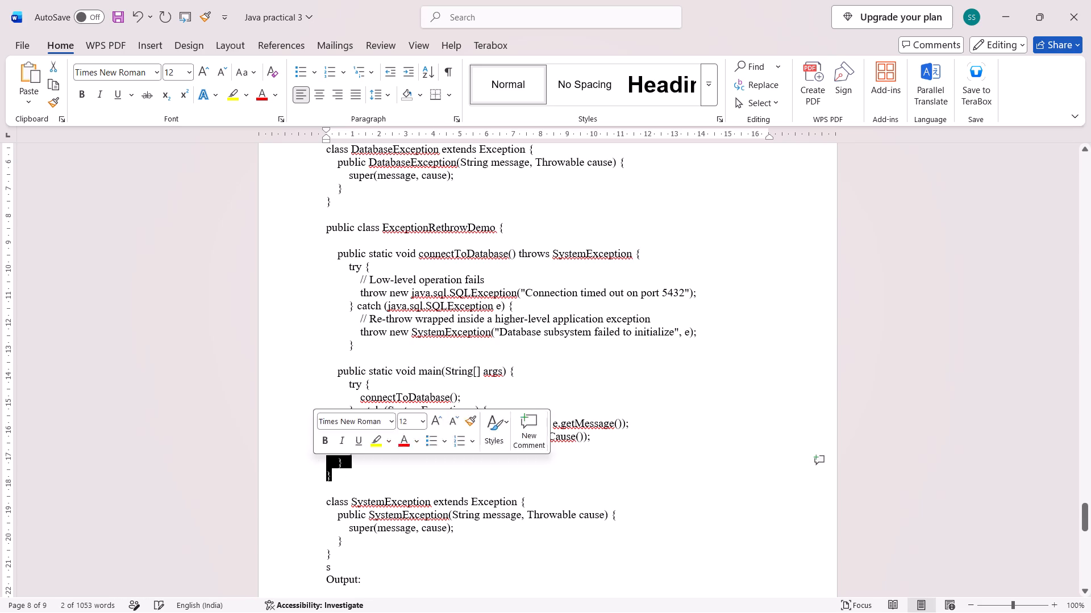
key("BackSpace")
key("BackSpace")
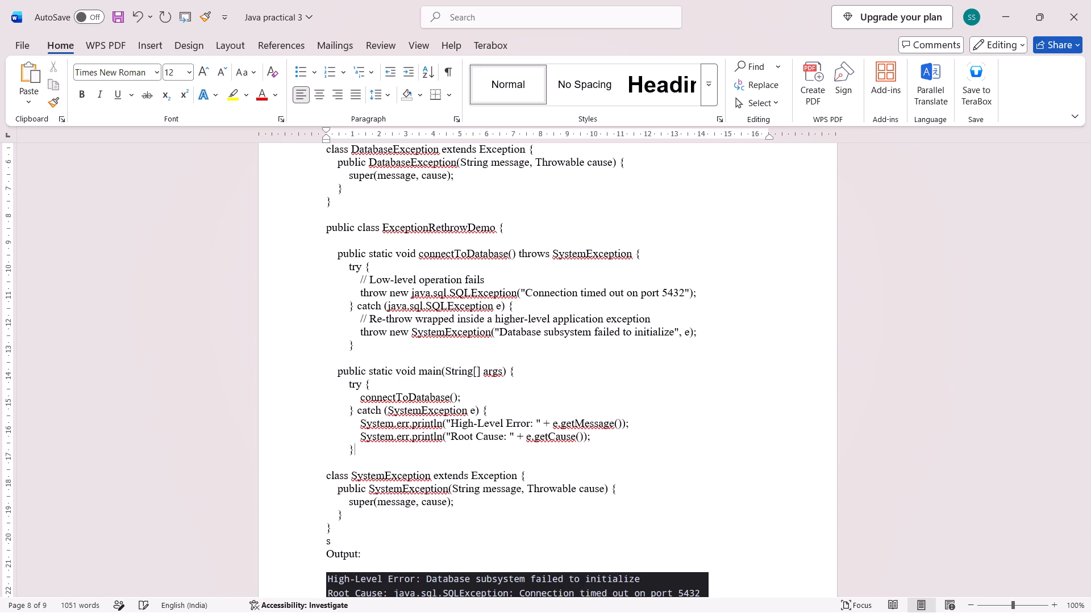
scroll(314, 465, "down", 4)
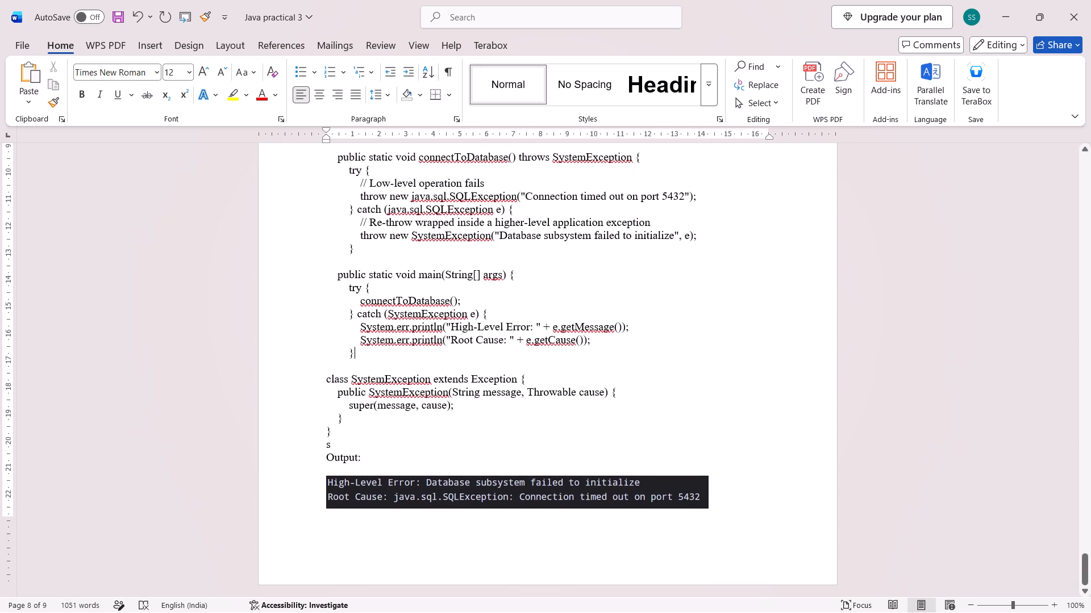
key("ctrl+s")
Return to the first page of Practical 3 and save the document again.
scroll(314, 465, "up", 17)
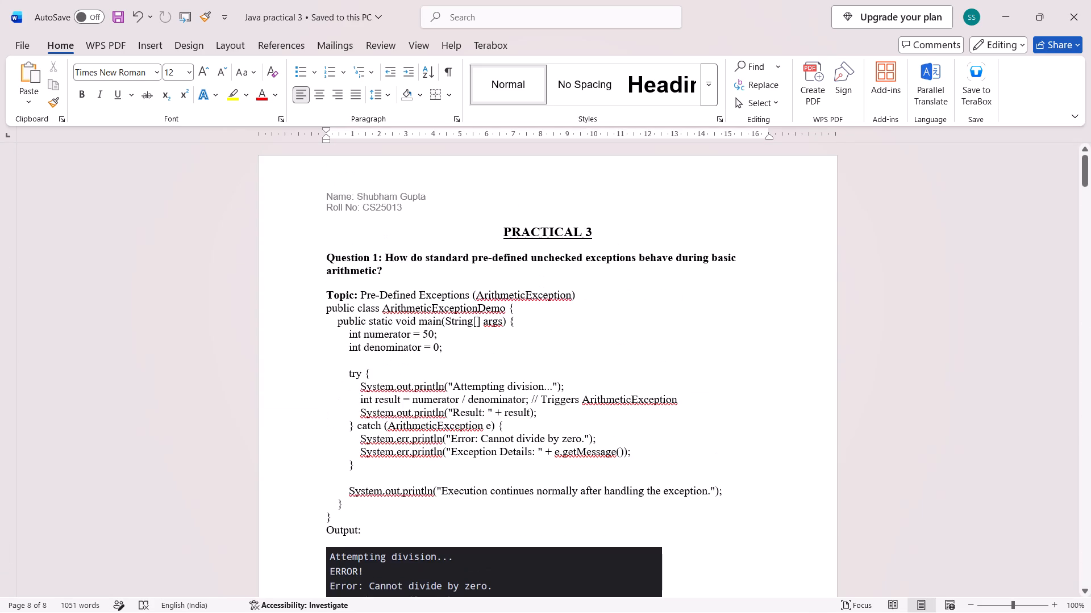
scroll(314, 465, "up", 7)
double_click(686, 314)
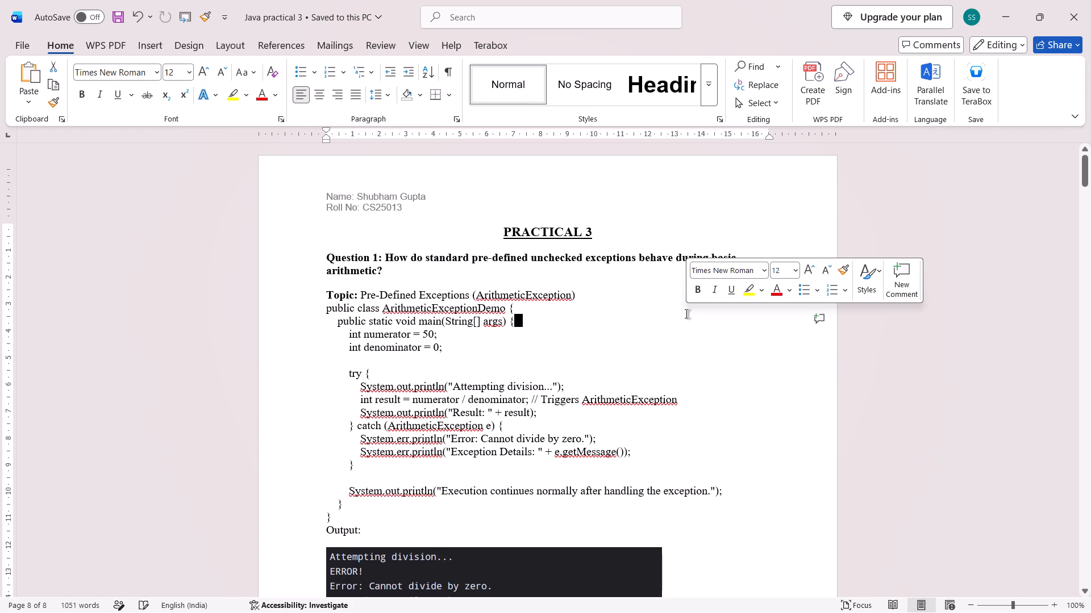
left_click(686, 314)
scroll(585, 324, "right", 1)
scroll(585, 324, "up", 1)
scroll(585, 324, "right", 1)
scroll(585, 324, "up", 1)
scroll(585, 324, "right", 1)
scroll(585, 324, "up", 3)
key("ctrl+s")
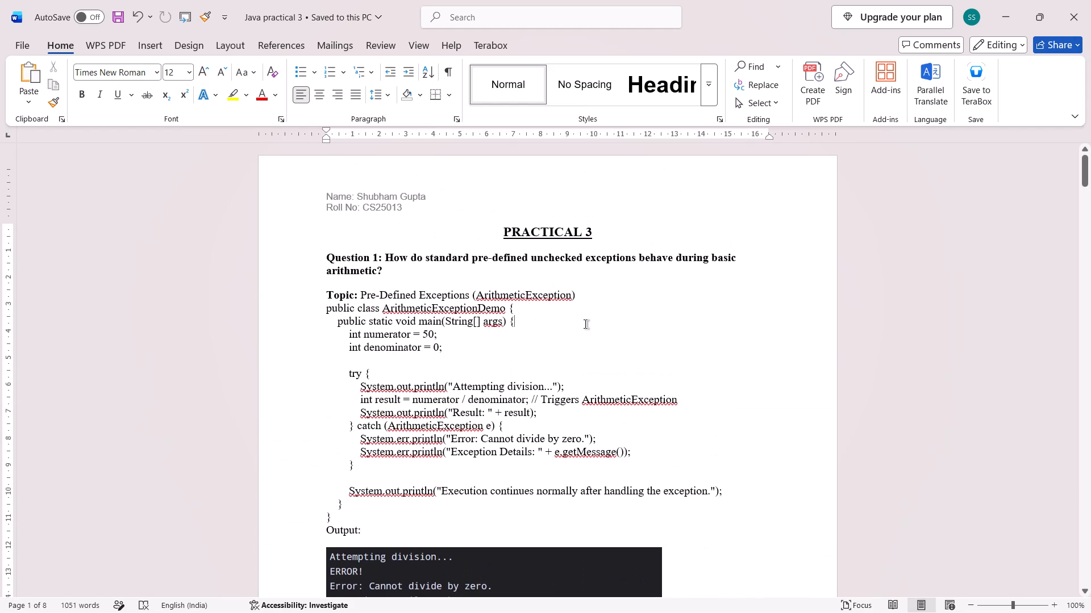
Save the document as the Word document Java practical 3 in the DAA & OOPs folder.
left_click(20, 45)
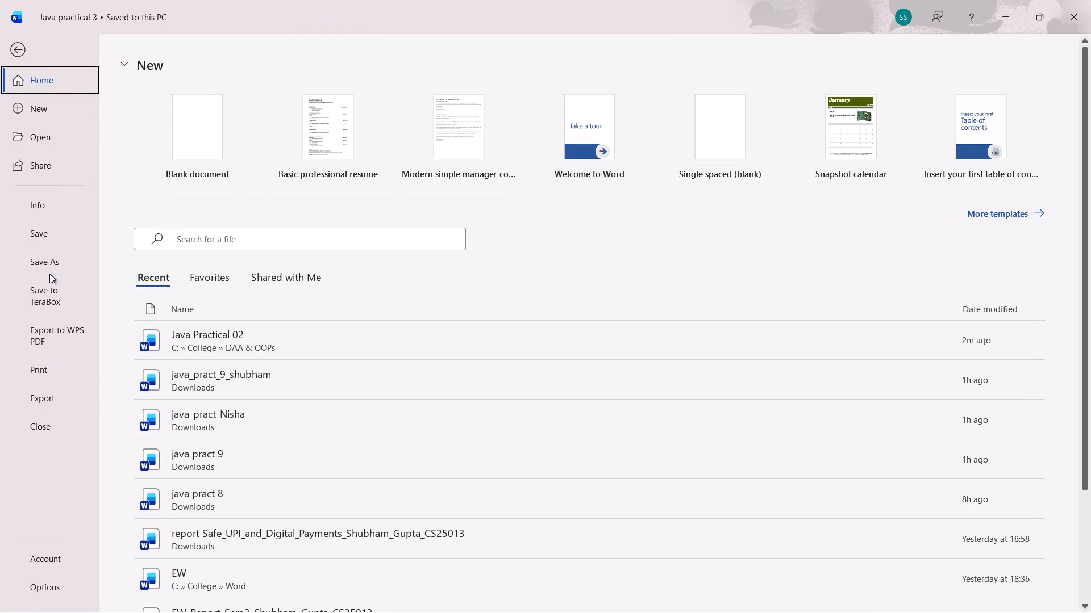
left_click(49, 267)
left_click(188, 376)
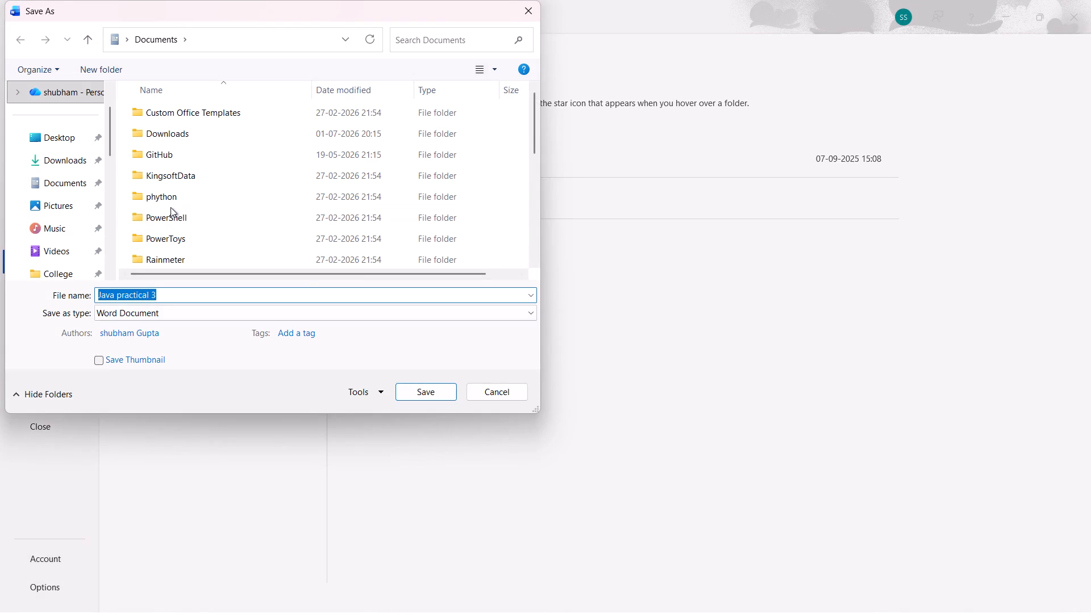
scroll(66, 202, "down", 1)
scroll(52, 150, "up", 1)
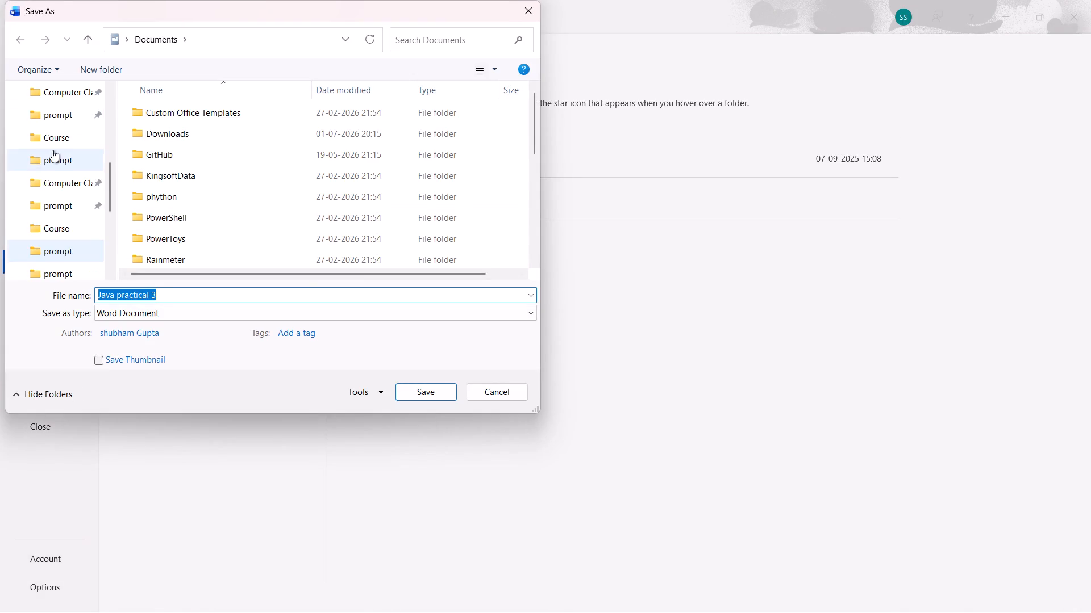
scroll(52, 150, "up", 1)
left_click(51, 134)
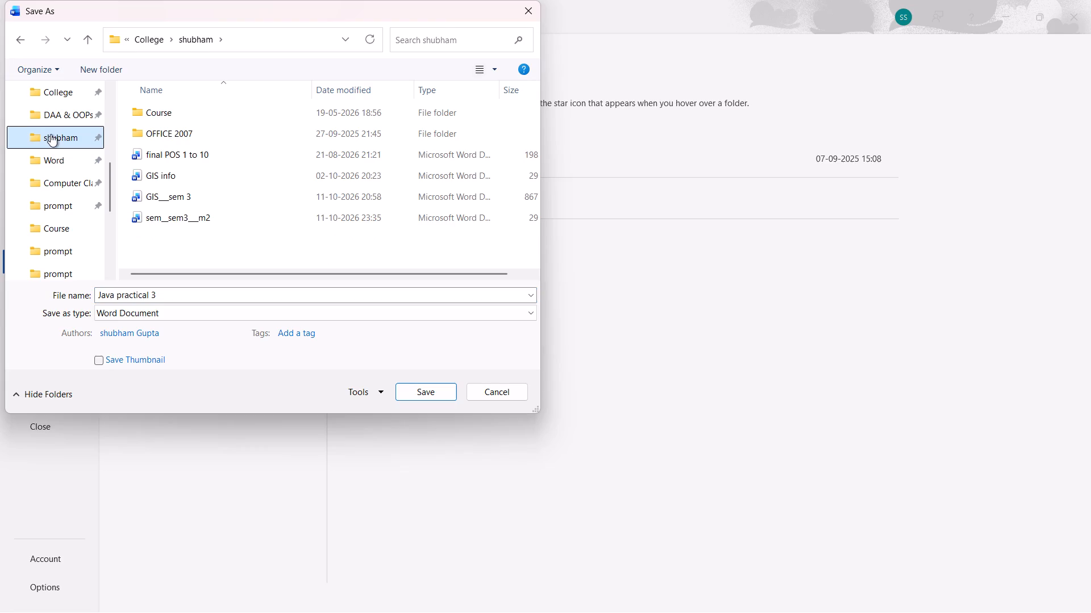
left_click(64, 110)
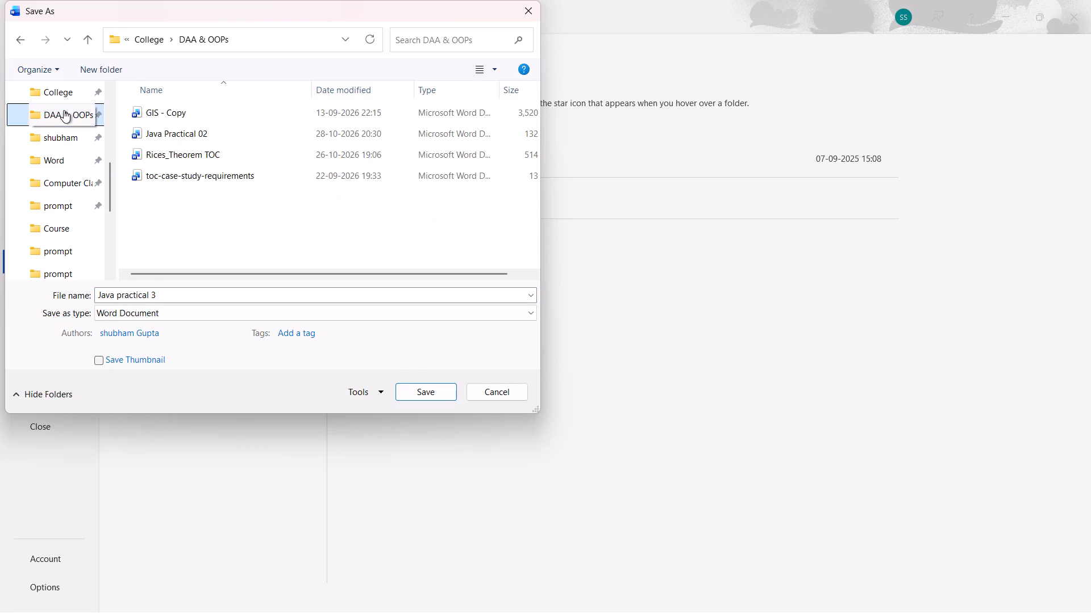
left_click(428, 392)
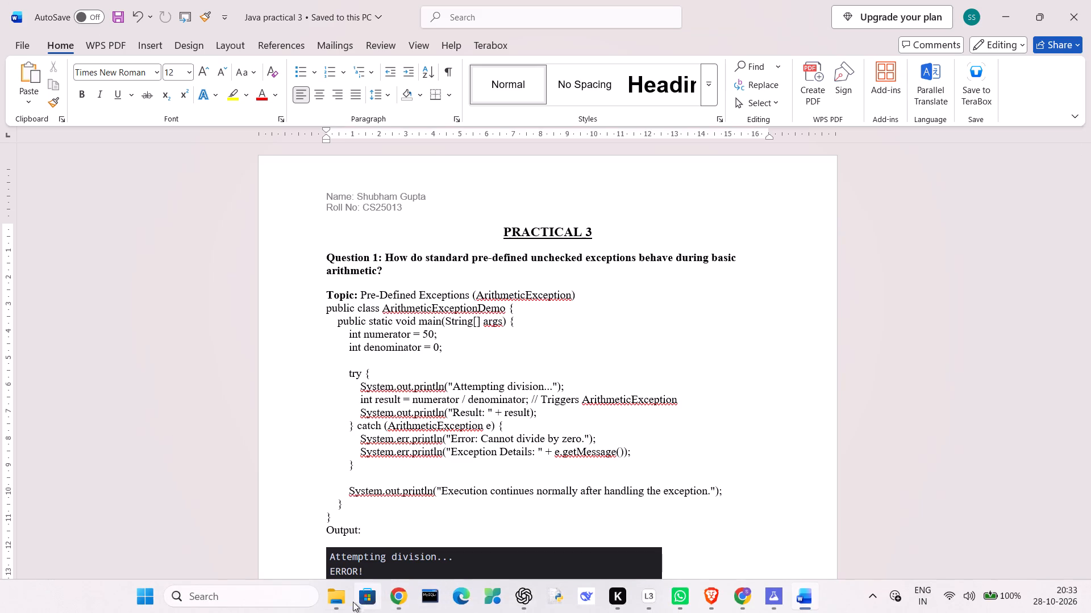
Open the Java Practical 02 document from the DAA & OOPs folder in File Explorer.
left_click(341, 598)
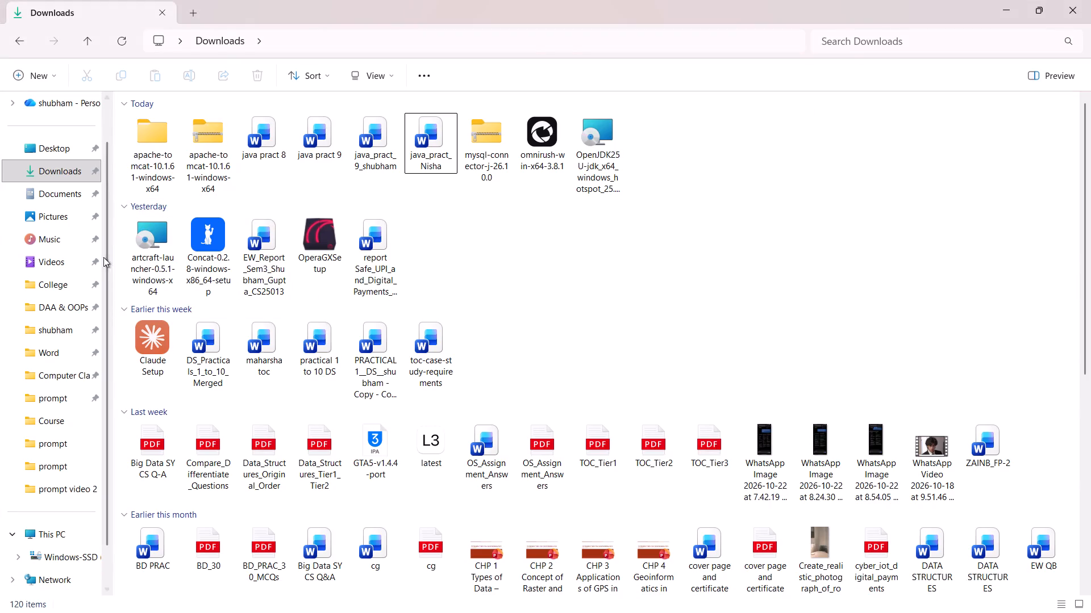
left_click(40, 304)
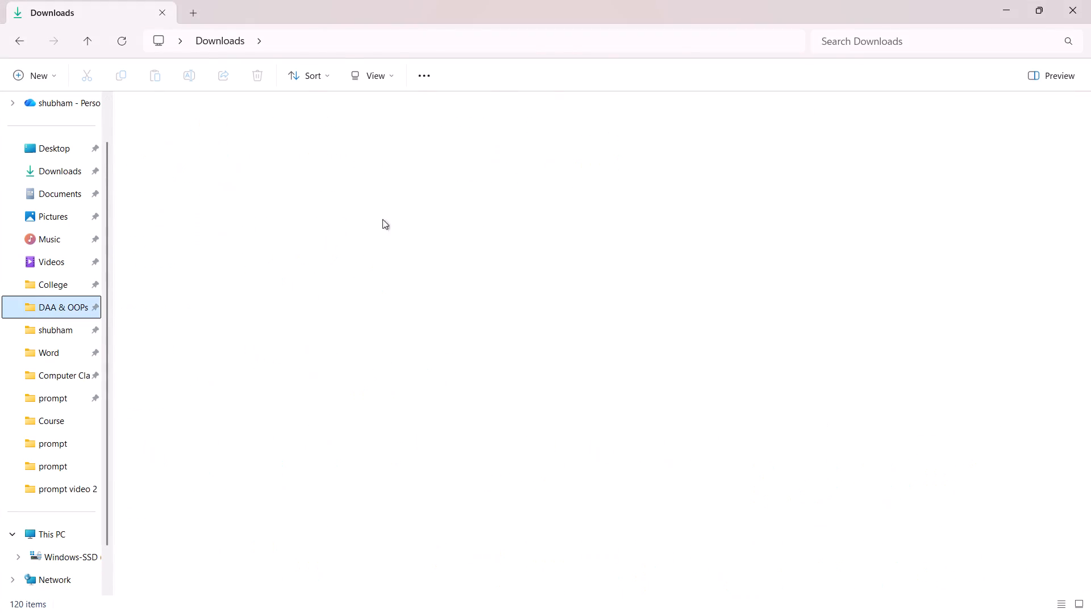
double_click(192, 150)
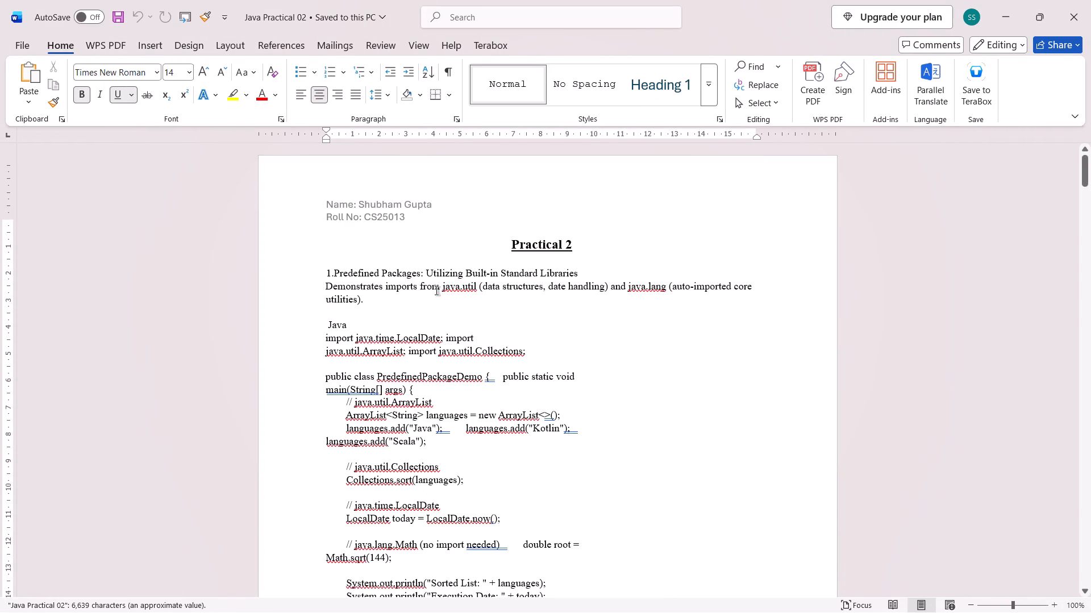
Make the headings and description lines of sections 1 (Predefined Packages) and 2 (User-Defined Package) bold.
left_click_drag(379, 300, 311, 275)
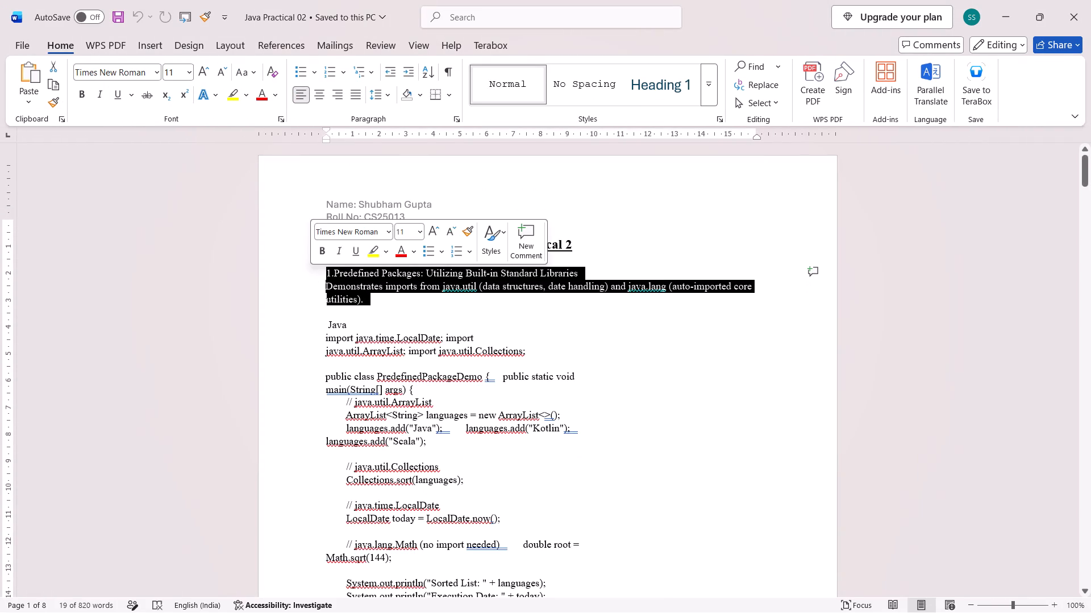
key("ctrl+b")
left_click(692, 377)
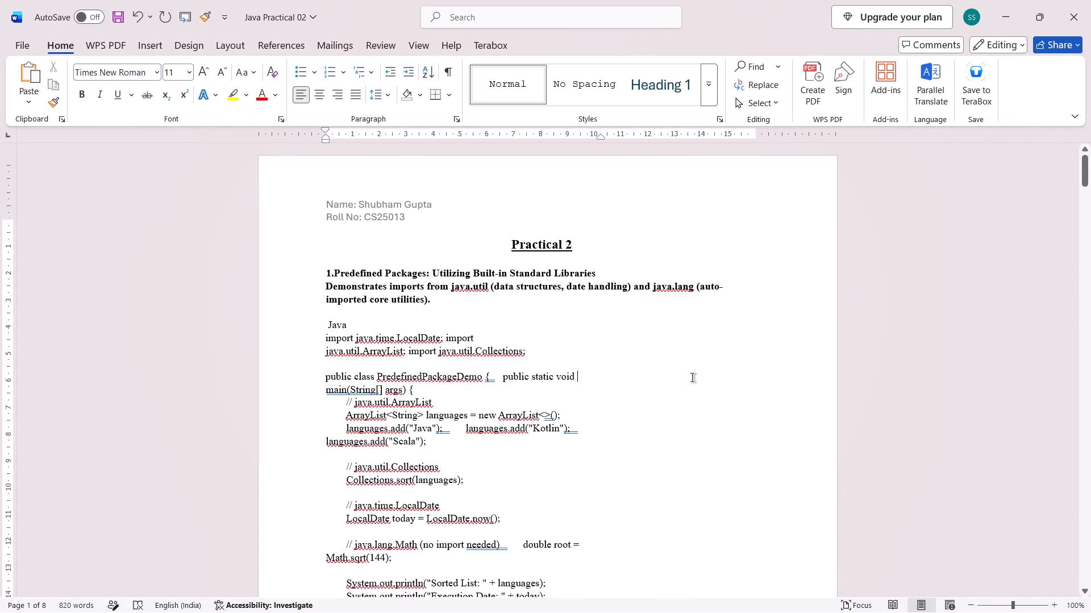
scroll(692, 377, "down", 5)
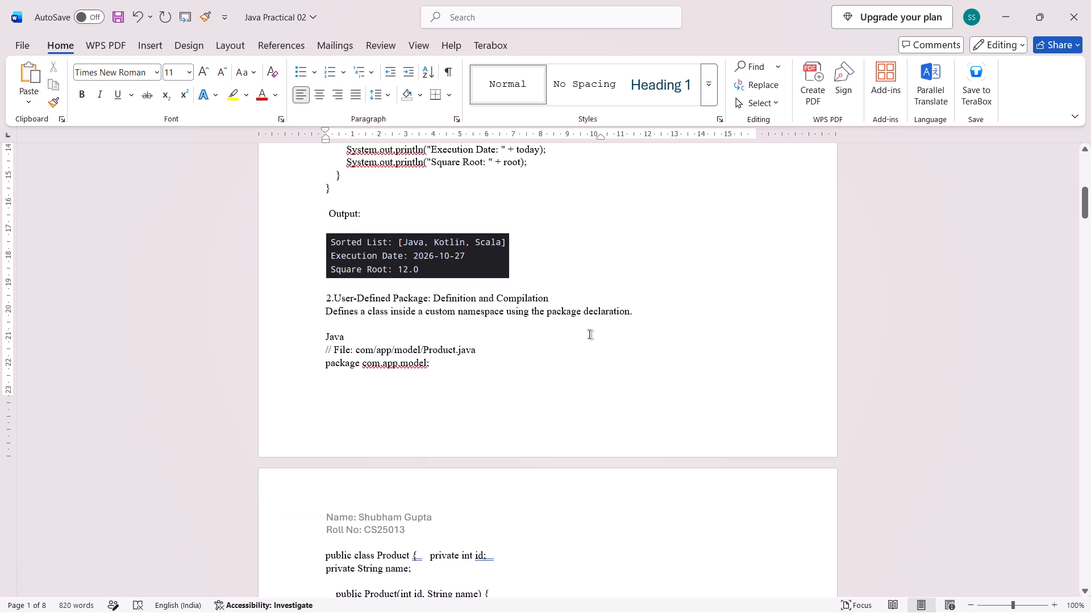
left_click_drag(639, 314, 259, 296)
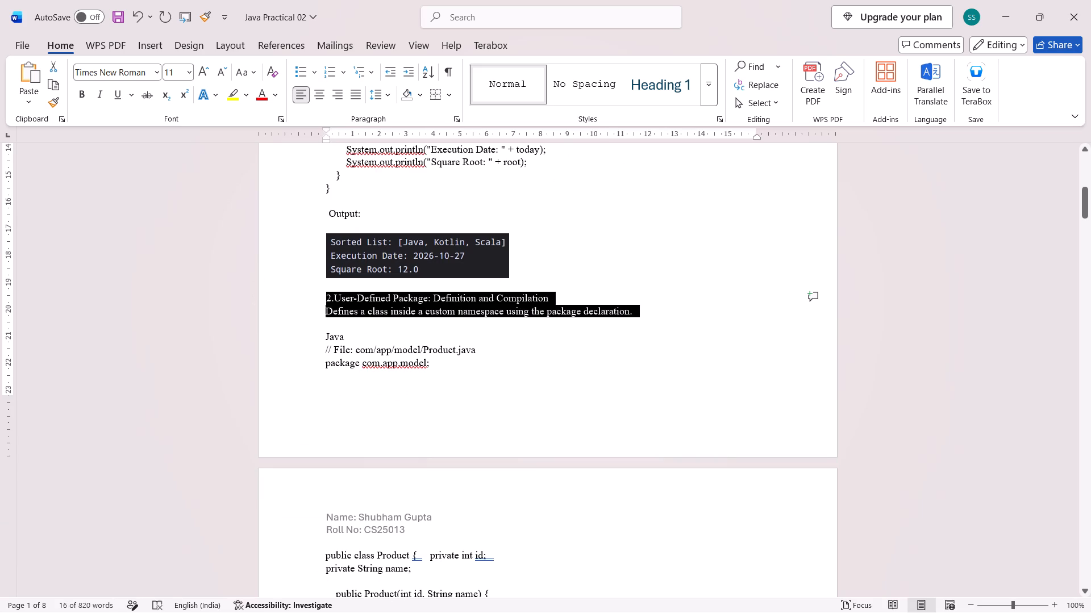
key("ctrl+b")
left_click(574, 403)
Make the heading and description of section 3, Importing and Consuming User-Defined Packages, bold and save the document.
scroll(574, 403, "down", 1)
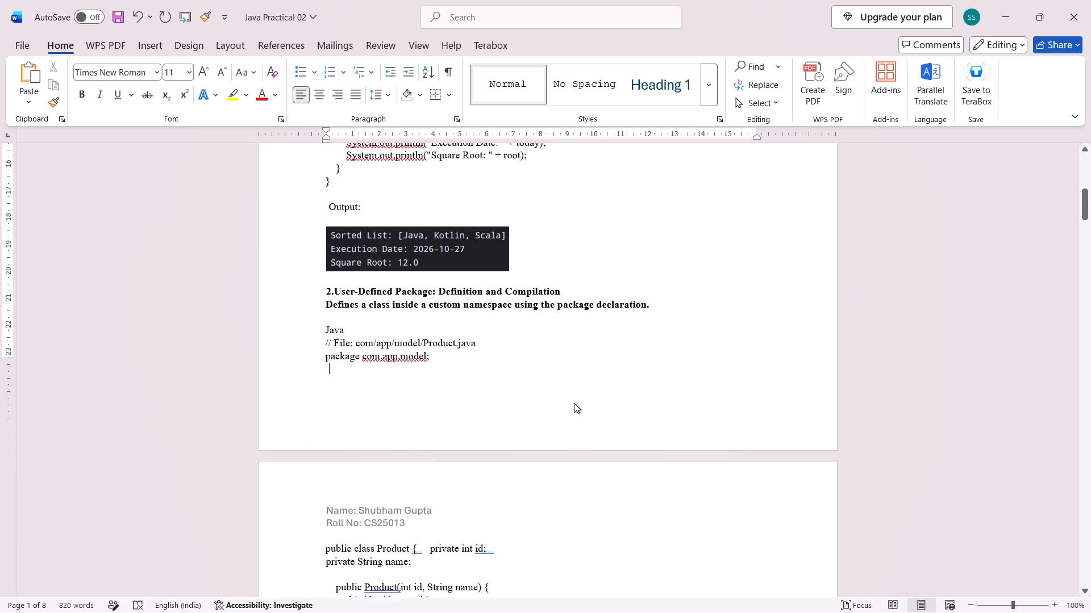
scroll(574, 403, "down", 4)
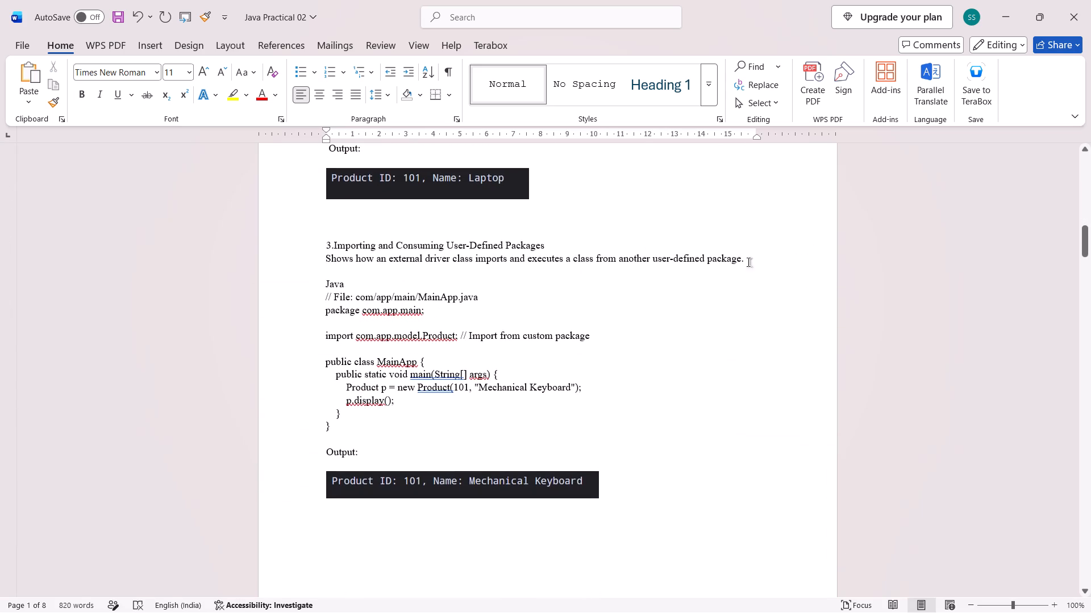
left_click_drag(742, 262, 259, 238)
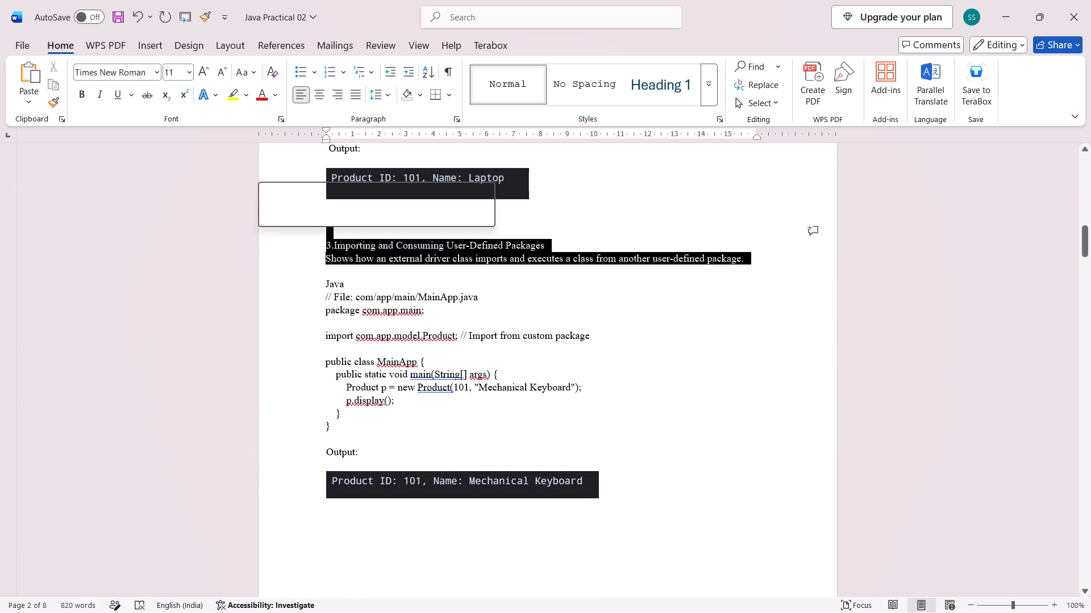
key("ctrl+b")
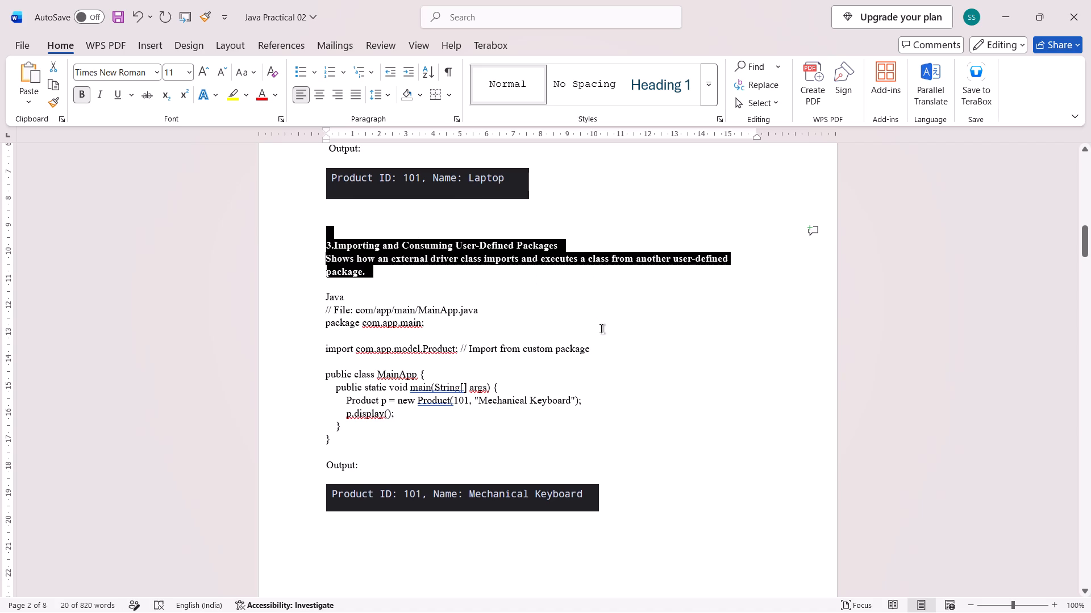
left_click(601, 329)
scroll(601, 329, "down", 1)
key("ctrl+s")
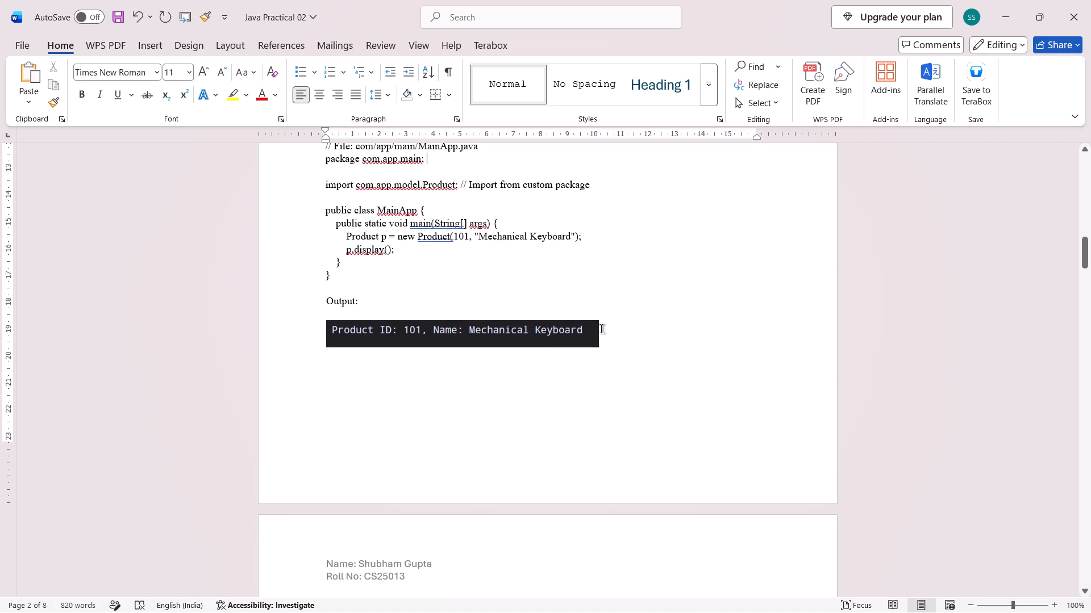
Make the heading and description of section 4, Fully Qualified Names (Resolving Naming Collisions), bold.
scroll(601, 329, "down", 2)
left_click_drag(423, 393, 291, 360)
key("ctrl+b")
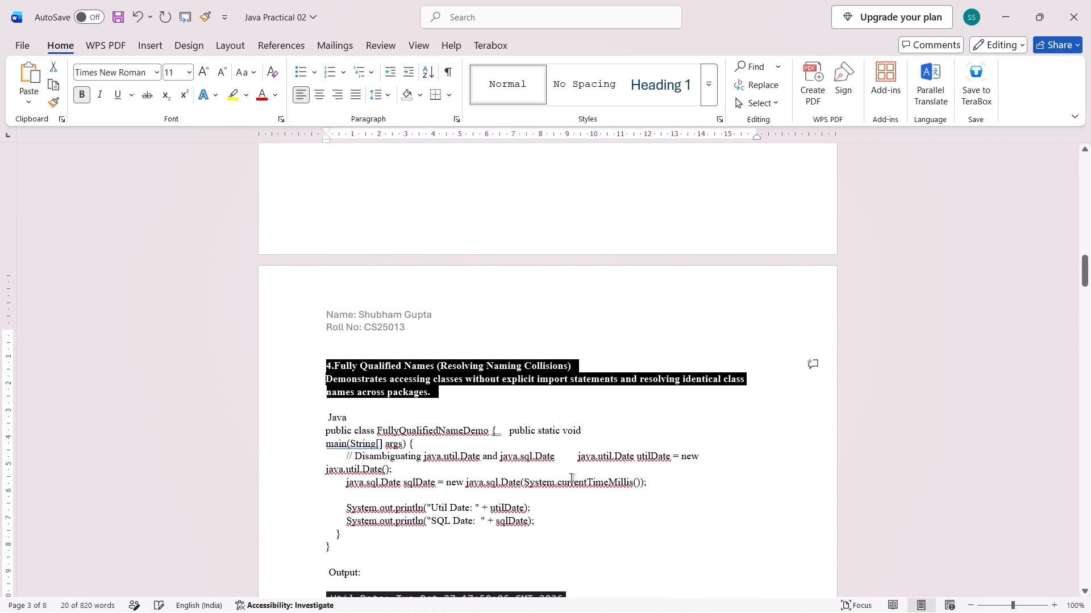
left_click(571, 478)
Make the heading and description of section 6, Access Specifier private (Class-Level Encapsulation), bold.
scroll(571, 478, "down", 5)
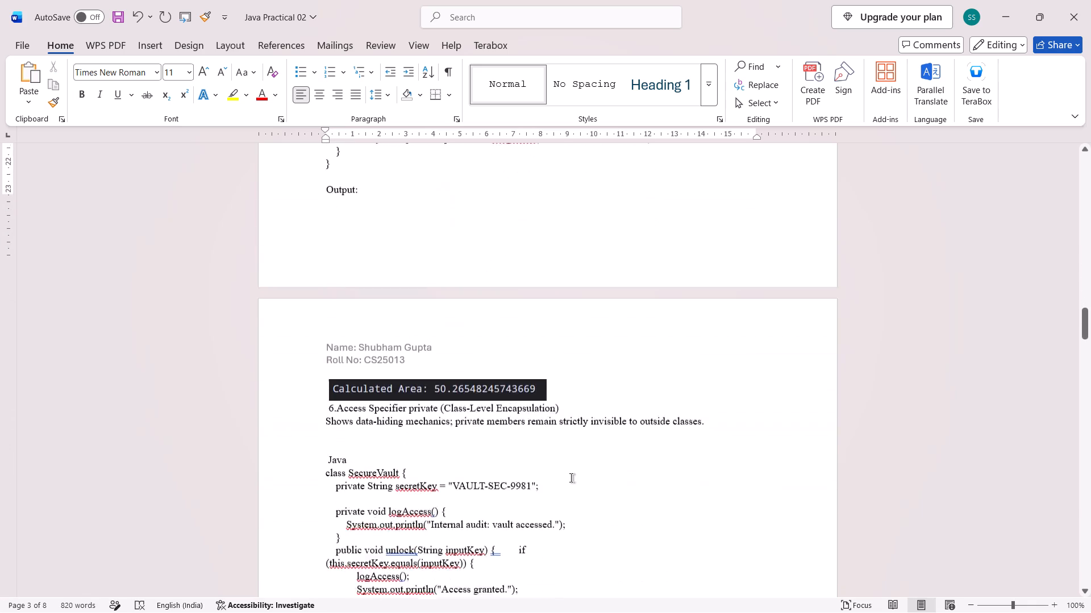
scroll(571, 478, "down", 1)
left_click_drag(709, 372, 297, 372)
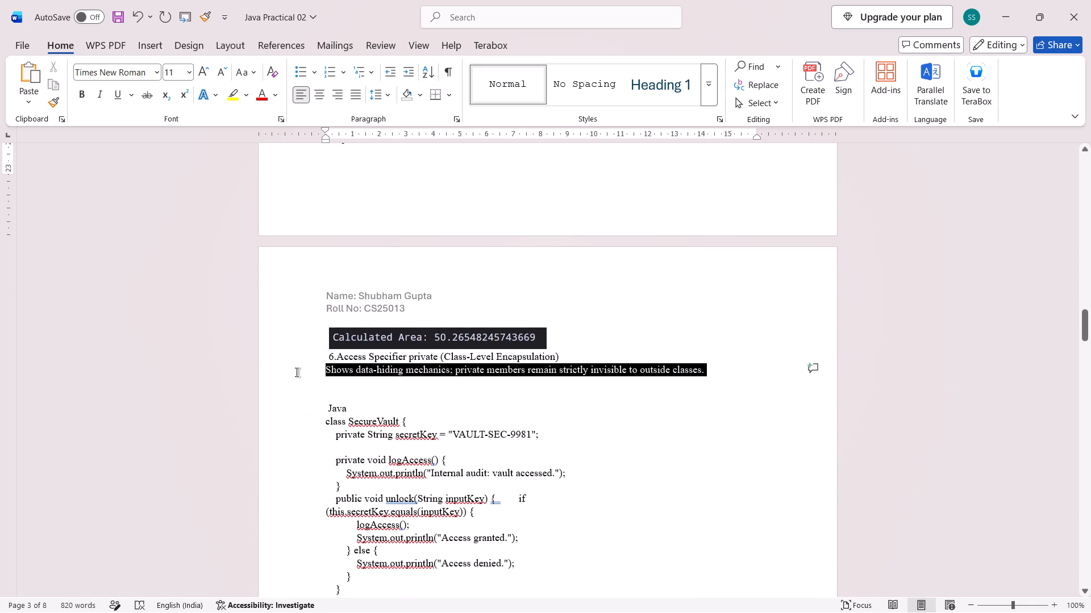
left_click_drag(297, 372, 295, 359)
key("ctrl+b")
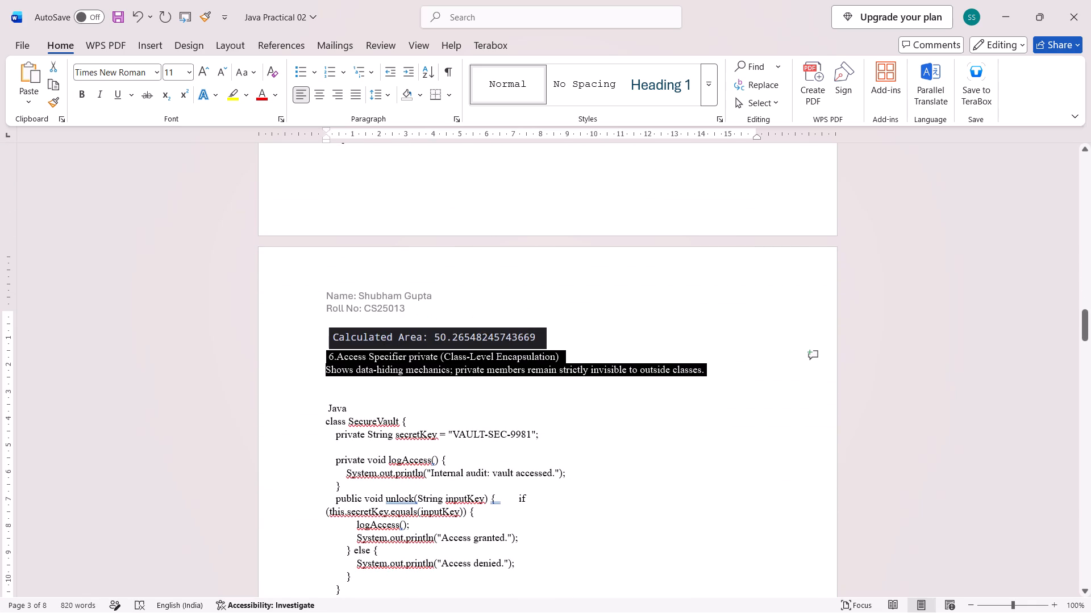
Make the heading and description of section 5, Static Imports, bold.
left_click(495, 459)
scroll(495, 459, "up", 4)
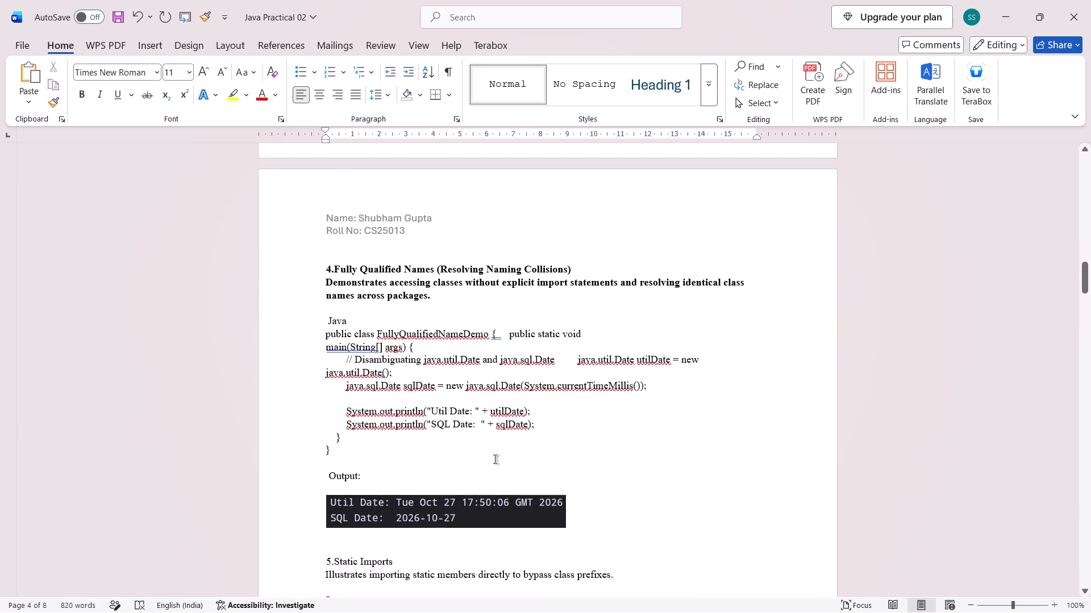
scroll(495, 459, "down", 2)
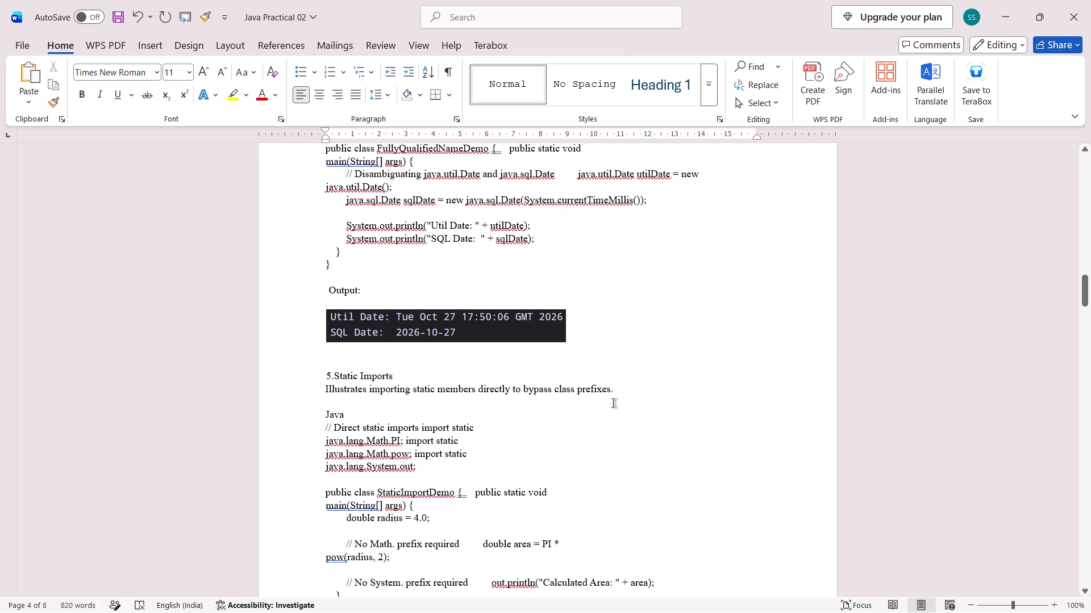
left_click_drag(615, 387, 286, 373)
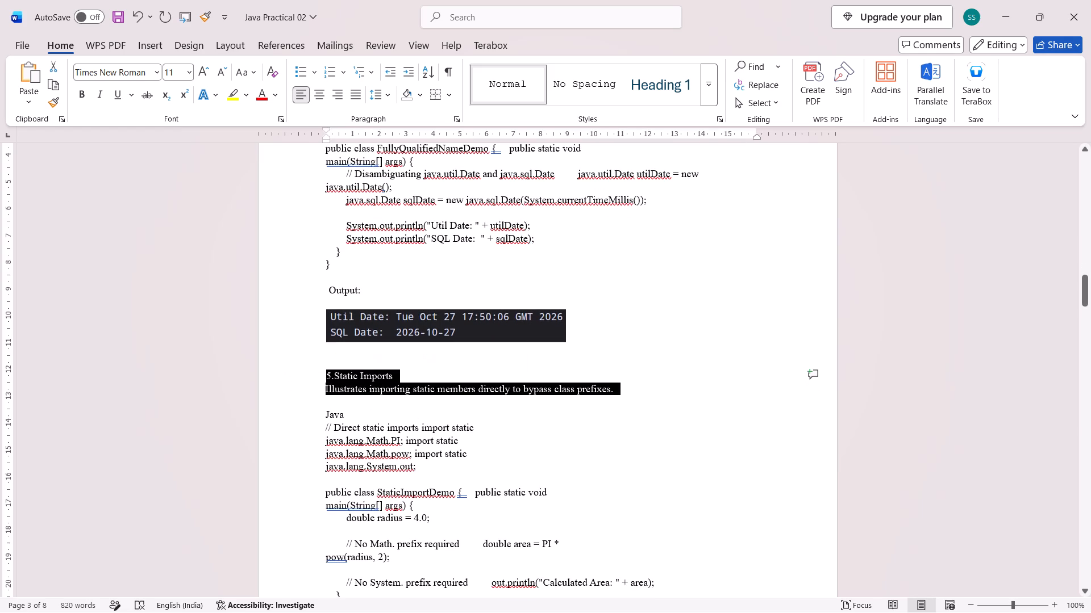
key("ctrl+b")
left_click(587, 440)
Make the heading and description of section 7, Access Specifier Default / Package-Private, bold.
scroll(587, 440, "down", 2)
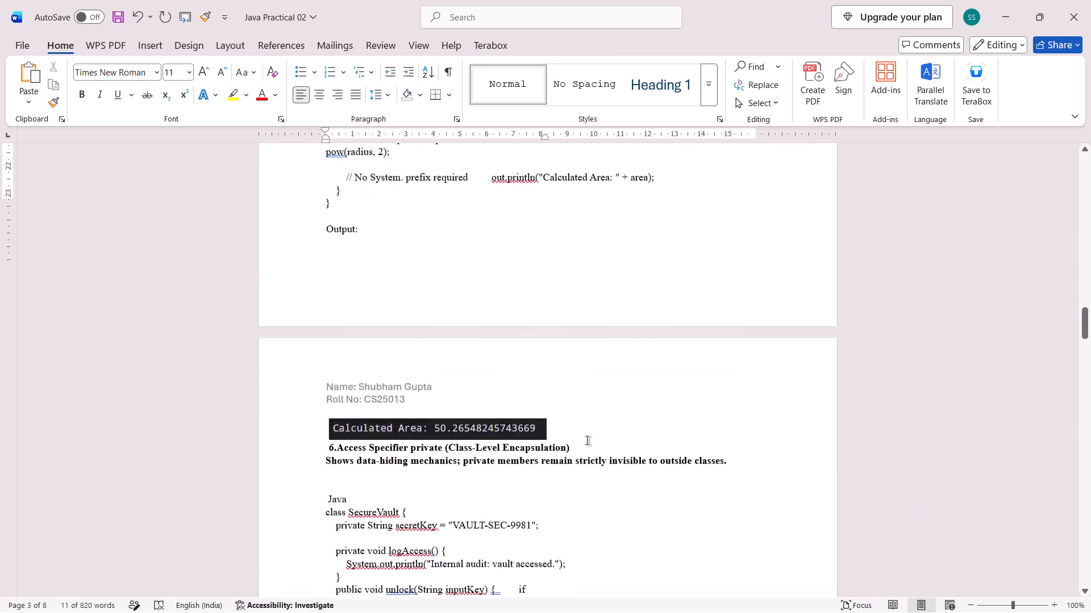
scroll(587, 440, "down", 5)
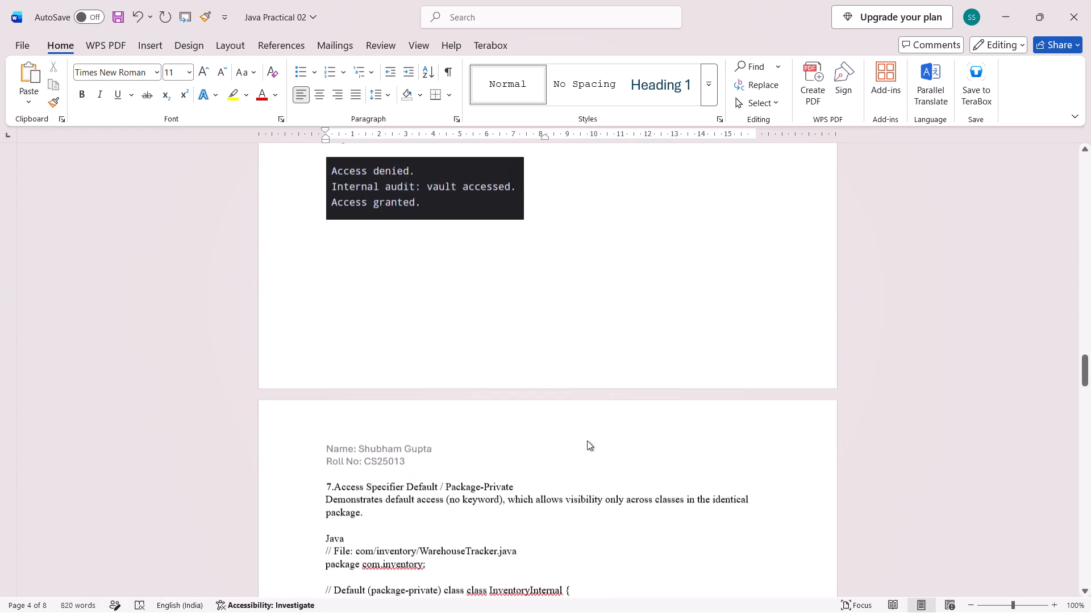
scroll(587, 440, "down", 2)
left_click_drag(377, 441, 285, 404)
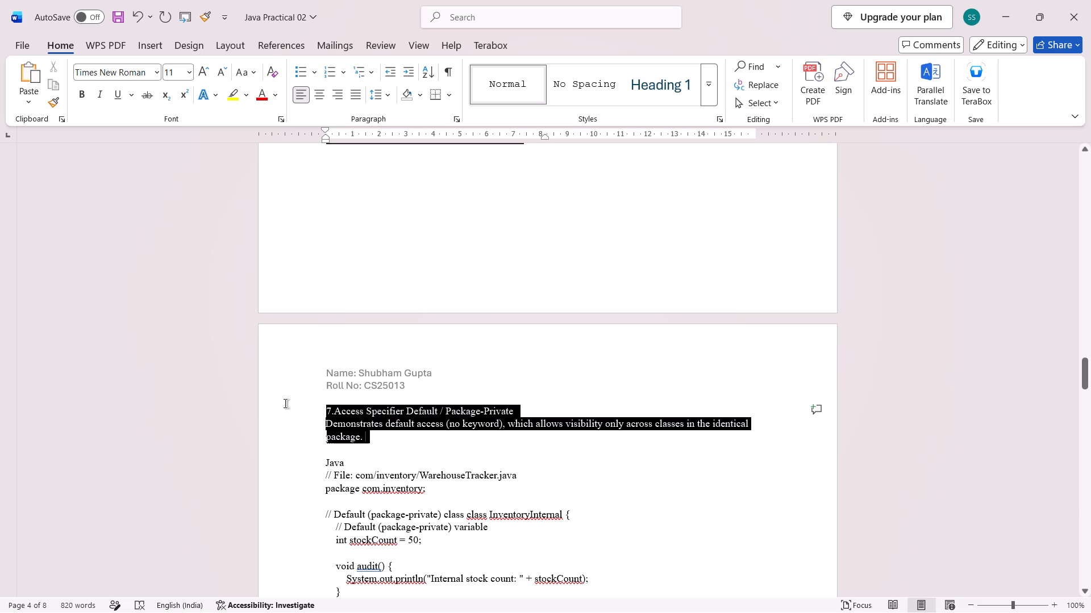
left_click_drag(285, 404, 278, 397)
key("ctrl+b")
left_click(673, 545)
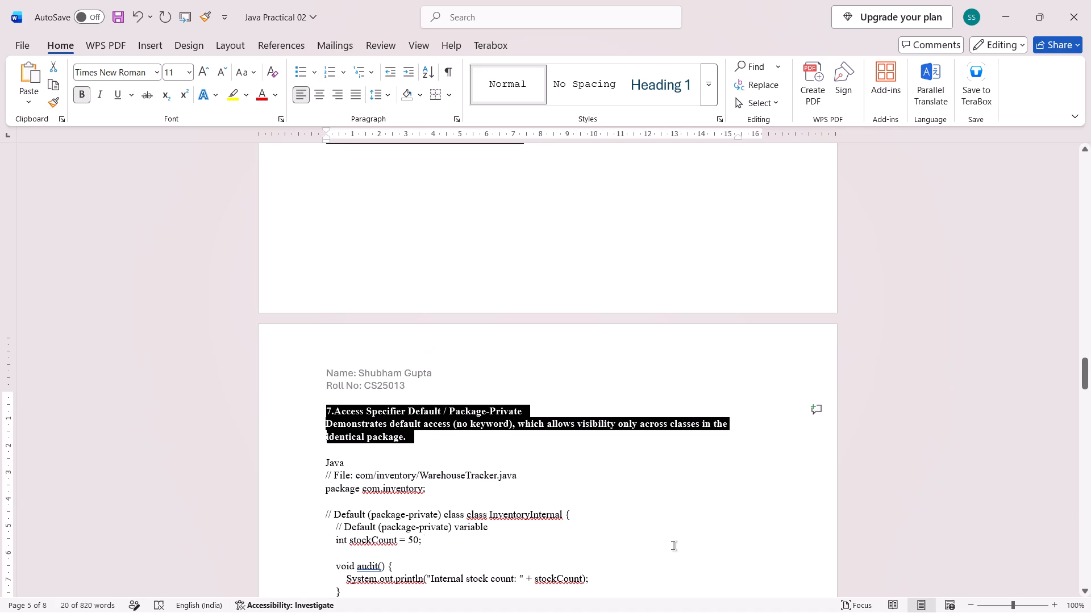
Make the heading and description of section 8, Access Specifier protected via Cross-Package Subclassing, bold and save the document.
scroll(673, 545, "down", 2)
scroll(673, 545, "right", 1)
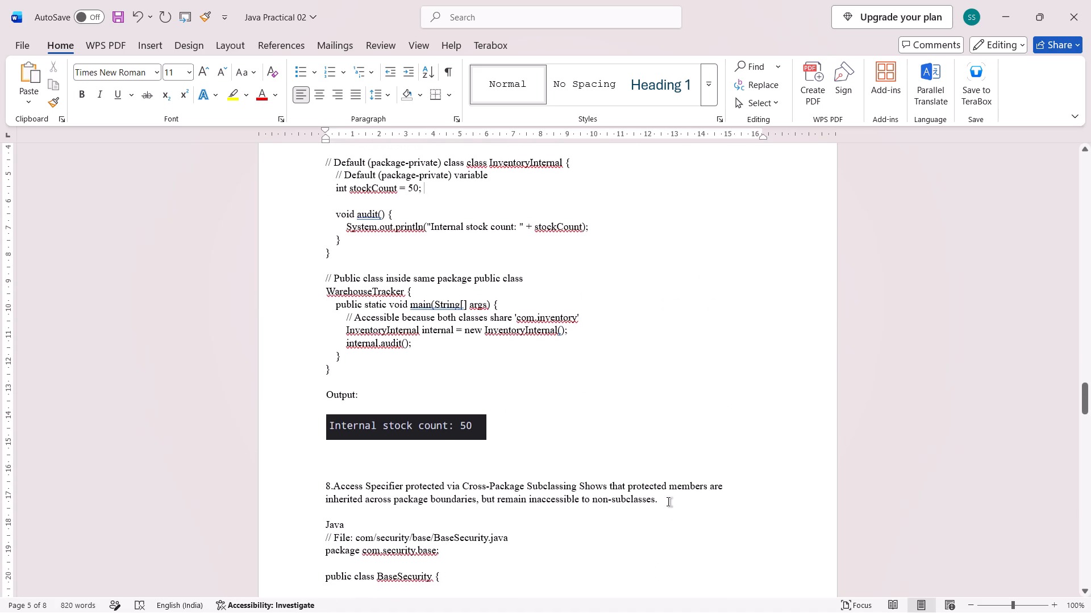
left_click_drag(668, 502, 272, 479)
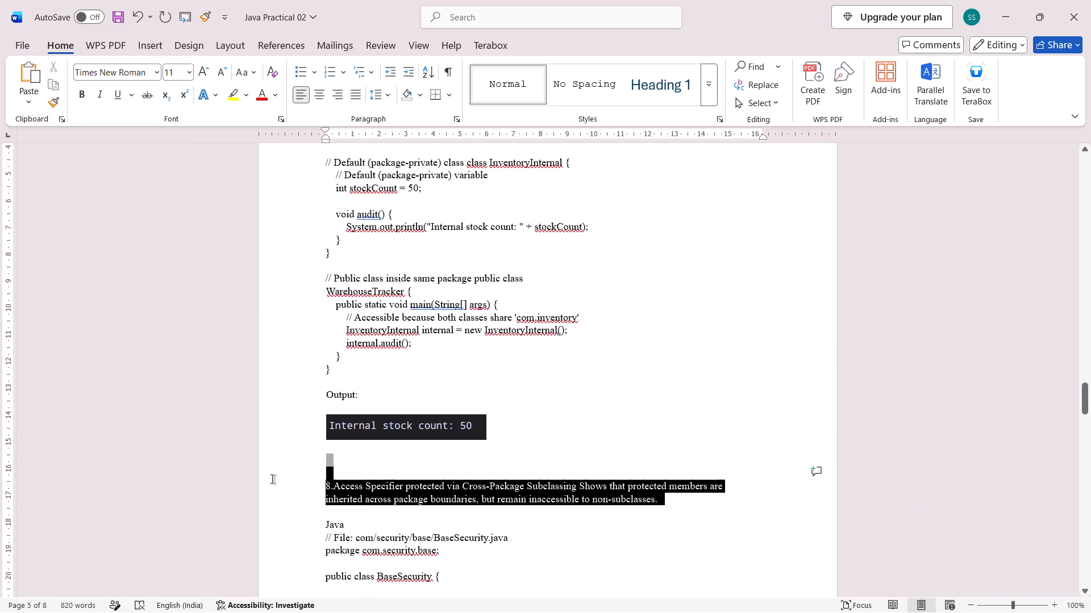
left_click_drag(272, 479, 289, 482)
key("ctrl+b")
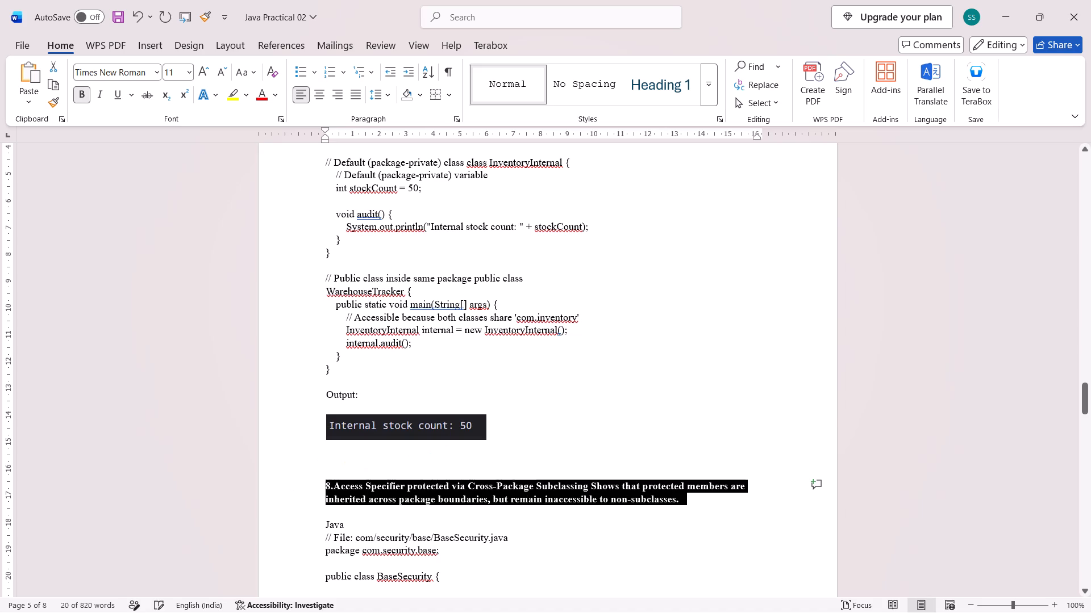
left_click(598, 518)
scroll(598, 518, "down", 4)
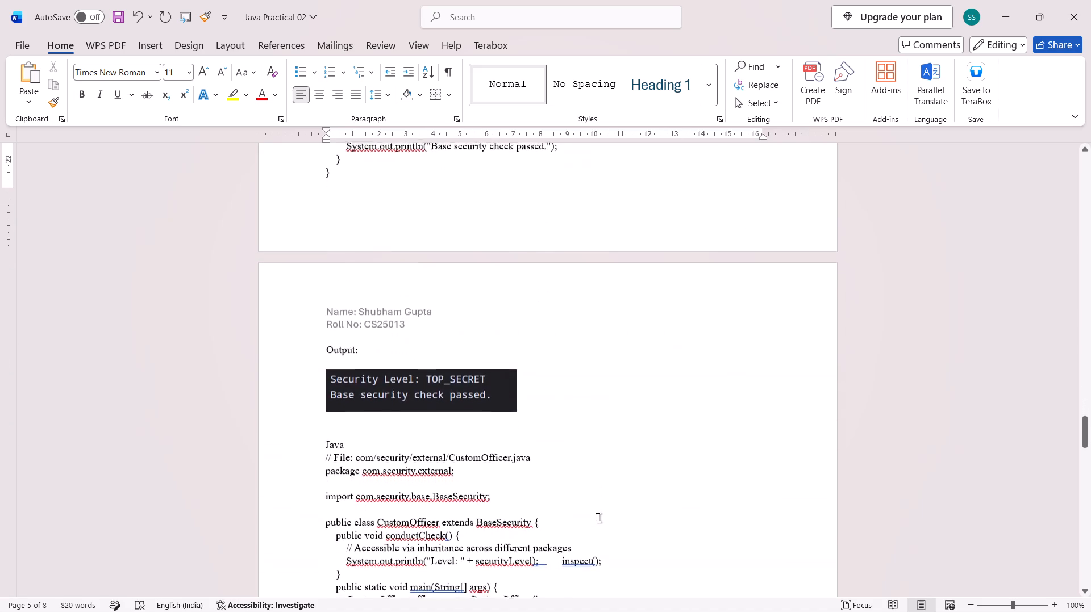
scroll(598, 518, "down", 4)
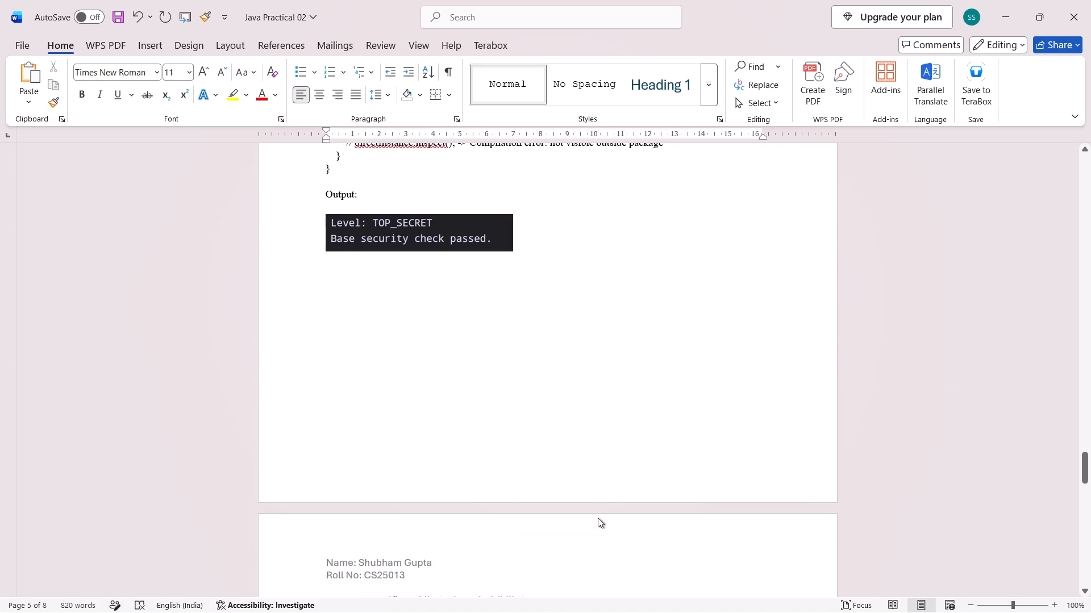
key("ctrl+s")
Make the heading and description of section 9, Access Specifier public (Universal Visibility), bold.
scroll(598, 518, "right", 1)
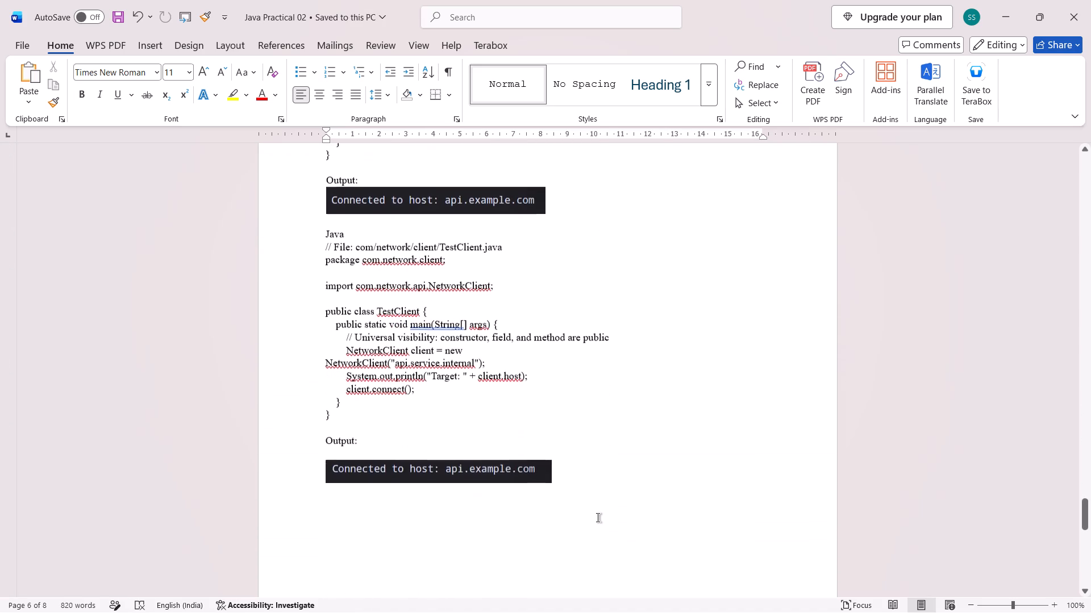
scroll(598, 518, "right", 1)
scroll(598, 518, "up", 1)
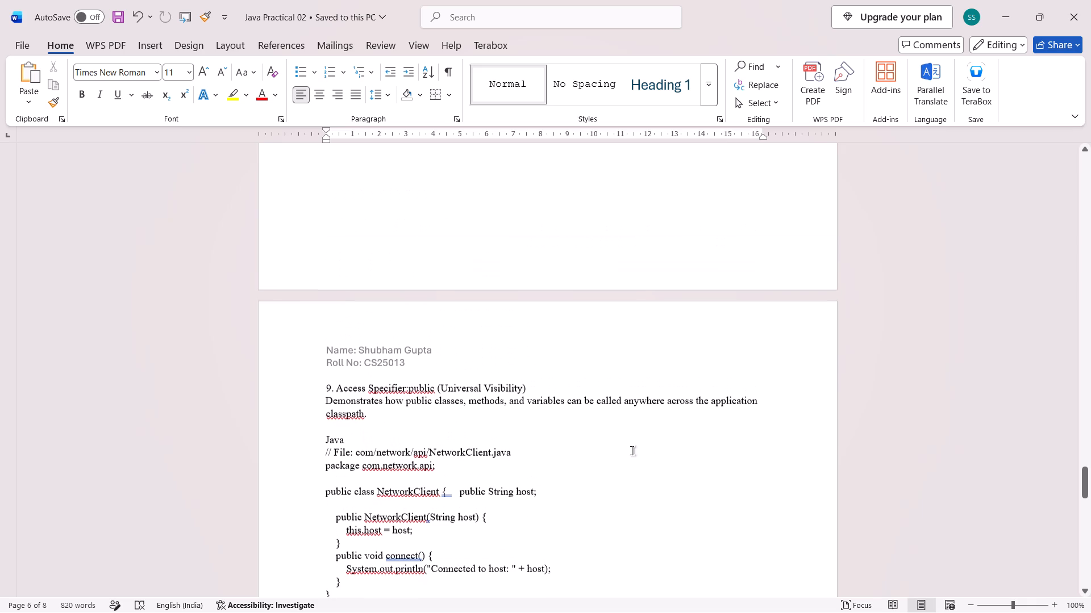
Make the heading and description of section 9, Access Specifier public (Universal Visibility), bold.
left_click_drag(377, 412, 297, 384)
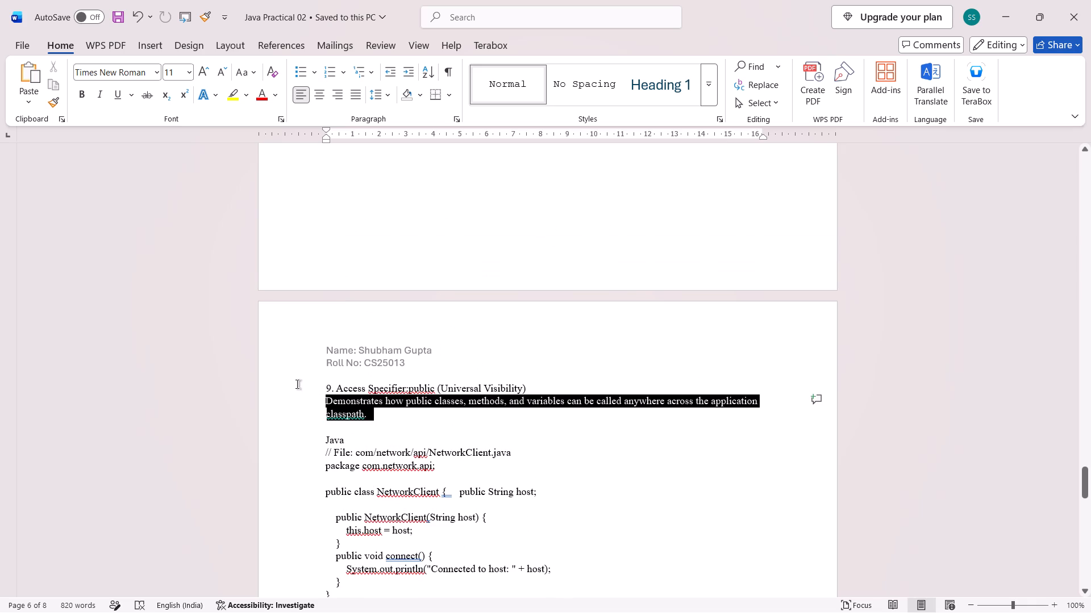
left_click_drag(297, 384, 295, 384)
key("ctrl+b")
Make the heading and description of section 10, Complete Access Specifiers Matrix in One Program, bold and save the document.
scroll(564, 350, "up", 2)
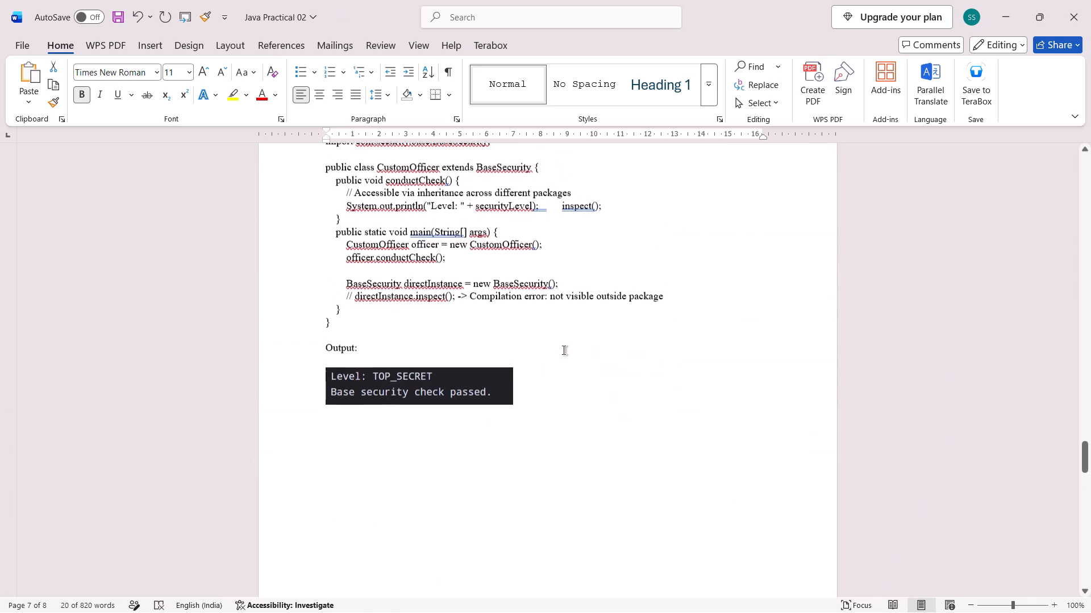
scroll(564, 350, "down", 6)
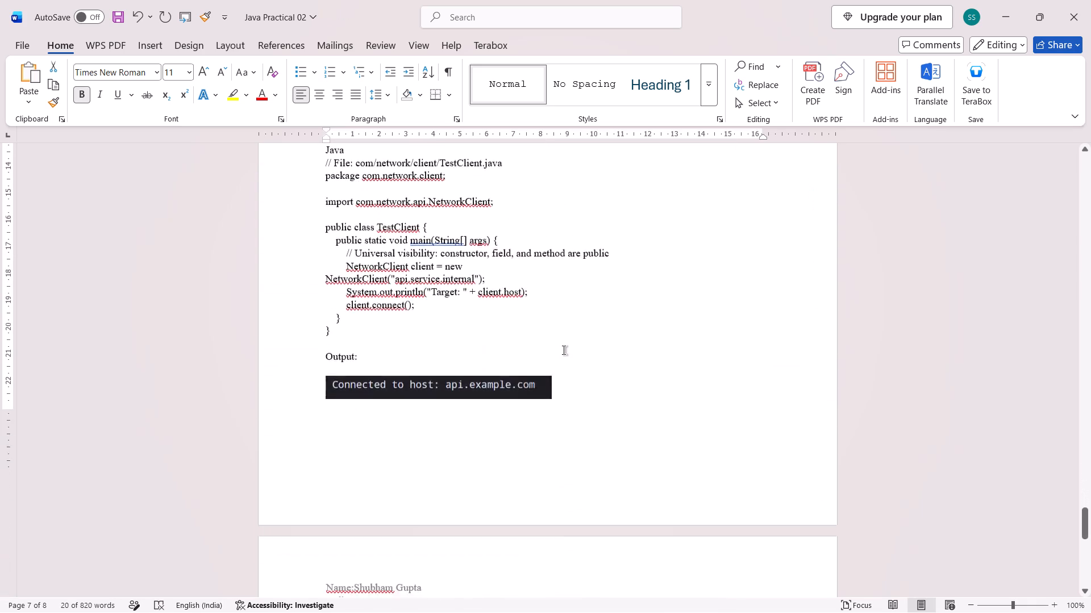
scroll(564, 350, "down", 3)
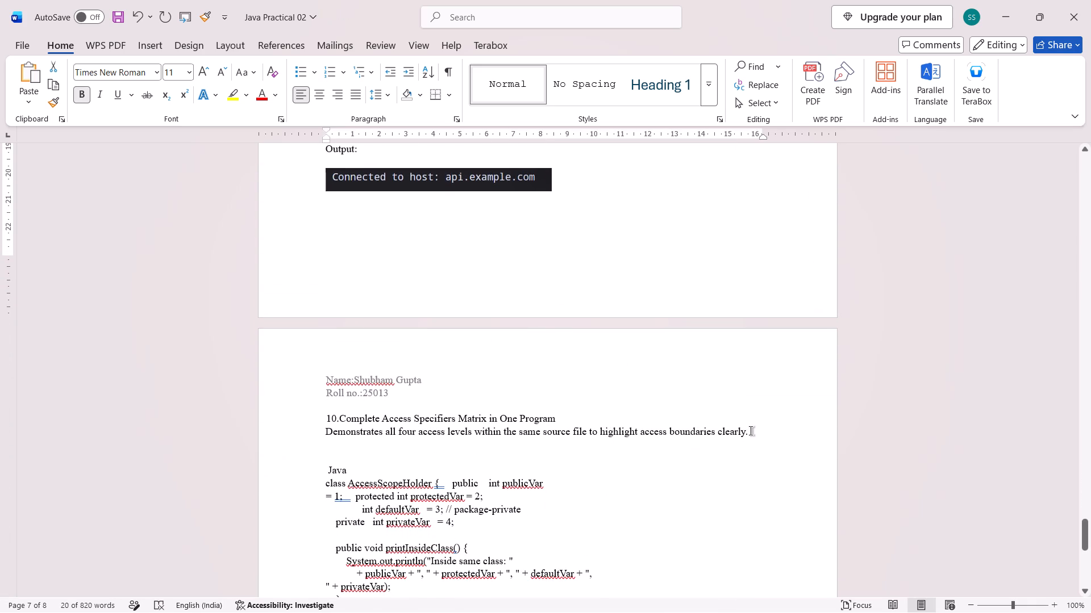
left_click_drag(751, 431, 206, 412)
key("ctrl+b")
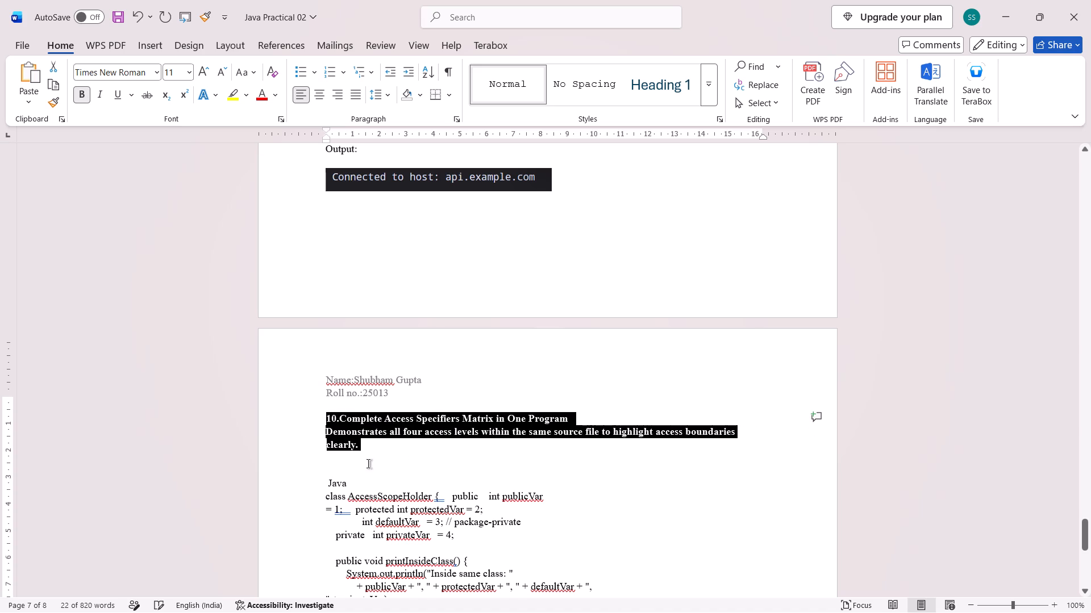
left_click(410, 476)
scroll(410, 476, "down", 3)
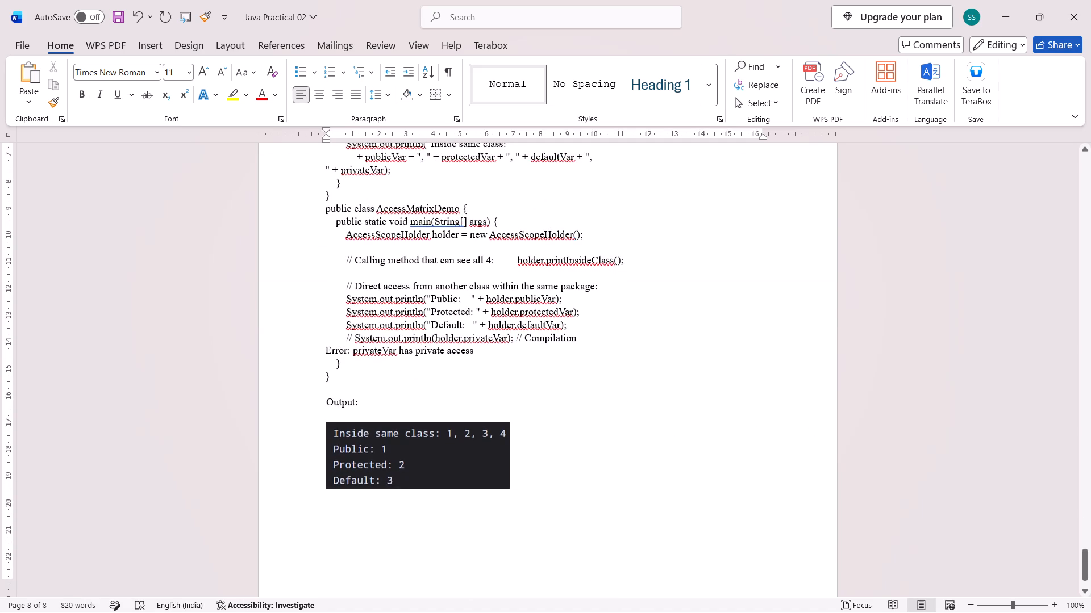
key("ctrl+s")
Look back over the bold section headings and close the Java Practical 02 document.
scroll(410, 476, "down", 3)
scroll(410, 476, "up", 2)
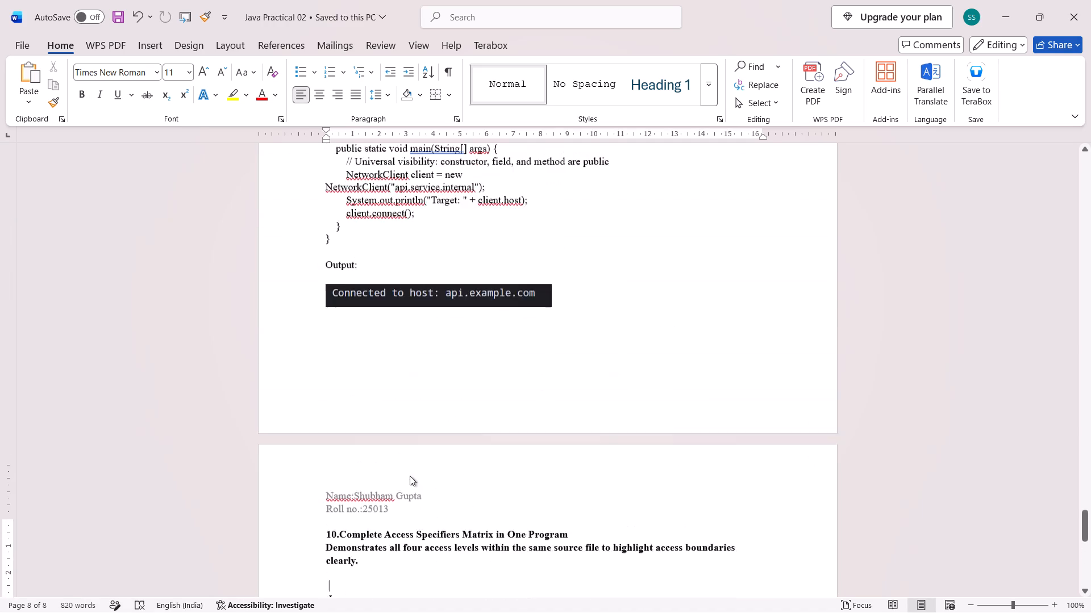
scroll(410, 476, "up", 3)
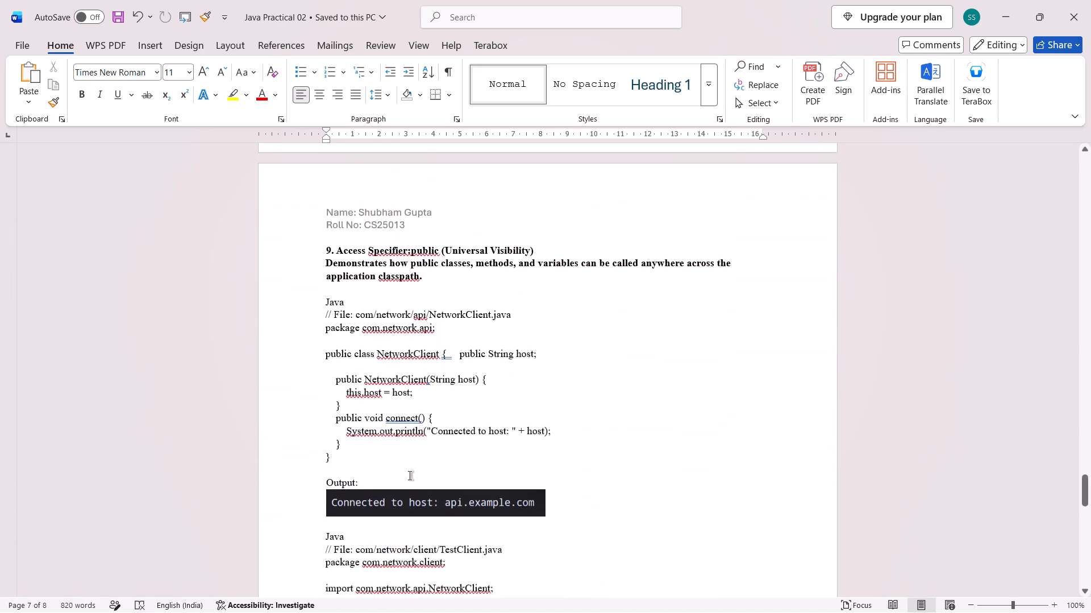
scroll(410, 476, "up", 1)
left_click(1090, 2)
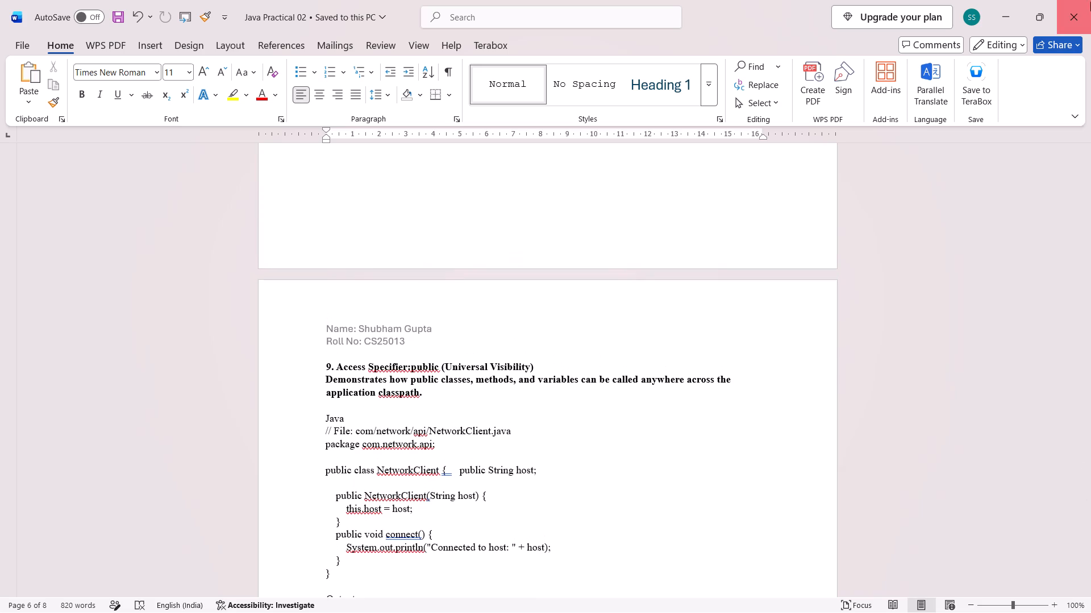
left_click(1089, 3)
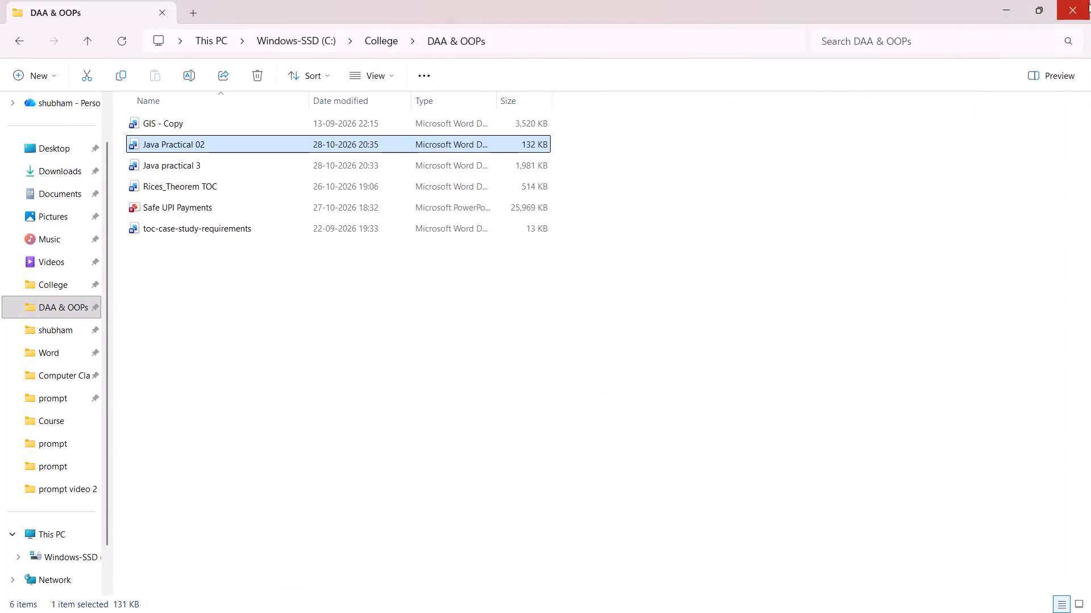
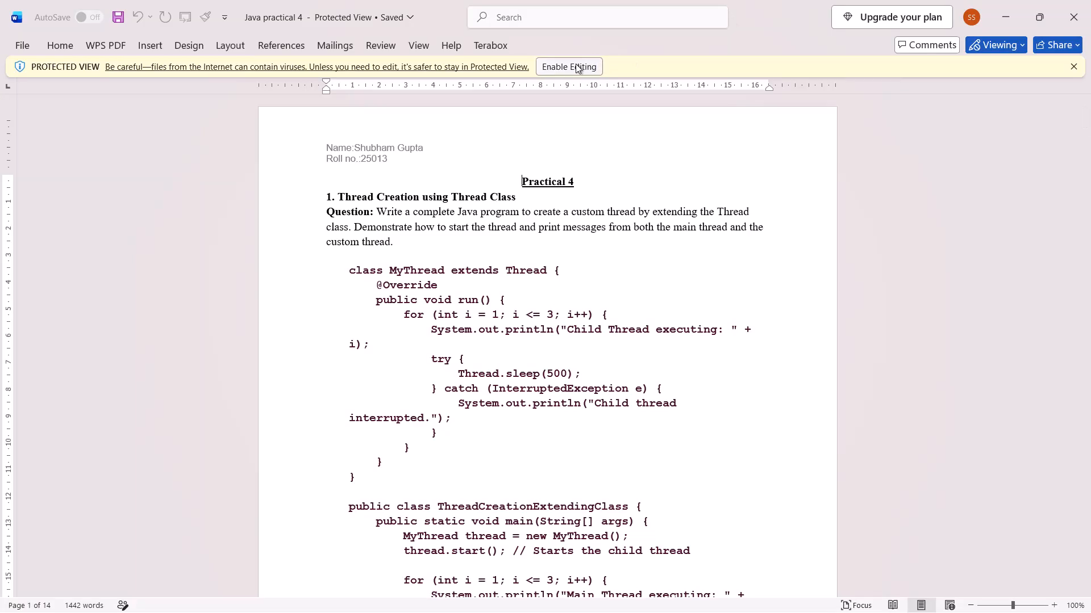
Enable editing in the Java practical 4 document and set its entire body text to Times New Roman.
left_click(576, 64)
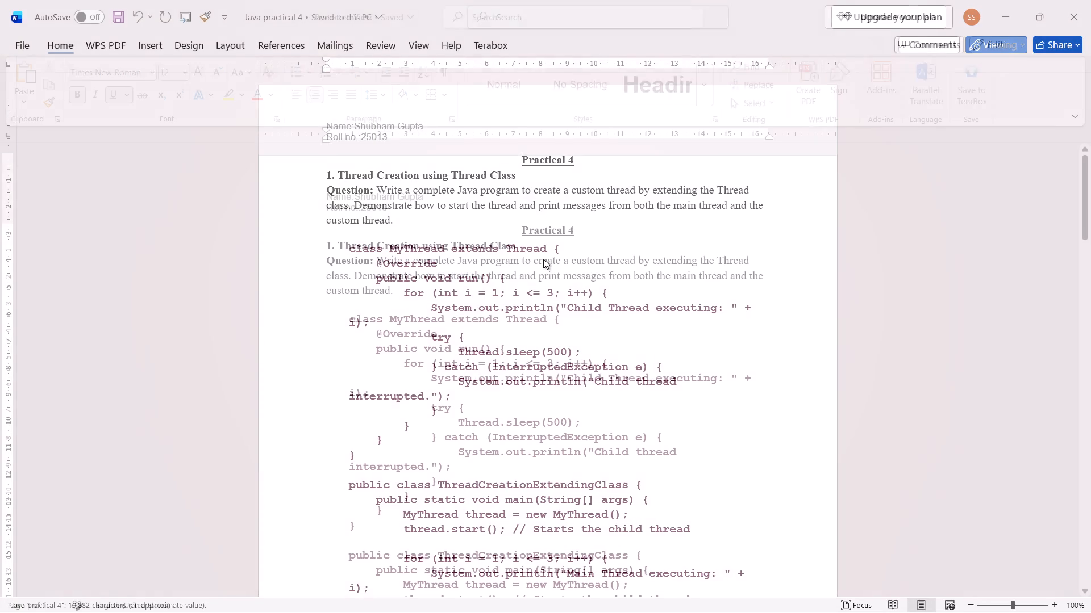
key("ctrl+a")
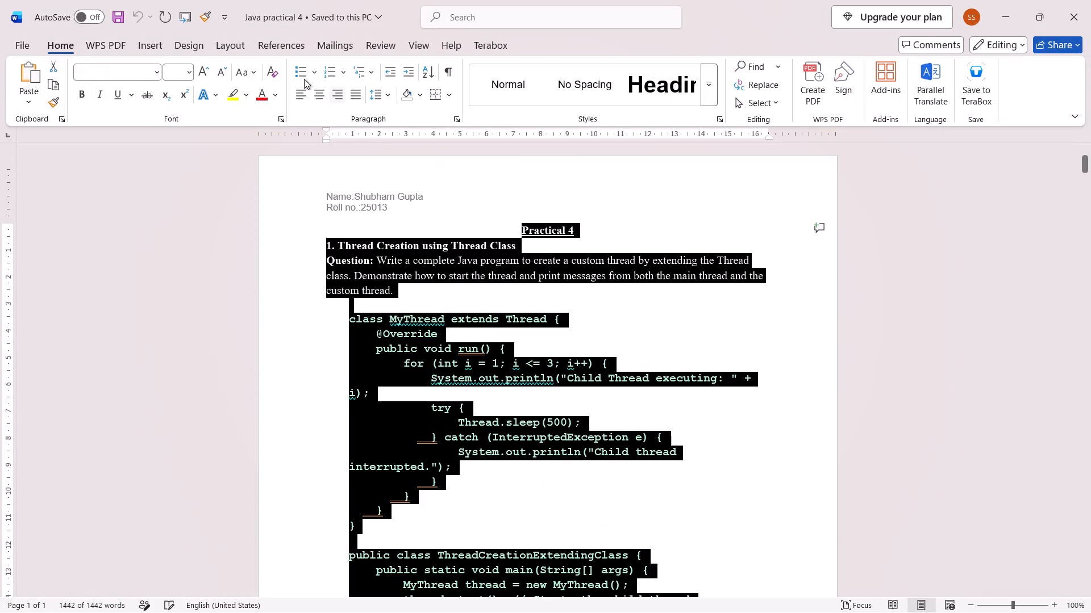
left_click_drag(157, 72, 151, 174)
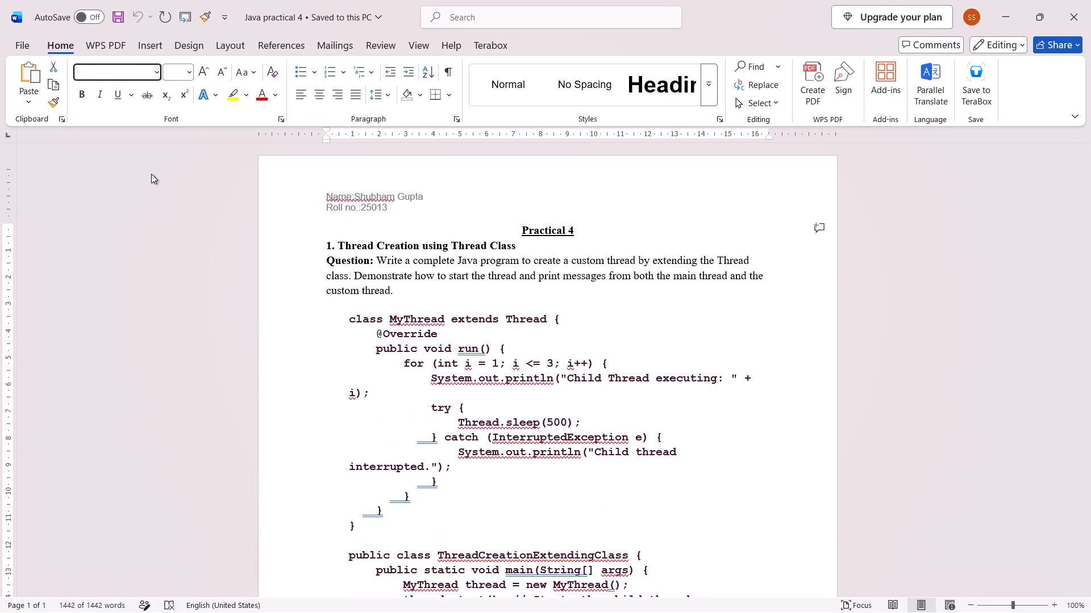
left_click_drag(156, 76, 152, 169)
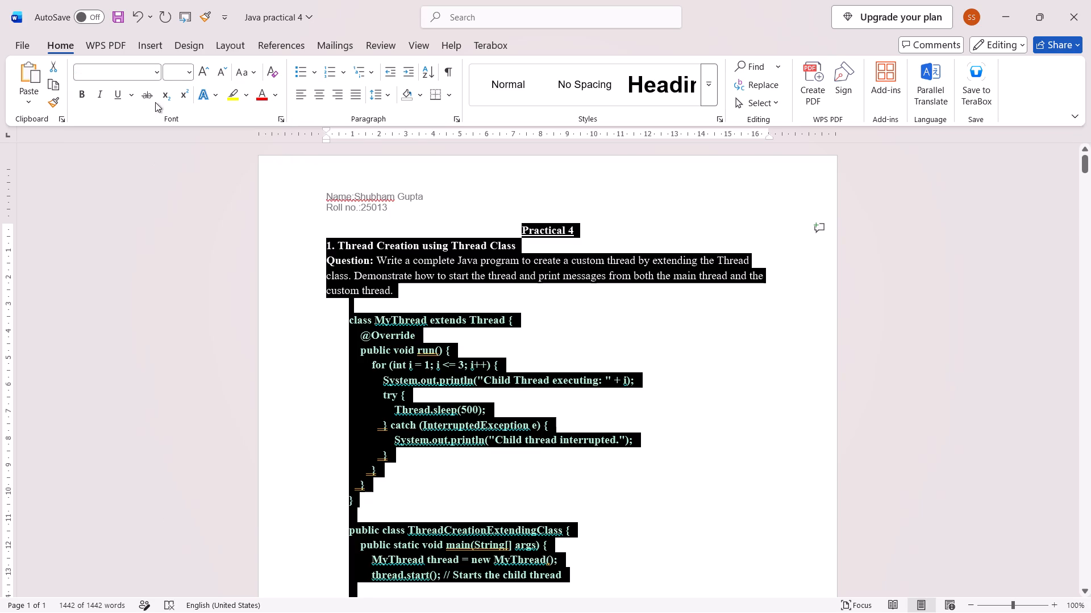
left_click_drag(157, 78, 123, 166)
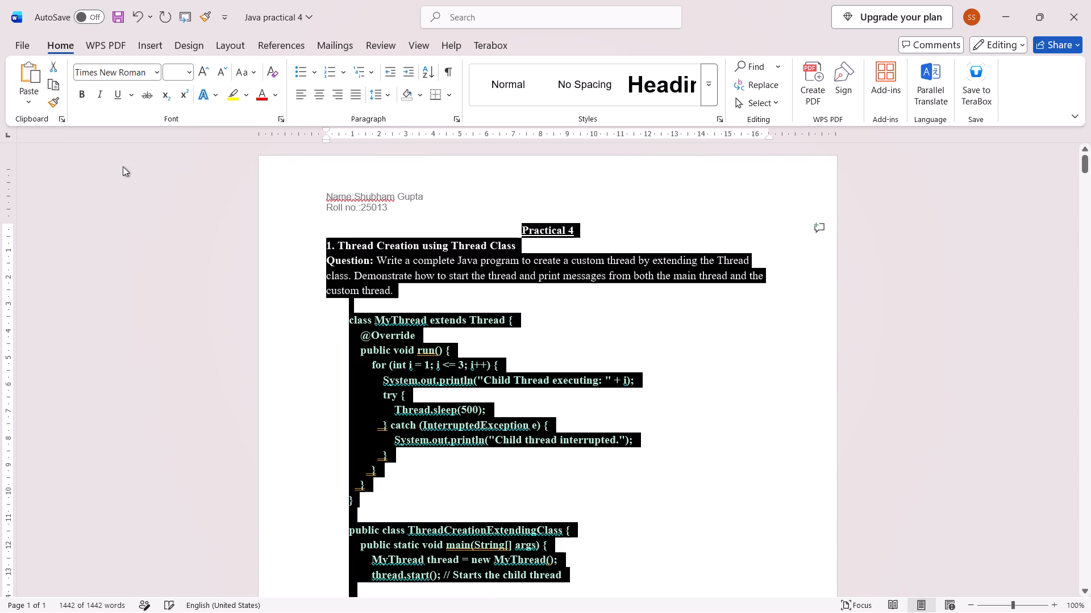
Set the font of the entire Java practical 4 document to Times New Roman.
left_click(154, 75)
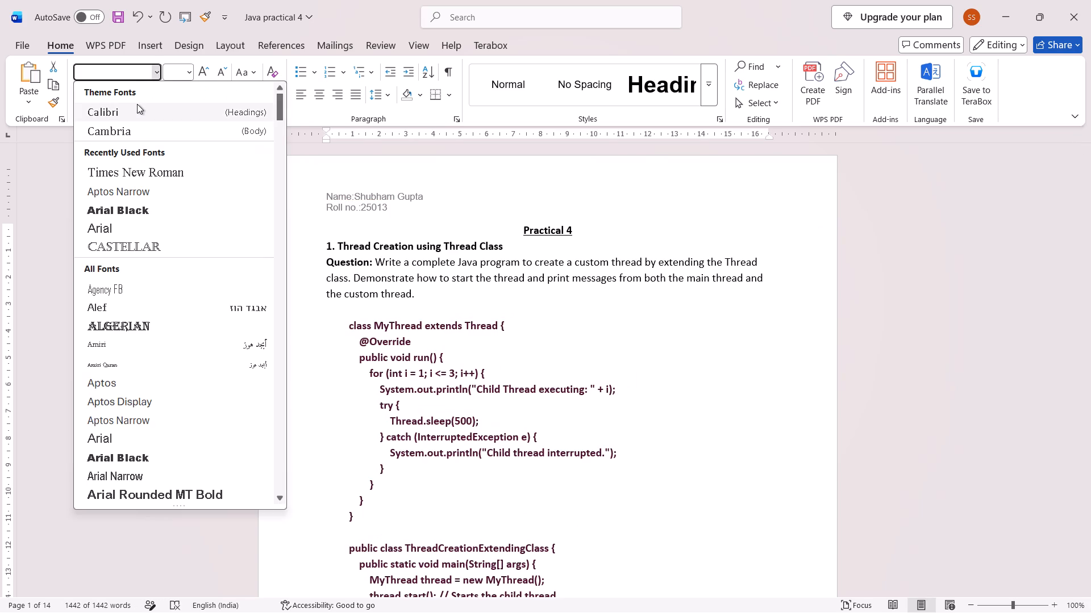
left_click(119, 169)
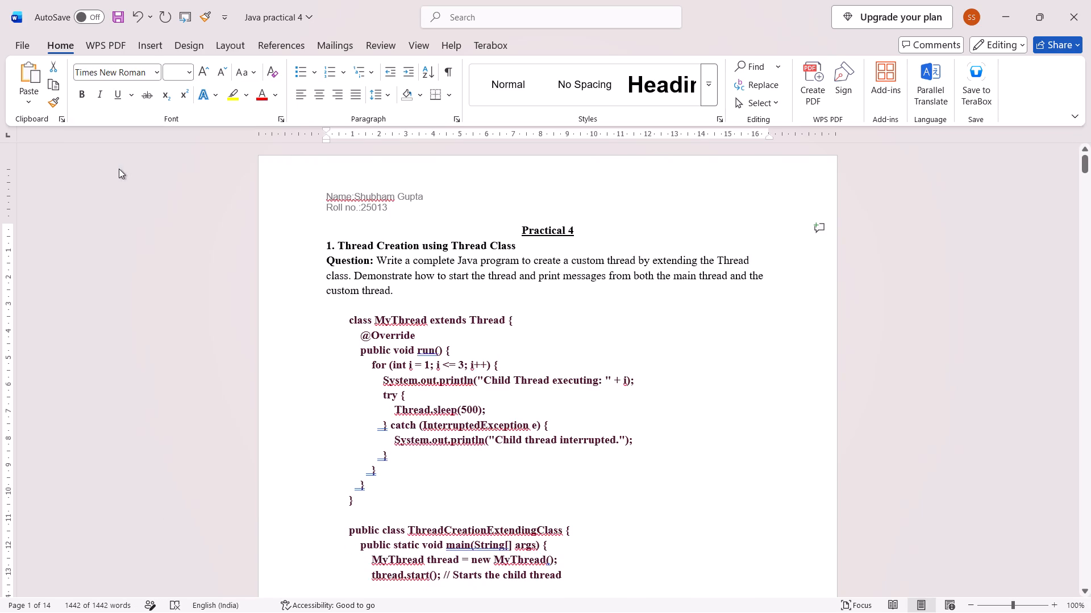
Apply the Normal style to the Practical 4 title, centre it, make it bold and enlarge its text.
left_click(590, 221)
left_click_drag(595, 230, 522, 229)
left_click(506, 77)
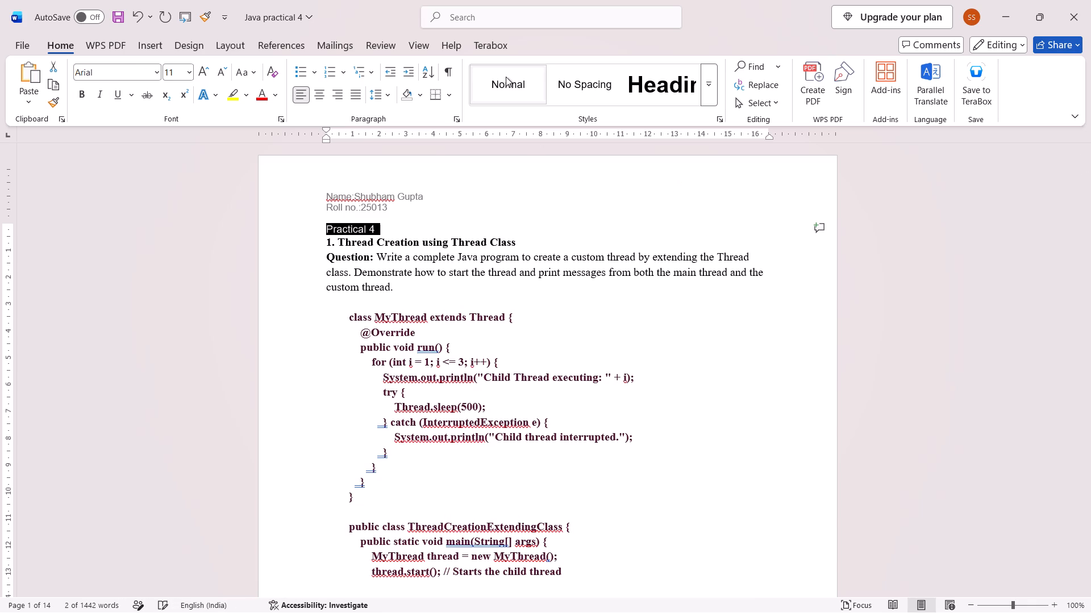
left_click(319, 94)
key("ctrl+b")
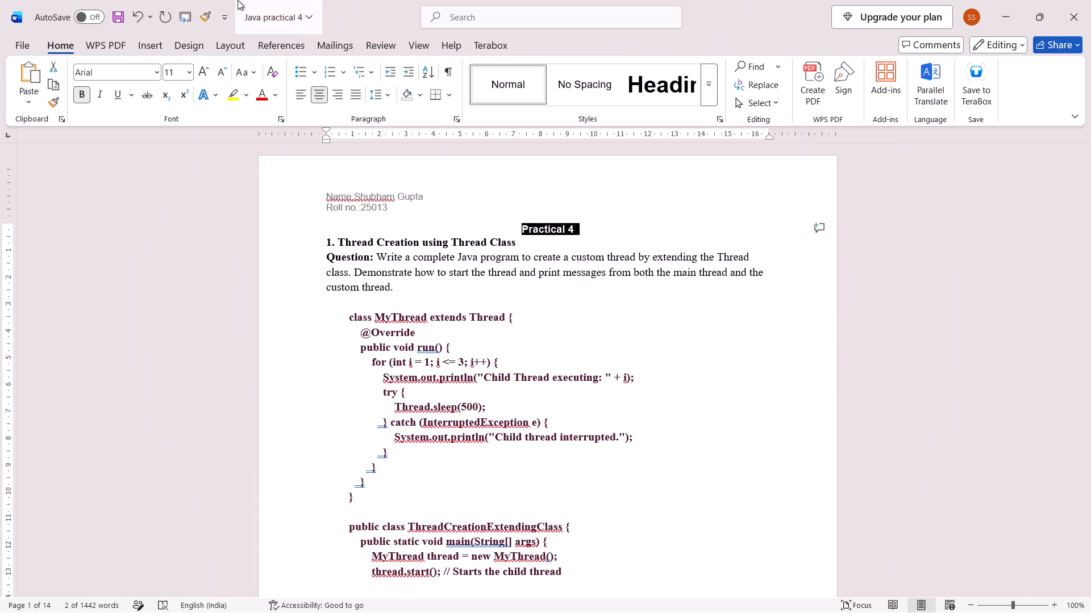
triple_click(205, 64)
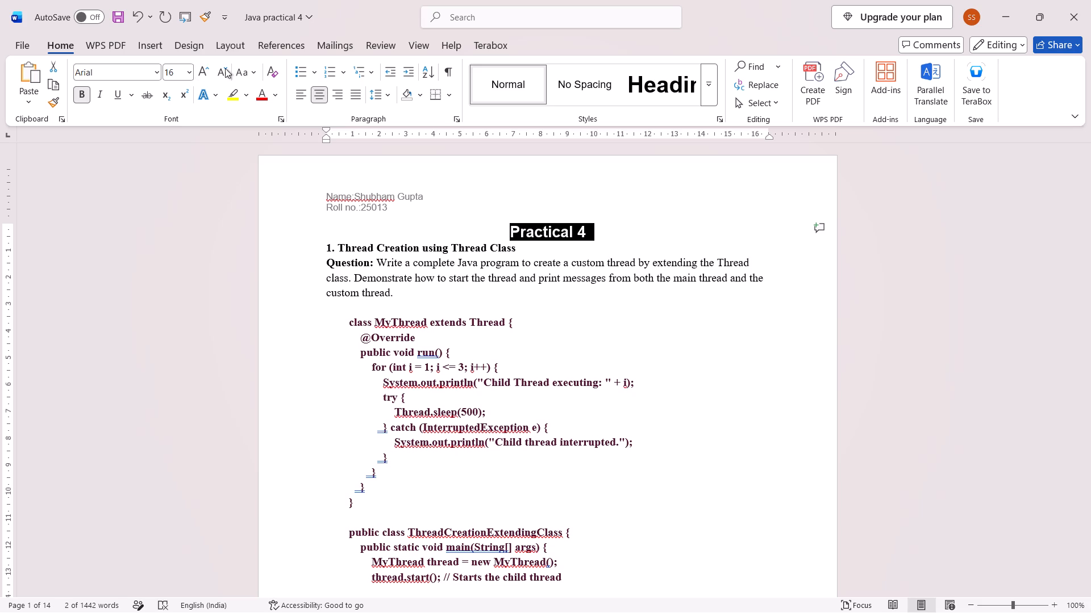
left_click(228, 71)
left_click(659, 320)
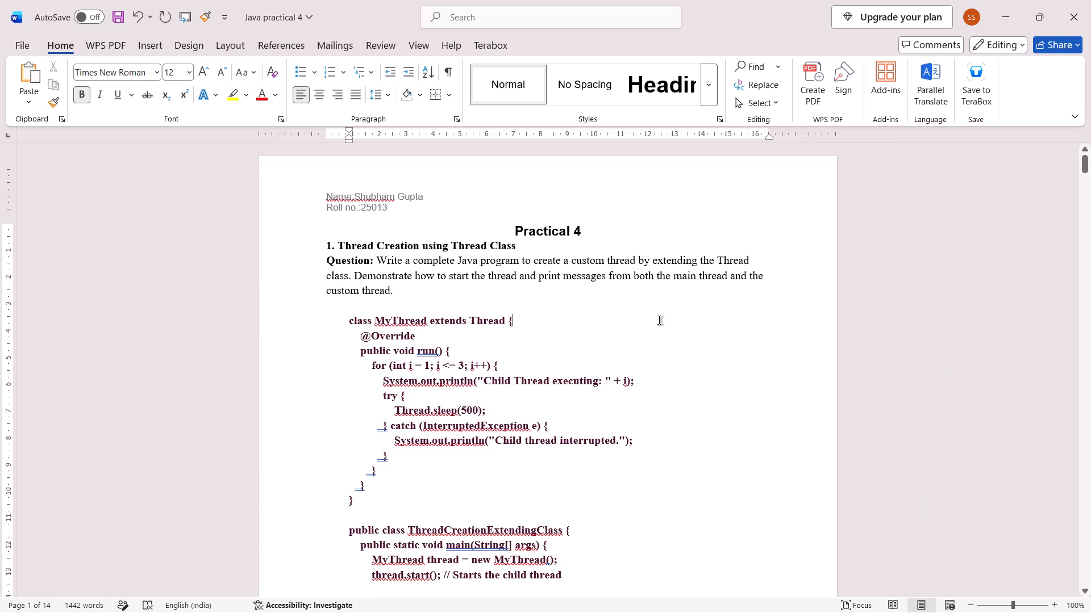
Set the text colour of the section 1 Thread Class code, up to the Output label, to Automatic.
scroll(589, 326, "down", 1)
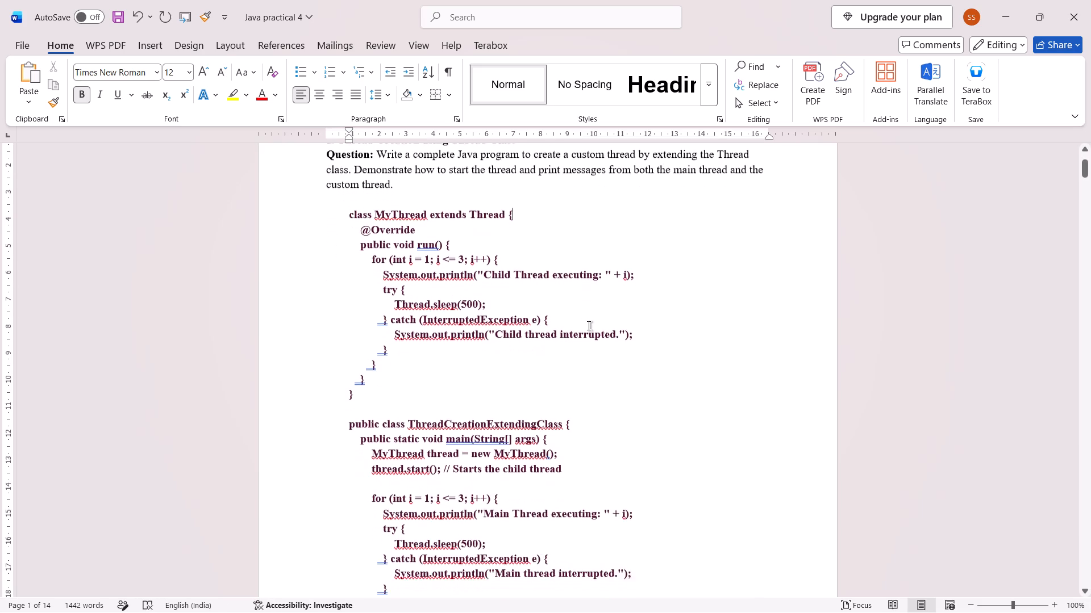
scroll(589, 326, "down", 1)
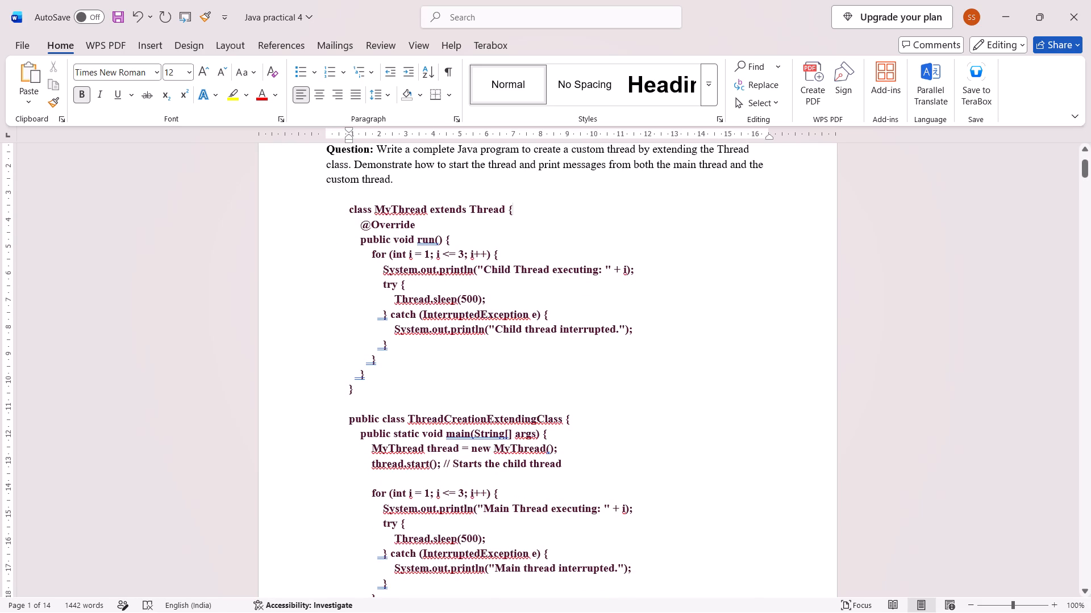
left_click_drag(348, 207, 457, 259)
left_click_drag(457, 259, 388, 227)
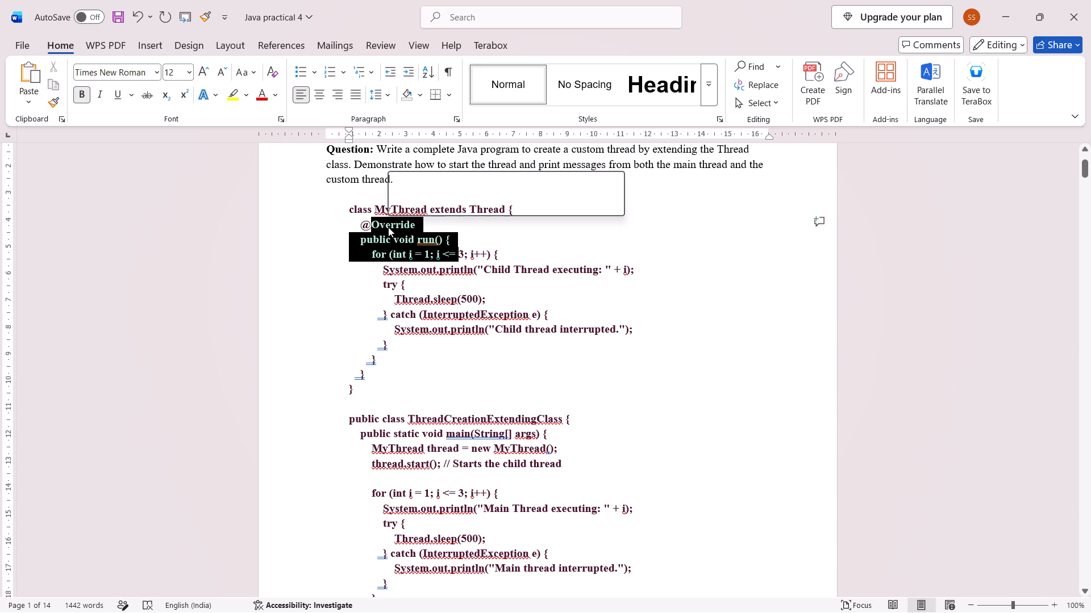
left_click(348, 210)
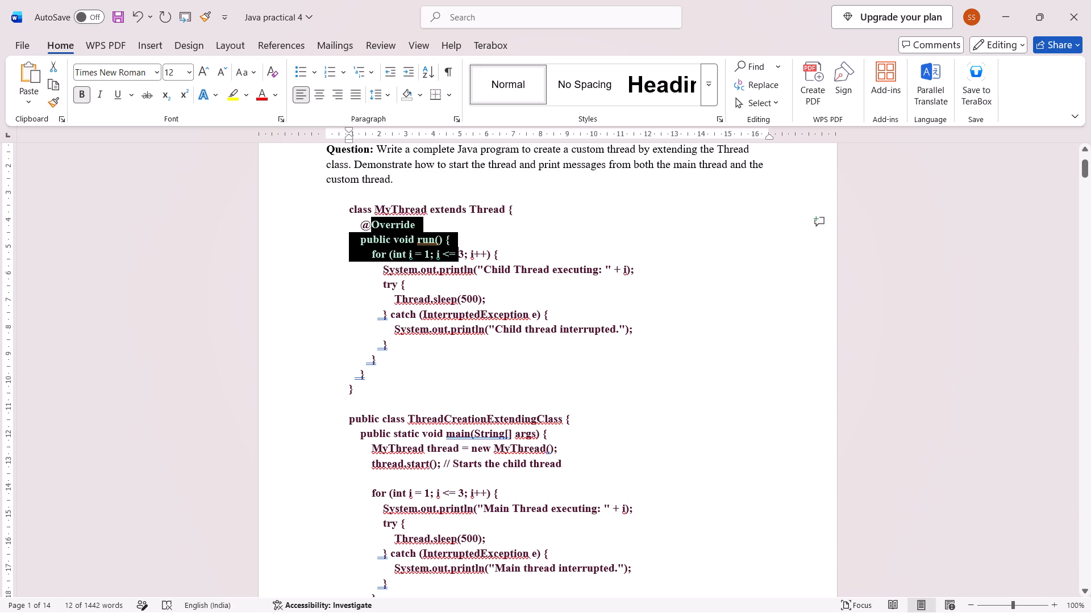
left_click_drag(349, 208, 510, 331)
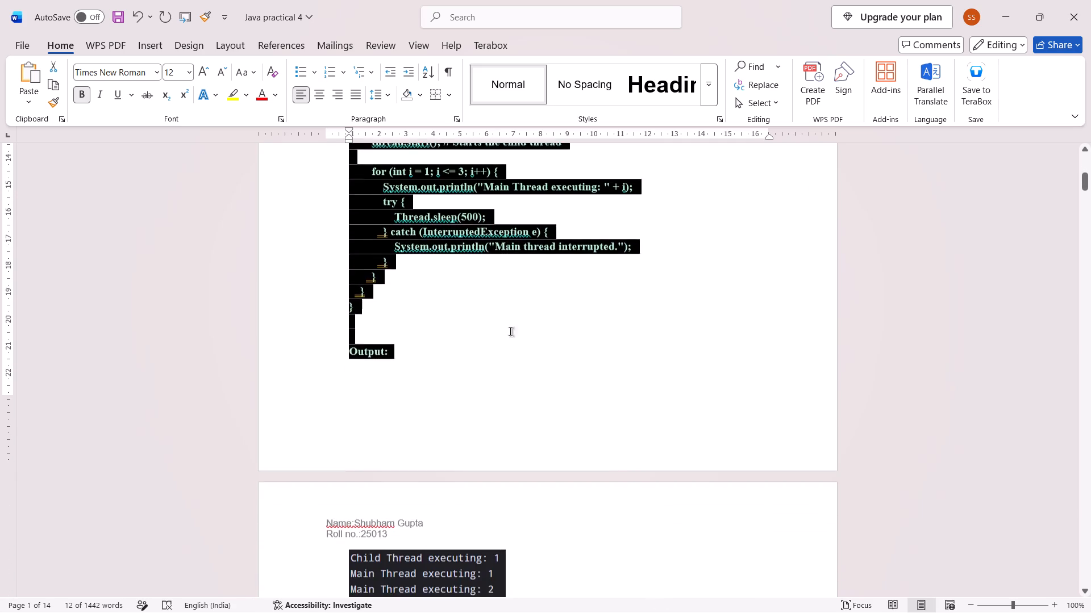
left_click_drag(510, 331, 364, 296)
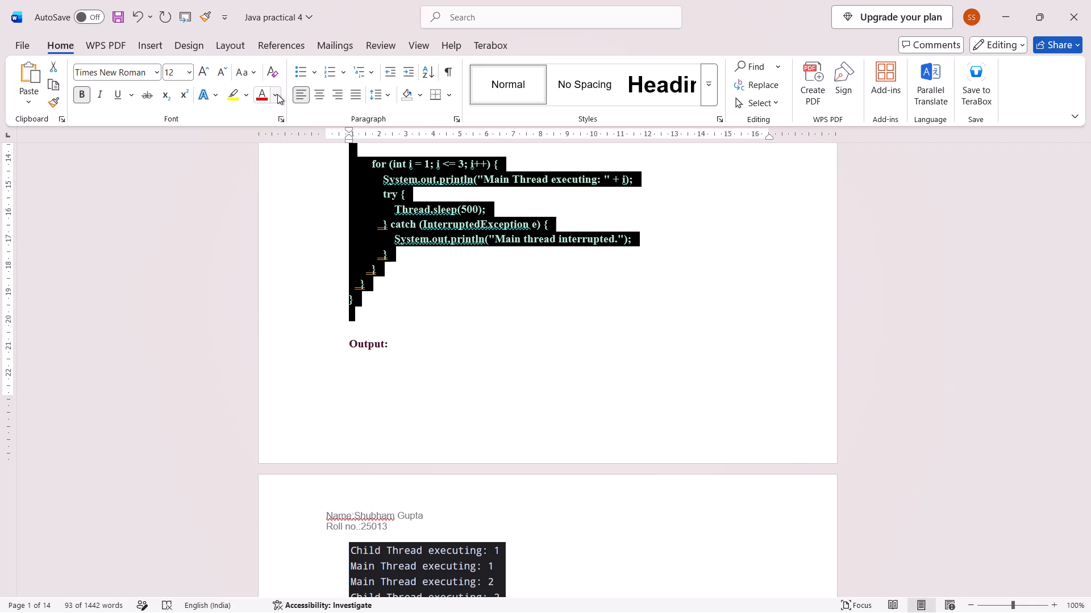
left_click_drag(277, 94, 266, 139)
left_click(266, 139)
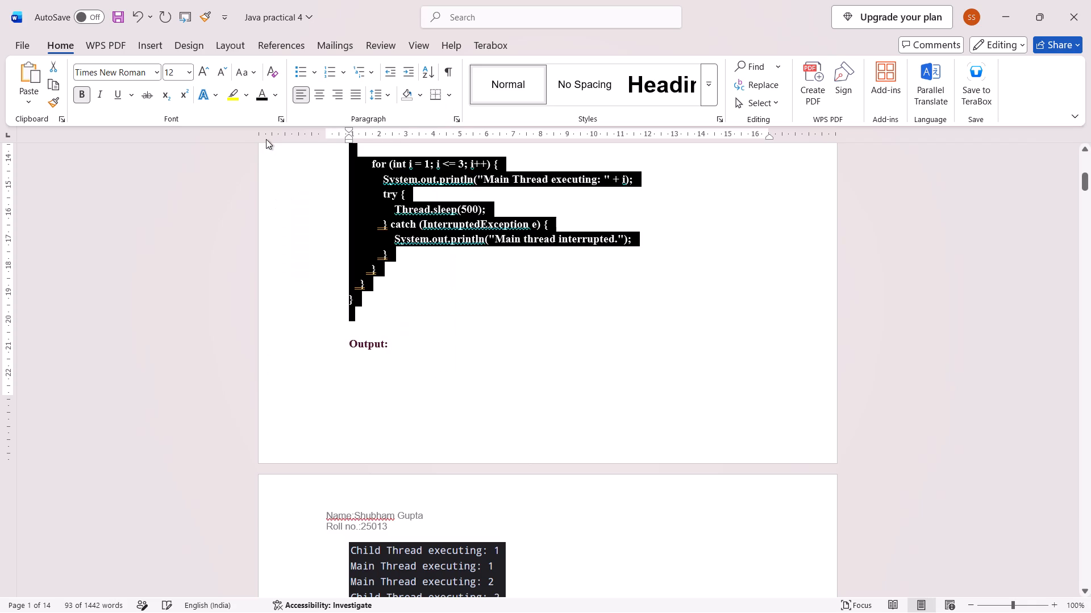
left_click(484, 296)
Set the text colour of the whole document to Automatic.
scroll(484, 296, "down", 2)
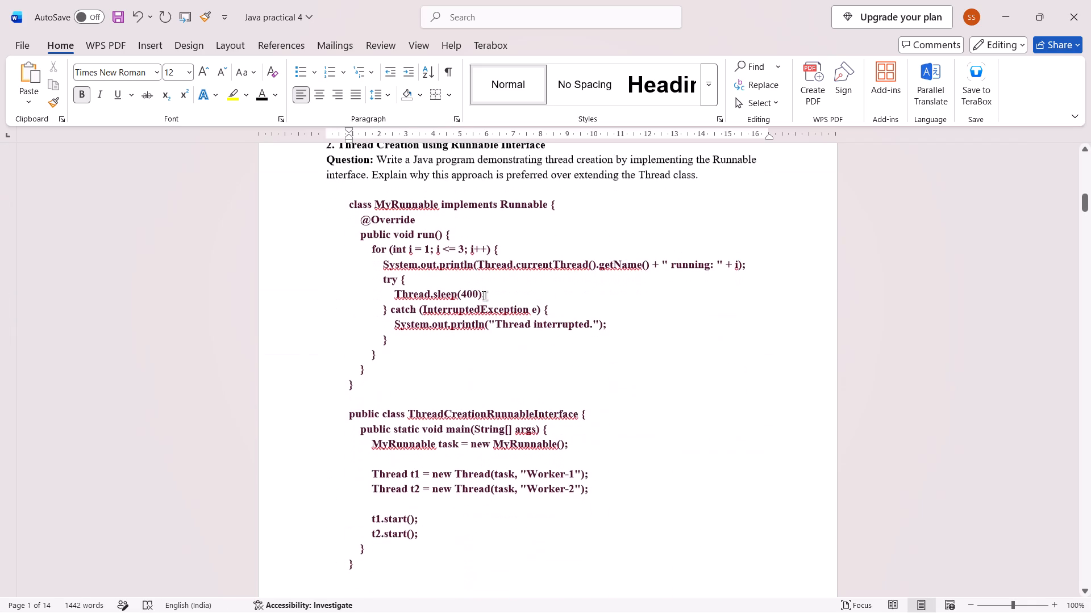
scroll(484, 296, "down", 1)
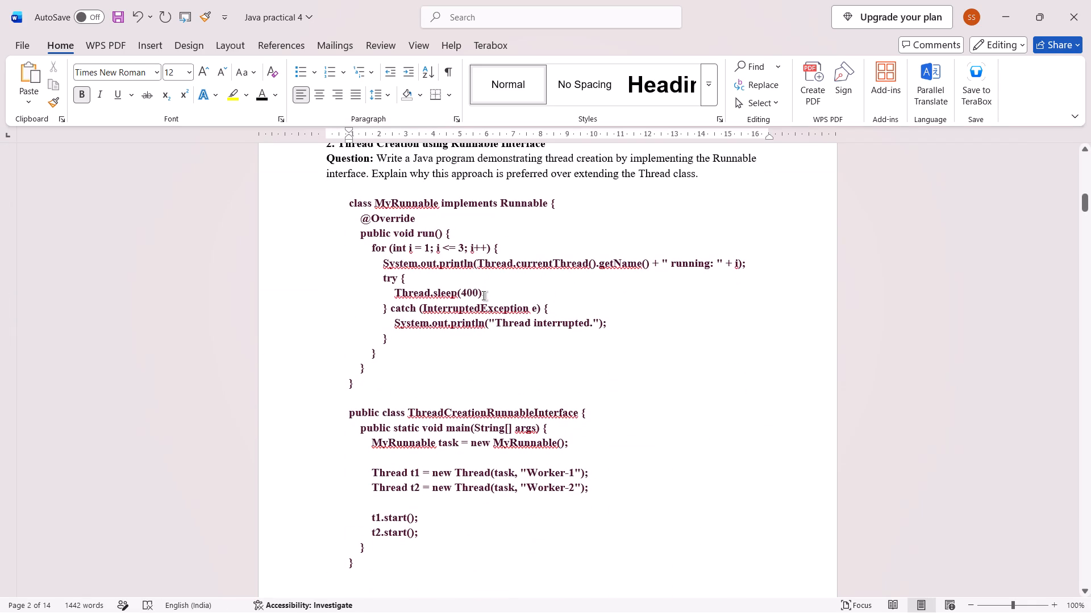
key("ctrl+a")
left_click(273, 93)
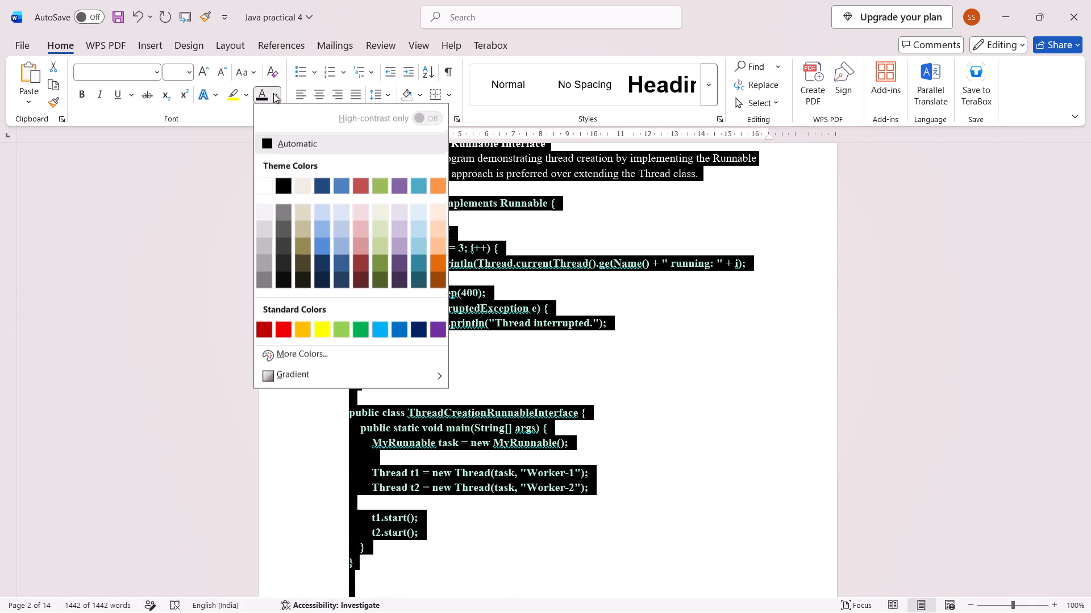
left_click(269, 142)
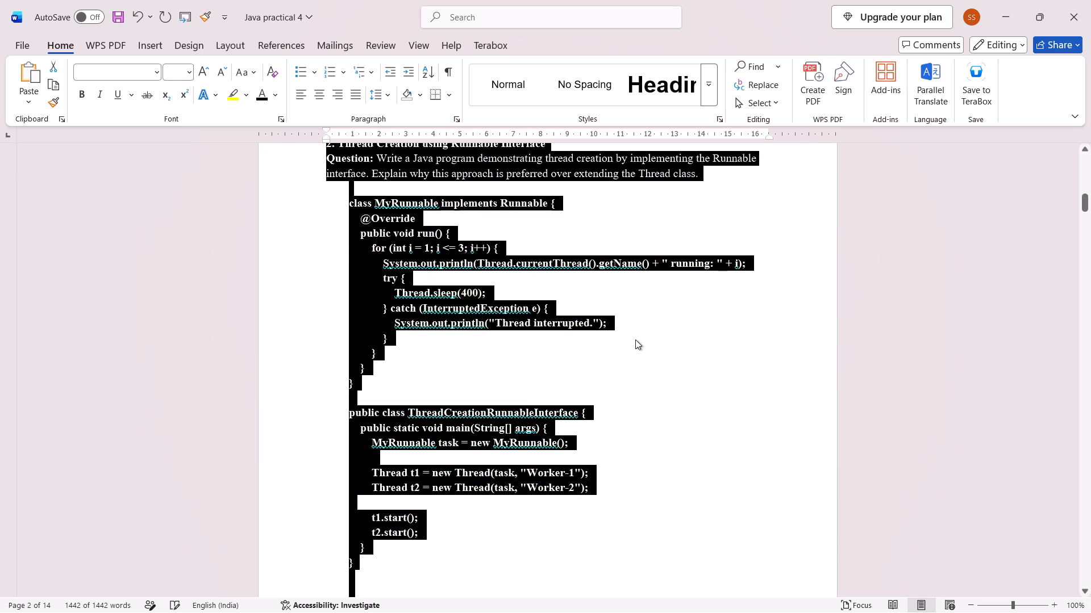
left_click(635, 339)
Apply the current font colour to the class MyRunnable implements Runnable line in section 2.
scroll(635, 339, "right", 1)
scroll(635, 339, "up", 1)
scroll(635, 339, "right", 1)
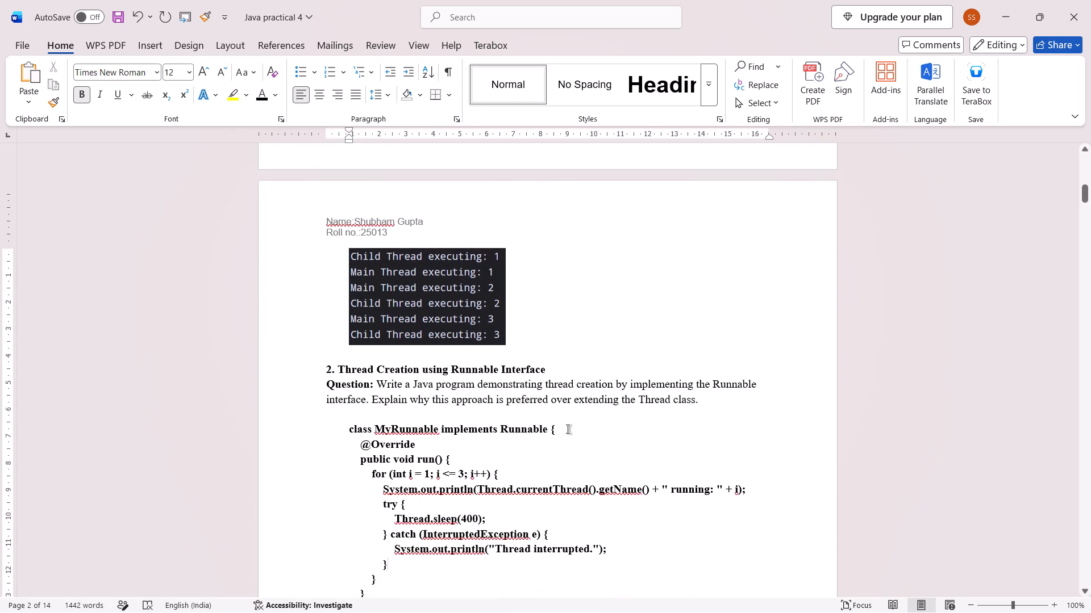
left_click_drag(568, 429, 351, 434)
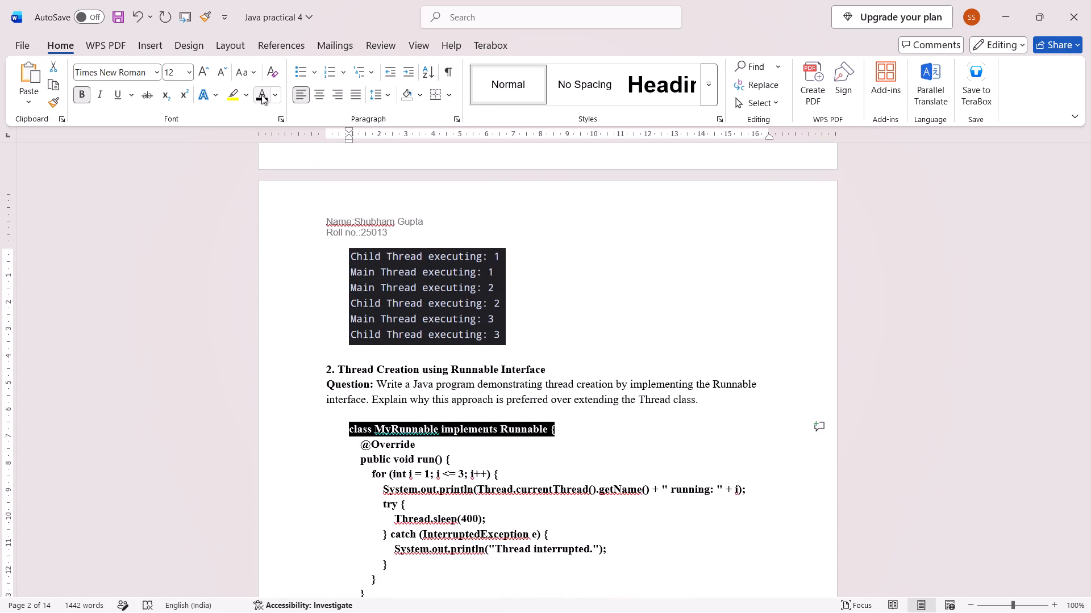
left_click(261, 95)
left_click(647, 415)
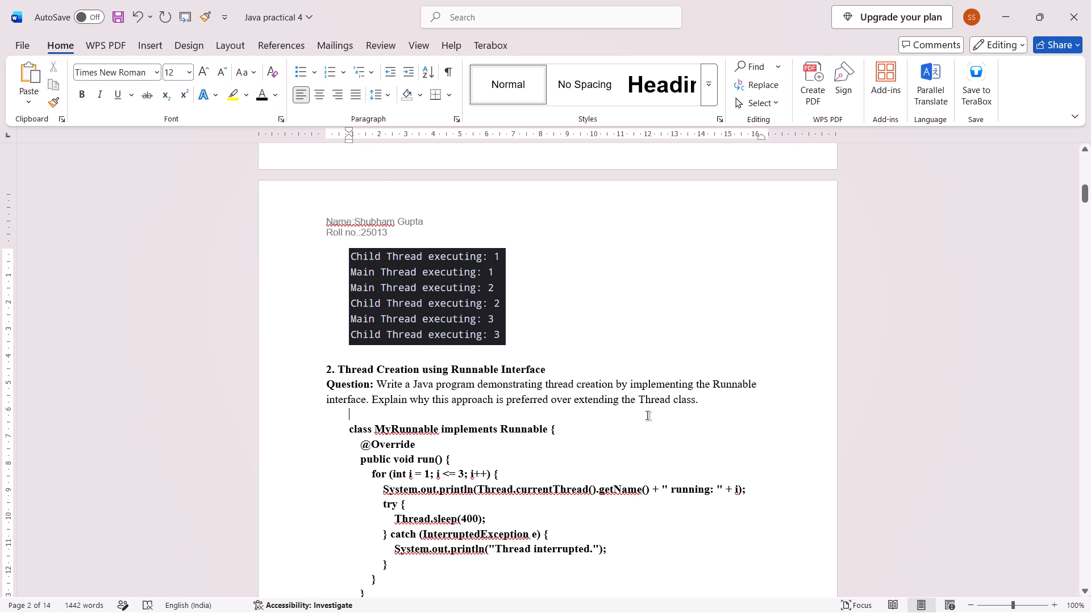
Look through the document's code sections to check the text colour and layout.
scroll(647, 415, "down", 2)
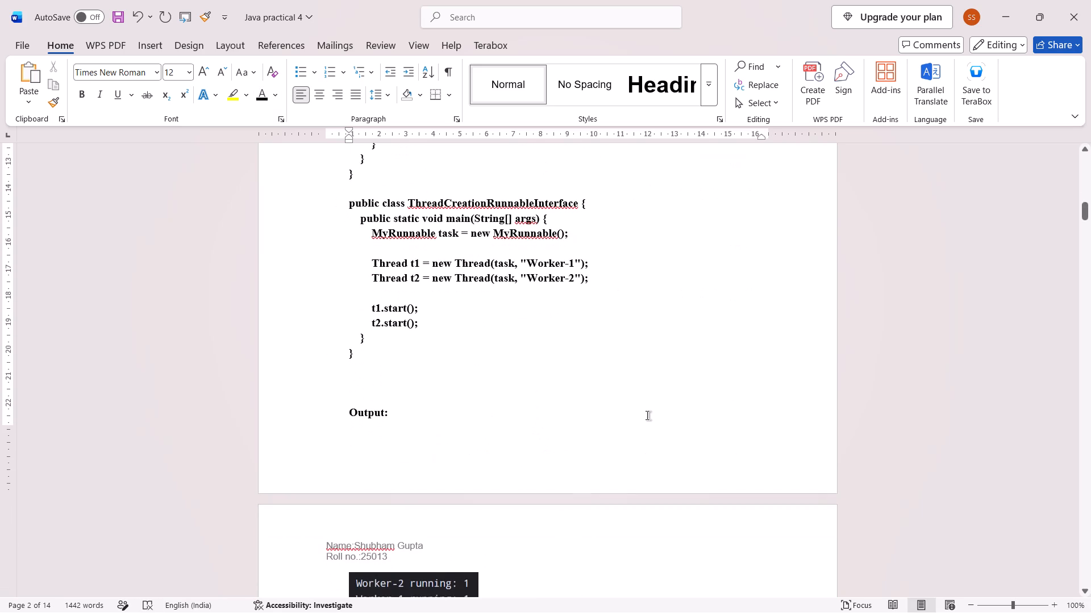
scroll(647, 415, "down", 4)
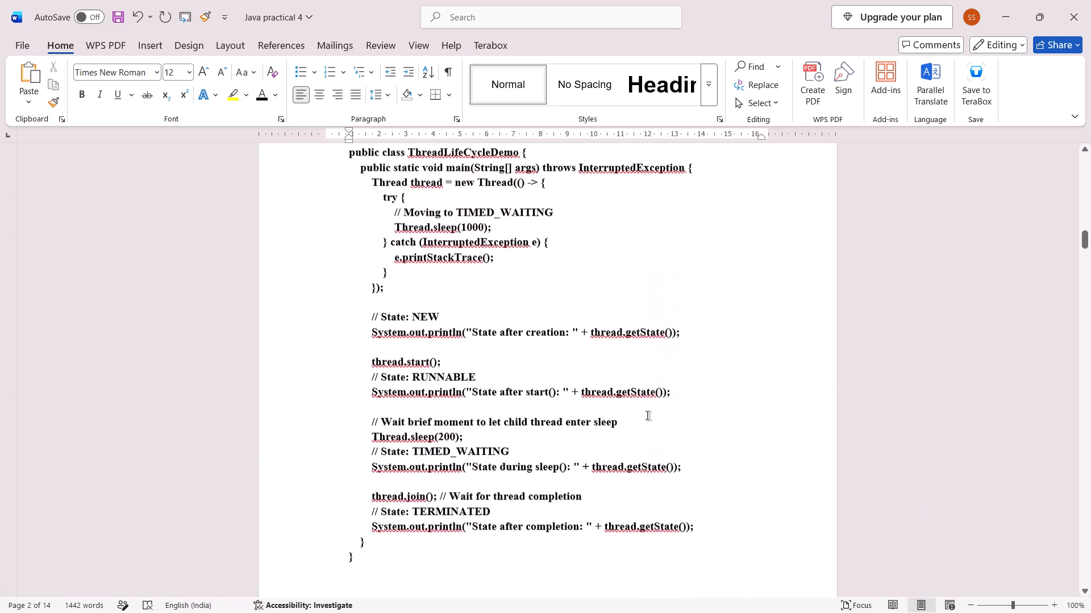
scroll(647, 415, "down", 1)
scroll(647, 415, "up", 16)
scroll(647, 415, "down", 1)
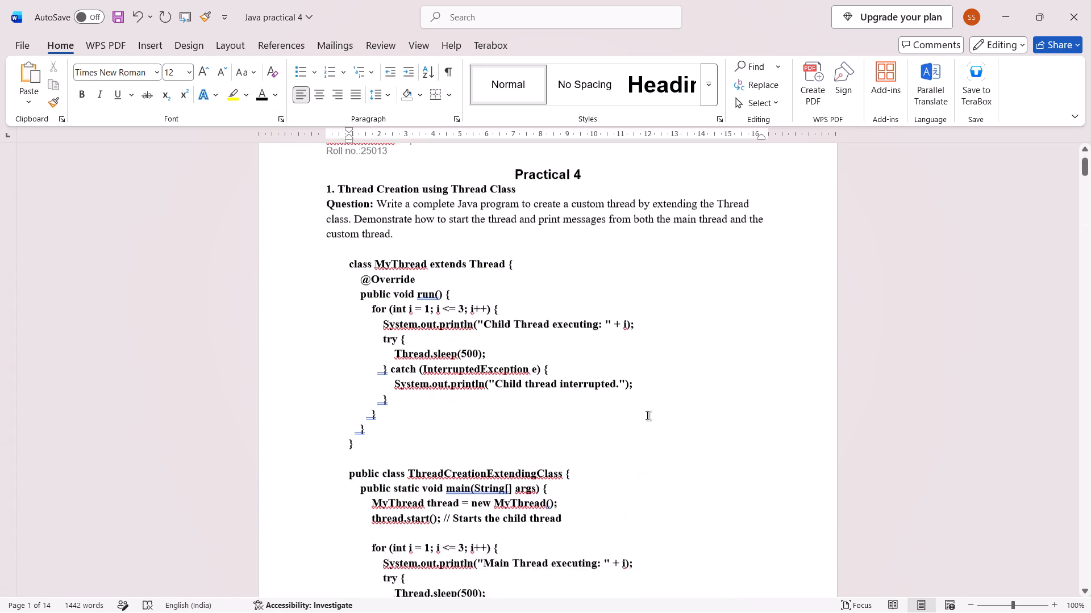
scroll(647, 415, "down", 4)
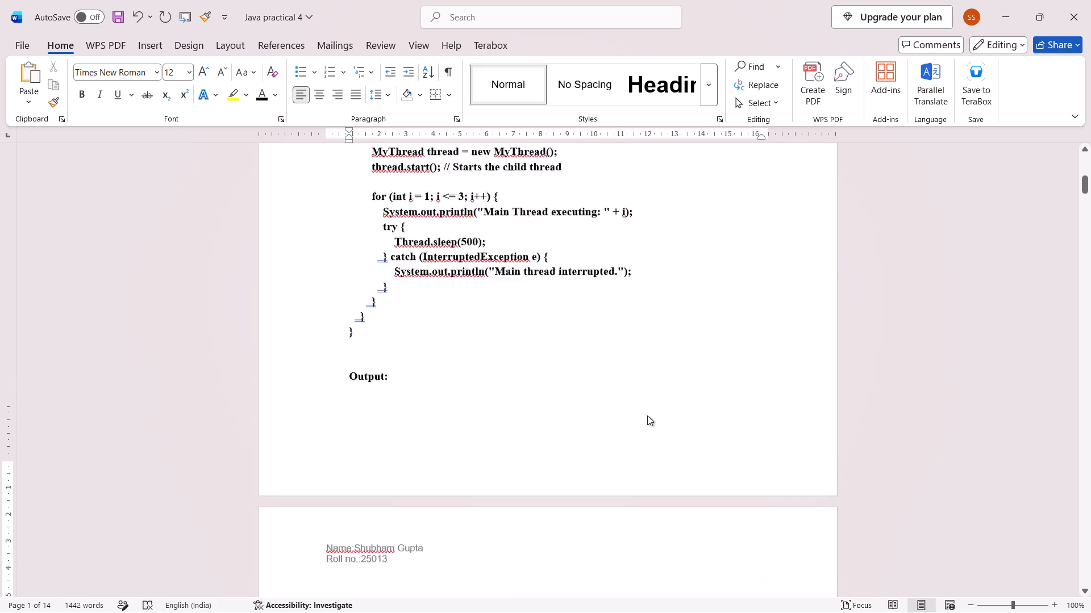
scroll(647, 415, "down", 1)
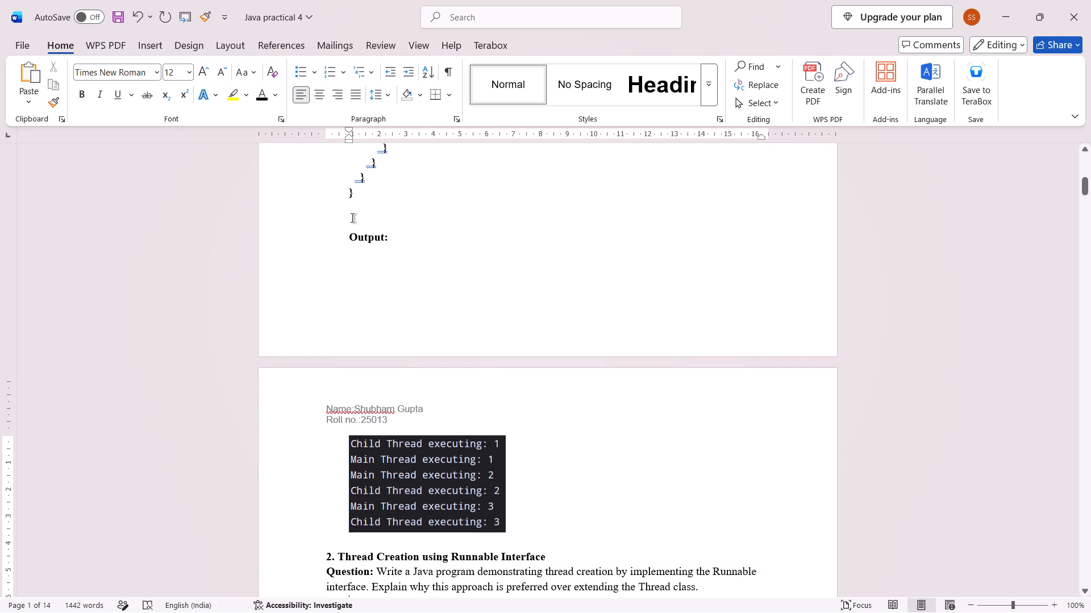
Delete the two closing-brace lines just before the final brace of the MyThread class in section 1.
left_click(357, 218)
scroll(357, 218, "up", 1)
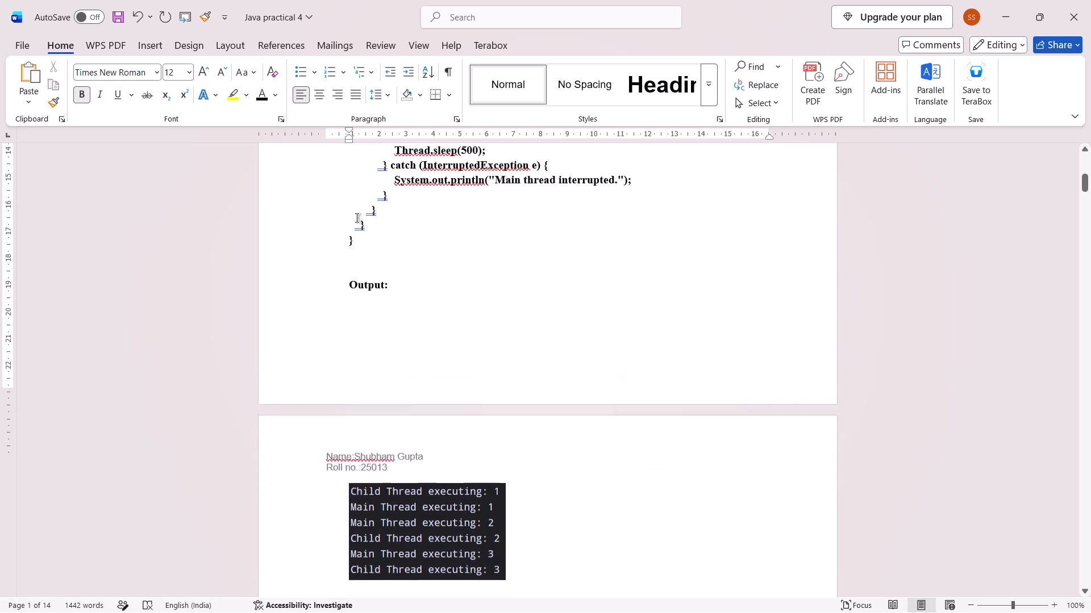
scroll(357, 218, "up", 4)
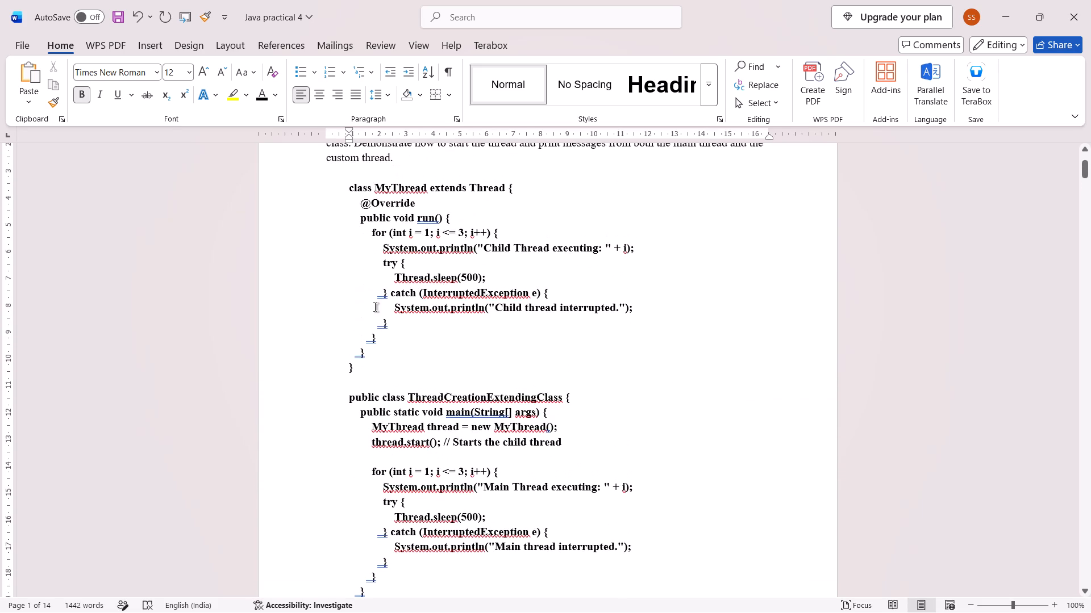
left_click_drag(382, 349, 349, 334)
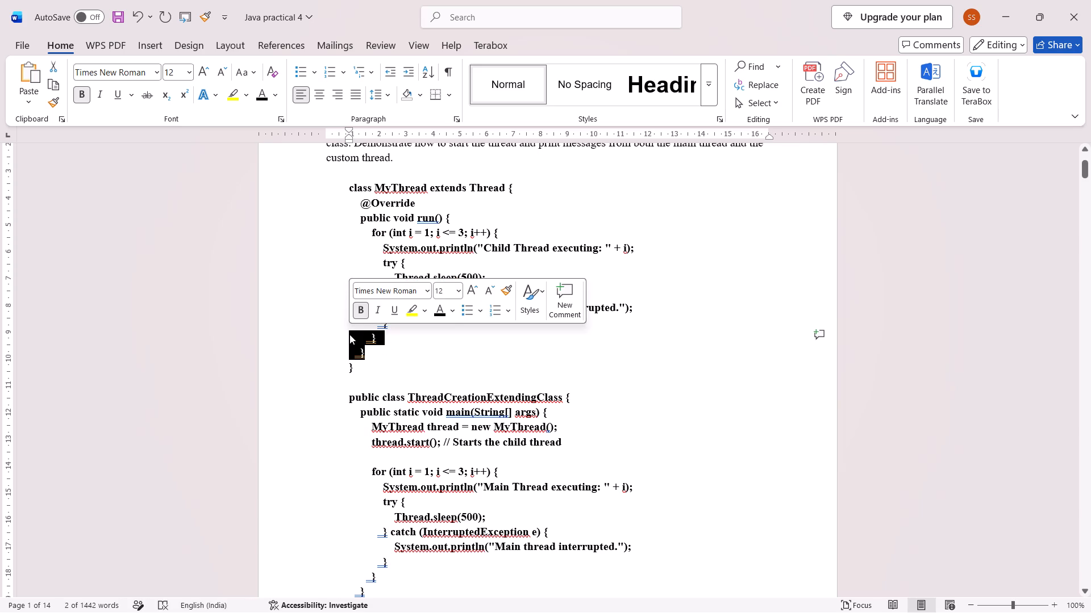
key("BackSpace")
key("BackSpace")
Delete the two closing-brace lines just before the final brace of the ThreadCreationExtendingClass code.
scroll(349, 334, "down", 1)
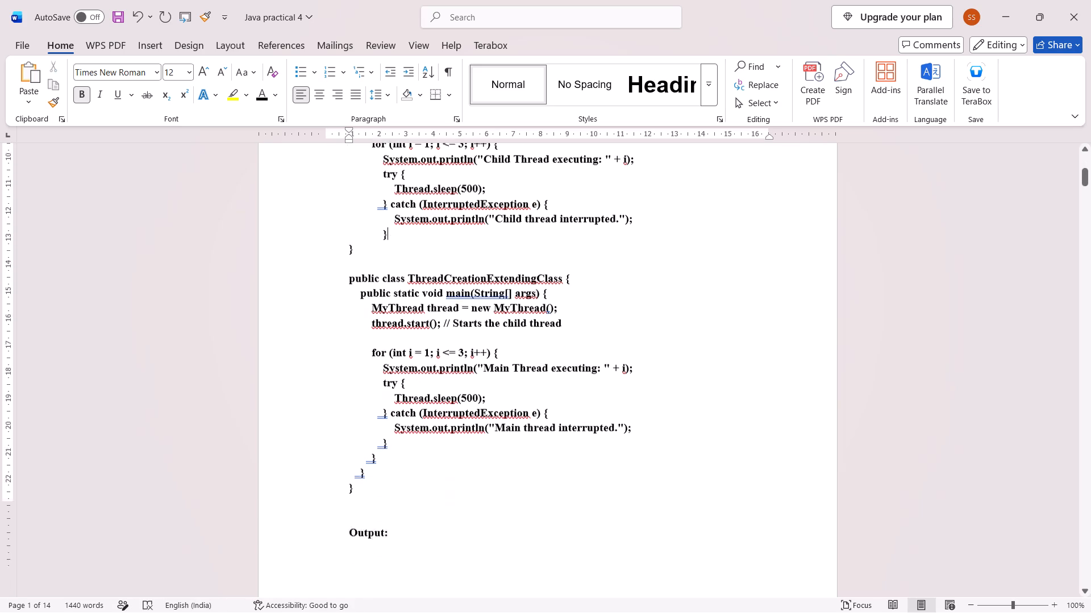
scroll(349, 334, "down", 1)
left_click_drag(378, 331, 356, 312)
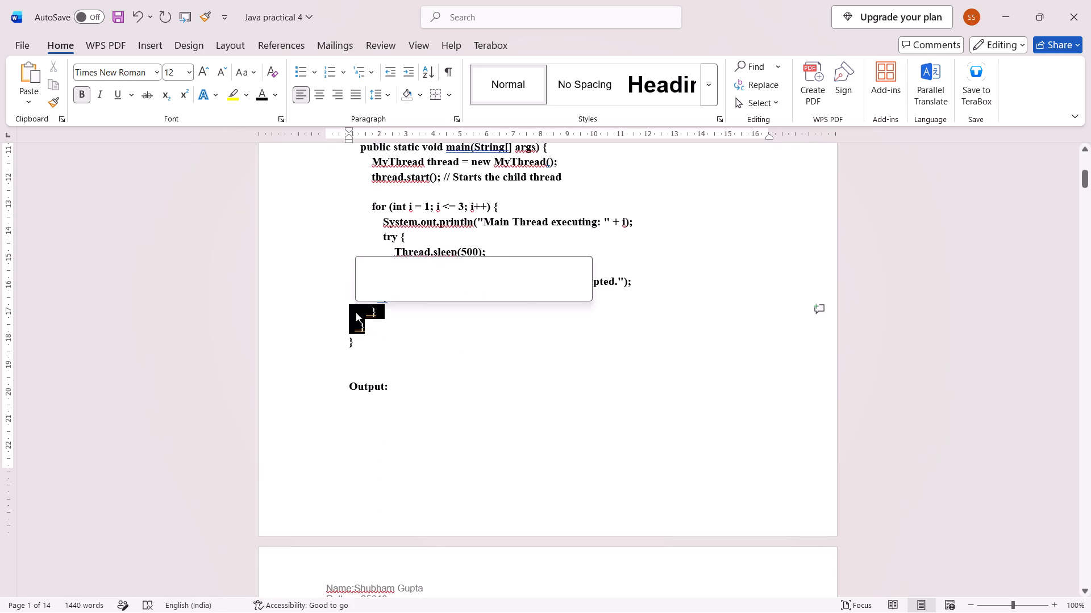
key("BackSpace")
key("BackSpace")
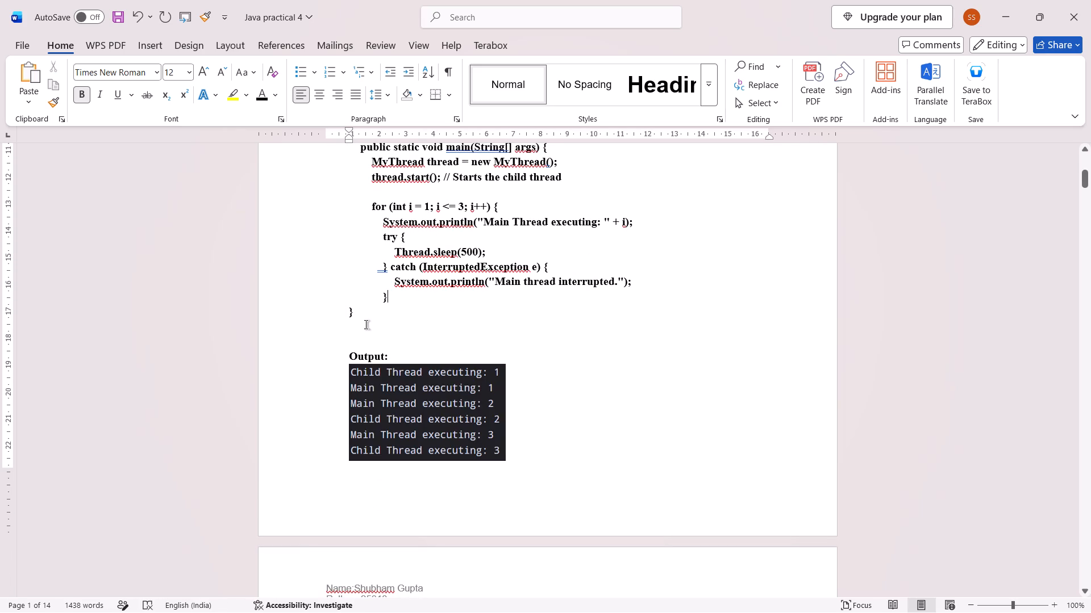
Remove a blank line above the Output label in section 1 and save the document.
left_click(367, 341)
key("BackSpace")
key("BackSpace")
scroll(367, 341, "down", 1)
key("ctrl+s")
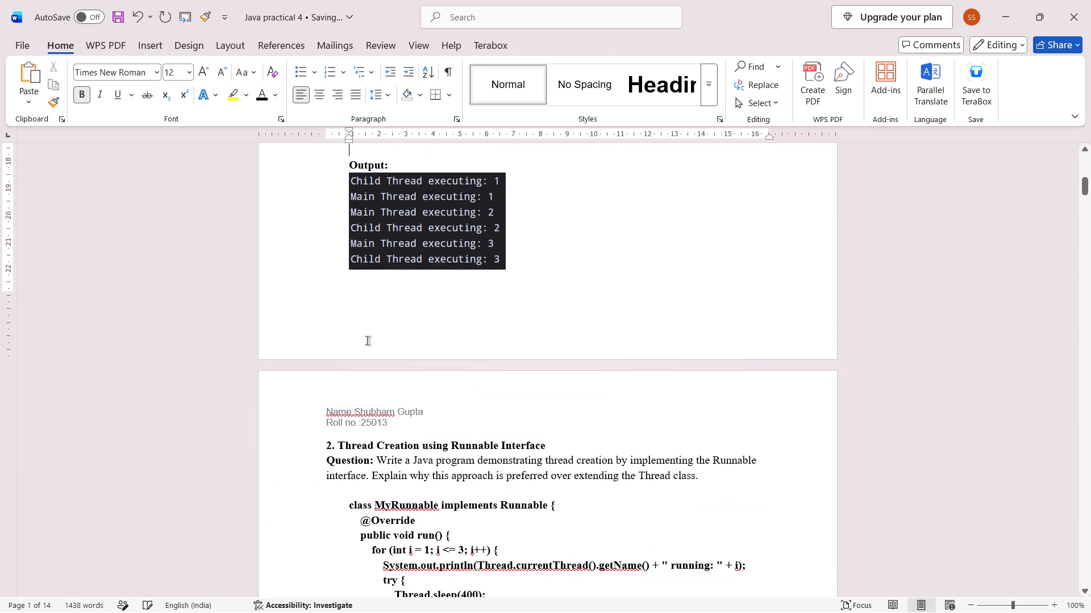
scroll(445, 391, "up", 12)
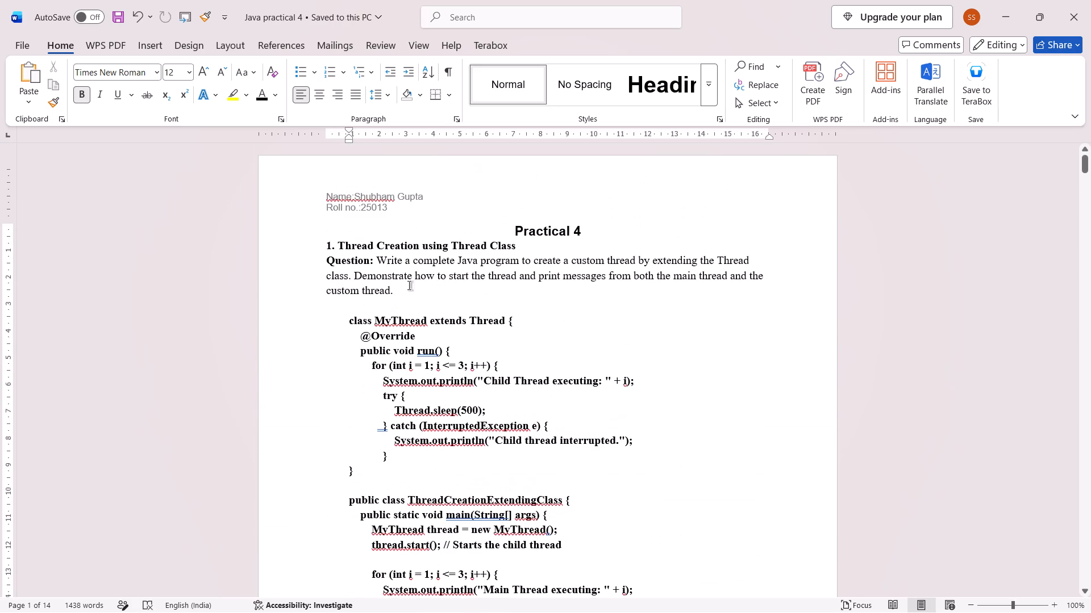
Replace the name and roll number in the page header with the spaced name and roll number version from the clipboard history.
double_click(393, 207)
left_click_drag(393, 207, 315, 199)
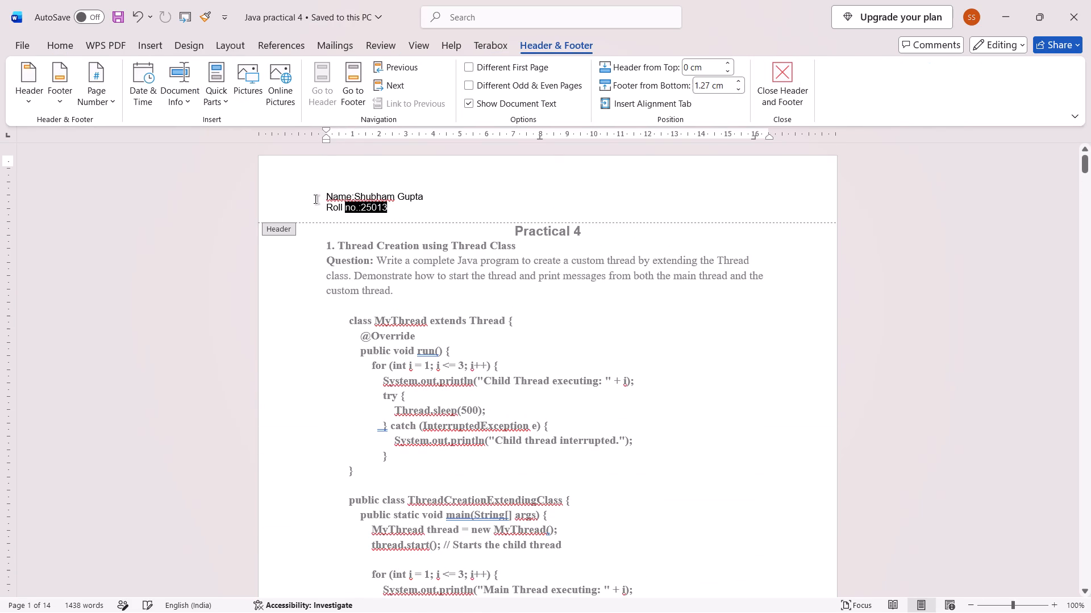
left_click_drag(315, 199, 310, 198)
key("super+v")
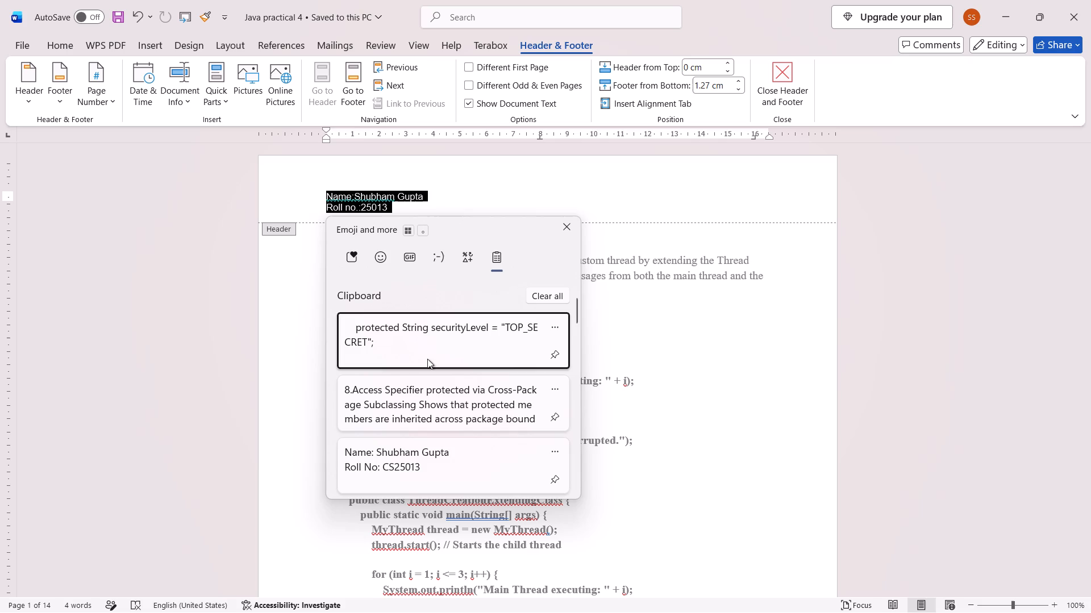
left_click(445, 457)
key("ctrl+v")
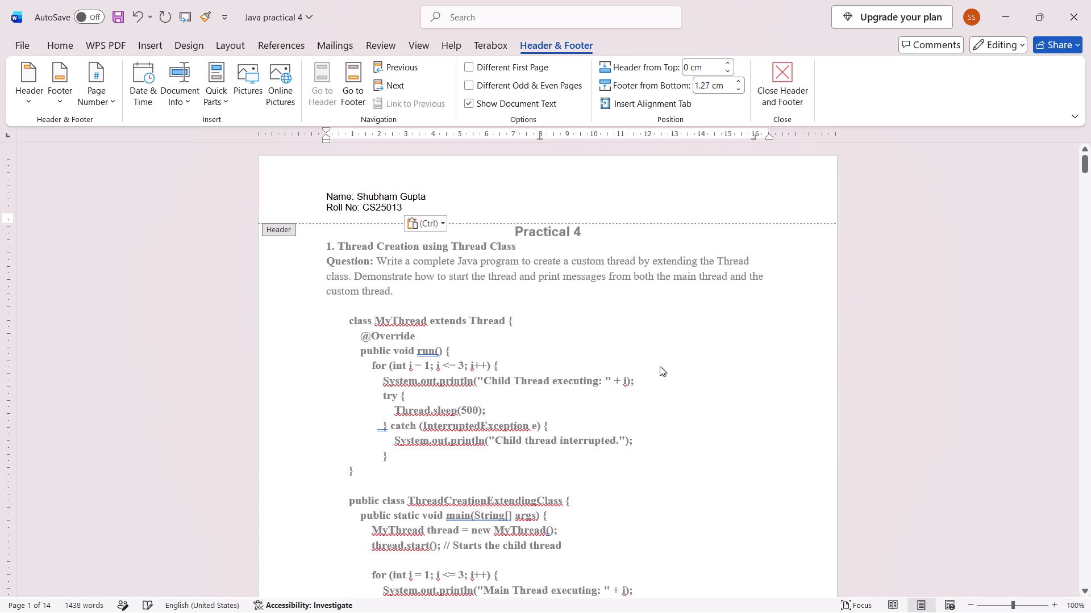
scroll(664, 367, "down", 1)
double_click(664, 367)
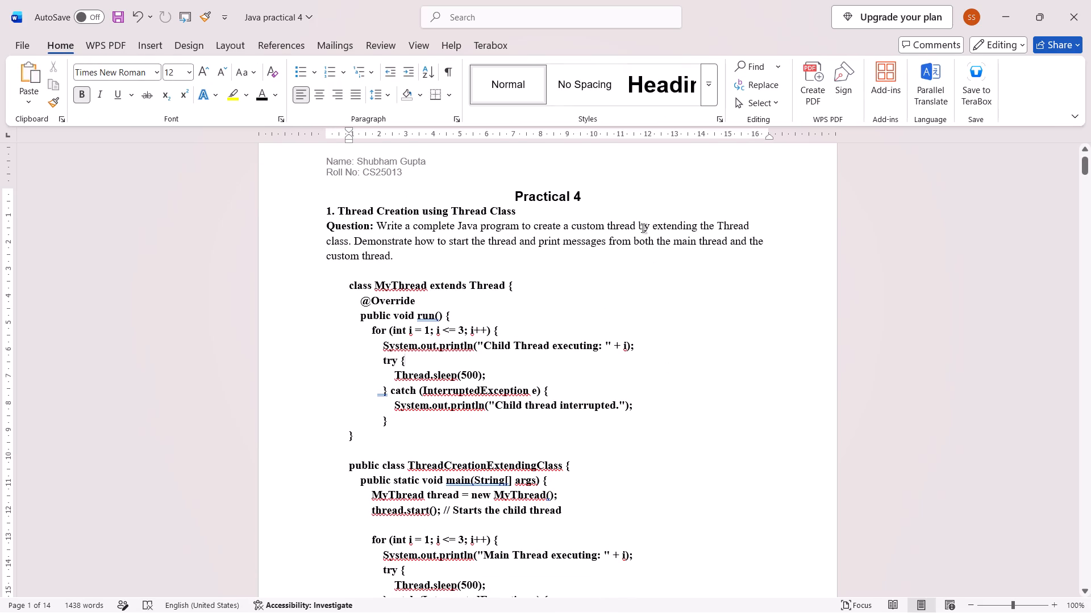
Underline the Practical 4 title and save the document.
left_click_drag(594, 193, 516, 194)
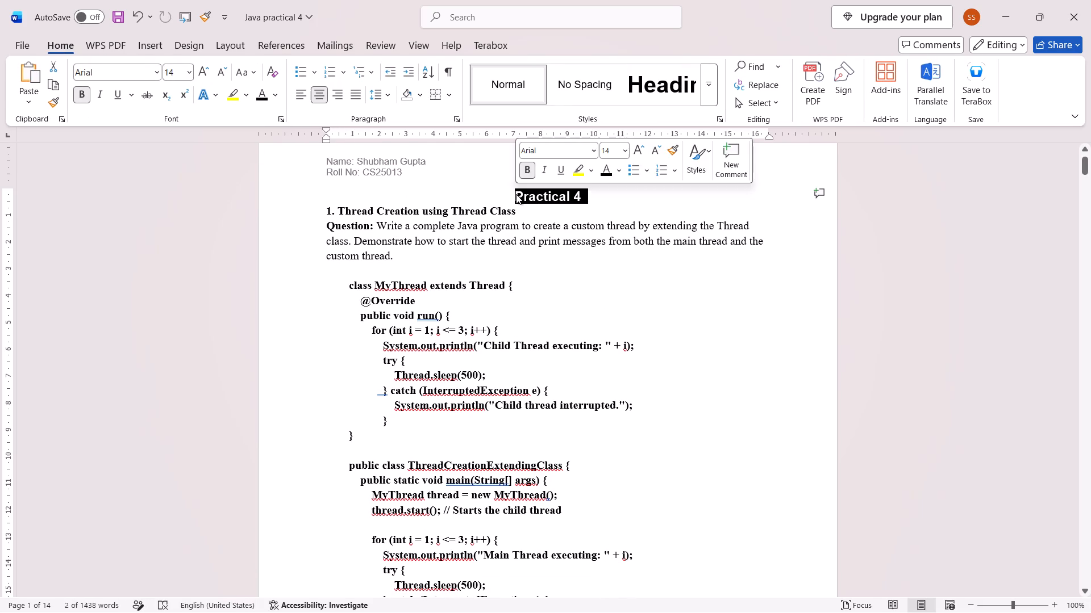
key("ctrl+u")
left_click(679, 292)
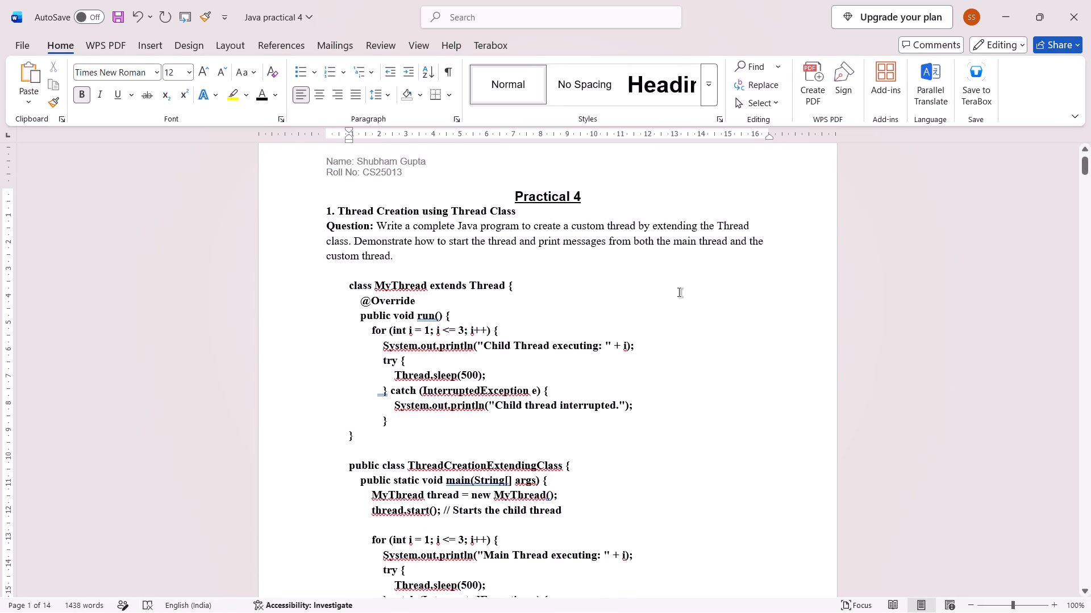
key("ctrl+s")
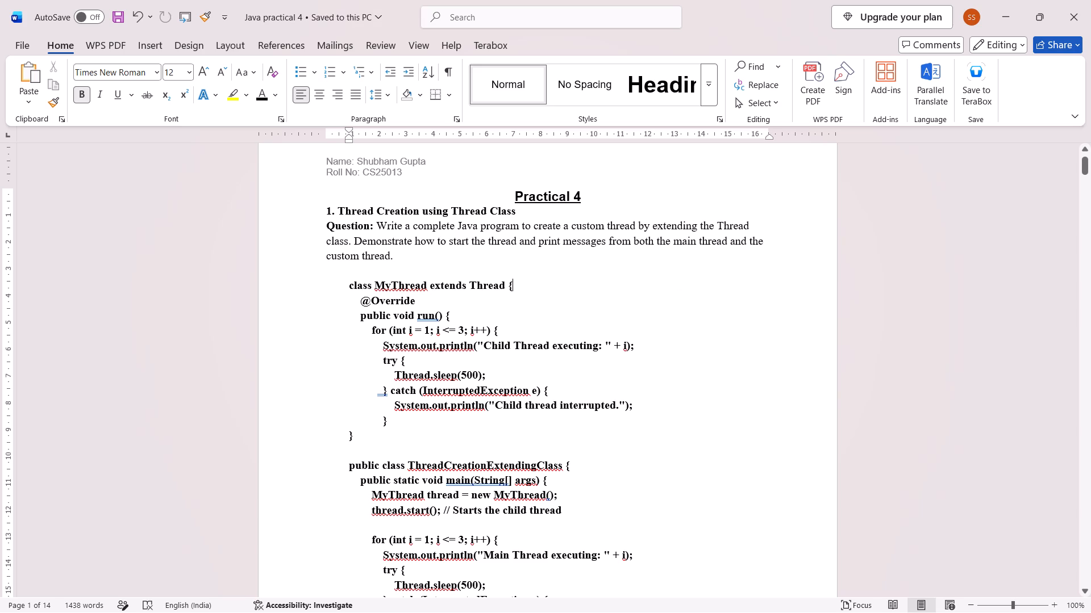
Remove one blank line above the Output label in section 2 and save the document.
scroll(679, 292, "down", 6)
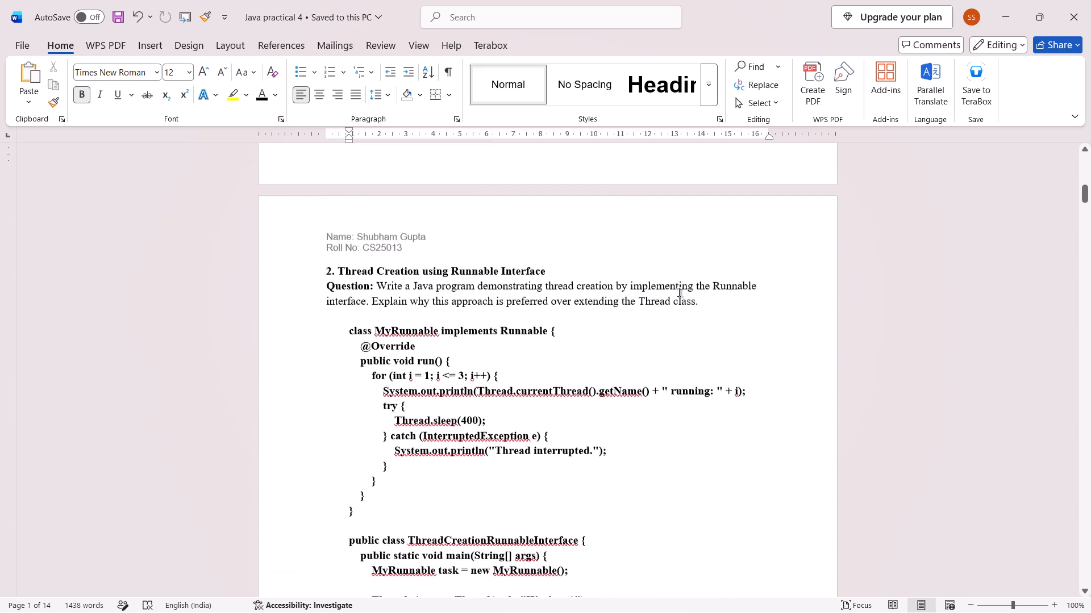
scroll(679, 292, "down", 4)
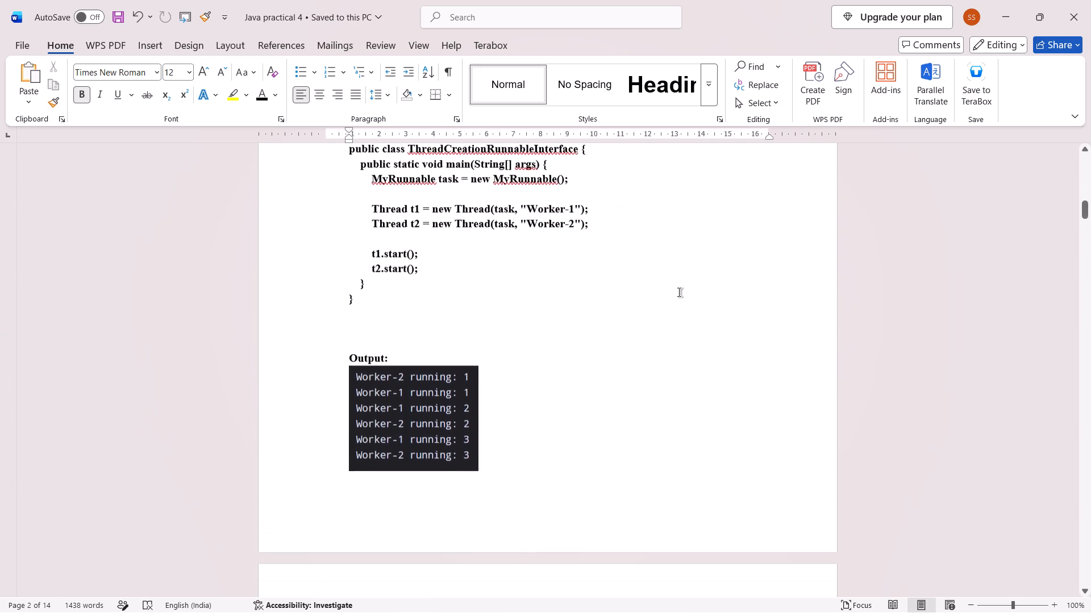
scroll(679, 292, "down", 1)
left_click(438, 276)
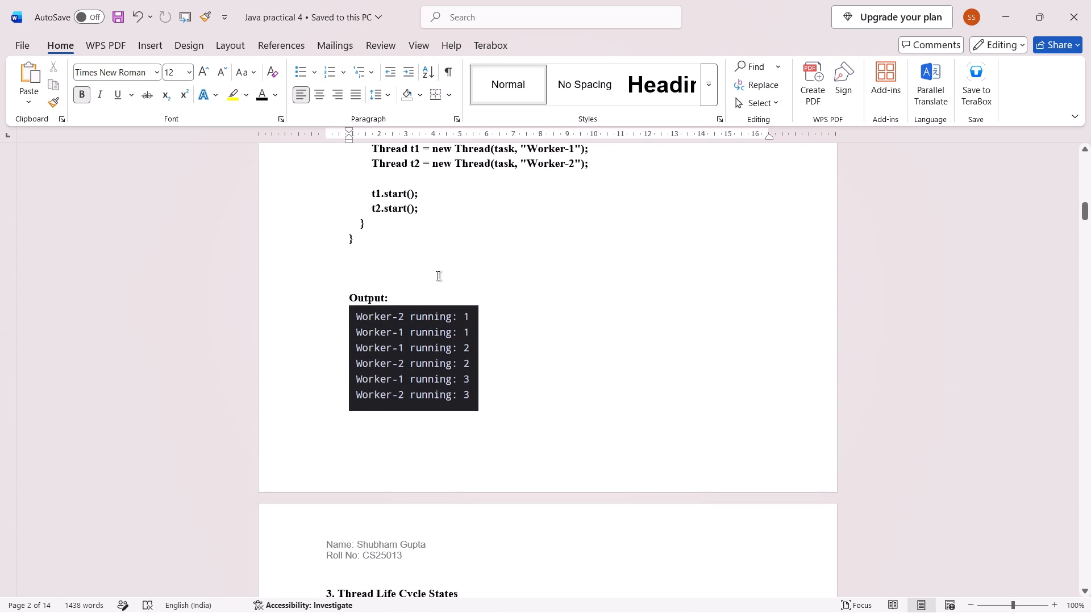
key("BackSpace")
key("BackSpace")
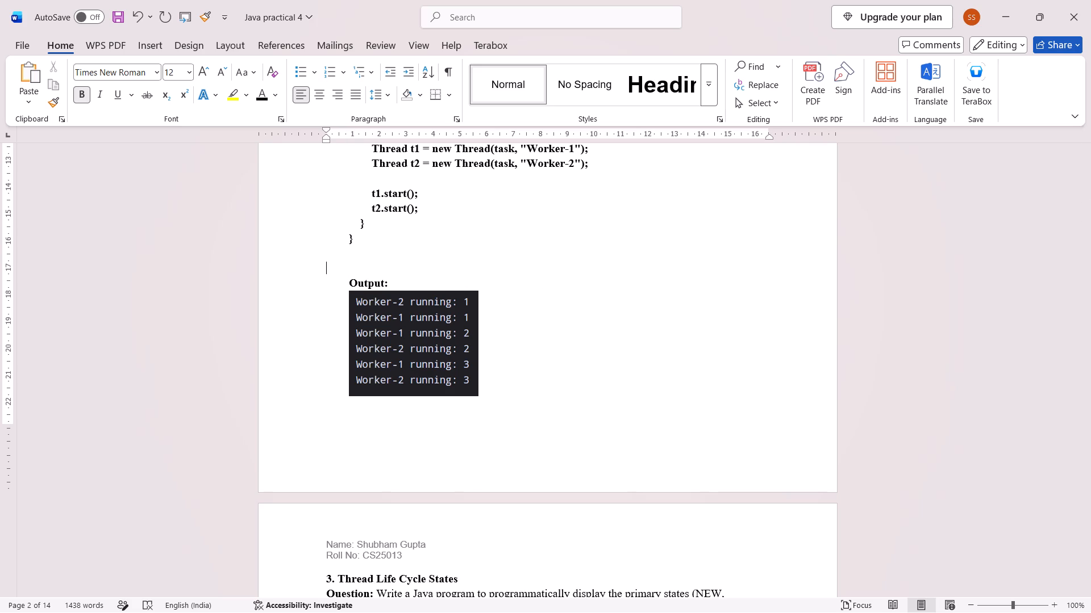
key("ctrl+s")
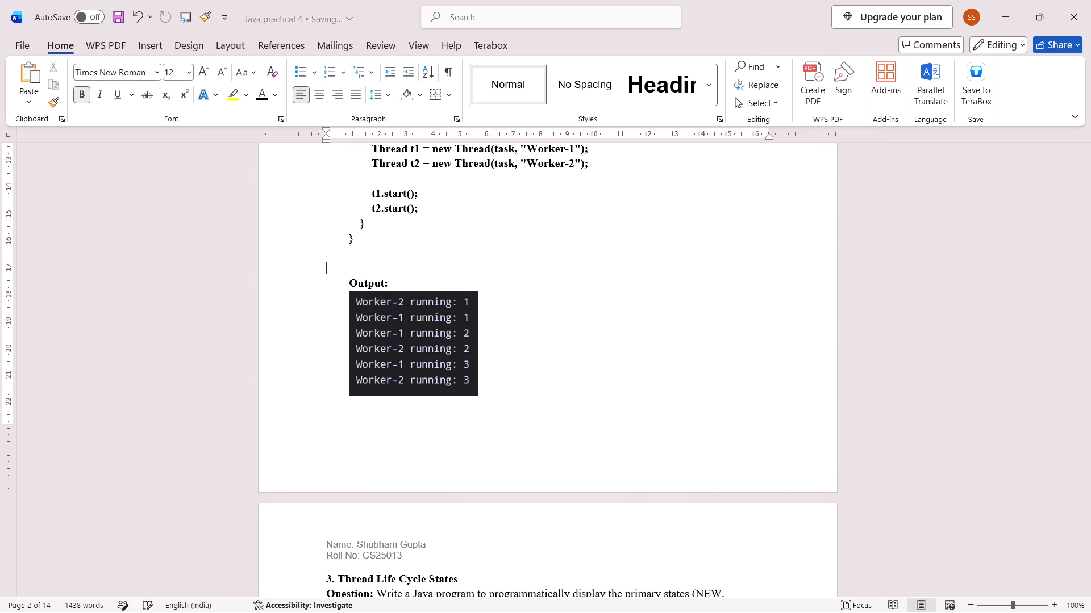
Insert two line breaks after the section 3 output image to push the section 4 heading onto the next page.
scroll(438, 276, "down", 1)
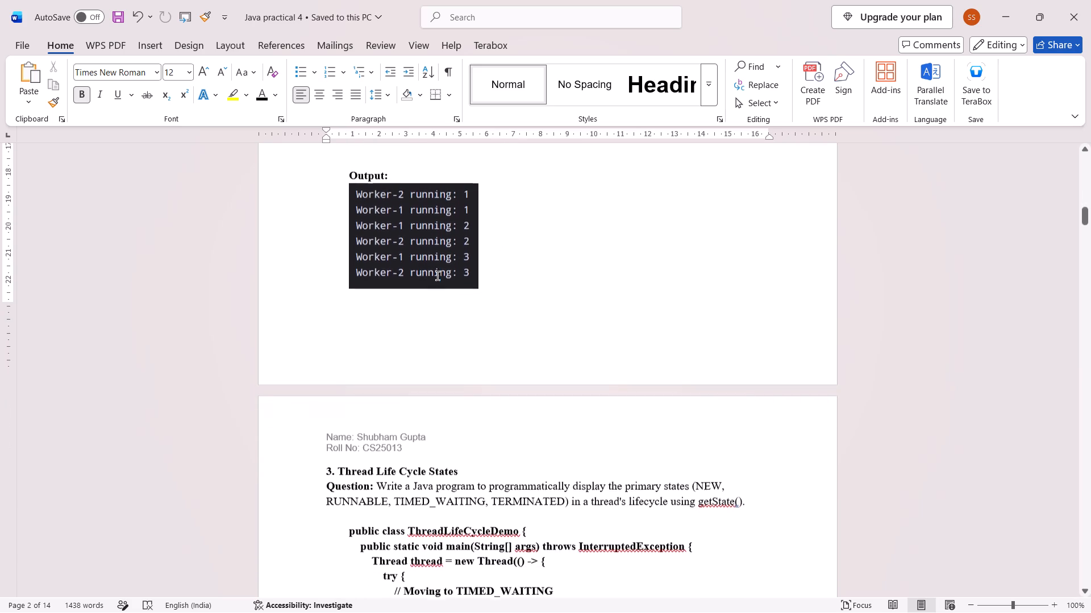
scroll(438, 276, "down", 1)
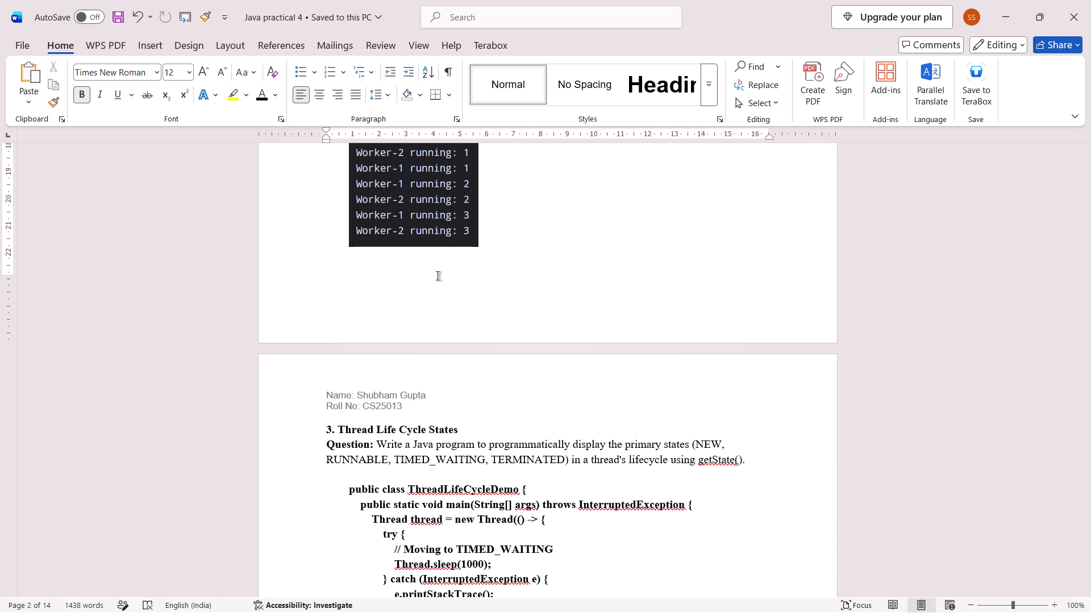
scroll(438, 276, "down", 2)
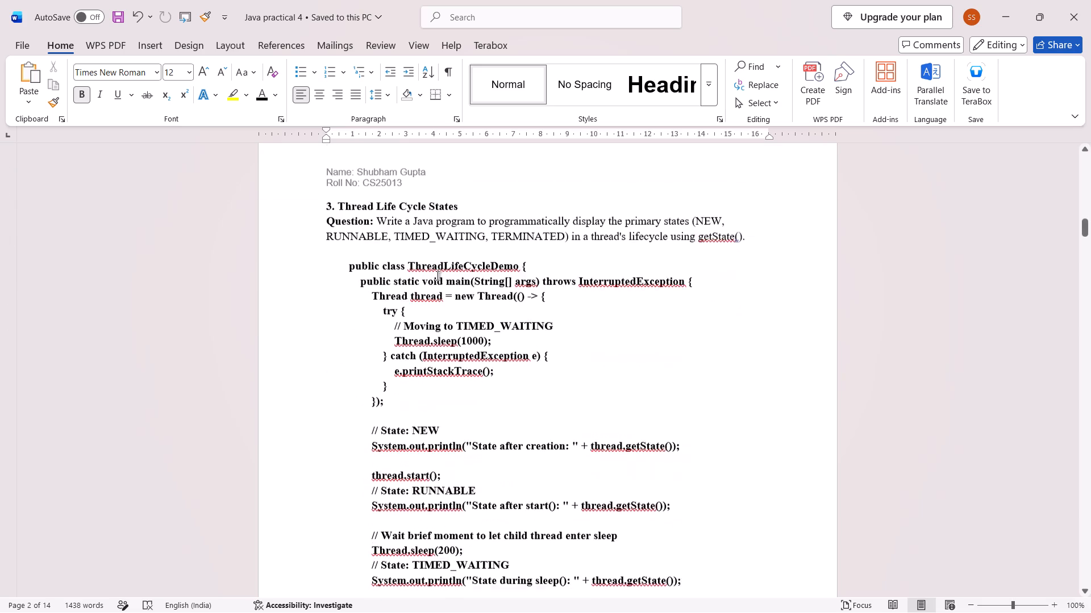
scroll(438, 276, "down", 6)
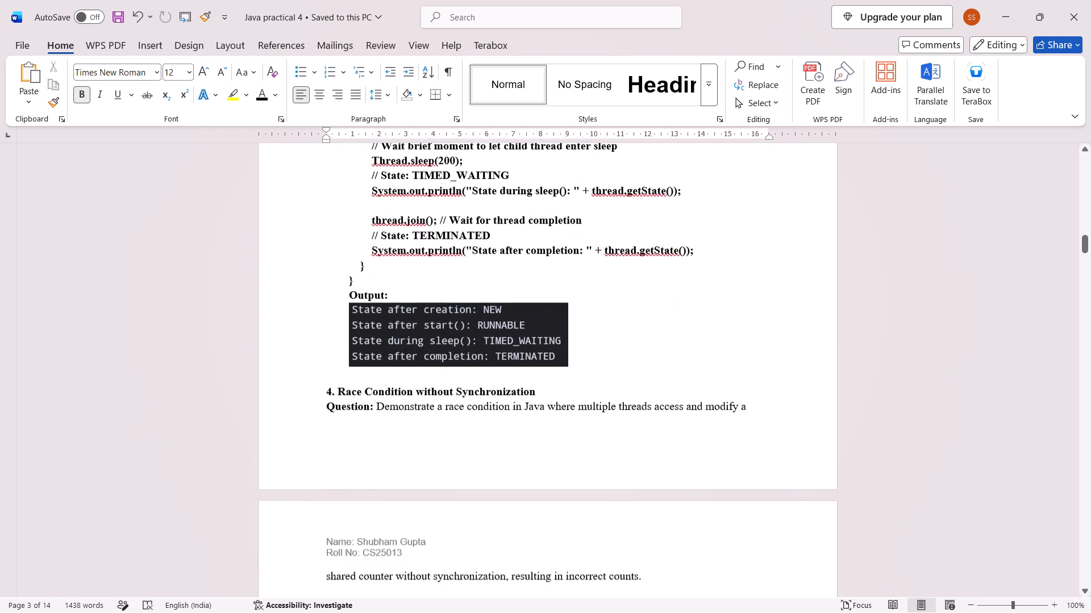
scroll(438, 276, "down", 1)
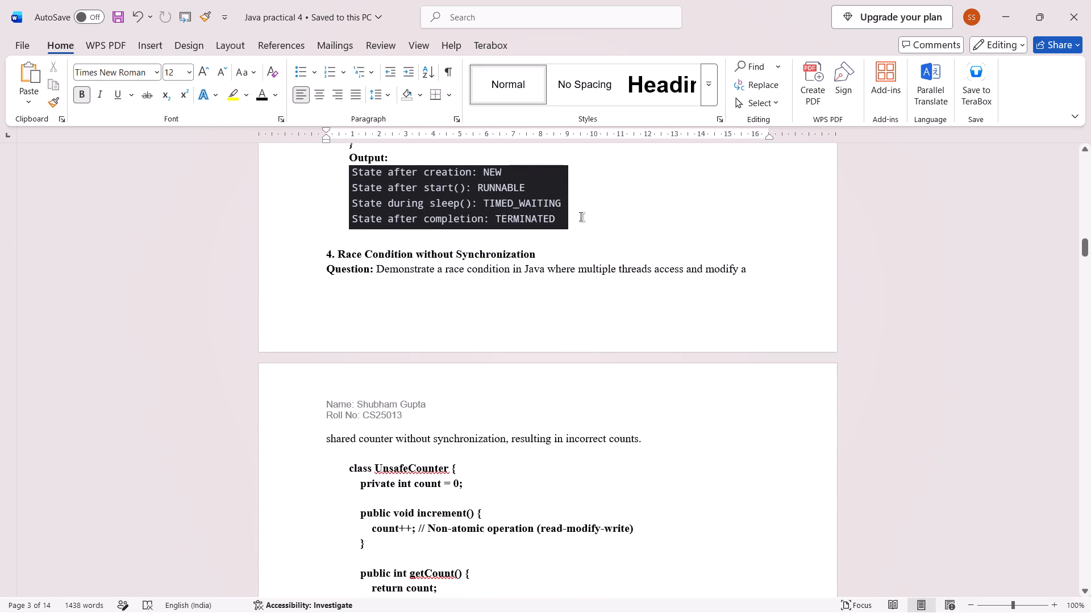
left_click(581, 216)
key("Return")
key("Return")
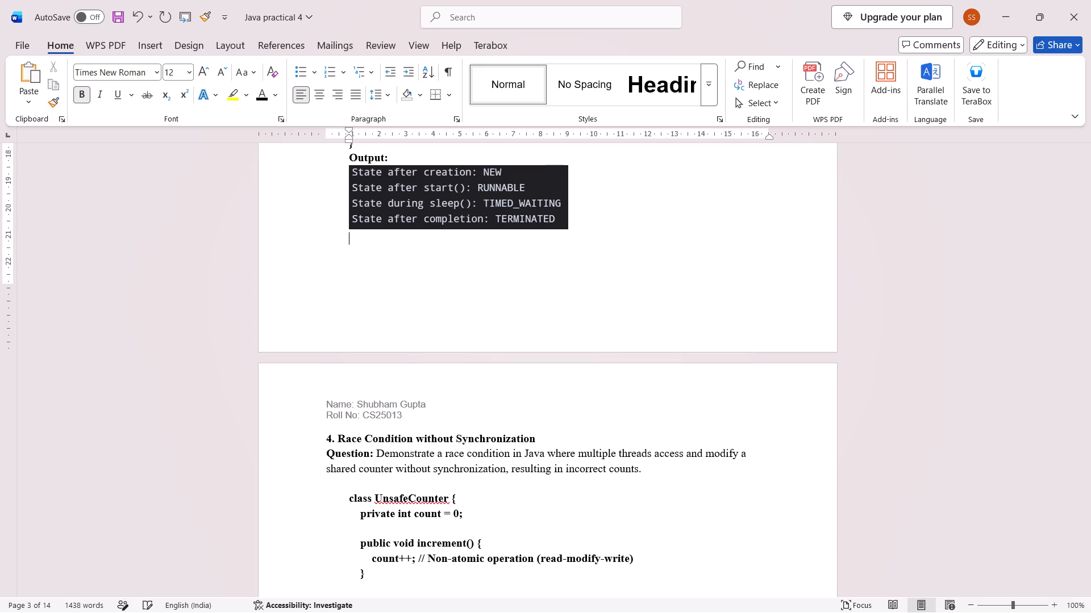
Insert a line break above the Output label in section 4 to move it onto the page with its output image.
scroll(581, 216, "down", 4)
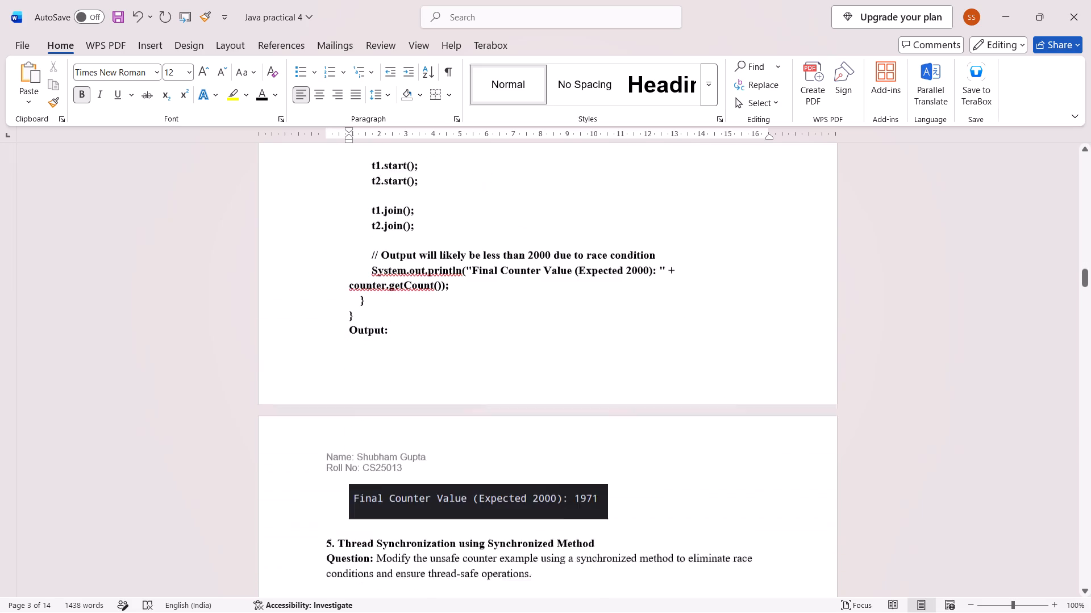
scroll(581, 216, "down", 1)
left_click(373, 239)
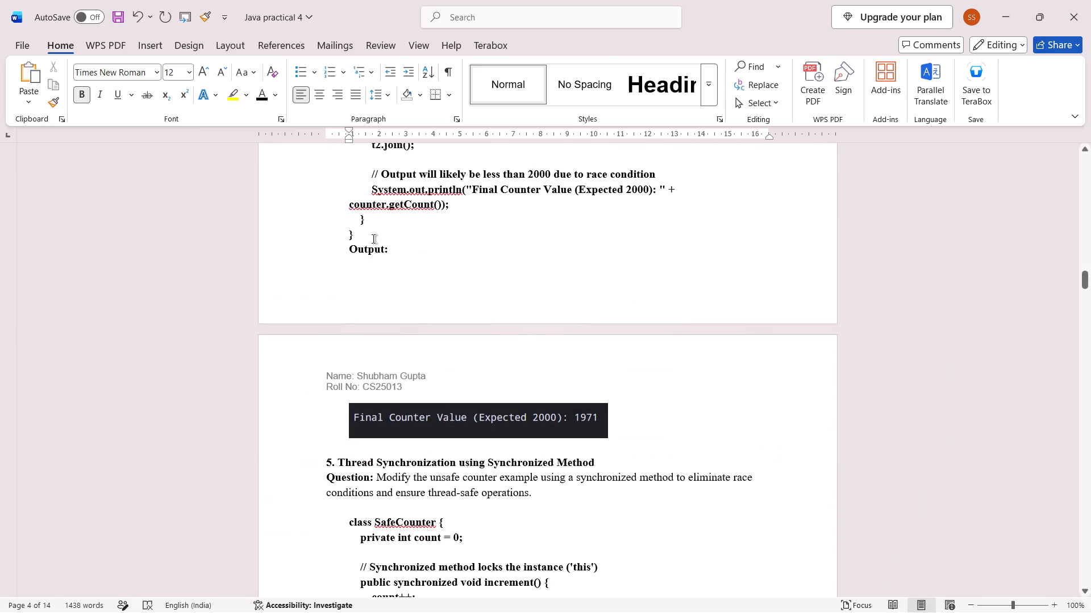
key("Return")
Insert a blank line between the final closing brace and the Output label in section 7.
scroll(373, 239, "down", 1)
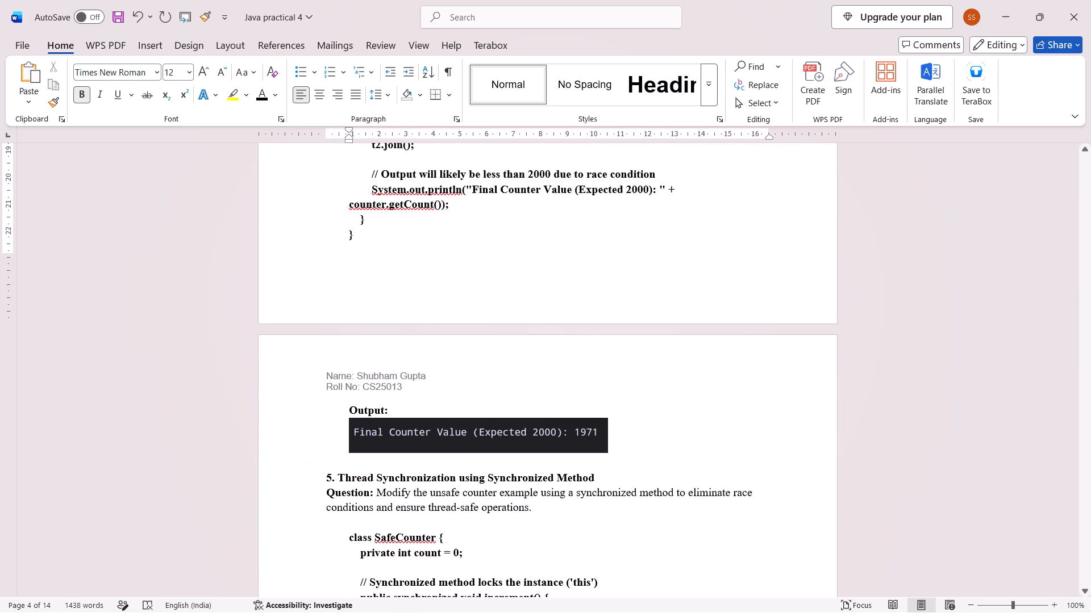
scroll(373, 239, "down", 11)
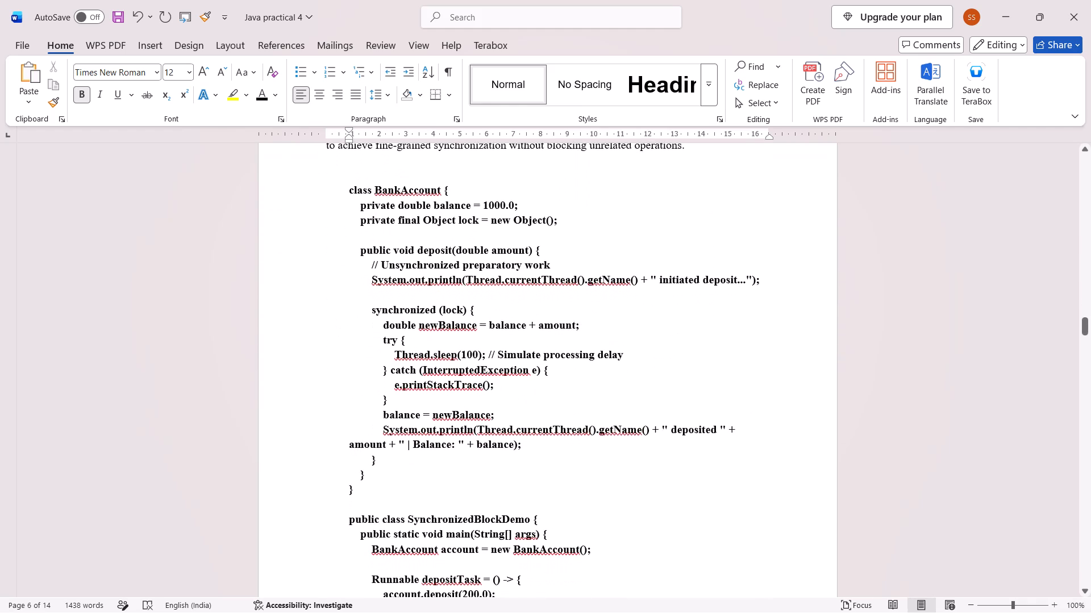
scroll(373, 239, "down", 4)
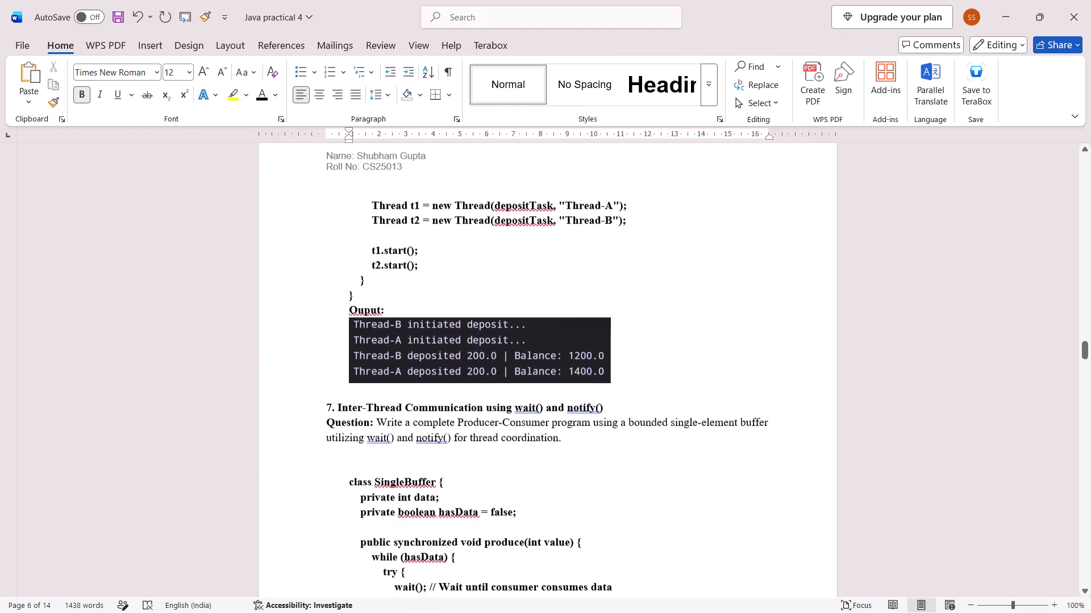
scroll(373, 239, "down", 5)
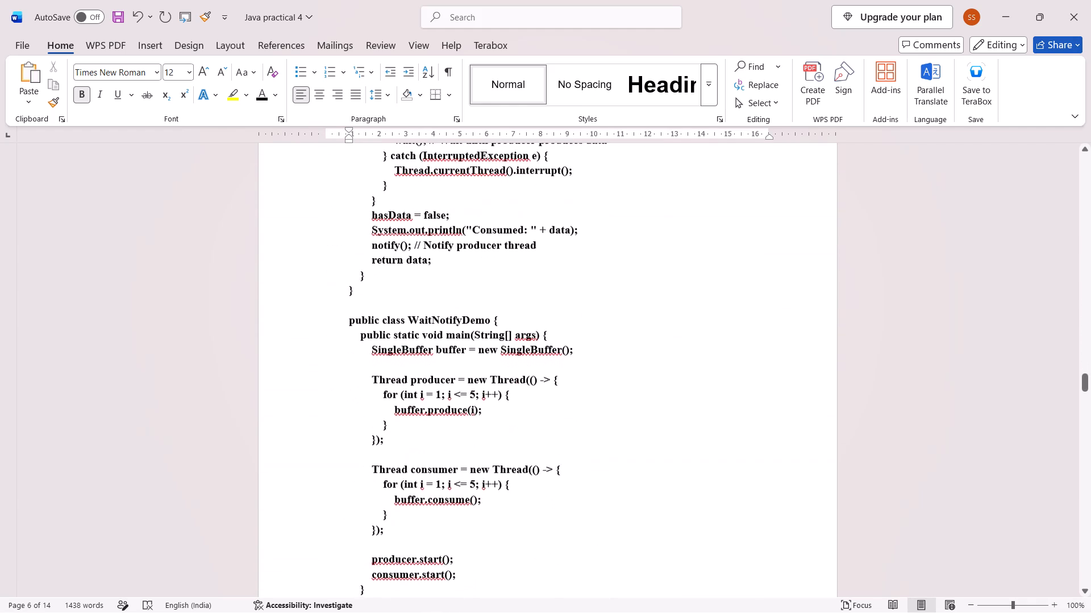
scroll(373, 239, "down", 3)
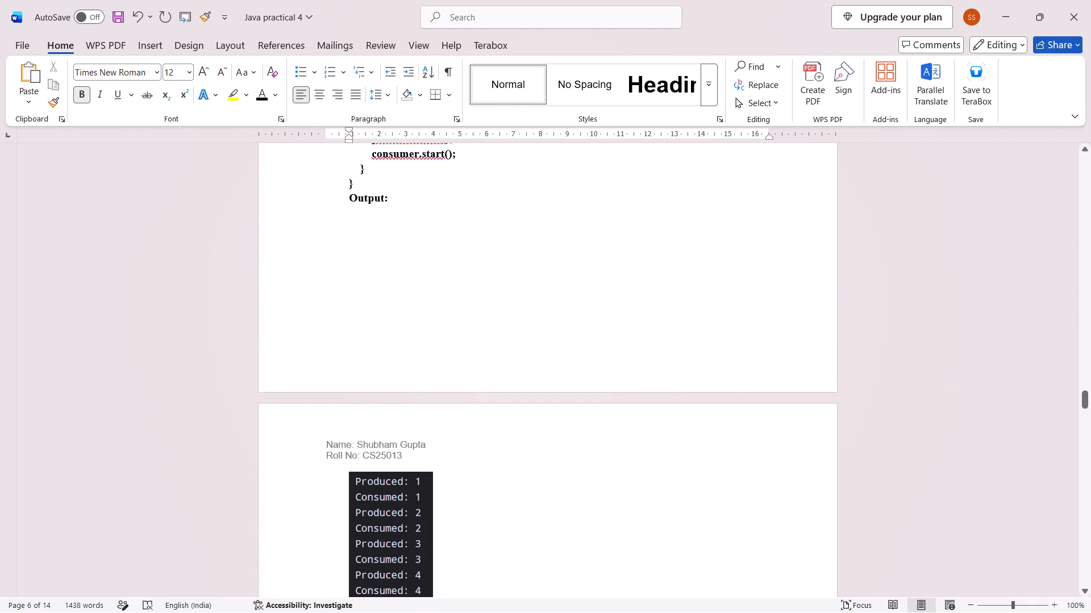
scroll(373, 239, "right", 1)
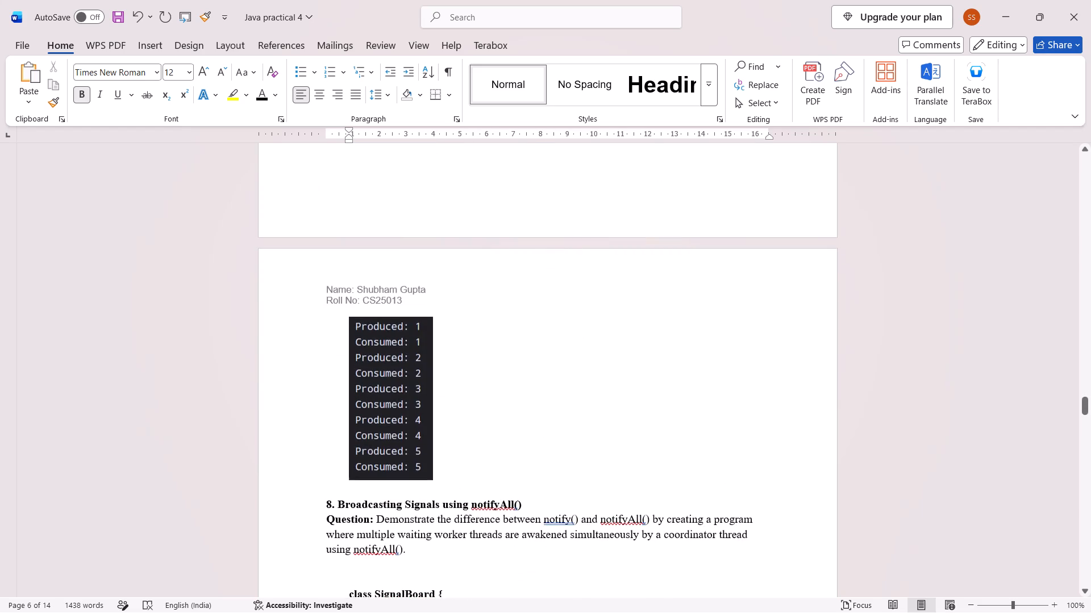
scroll(384, 238, "up", 1)
left_click(367, 331)
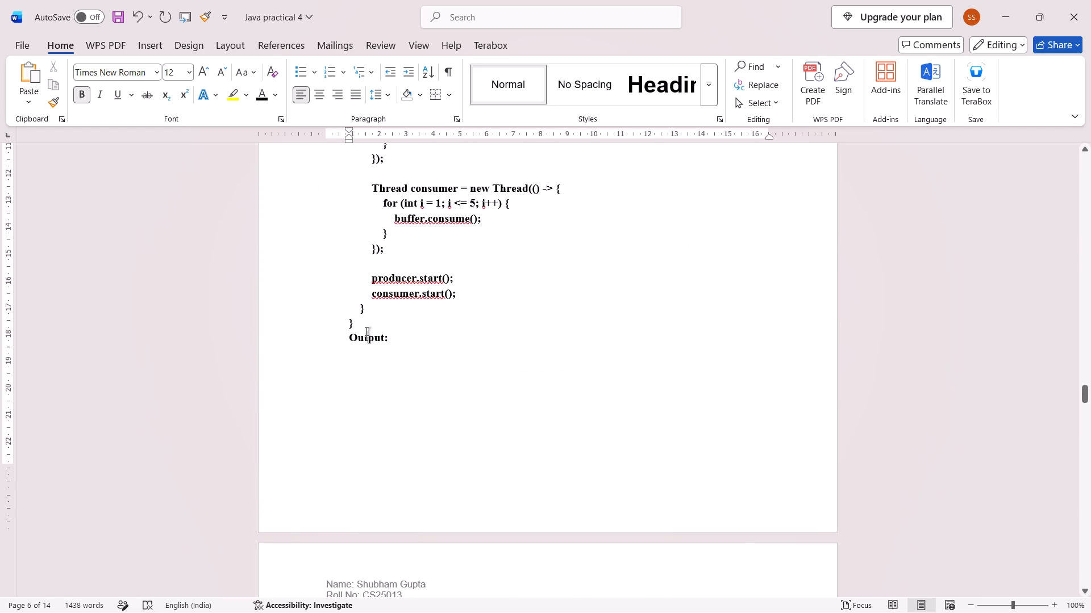
left_click(357, 327)
key("Return")
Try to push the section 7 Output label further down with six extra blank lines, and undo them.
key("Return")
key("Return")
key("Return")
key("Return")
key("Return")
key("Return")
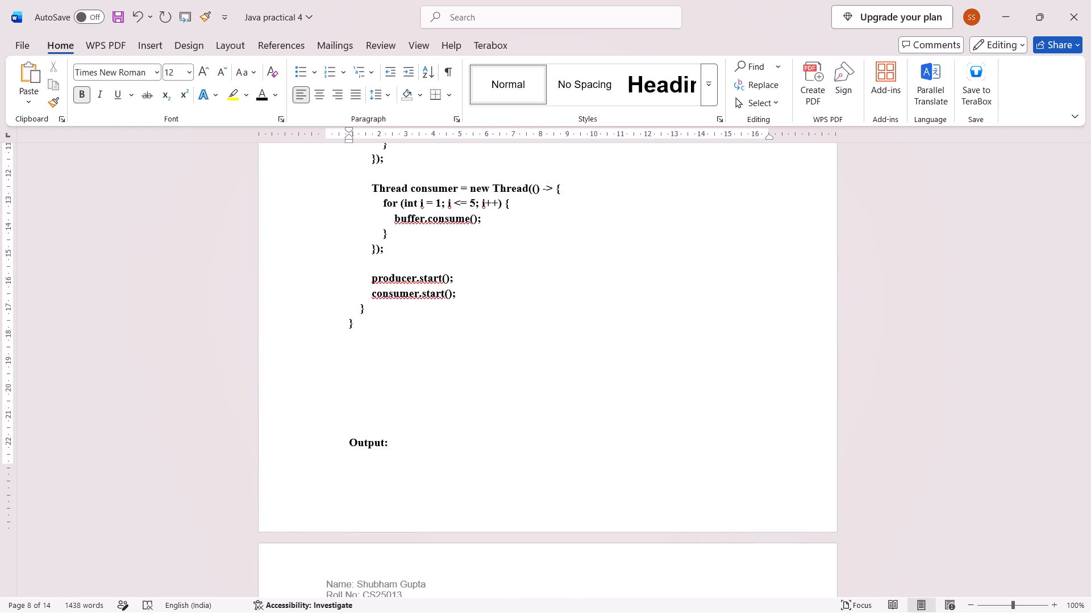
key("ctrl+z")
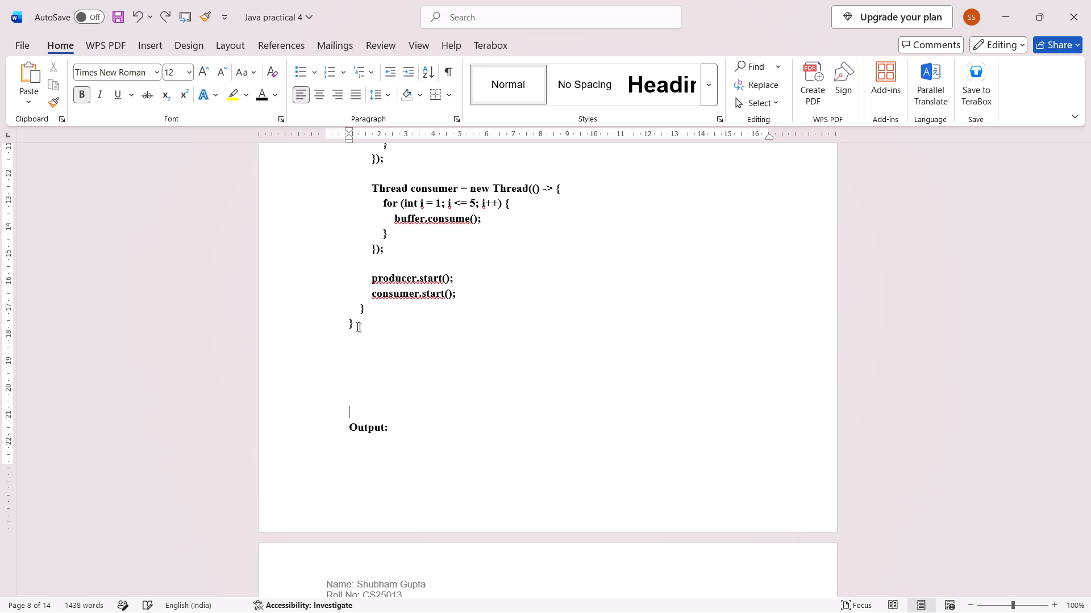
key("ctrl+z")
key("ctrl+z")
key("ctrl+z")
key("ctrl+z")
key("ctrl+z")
Delete the closing line of the producer thread block in the WaitNotifyDemo code and the blank line below it.
scroll(357, 327, "up", 1)
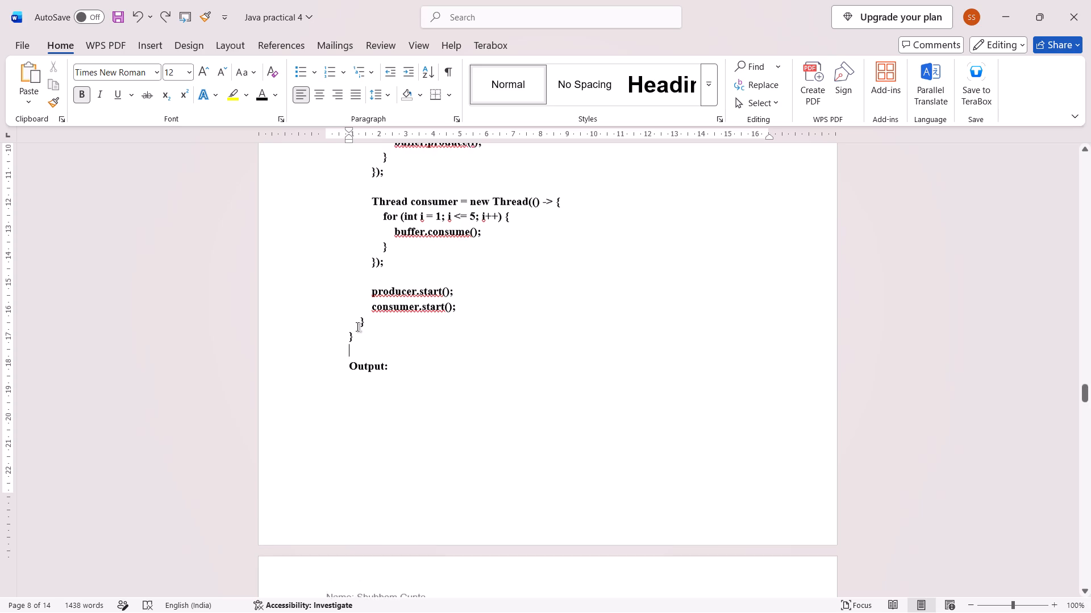
scroll(357, 327, "up", 1)
left_click_drag(399, 267, 357, 265)
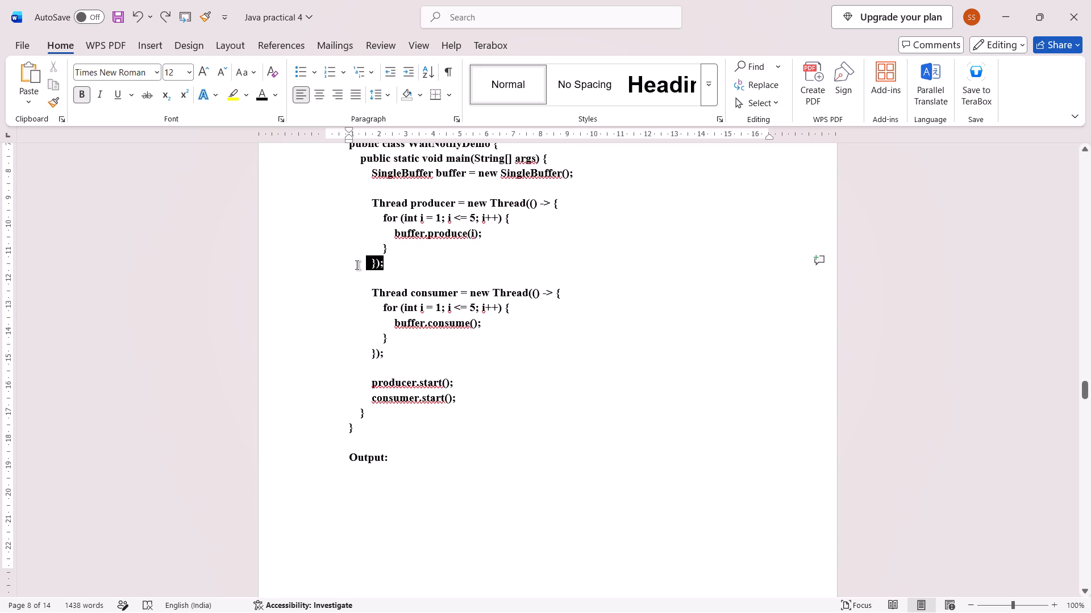
left_click_drag(357, 265, 352, 264)
key("BackSpace")
key("BackSpace")
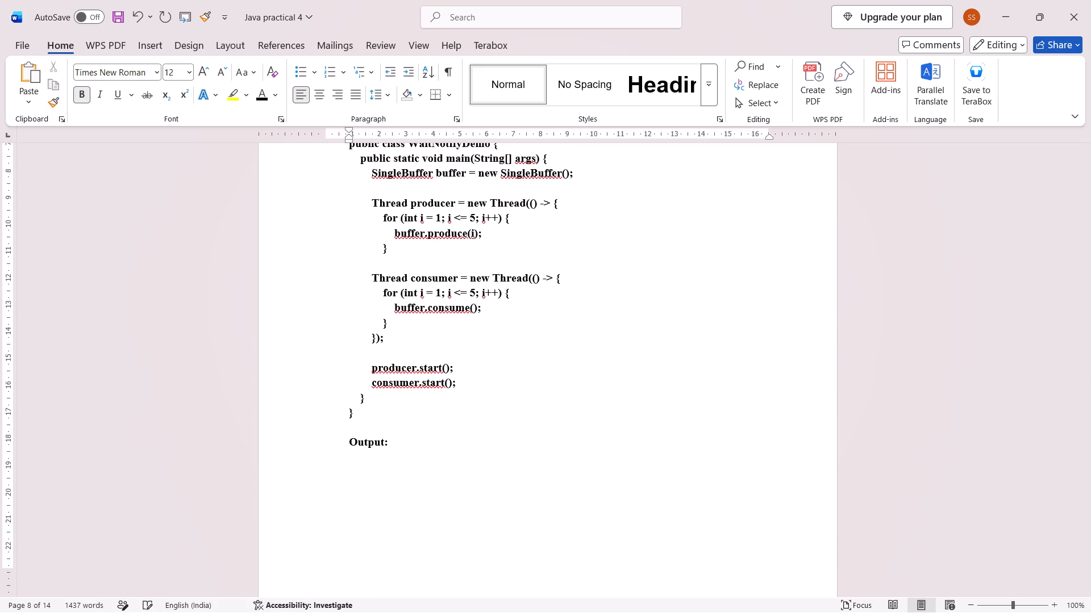
left_click(394, 268)
key("BackSpace")
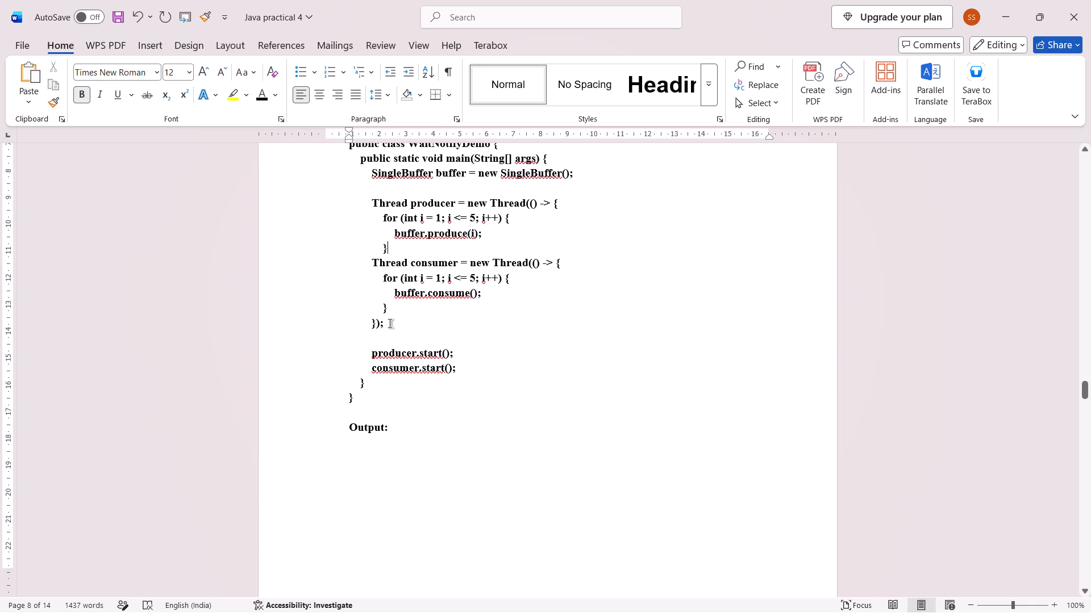
Delete the closing line of the consumer thread block in the WaitNotifyDemo code and the blank line below it.
left_click(387, 334)
key("BackSpace")
key("BackSpace")
key("BackSpace")
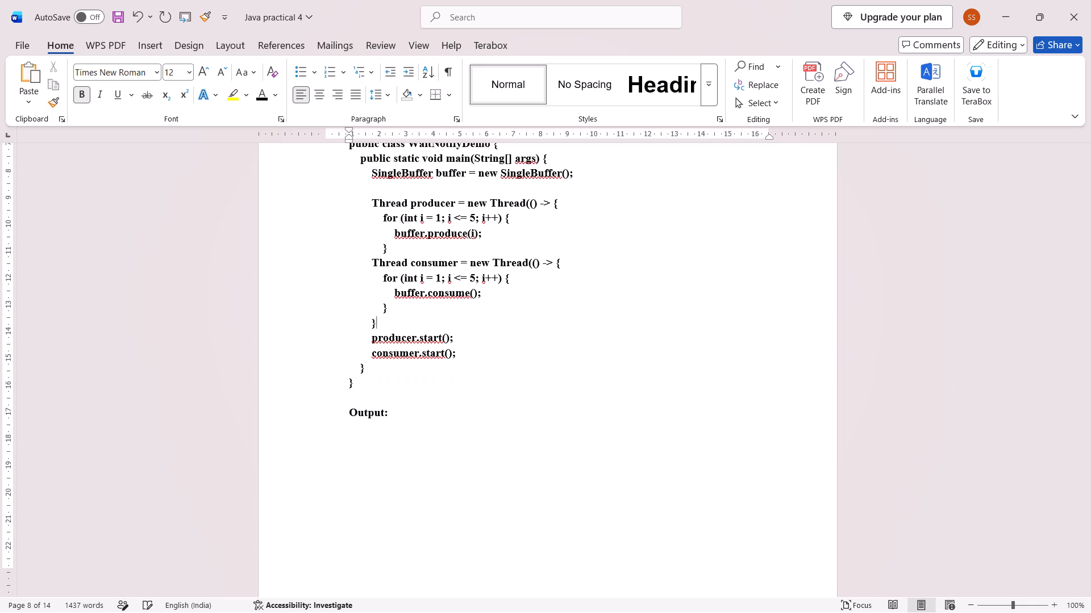
key("BackSpace")
key("BackSpace")
key("BackSpace")
key("BackSpace")
key("BackSpace")
key("BackSpace")
key("BackSpace")
key("BackSpace")
key("BackSpace")
key("BackSpace")
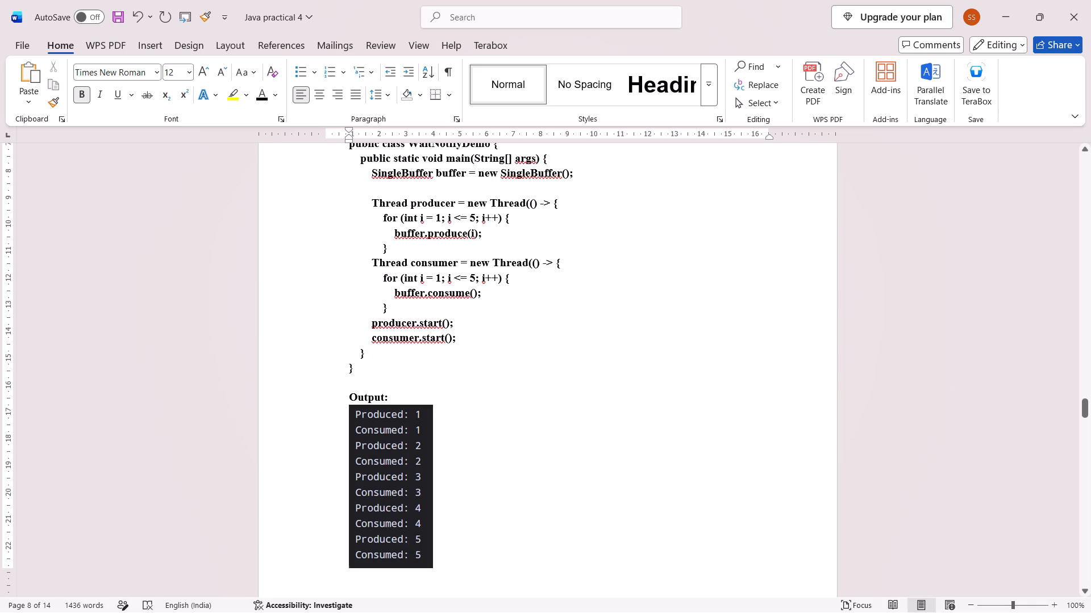
Remove the blank line between the final closing brace and the Output label in section 7, and save the document.
left_click(374, 384)
key("BackSpace")
key("BackSpace")
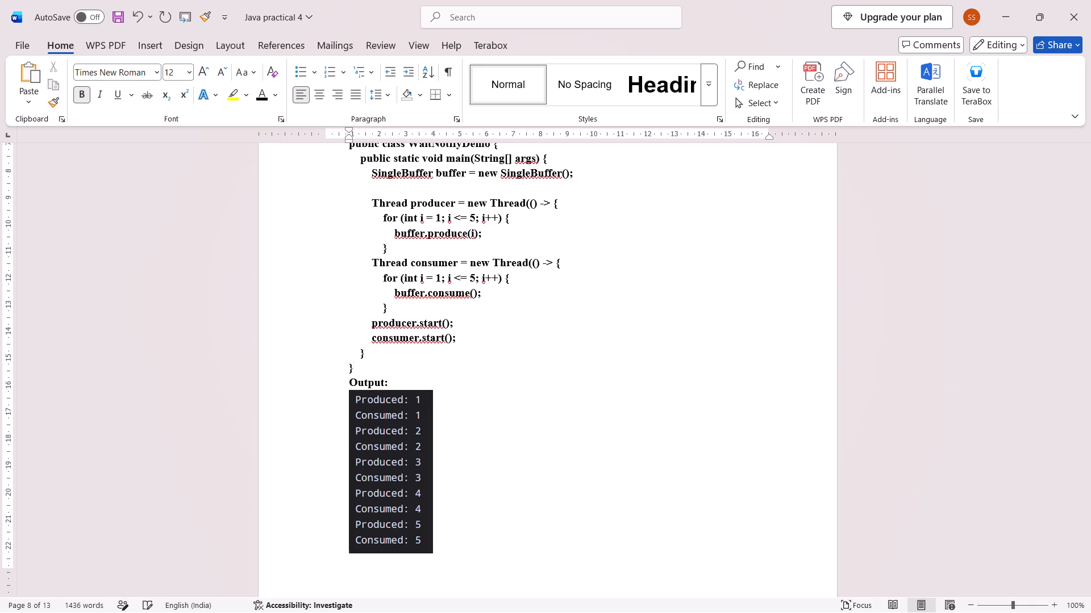
key("ctrl+s")
Remove the extra blank line between the section 8 question and the SignalBoard class code.
scroll(374, 384, "down", 3)
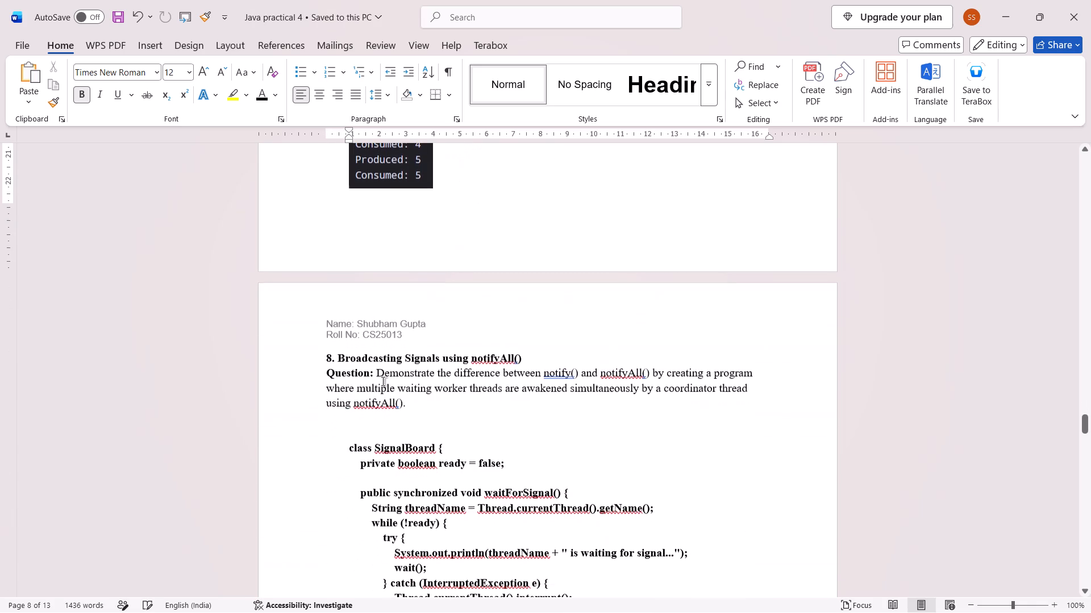
scroll(538, 436, "down", 1)
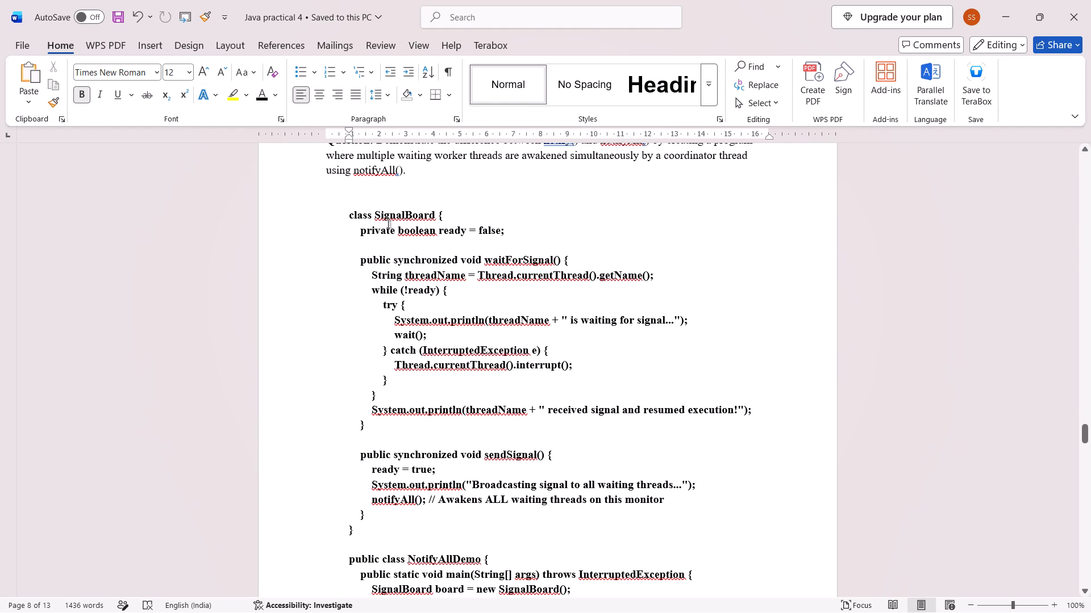
left_click(381, 195)
key("BackSpace")
key("BackSpace")
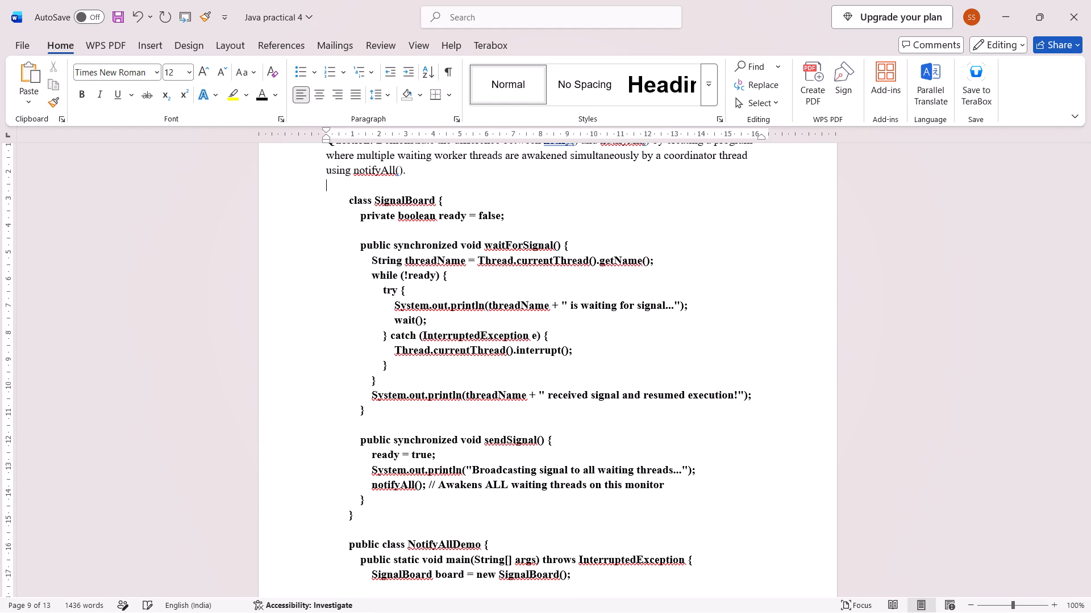
Delete the empty lines above the Key Concepts Quick Summary heading near the end of the document.
scroll(381, 195, "down", 4)
scroll(381, 195, "right", 1)
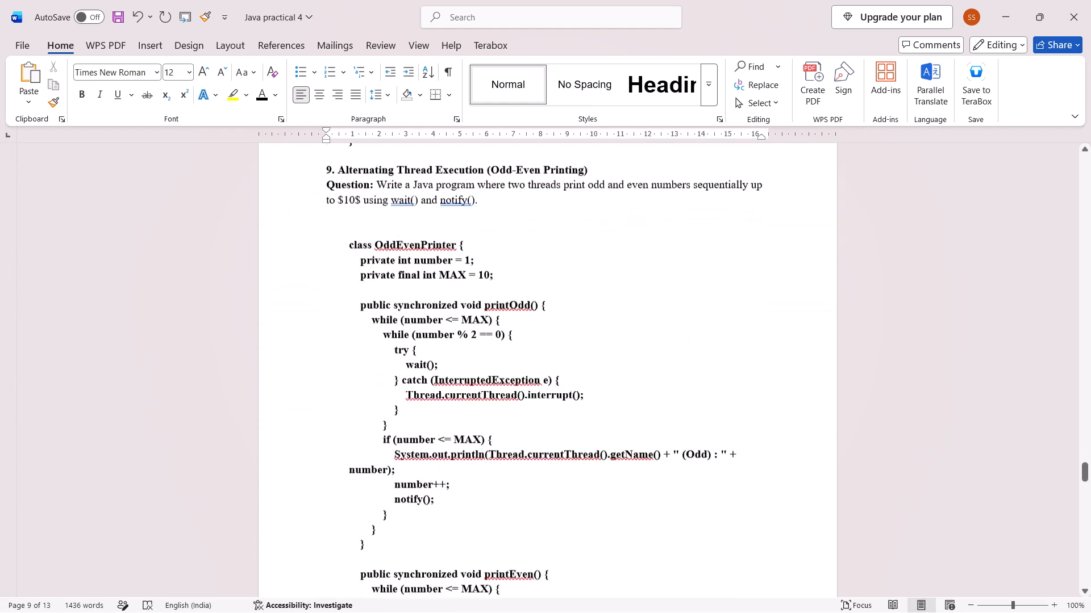
scroll(381, 195, "right", 1)
scroll(381, 195, "down", 4)
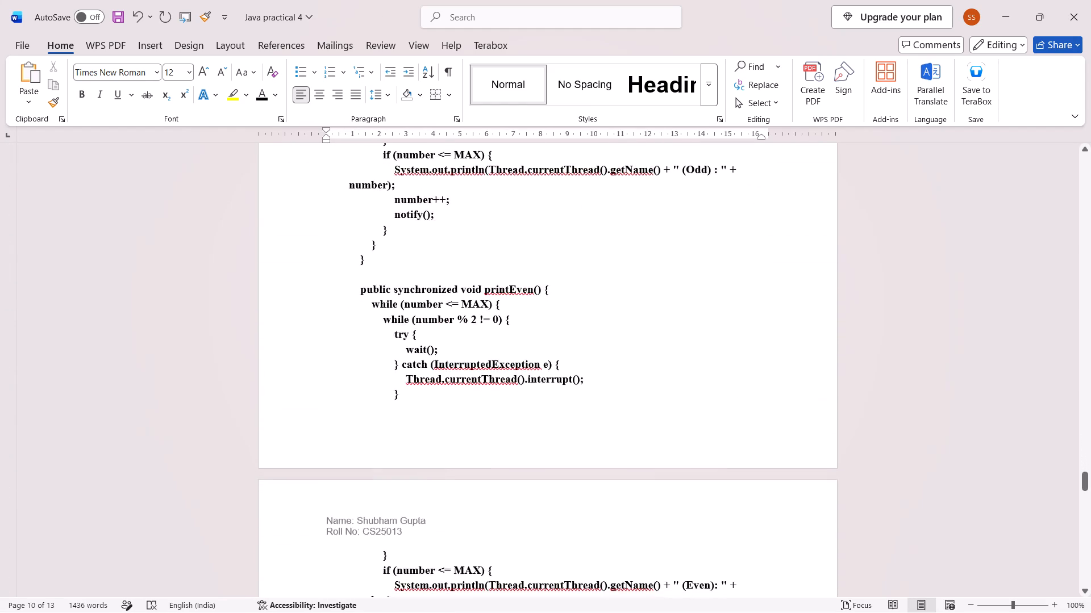
scroll(381, 195, "down", 7)
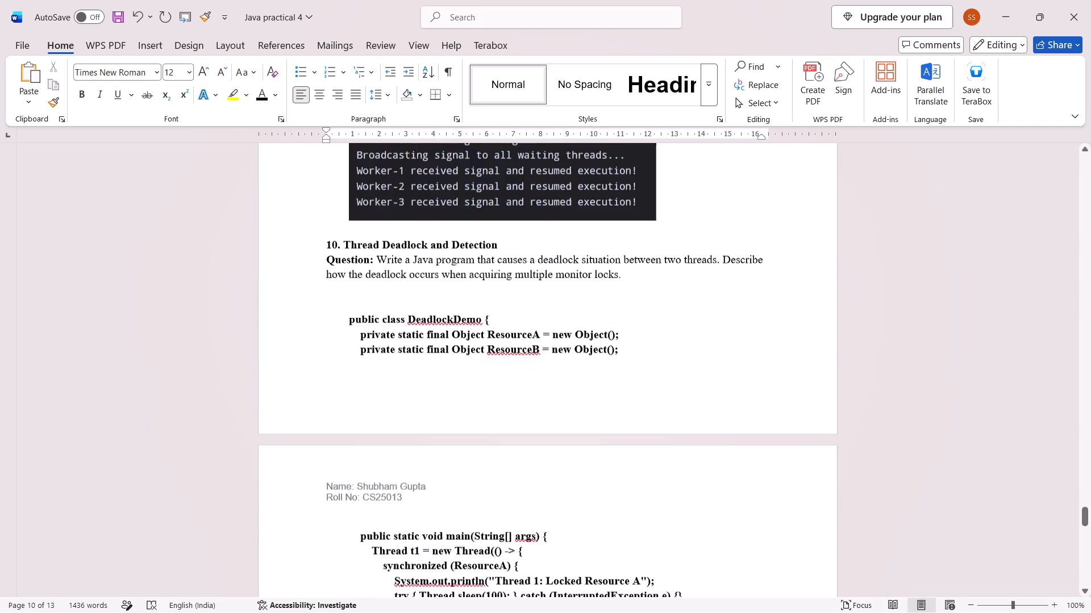
scroll(381, 195, "down", 5)
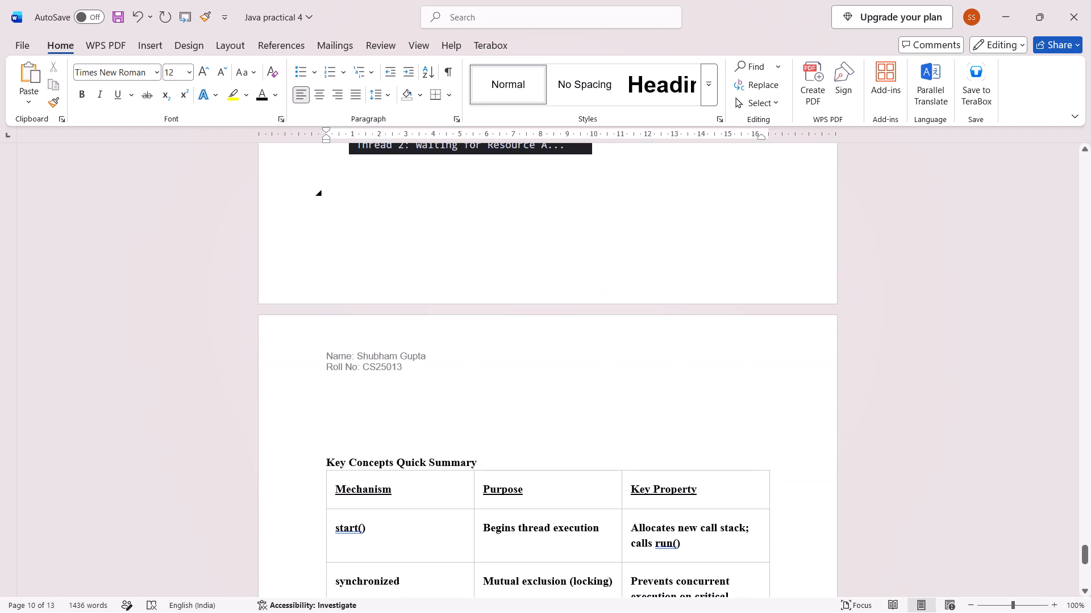
left_click(342, 430)
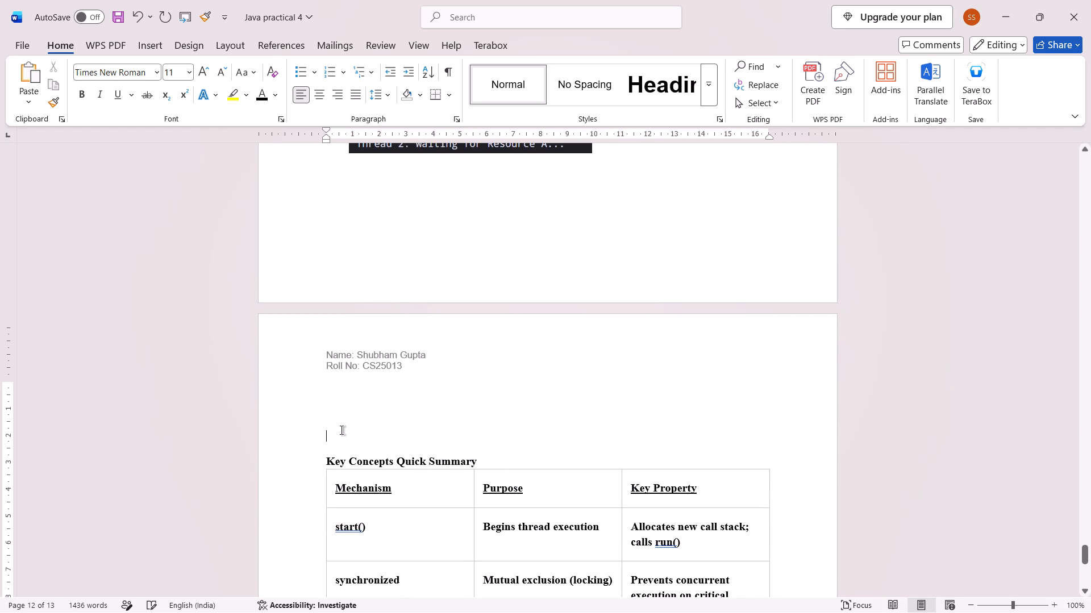
key("BackSpace")
key("BackSpace")
key("BackSpace")
key("BackSpace")
key("BackSpace")
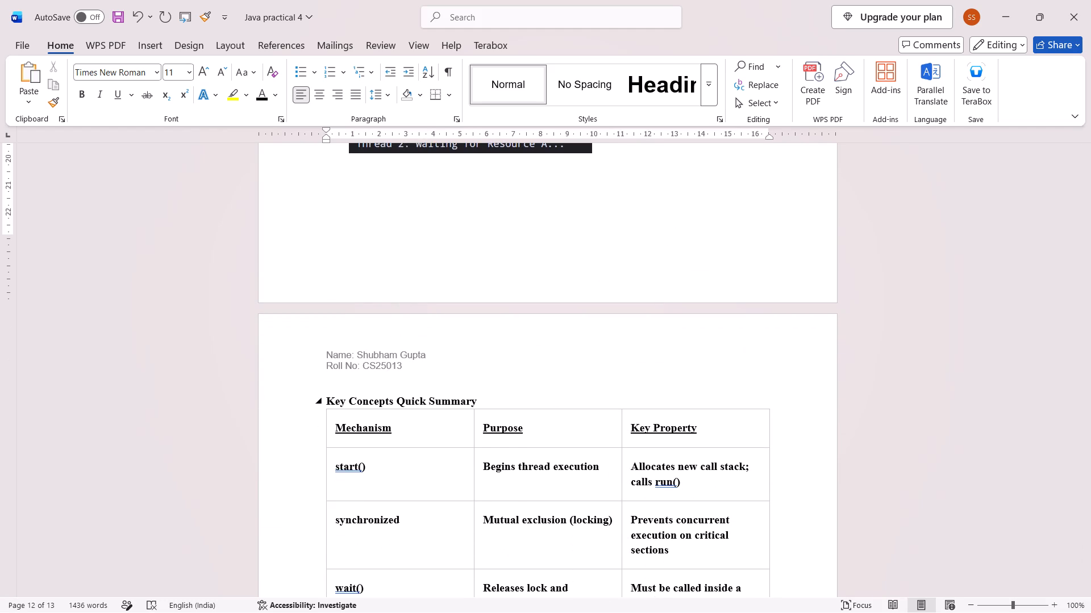
Check the end of the summary table on the last page and save the Practical 4 document.
scroll(342, 430, "down", 5)
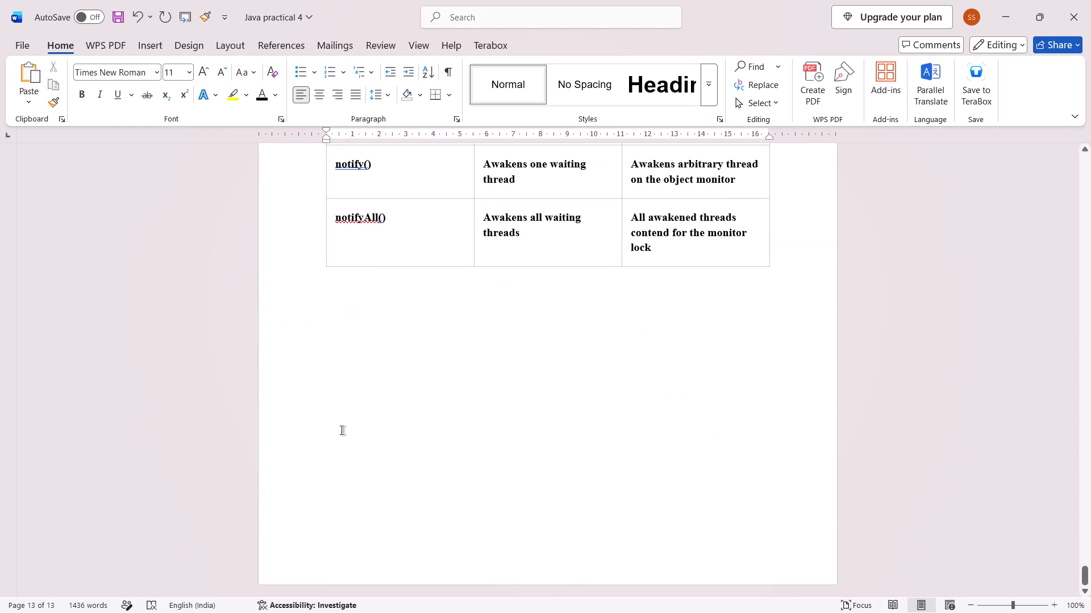
key("ctrl+s")
key("ctrl+s")
key("ctrl+s")
Review the page layout backwards from the summary table to the Practical 4 title on the first page.
scroll(342, 430, "up", 4)
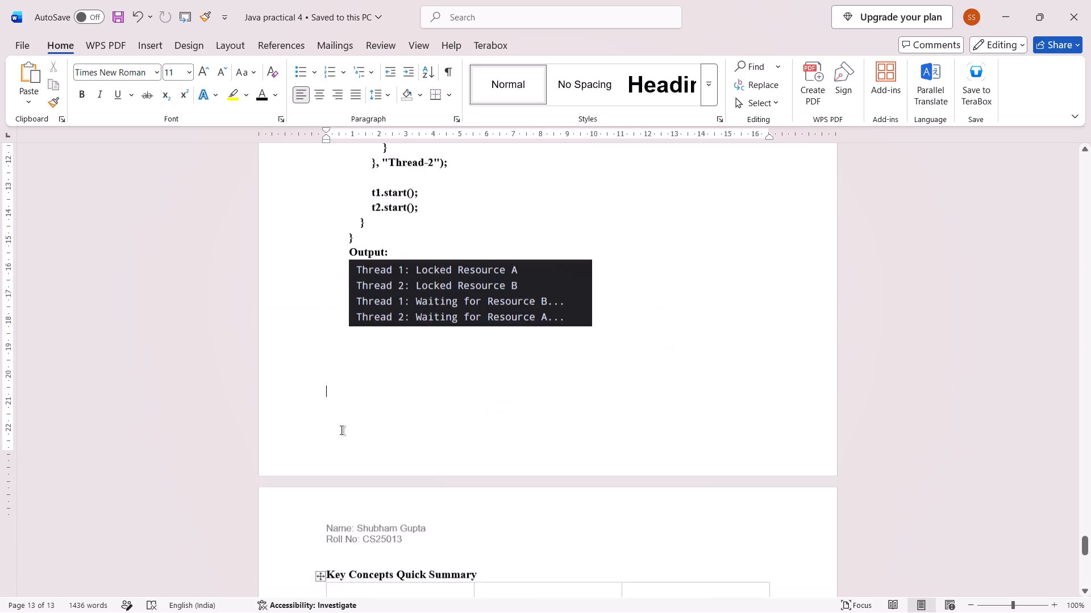
scroll(342, 430, "up", 2)
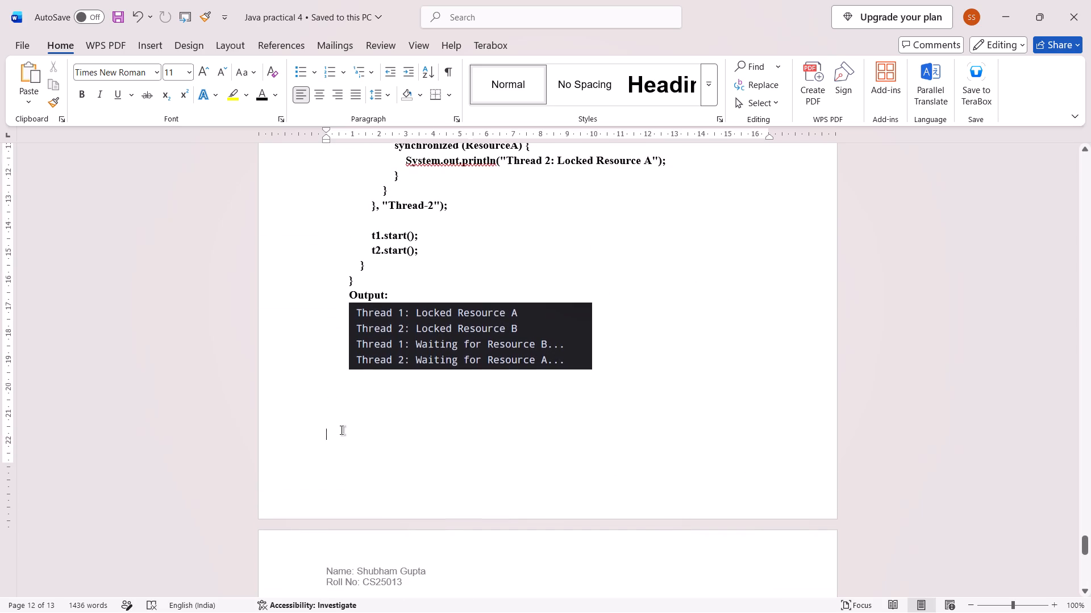
scroll(342, 430, "up", 3)
scroll(342, 430, "up", 20)
scroll(342, 430, "up", 14)
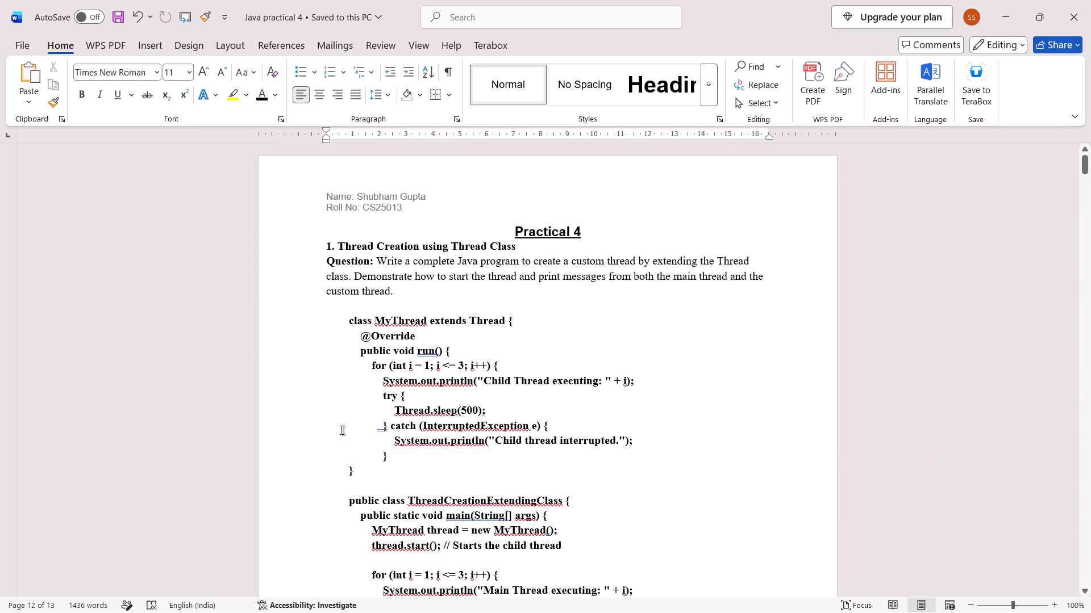
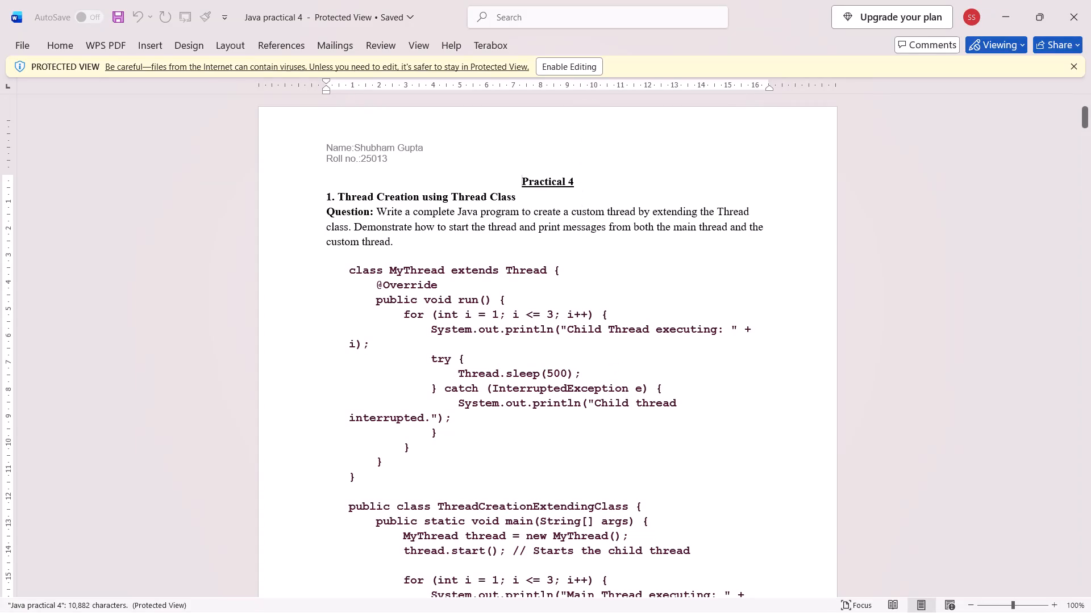
Enable editing for the protected Java practical 4 document.
left_click(574, 75)
left_click(581, 72)
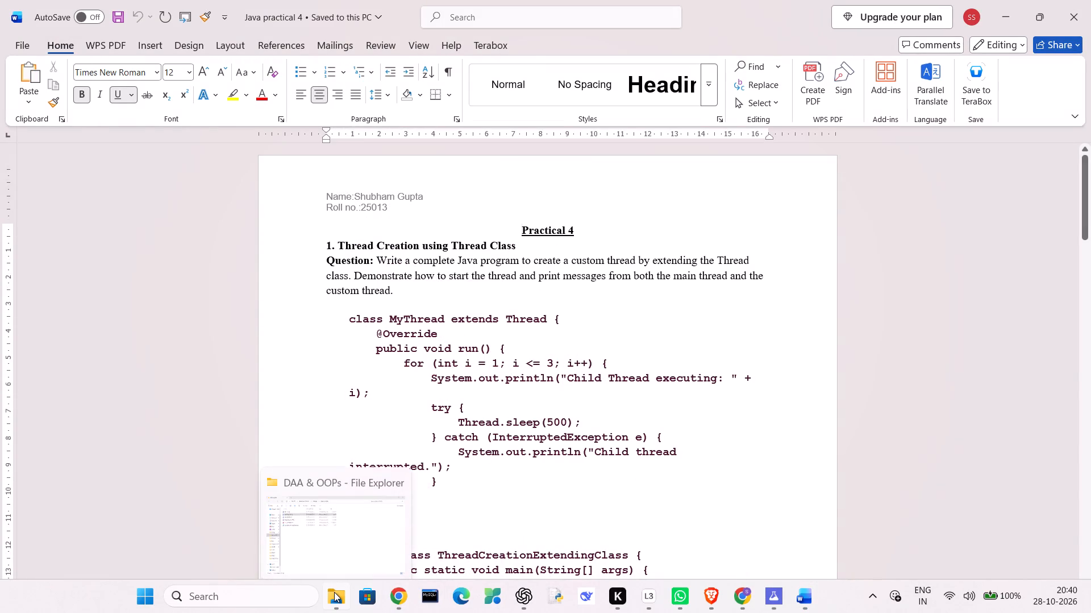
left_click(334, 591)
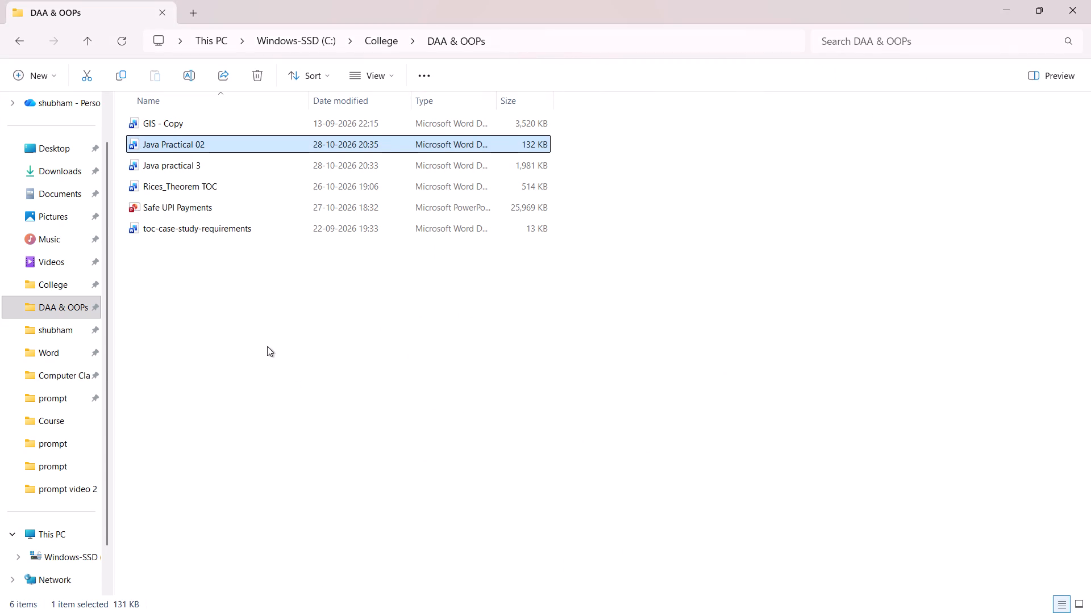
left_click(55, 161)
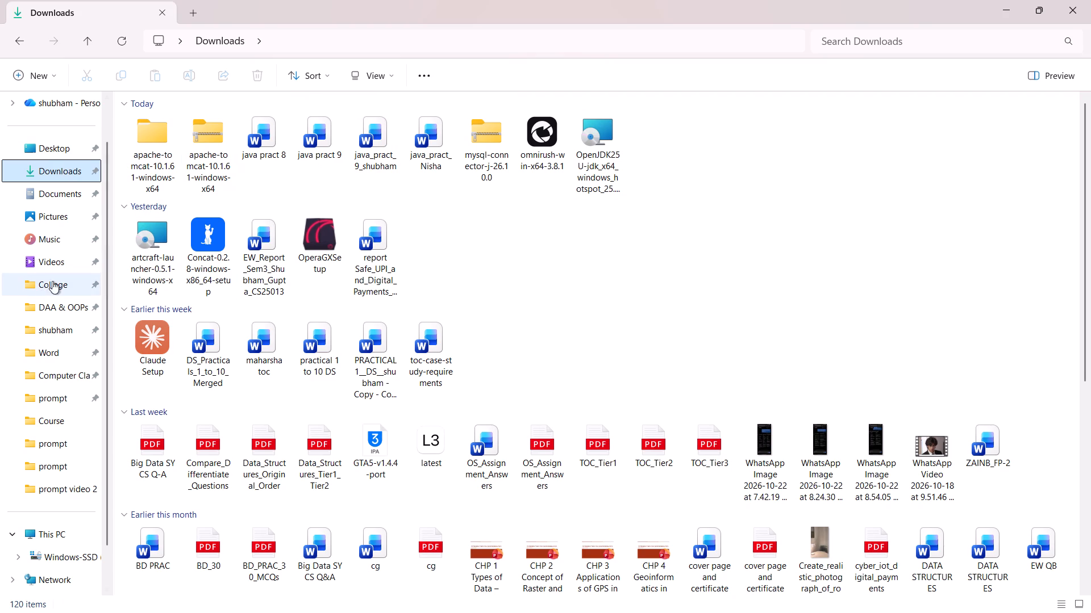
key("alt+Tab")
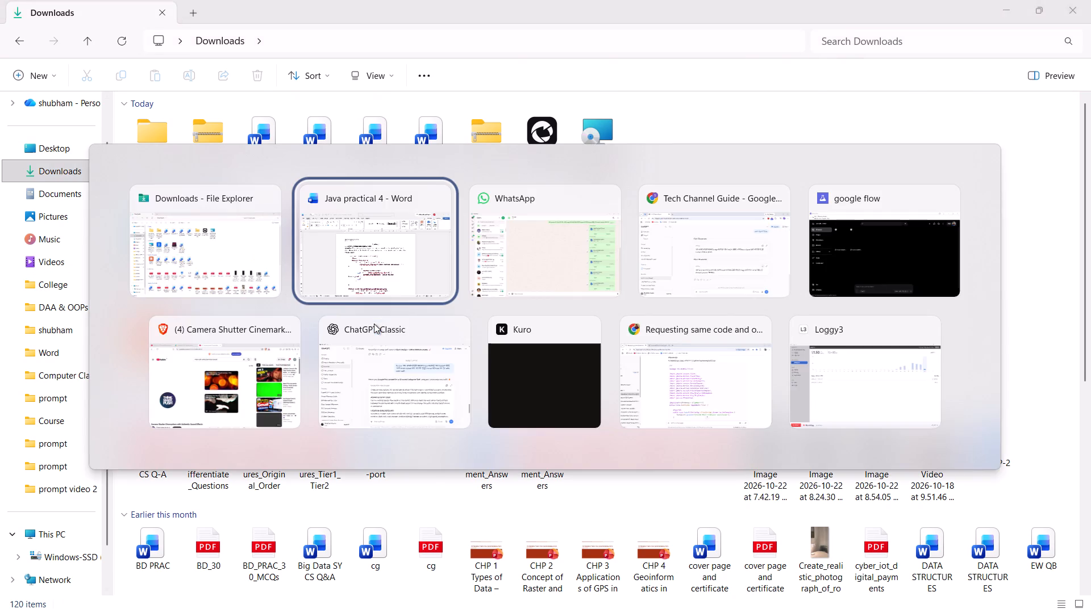
Replace the header's name and roll number lines with the version from the clipboard history and return to the body text.
double_click(404, 209)
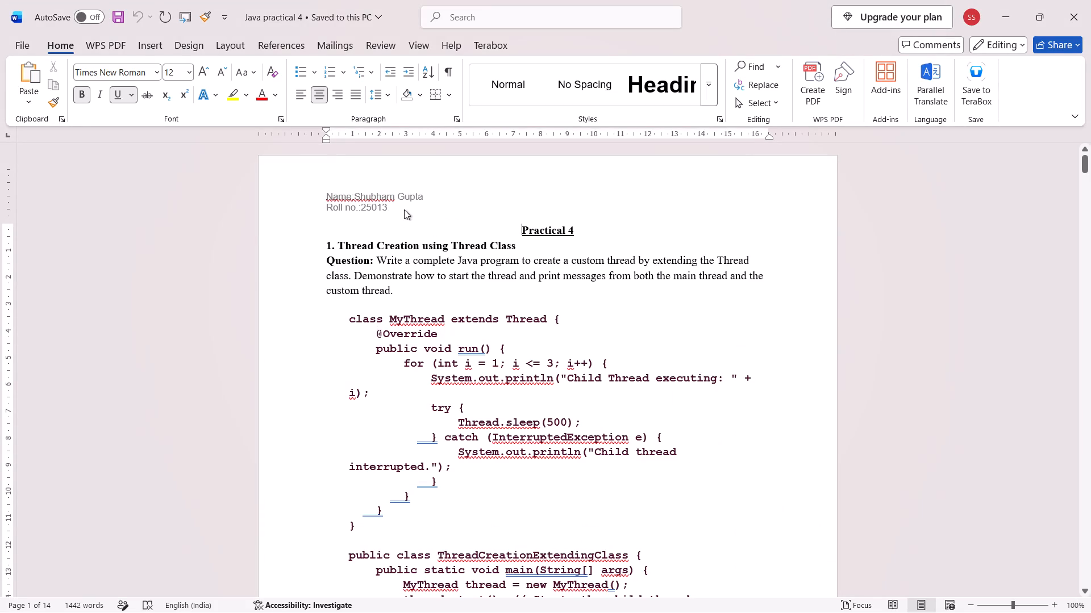
left_click_drag(402, 209, 300, 196)
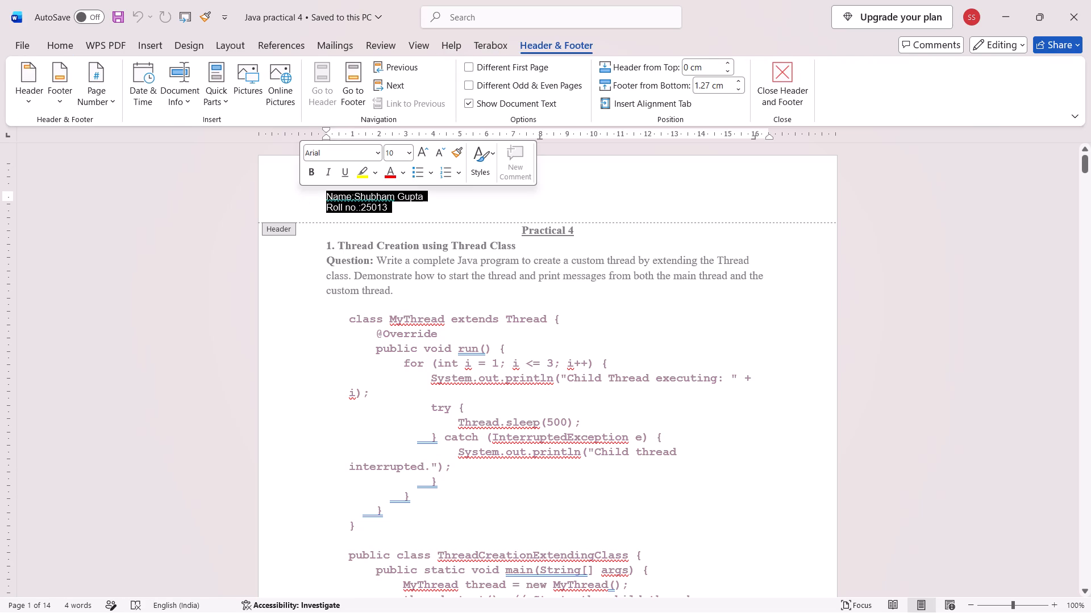
key("super+v")
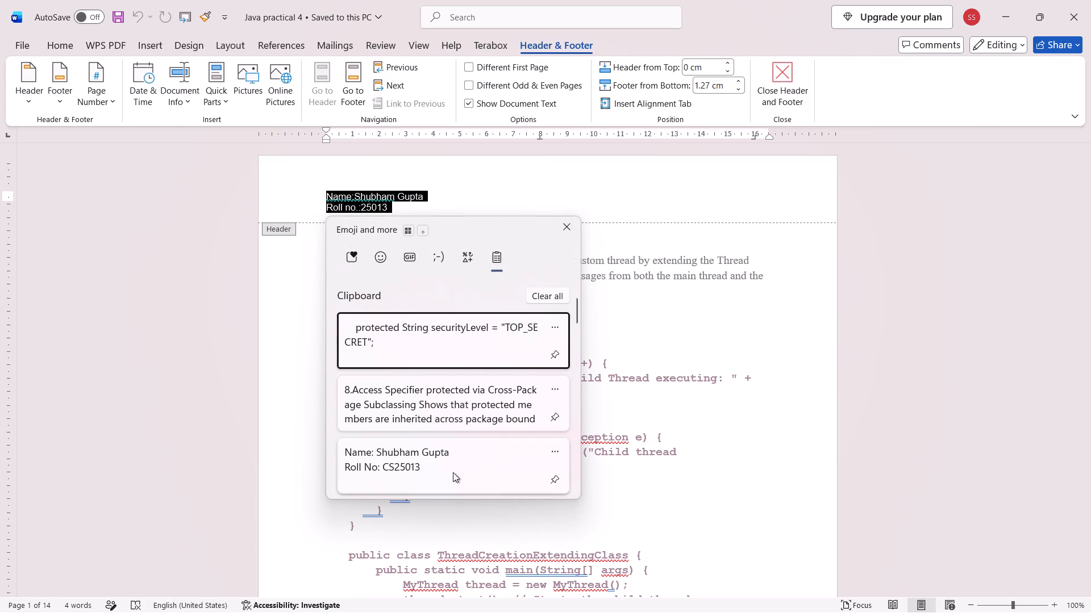
left_click(453, 472)
key("ctrl+v")
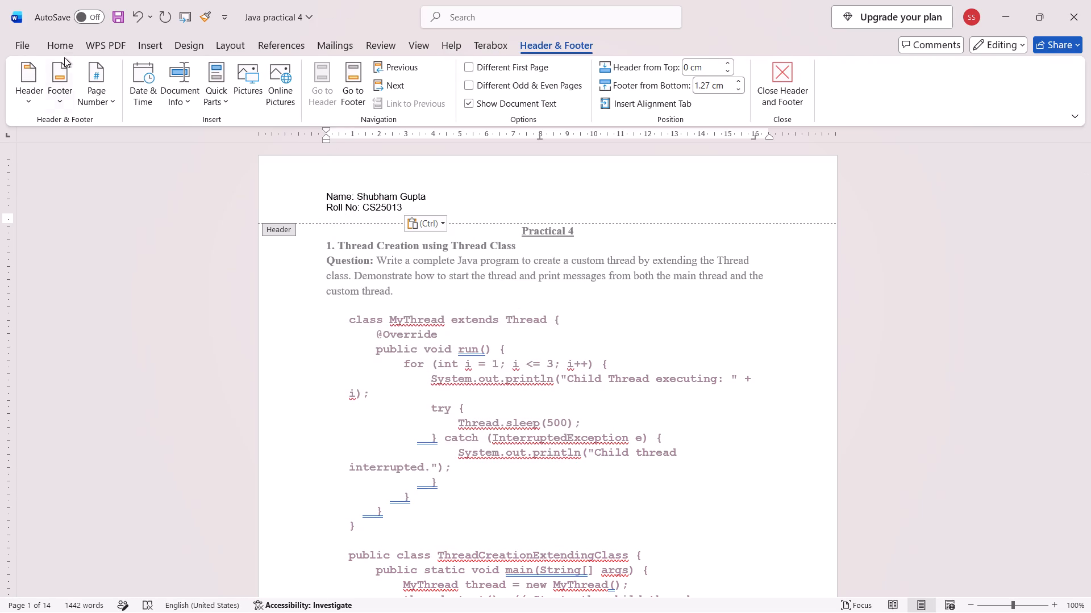
double_click(569, 326)
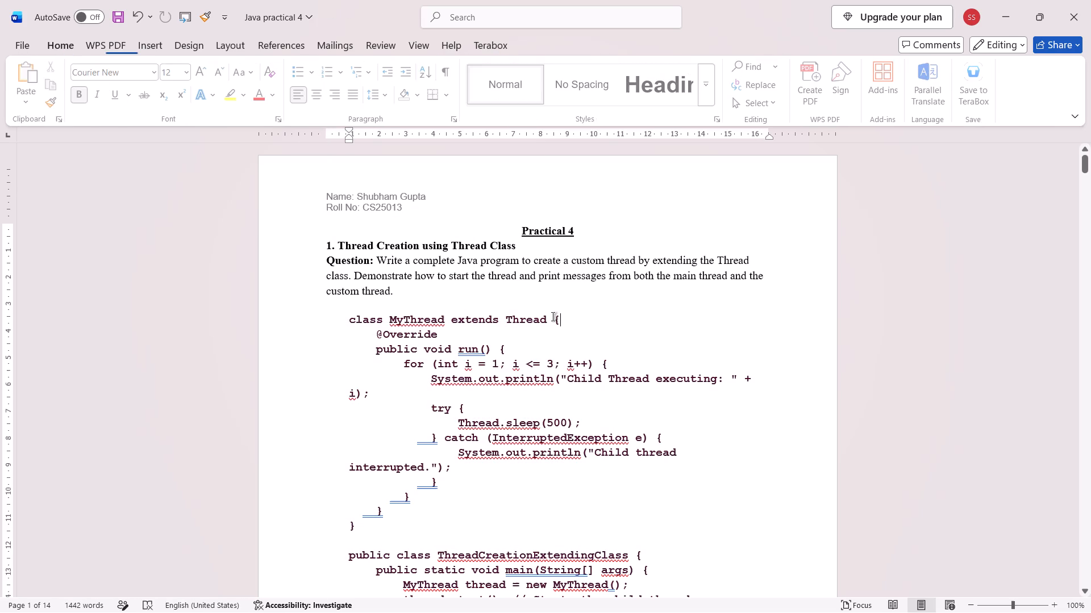
Change the font of the entire document body to Times New Roman.
key("ctrl+a")
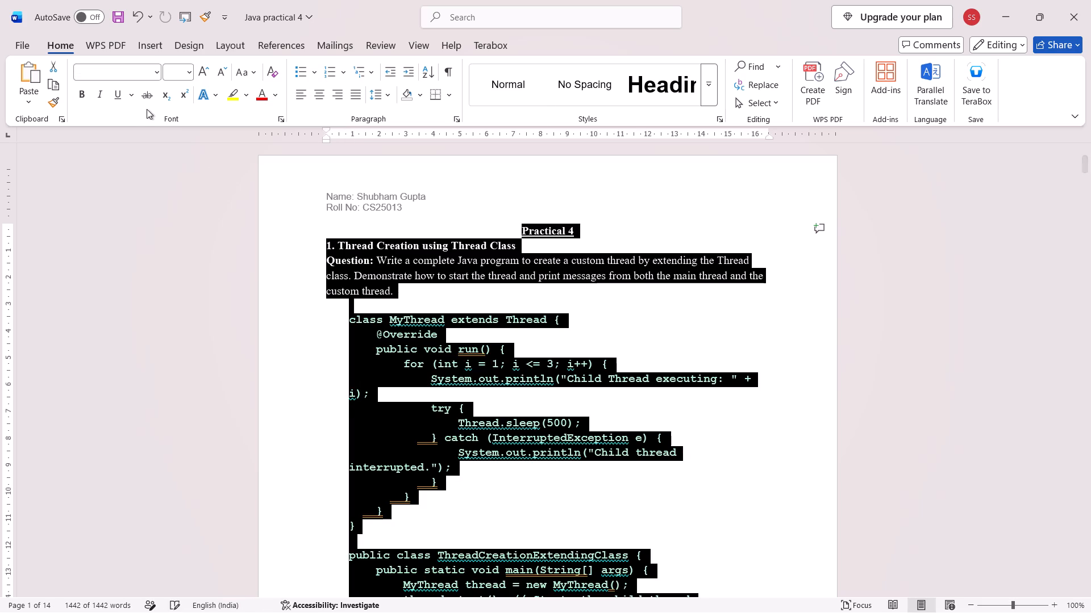
left_click_drag(158, 73, 125, 170)
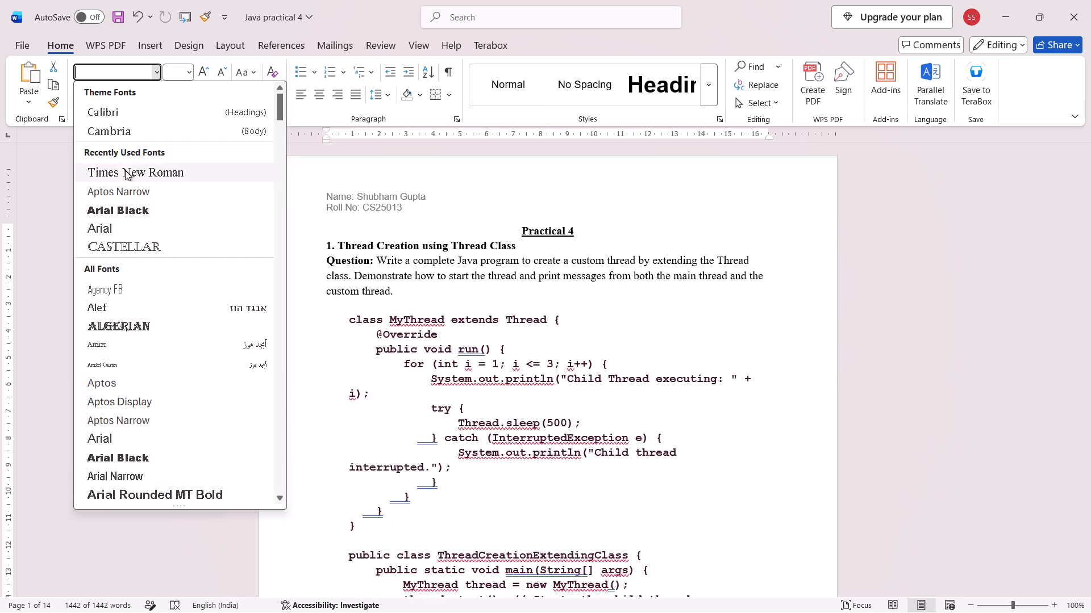
left_click_drag(125, 170, 126, 170)
left_click(126, 170)
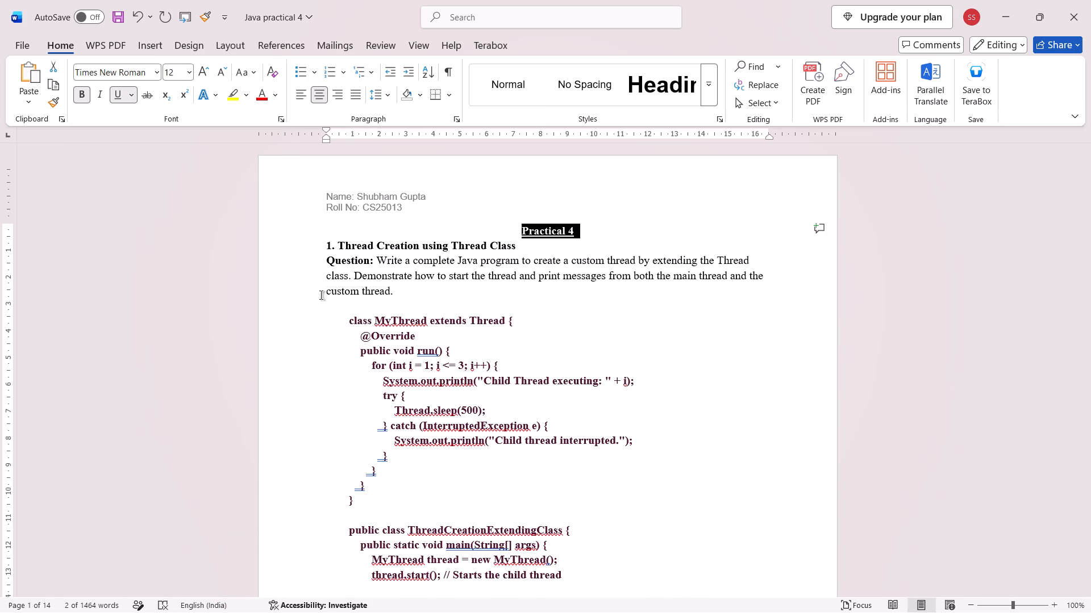
Set the font size of the entire document body to 12.
key("ctrl+a")
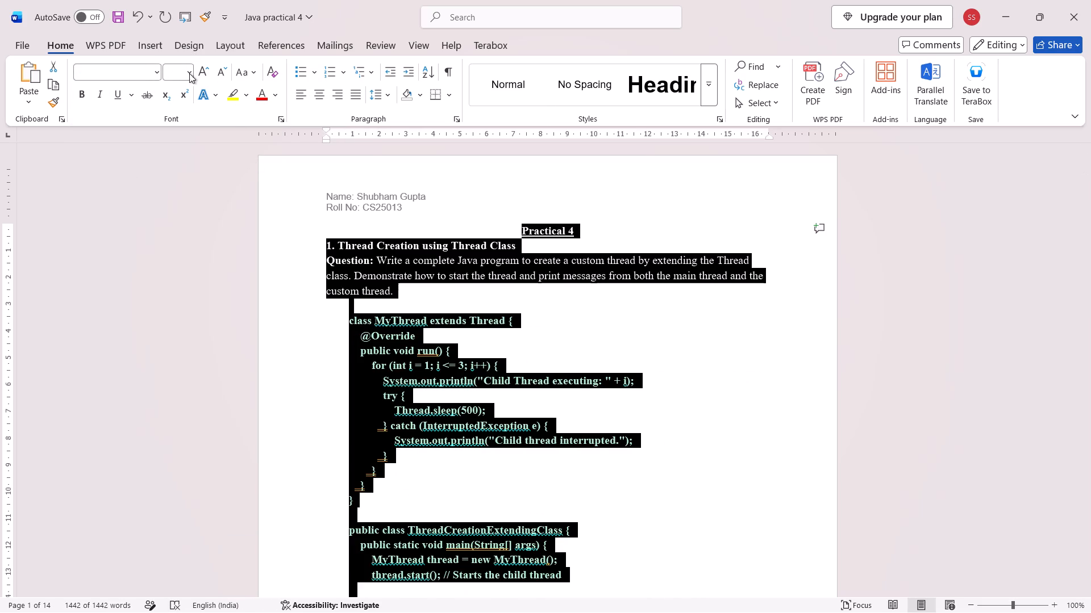
left_click_drag(190, 69, 177, 148)
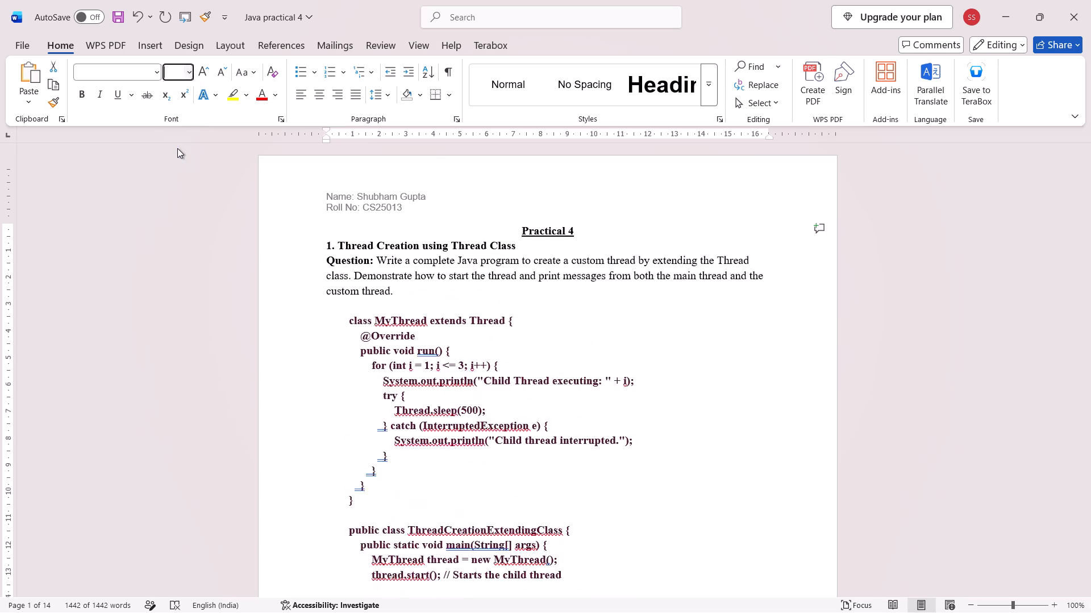
left_click_drag(187, 72, 172, 161)
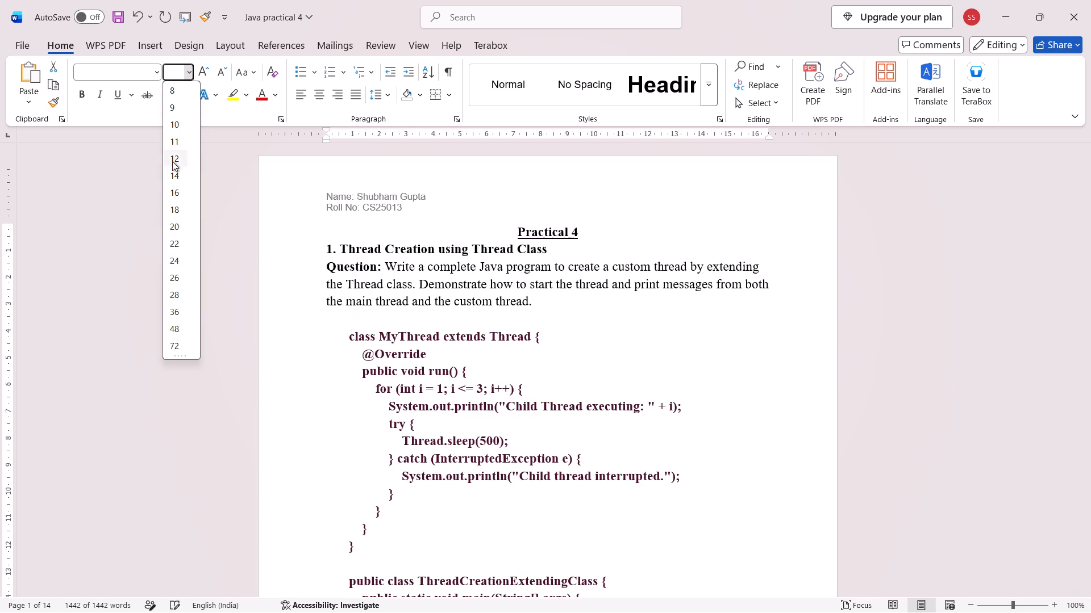
left_click_drag(172, 161, 172, 158)
left_click(172, 158)
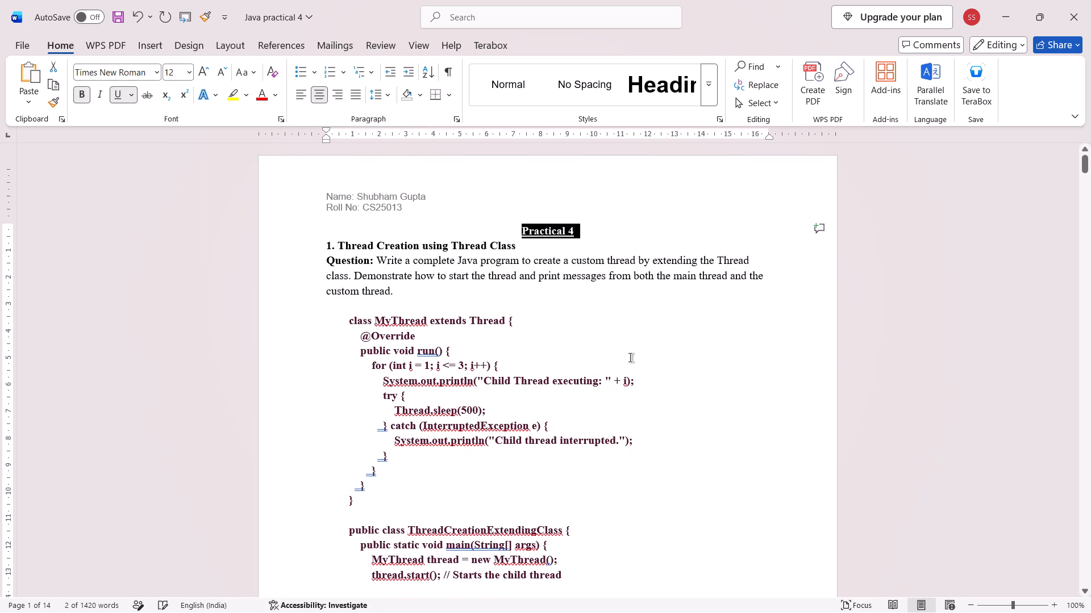
left_click(631, 356)
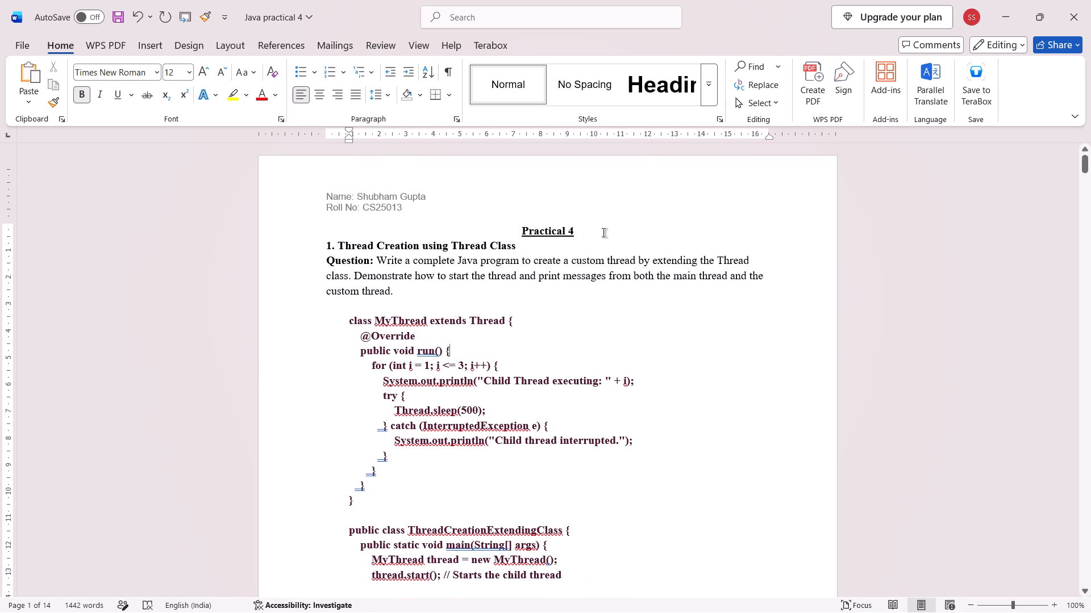
Apply the Normal style to the Practical 4 title, centre it, and increase its font size to 14.
left_click_drag(592, 232, 515, 230)
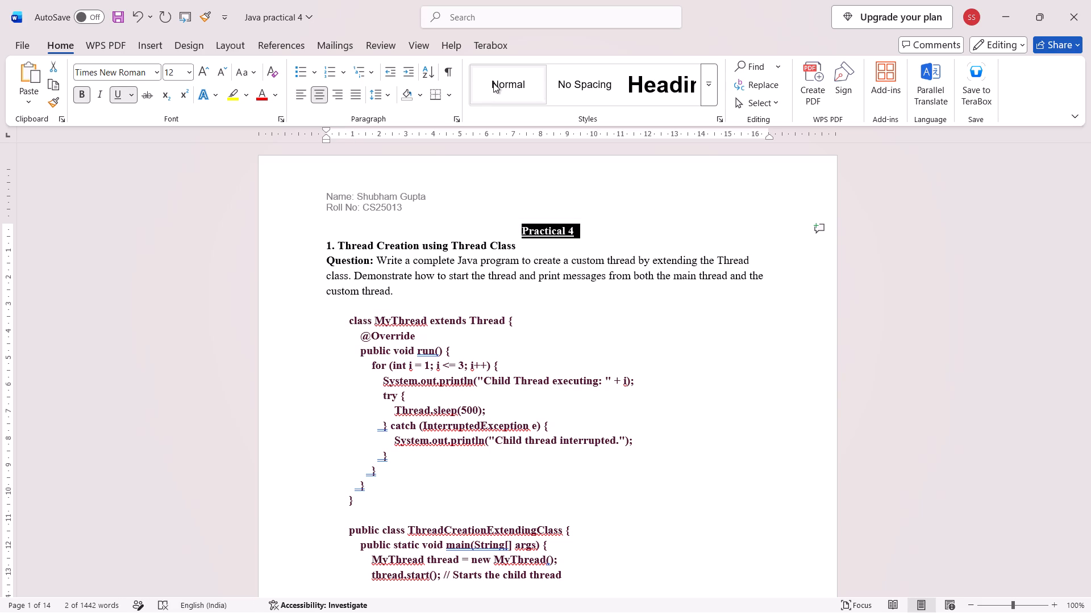
left_click(493, 83)
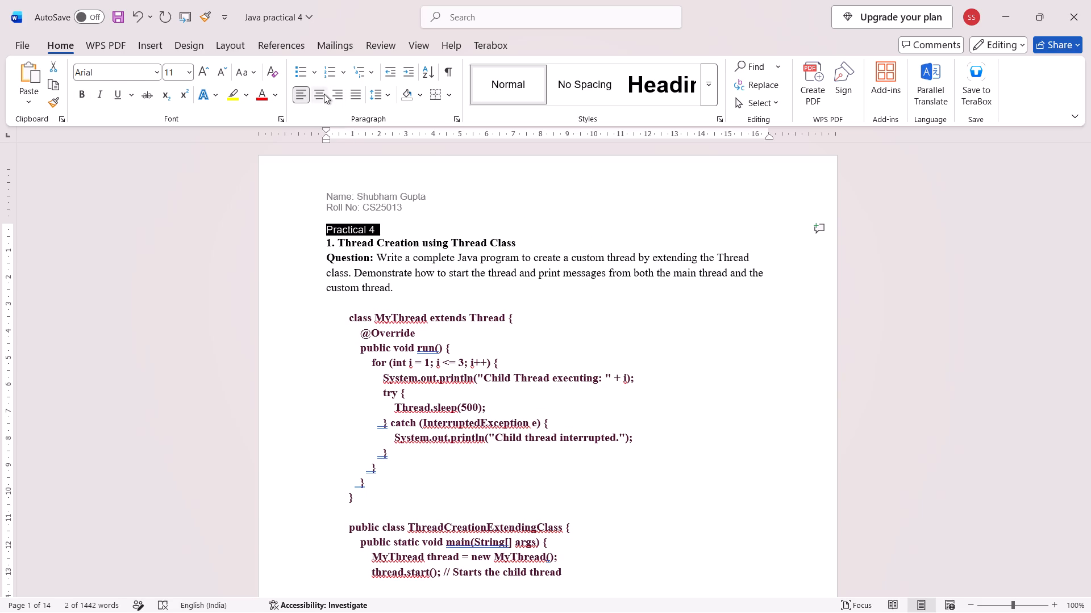
left_click(324, 94)
double_click(199, 72)
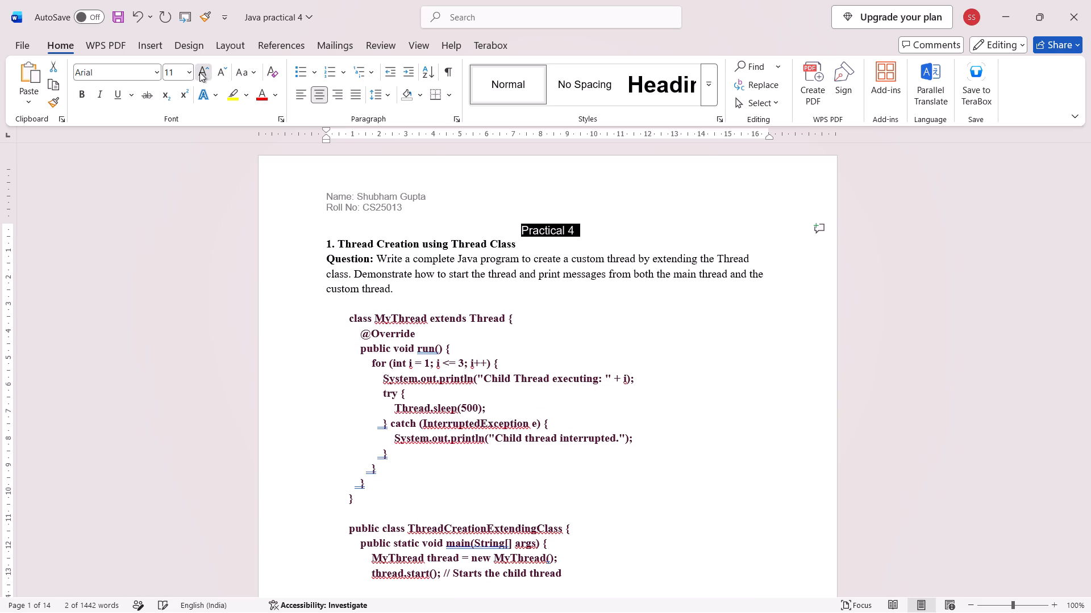
double_click(568, 345)
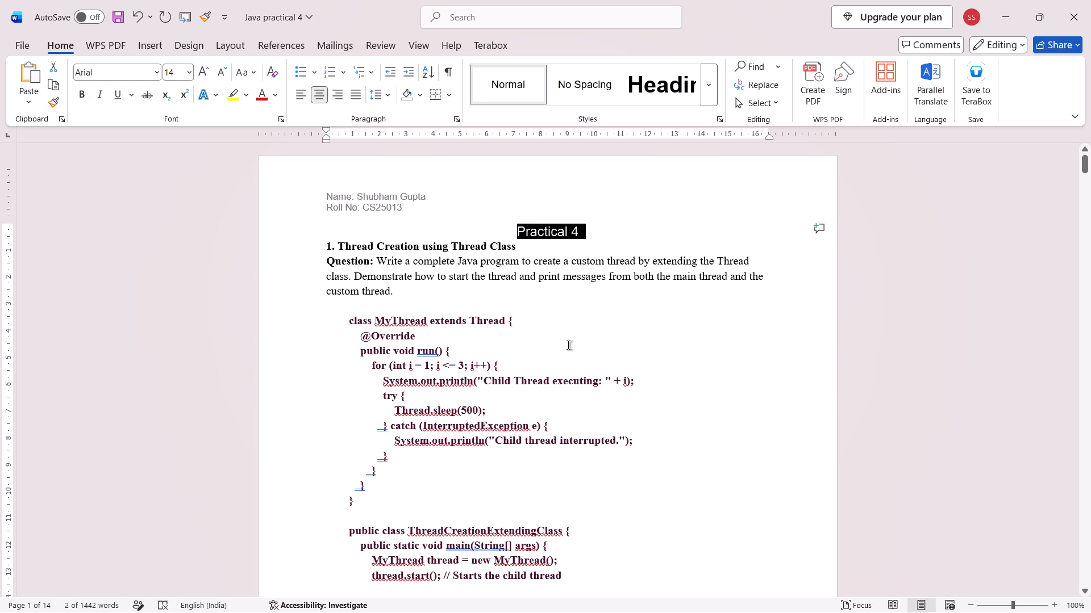
Remove the blank lines and last two closing-brace lines above the first program's Output label, and save the document.
scroll(568, 345, "down", 5)
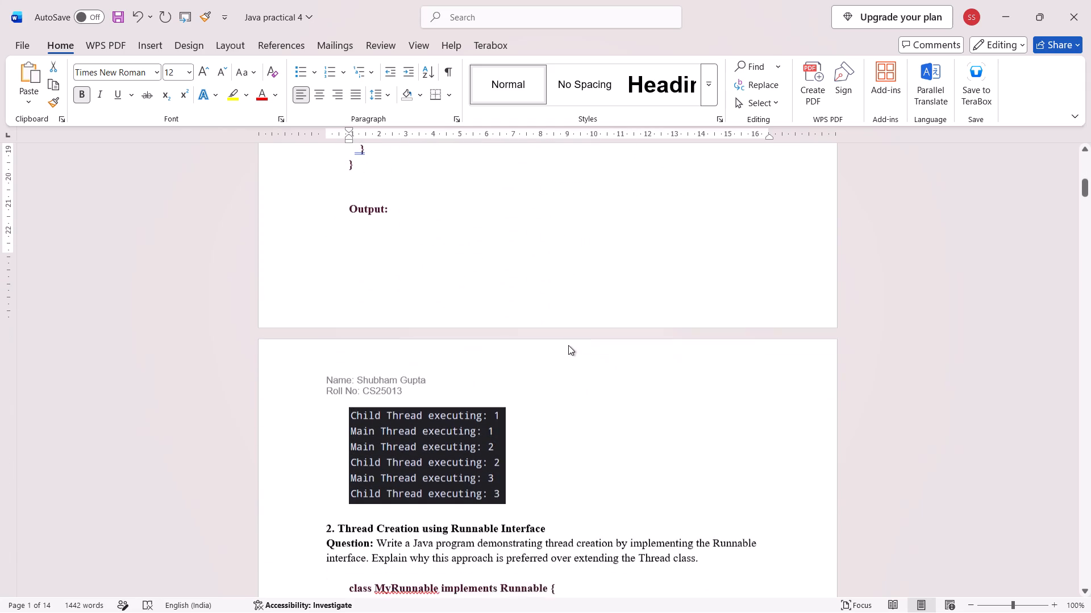
scroll(498, 314, "up", 1)
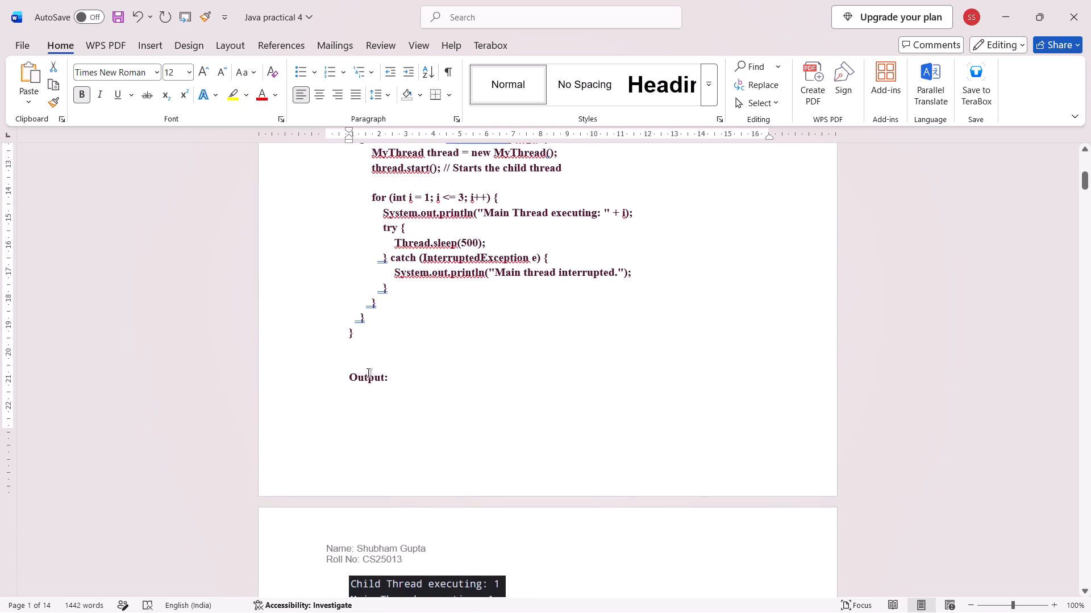
left_click(372, 367)
key("BackSpace")
key("BackSpace")
key("BackSpace")
key("BackSpace")
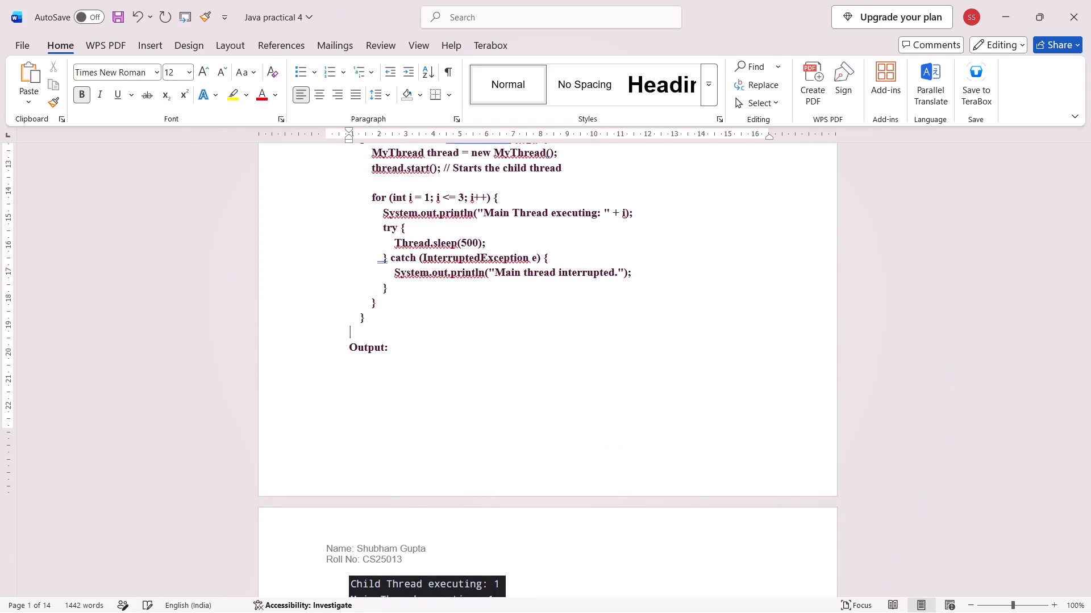
key("BackSpace")
key("BackSpace")
key("BackSpace")
key("BackSpace")
key("BackSpace")
key("BackSpace")
key("BackSpace")
key("ctrl+a")
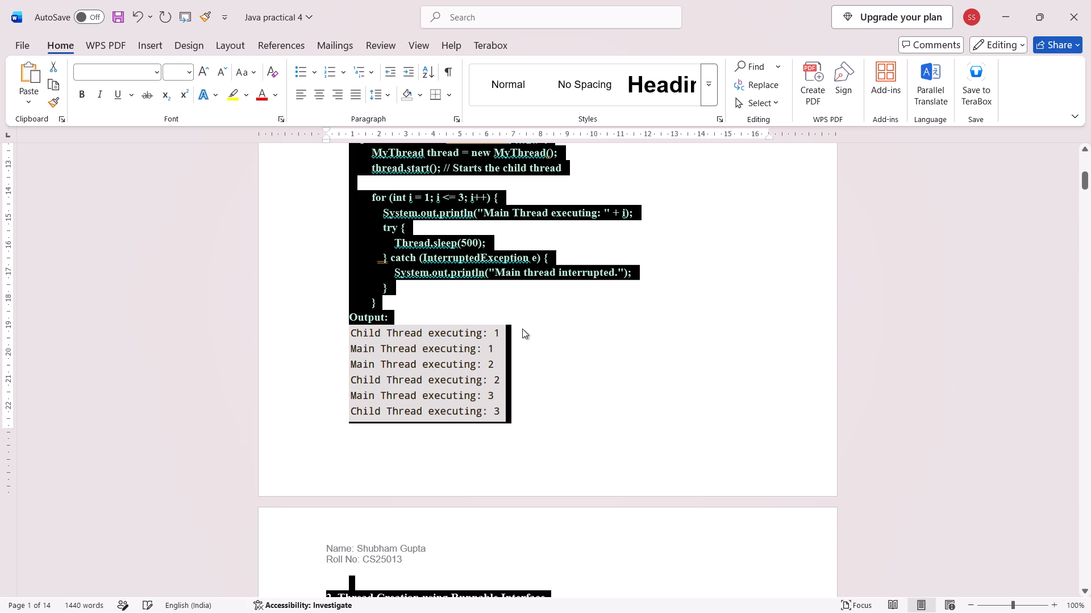
left_click(556, 337)
key("ctrl+s")
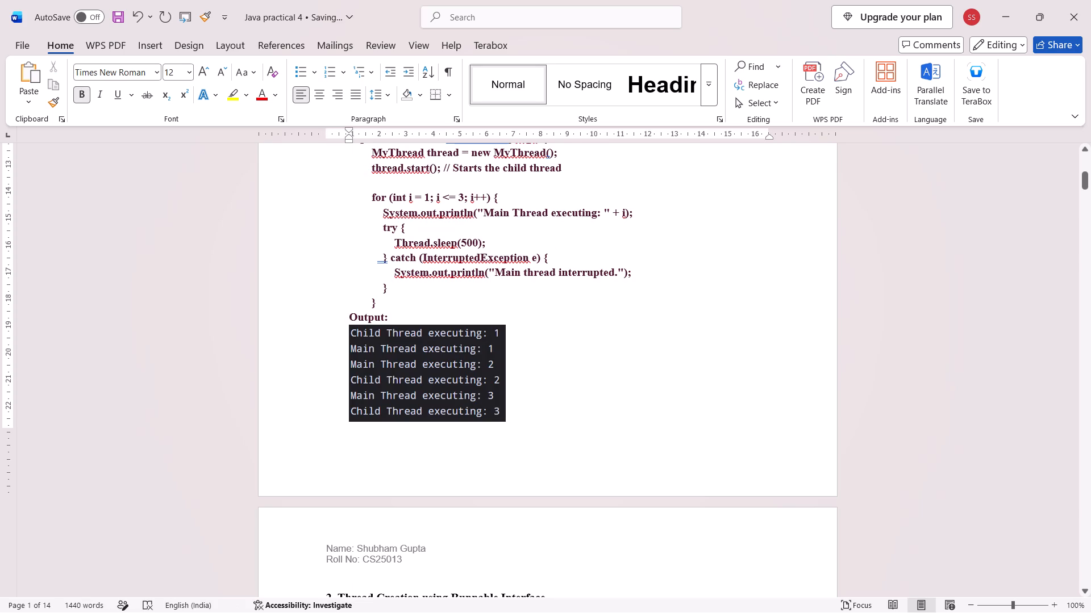
Start saving a copy of Java practical 4 and choose the DAA & OOPs folder as the destination.
left_click(20, 41)
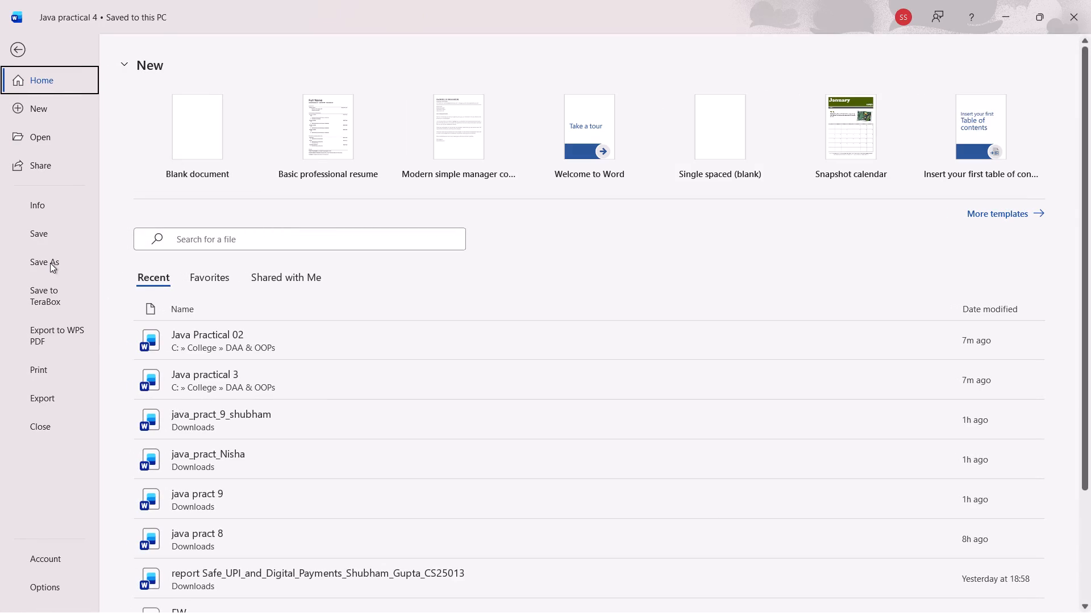
left_click(50, 263)
left_click(227, 383)
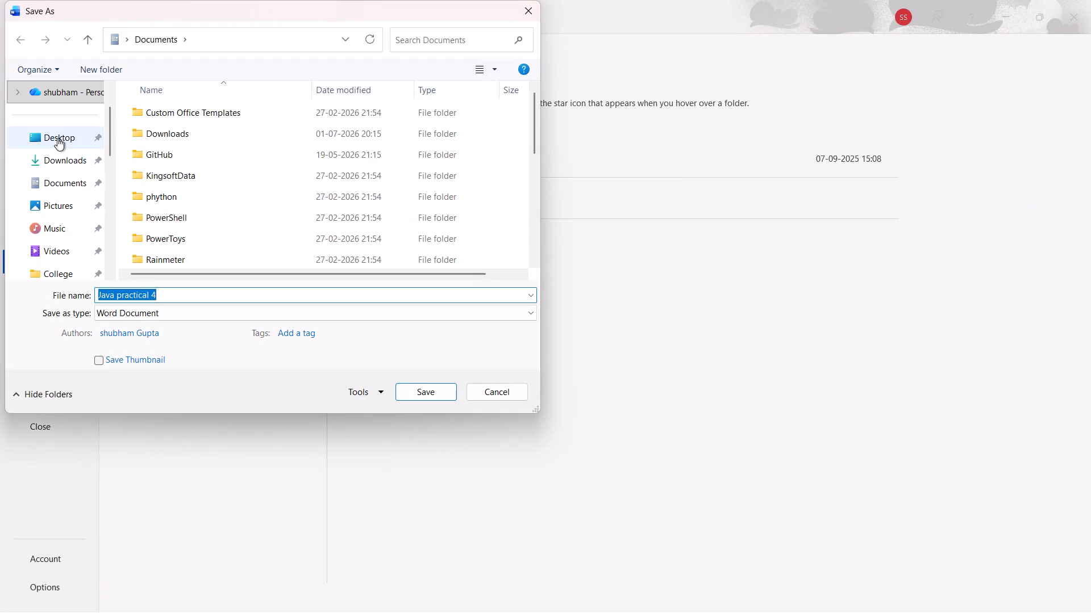
scroll(49, 142, "down", 3)
scroll(53, 187, "up", 1)
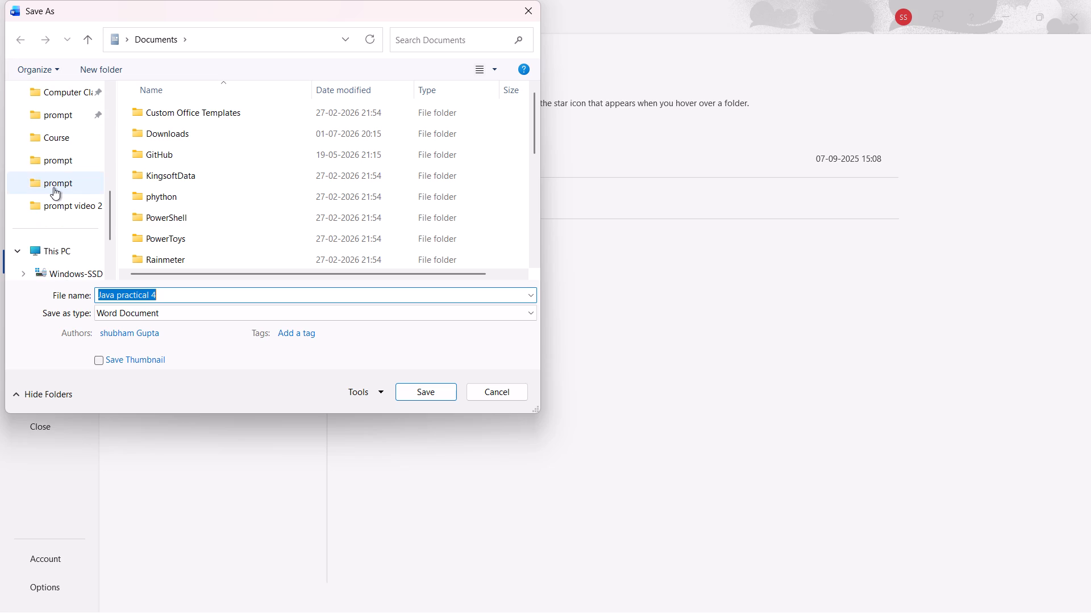
scroll(53, 187, "up", 1)
scroll(56, 255, "down", 2)
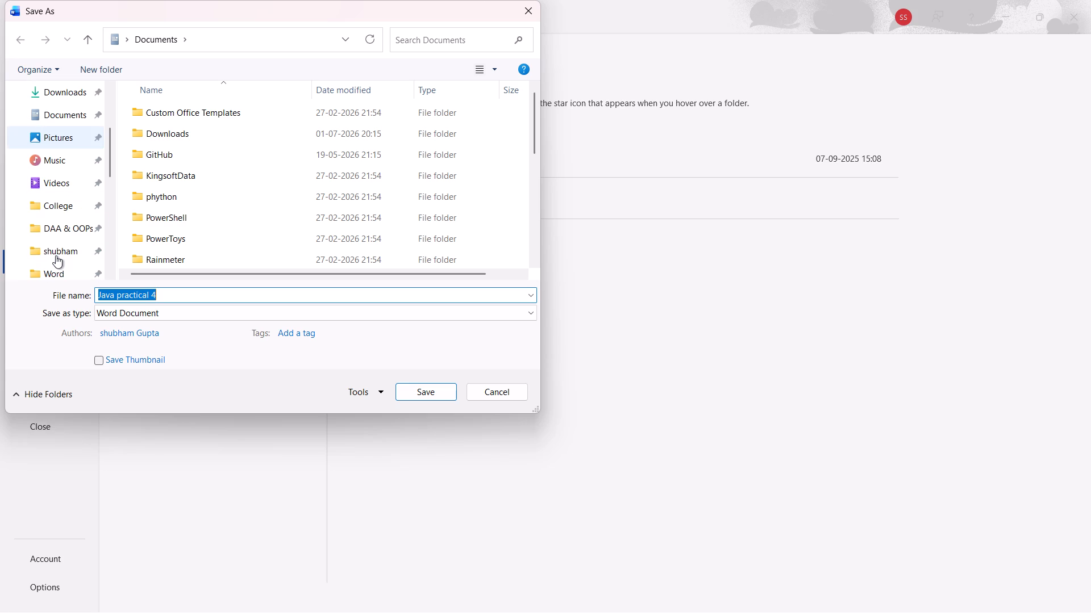
left_click_drag(57, 245, 65, 225)
left_click(65, 225)
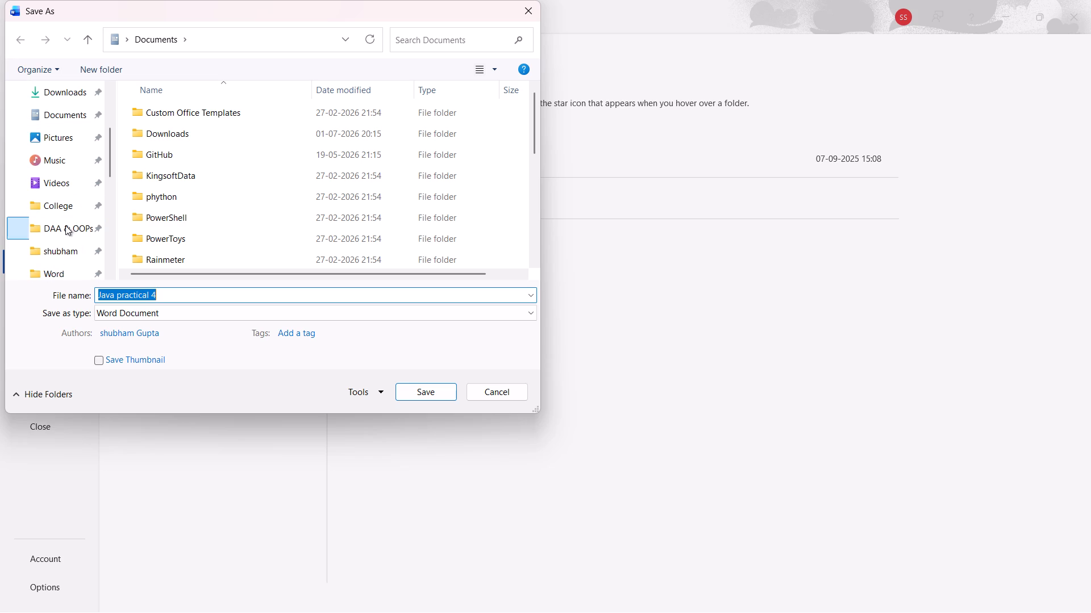
left_click(65, 225)
double_click(65, 225)
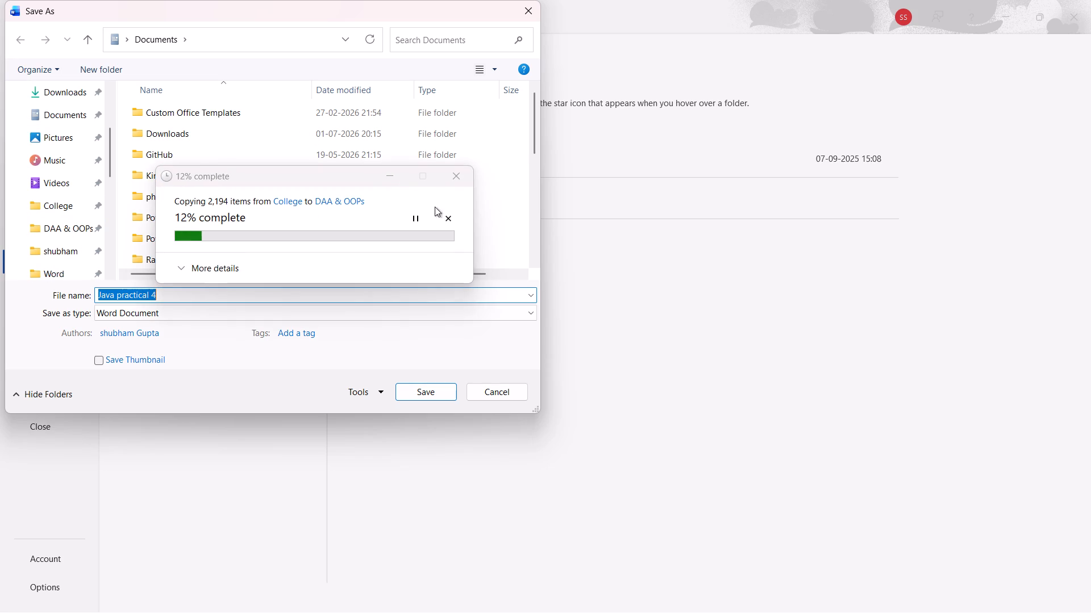
Pause and cancel the running copy of the College items into the DAA & OOPs folder.
left_click(415, 219)
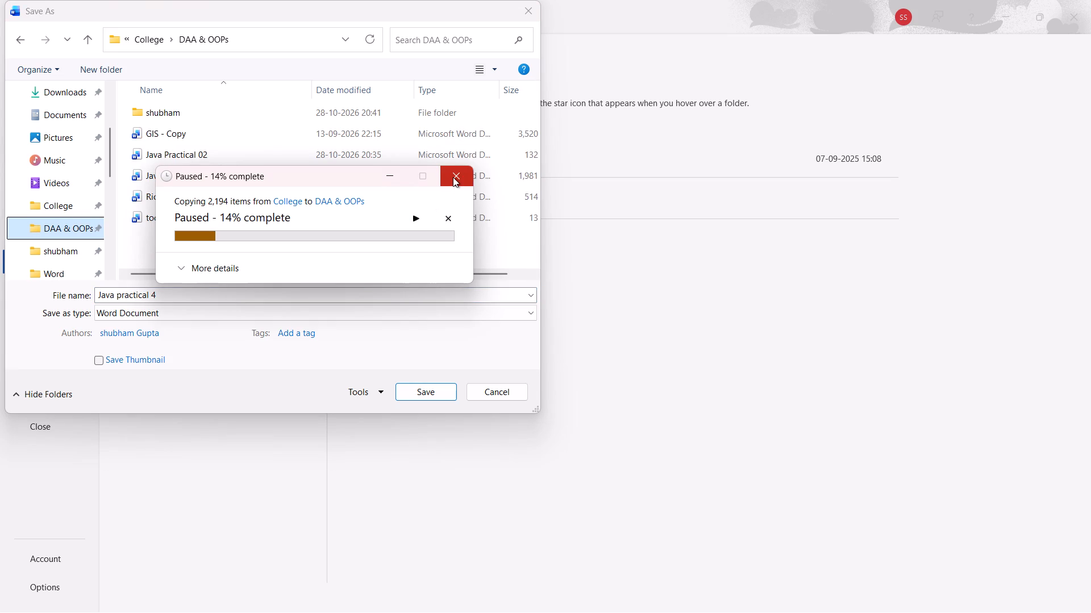
left_click(453, 177)
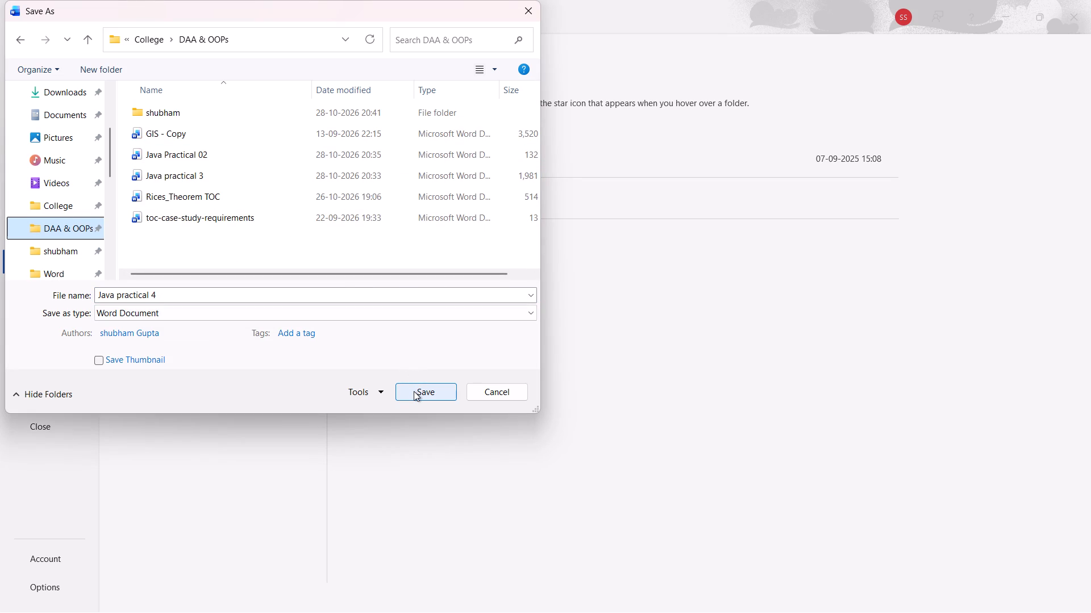
Change the copy's file name to Java practical 04 and save it in the DAA & OOPs folder.
left_click(152, 296)
left_click(152, 296)
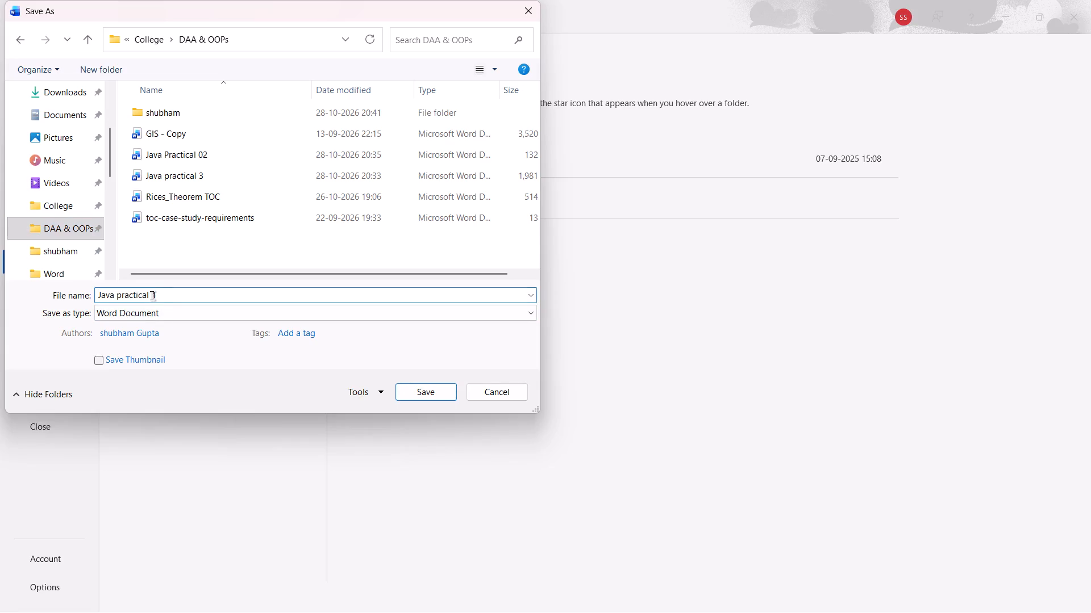
key("0")
left_click(416, 390)
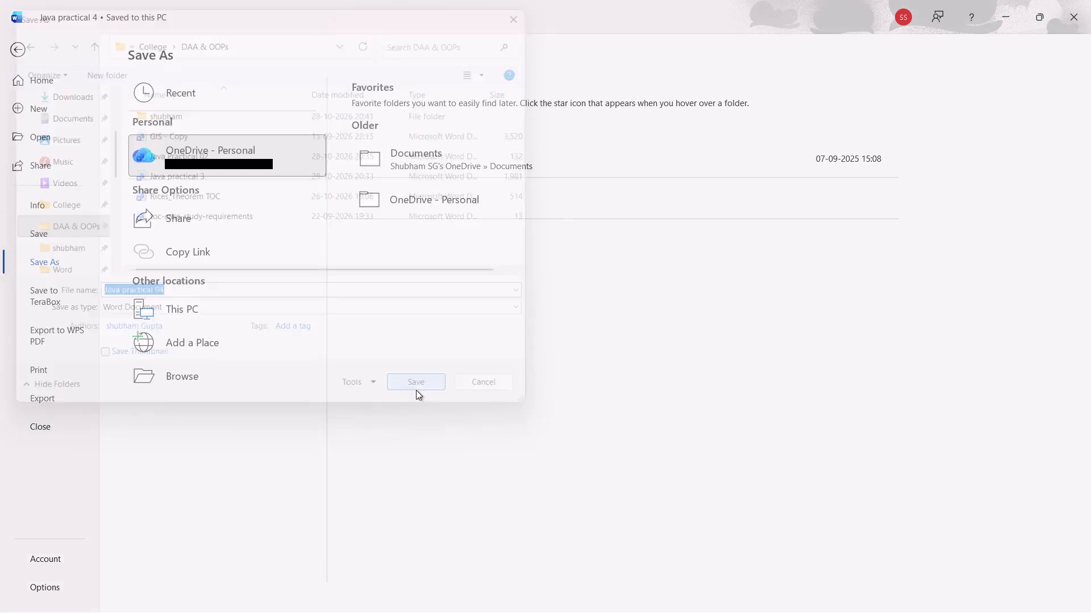
key("ctrl+s")
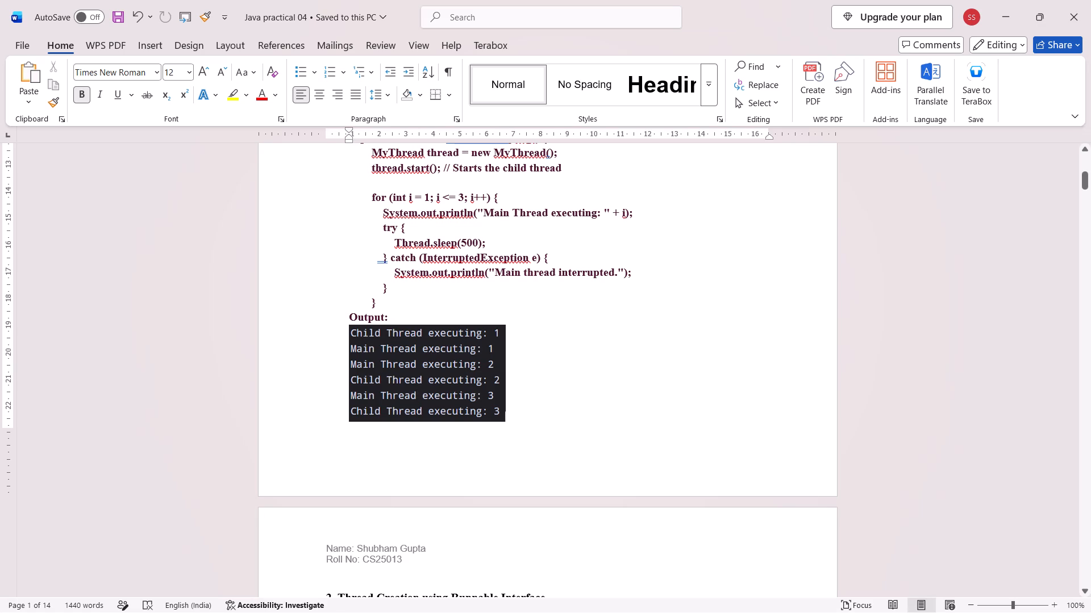
In the Runnable interface program, remove MyRunnable's last two closing-brace lines and the extra blank lines above the Output label.
scroll(656, 372, "down", 3)
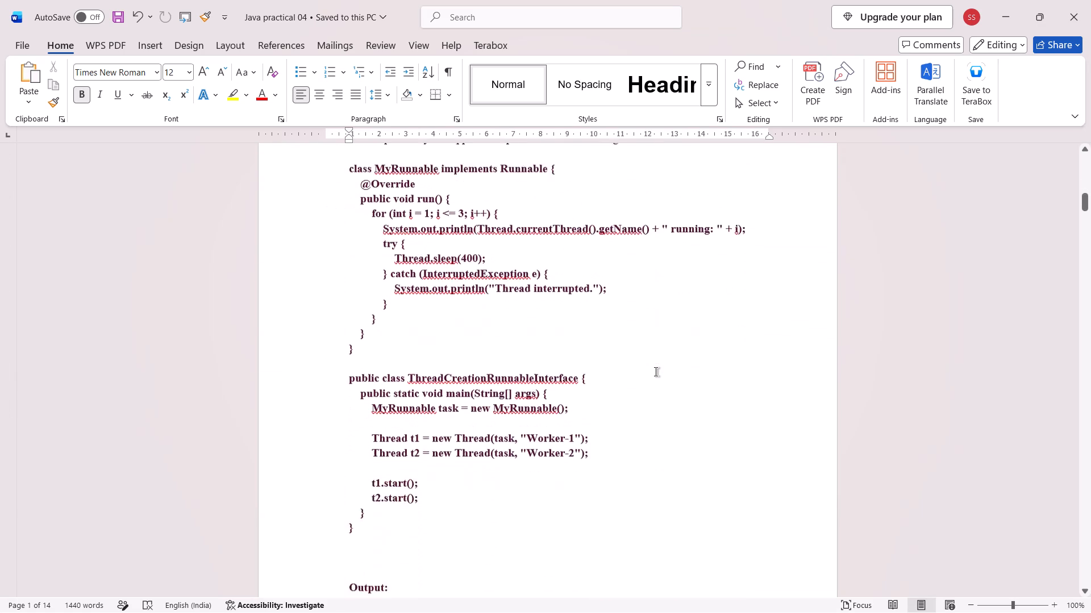
scroll(656, 372, "down", 1)
left_click_drag(374, 282, 344, 254)
key("BackSpace")
key("BackSpace")
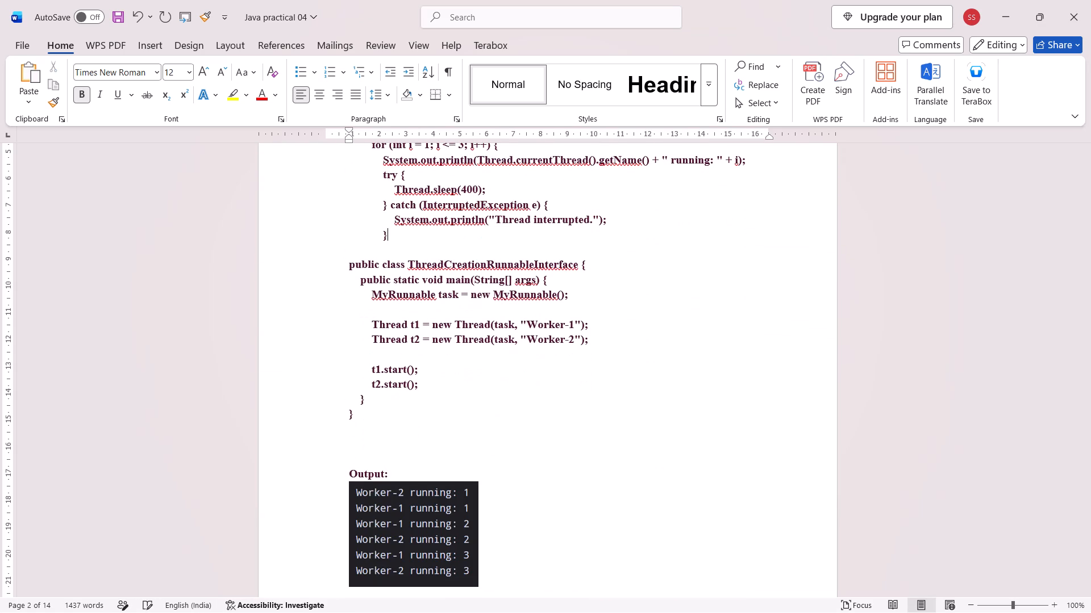
left_click(352, 463)
key("BackSpace")
key("BackSpace")
key("BackSpace")
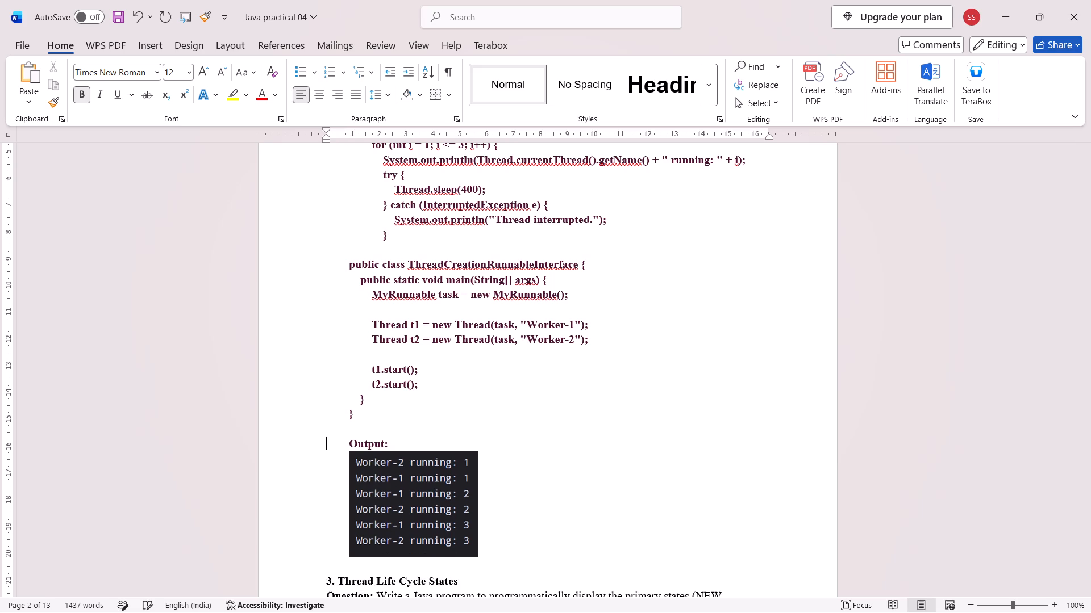
Insert blank lines after the second program's output image so the Thread Life Cycle States heading starts a new page, and save.
scroll(459, 489, "down", 1)
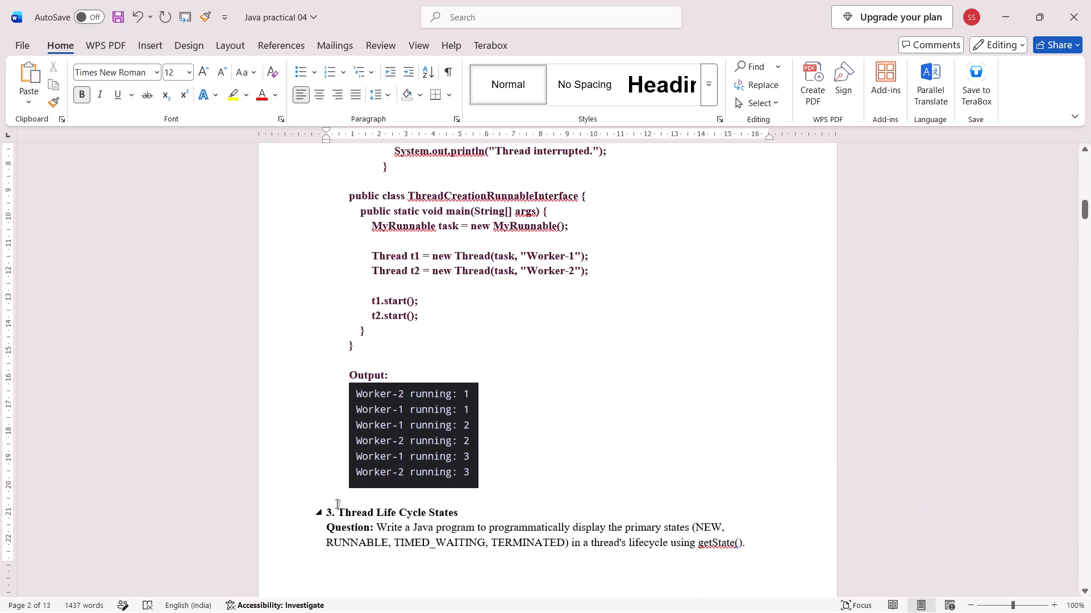
left_click(529, 477)
key("Return")
key("Return")
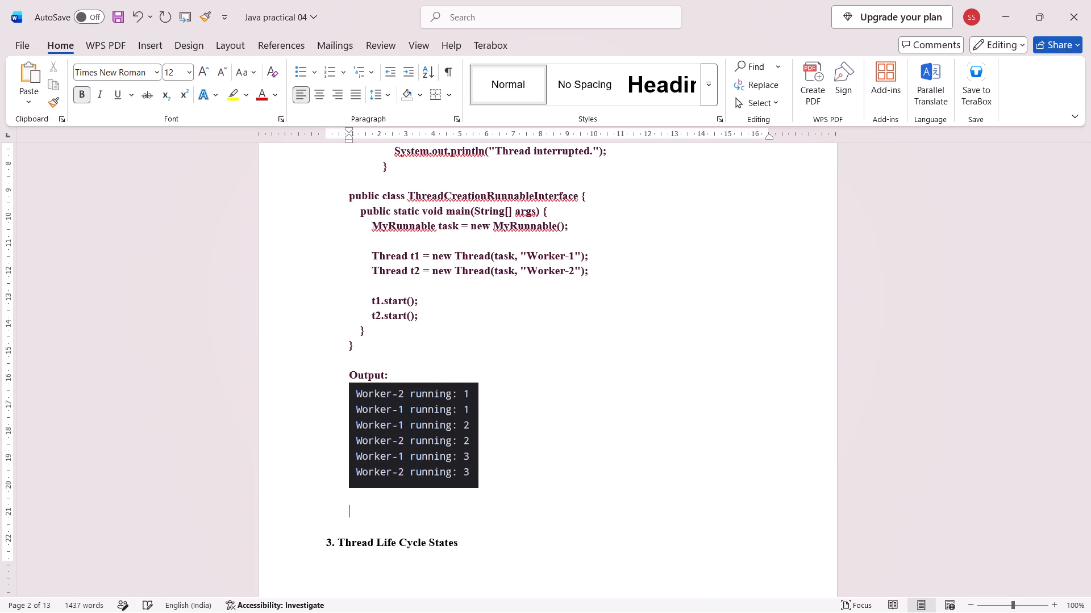
key("Return")
key("Return")
scroll(529, 477, "down", 1)
key("BackSpace")
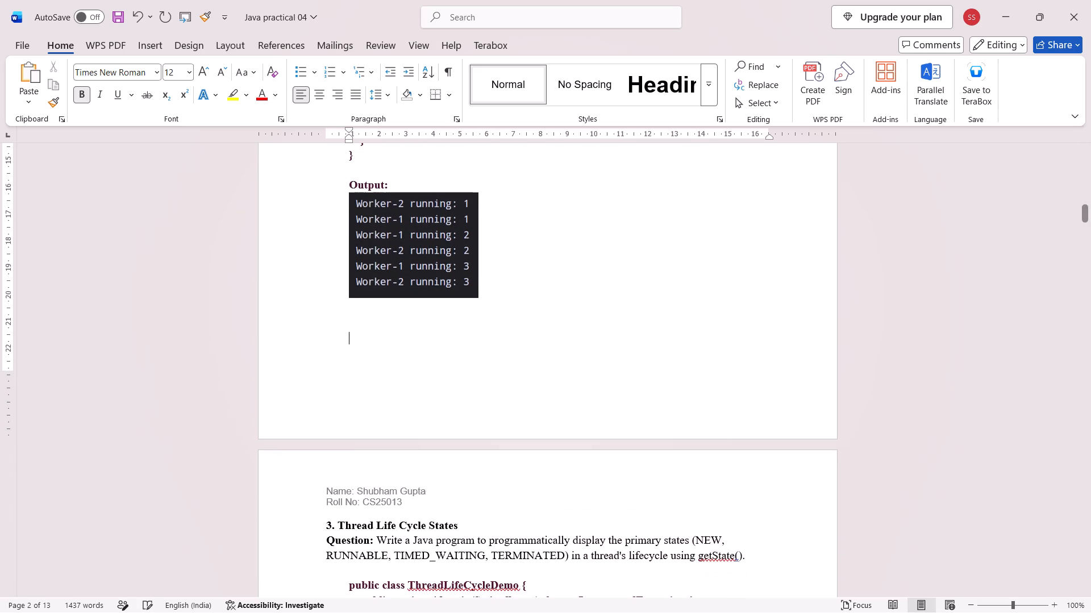
key("ctrl+s")
Insert two blank lines after the third program's output image so the Race Condition heading starts a new page, and save.
scroll(529, 477, "down", 2)
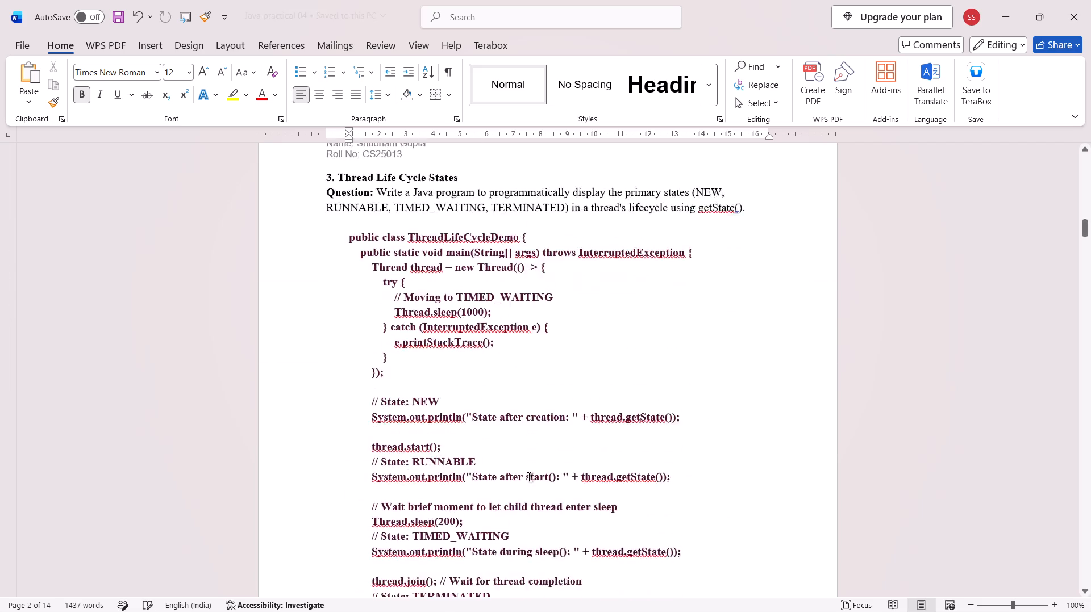
scroll(529, 477, "down", 4)
left_click(610, 317)
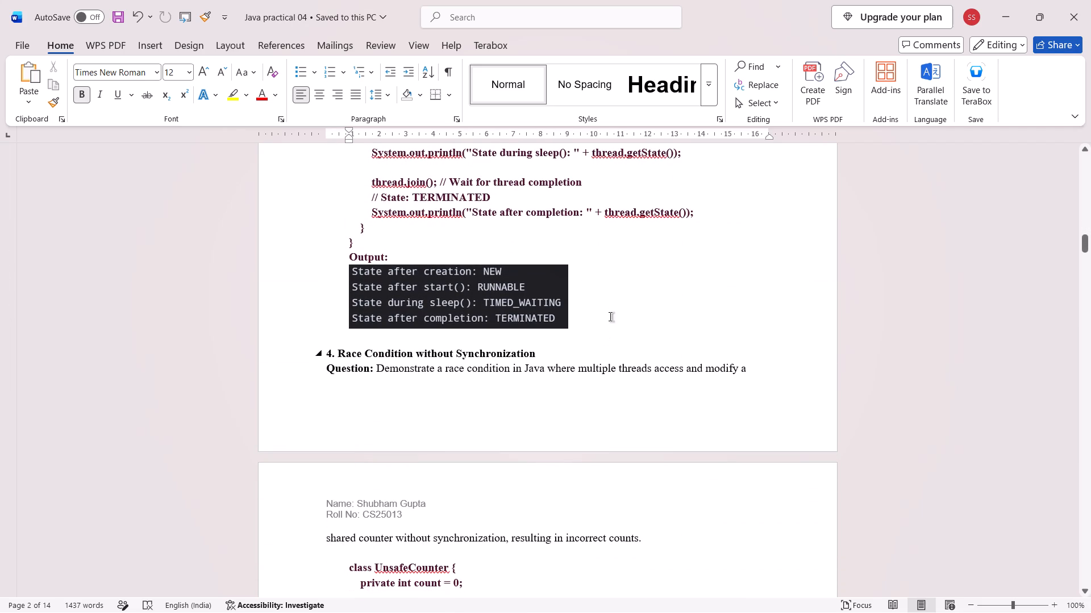
key("Return")
key("Return")
key("ctrl+s")
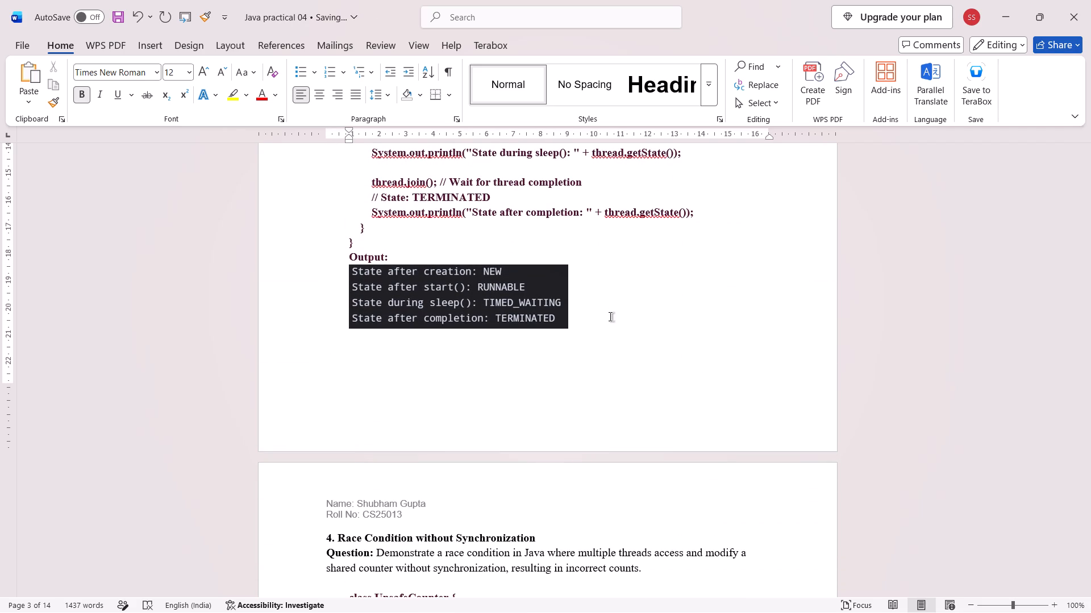
In the race condition program, delete the closing-brace line that ends the UnsafeCounter class.
scroll(610, 317, "down", 7)
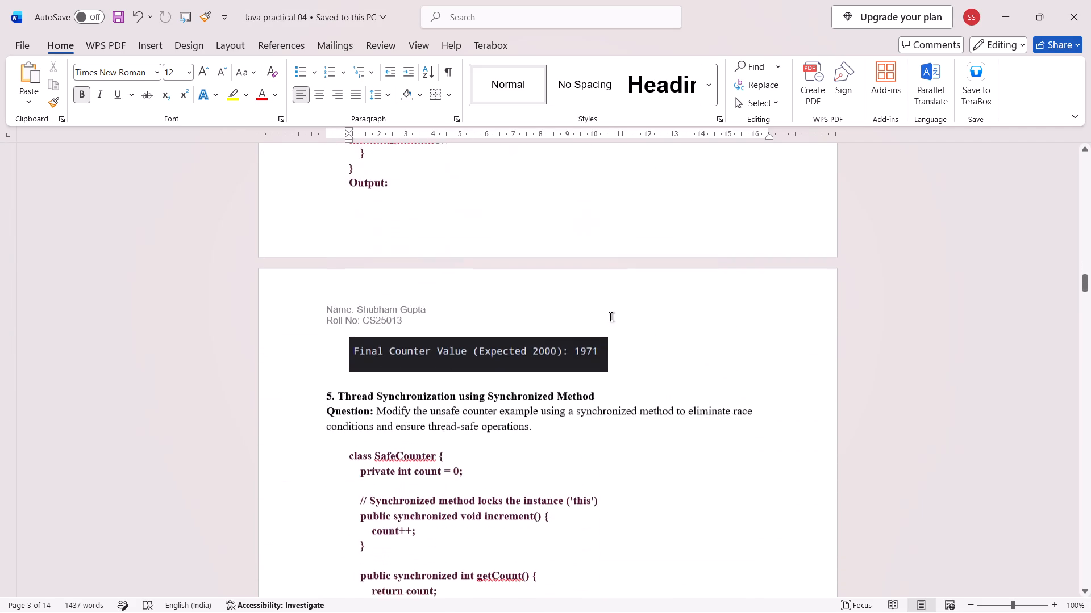
scroll(610, 317, "down", 1)
scroll(610, 317, "up", 2)
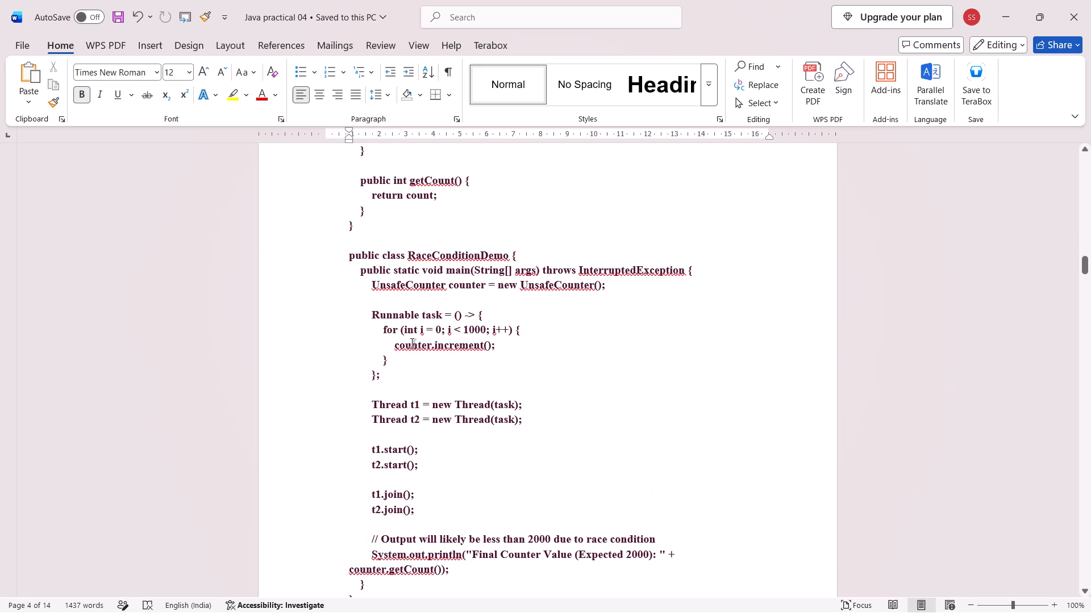
scroll(412, 343, "up", 1)
left_click_drag(369, 303, 319, 284)
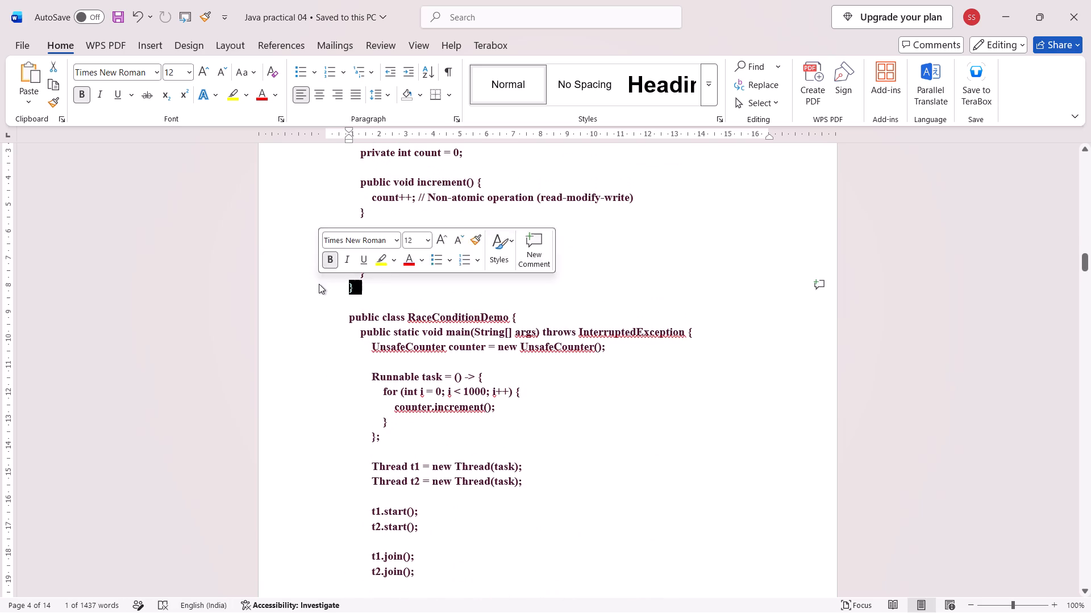
key("BackSpace")
Delete the closing brace-and-semicolon line that ends the Runnable task in RaceConditionDemo.
scroll(319, 284, "down", 1)
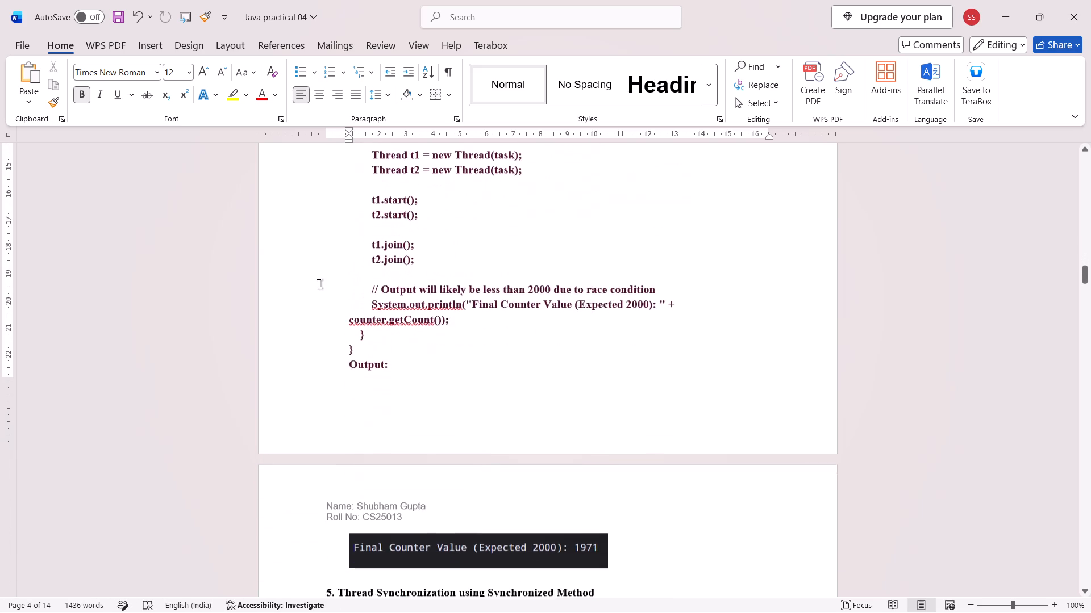
scroll(319, 284, "down", 1)
scroll(319, 284, "up", 1)
scroll(380, 284, "up", 1)
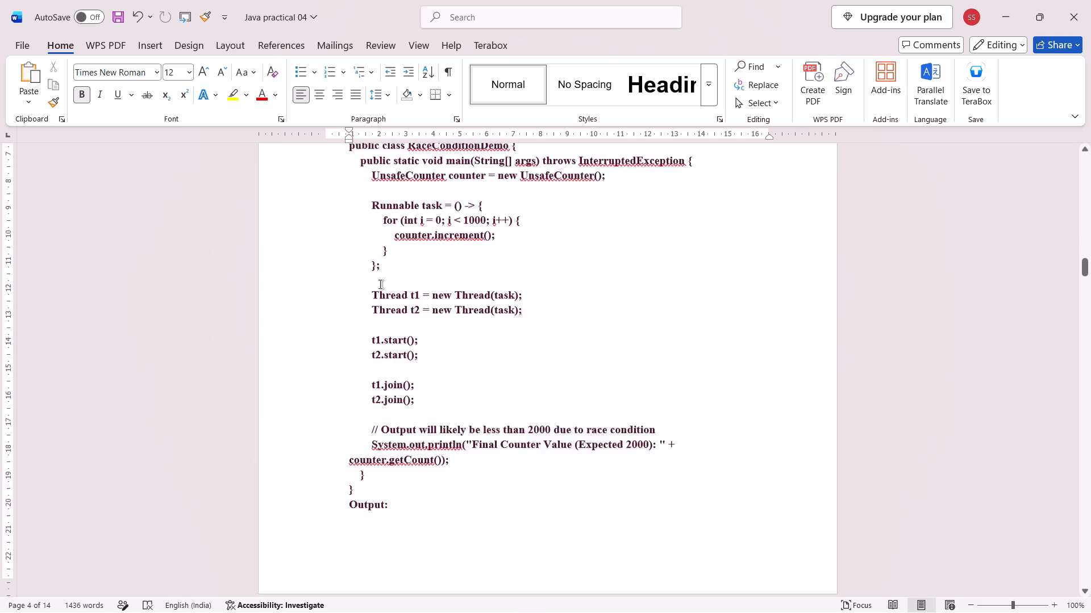
scroll(380, 284, "up", 1)
left_click_drag(393, 337, 356, 337)
key("BackSpace")
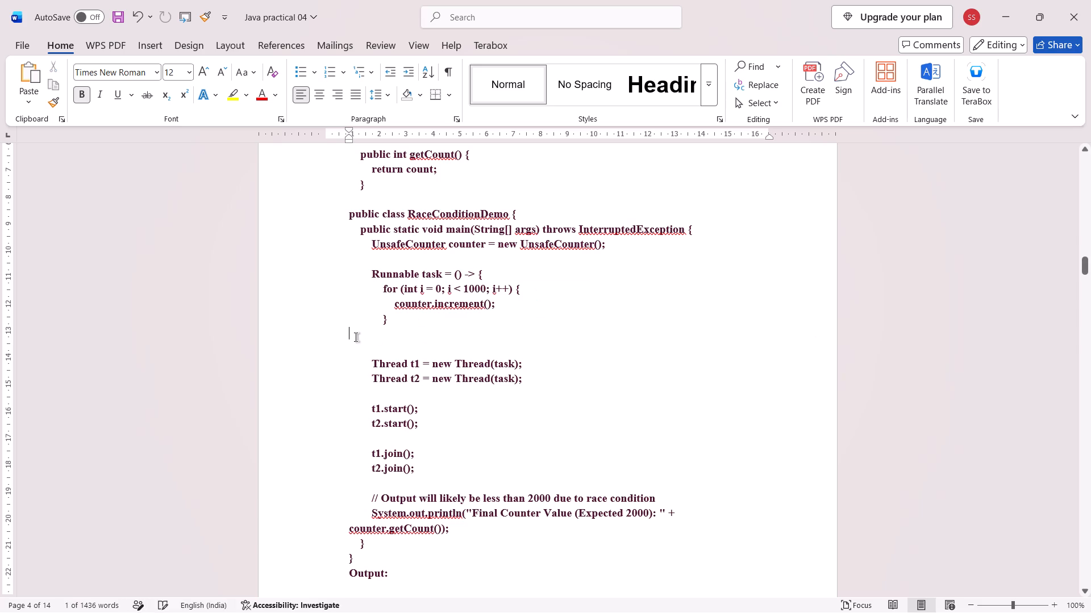
key("BackSpace")
Remove the blank line between the increment() and getCount() methods of the UnsafeCounter class.
scroll(356, 337, "up", 2)
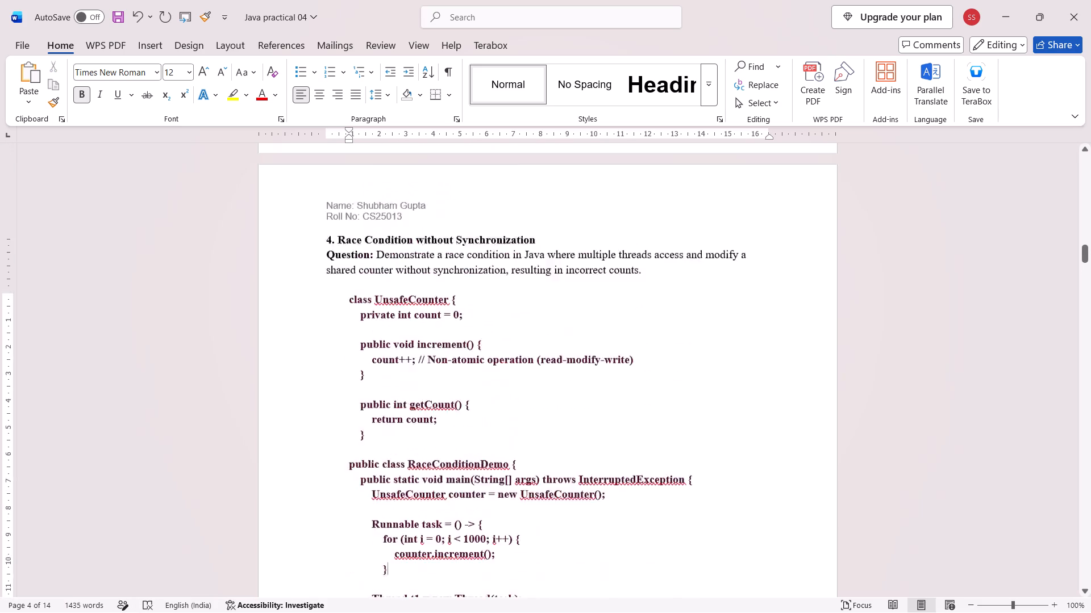
scroll(356, 337, "up", 1)
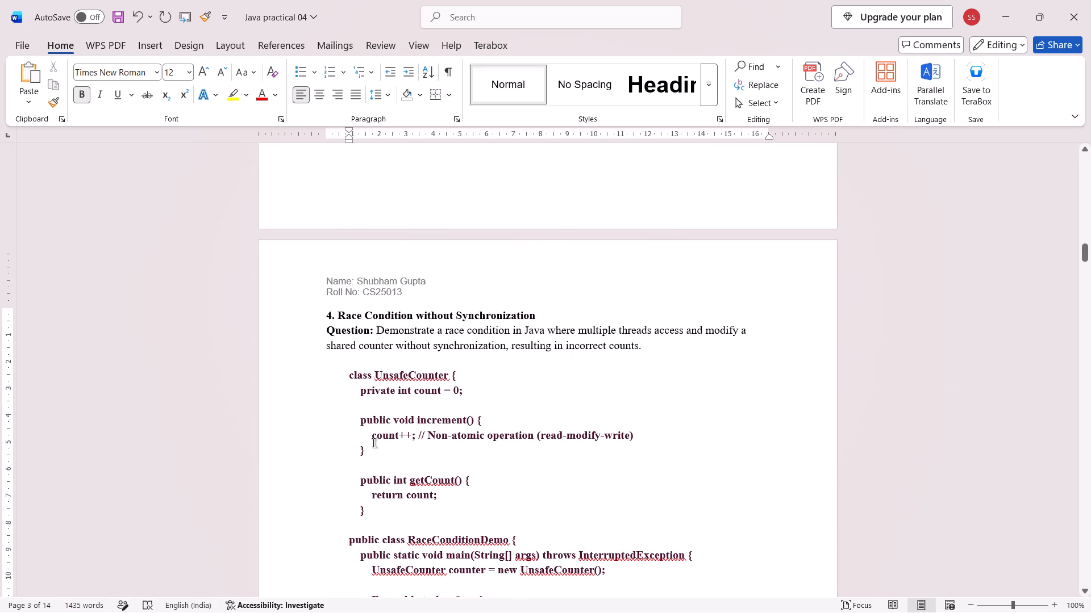
left_click(380, 464)
key("BackSpace")
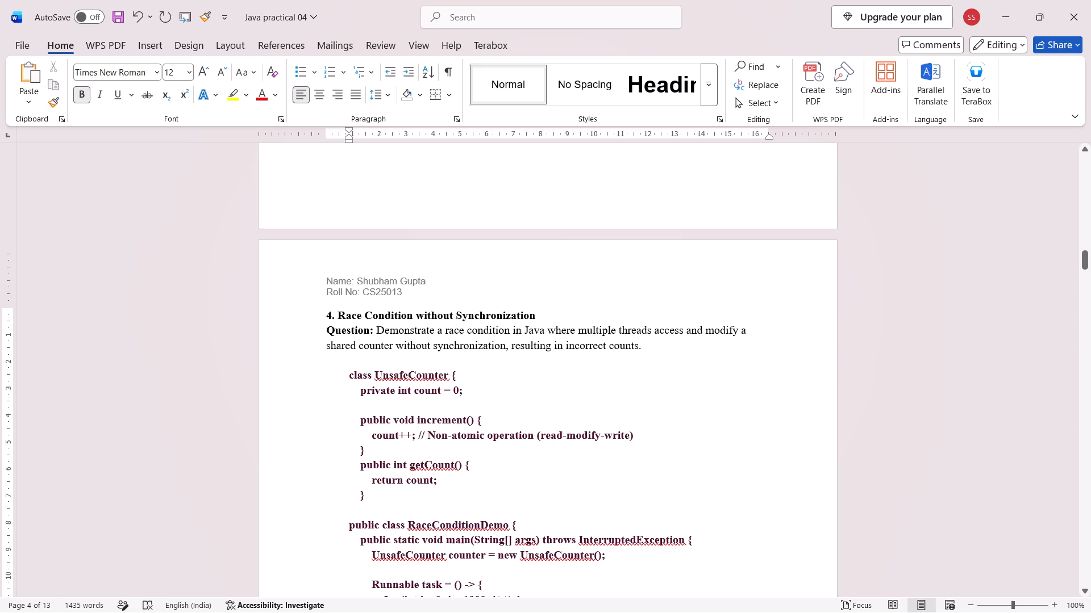
Remove the blank line above the Thread Synchronization using Synchronized Method heading, and save the document.
scroll(380, 464, "down", 2)
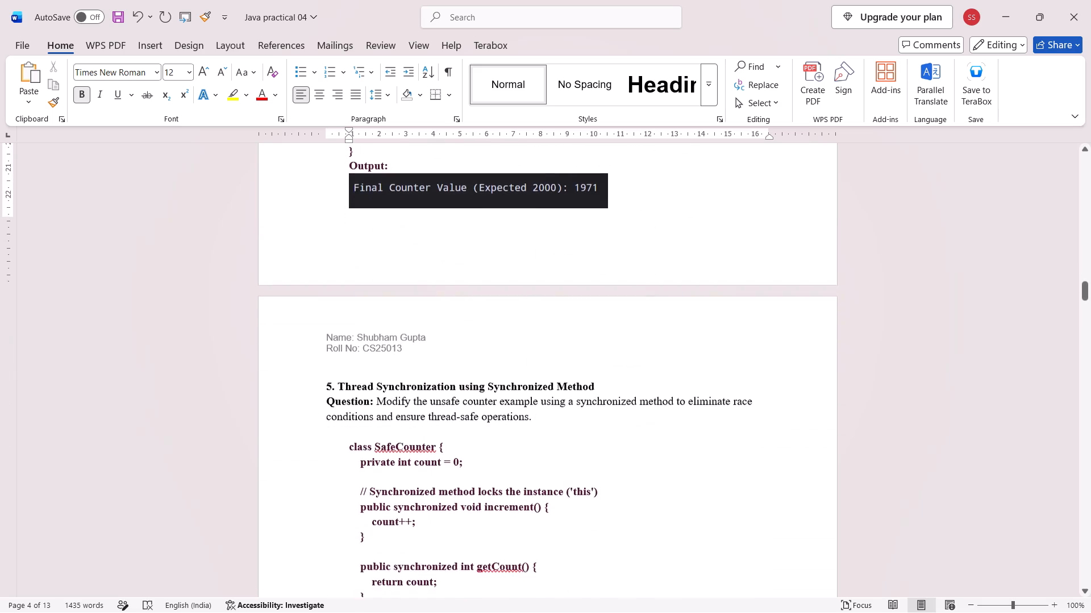
scroll(380, 464, "down", 1)
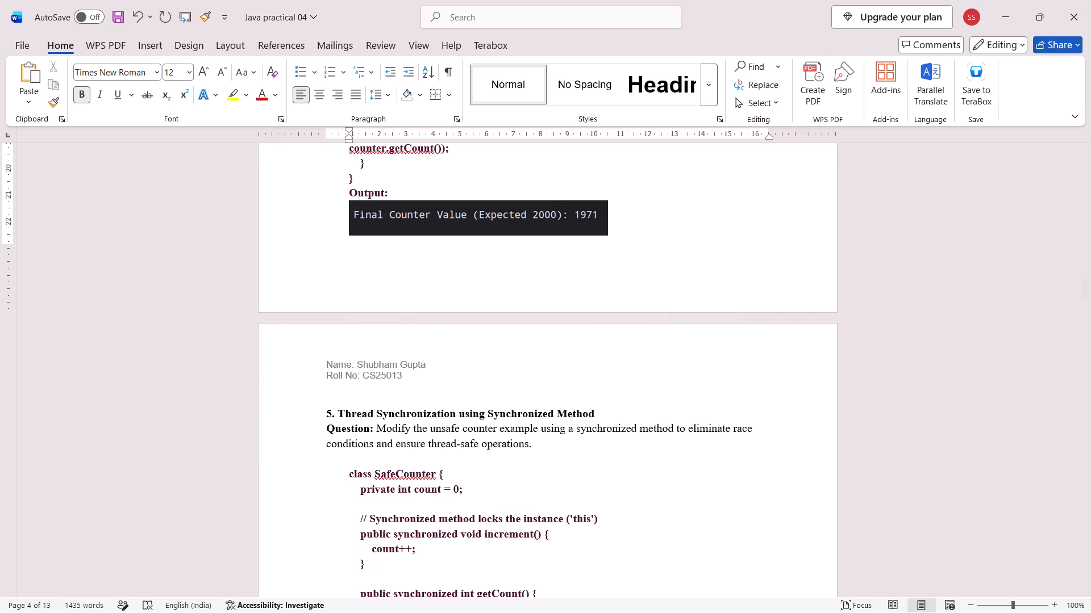
left_click(327, 413)
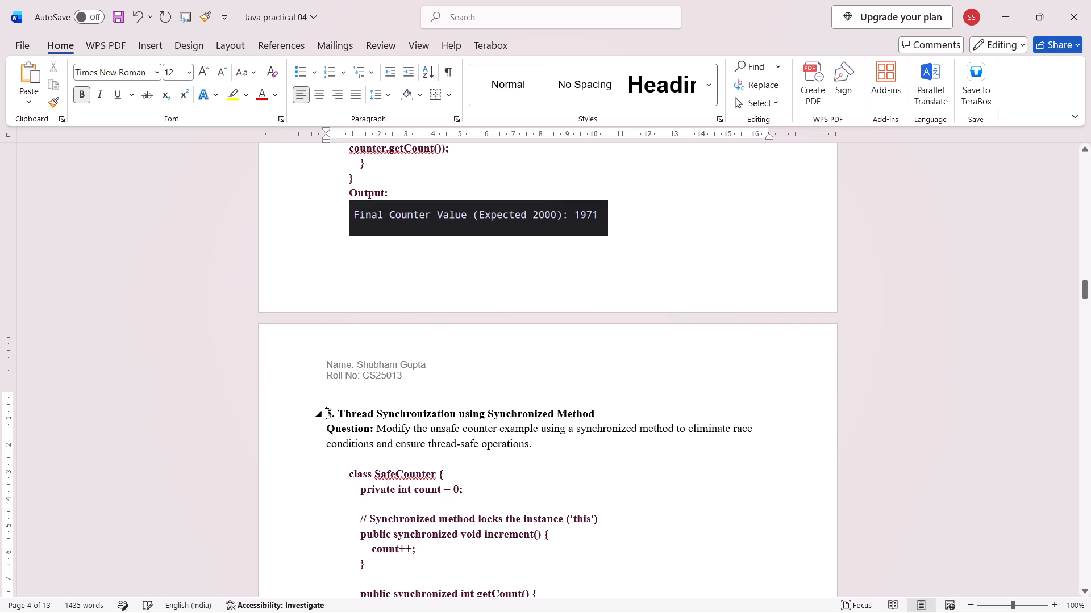
key("BackSpace")
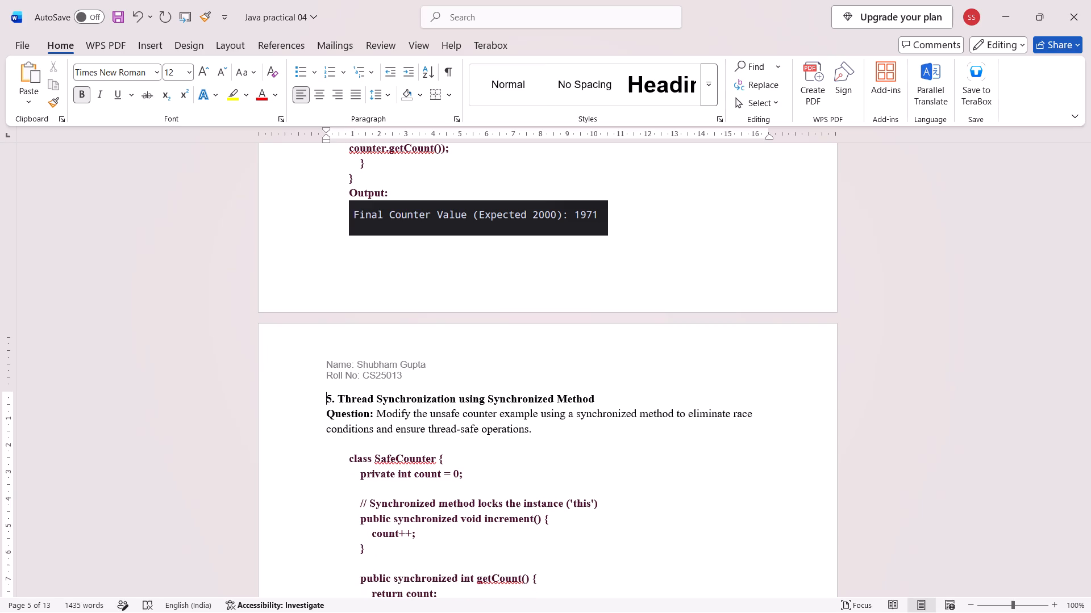
key("ctrl+s")
Delete the SafeCounter class's final closing brace and the blank line before the SynchronizedMethodDemo class.
scroll(327, 413, "down", 2)
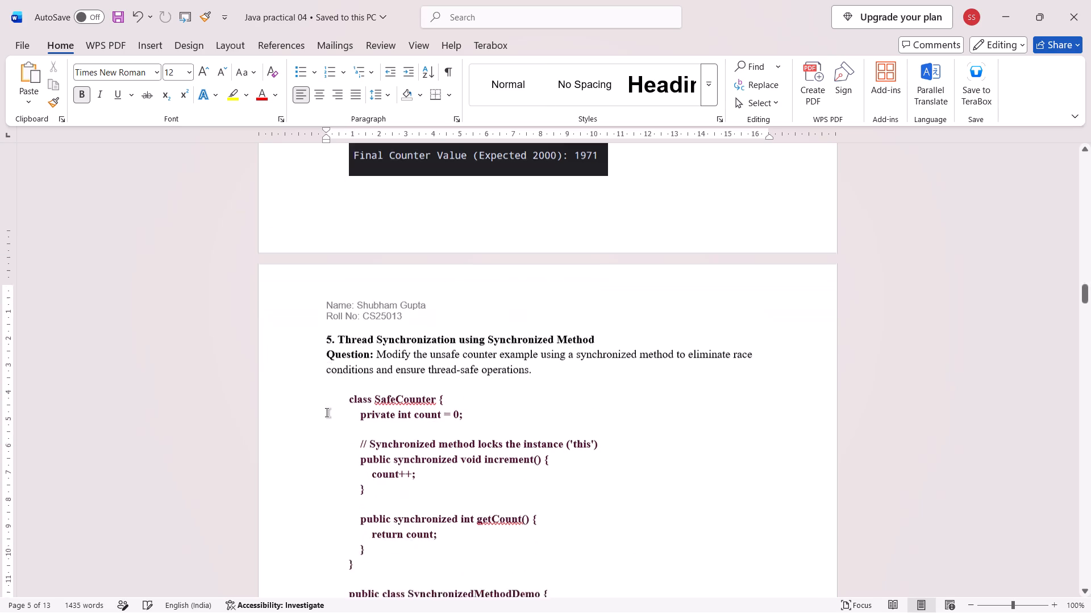
scroll(327, 413, "down", 4)
scroll(327, 413, "right", 1)
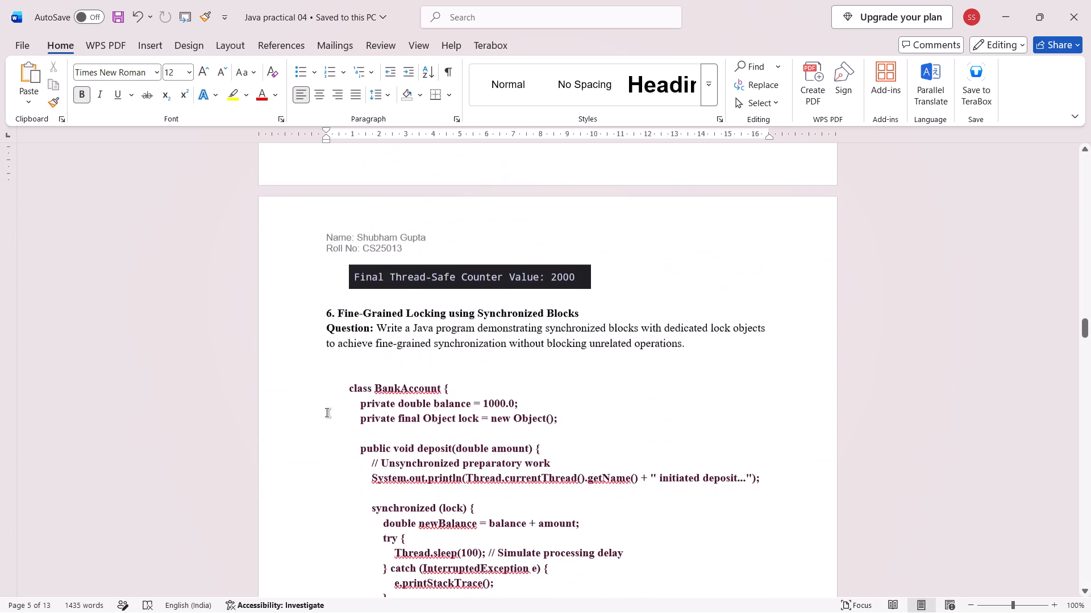
scroll(327, 413, "right", 1)
scroll(391, 330, "up", 1)
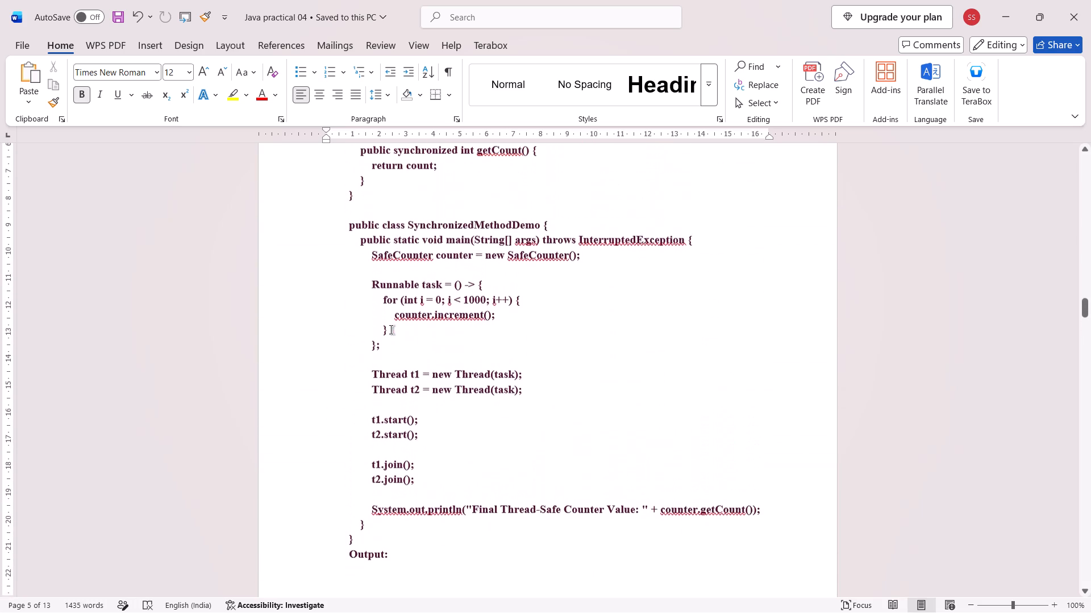
scroll(391, 330, "up", 1)
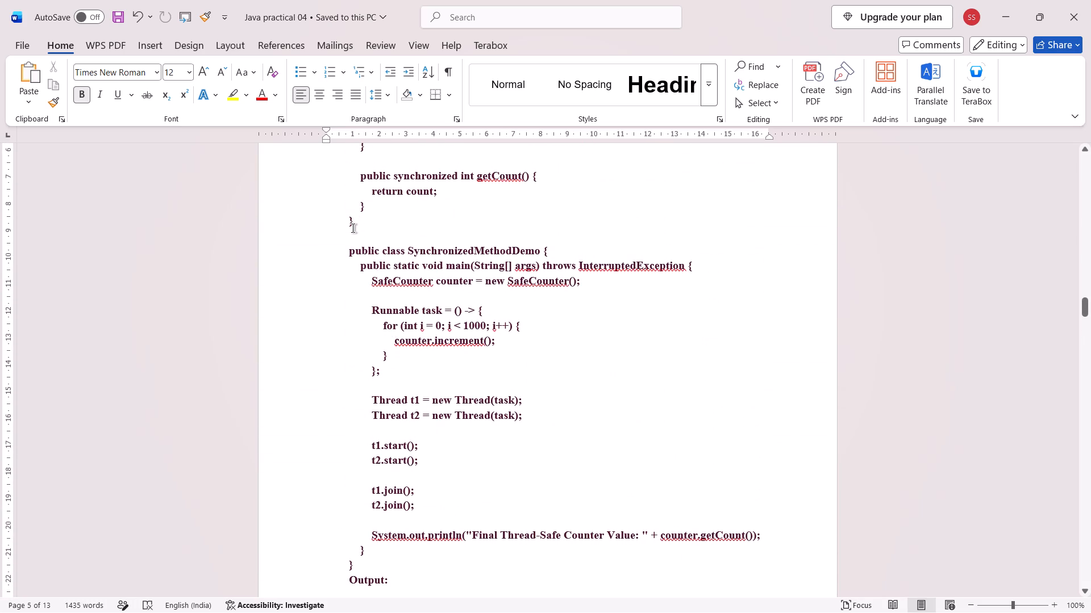
left_click(330, 221)
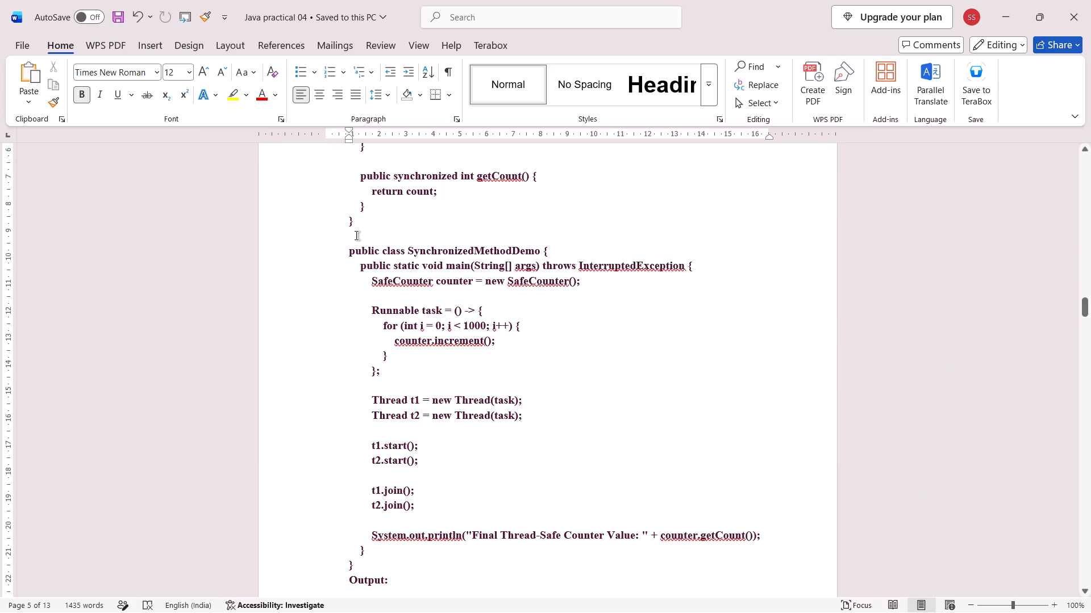
key("Down")
key("BackSpace")
key("BackSpace")
key("BackSpace")
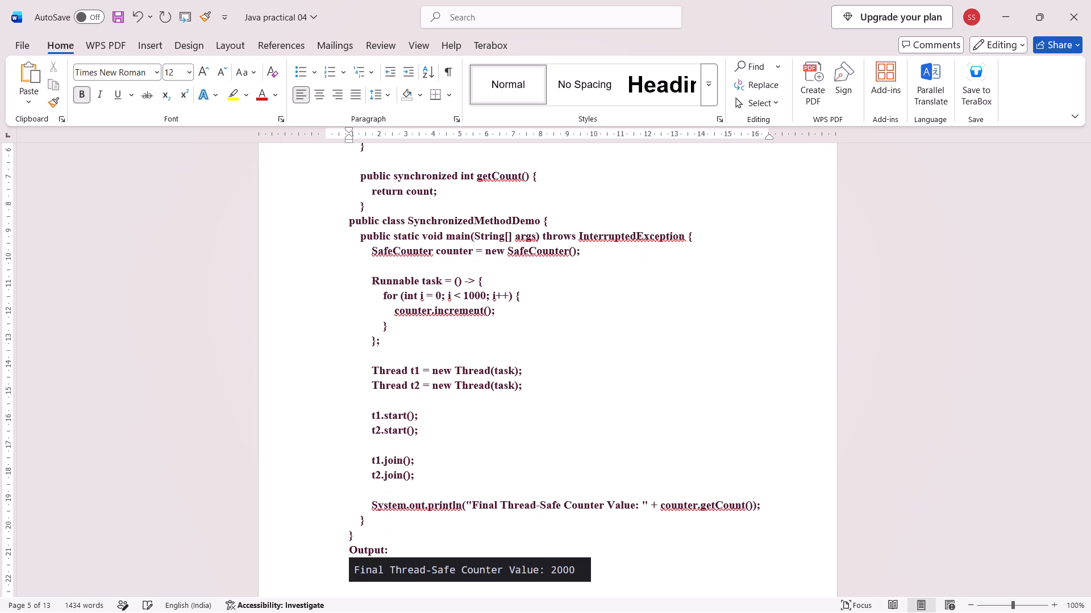
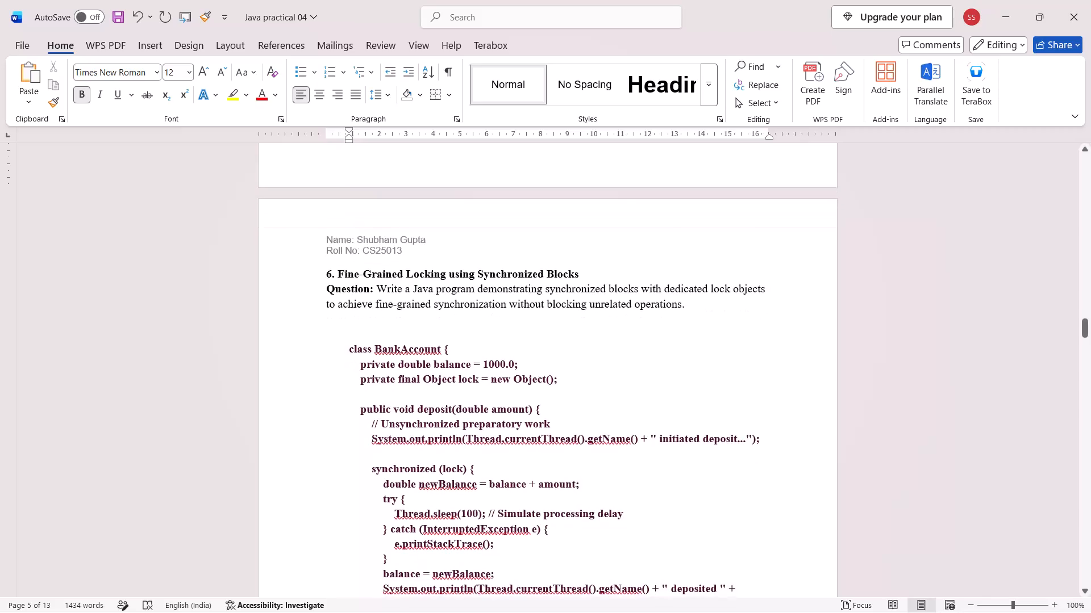
Insert three blank lines below question 7's output image so the Broadcasting Signals using notifyAll() heading starts on a new page.
scroll(356, 236, "down", 3)
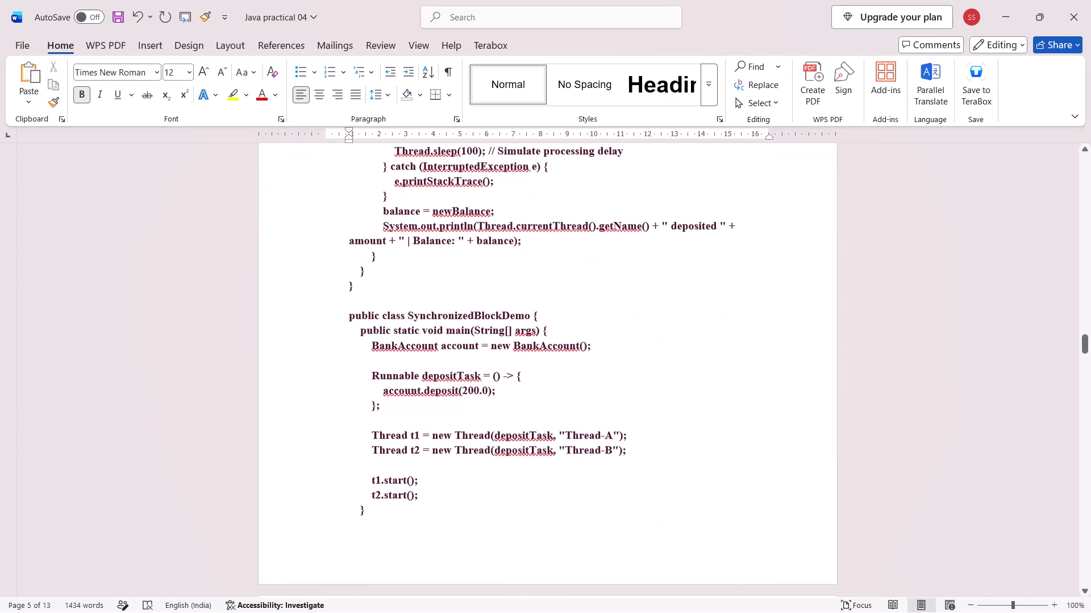
scroll(356, 236, "down", 7)
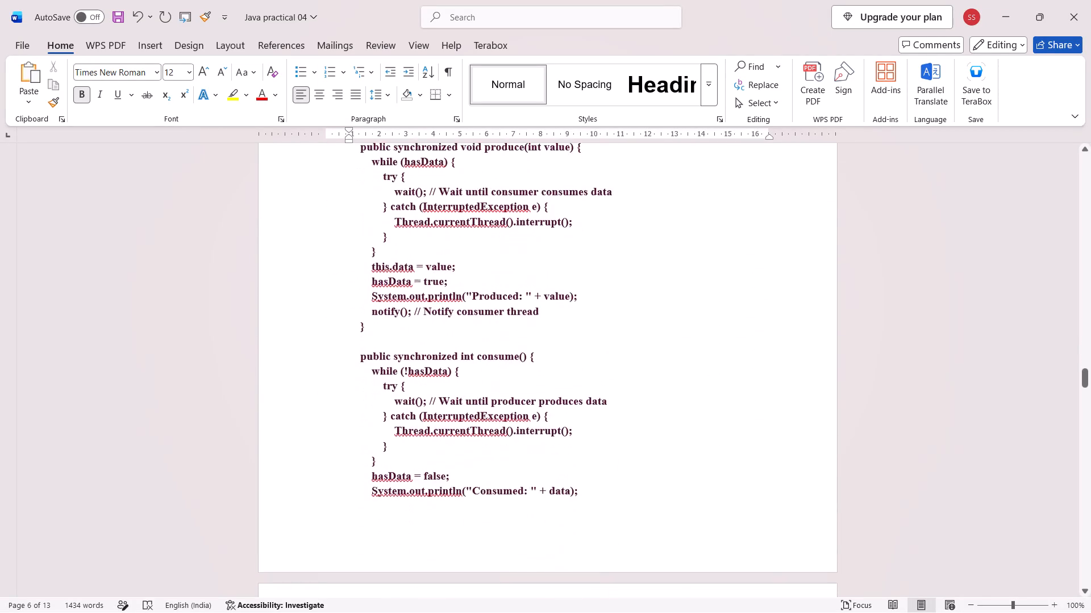
scroll(356, 236, "down", 7)
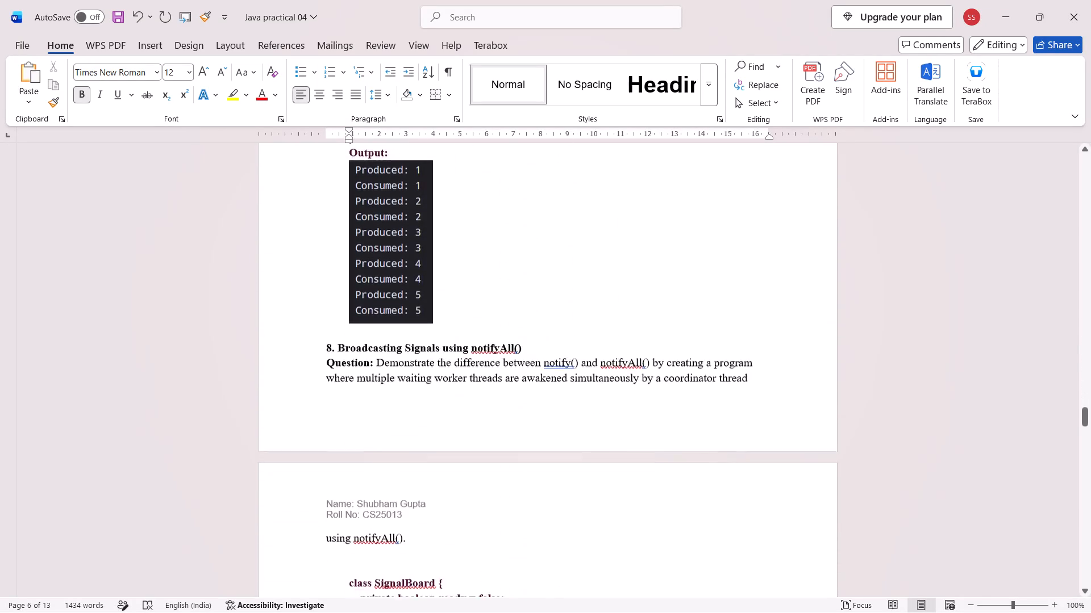
scroll(356, 236, "down", 2)
scroll(356, 236, "up", 1)
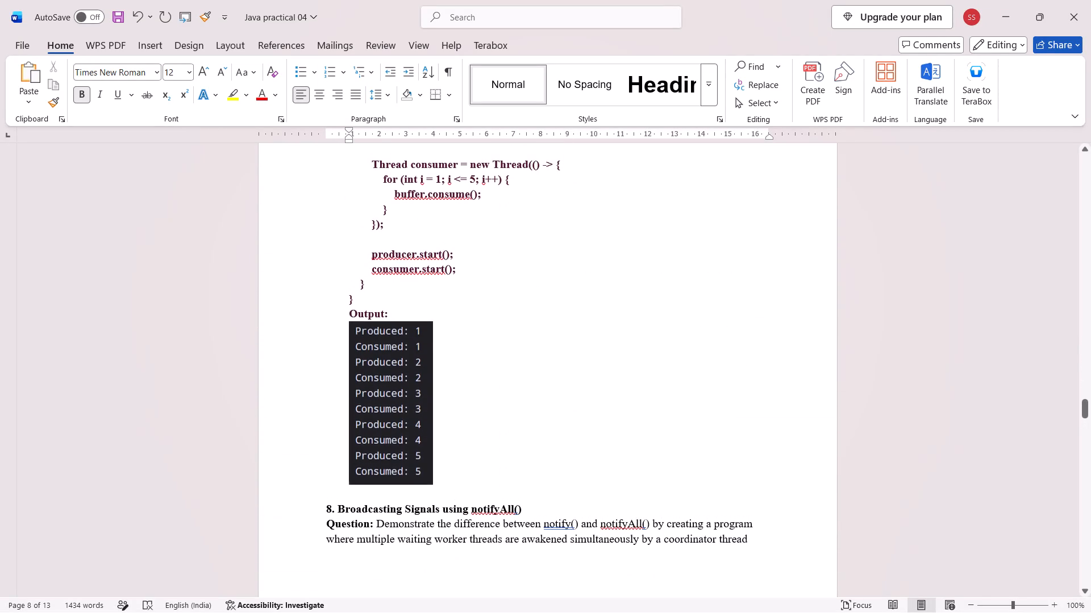
left_click(480, 423)
key("Return")
key("Return")
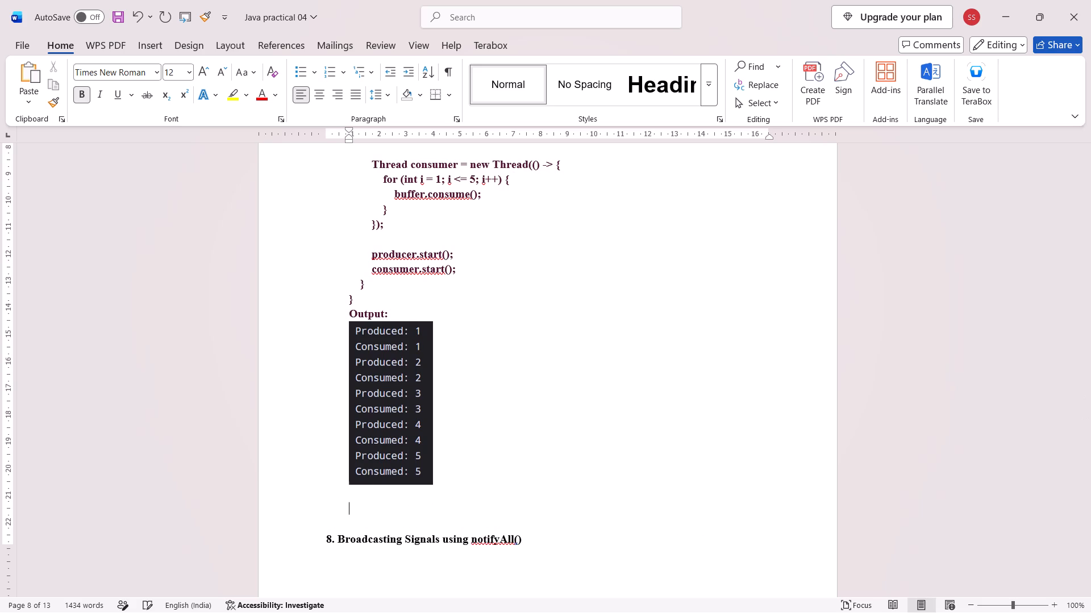
key("Return")
scroll(480, 423, "down", 4)
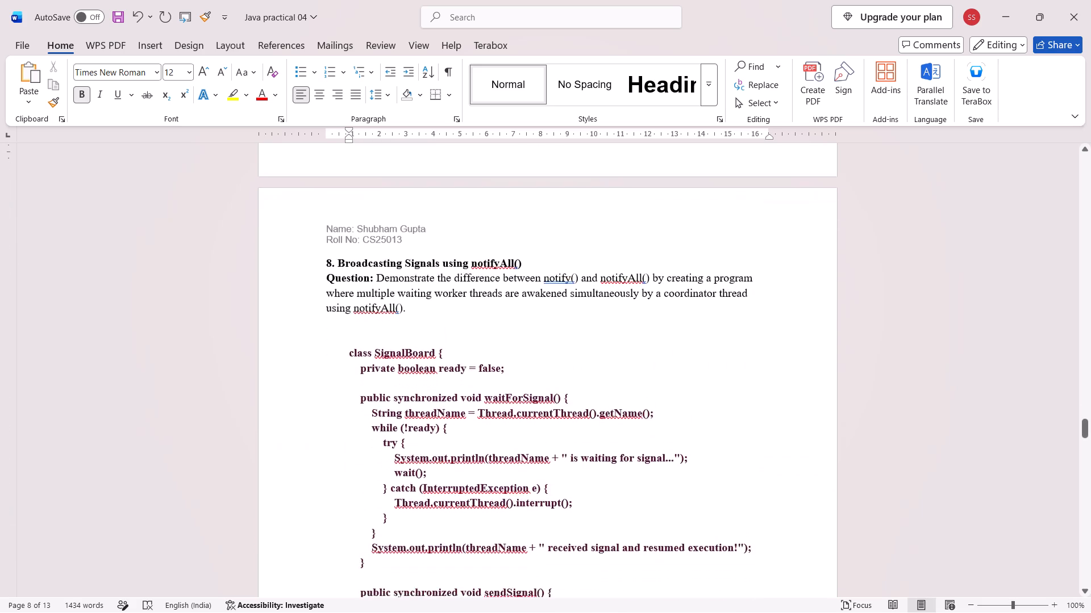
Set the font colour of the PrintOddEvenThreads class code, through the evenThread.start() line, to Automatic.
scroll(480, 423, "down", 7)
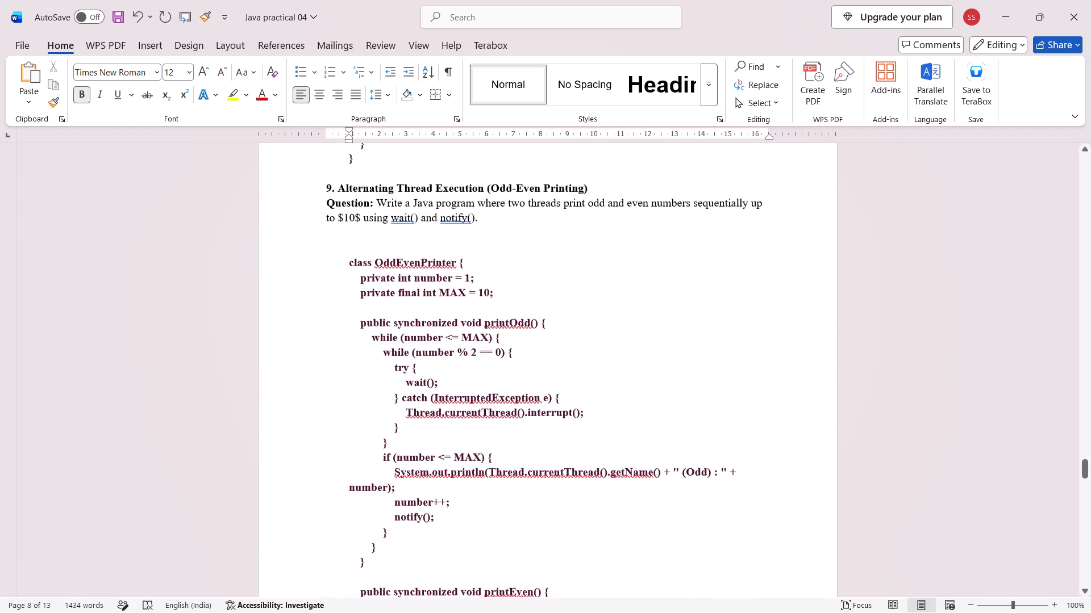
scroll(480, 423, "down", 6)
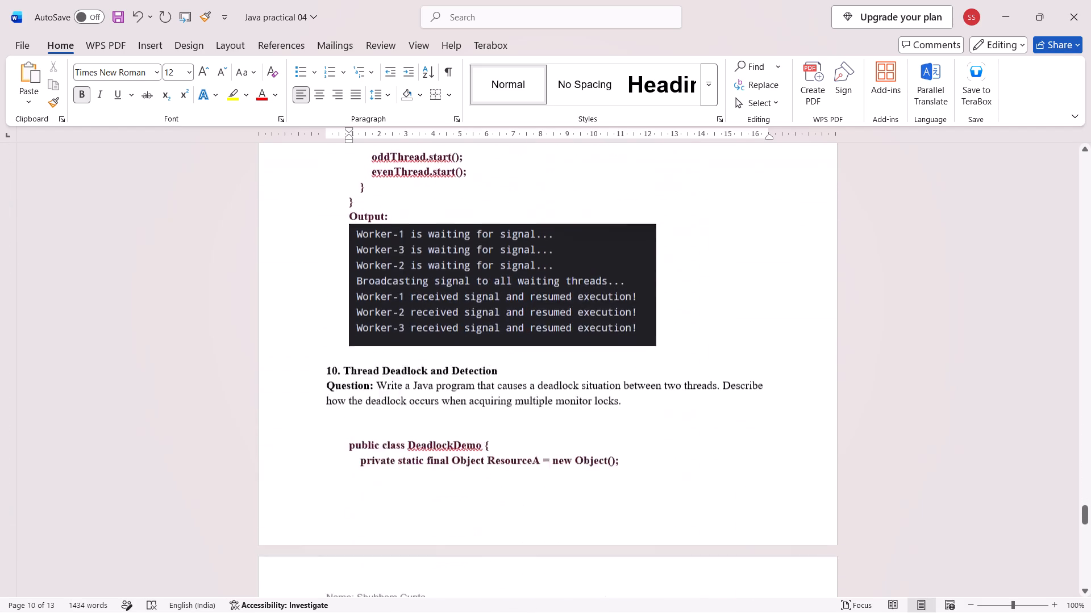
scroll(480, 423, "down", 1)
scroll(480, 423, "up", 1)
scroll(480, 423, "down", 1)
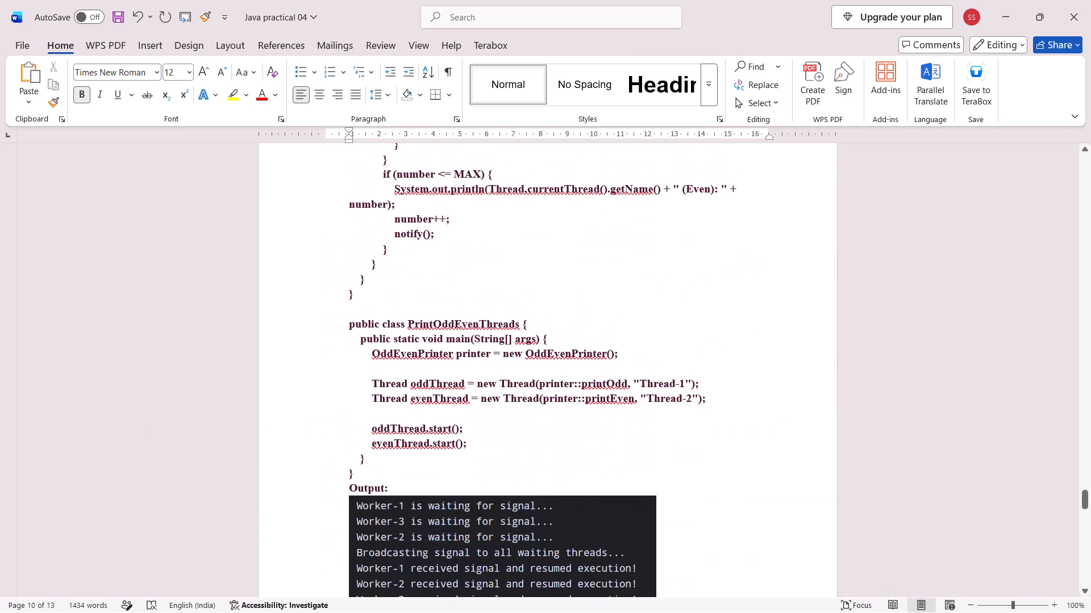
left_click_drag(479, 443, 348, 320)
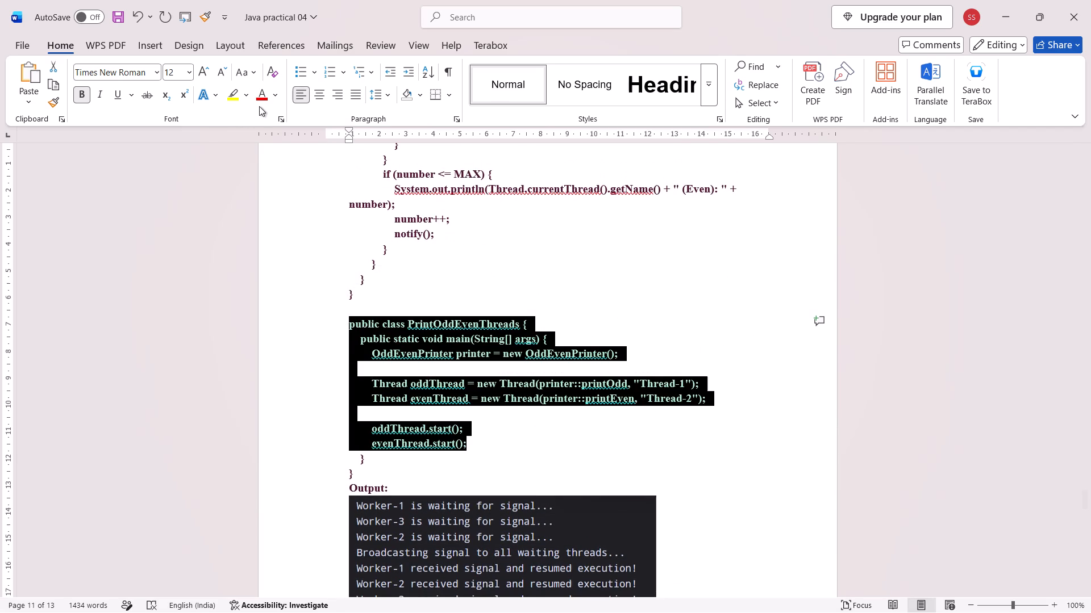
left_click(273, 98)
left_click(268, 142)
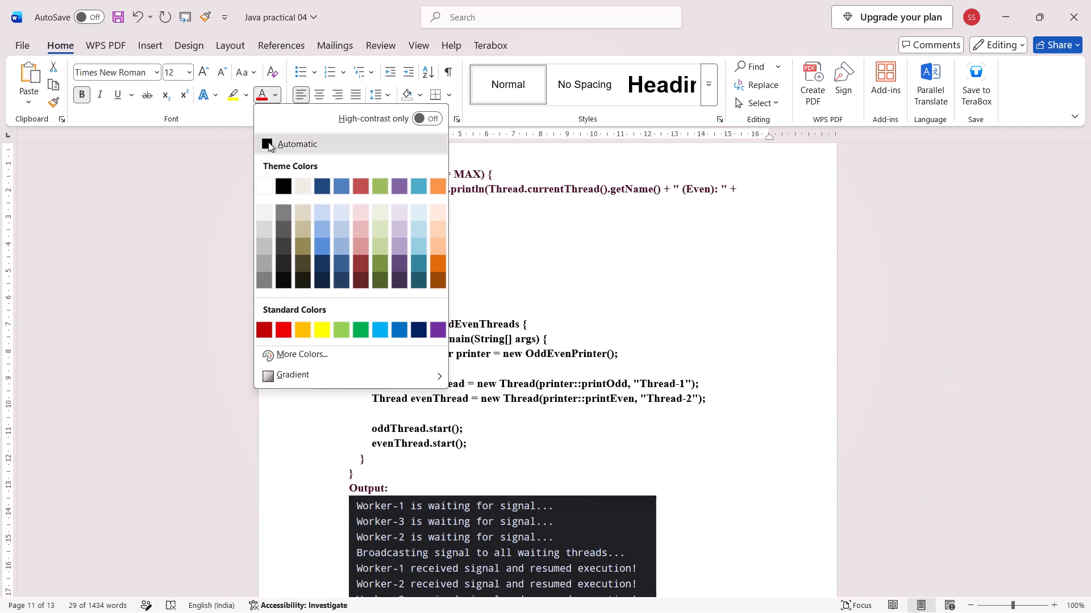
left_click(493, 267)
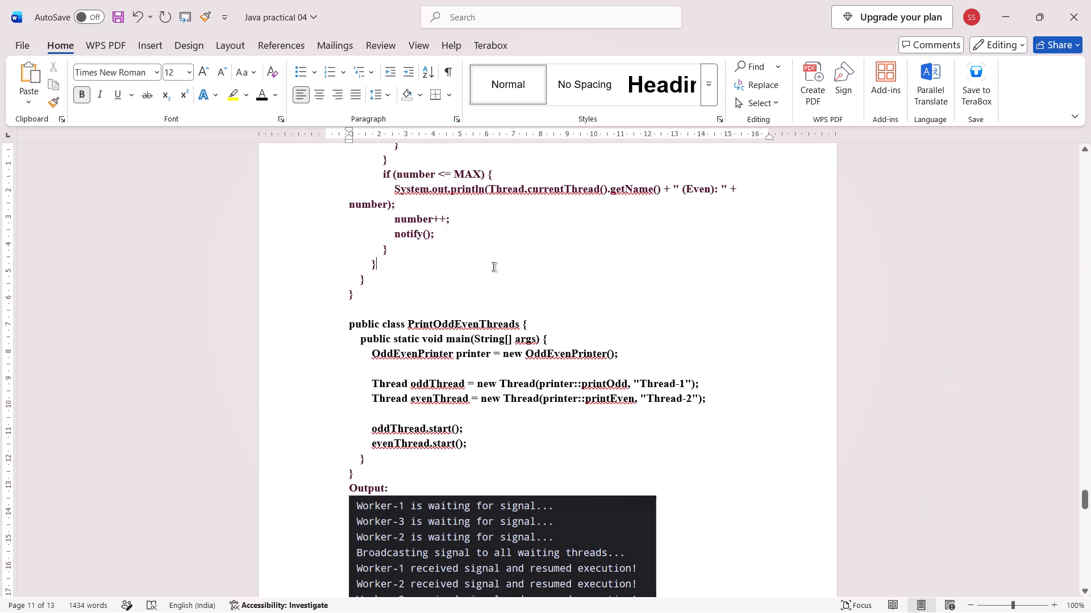
Set the font colour of the entire document's text to Automatic.
key("ctrl+a")
left_click(274, 98)
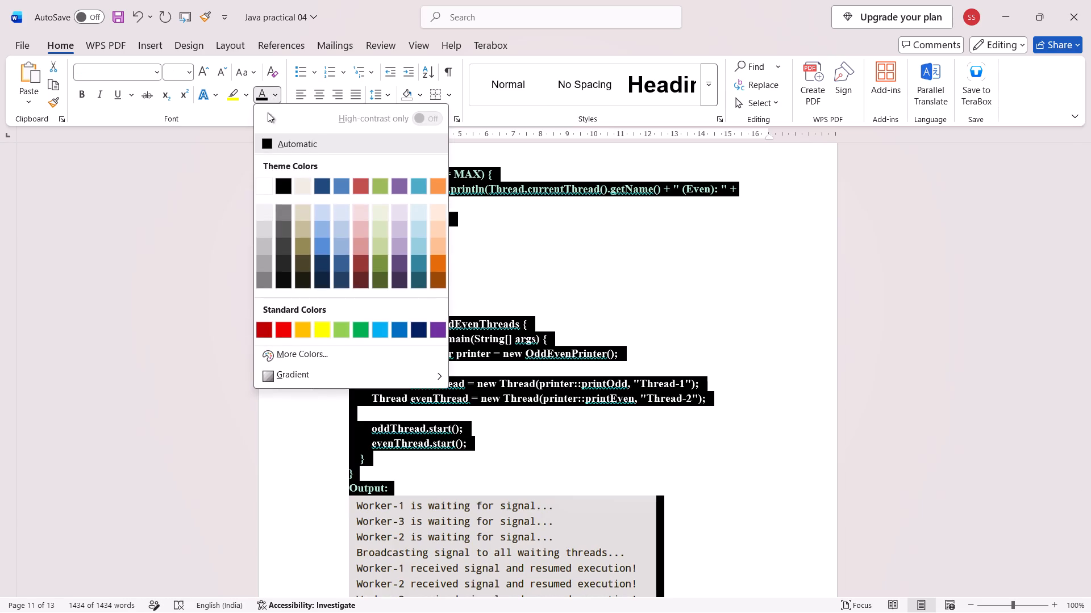
left_click(268, 140)
left_click(478, 246)
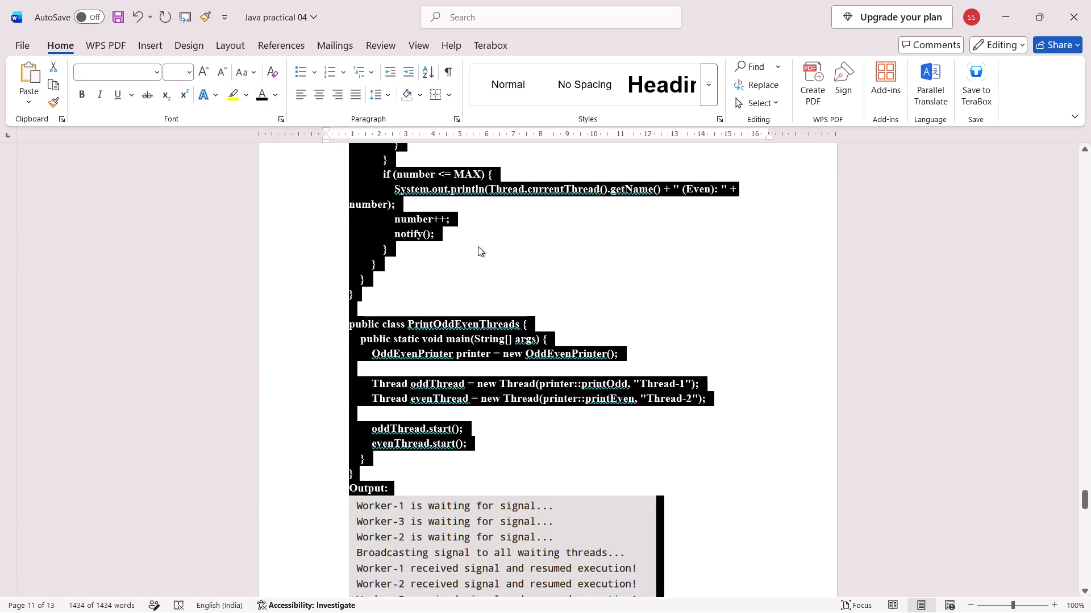
scroll(478, 246, "up", 1)
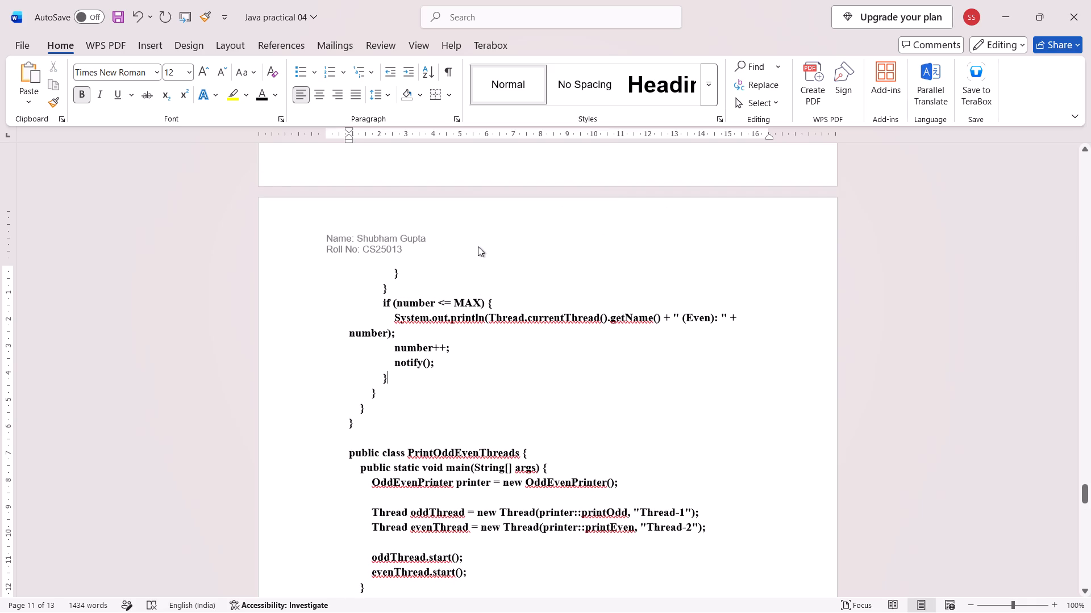
Delete the blank lines above the Key Concepts Quick Summary heading.
scroll(498, 367, "down", 7)
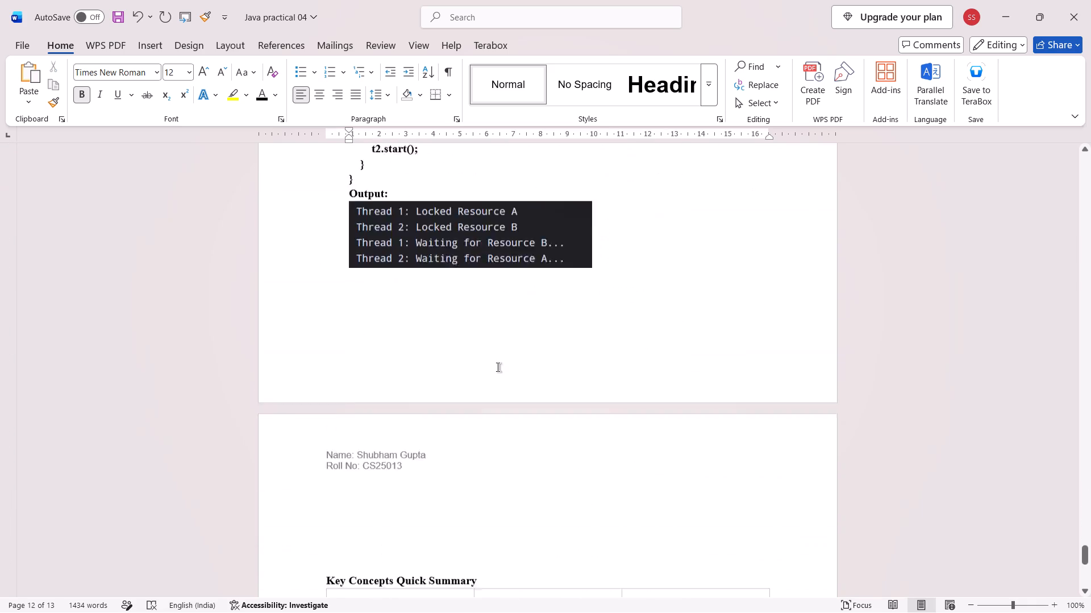
scroll(498, 367, "down", 1)
left_click(344, 406)
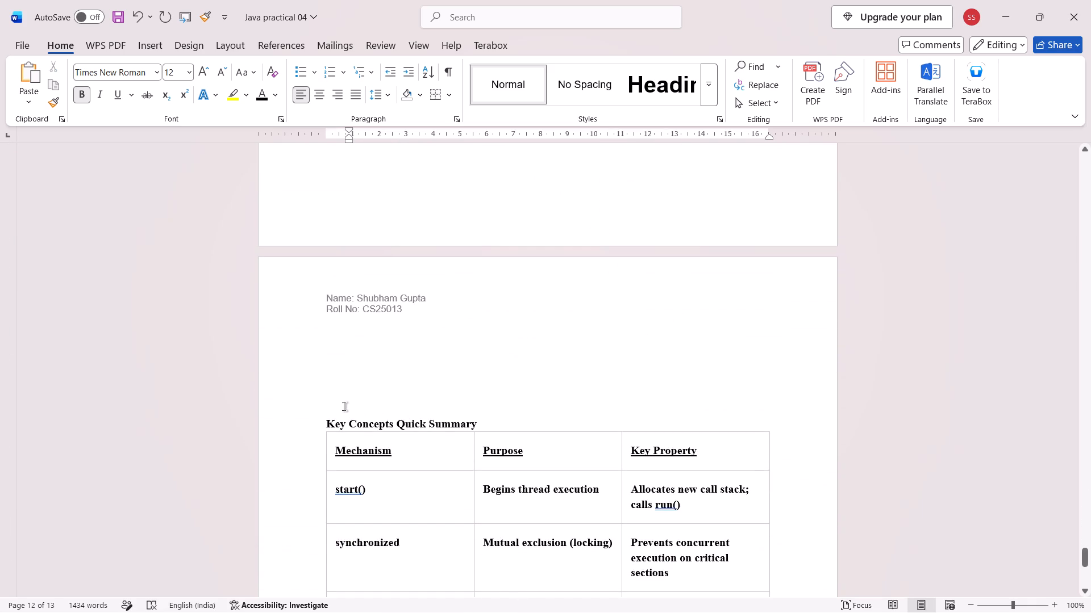
key("BackSpace")
key("BackSpace")
key("BackSpace")
key("BackSpace")
key("BackSpace")
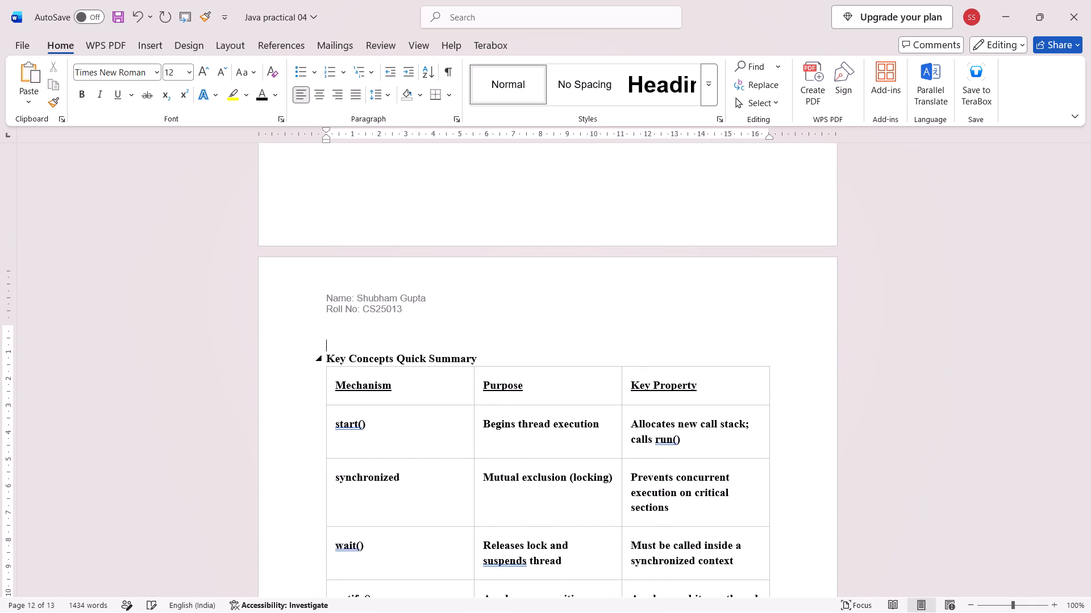
key("BackSpace")
key("BackSpace")
Save the Java practical 04 document and close it.
scroll(344, 406, "up", 2)
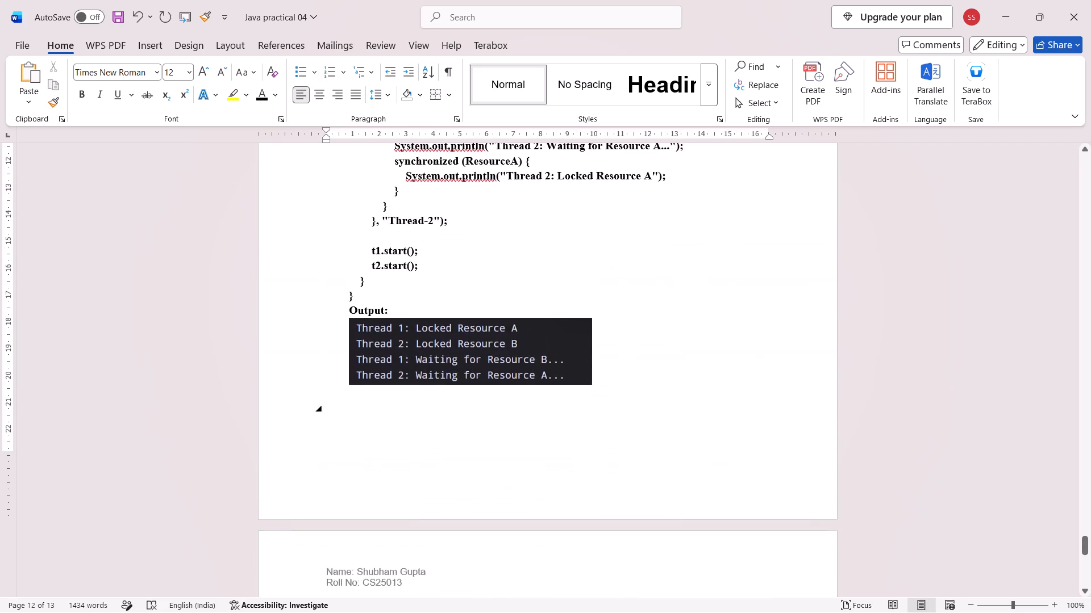
scroll(344, 406, "up", 4)
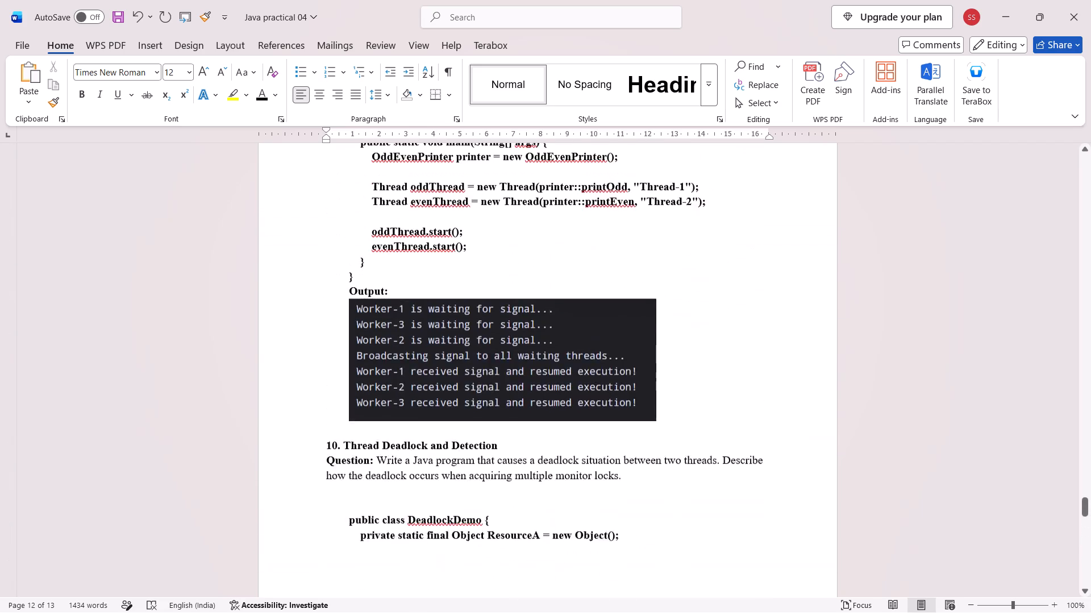
scroll(344, 406, "up", 5)
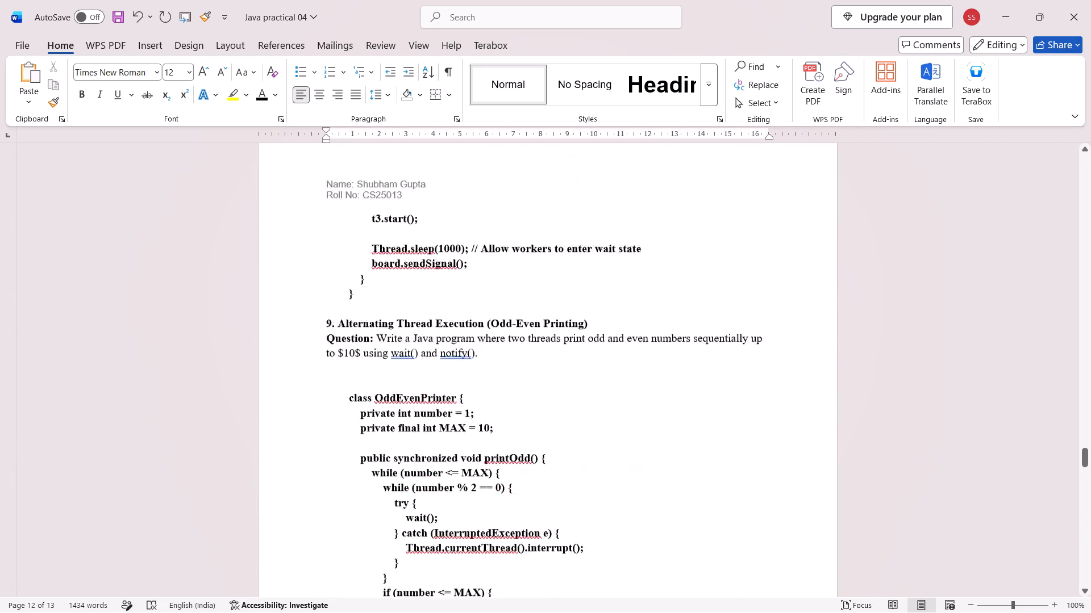
scroll(344, 406, "up", 1)
key("ctrl+s")
key("ctrl+s")
scroll(344, 406, "up", 2)
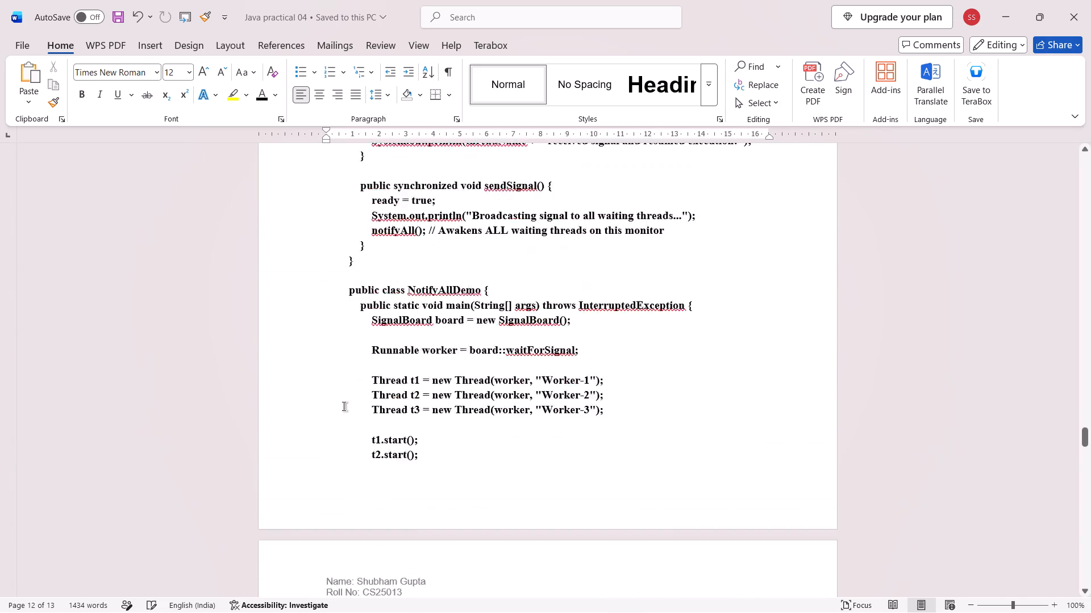
scroll(344, 406, "up", 1)
left_click(1090, 0)
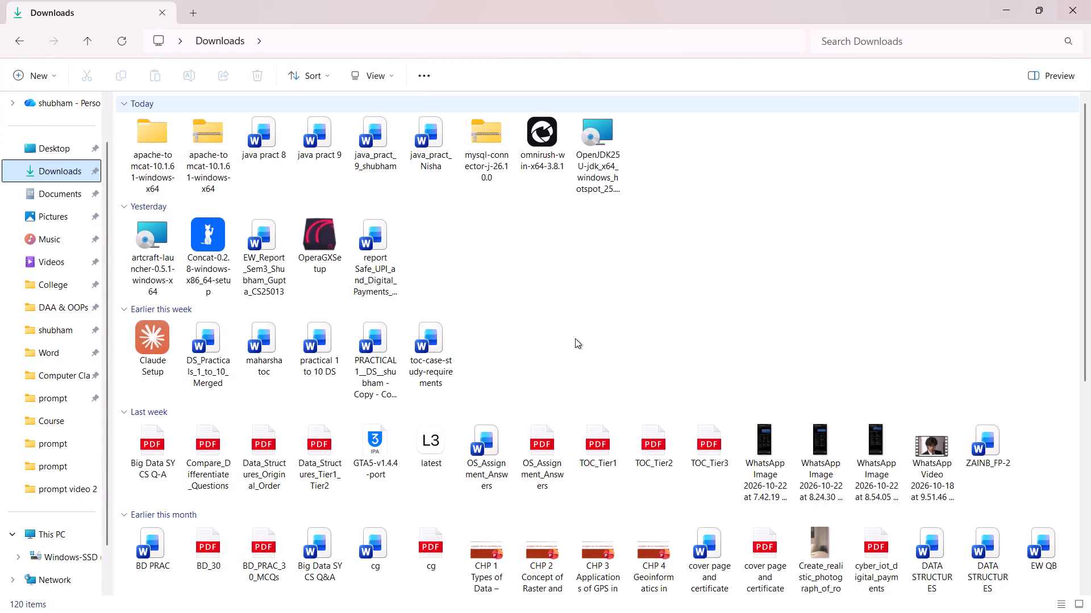
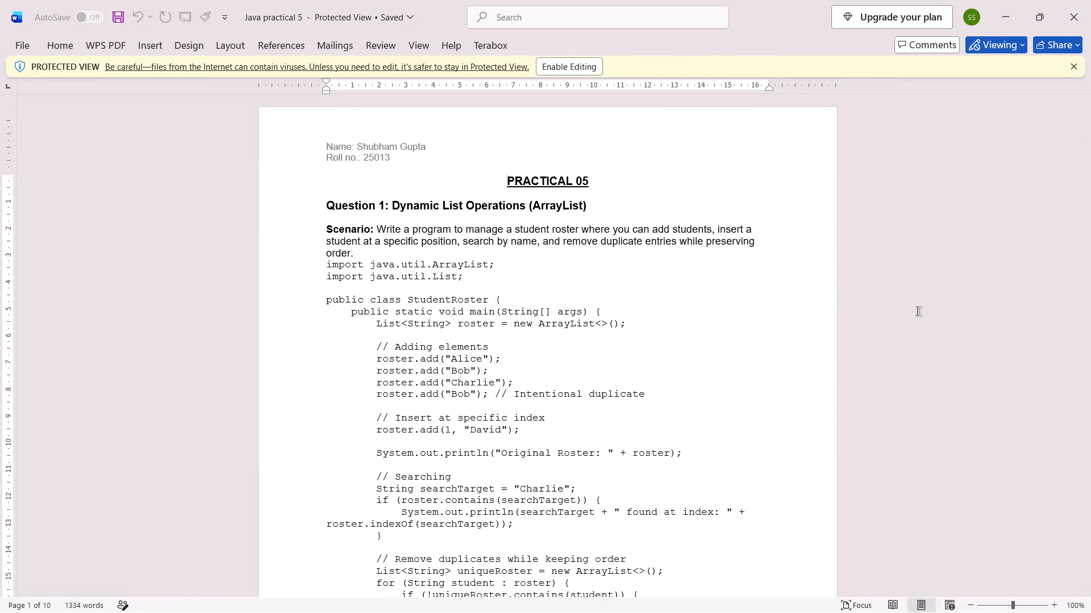
Enable editing in the Java practical 5 document and set all its body text to Times New Roman, size 12.
left_click(582, 72)
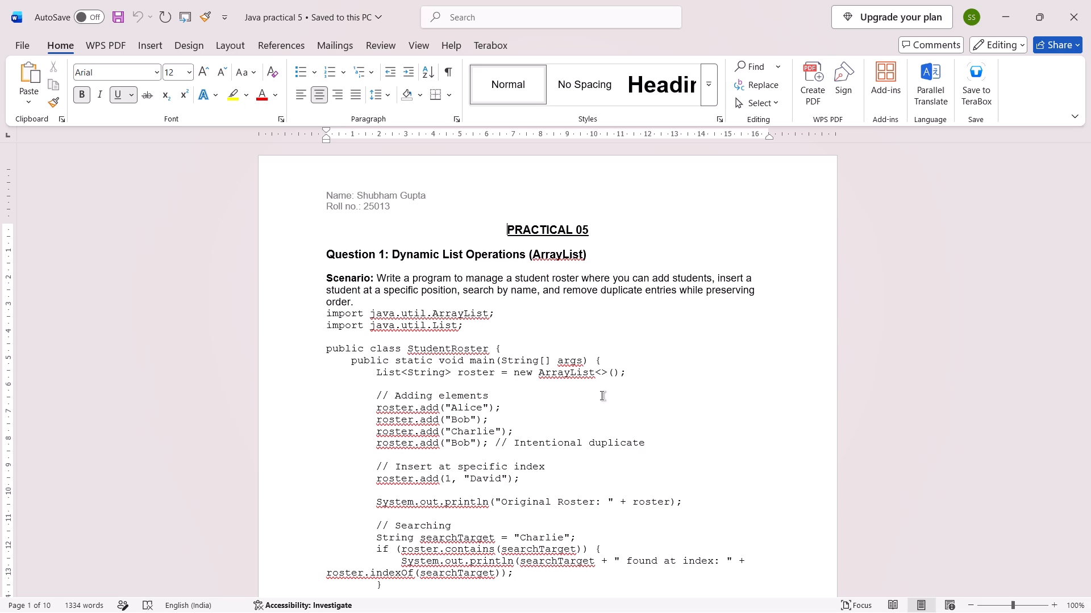
key("ctrl+a")
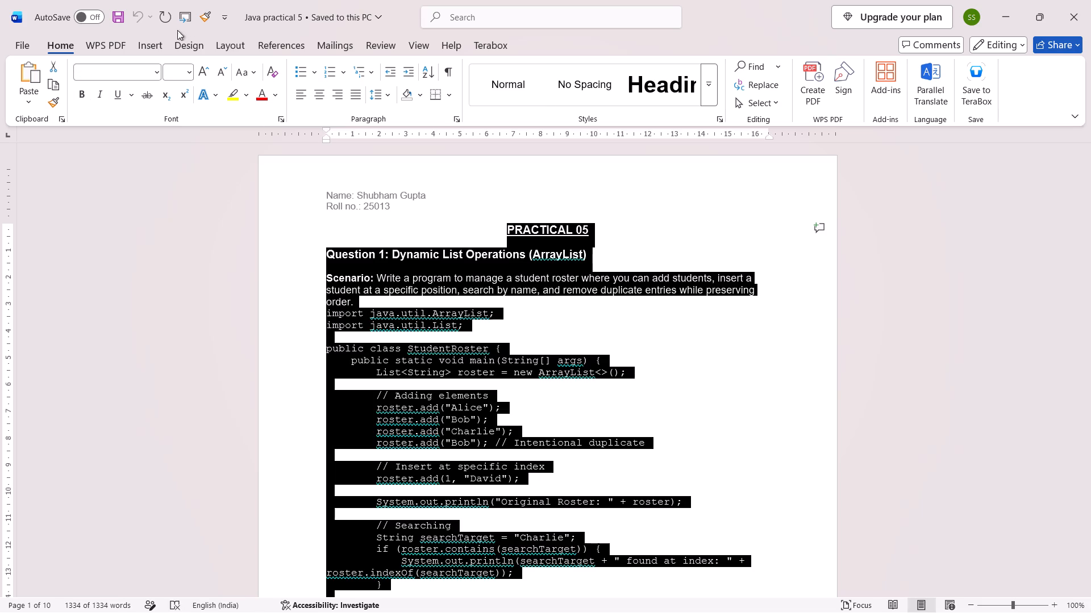
left_click(155, 70)
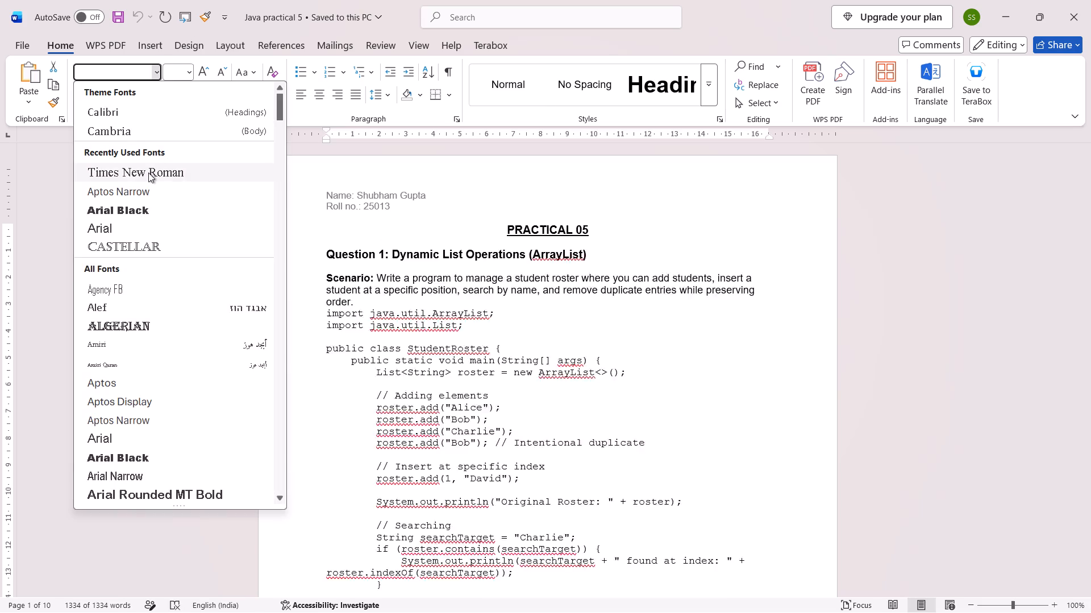
left_click(148, 173)
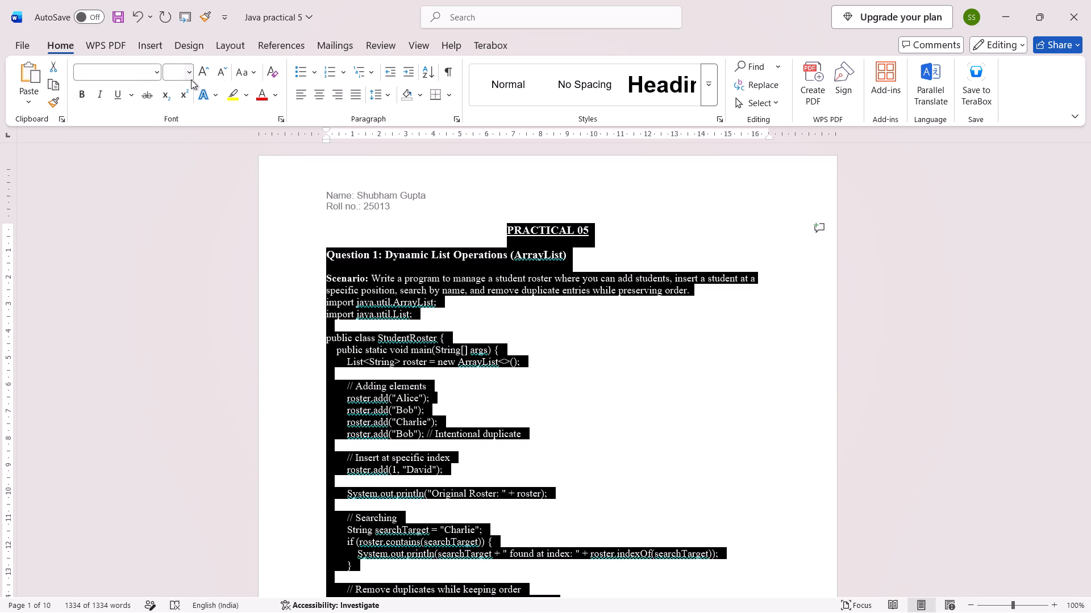
left_click(189, 77)
left_click(177, 157)
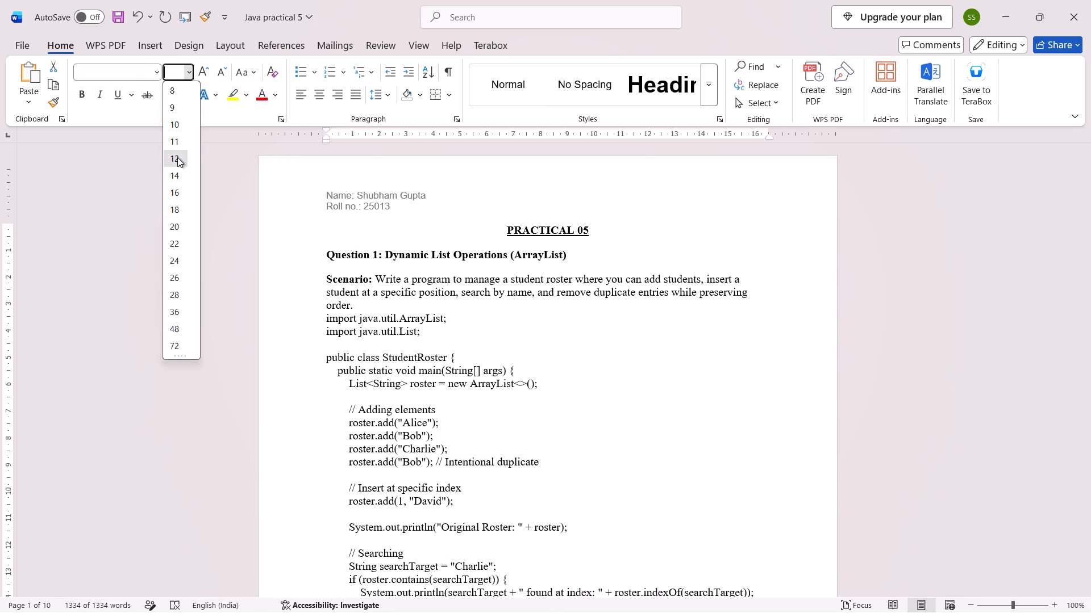
Replace the name and roll number lines in the page header with the version stored in the clipboard history.
left_click(385, 205)
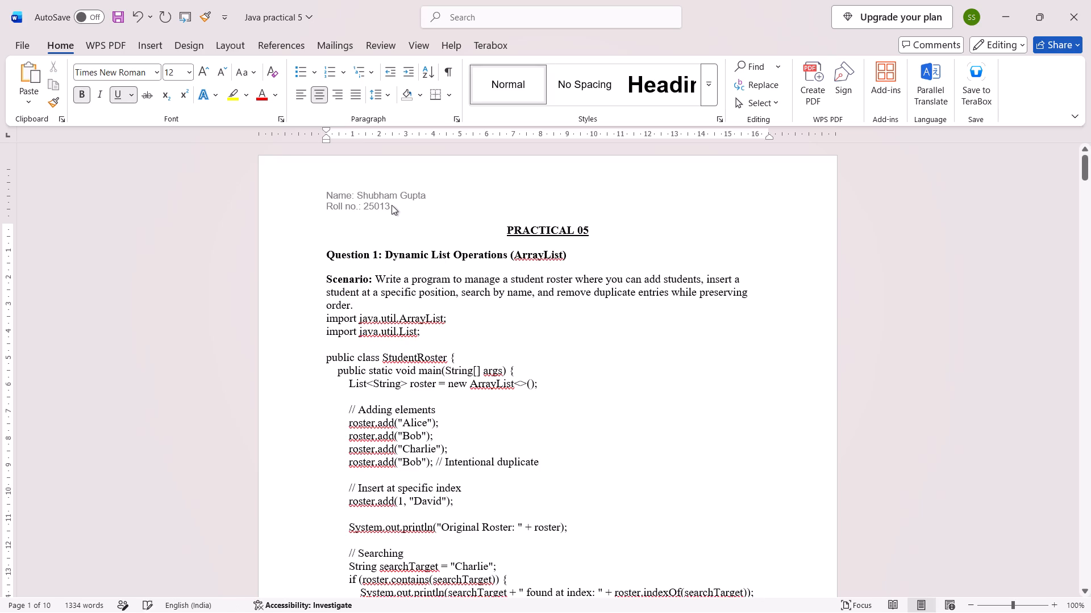
left_click(392, 205)
left_click_drag(392, 205, 385, 204)
triple_click(385, 204)
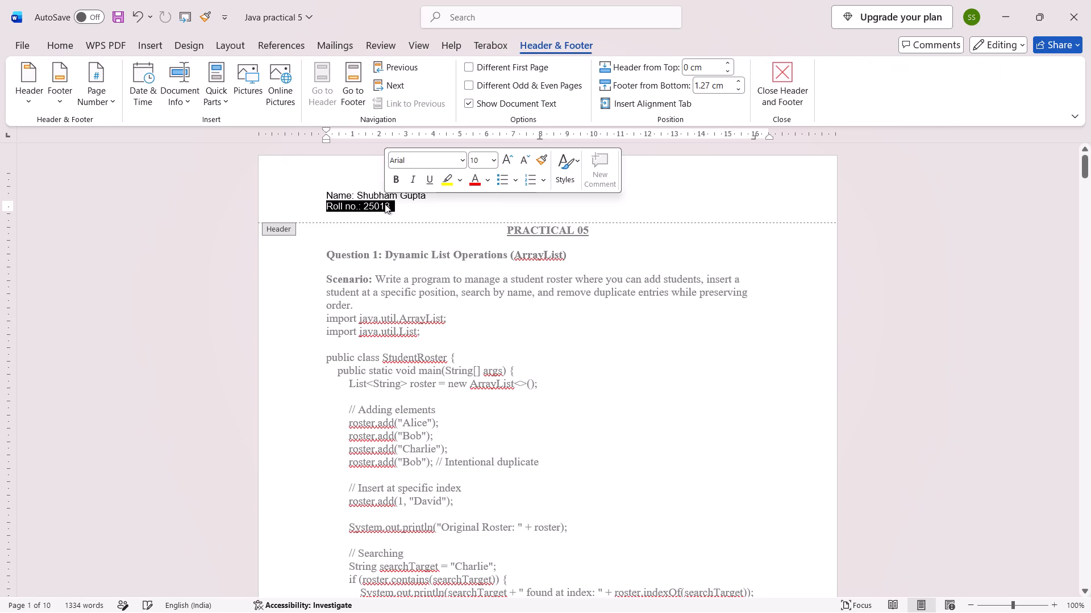
left_click(392, 203)
left_click_drag(392, 203, 334, 194)
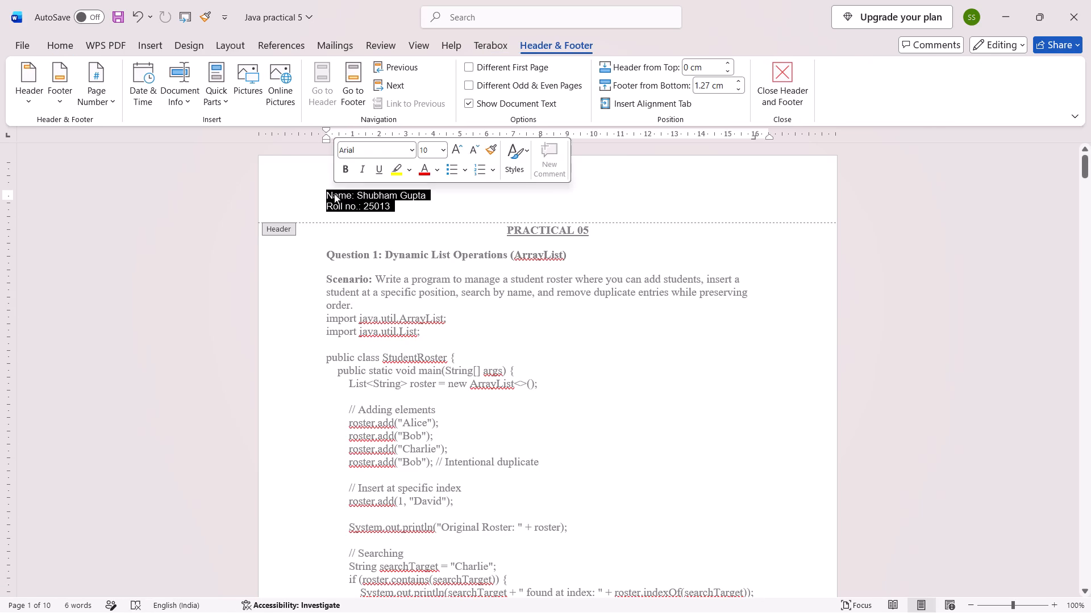
key("super+v")
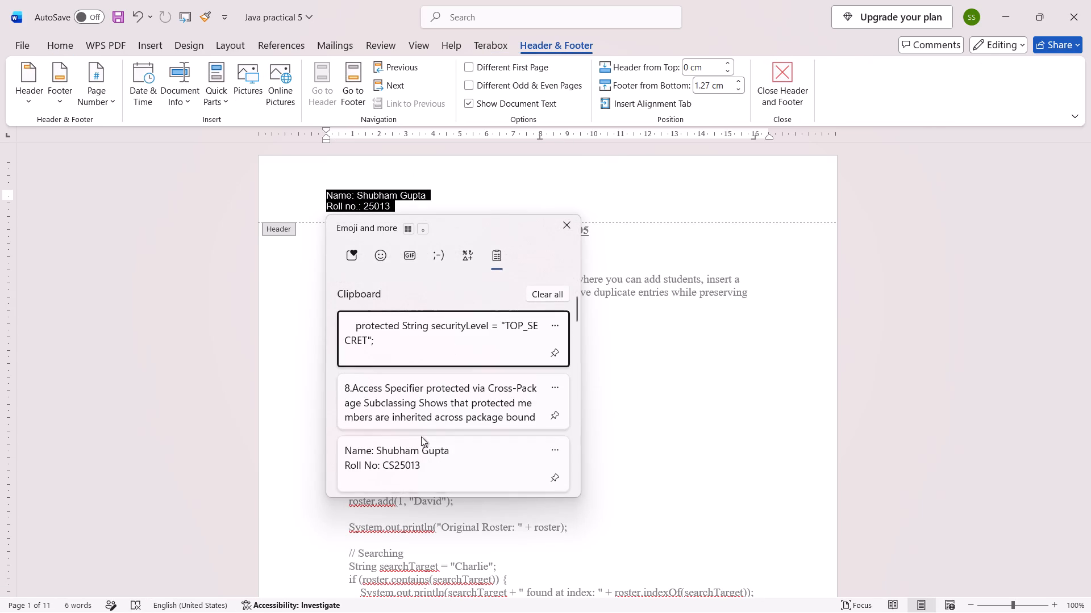
left_click(448, 448)
key("ctrl+v")
left_click(712, 415)
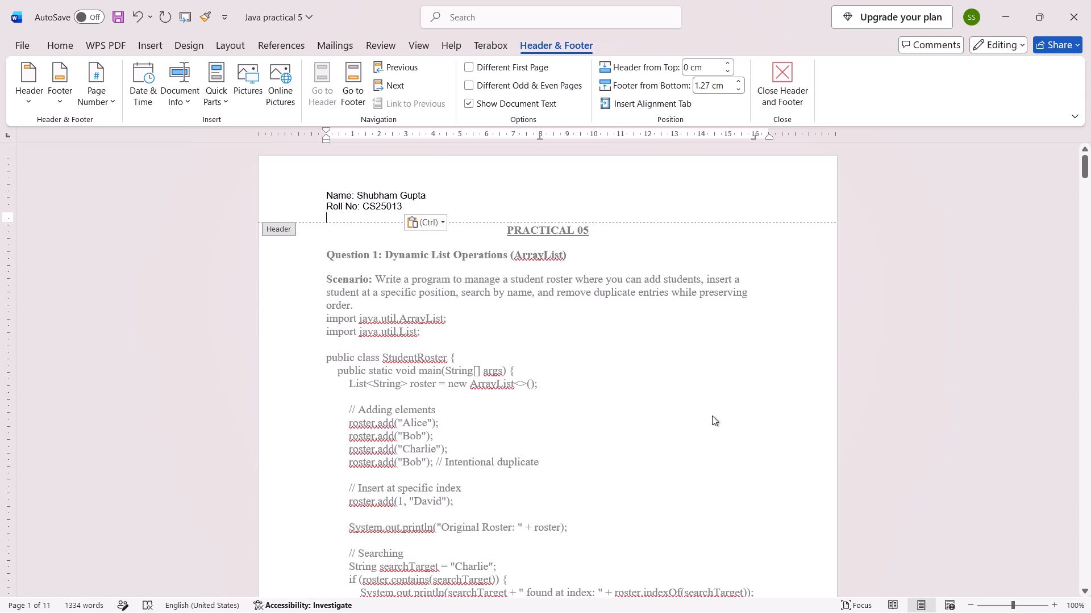
double_click(712, 415)
Insert two blank lines after the StudentRoster code to move Question 1's Output label onto the next page with its screenshot.
scroll(712, 415, "down", 2)
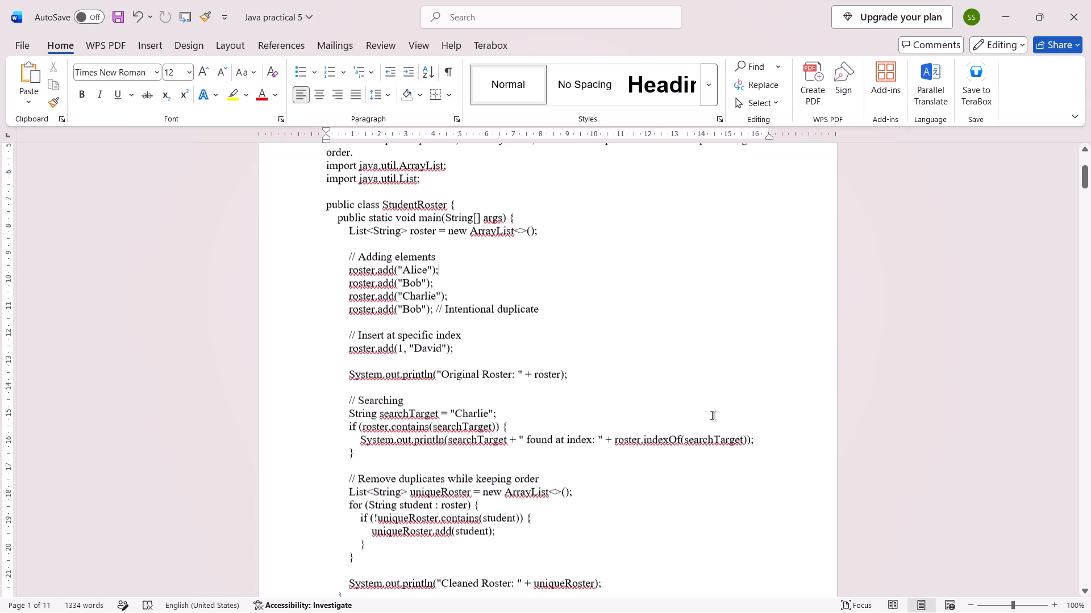
scroll(712, 415, "down", 3)
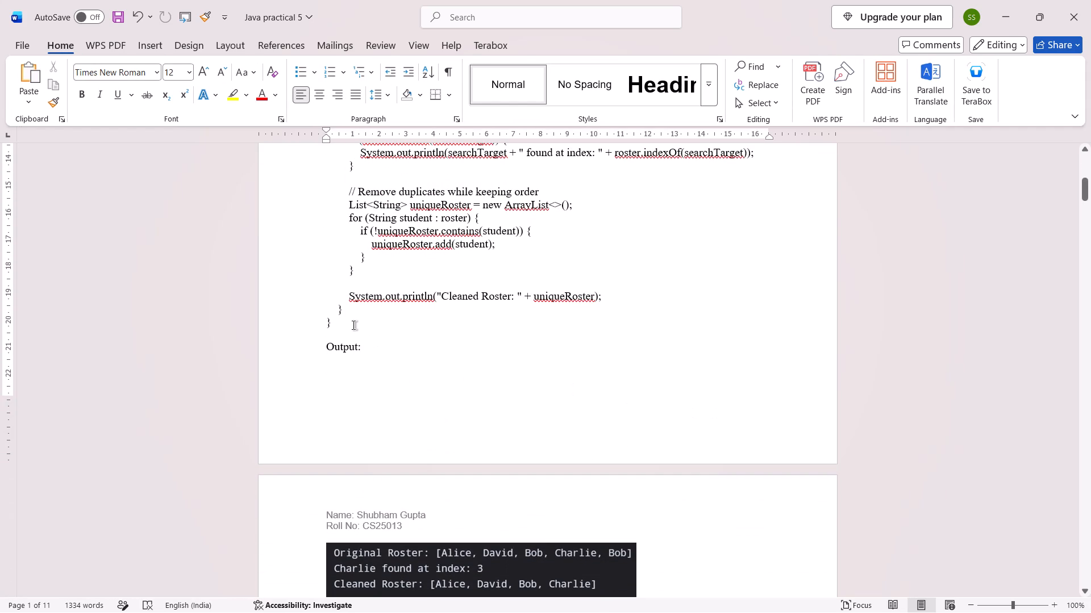
left_click(353, 325)
key("Return")
key("Return")
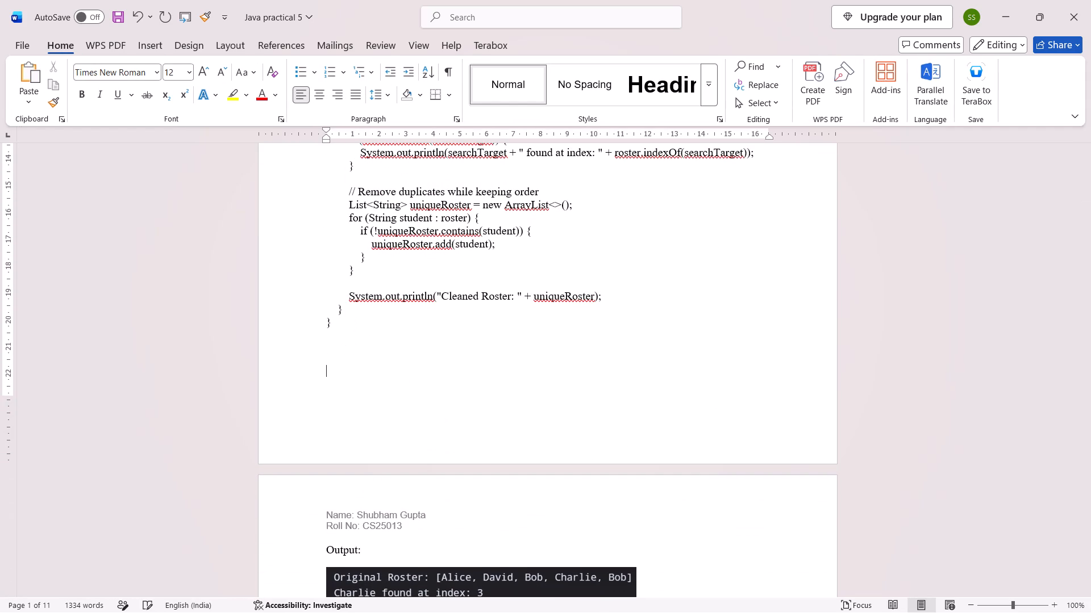
Delete the blank lines between Question 1's output screenshot and the Question 2 heading.
scroll(353, 325, "down", 3)
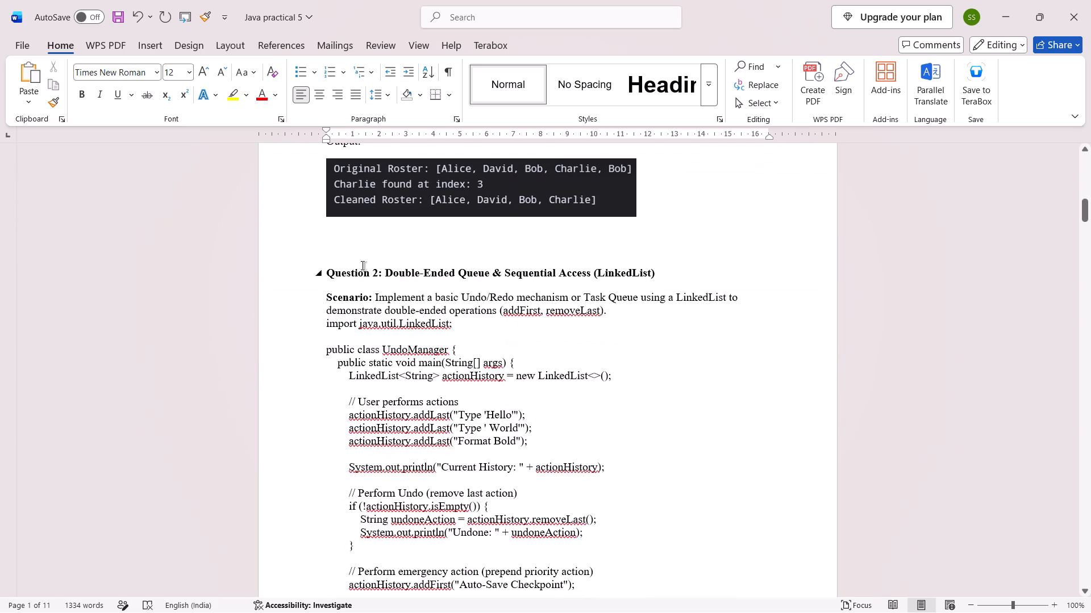
left_click(349, 261)
key("BackSpace")
key("BackSpace")
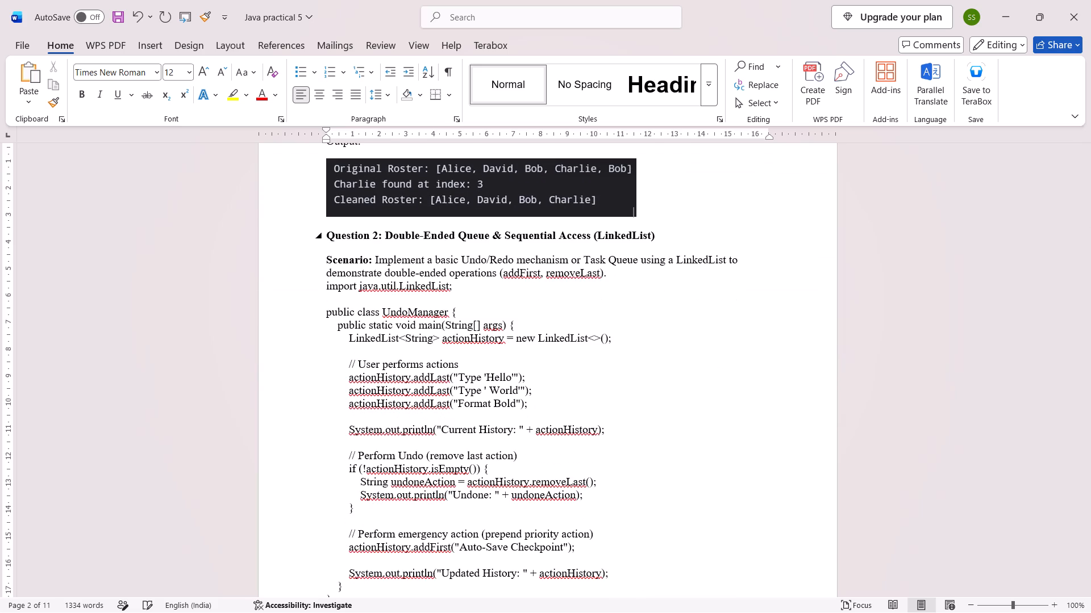
Insert two blank lines before the Question 3: Benchmark ArrayList vs. LinkedList heading to move it onto the next page.
scroll(349, 261, "down", 3)
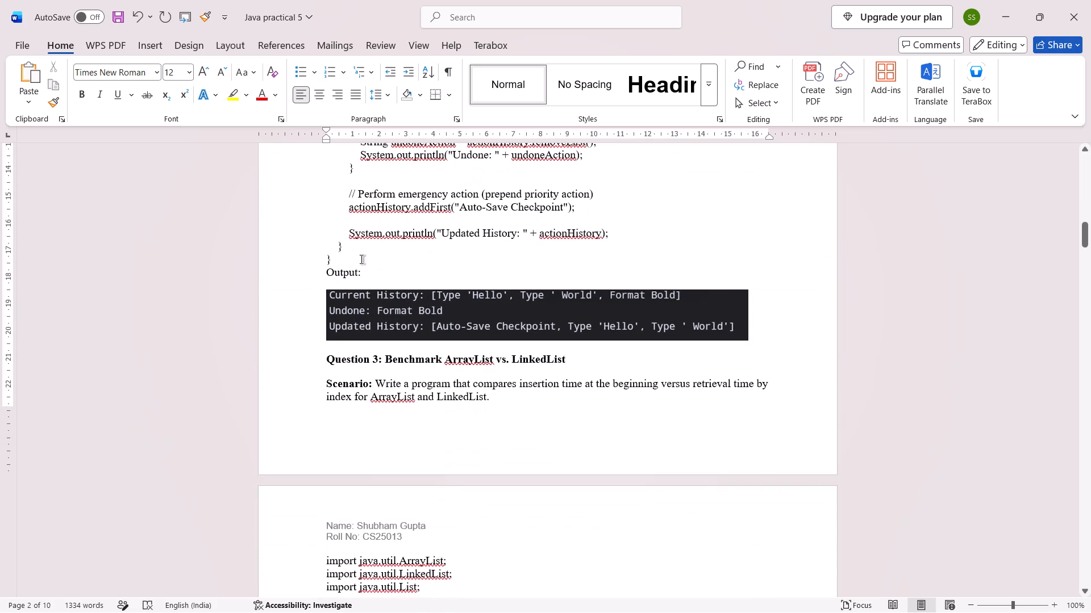
left_click(327, 360)
key("Return")
key("Return")
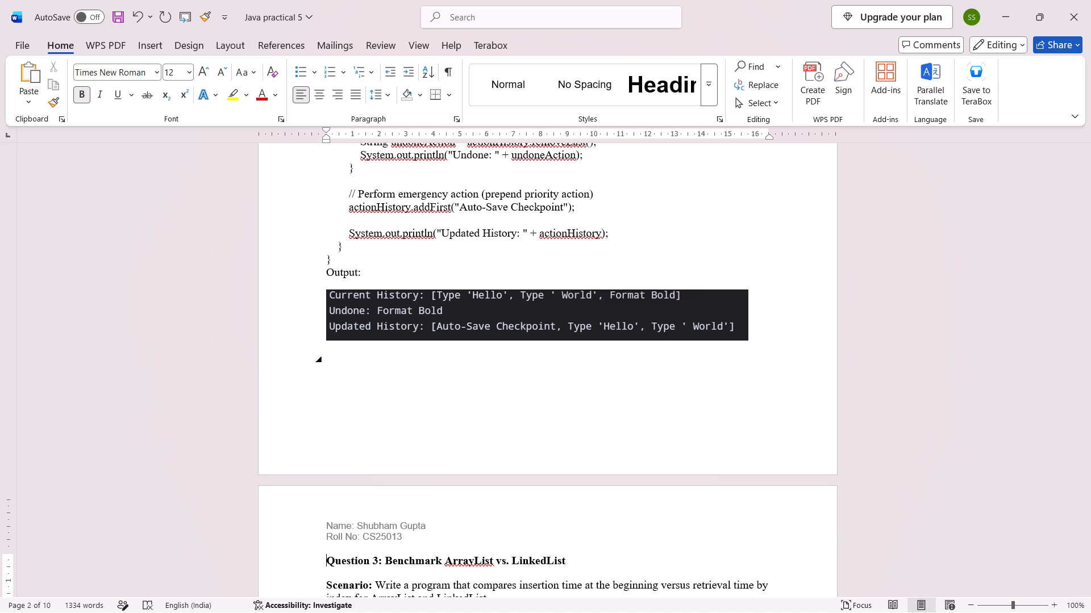
Save the Java practical 5 document.
scroll(327, 360, "down", 1)
key("ctrl+s")
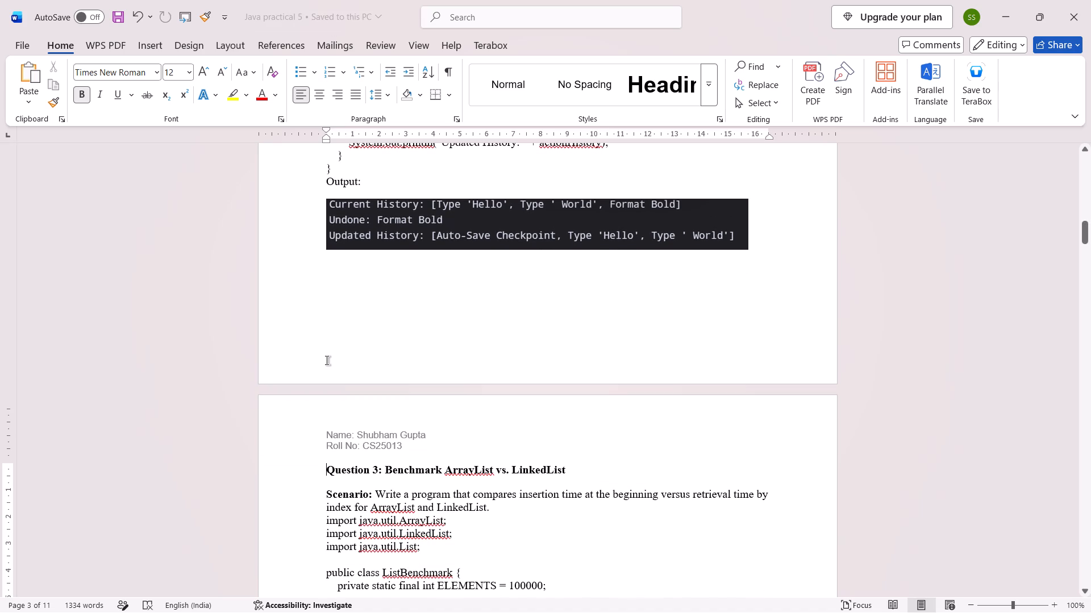
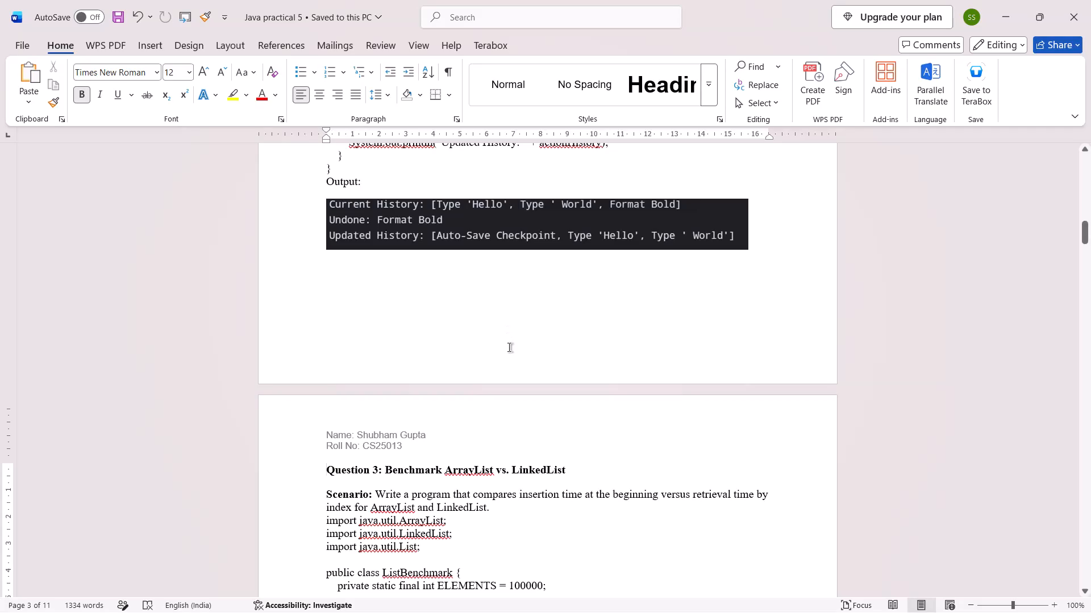
Insert a blank line after the ListBenchmark code to move Question 3's Output label onto the next page, and save the document.
scroll(509, 347, "down", 3)
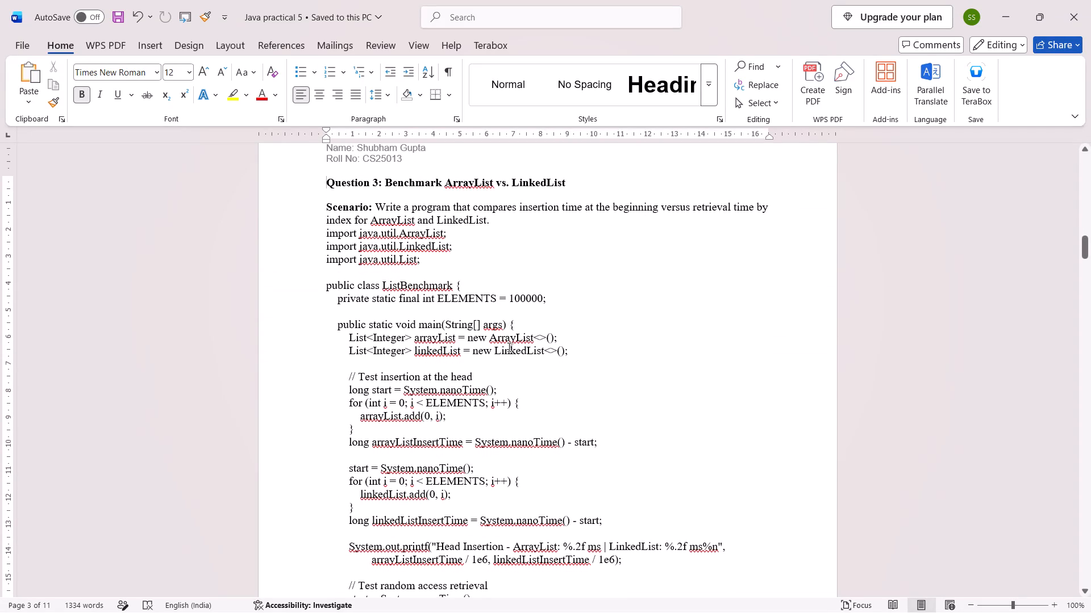
scroll(509, 347, "down", 3)
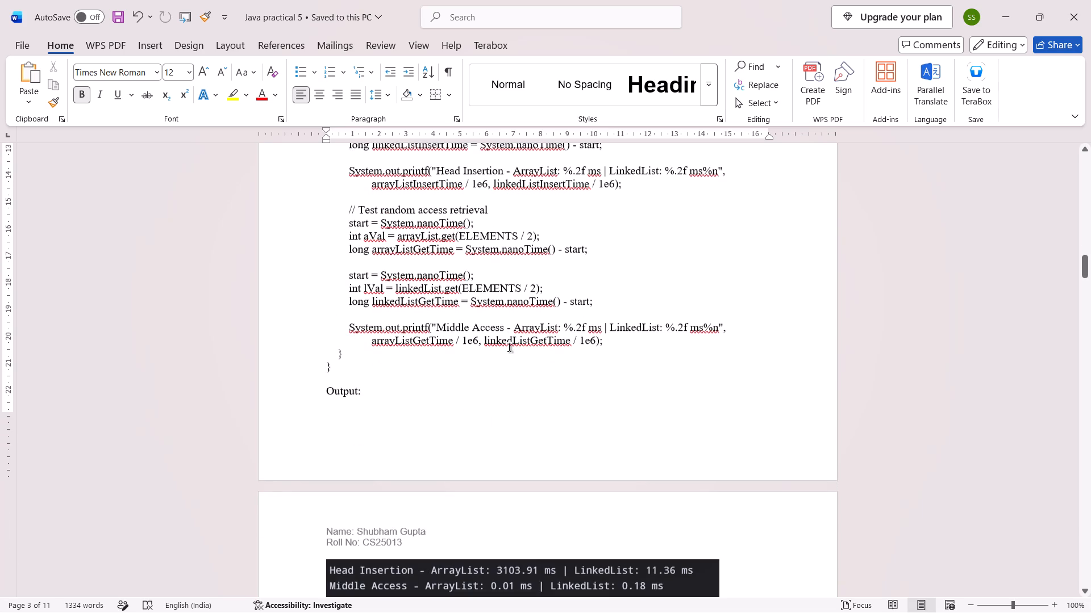
left_click(336, 382)
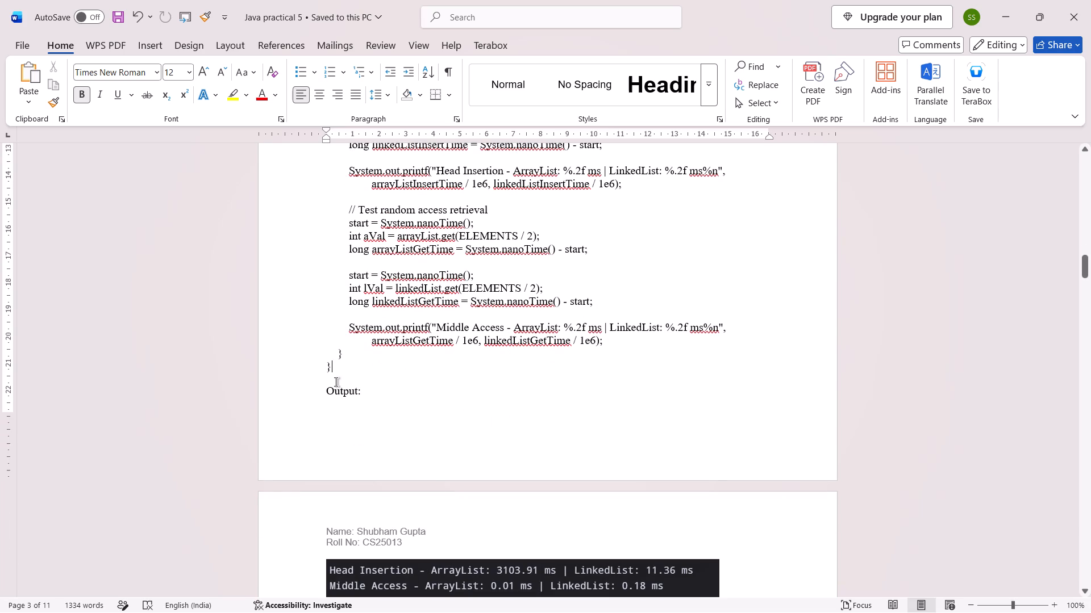
key("Return")
scroll(336, 382, "right", 1)
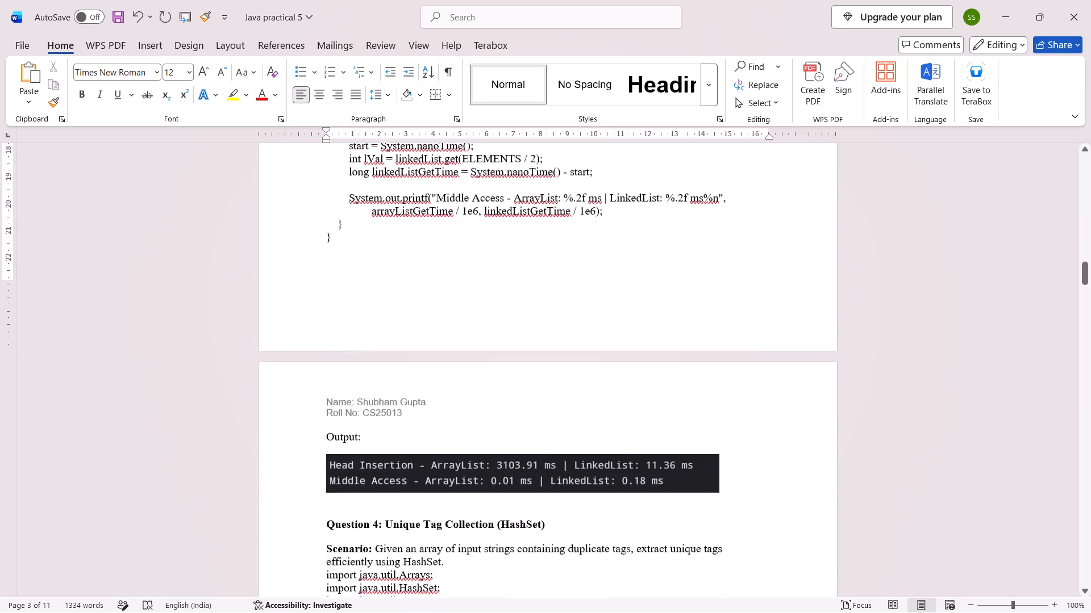
key("ctrl+s")
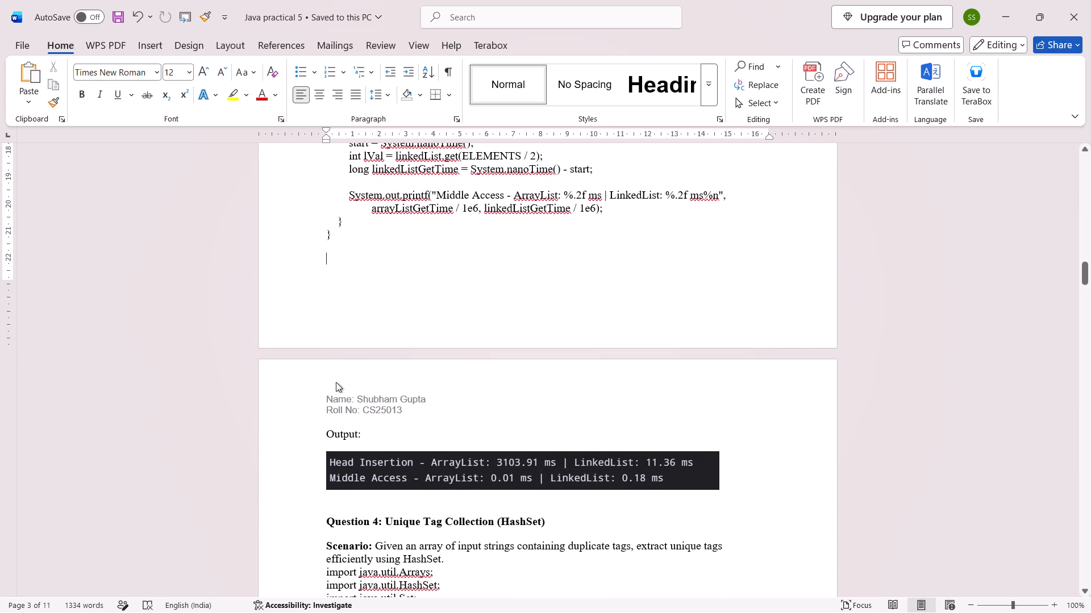
Delete the blank line above class Product in Question 5's code and save the document.
scroll(336, 382, "down", 3)
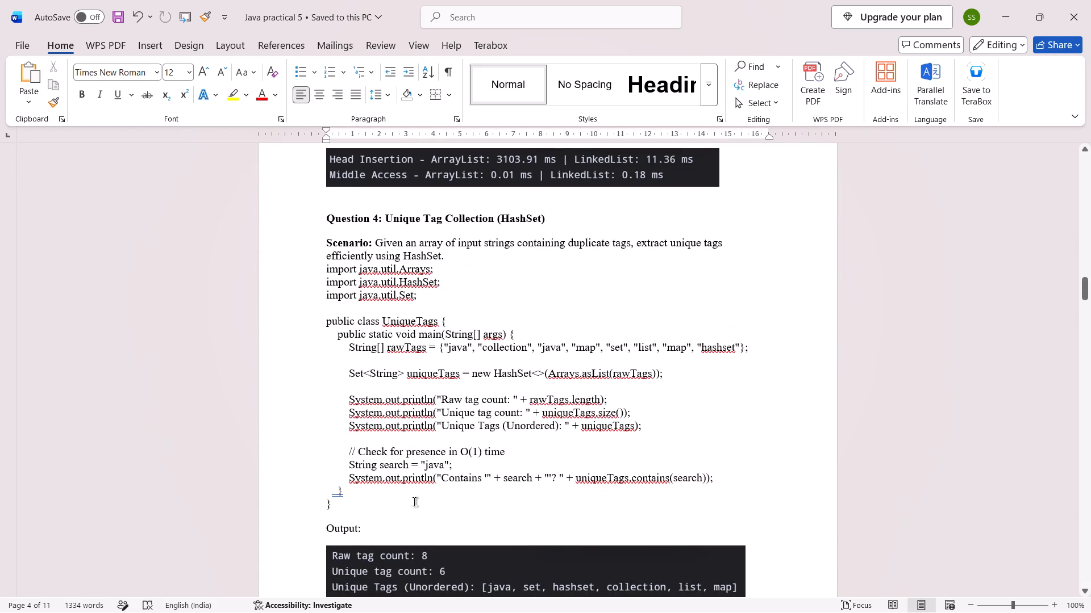
scroll(414, 502, "down", 3)
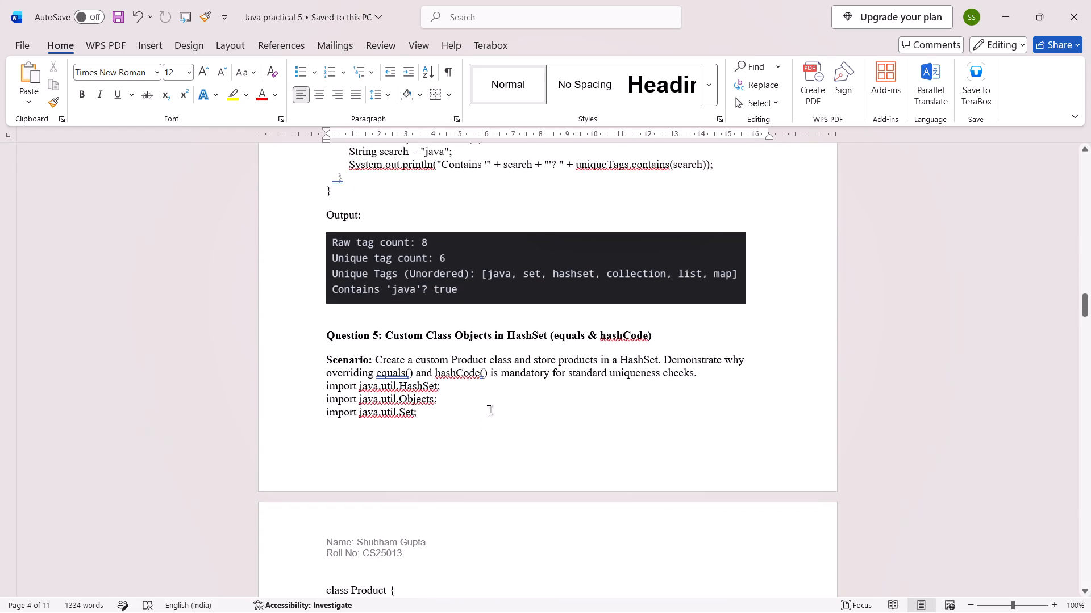
scroll(489, 410, "down", 2)
scroll(489, 410, "up", 1)
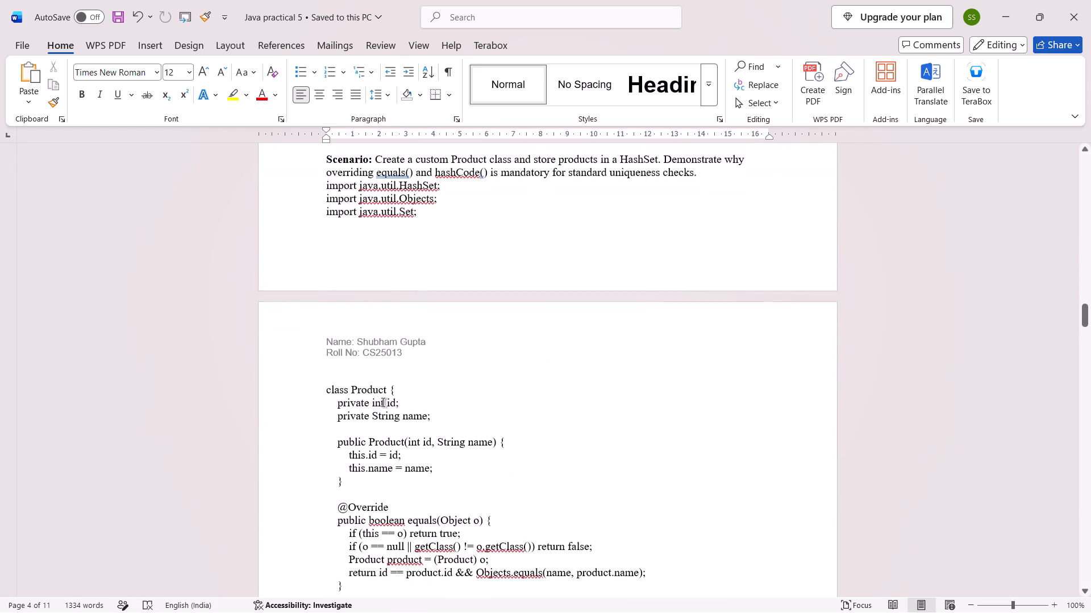
left_click(327, 385)
key("BackSpace")
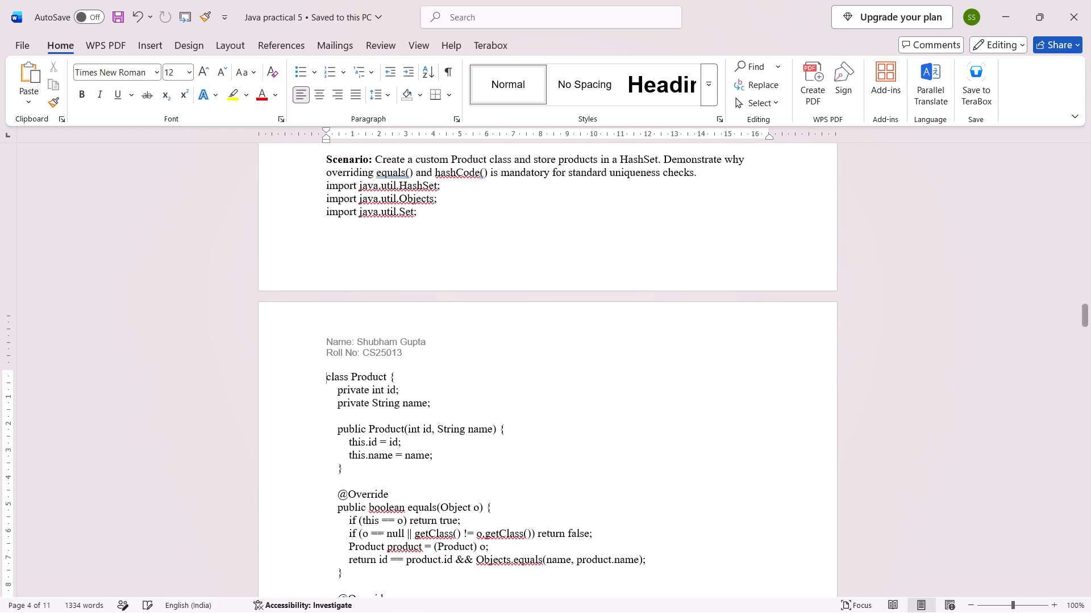
key("ctrl+s")
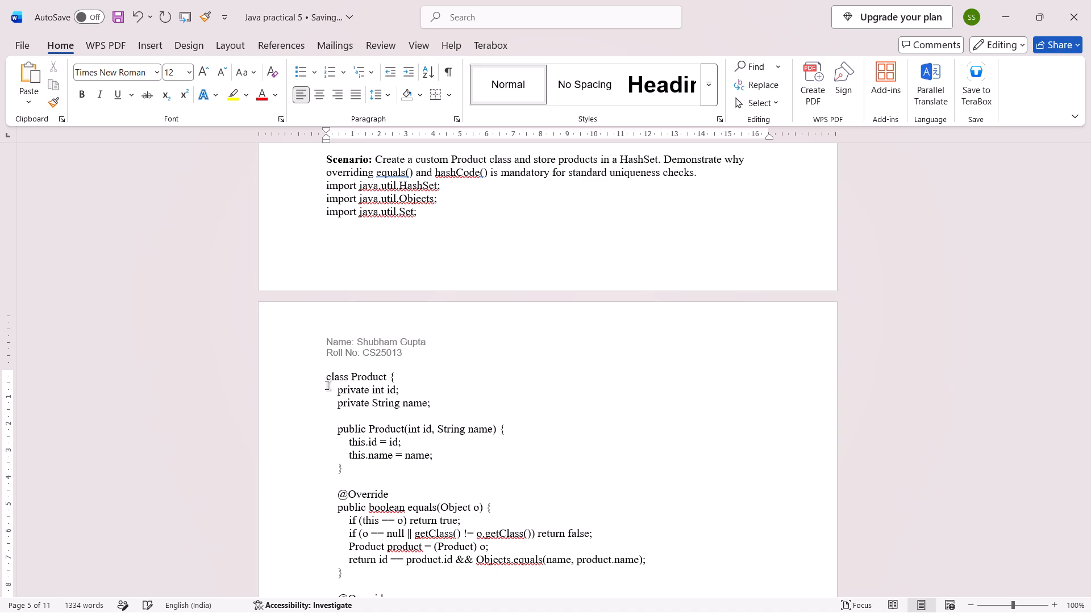
In Question 6's code, delete the blank line and the Employee class's closing brace above public class TreeSetOrdering.
scroll(327, 385, "down", 3)
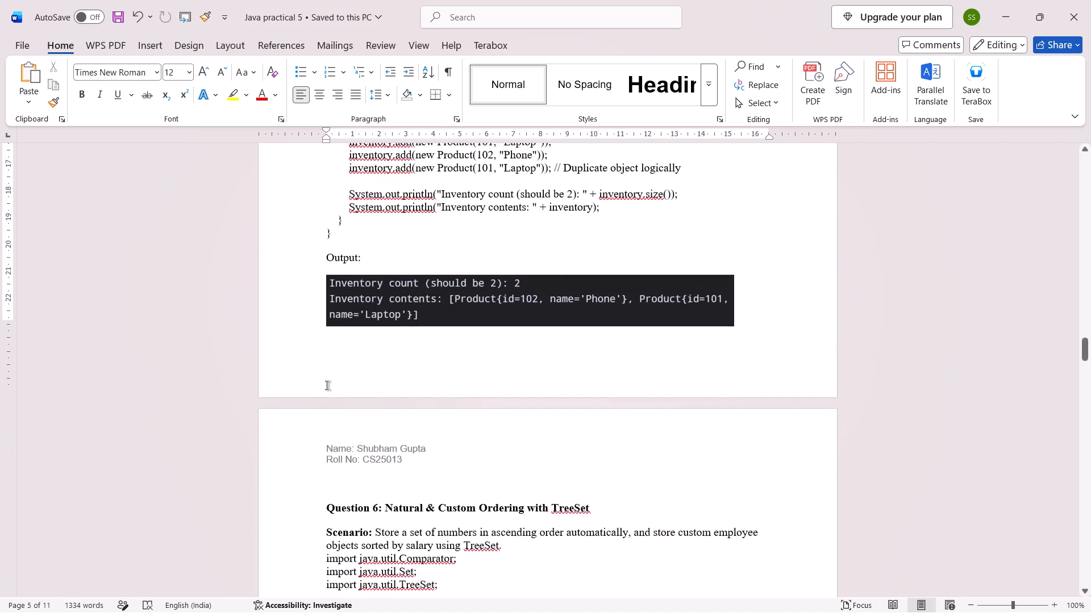
scroll(327, 385, "down", 4)
scroll(327, 385, "right", 1)
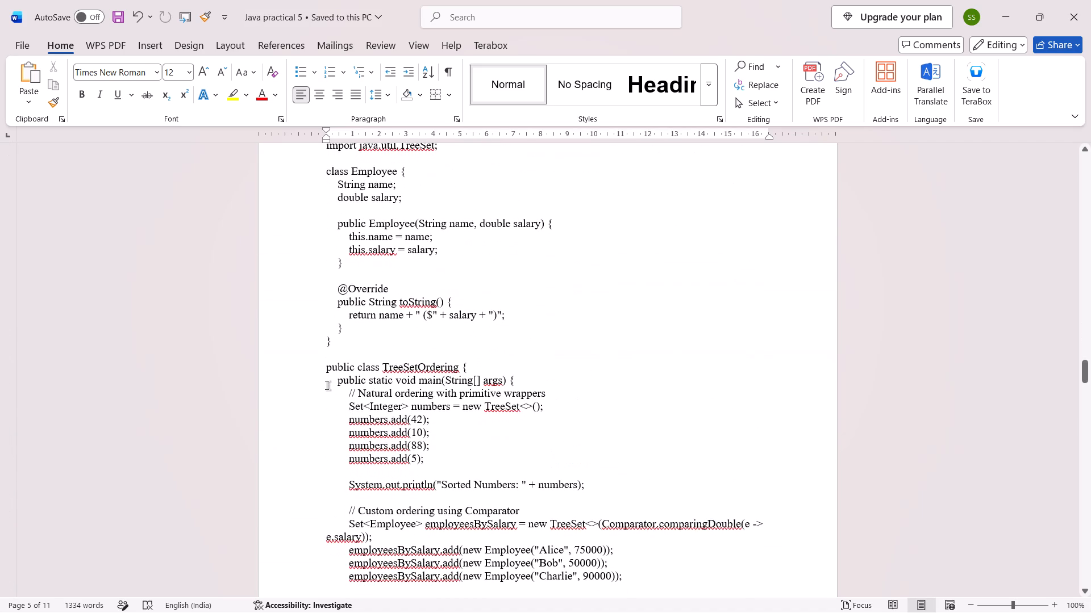
scroll(327, 385, "right", 1)
scroll(553, 331, "down", 2)
scroll(553, 331, "right", 1)
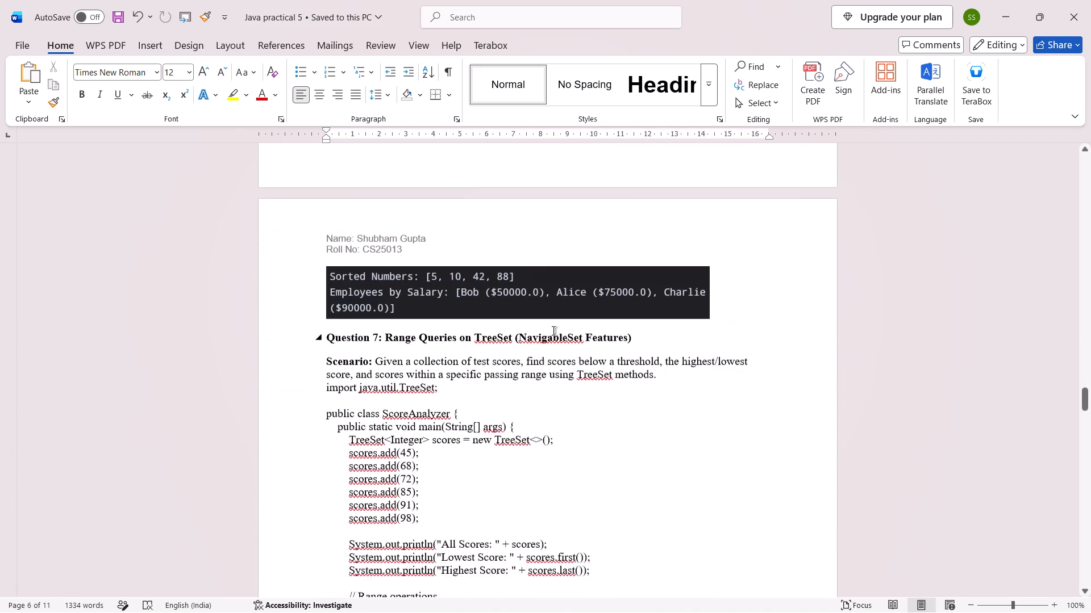
scroll(553, 331, "right", 1)
scroll(553, 331, "up", 2)
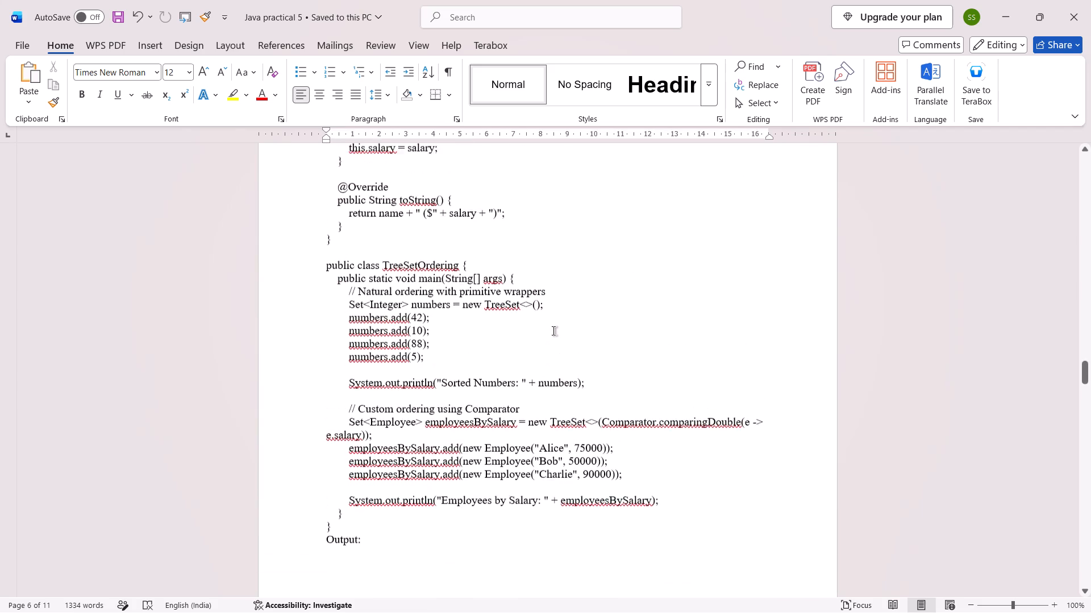
scroll(553, 331, "up", 1)
left_click(342, 424)
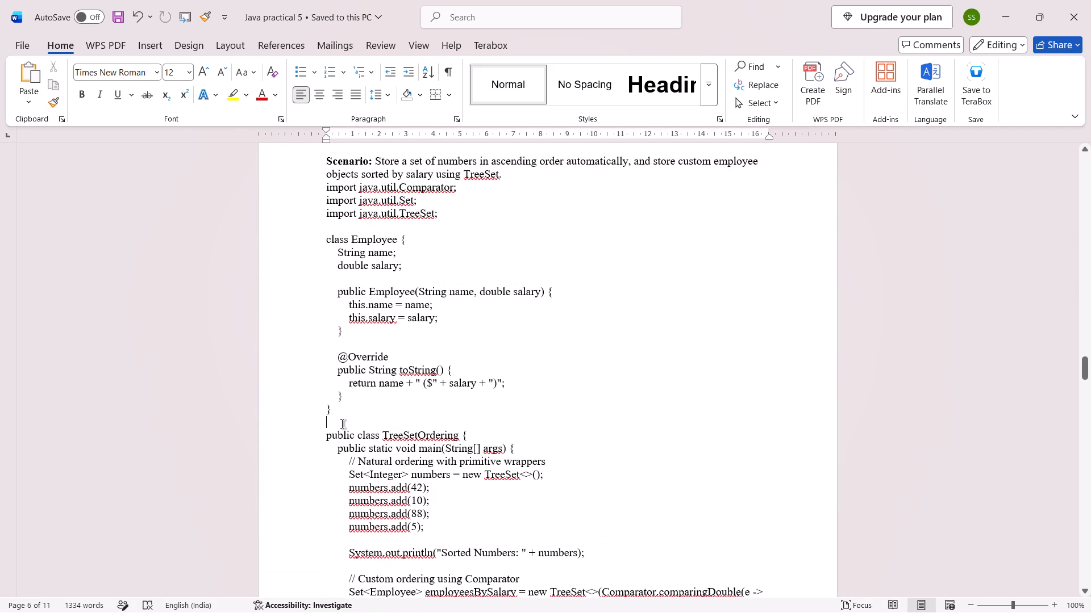
key("BackSpace")
key("BackSpace")
key("BackSpace")
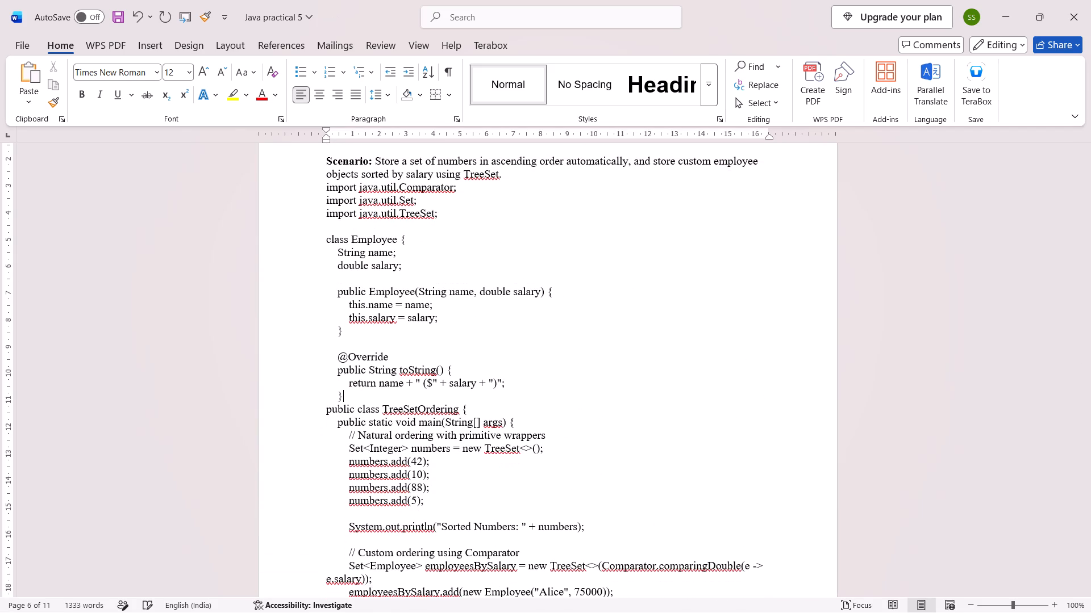
Delete the TreeSetOrdering class's final closing brace line, just above Question 6's Output label.
scroll(342, 424, "down", 1)
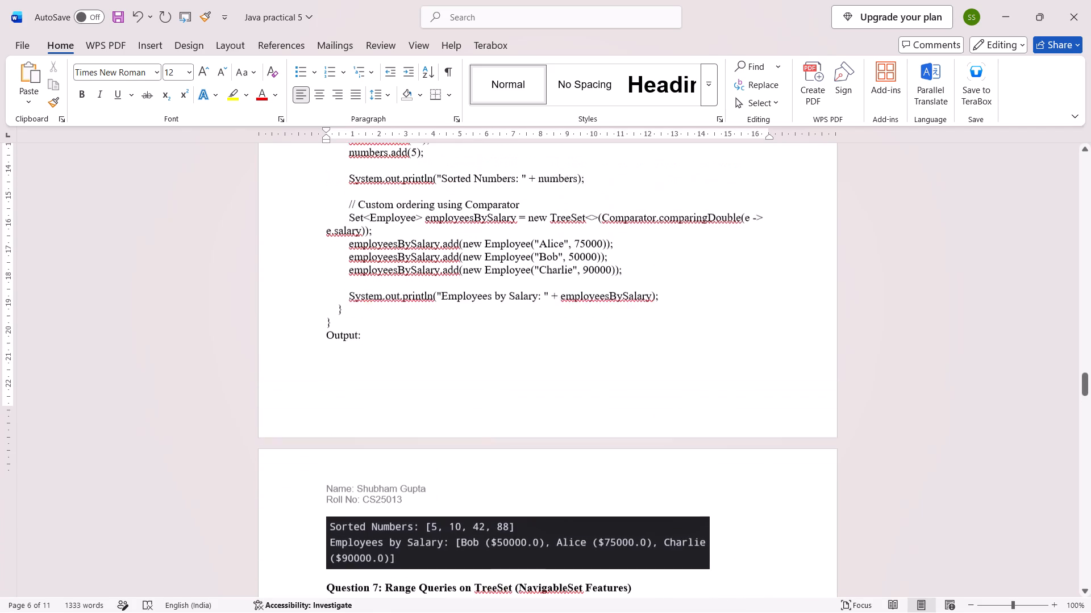
scroll(342, 424, "down", 1)
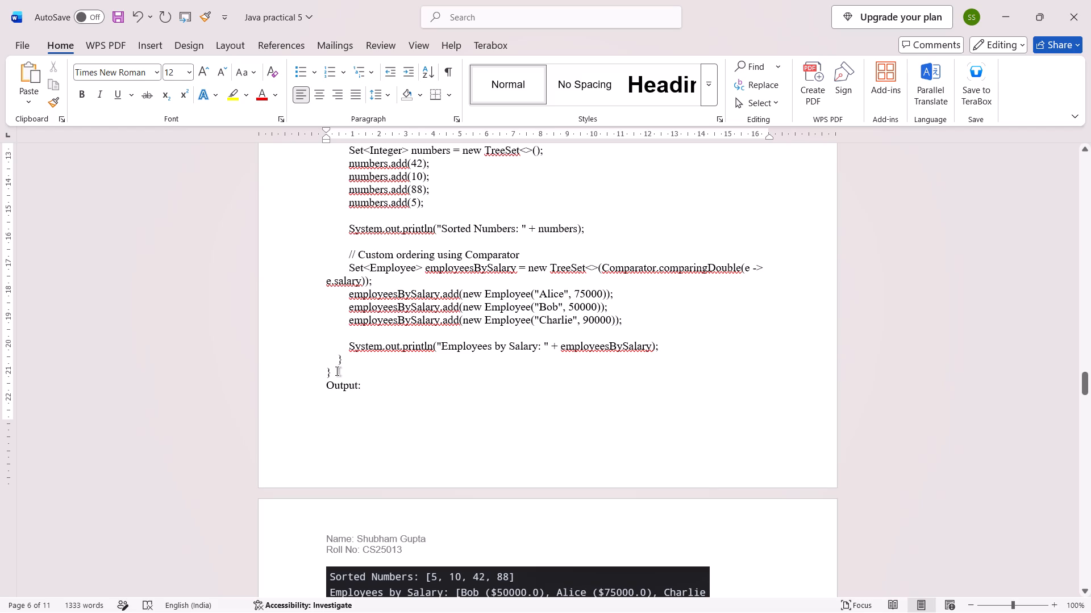
left_click(337, 371)
key("BackSpace")
key("BackSpace")
Delete the import java.util.TreeSet; line from Question 6's code.
scroll(337, 371, "up", 4)
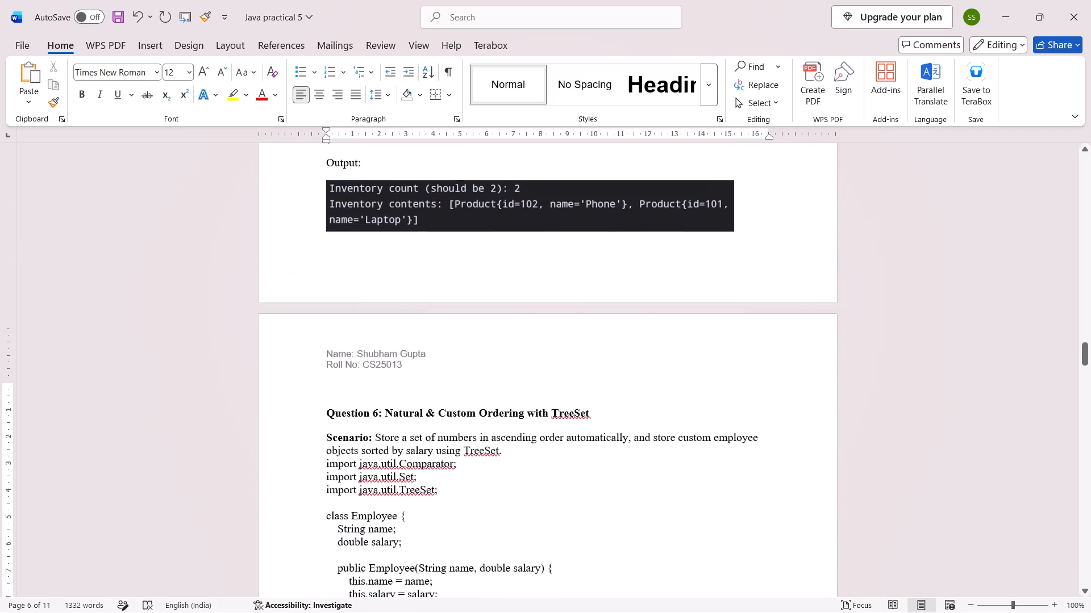
scroll(337, 371, "down", 2)
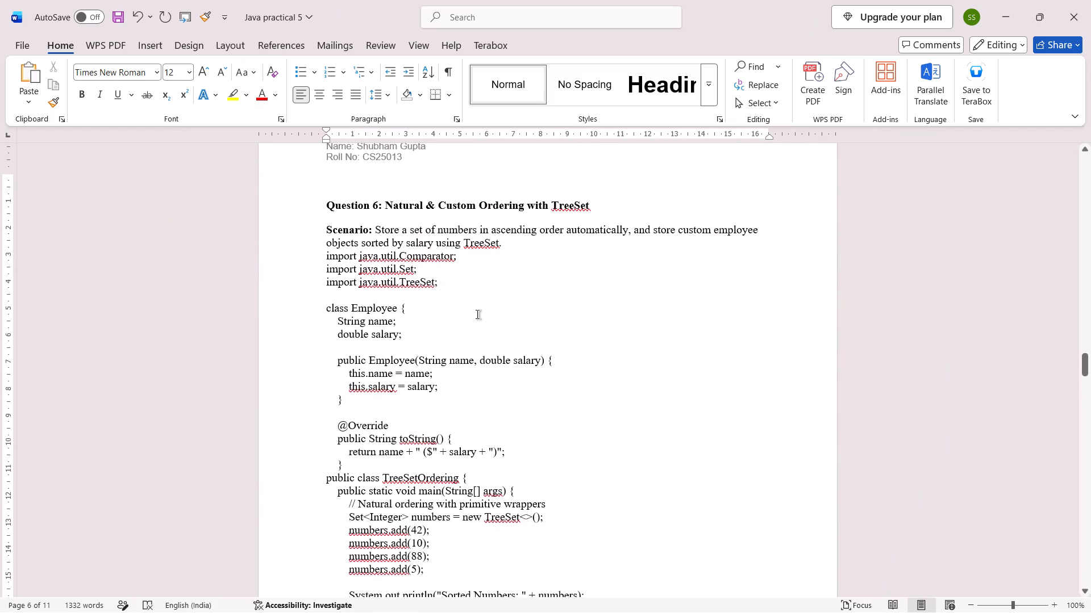
left_click_drag(446, 283, 303, 286)
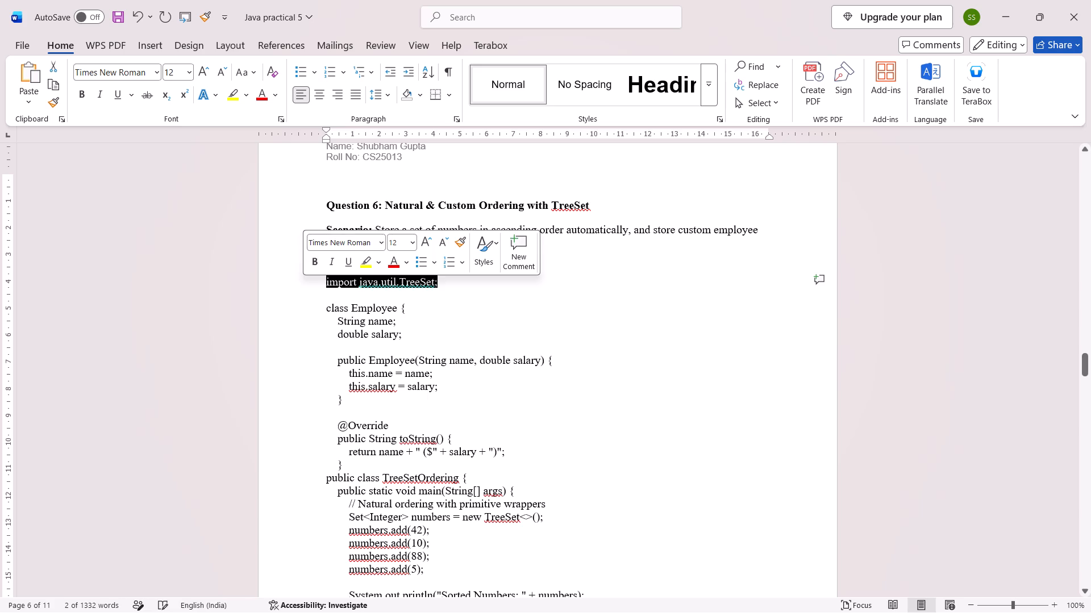
key("BackSpace")
key("BackSpace")
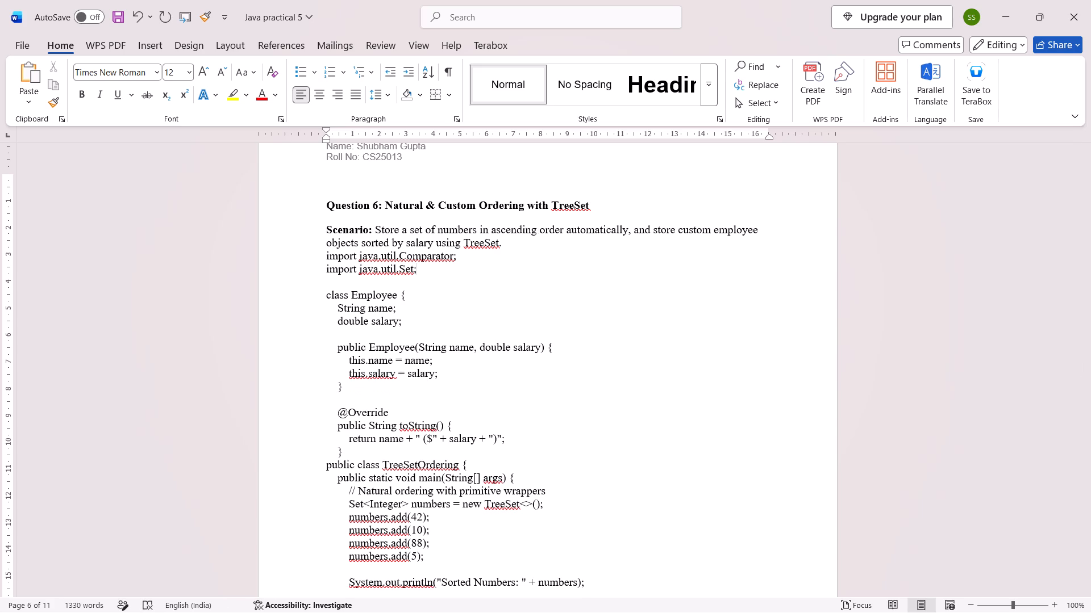
left_click(343, 397)
key("BackSpace")
Insert two blank lines after Question 7's output screenshot to move the Question 8: Frequency Counting with HashMap heading onto the next page.
scroll(343, 397, "down", 1)
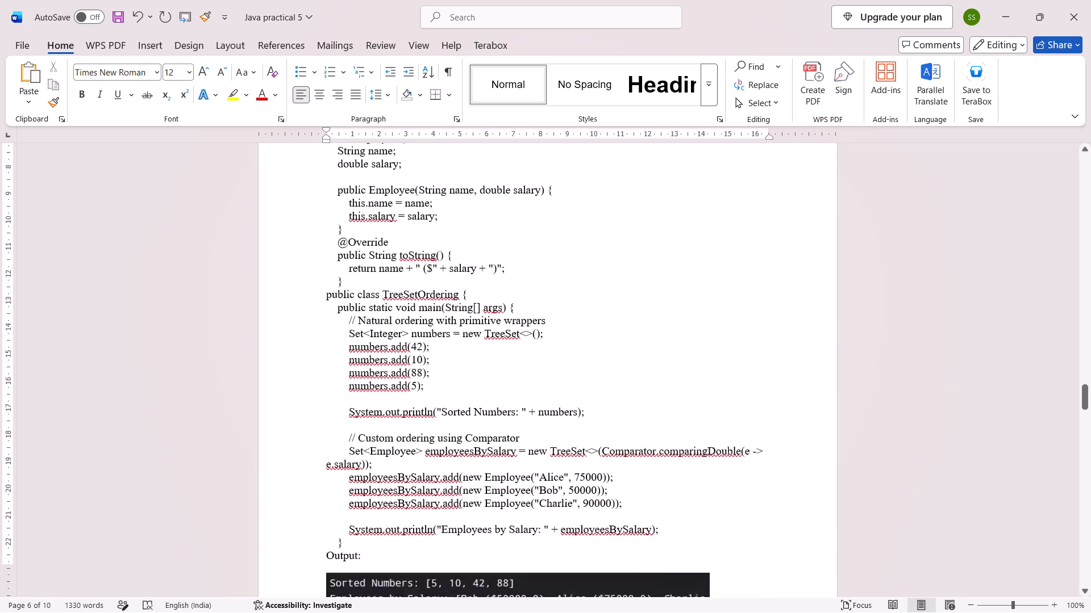
scroll(343, 397, "down", 2)
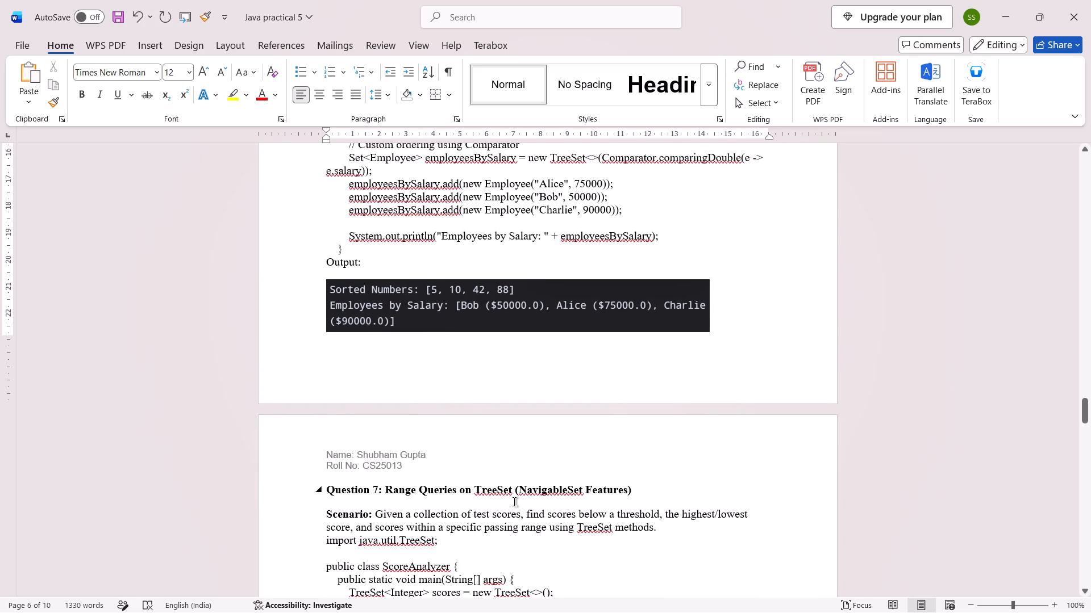
scroll(514, 502, "down", 6)
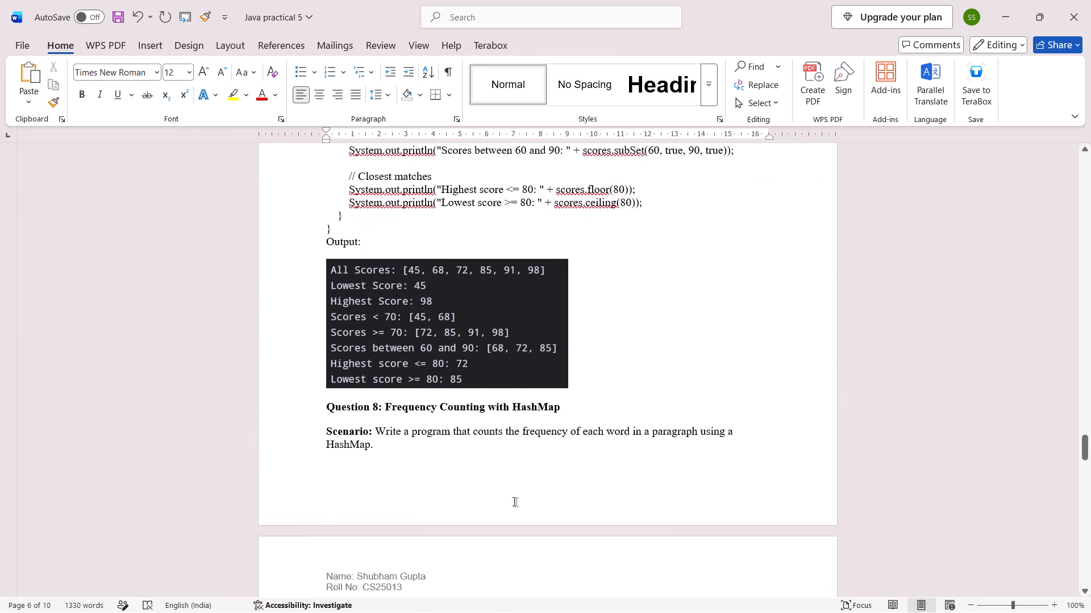
scroll(514, 502, "down", 1)
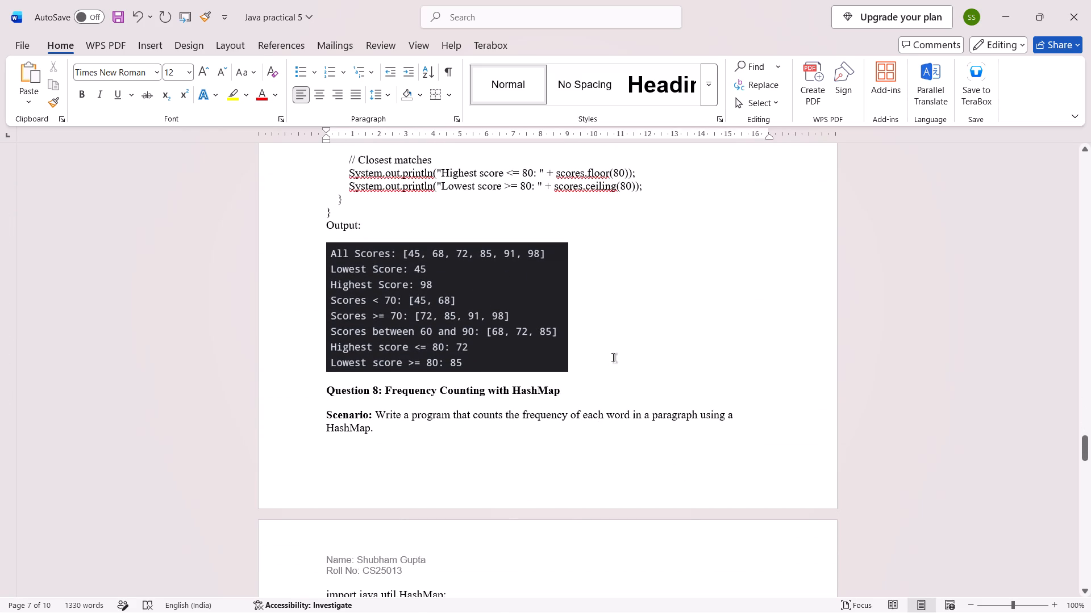
left_click(613, 358)
key("Return")
key("Return")
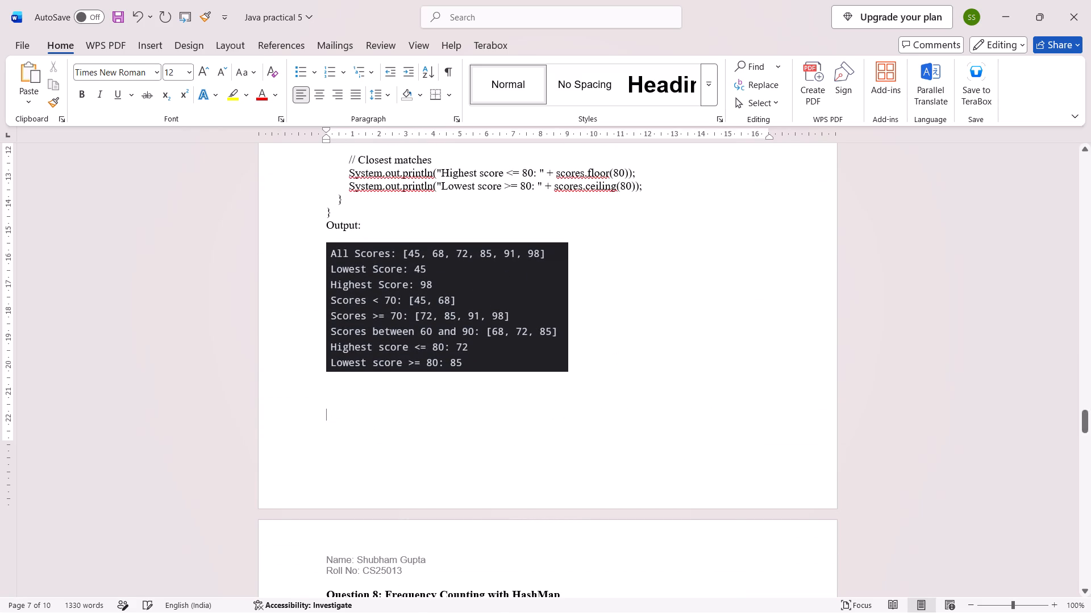
Insert two blank lines before the Question 10: Combining Collections heading to move it onto the next page, and save the document.
scroll(613, 358, "down", 10)
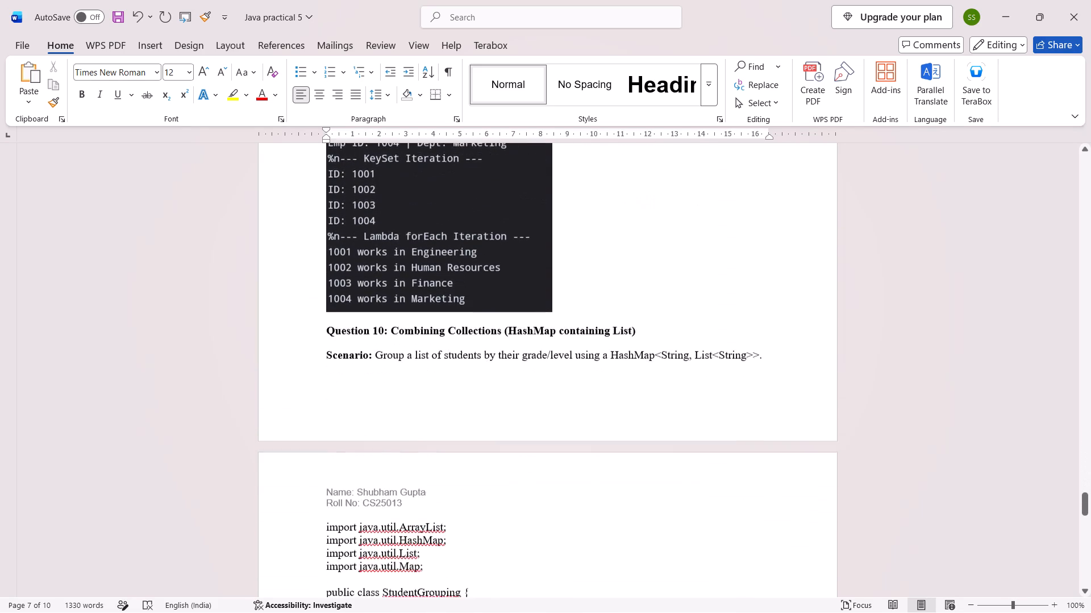
scroll(613, 358, "down", 1)
left_click(603, 237)
key("Return")
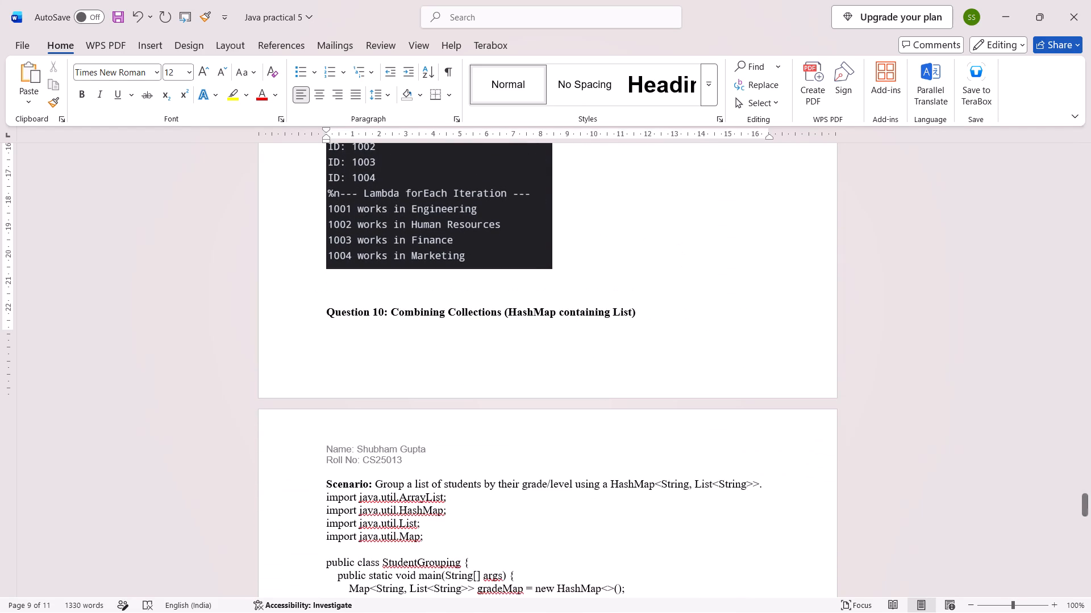
key("Return")
key("ctrl+s")
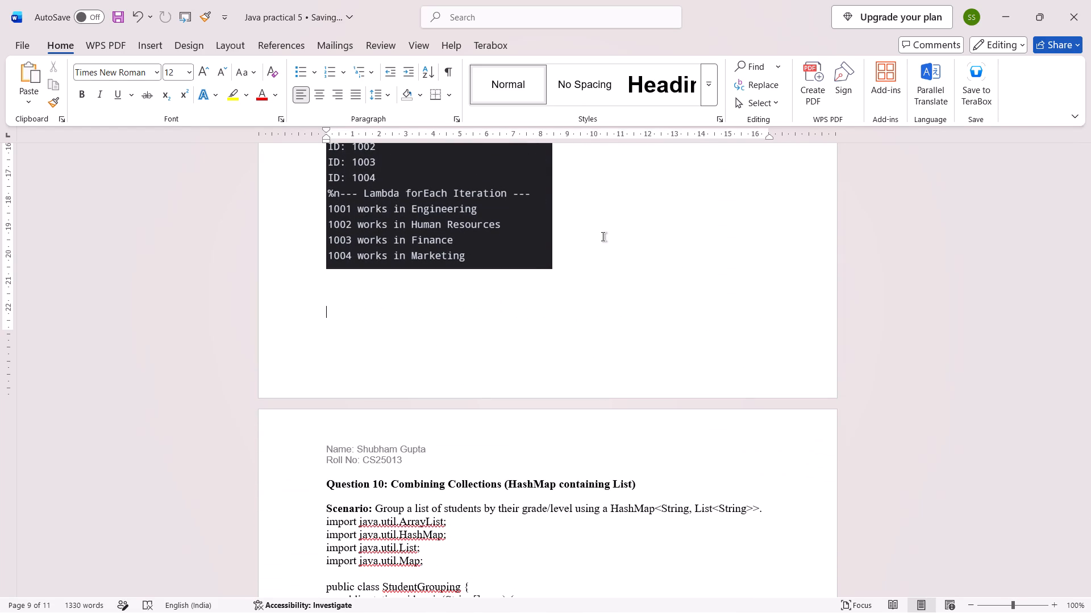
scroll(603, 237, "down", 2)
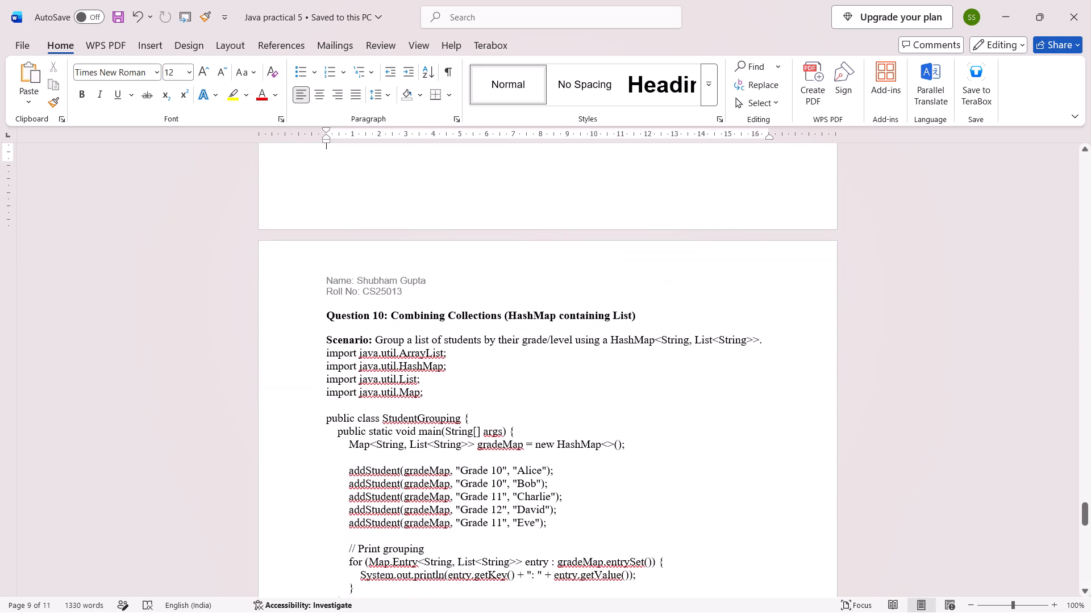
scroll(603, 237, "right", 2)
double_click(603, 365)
Insert six blank lines after Question 10's output screenshot to move the Quick Comparison Summary heading and table onto the next page, and save.
scroll(603, 365, "down", 5)
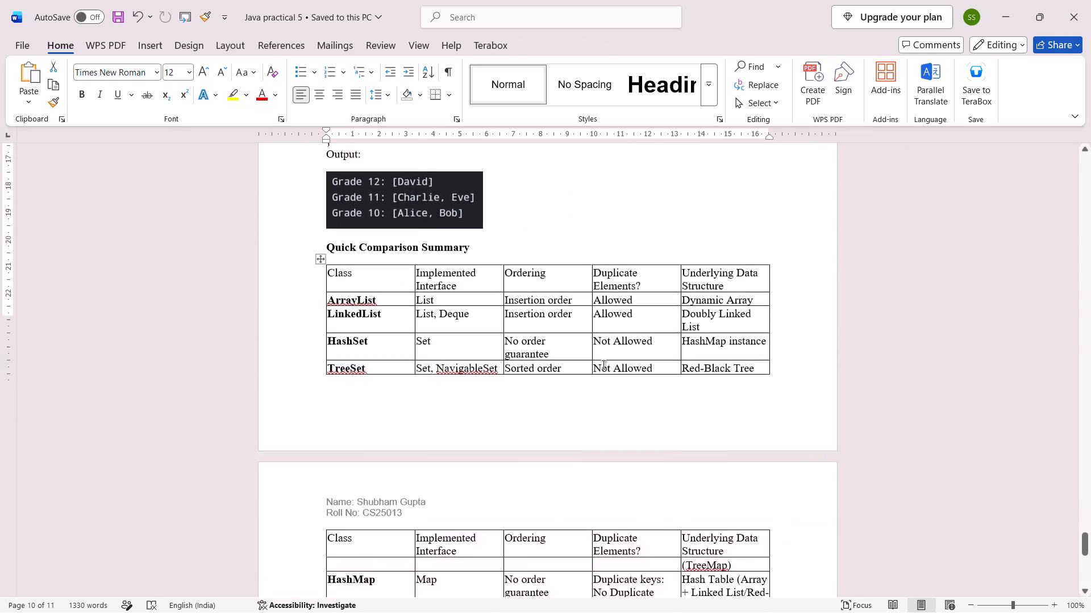
scroll(603, 365, "down", 1)
scroll(603, 365, "up", 1)
left_click(509, 284)
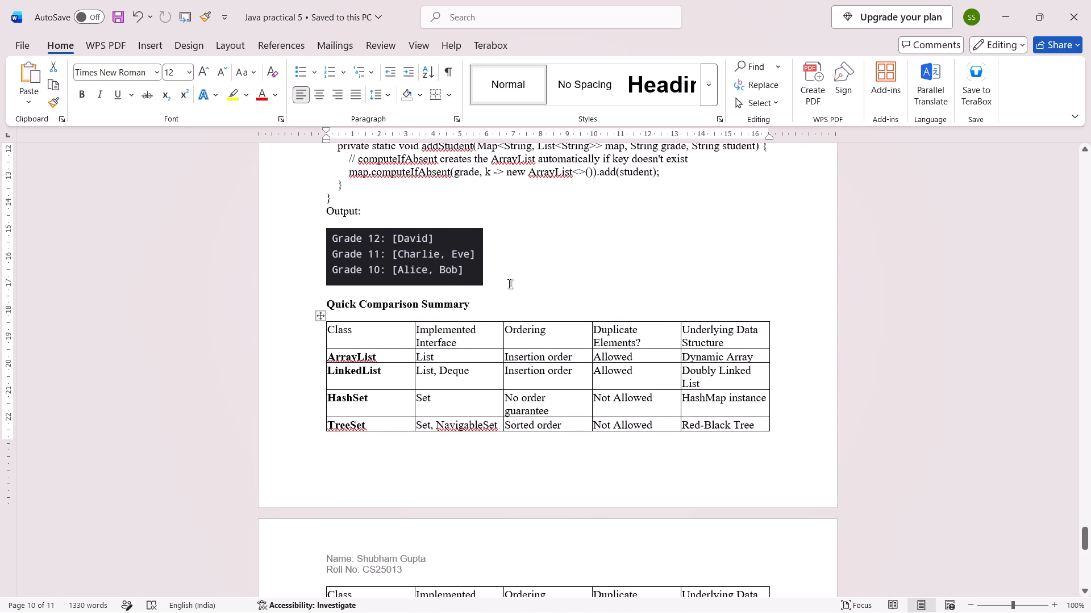
key("Return")
key("Return")
key("Return")
key("Return")
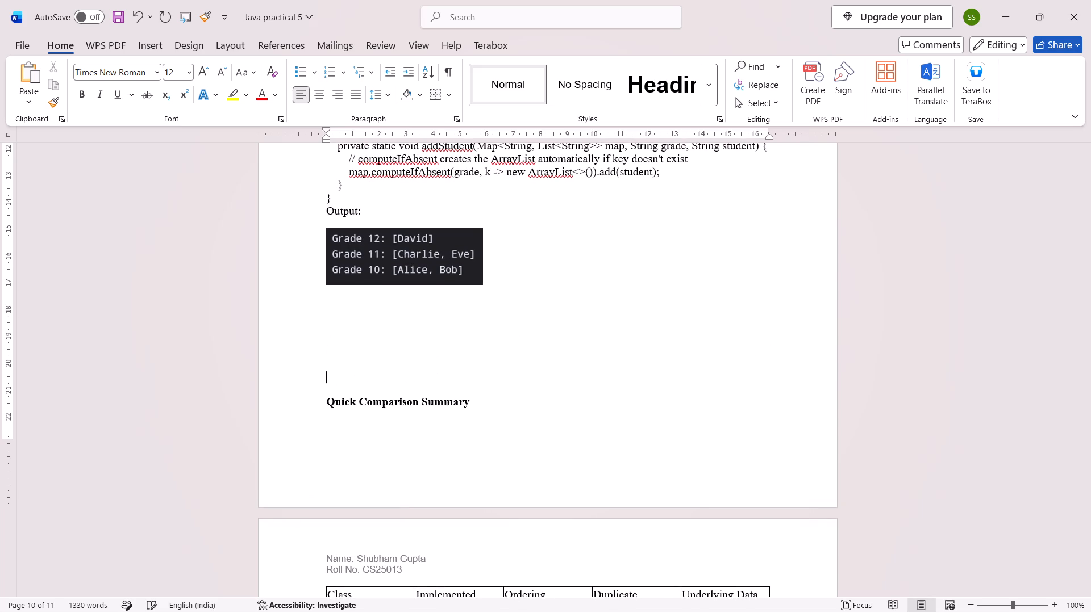
key("Return")
key("Return")
key("ctrl+s")
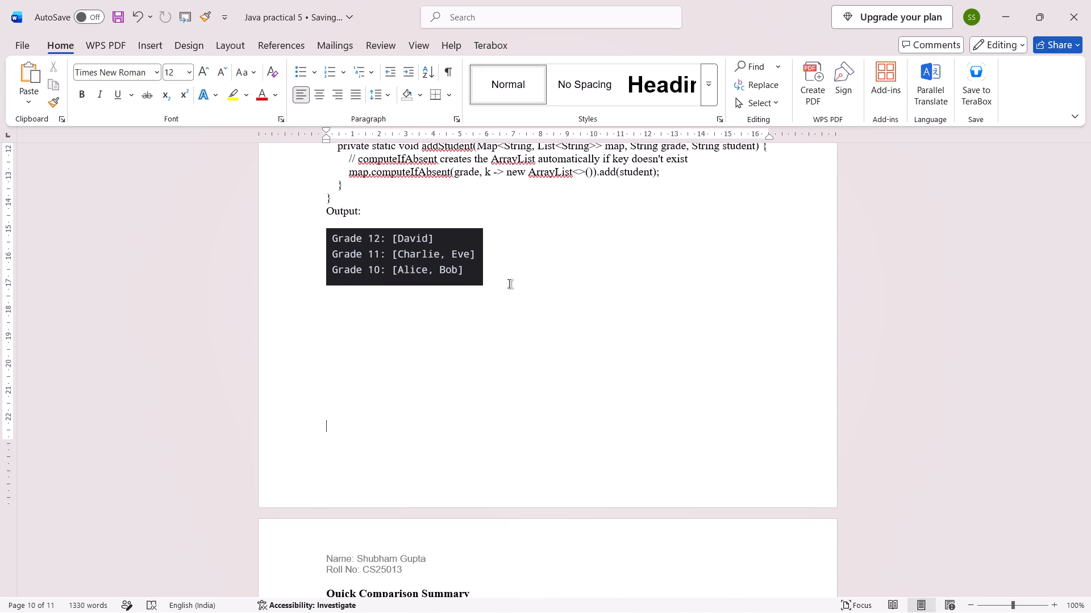
Enlarge the Quick Comparison Summary table in width and height, extending it slightly past the page's right text margin, and save the document.
scroll(509, 284, "down", 4)
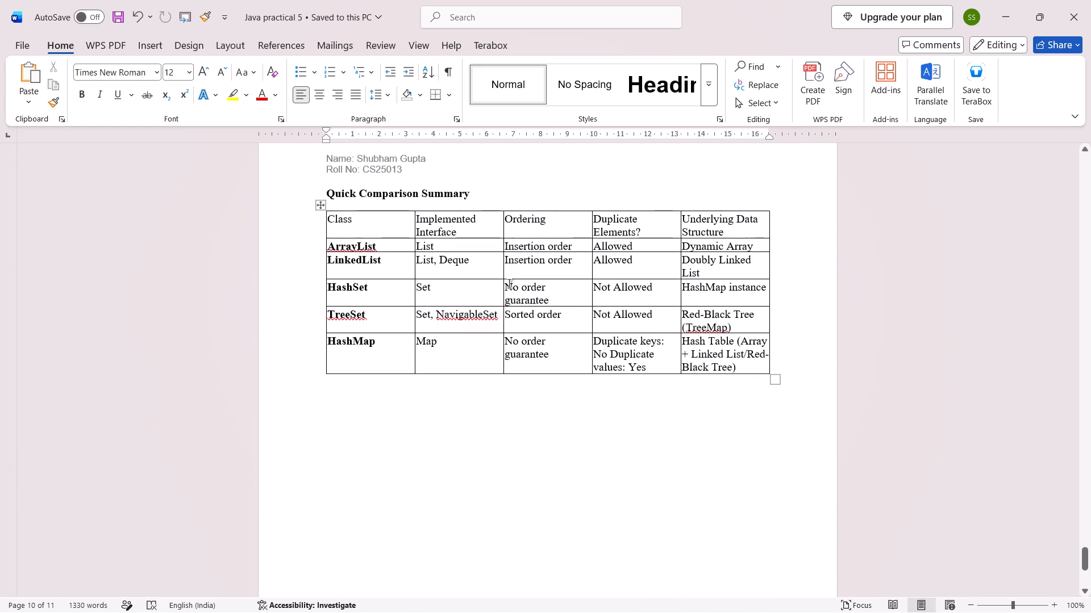
left_click_drag(772, 380, 783, 391)
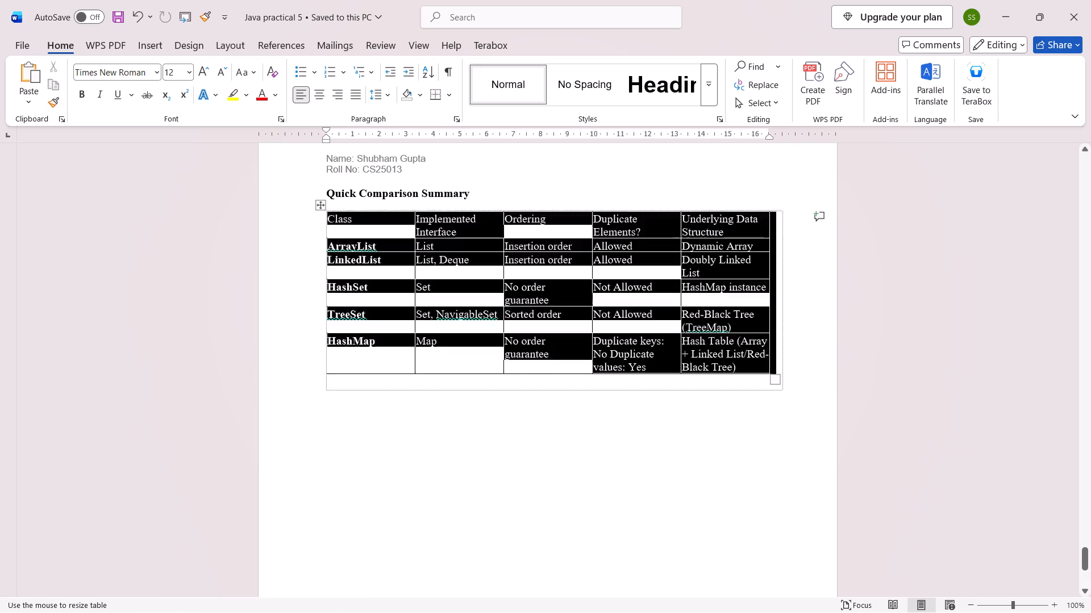
left_click_drag(783, 391, 793, 418)
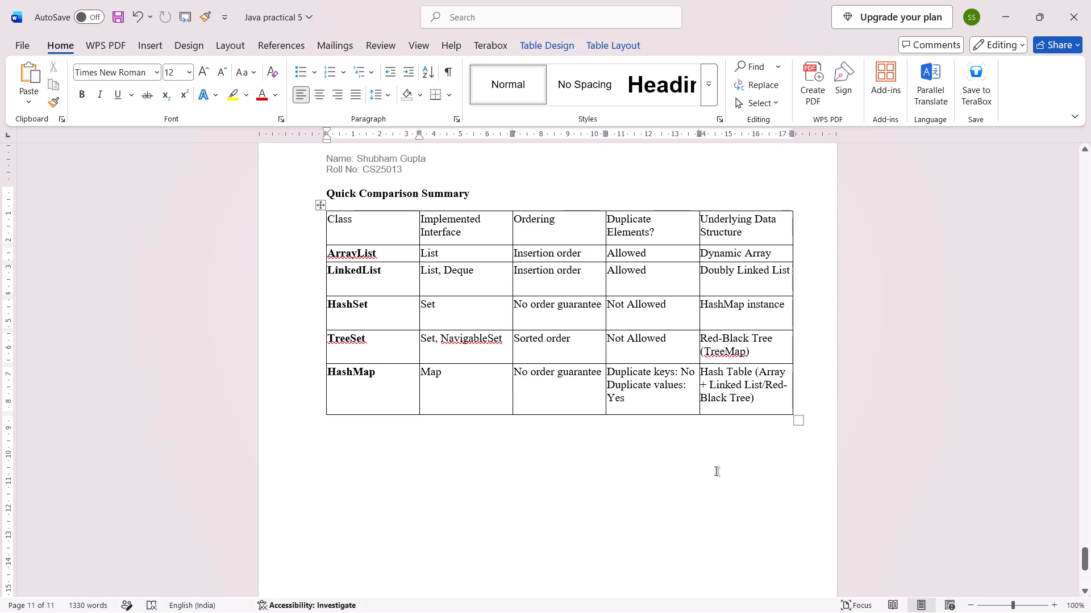
left_click(656, 517)
key("ctrl+s")
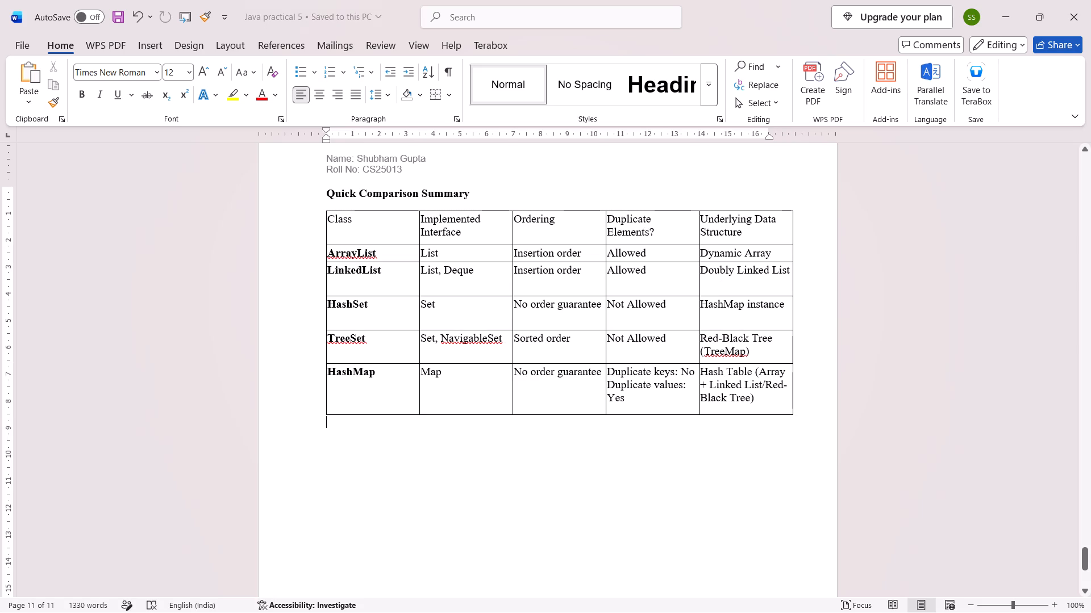
Review the page layout from the summary table back up through the questions toward the start of the document.
scroll(656, 517, "up", 3)
scroll(498, 449, "up", 4)
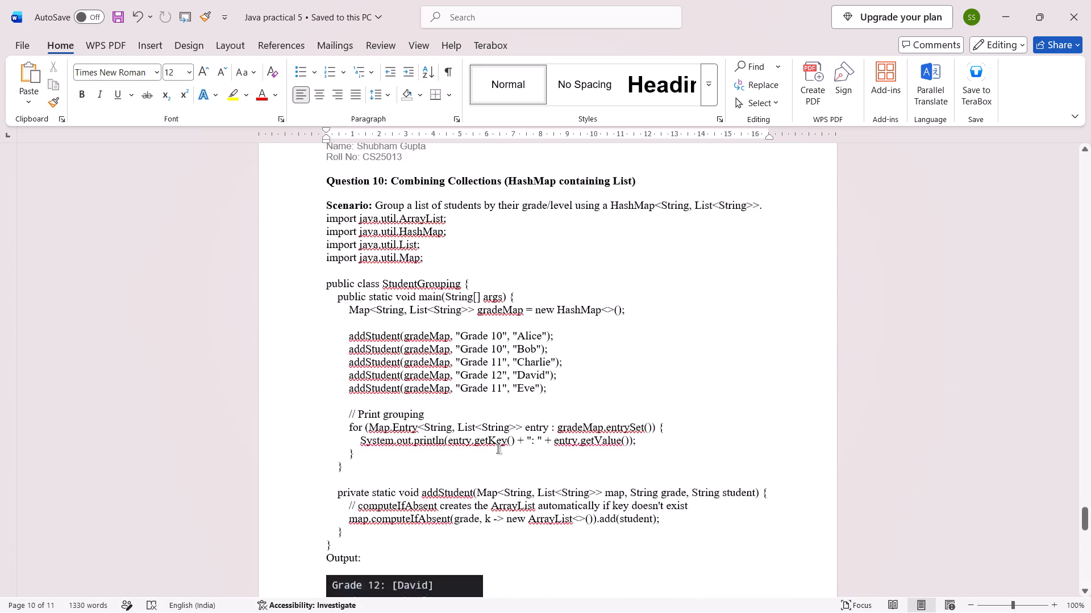
scroll(498, 449, "up", 8)
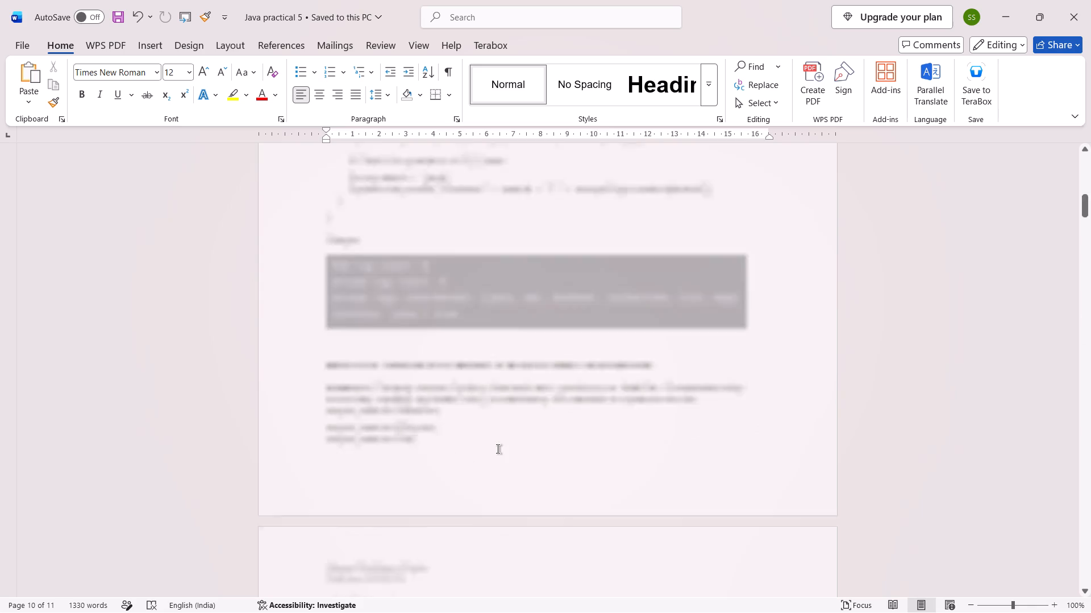
scroll(498, 449, "up", 6)
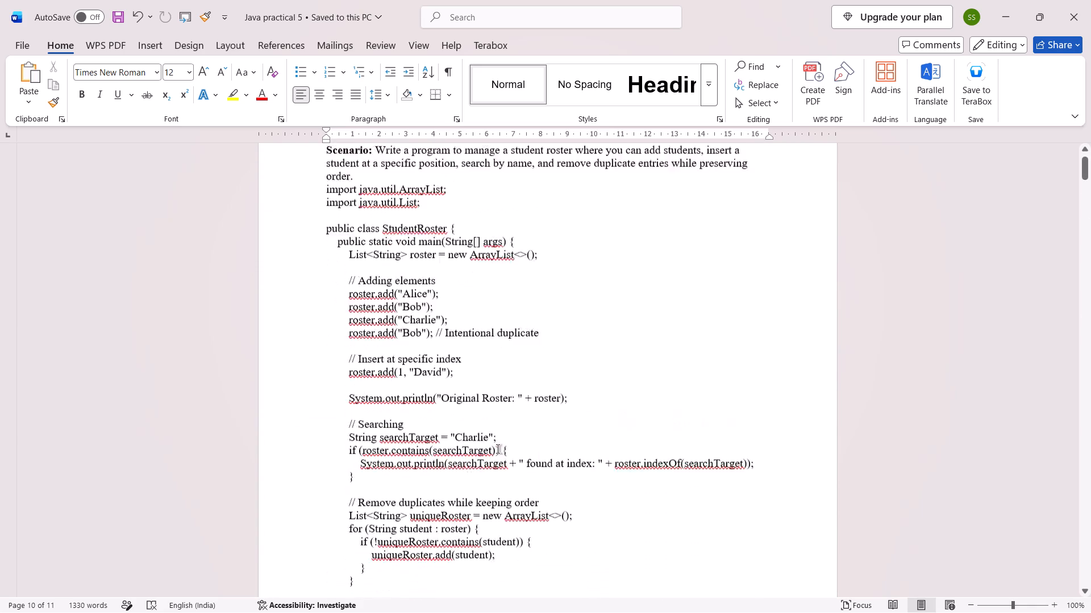
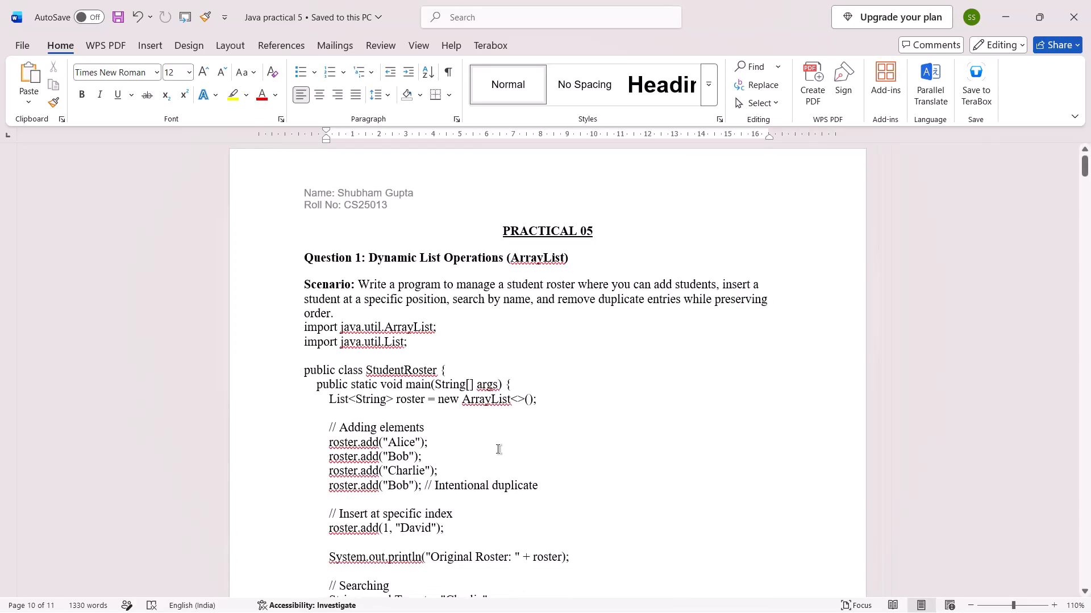
Review the page layout of the whole document from Question 1 down to the Quick Comparison Summary table.
left_click(1009, 608)
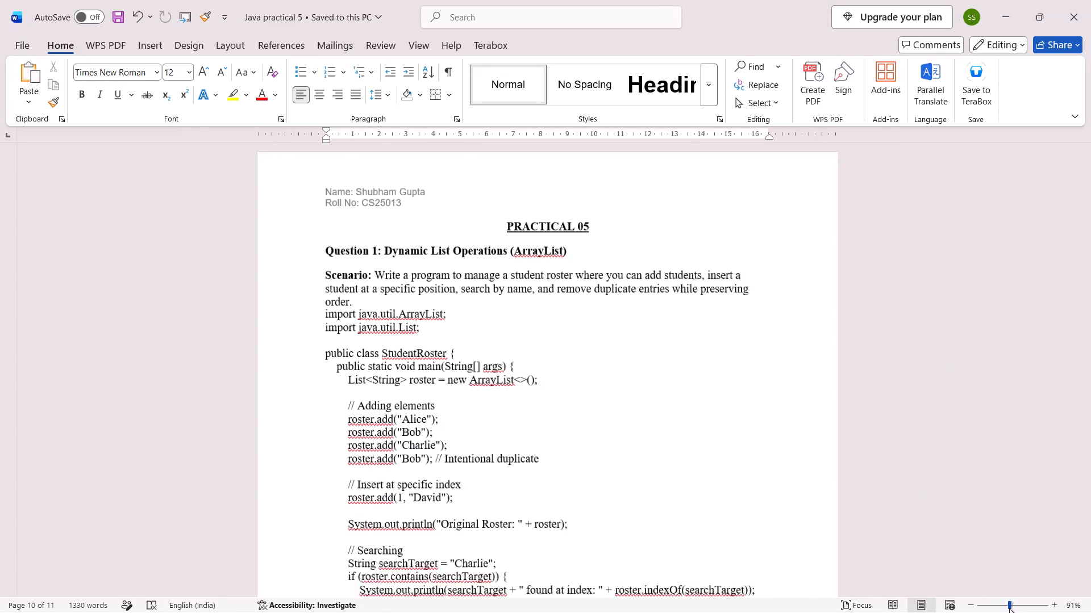
scroll(617, 434, "right", 1)
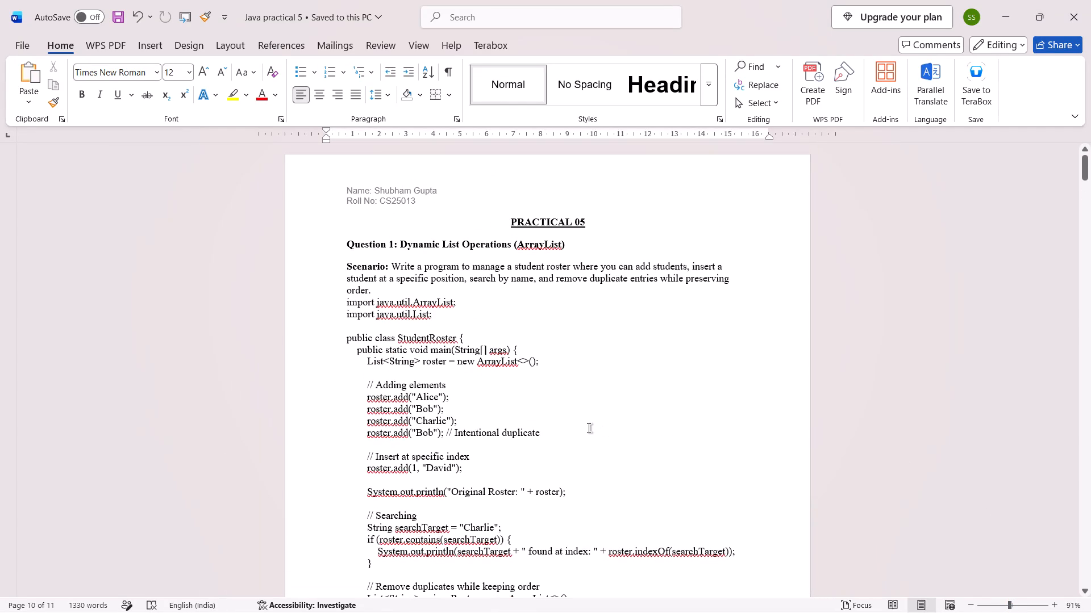
scroll(589, 428, "down", 7)
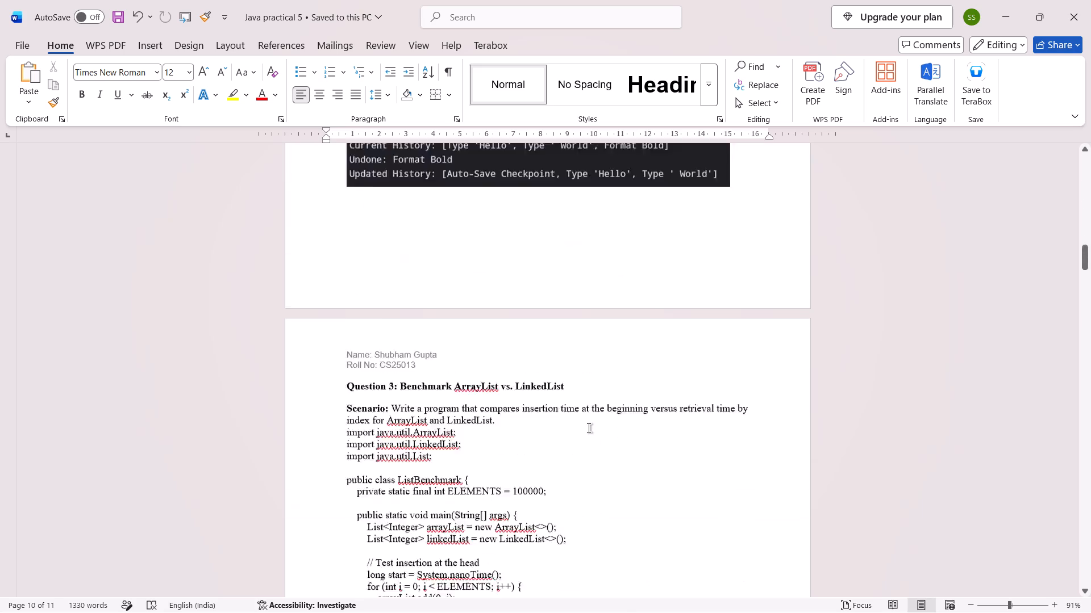
scroll(589, 428, "down", 4)
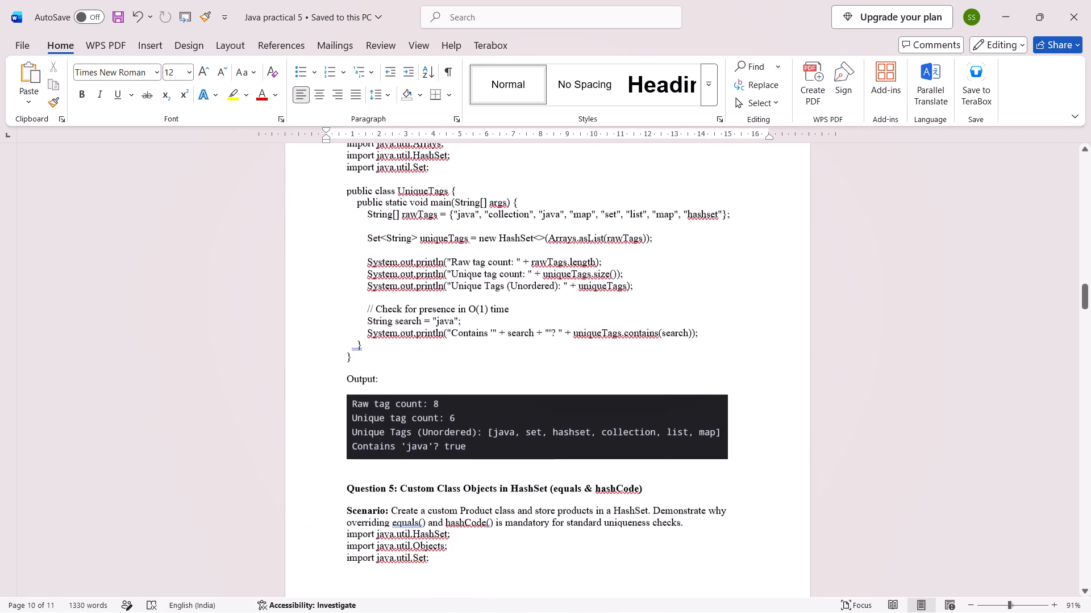
scroll(589, 428, "down", 18)
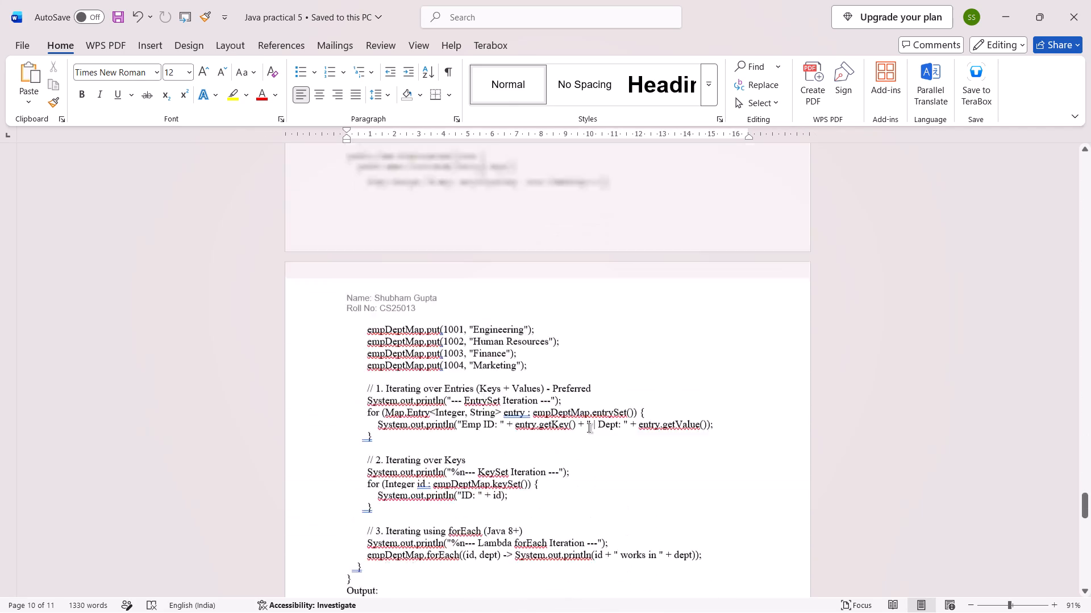
scroll(589, 428, "down", 9)
scroll(589, 428, "up", 3)
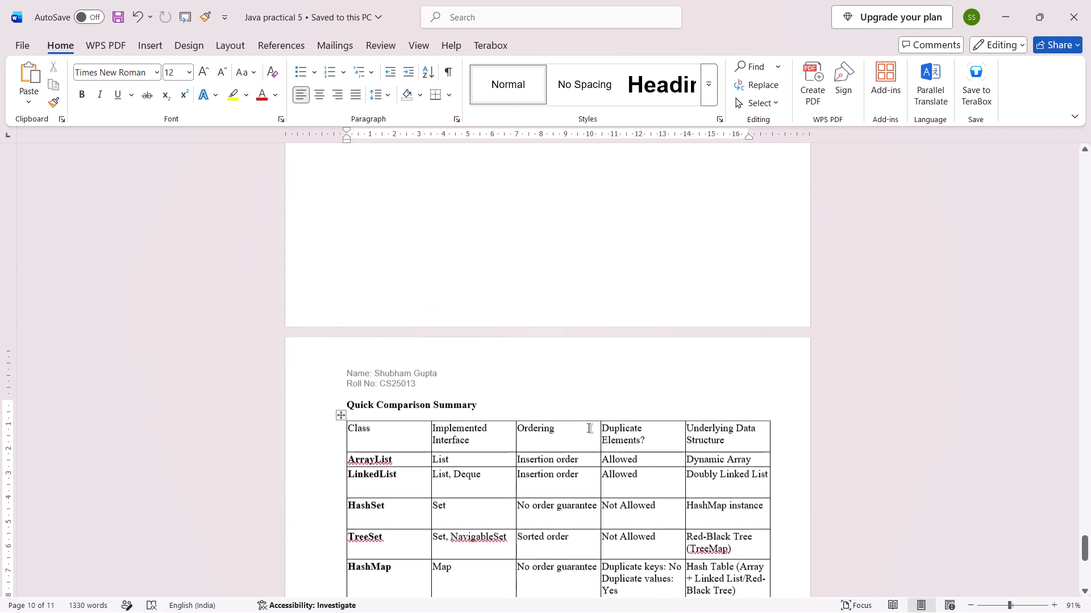
Save the document, including a copy named Java practical 05 in the College DAA & OOPs folder as a Word Document.
key("ctrl+s")
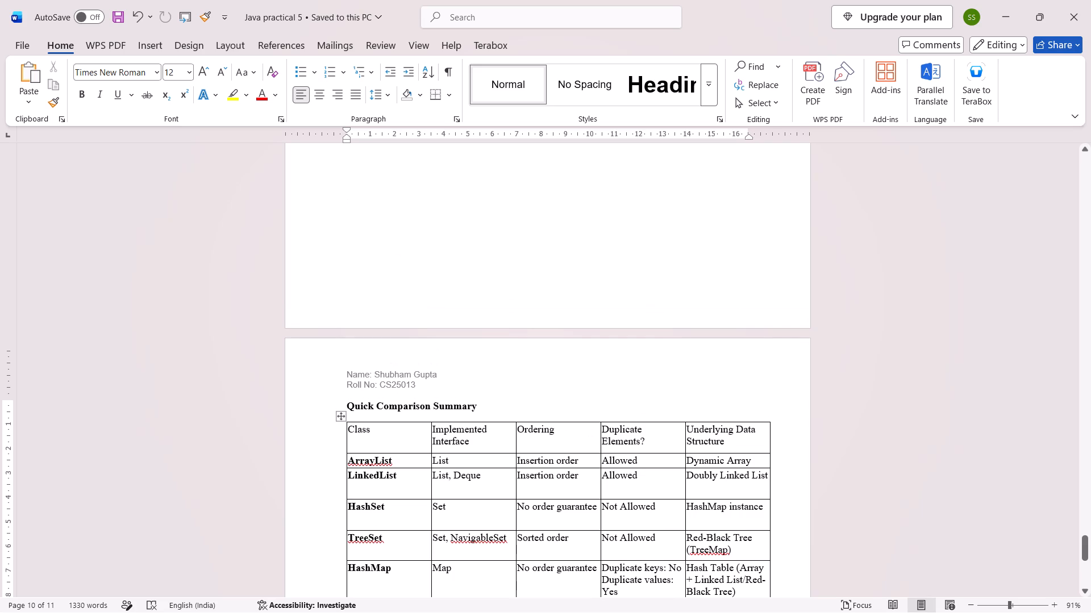
left_click(29, 47)
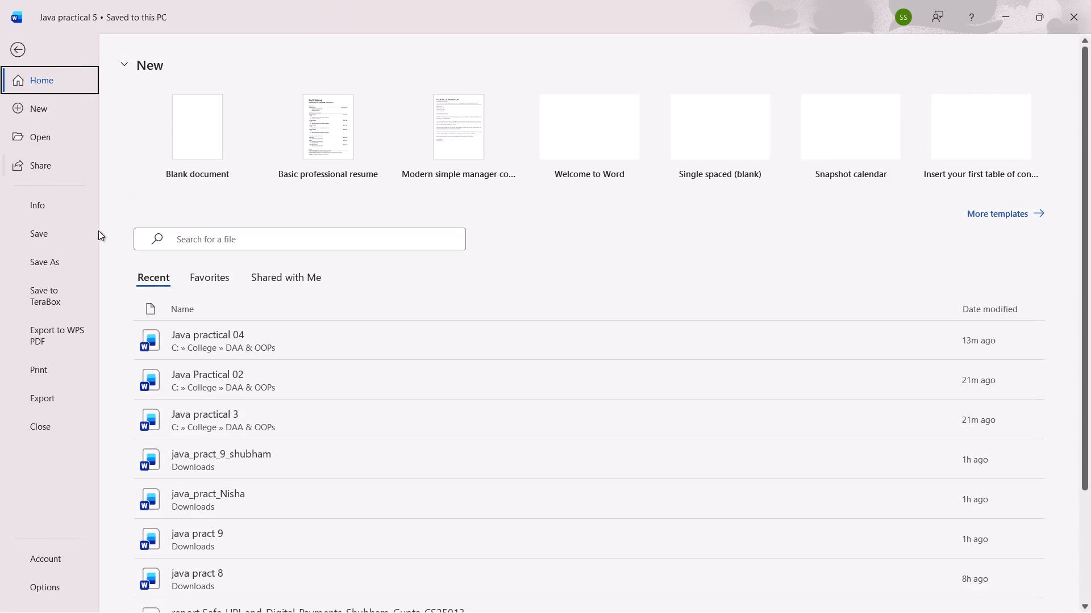
left_click(32, 263)
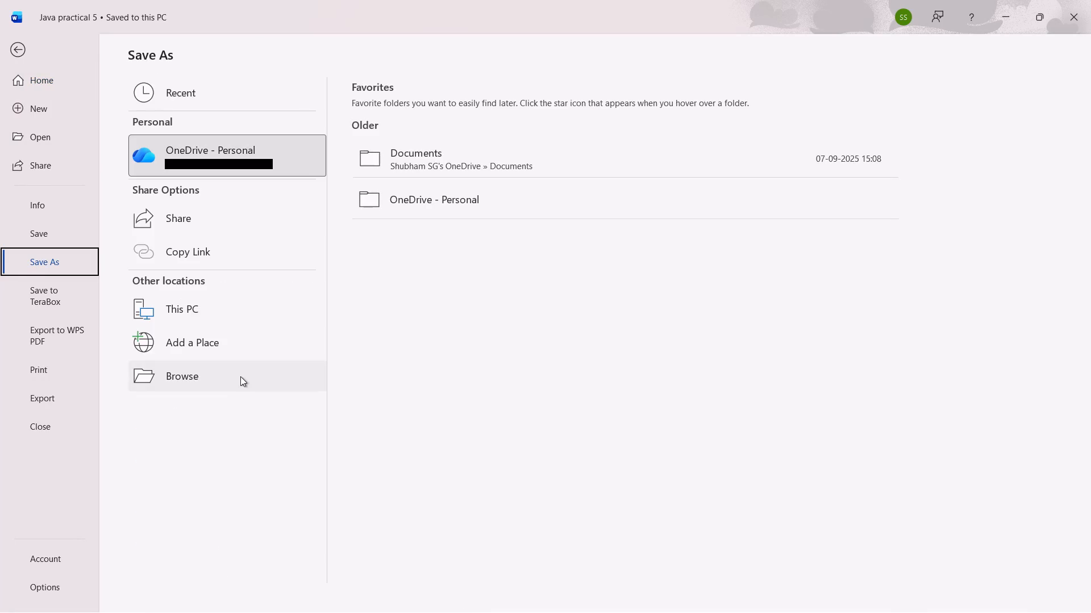
left_click(234, 378)
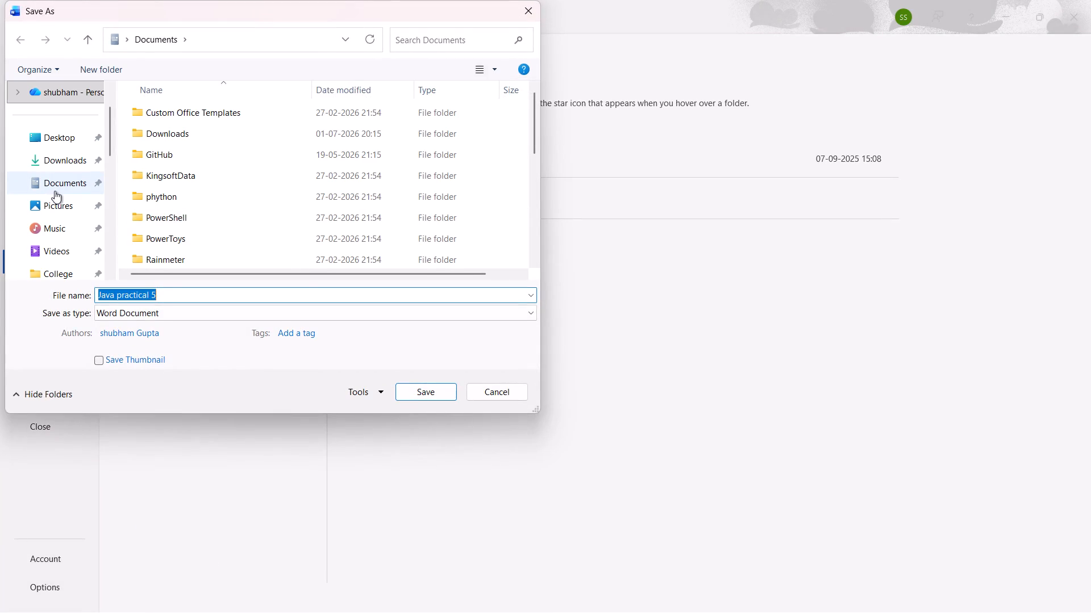
scroll(55, 191, "down", 1, "ctrl")
scroll(55, 191, "down", 1)
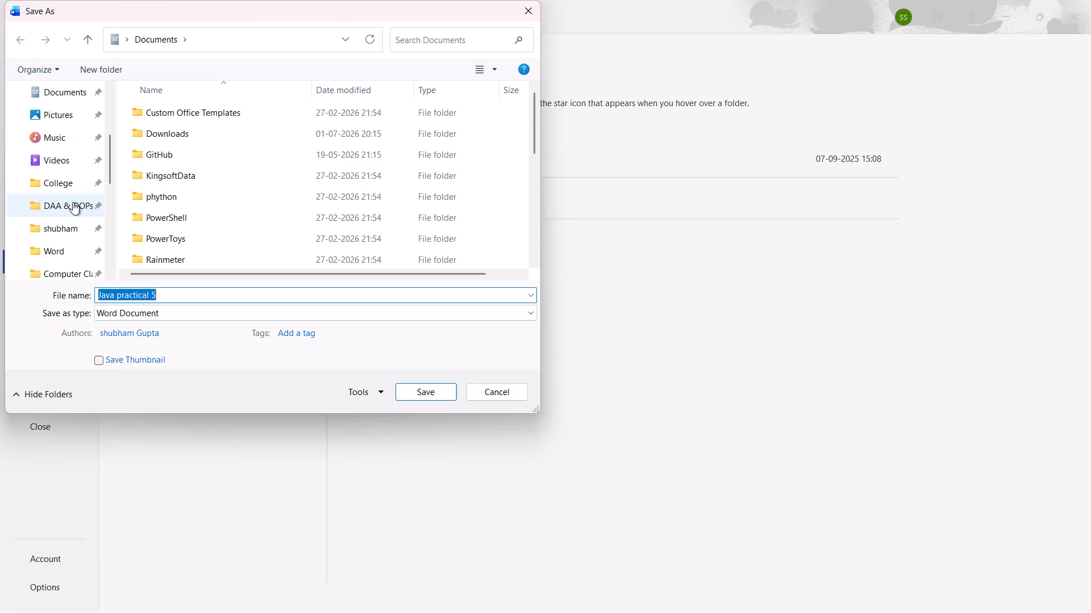
left_click(73, 202)
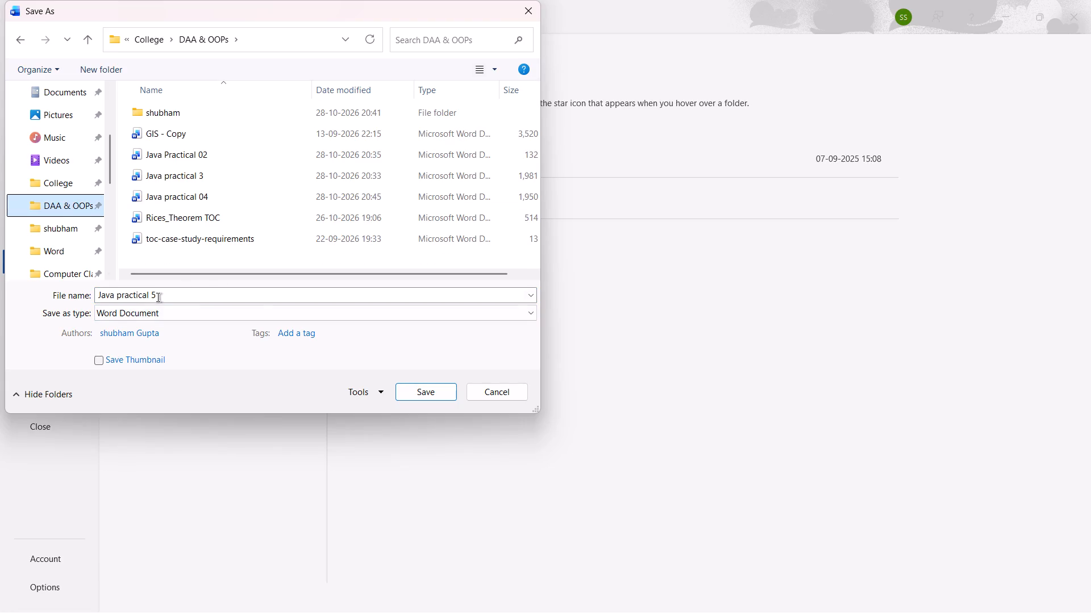
left_click(151, 297)
left_click(151, 297)
left_click(151, 297)
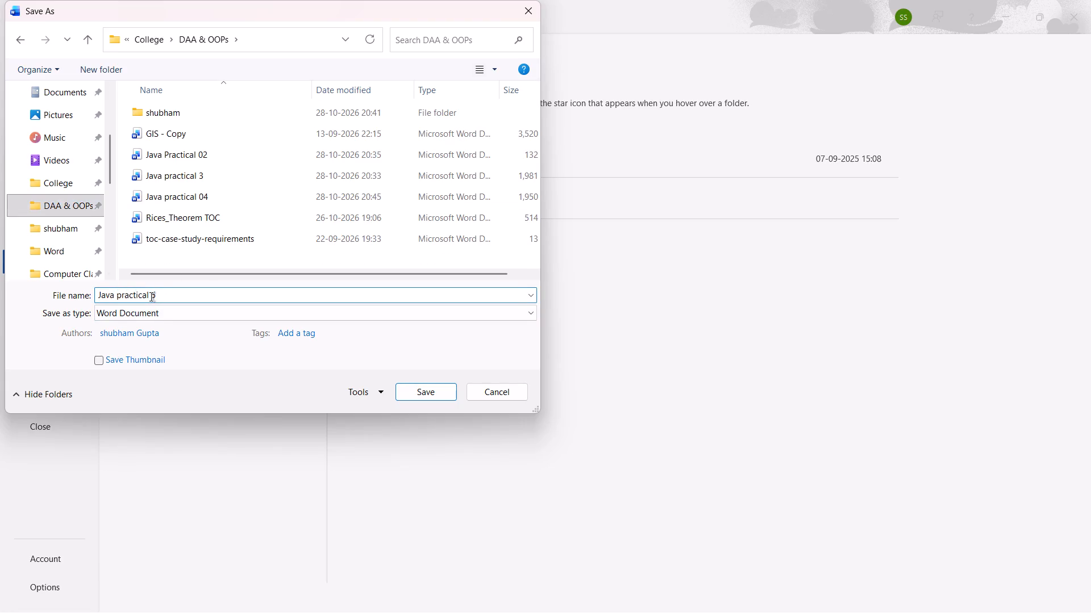
key("0")
left_click(417, 388)
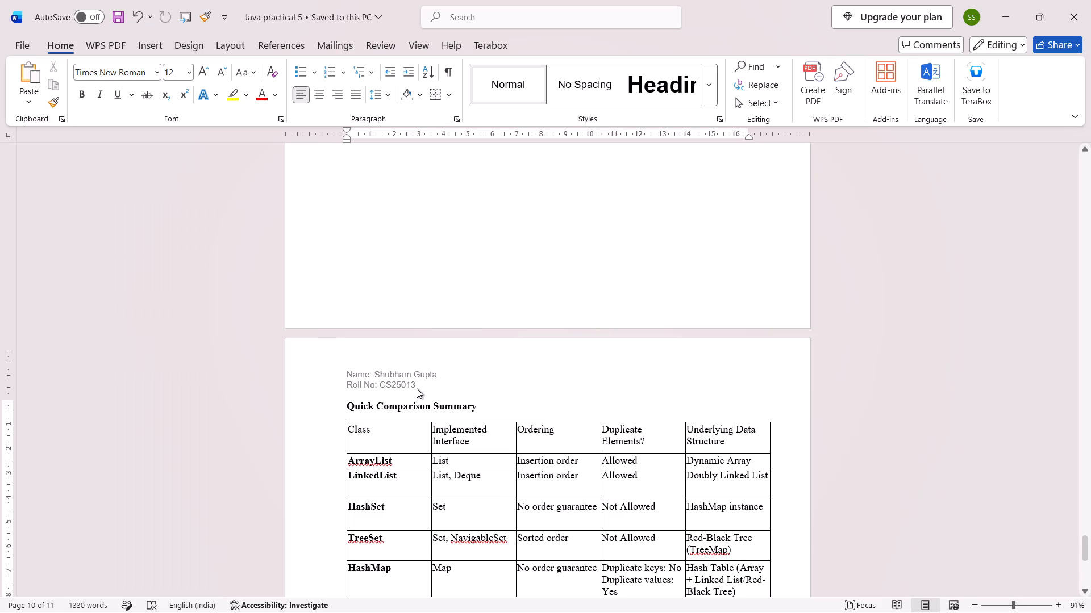
key("ctrl+s")
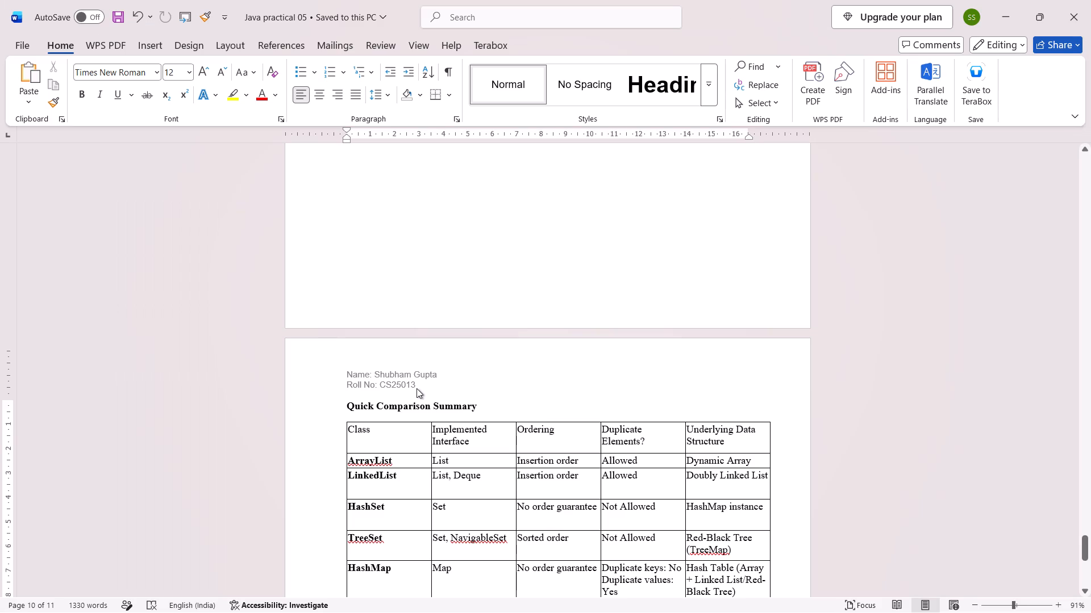
Check the page layout of the saved copy from the summary table back up to the PRACTICAL 05 title.
scroll(417, 388, "up", 7)
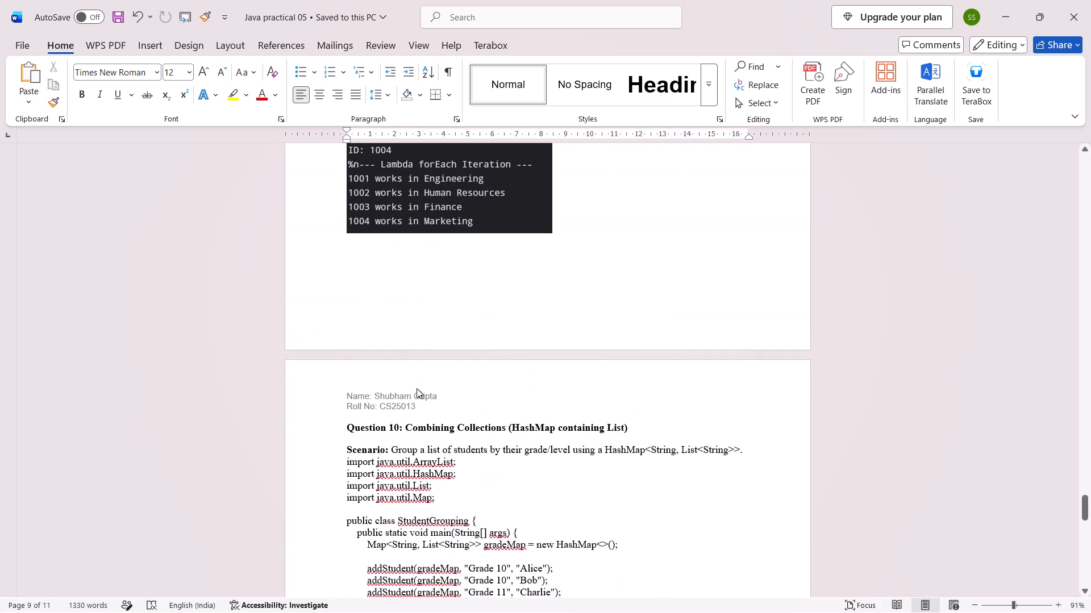
scroll(417, 388, "down", 1)
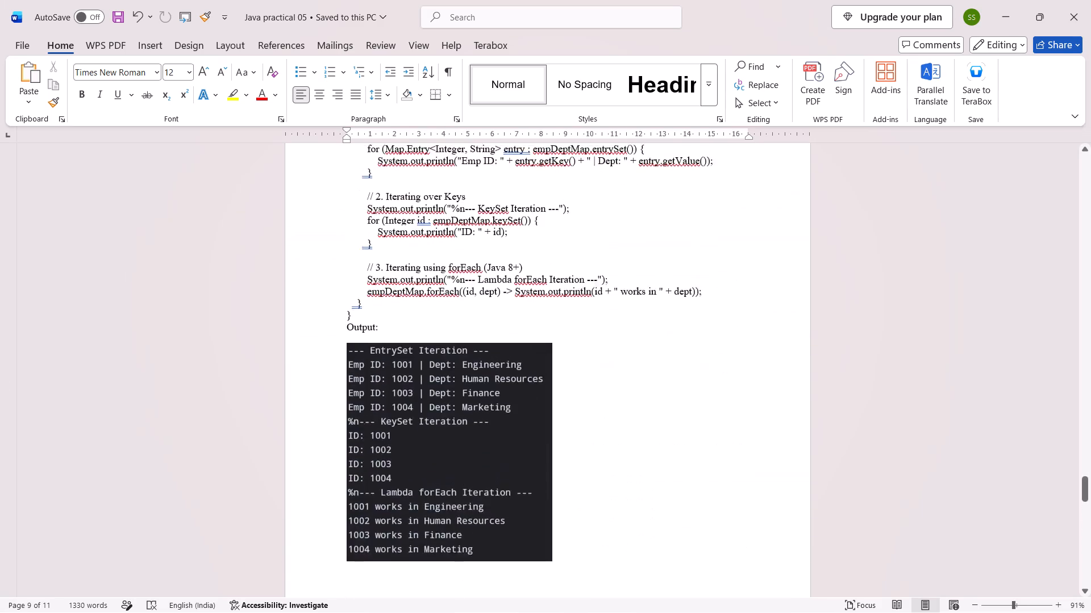
scroll(417, 388, "up", 8)
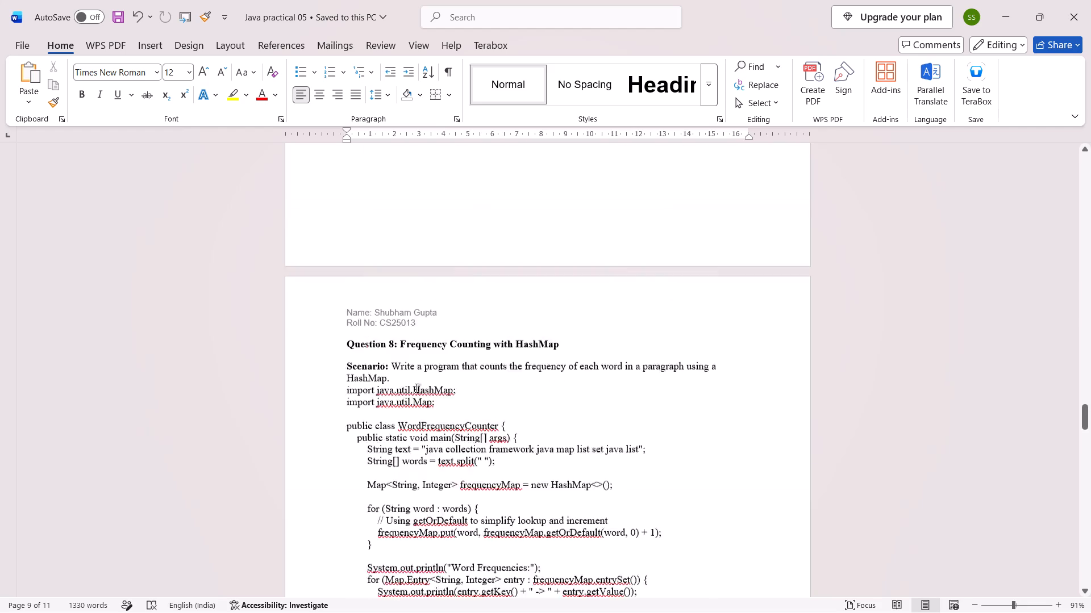
scroll(417, 388, "up", 12)
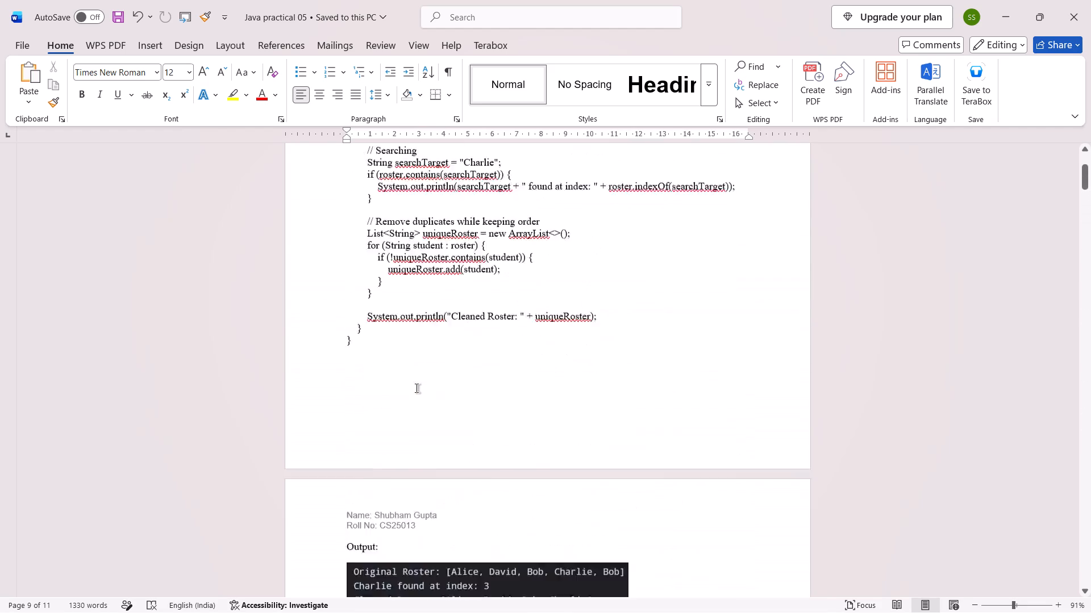
scroll(417, 388, "up", 8)
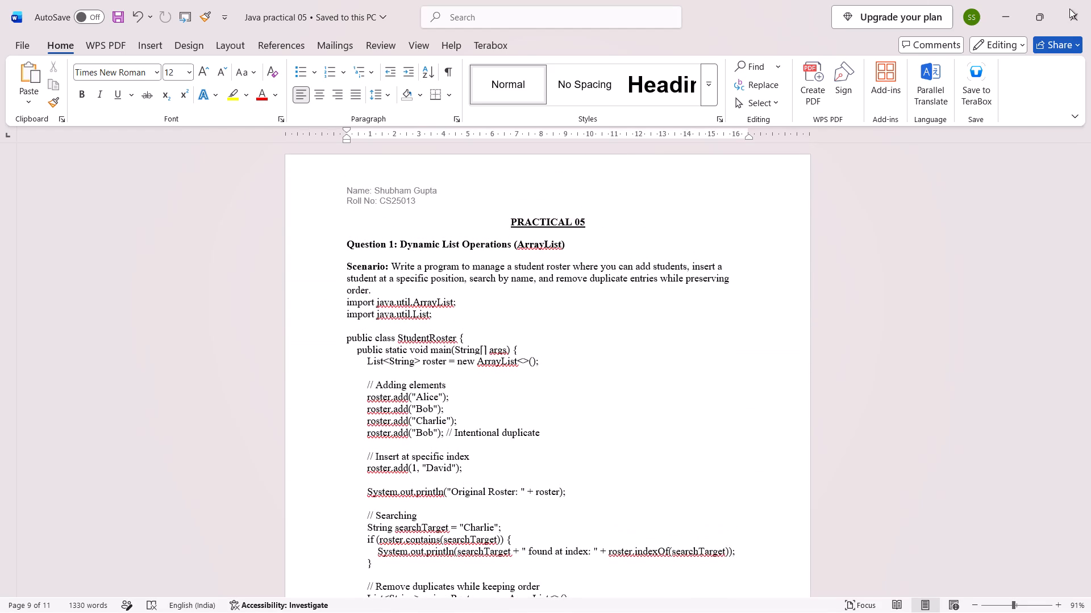
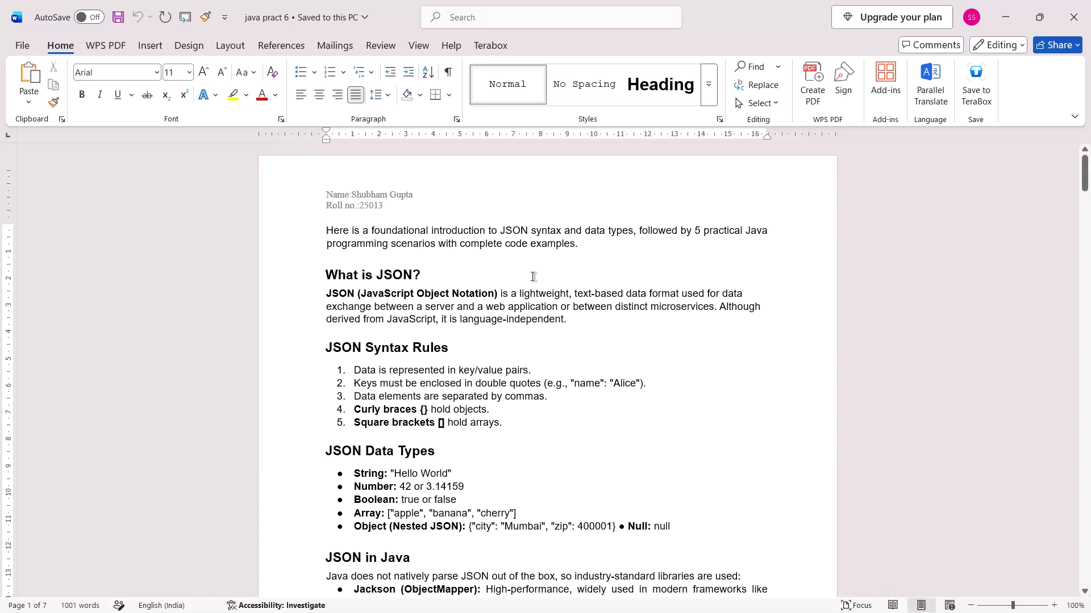
Set the whole document's text to Times New Roman at size 12.
double_click(532, 276)
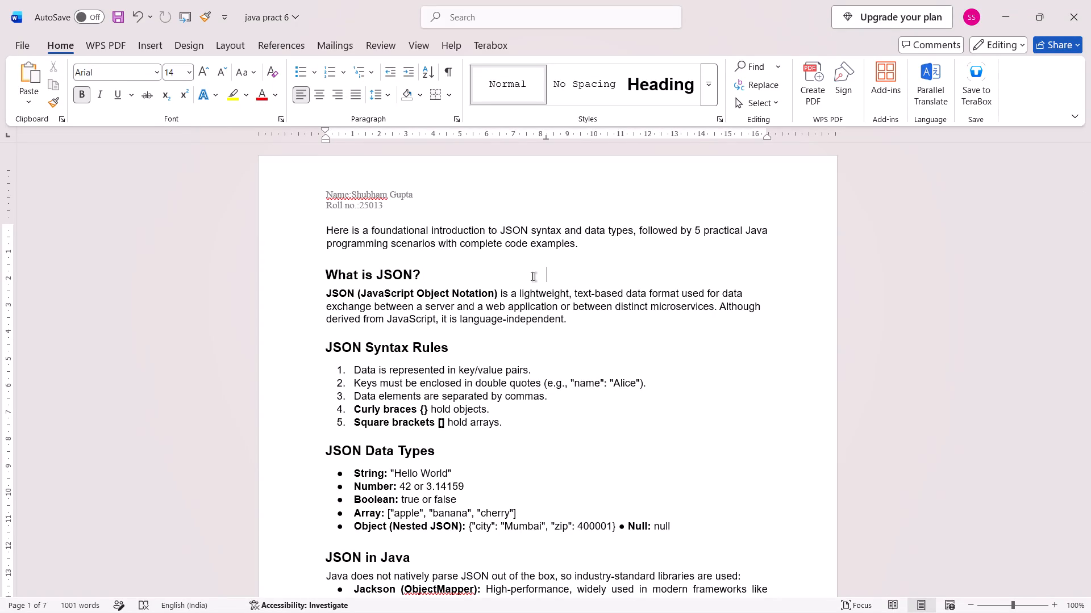
key("ctrl+a")
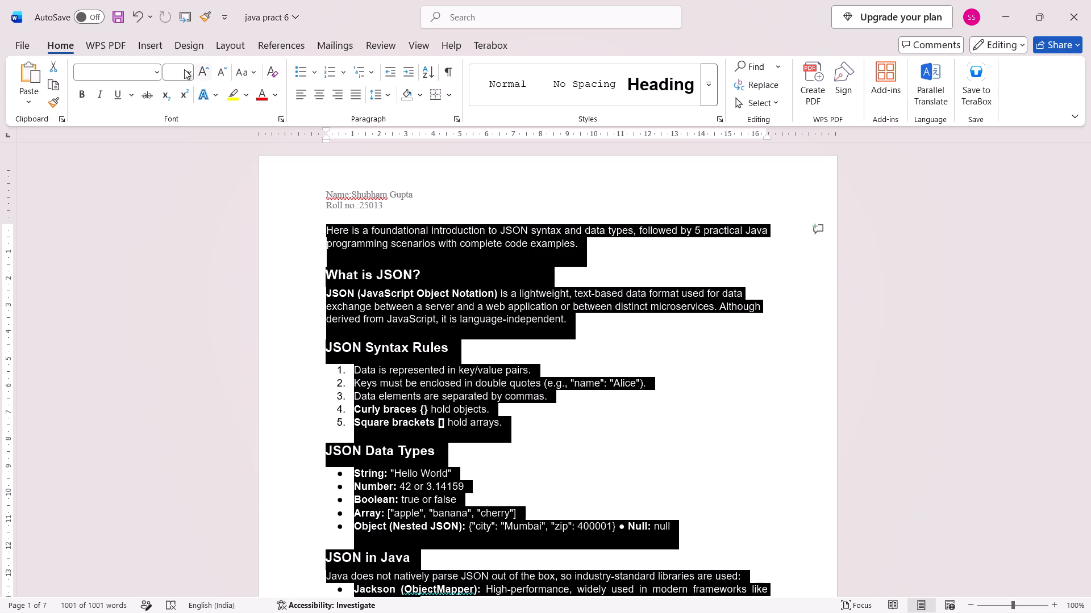
left_click(157, 71)
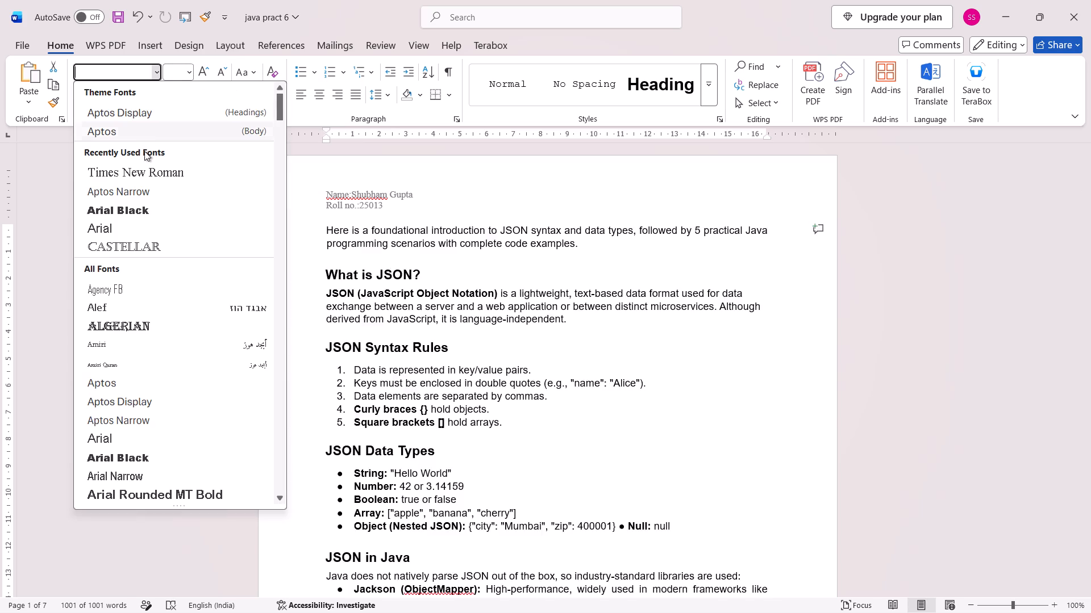
left_click(147, 170)
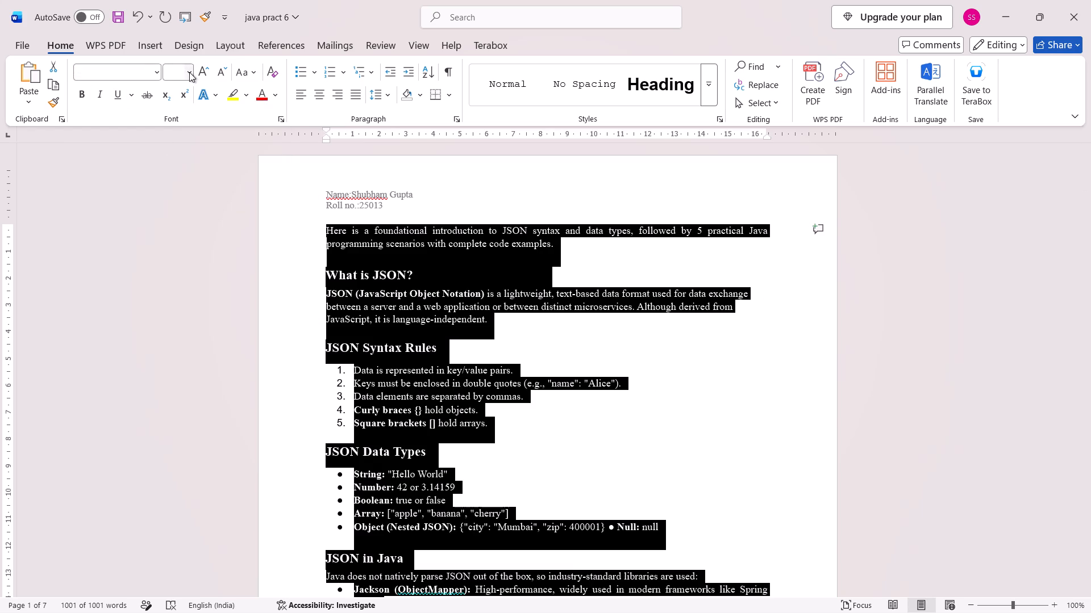
left_click(190, 72)
left_click(173, 160)
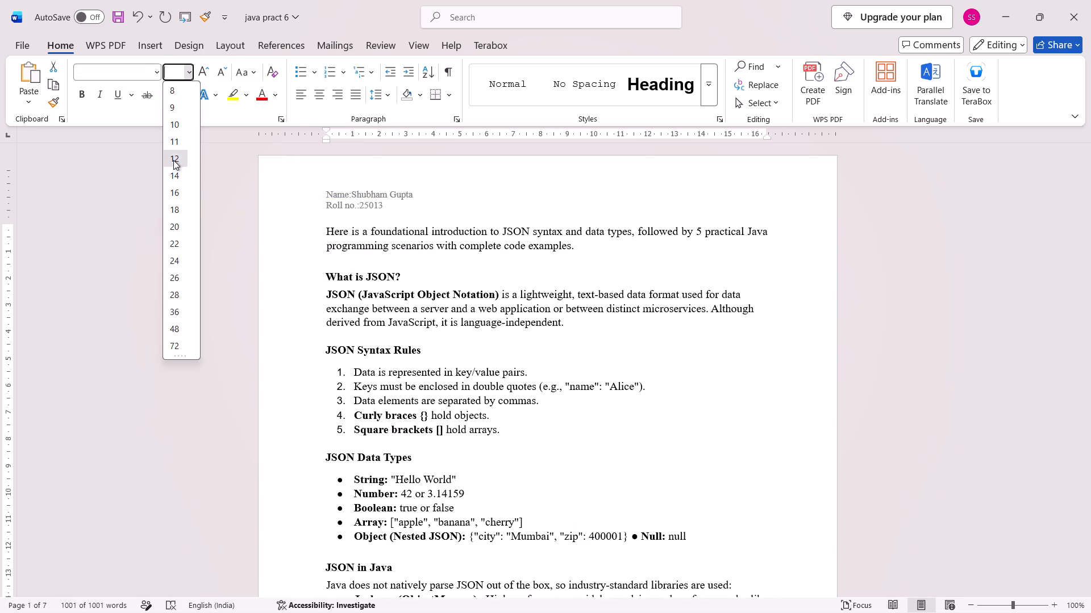
left_click(590, 259)
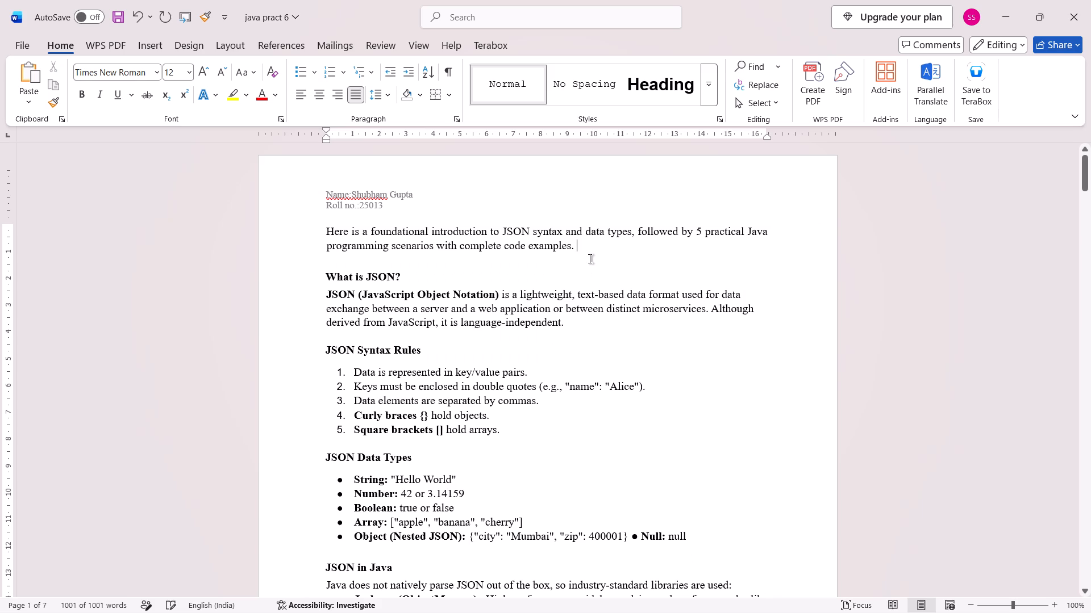
Replace the introductory paragraph above "What is JSON?" with a centred title line reading "Pratical 5".
left_click_drag(586, 247, 285, 230)
key("BackSpace")
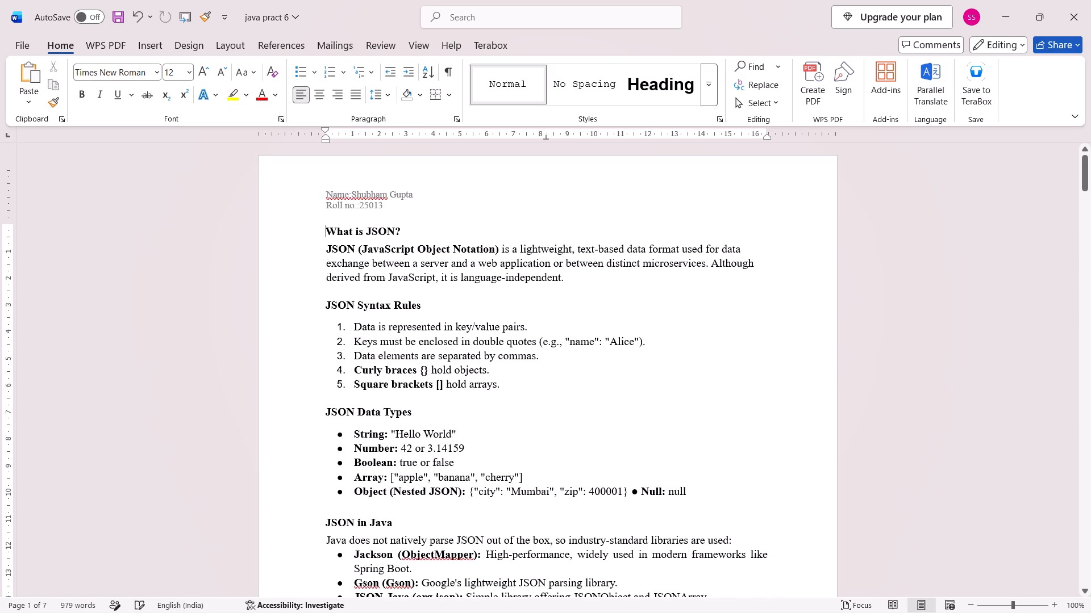
key("Return")
key("Up")
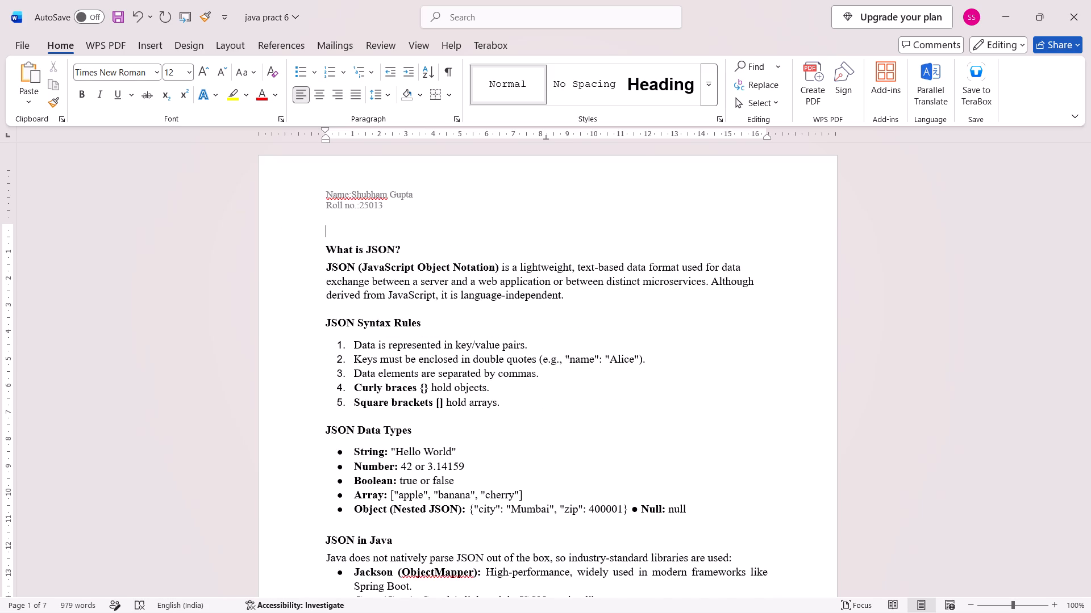
key("shift+p")
type("ratical 5")
key("ctrl+shift+Left")
key("ctrl+shift+Left")
key("ctrl+shift+Left")
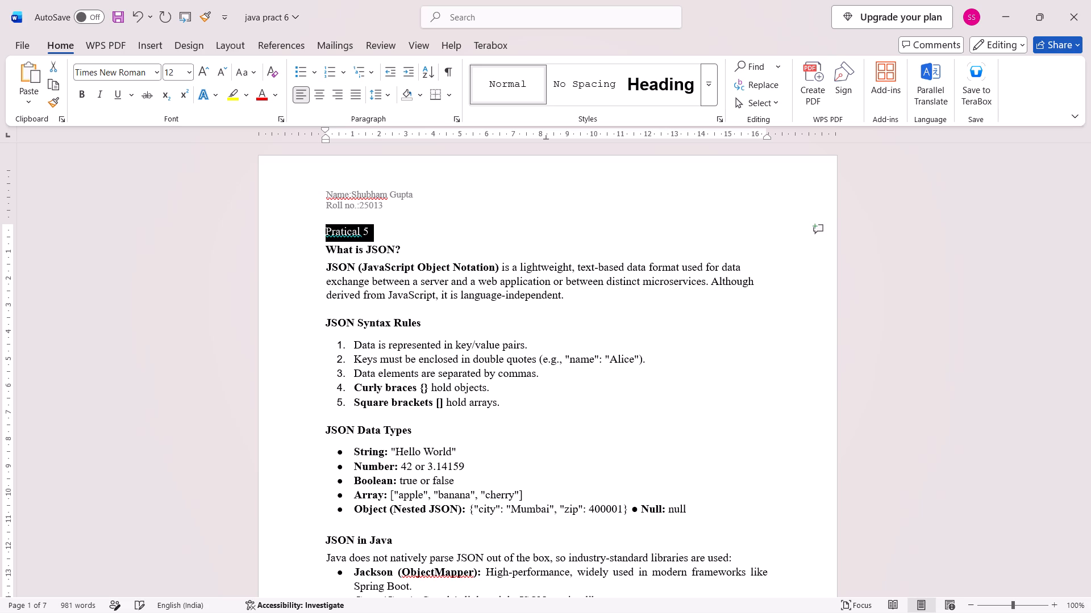
left_click(318, 94)
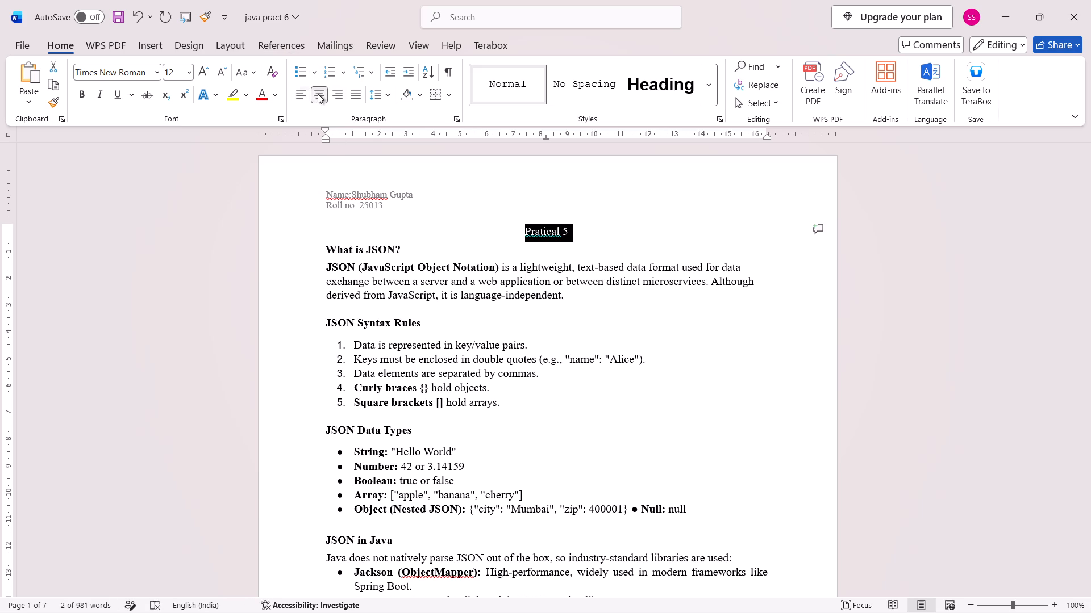
left_click(438, 220)
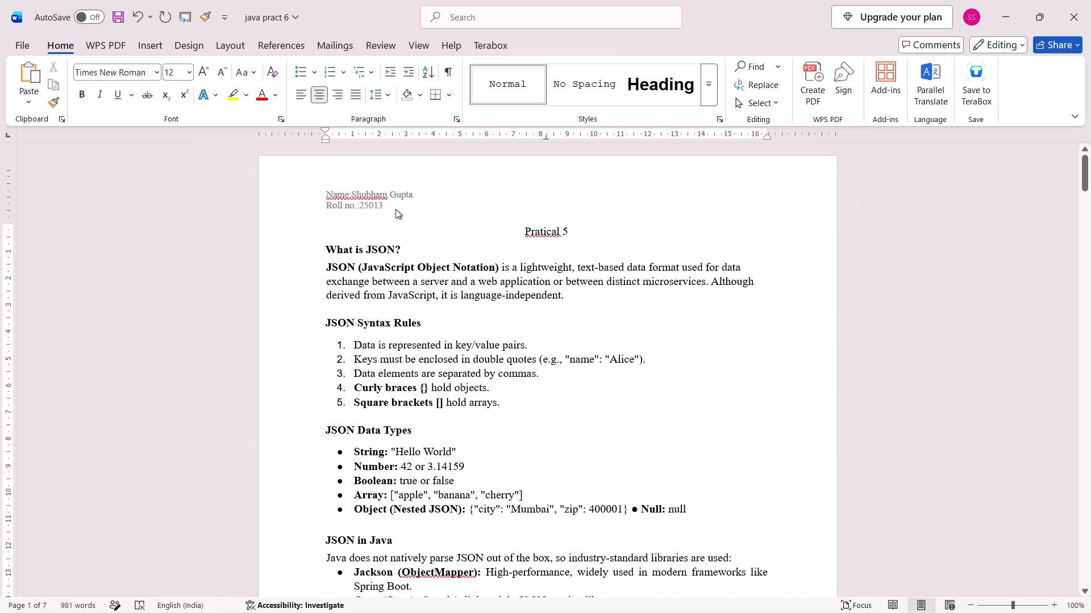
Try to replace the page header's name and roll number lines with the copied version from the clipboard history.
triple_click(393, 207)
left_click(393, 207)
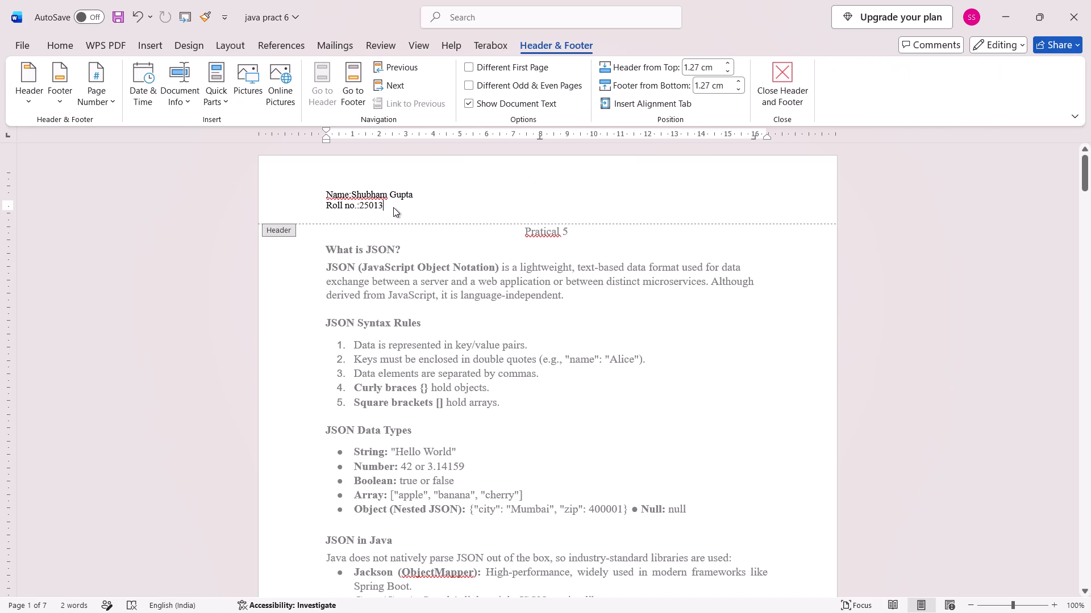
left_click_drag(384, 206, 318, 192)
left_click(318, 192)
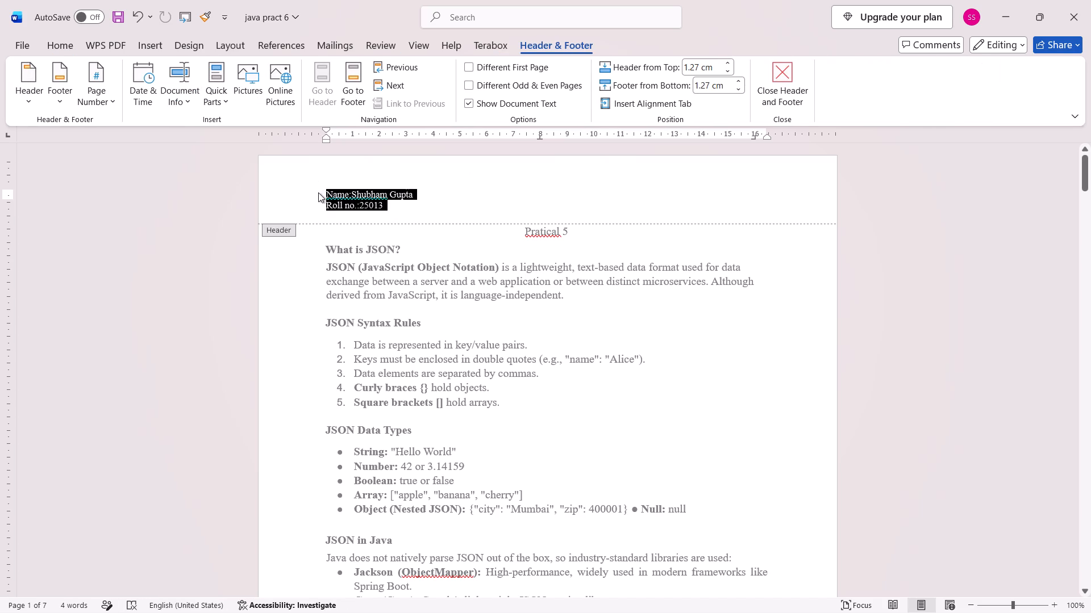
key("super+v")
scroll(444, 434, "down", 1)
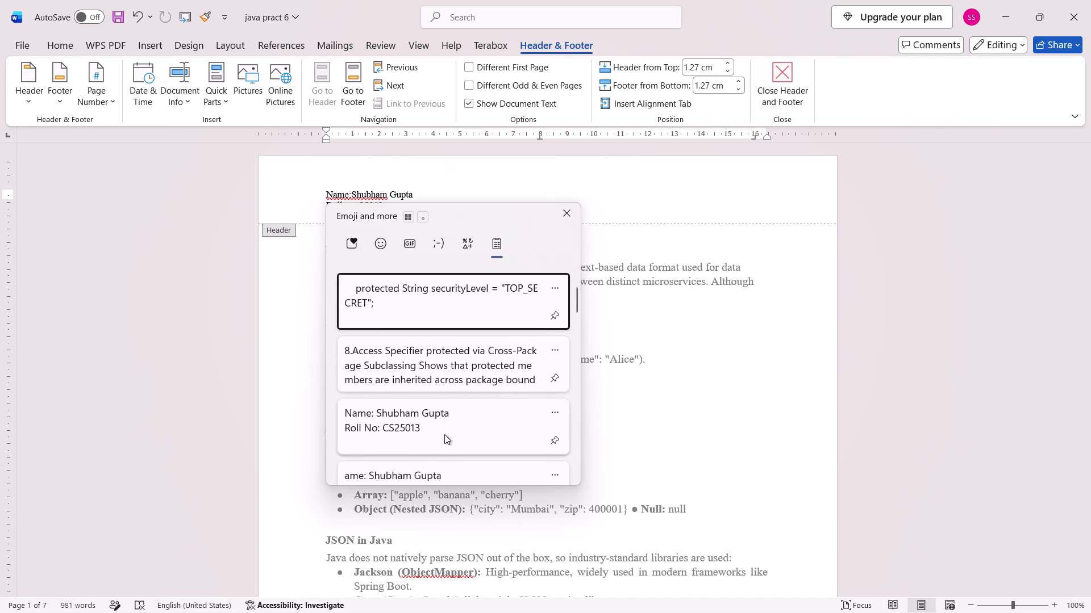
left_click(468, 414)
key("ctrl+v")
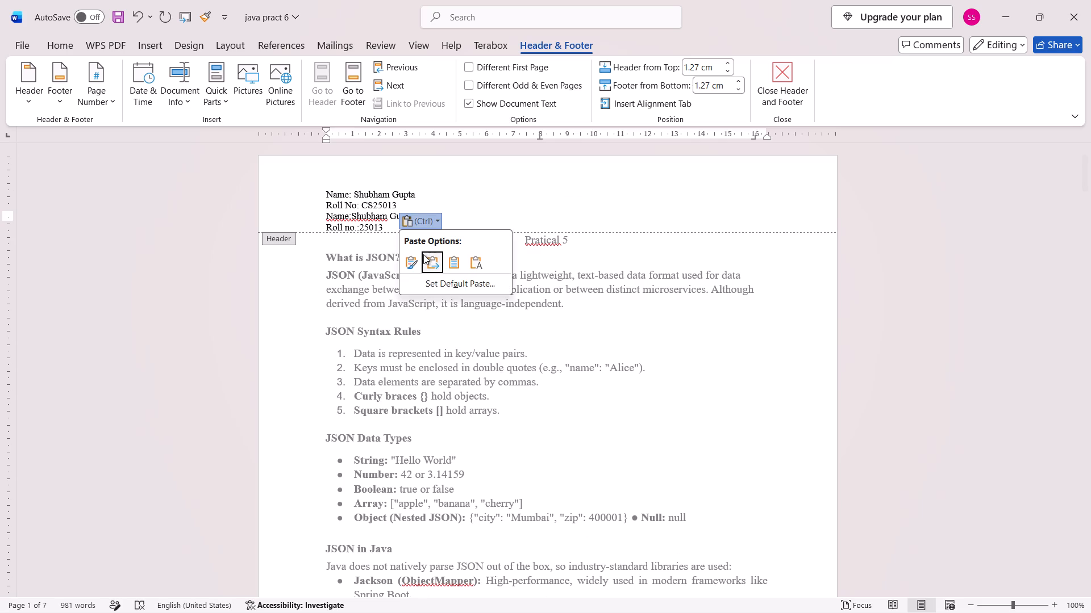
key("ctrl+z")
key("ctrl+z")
Clear all the header text, paste the copied name and roll number lines there, and return to the document body.
left_click(488, 191)
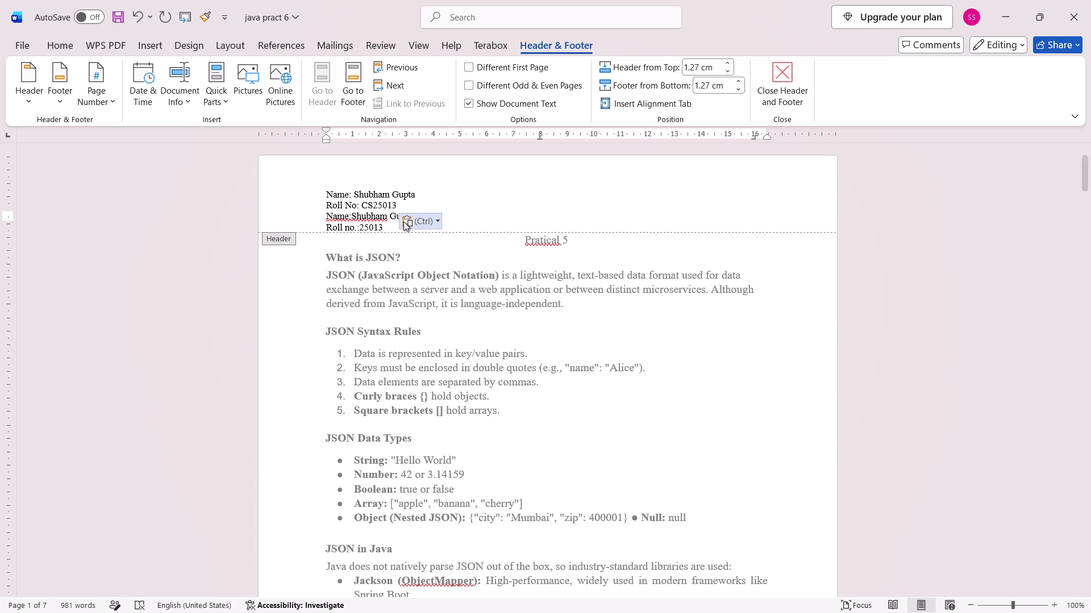
left_click_drag(389, 224, 239, 184)
key("BackSpace")
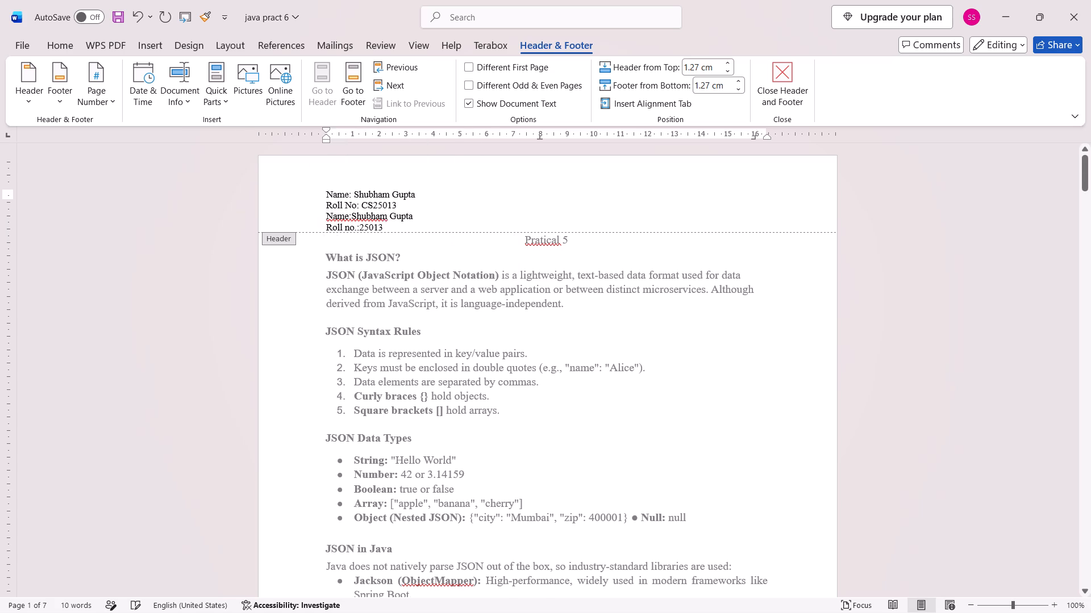
key("super+v")
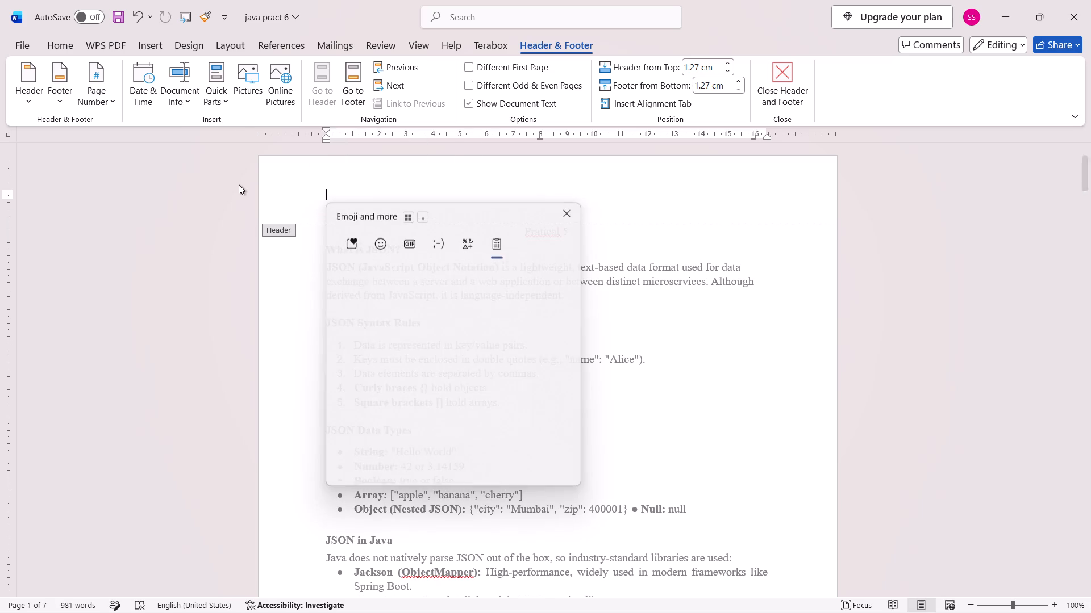
left_click(450, 448)
key("ctrl+v")
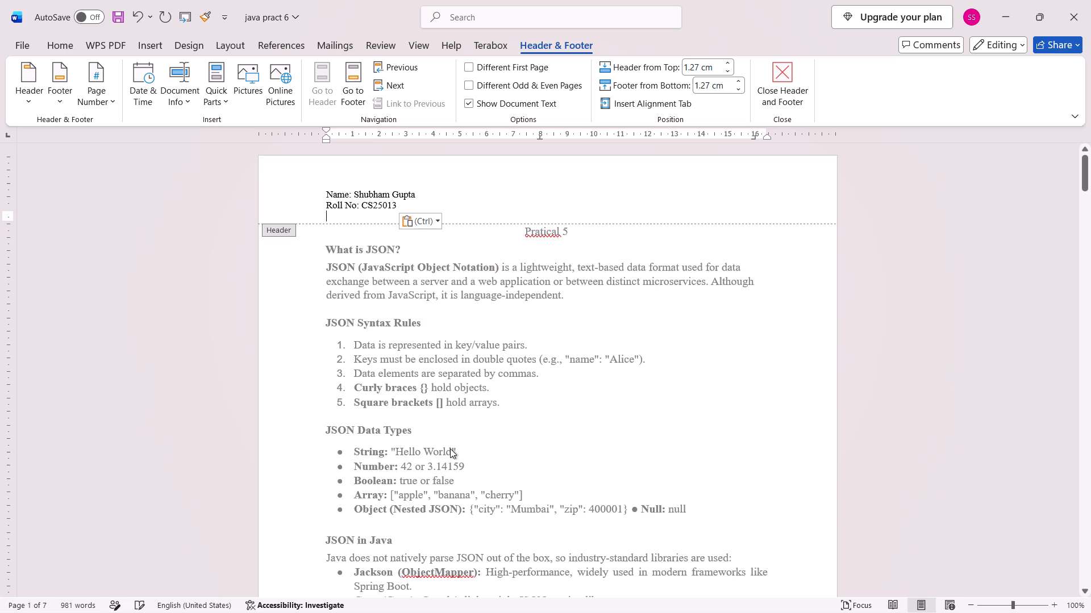
double_click(743, 349)
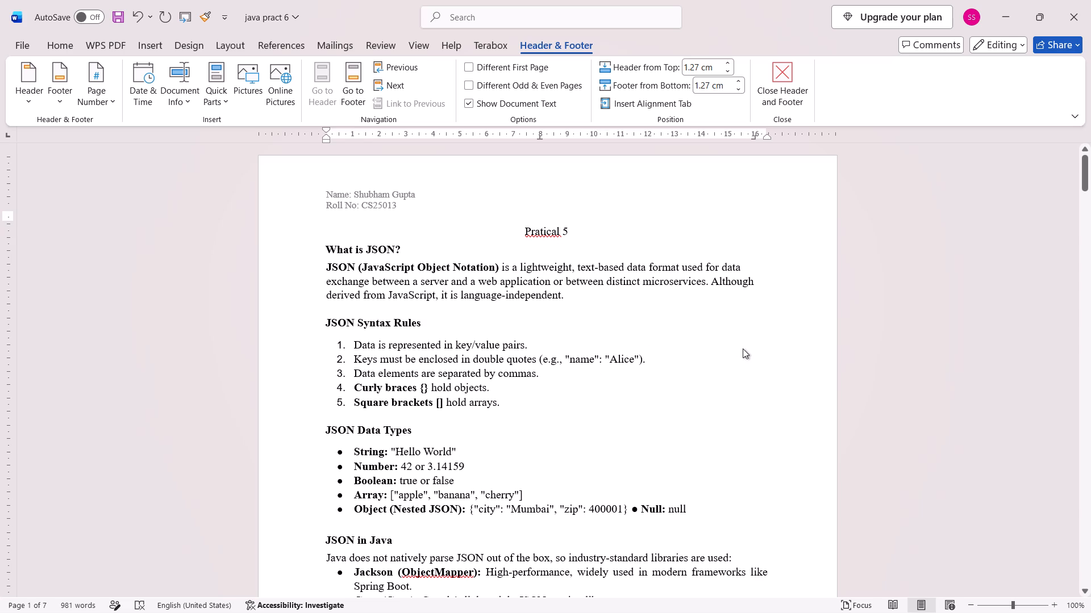
Enlarge the centred title text to size 14.
left_click_drag(574, 228, 499, 232)
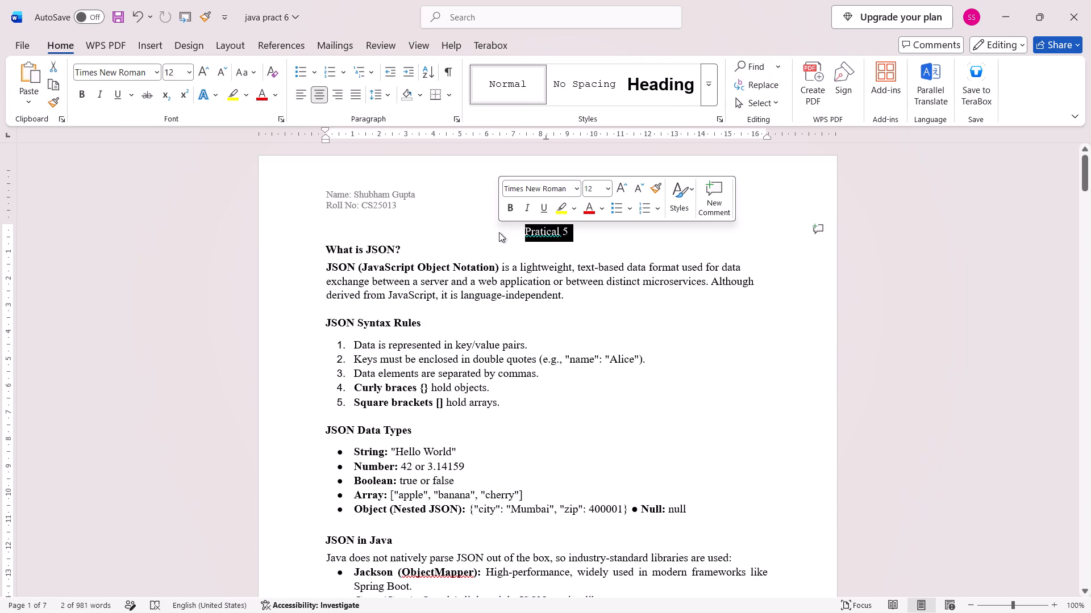
left_click(207, 73)
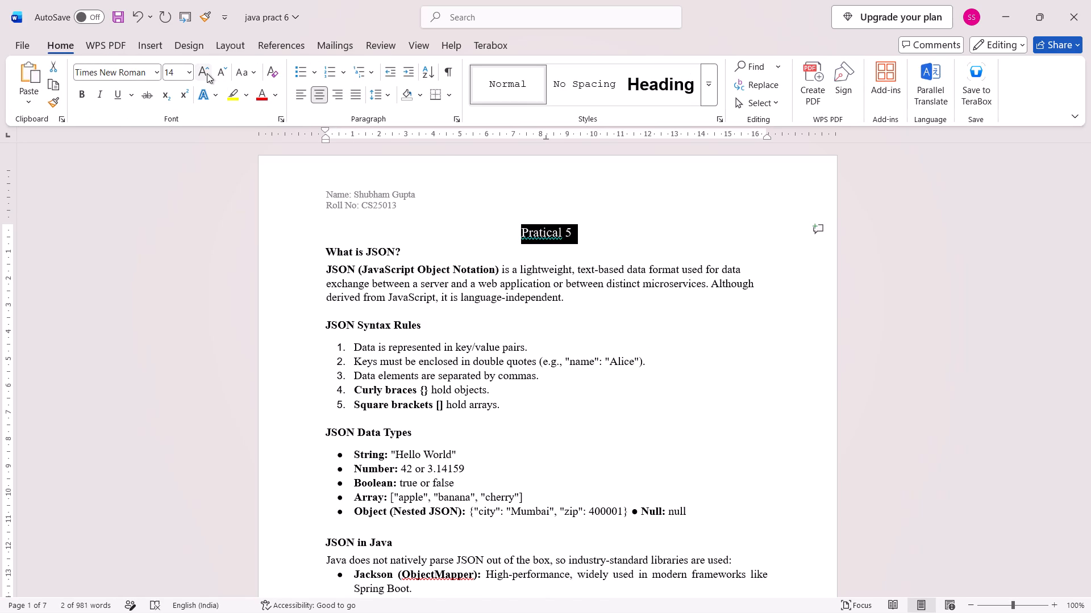
key("super+b")
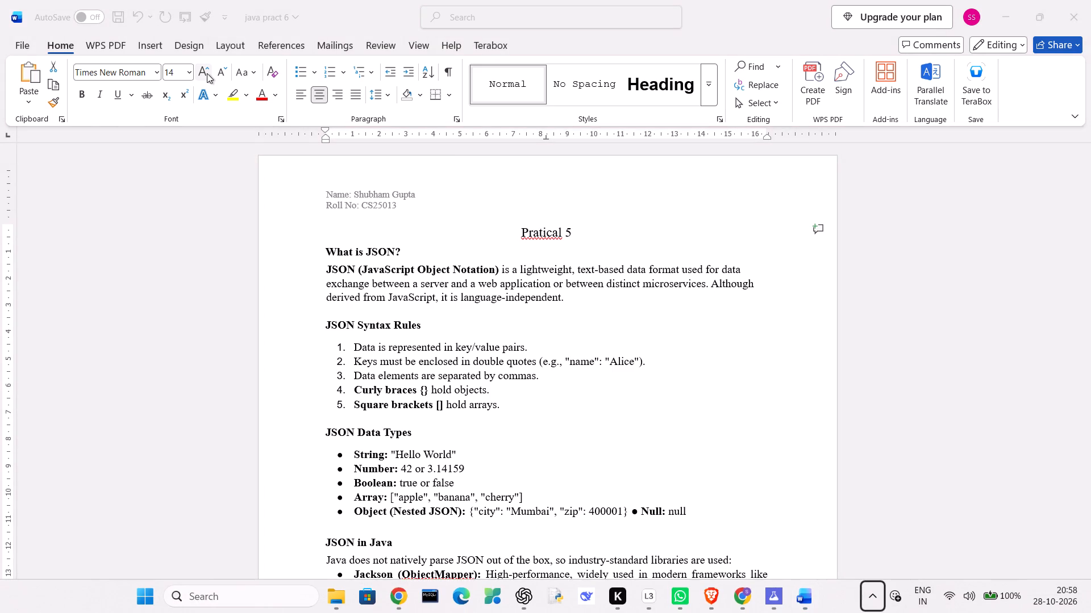
double_click(569, 225)
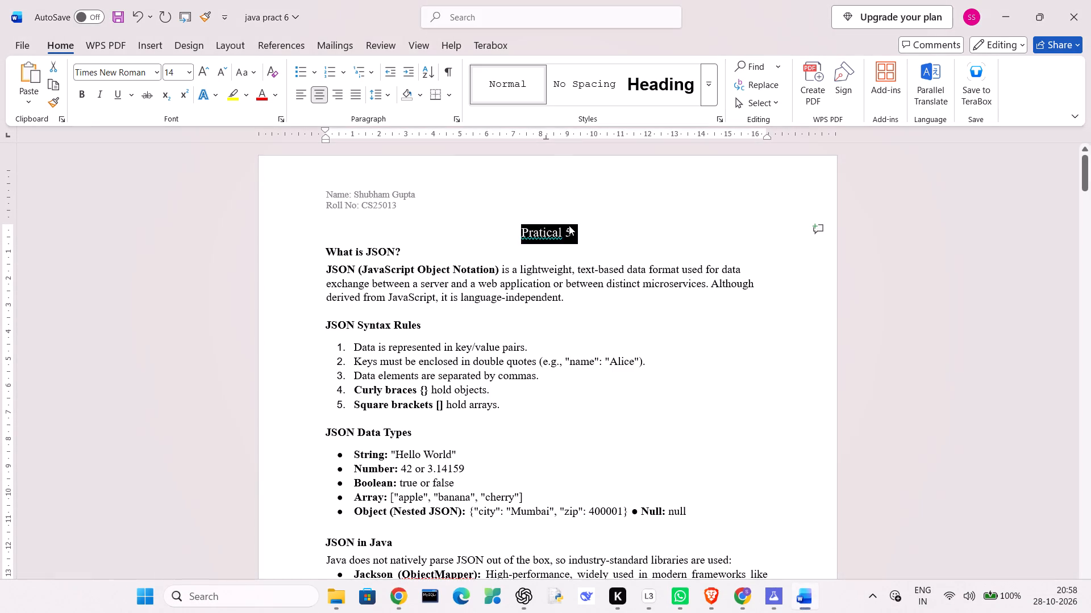
Correct the title's spelling to "Practical 5".
left_click(577, 234)
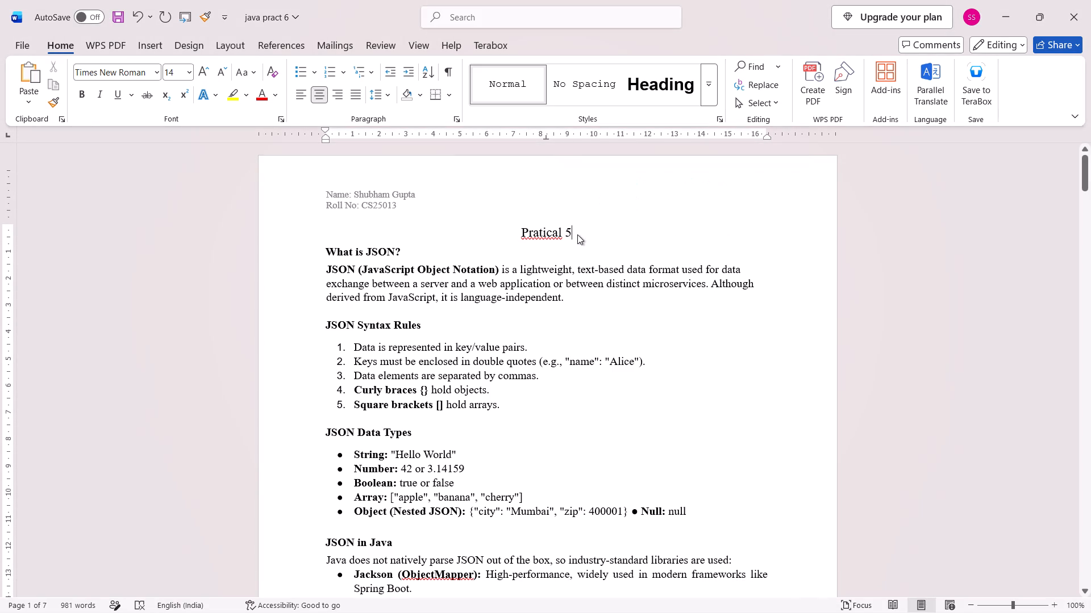
left_click(540, 233)
key("c")
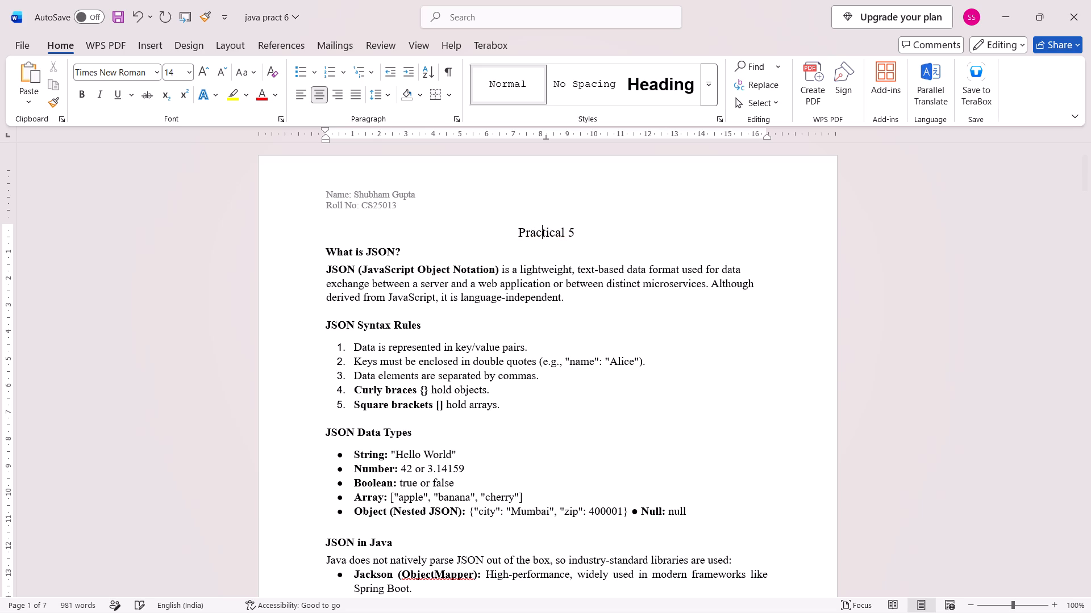
Make the "Practical 5" title bold.
left_click_drag(597, 232, 495, 240)
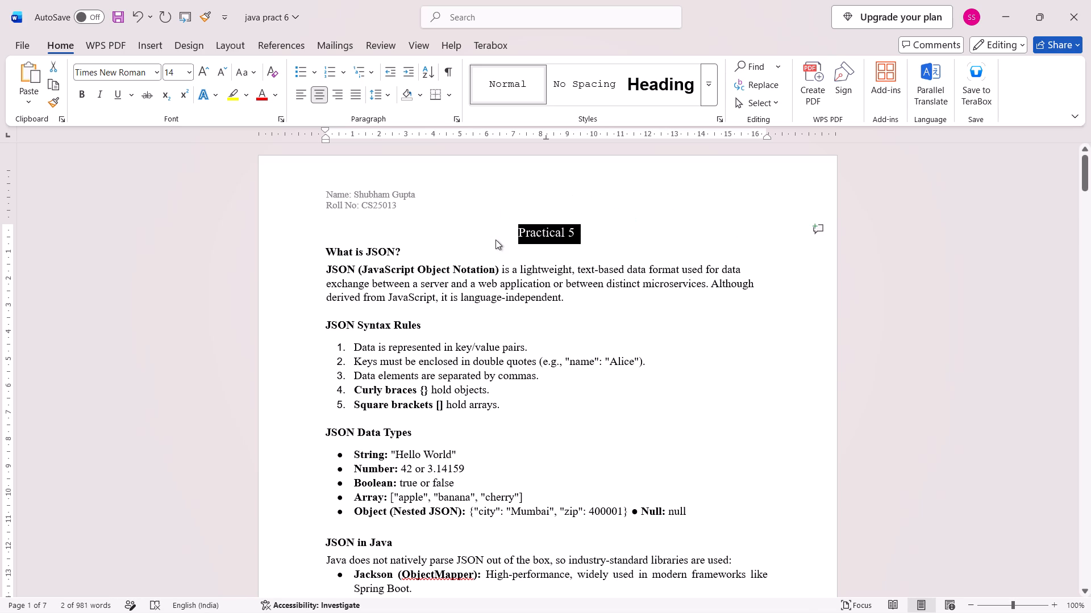
left_click(855, 281)
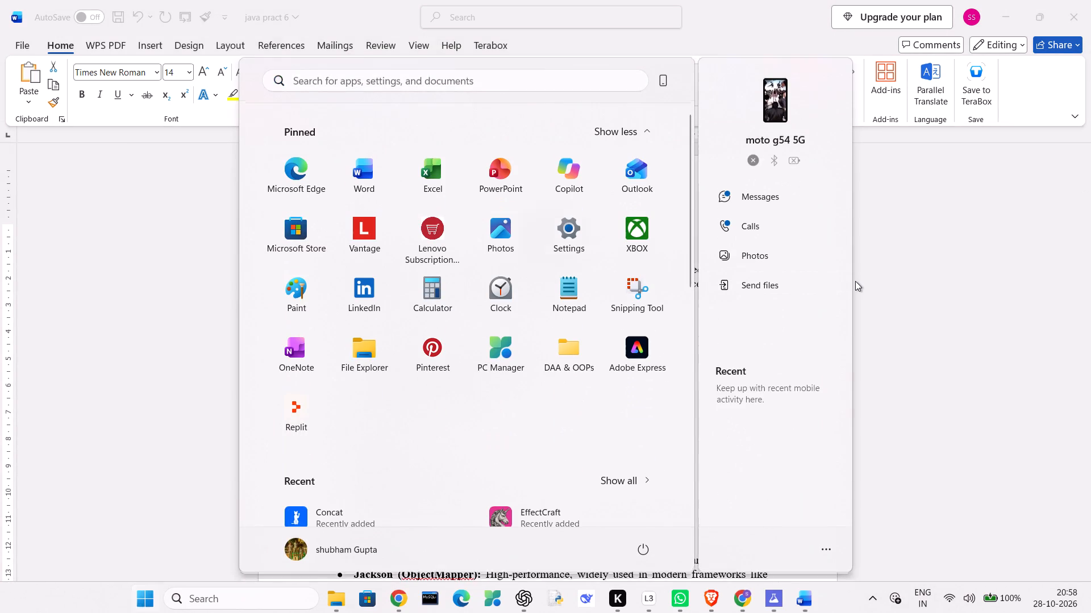
key("ctrl+b")
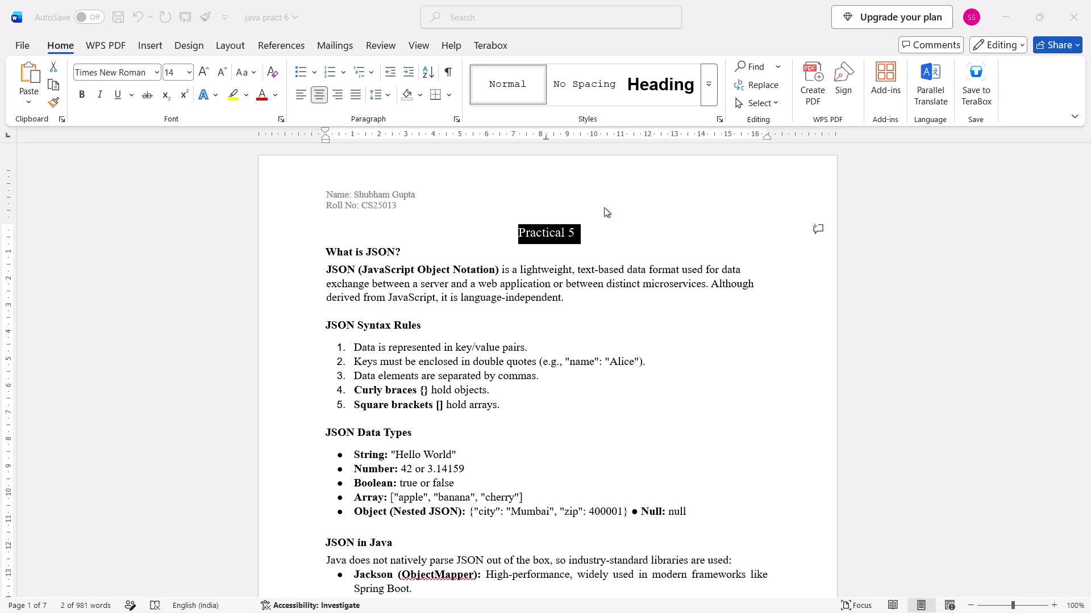
left_click(584, 240)
double_click(571, 229)
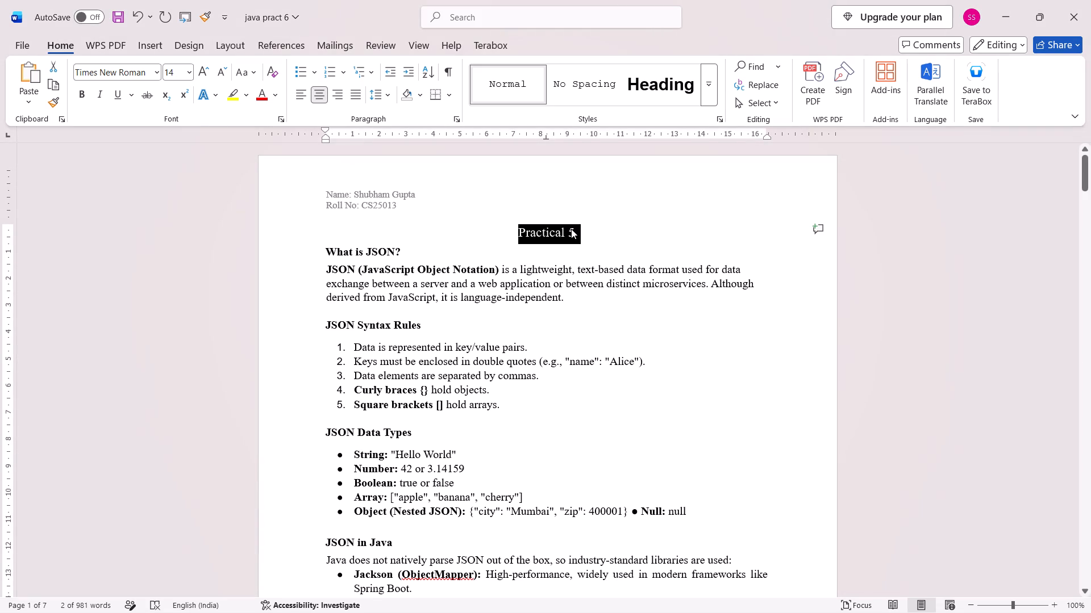
left_click(576, 229)
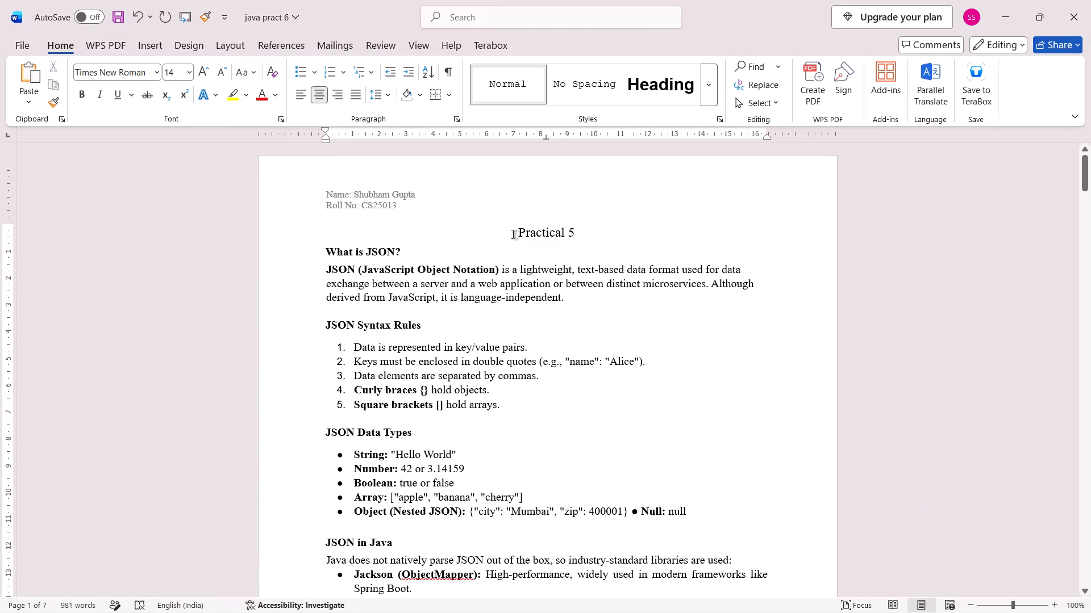
left_click_drag(518, 232, 605, 231)
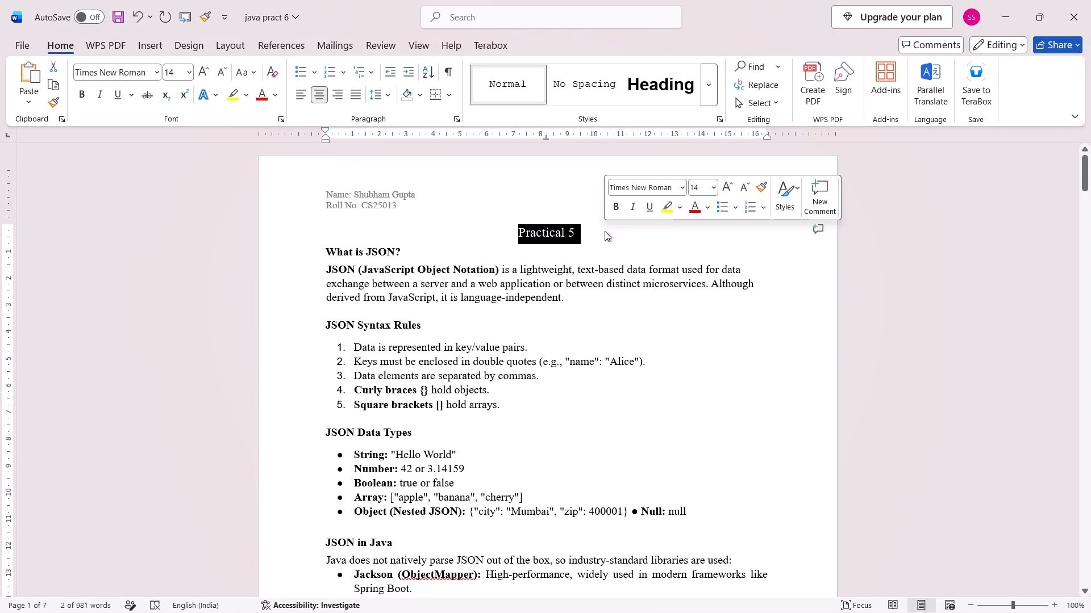
key("ctrl+b")
left_click(605, 231)
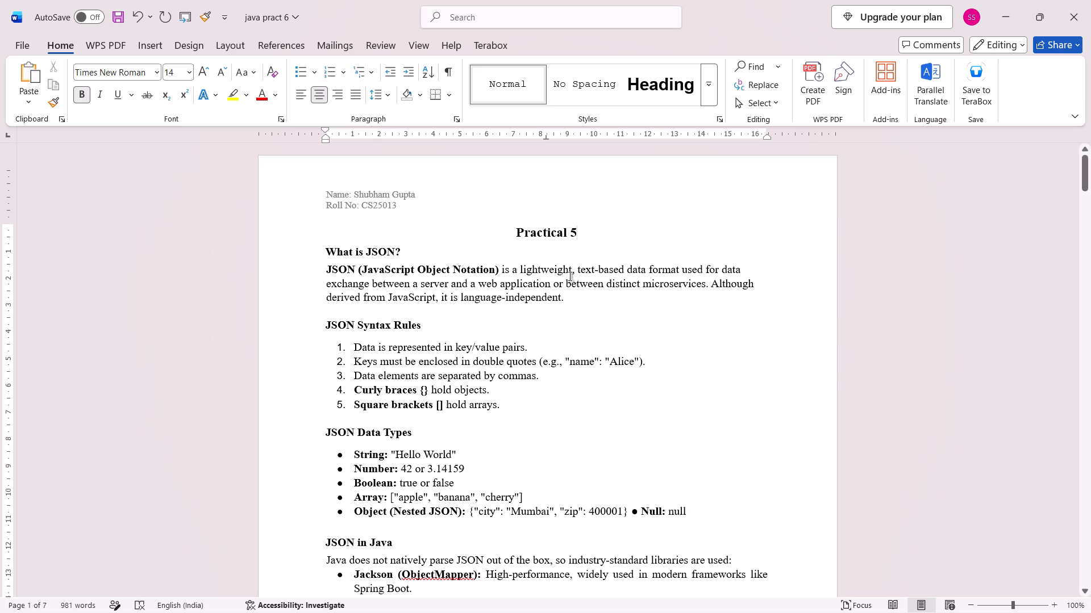
Start saving the document as a new copy and browse for its destination folder.
left_click(30, 45)
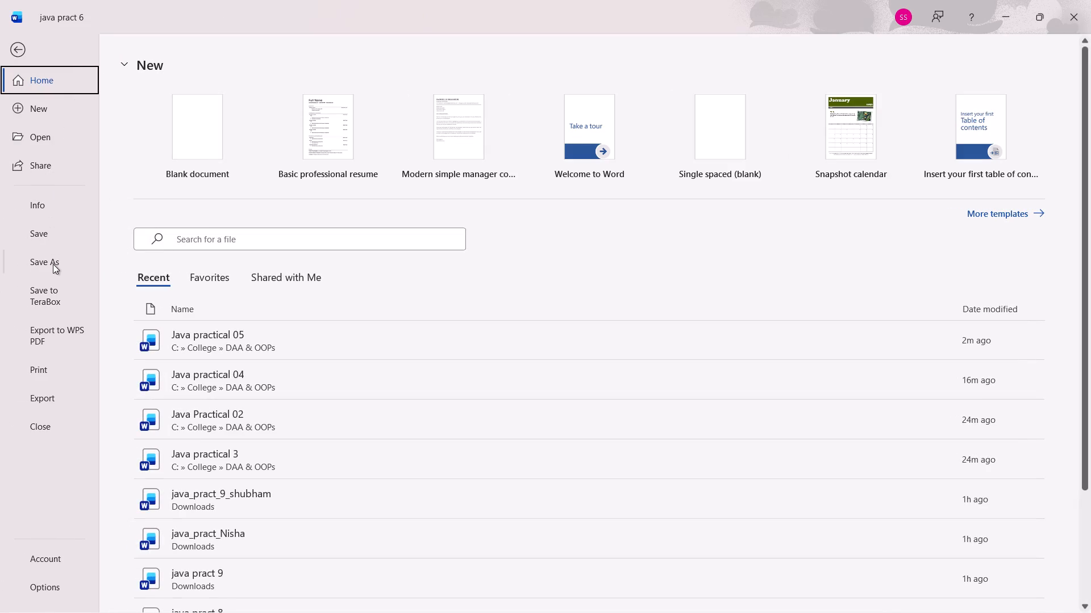
left_click(53, 264)
left_click(219, 382)
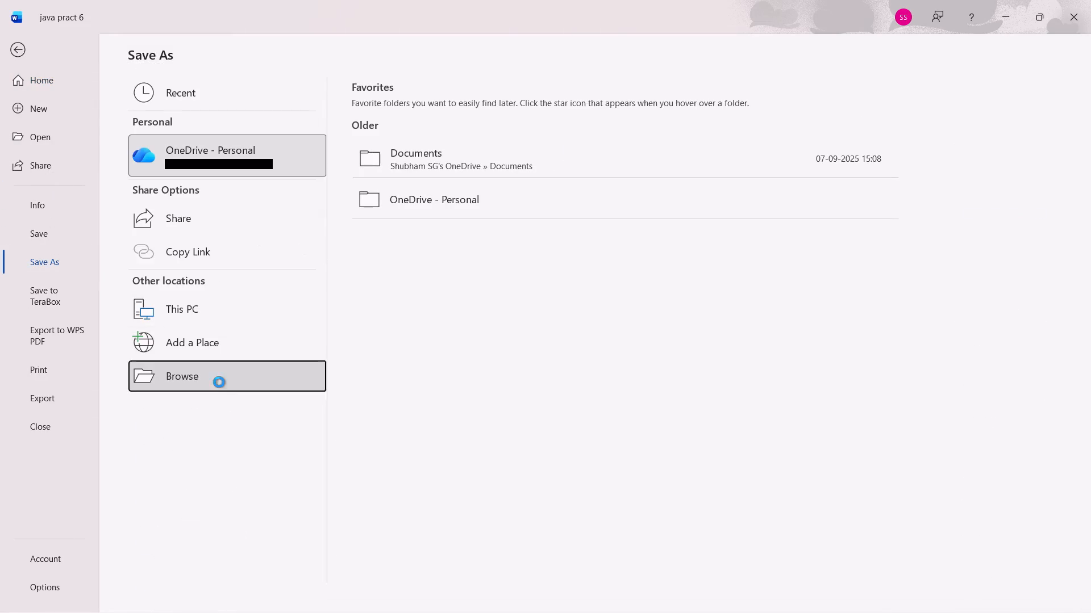
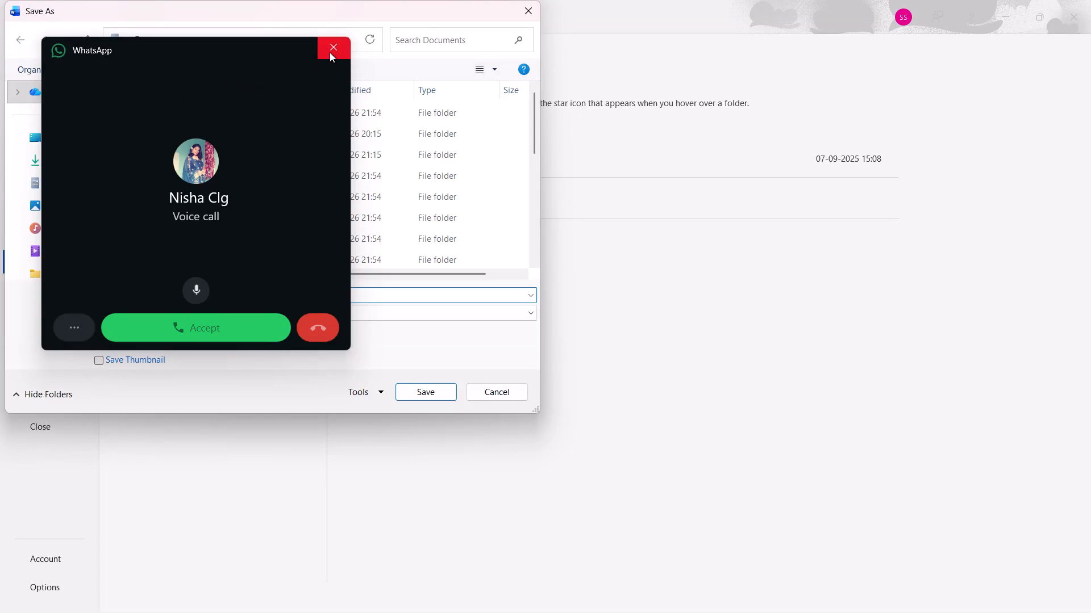
Save the document as "java pract 06" in the DAA & OOPs folder.
scroll(65, 217, "down", 1)
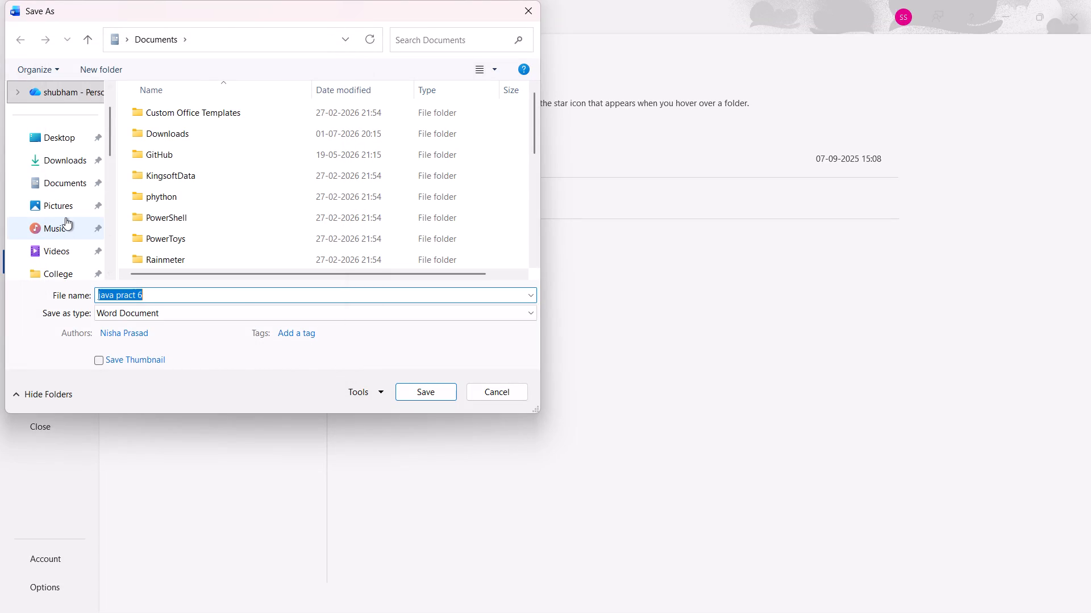
scroll(65, 217, "down", 1)
left_click(68, 196)
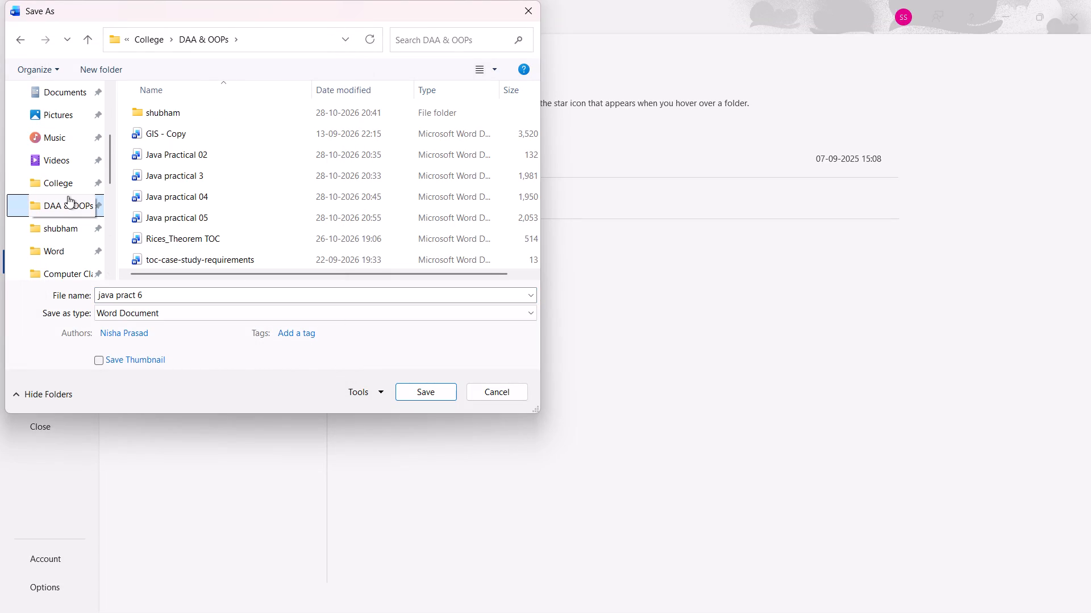
left_click(139, 293)
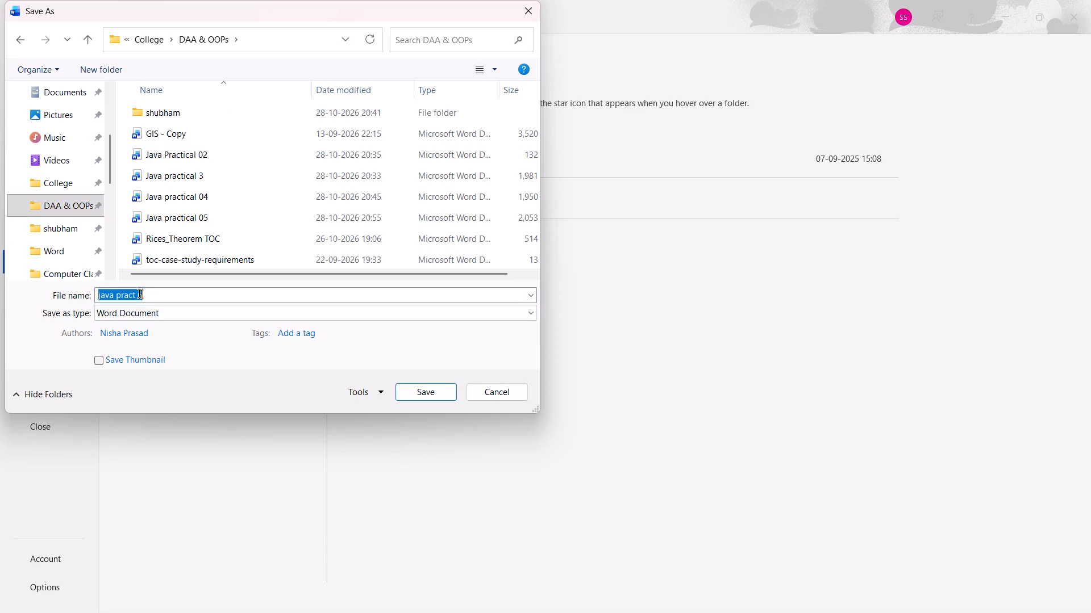
left_click(139, 293)
left_click(139, 293)
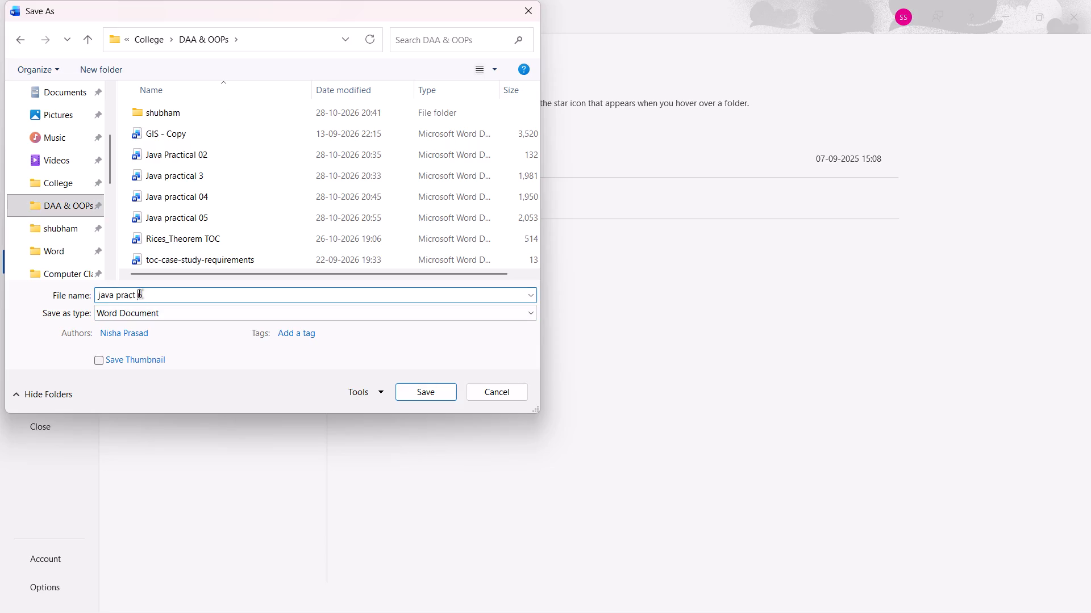
key("0")
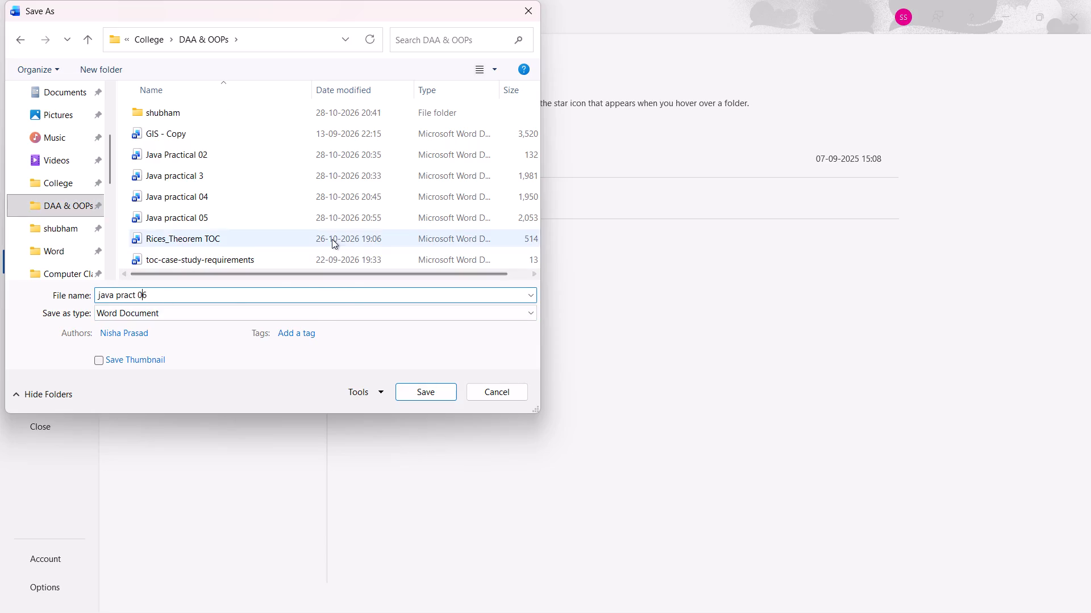
left_click(421, 386)
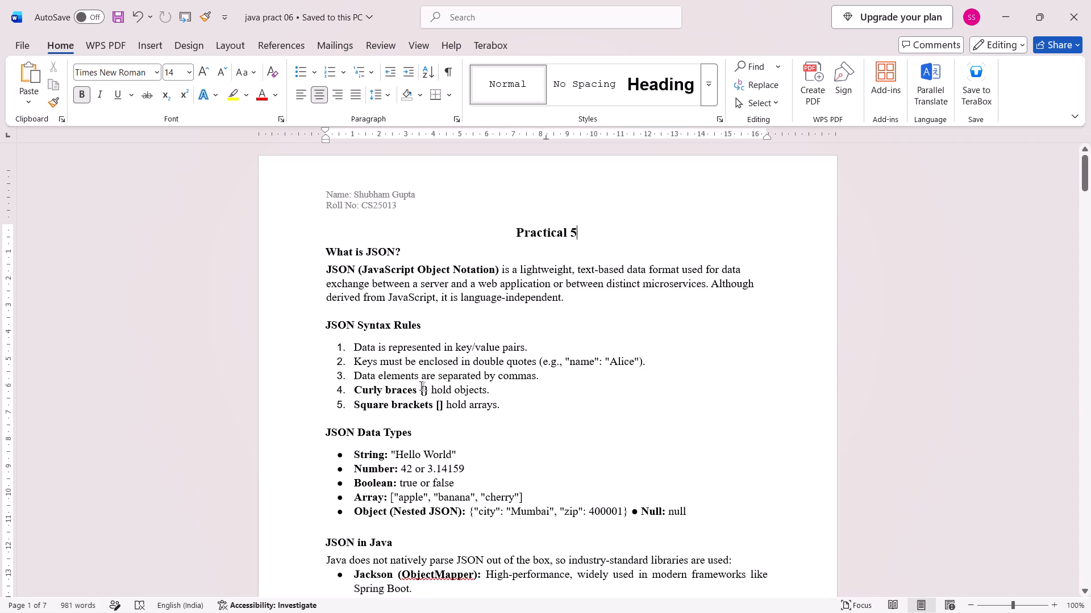
key("ctrl+s")
Review the JSON notes, the Maven dependency listings and the start of the Java code examples.
scroll(421, 386, "down", 4)
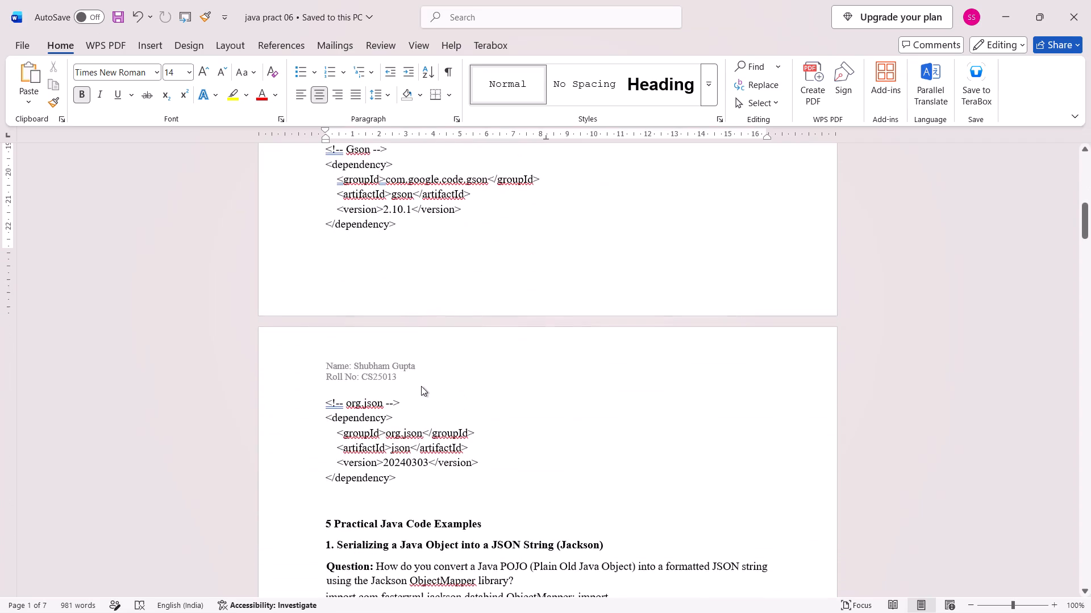
scroll(421, 386, "up", 2)
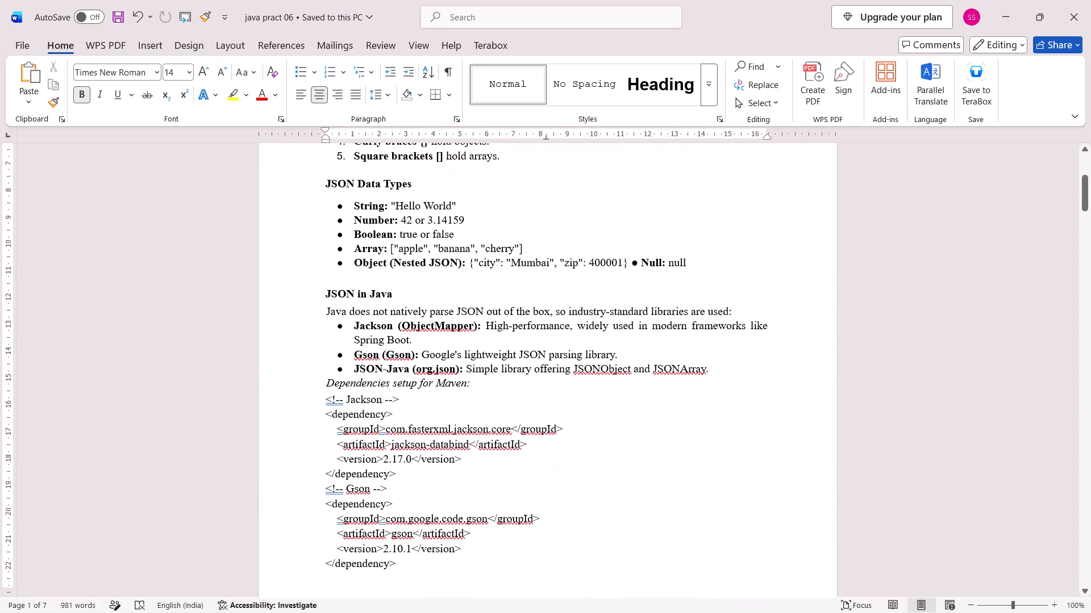
scroll(421, 386, "down", 1)
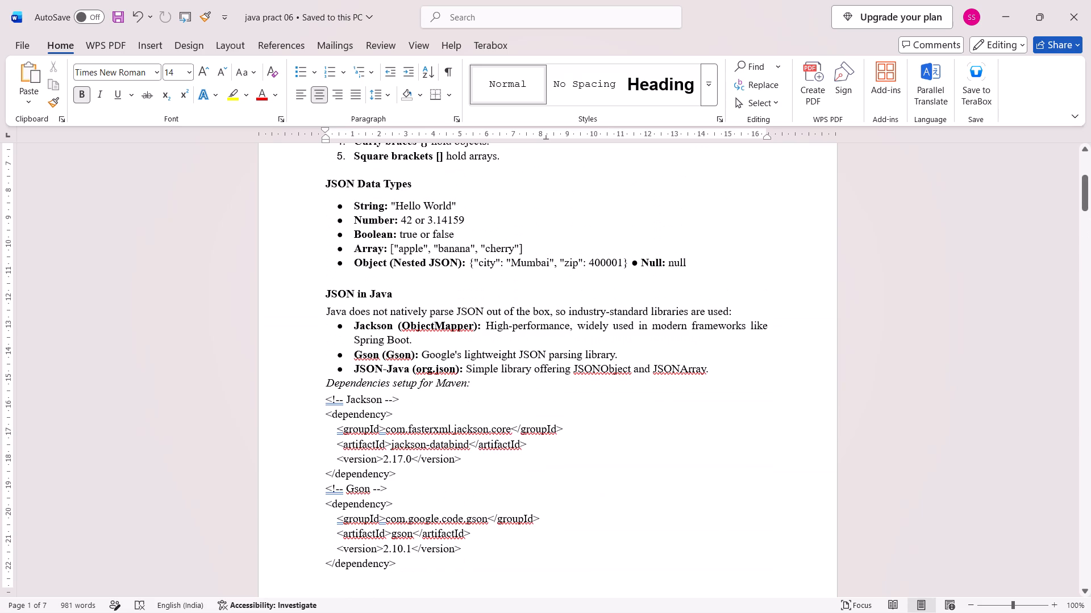
scroll(421, 386, "down", 4)
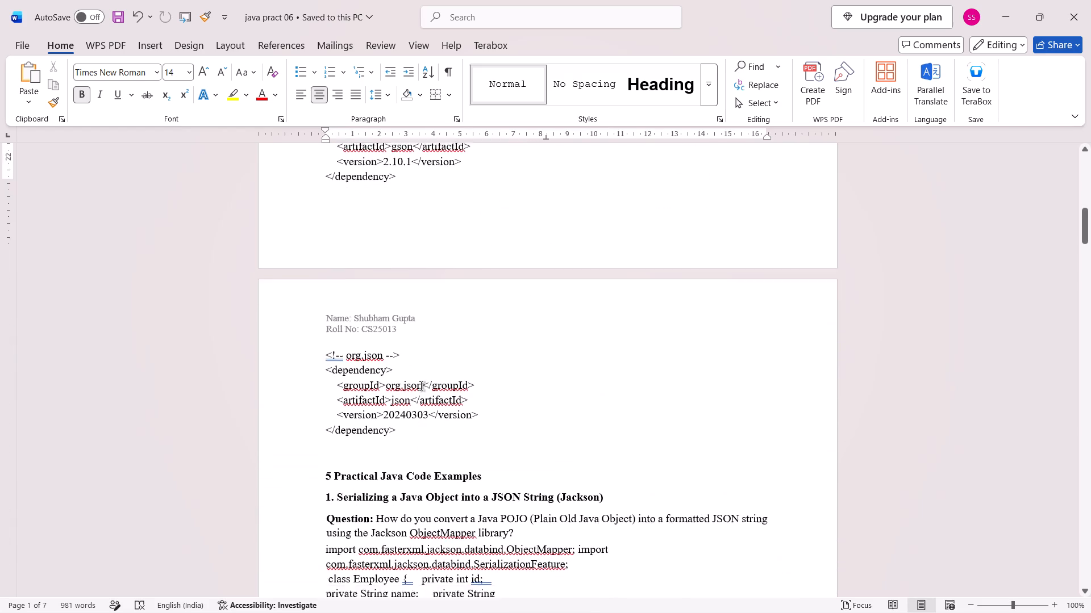
scroll(421, 386, "down", 2)
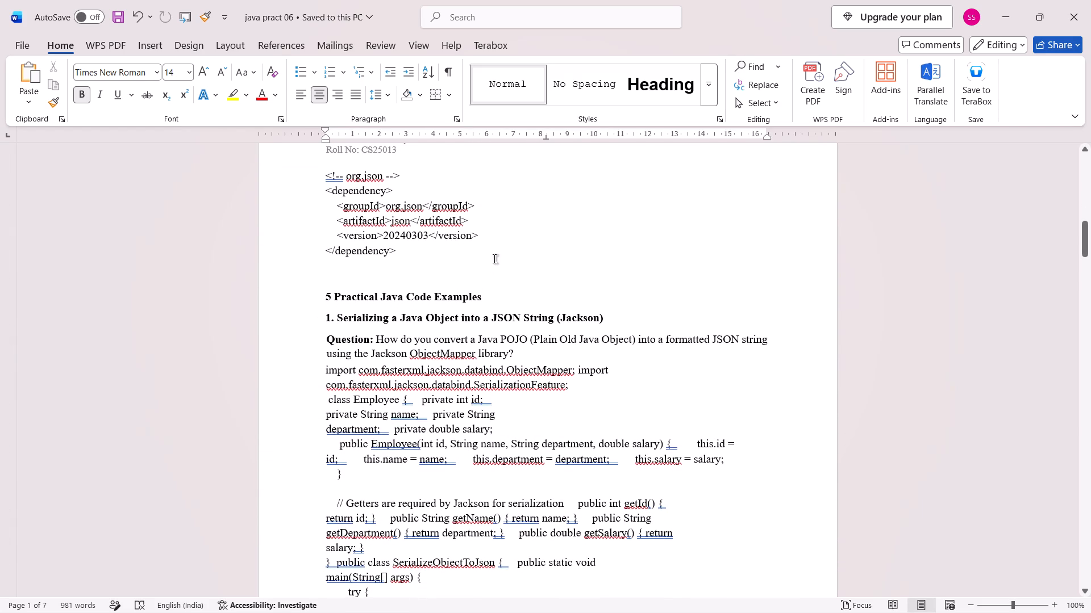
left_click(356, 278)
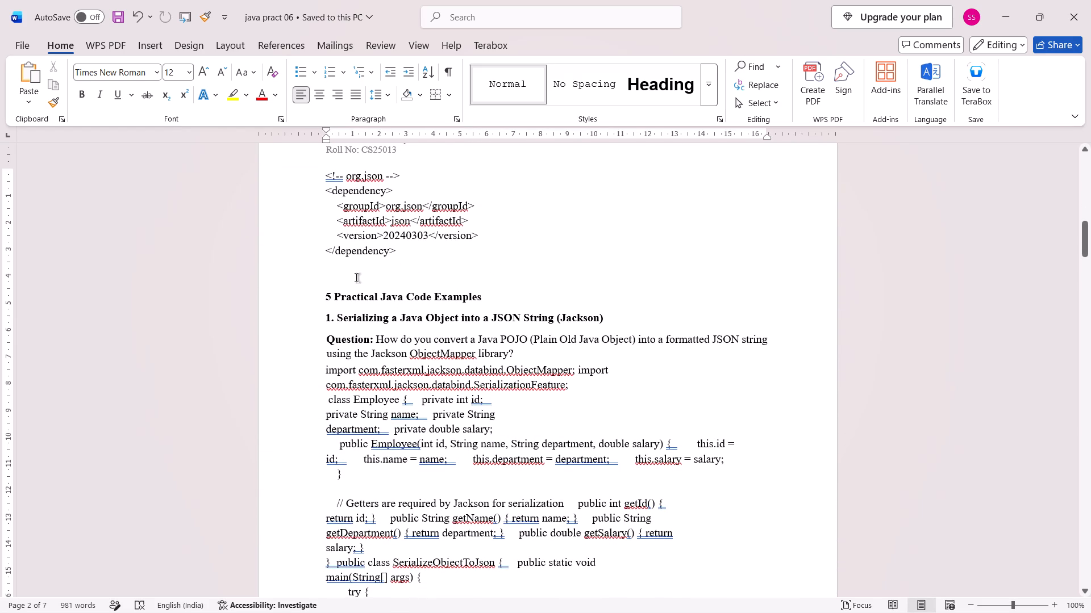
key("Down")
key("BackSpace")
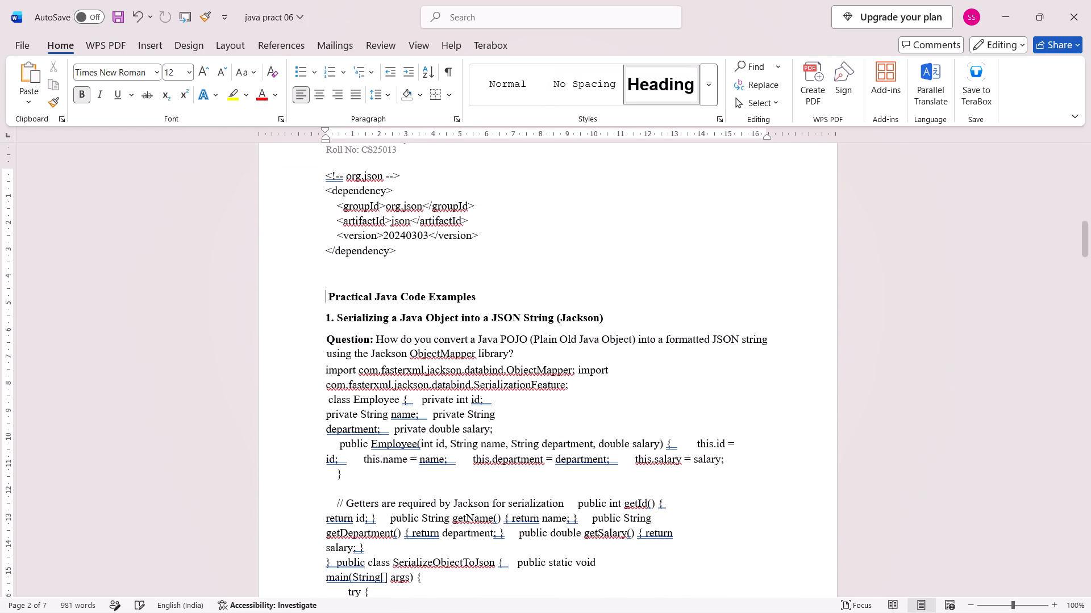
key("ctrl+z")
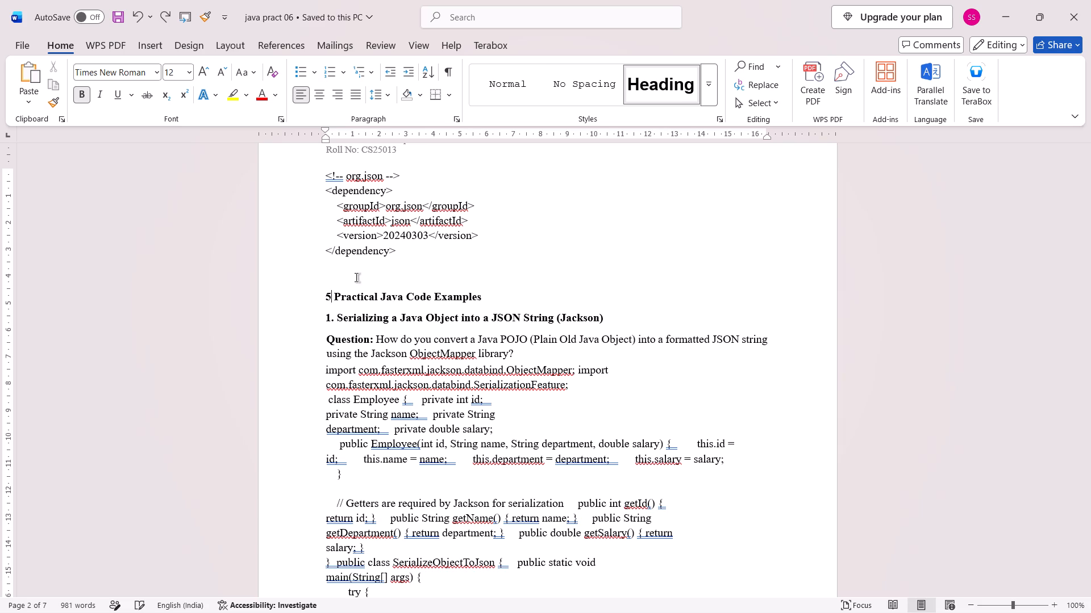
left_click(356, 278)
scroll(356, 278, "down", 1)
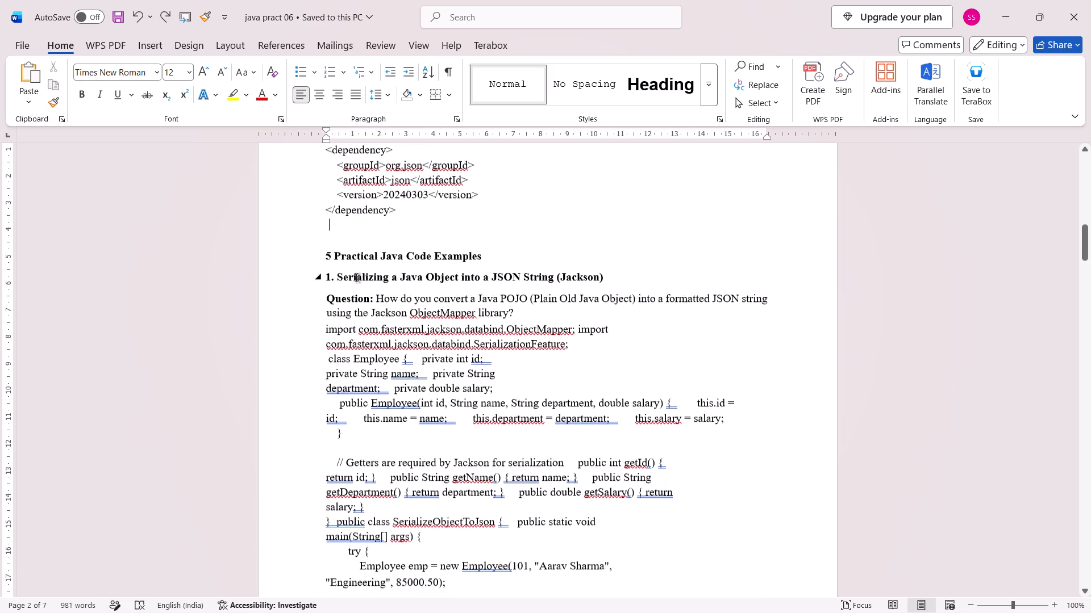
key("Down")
Add an "Output:" label above the first example's output image, widening its right indent so the word fits on one line.
scroll(356, 278, "down", 1)
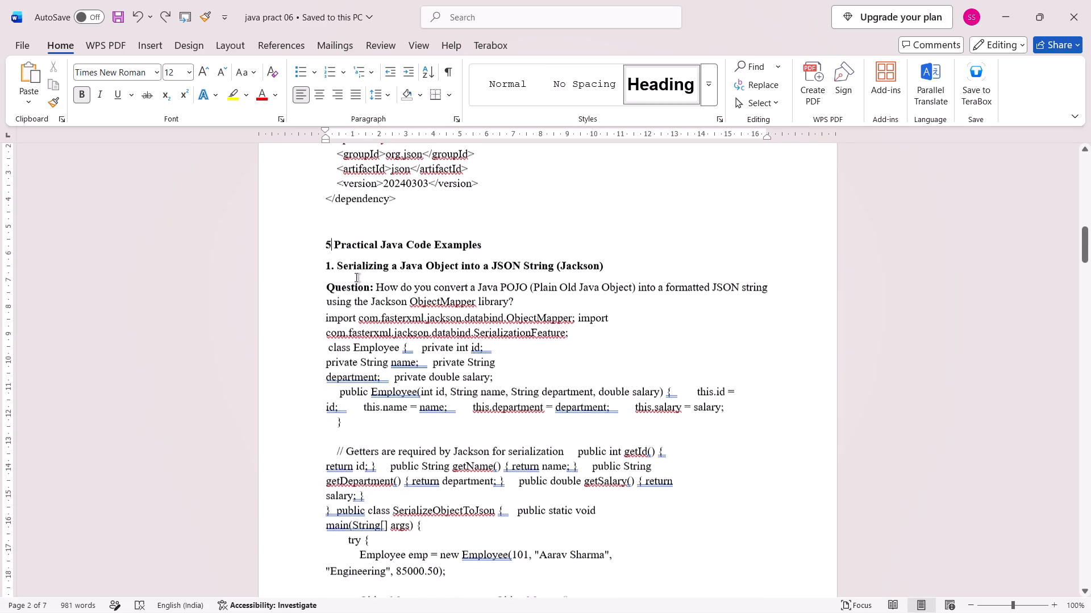
scroll(356, 278, "down", 4)
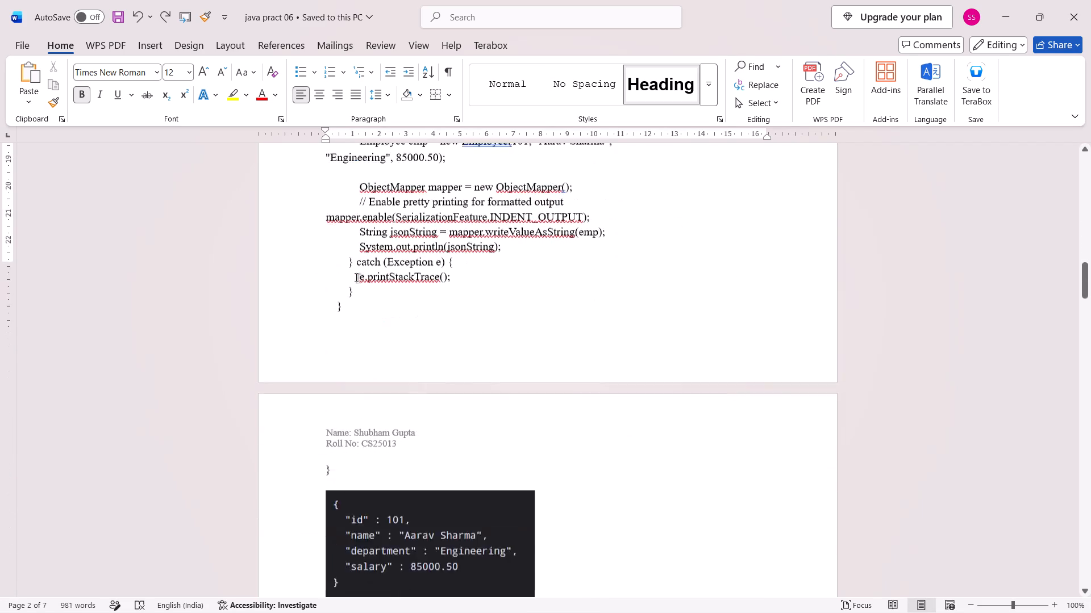
scroll(356, 278, "down", 2)
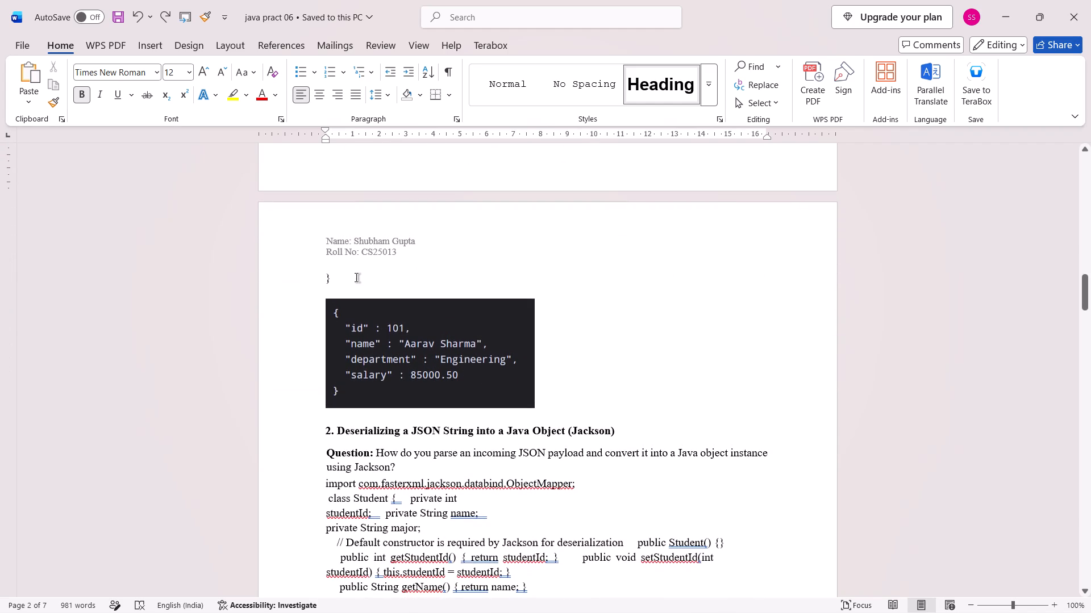
left_click(340, 291)
key("Return")
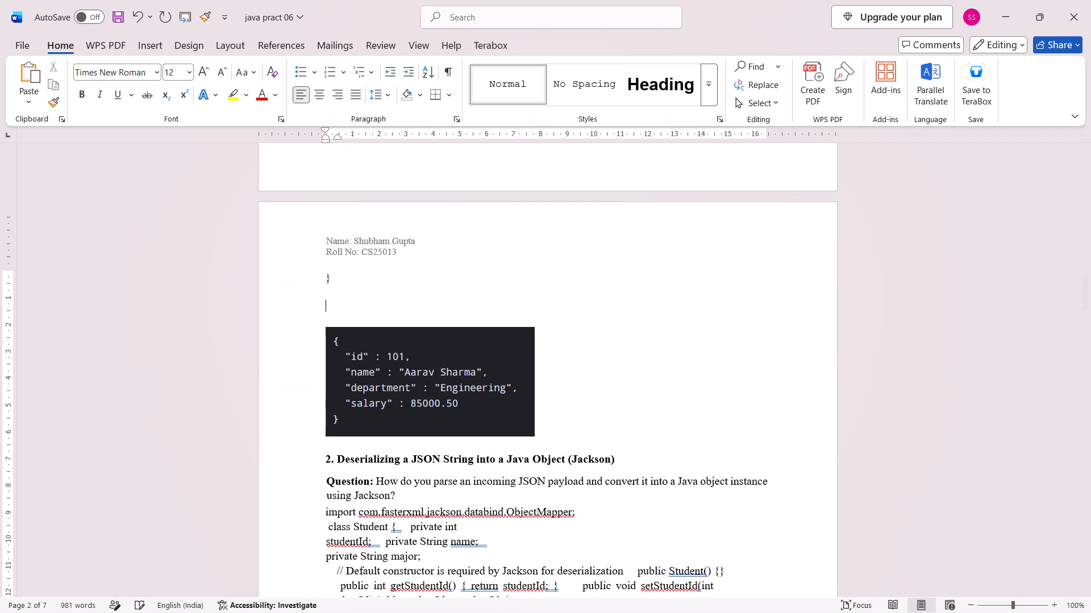
key("shift+o")
type("utput")
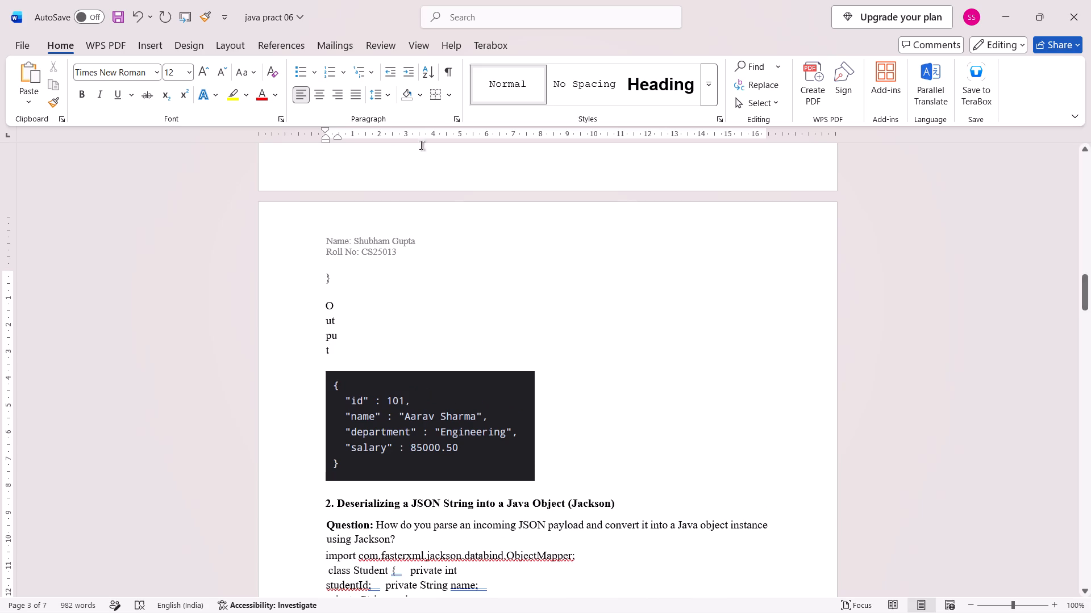
left_click_drag(338, 137, 431, 139)
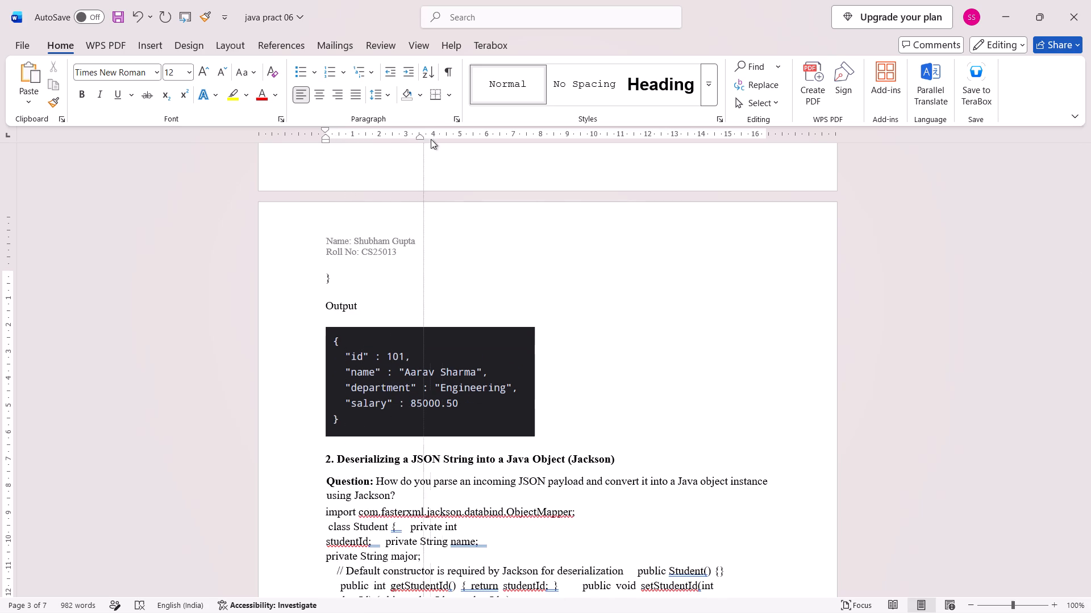
left_click_drag(431, 139, 796, 146)
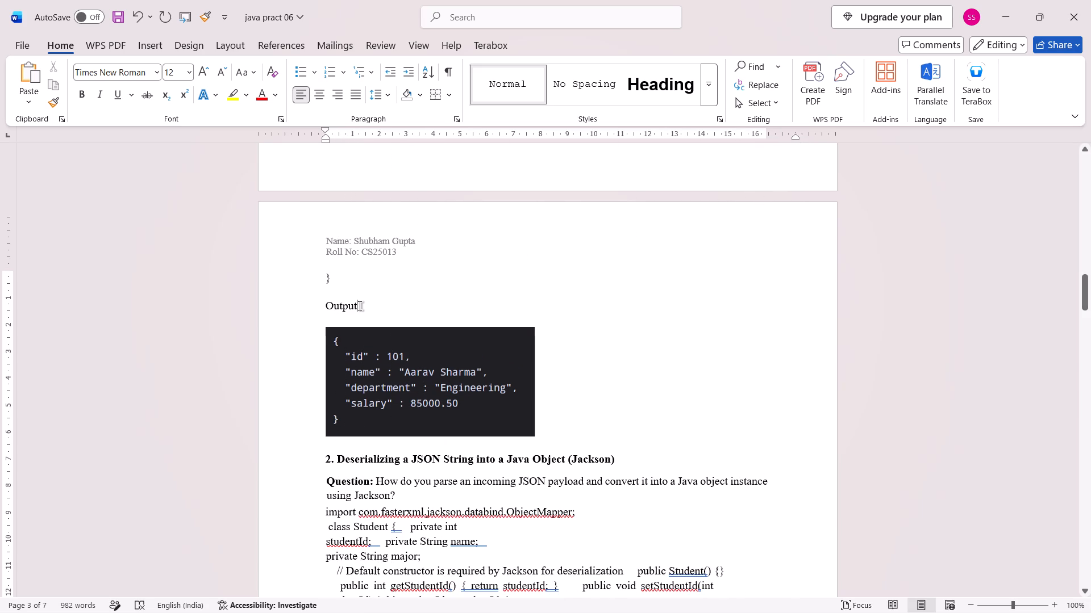
key("shift+colon")
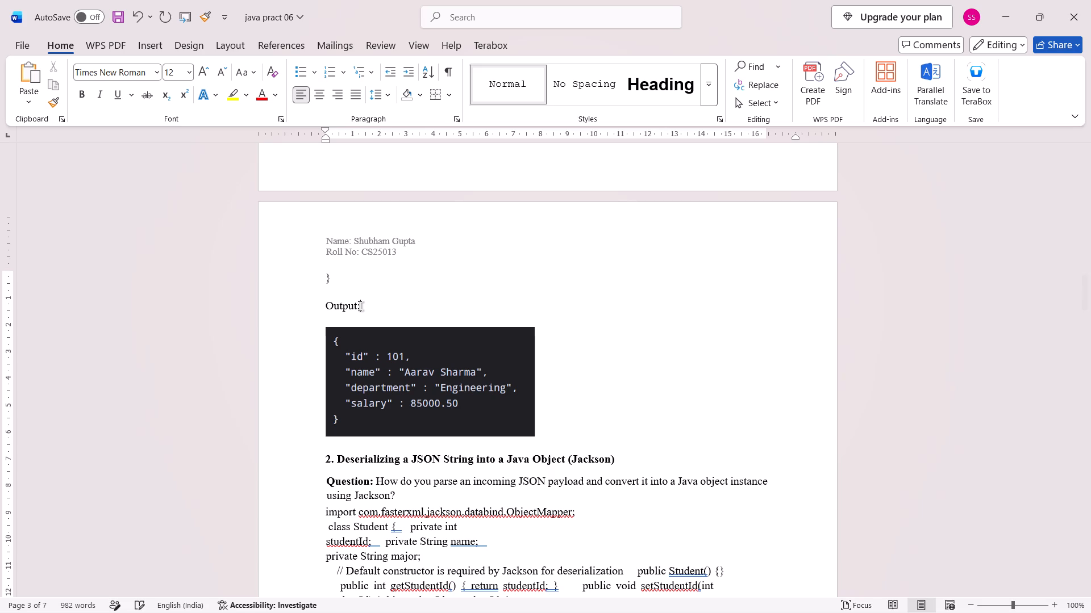
Make the "Output:" label above the first output image bold and copy it for reuse.
scroll(360, 306, "down", 6)
scroll(360, 306, "up", 1)
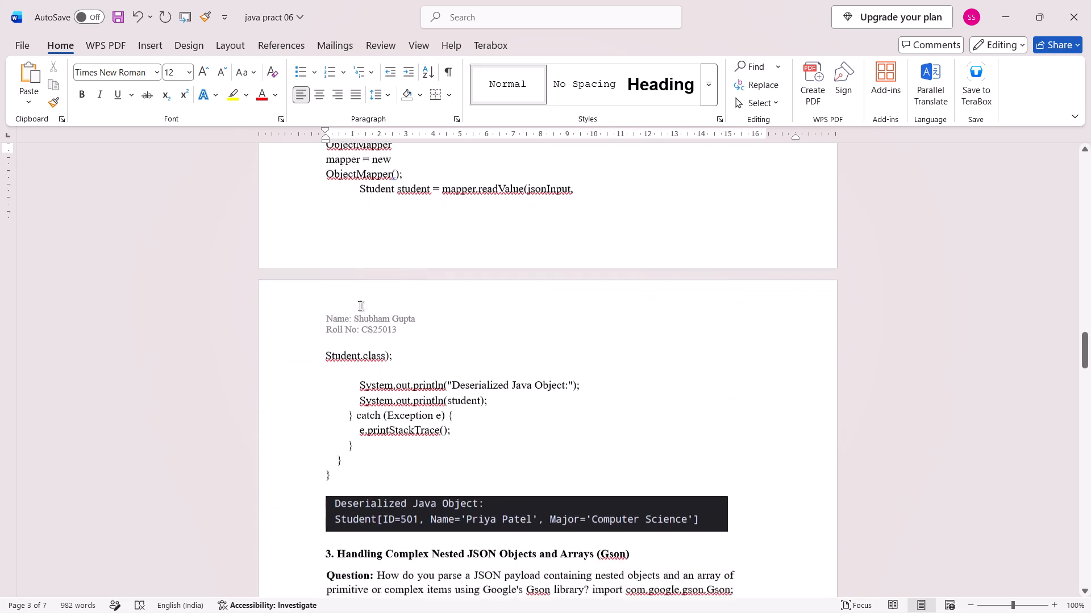
scroll(360, 306, "up", 3)
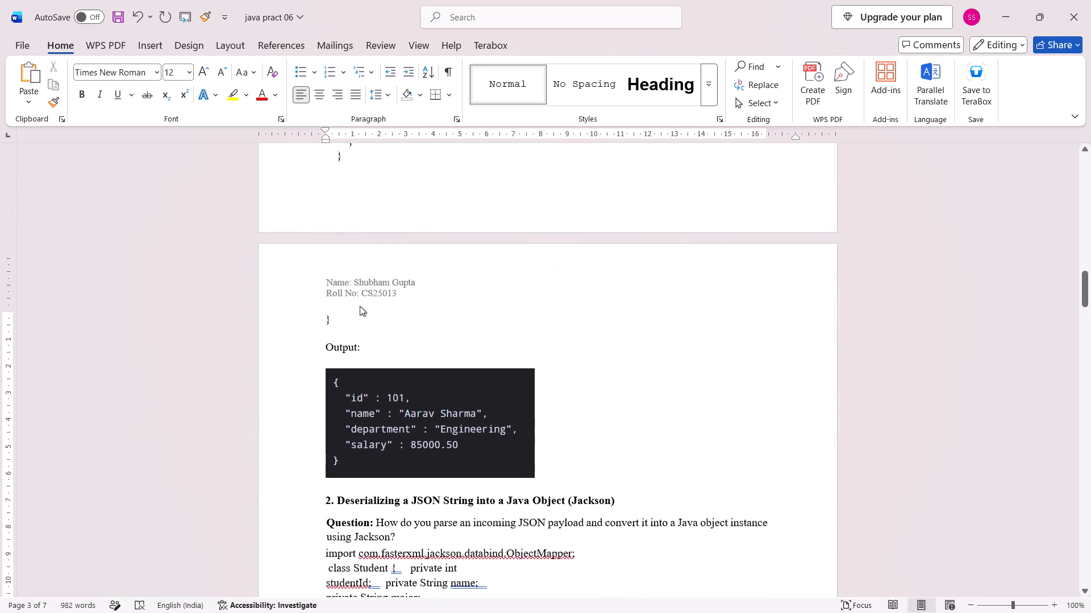
left_click_drag(362, 346, 320, 347)
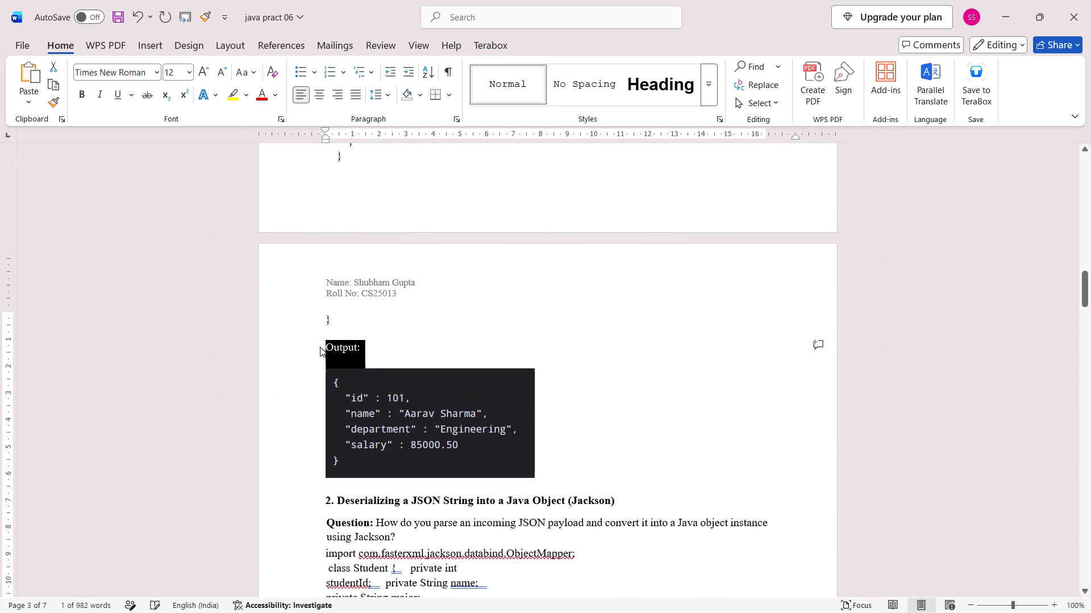
key("ctrl+b")
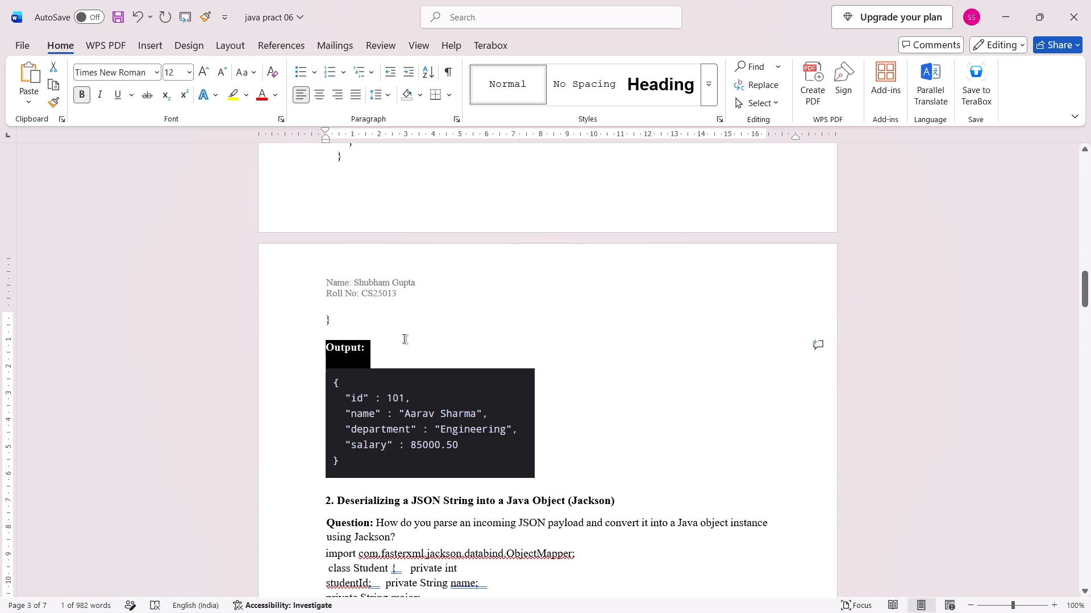
key("ctrl+c")
Widen the right indent of the closing-brace line above the "Output:" label to about 15 cm.
left_click(404, 339)
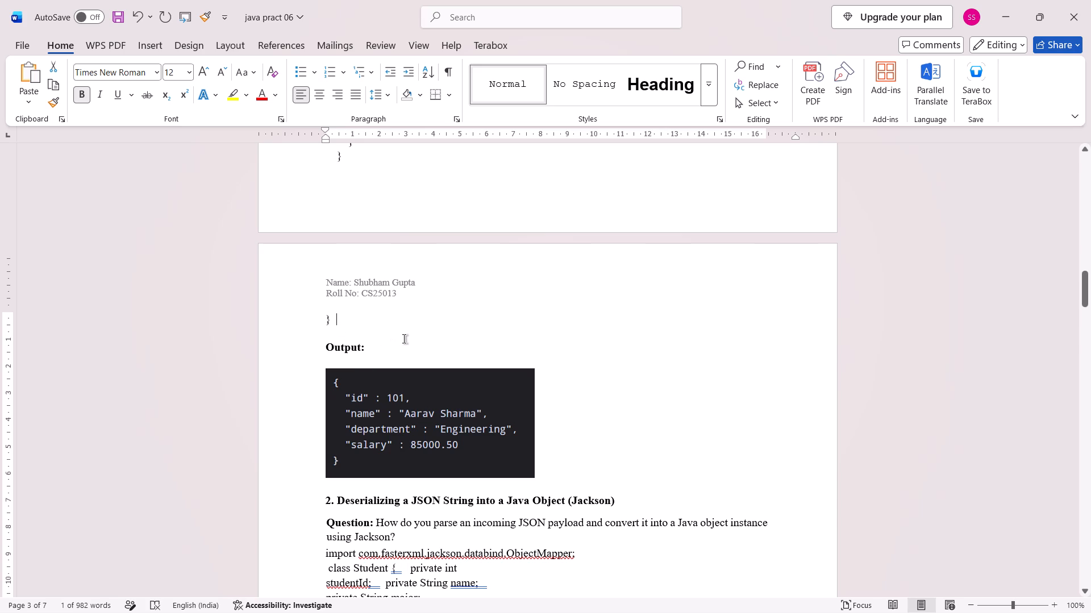
scroll(404, 339, "down", 4)
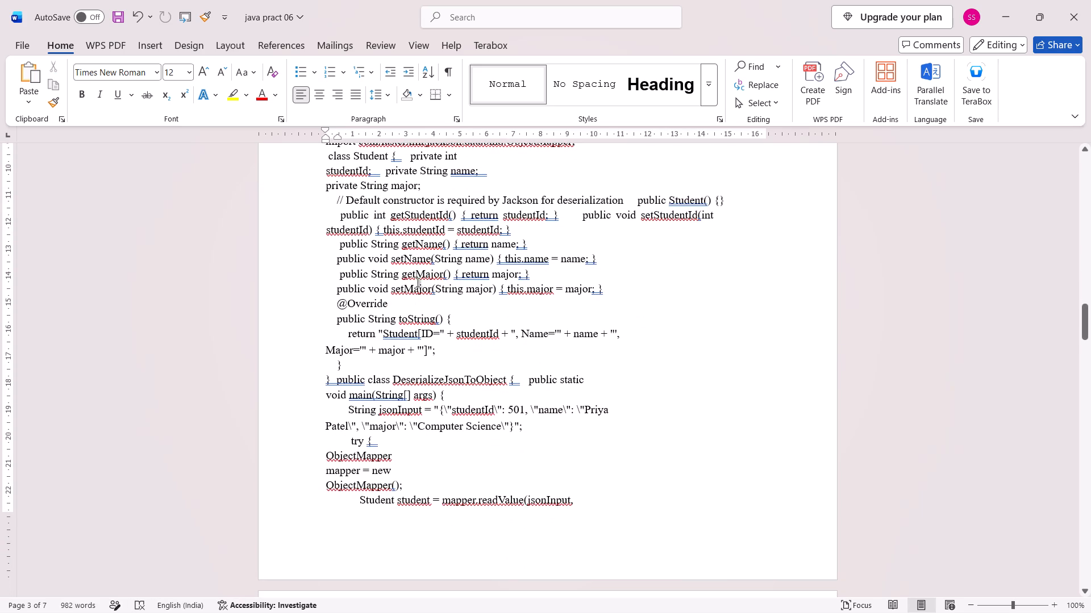
left_click_drag(340, 139, 442, 146)
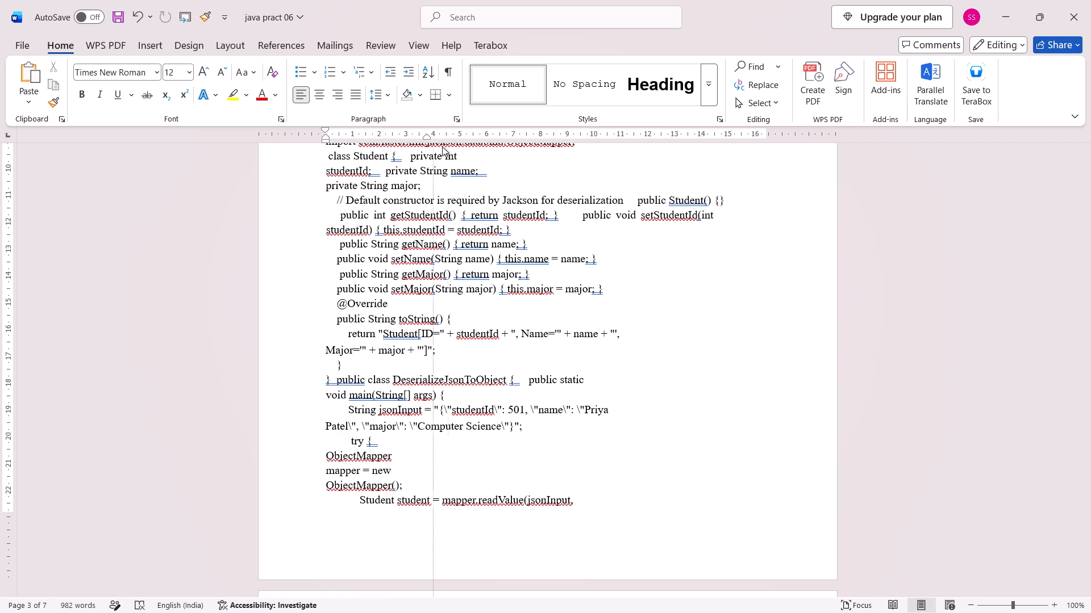
left_click_drag(442, 146, 735, 142)
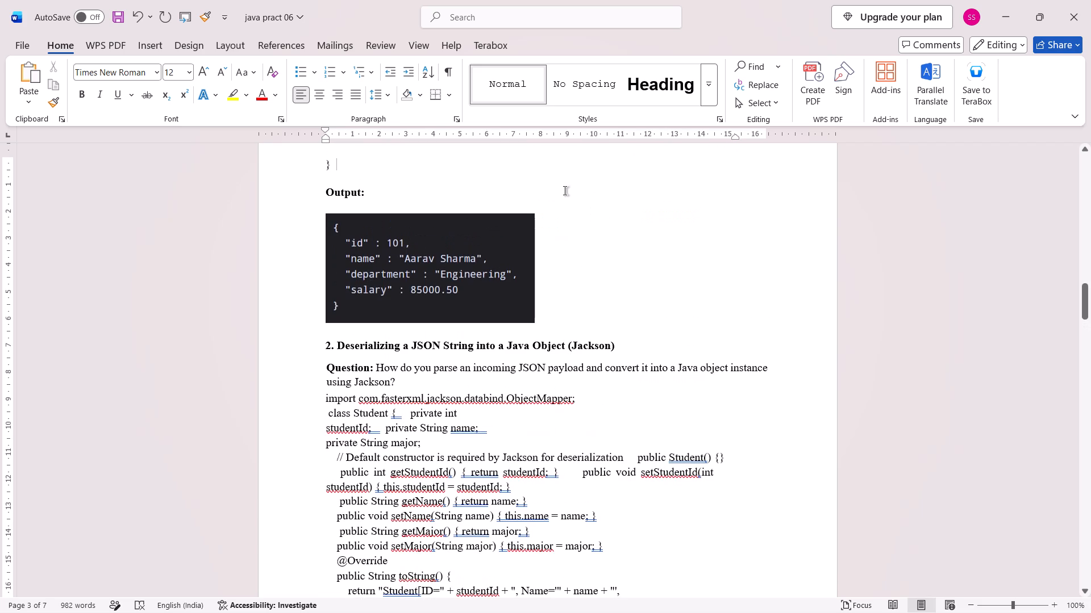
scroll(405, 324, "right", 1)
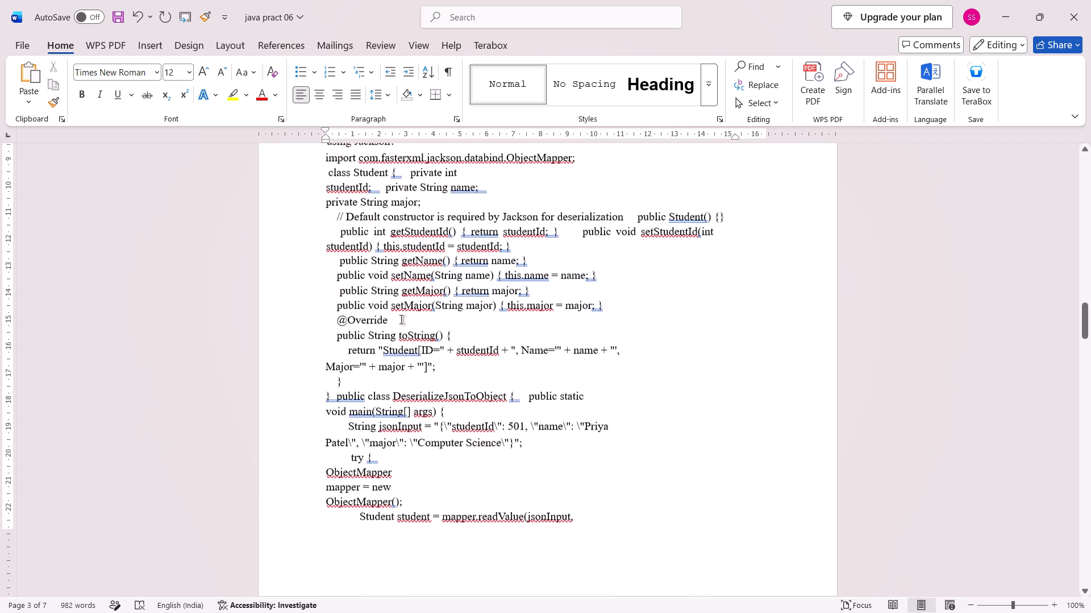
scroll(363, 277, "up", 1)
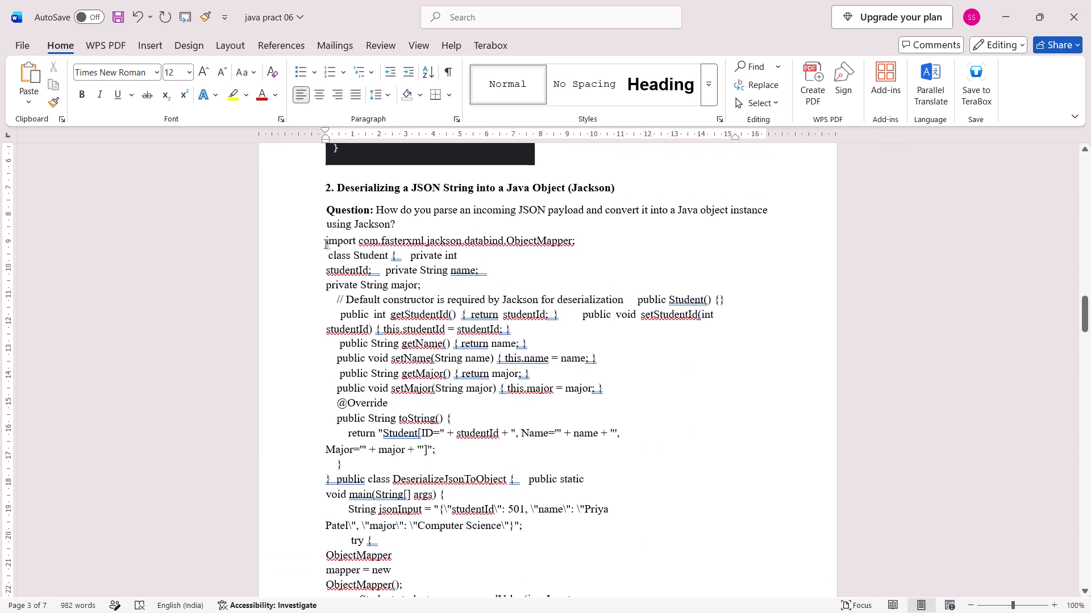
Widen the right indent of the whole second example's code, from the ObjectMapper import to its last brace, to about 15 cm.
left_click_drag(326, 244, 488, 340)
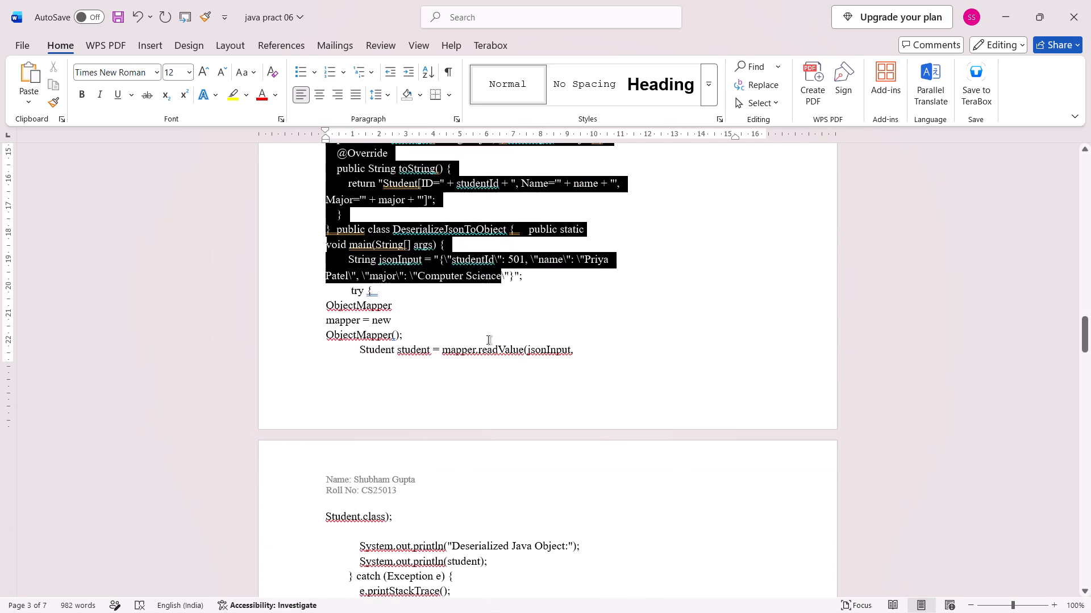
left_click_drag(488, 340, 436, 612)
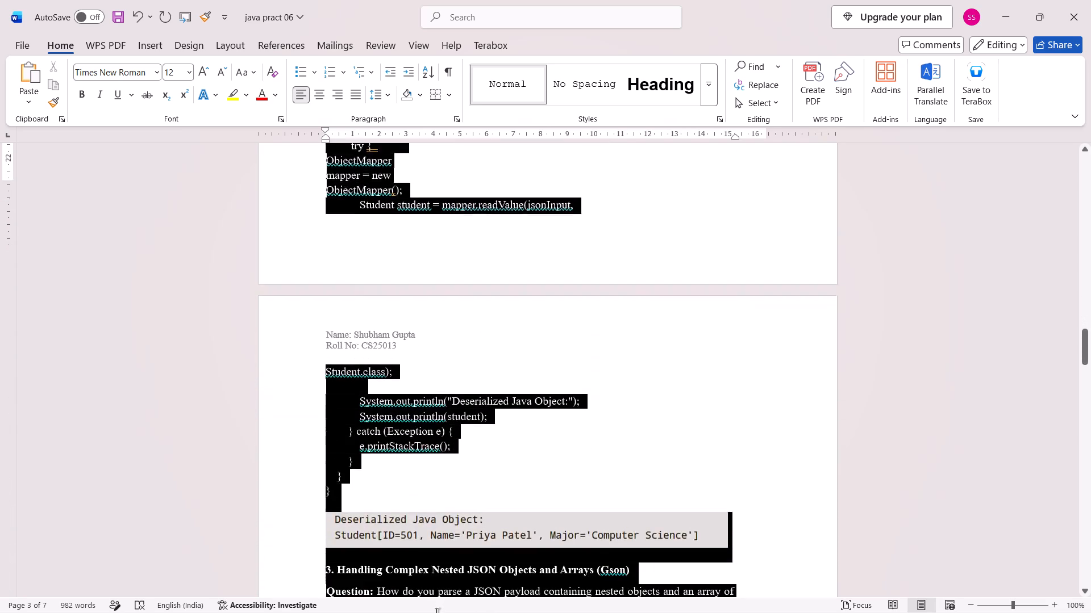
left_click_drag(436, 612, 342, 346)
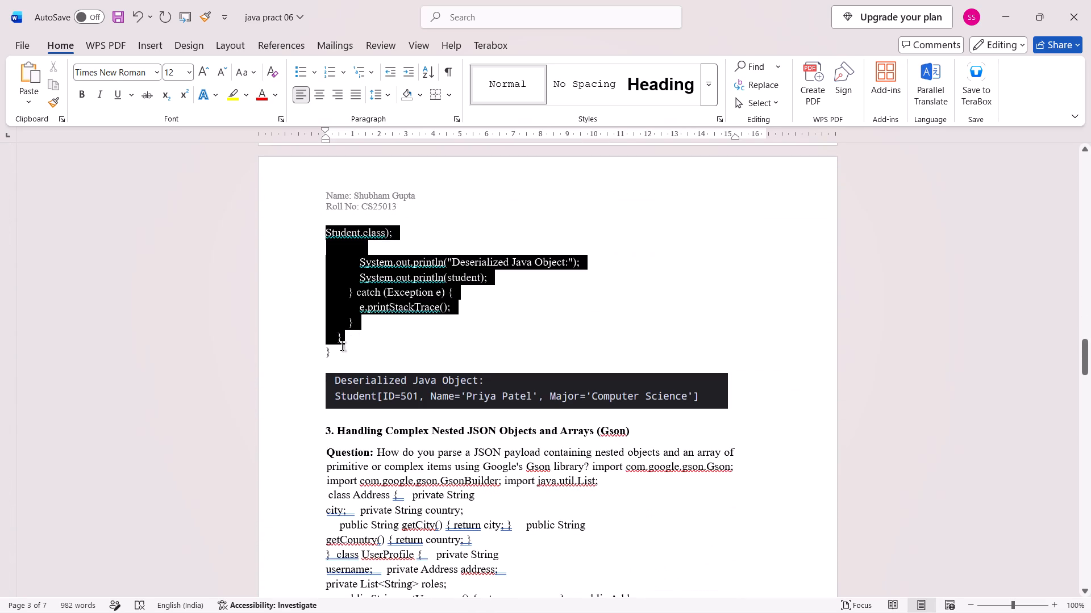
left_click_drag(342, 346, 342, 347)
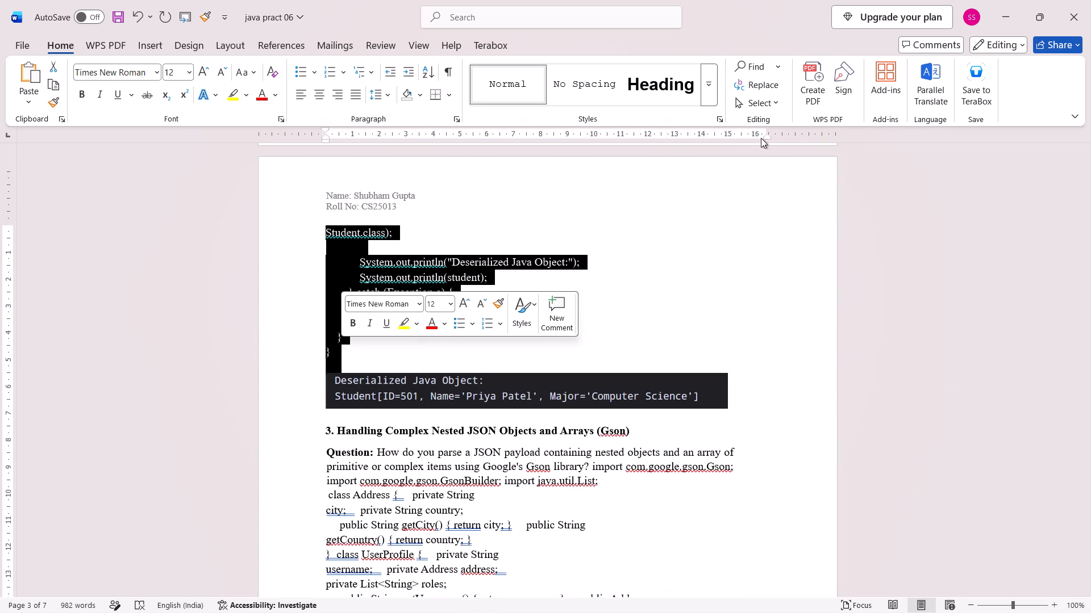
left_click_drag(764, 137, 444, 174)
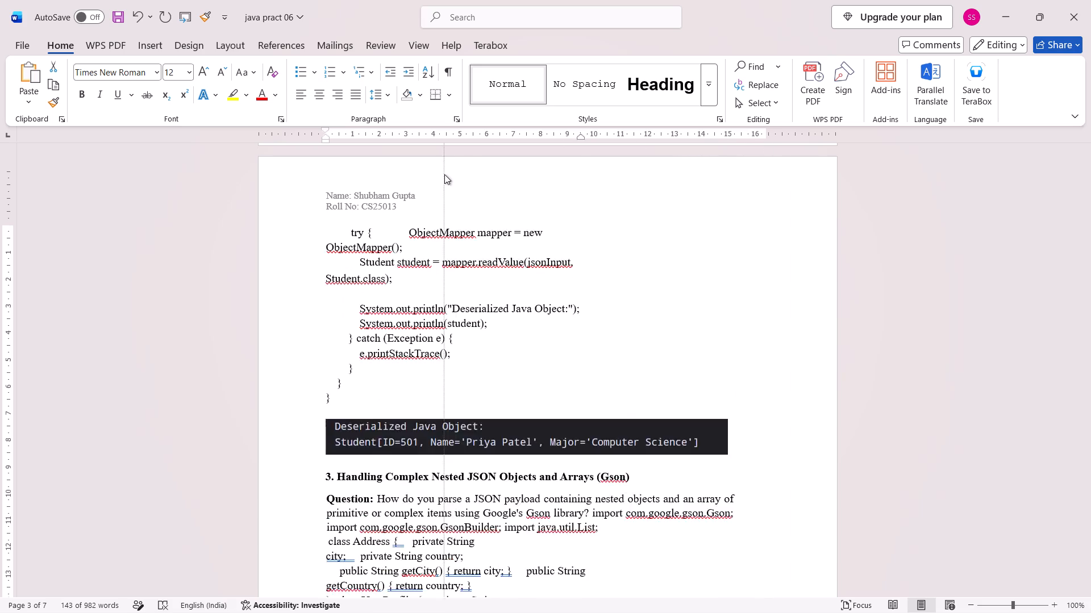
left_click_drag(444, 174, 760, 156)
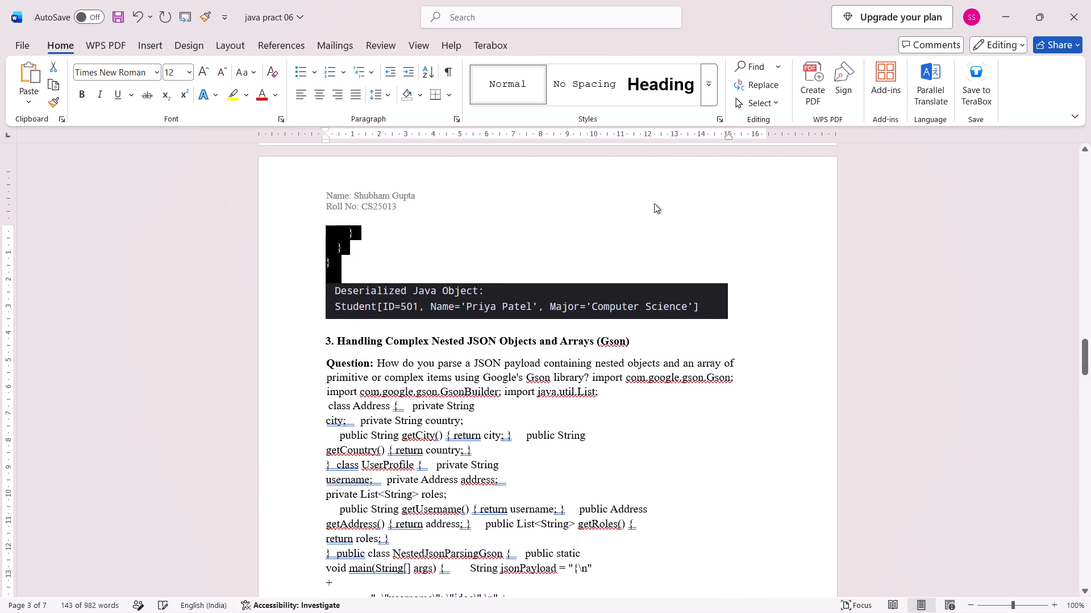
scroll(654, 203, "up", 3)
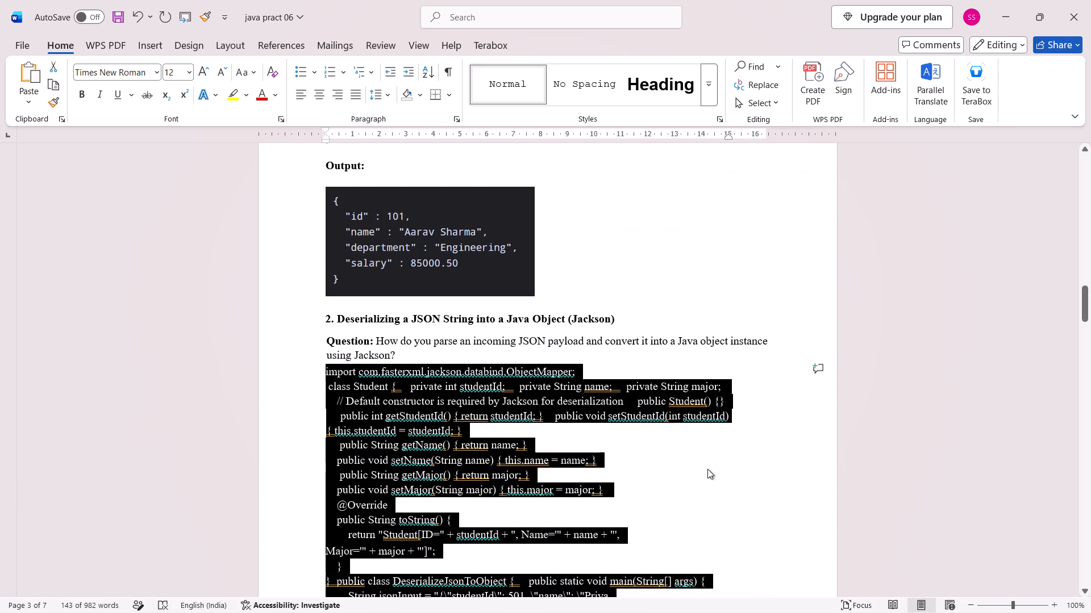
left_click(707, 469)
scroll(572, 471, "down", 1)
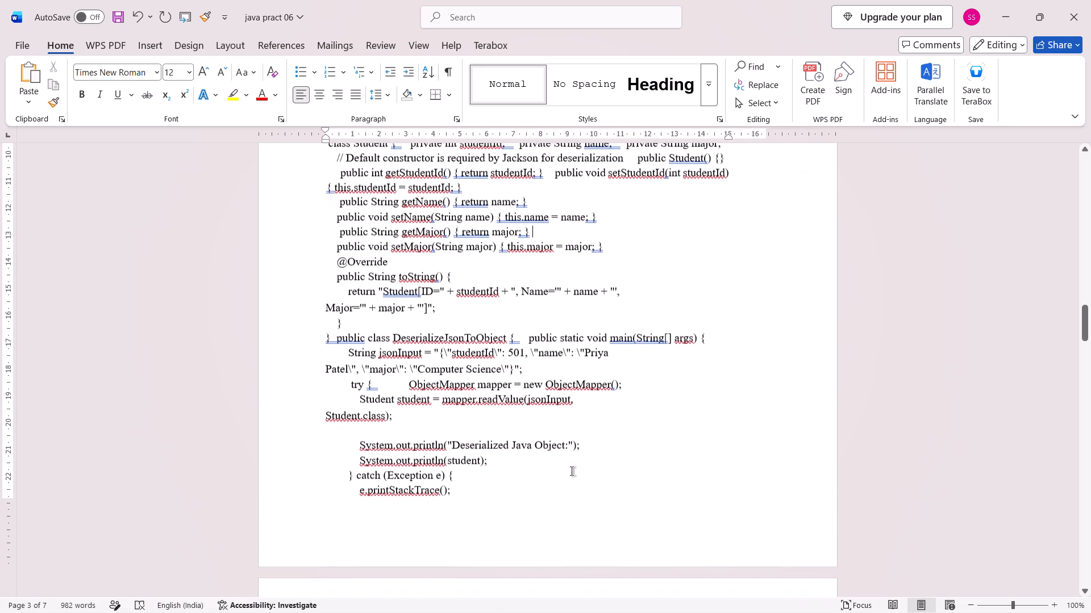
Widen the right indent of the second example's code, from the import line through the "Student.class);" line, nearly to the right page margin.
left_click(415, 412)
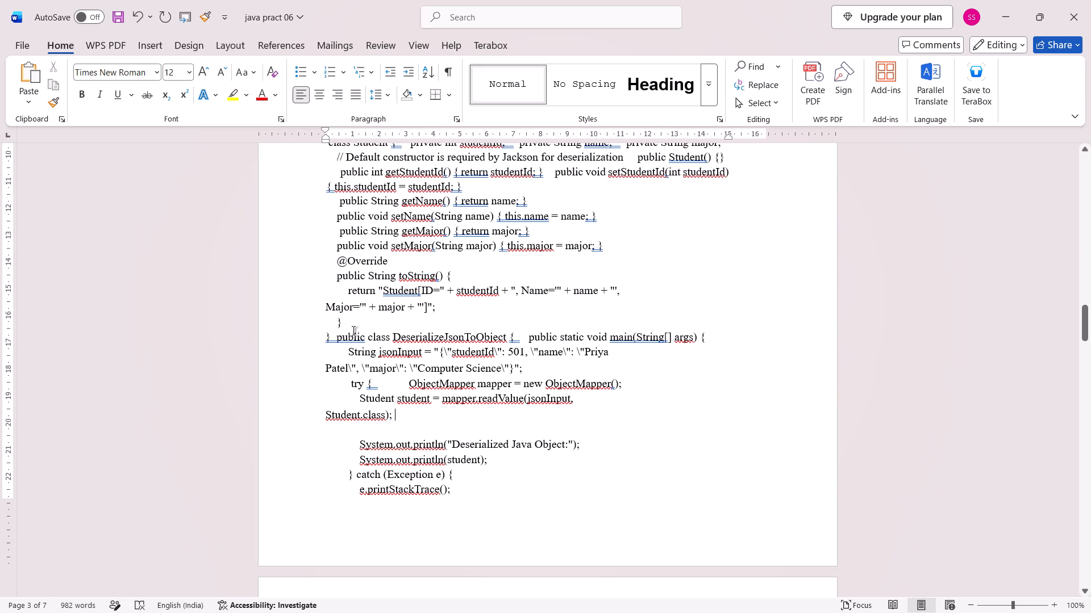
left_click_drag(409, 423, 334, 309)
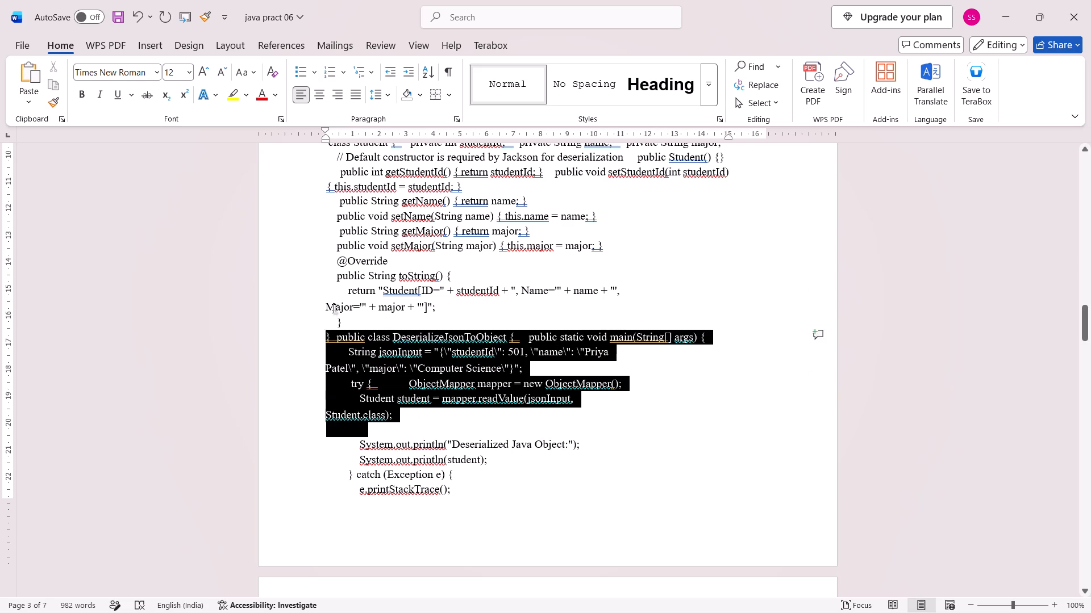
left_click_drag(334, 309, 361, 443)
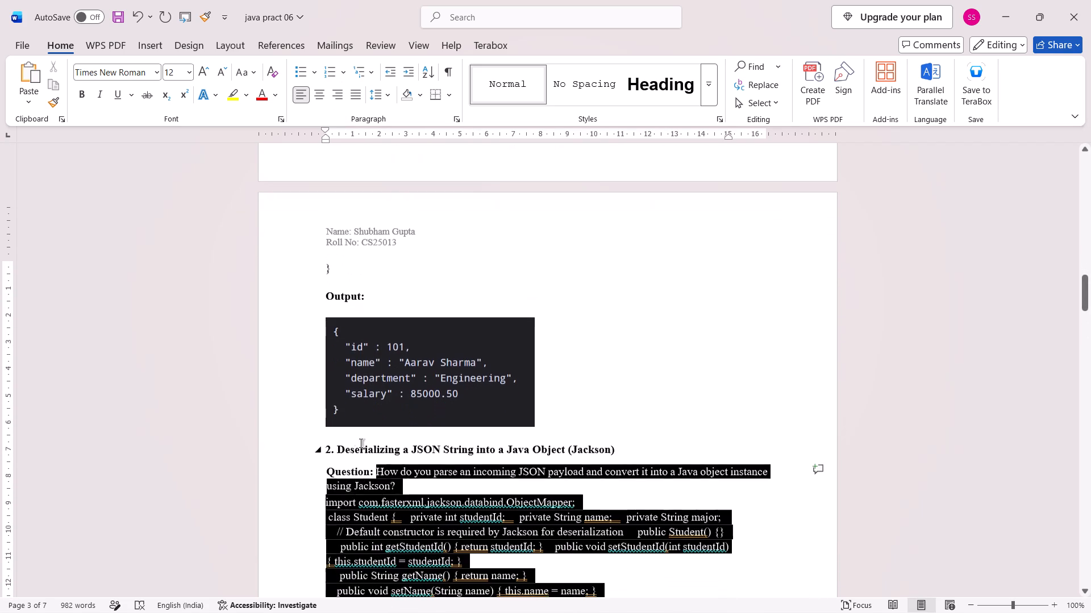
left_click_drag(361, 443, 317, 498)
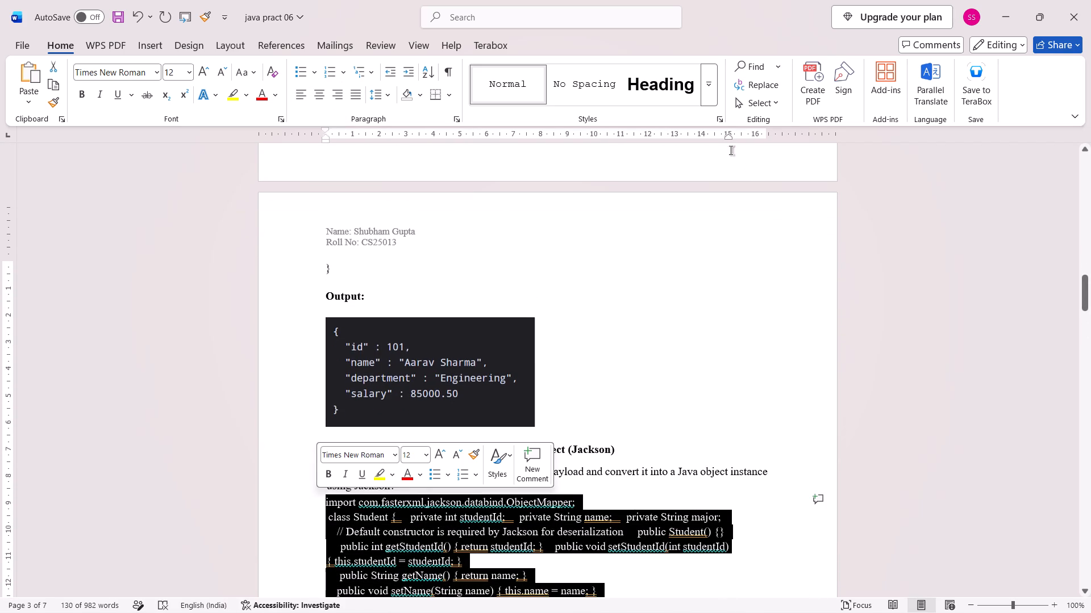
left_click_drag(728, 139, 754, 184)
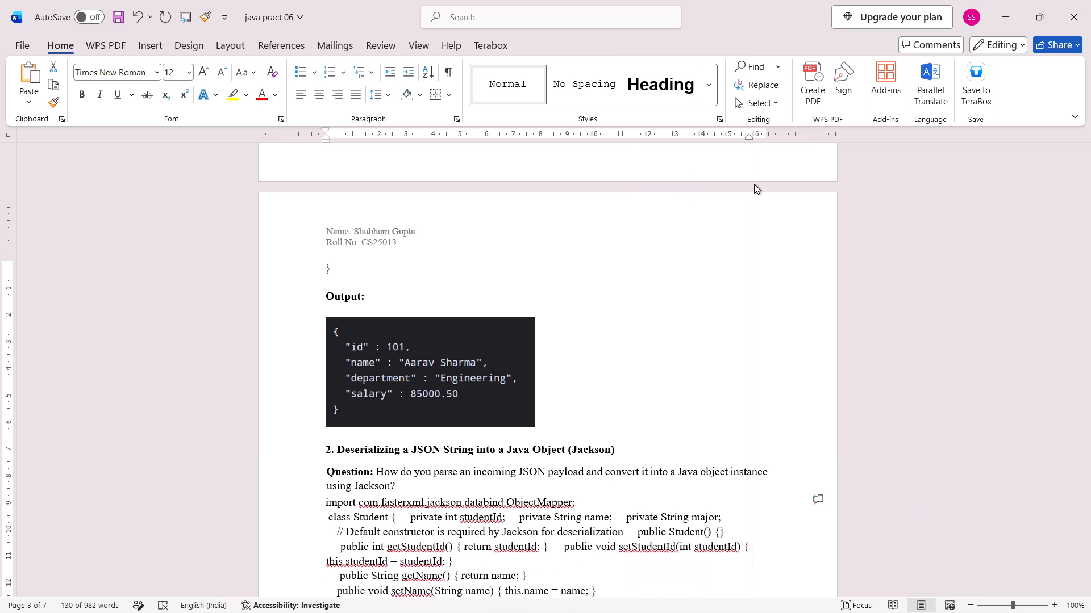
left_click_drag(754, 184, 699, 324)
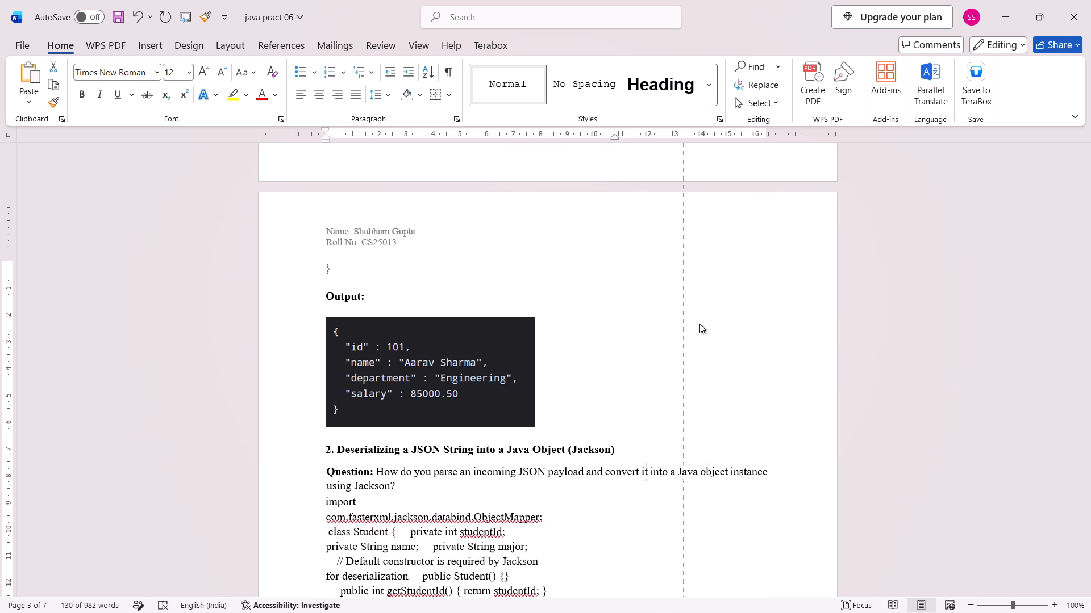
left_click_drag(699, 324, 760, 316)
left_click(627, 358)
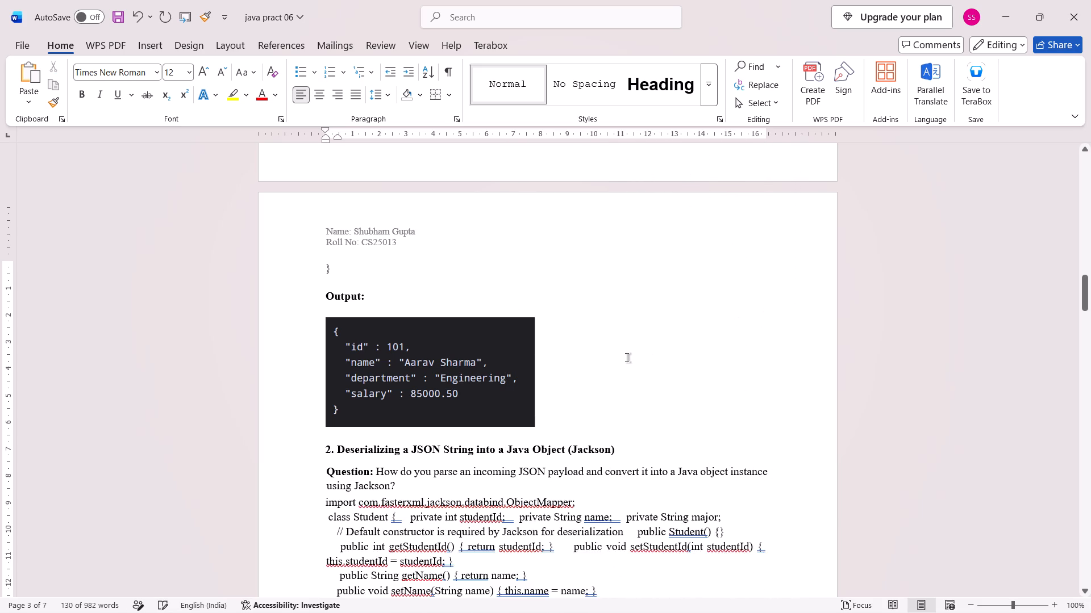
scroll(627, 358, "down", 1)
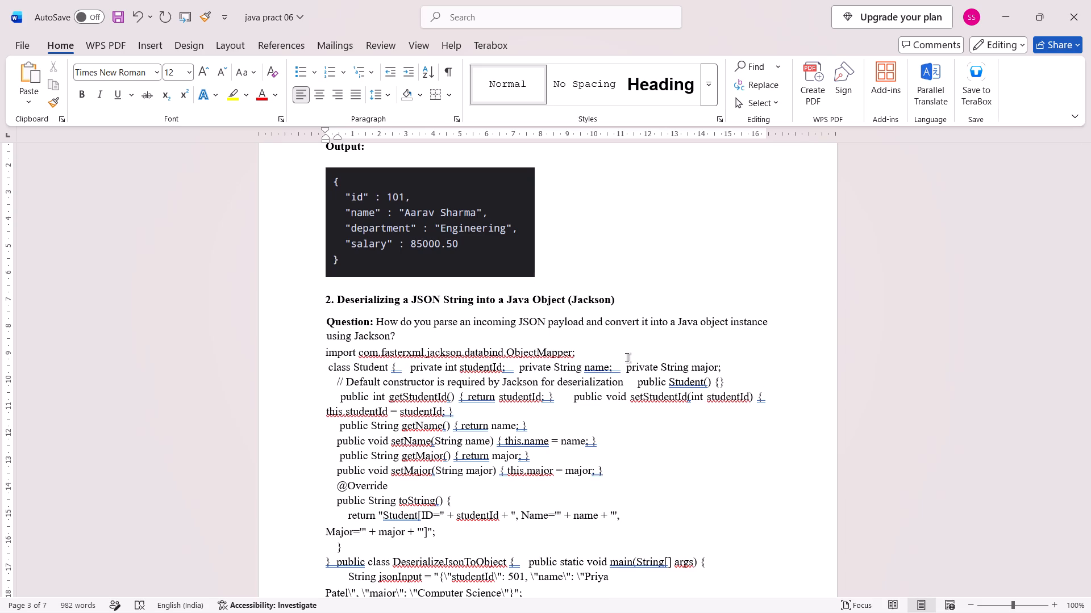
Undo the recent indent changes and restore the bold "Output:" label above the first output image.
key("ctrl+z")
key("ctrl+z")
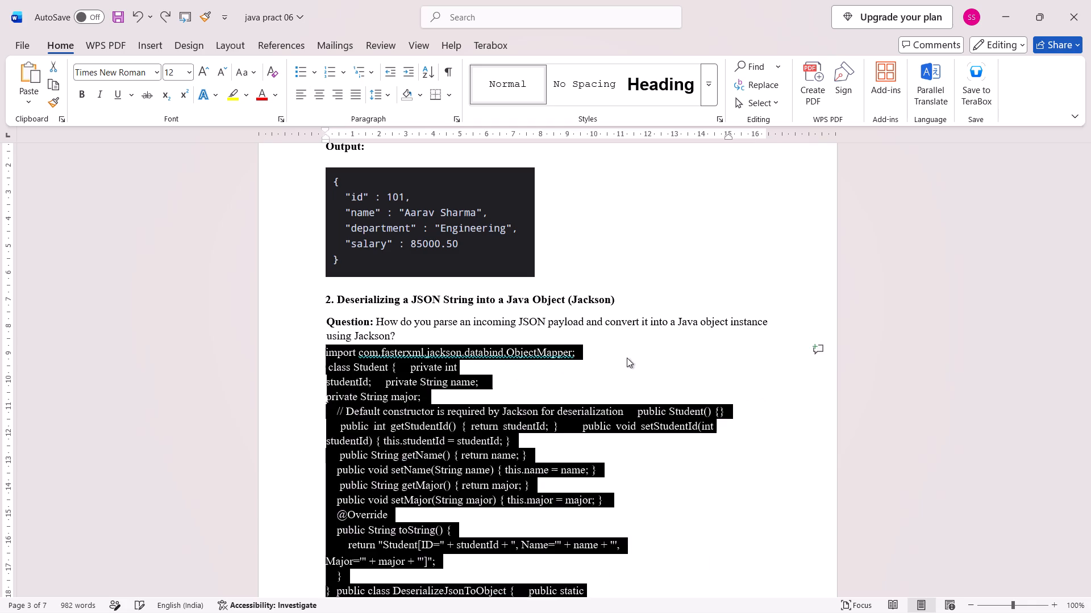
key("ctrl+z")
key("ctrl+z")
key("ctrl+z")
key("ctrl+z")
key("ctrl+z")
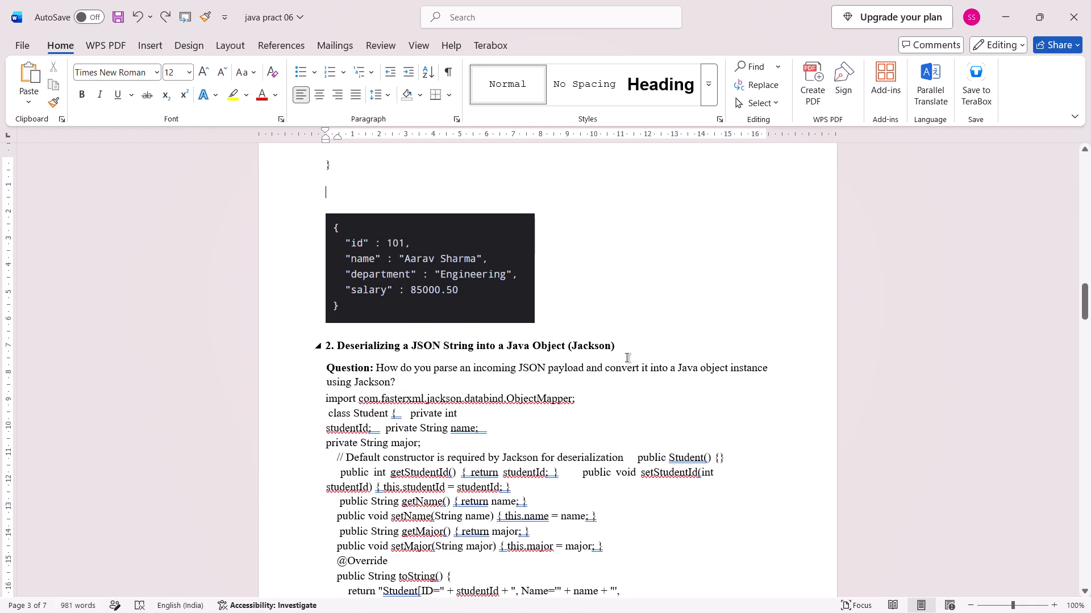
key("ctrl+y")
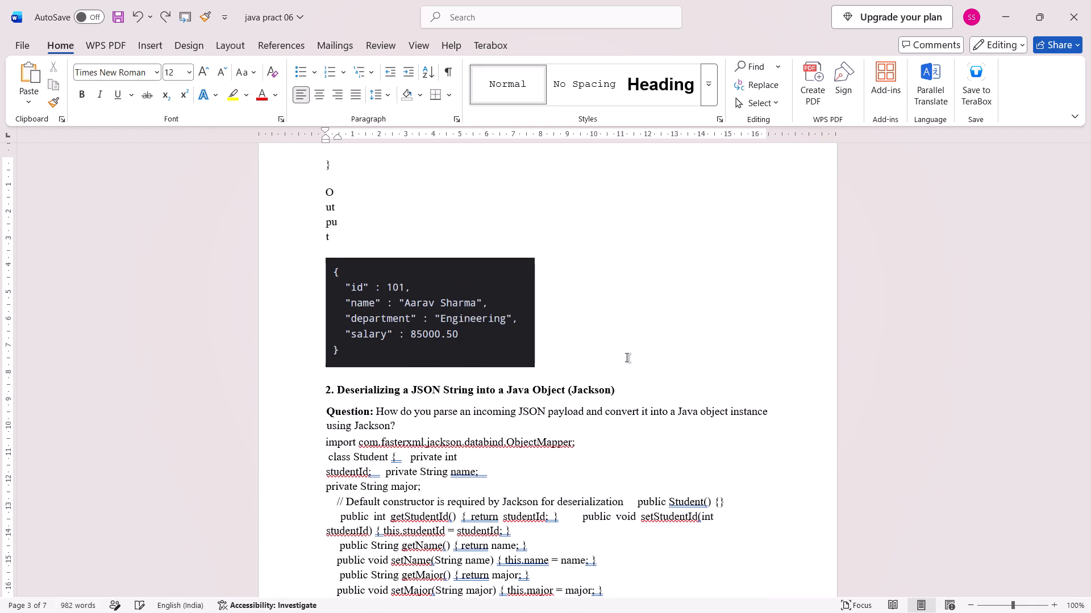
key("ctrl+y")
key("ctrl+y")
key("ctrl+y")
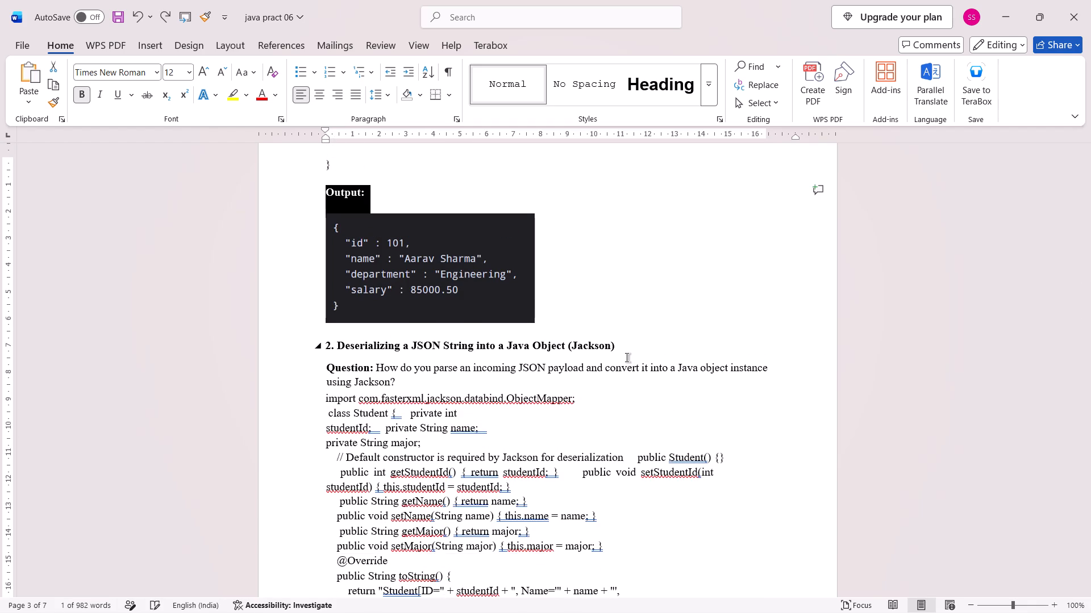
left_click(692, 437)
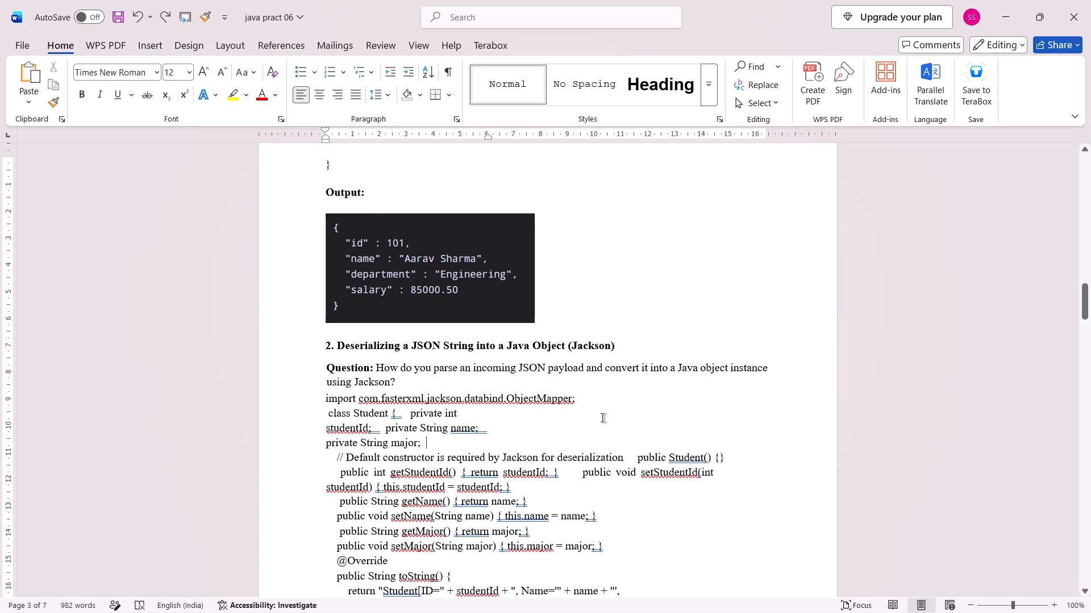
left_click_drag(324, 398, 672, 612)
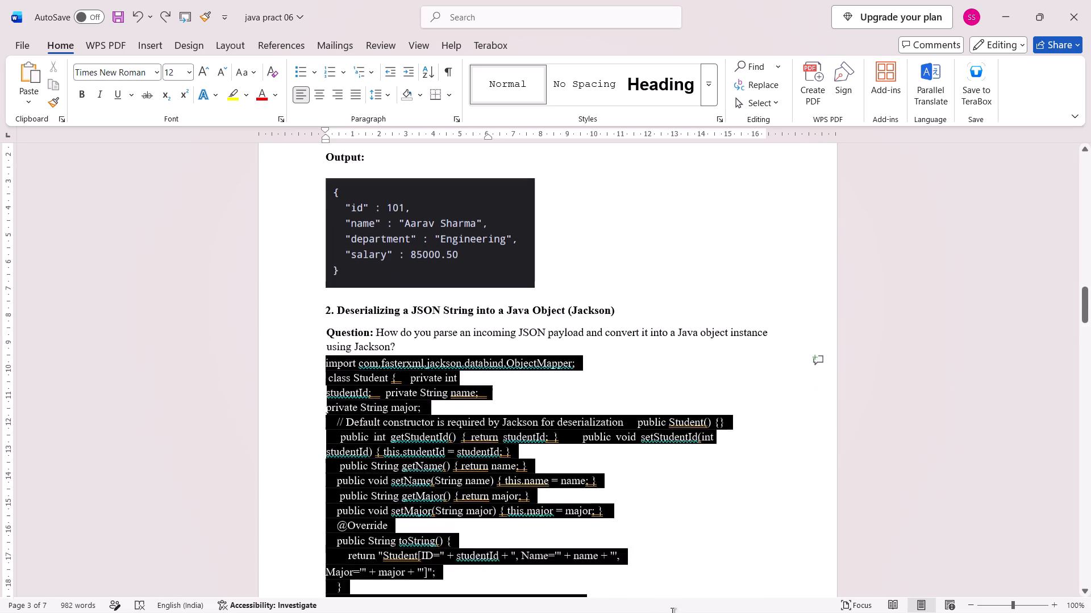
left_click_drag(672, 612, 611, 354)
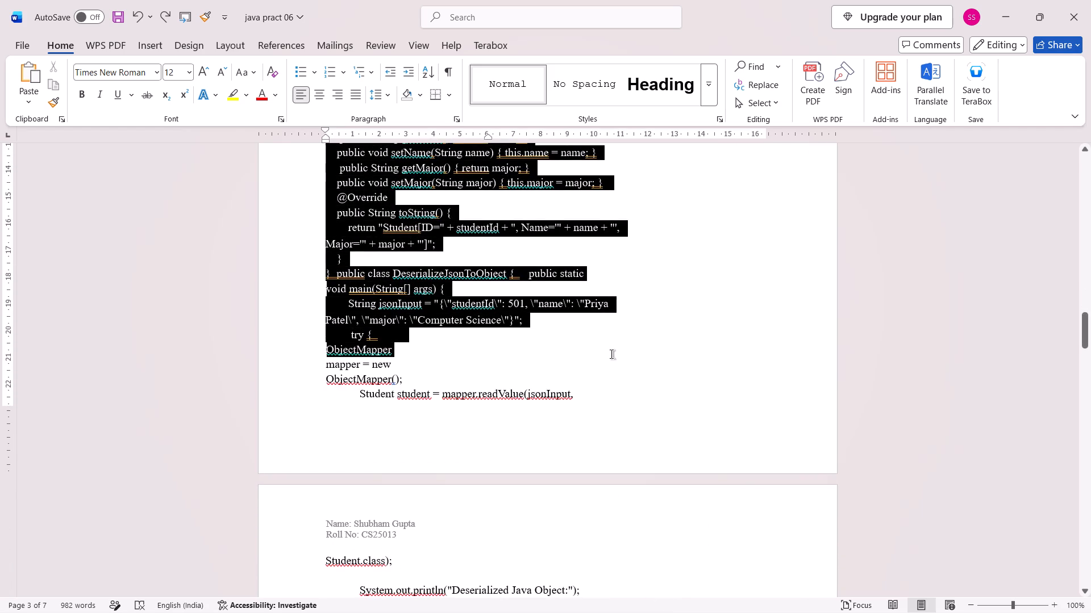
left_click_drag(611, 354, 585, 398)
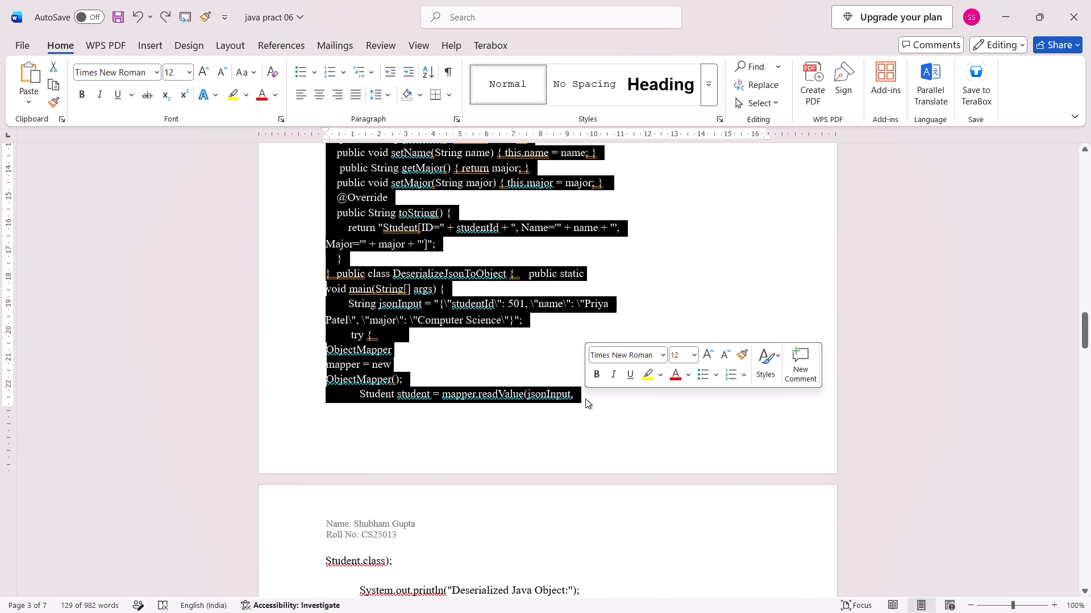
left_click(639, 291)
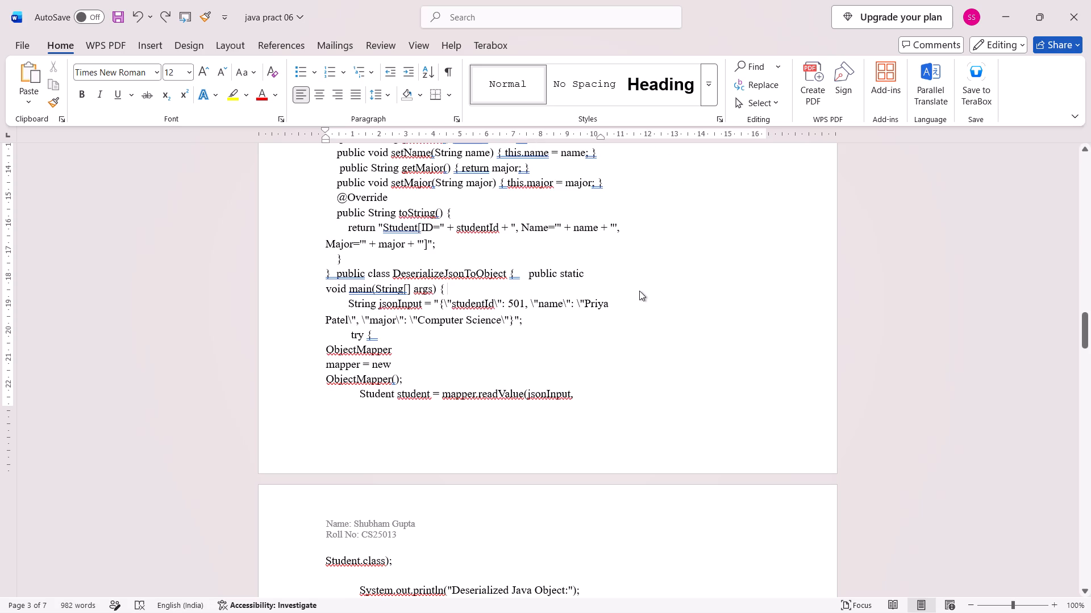
Add the copied bold "Output:" label above the second example's "Deserialized Java Object" output image, without a blank line below it.
scroll(639, 291, "down", 3)
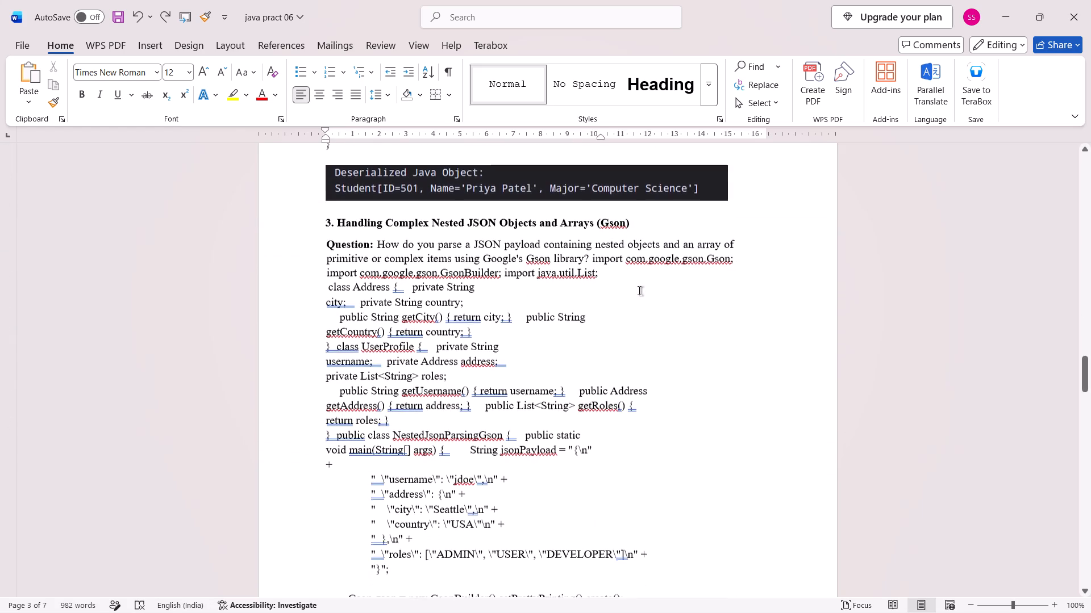
scroll(480, 267, "up", 1)
left_click(348, 367)
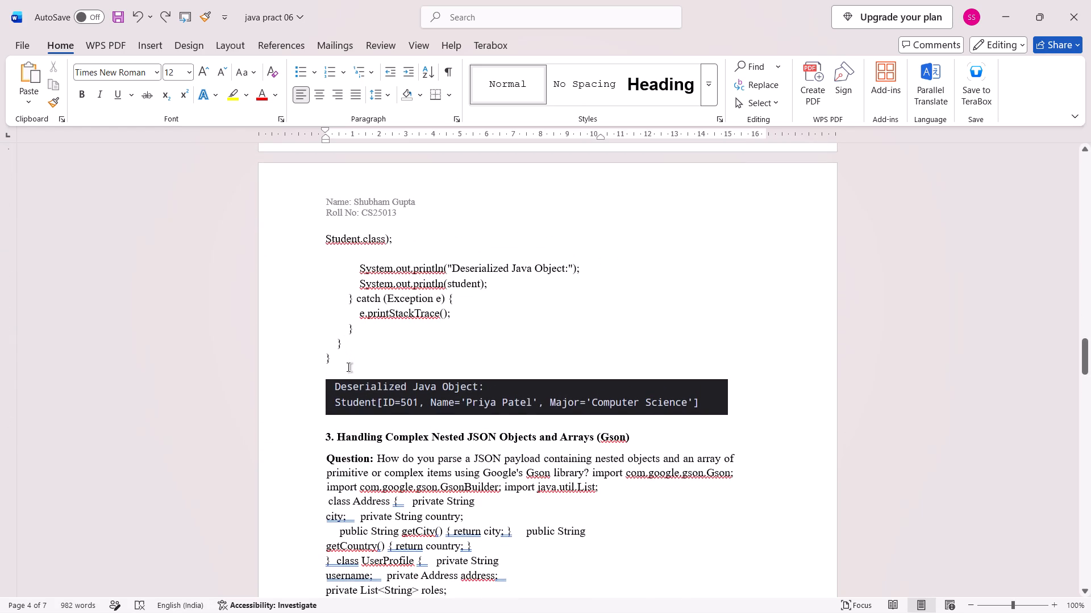
key("Return")
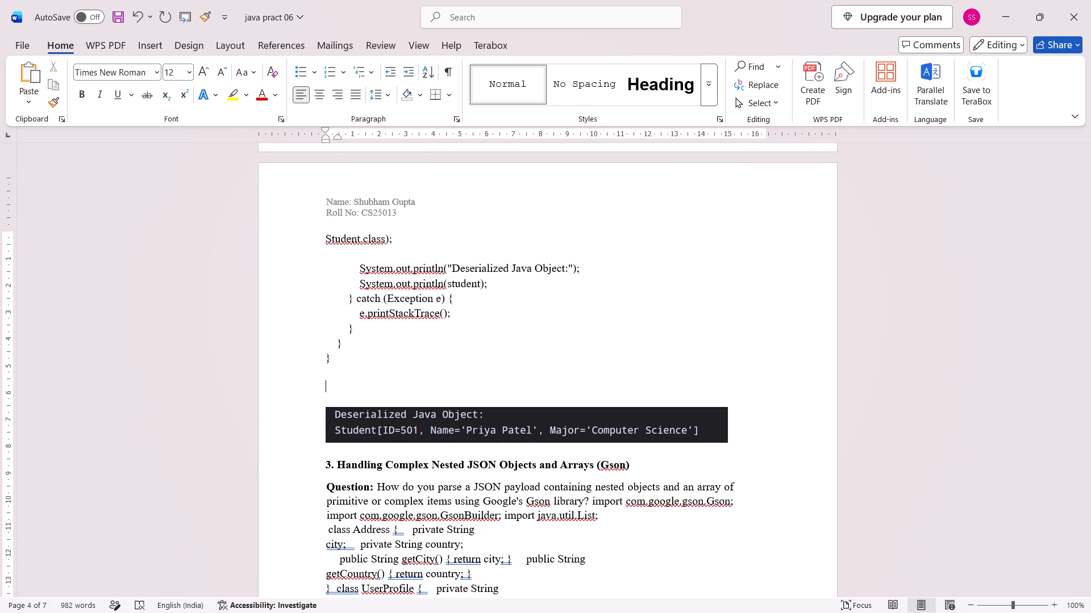
key("super+v")
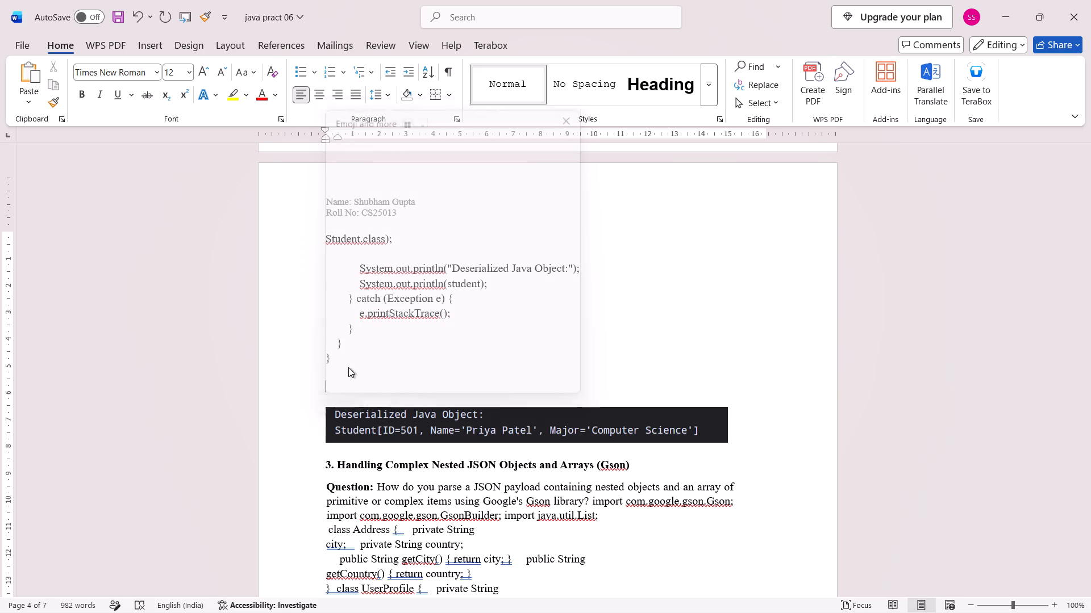
left_click(428, 215)
key("ctrl+v")
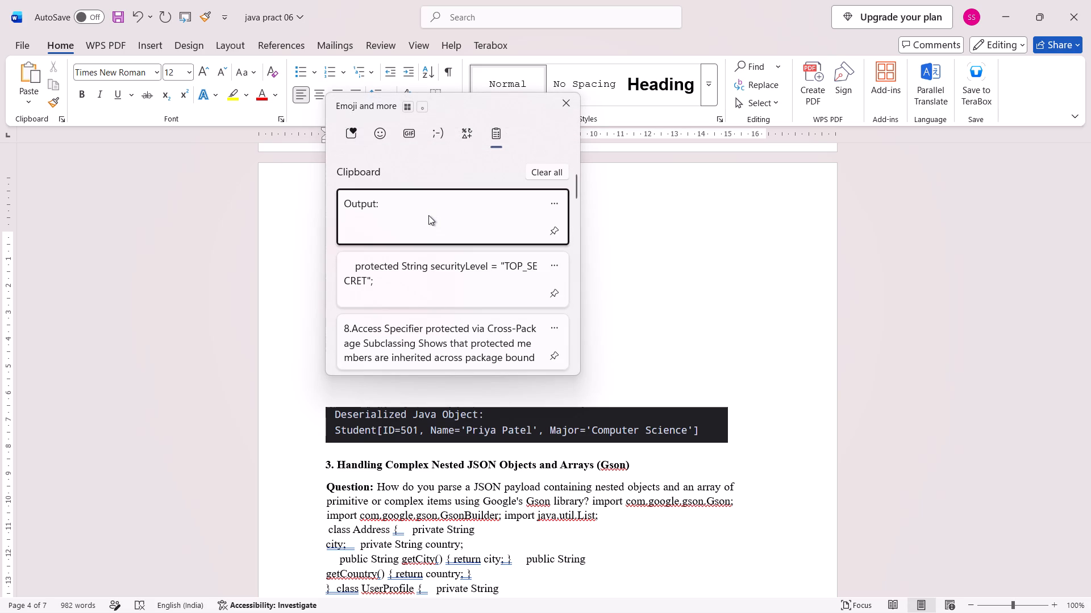
key("BackSpace")
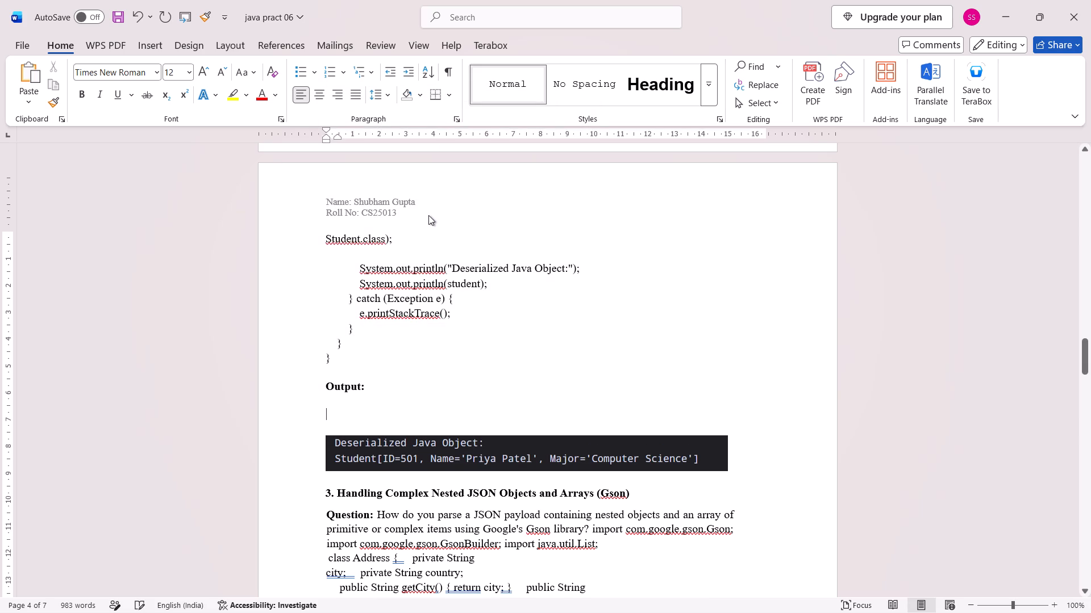
key("BackSpace")
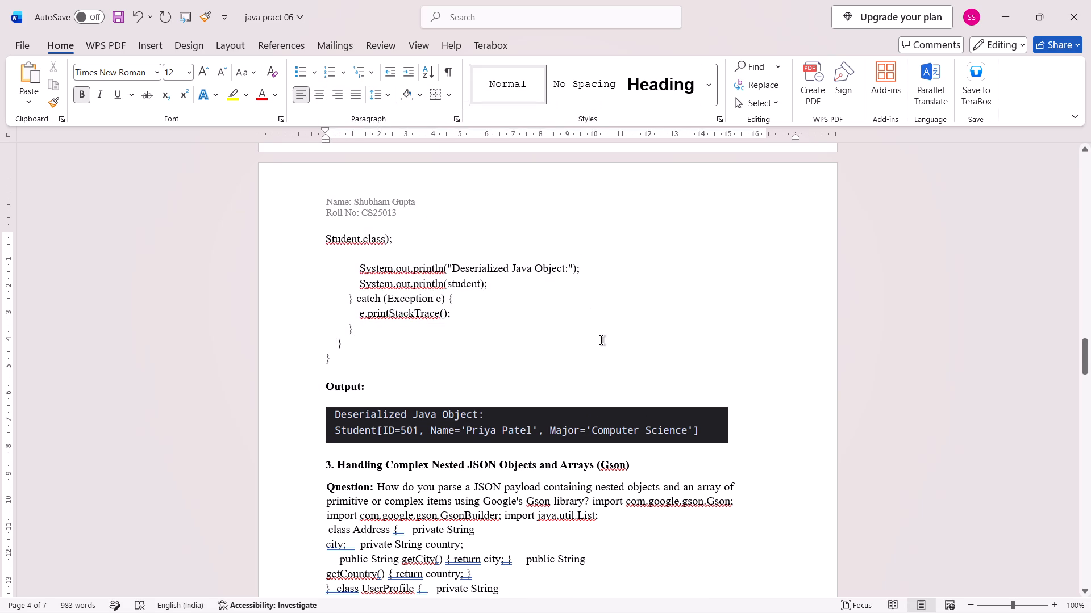
Widen the right indent of the third example's code, from "class Address" through the "String jsonPayload" line, to about 15 cm.
scroll(601, 340, "down", 2)
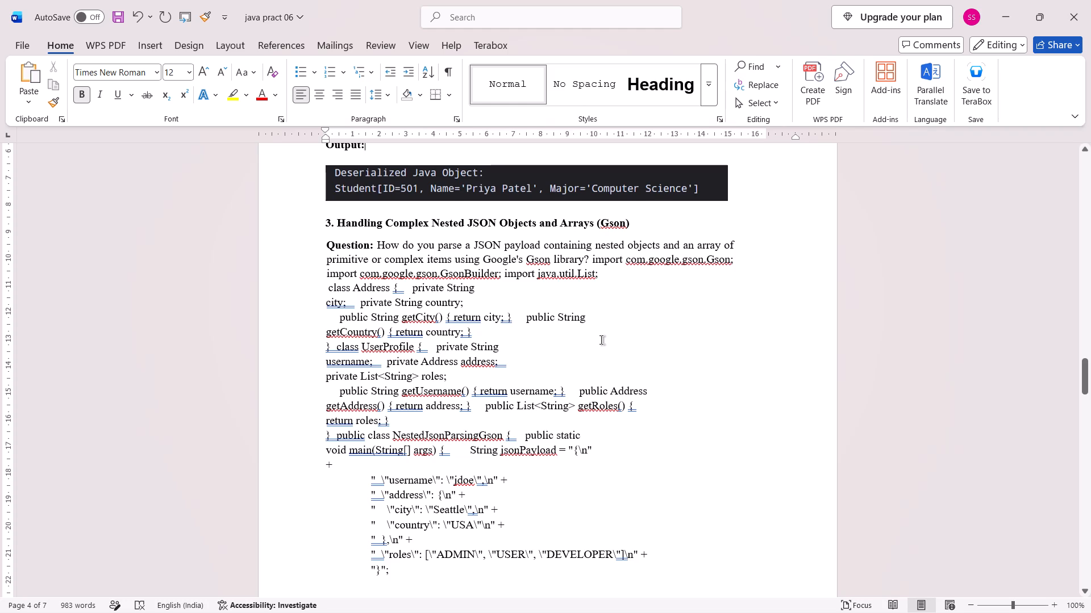
scroll(601, 340, "down", 2)
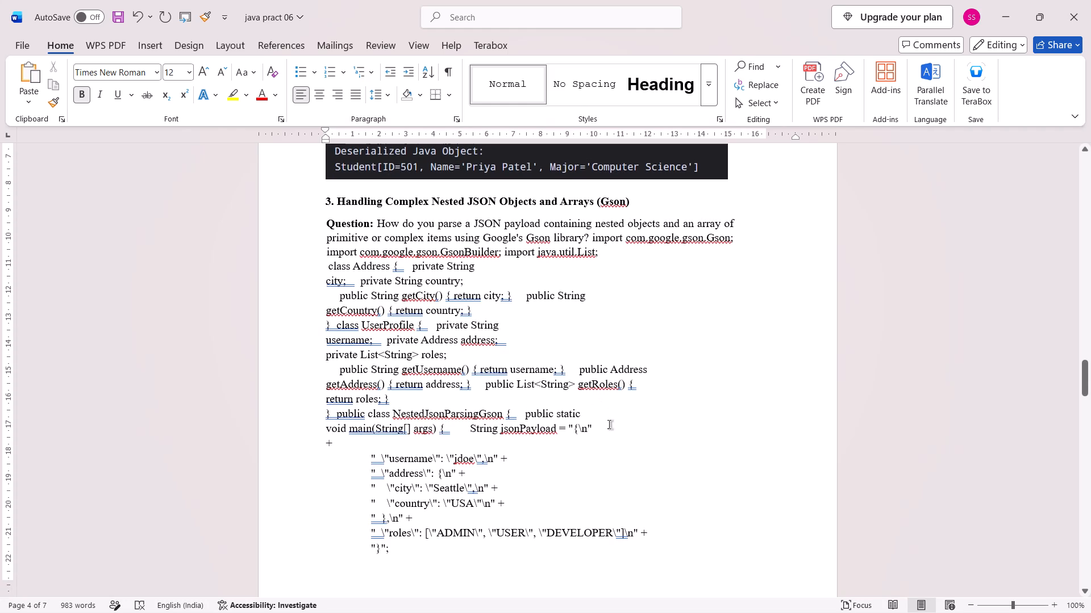
left_click_drag(608, 430, 315, 264)
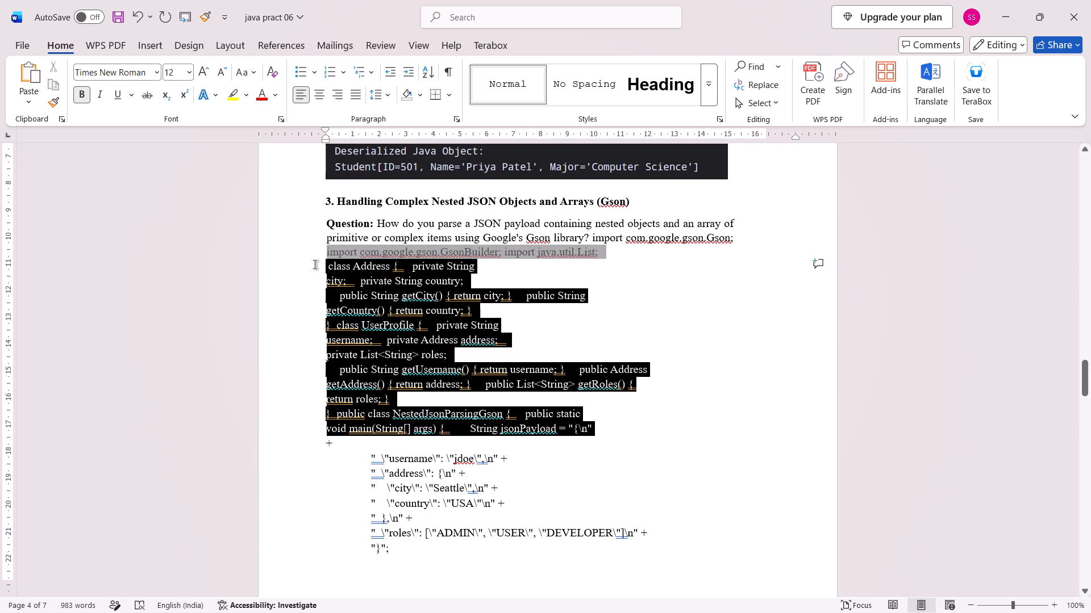
left_click_drag(315, 264, 329, 271)
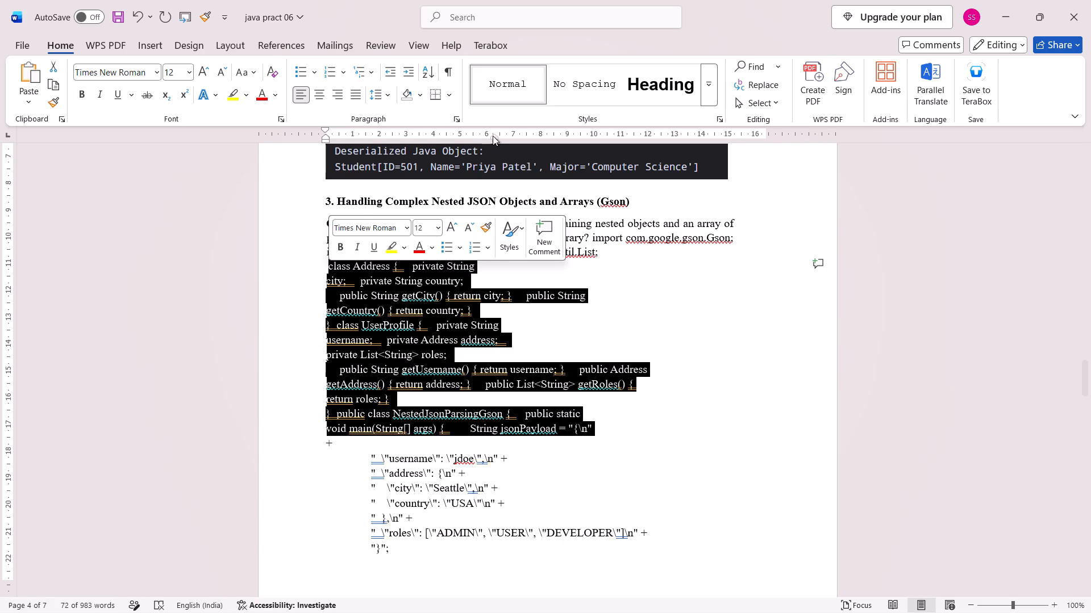
left_click_drag(493, 135, 668, 145)
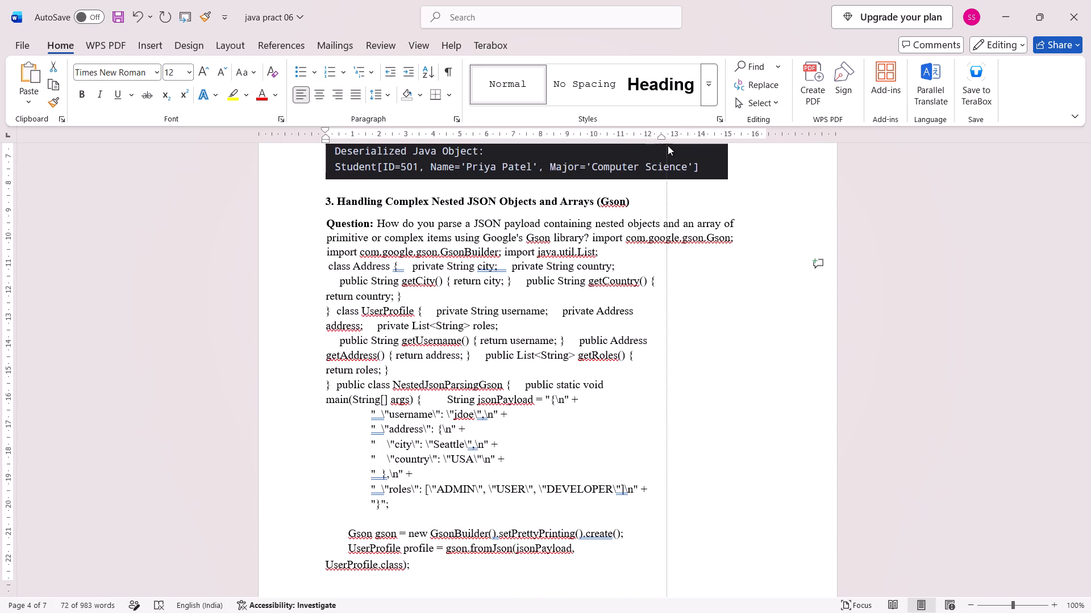
left_click_drag(668, 145, 582, 174)
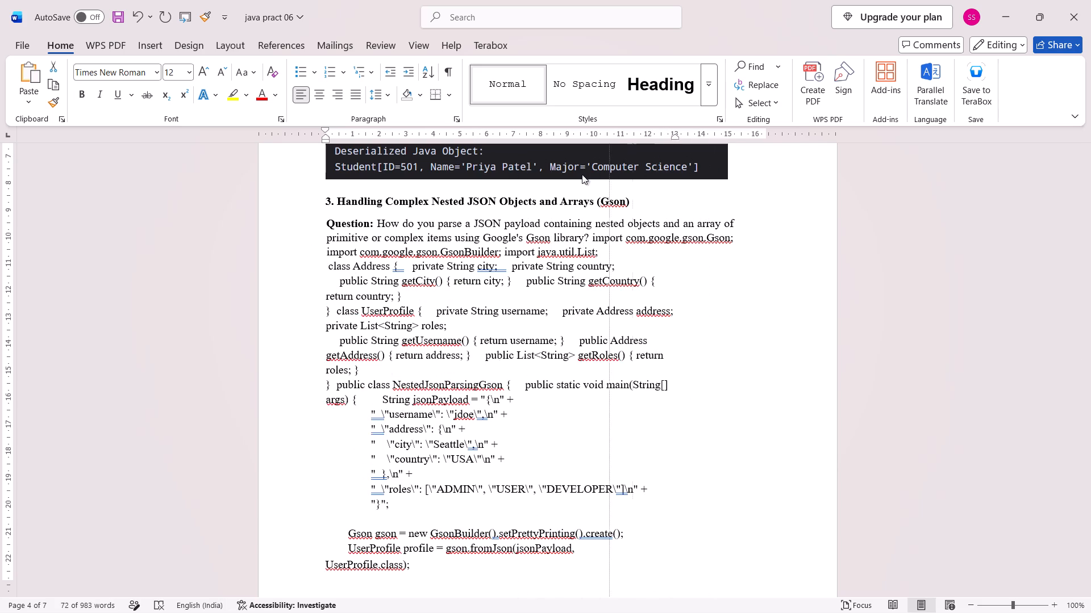
left_click_drag(582, 174, 731, 169)
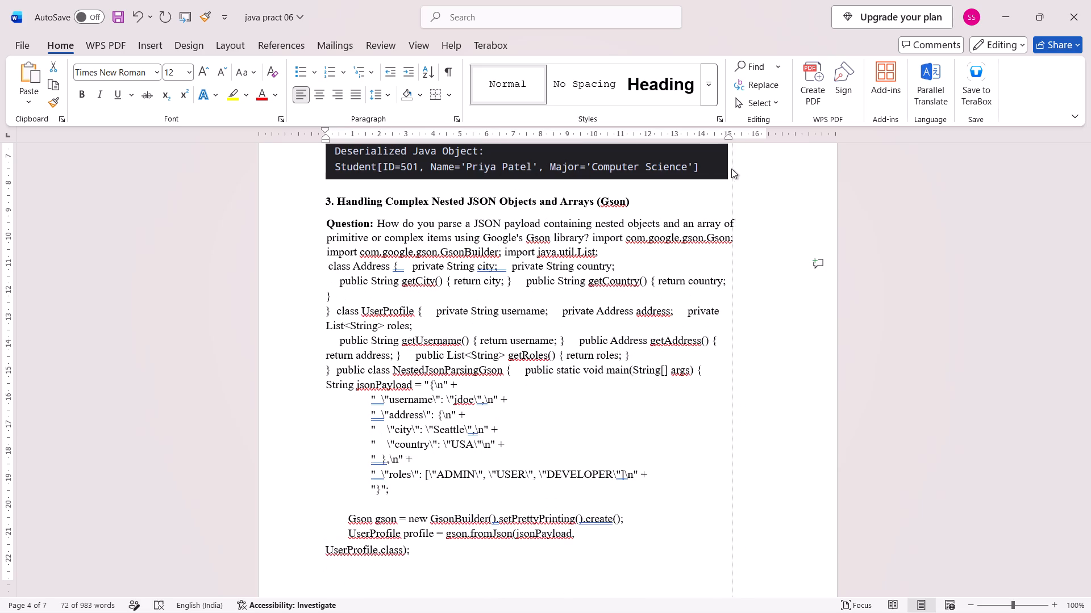
left_click_drag(731, 169, 726, 171)
left_click(788, 339)
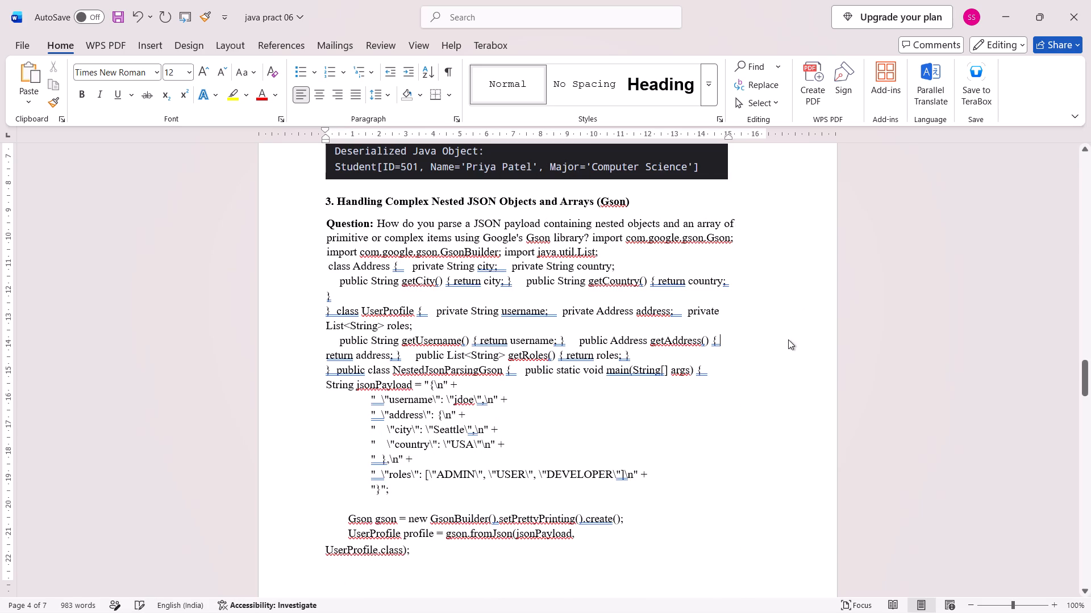
Start the third example's Gson import statements on a new line, separate from the question text.
scroll(788, 339, "down", 2)
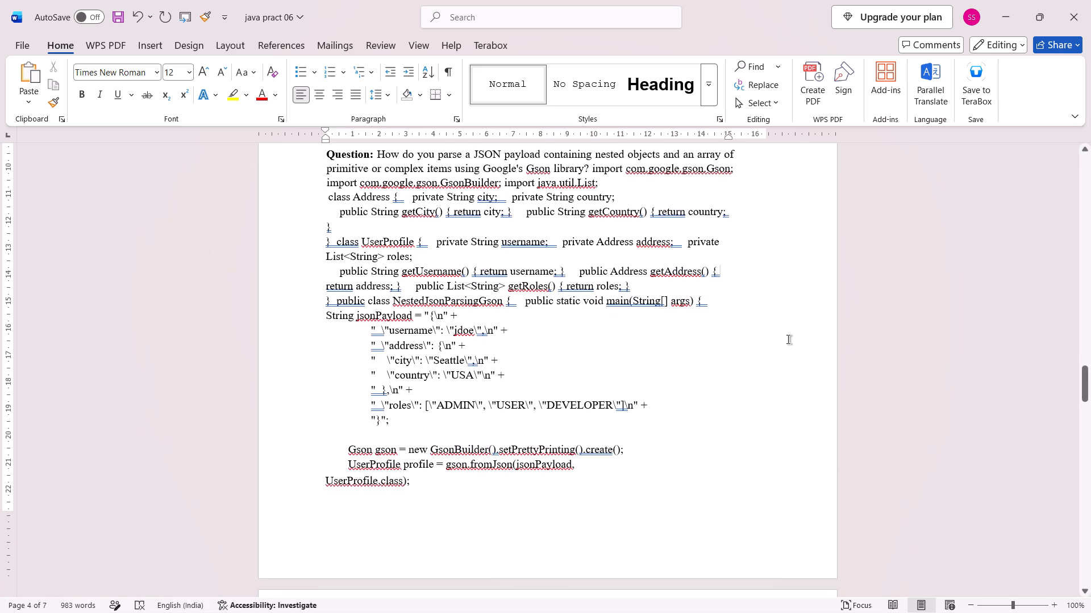
scroll(788, 339, "down", 3)
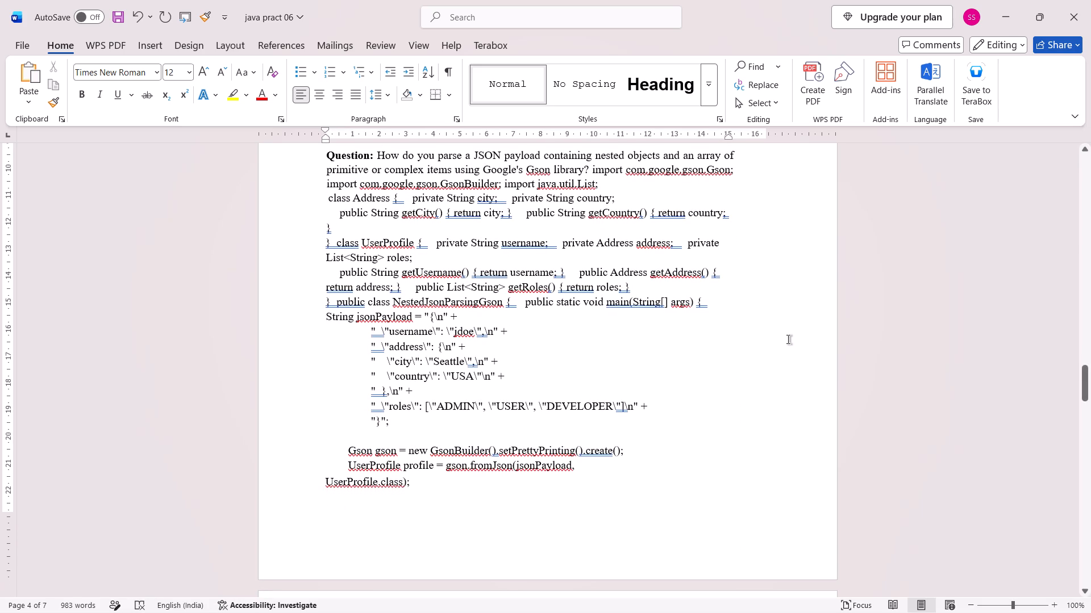
scroll(788, 339, "down", 2)
left_click(593, 169)
key("Return")
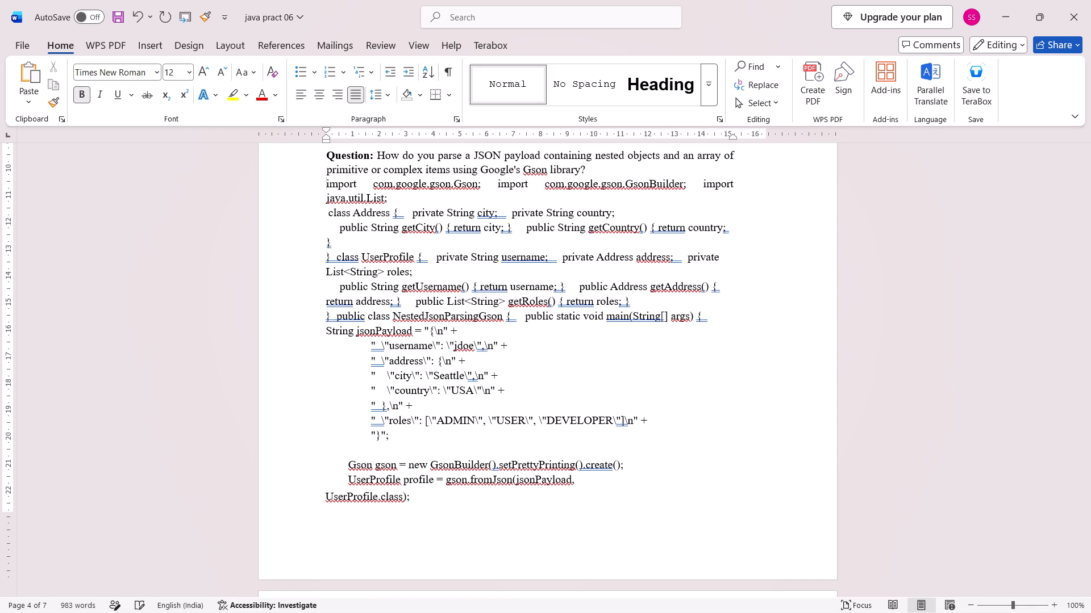
Review the layout of the remaining code examples and output images, and return to the JSON overview on the first page.
scroll(593, 169, "down", 1)
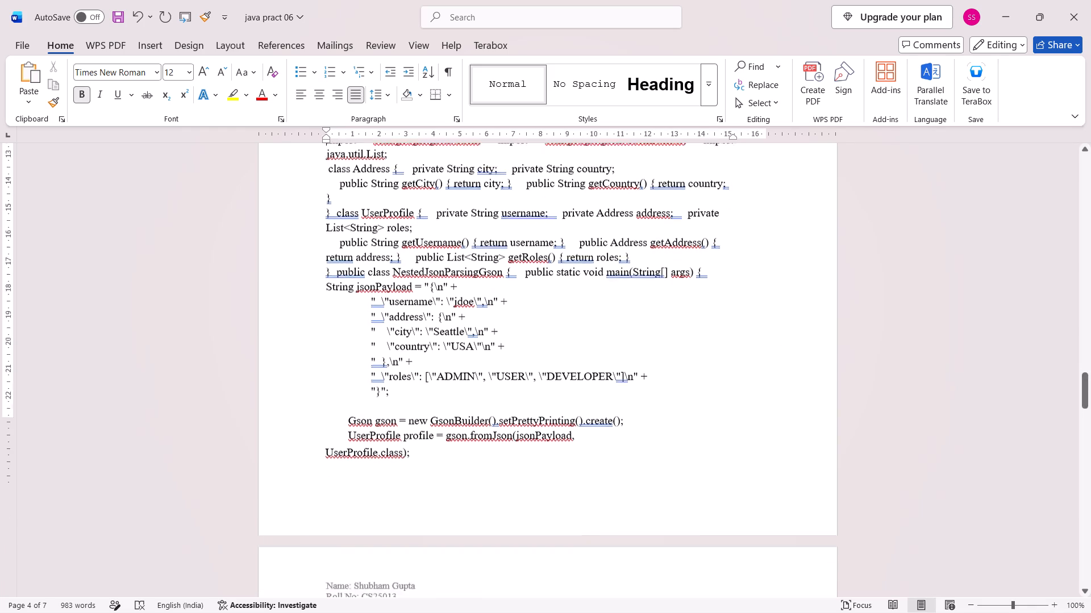
scroll(593, 169, "down", 3)
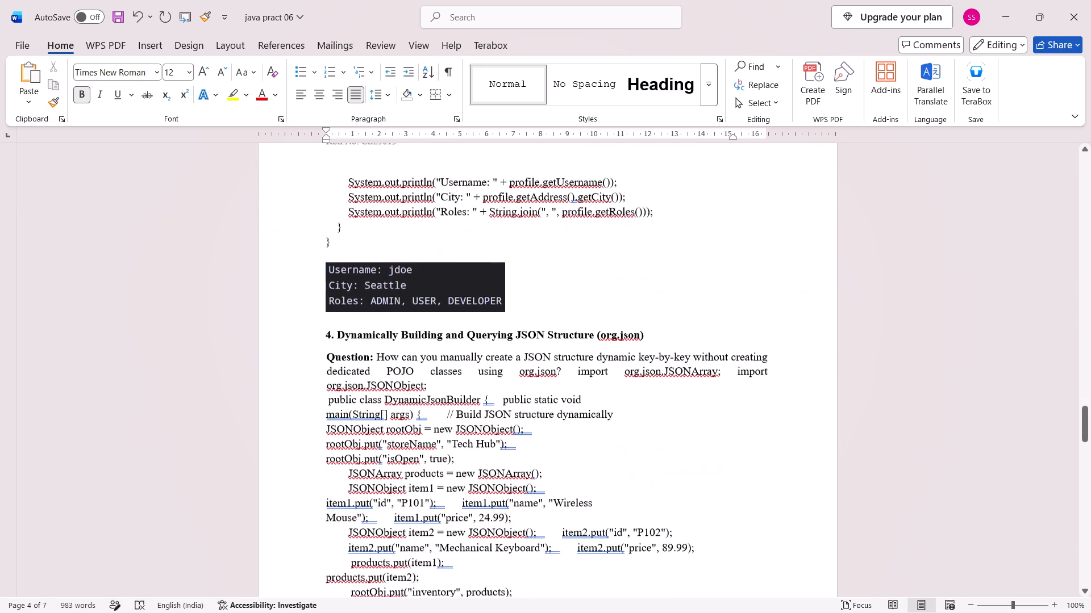
scroll(593, 169, "down", 3)
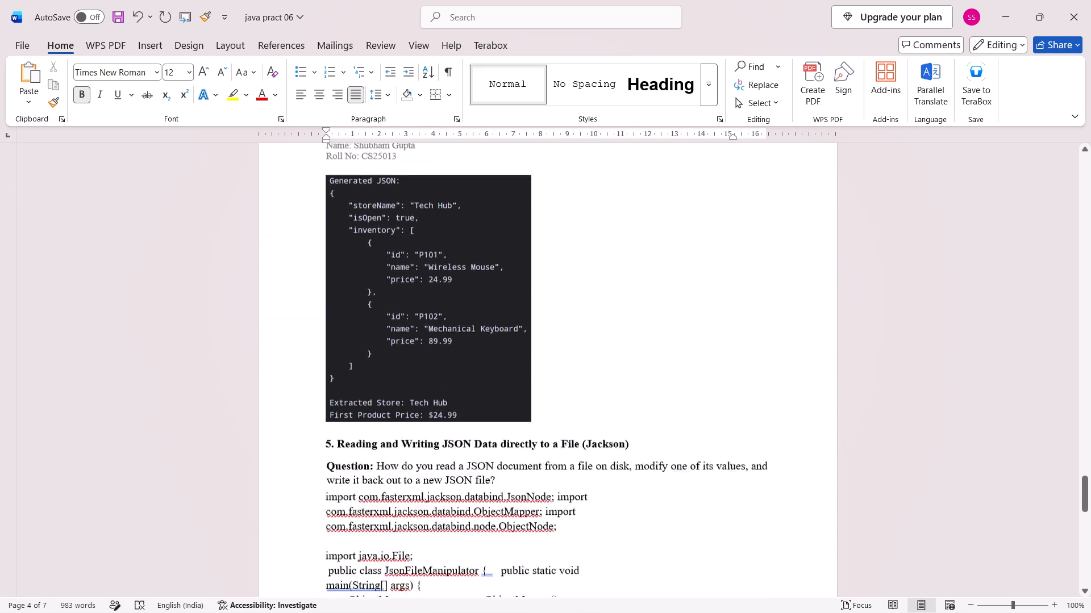
scroll(593, 169, "down", 8)
scroll(593, 169, "up", 4)
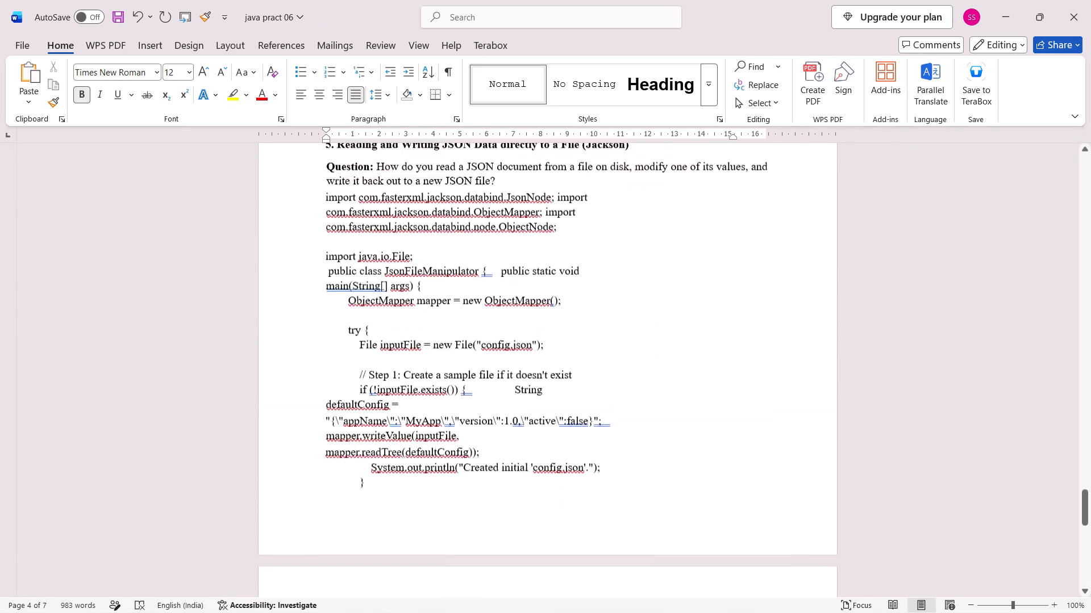
scroll(593, 169, "up", 13)
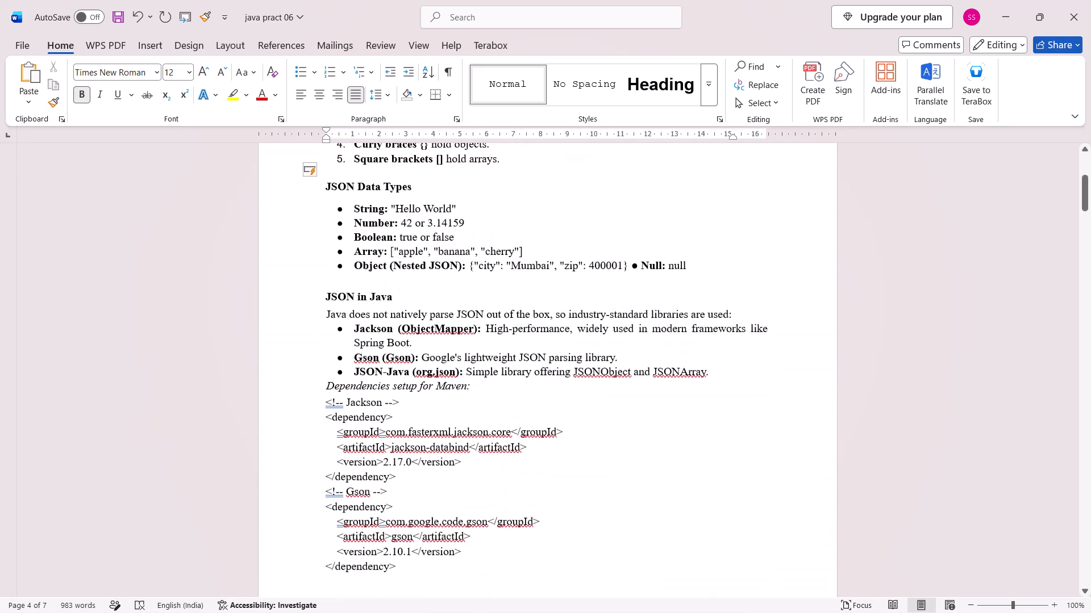
scroll(593, 169, "up", 5)
scroll(593, 169, "down", 1)
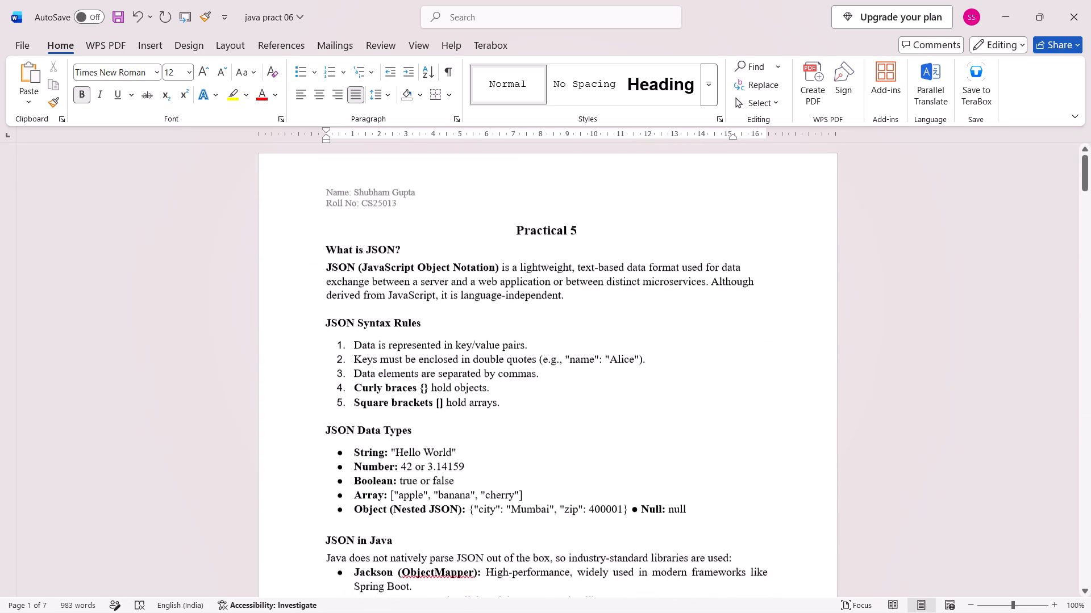
scroll(593, 169, "up", 2)
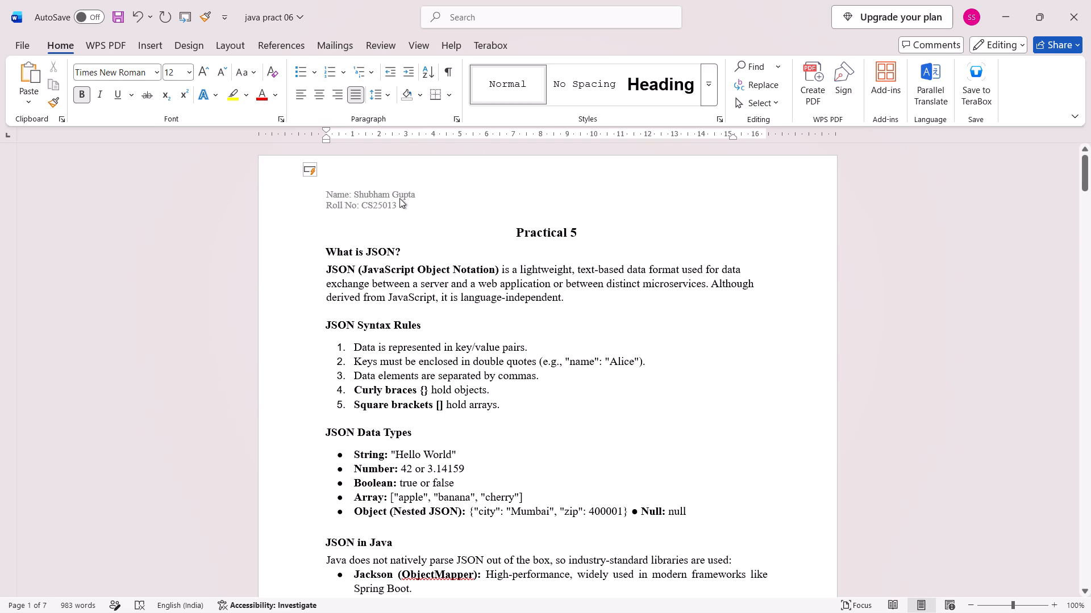
Split the "Null: null" entry from the "Object (Nested JSON)" bullet onto its own line under JSON Data Types.
left_click(634, 511)
key("Return")
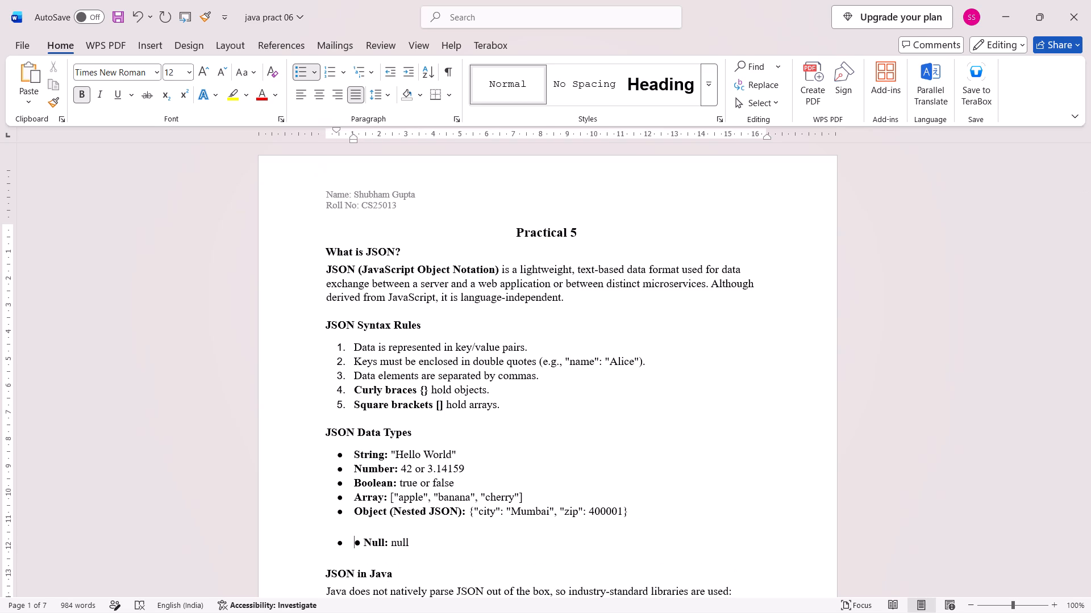
key("BackSpace")
key("BackSpace")
key("BackSpace")
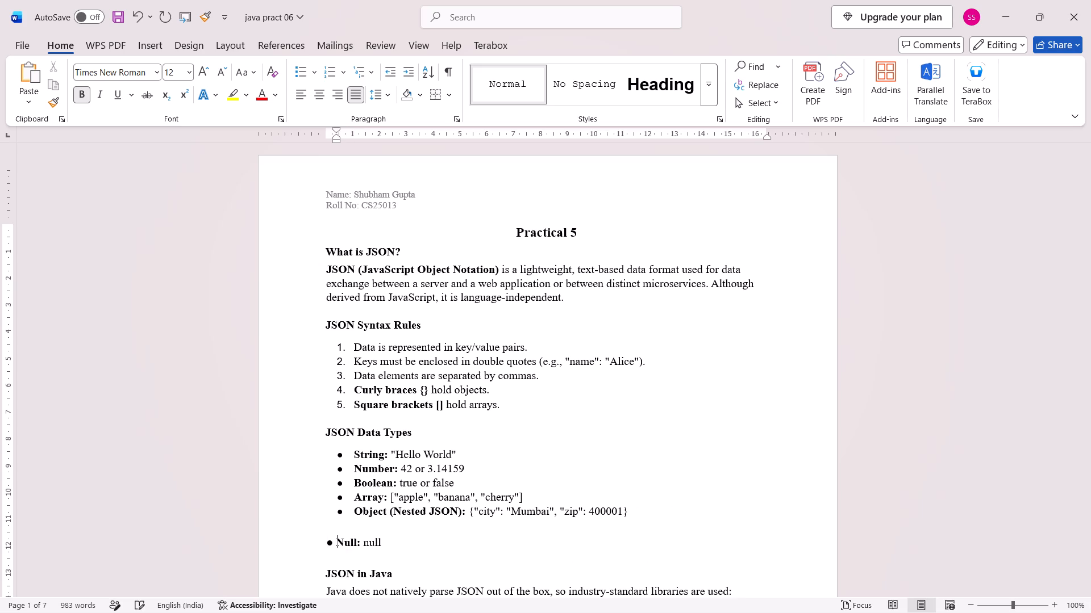
key("BackSpace")
key("BackSpace")
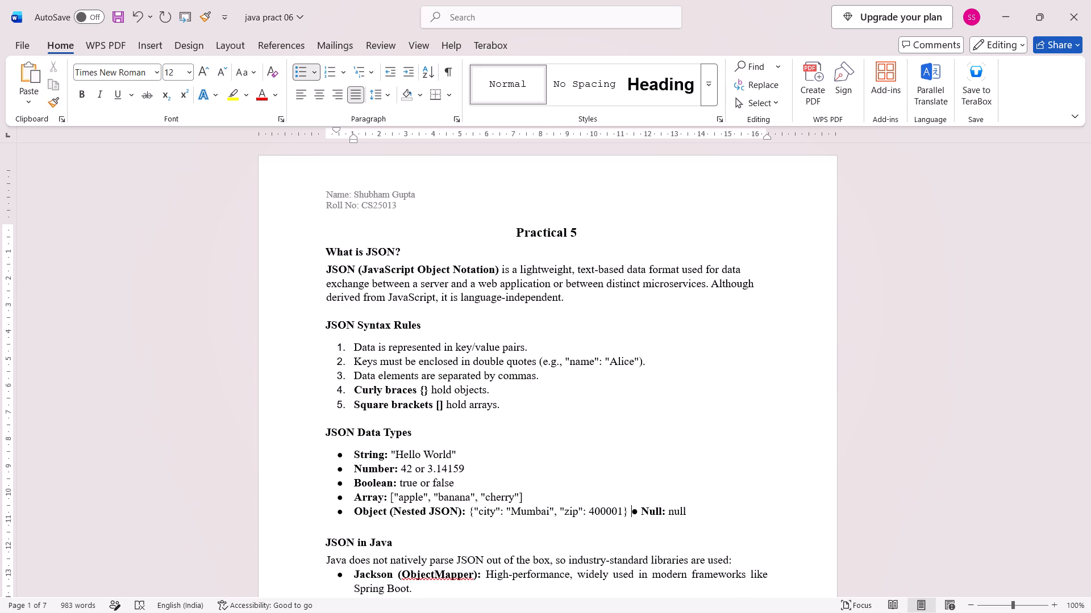
key("Return")
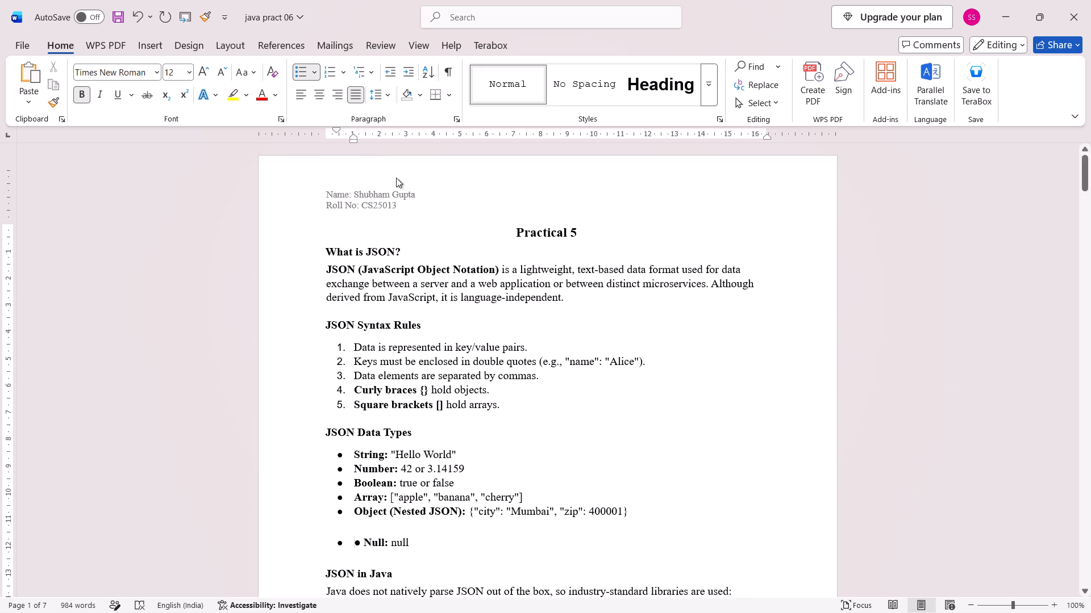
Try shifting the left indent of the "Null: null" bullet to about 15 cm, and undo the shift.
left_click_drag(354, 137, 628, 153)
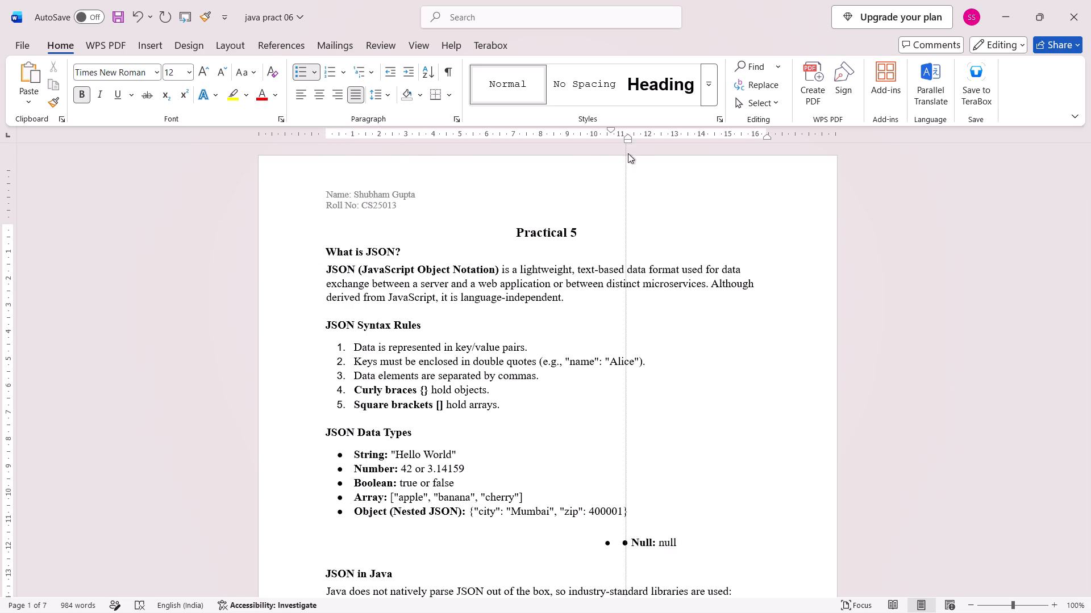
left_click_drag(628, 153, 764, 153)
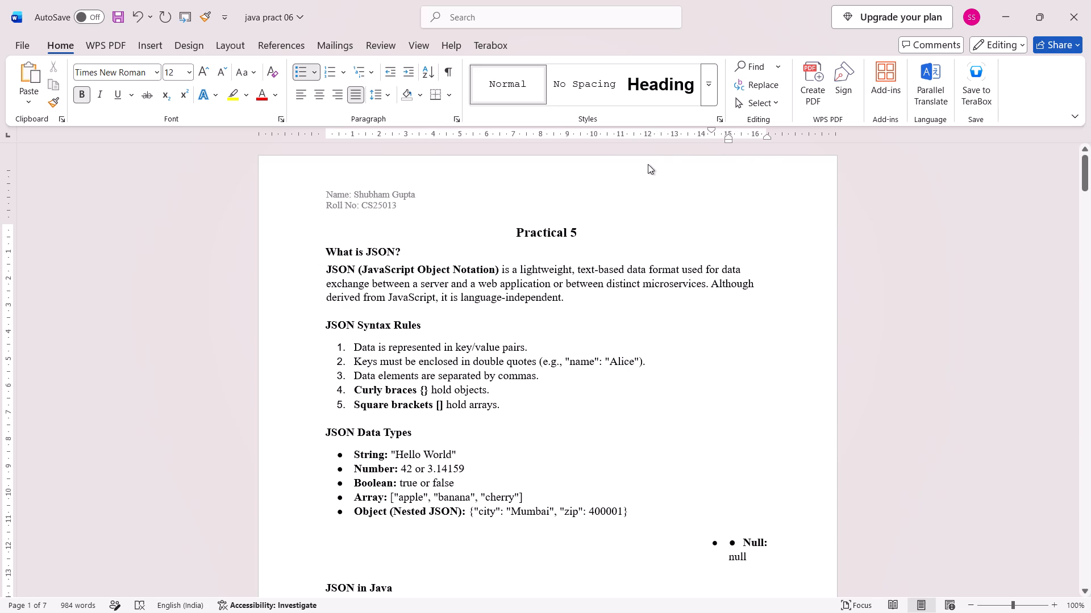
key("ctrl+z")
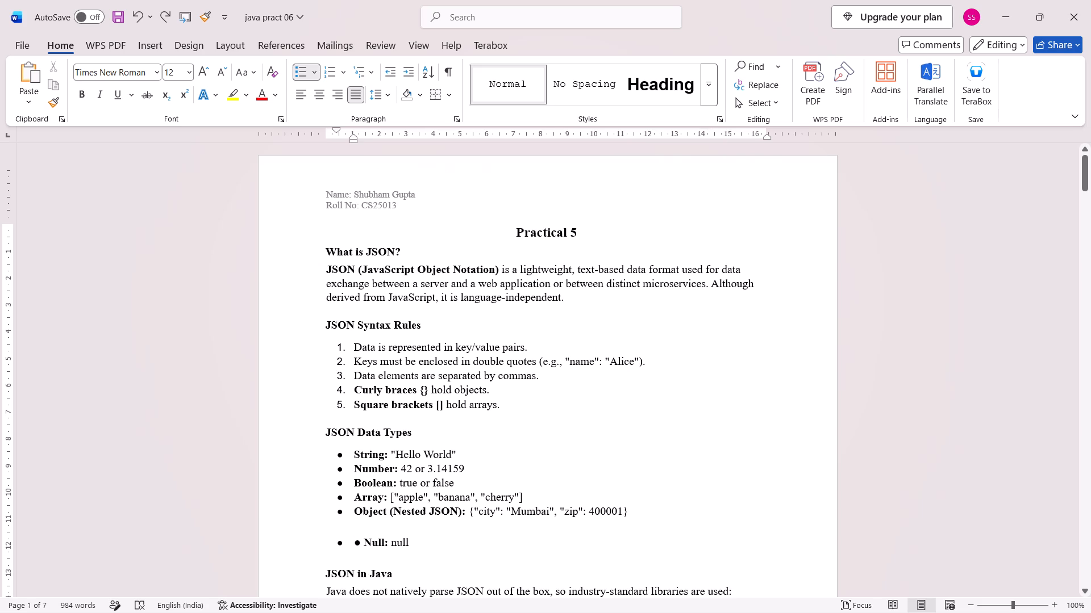
Adjust the "Null: null" bullet's indents to about 0.5 cm for the first line and about 1.3 cm outside the left margin for hanging.
left_click(335, 131)
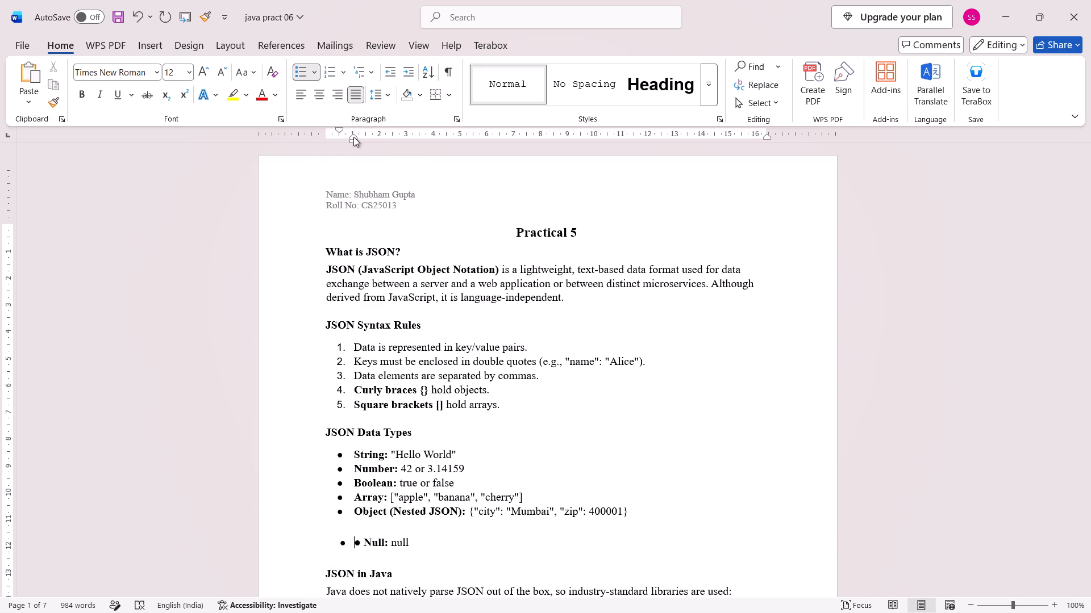
left_click_drag(353, 137, 729, 169)
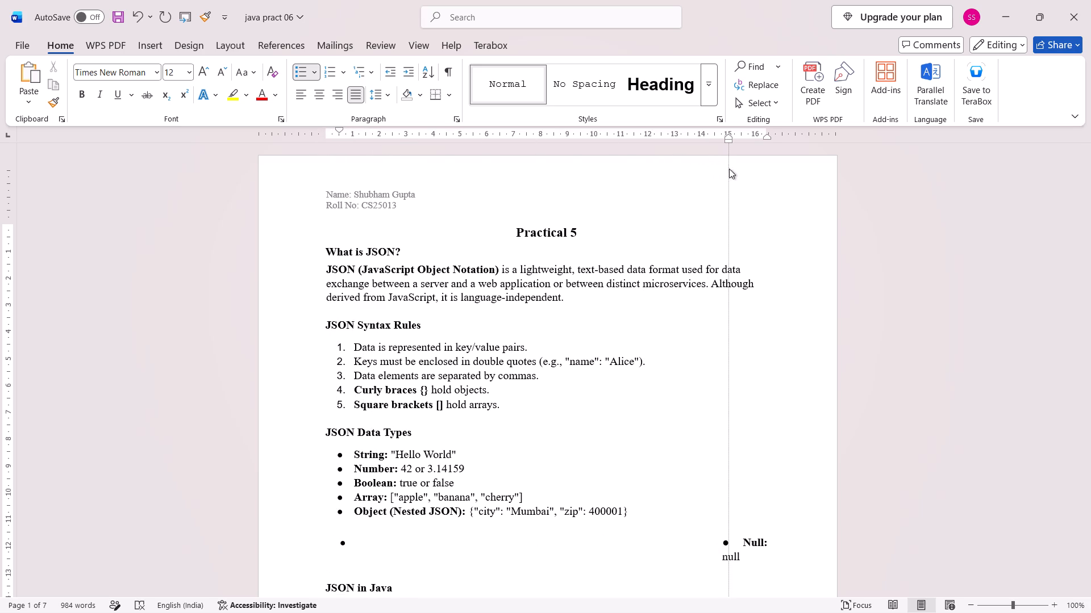
left_click_drag(729, 169, 742, 178)
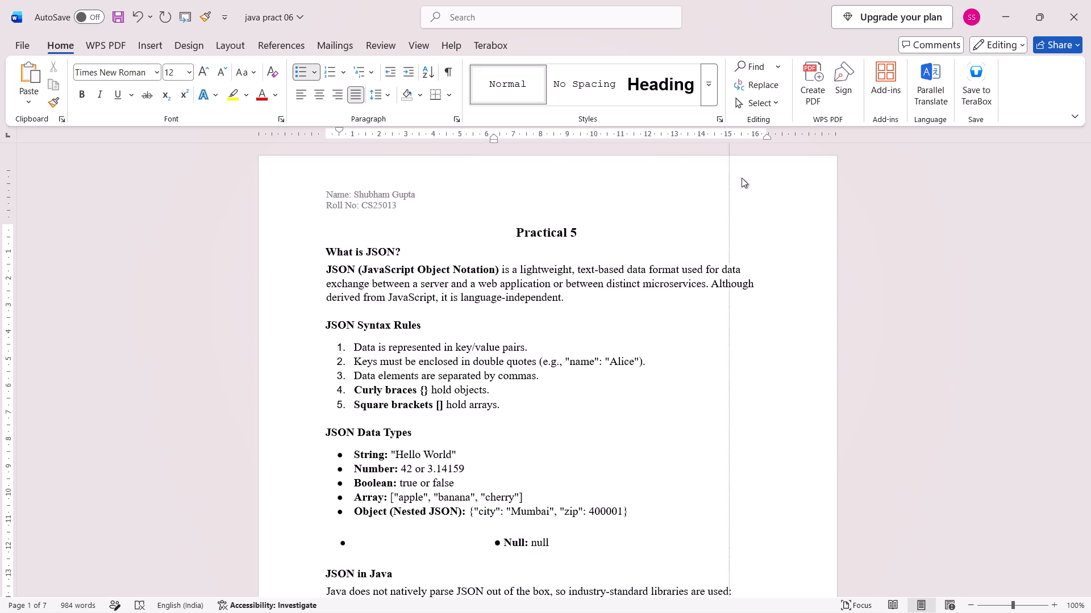
left_click_drag(742, 178, 292, 257)
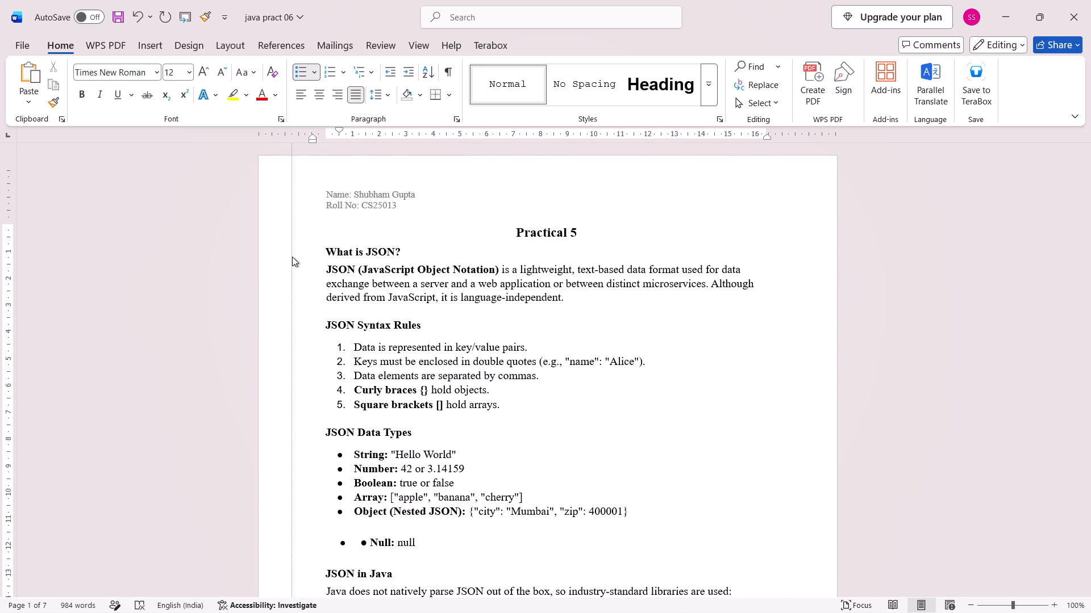
left_click_drag(292, 257, 297, 256)
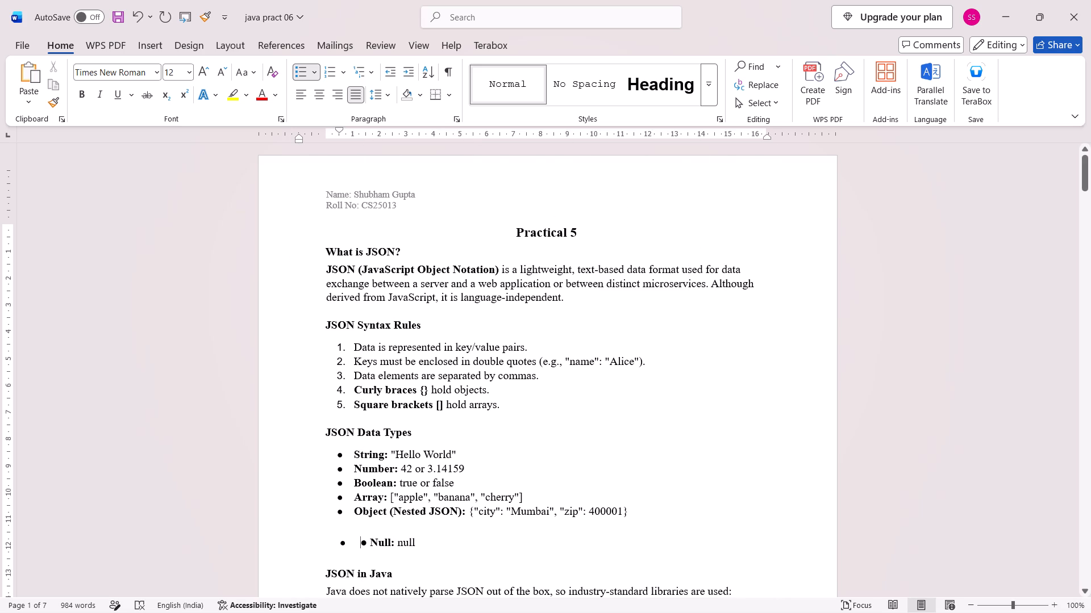
left_click_drag(300, 142, 328, 145)
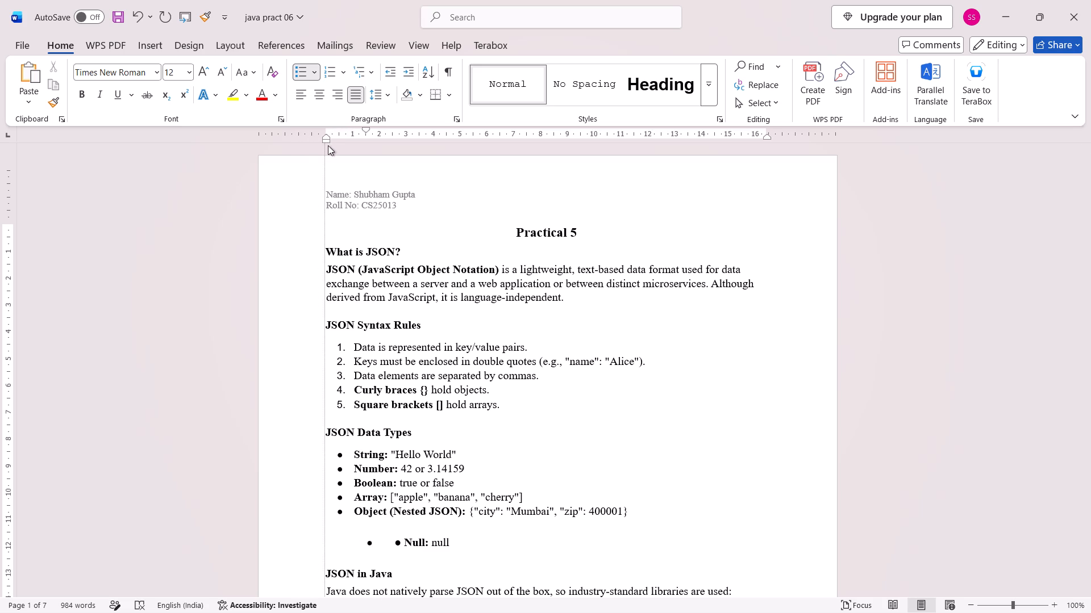
left_click_drag(328, 145, 293, 145)
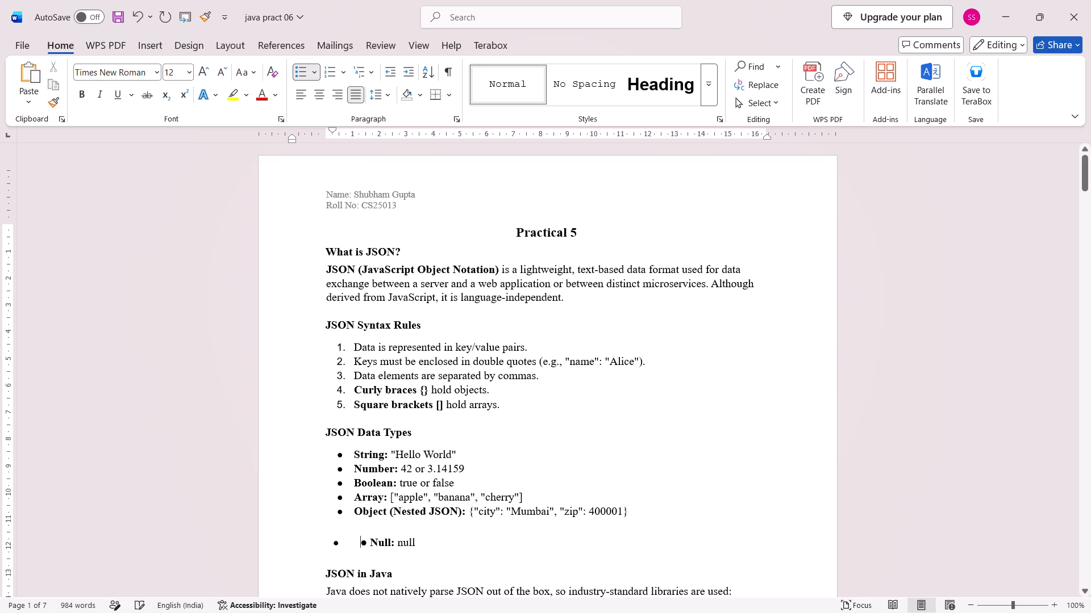
left_click_drag(332, 131, 338, 135)
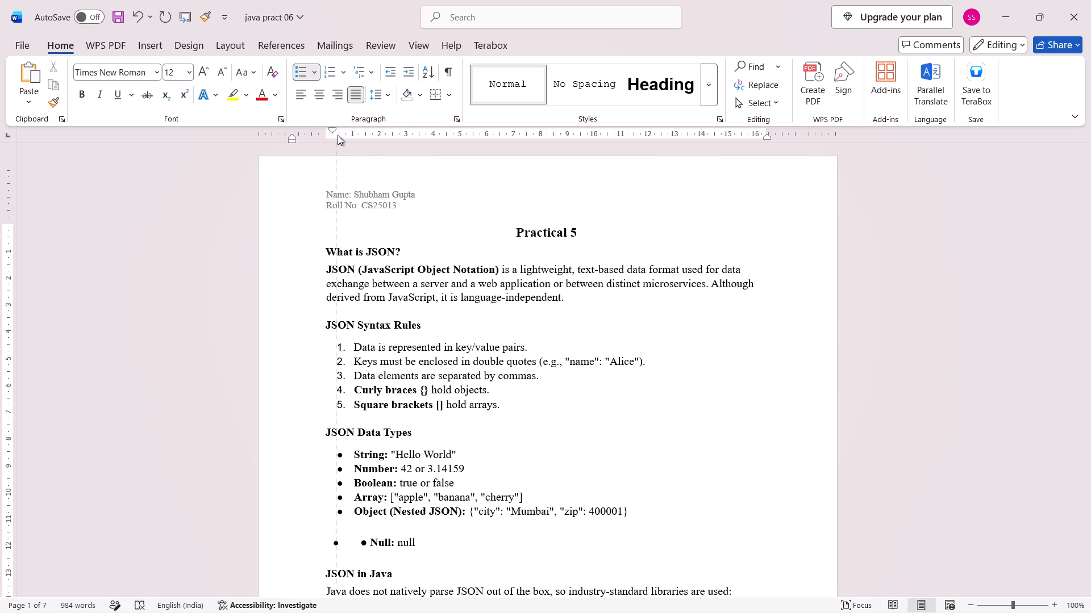
left_click_drag(338, 135, 339, 132)
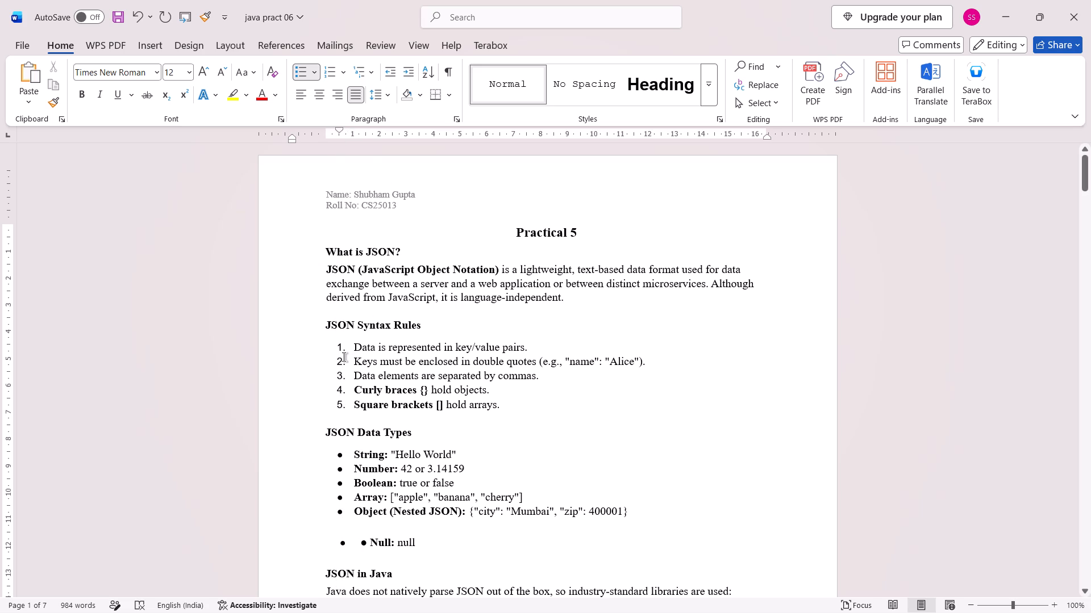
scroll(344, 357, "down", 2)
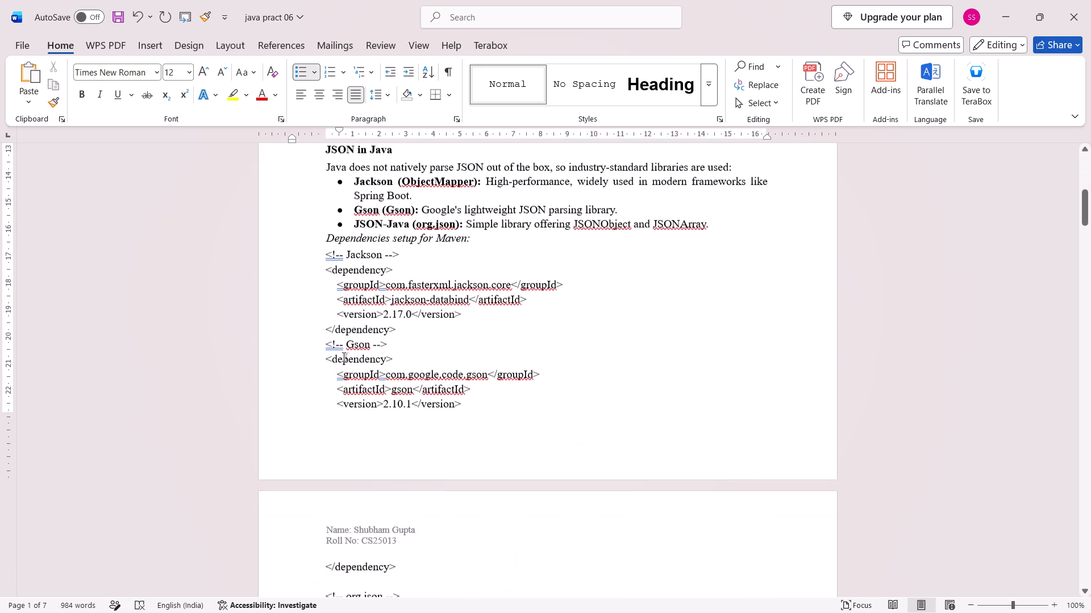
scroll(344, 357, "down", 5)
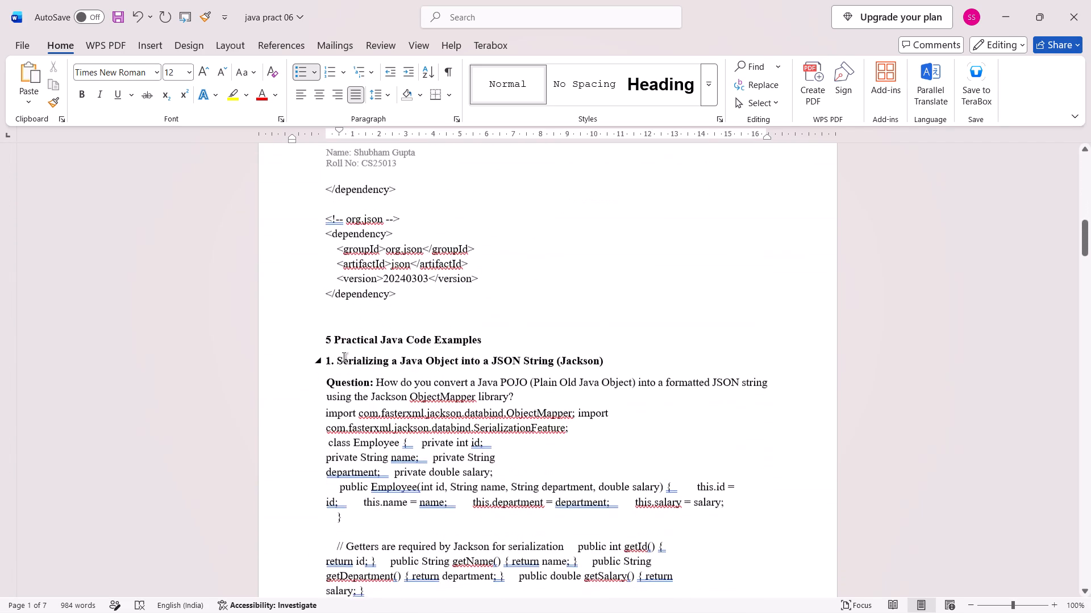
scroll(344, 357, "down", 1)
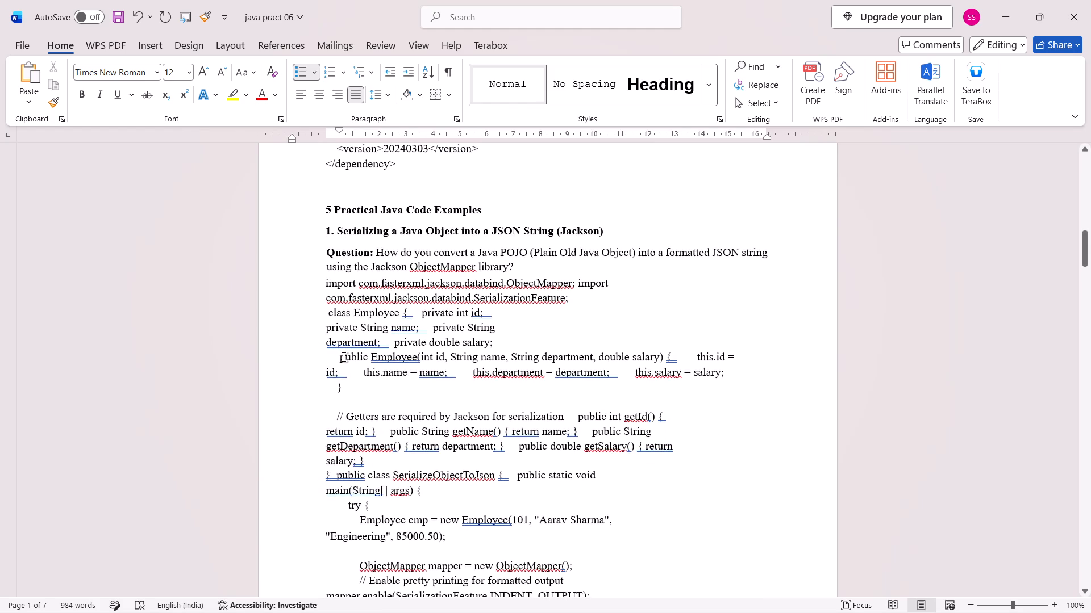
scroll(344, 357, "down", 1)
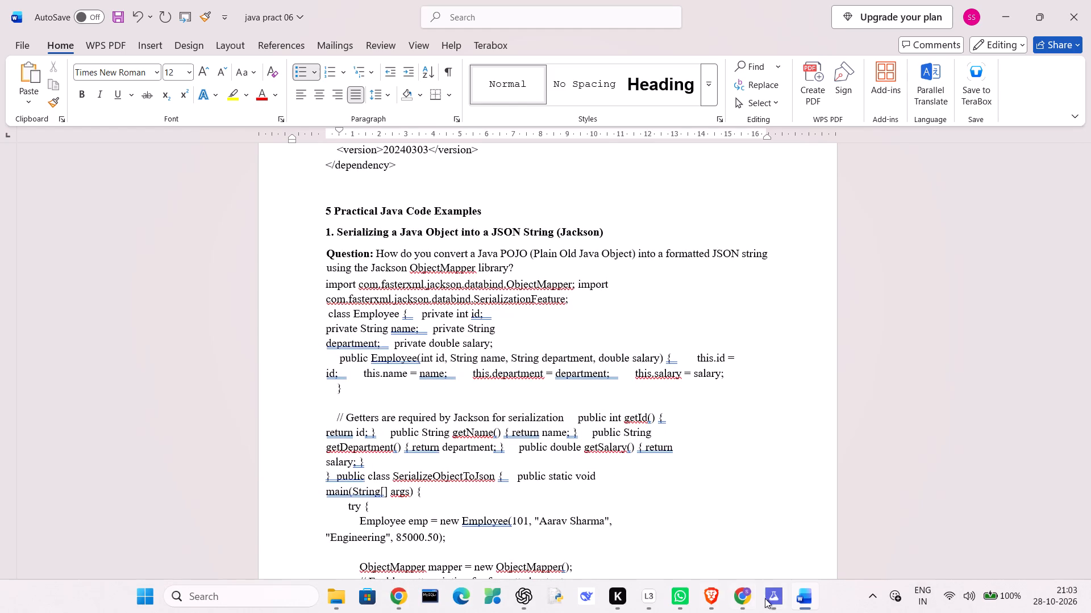
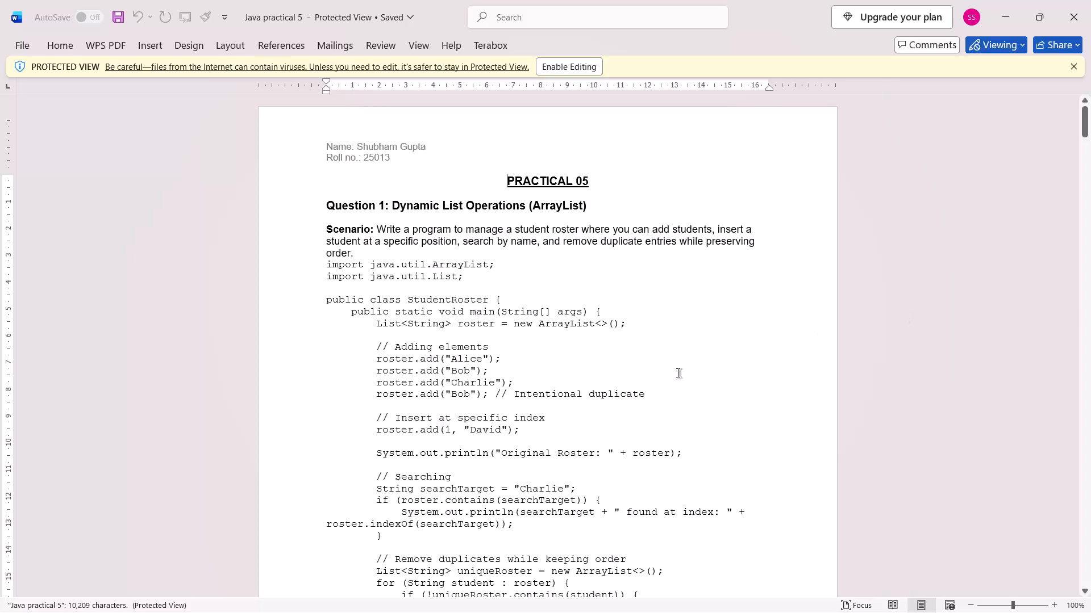
Review the layout of the questions, code and output images in Java practical 5, and return to its first page.
scroll(557, 442, "down", 7)
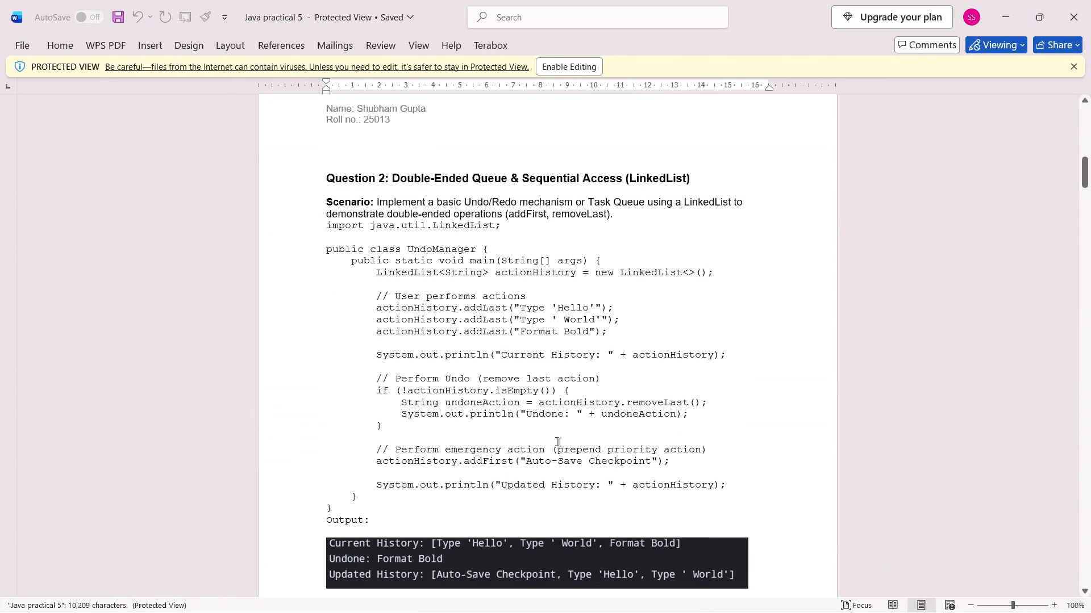
scroll(557, 442, "down", 6)
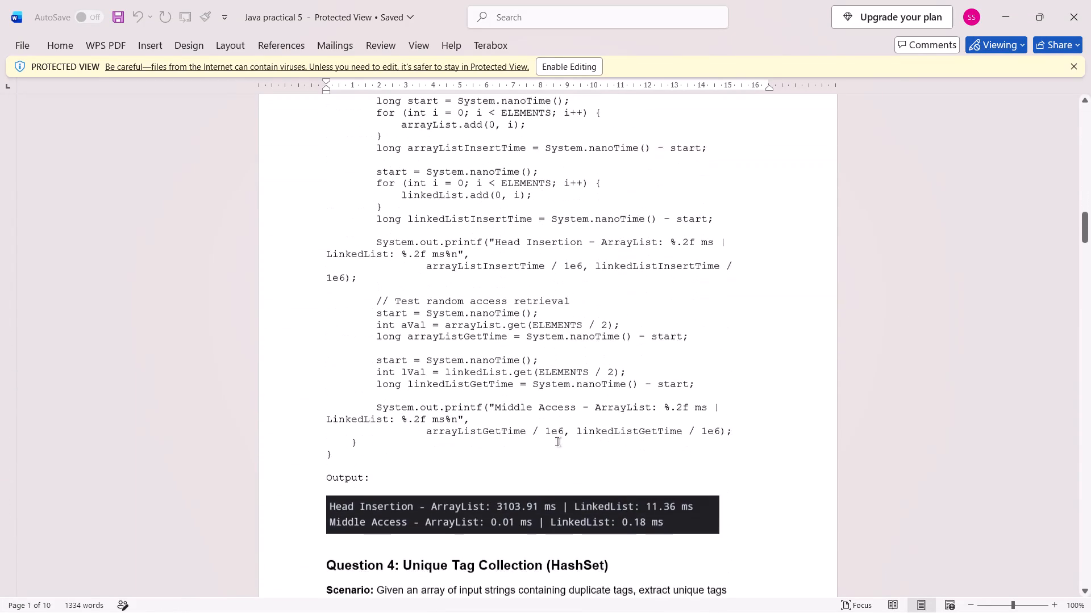
scroll(557, 442, "down", 5)
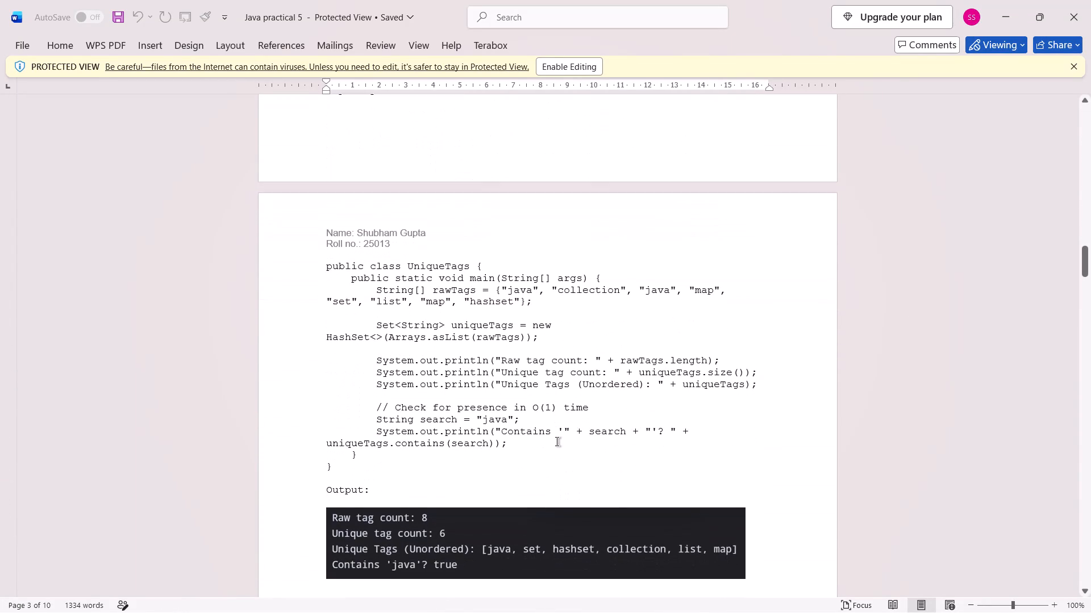
scroll(557, 442, "down", 1)
scroll(557, 442, "up", 10)
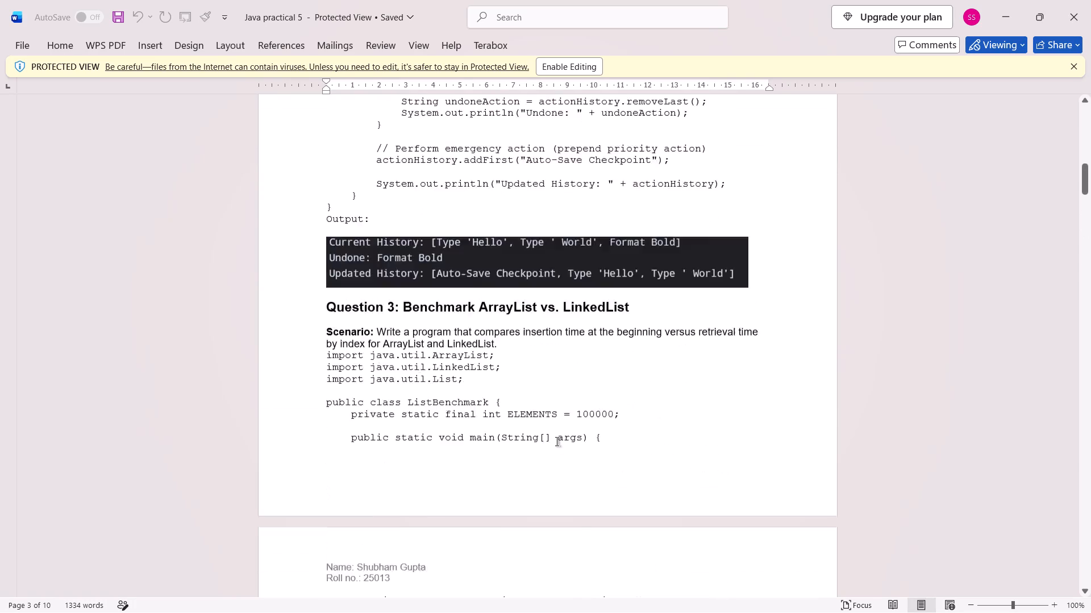
scroll(557, 442, "up", 4)
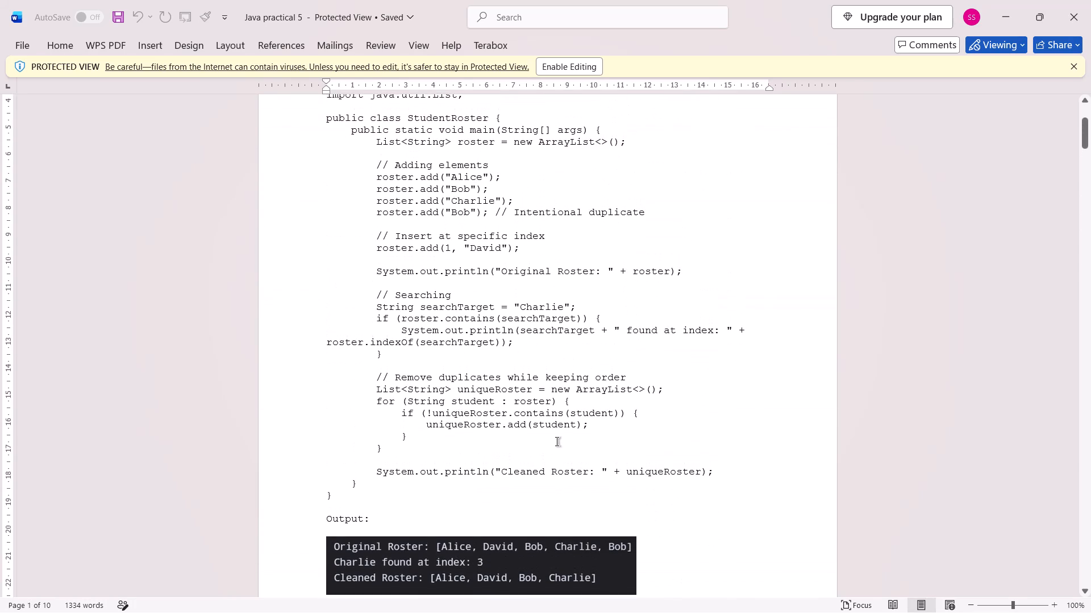
scroll(557, 442, "up", 5)
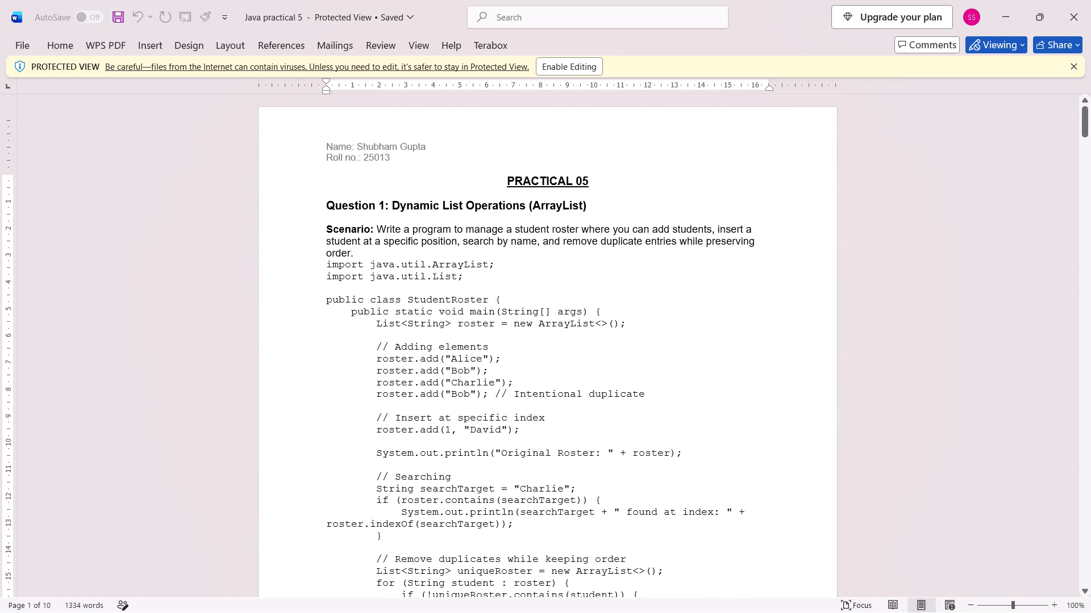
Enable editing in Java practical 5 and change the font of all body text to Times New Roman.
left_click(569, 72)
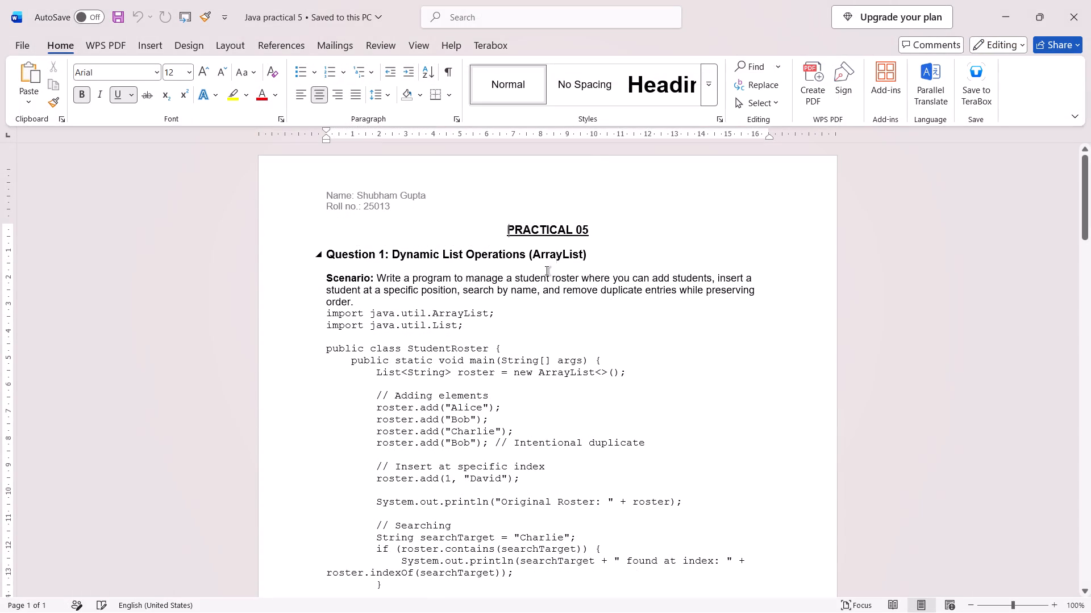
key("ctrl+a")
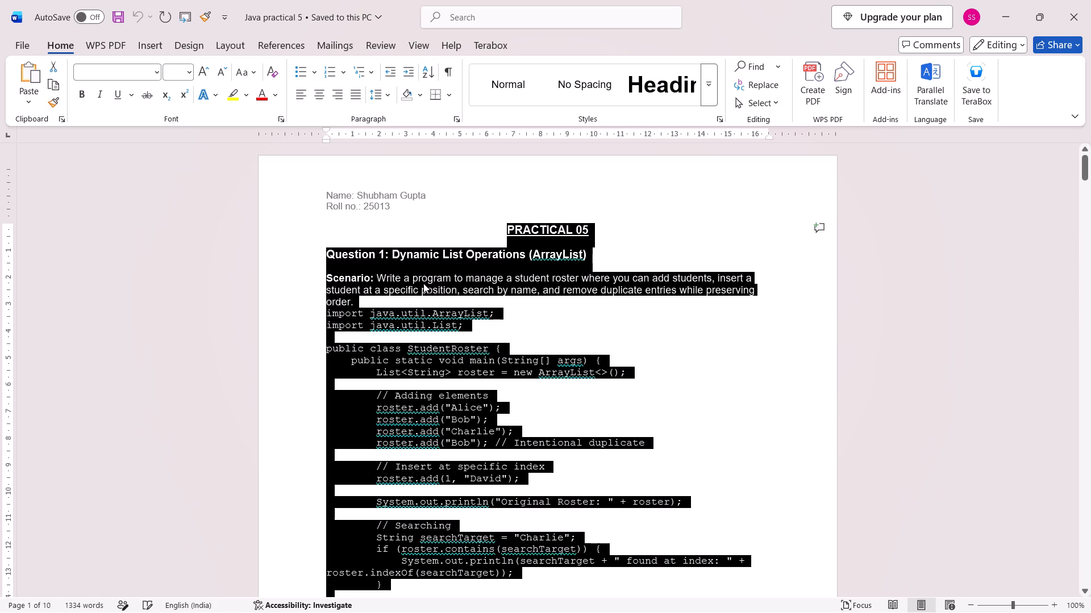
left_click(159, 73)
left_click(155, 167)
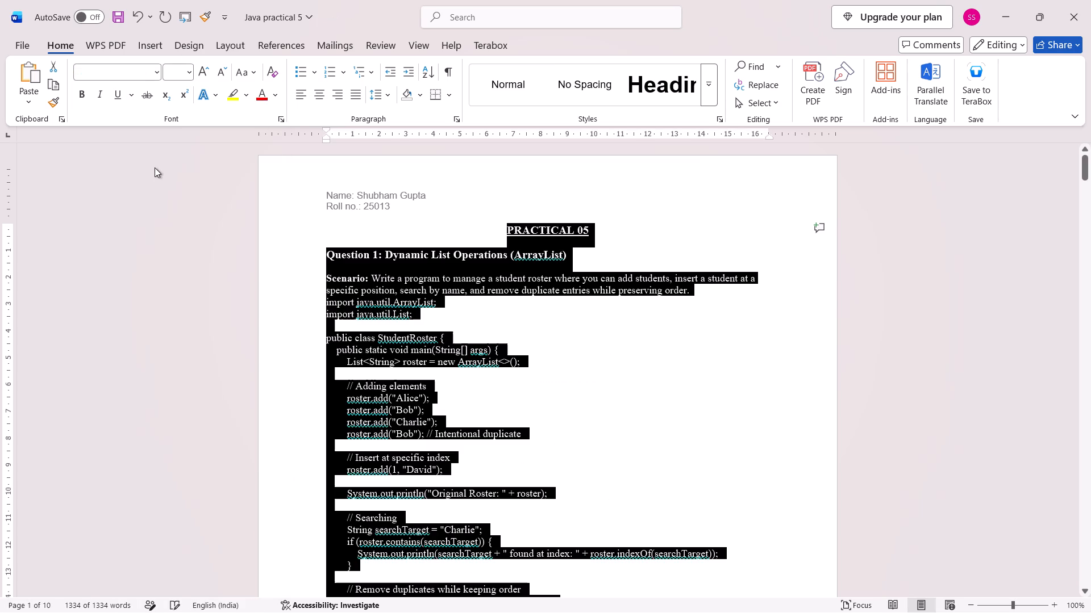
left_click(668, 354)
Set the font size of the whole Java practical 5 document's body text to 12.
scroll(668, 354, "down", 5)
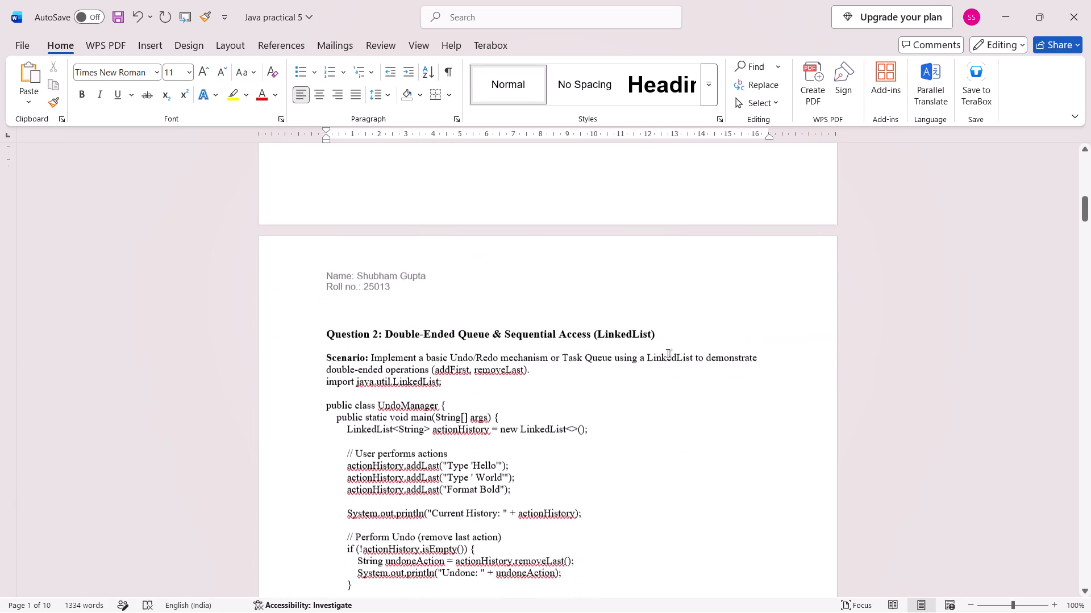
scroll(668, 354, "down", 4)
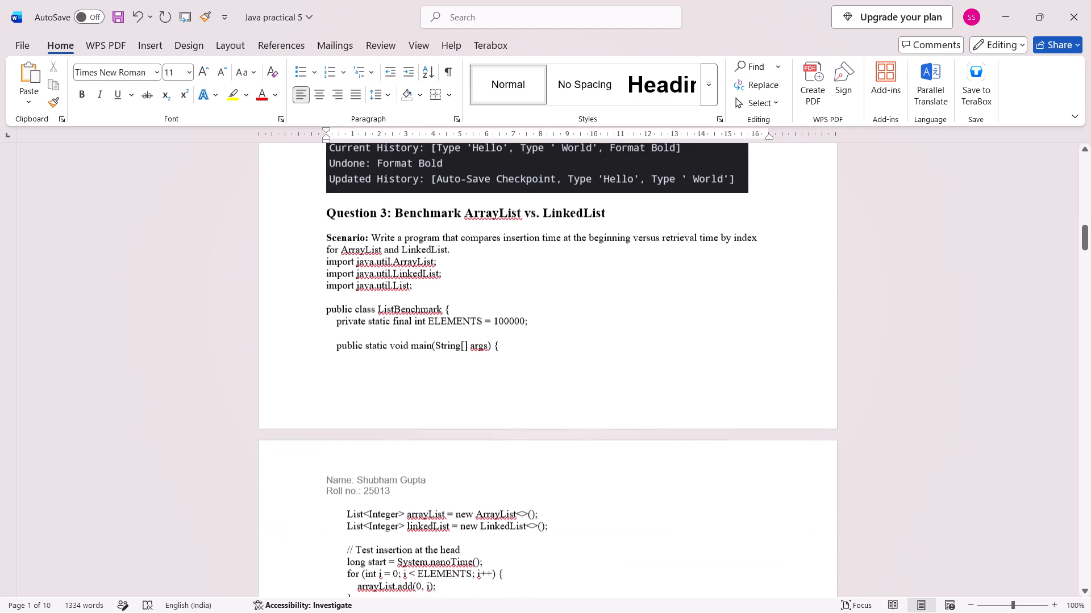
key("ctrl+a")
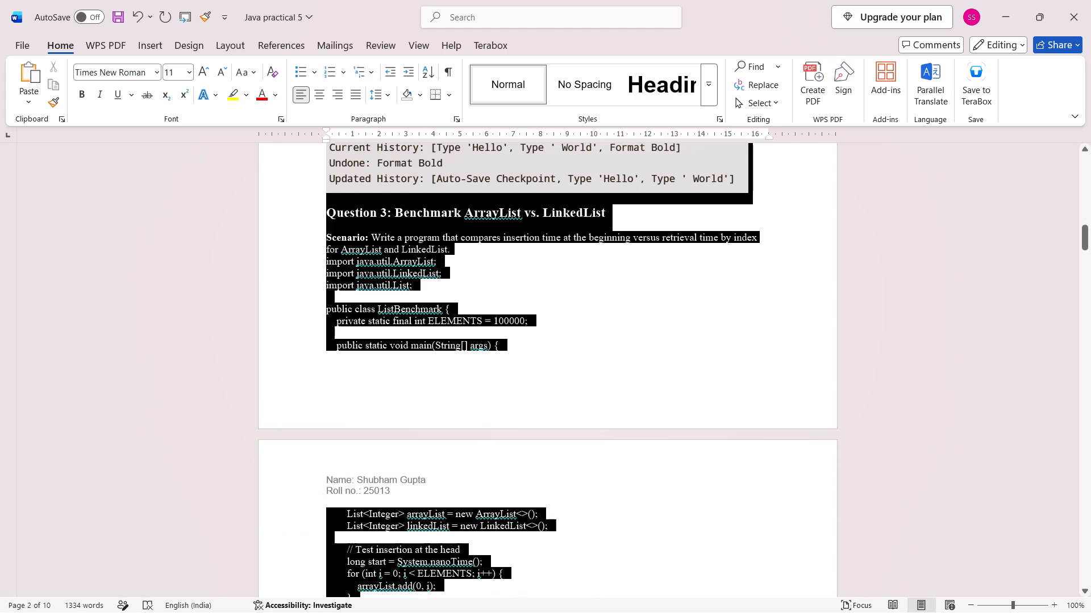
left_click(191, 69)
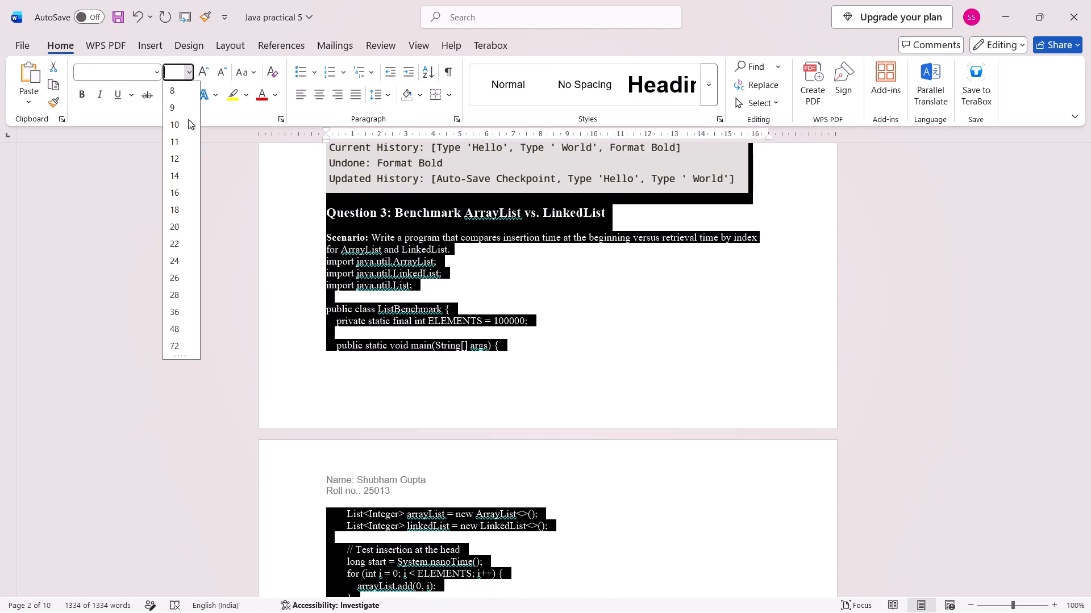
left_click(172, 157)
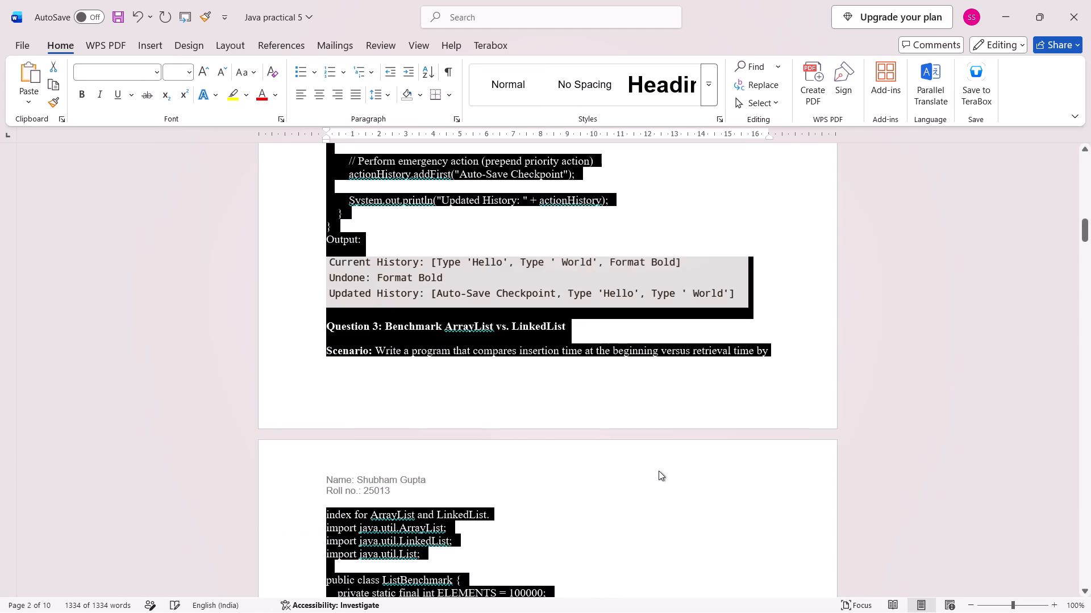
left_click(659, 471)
Check the reformatted headings, code blocks, output images and page breaks across Java practical 5, from Question 3 through Question 9.
scroll(659, 471, "down", 3)
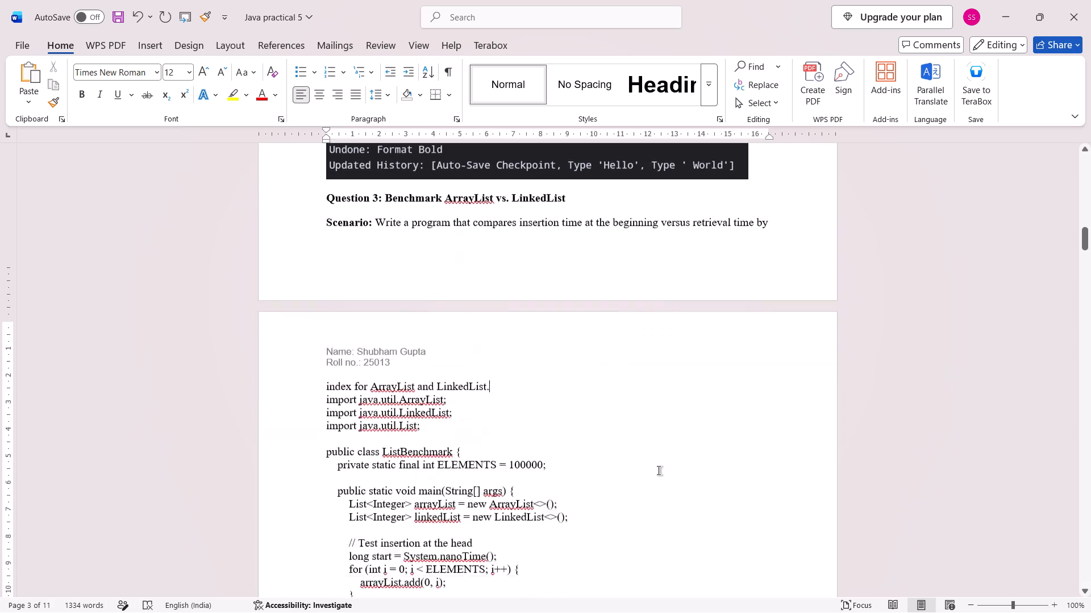
scroll(659, 471, "down", 5)
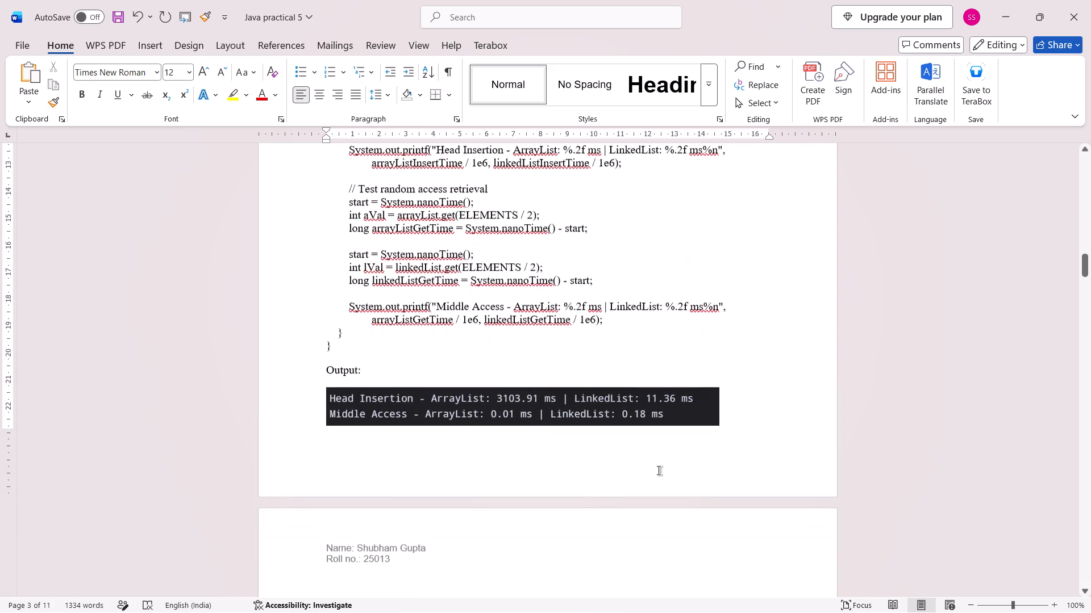
scroll(659, 471, "down", 5)
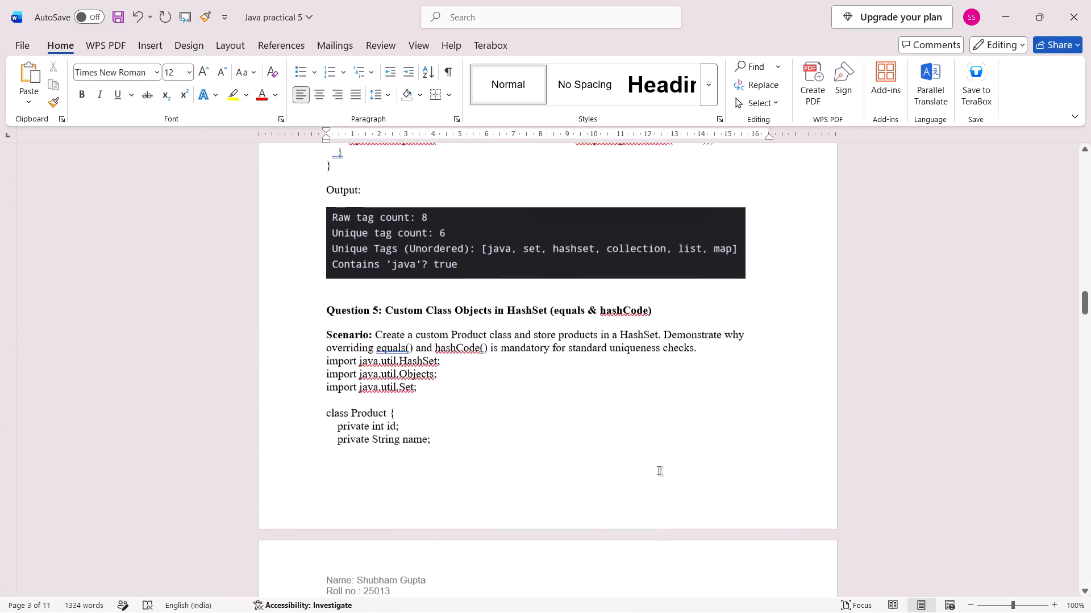
scroll(659, 471, "down", 5)
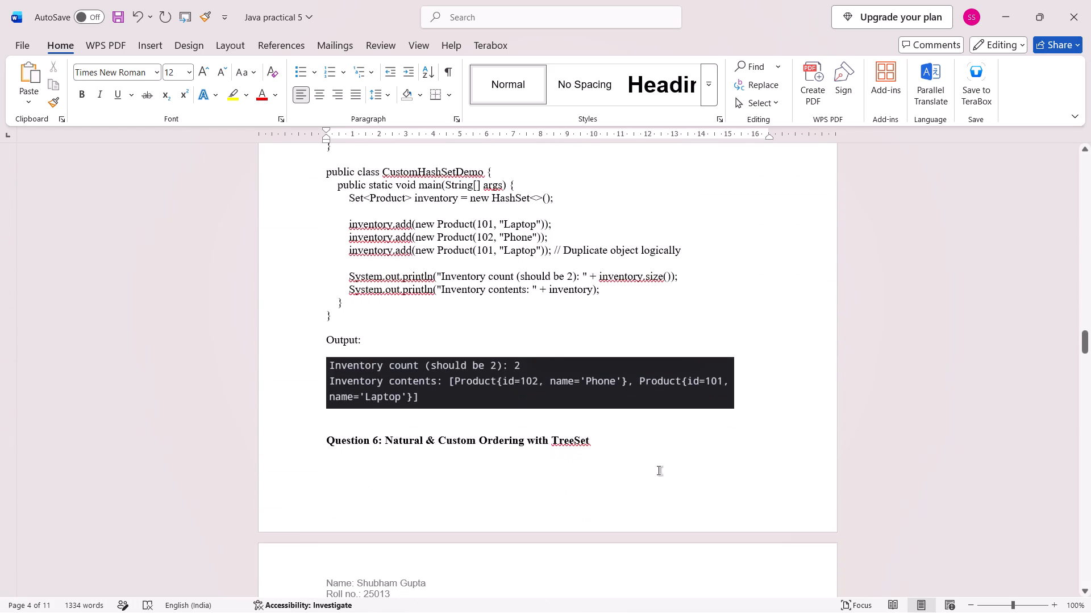
scroll(659, 471, "down", 6)
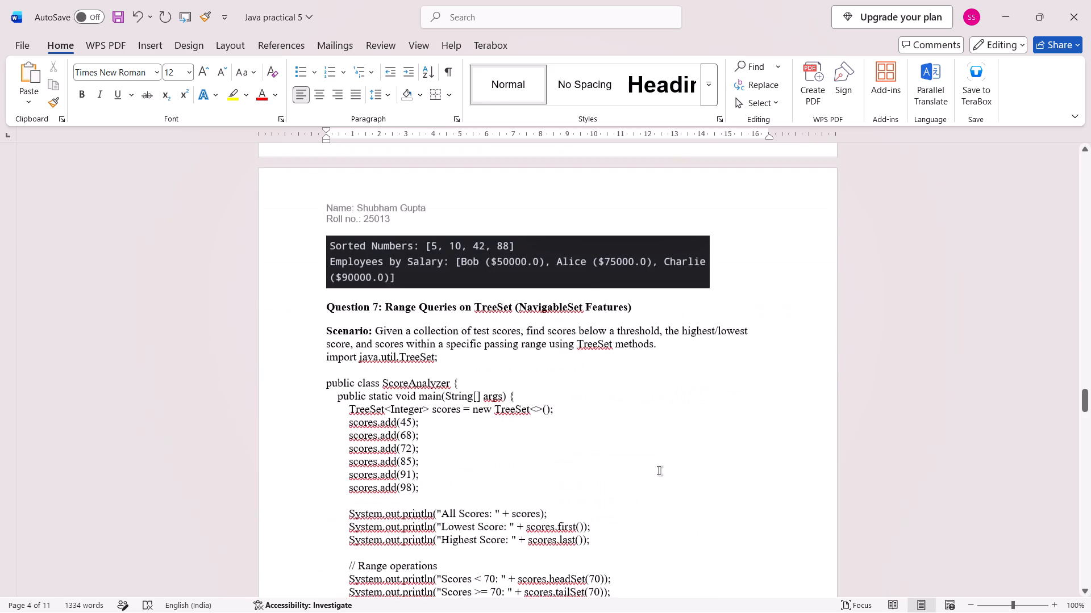
scroll(659, 471, "down", 8)
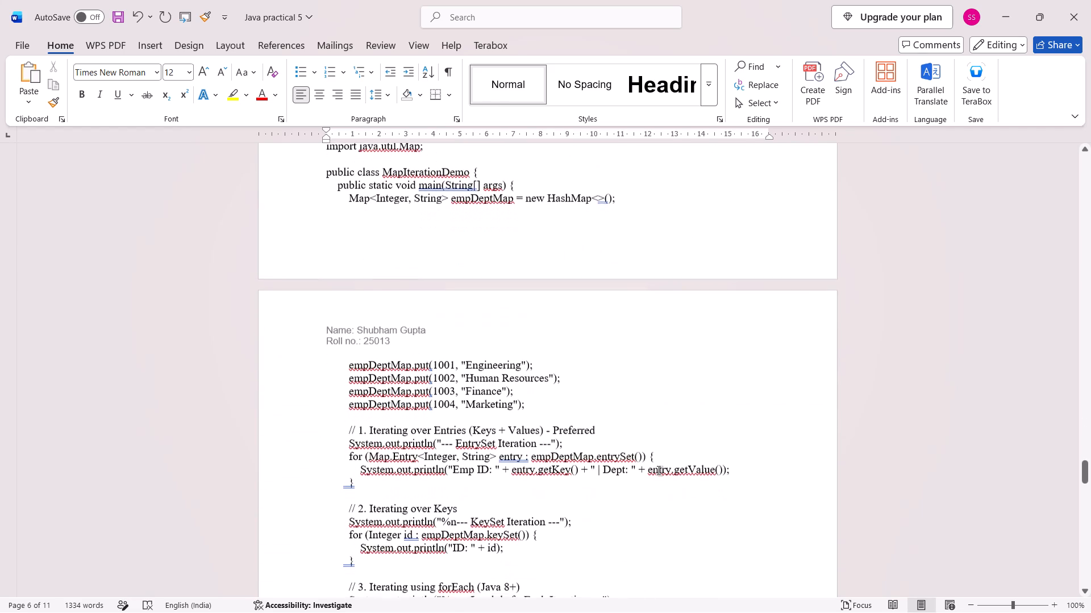
scroll(659, 471, "down", 4)
scroll(659, 471, "right", 1)
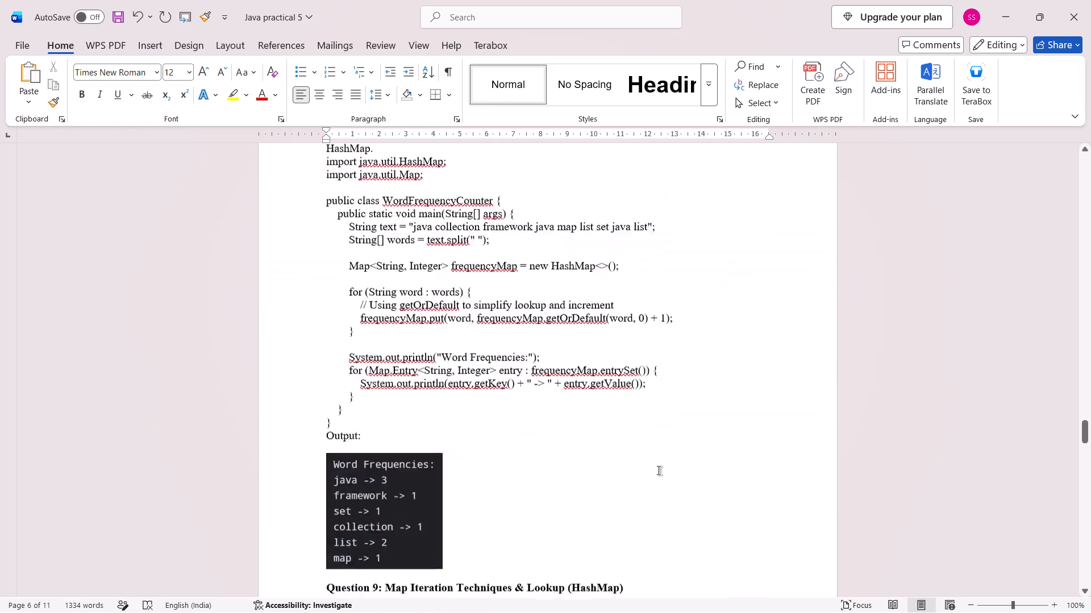
scroll(659, 471, "up", 16)
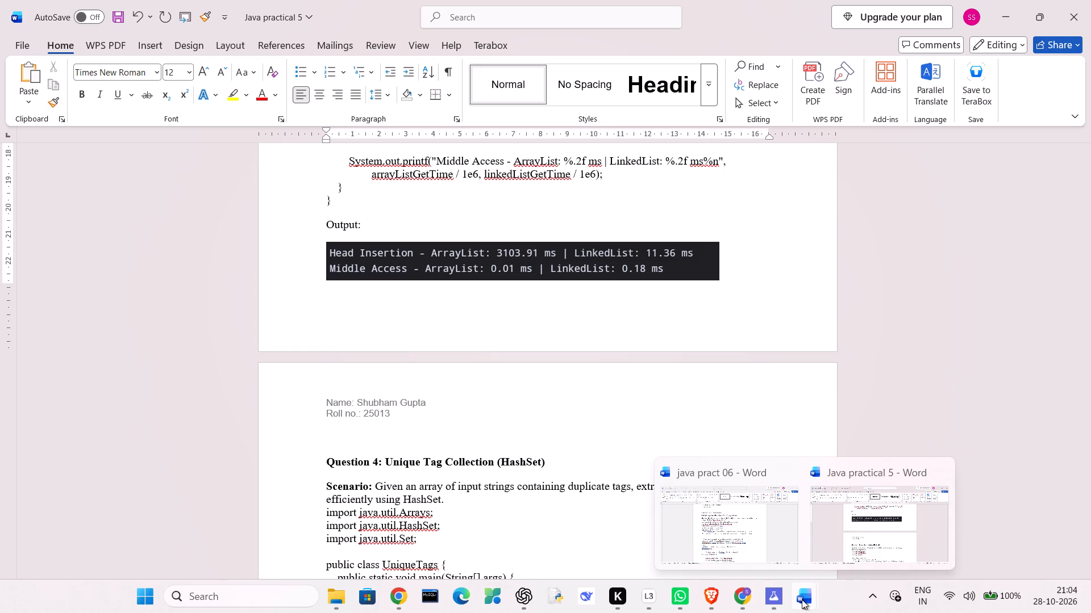
Close Java practical 5 without saving its changes, returning to java pract 06.
left_click(1081, 16)
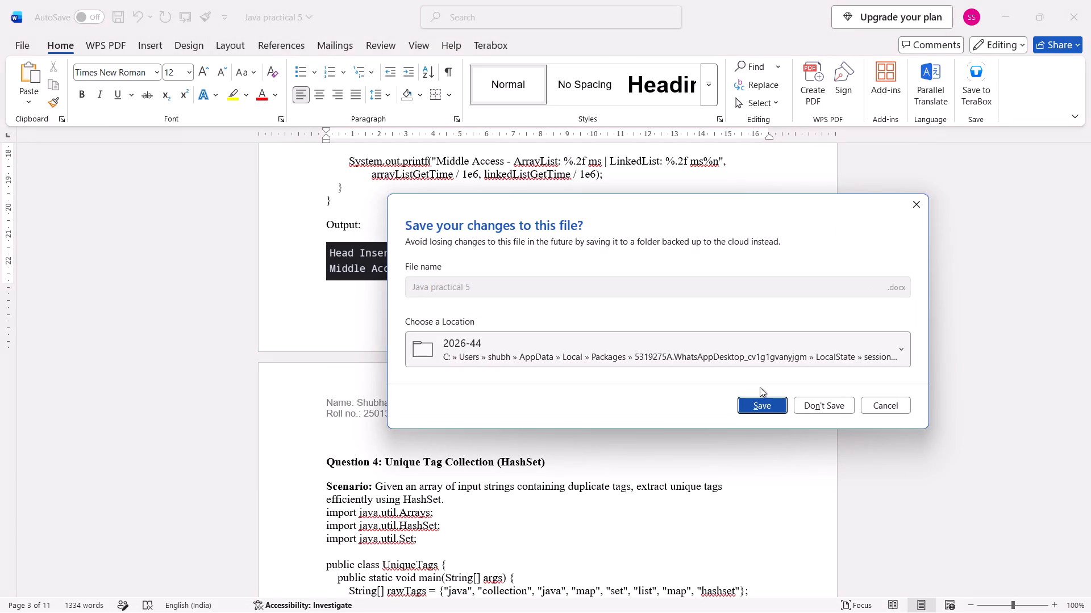
left_click(814, 412)
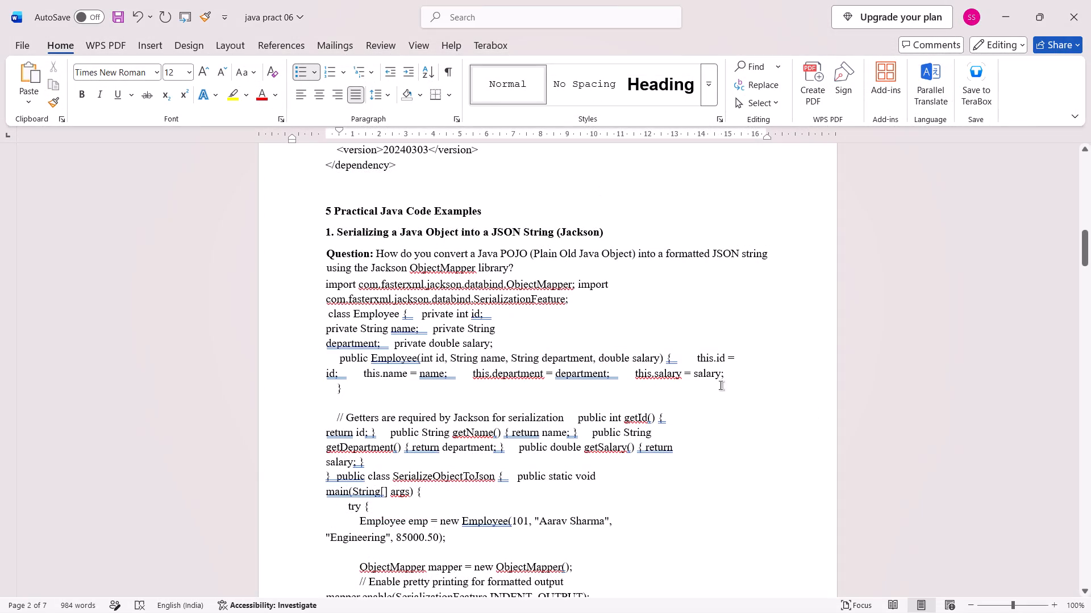
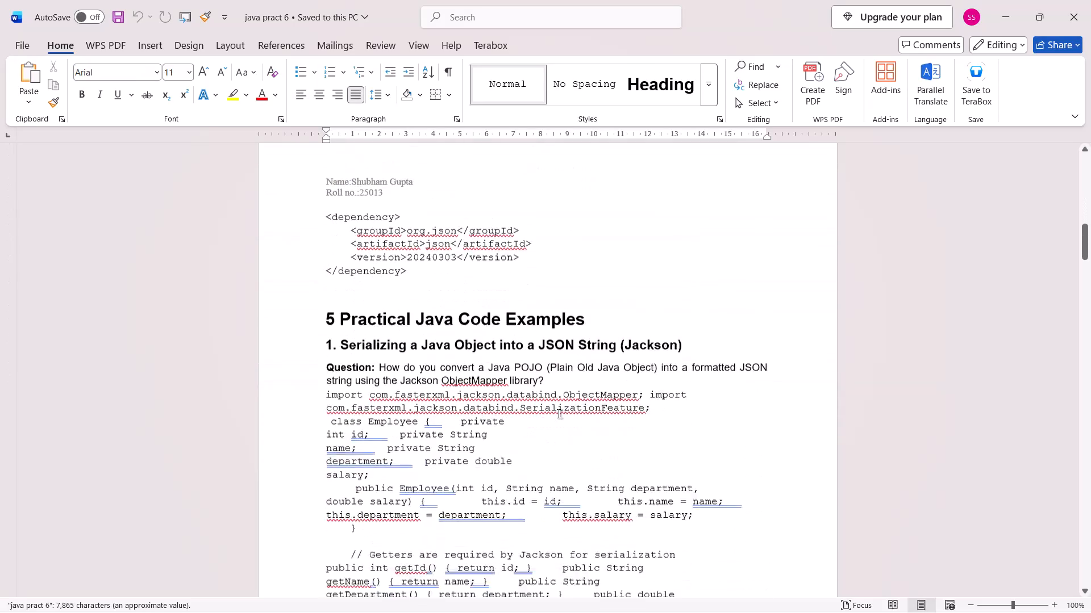
Examine the code layout, output images and headings of the original java pract 6 document across all five JSON examples.
scroll(559, 414, "down", 1)
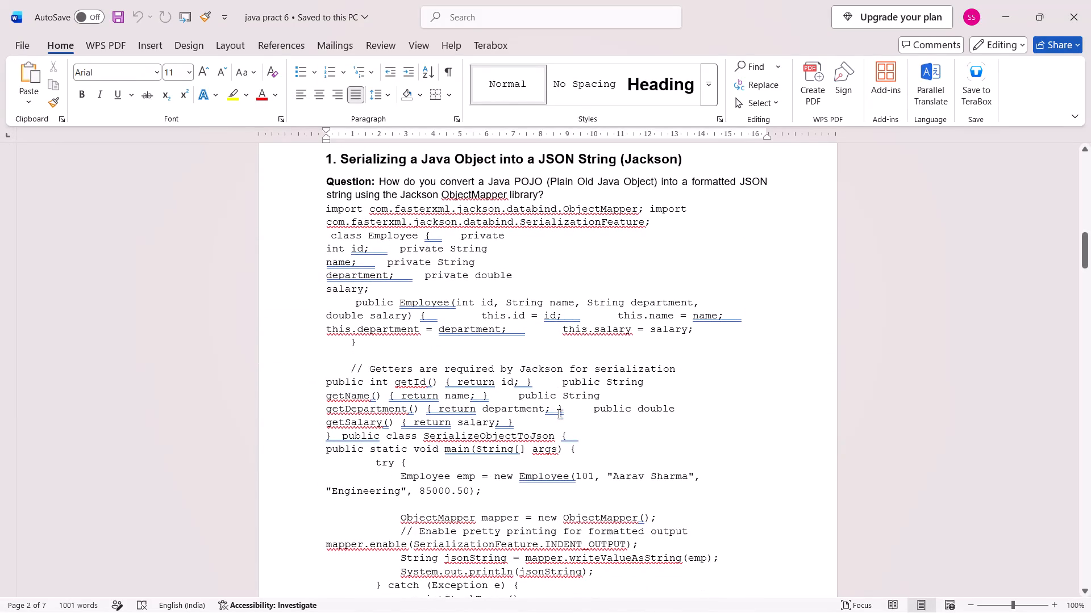
scroll(559, 414, "up", 1)
scroll(559, 414, "right", 1)
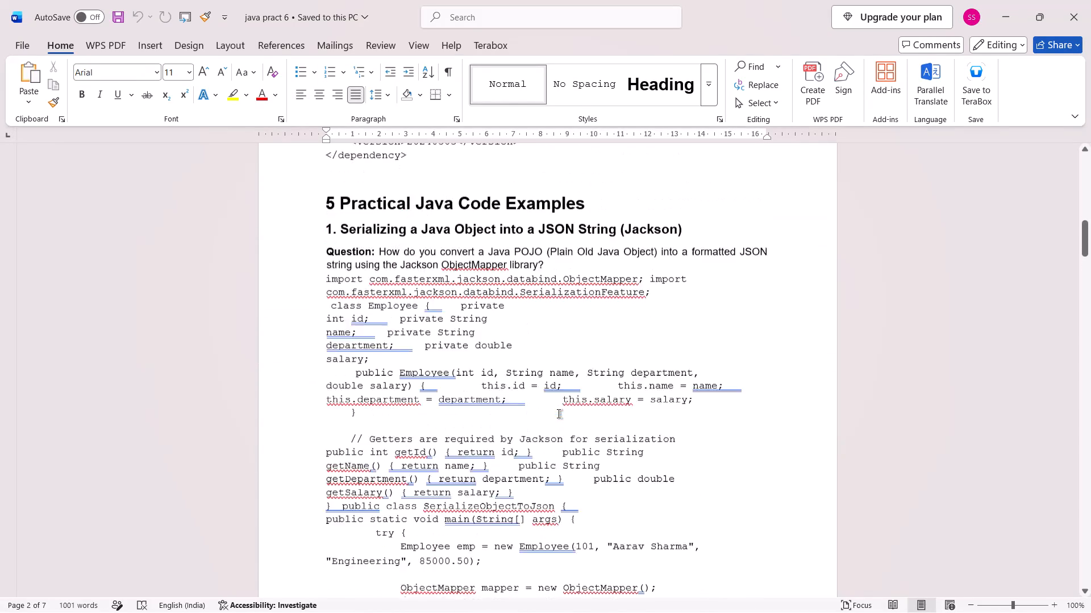
scroll(559, 414, "right", 1)
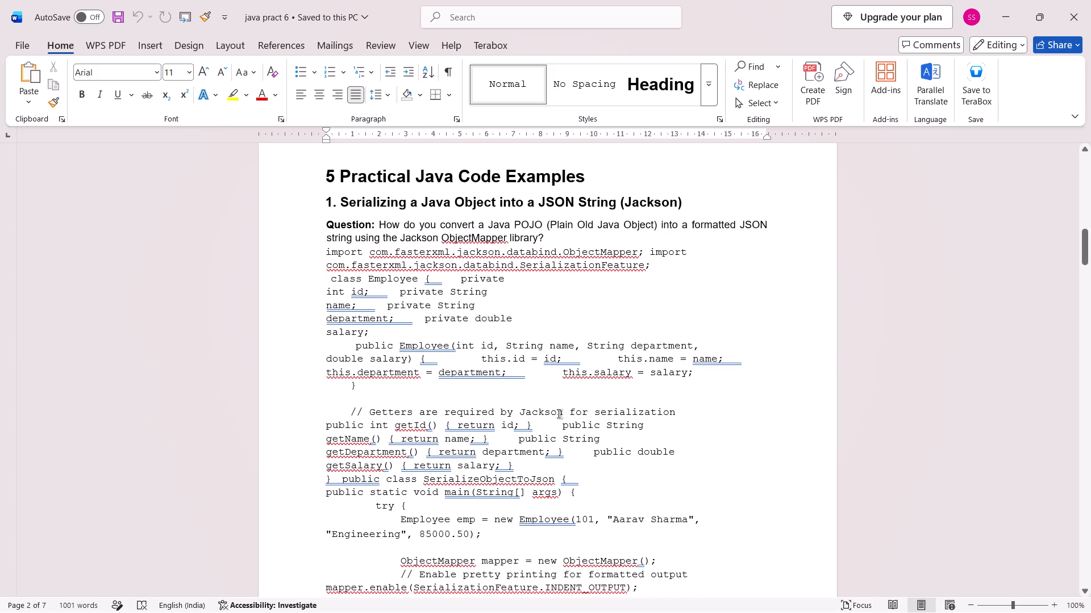
scroll(559, 414, "down", 3)
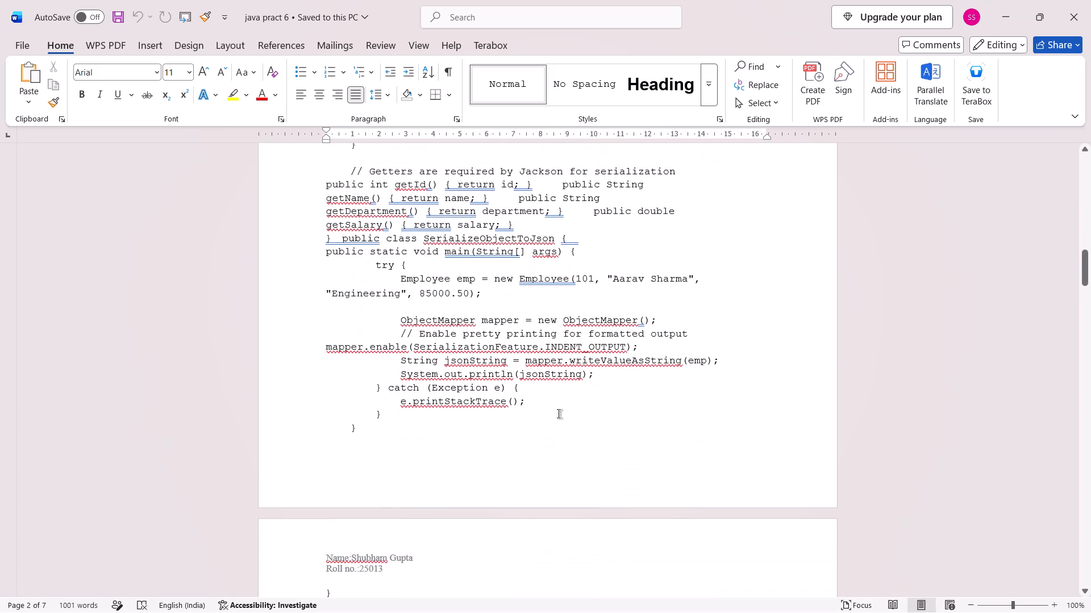
scroll(559, 414, "down", 4)
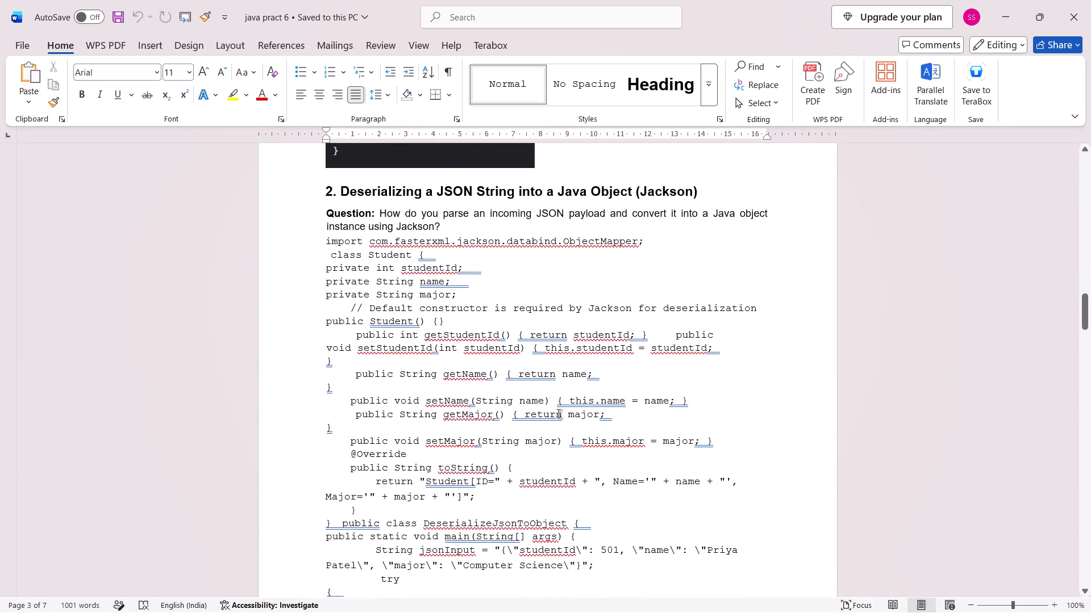
scroll(559, 414, "down", 2)
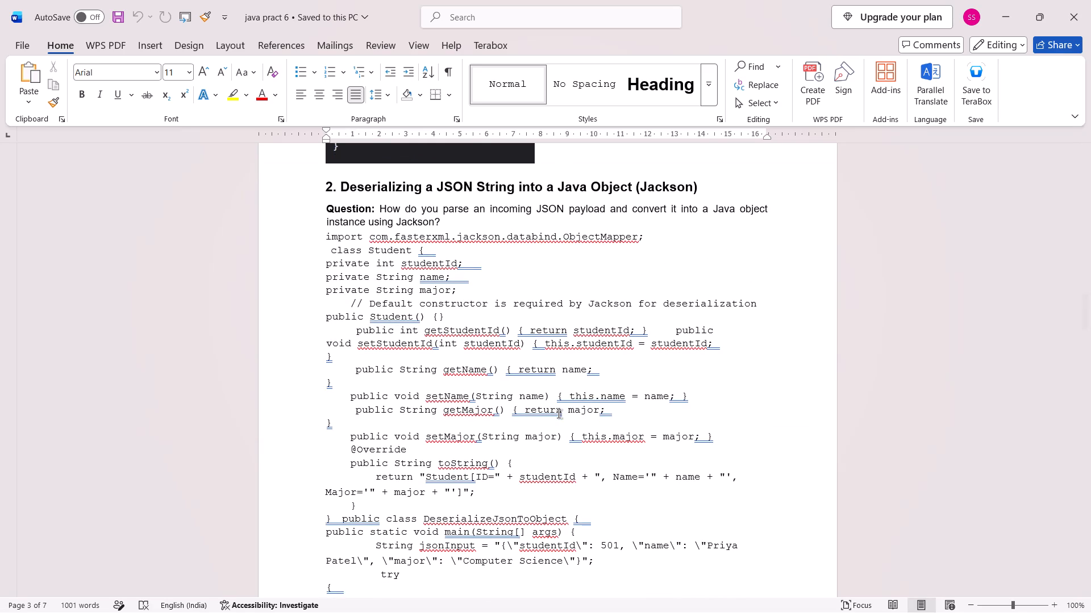
scroll(559, 414, "down", 5)
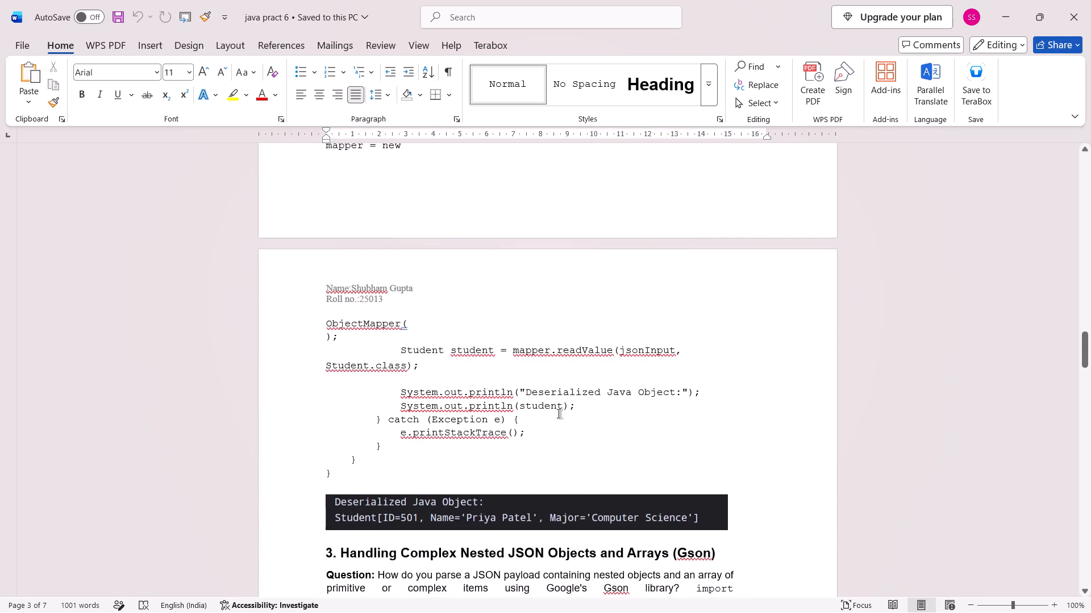
scroll(559, 414, "down", 5)
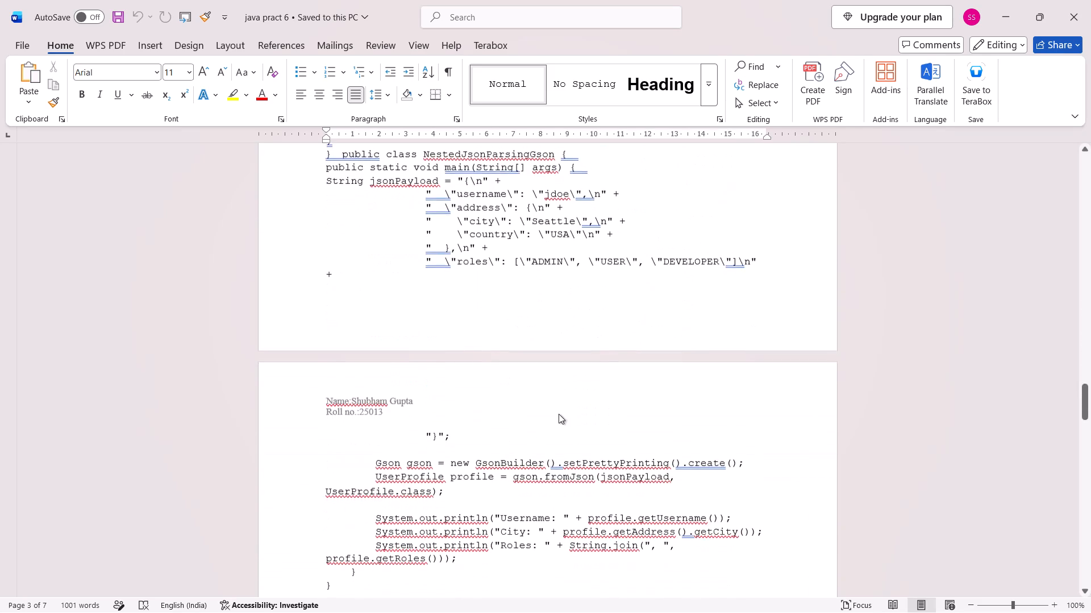
scroll(559, 414, "down", 3)
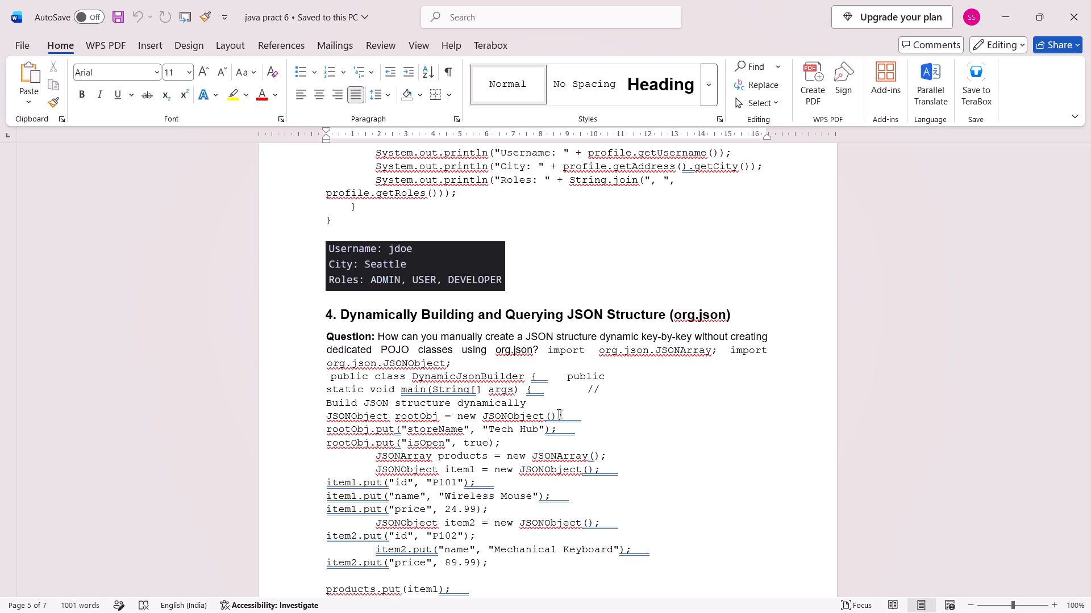
scroll(559, 414, "down", 4)
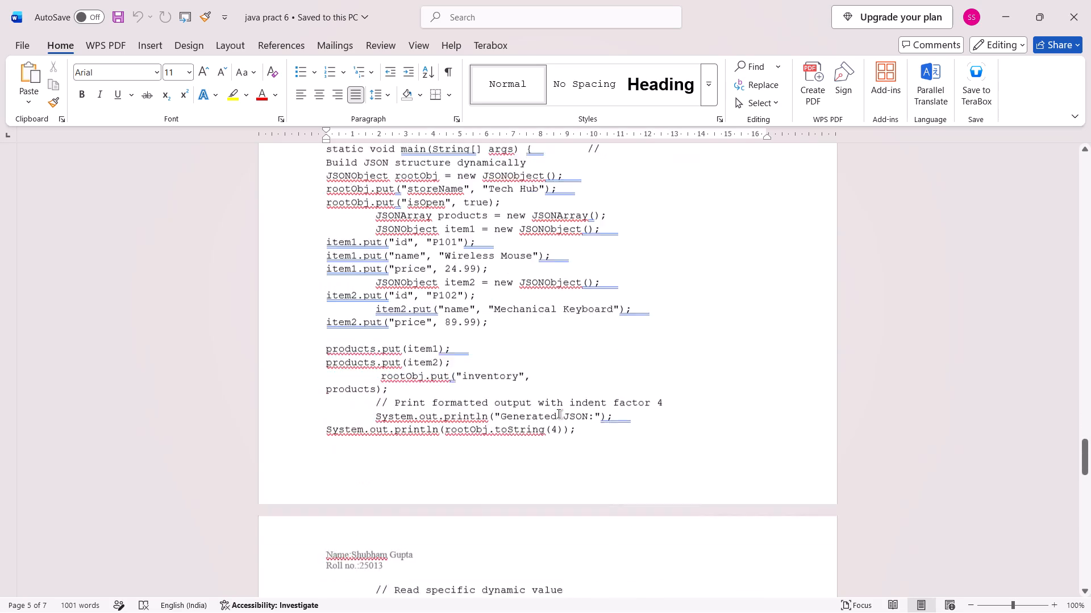
scroll(559, 414, "down", 6)
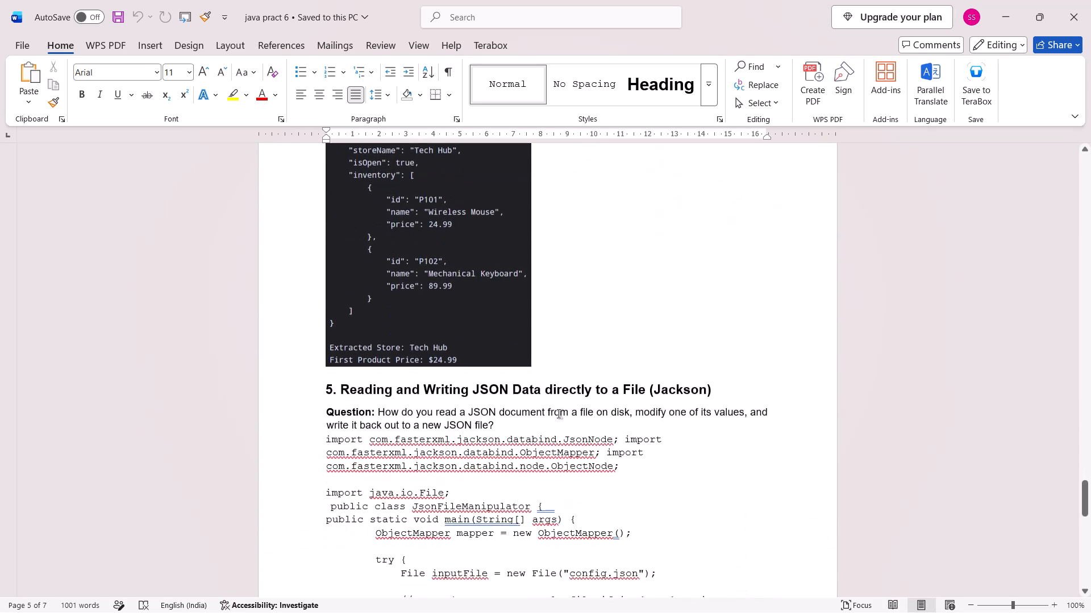
scroll(559, 414, "down", 5)
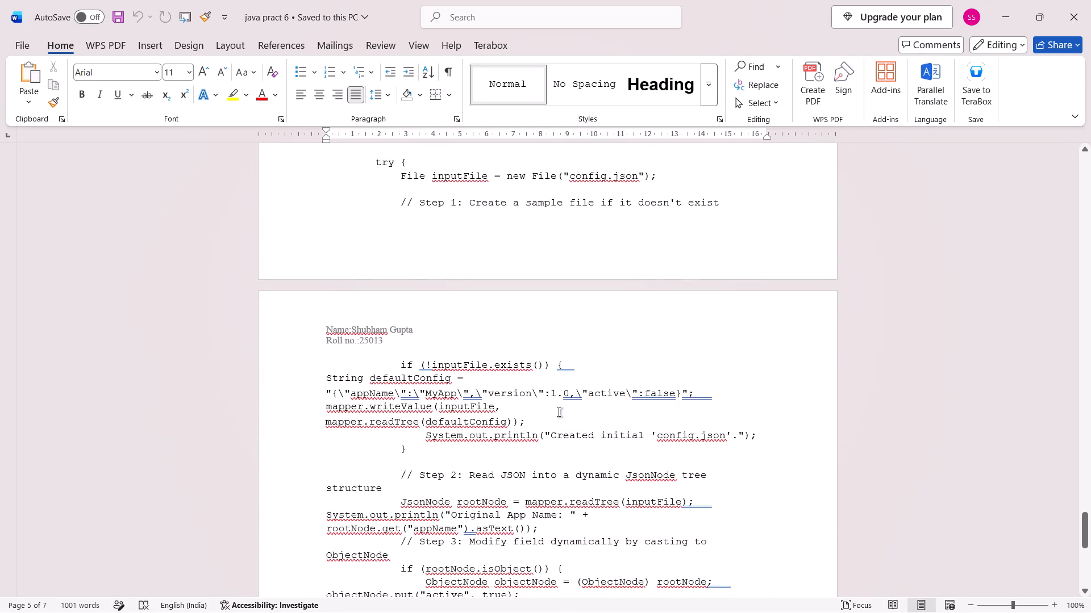
scroll(559, 412, "down", 1)
scroll(559, 265, "down", 3)
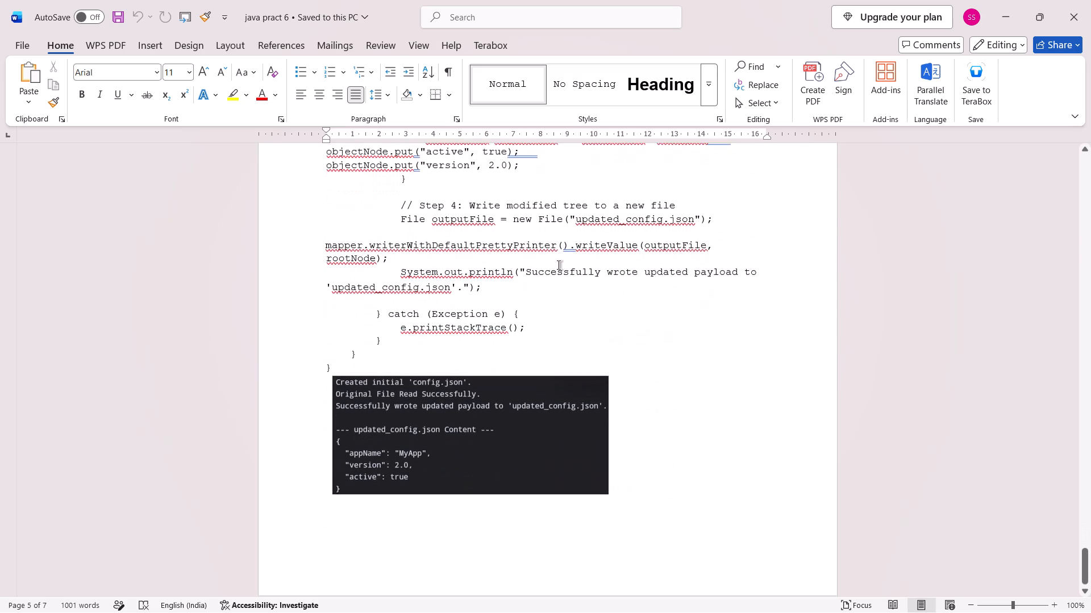
scroll(559, 265, "down", 2)
scroll(559, 265, "up", 12)
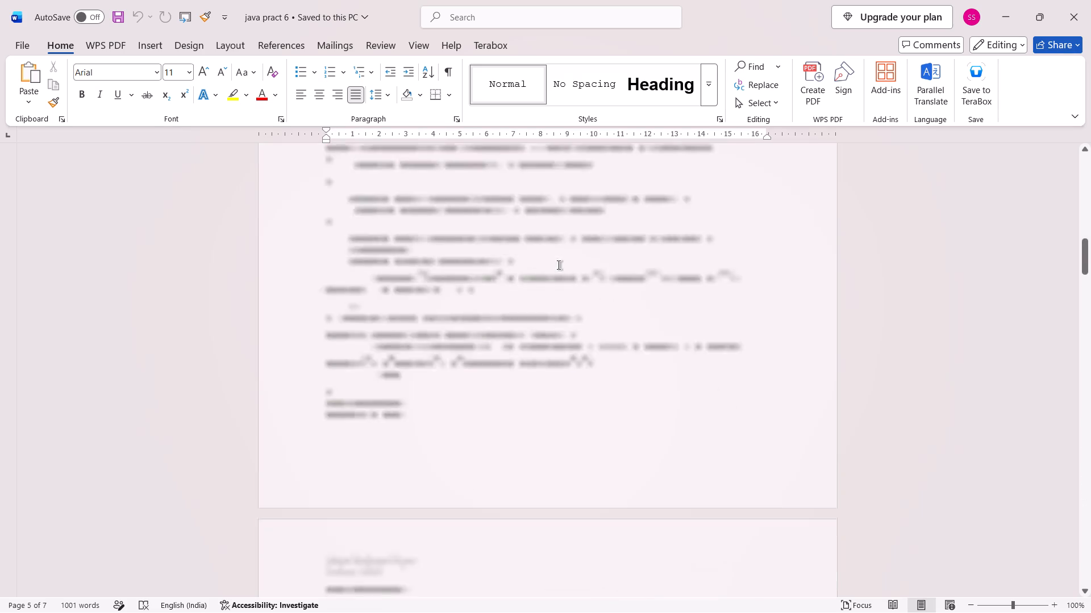
scroll(559, 265, "up", 11)
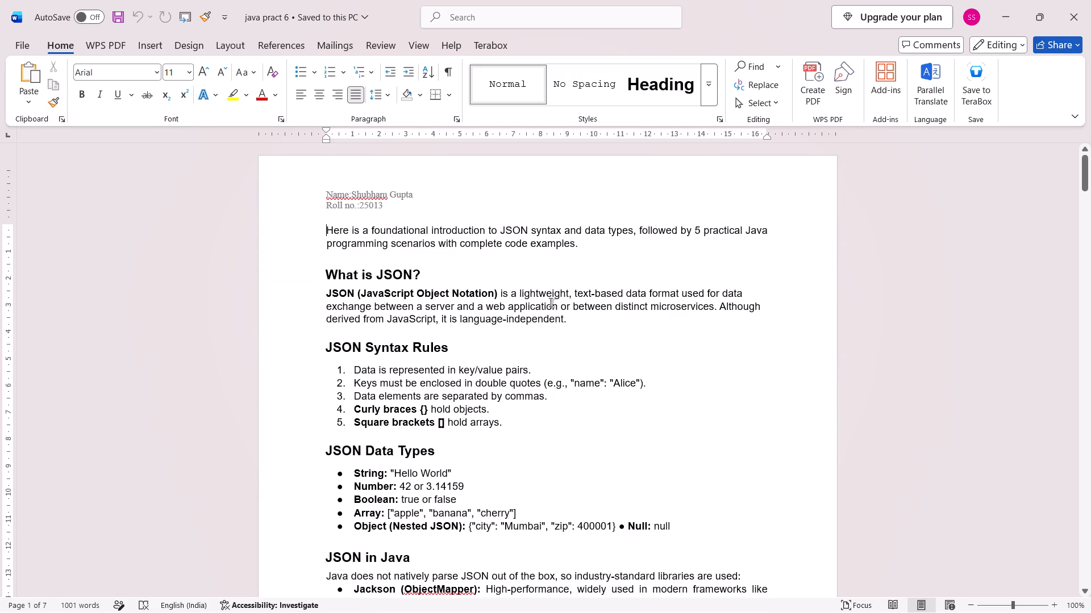
Close the original java pract 6 document, returning to java pract 06.
left_click(1085, 1)
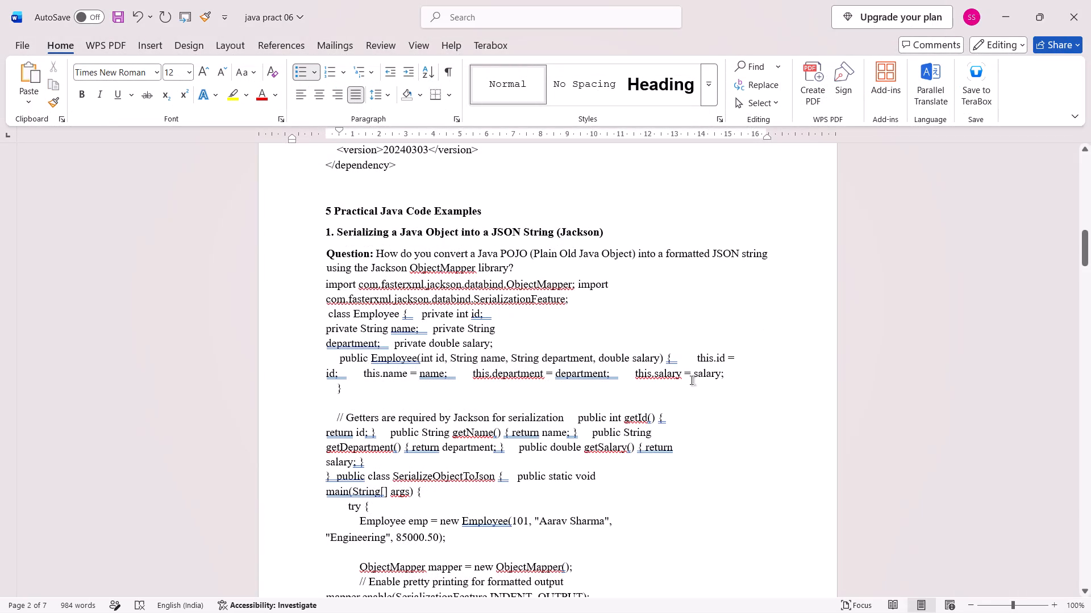
Check the code blocks, output labels, output images and page breaks throughout java pract 06, from the first example to the last.
scroll(644, 372, "down", 5)
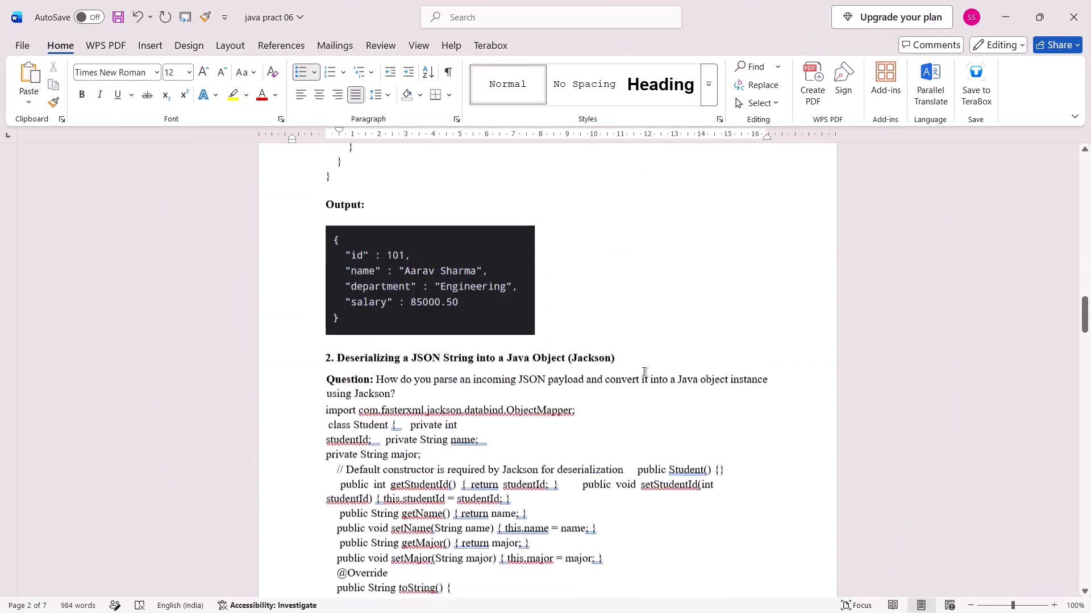
scroll(644, 372, "down", 2)
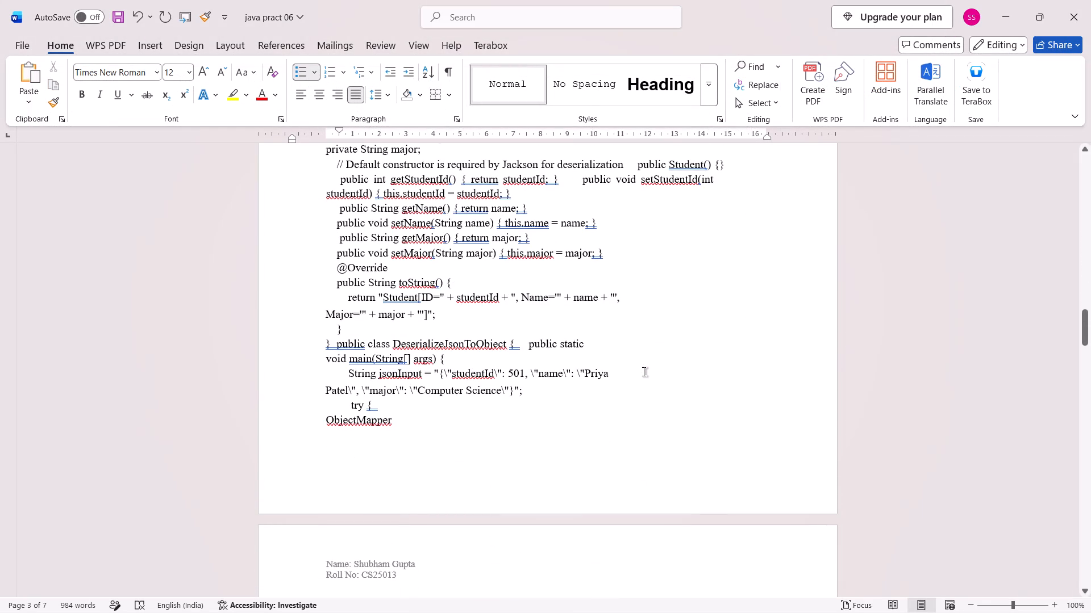
scroll(644, 372, "down", 3)
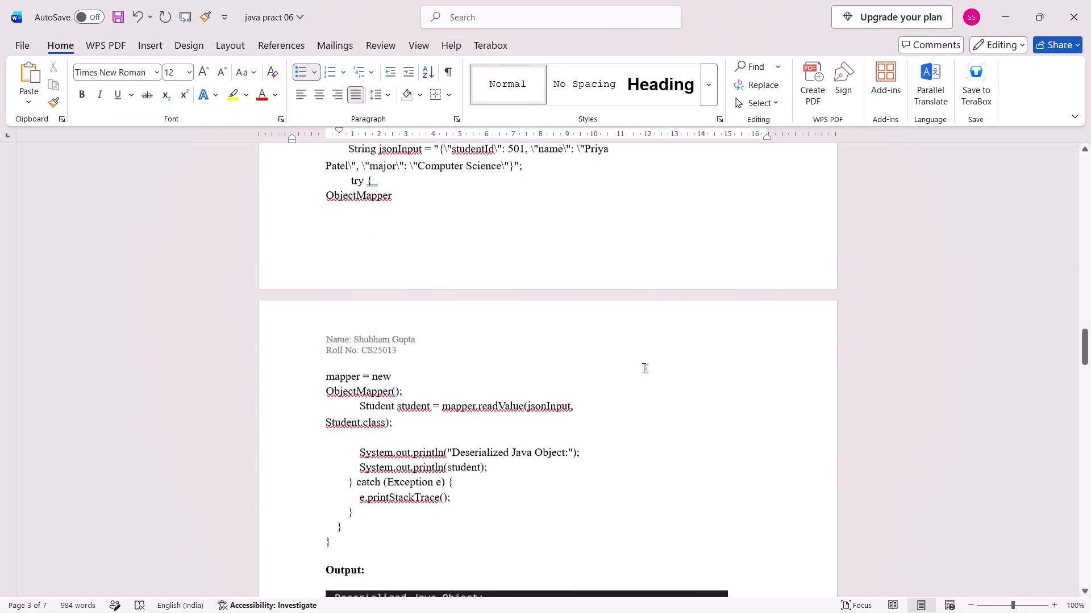
scroll(644, 368, "down", 4)
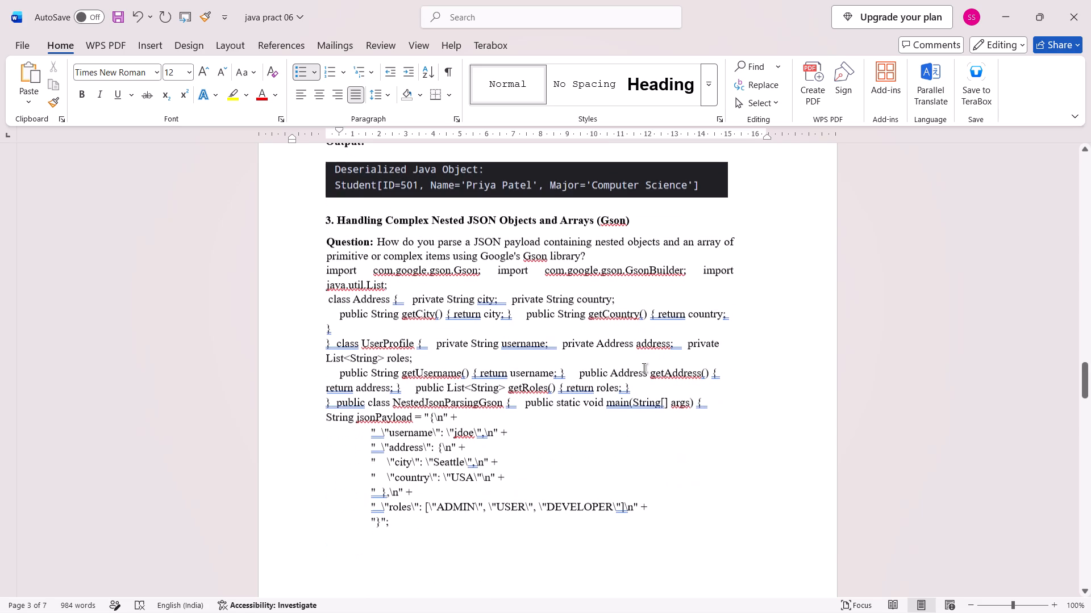
scroll(644, 368, "down", 2)
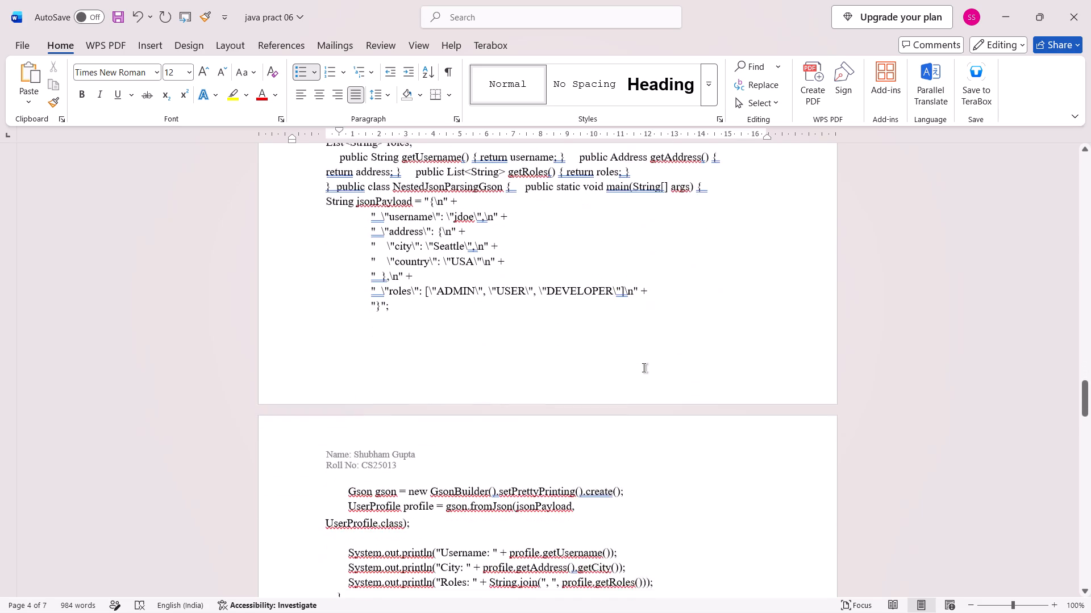
scroll(644, 368, "down", 1)
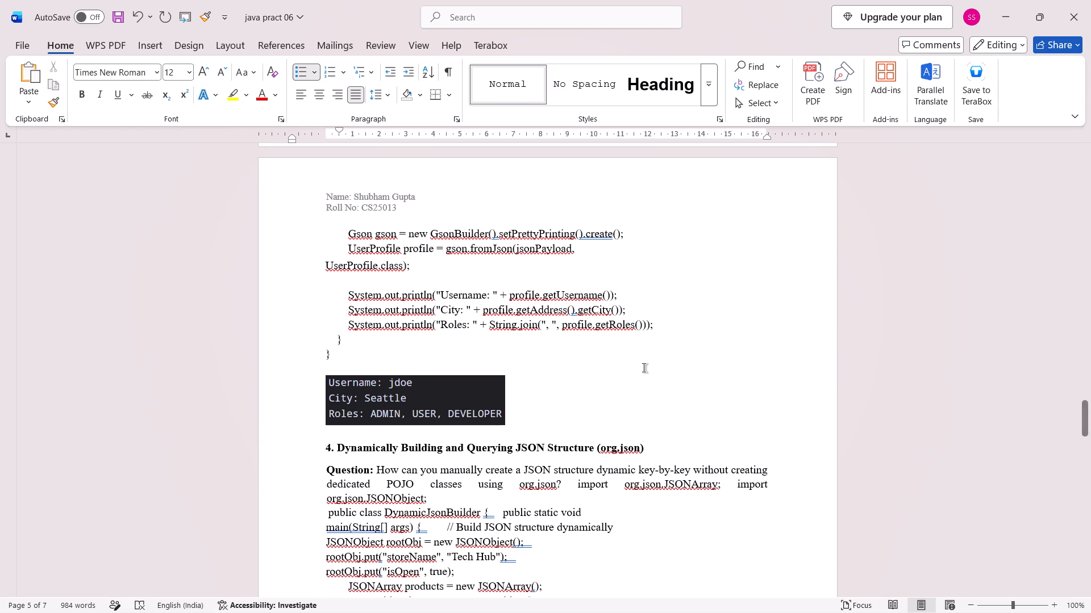
scroll(644, 368, "down", 1)
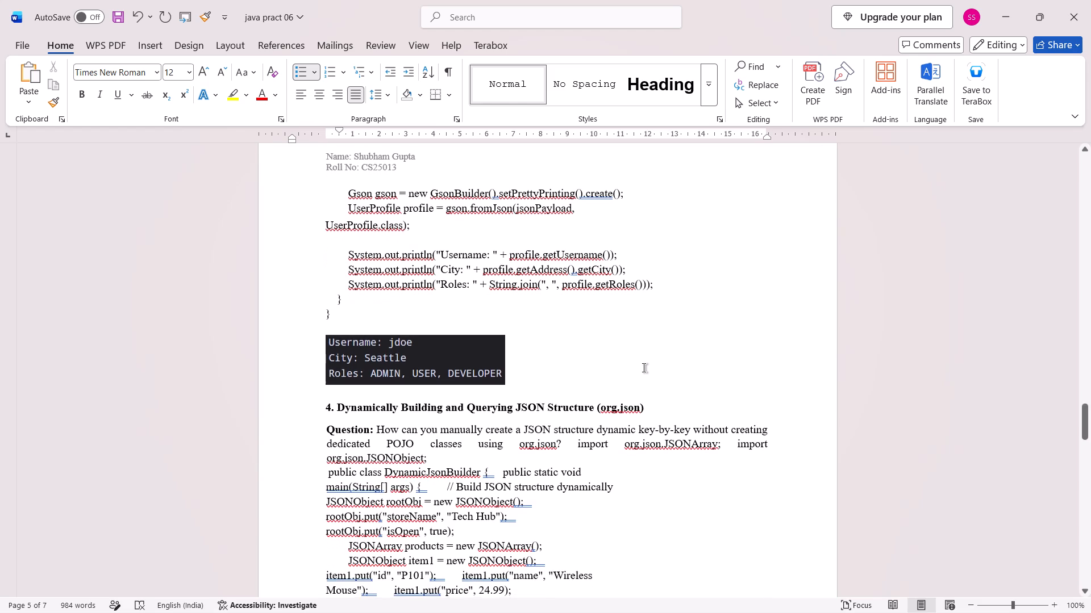
scroll(644, 368, "down", 6)
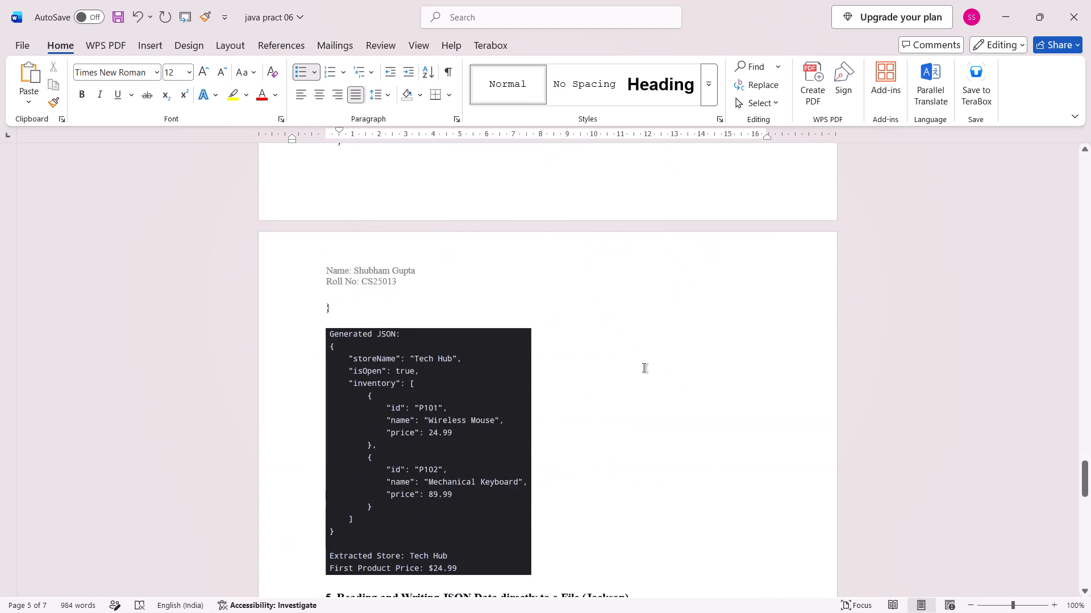
scroll(644, 368, "down", 3)
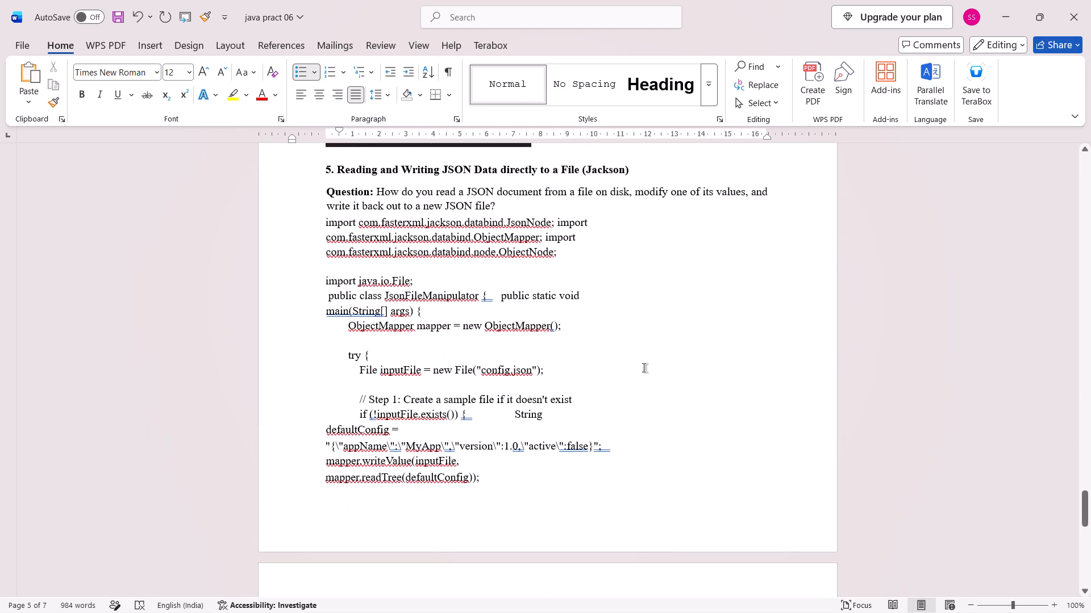
scroll(644, 368, "down", 3)
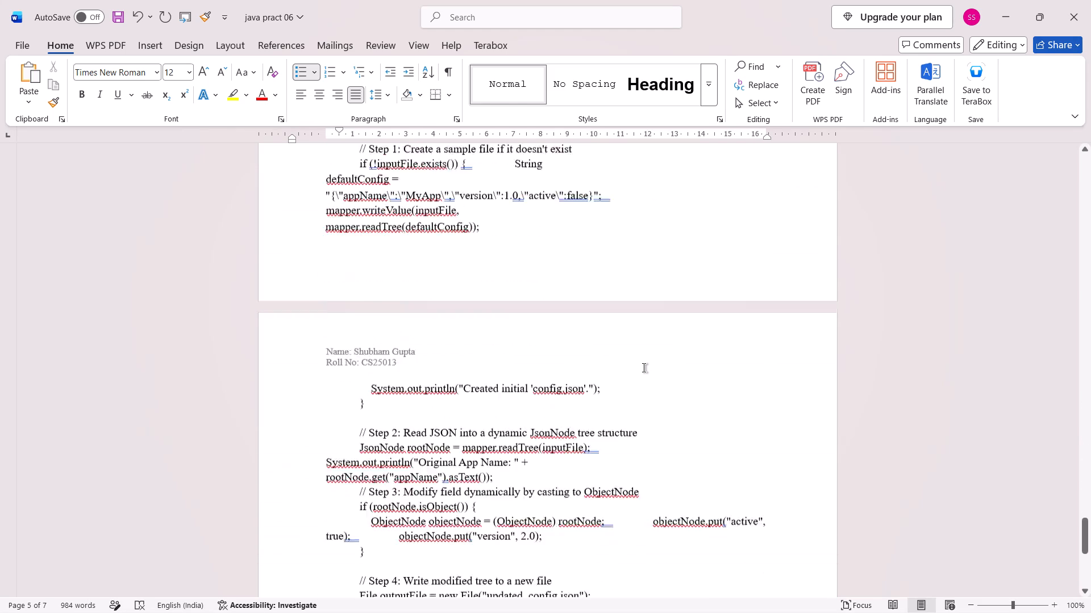
scroll(644, 368, "down", 4)
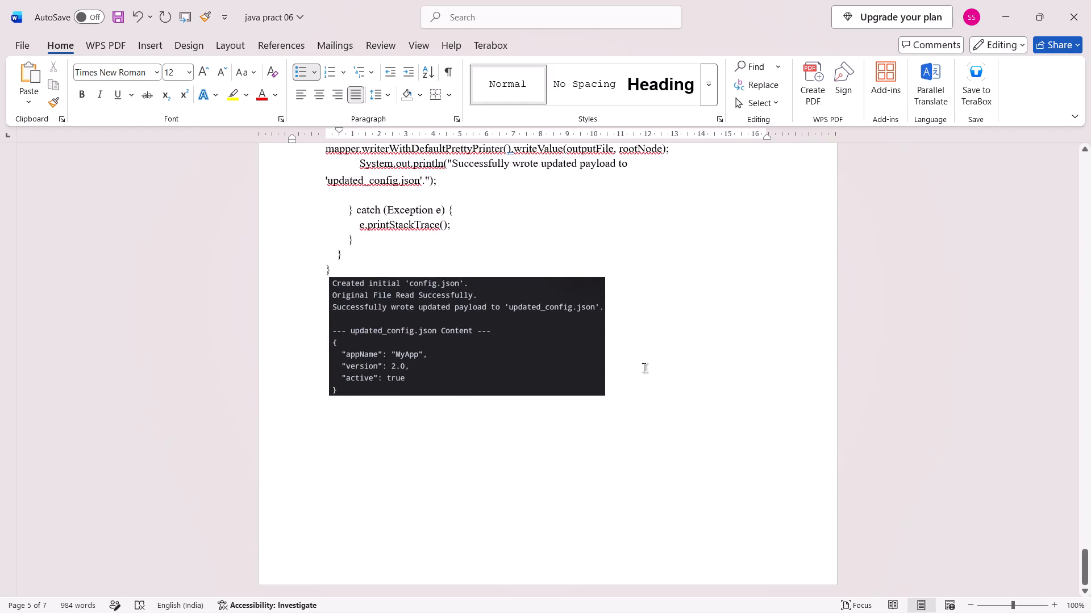
scroll(644, 368, "down", 3)
scroll(644, 368, "up", 2)
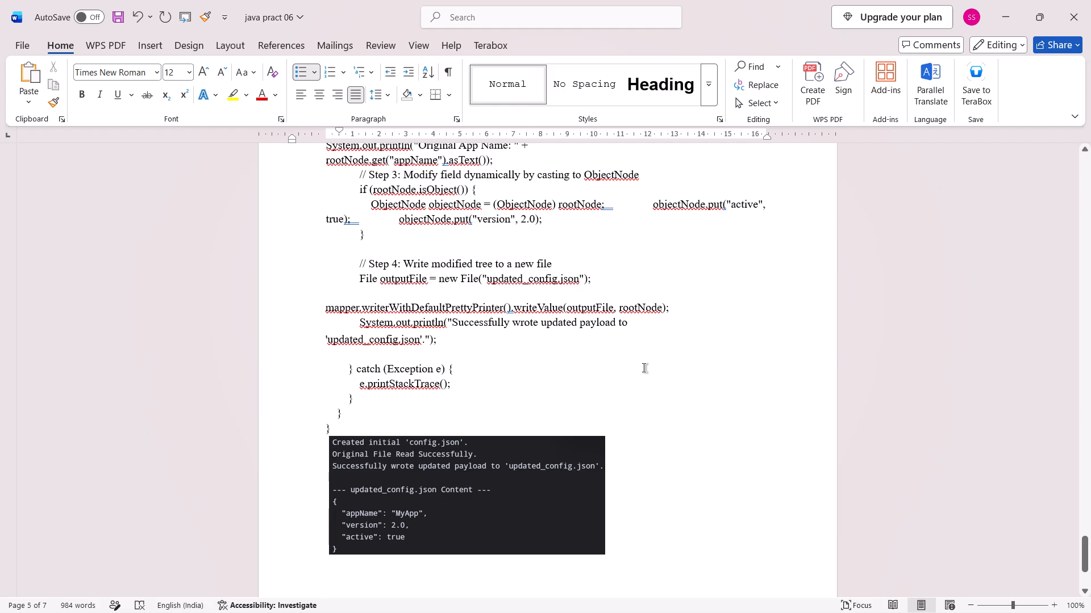
scroll(644, 368, "up", 3)
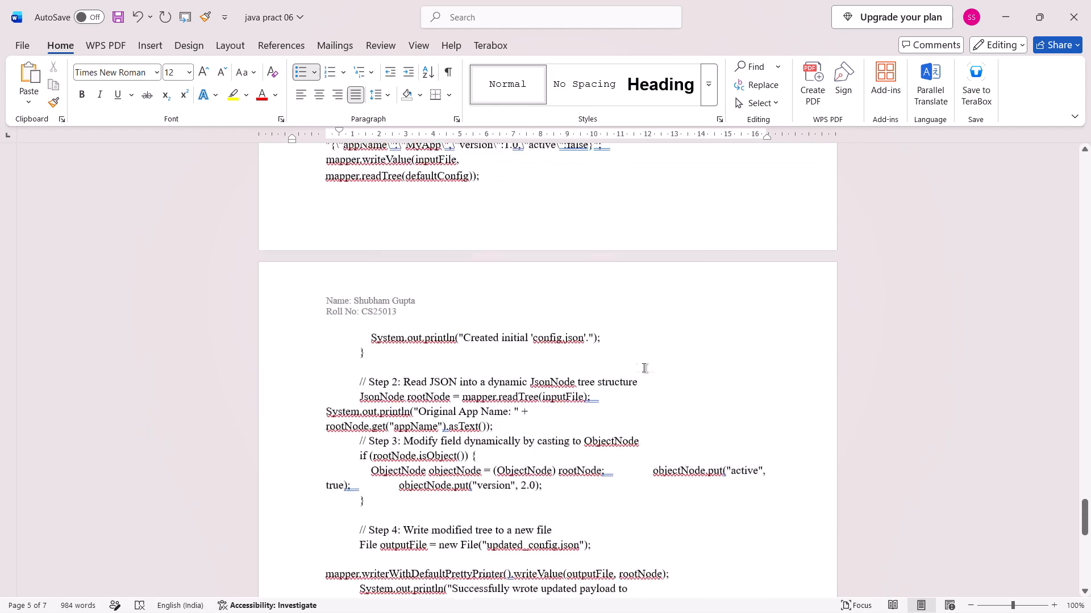
scroll(644, 368, "up", 6)
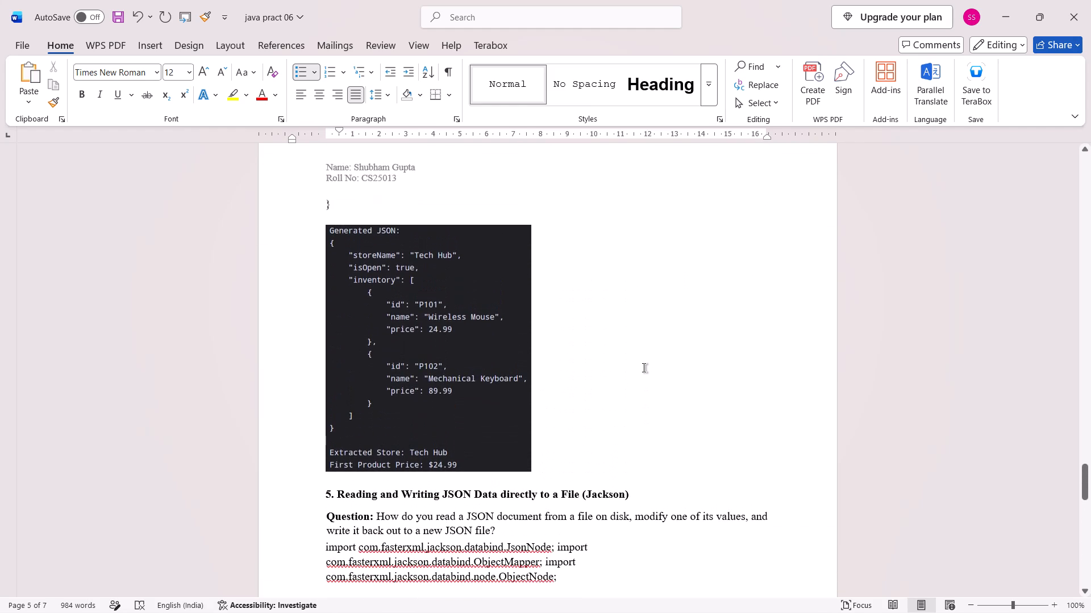
scroll(644, 368, "up", 3)
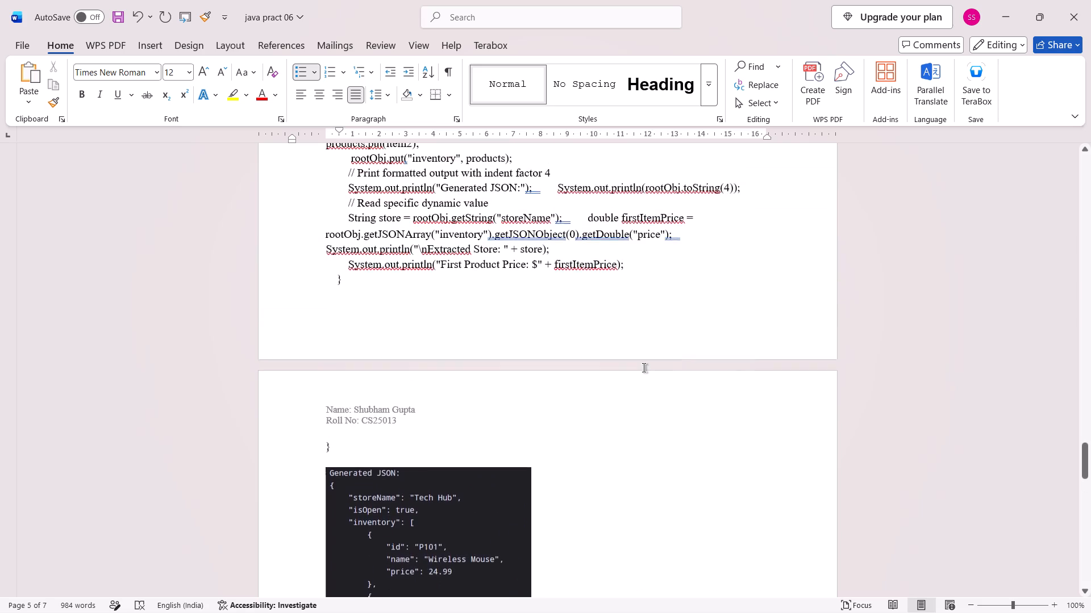
scroll(644, 368, "up", 7)
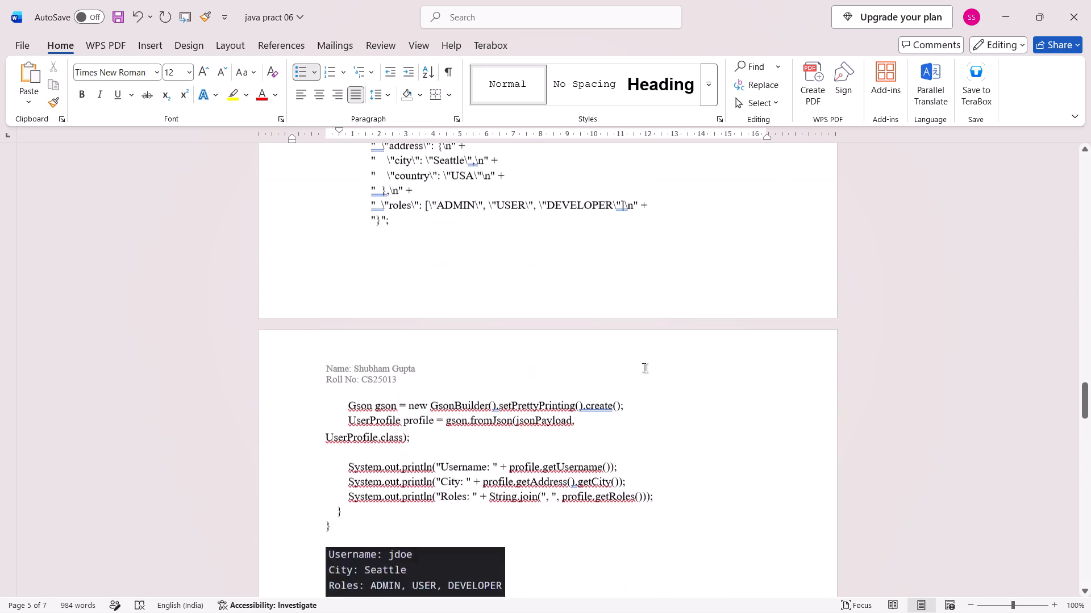
scroll(644, 368, "up", 6)
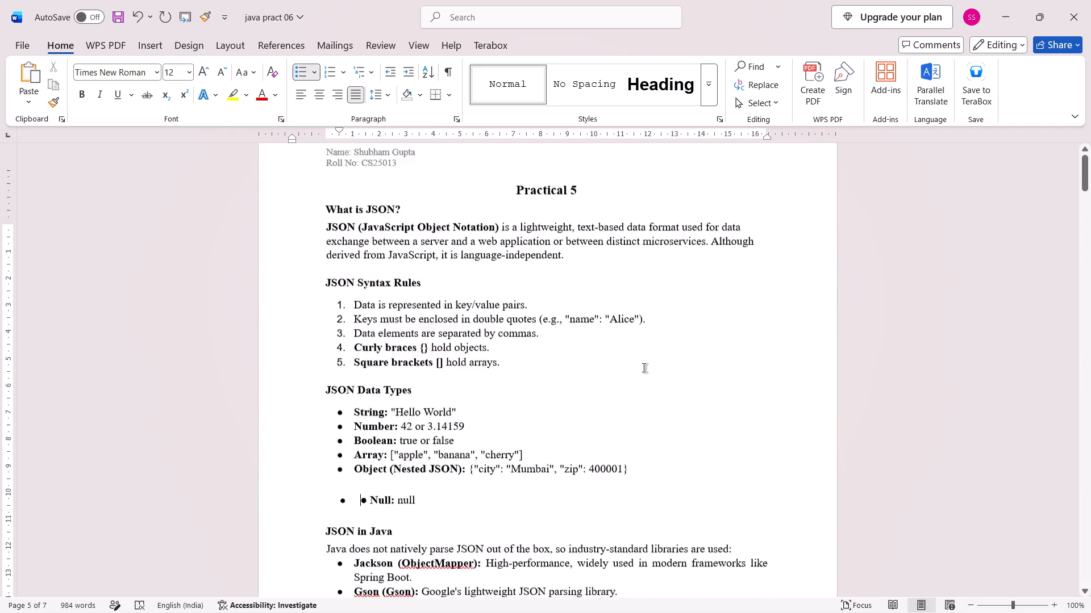
Save java pract 06 with its current layout changes.
scroll(644, 368, "up", 5)
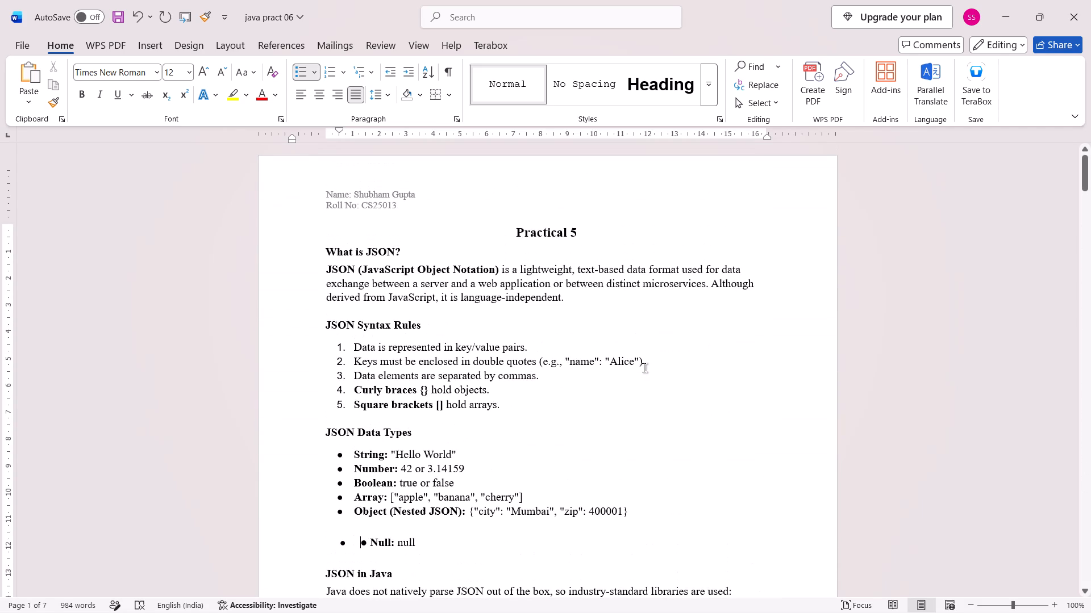
key("ctrl+s")
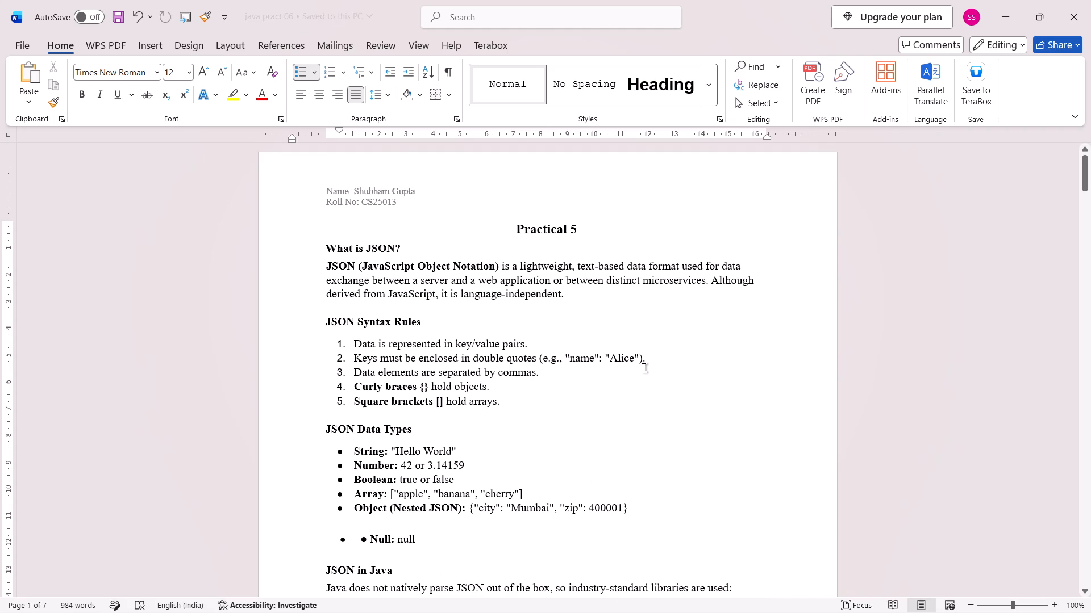
Remove the duplicate list bullet from the "Null: null" line under JSON Data Types, indent the line with three spaces, and save.
scroll(644, 368, "down", 2)
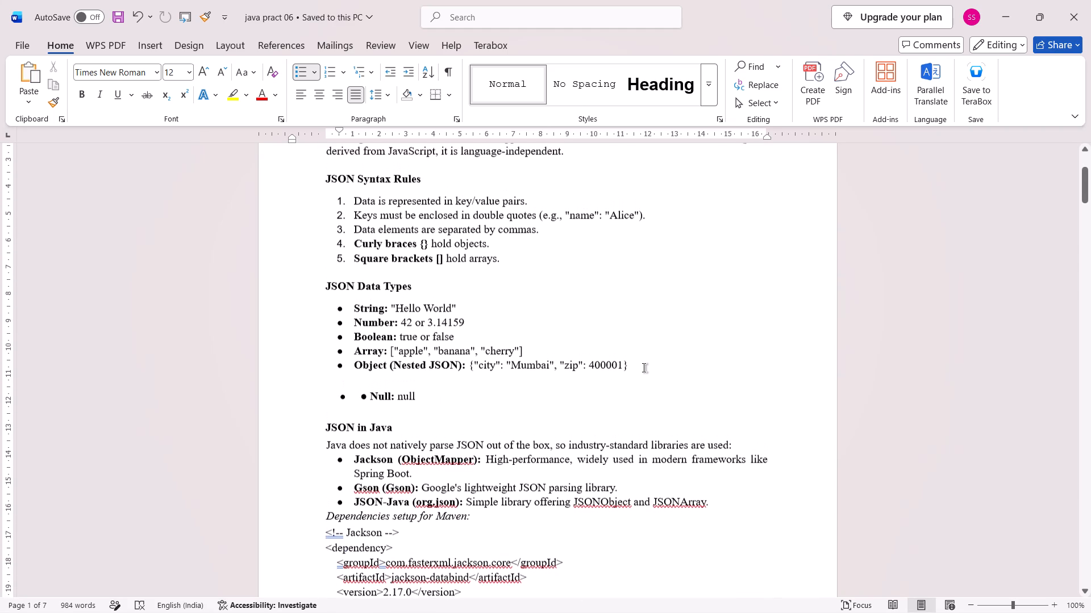
scroll(644, 368, "down", 1)
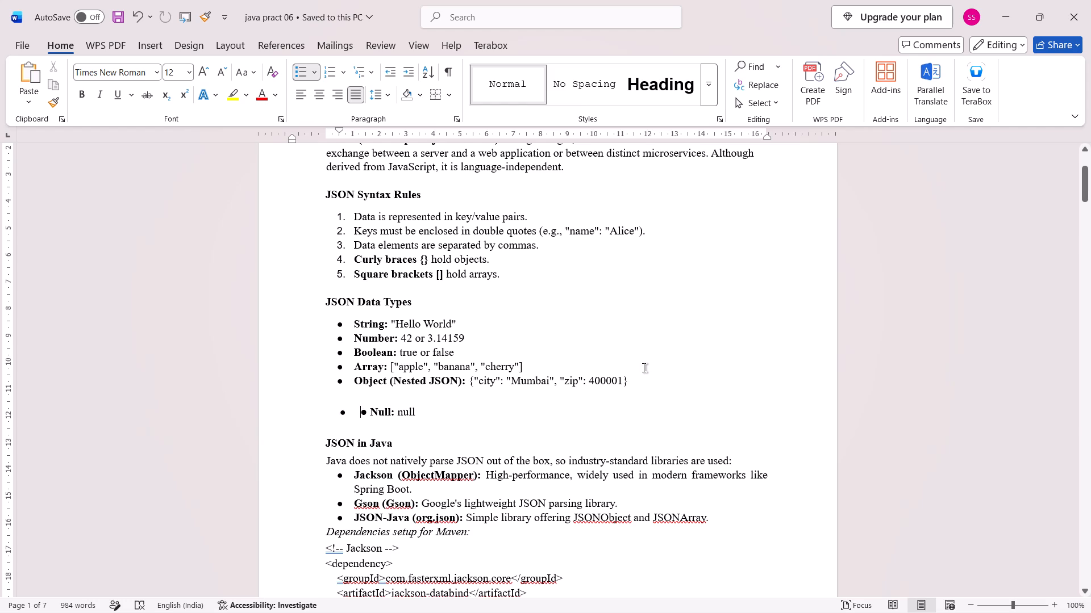
key("BackSpace")
key("BackSpace")
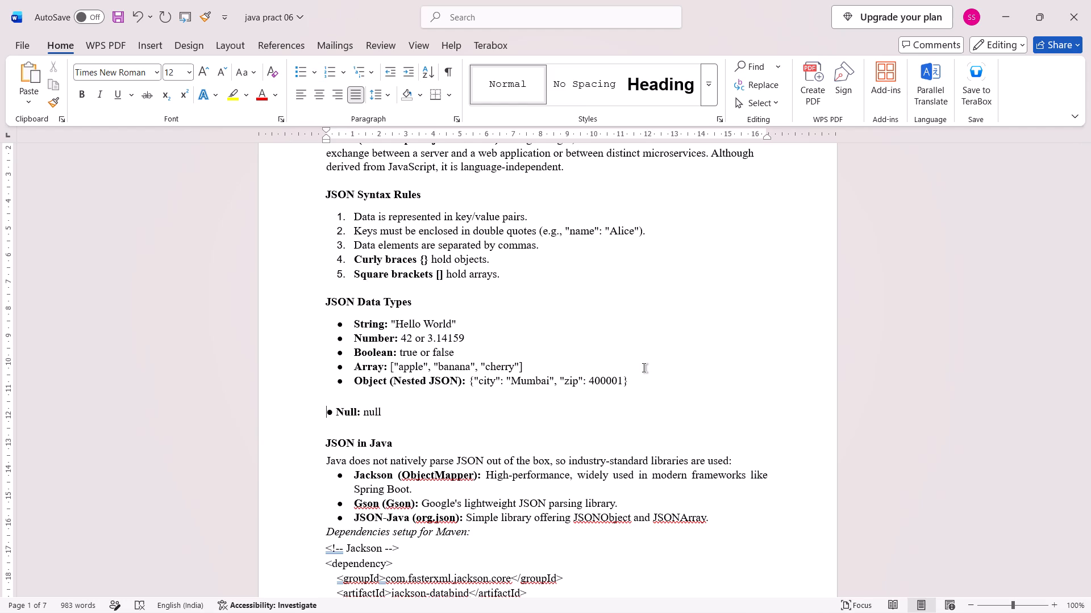
key("space")
key("space")
key("space")
key("ctrl+s")
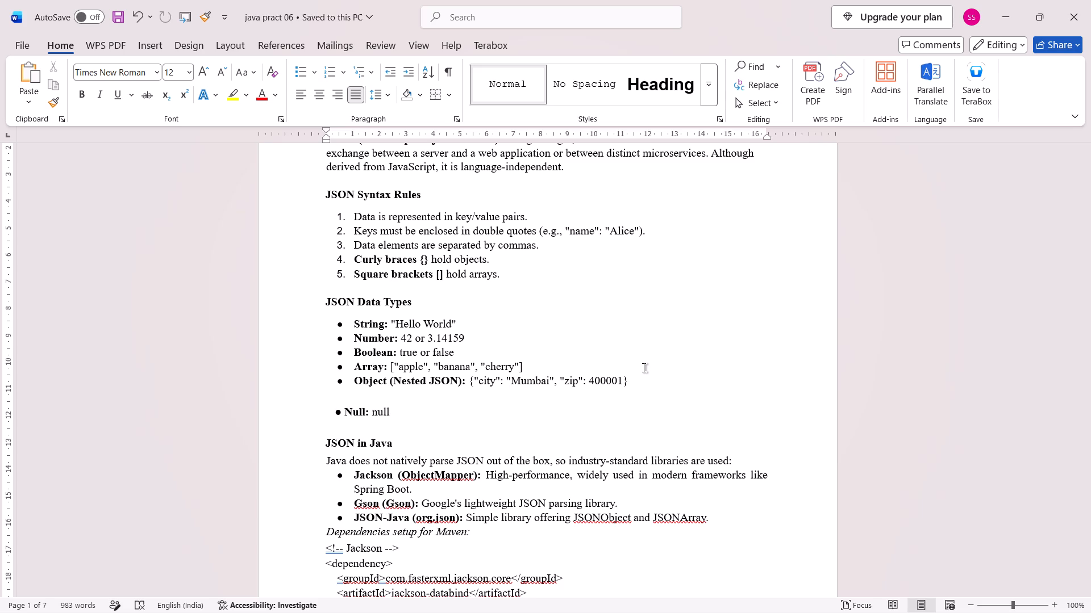
Check java pract 06 from the JSON Data Types list through the start of the fifth example, and save the document again.
left_click(355, 391)
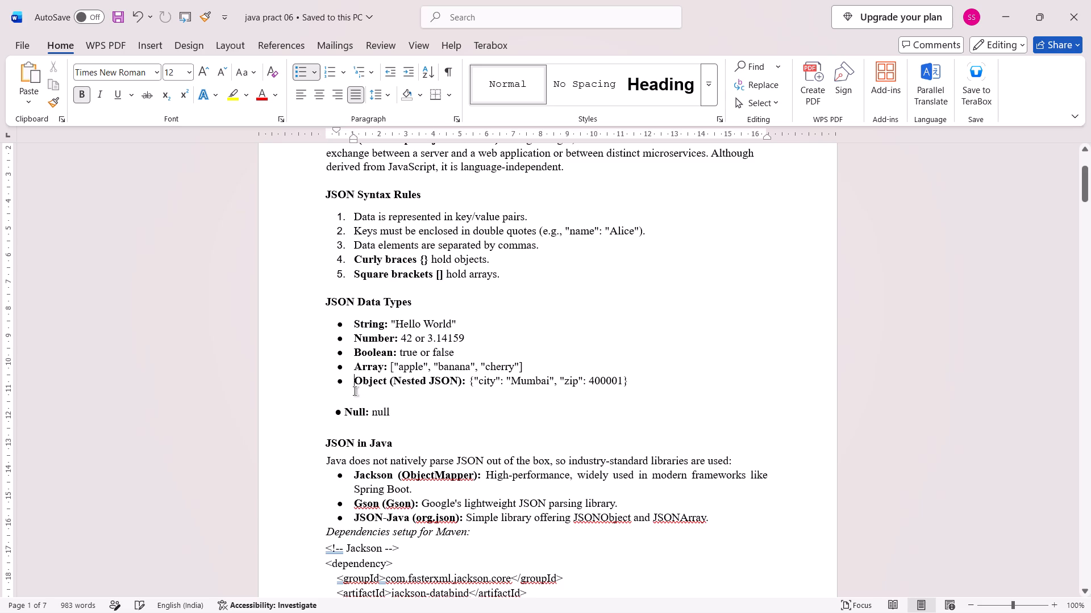
key("Down")
scroll(355, 391, "down", 8)
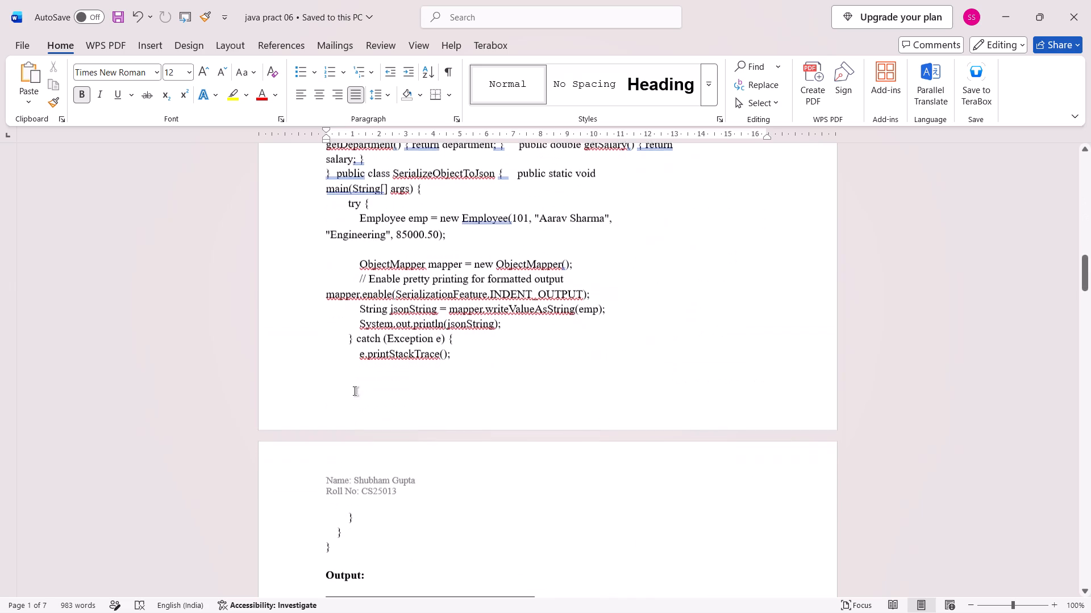
scroll(355, 391, "down", 8)
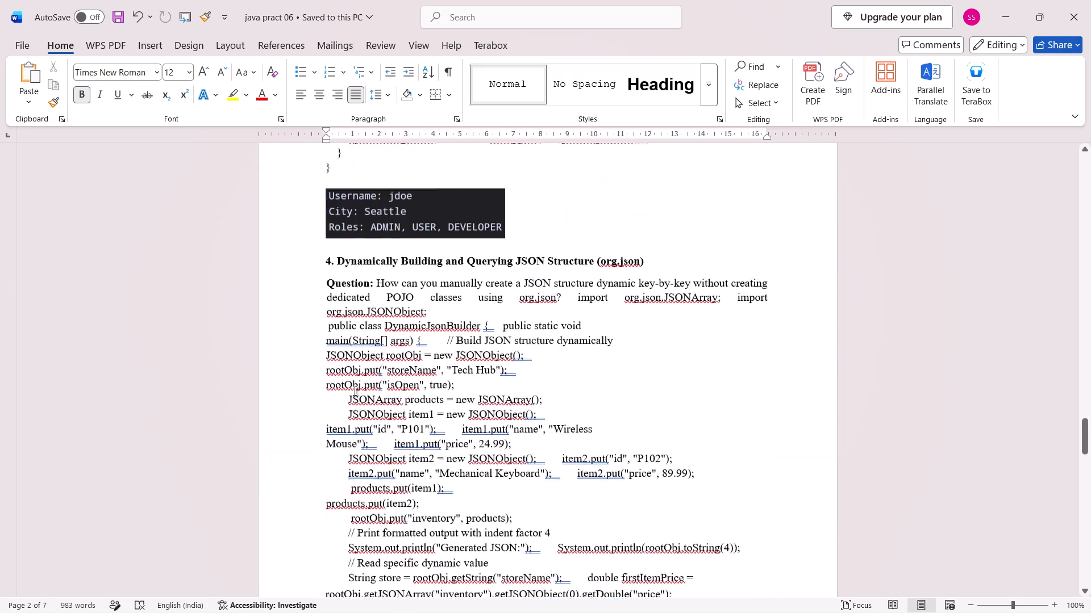
scroll(355, 391, "down", 2)
key("ctrl+s")
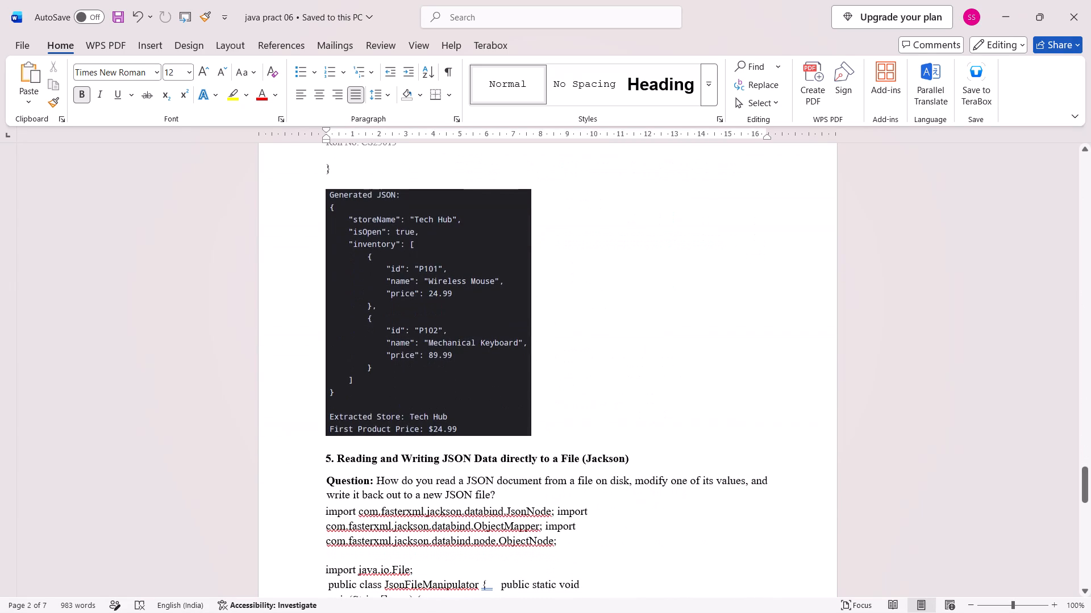
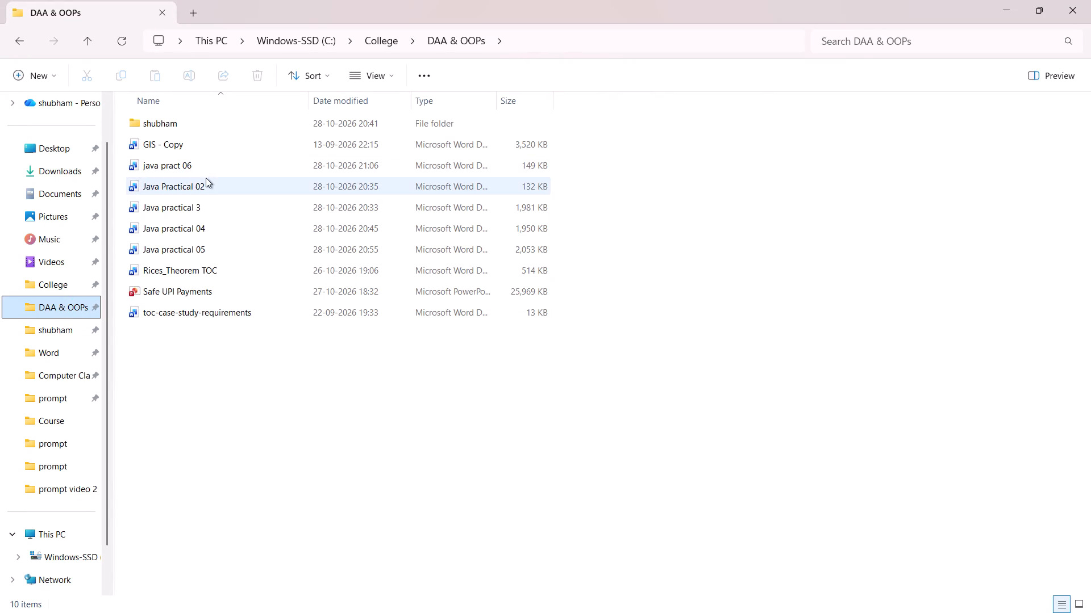
Open the "Java practical 3" document from the DAA & OOPs folder in Word for a brief look, and close it.
triple_click(217, 208)
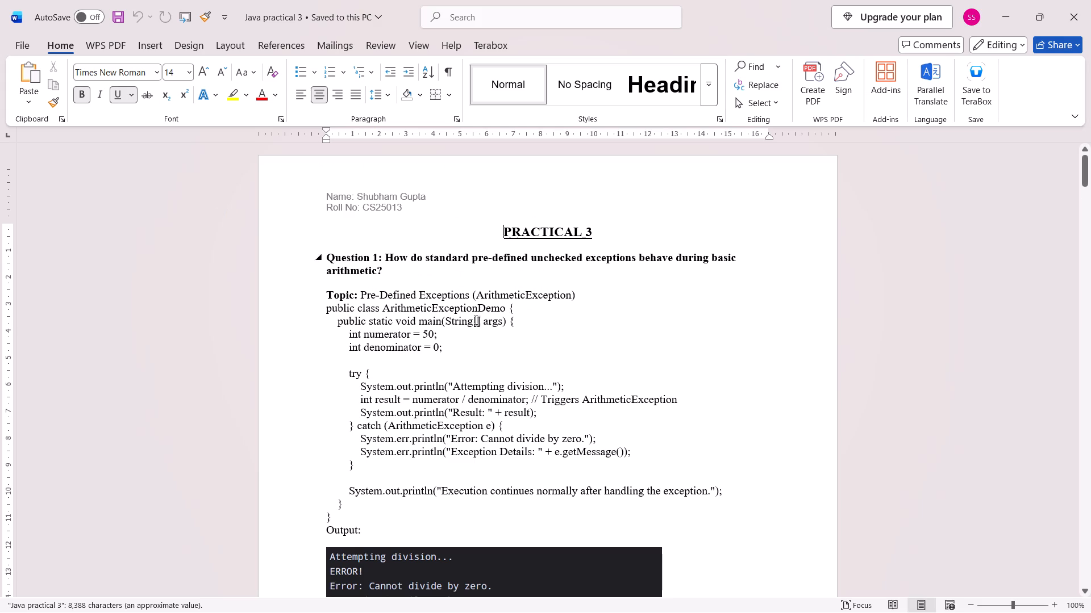
left_click(1083, 6)
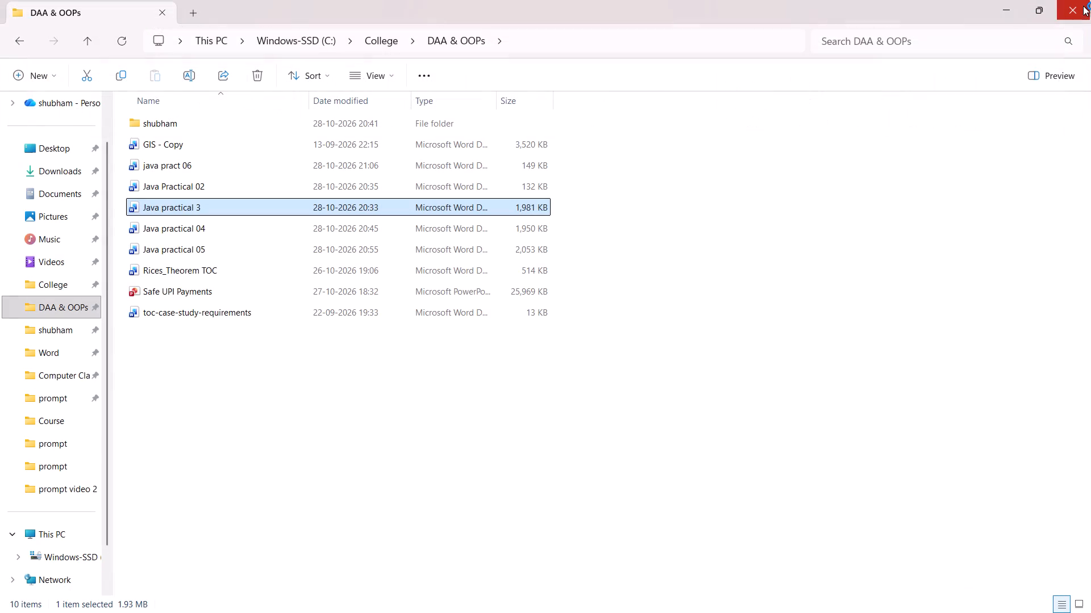
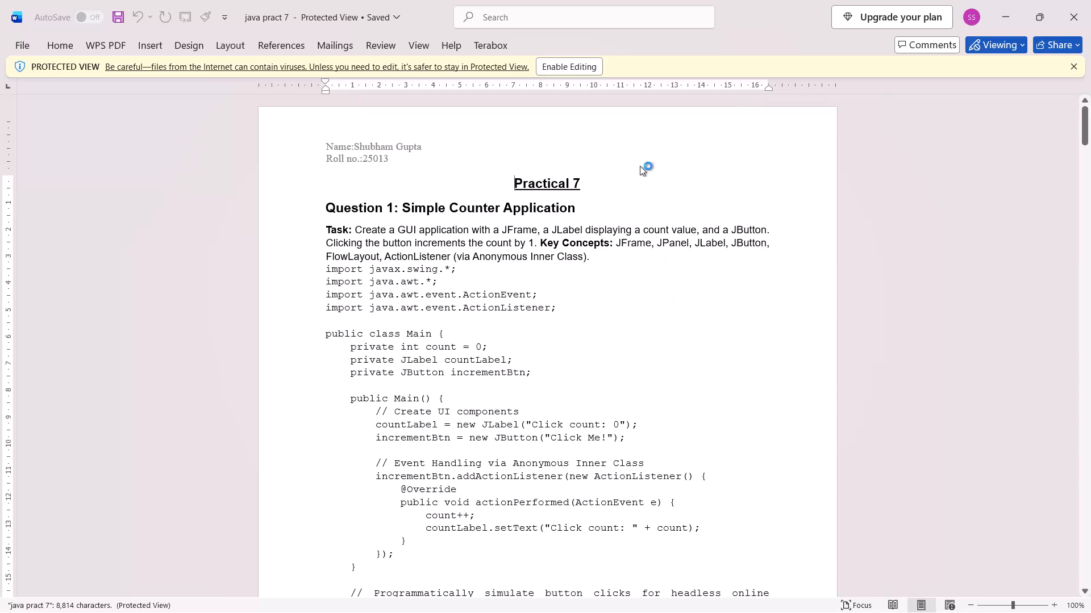
Enable editing of the java pract 7 document and set all its body text to Times New Roman, size 12.
left_click(585, 72)
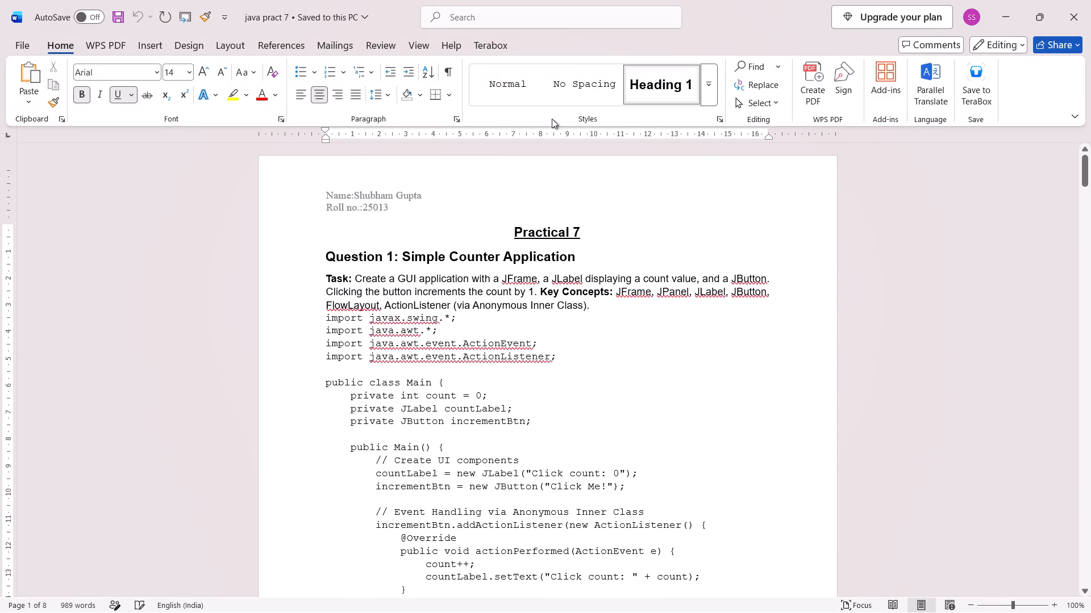
key("ctrl+a")
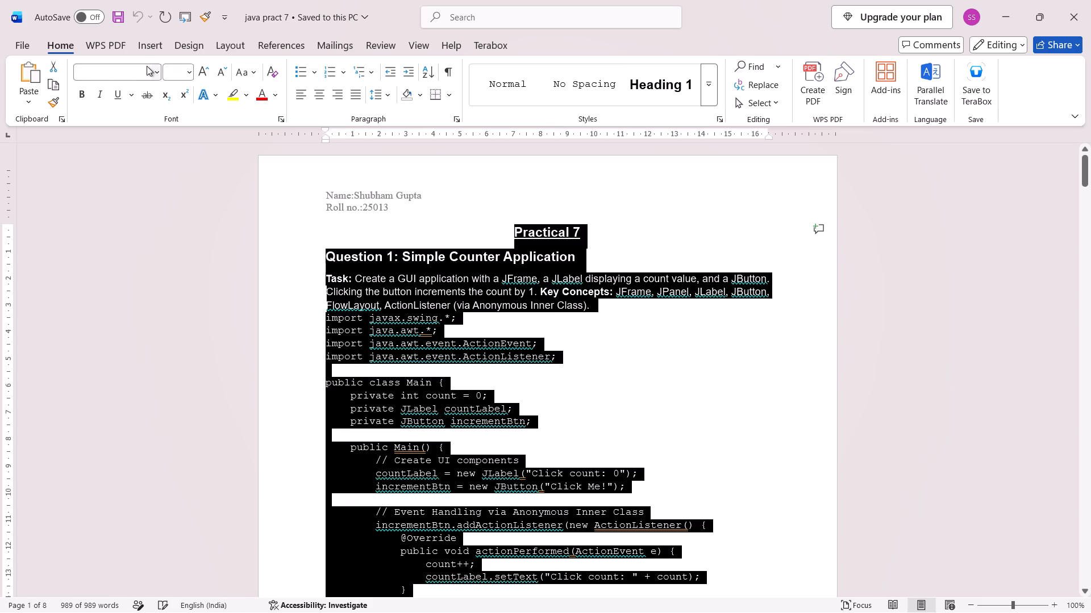
left_click(156, 69)
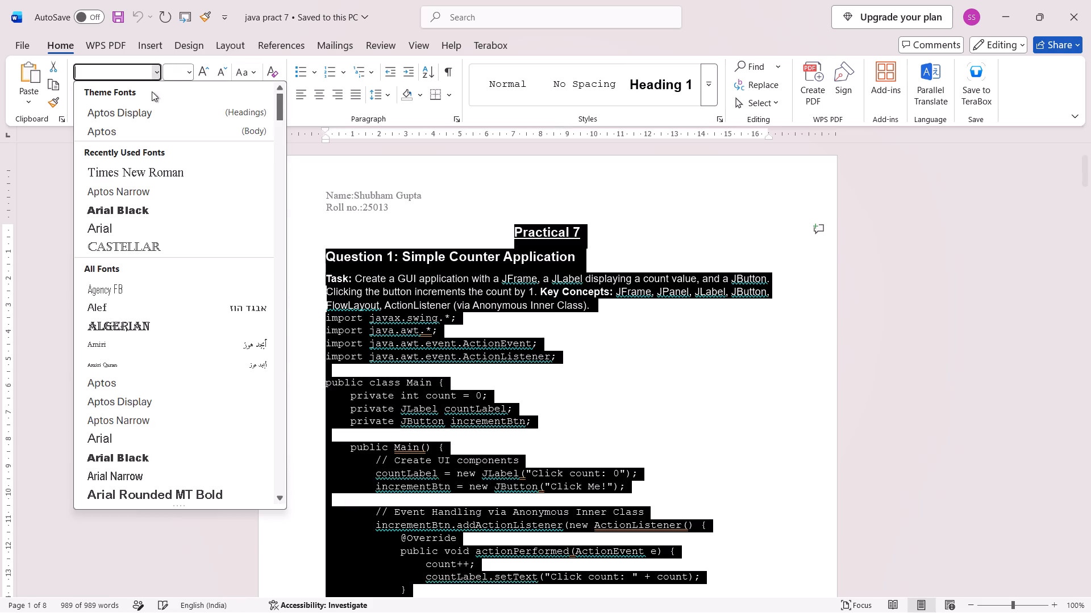
left_click(163, 172)
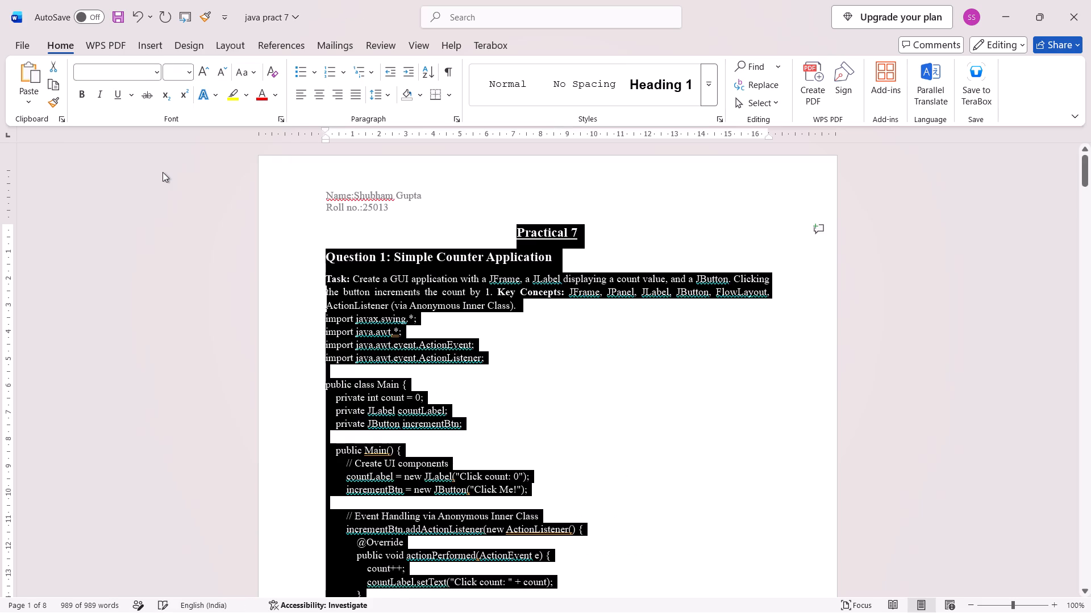
left_click(186, 65)
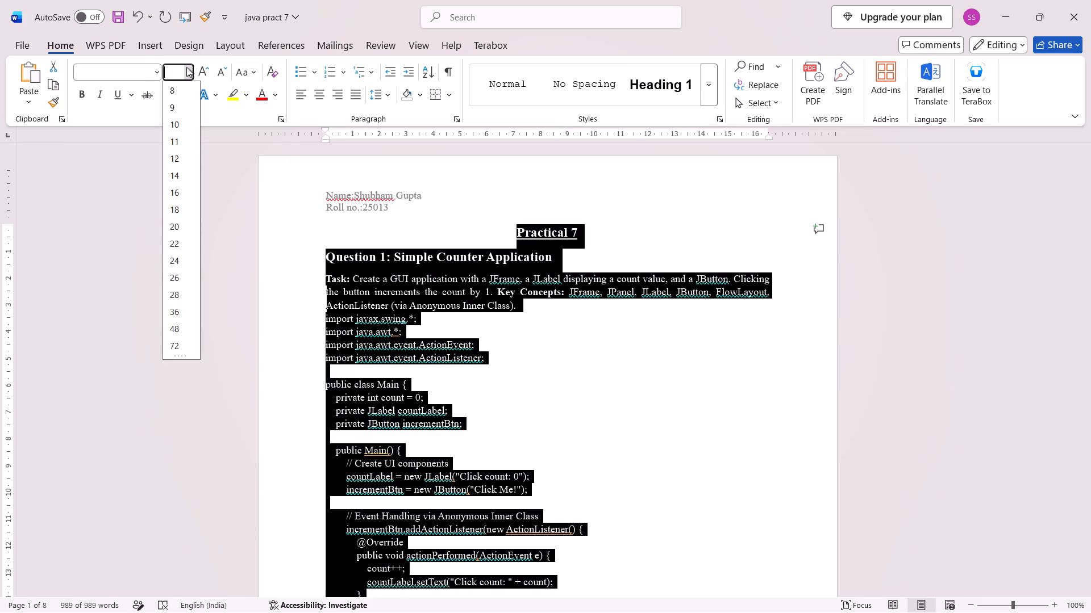
left_click(174, 154)
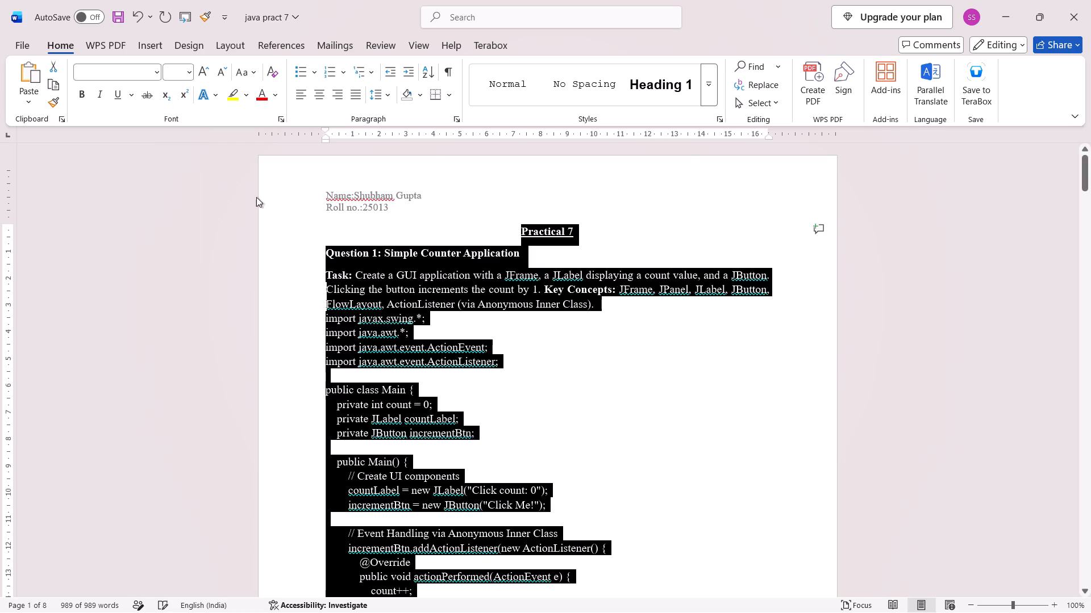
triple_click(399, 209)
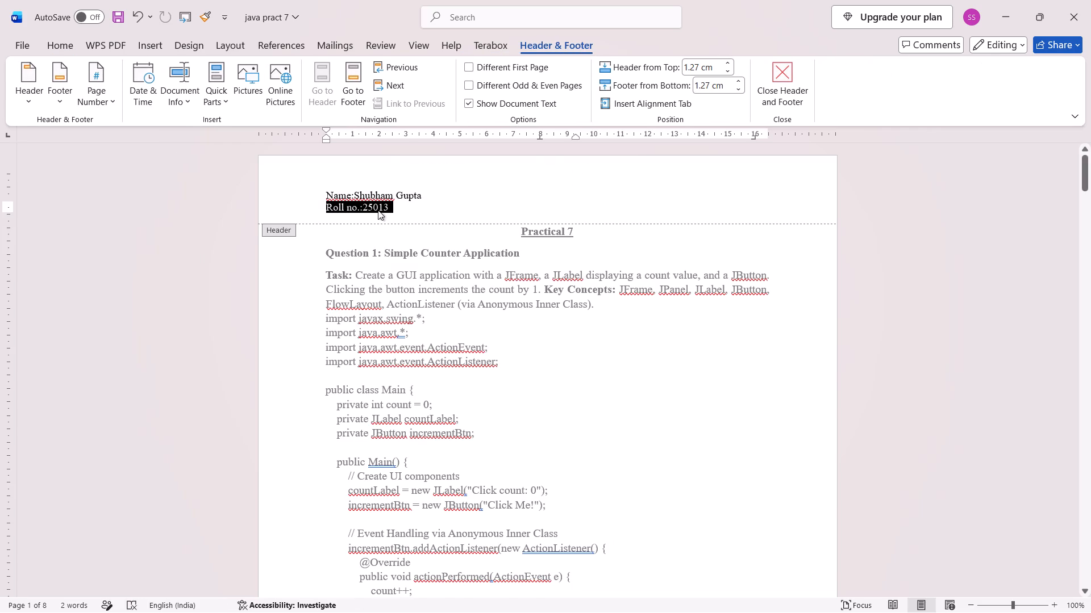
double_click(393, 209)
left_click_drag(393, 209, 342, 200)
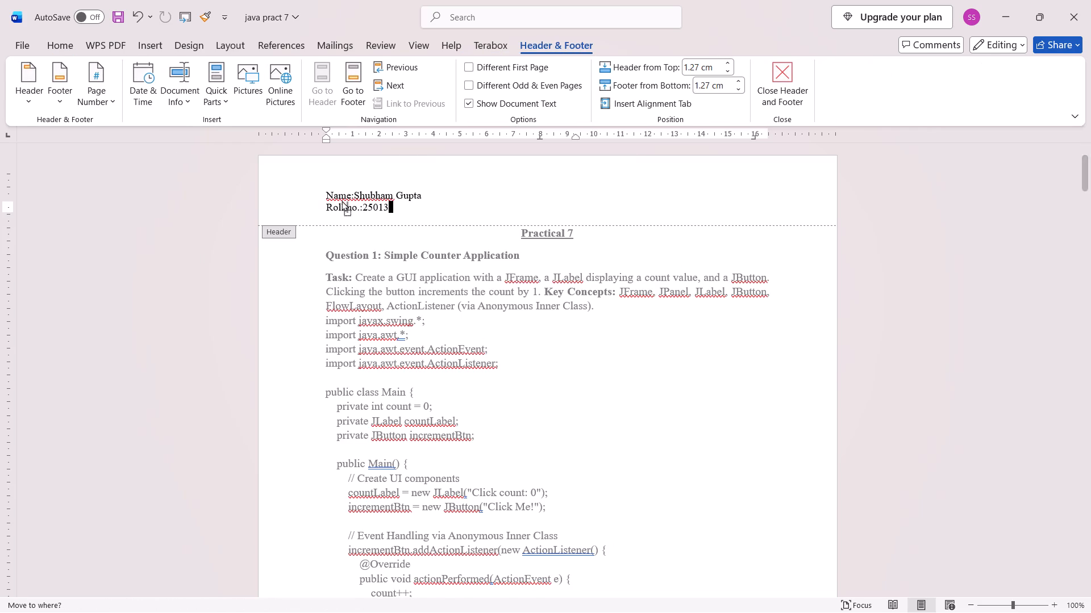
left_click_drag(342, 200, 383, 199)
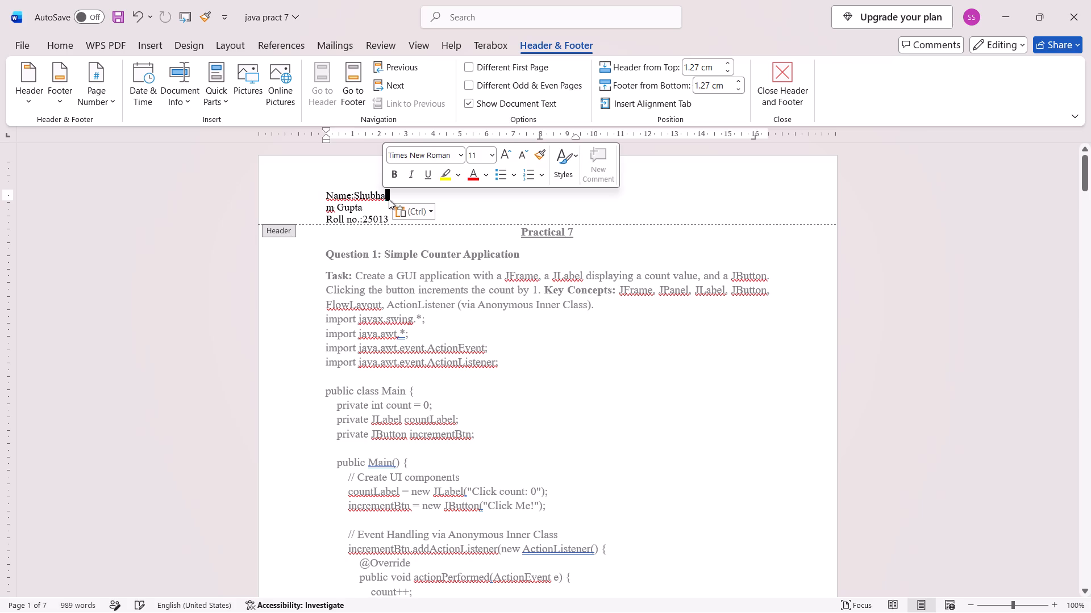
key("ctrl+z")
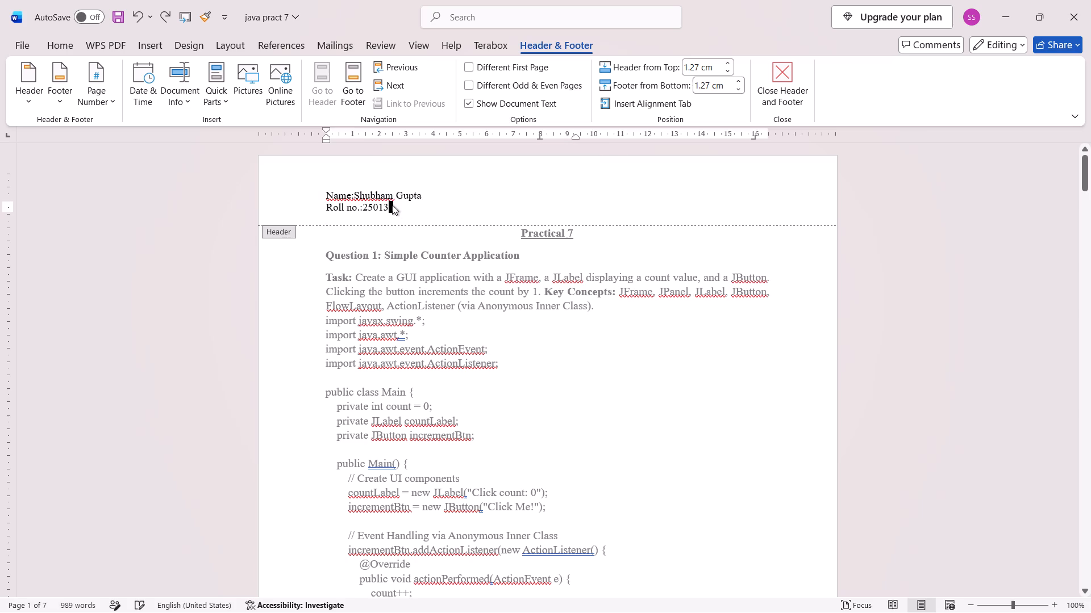
Replace the header's name and roll number lines with the "Name" and "Roll No" entry from the clipboard history, and return to the body.
left_click(403, 208)
left_click_drag(423, 212, 307, 195)
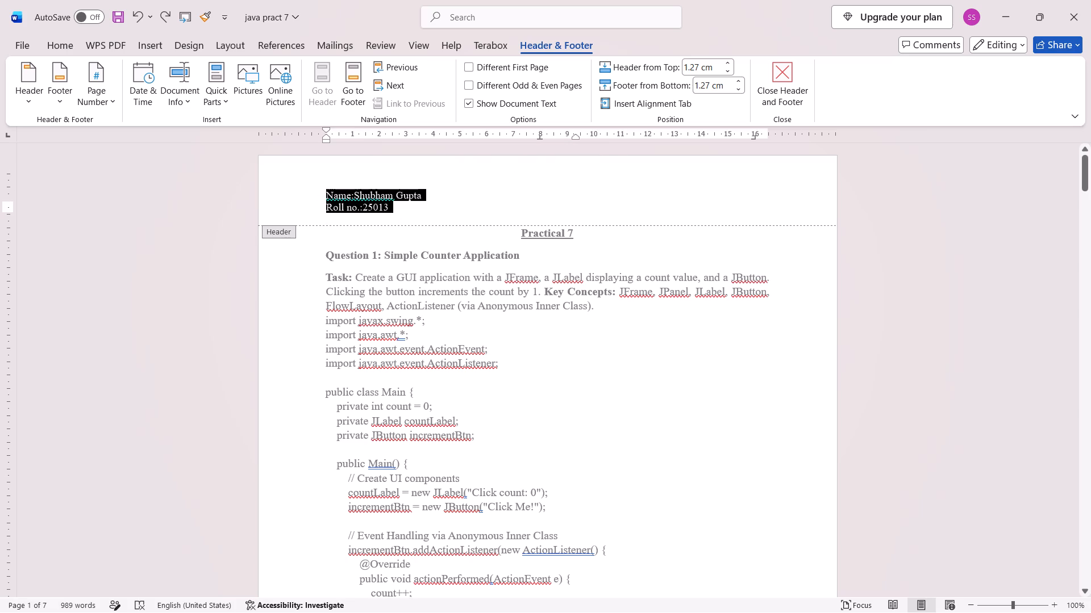
left_click_drag(307, 195, 306, 194)
key("super+v")
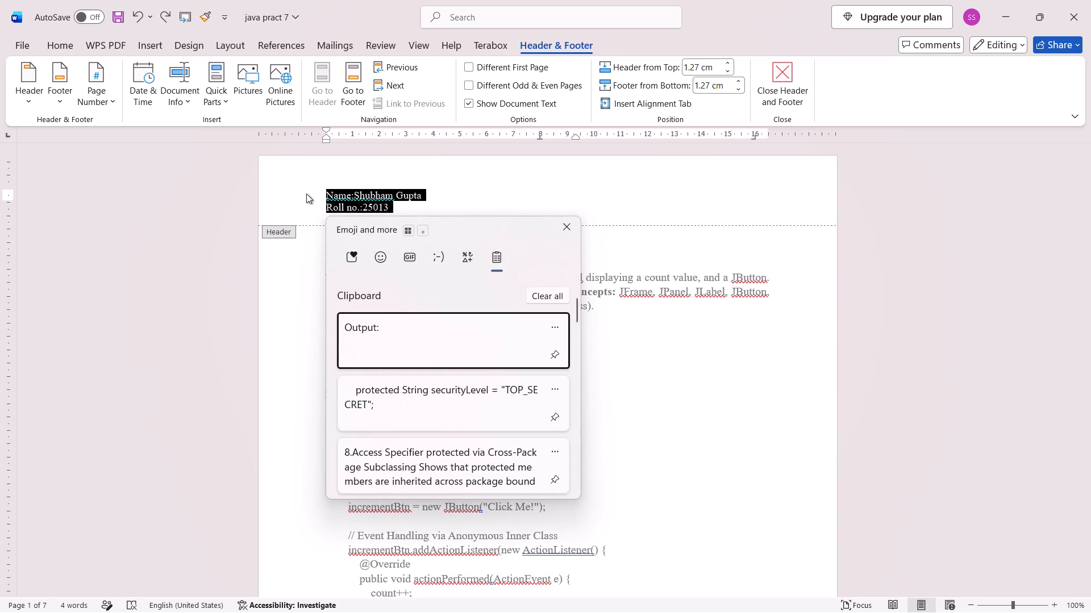
scroll(429, 379, "down", 1)
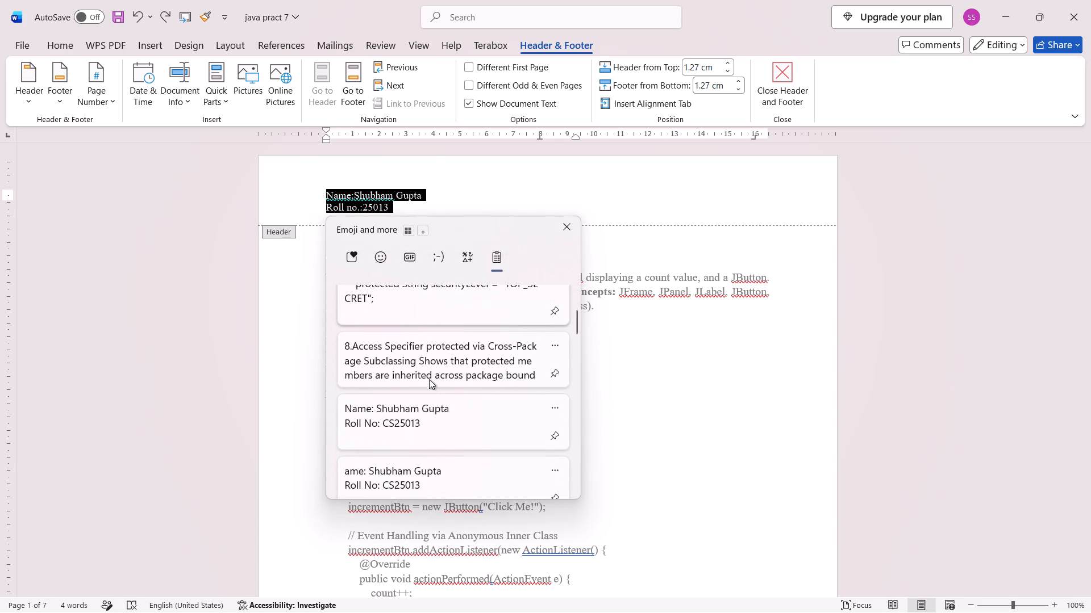
scroll(429, 379, "down", 1)
left_click(432, 404)
key("ctrl+v")
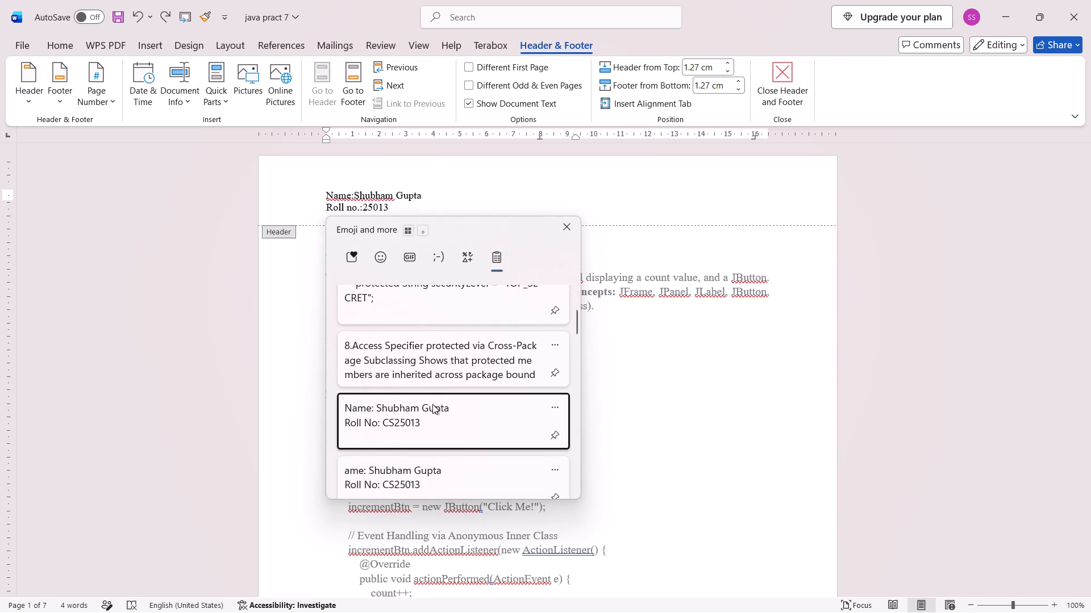
left_click(536, 410)
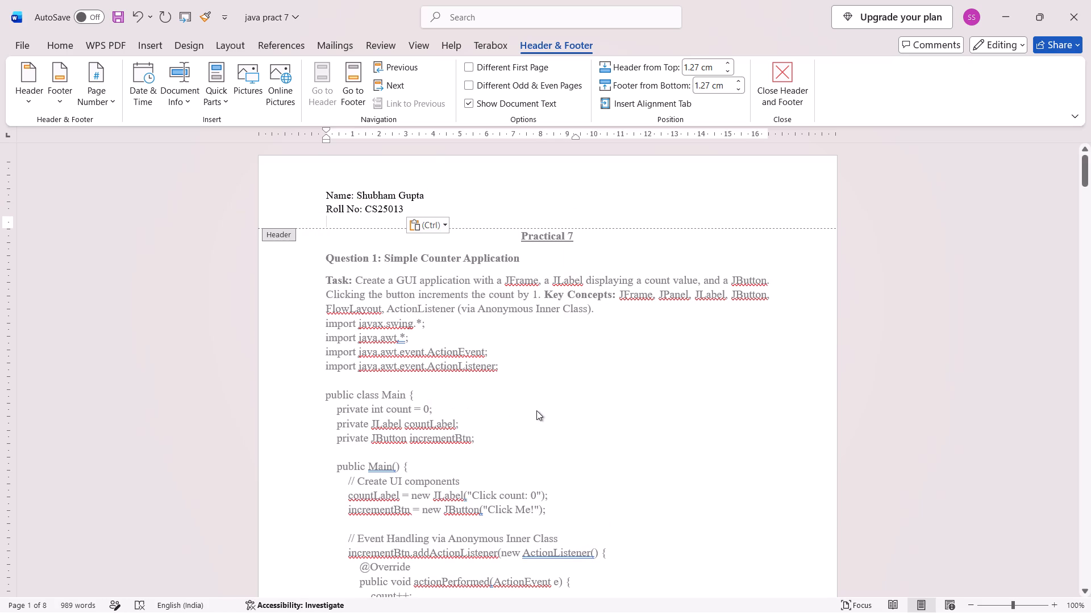
double_click(536, 410)
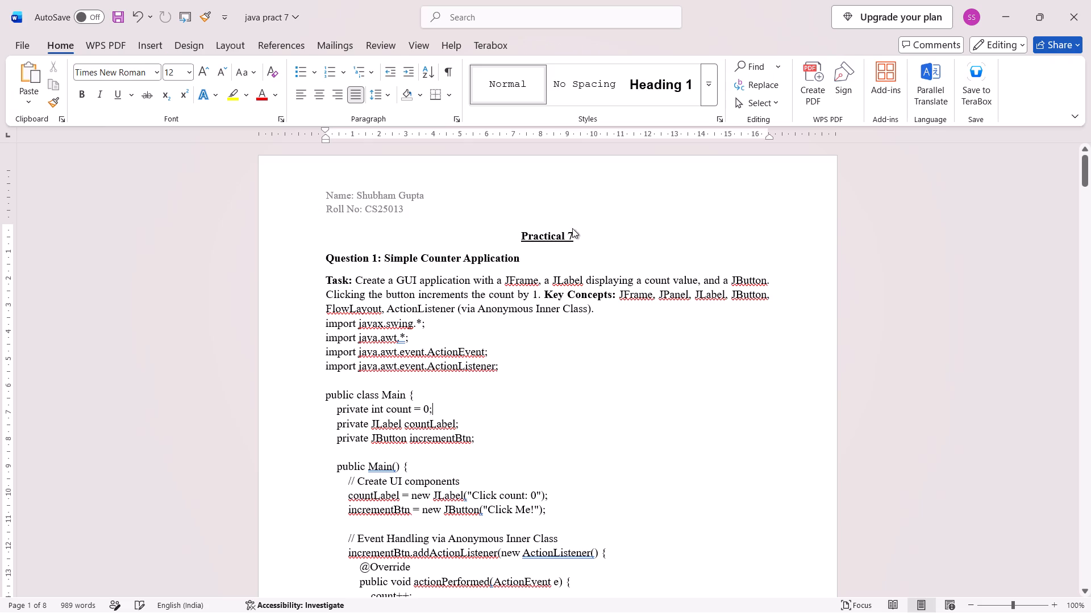
Apply the Normal style to the "Practical 7" title and centre-align it.
left_click_drag(577, 235, 528, 236)
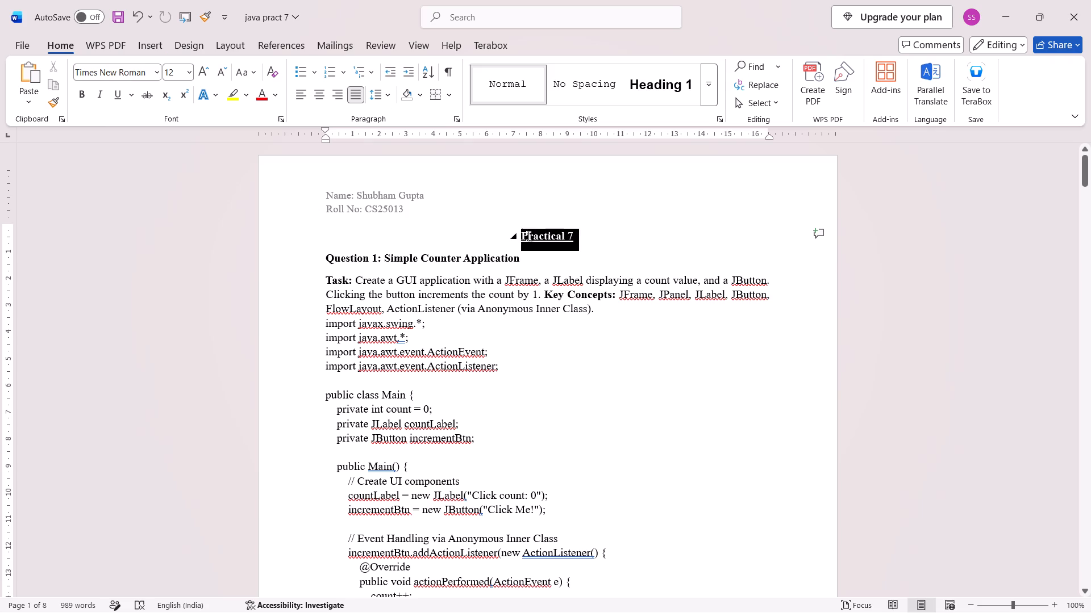
left_click_drag(528, 236, 510, 236)
left_click(476, 77)
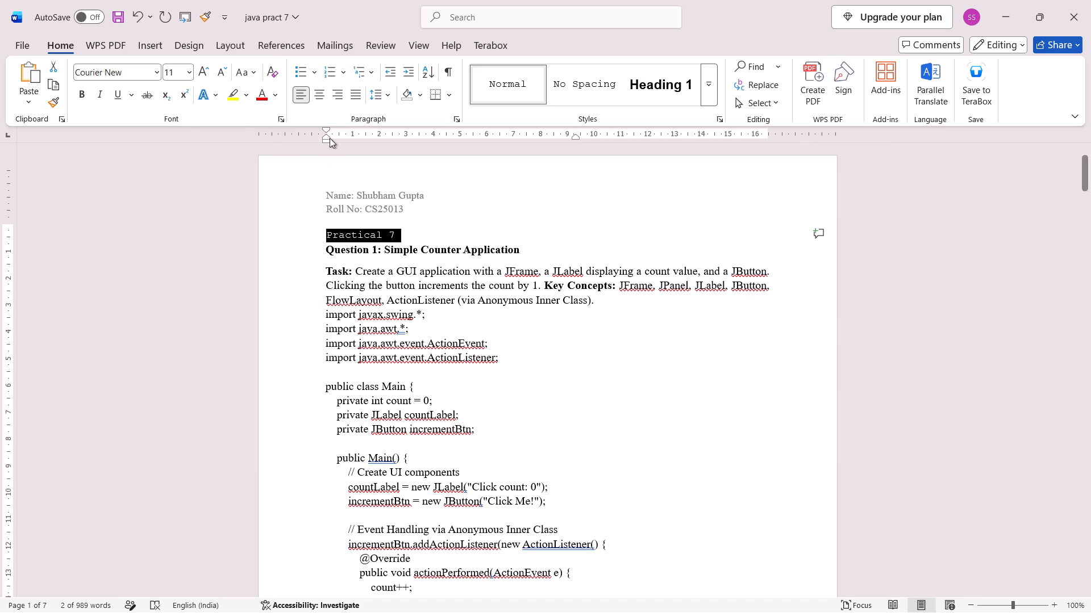
left_click(322, 95)
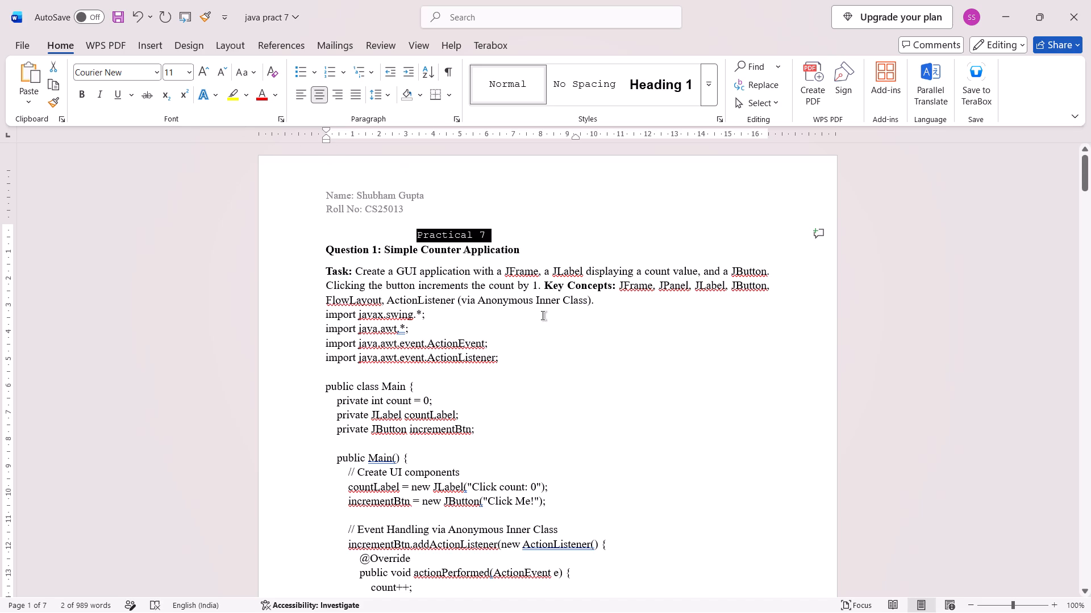
left_click(572, 364)
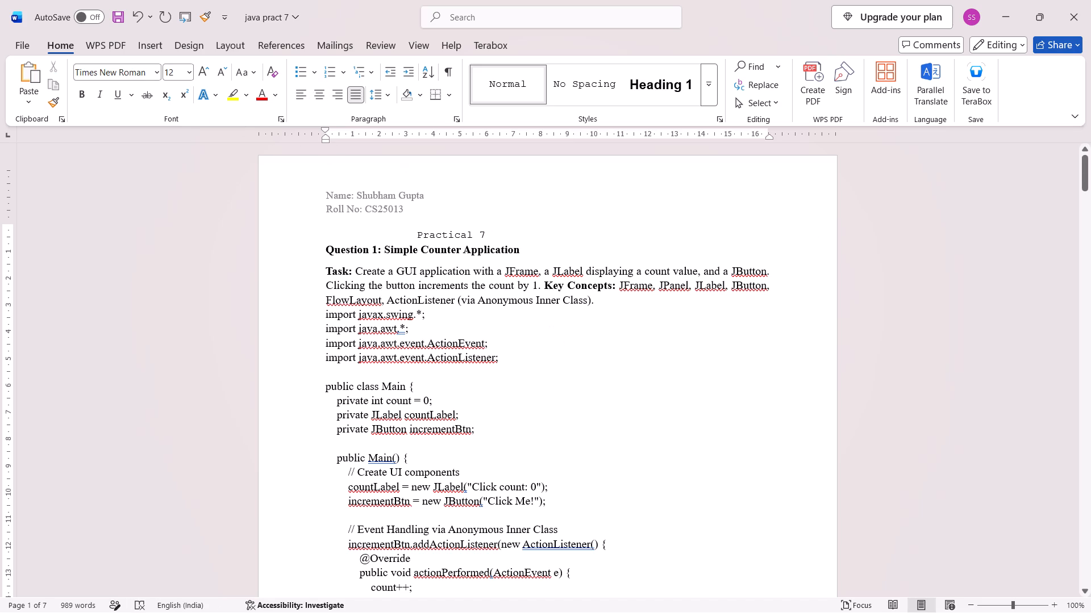
Set all the body text, including the restyled title, to Times New Roman, size 12.
key("ctrl+a")
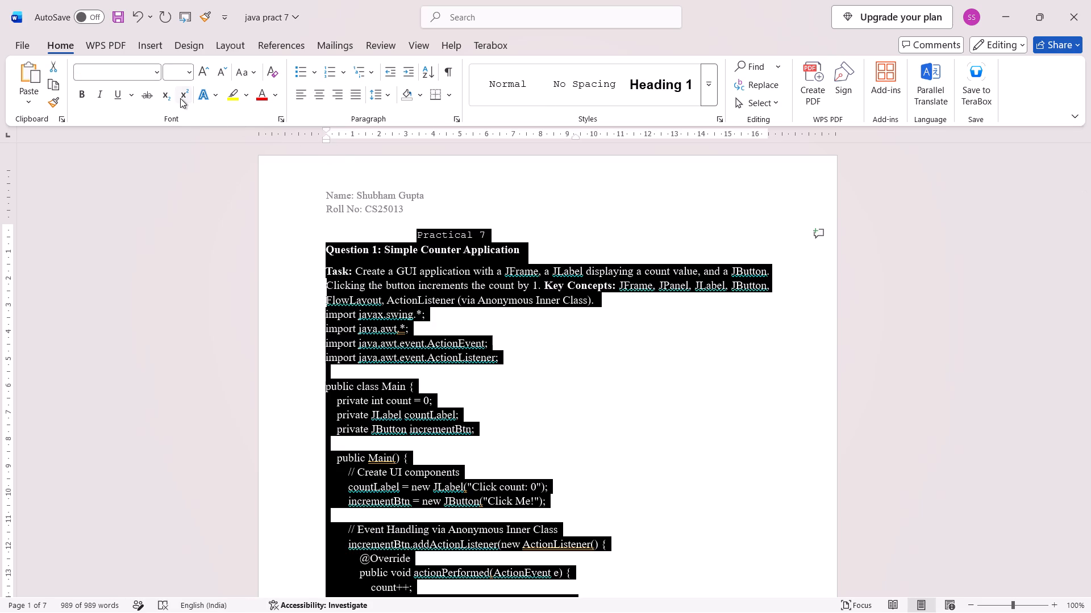
left_click(155, 70)
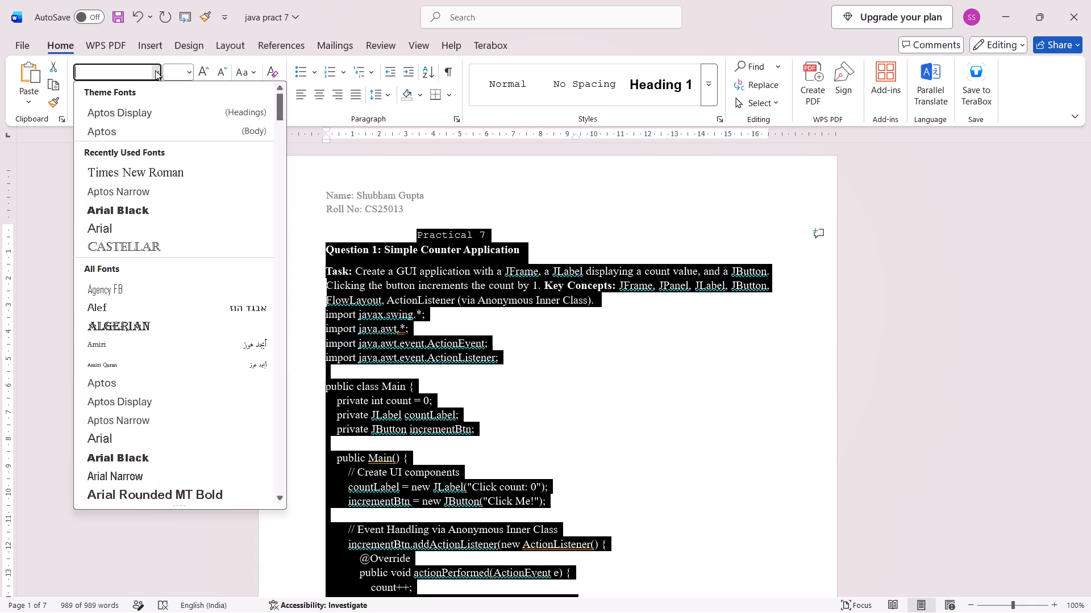
left_click(156, 165)
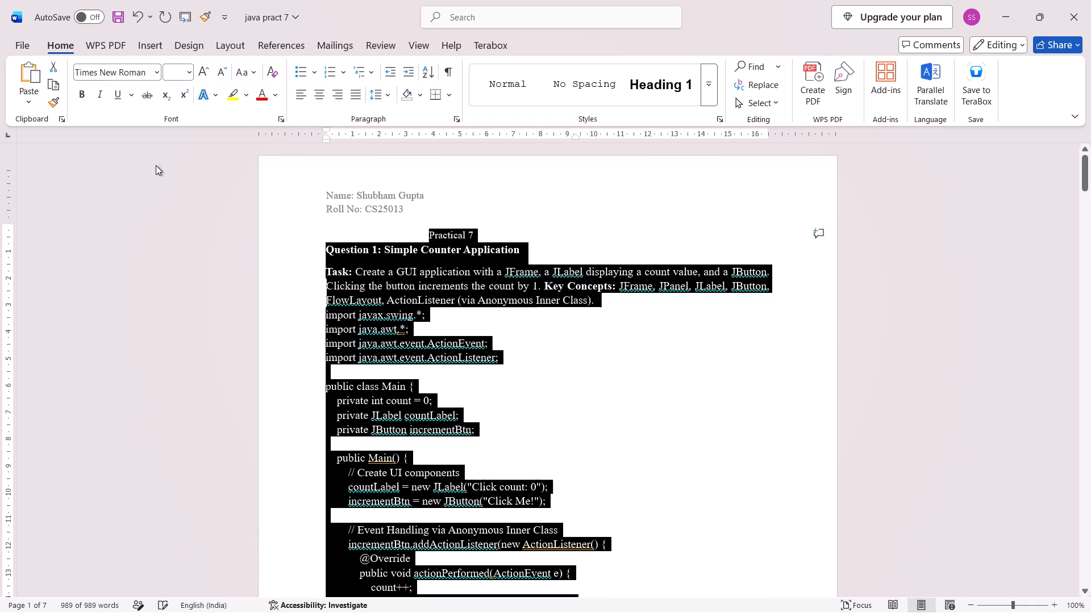
left_click(192, 67)
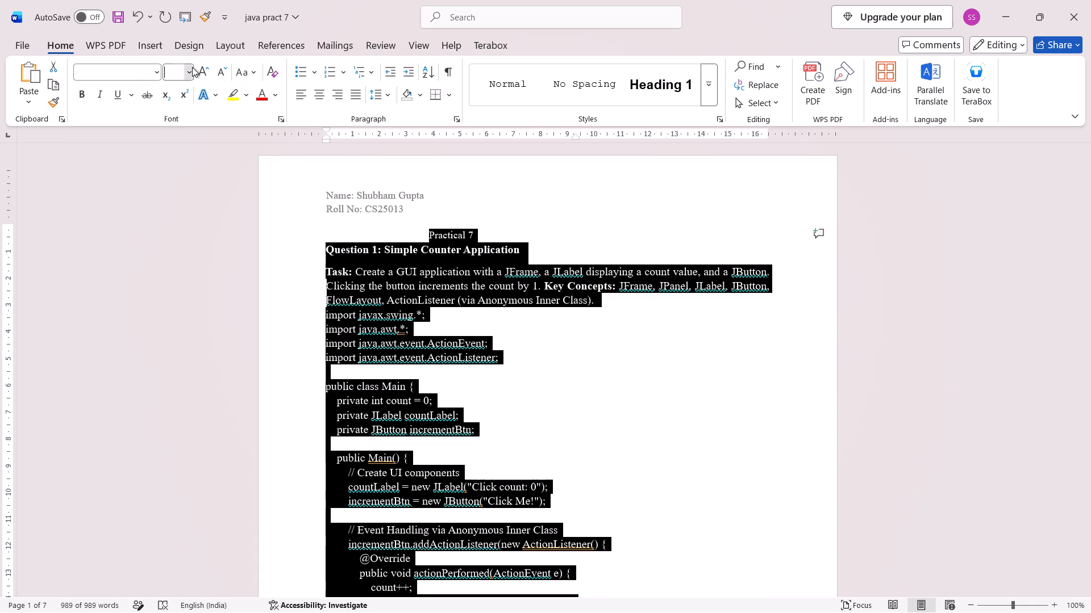
left_click(177, 154)
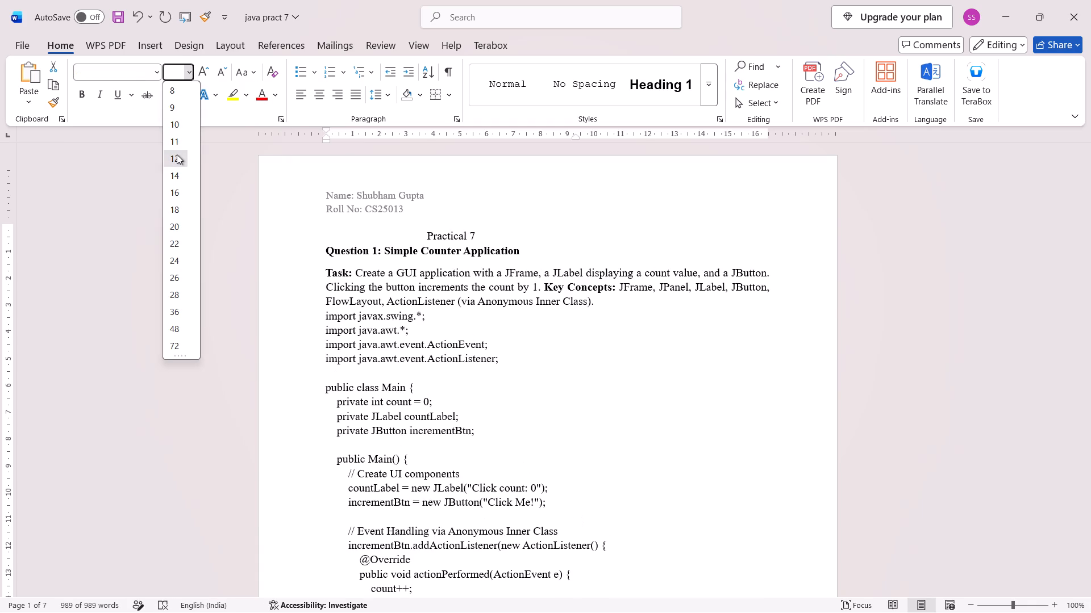
left_click(611, 285)
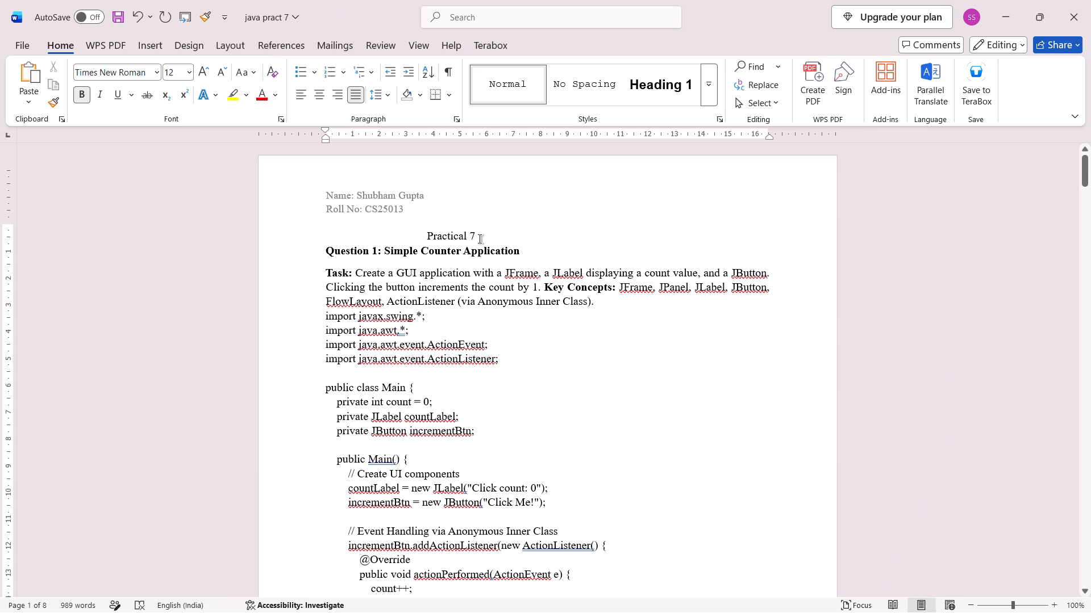
Extend the right indent of the centred "Practical 7" title to about 16.8 cm, near the page's right margin.
left_click_drag(483, 233, 407, 236)
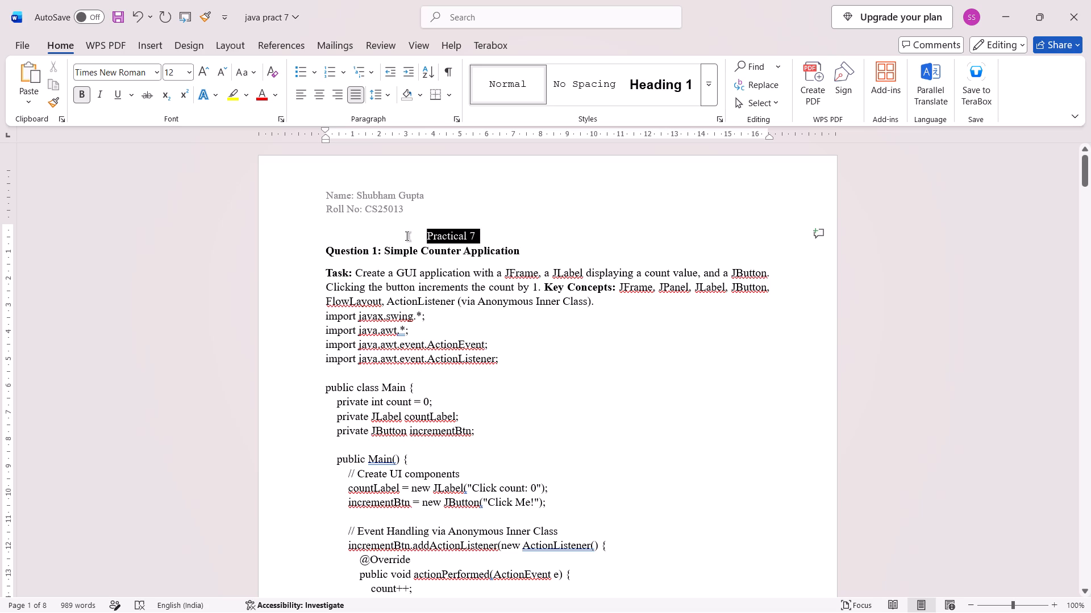
left_click_drag(407, 236, 406, 236)
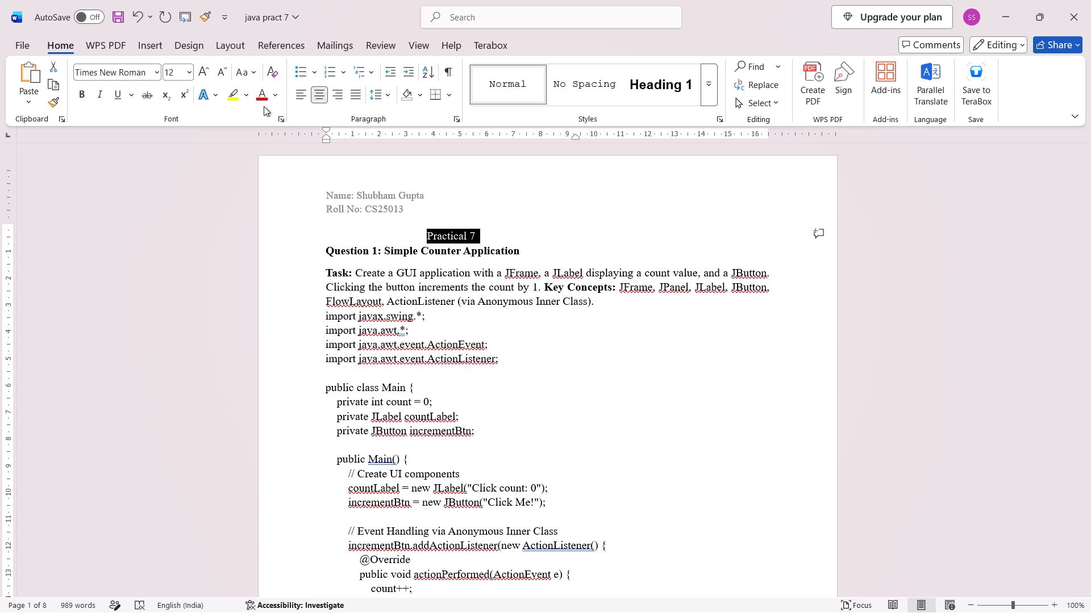
left_click(315, 97)
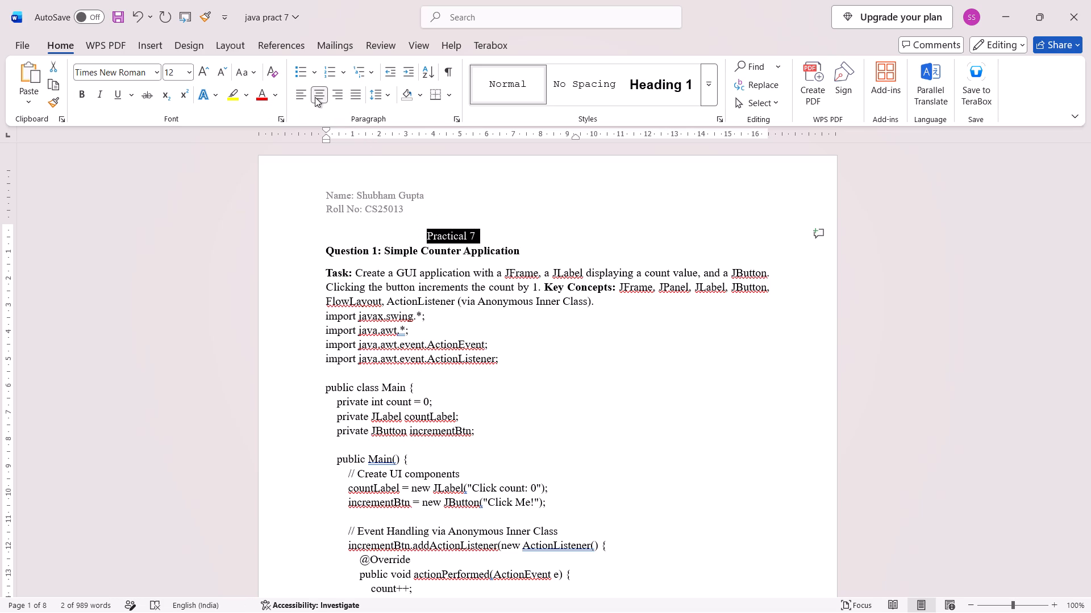
left_click(315, 97)
left_click_drag(573, 138, 712, 146)
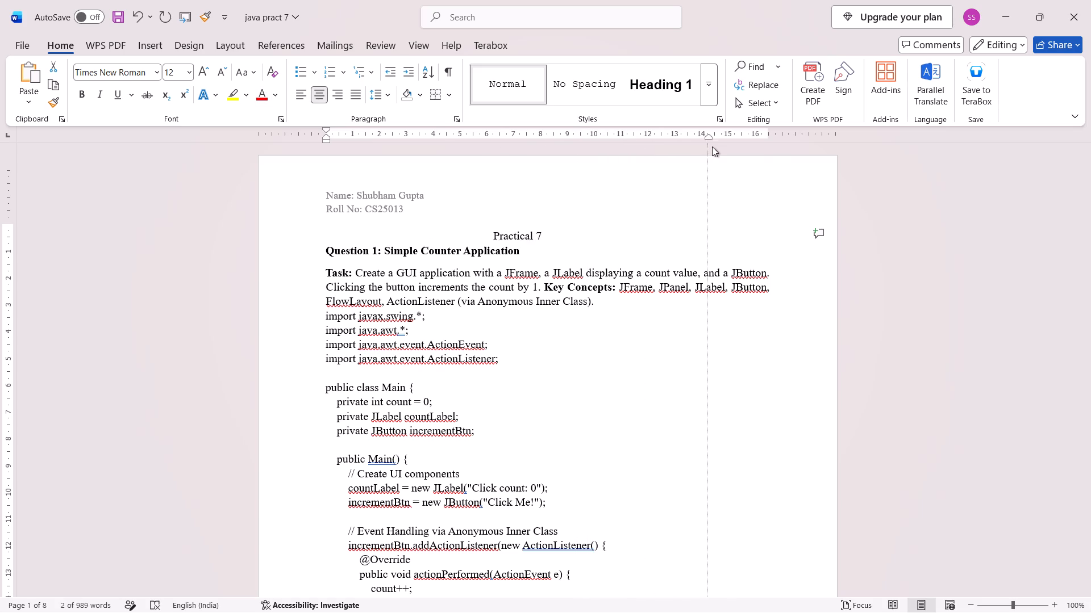
left_click_drag(712, 146, 775, 151)
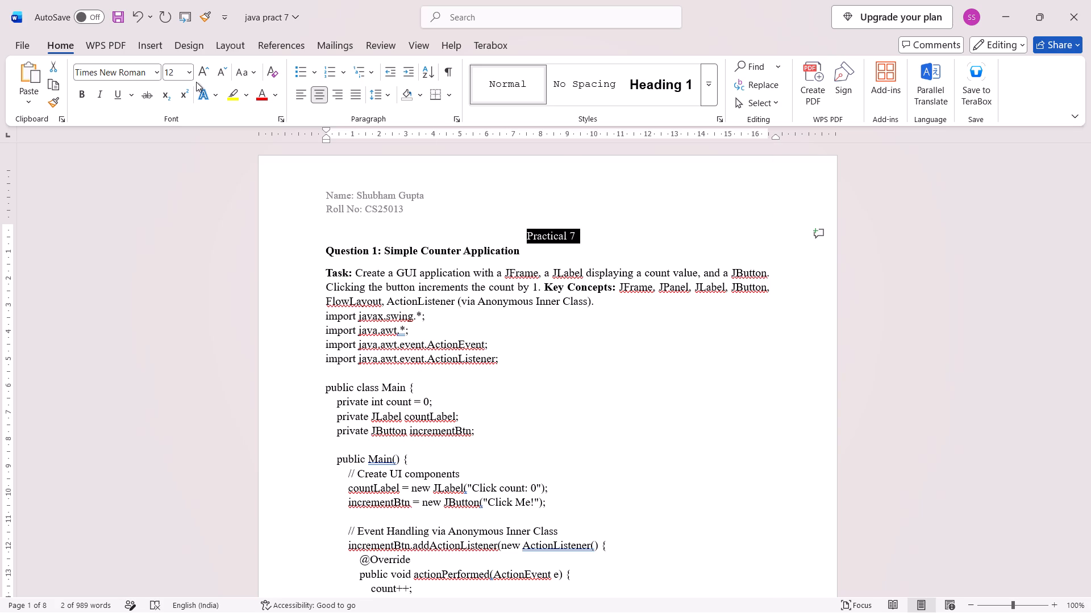
Make the "Practical 7" title bold and increase its font size to 14.
key("ctrl+b")
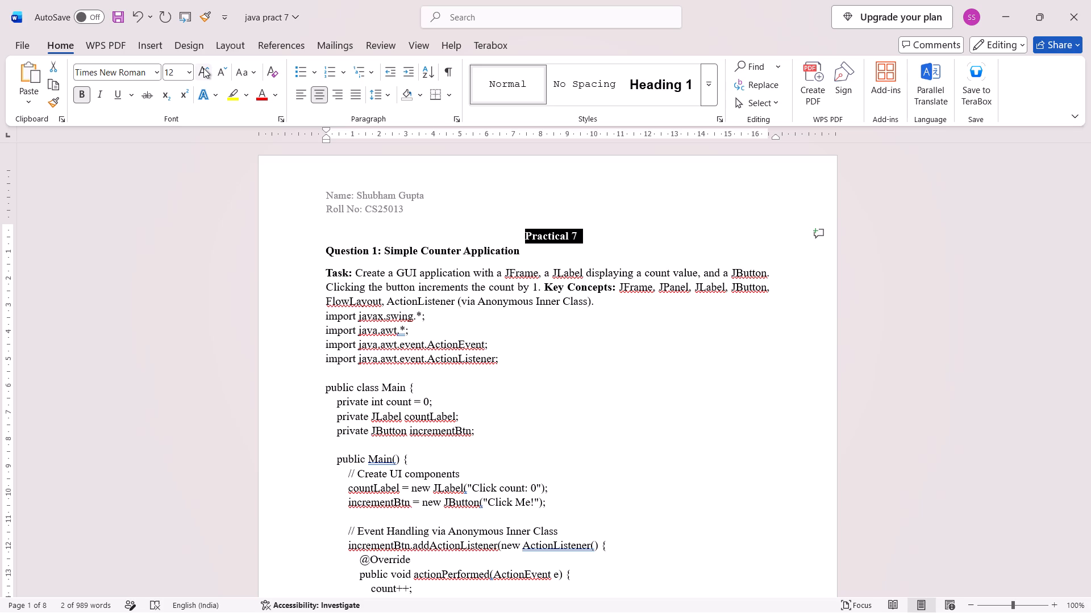
left_click(203, 68)
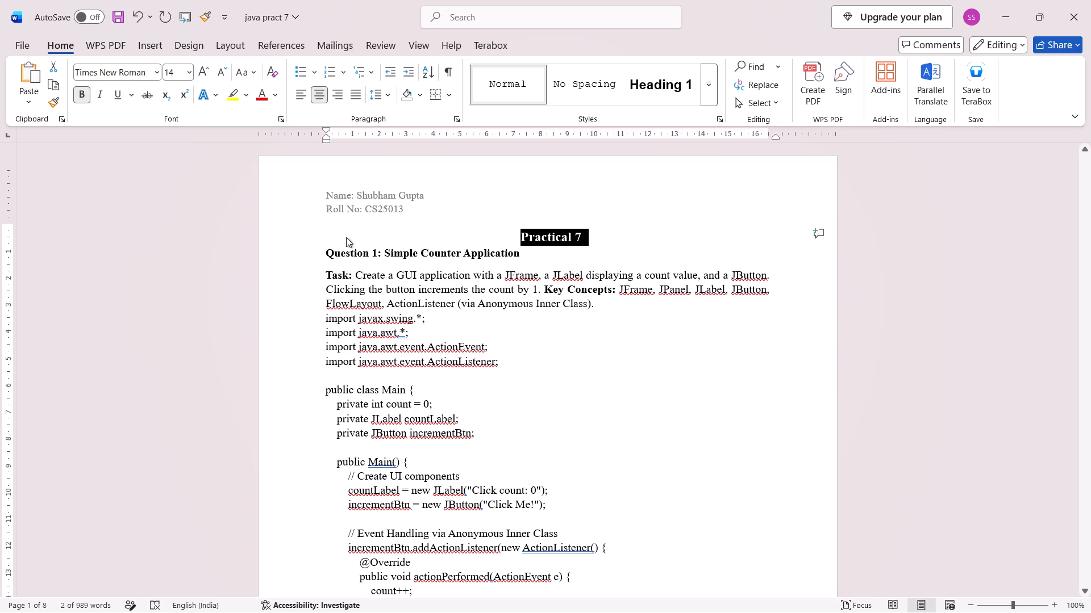
Move the "Key Concepts:" text of Question 1 onto its own line below the task description.
left_click(502, 404)
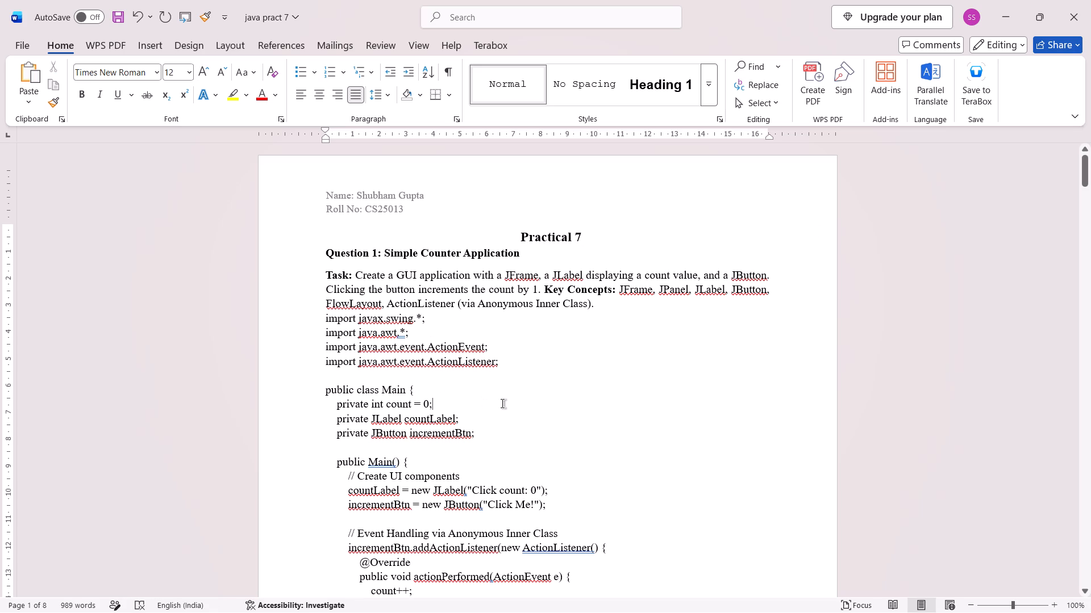
scroll(502, 404, "down", 1)
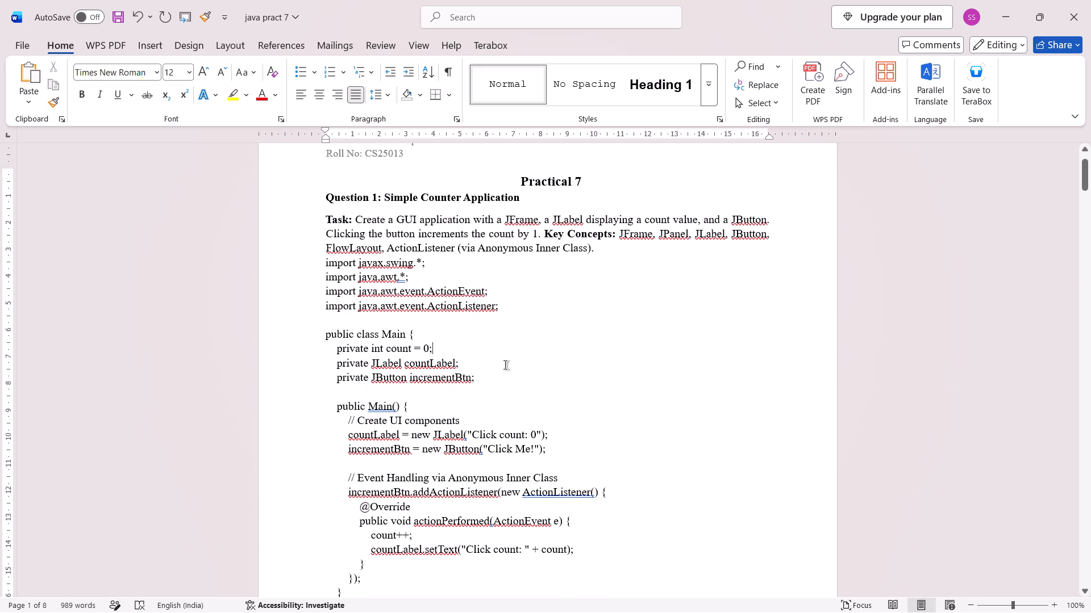
left_click(545, 229)
key("Return")
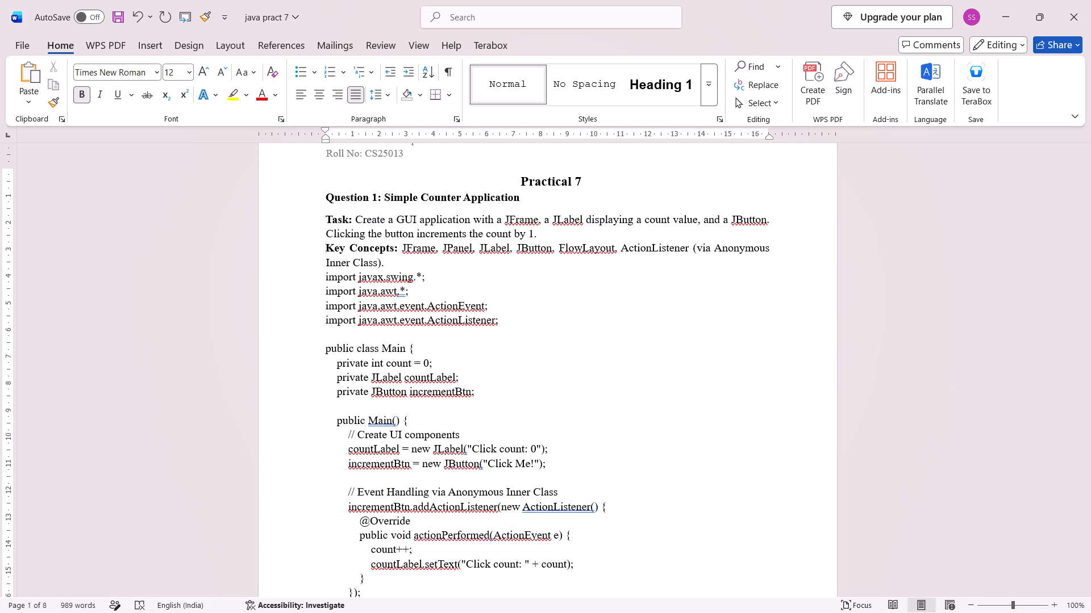
Move the "Key Concepts:" text of Question 2 onto its own line below the task description.
scroll(545, 229, "down", 3)
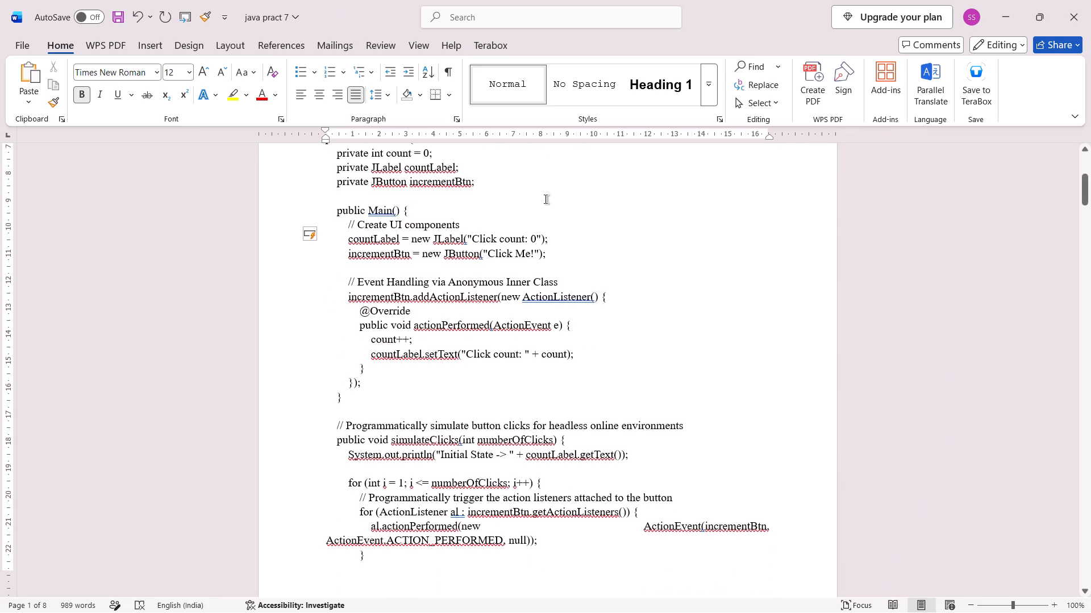
scroll(545, 199, "down", 3)
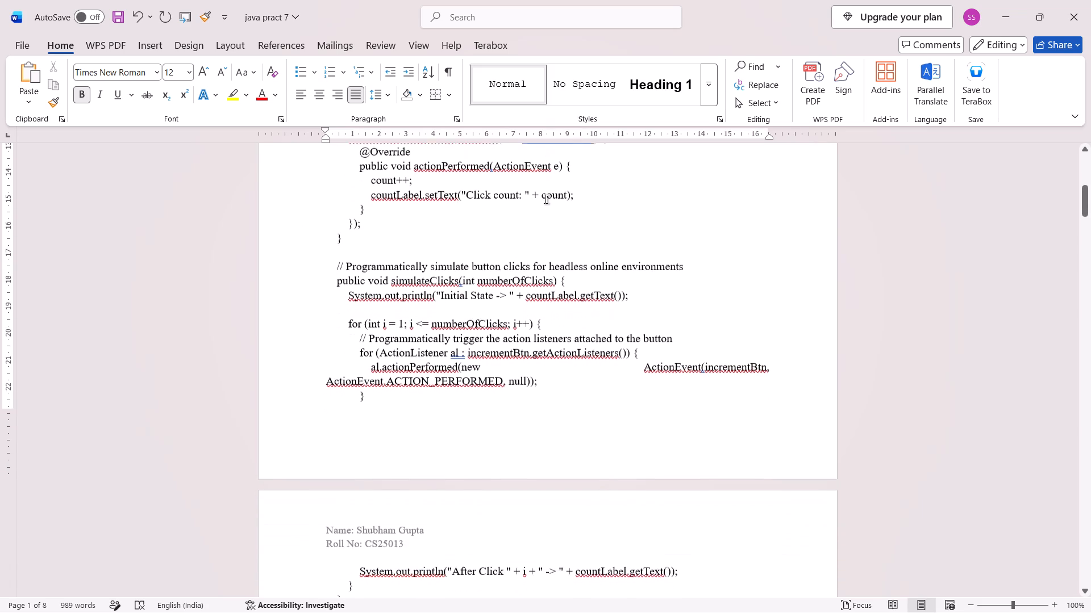
scroll(545, 199, "down", 3)
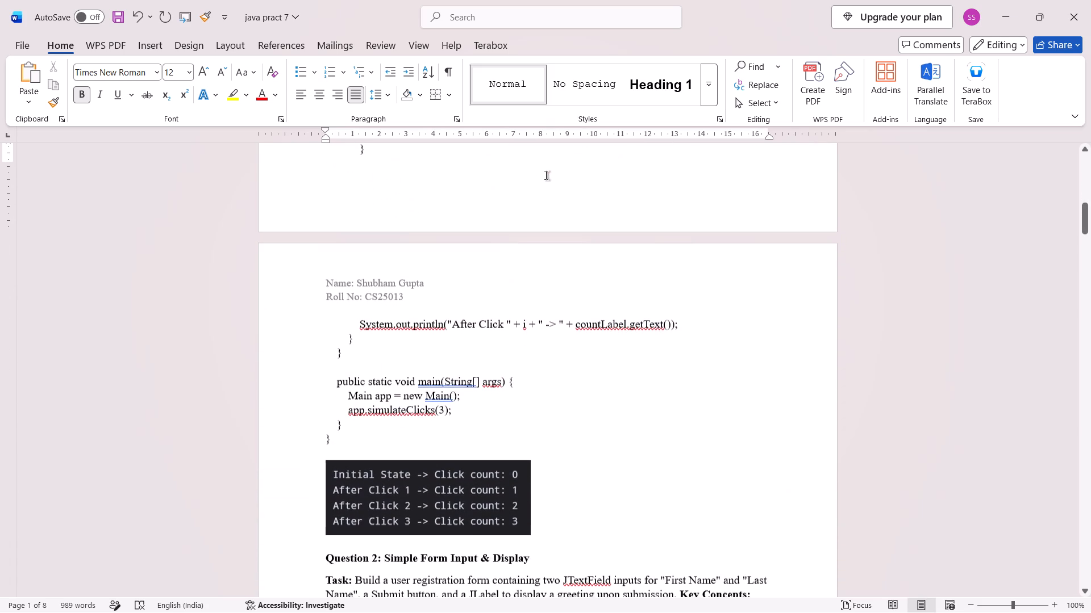
scroll(546, 175, "down", 4)
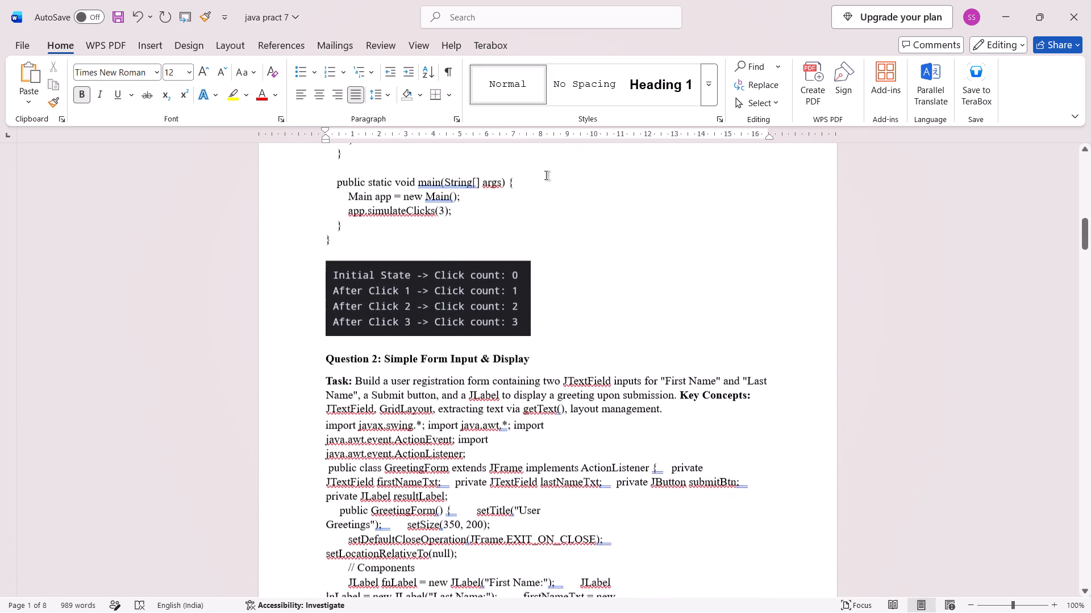
scroll(546, 175, "down", 1)
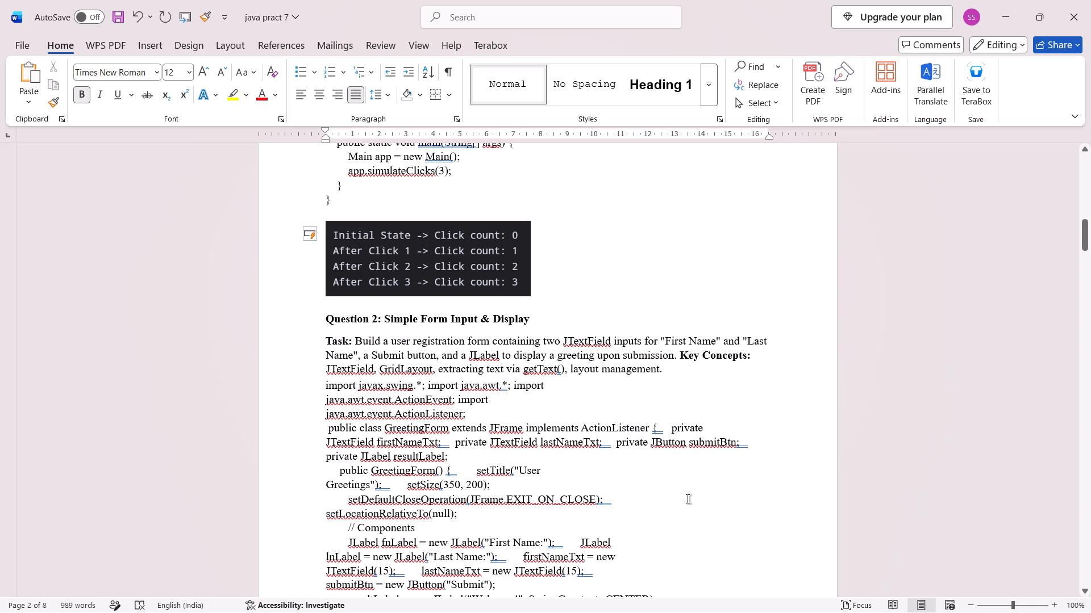
left_click(680, 354)
key("Return")
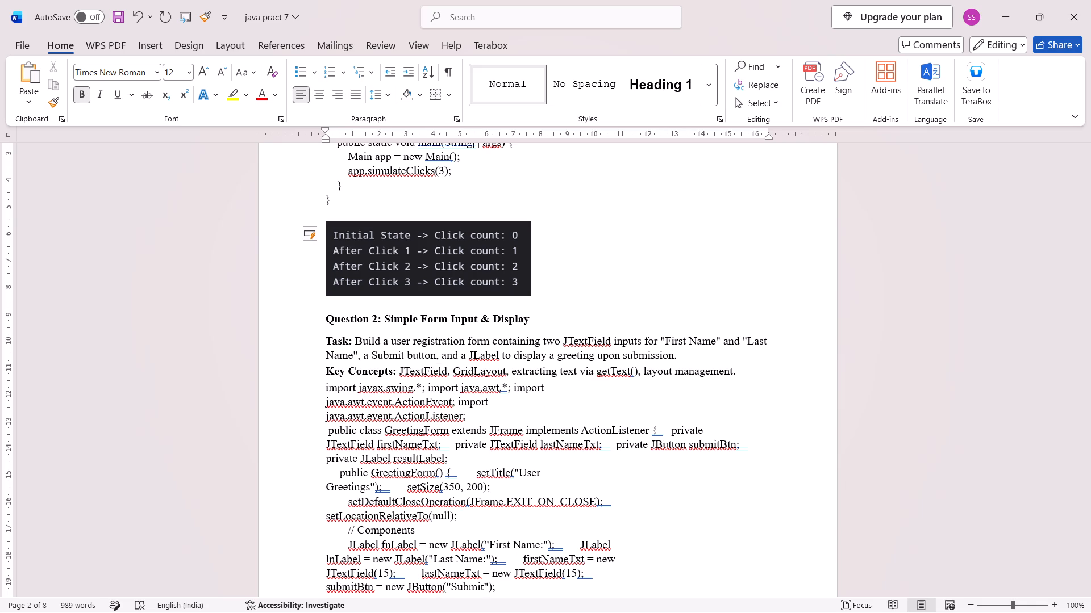
Shrink the "APPLICATION CONTROL CENTER" output image above Question 4 proportionally to about 6.4 cm wide.
scroll(675, 439, "down", 4)
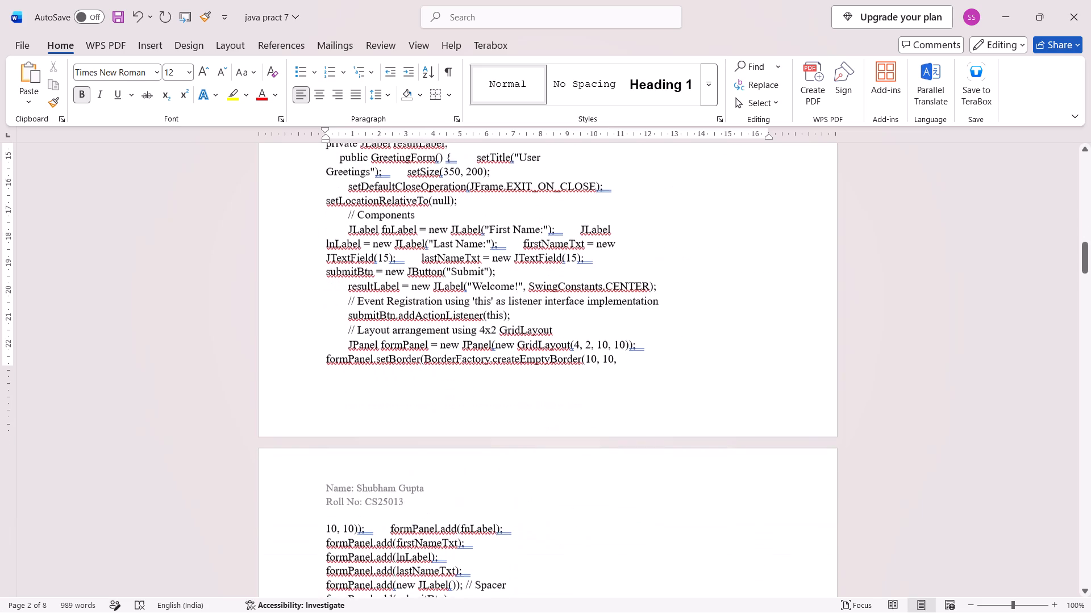
scroll(675, 439, "down", 5)
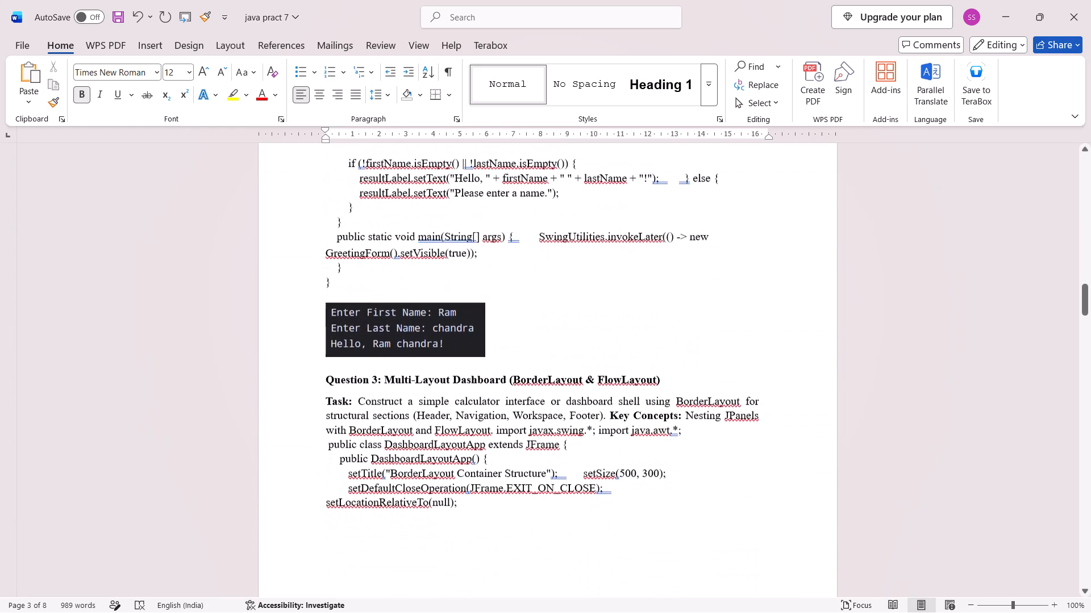
scroll(675, 439, "down", 3)
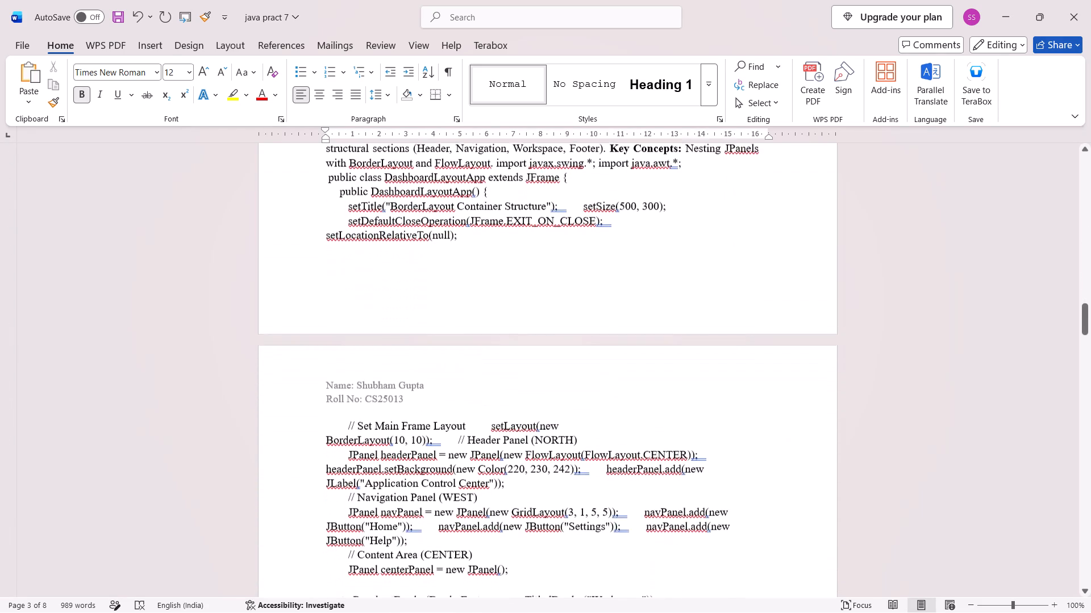
scroll(675, 439, "down", 5)
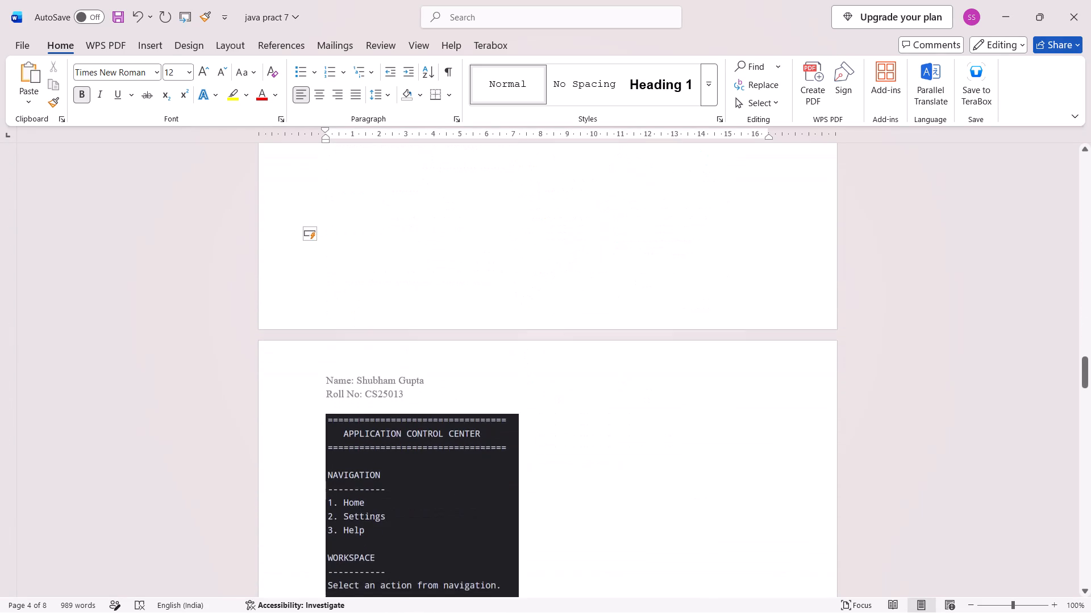
scroll(675, 439, "down", 1)
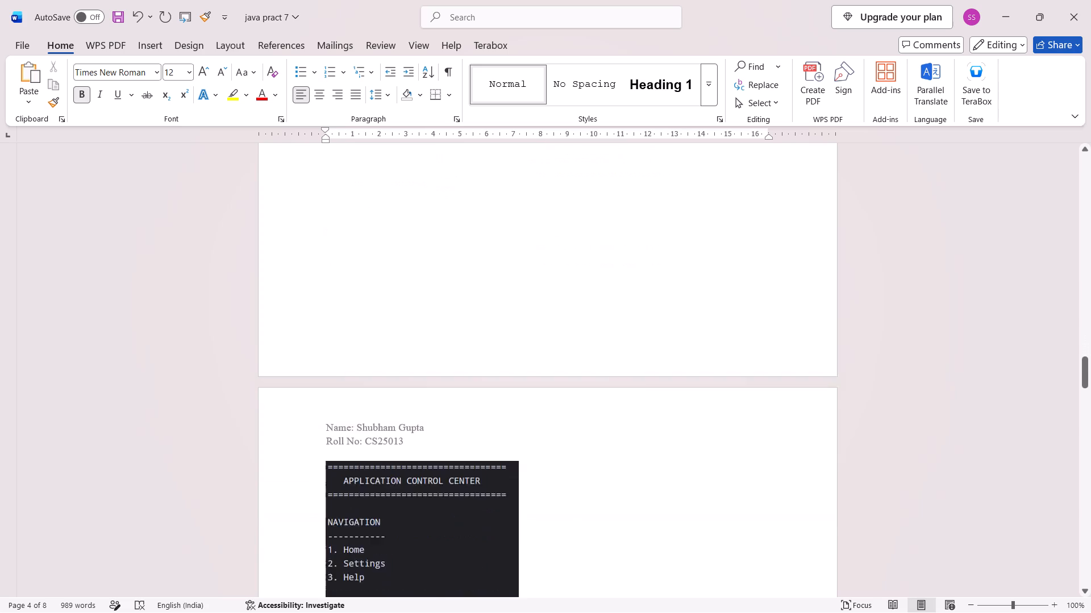
scroll(675, 439, "down", 1)
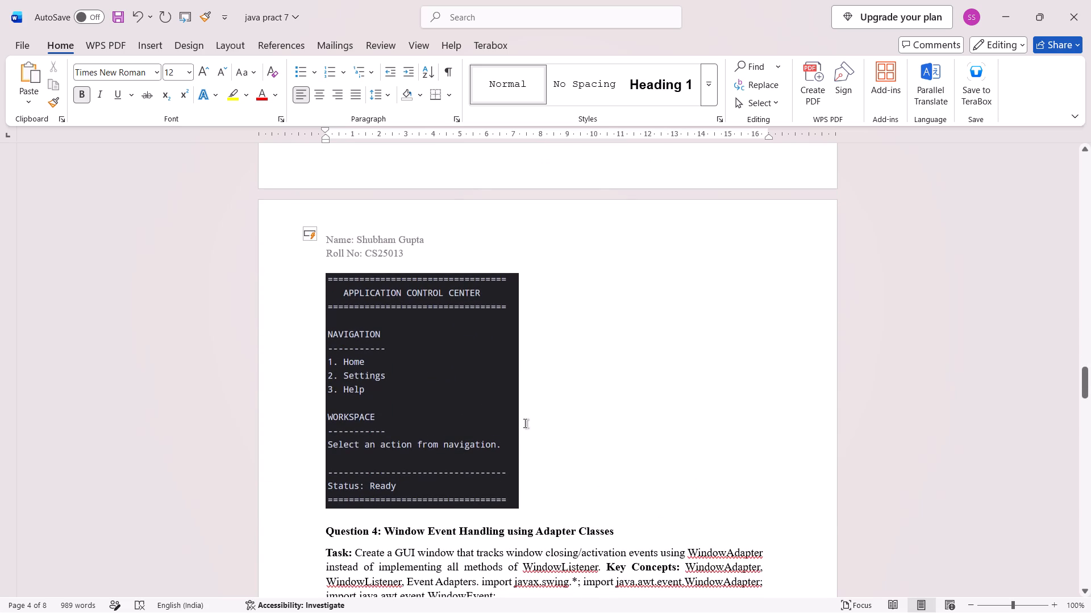
left_click(439, 431)
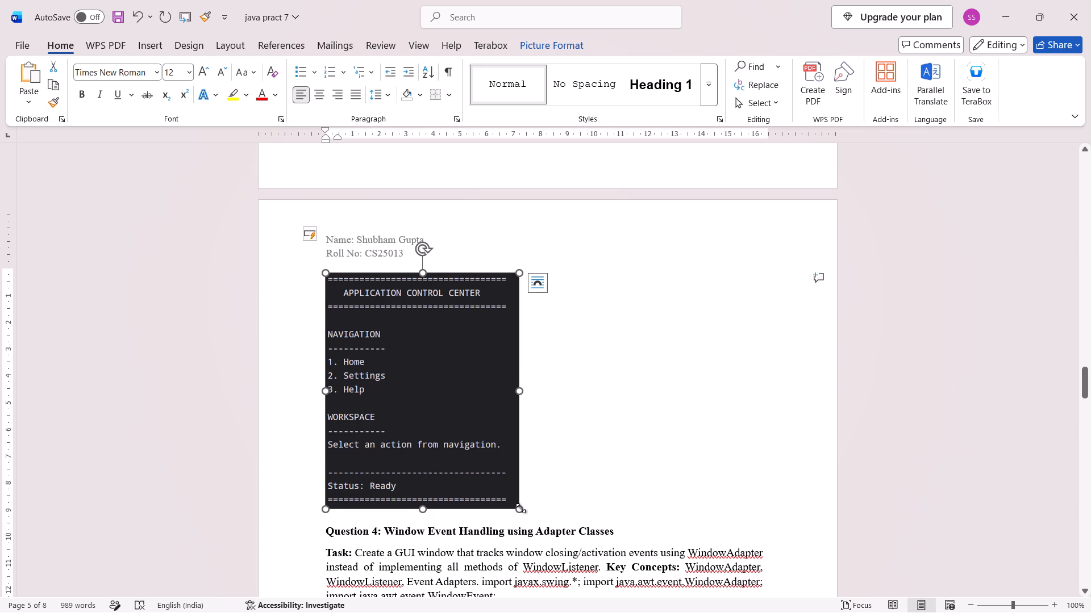
left_click_drag(520, 508, 497, 480)
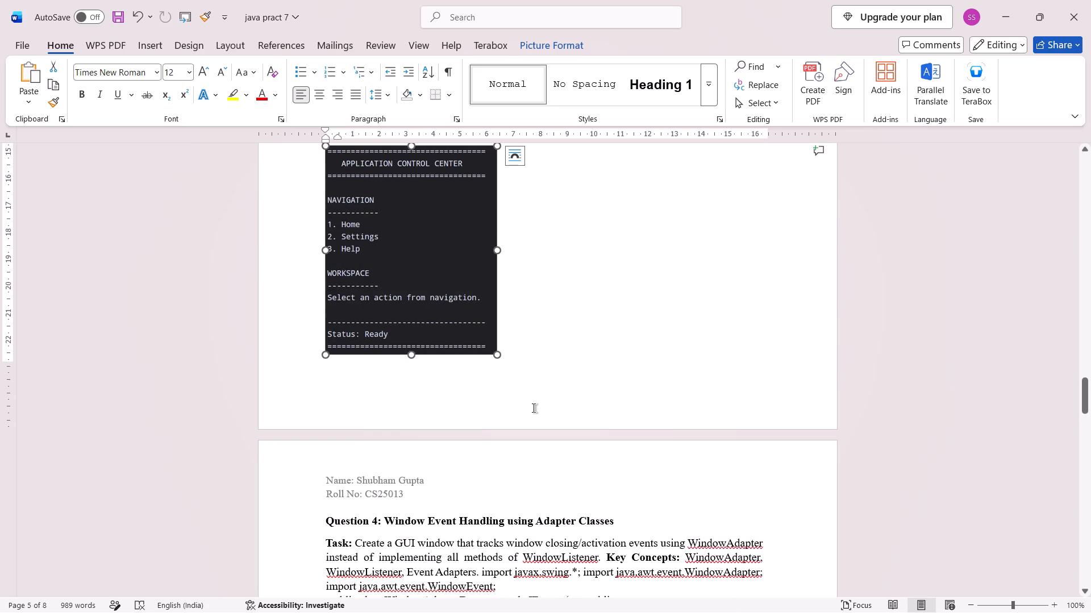
Delete the blank line after "JPanel centerPanel = new JPanel();" in the Question 3 code.
scroll(534, 408, "up", 1)
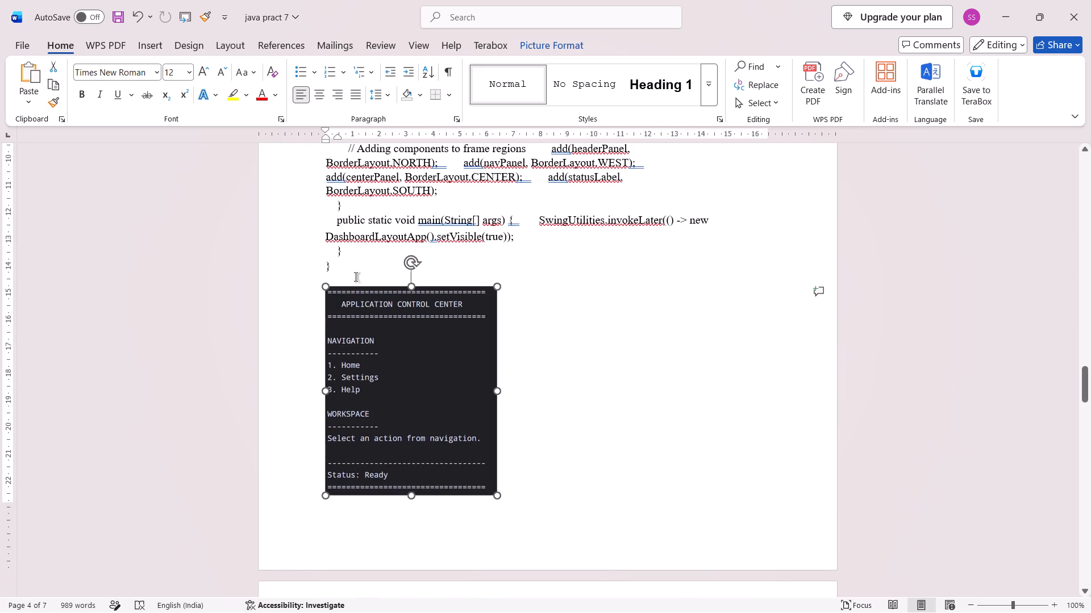
scroll(378, 221, "up", 2)
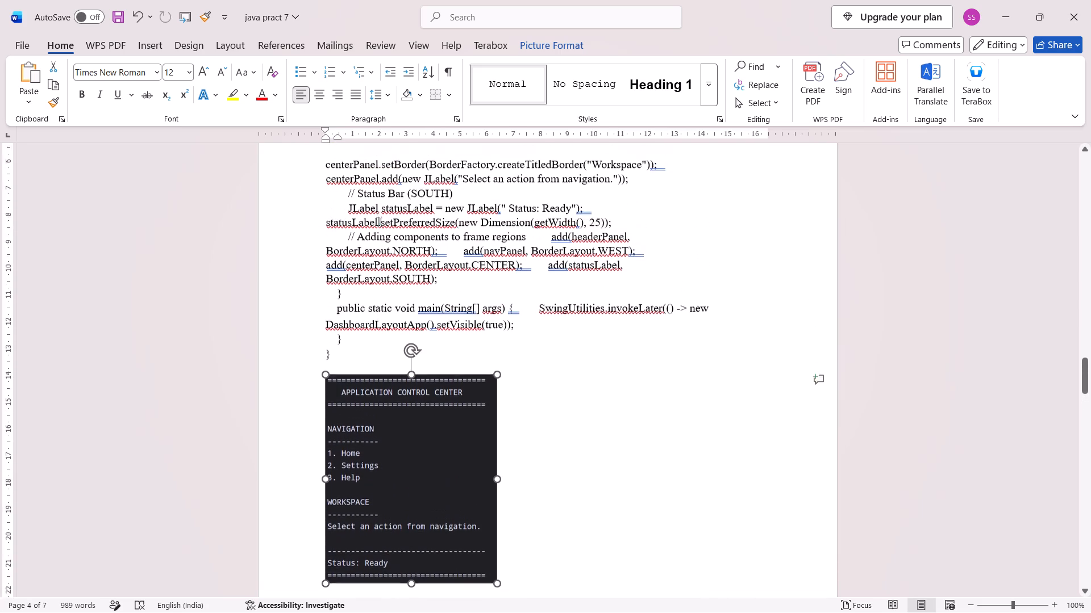
scroll(378, 221, "up", 1)
left_click(373, 262)
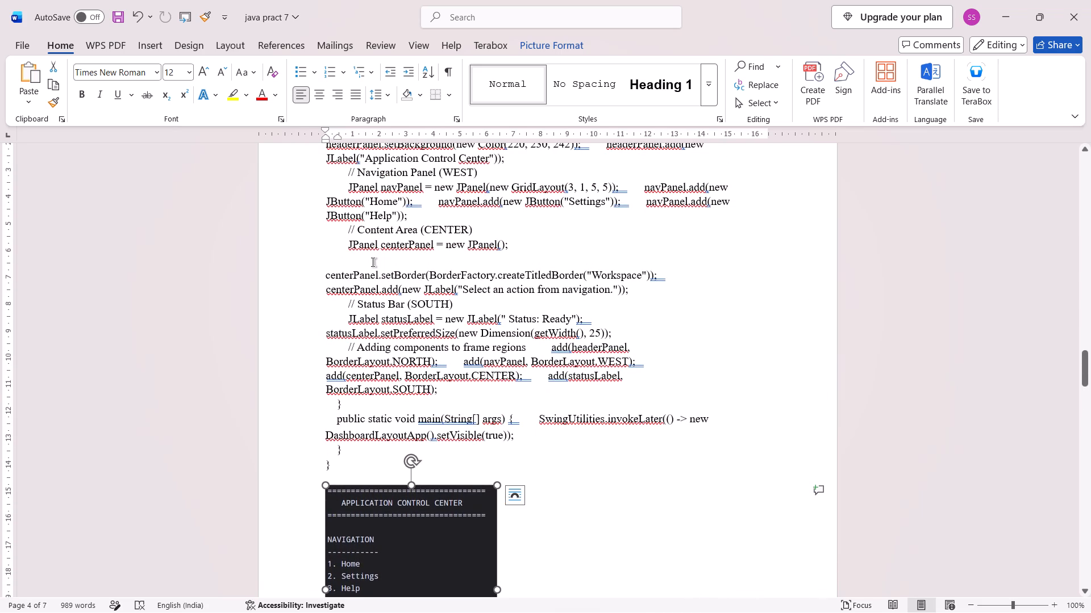
key("BackSpace")
key("BackSpace")
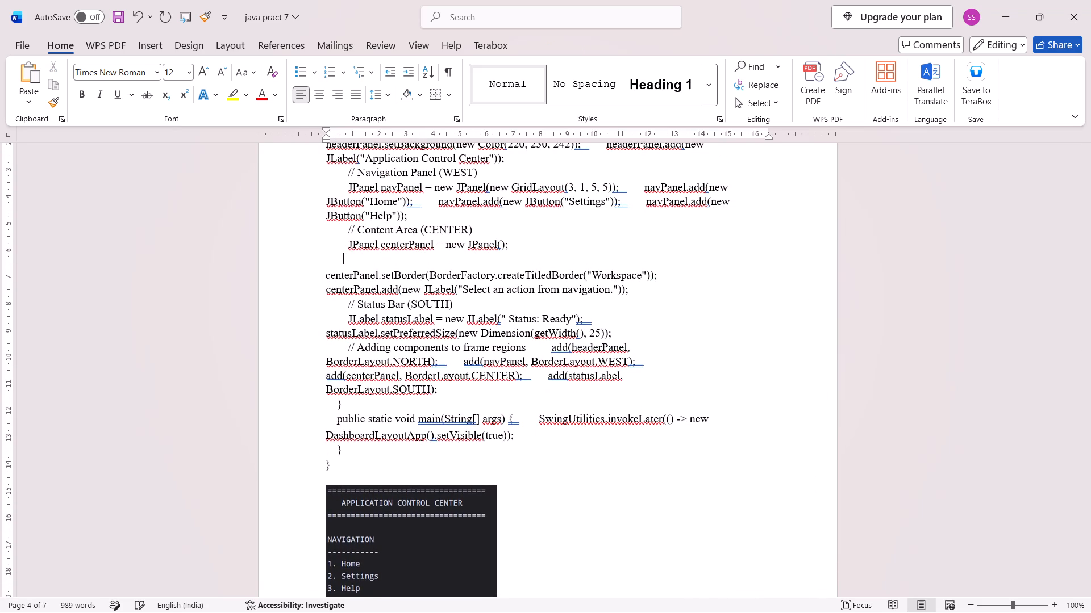
key("BackSpace")
key("BackSpace")
key("BackSpace")
key("BackSpace")
key("BackSpace")
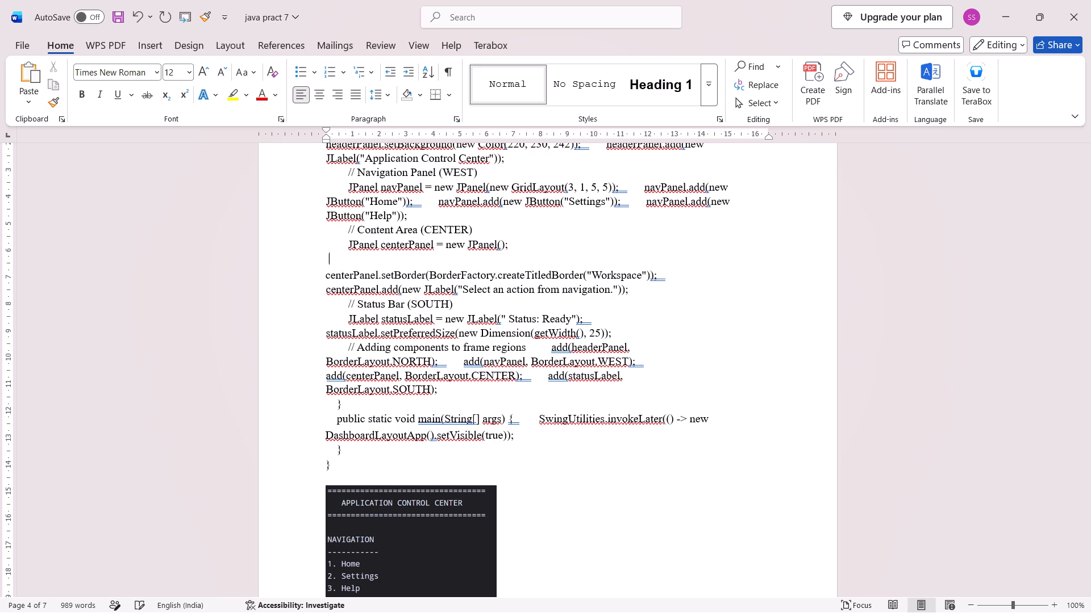
key("BackSpace")
key("BackSpace")
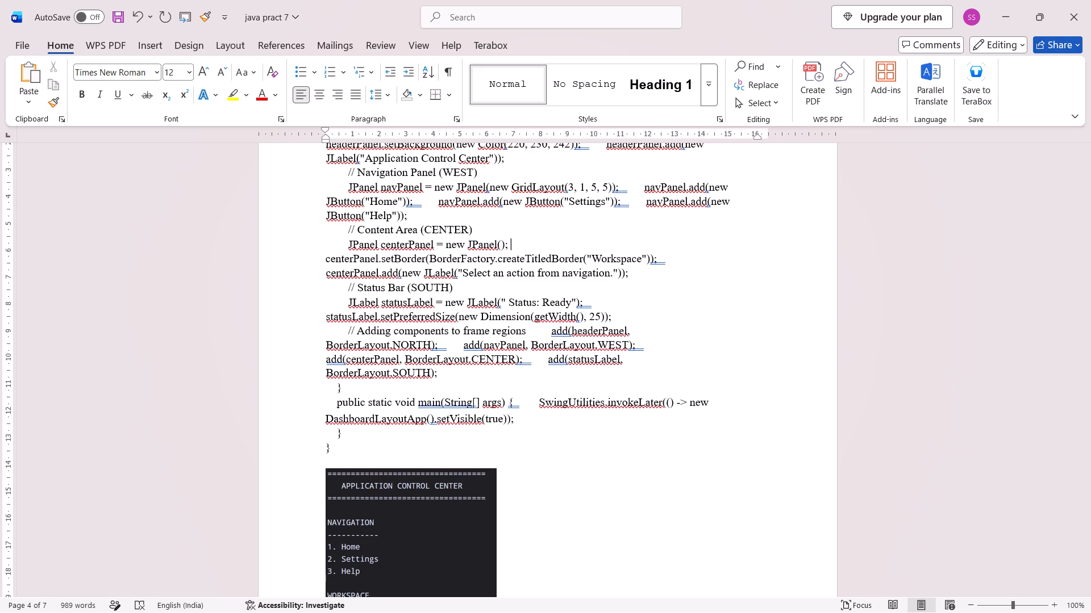
Save the java pract 7 document.
scroll(373, 262, "down", 3)
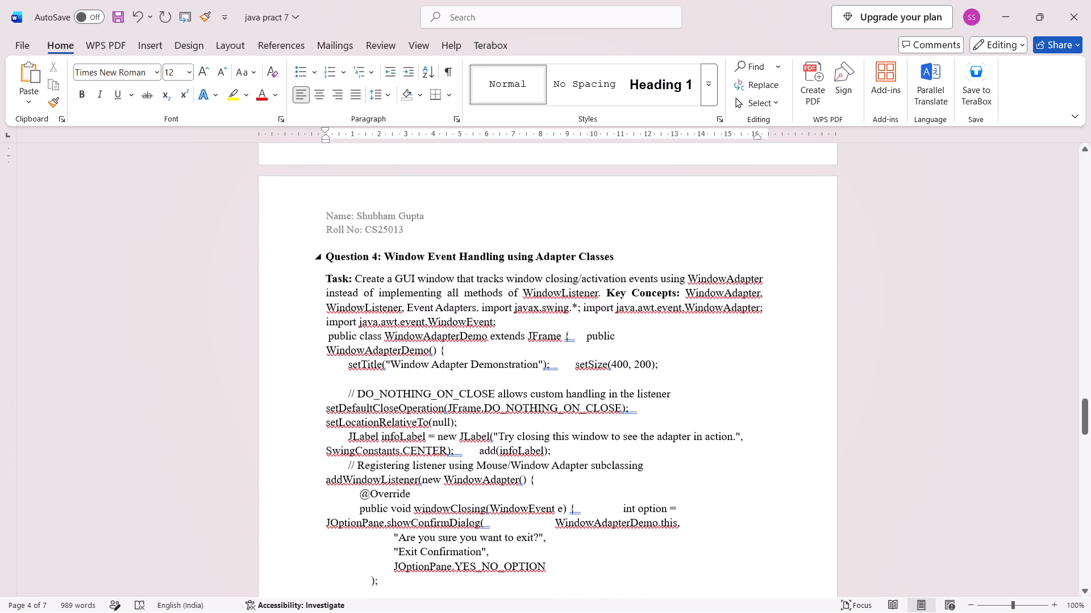
key("ctrl+s")
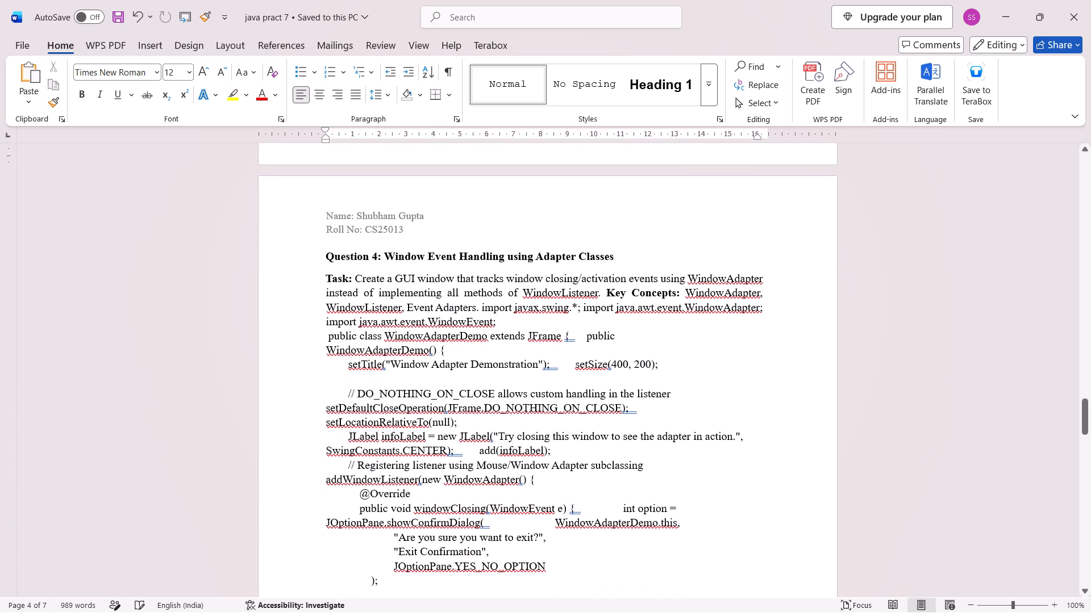
Move the "Key Concepts:" text of Question 4 onto its own line below the task description.
left_click(605, 295)
key("Return")
Move the "Key Concepts:" text of Question 5 onto its own line below the task description.
scroll(605, 295, "down", 1)
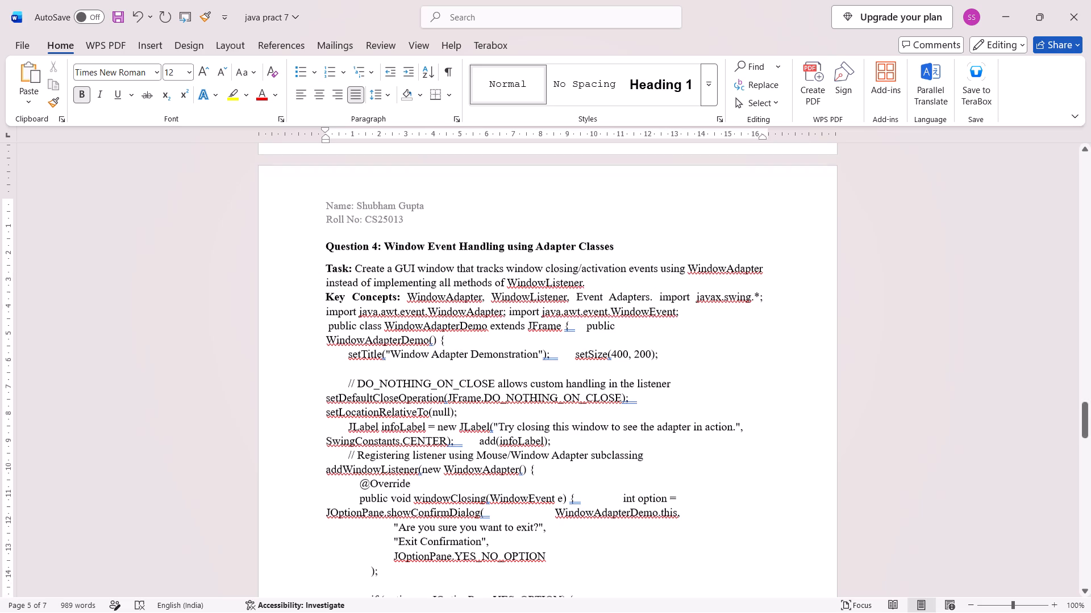
scroll(605, 295, "down", 4)
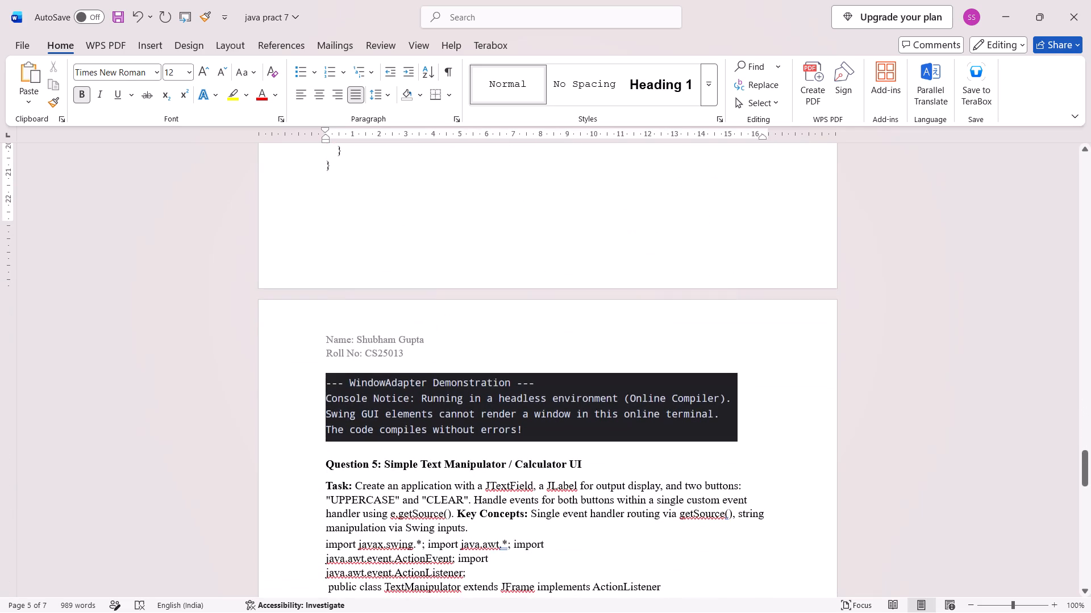
scroll(605, 295, "down", 2)
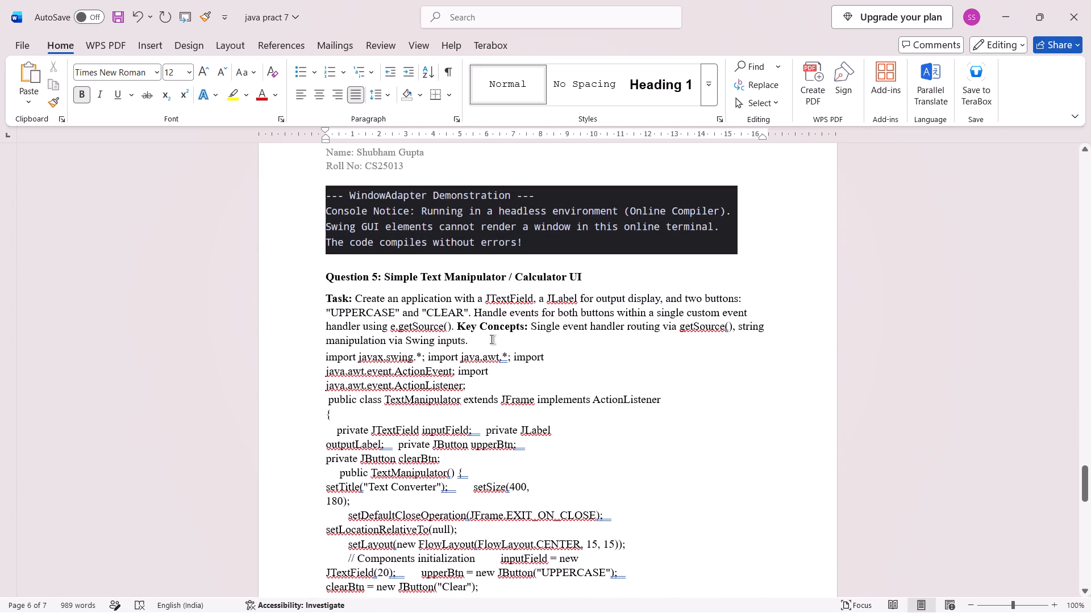
left_click(455, 325)
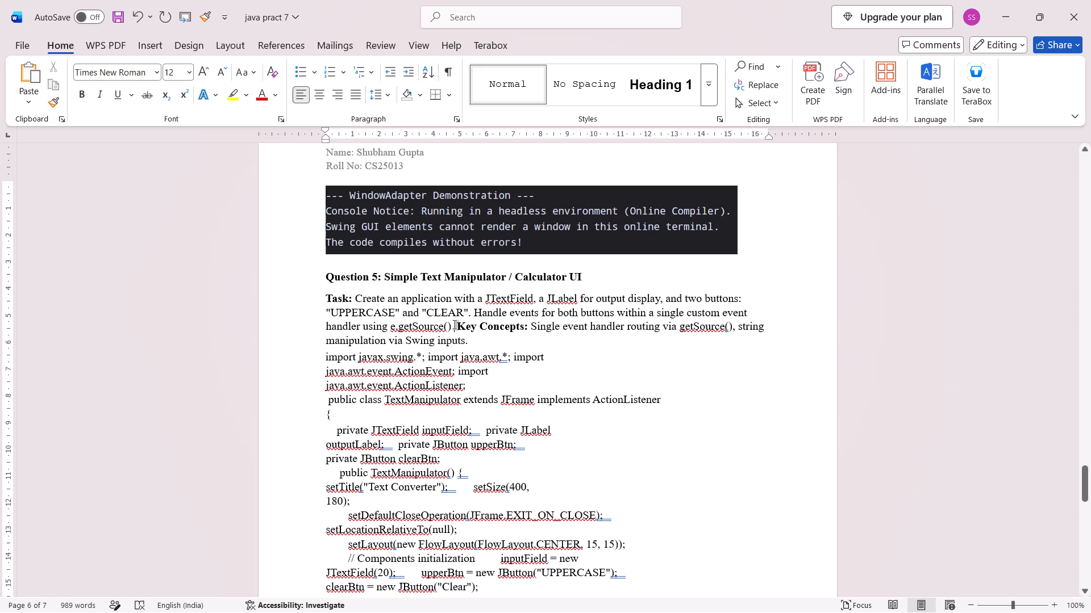
key("Right")
key("Return")
Check the rest of the document through the Core Concepts Summary and save it, leaving no stray letter before Question 5's "Key Concepts:".
scroll(455, 325, "down", 2)
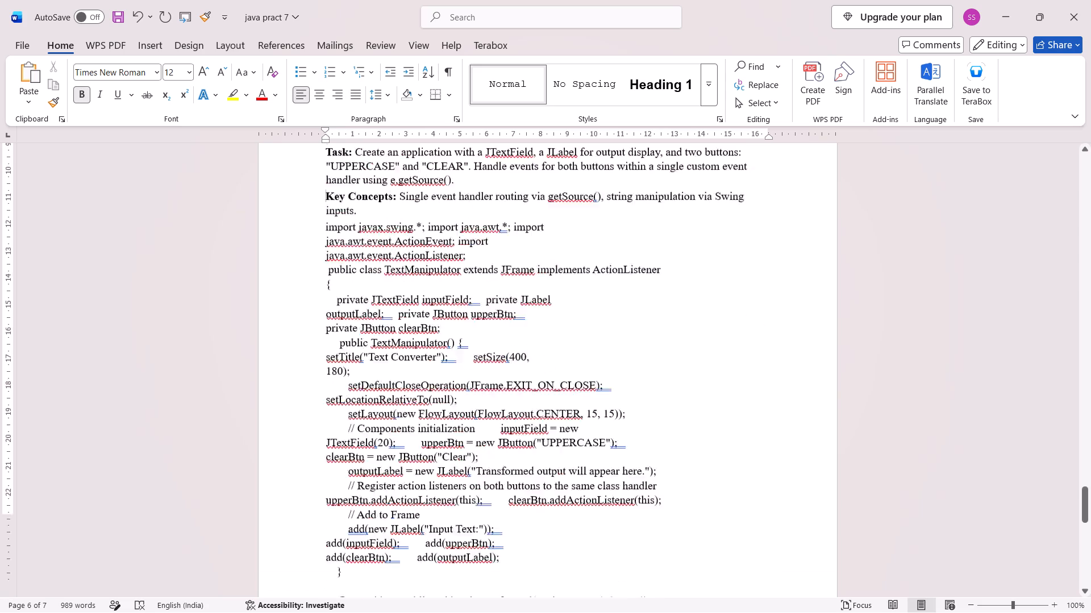
scroll(455, 325, "down", 7)
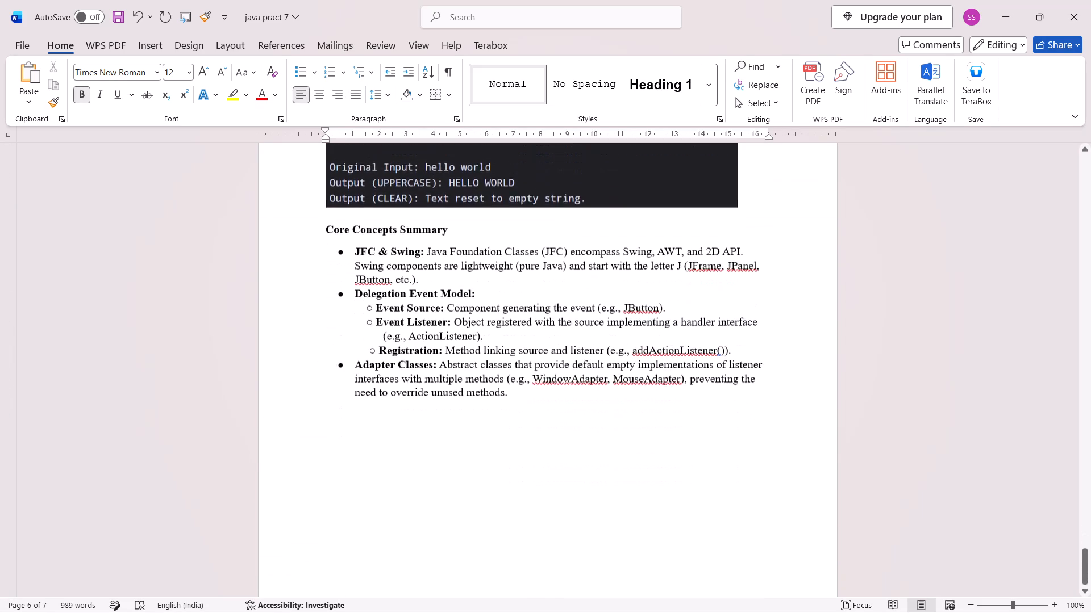
scroll(455, 325, "down", 3)
key("s")
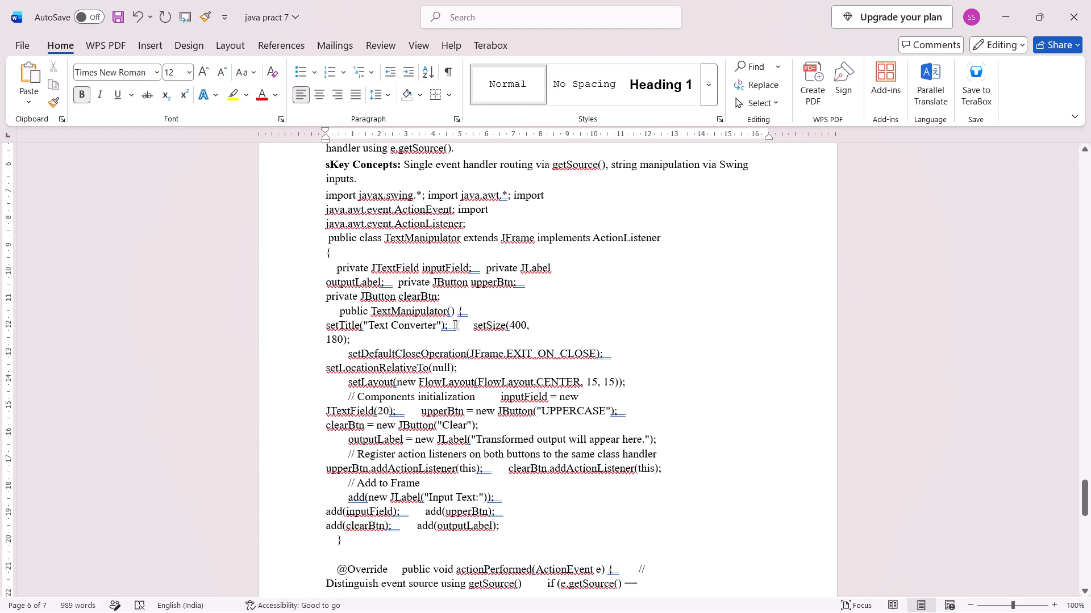
key("ctrl+s")
key("BackSpace")
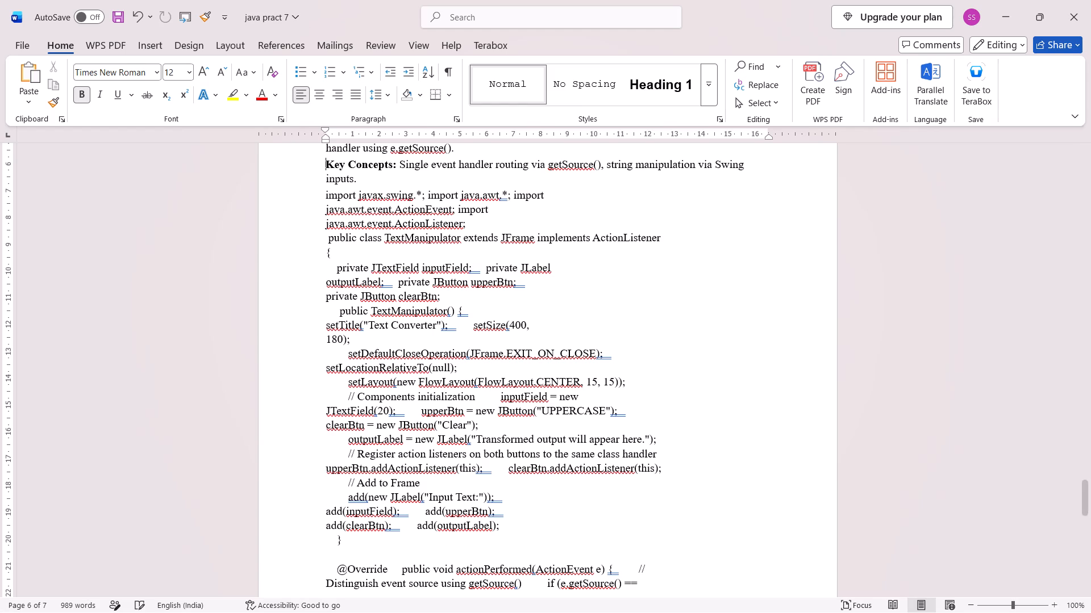
Move the "Key Concepts:" text of Question 3 onto its own line below the task description.
scroll(539, 309, "up", 5)
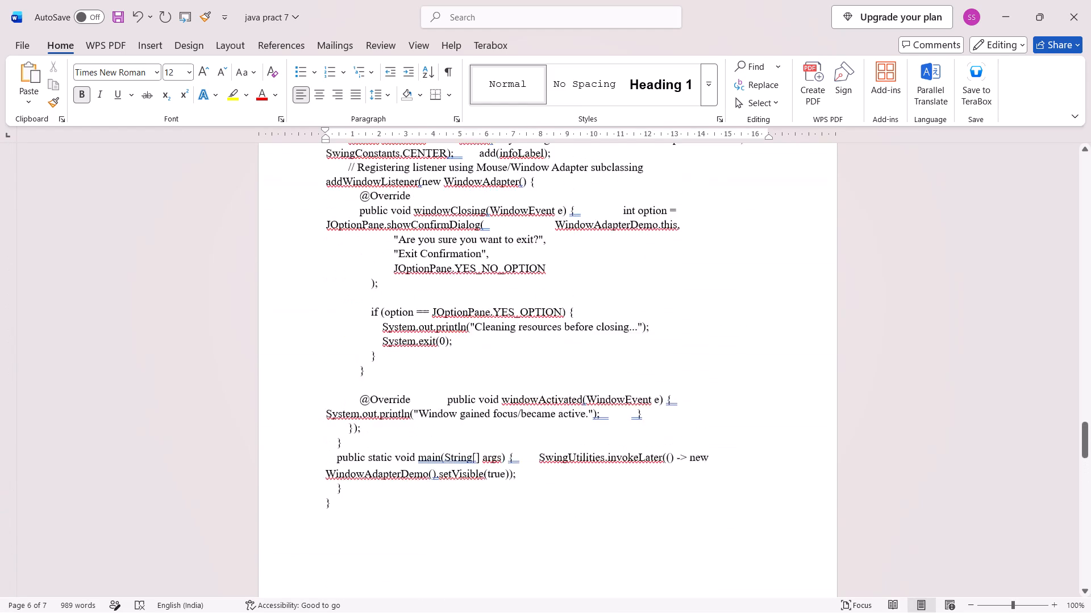
scroll(539, 309, "up", 4)
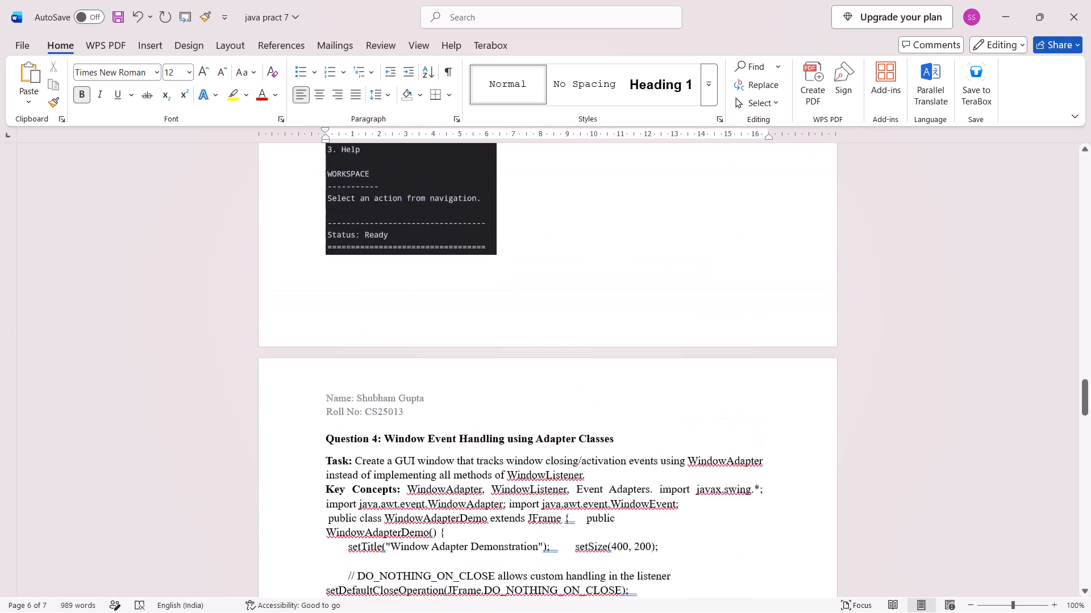
scroll(539, 309, "up", 6)
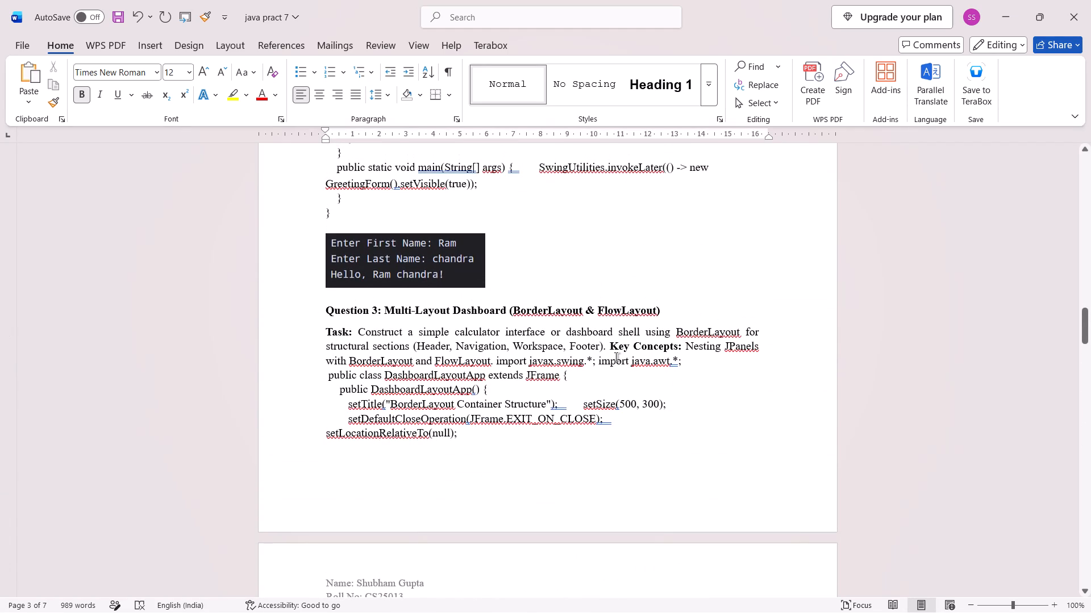
left_click(613, 349)
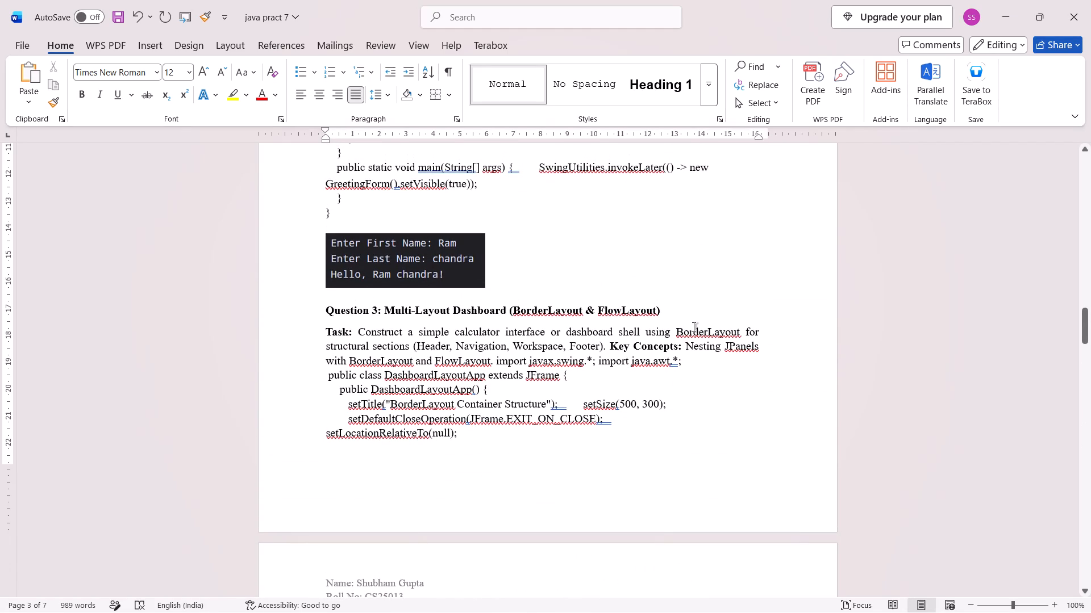
key("Return")
Check Questions 2 and 1 back to the Practical 7 title and save the document.
scroll(694, 327, "up", 8)
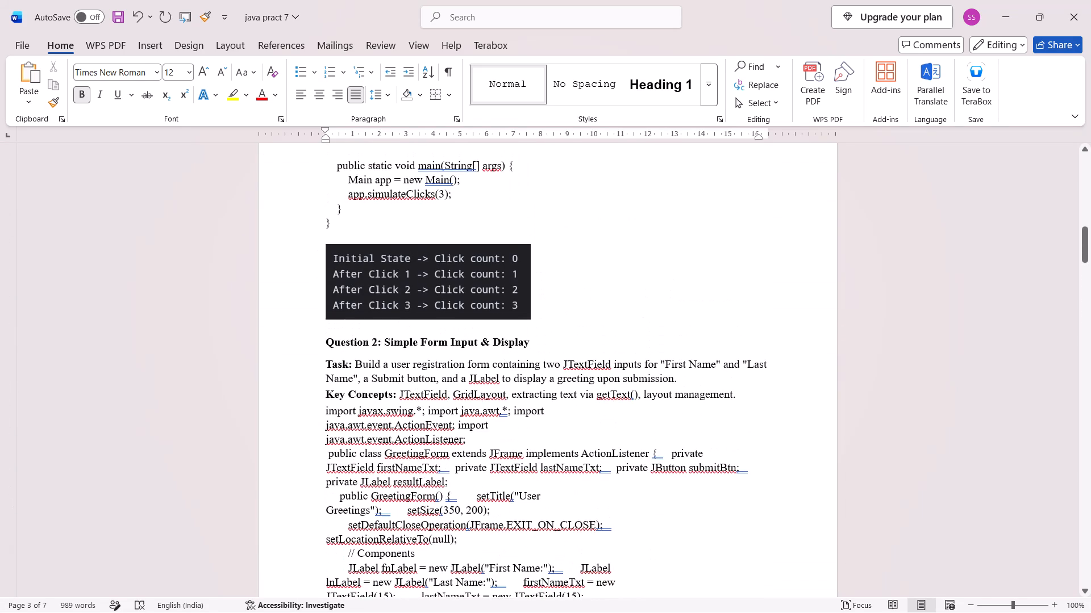
key("ctrl+s")
scroll(694, 327, "up", 6)
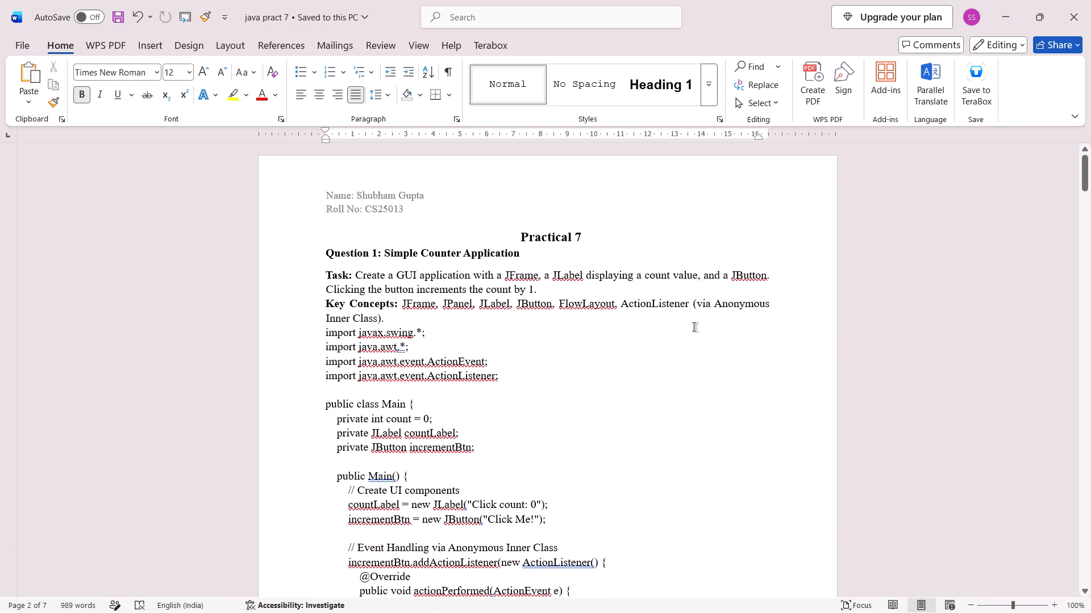
scroll(694, 327, "up", 3)
key("ctrl+s")
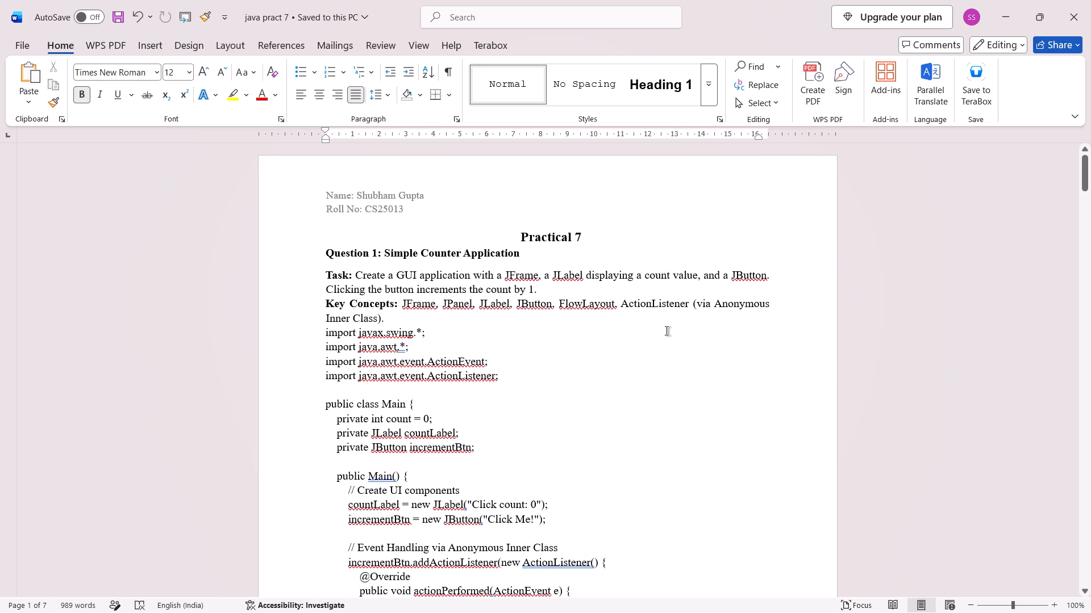
Review the layout of java pract 7 from Question 1 down to the Core Concepts Summary.
scroll(667, 331, "down", 12)
right_click(667, 331)
right_click(667, 331)
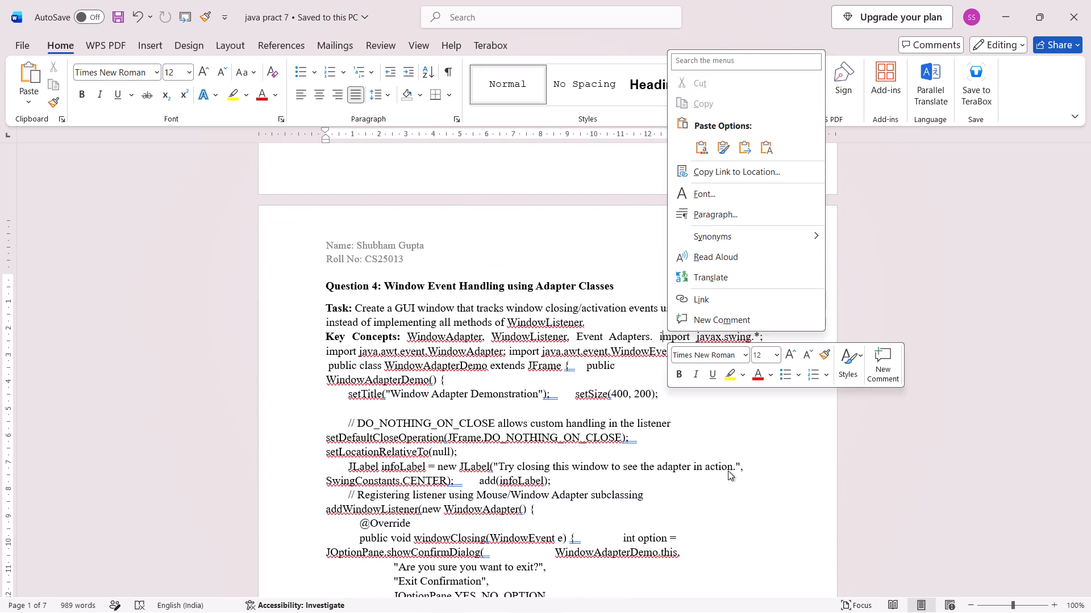
left_click(728, 471)
scroll(728, 471, "down", 3)
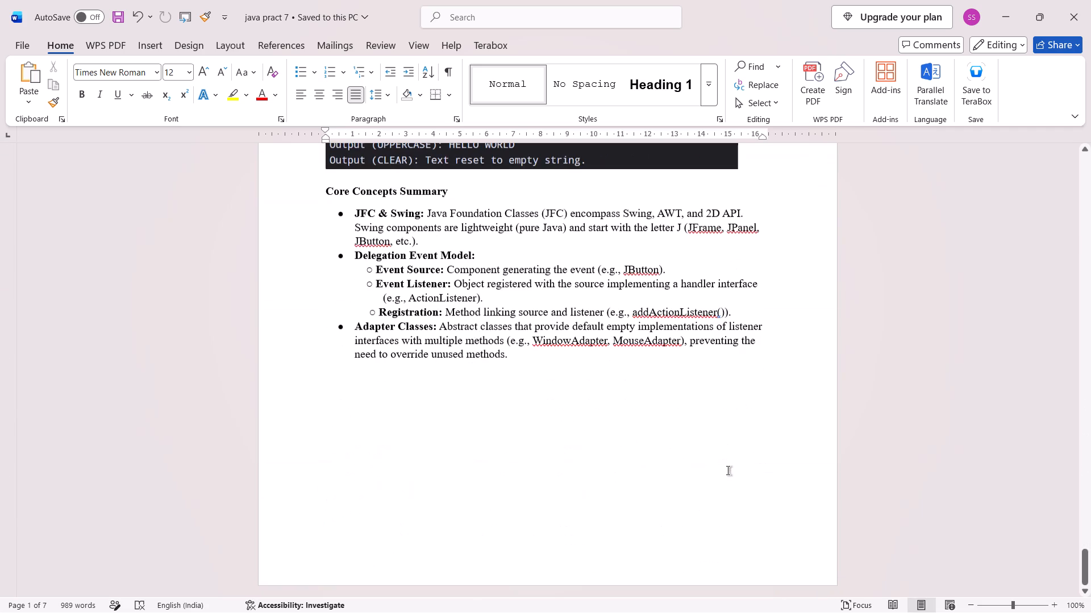
scroll(728, 471, "down", 1)
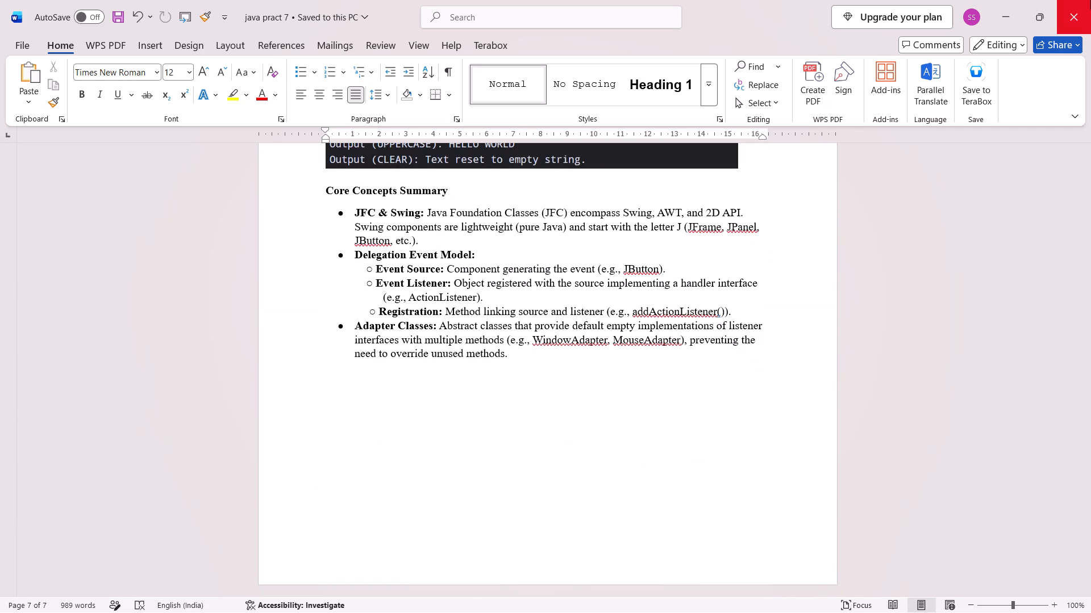
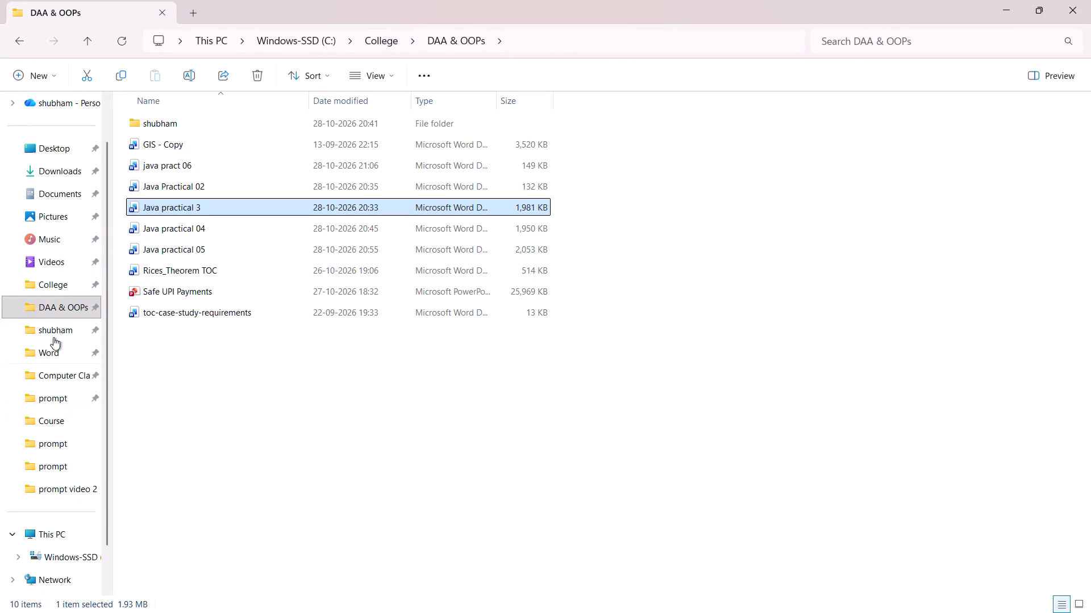
Open the Documents folder in File Explorer to view its files.
left_click(52, 198)
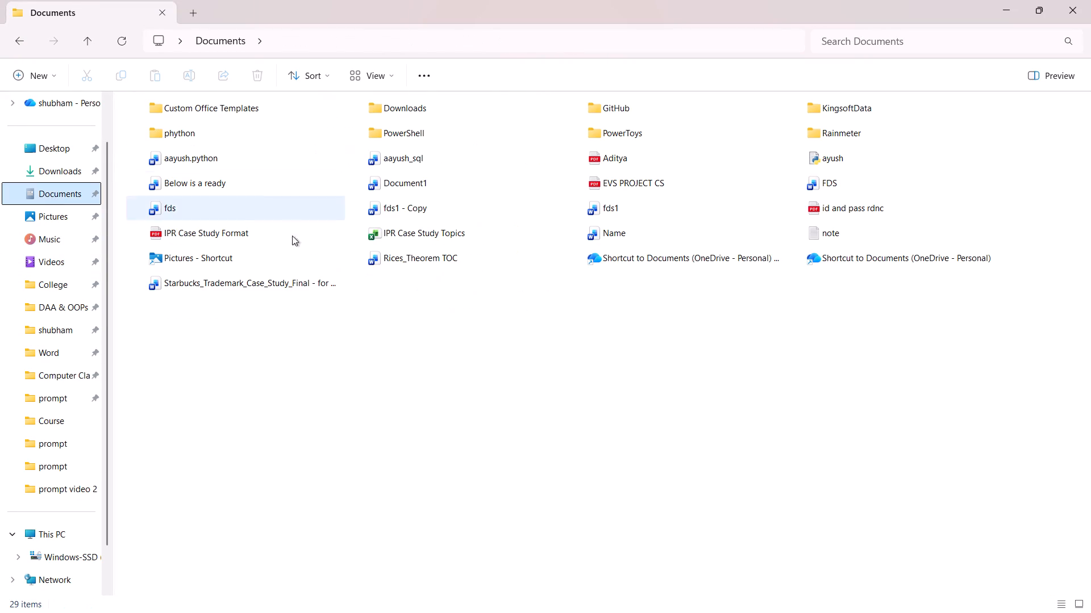
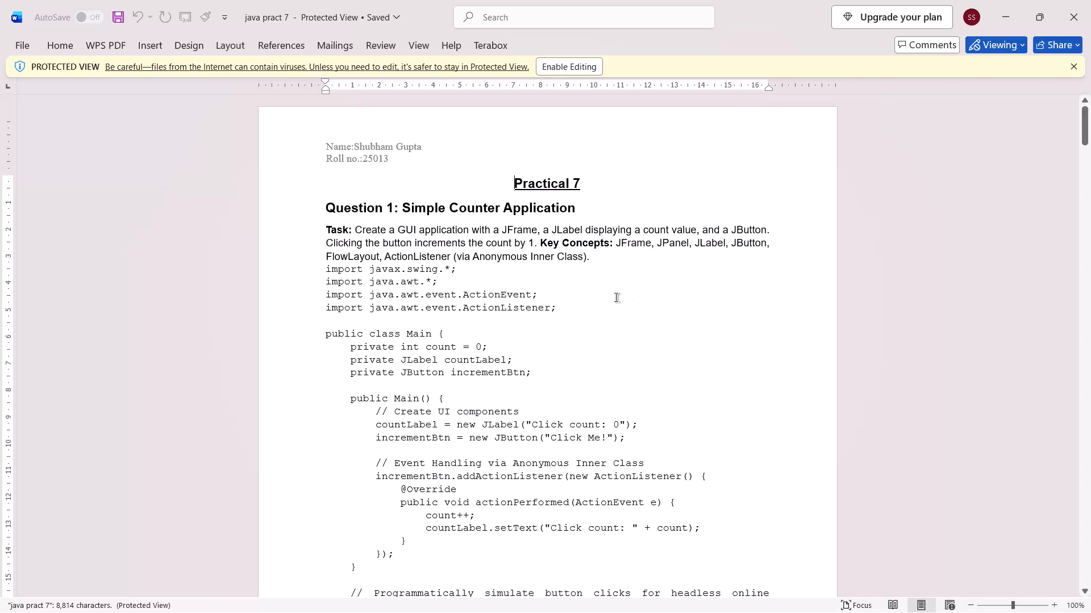
Enable editing for java pract 7 and set all of its body text to Times New Roman, 12 pt.
left_click(569, 61)
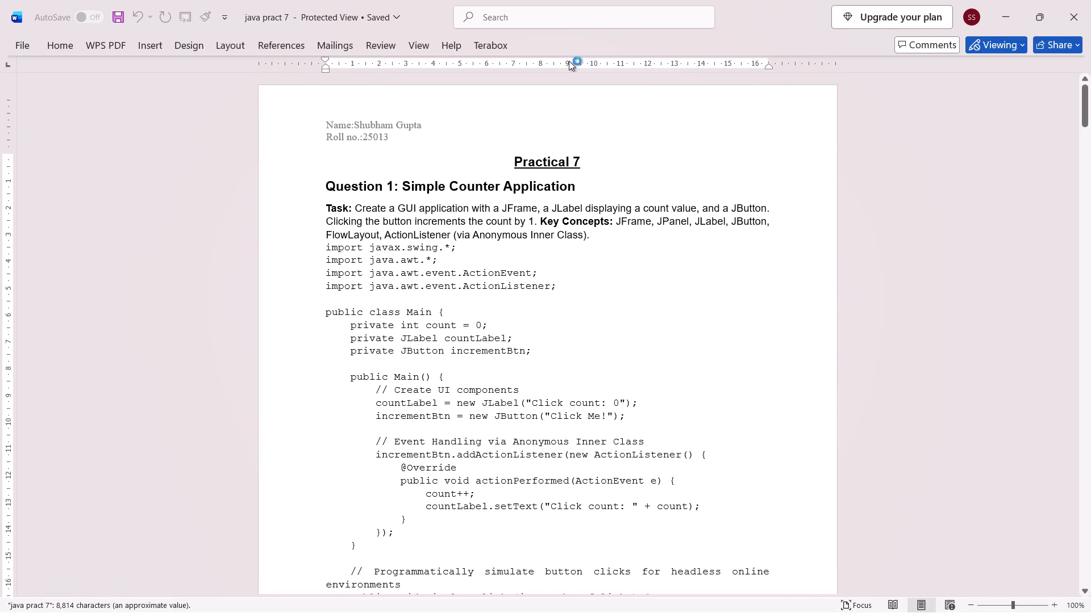
key("ctrl+a")
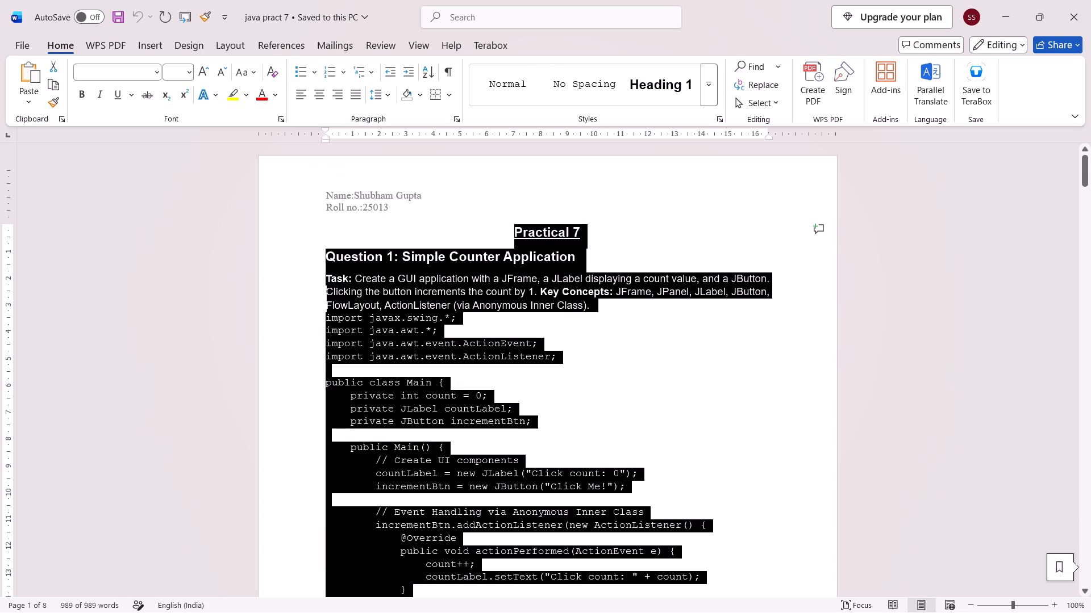
left_click(156, 75)
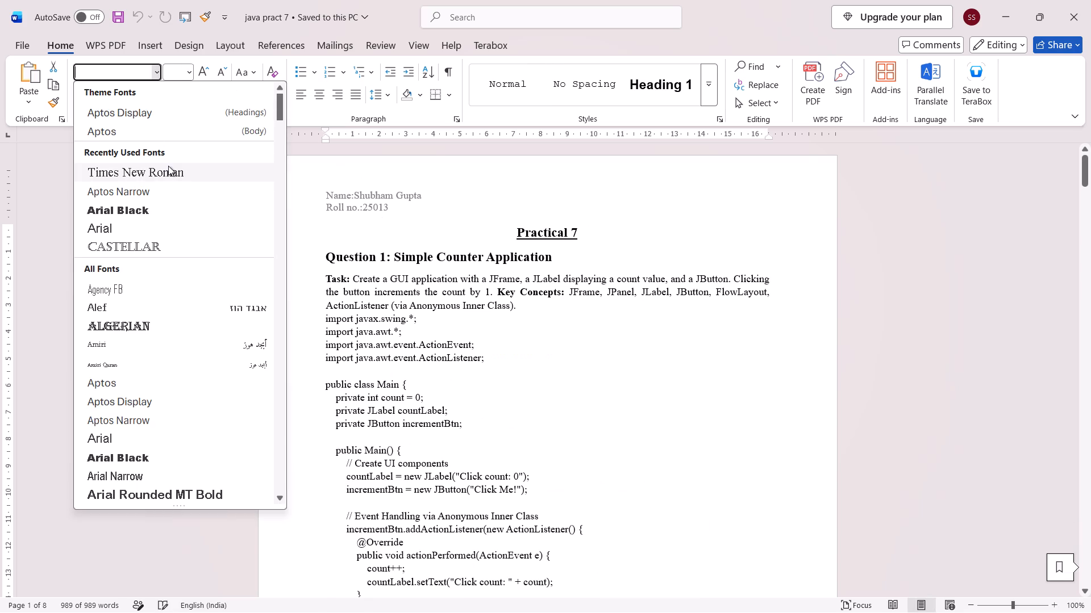
left_click(168, 166)
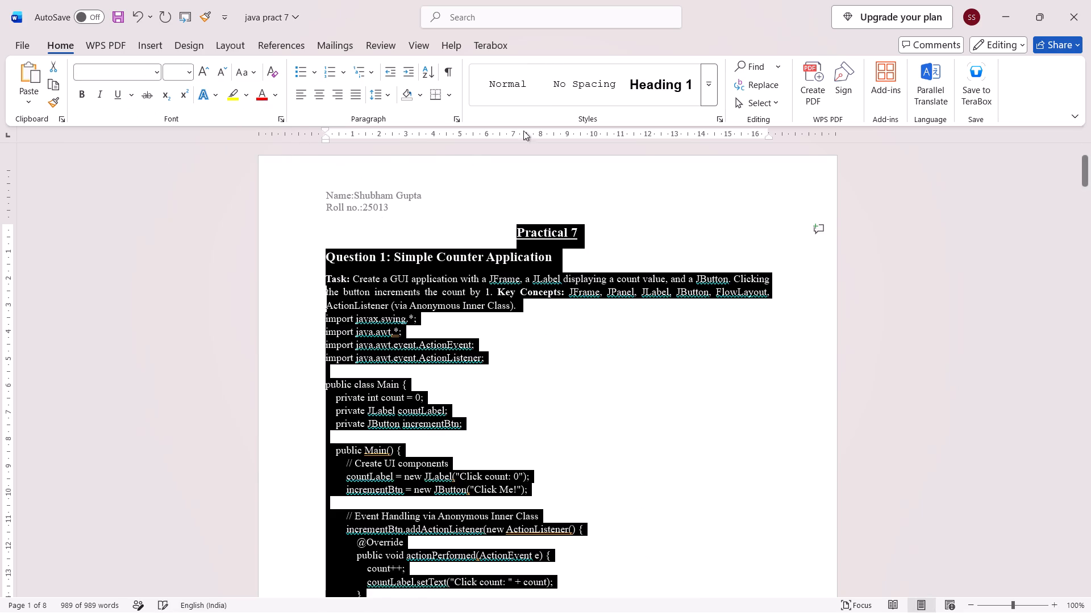
left_click(185, 73)
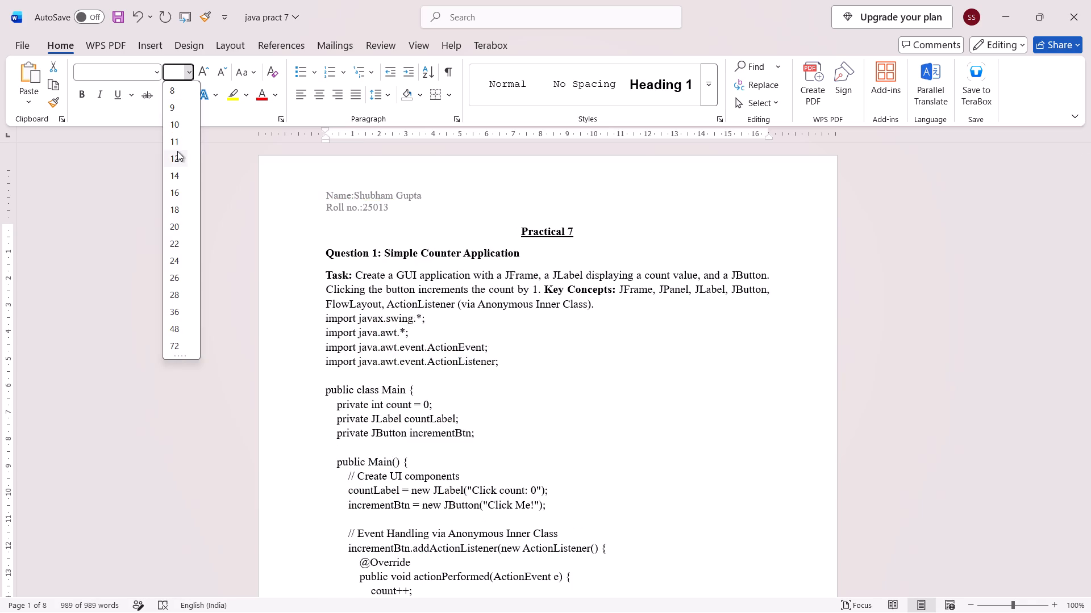
left_click(177, 151)
left_click(640, 394)
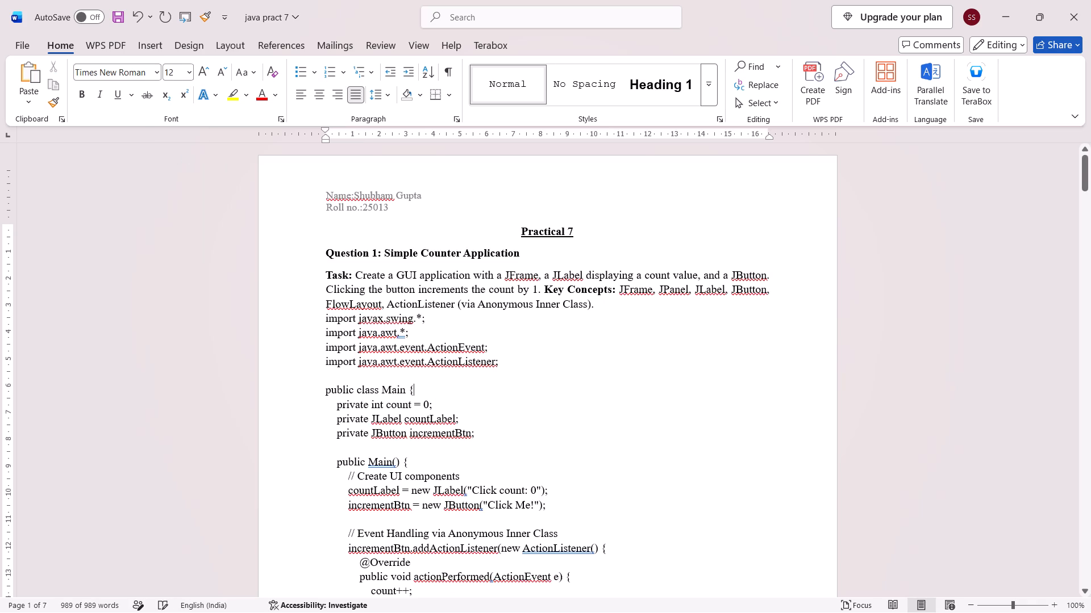
Replace the student name and roll number lines in the page header with the previously copied header text from the clipboard history.
triple_click(438, 212)
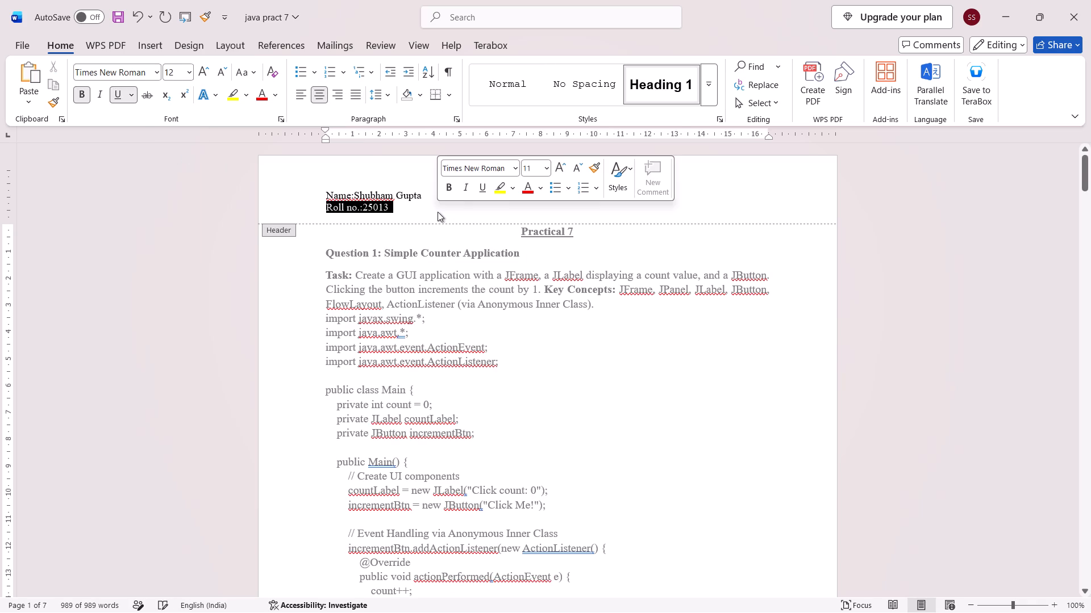
left_click(406, 208)
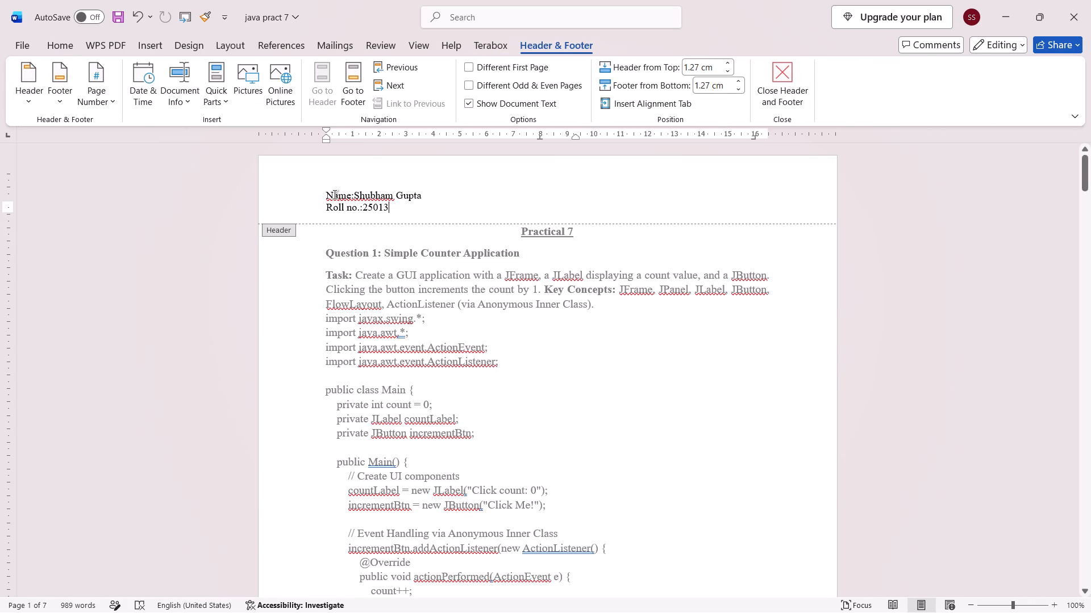
left_click_drag(387, 201, 277, 190)
key("super+v")
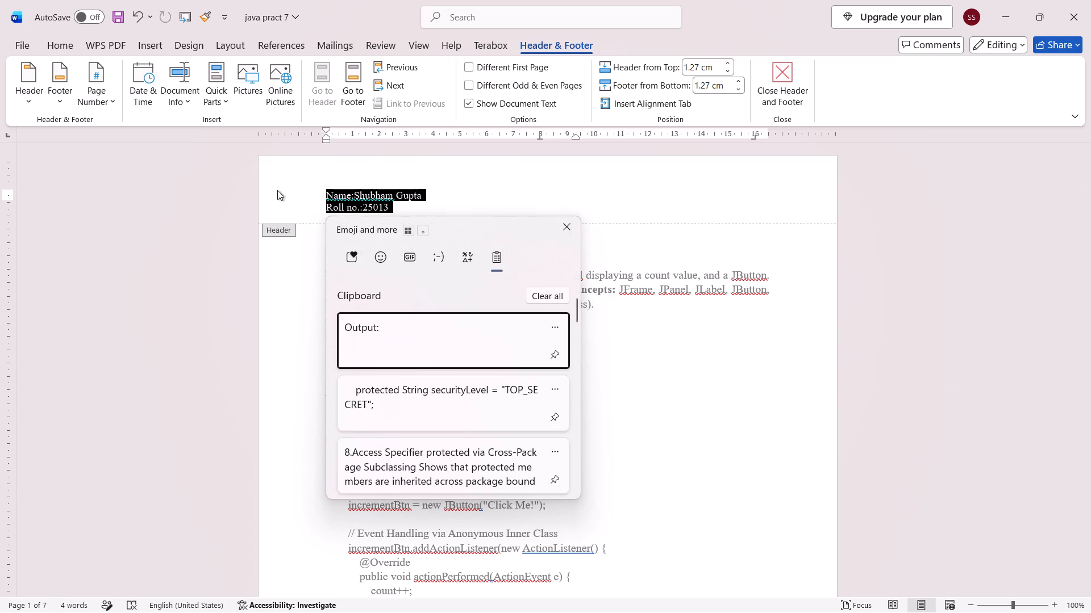
scroll(399, 413, "down", 1)
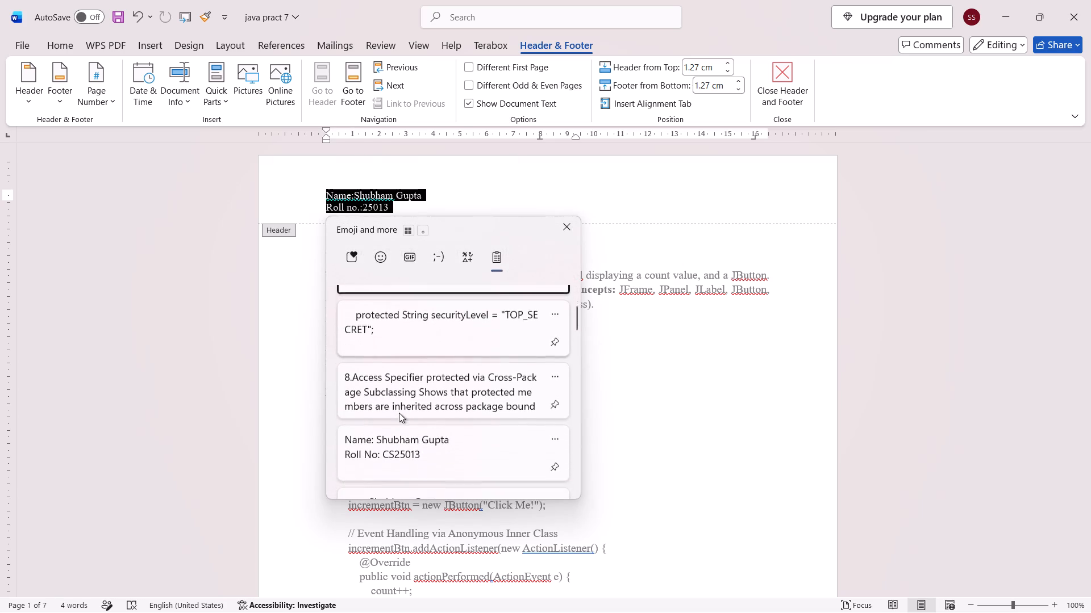
scroll(399, 413, "down", 1)
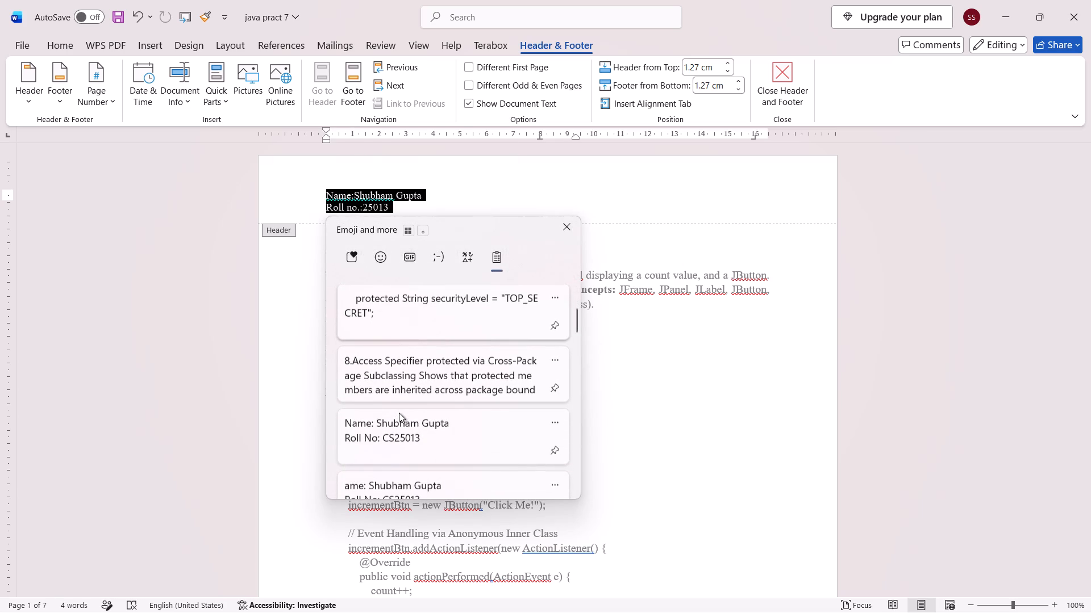
left_click(474, 413)
key("ctrl+v")
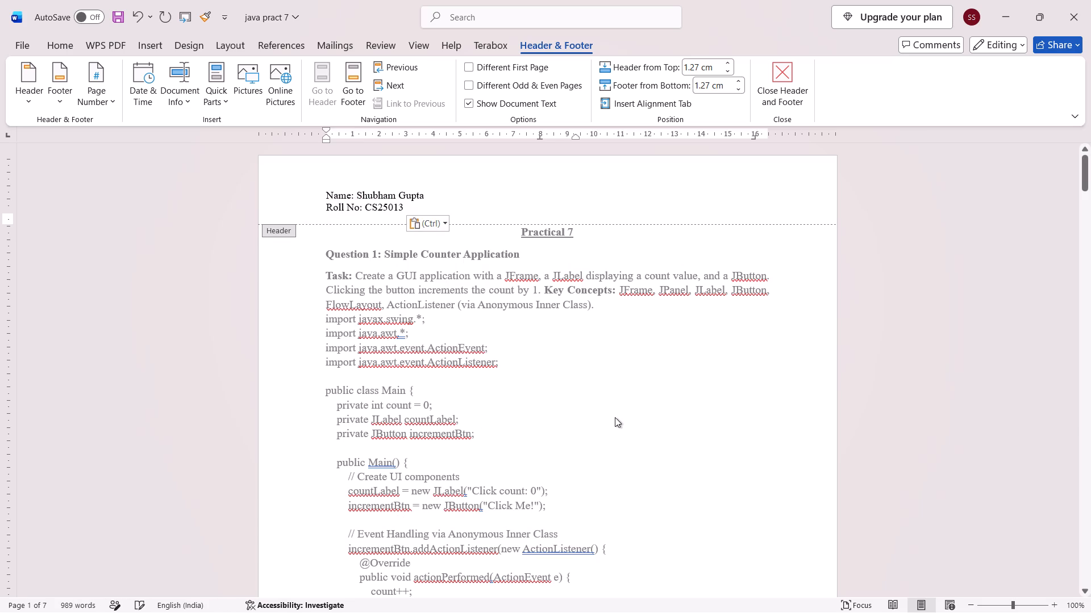
left_click(615, 417)
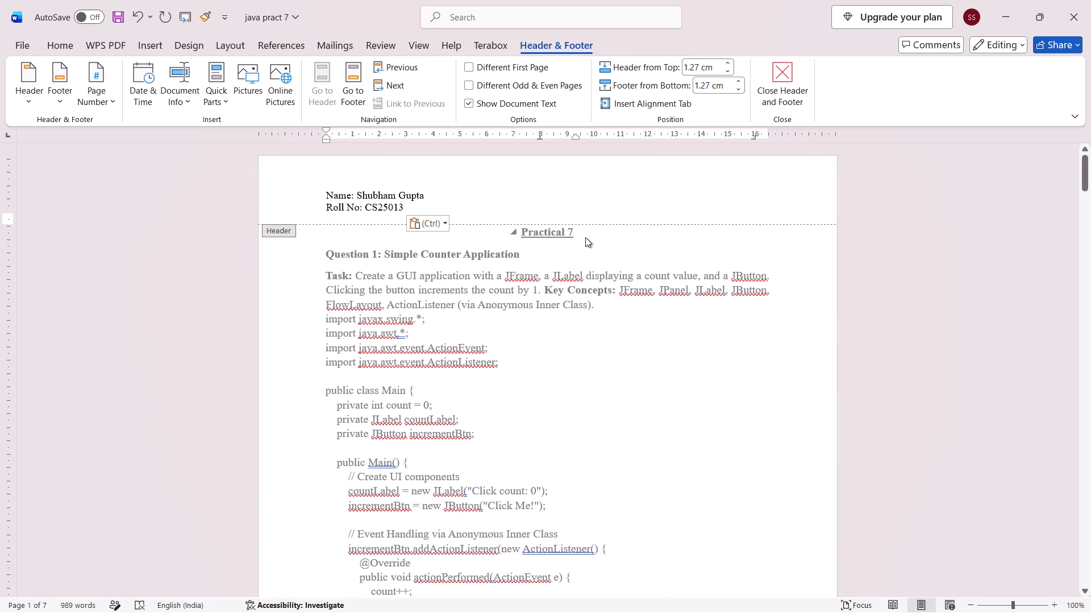
Apply the Normal style to the "Practical 7" title and centre it, with its right indent extended to the page margin.
triple_click(584, 236)
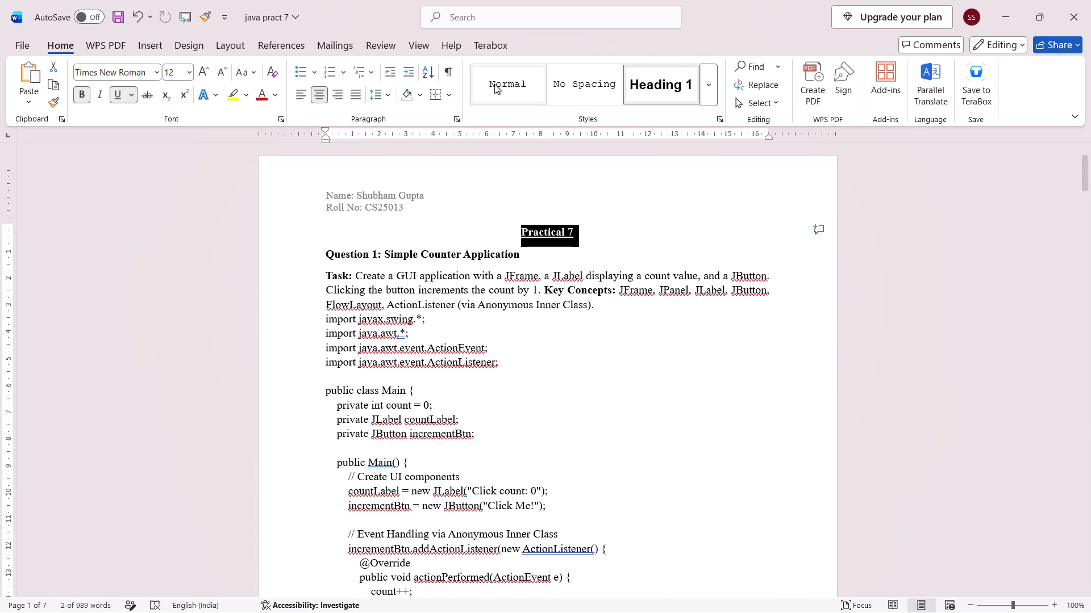
left_click(491, 81)
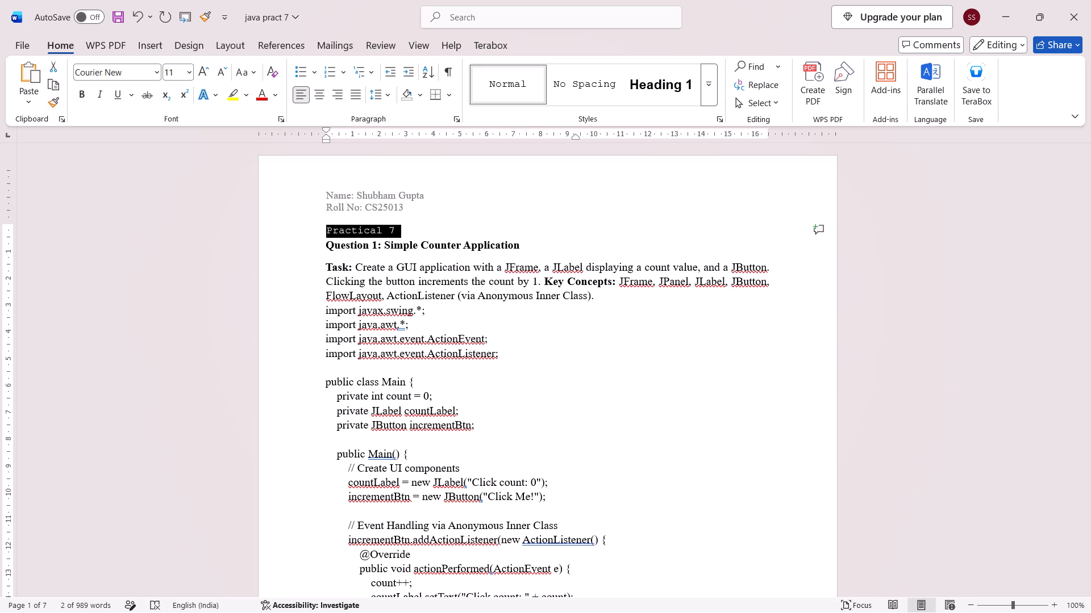
left_click_drag(577, 139, 653, 156)
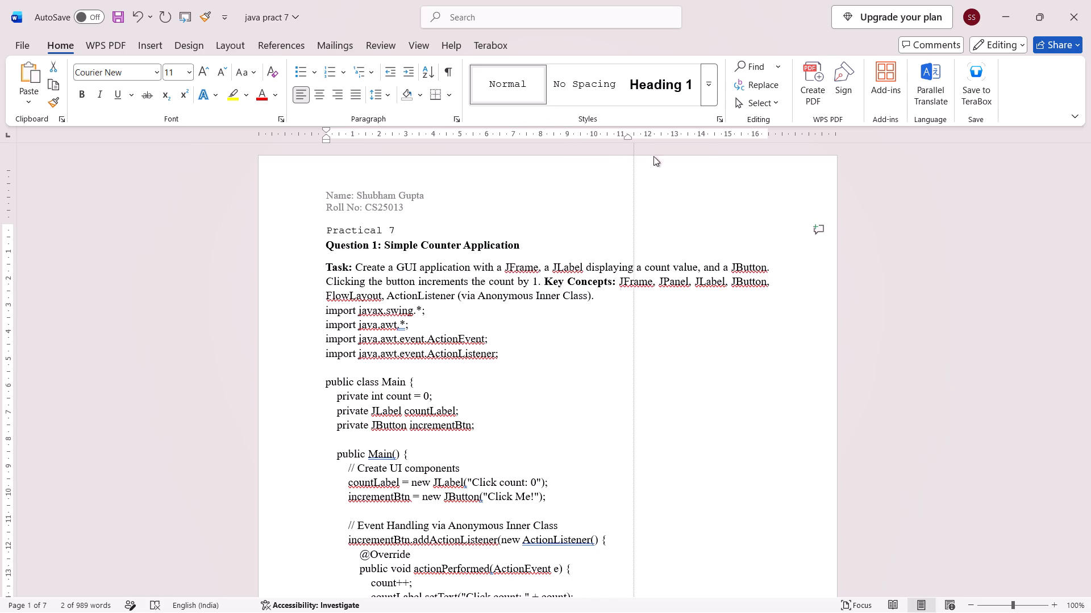
left_click_drag(653, 156, 769, 164)
left_click_drag(769, 164, 771, 164)
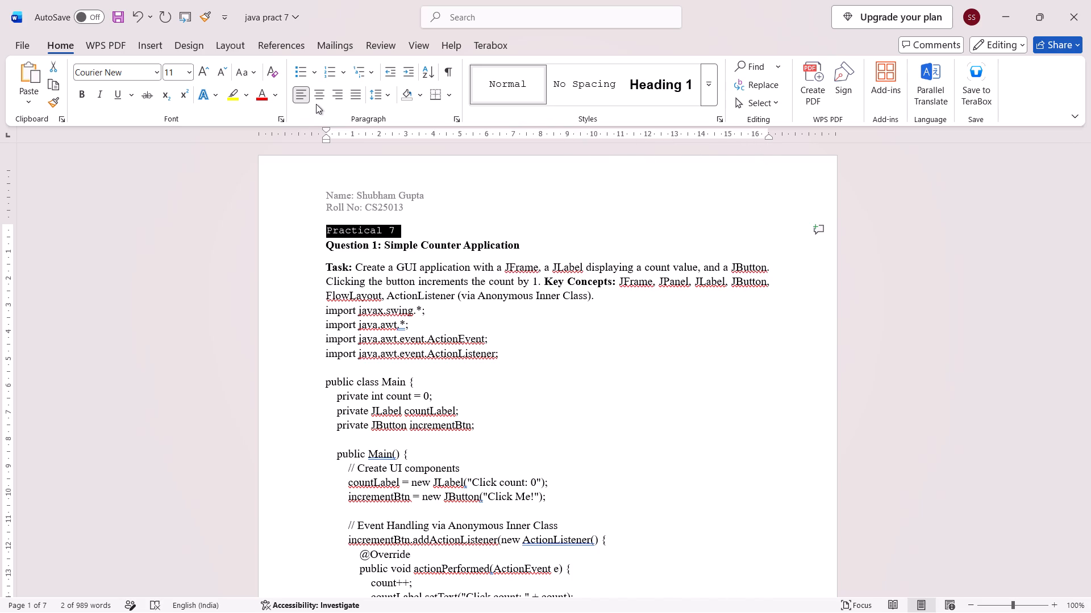
left_click(317, 101)
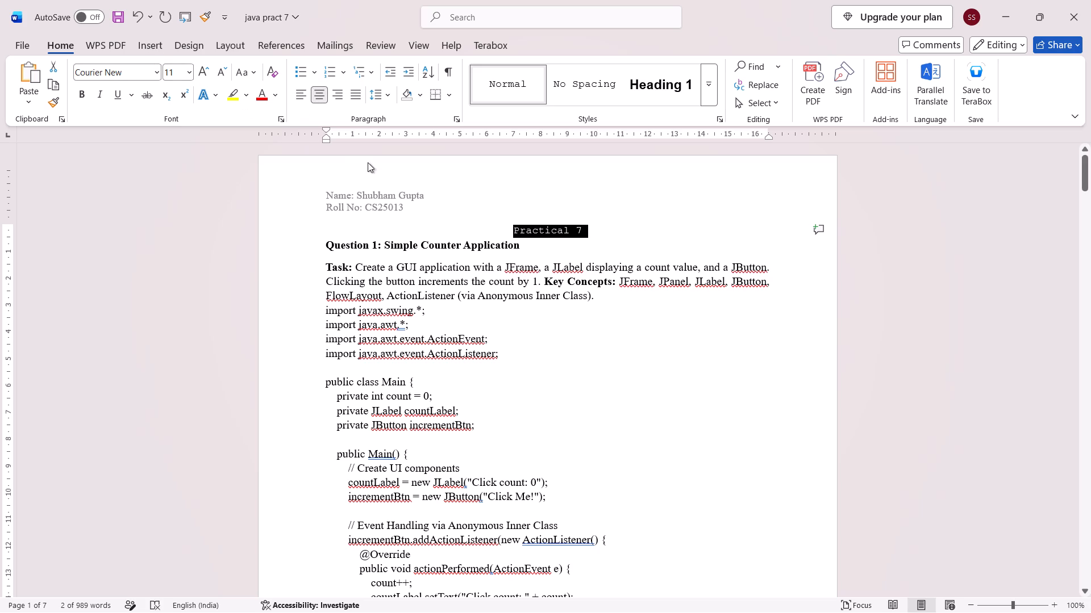
Reapply Times New Roman at 12 pt to the entire document body, including the restyled title.
left_click(454, 245)
key("ctrl+a")
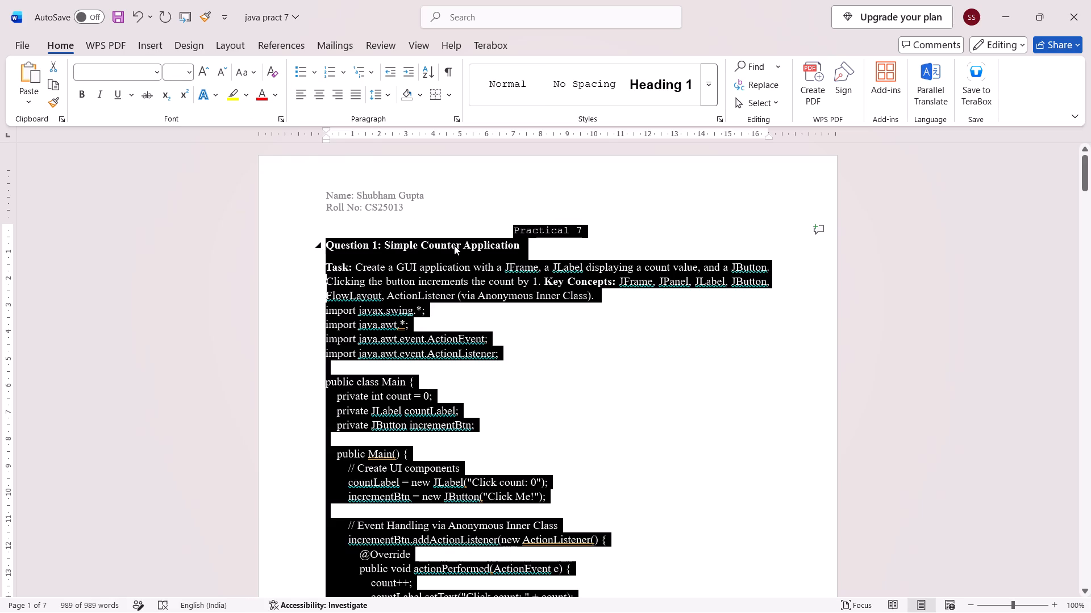
left_click(153, 73)
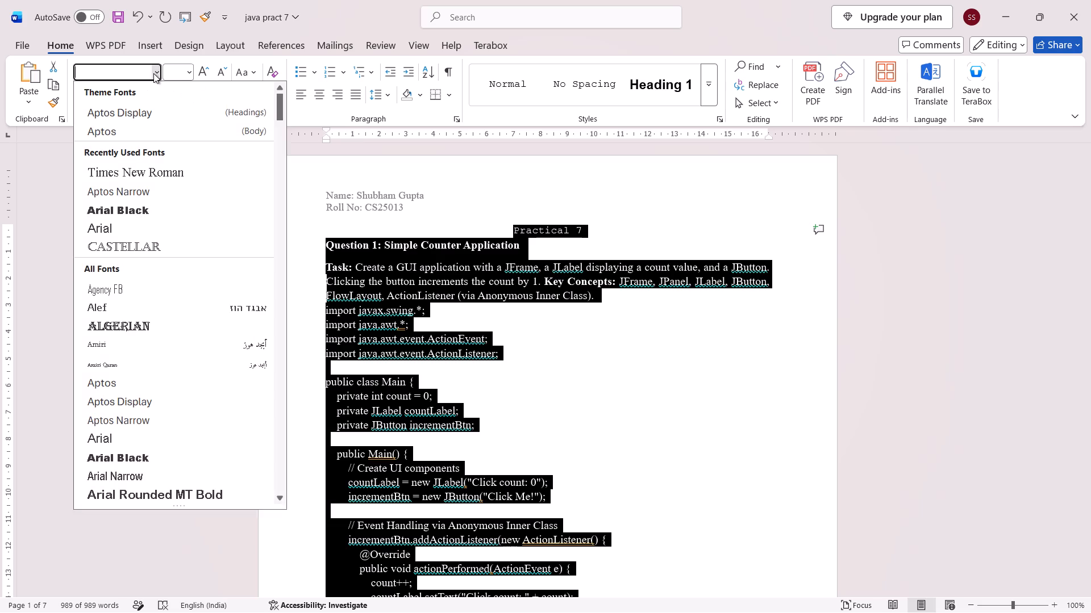
left_click(204, 173)
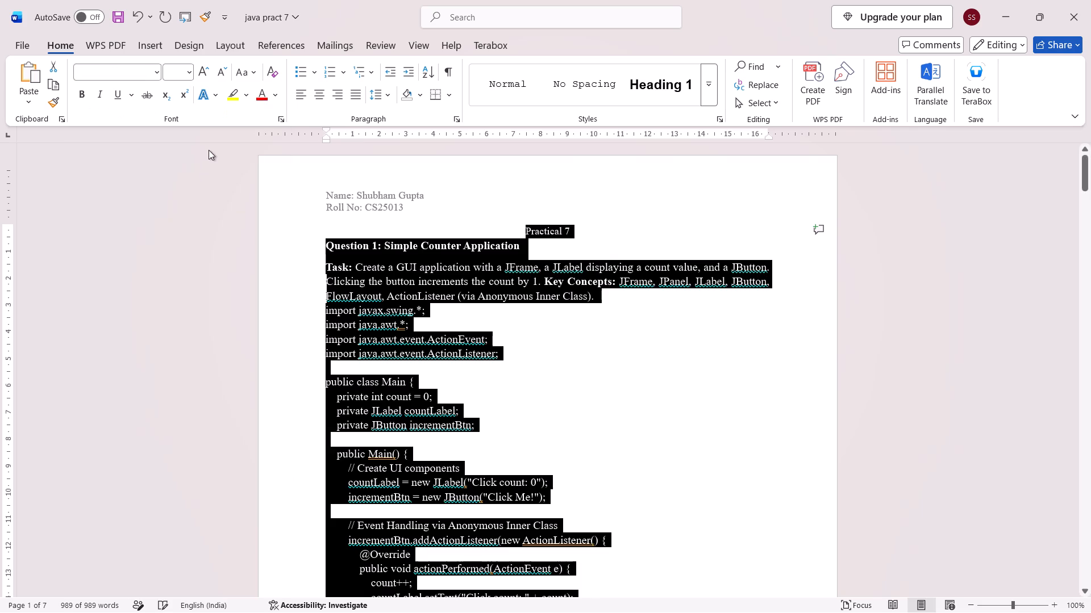
left_click(186, 75)
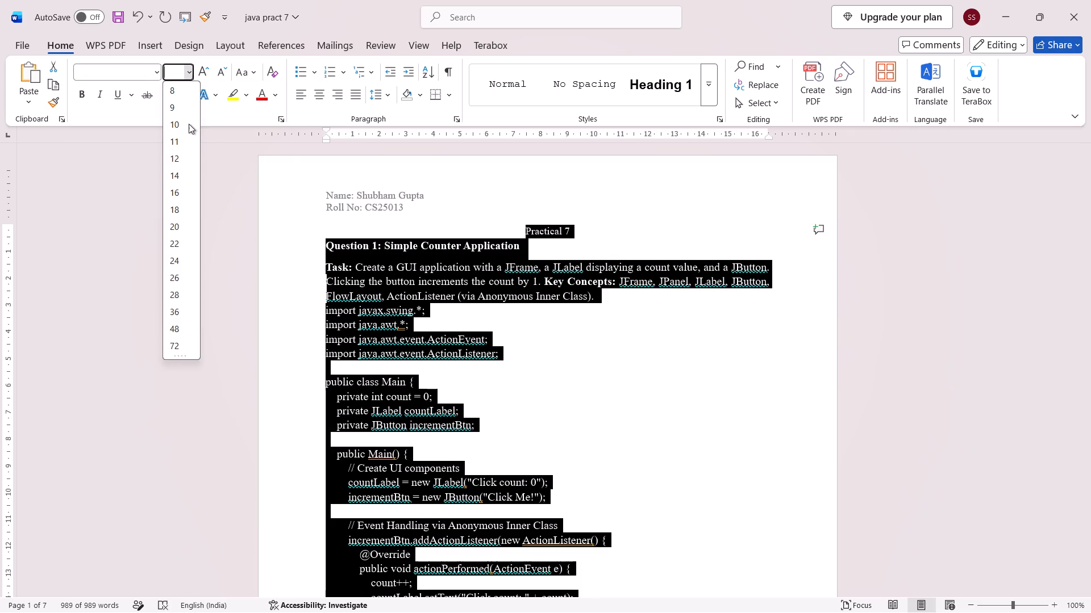
left_click(174, 158)
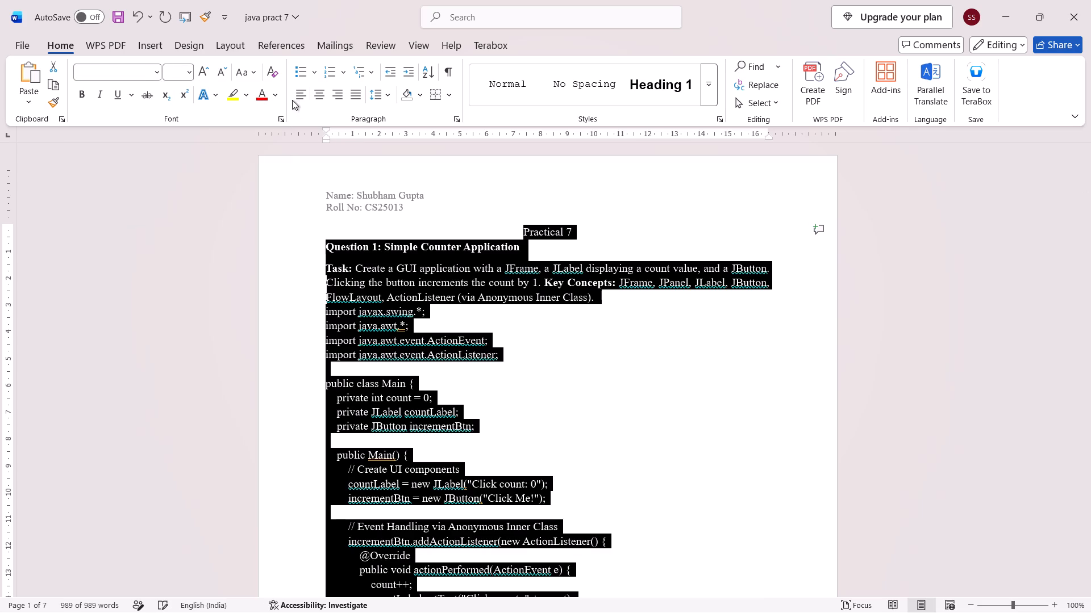
Increase the "Practical 7" title to 14 pt and make it bold.
left_click(598, 229)
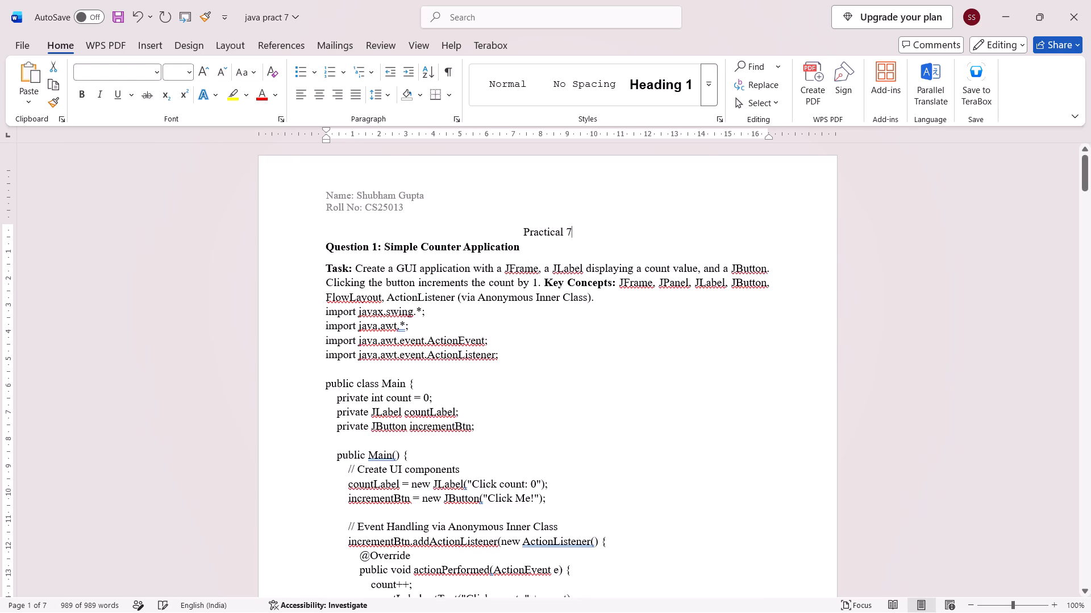
left_click_drag(598, 229, 527, 228)
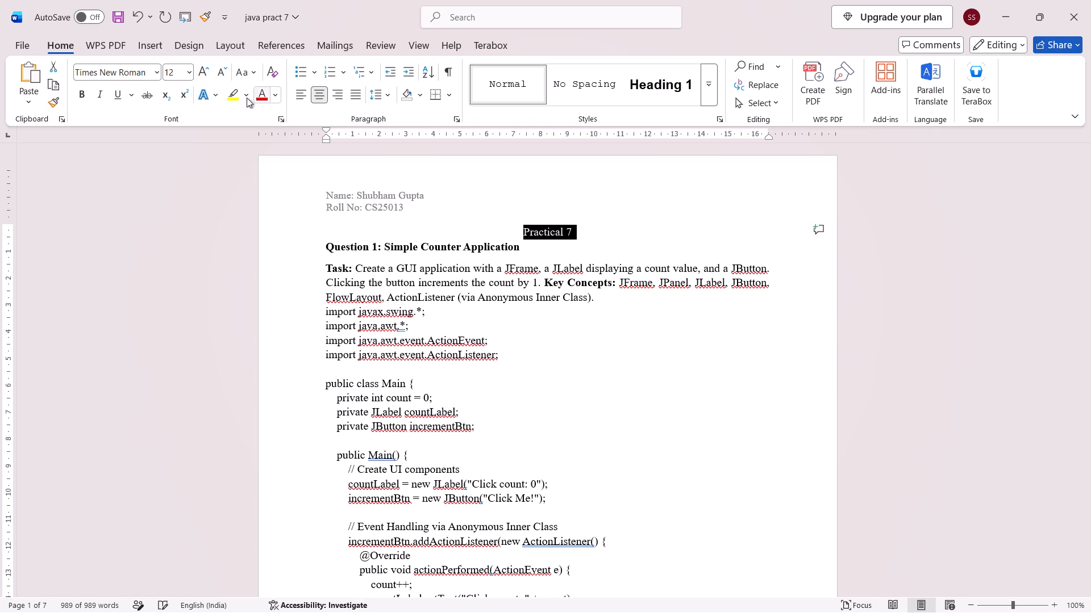
left_click(205, 75)
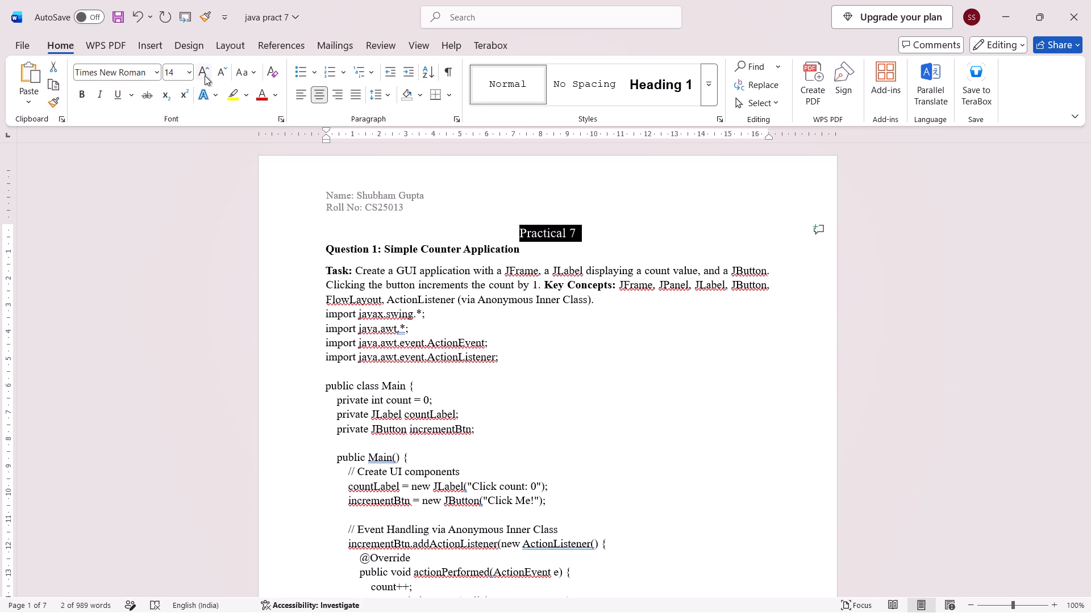
key("ctrl+b")
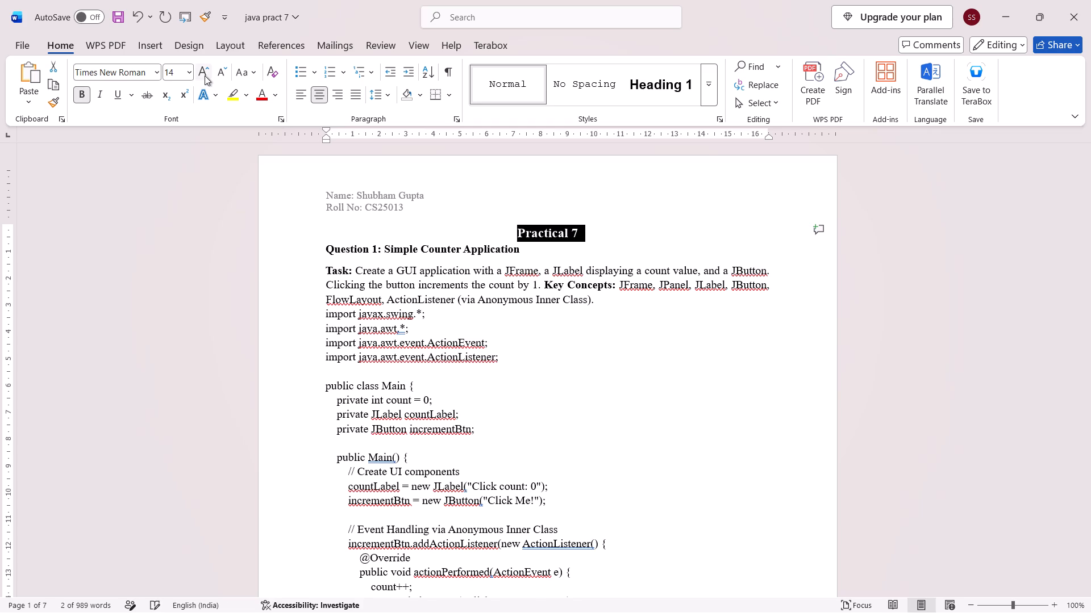
double_click(655, 299)
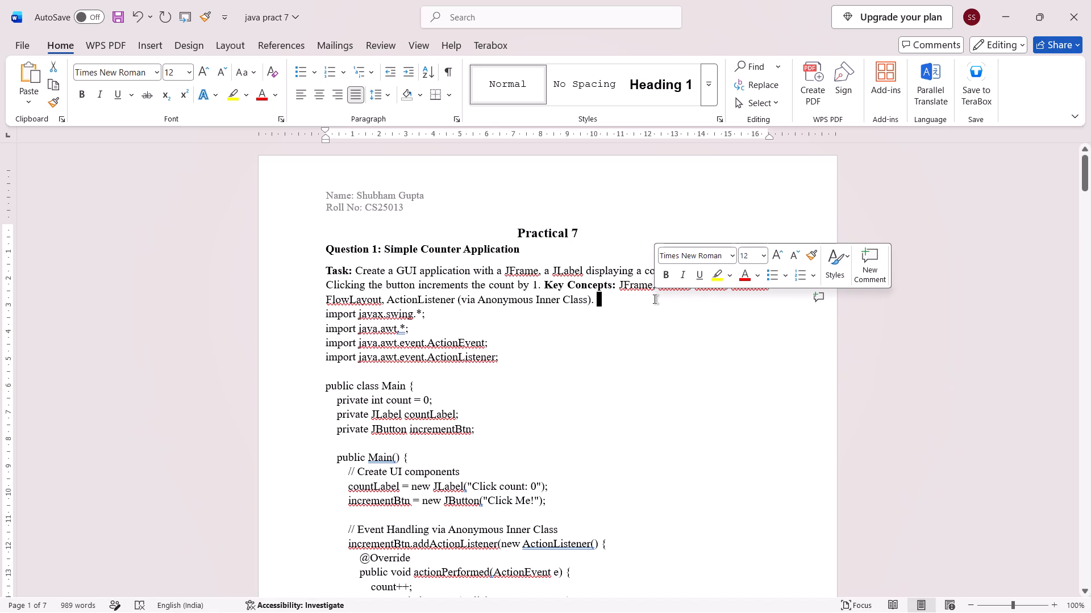
left_click(655, 299)
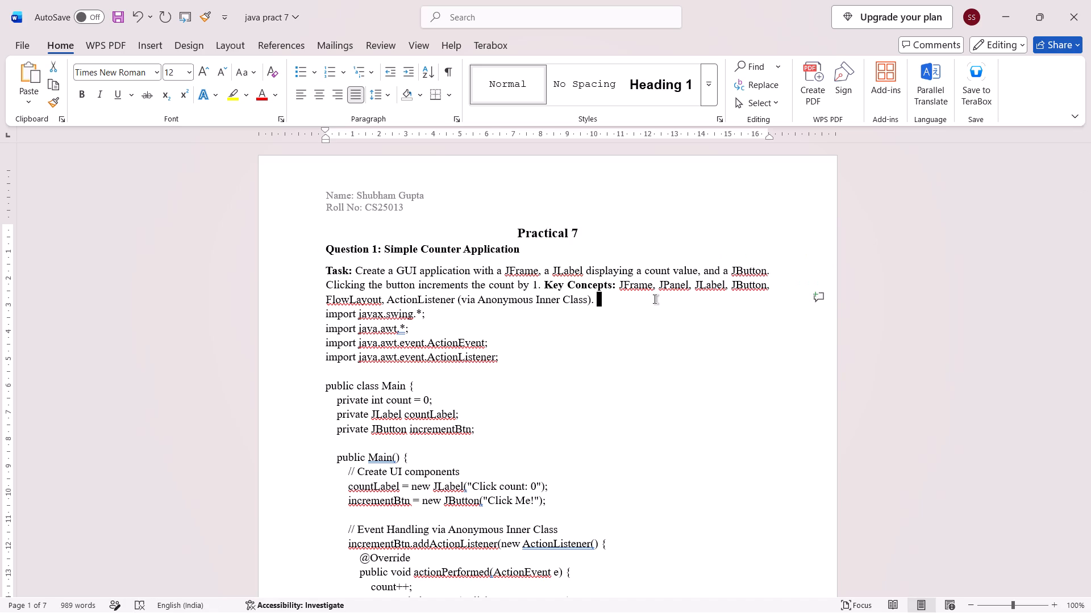
Delete the two closing-bracket lines between the windowActivated and main methods in Question 4's code, and save the document.
scroll(655, 299, "down", 4)
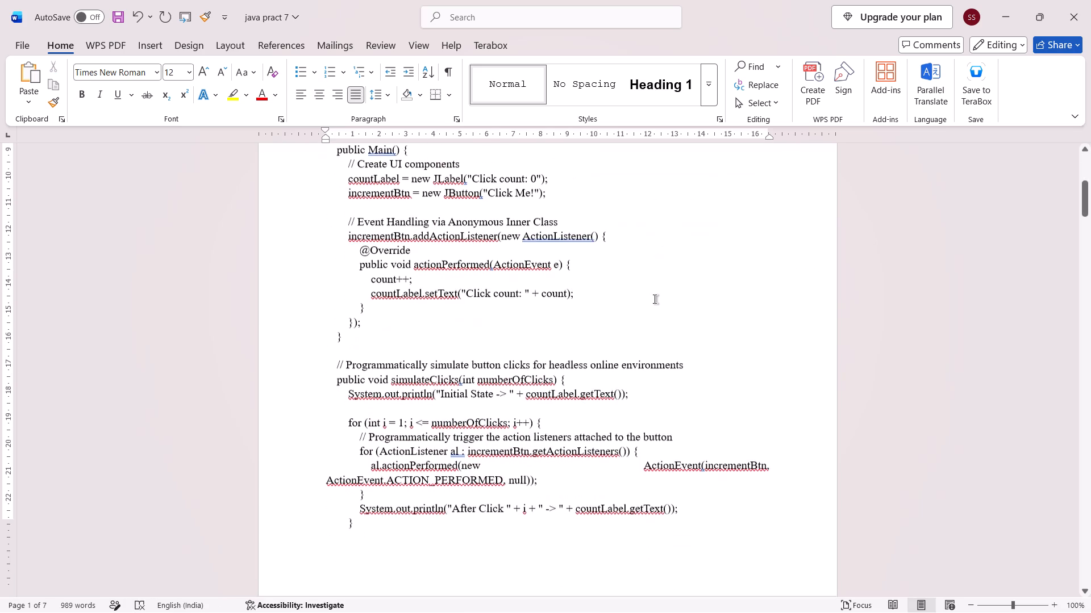
scroll(655, 299, "down", 7)
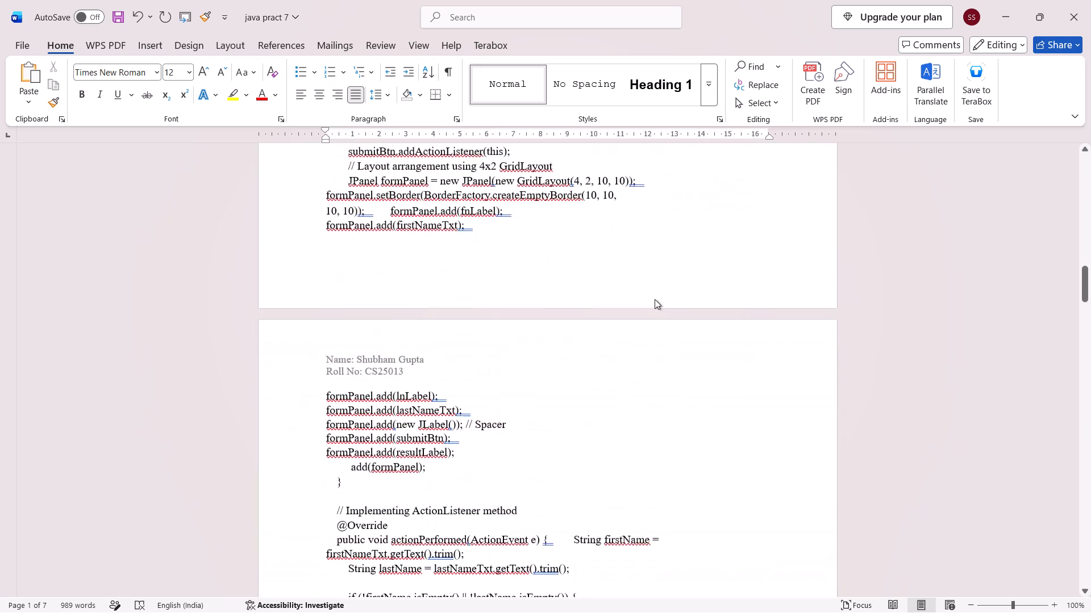
scroll(655, 299, "down", 5)
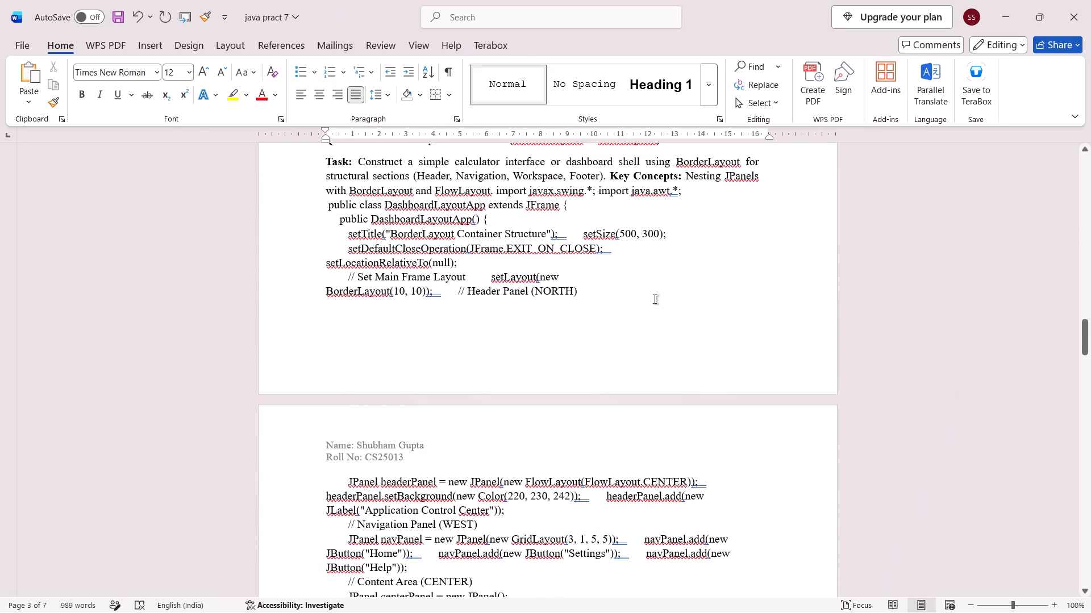
scroll(655, 299, "down", 6)
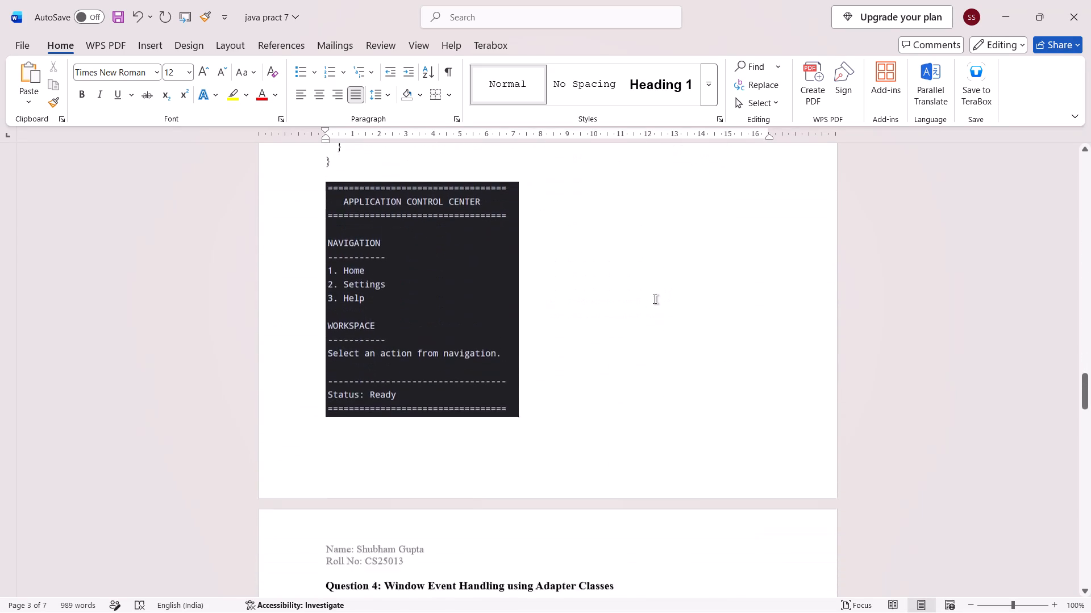
scroll(655, 299, "down", 4)
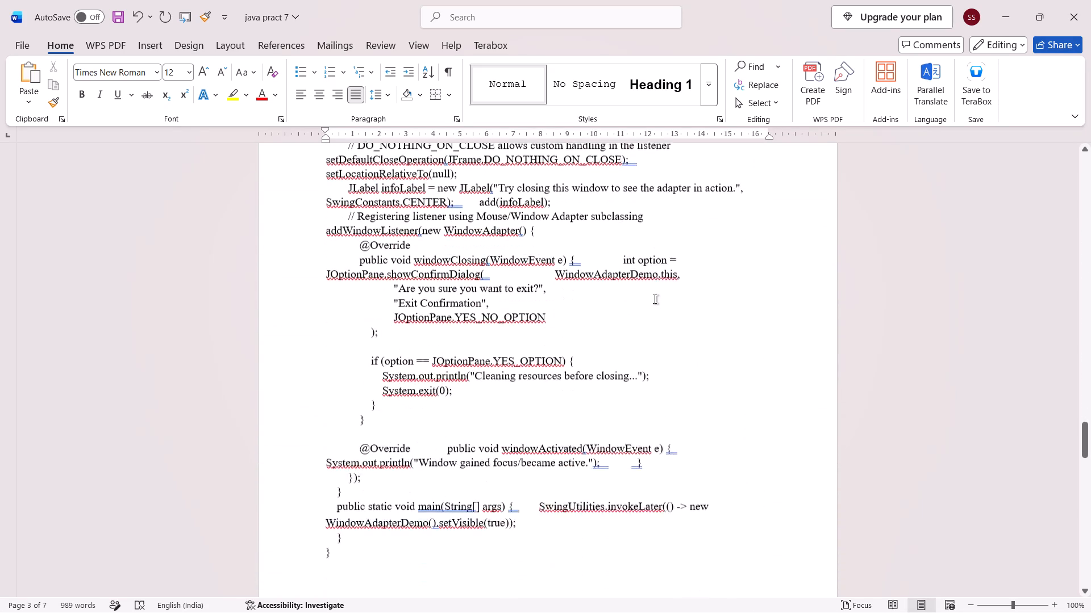
scroll(655, 299, "down", 3)
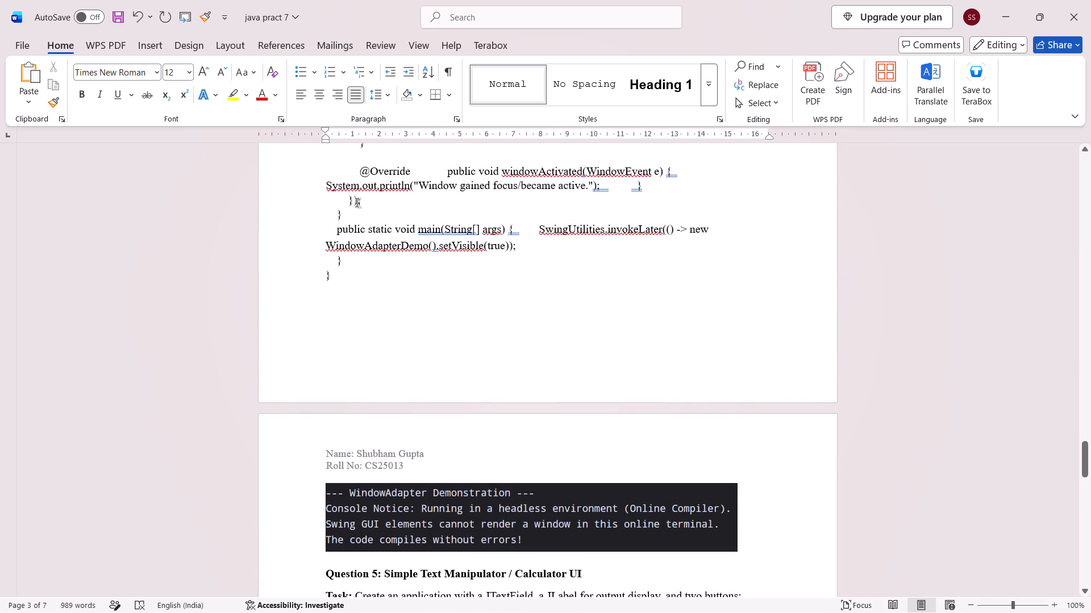
left_click(353, 211)
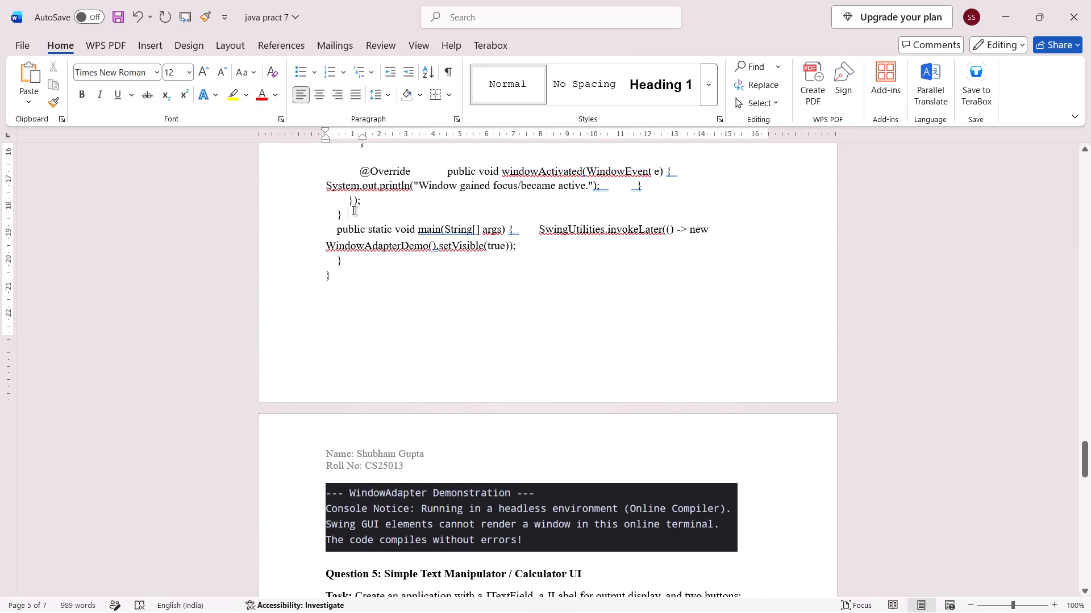
key("BackSpace")
key("BackSpace")
key("BackSpace")
key("BackSpace")
key("BackSpace")
key("BackSpace")
key("BackSpace")
key("BackSpace")
key("BackSpace")
key("BackSpace")
key("BackSpace")
key("BackSpace")
key("BackSpace")
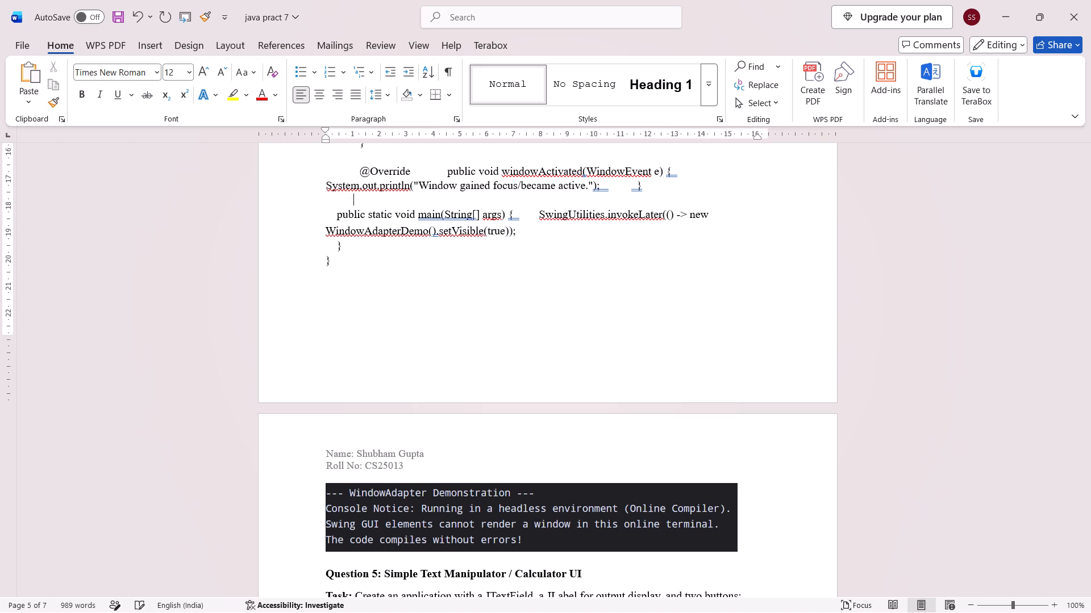
key("BackSpace")
key("BackSpace")
key("BackSpace")
key("BackSpace")
key("BackSpace")
key("BackSpace")
key("BackSpace")
key("BackSpace")
key("BackSpace")
key("BackSpace")
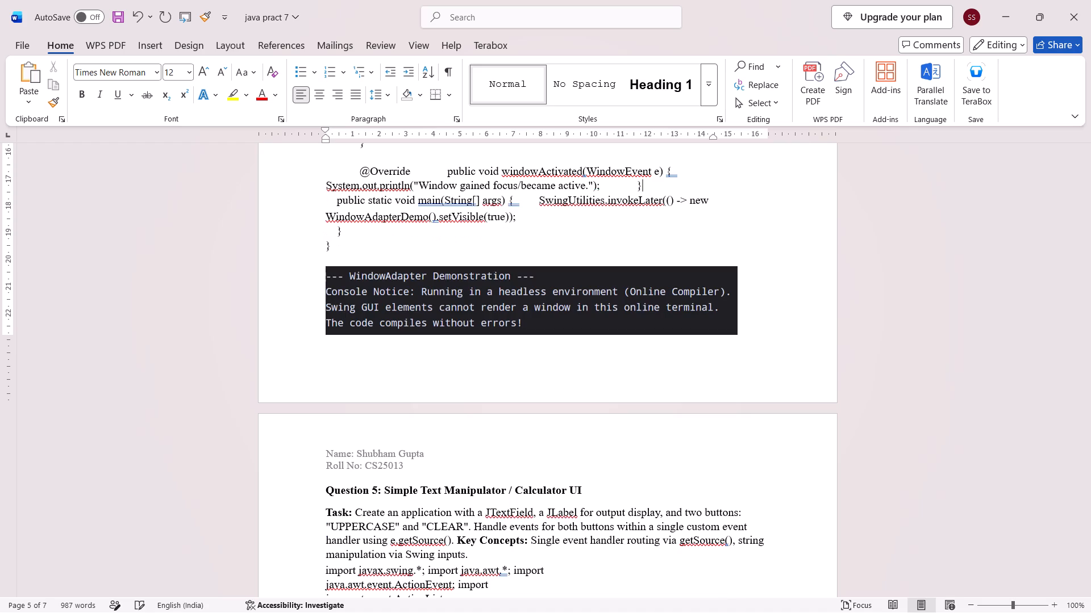
key("ctrl+s")
Remove the blank line above 'if (option == JOptionPane.YES_OPTION)' in Question 4's code and save the document.
scroll(465, 269, "up", 2)
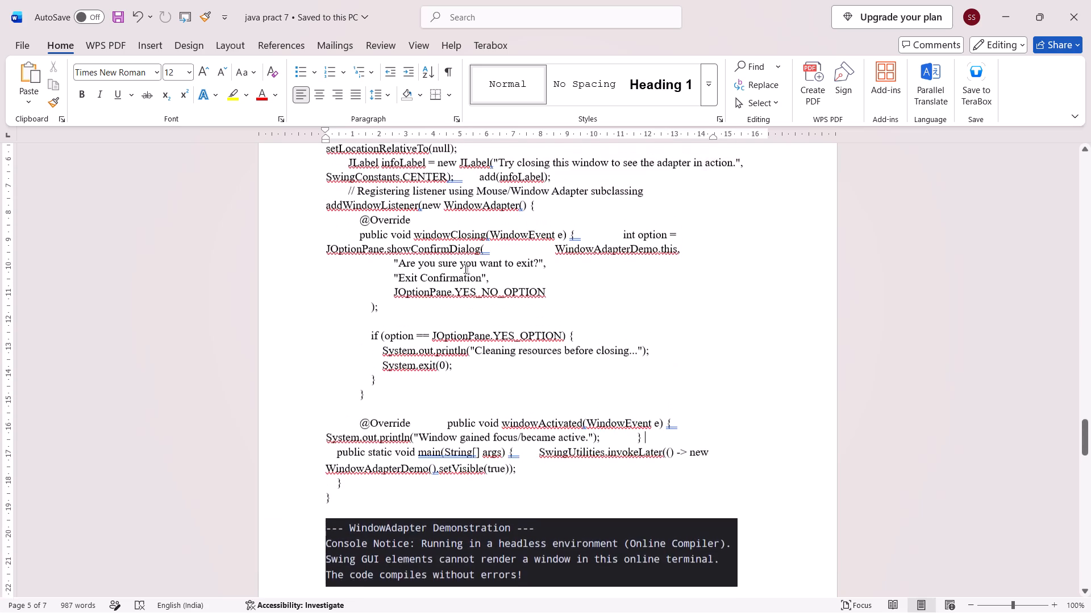
scroll(465, 269, "up", 1)
left_click(384, 347)
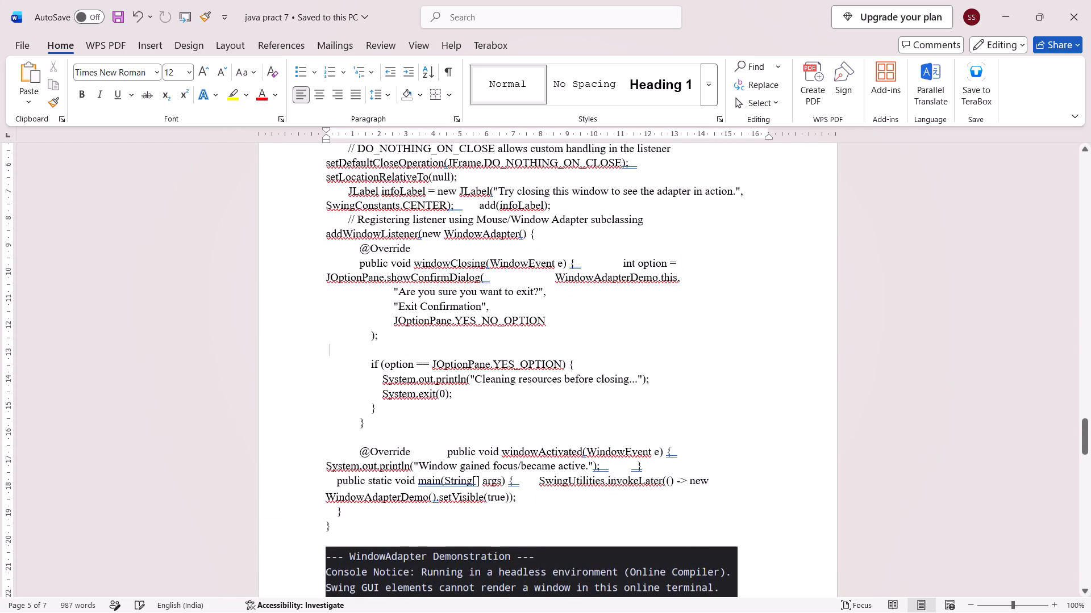
key("BackSpace")
key("BackSpace")
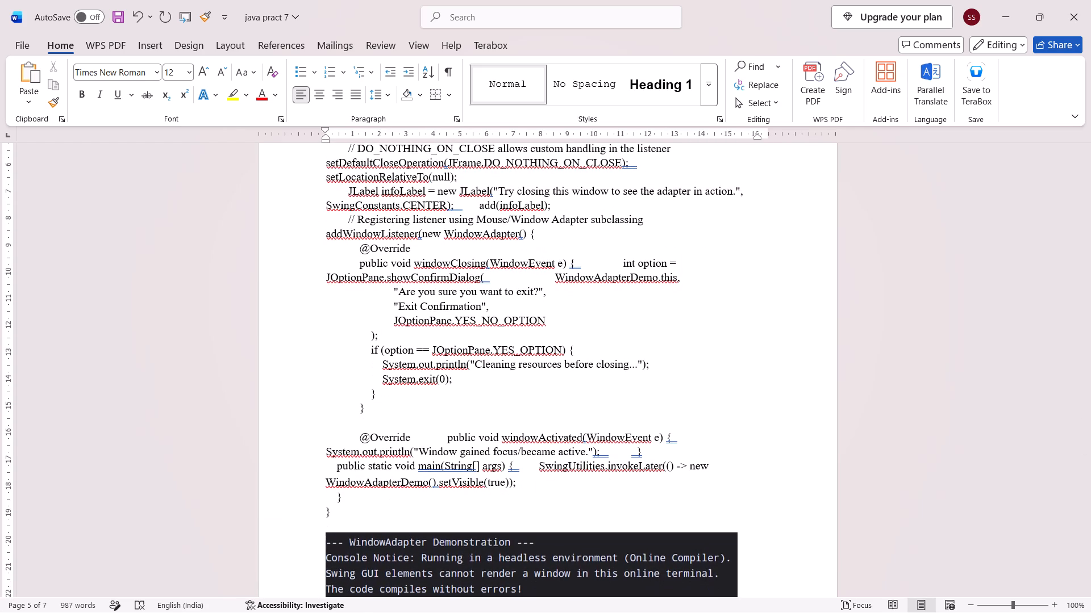
scroll(384, 347, "down", 1)
key("ctrl+s")
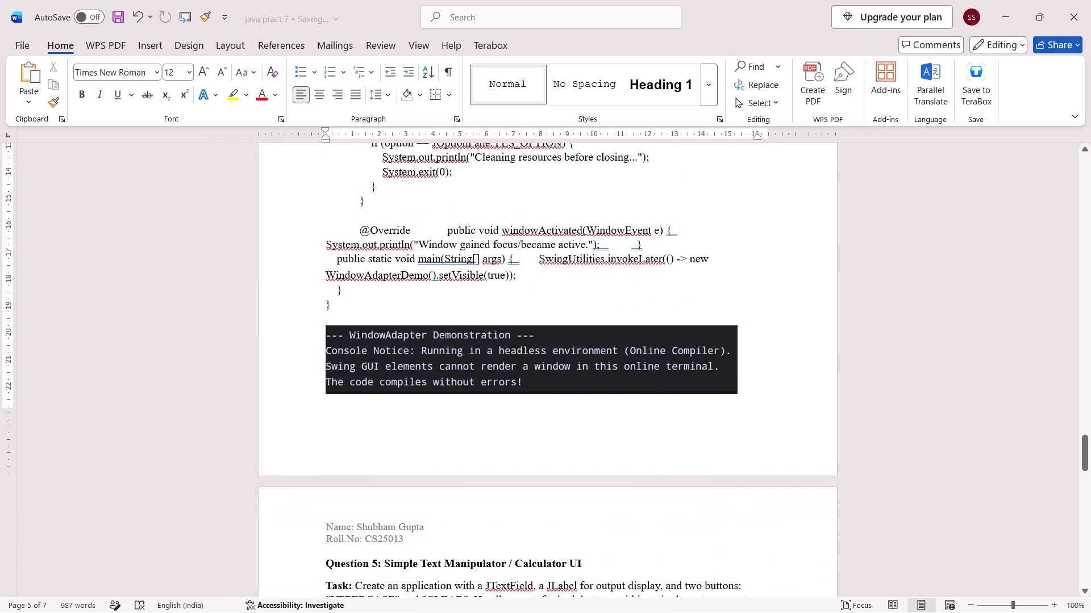
Delete the lone closing brace line above the TextManipulator output image at the end of Question 5's code, and save the document.
scroll(602, 408, "down", 3)
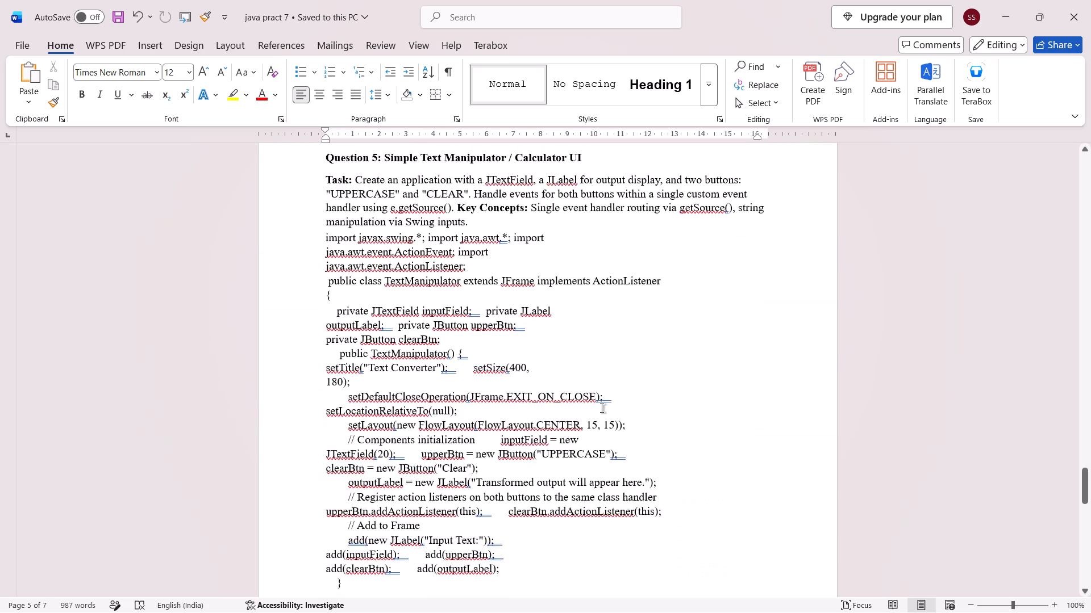
scroll(602, 408, "down", 2)
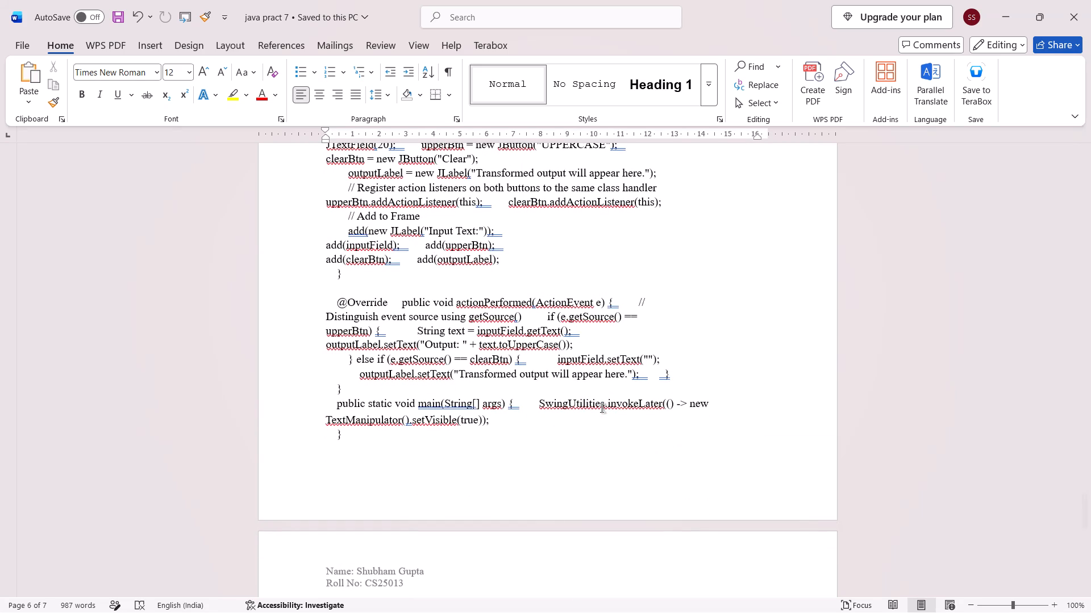
scroll(602, 408, "down", 1)
left_click(353, 308)
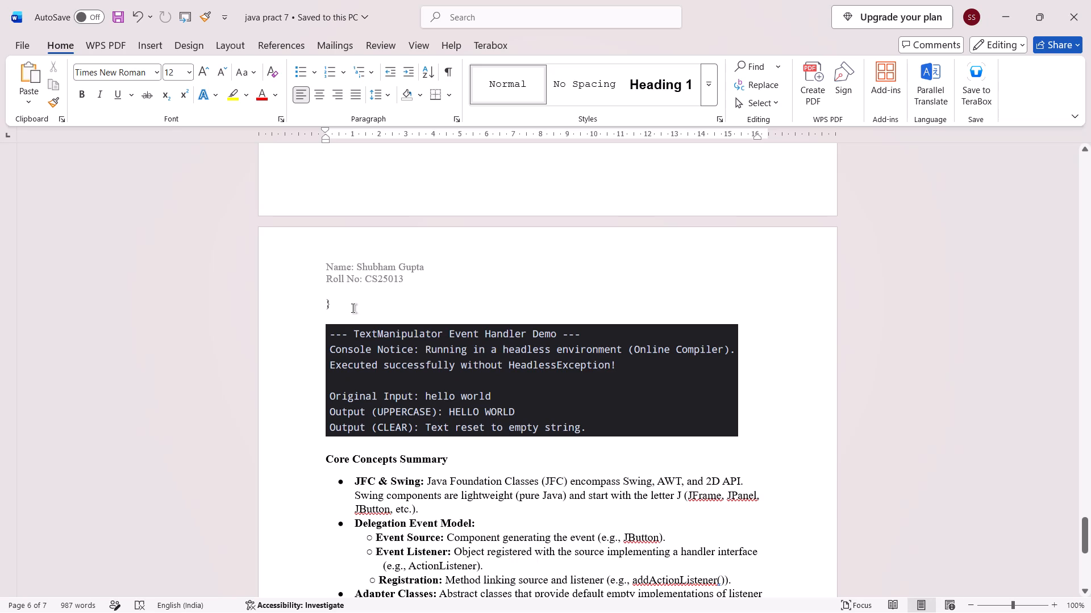
key("BackSpace")
key("BackSpace")
key("BackSpace")
key("BackSpace")
key("BackSpace")
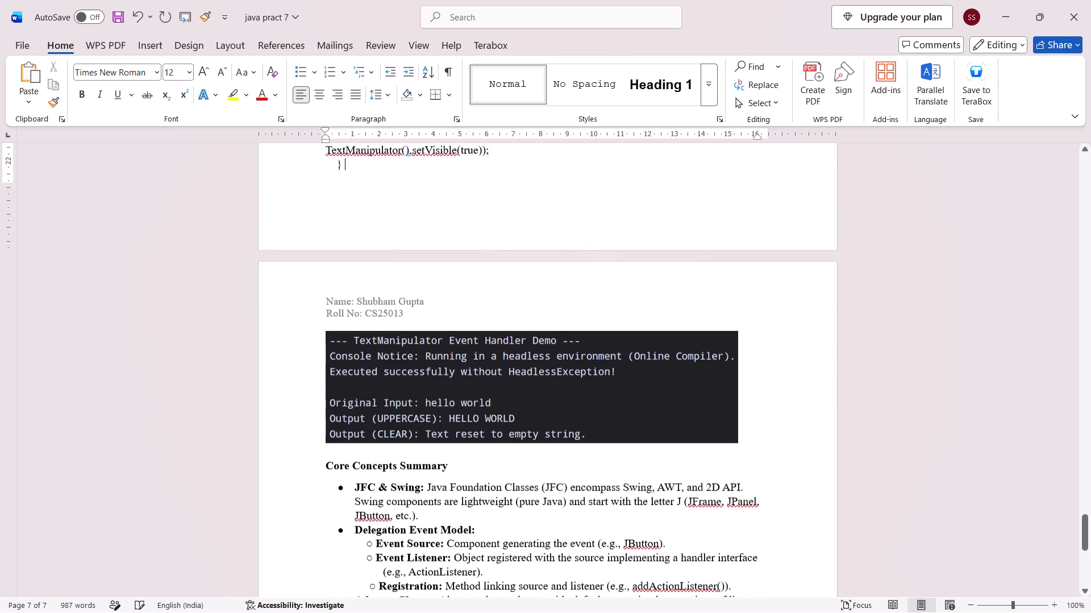
scroll(353, 308, "down", 1)
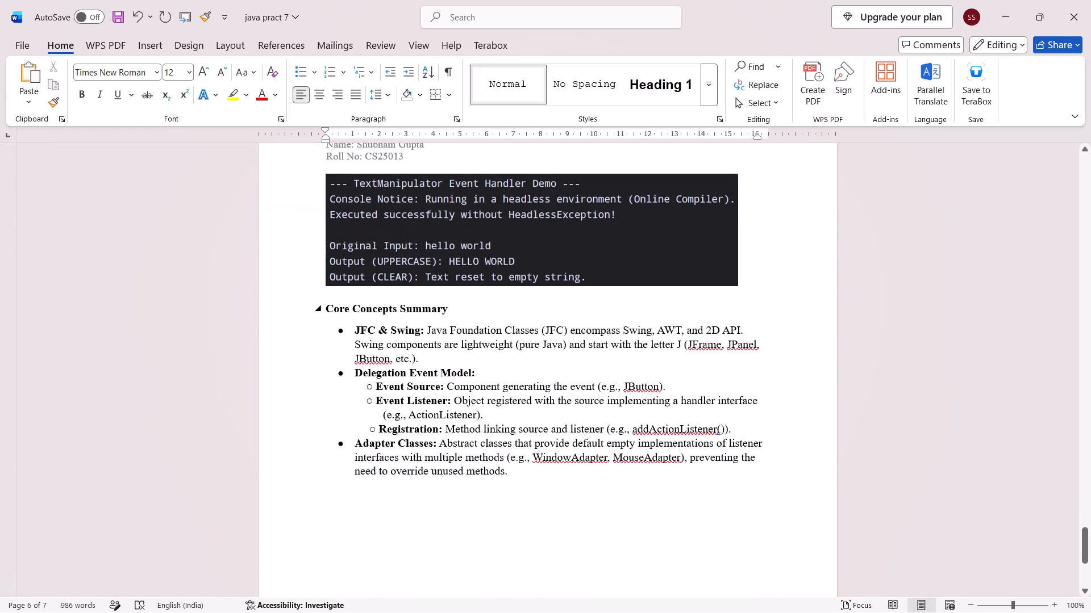
key("ctrl+s")
Look through the whole document from the title to the Core Concepts Summary to check its layout.
scroll(353, 308, "up", 2)
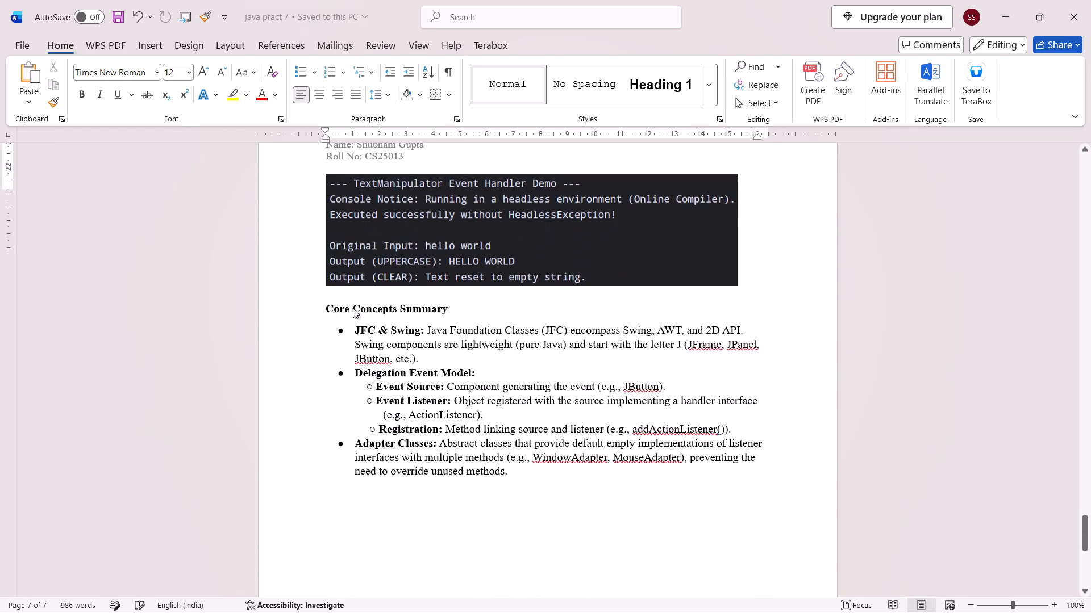
scroll(353, 308, "up", 18)
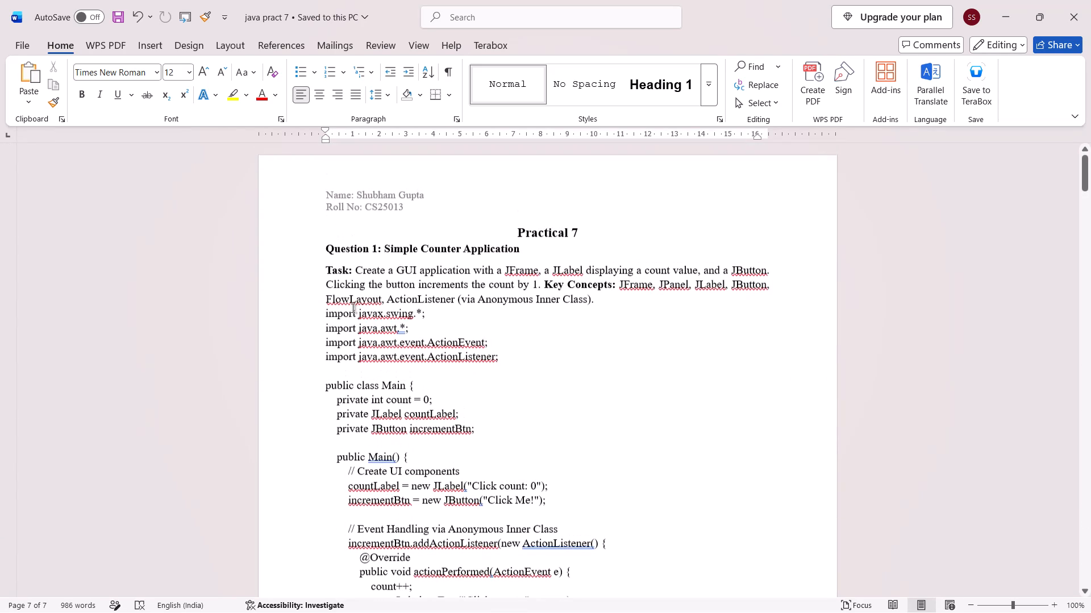
scroll(633, 407, "right", 1)
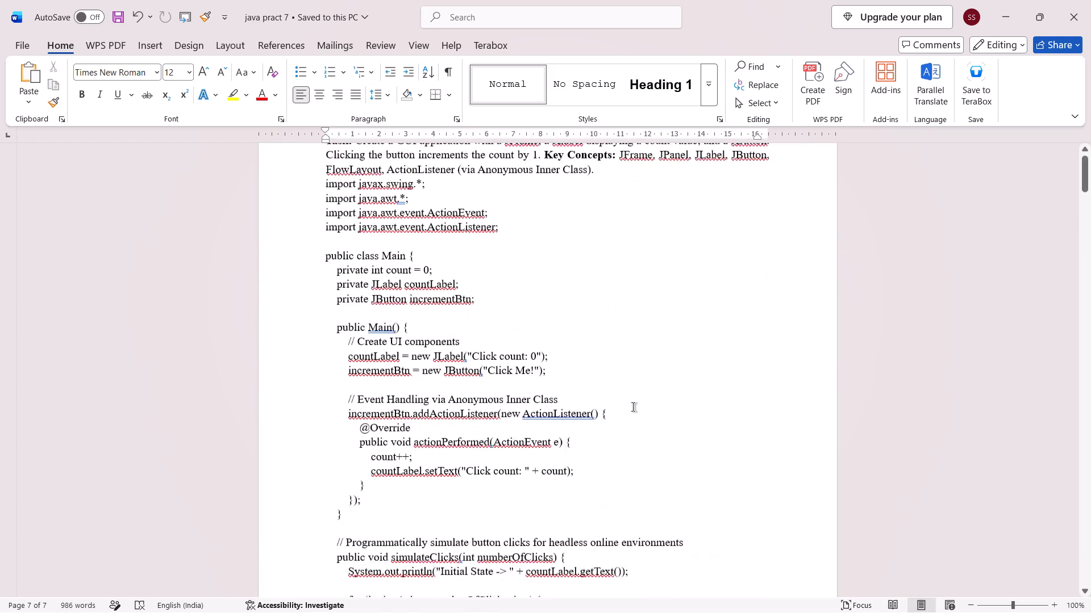
scroll(633, 407, "down", 20)
scroll(633, 407, "down", 10)
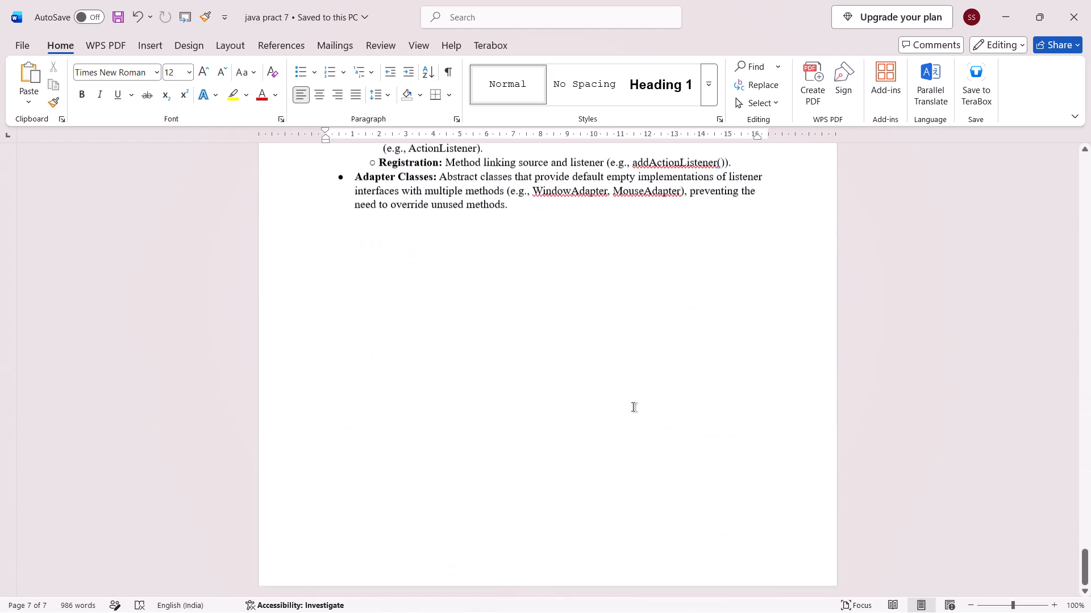
scroll(633, 407, "up", 20)
scroll(633, 407, "up", 8)
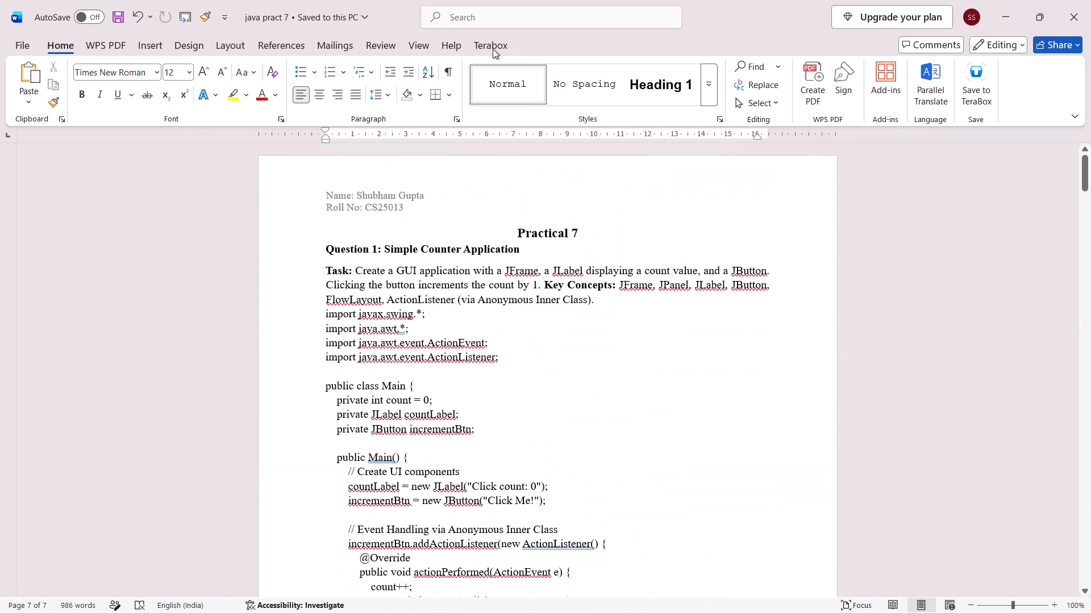
Save a copy of the document as 'java pract 07' in the DAA & OOPs folder, keeping the Word Document type.
left_click(14, 36)
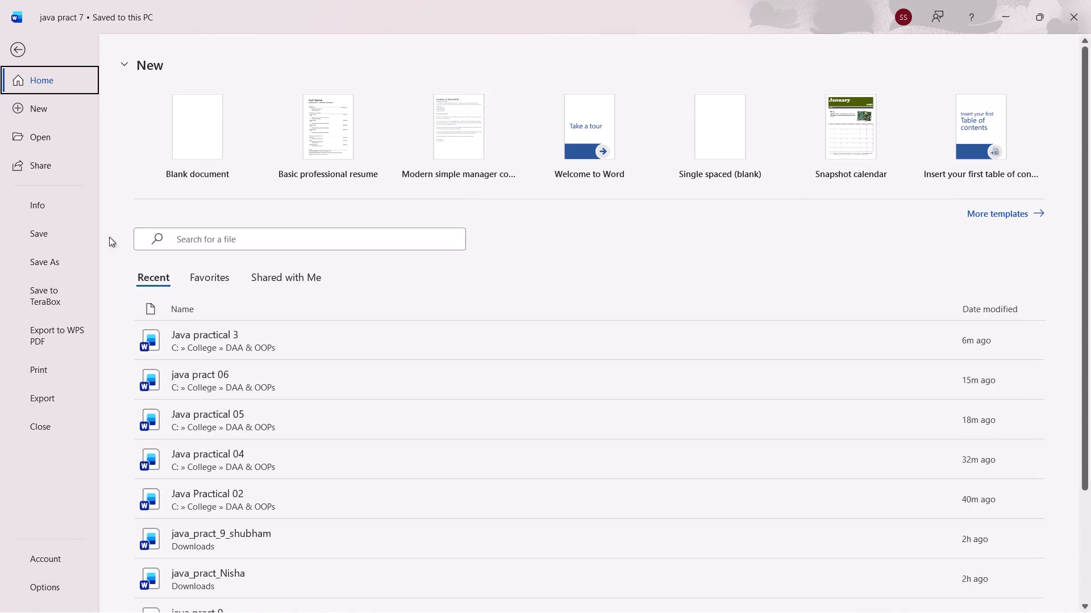
left_click(57, 254)
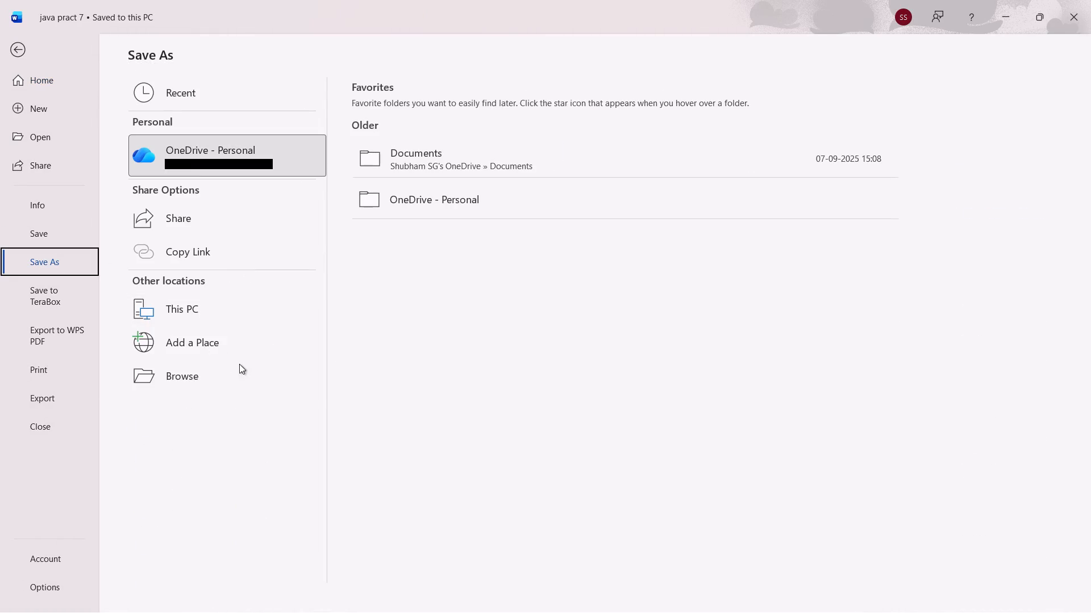
left_click(239, 364)
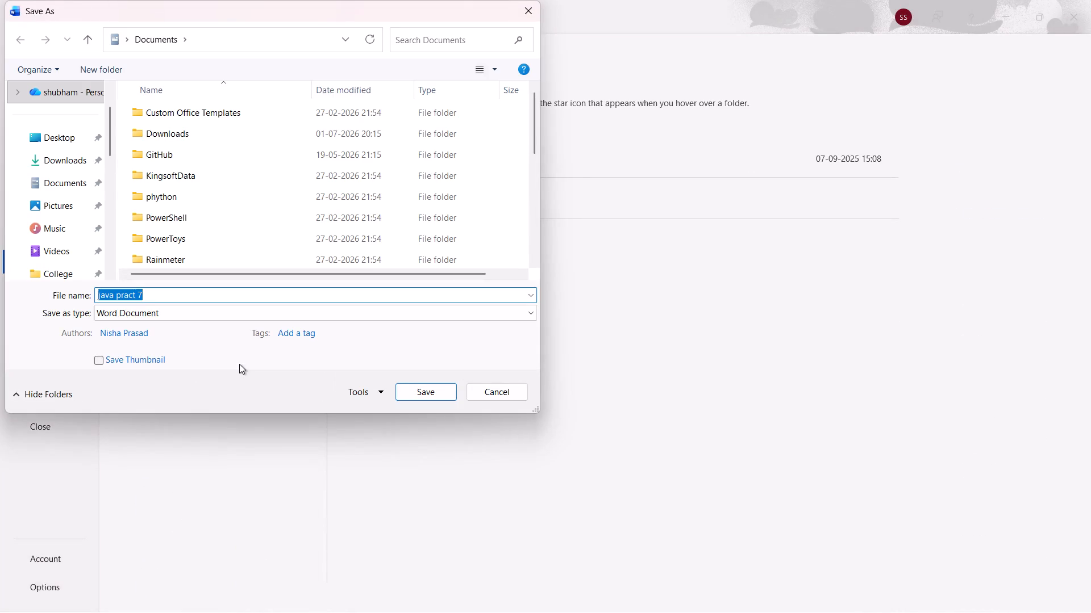
scroll(64, 219, "up", 2)
scroll(64, 219, "down", 1)
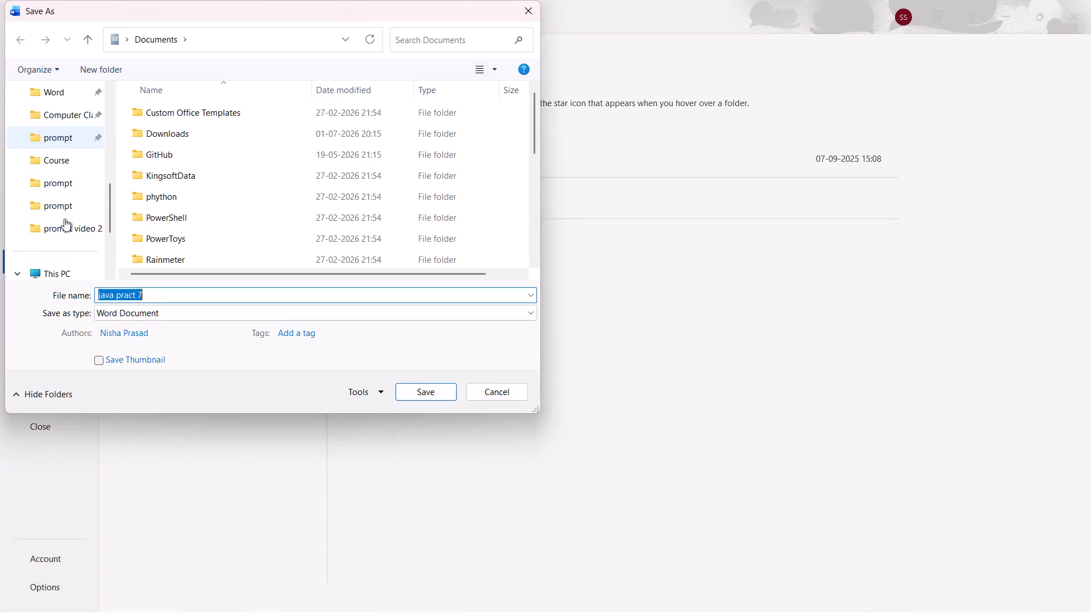
scroll(56, 133, "up", 1)
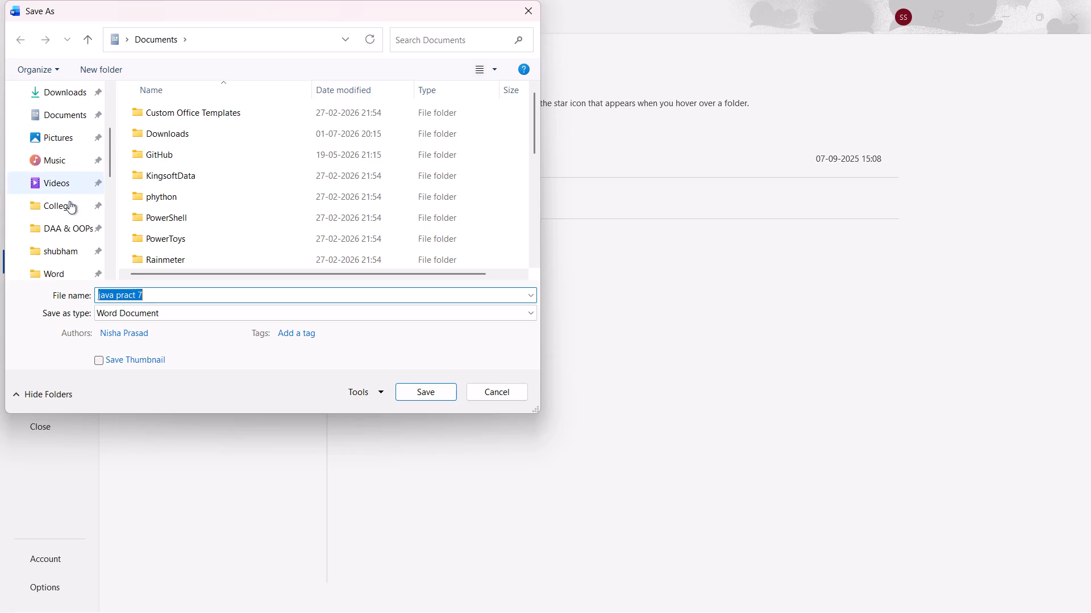
left_click(61, 239)
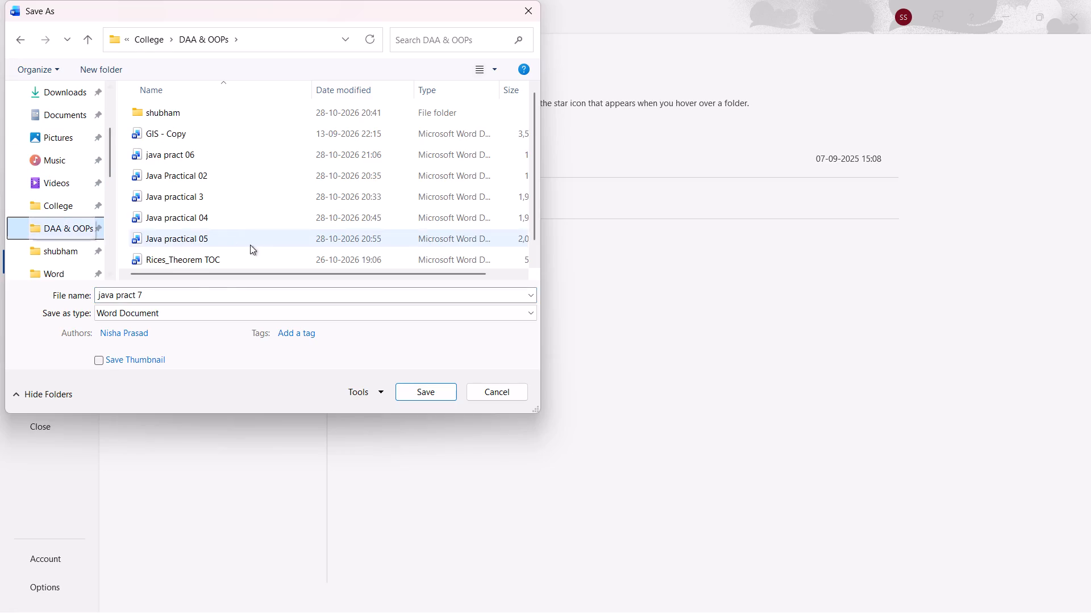
double_click(139, 296)
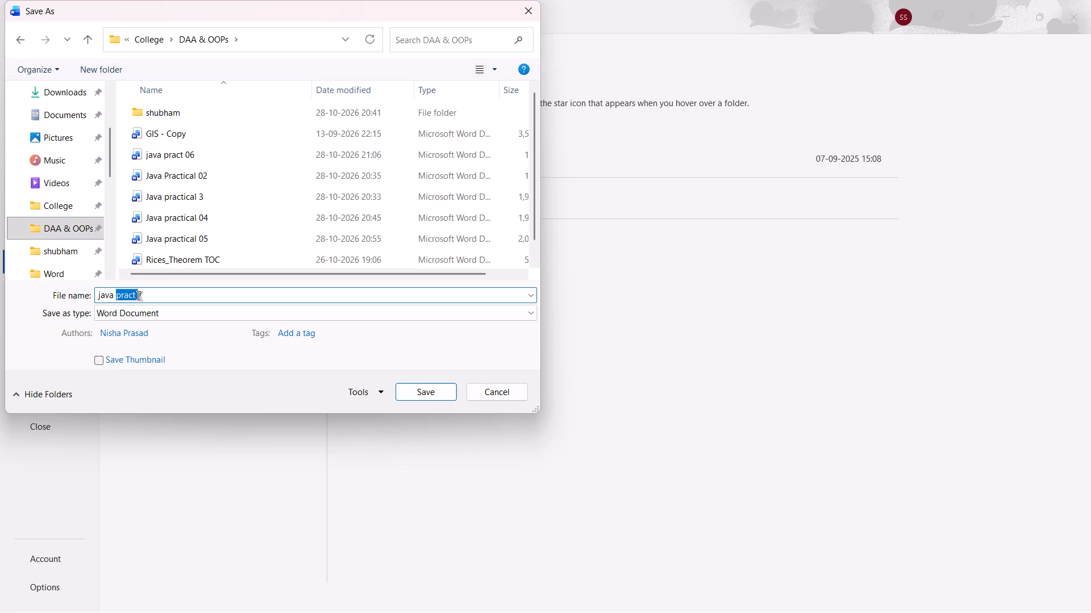
left_click(139, 296)
key("0")
left_click(426, 398)
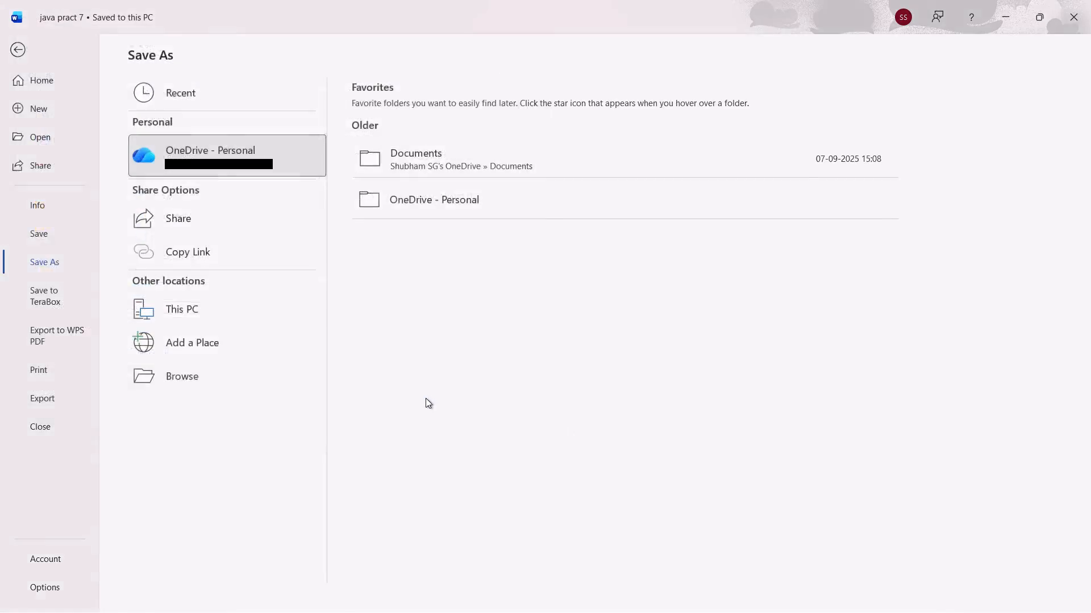
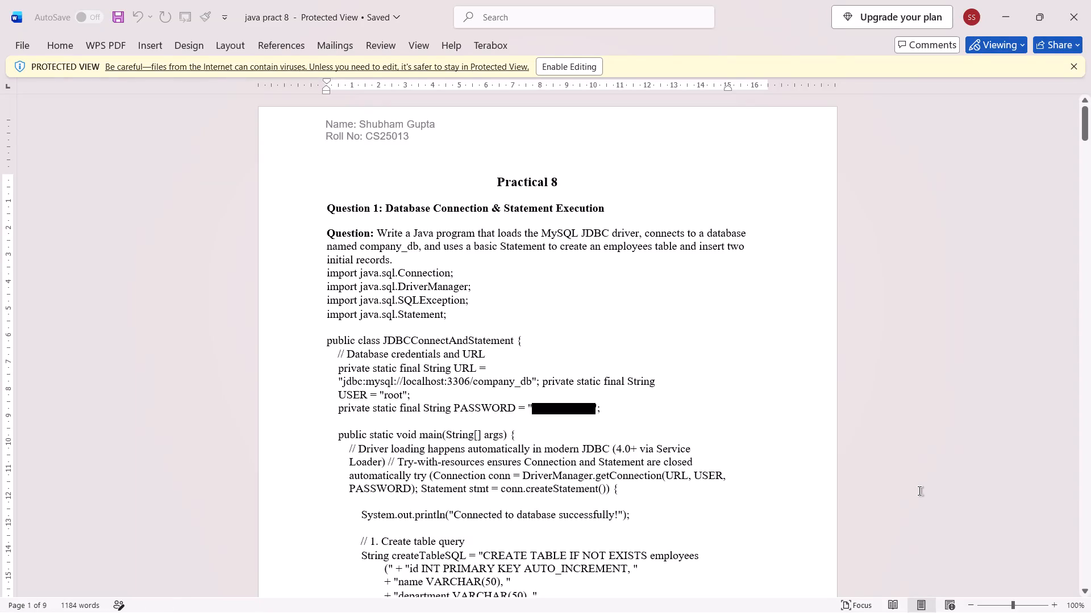
Enable editing for the protected 'java pract 8' document.
left_click(582, 63)
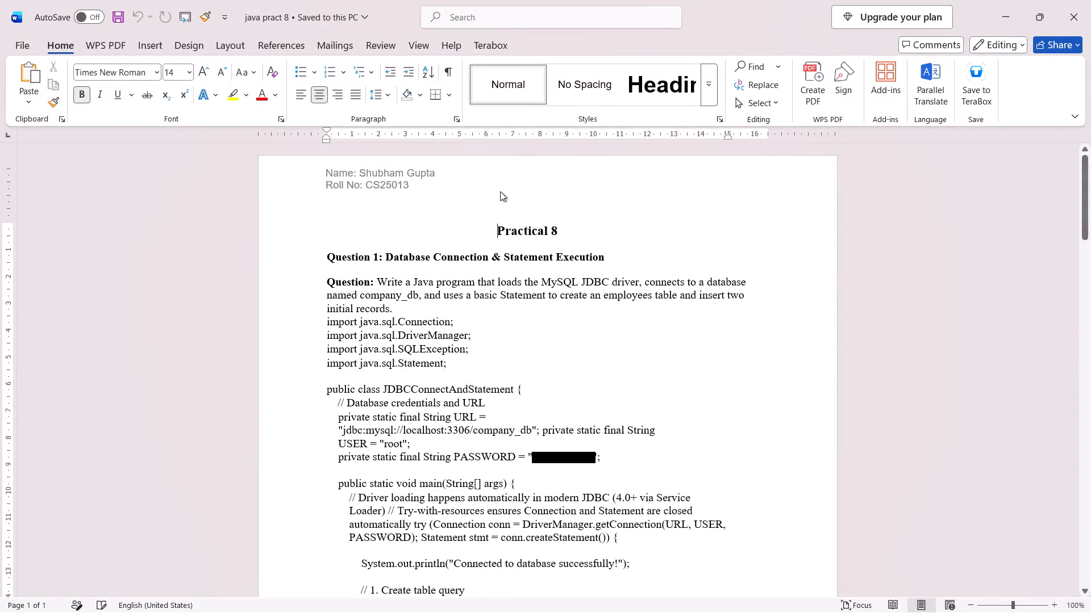
Open the page header for editing and set the whole document's top and bottom margins to 2.4 cm each.
double_click(498, 191)
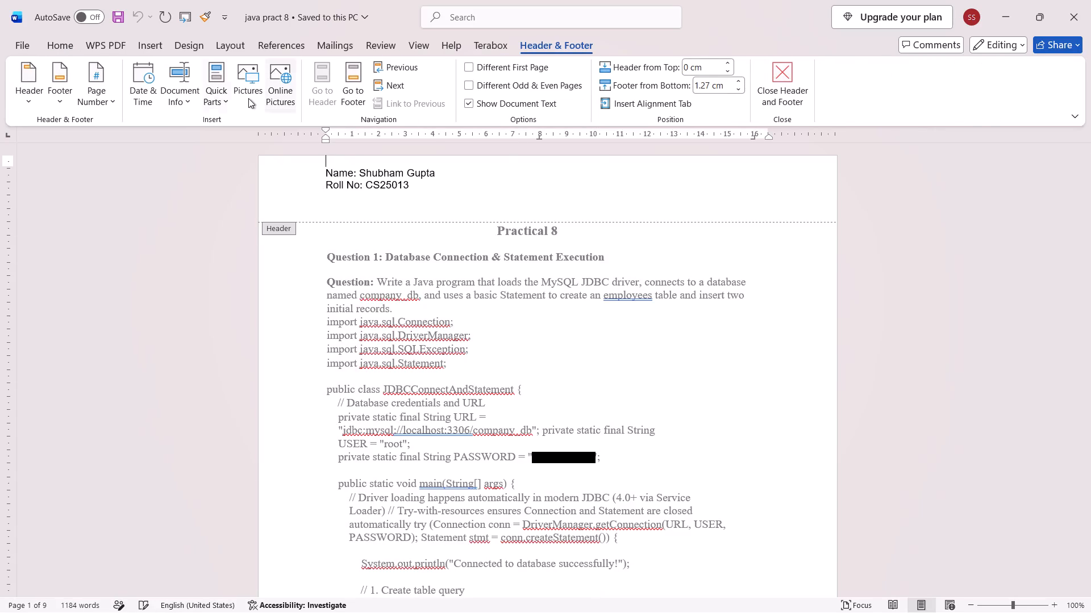
left_click(231, 51)
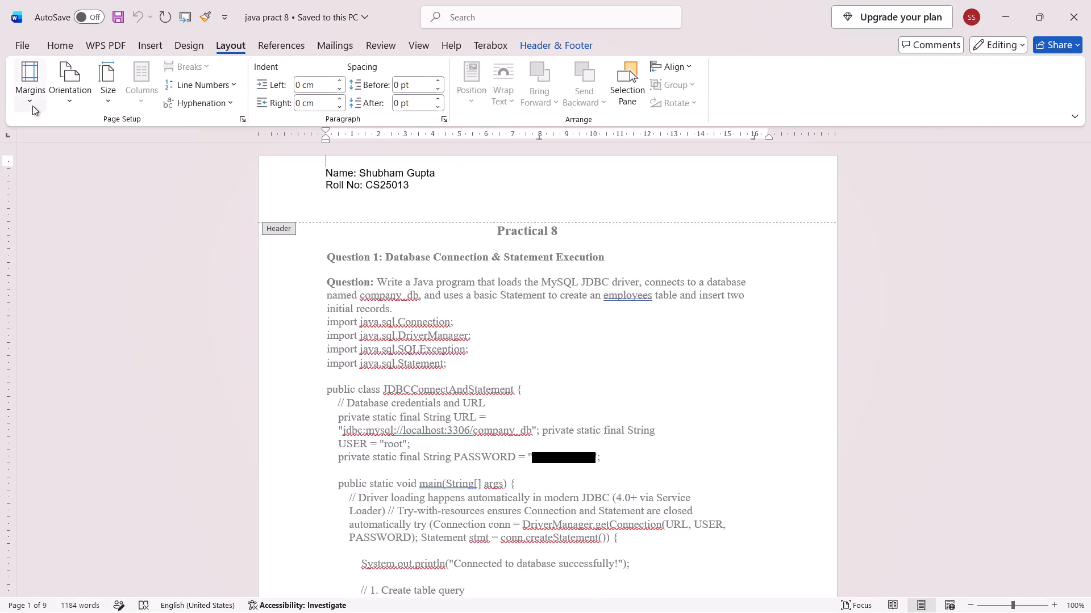
left_click(30, 106)
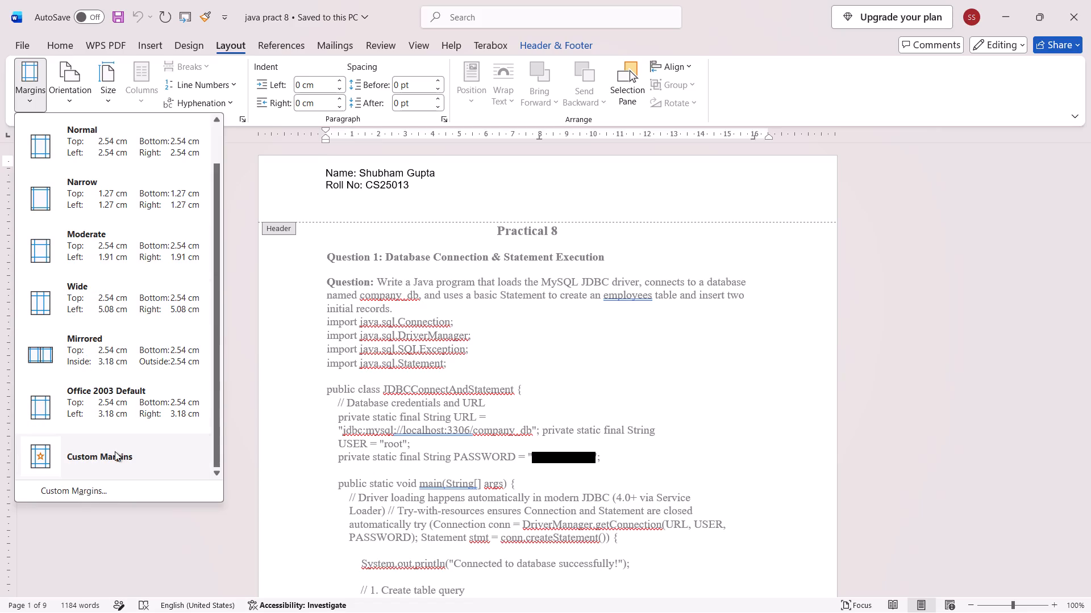
left_click(122, 488)
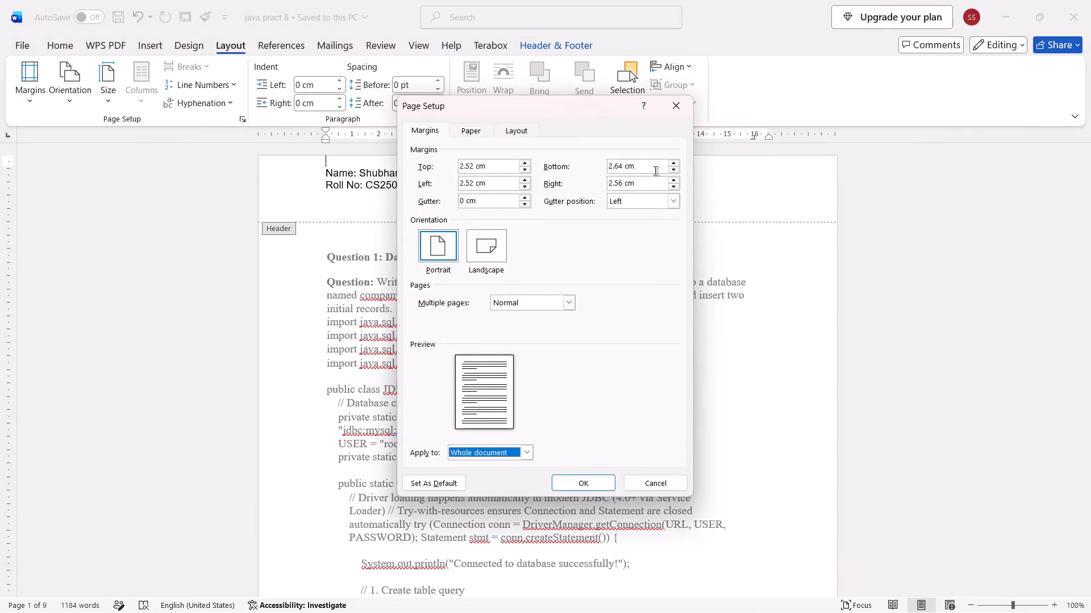
left_click(524, 170)
left_click(524, 170)
left_click(524, 170)
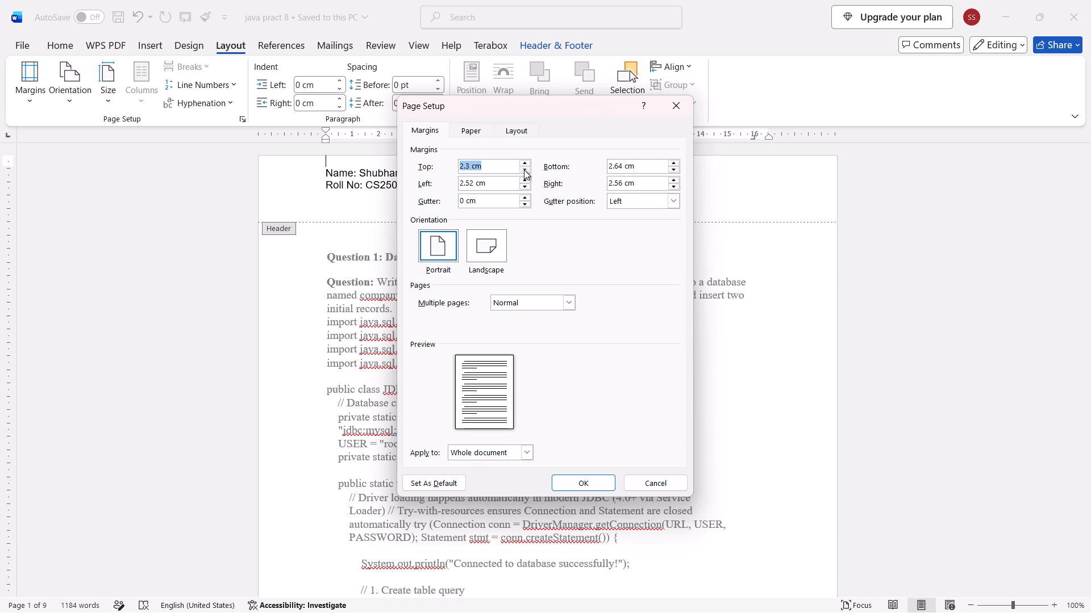
left_click(524, 162)
left_click(676, 171)
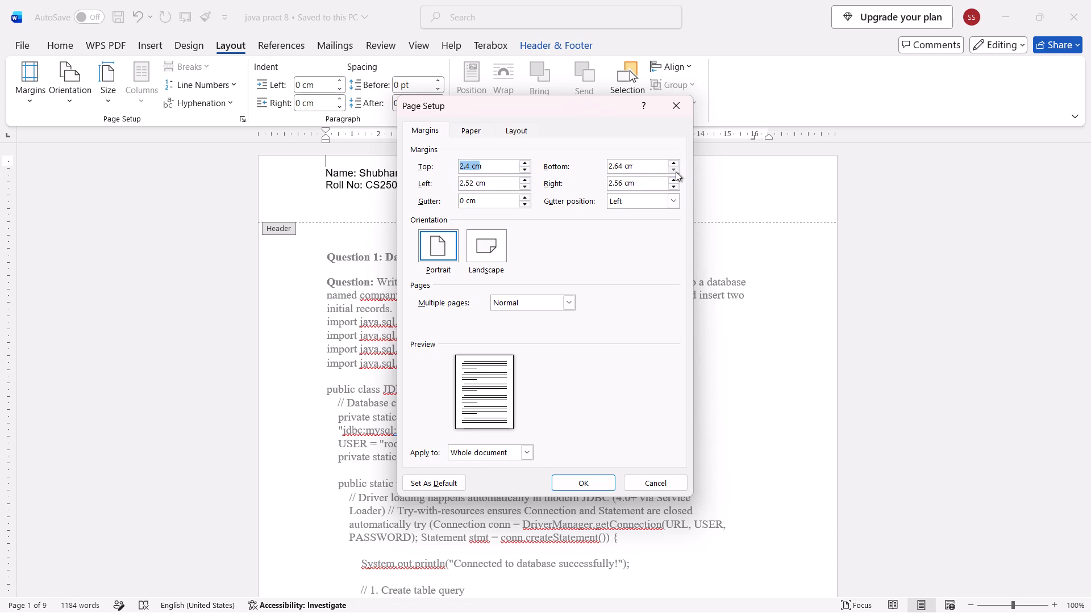
left_click(676, 171)
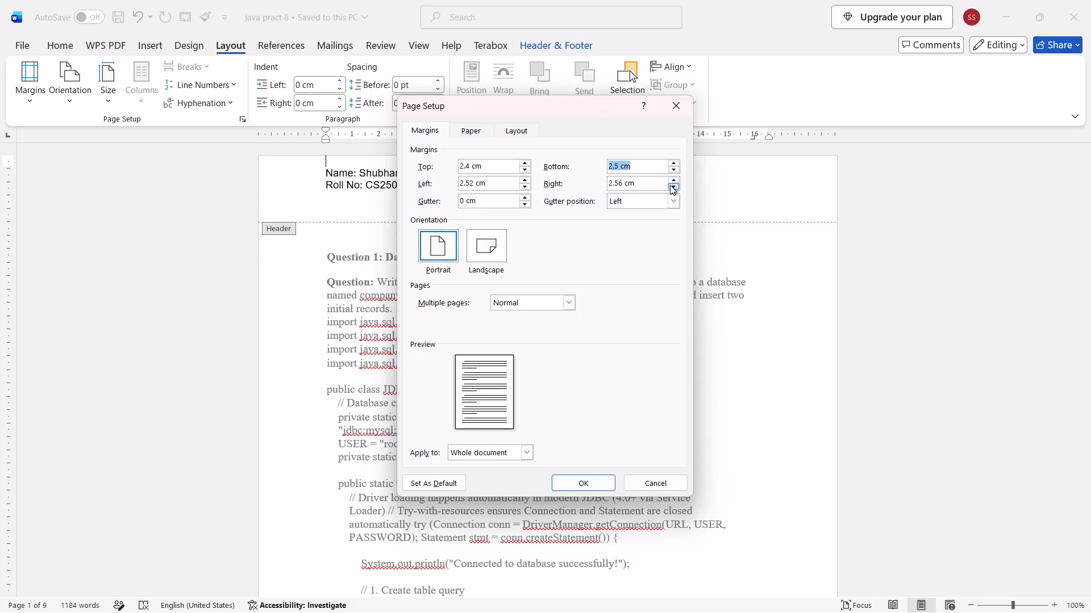
left_click(672, 170)
left_click(571, 483)
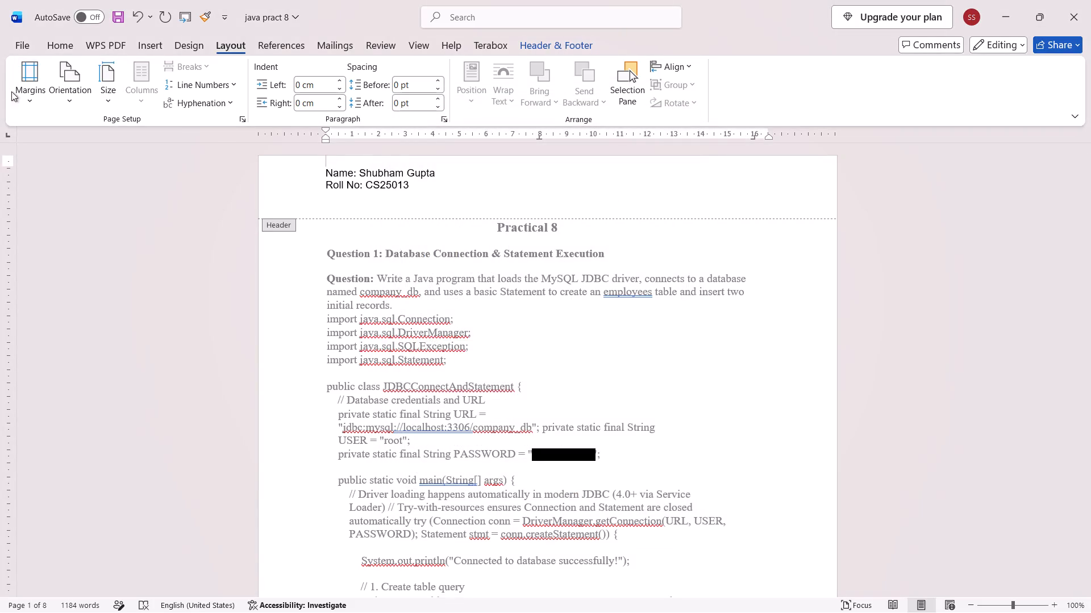
Reduce the top page margin to 2.2 cm for the whole document.
left_click(37, 99)
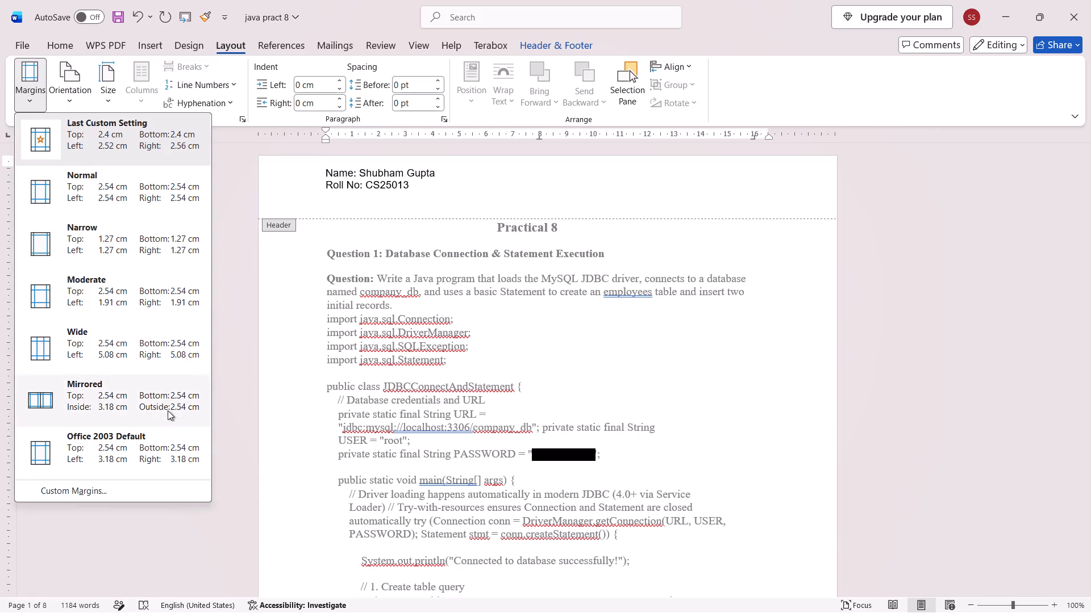
left_click(165, 485)
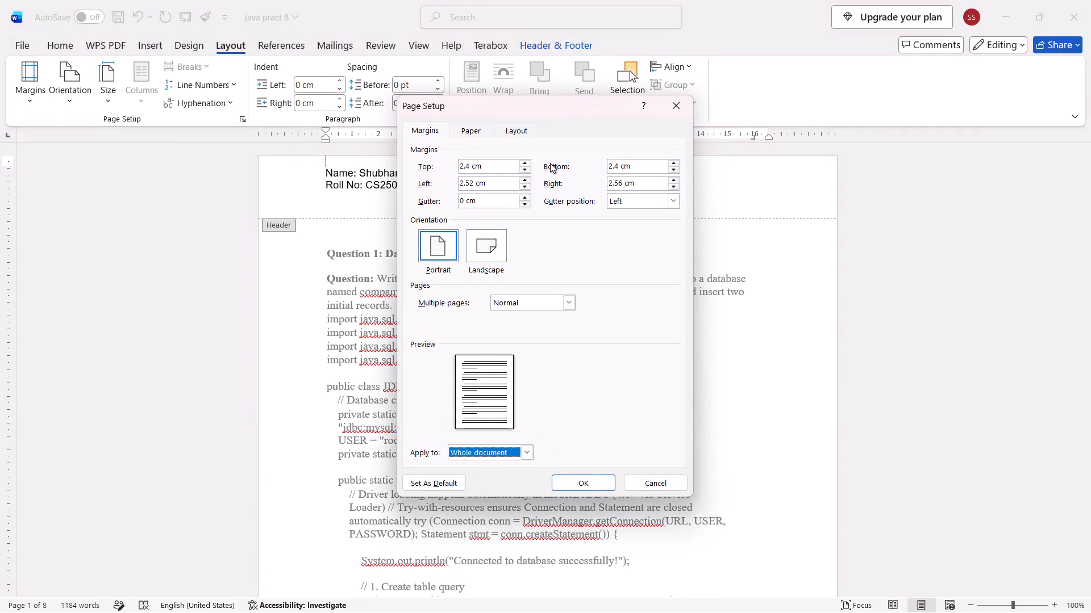
left_click(528, 170)
left_click(528, 170)
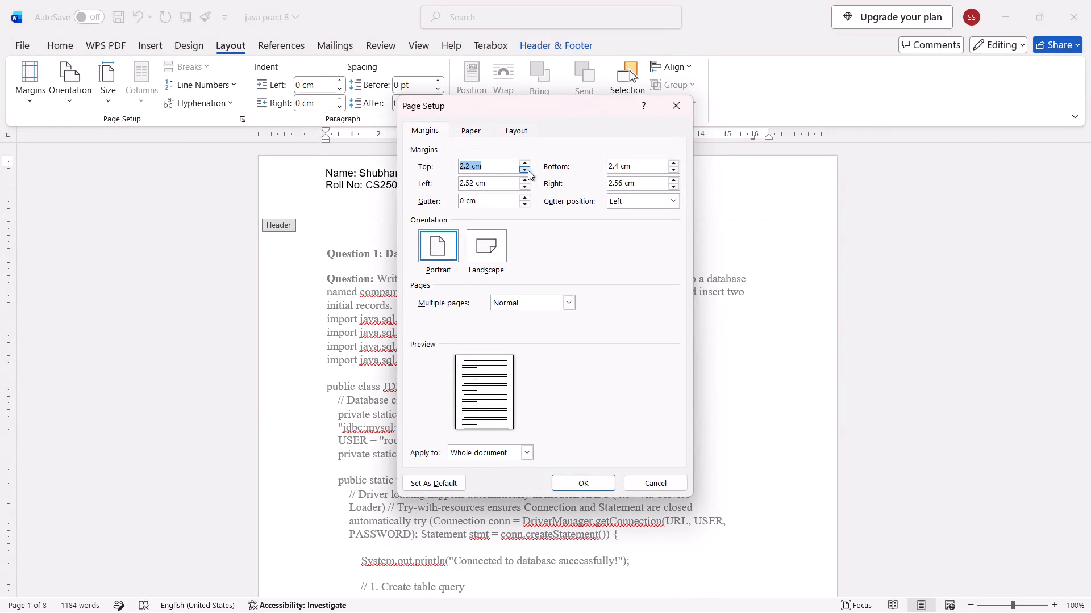
Apply the 2.2 cm top margin to the whole document and leave header editing to return to the body text.
left_click(580, 482)
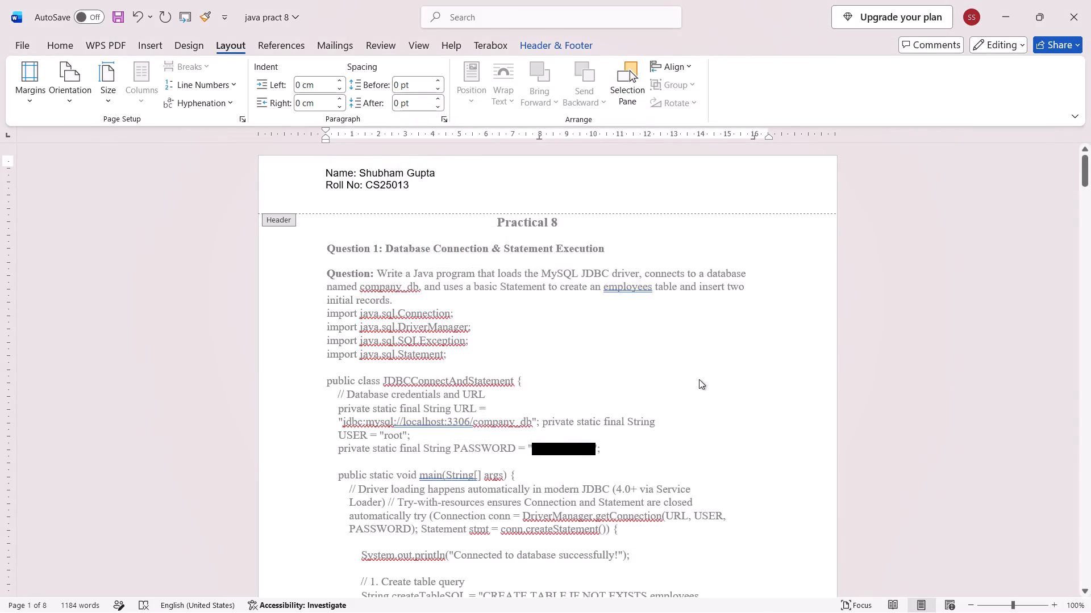
left_click(699, 379)
double_click(699, 379)
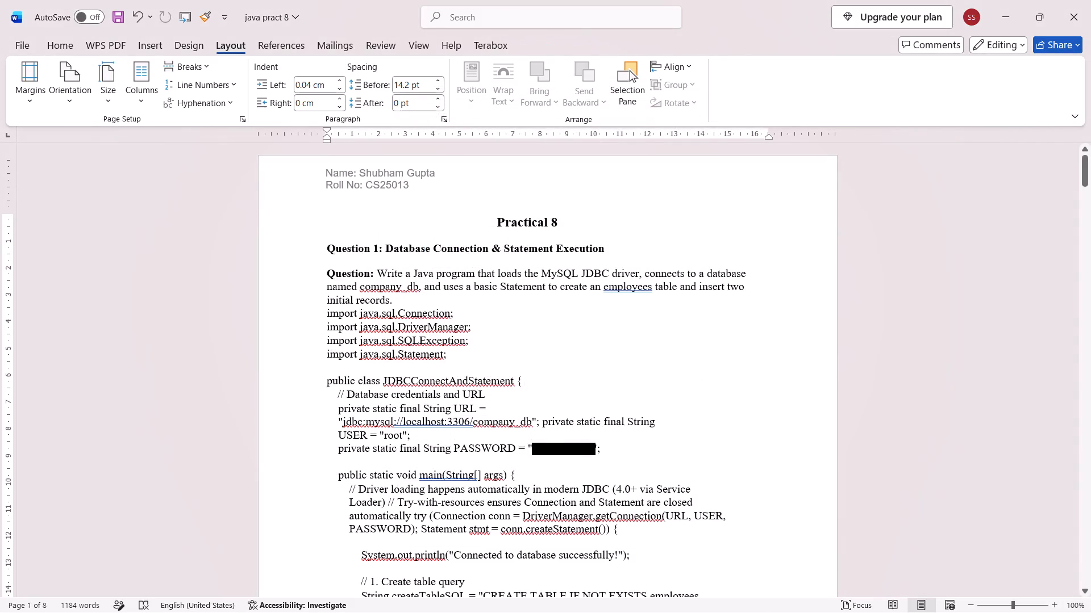
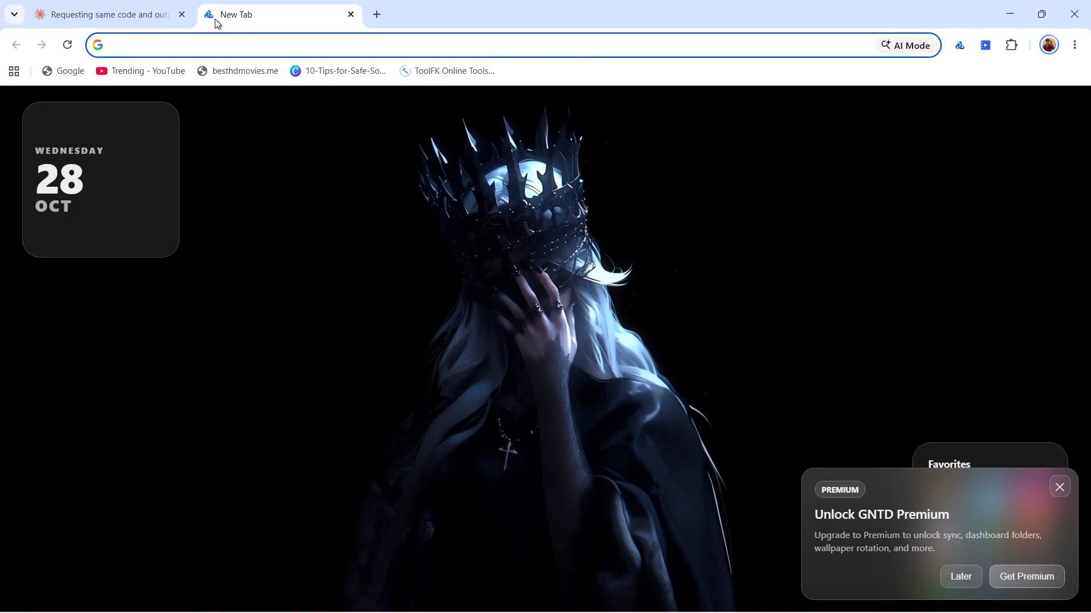
In Chrome, close the 'Requesting same code' tab and open iLovePDF's PDF to Word converter from a search for 'pdf to word'.
left_click(178, 14)
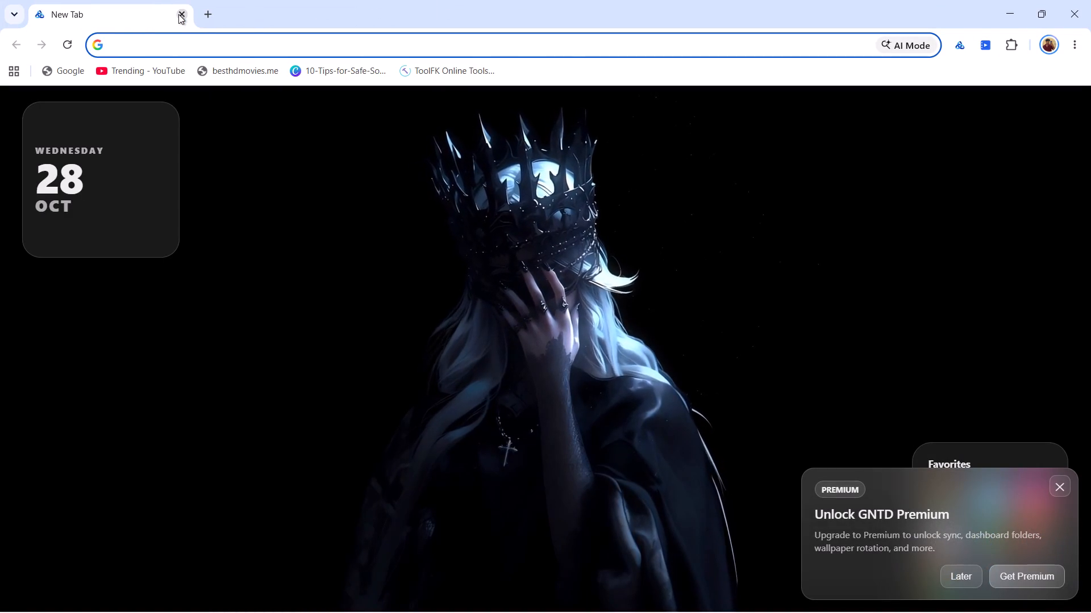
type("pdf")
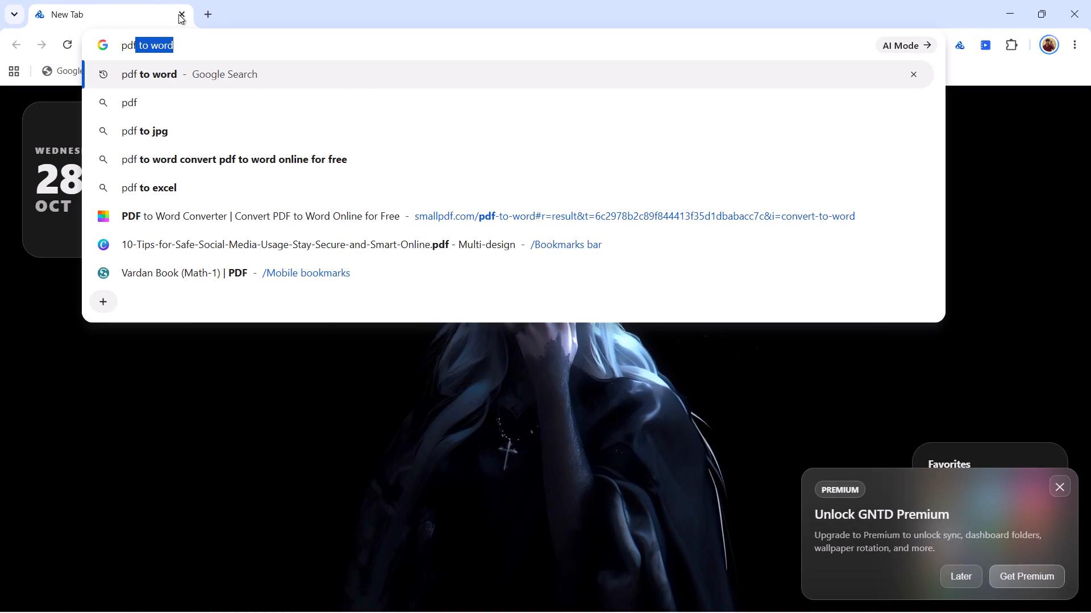
left_click(165, 83)
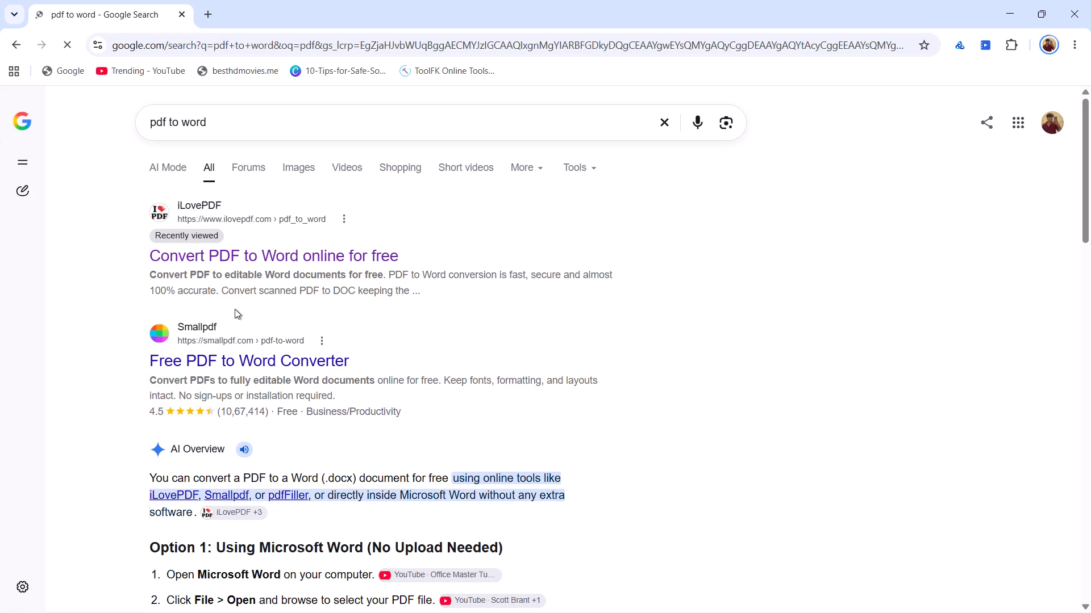
left_click(330, 247)
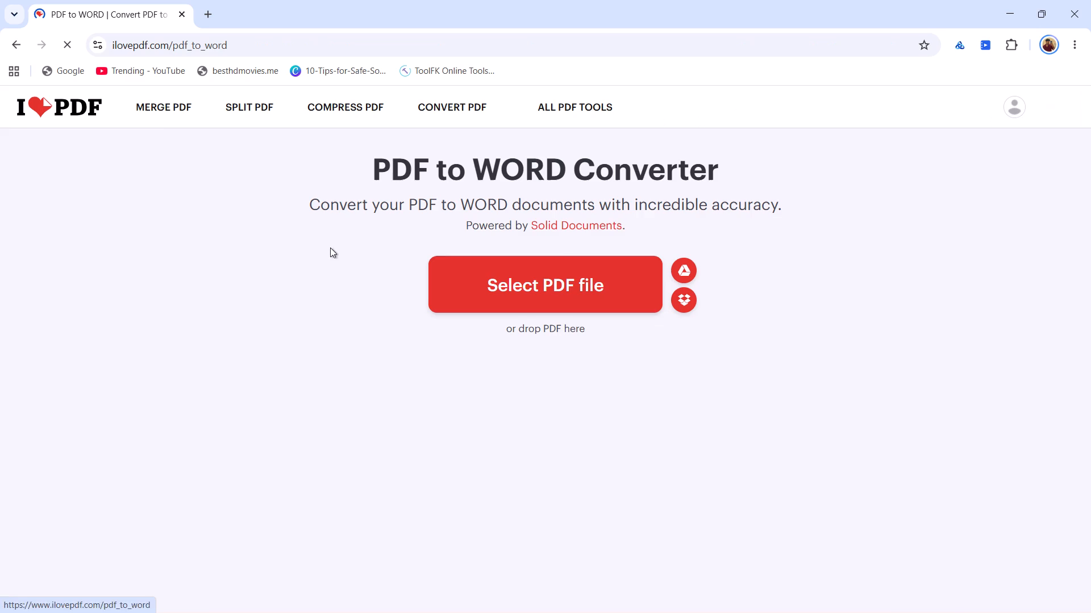
Start choosing a PDF file from the computer for conversion to Word.
left_click(578, 269)
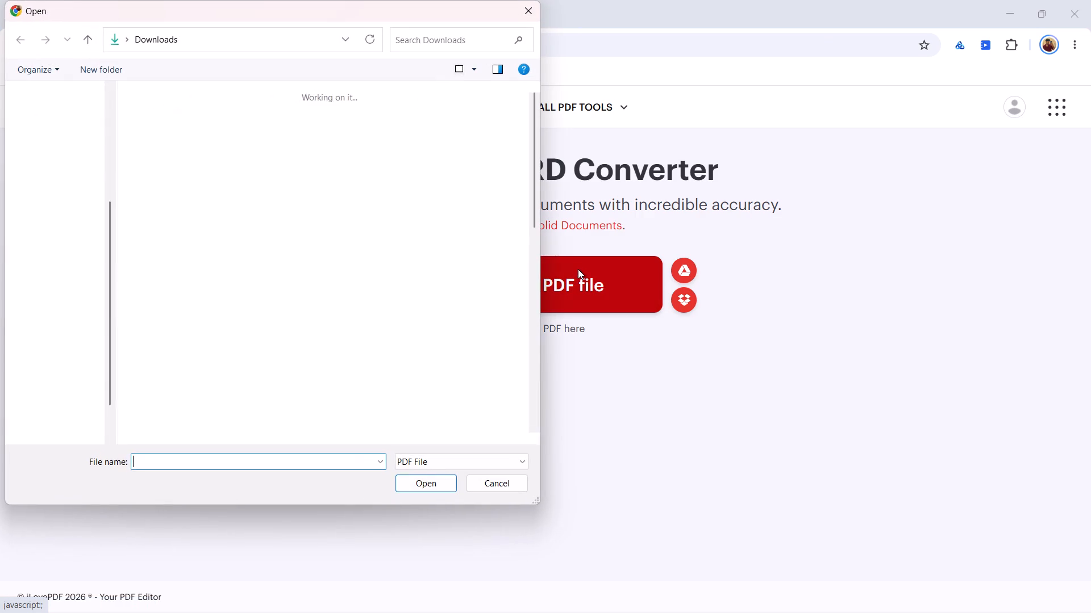
Load the Java Practical 01 PDF from Downloads into the iLovePDF converter and convert it to Word without OCR.
left_click(177, 140)
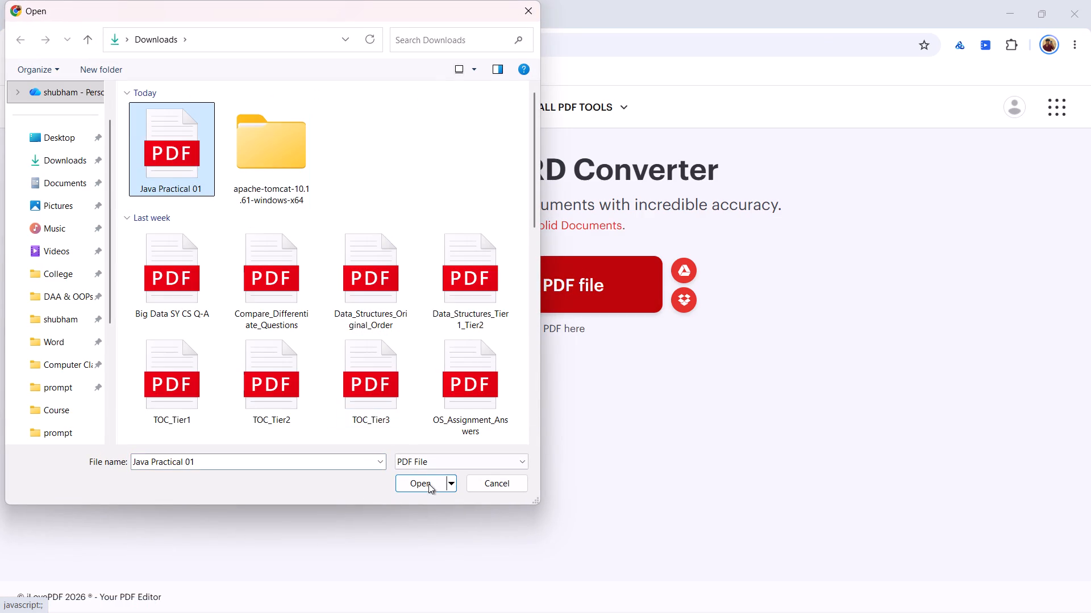
left_click(427, 492)
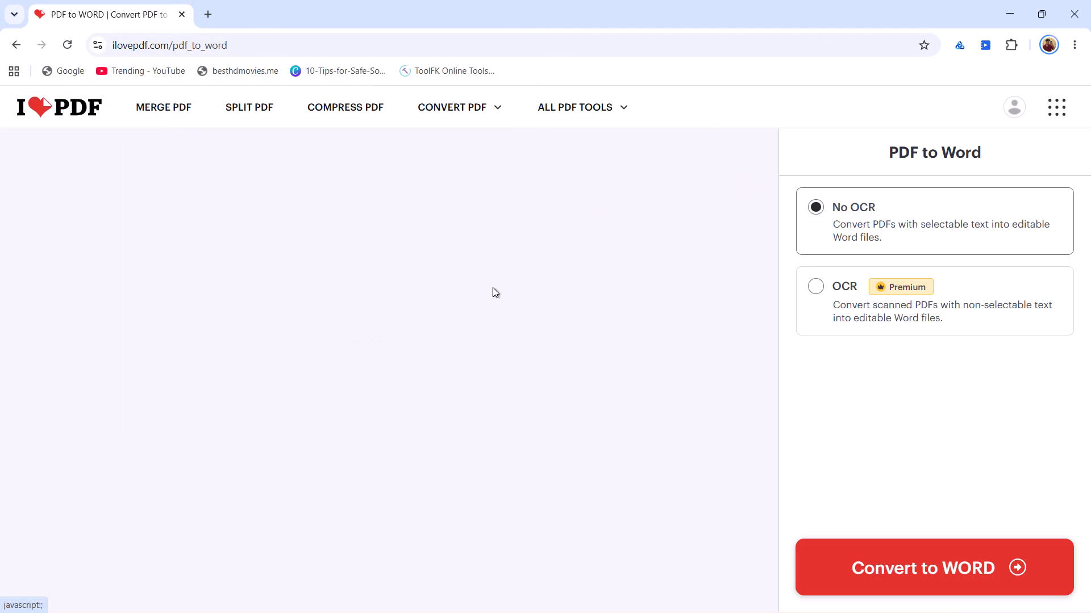
left_click(957, 567)
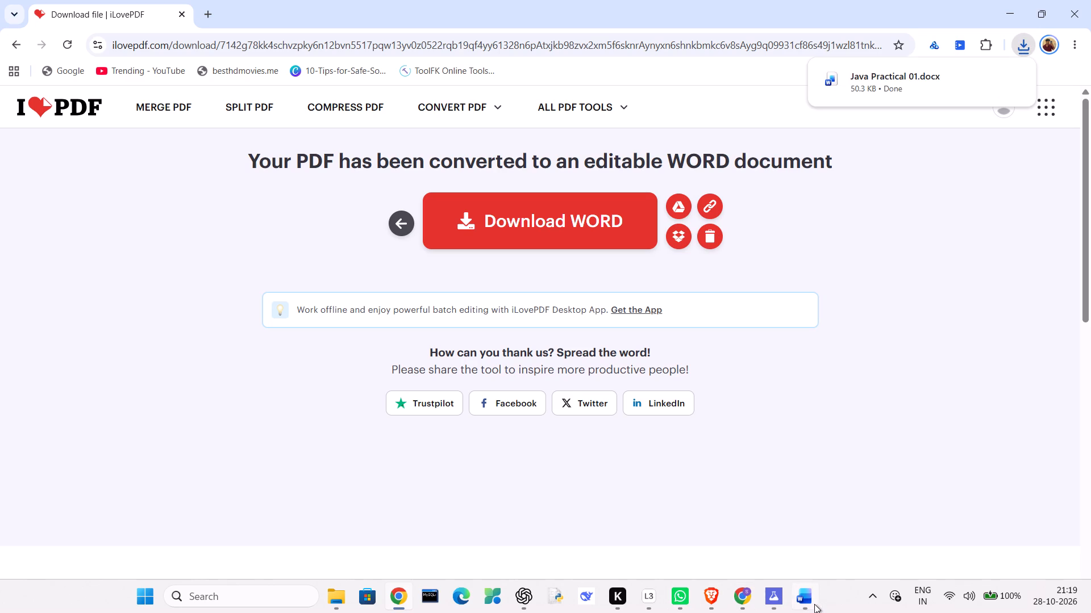
Switch to File Explorer, open Java Practical 01 from the DAA & OOPs folder in Word, and enable editing.
left_click(342, 597)
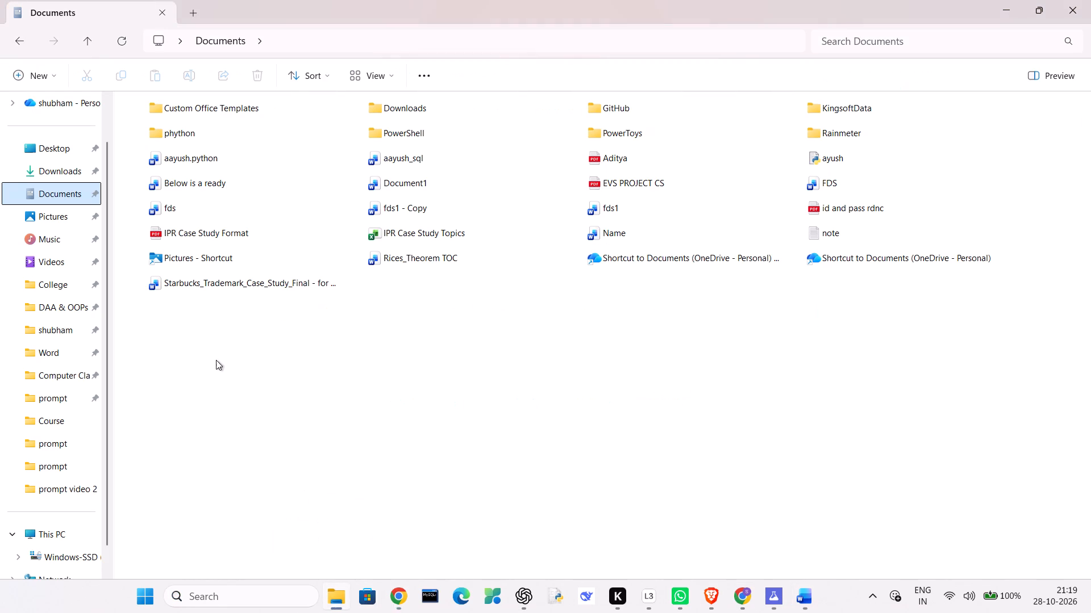
left_click(51, 303)
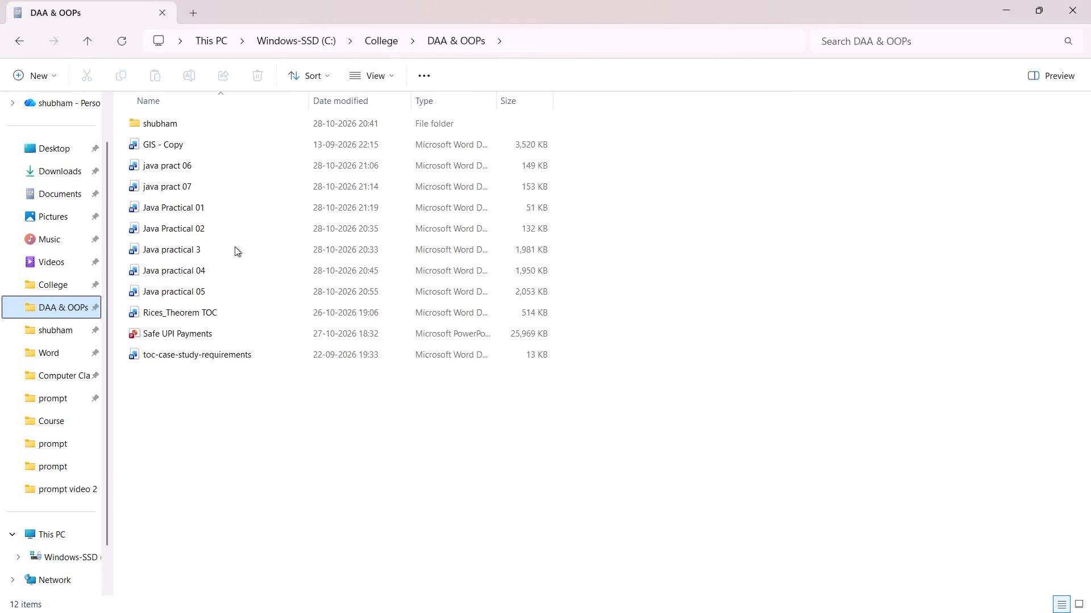
double_click(231, 201)
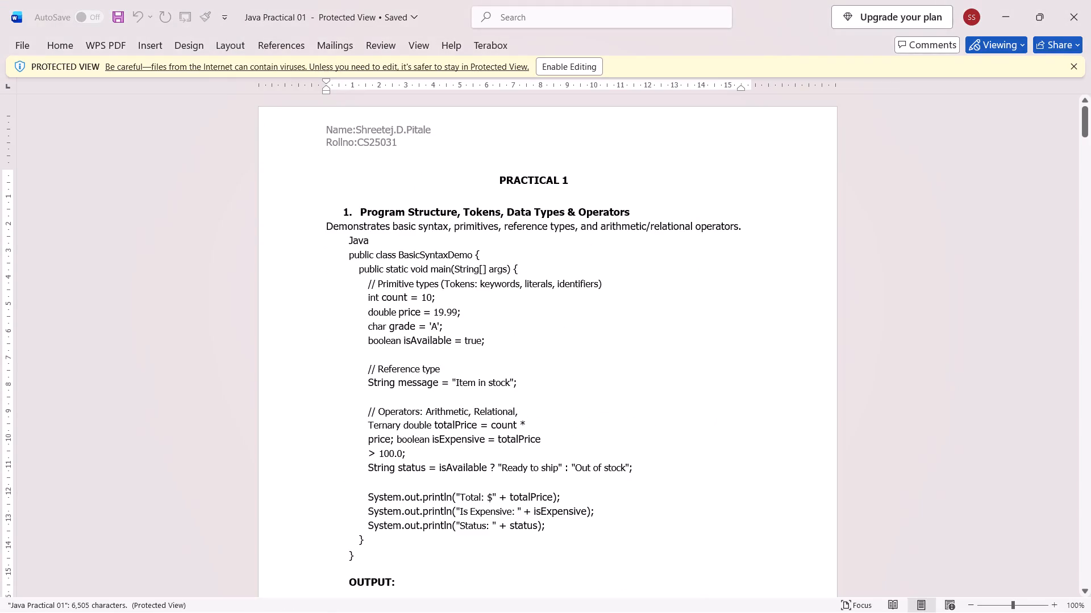
double_click(420, 141)
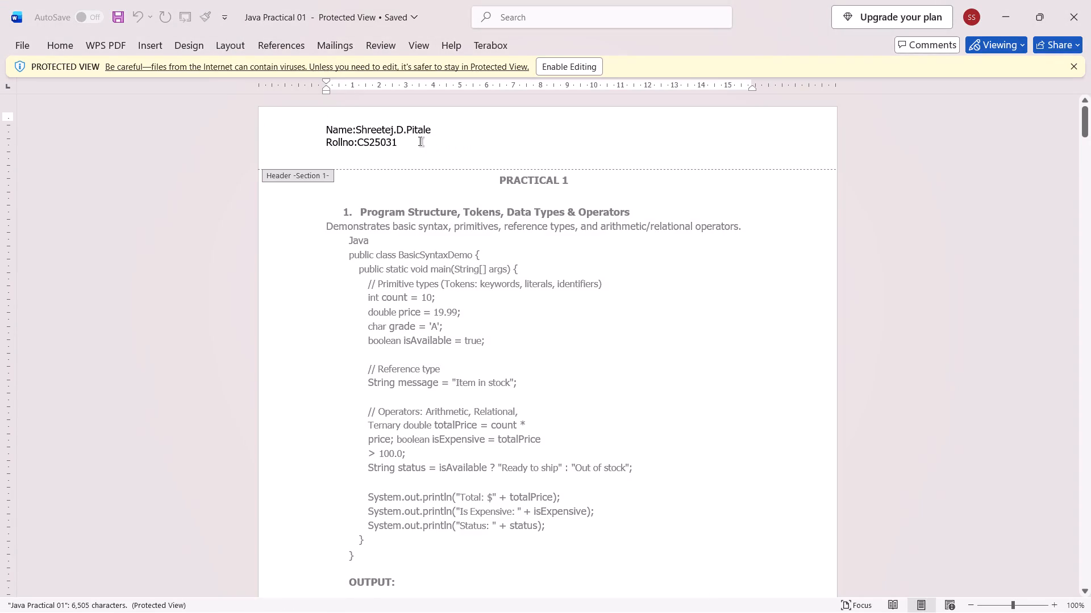
left_click_drag(400, 142, 323, 134)
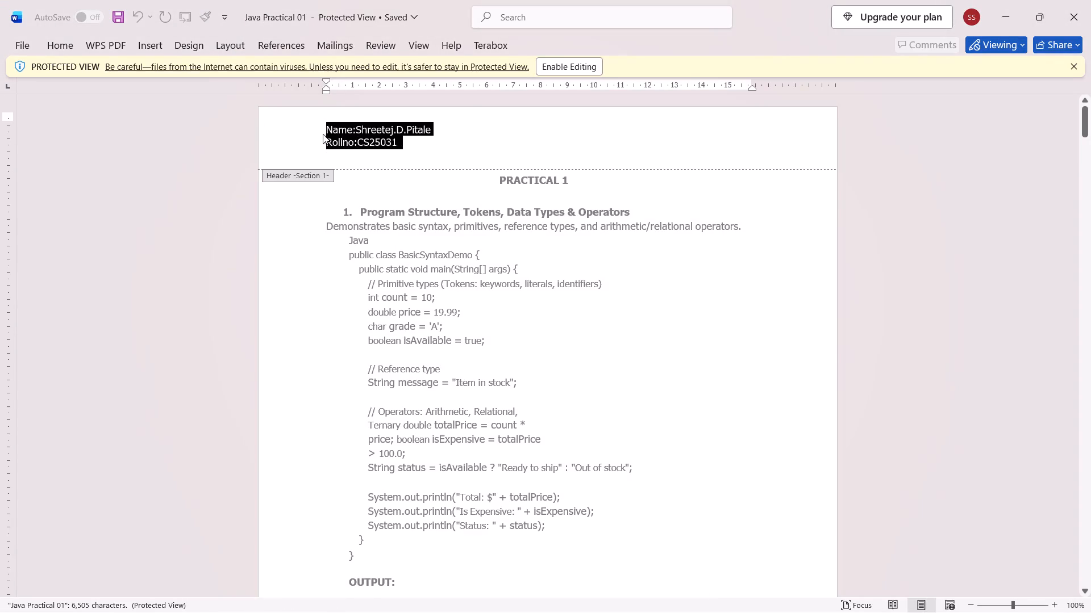
left_click(555, 70)
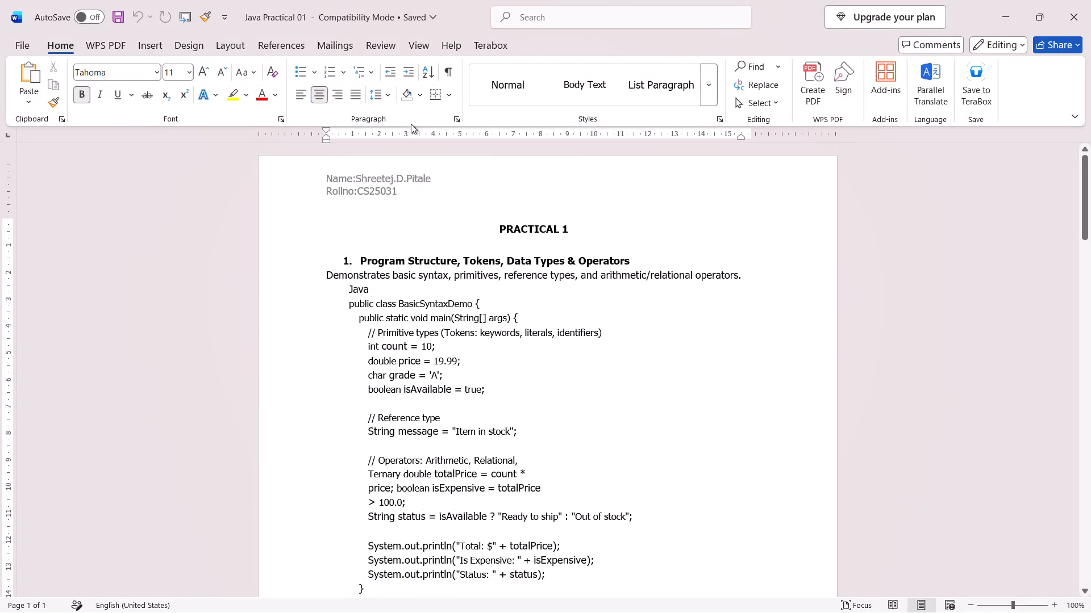
Replace the student name and roll number in the page header with the own name and roll number from the clipboard history.
triple_click(417, 185)
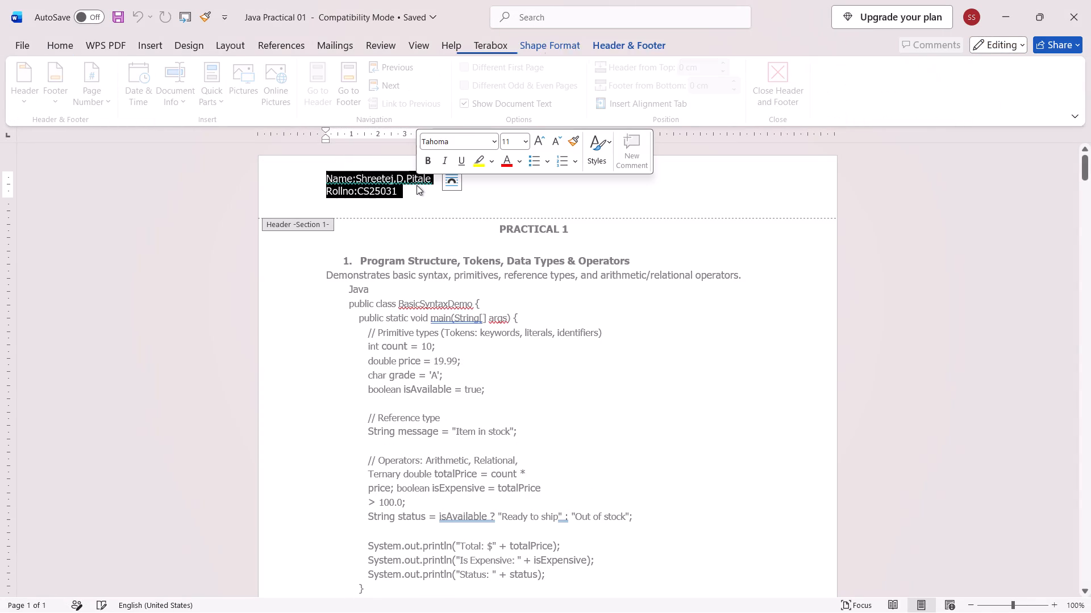
key("super+v")
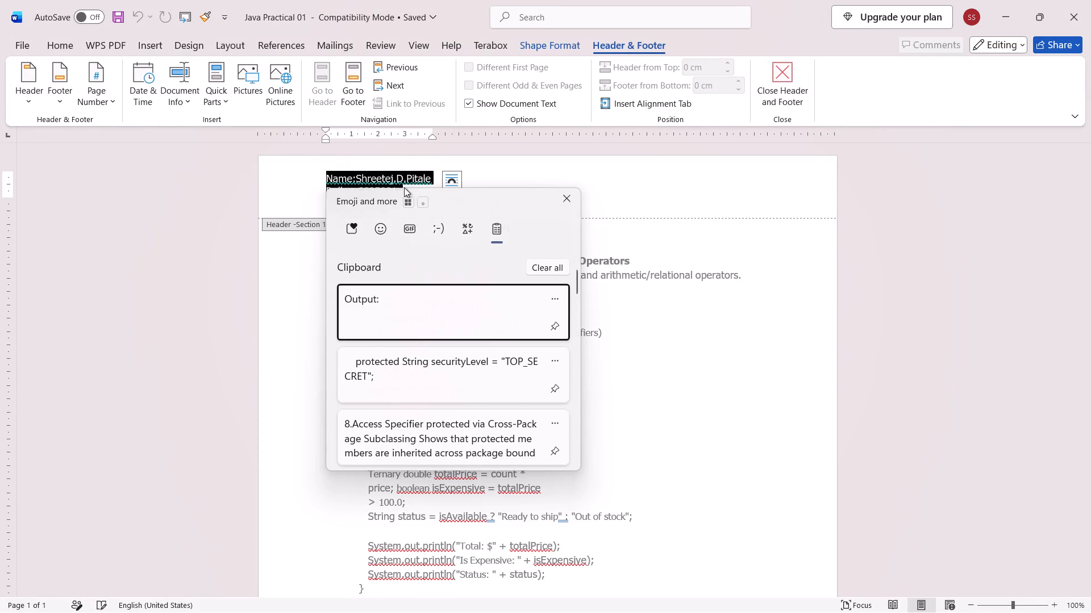
scroll(492, 388, "down", 2)
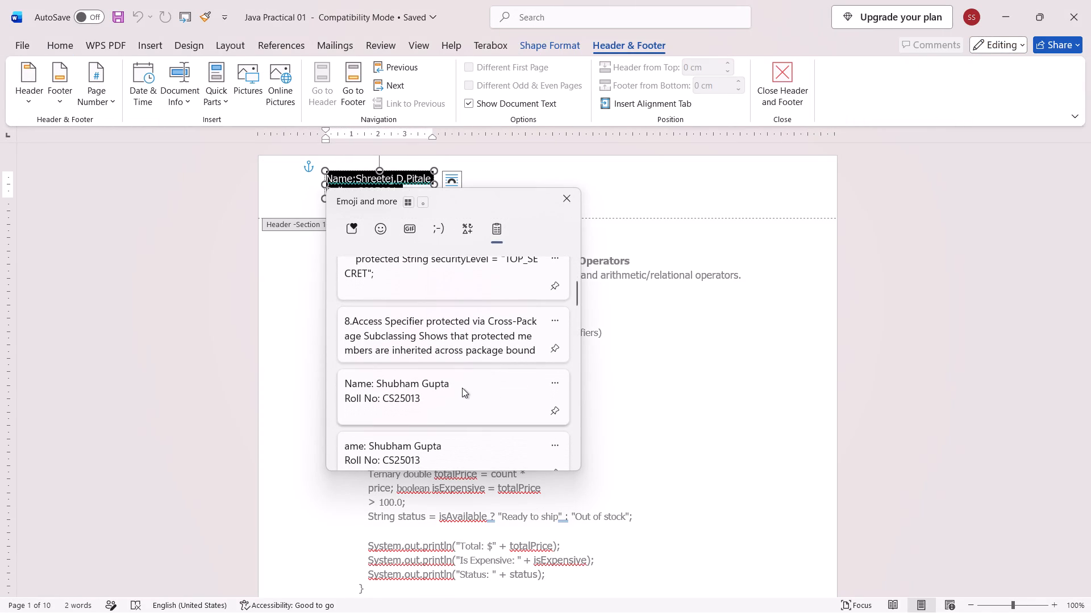
left_click(462, 388)
key("ctrl+v")
left_click(756, 362)
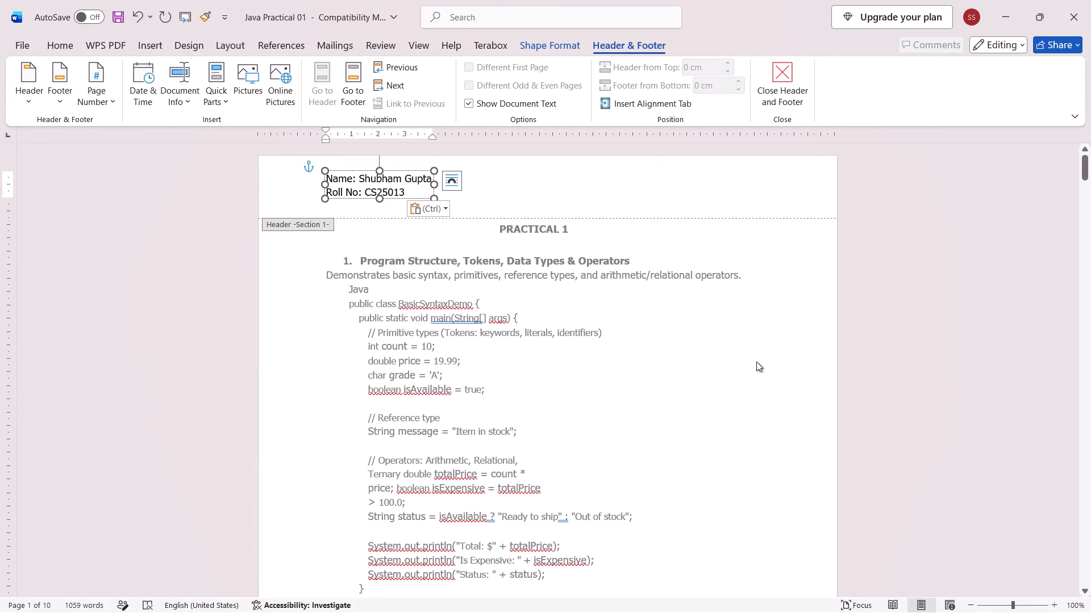
Return from the page header to the body text and save the Java Practical 01 document.
double_click(756, 362)
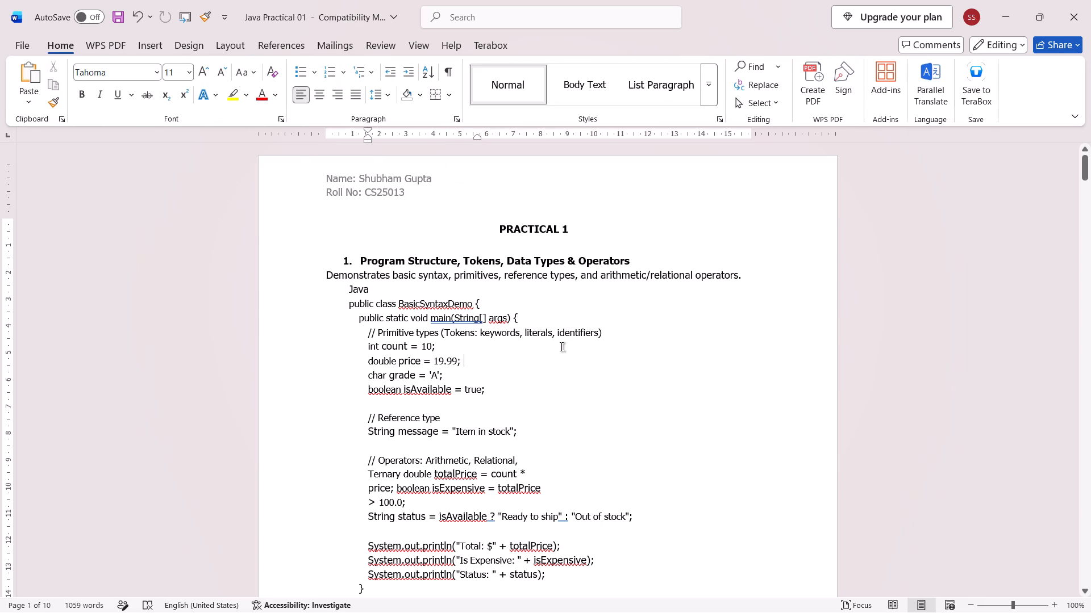
left_click_drag(589, 232, 508, 231)
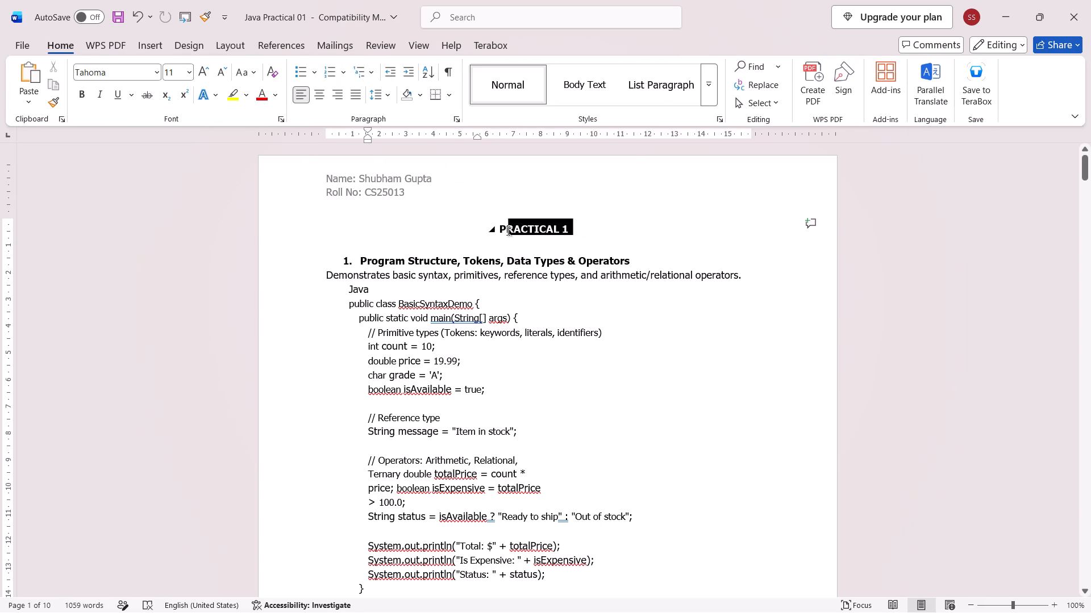
left_click_drag(508, 231, 498, 230)
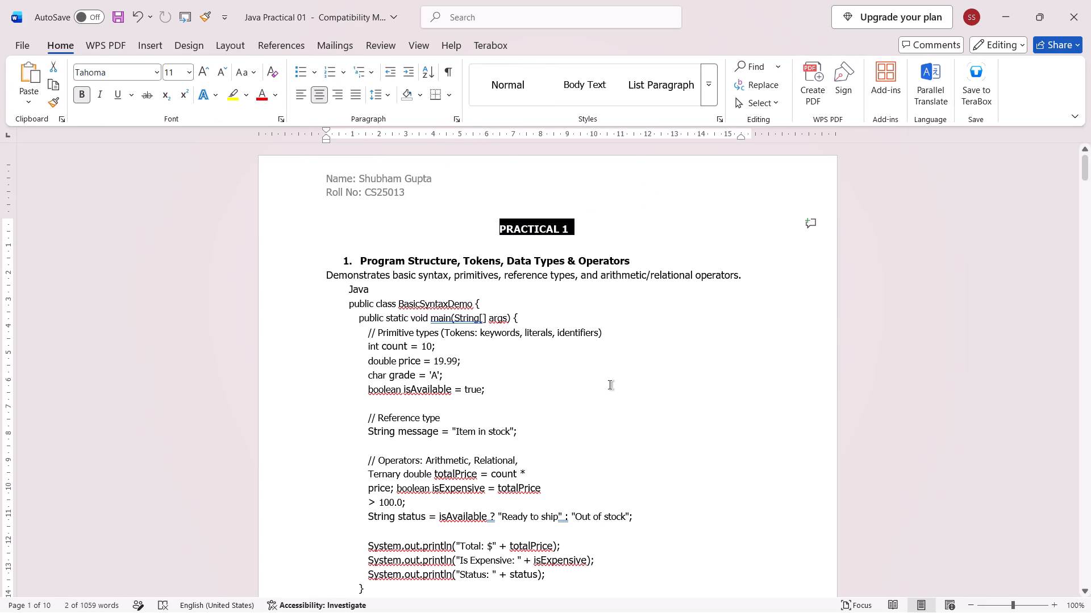
left_click(610, 391)
scroll(610, 391, "down", 4)
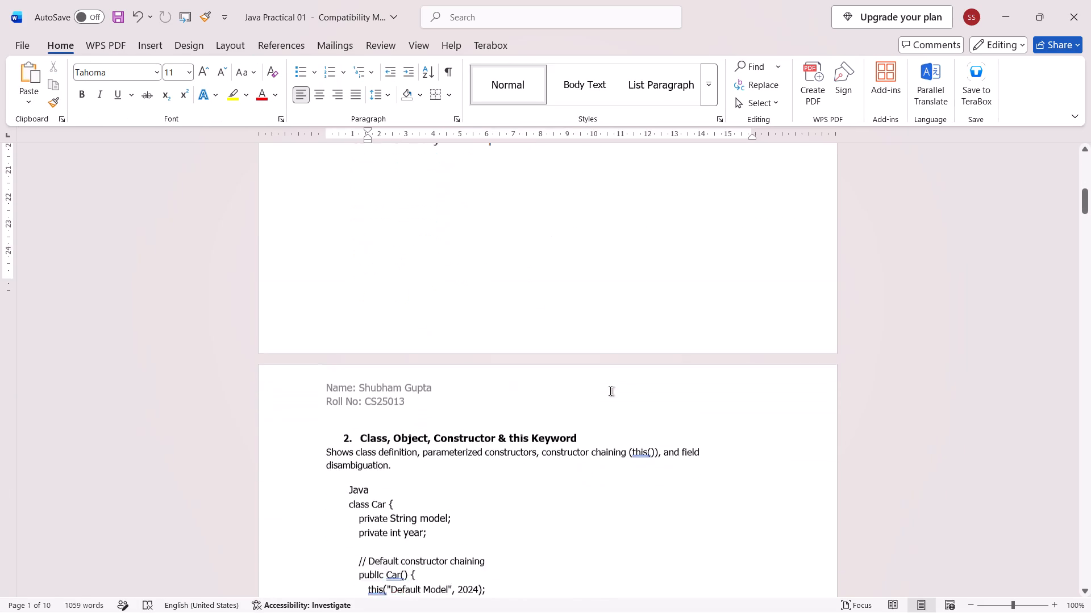
scroll(610, 391, "down", 2)
key("ctrl+s")
Look through the remaining pages of Java Practical 01 up to section 10, checking the page headers, headings and code layout.
scroll(610, 391, "down", 1)
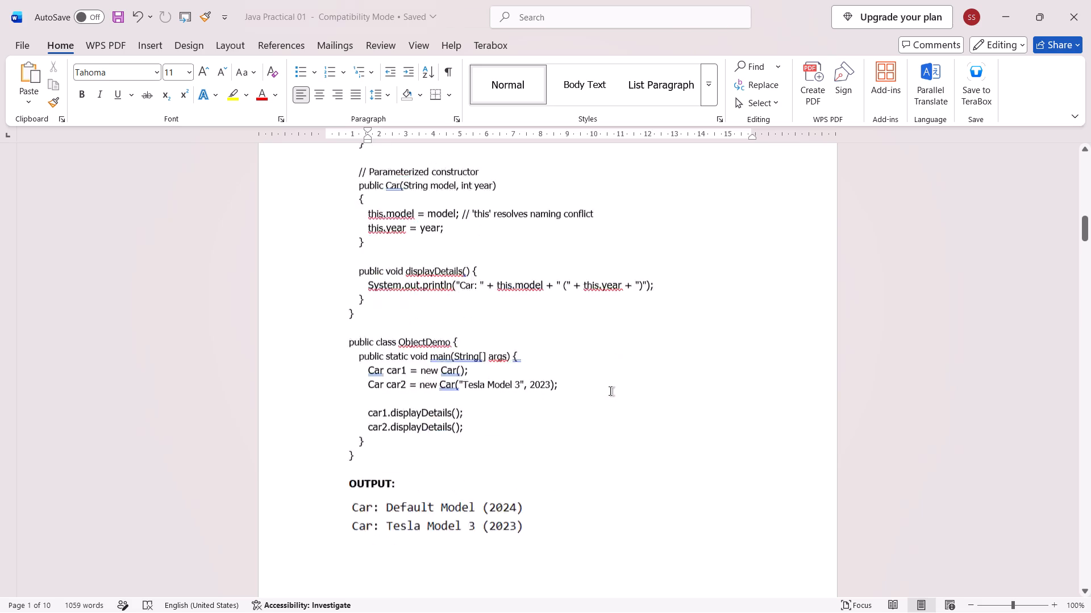
scroll(610, 391, "down", 8)
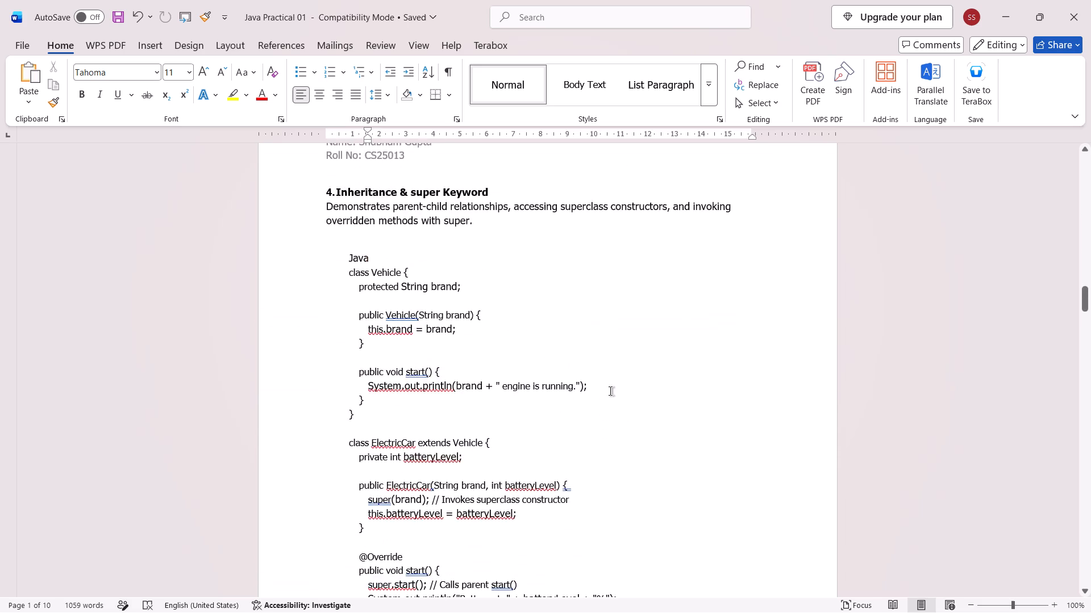
scroll(610, 391, "down", 7)
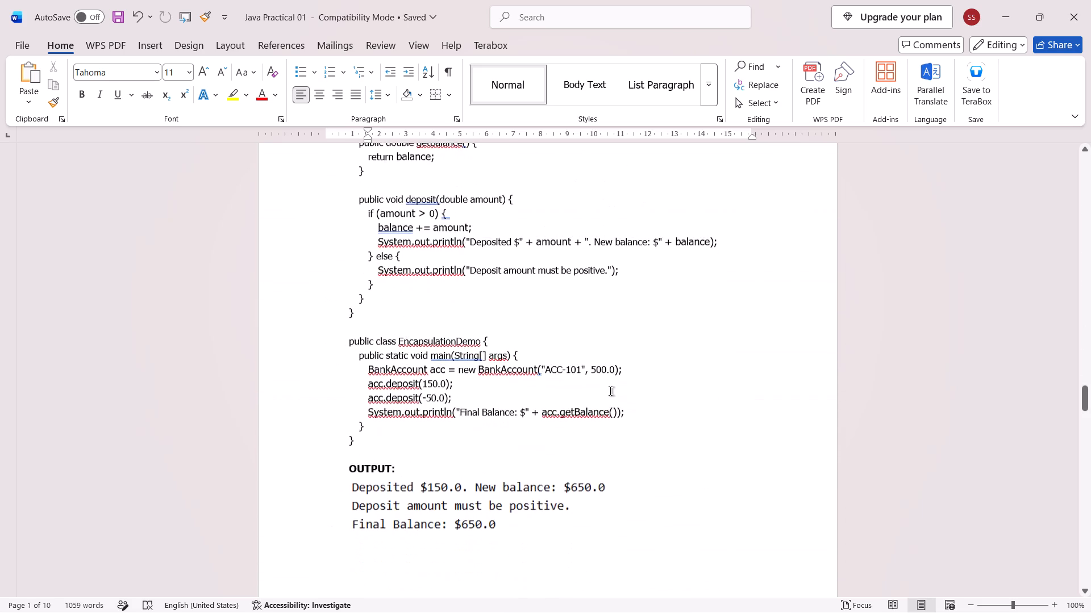
scroll(610, 391, "down", 19)
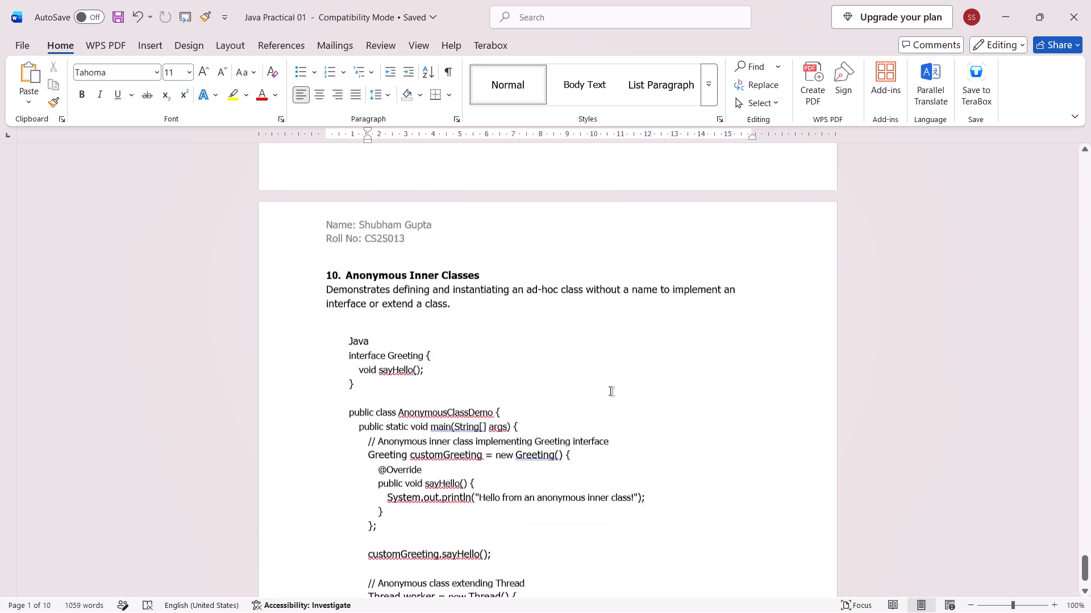
scroll(610, 391, "down", 2)
scroll(610, 391, "right", 1)
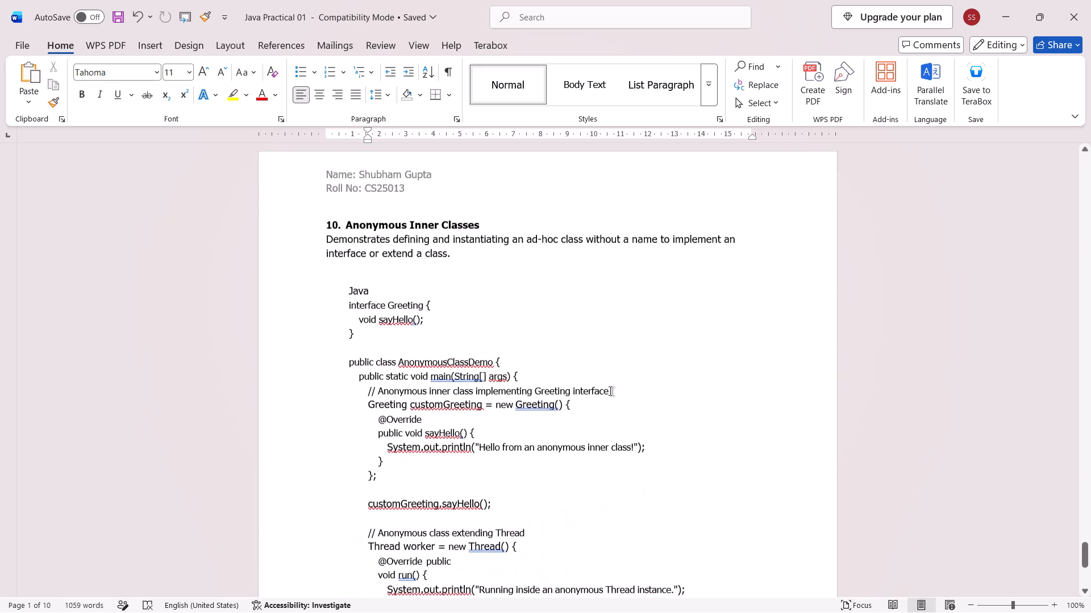
scroll(610, 391, "right", 2)
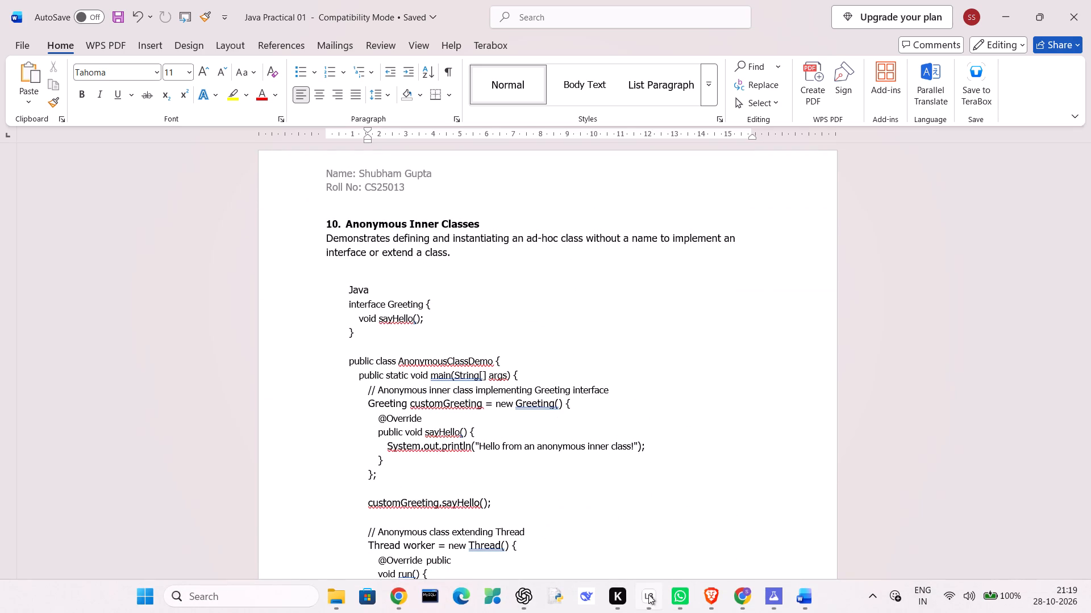
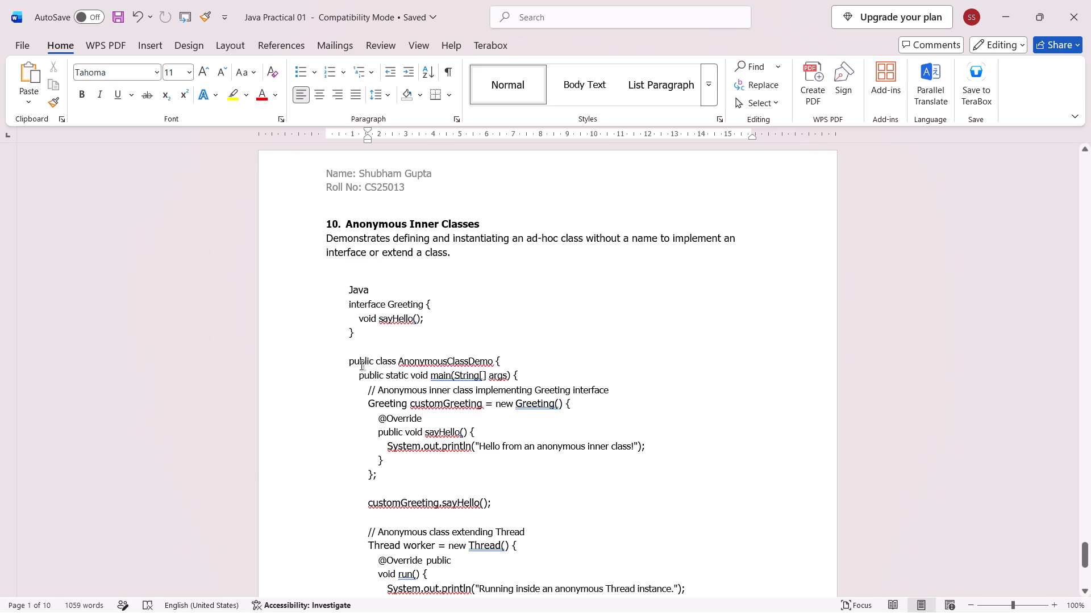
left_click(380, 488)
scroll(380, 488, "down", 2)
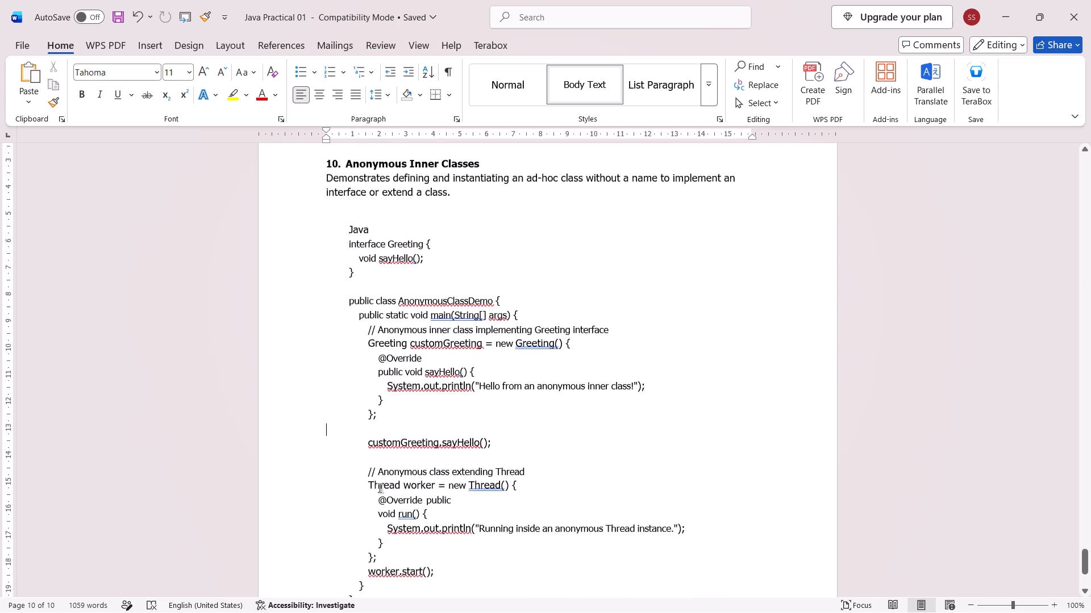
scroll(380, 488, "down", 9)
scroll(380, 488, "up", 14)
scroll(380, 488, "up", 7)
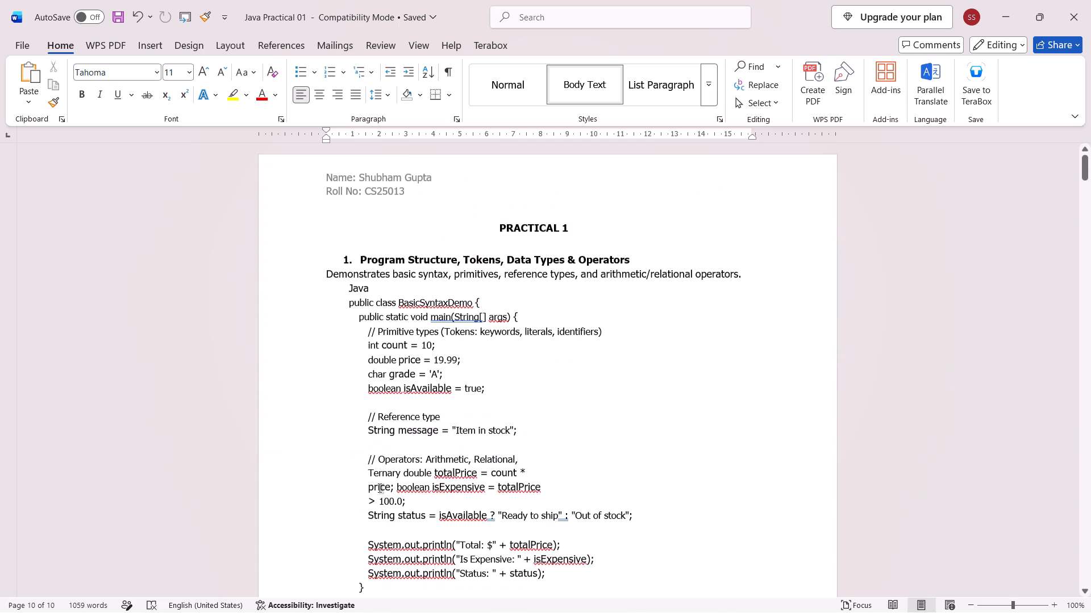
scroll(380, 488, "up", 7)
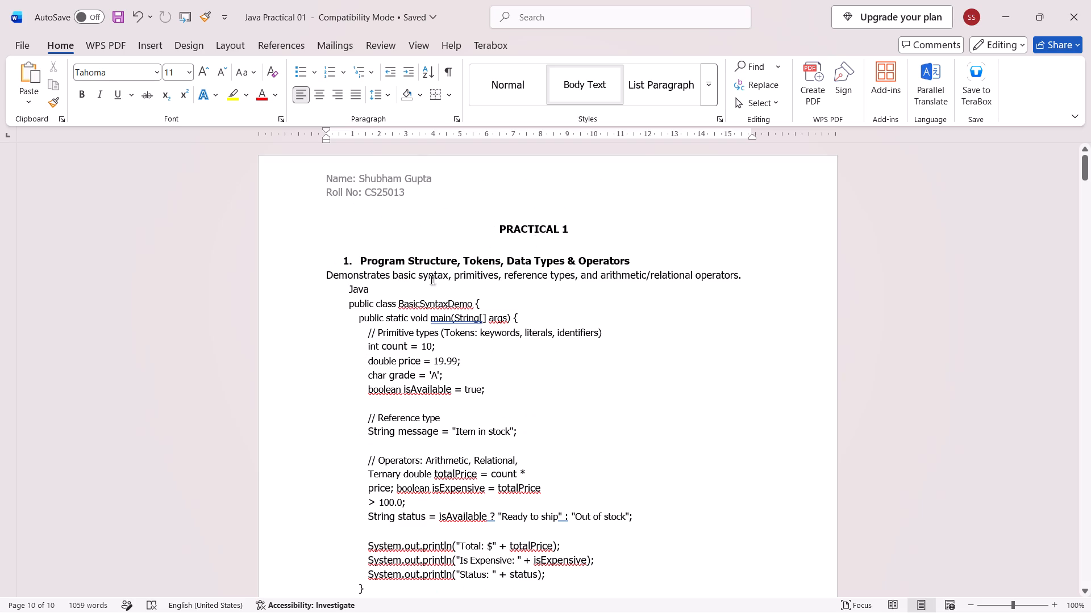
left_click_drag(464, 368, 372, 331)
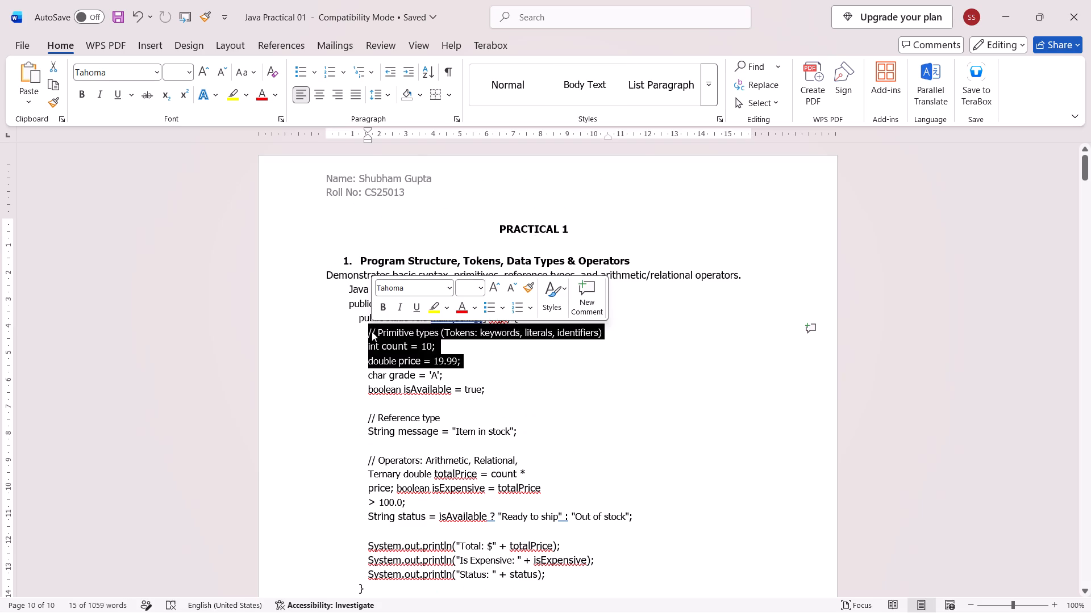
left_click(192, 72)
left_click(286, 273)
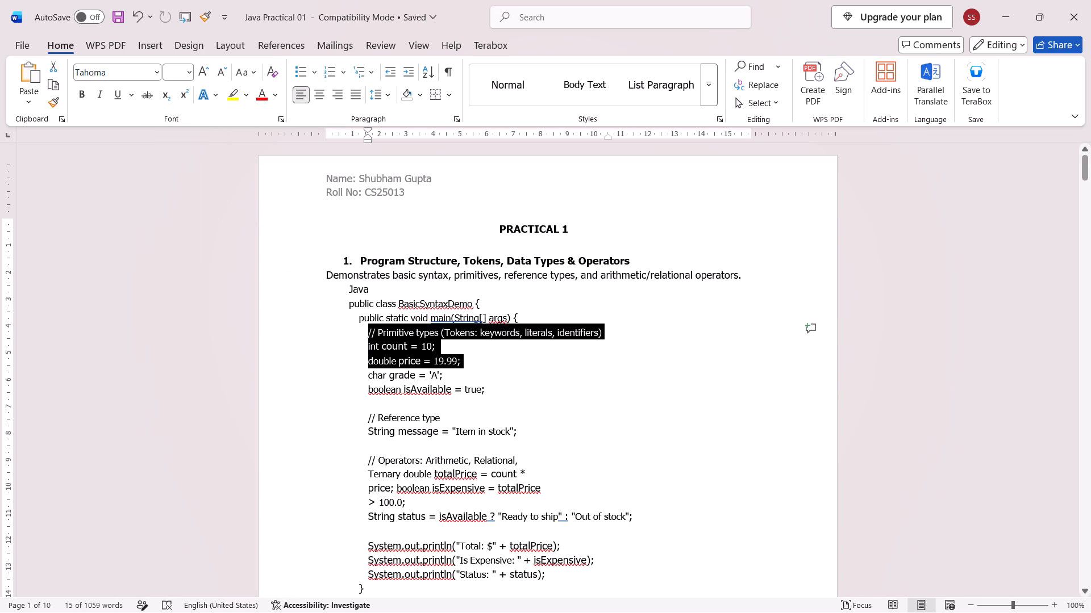
Set the entire body text of the document to Times New Roman, size 12.
key("ctrl+a")
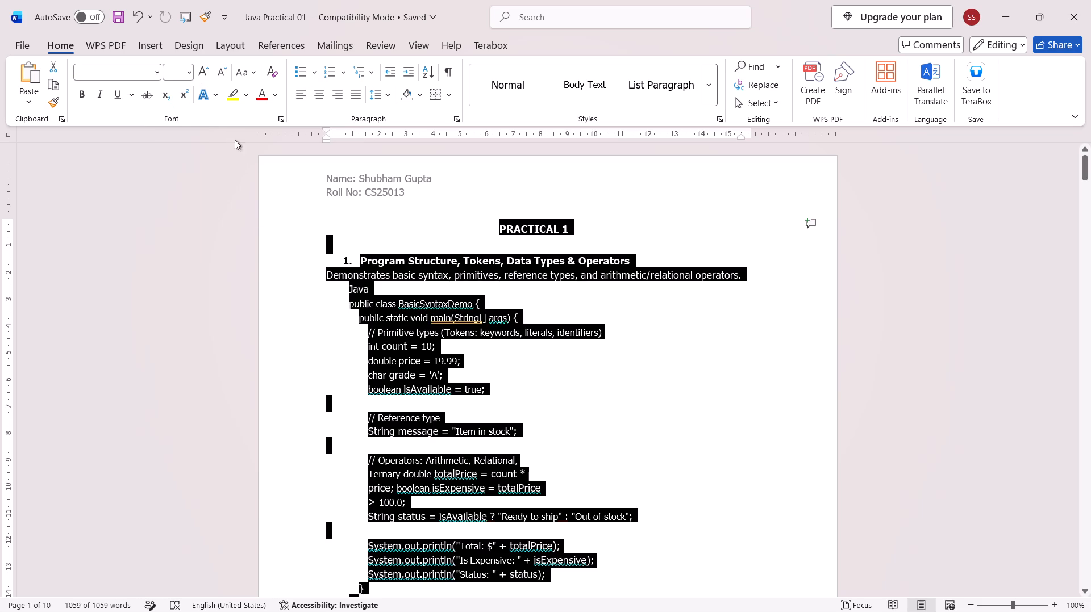
left_click(158, 73)
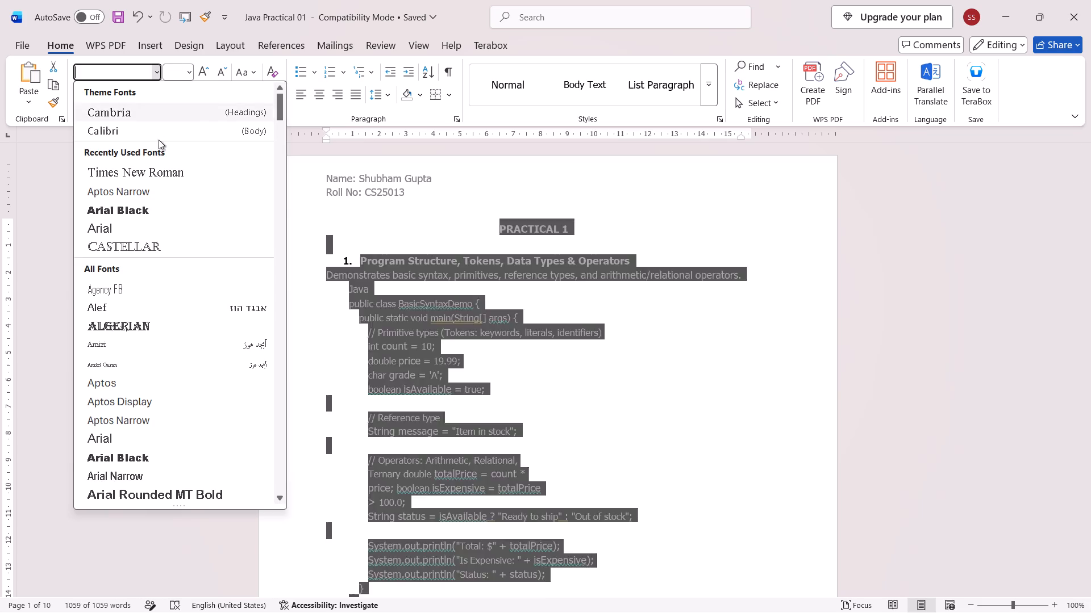
left_click(162, 173)
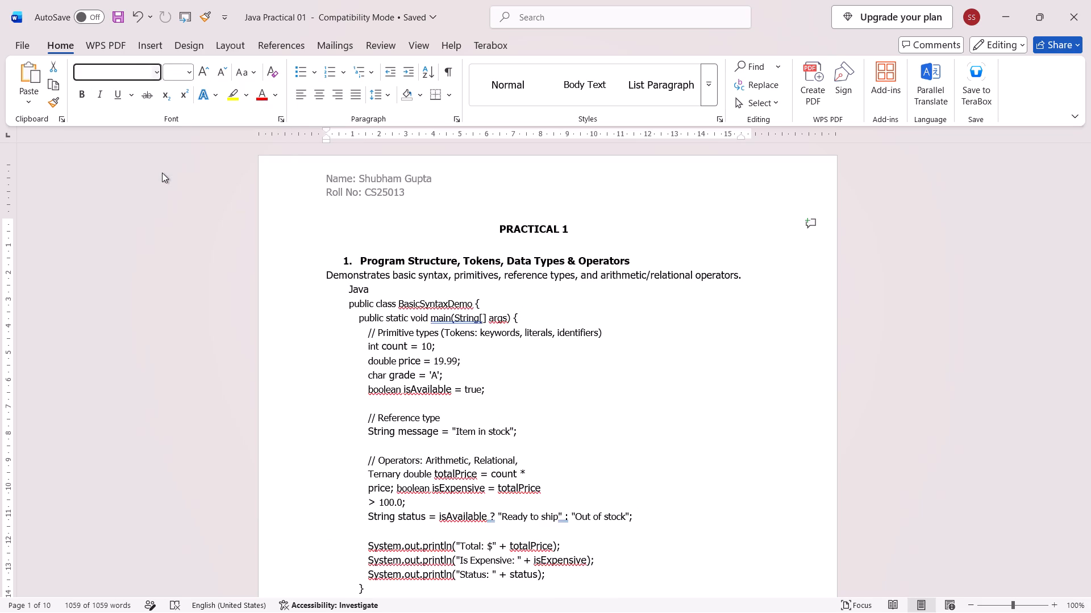
left_click(190, 71)
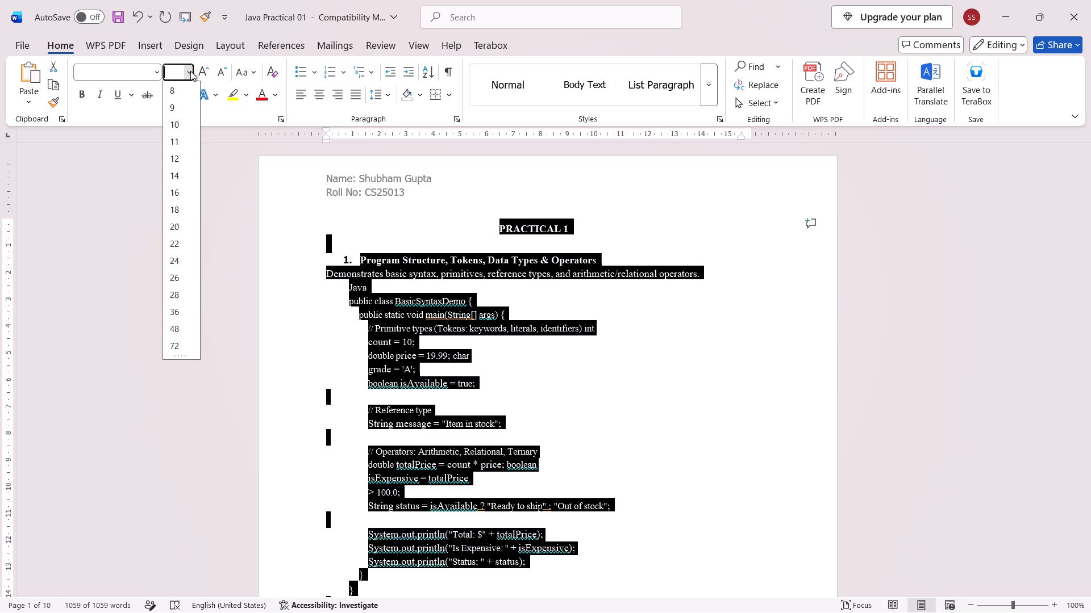
left_click(178, 156)
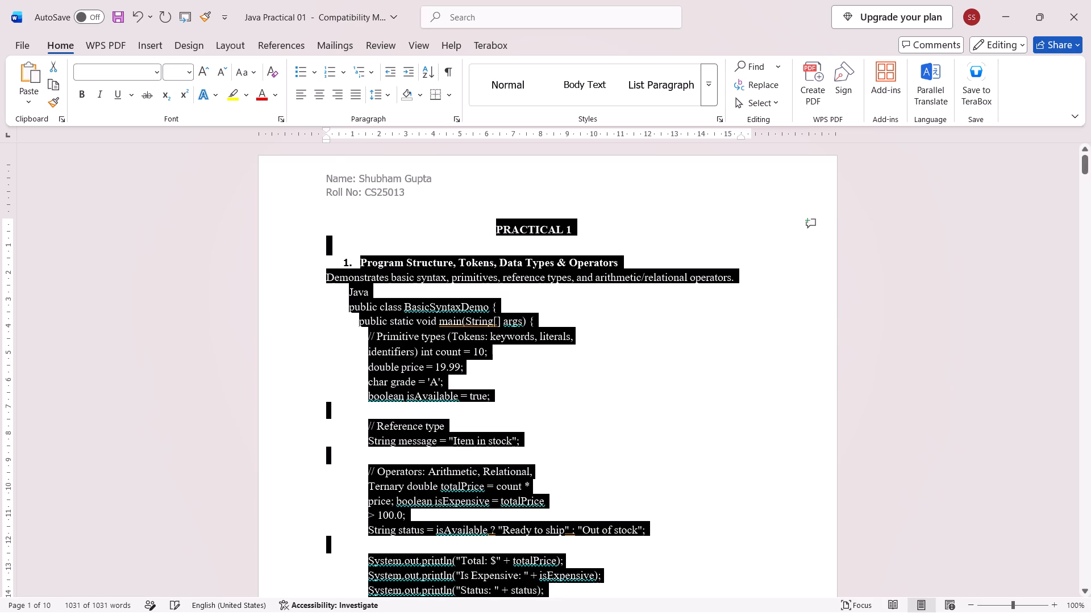
left_click(564, 208)
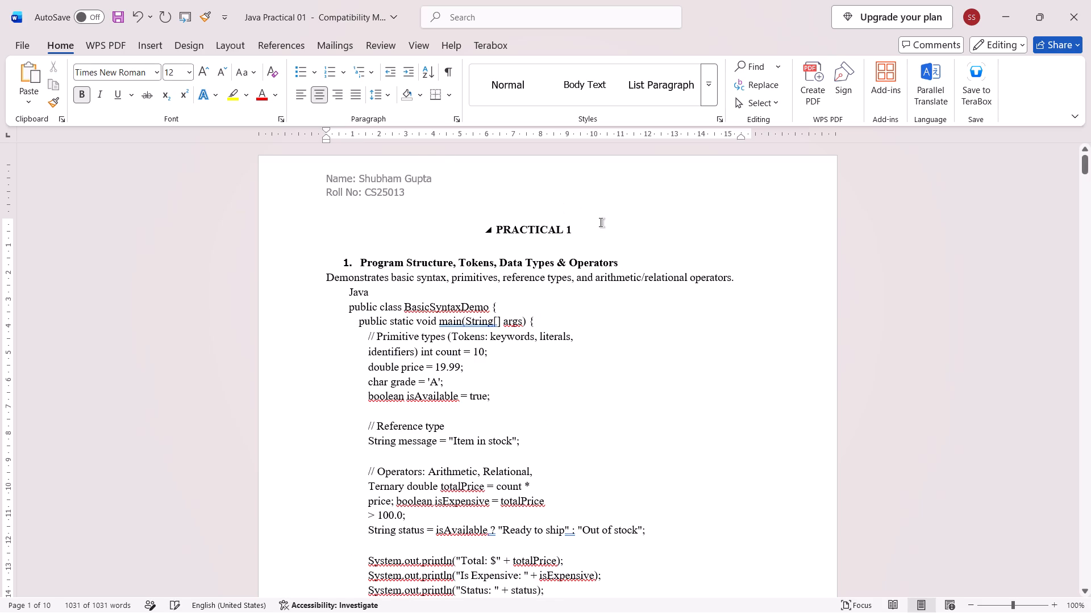
Enlarge the PRACTICAL 1 title on the first page to size 14, and apply the Normal style to it.
left_click_drag(587, 234, 486, 229)
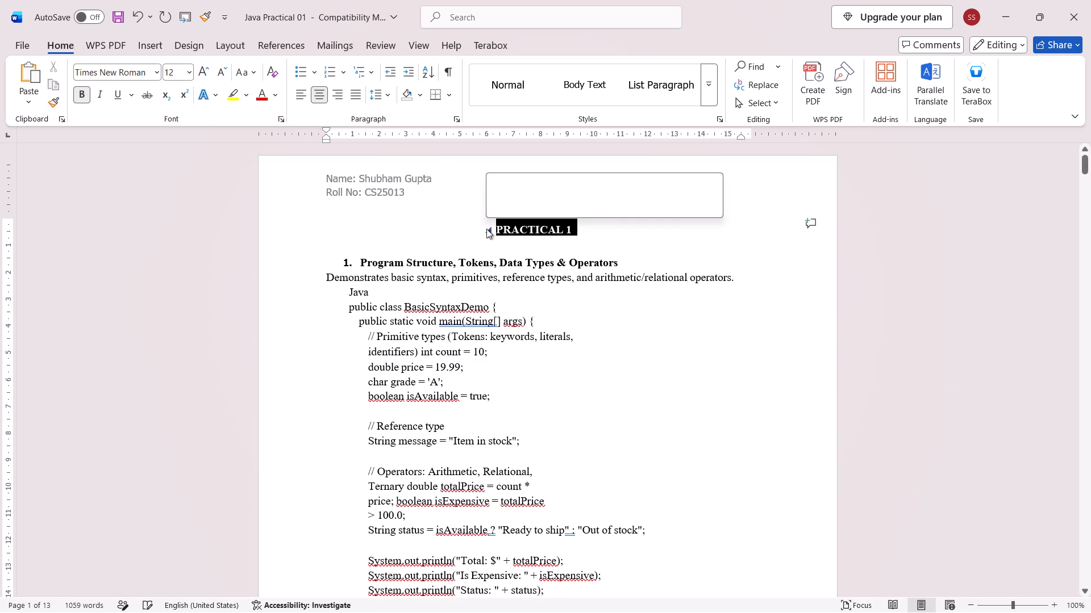
left_click(203, 73)
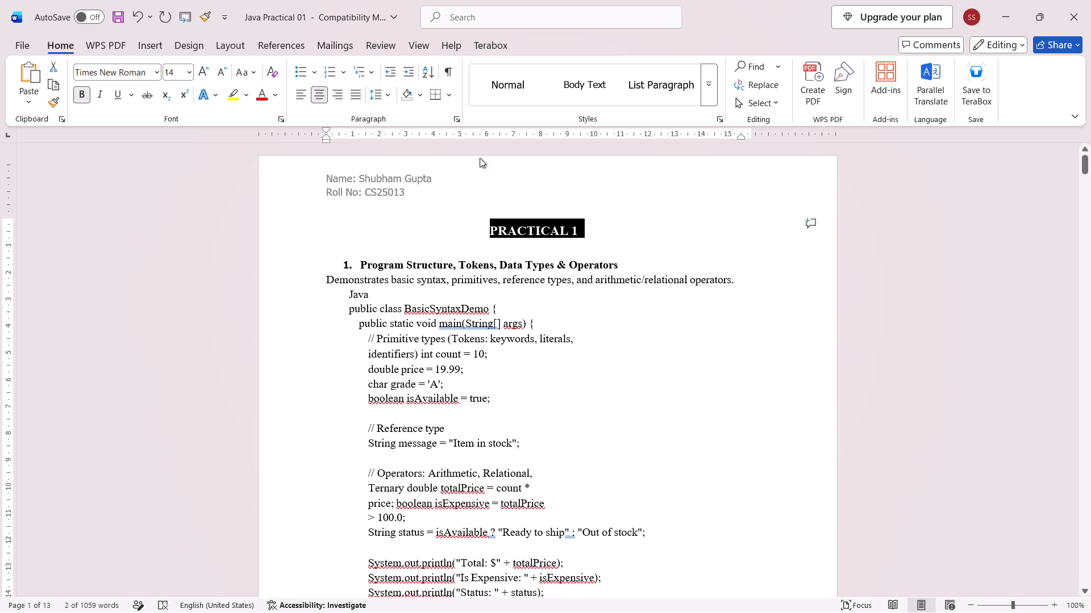
left_click(495, 90)
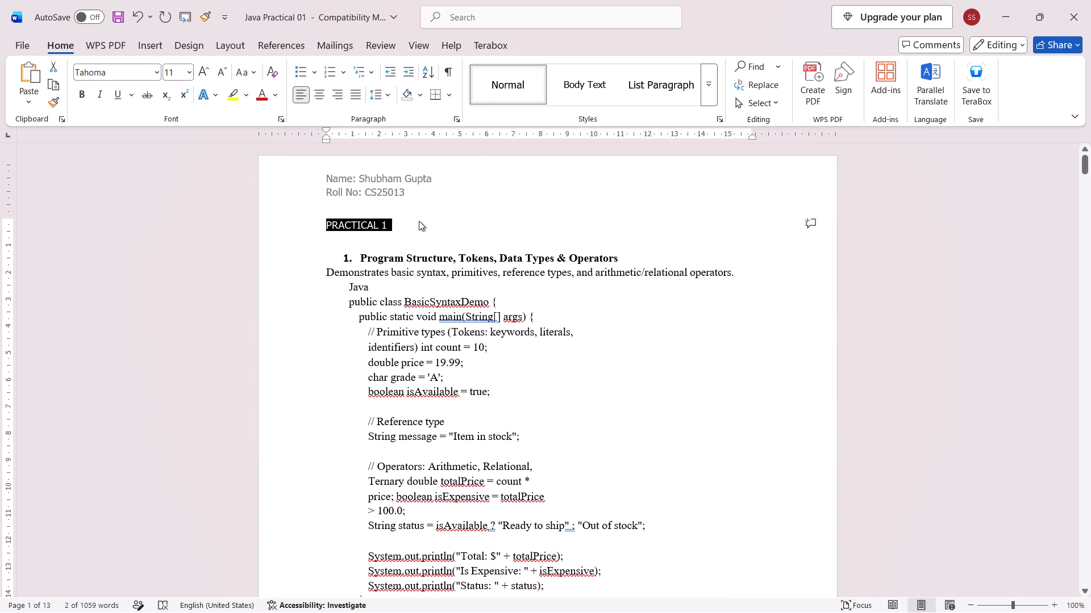
Rewrite the all-capitals word in the first page's title so the title reads "Practical 1".
left_click(375, 224)
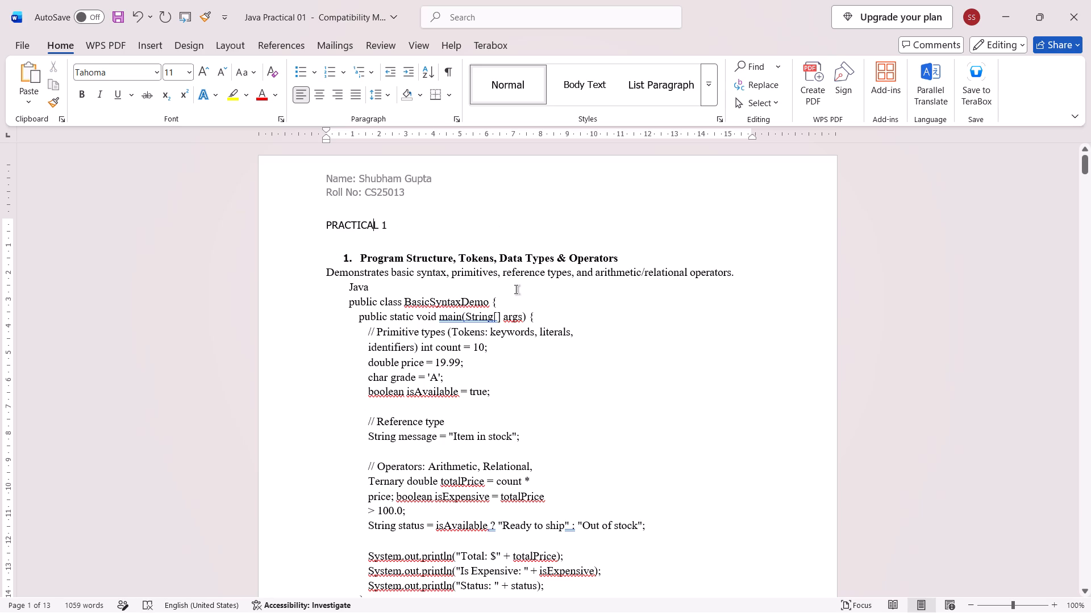
key("Right")
key("BackSpace")
key("BackSpace")
key("BackSpace")
key("BackSpace")
key("BackSpace")
key("BackSpace")
key("BackSpace")
key("BackSpace")
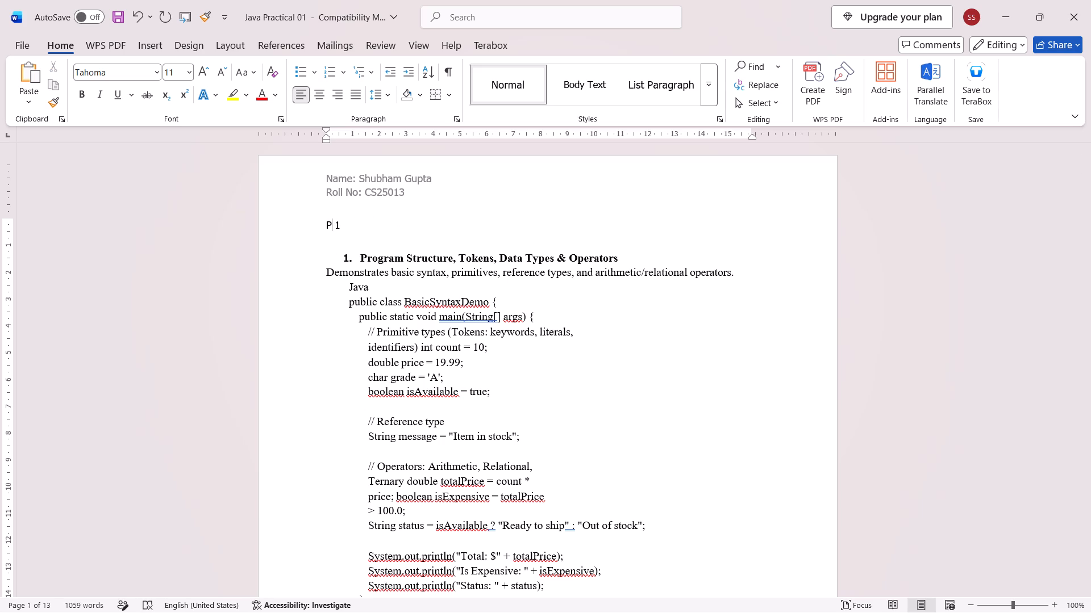
type("ractical")
Centre the Practical 1 title and format it in bold Times New Roman, size 14.
left_click(390, 222)
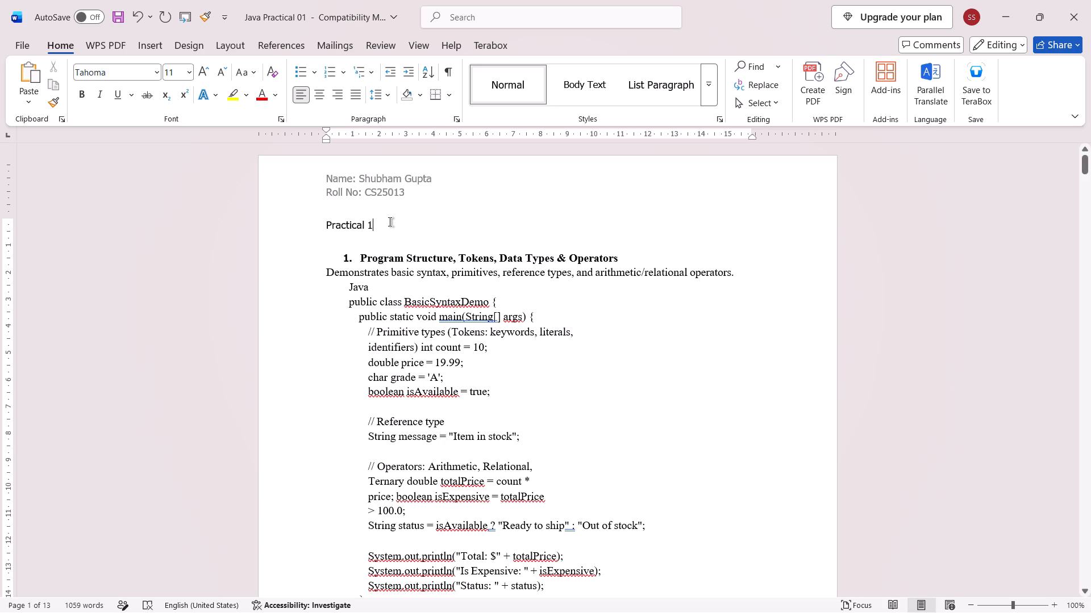
left_click_drag(390, 222, 278, 228)
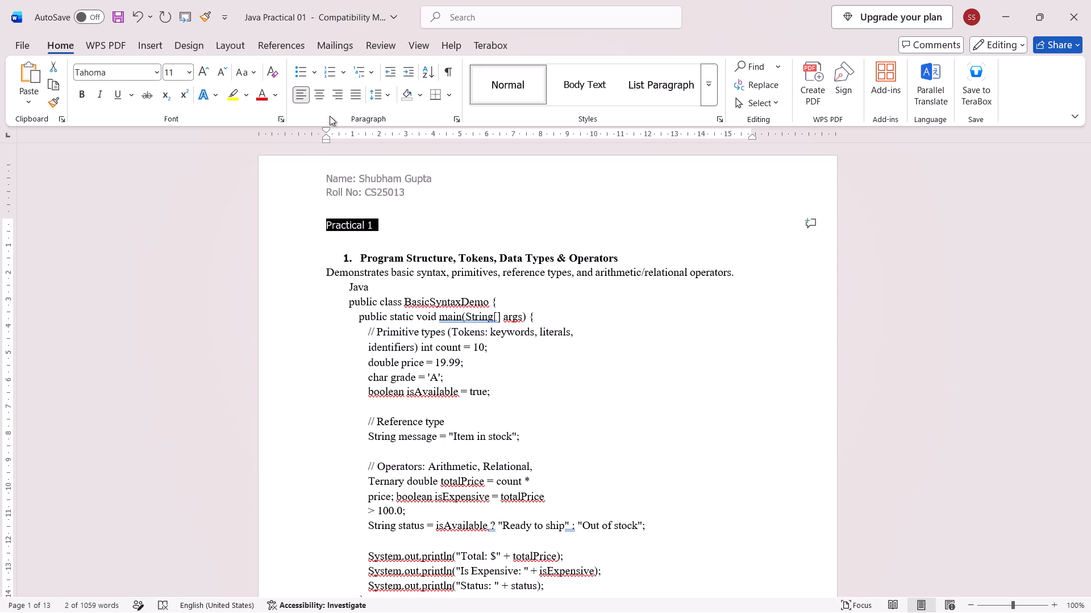
left_click(323, 99)
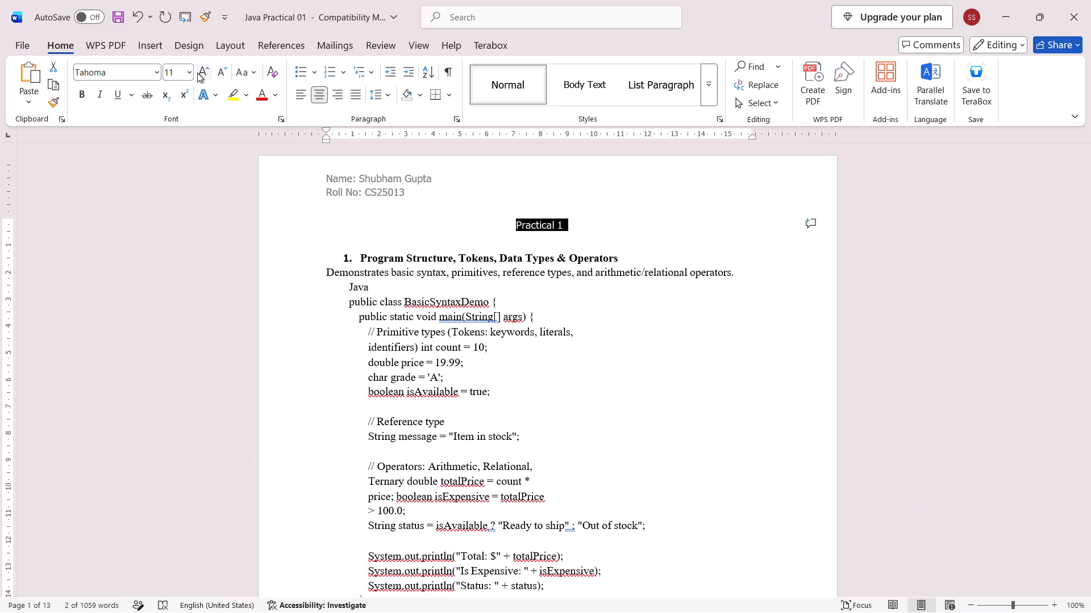
left_click(160, 70)
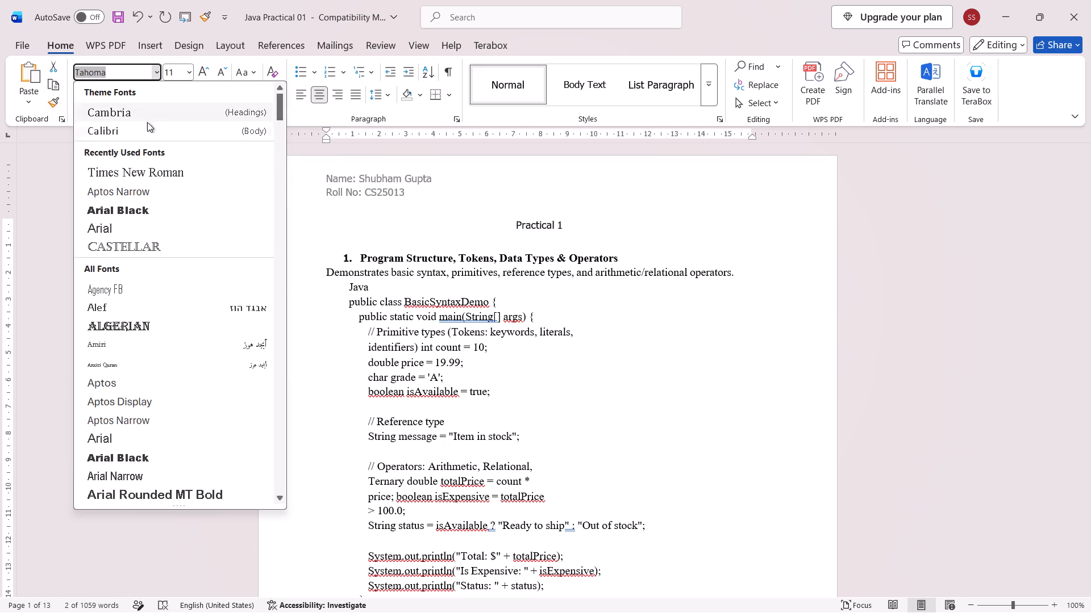
left_click(156, 165)
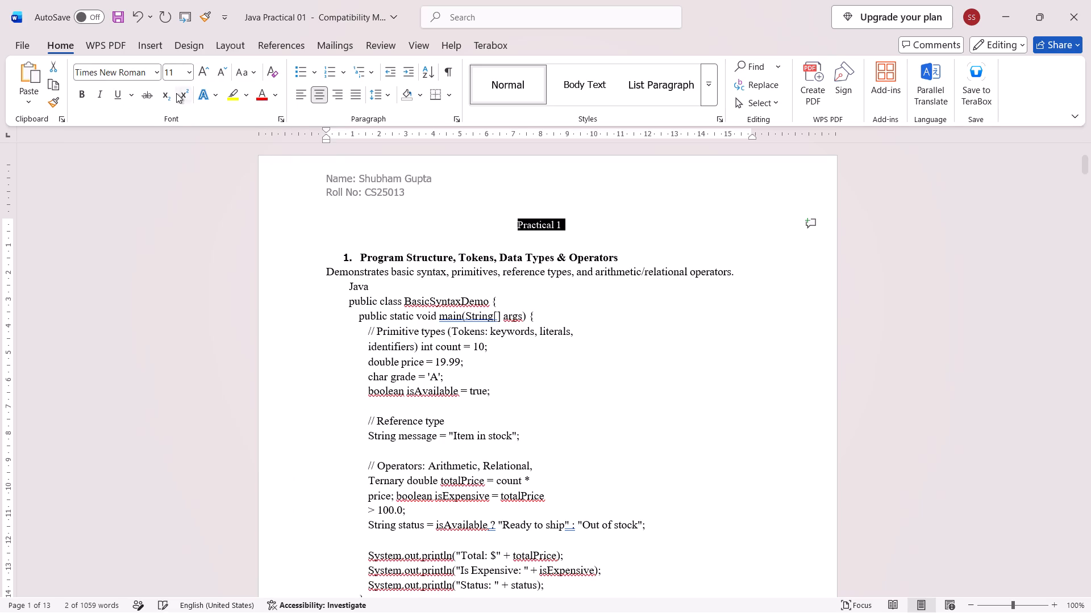
left_click(193, 68)
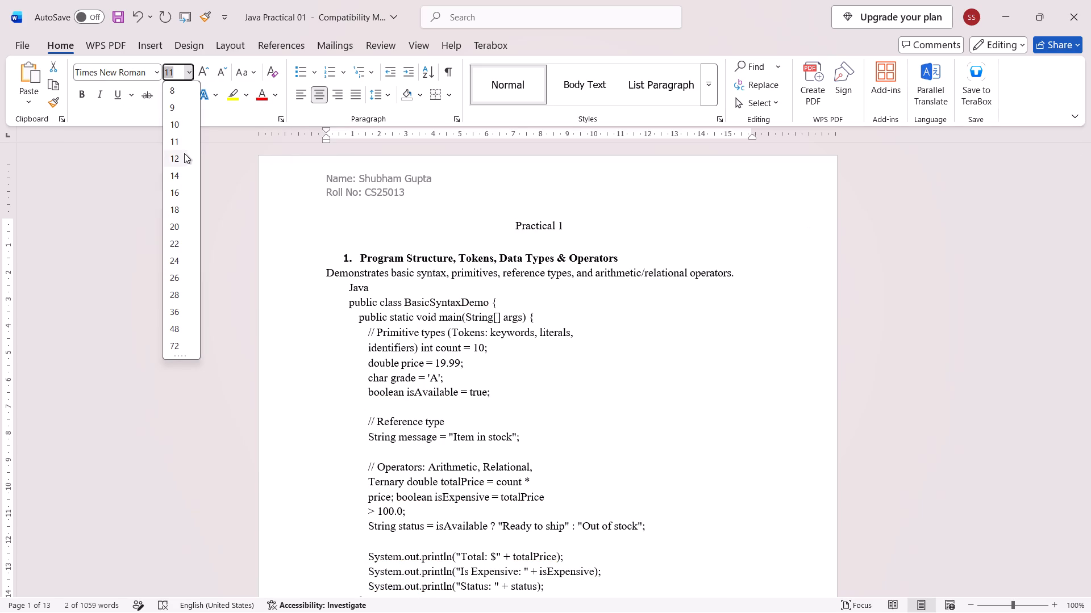
left_click(184, 153)
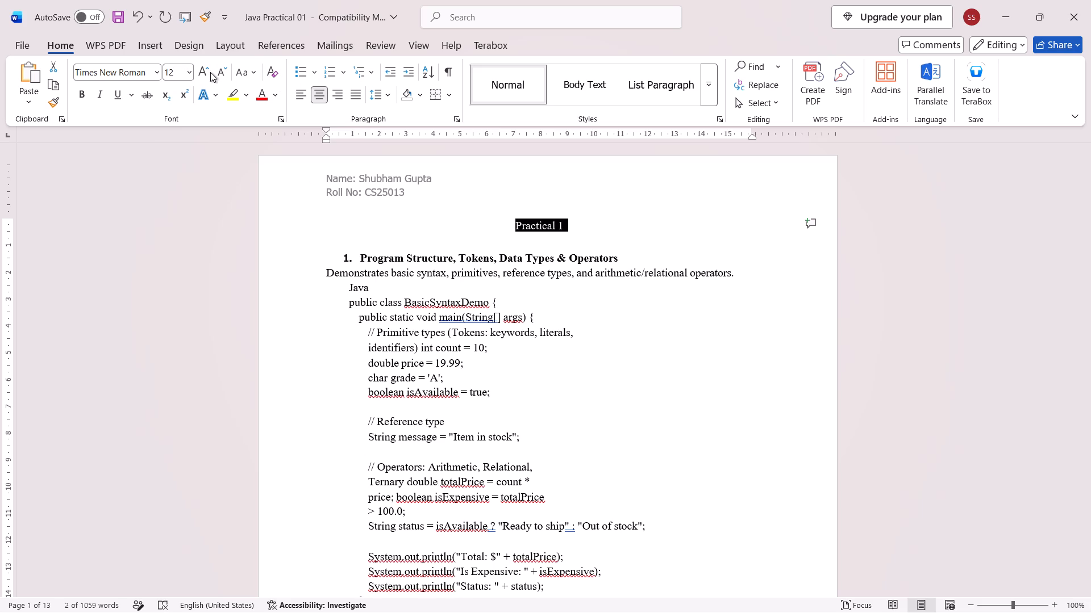
left_click(205, 70)
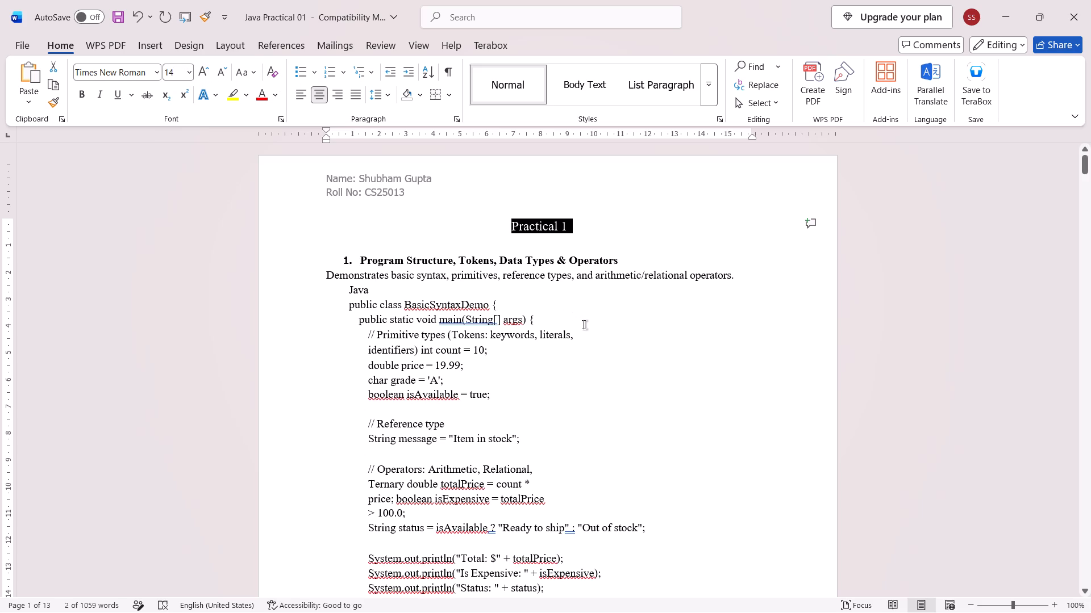
left_click(584, 325)
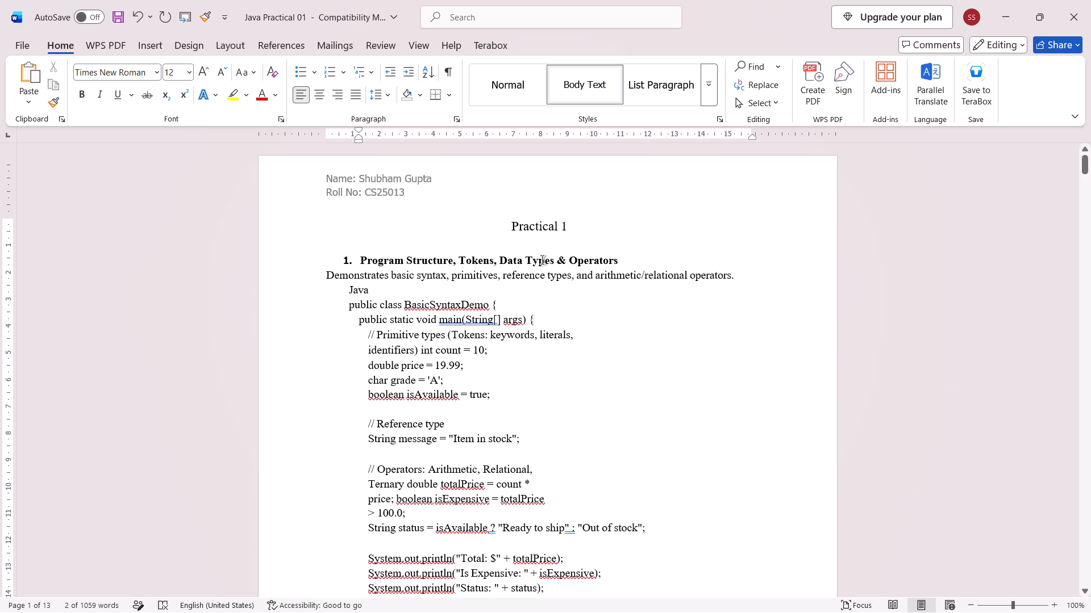
left_click_drag(577, 235, 506, 224)
key("ctrl+b")
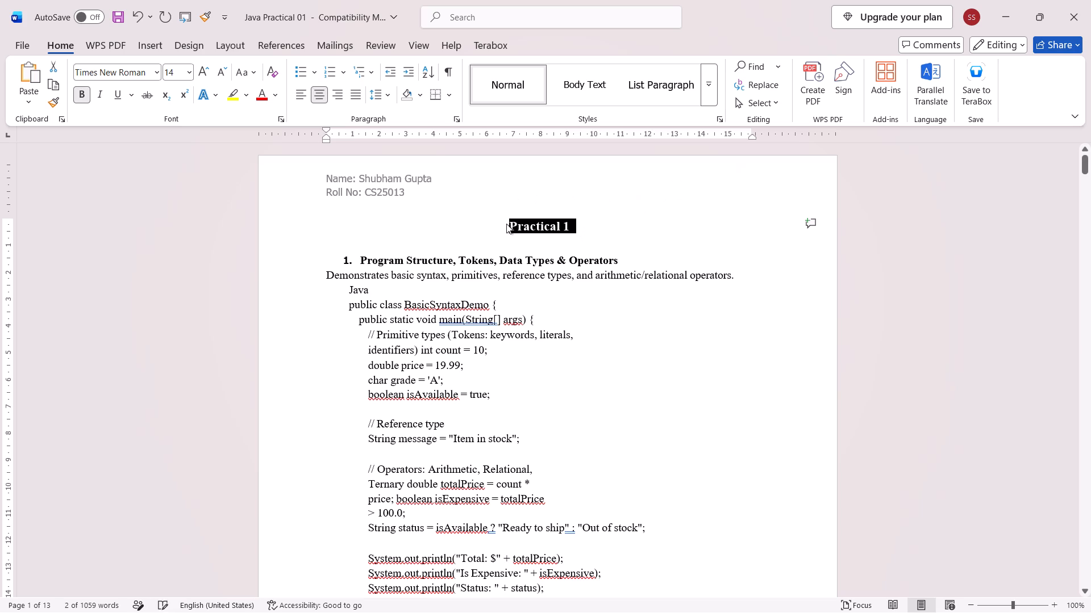
left_click(782, 443)
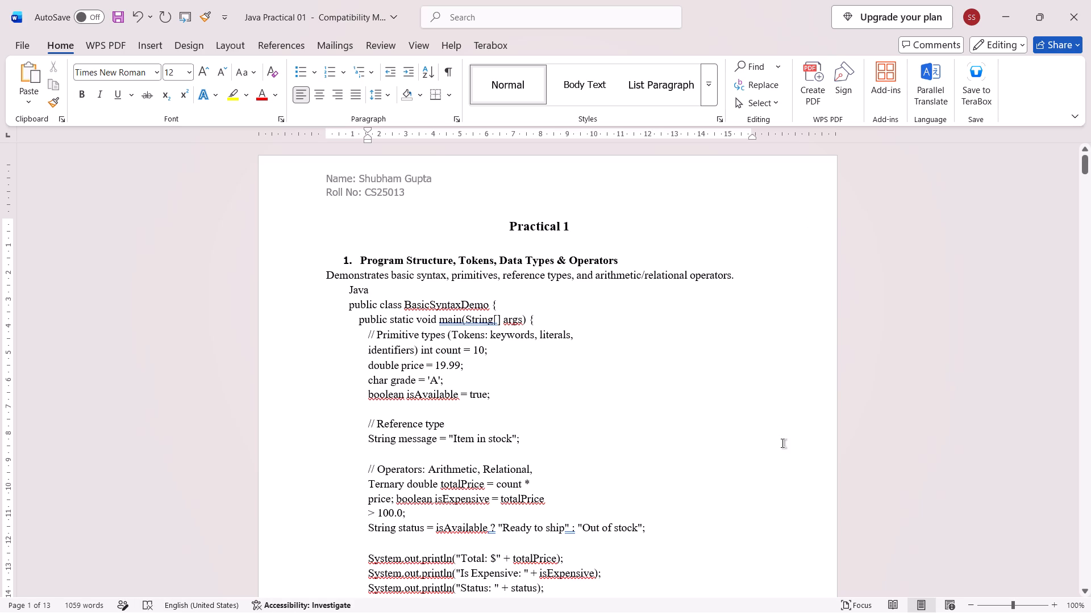
Save the Java Practical 01 document.
key("ctrl+s")
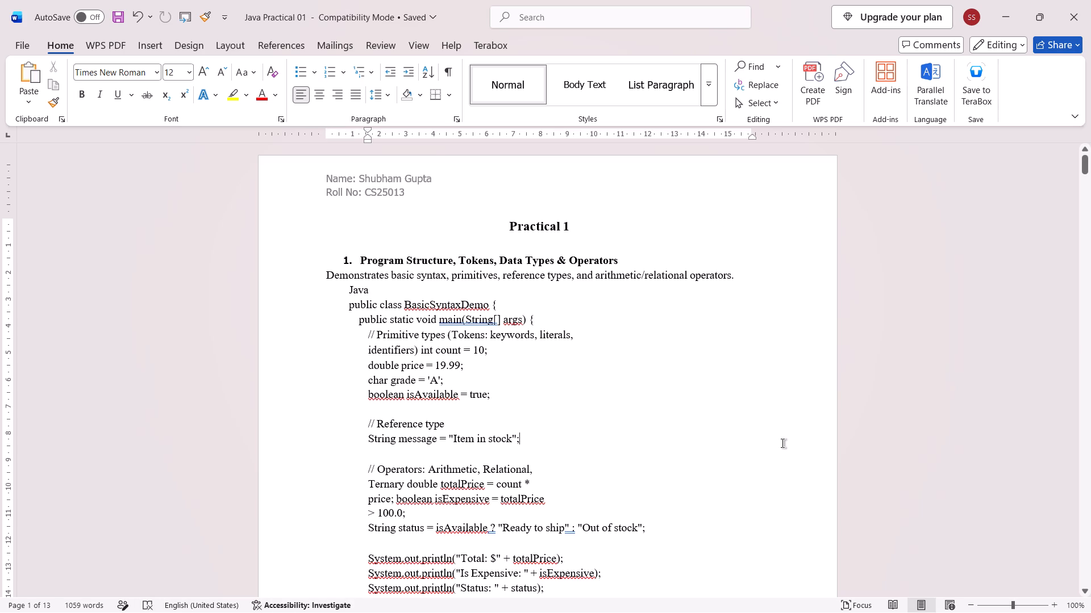
Review the layout of the code listings, outputs and page breaks through the document, including section 5, Polymorphism.
scroll(782, 443, "down", 7)
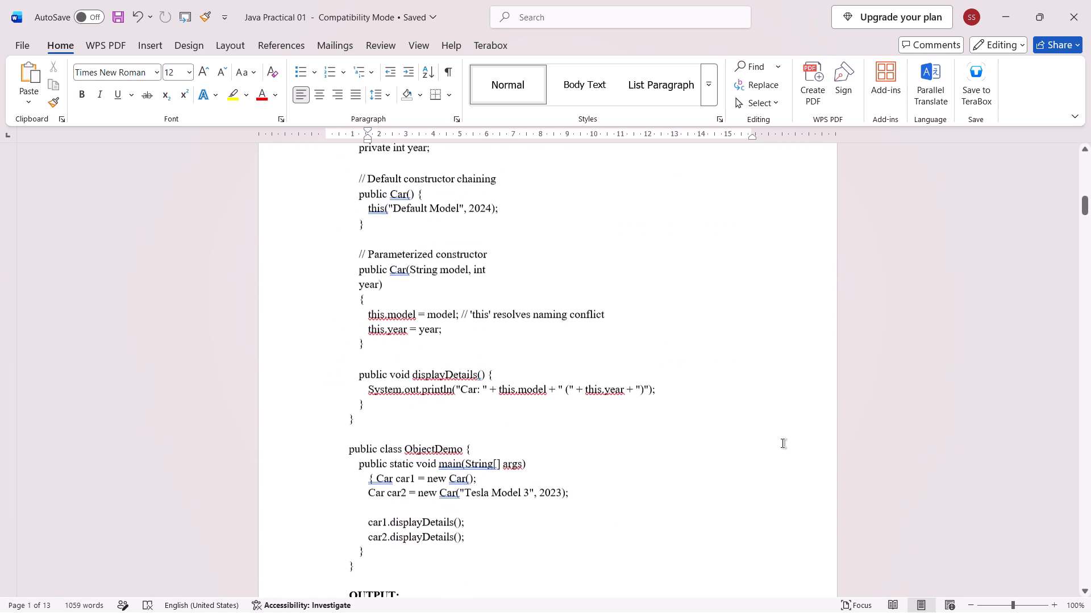
scroll(782, 443, "down", 9)
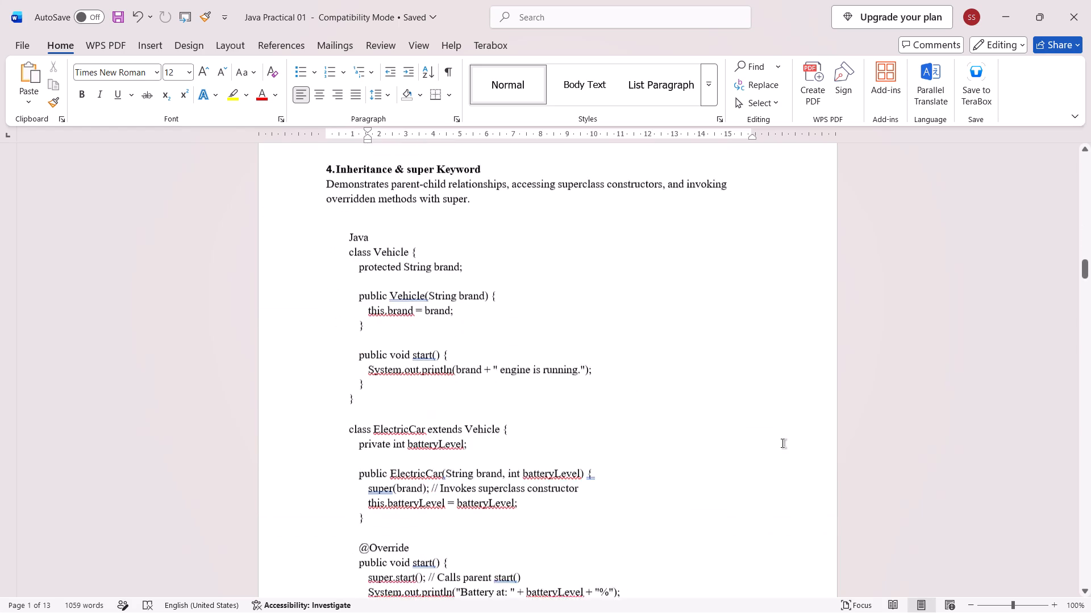
scroll(782, 443, "down", 7)
scroll(782, 443, "up", 1)
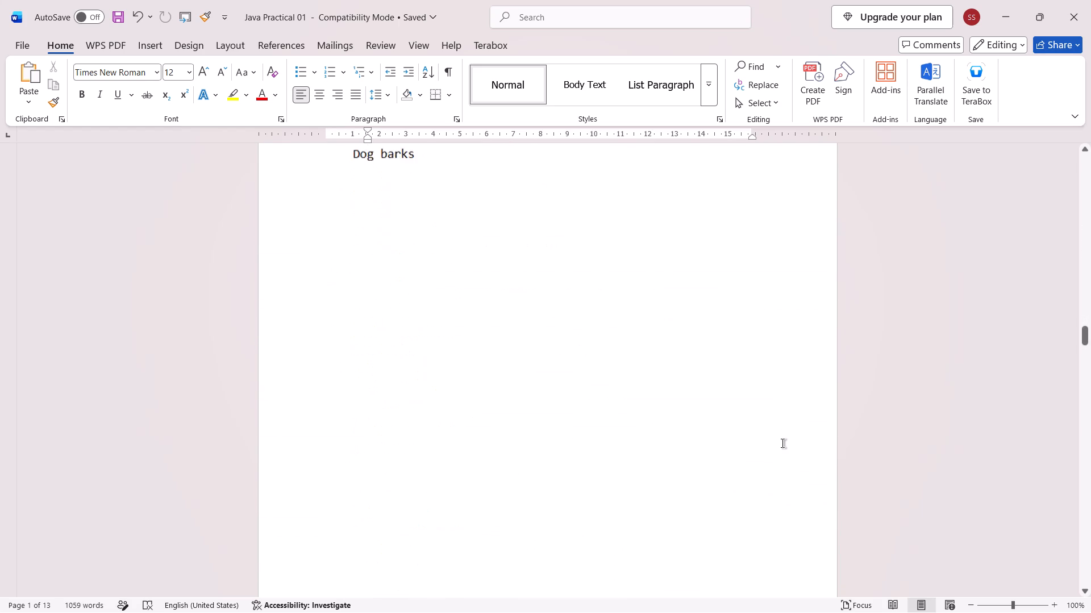
scroll(782, 443, "up", 3)
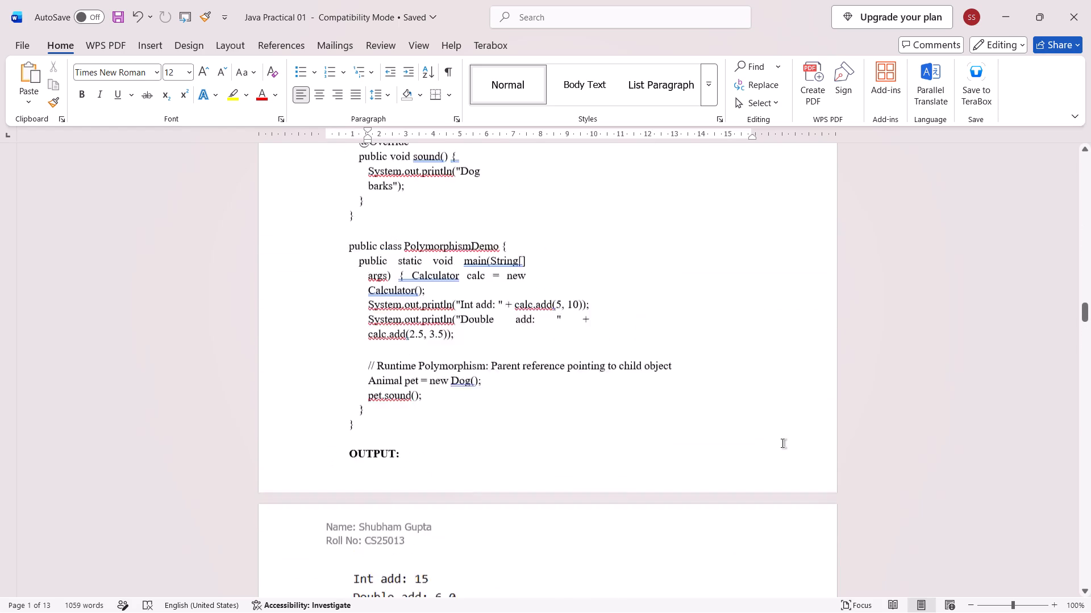
scroll(782, 443, "up", 2)
scroll(782, 443, "down", 1)
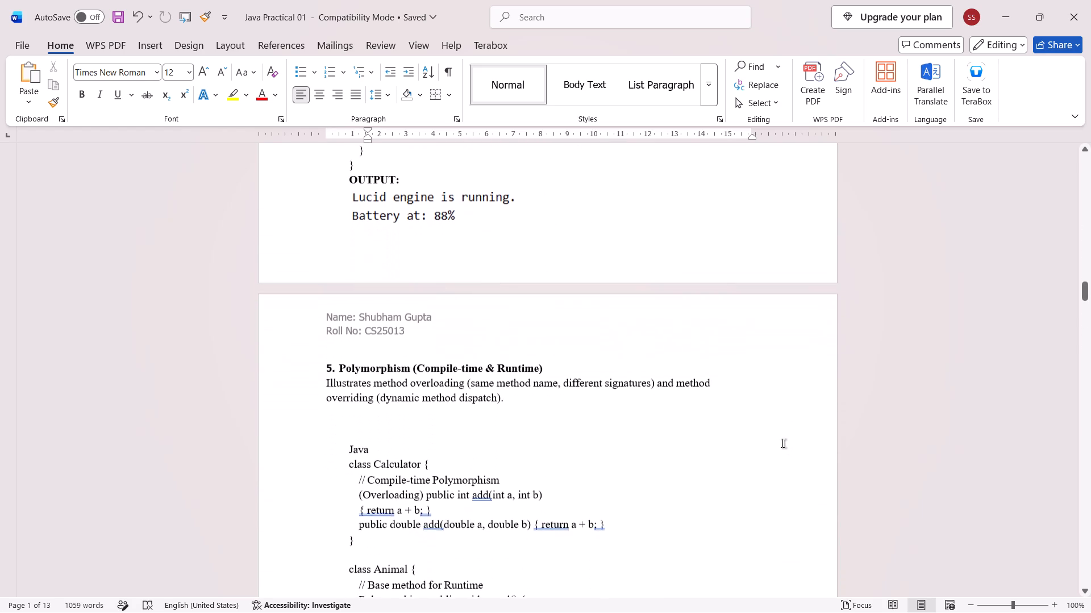
Remove the blank lines between section 5's Polymorphism description and its Java listing.
left_click(376, 429)
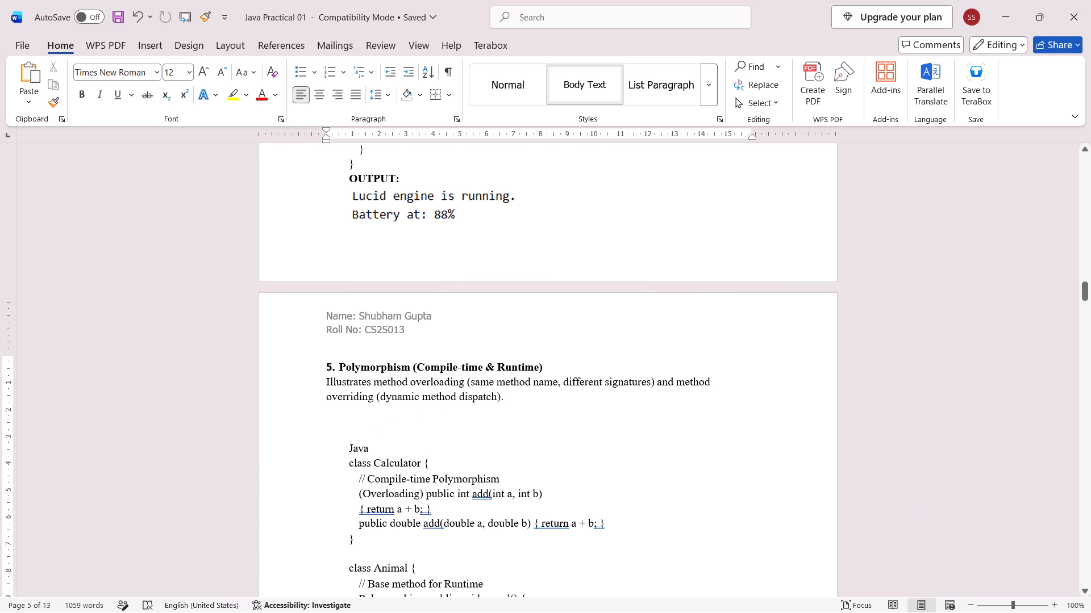
key("BackSpace")
key("BackSpace")
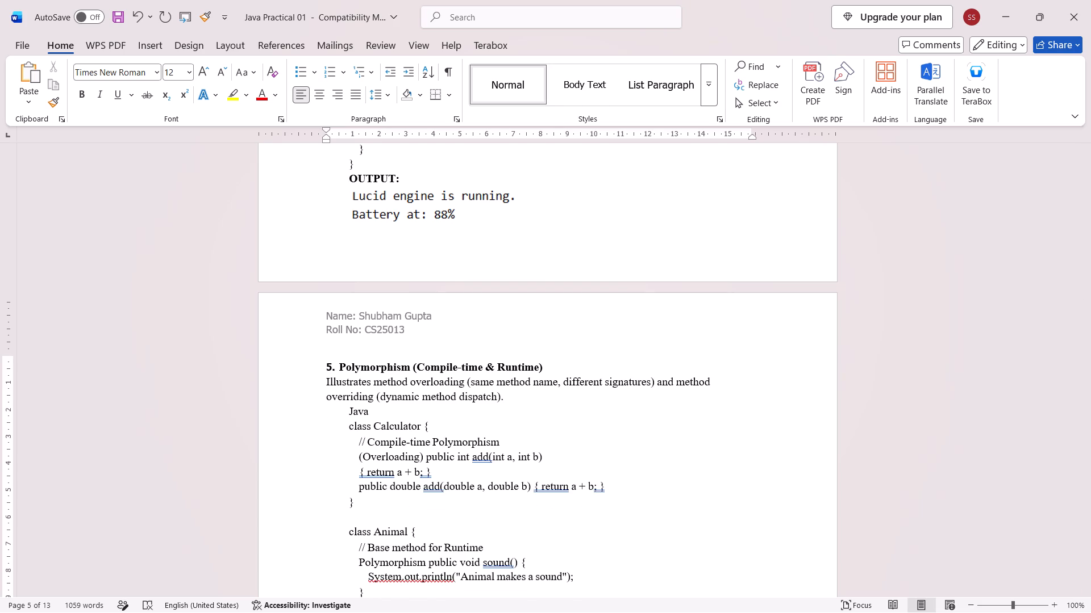
In section 5's listing, delete the blank line and the closing brace directly before class Dog extends Animal.
scroll(376, 429, "down", 2)
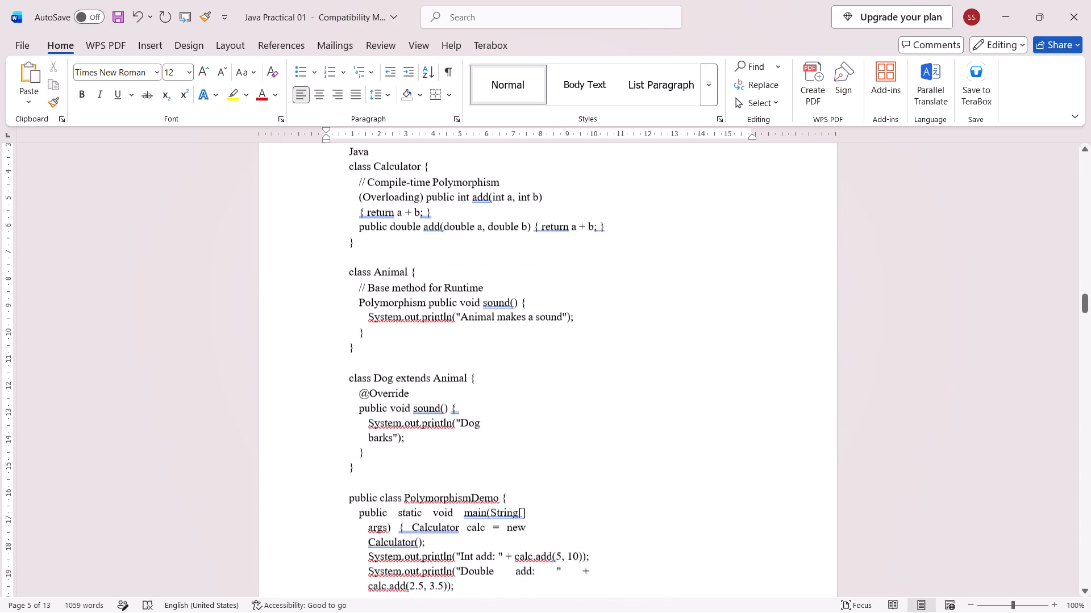
scroll(376, 429, "down", 4)
scroll(376, 429, "up", 1)
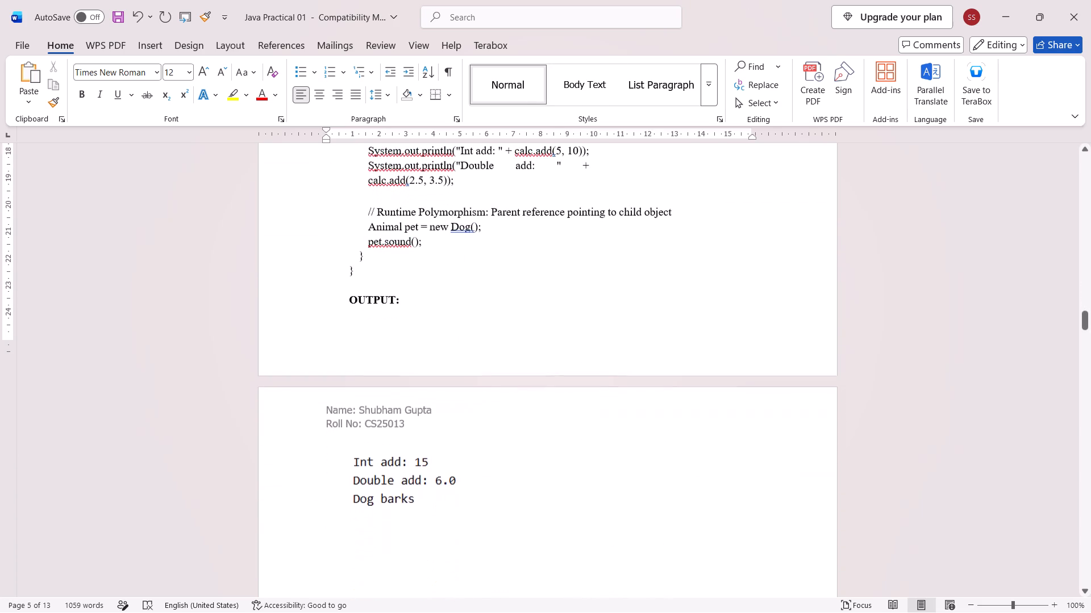
scroll(376, 429, "up", 1)
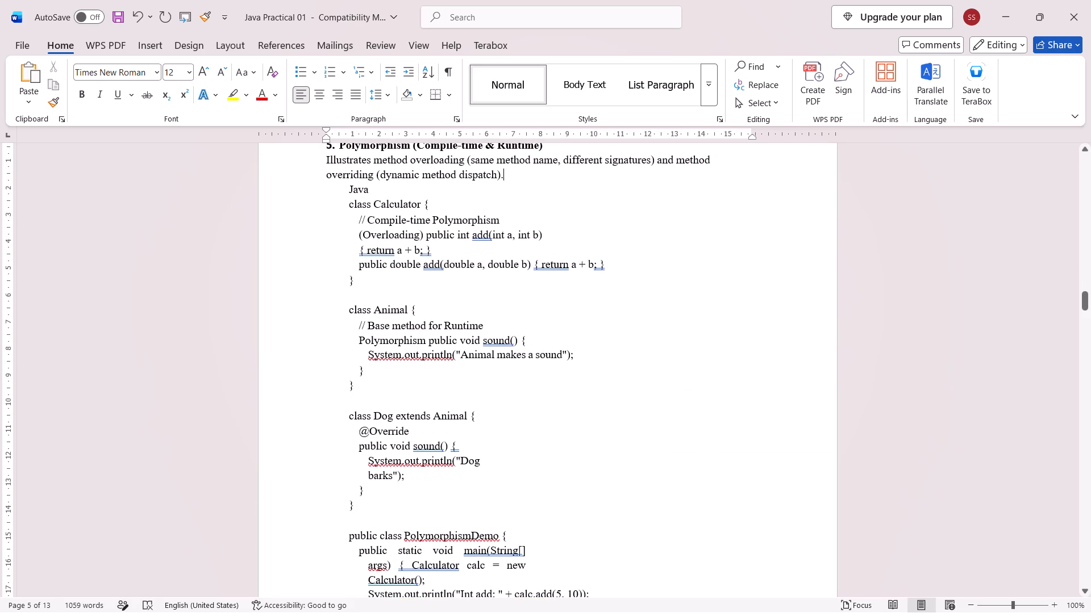
left_click(374, 401)
key("BackSpace")
key("BackSpace")
key("BackSpace")
key("BackSpace")
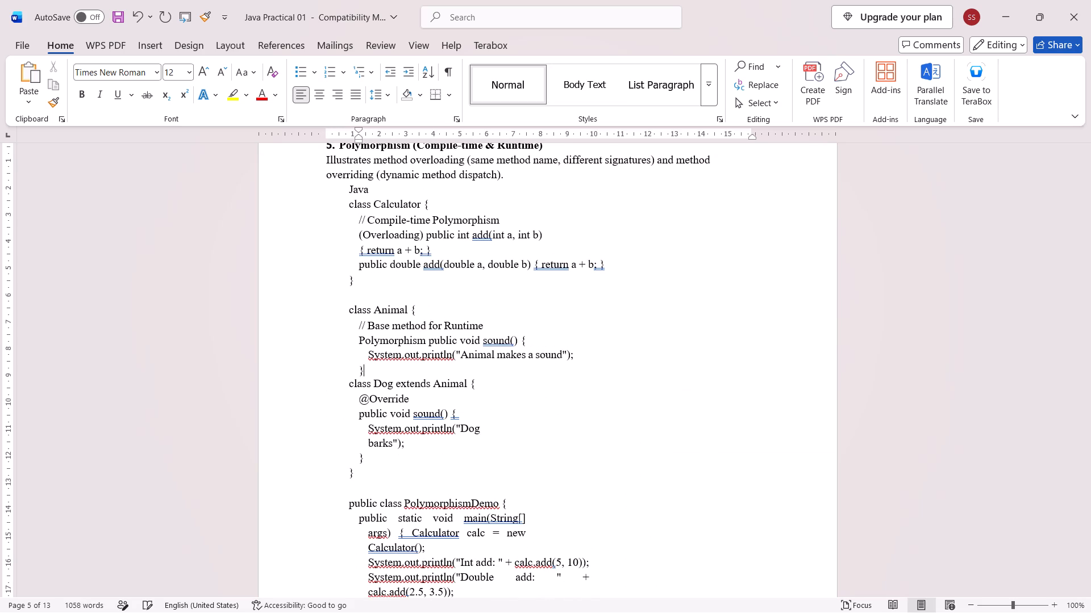
Delete the blank line and the closing brace directly before public class PolymorphismDemo in section 5's listing.
double_click(352, 480)
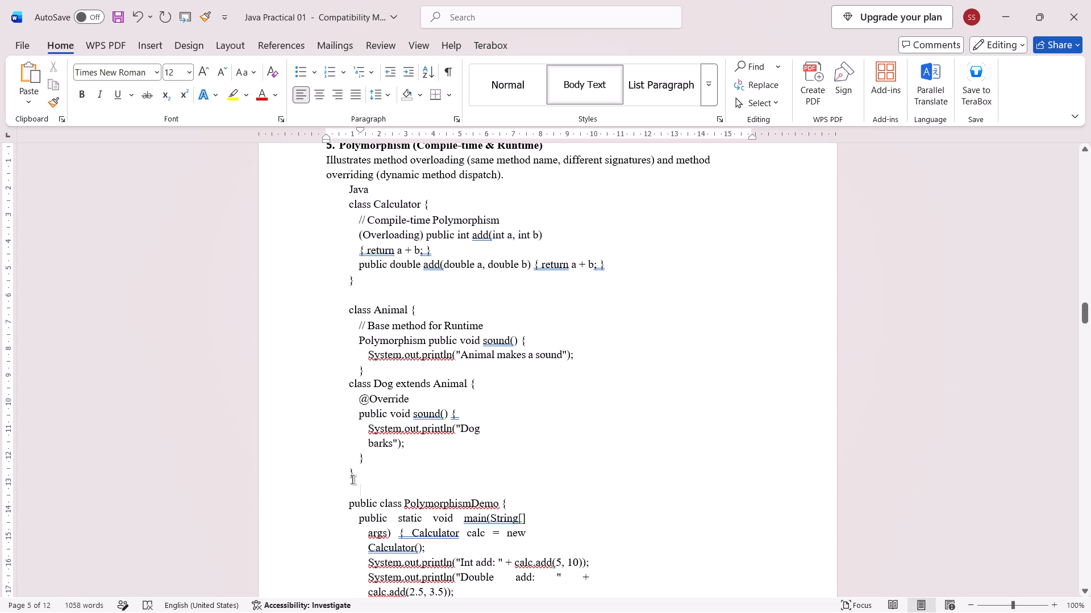
key("BackSpace")
key("BackSpace")
key("BackSpace")
key("BackSpace")
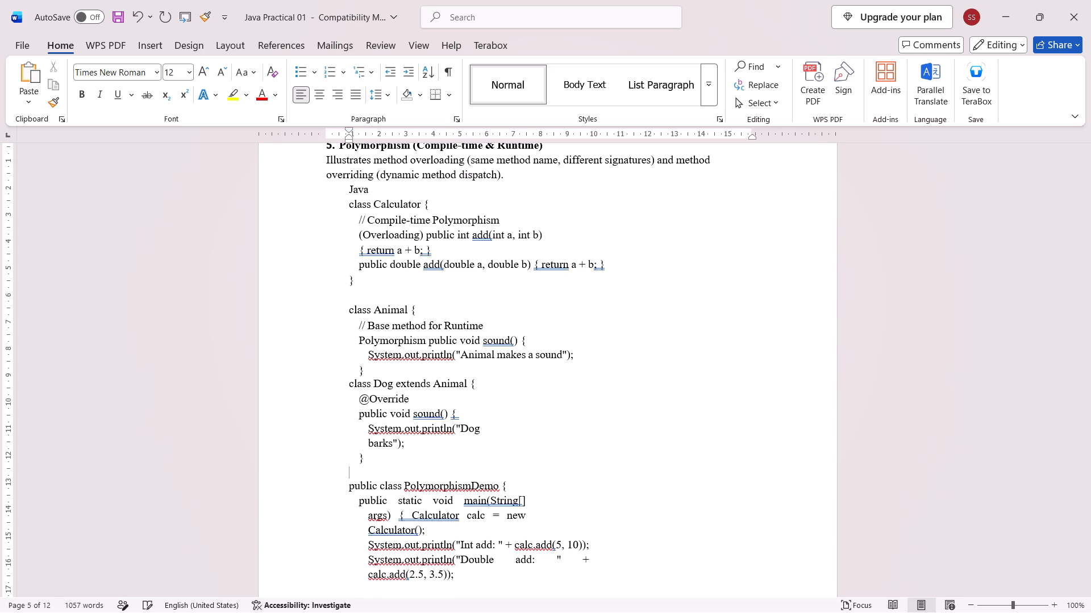
key("BackSpace")
Check the output placement at the end of section 5 and save the document.
scroll(352, 480, "down", 1)
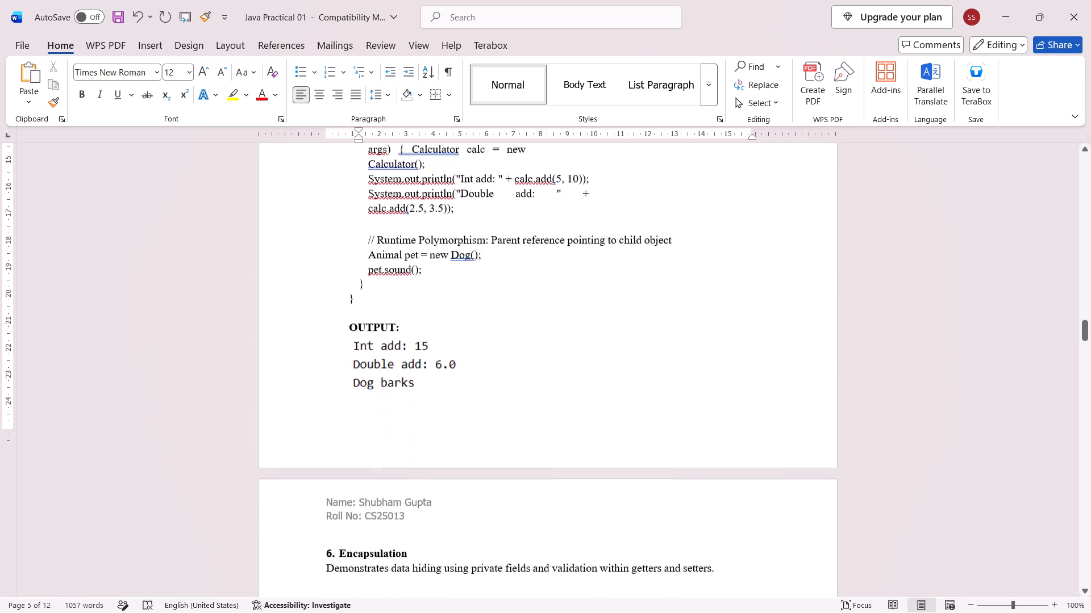
scroll(352, 480, "down", 5)
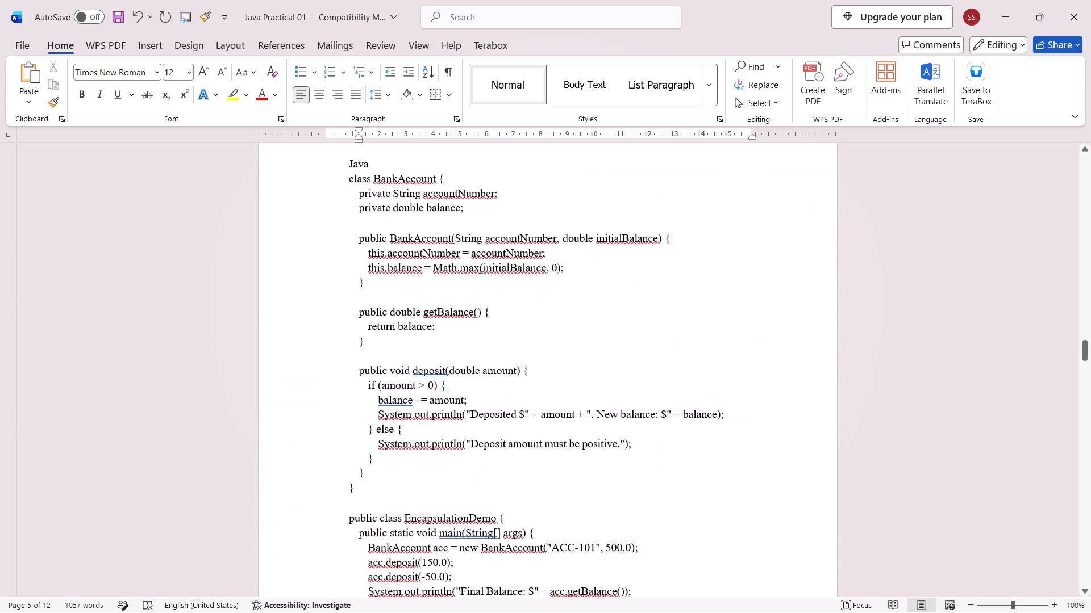
key("ctrl+s")
In section 7's Shape class, delete the text from "// Abstract method: sub-classes must" through "implement public abstract double" above calculateArea().
scroll(352, 480, "down", 2)
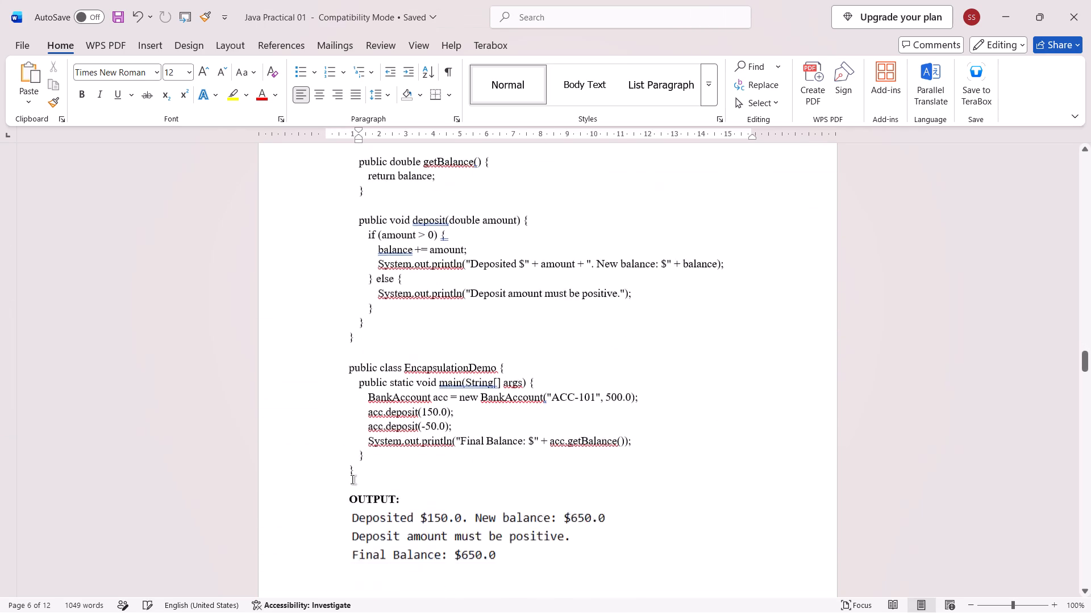
scroll(352, 480, "down", 7)
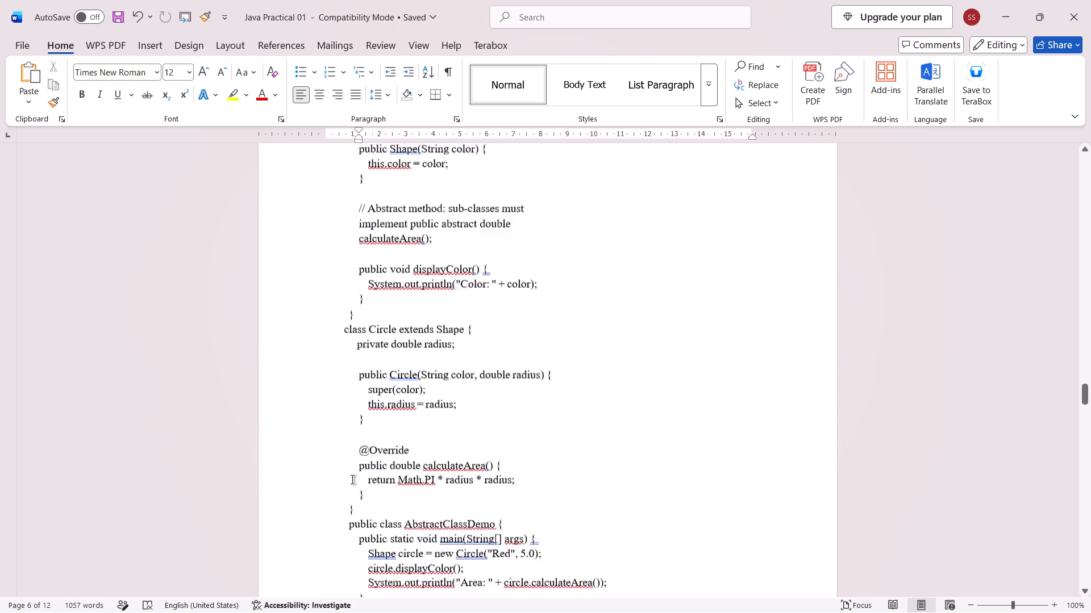
scroll(352, 480, "down", 2)
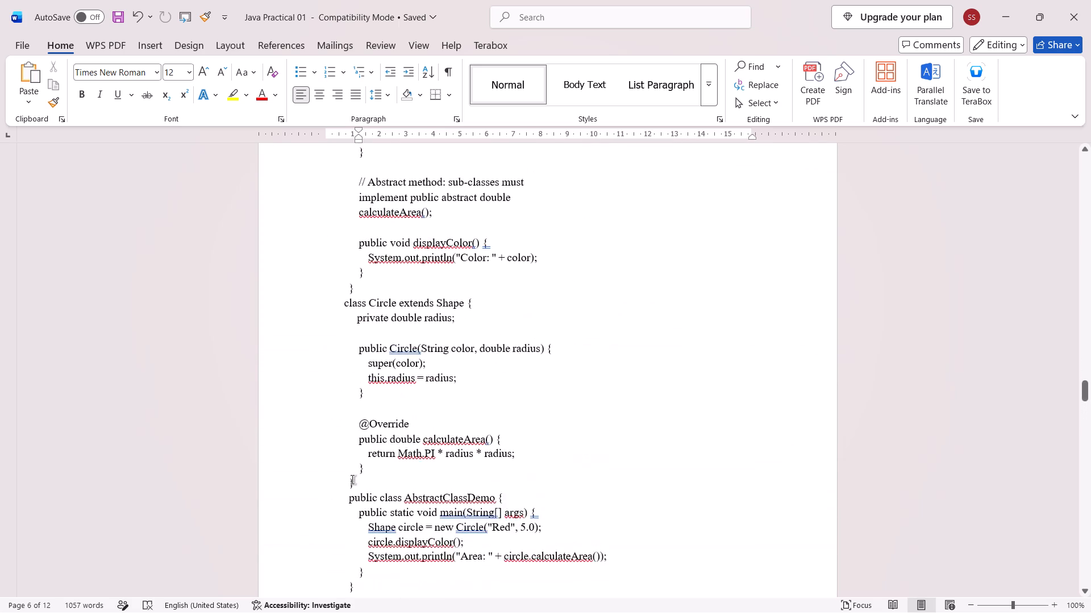
scroll(352, 480, "up", 1)
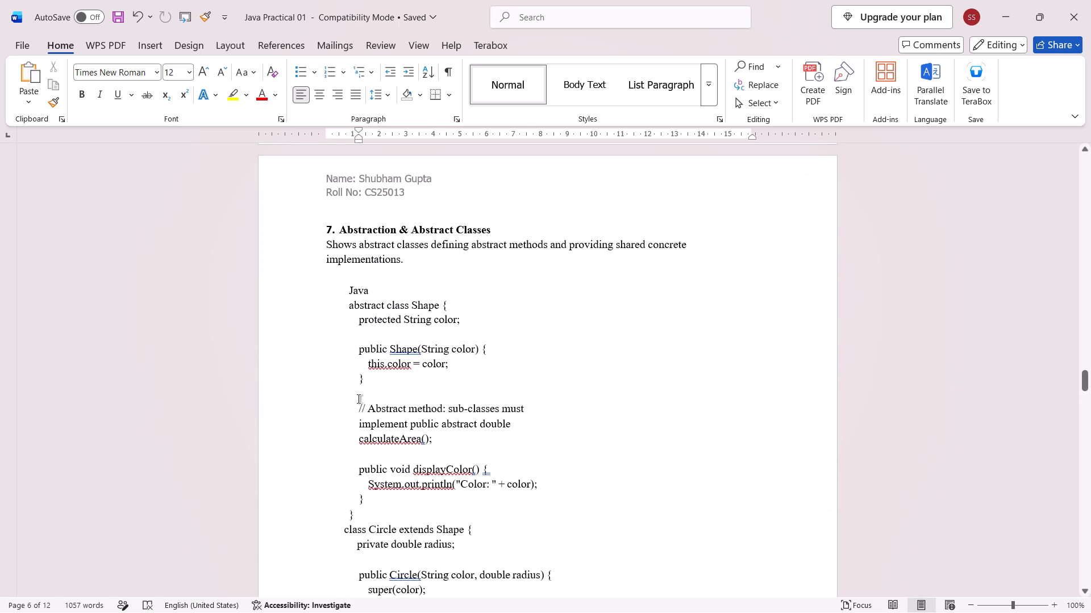
left_click(363, 395)
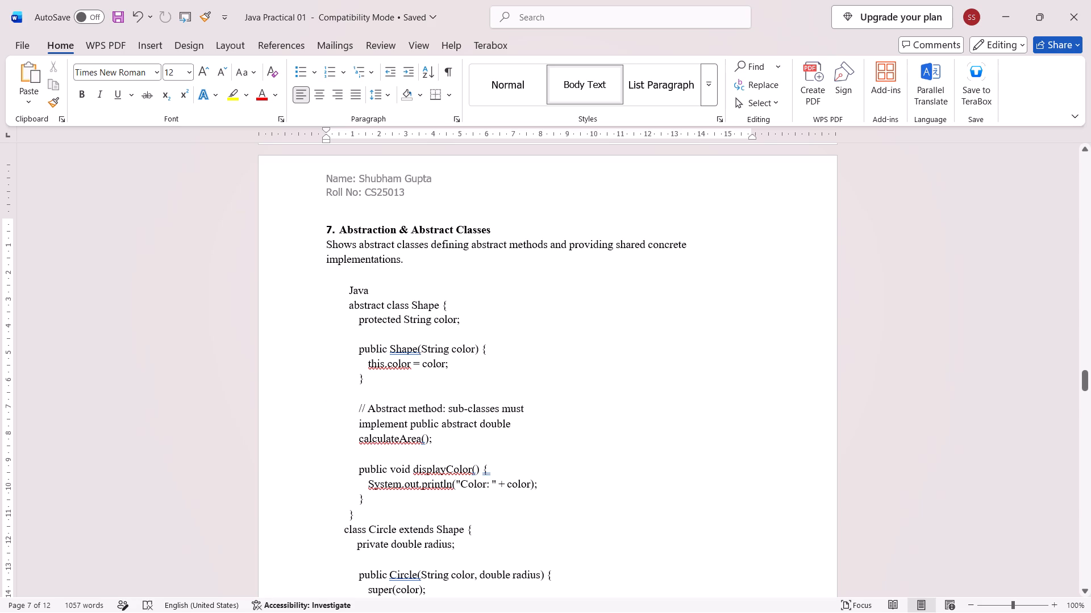
left_click_drag(517, 424, 455, 423)
left_click_drag(455, 423, 349, 412)
key("BackSpace")
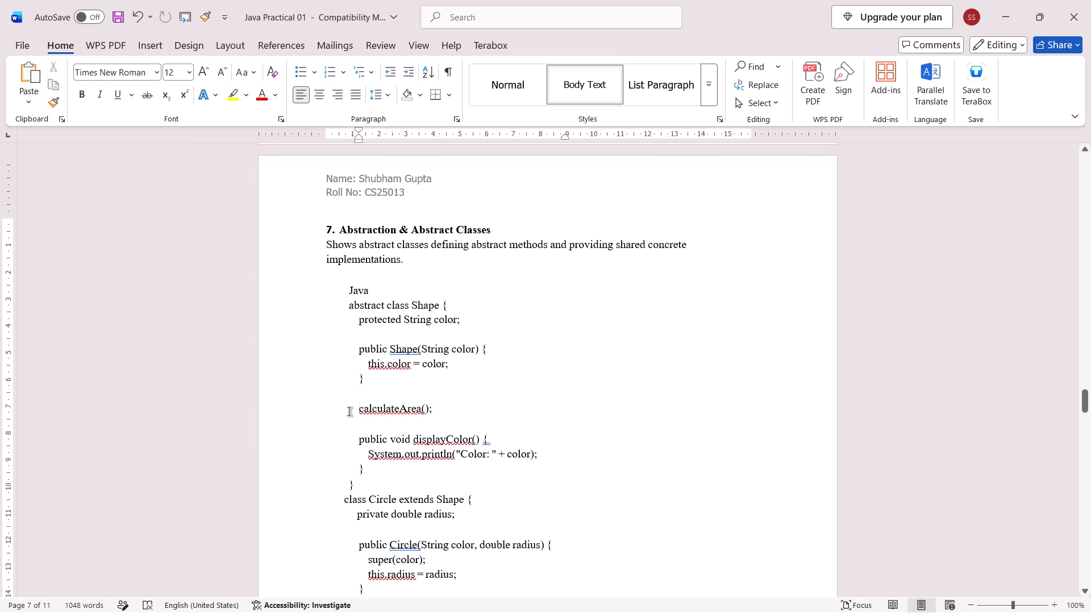
Check the output placement at the end of section 7 and save the document.
scroll(349, 412, "down", 5)
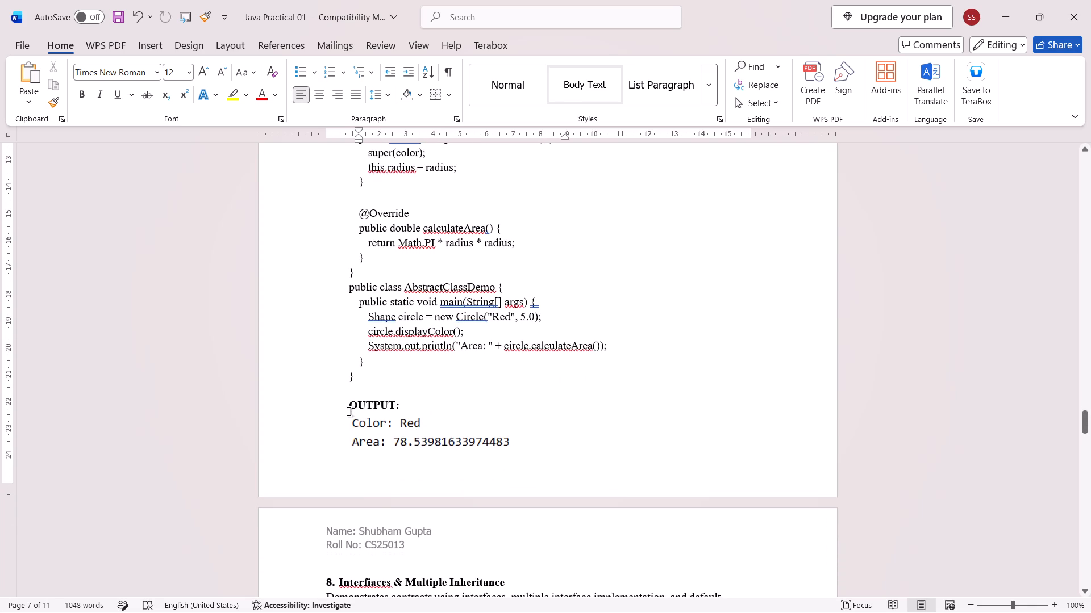
key("ctrl+s")
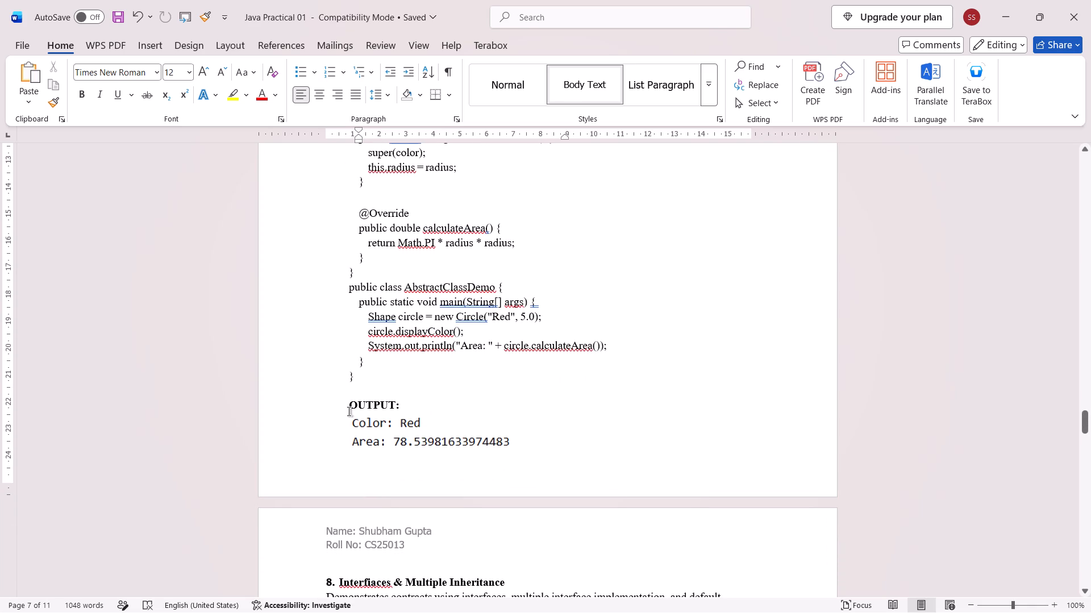
Reduce the gap between section 8's description and its Java listing to a single blank line.
scroll(349, 412, "down", 3)
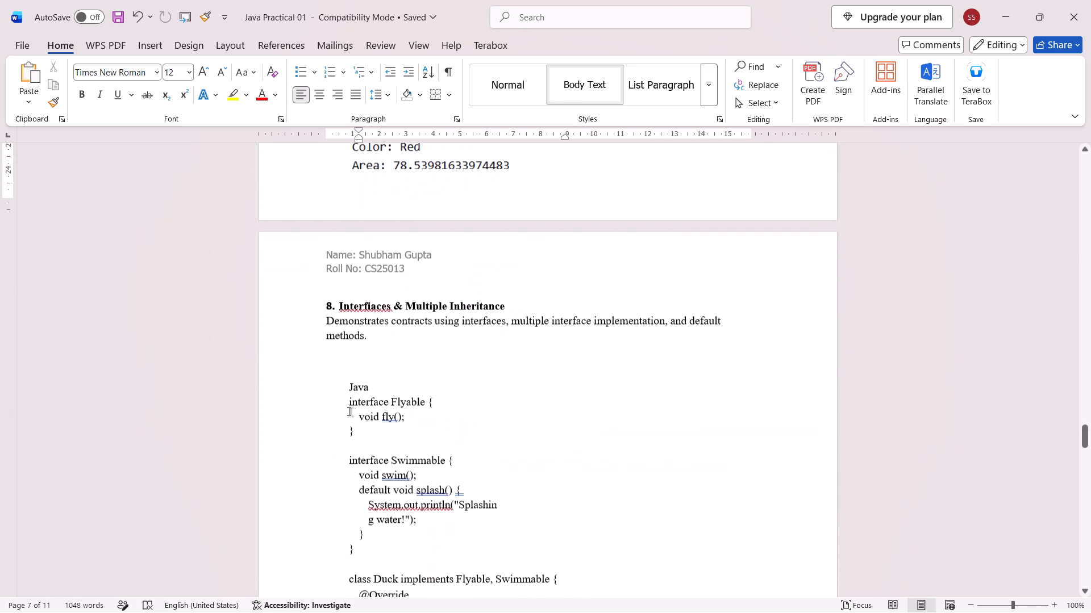
scroll(349, 412, "down", 1)
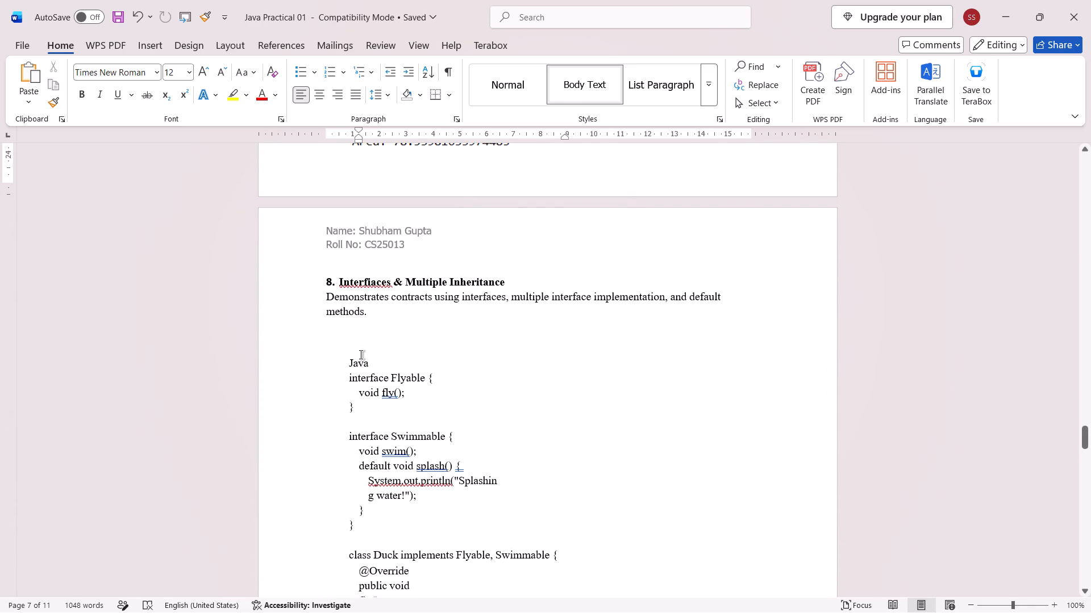
left_click(361, 355)
key("BackSpace")
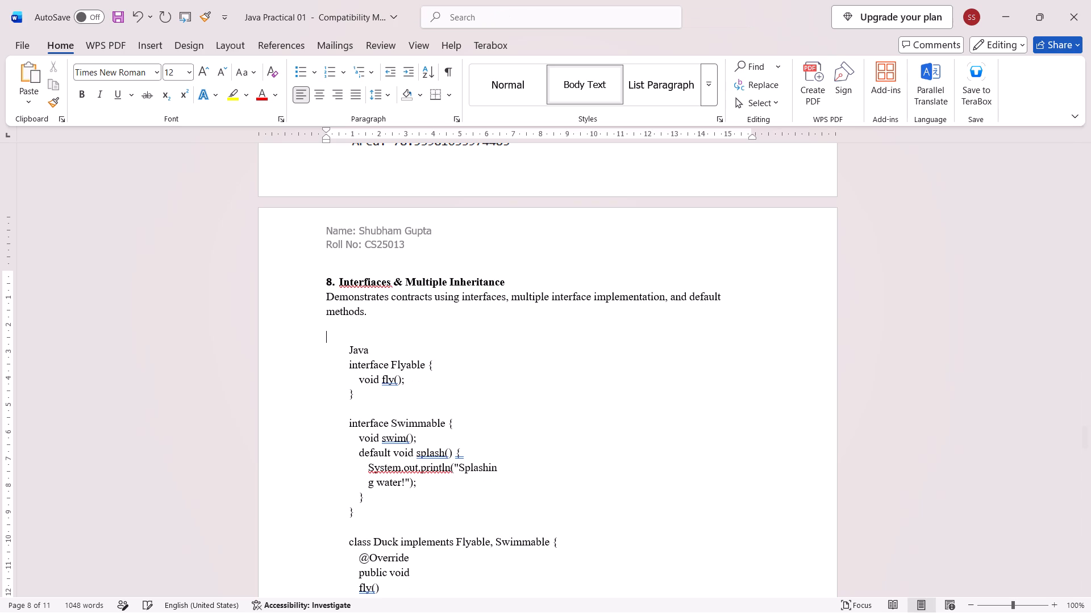
scroll(361, 355, "down", 1)
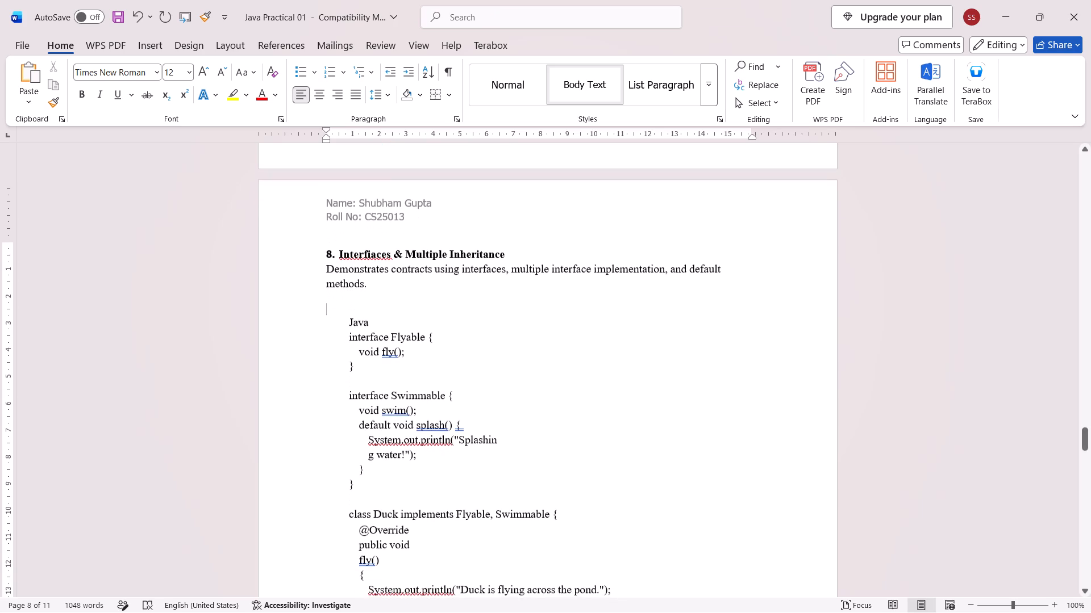
key("BackSpace")
key("Return")
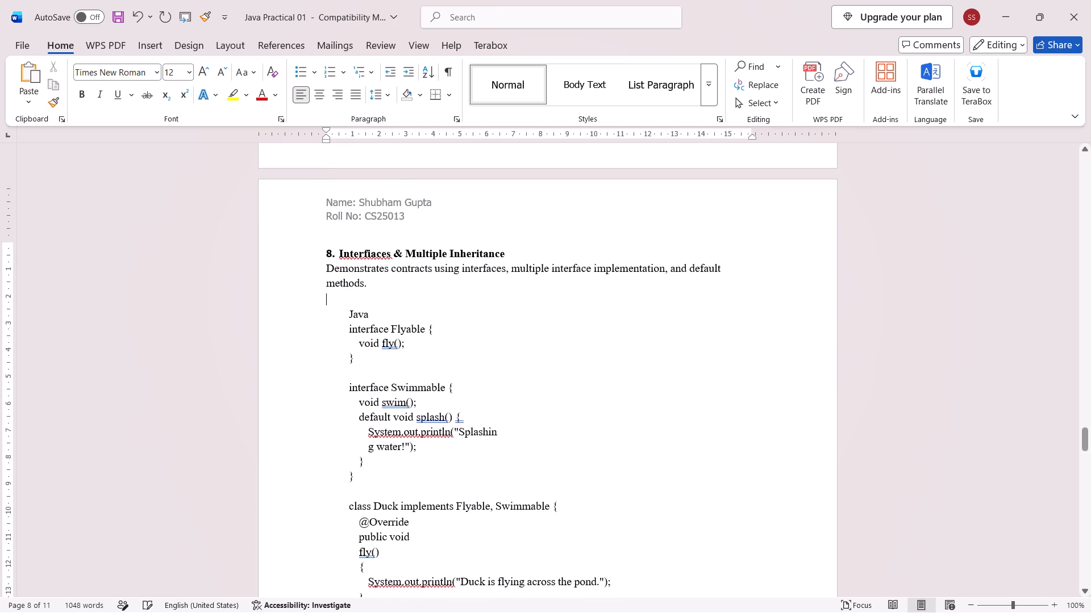
In section 8's listing, delete the blank line and the closing brace directly before public class InterfaceDemo.
scroll(361, 355, "down", 3)
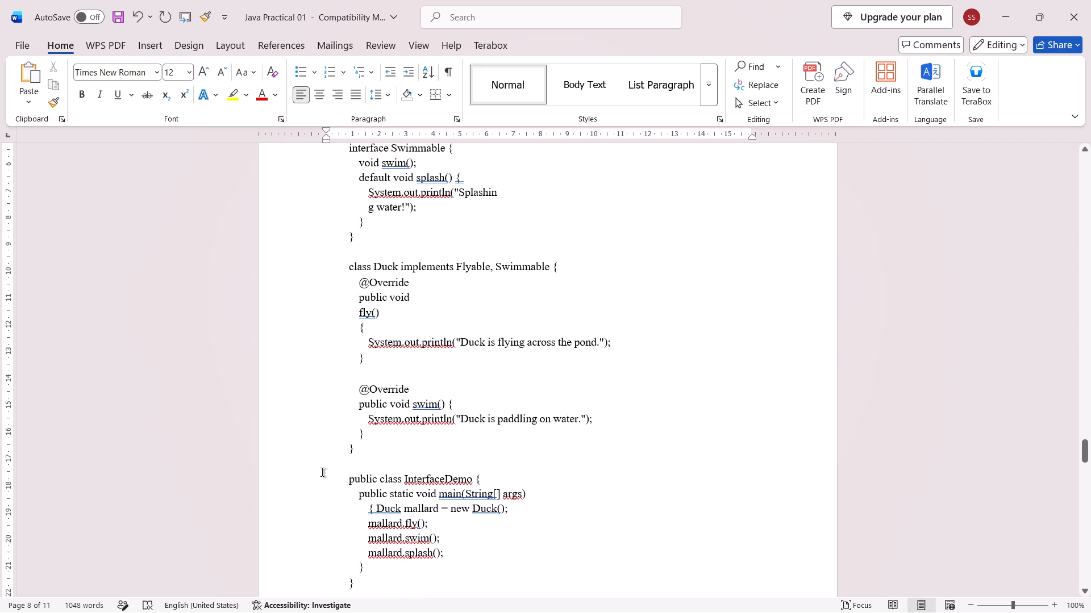
left_click(360, 463)
key("BackSpace")
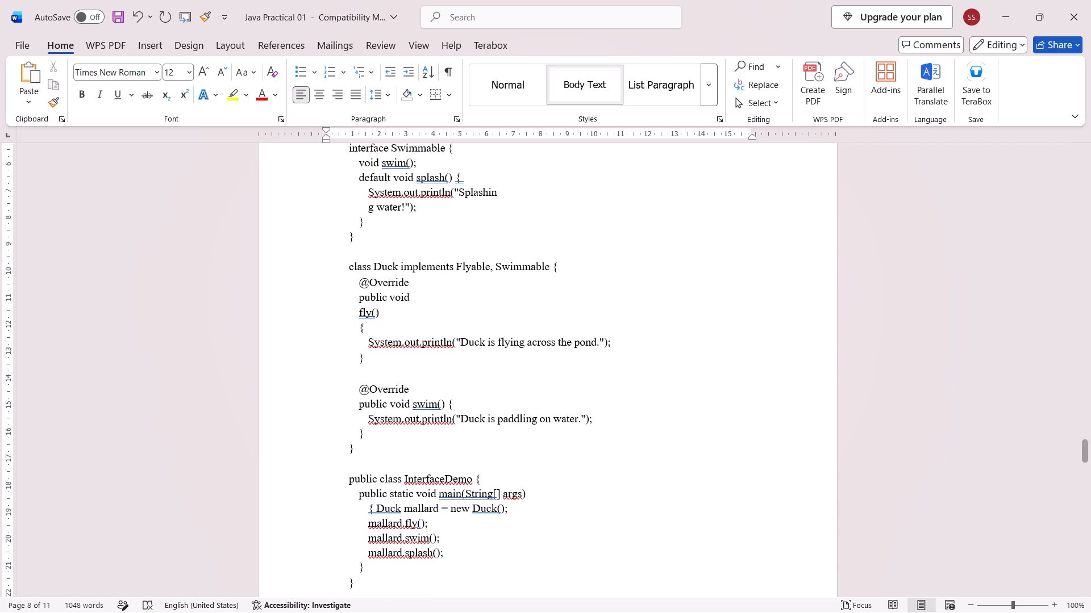
key("BackSpace")
key("BackSpace")
key("BackSpace")
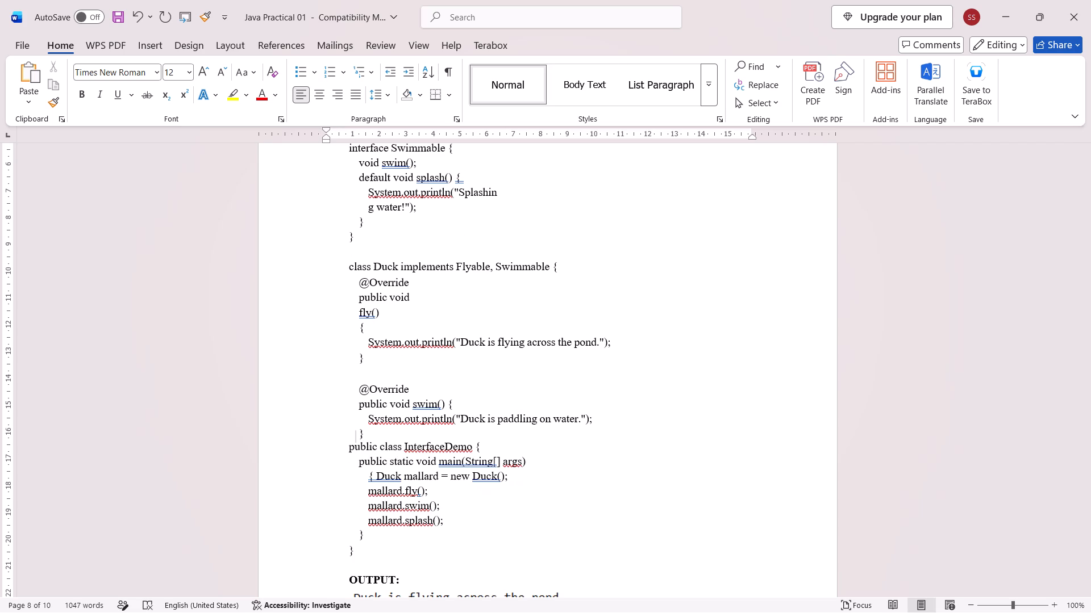
Save the Java Practical 01 document.
key("ctrl+s")
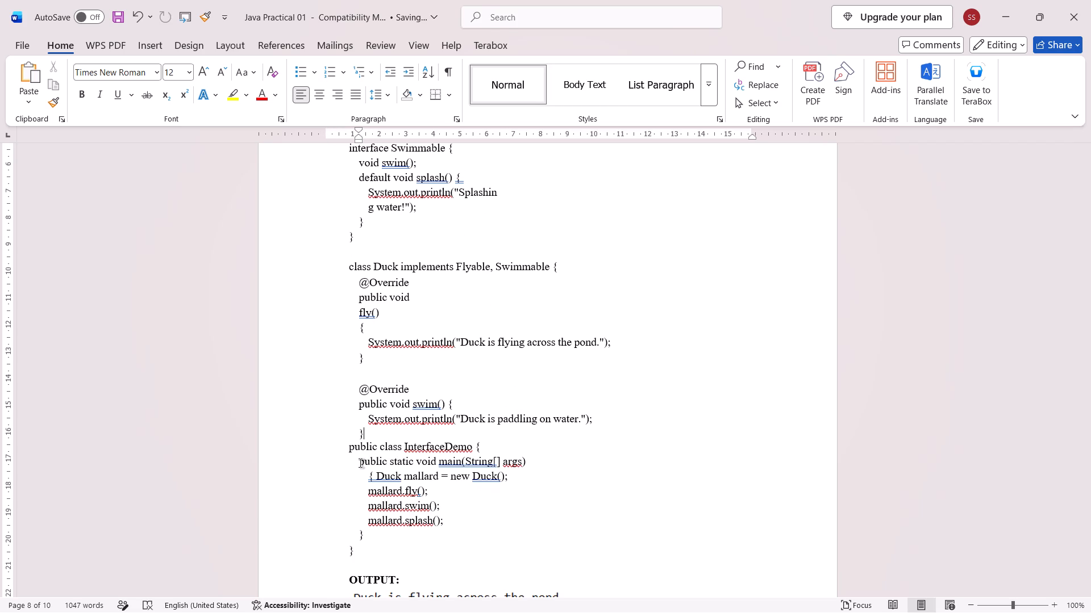
Delete the blank line and the Swimmable interface's closing brace directly before class Duck in section 8's listing.
scroll(360, 463, "up", 1)
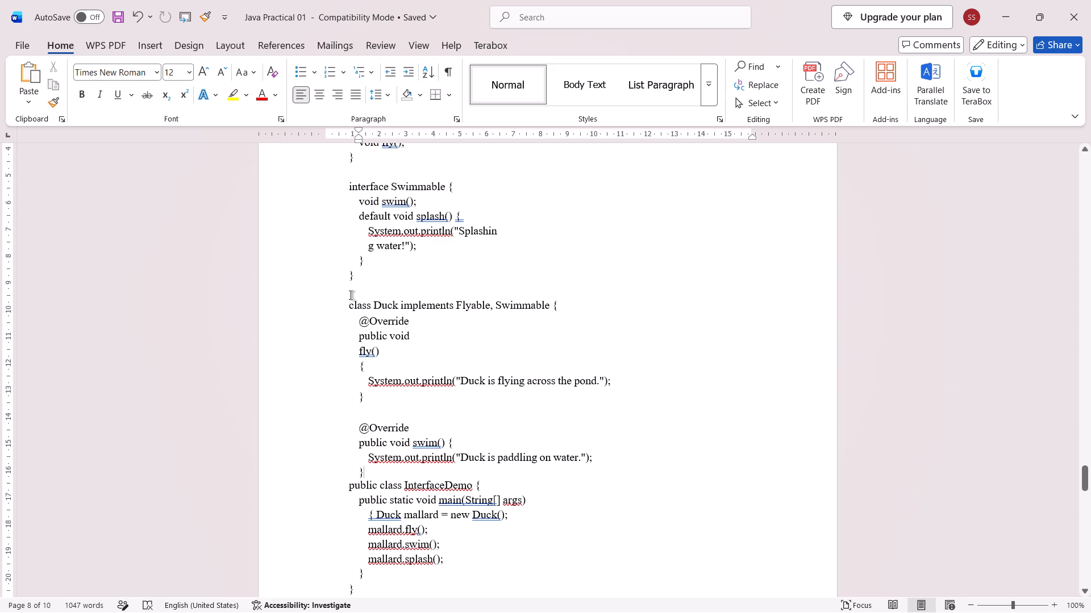
left_click(353, 289)
key("BackSpace")
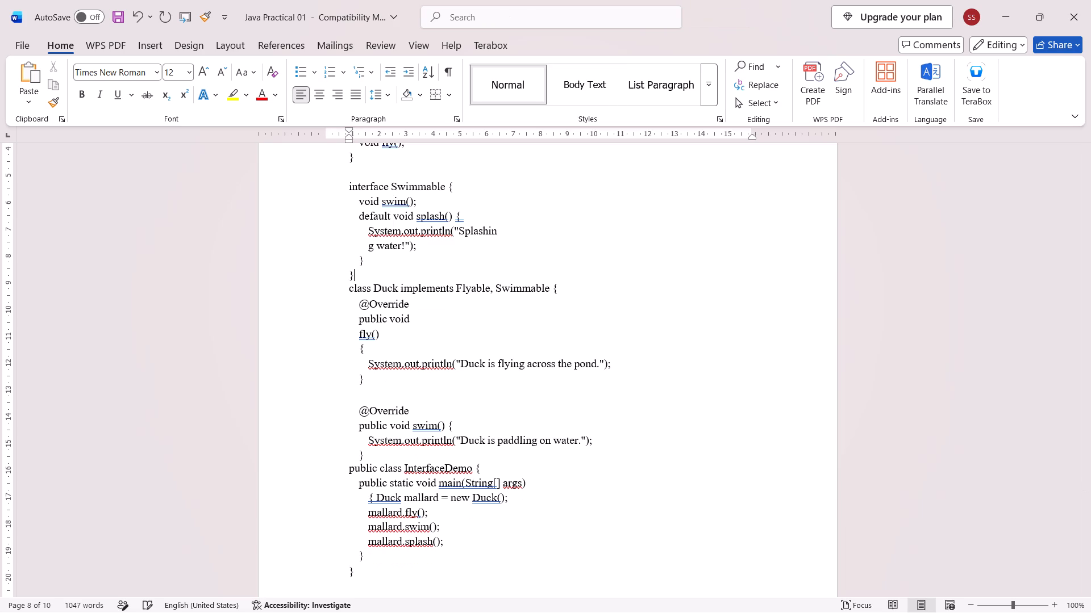
key("BackSpace")
key("BackSpace")
key("BackSpace")
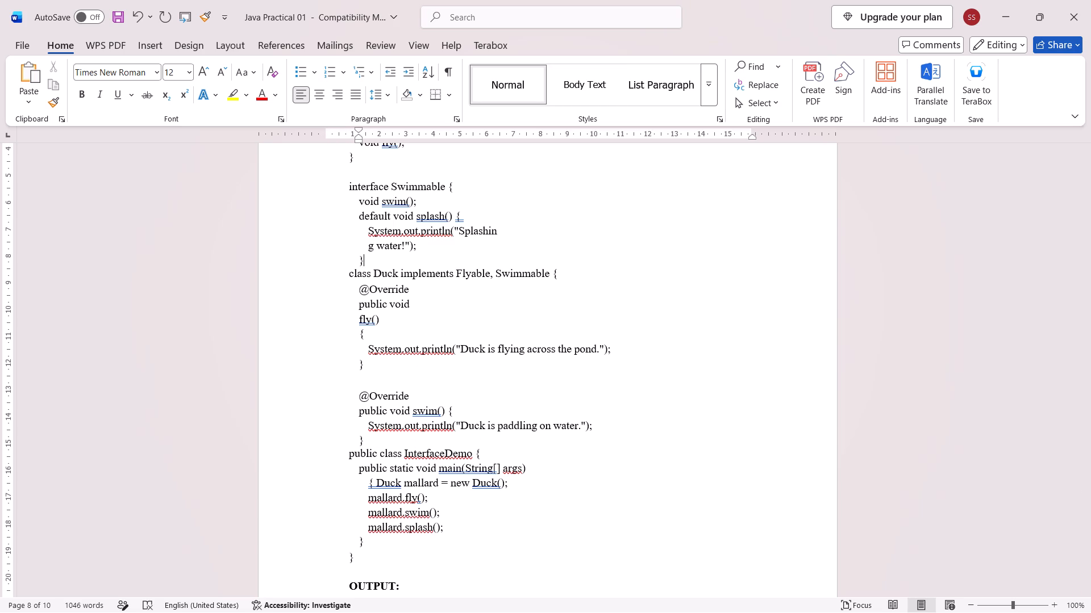
Check the output placement at the end of section 8 and save the document.
scroll(353, 289, "down", 2)
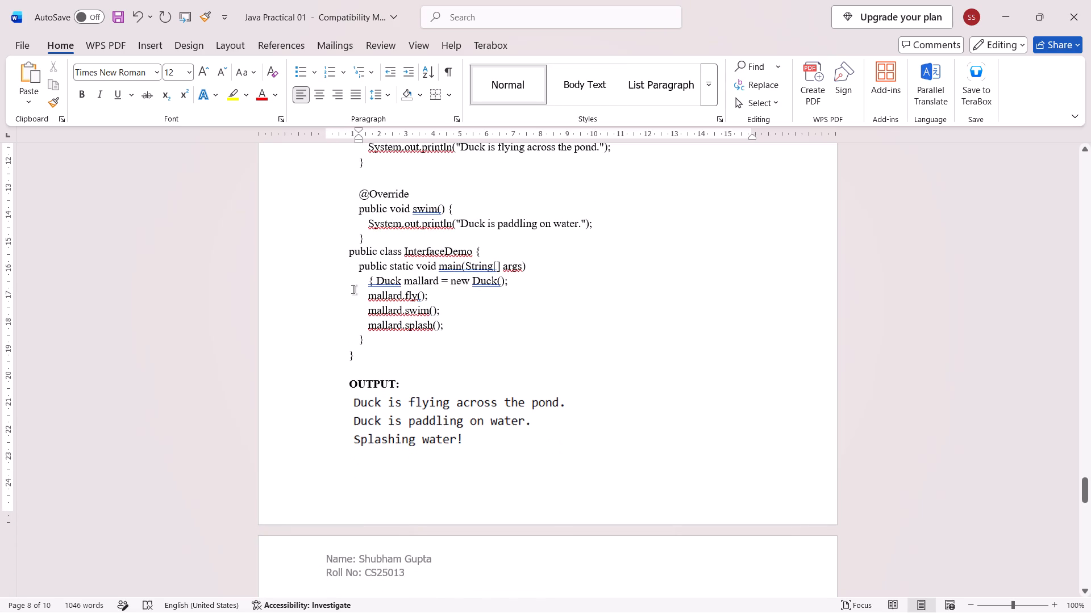
key("ctrl+s")
scroll(353, 289, "down", 3)
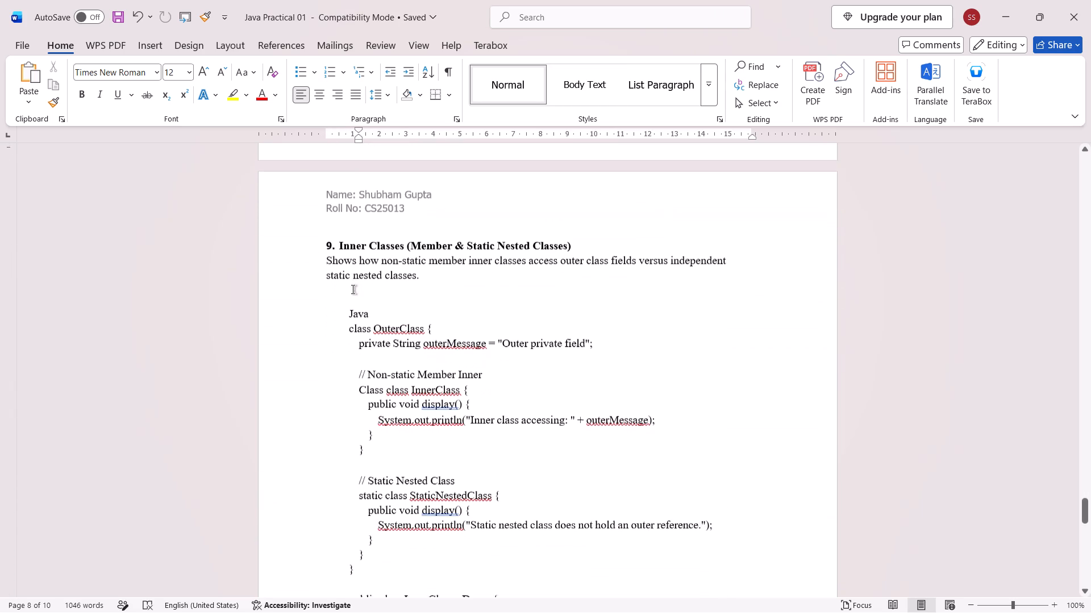
Check the code listings and output placement in sections 9 and 10 of Java Practical 01, and save the document.
scroll(353, 289, "down", 4)
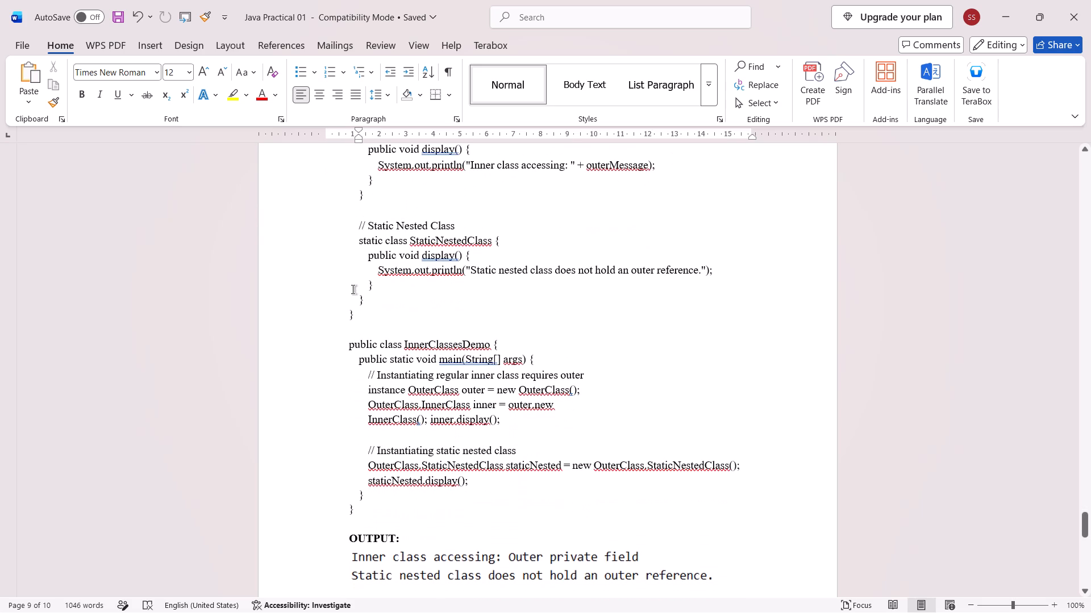
scroll(353, 289, "down", 6)
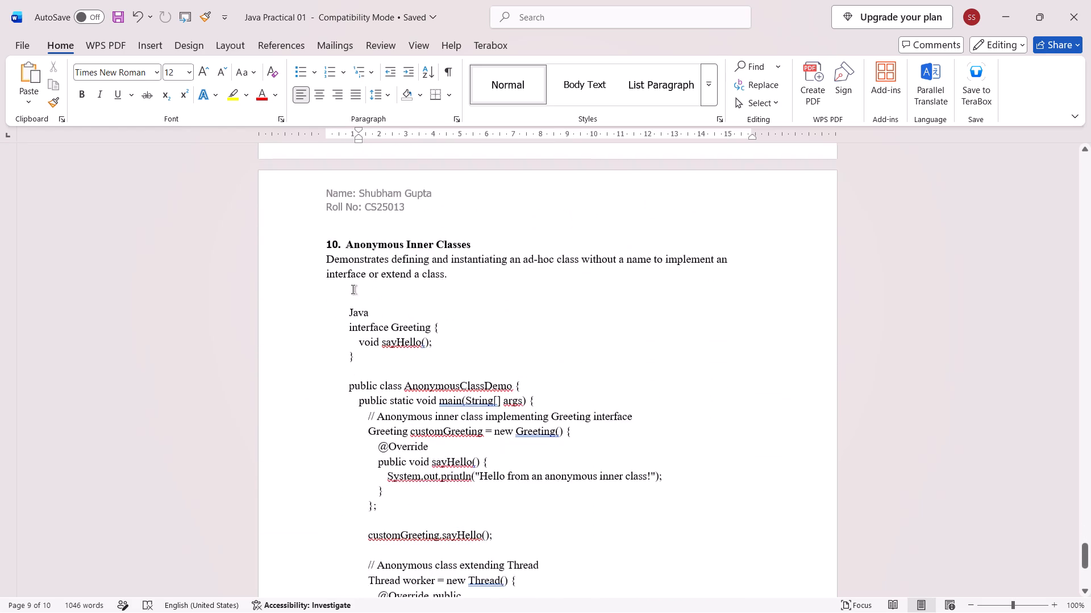
scroll(353, 289, "down", 6)
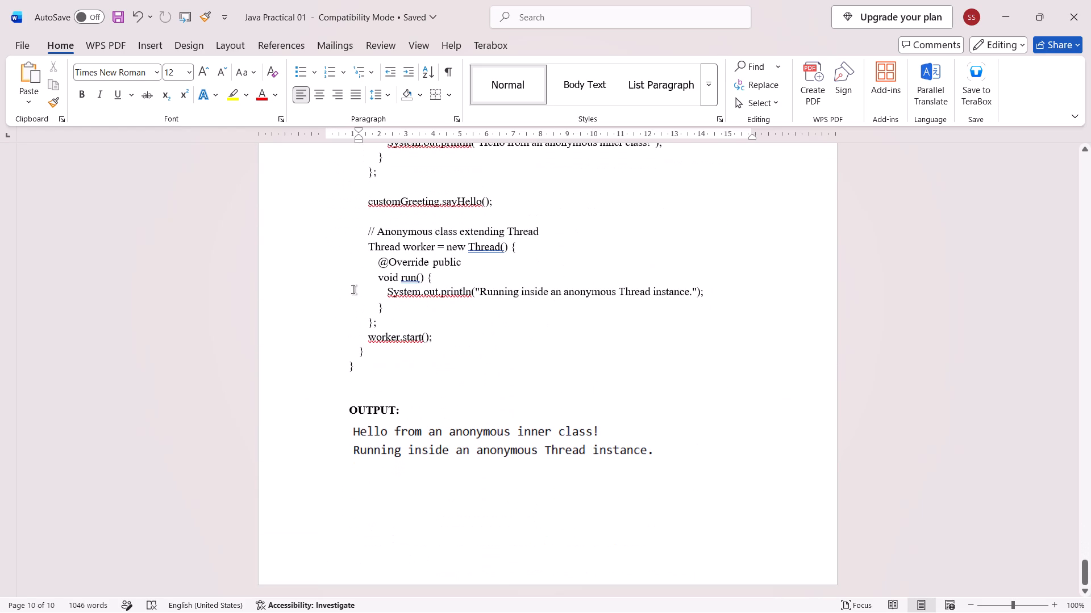
scroll(353, 289, "up", 1)
key("ctrl+s")
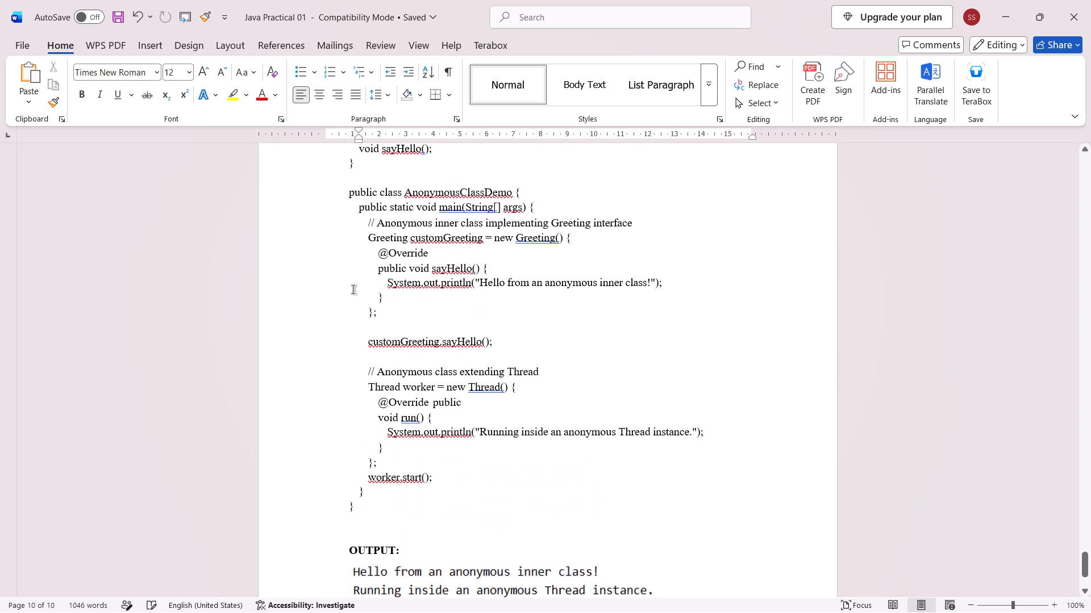
Review the page layout and headers from section 10 back to the Practical 1 title page, and save the document.
scroll(353, 289, "up", 4)
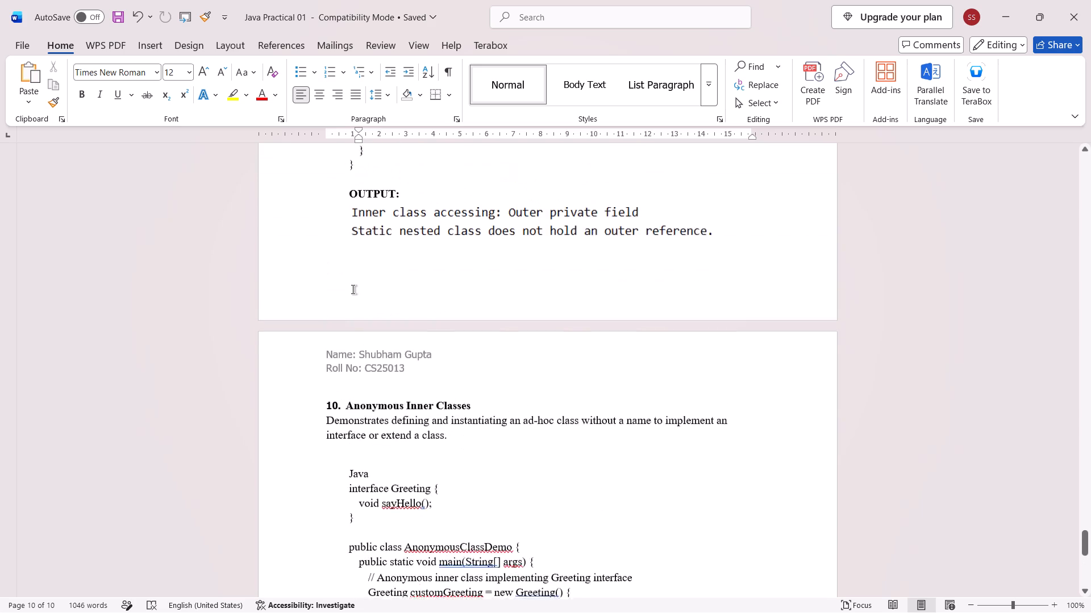
scroll(353, 289, "up", 6)
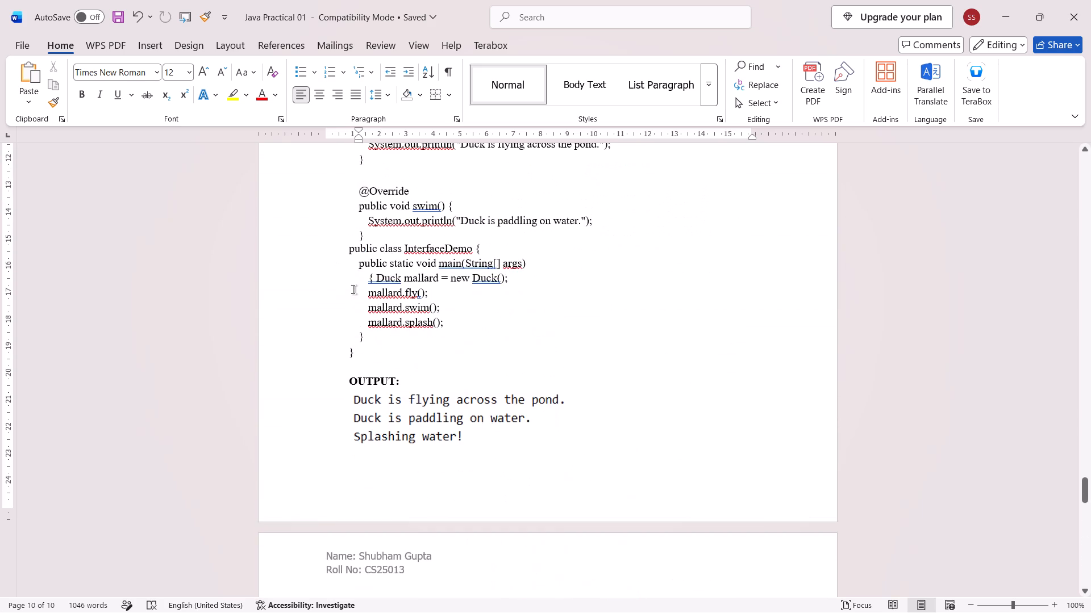
scroll(353, 289, "up", 18)
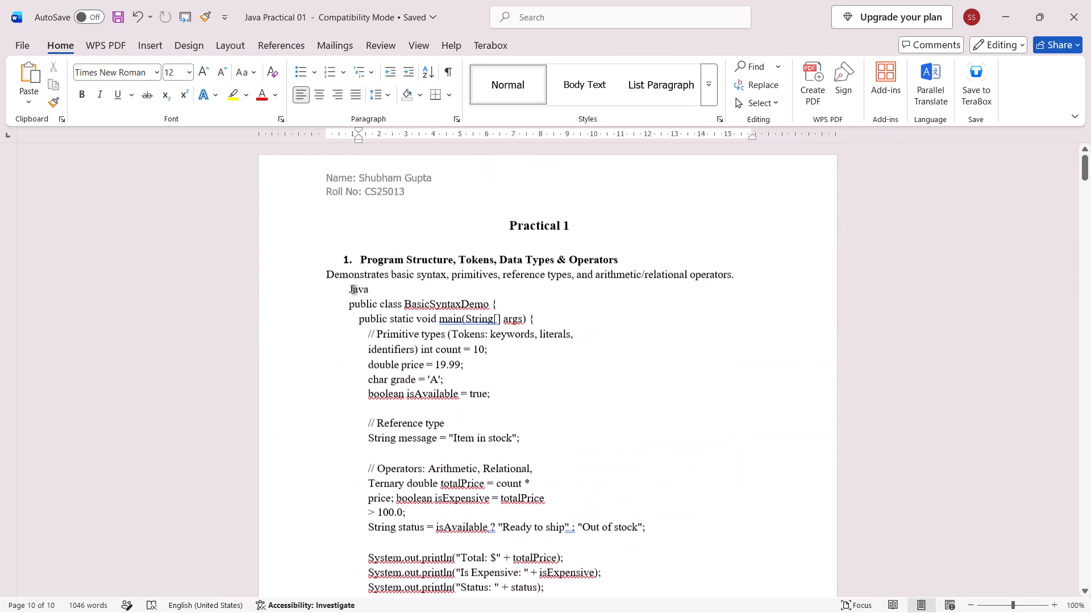
scroll(353, 289, "up", 13)
scroll(353, 289, "down", 1)
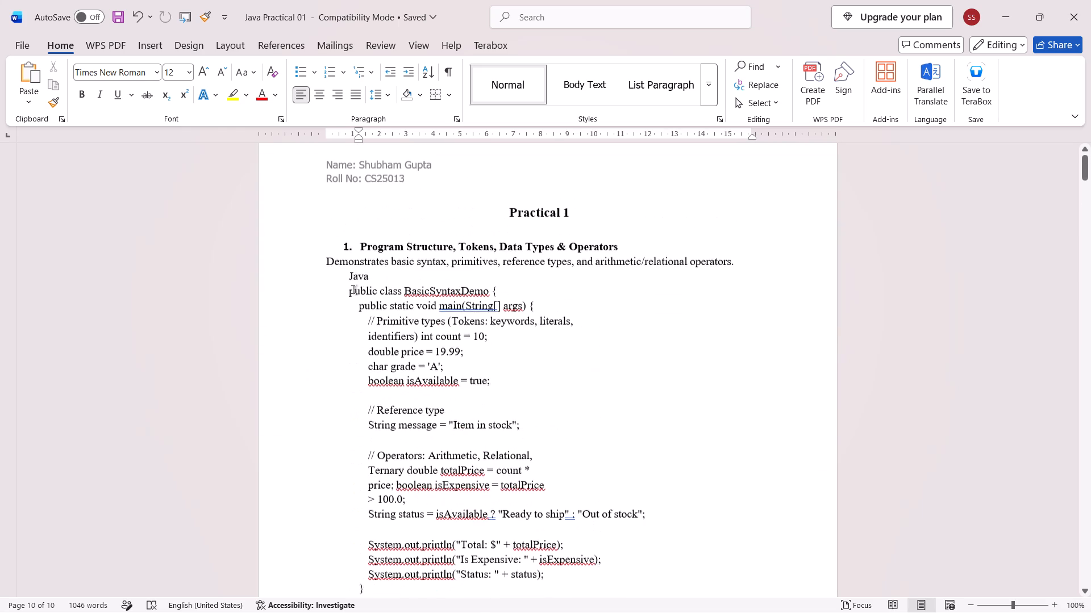
key("ctrl+s")
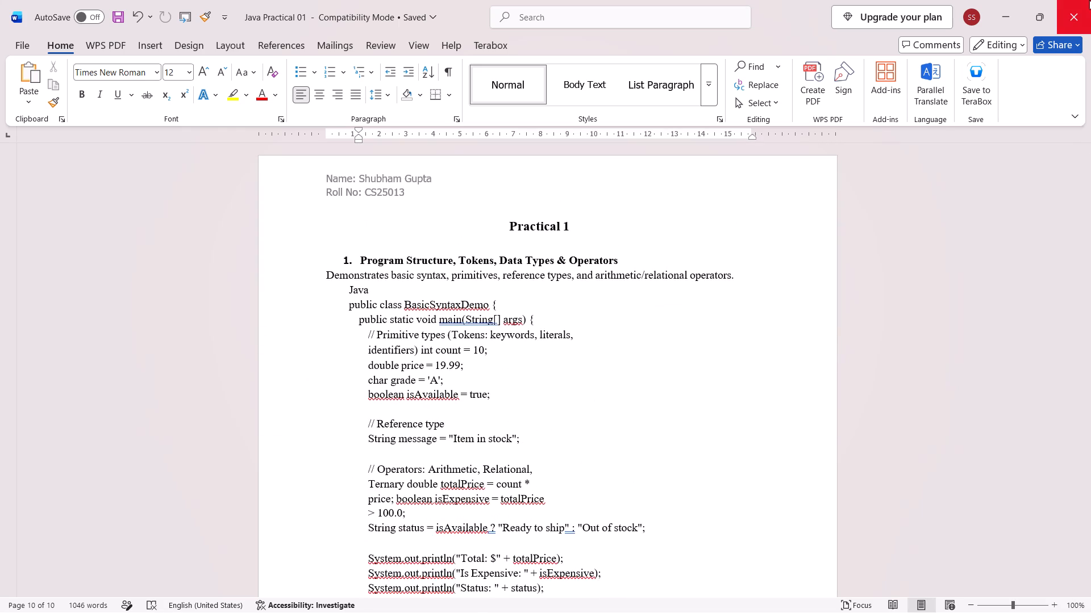
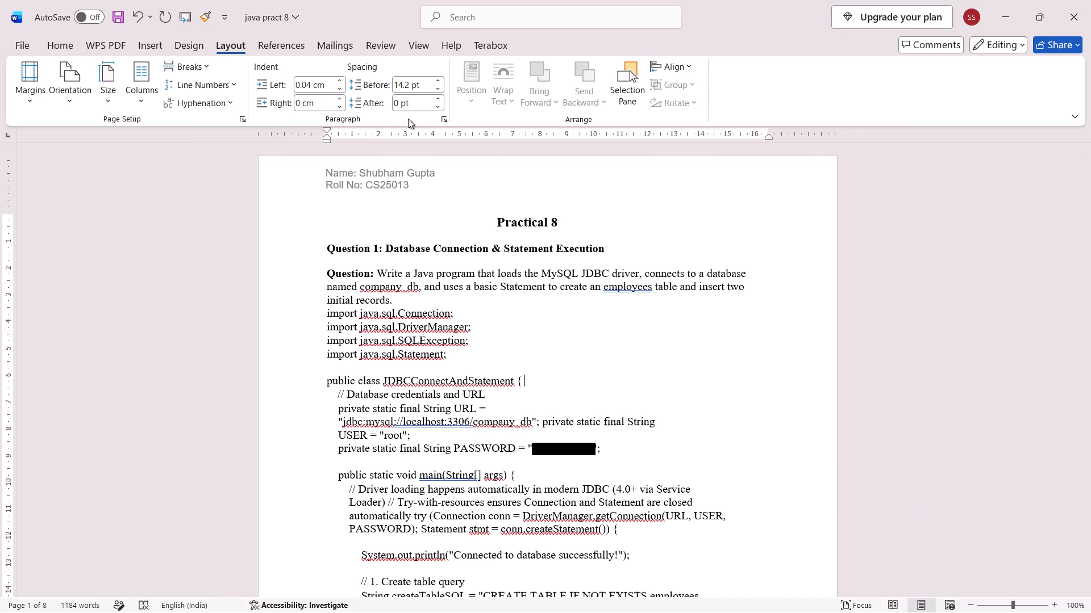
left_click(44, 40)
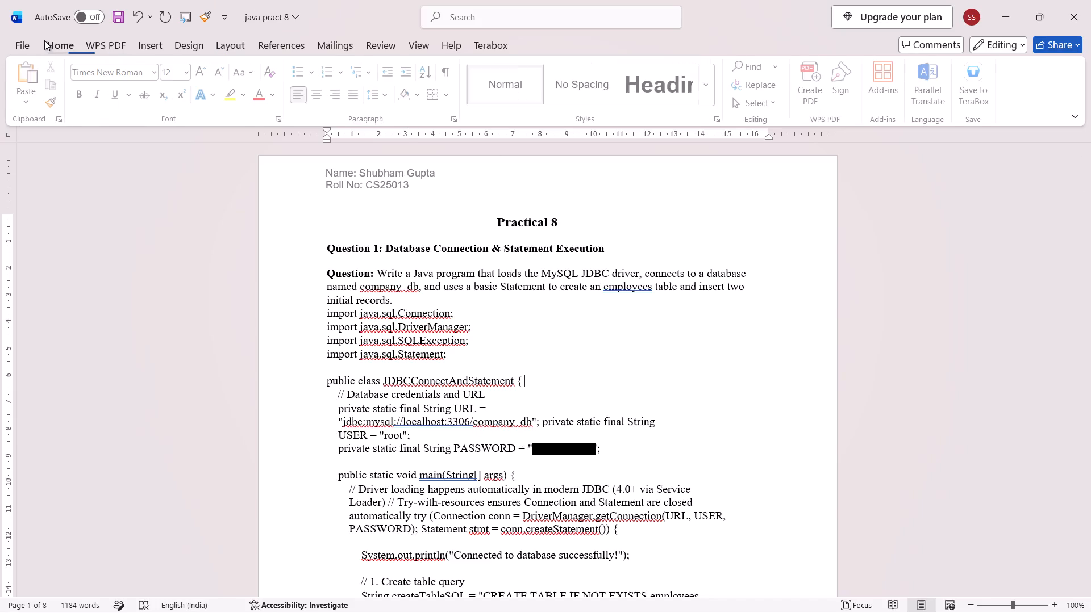
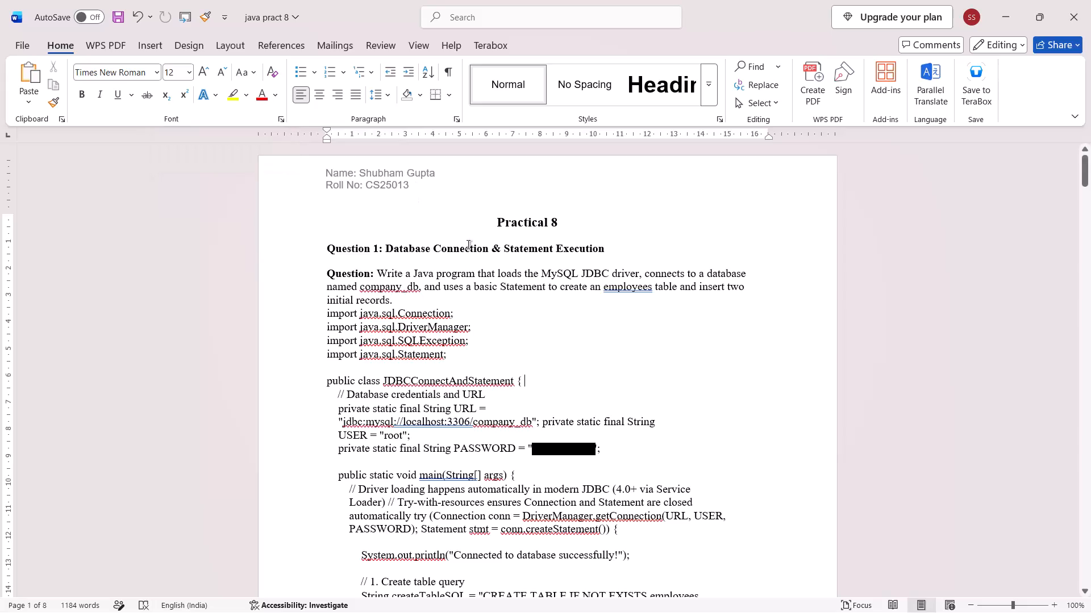
Check the page layout of Question 1's listing and output in the Practical 8 document.
left_click(556, 325)
scroll(649, 200, "down", 4)
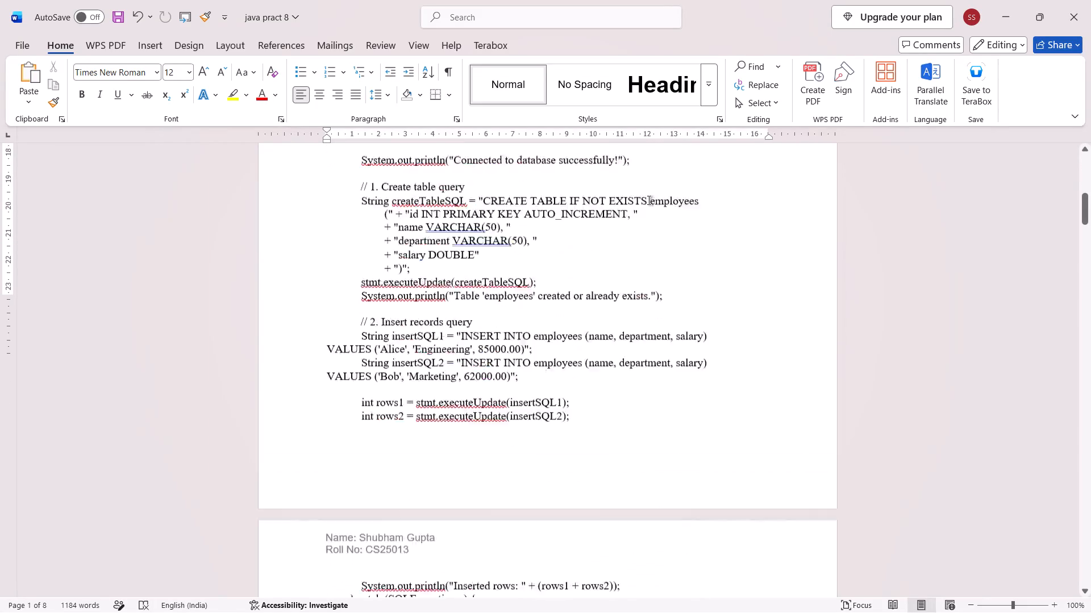
scroll(649, 200, "down", 1)
scroll(769, 11, "down", 5)
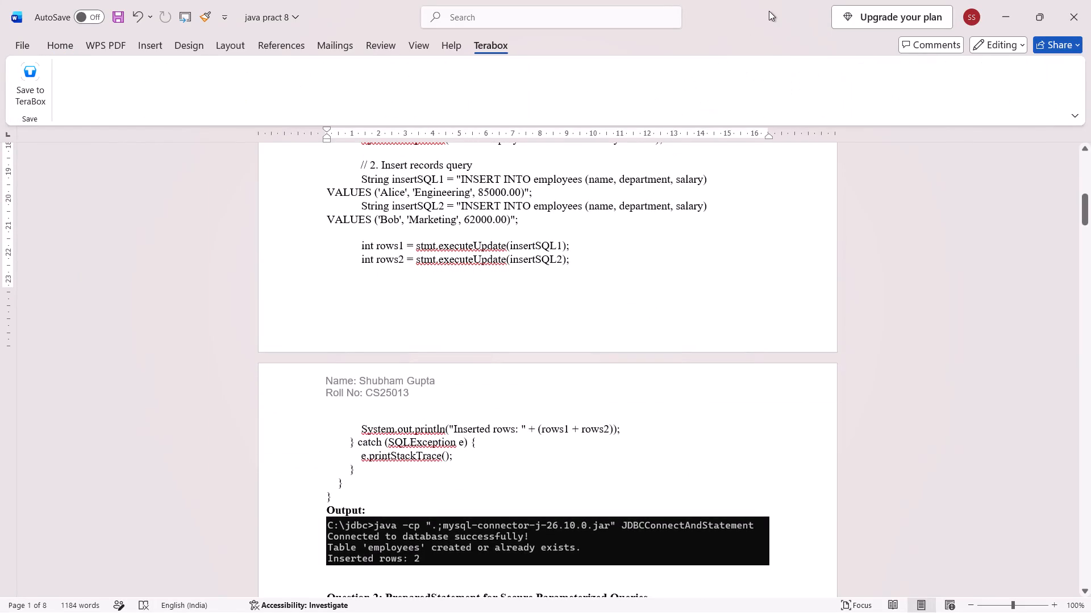
Save a copy of the Practical 8 document in the DAA & OOPs folder under the name java pract 08.
left_click_drag(539, 243, 41, 57)
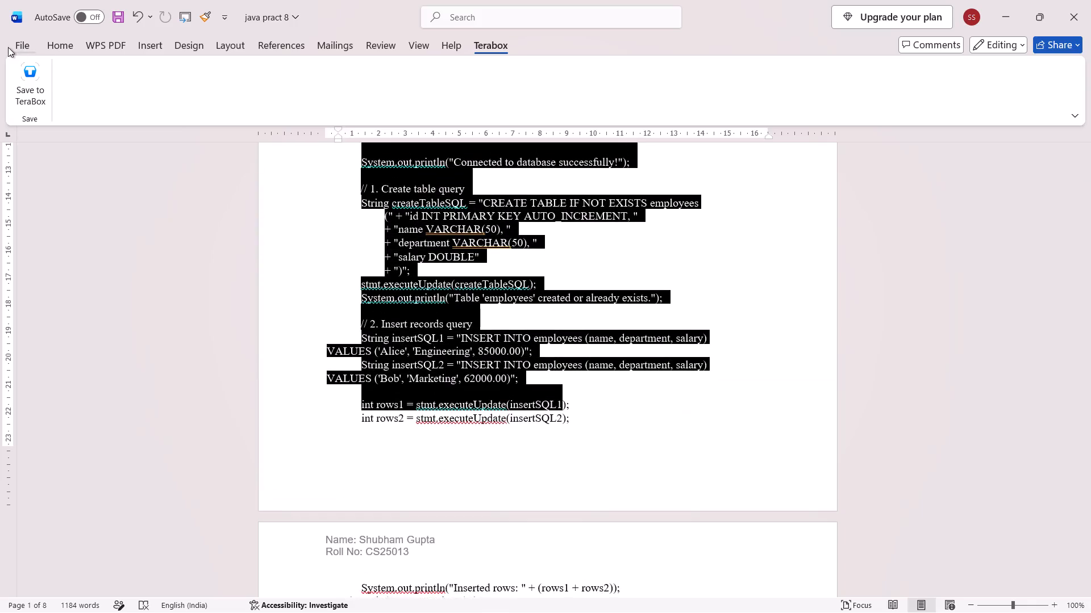
left_click(8, 47)
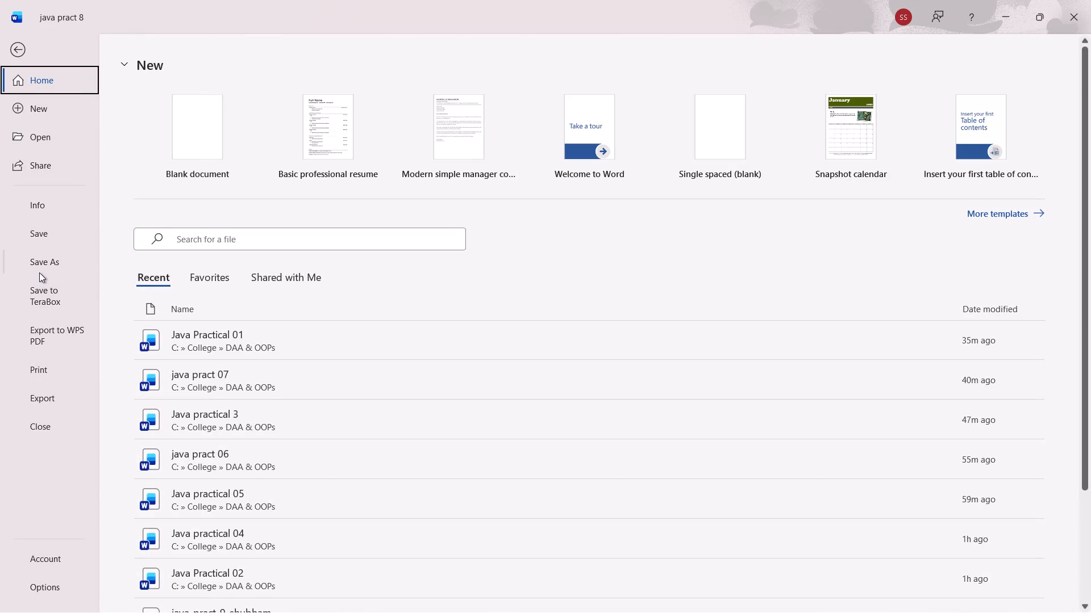
left_click(39, 272)
left_click(243, 392)
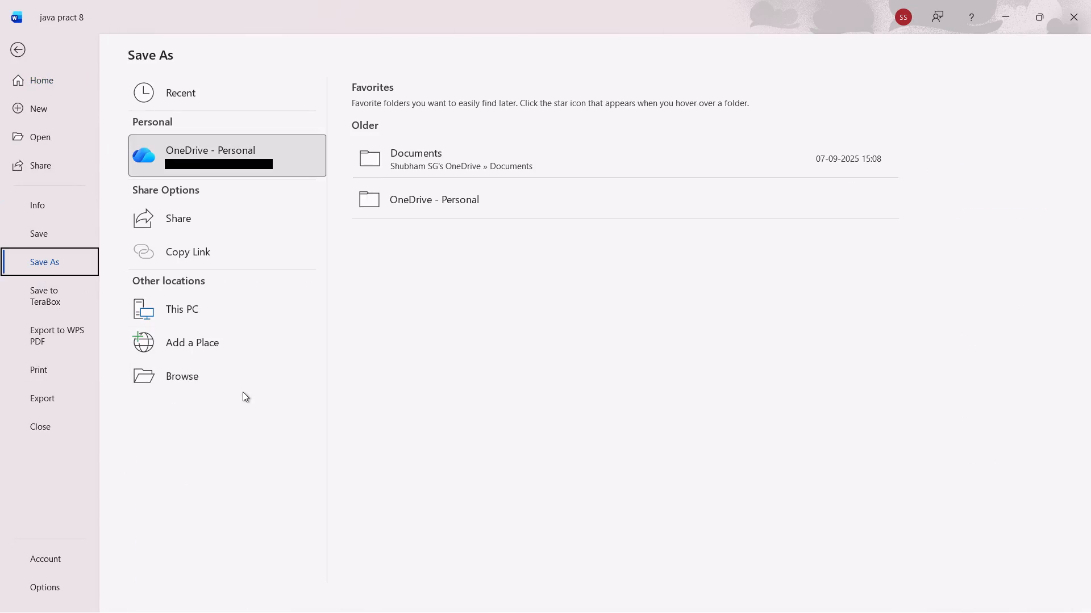
left_click(258, 391)
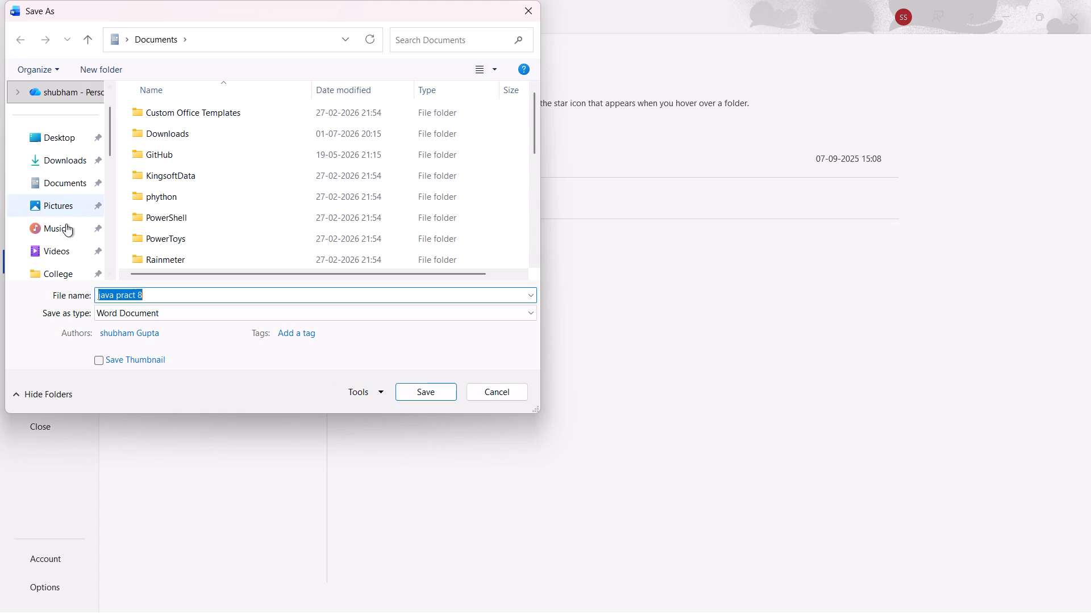
scroll(66, 224, "down", 1)
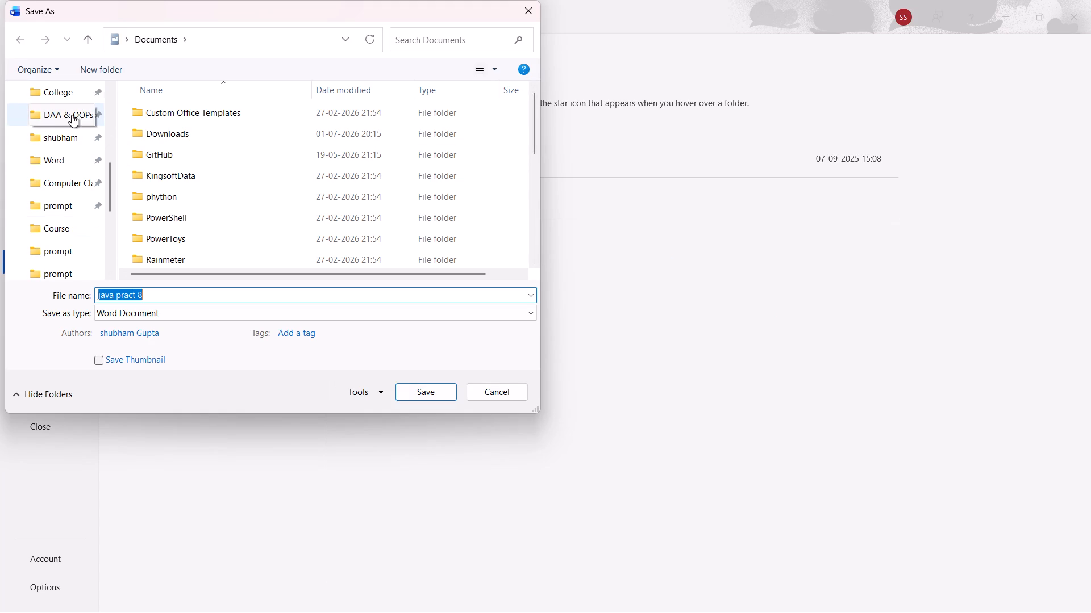
left_click(63, 125)
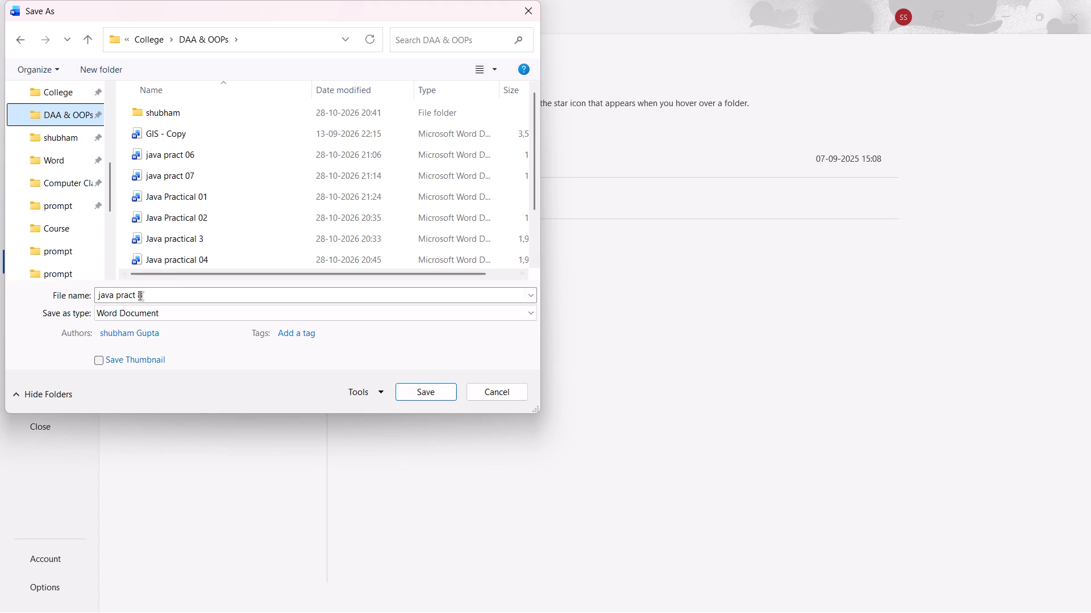
double_click(139, 296)
left_click(139, 296)
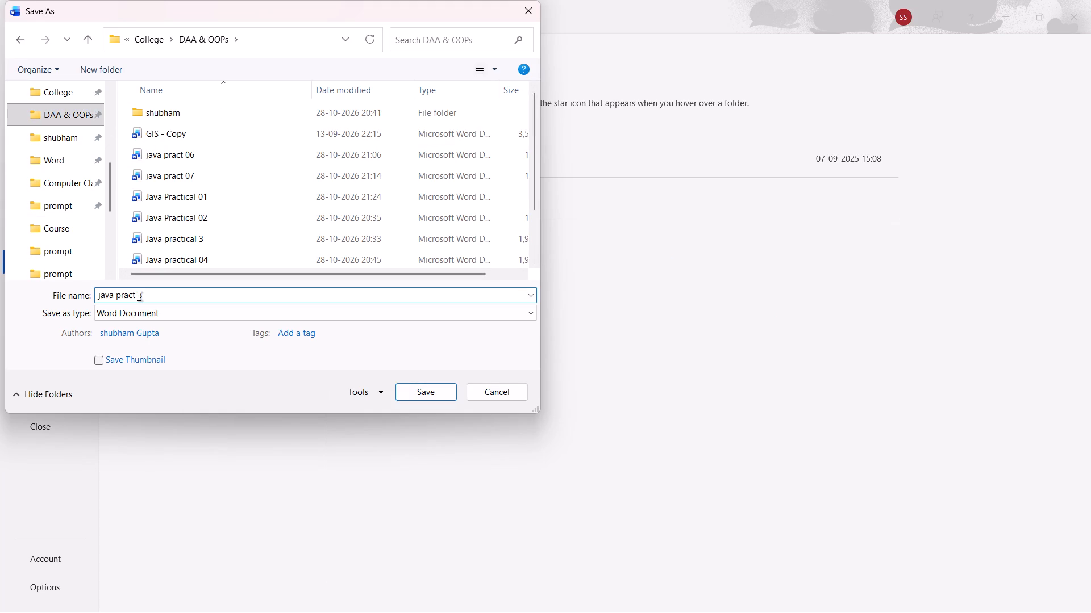
key("0")
left_click(432, 392)
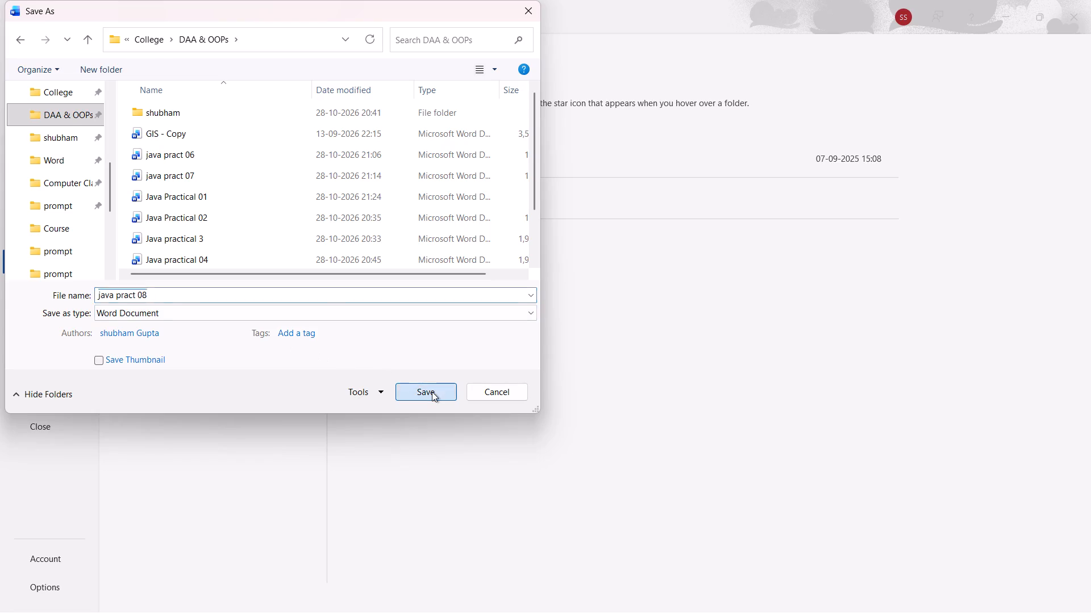
Insert two blank lines before Question 3's Output: heading to move it onto the next page with its output screenshot.
left_click(635, 451)
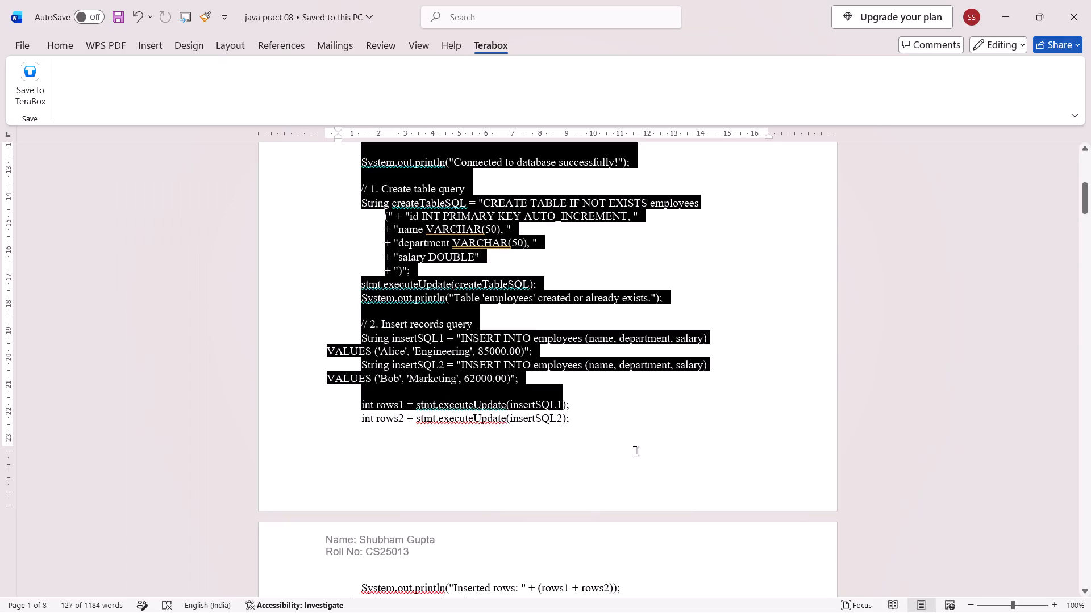
scroll(635, 451, "down", 4)
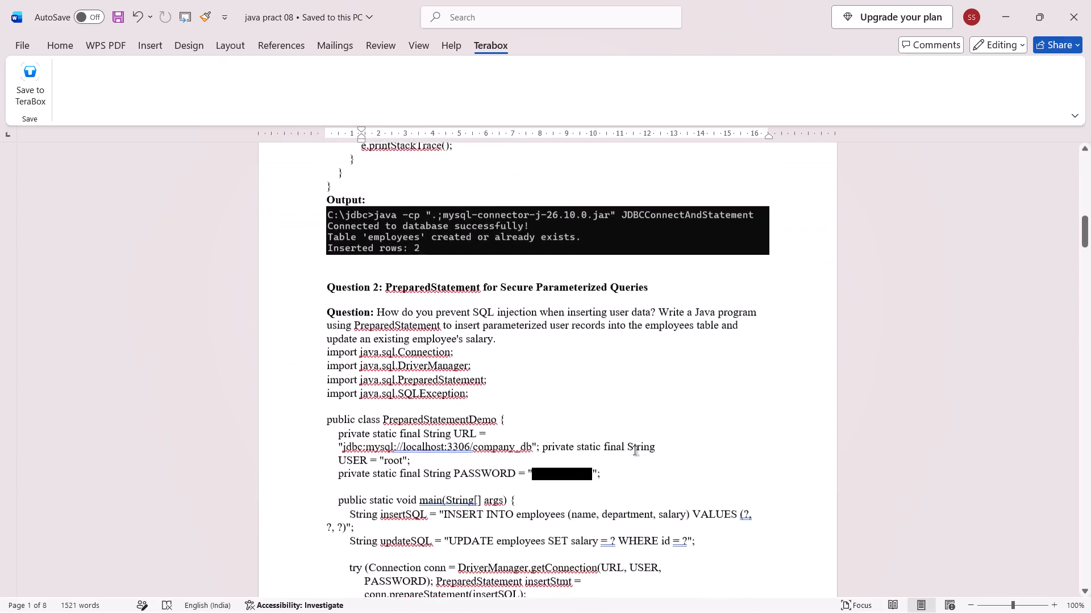
scroll(635, 451, "down", 4)
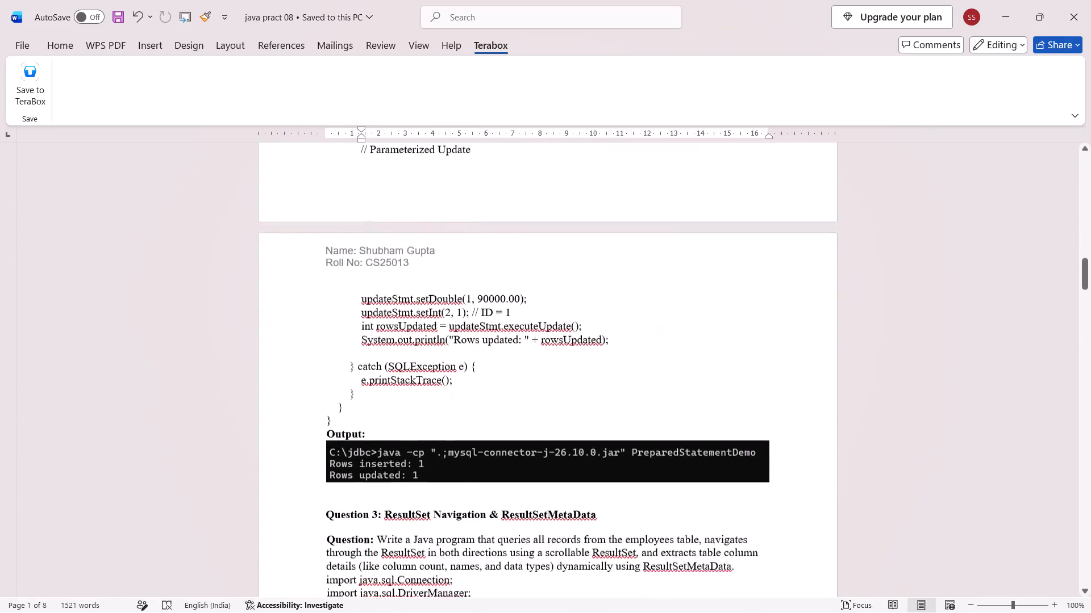
scroll(635, 451, "down", 2)
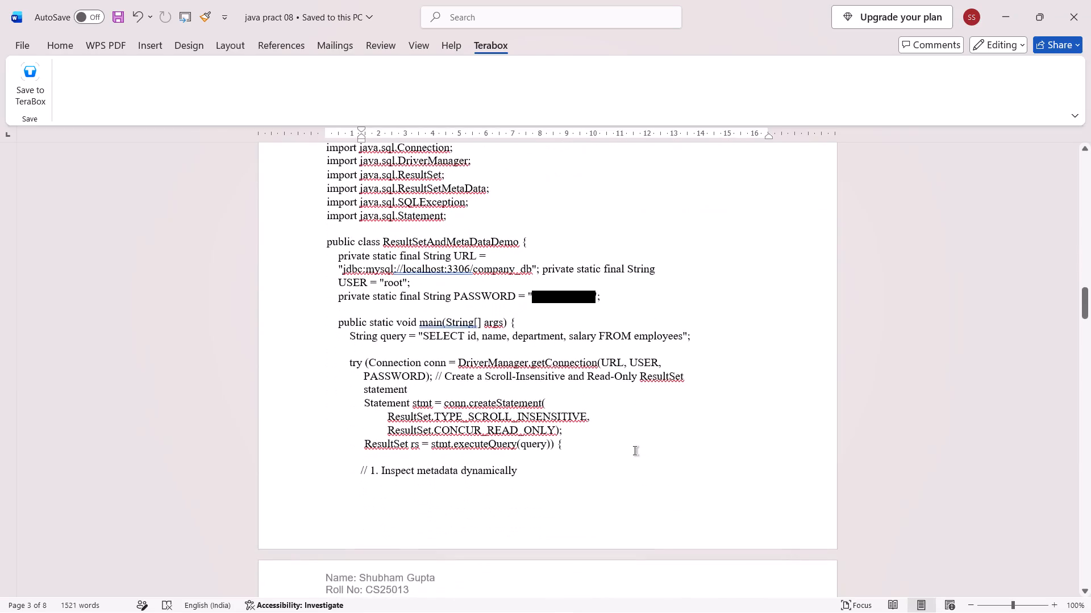
scroll(635, 451, "down", 2)
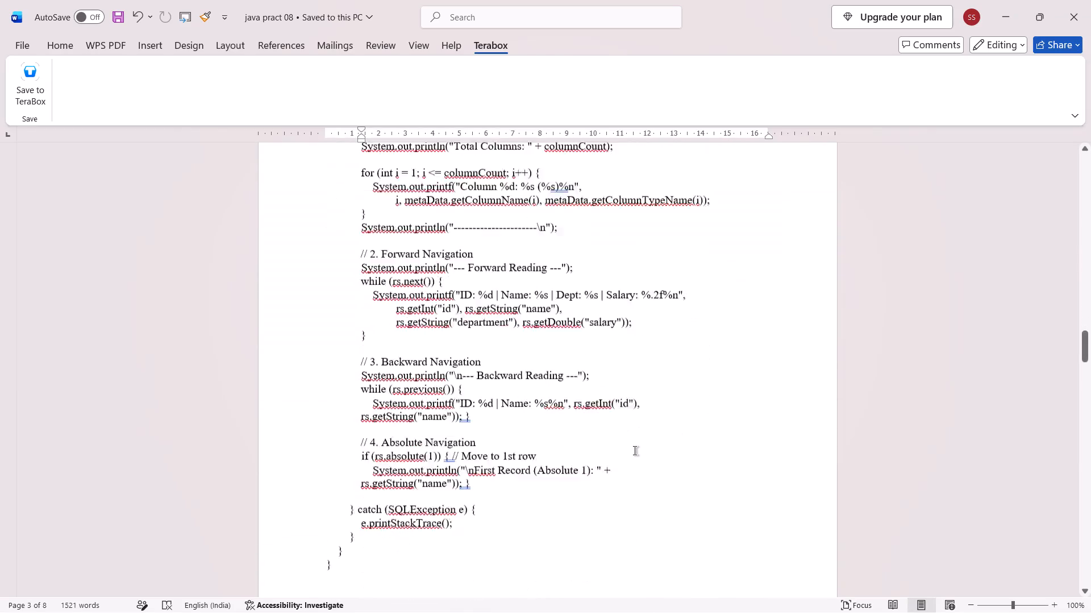
scroll(635, 451, "down", 3)
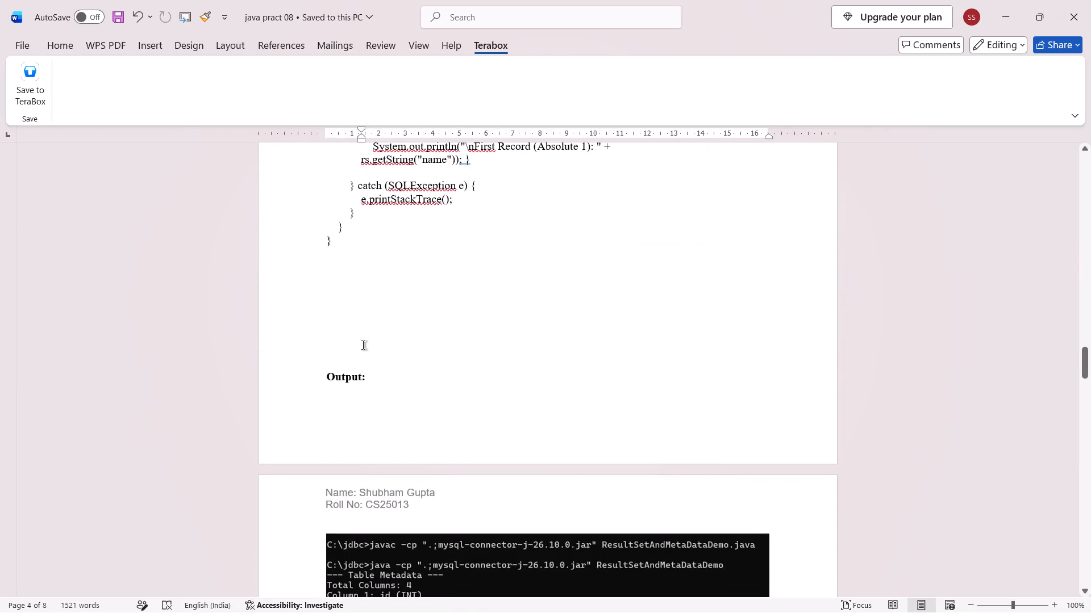
scroll(363, 345, "down", 2)
scroll(363, 345, "right", 1)
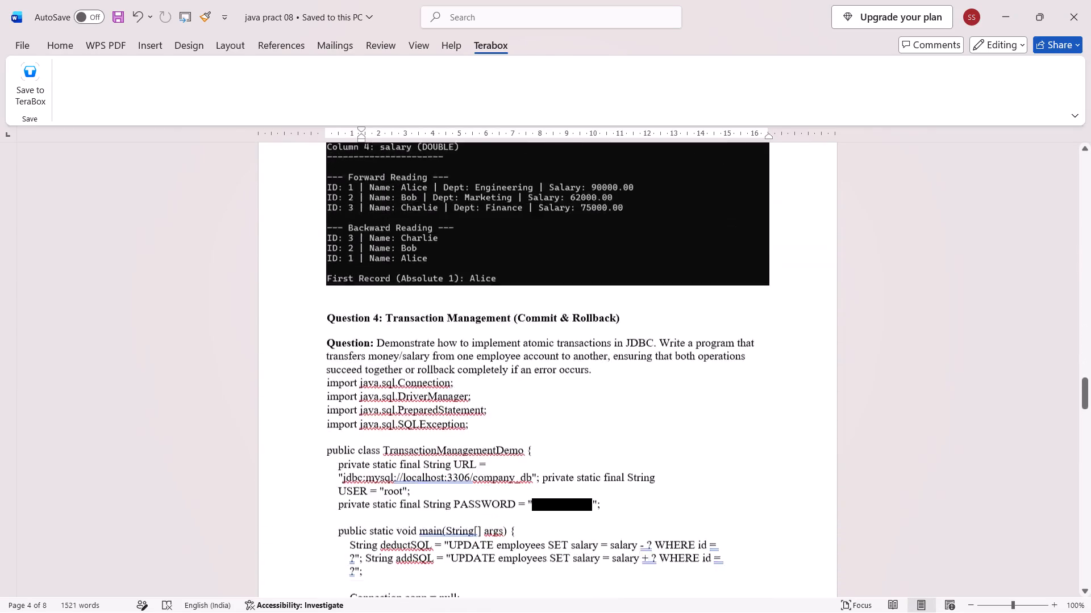
scroll(363, 345, "right", 1)
scroll(363, 345, "up", 1)
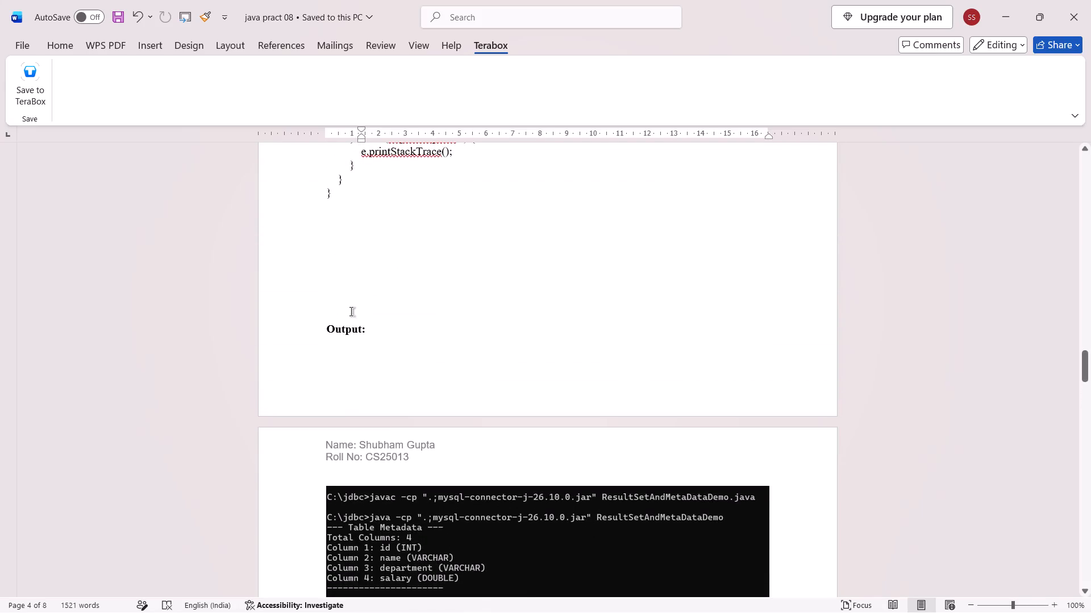
left_click(351, 312)
key("Return")
key("Return")
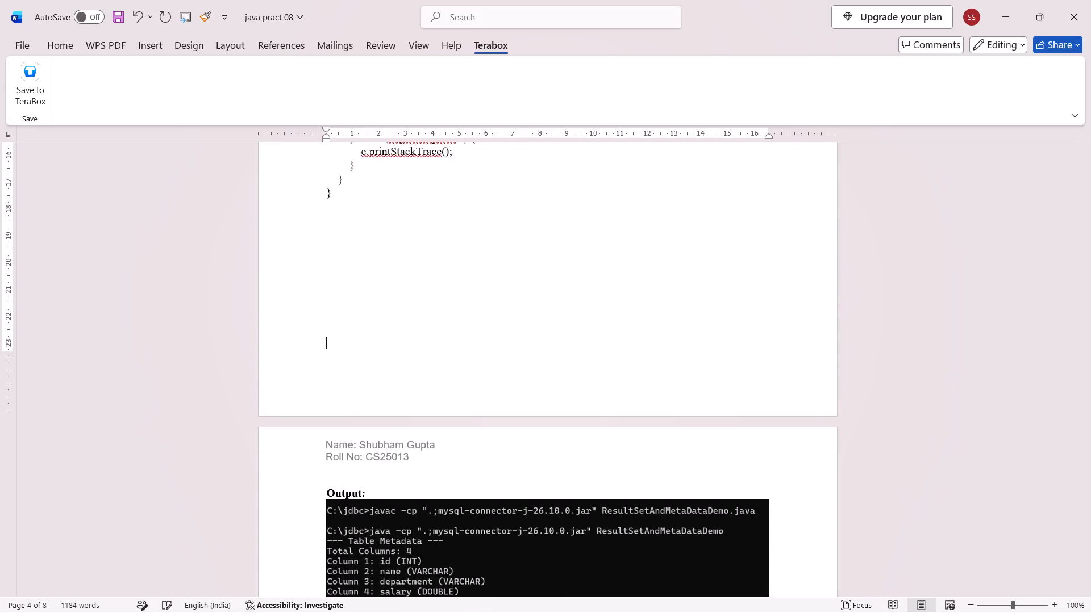
Check Question 3's output placement and save the java pract 08 document.
scroll(461, 114, "down", 1)
scroll(474, 301, "down", 1)
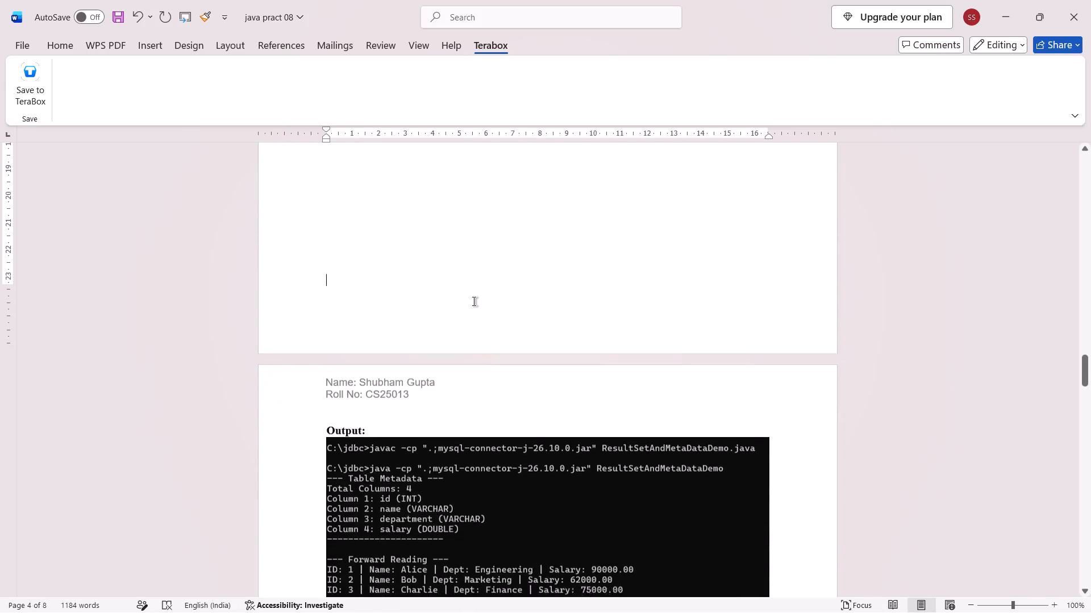
left_click(79, 43)
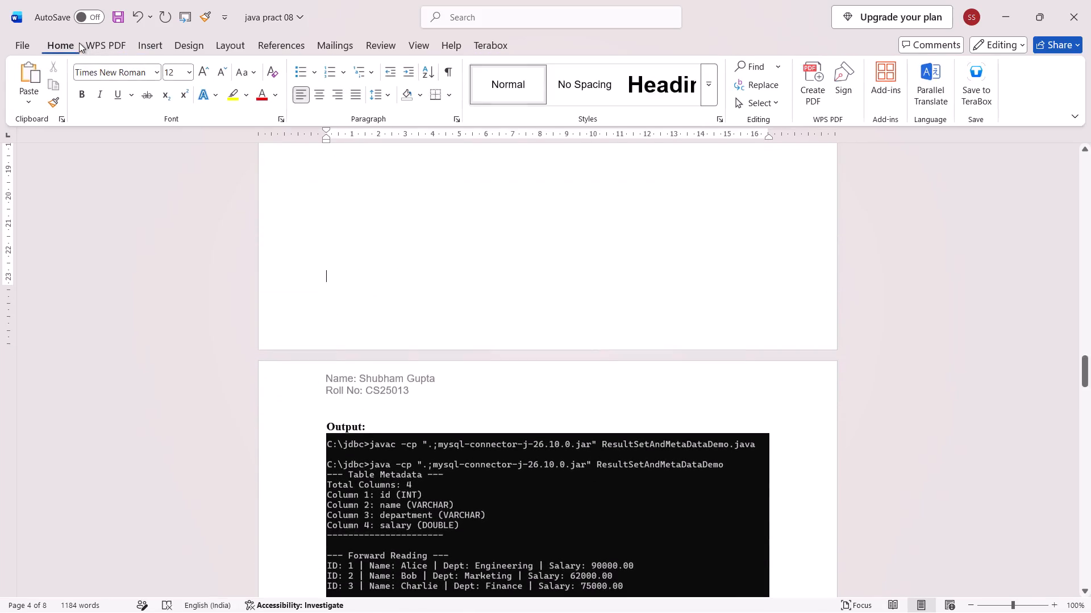
scroll(436, 185, "down", 1)
key("ctrl+s")
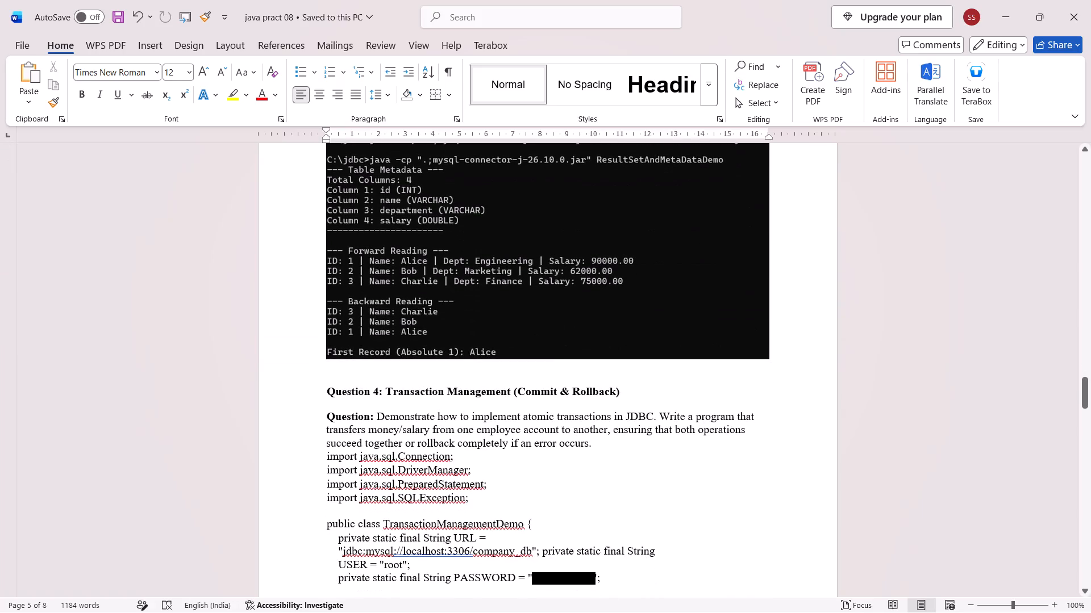
Examine the page layout of Questions 4 and 5, their outputs and the Key Takeaway Summary table.
scroll(436, 185, "right", 2)
scroll(524, 446, "down", 4)
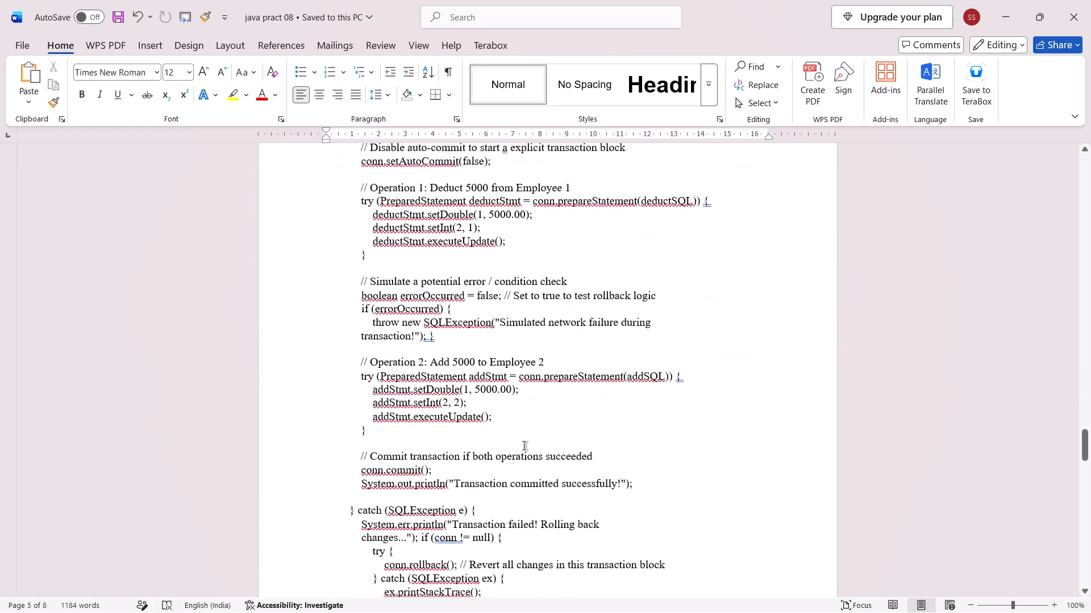
scroll(524, 446, "down", 4)
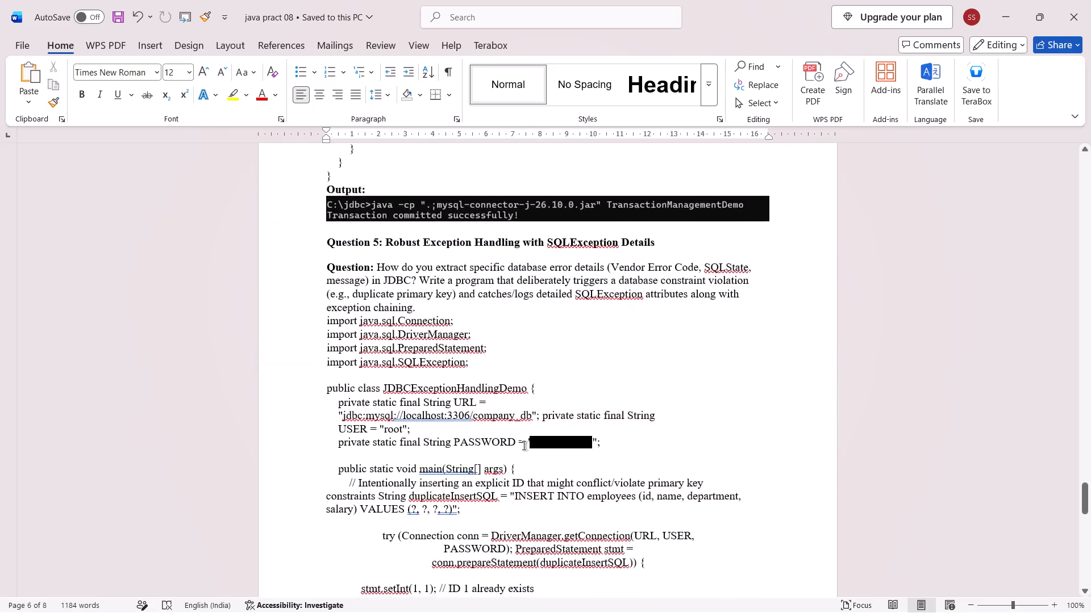
scroll(524, 446, "down", 6)
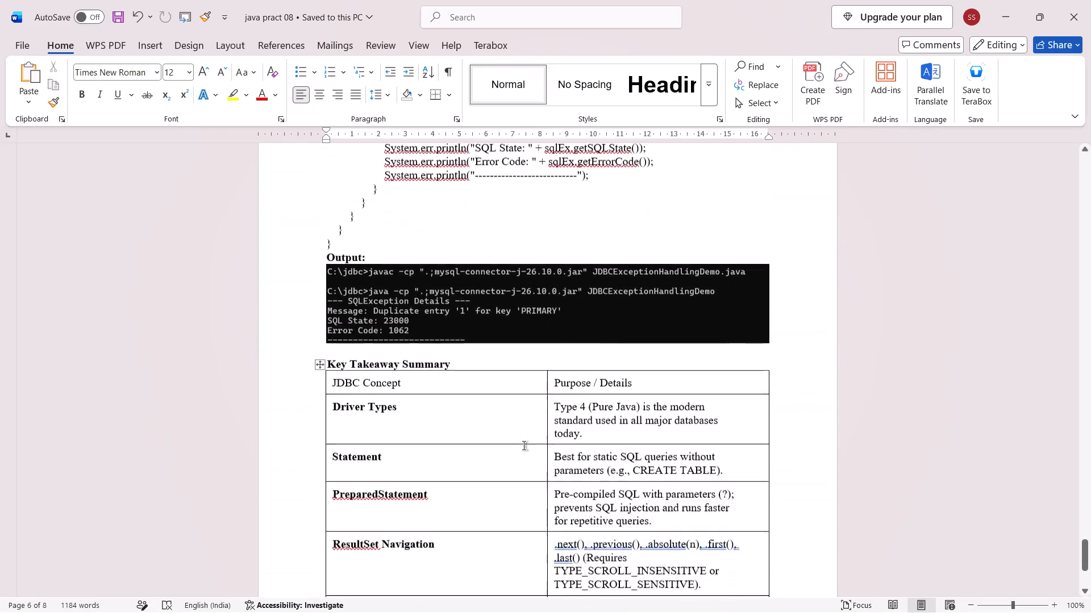
scroll(524, 446, "down", 2)
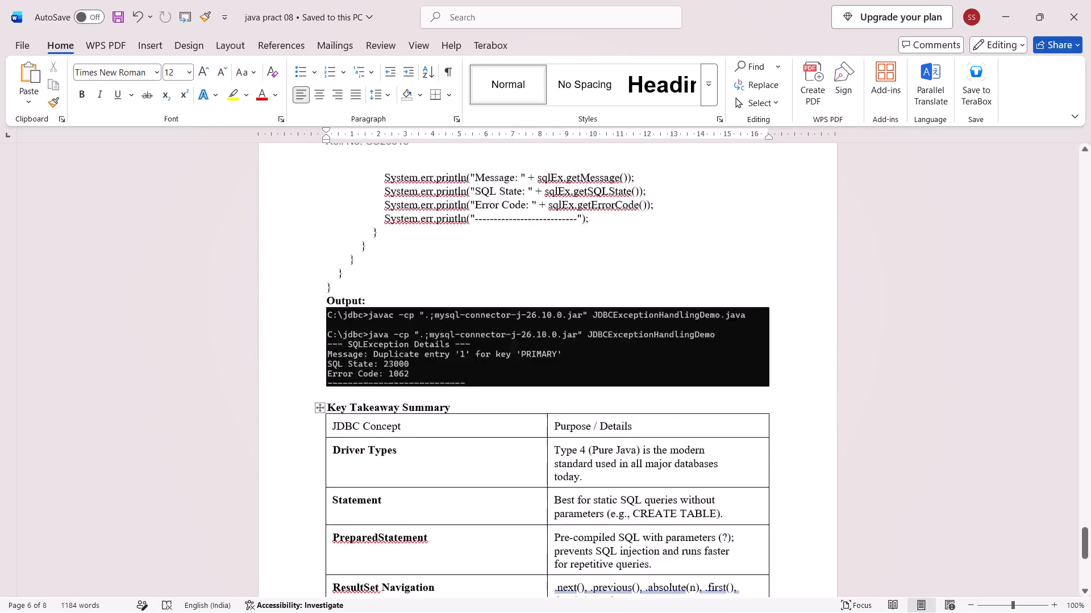
scroll(524, 446, "down", 1)
scroll(524, 446, "up", 3)
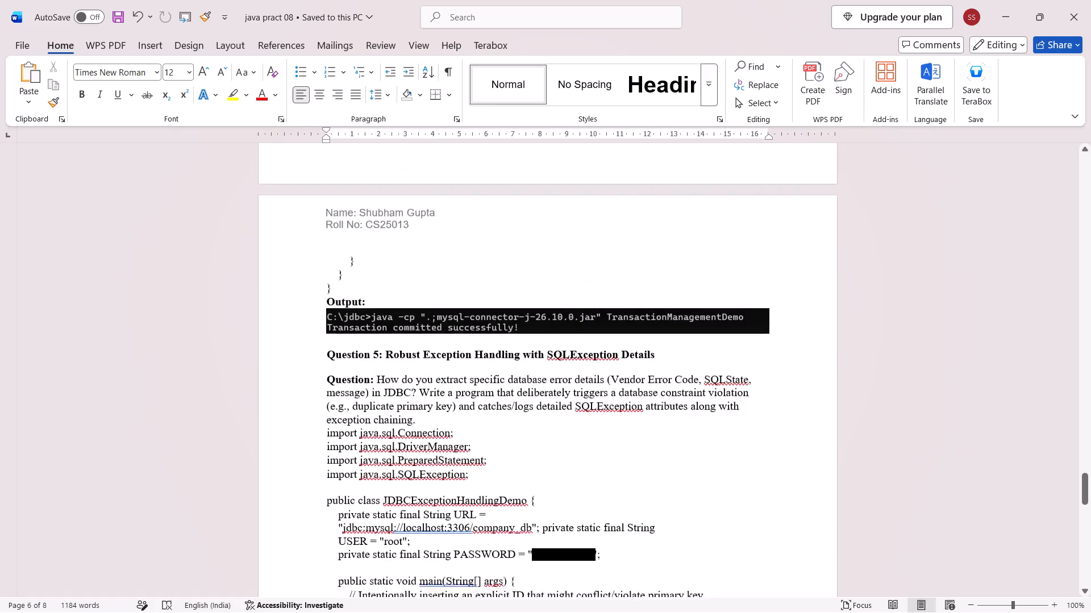
Save the java pract 08 document.
key("ctrl+s")
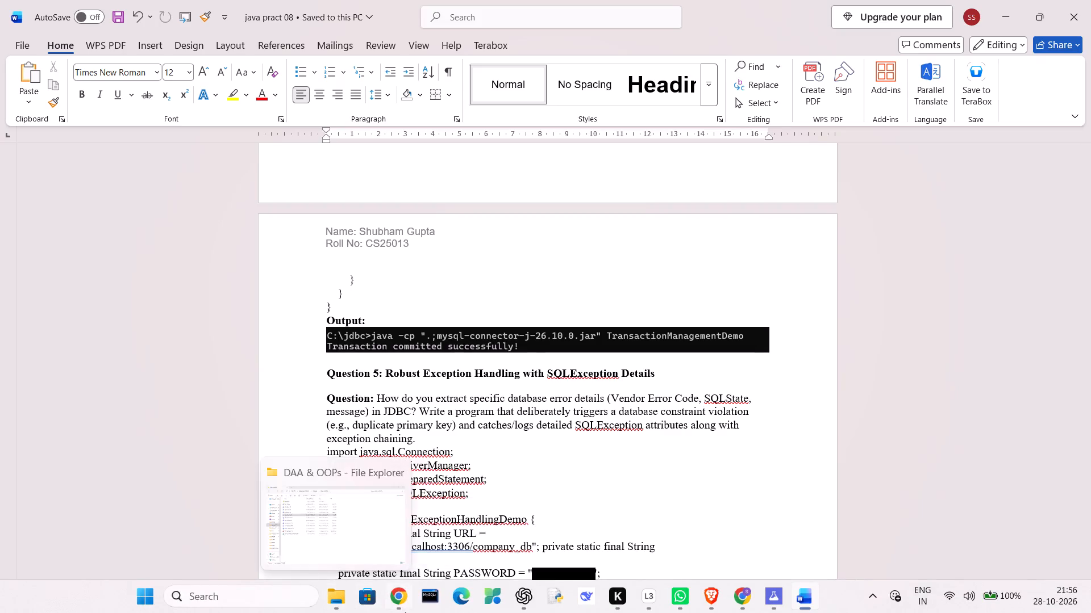
Switch to File Explorer and open java pract 07 from the DAA & OOPs folder.
left_click(328, 595)
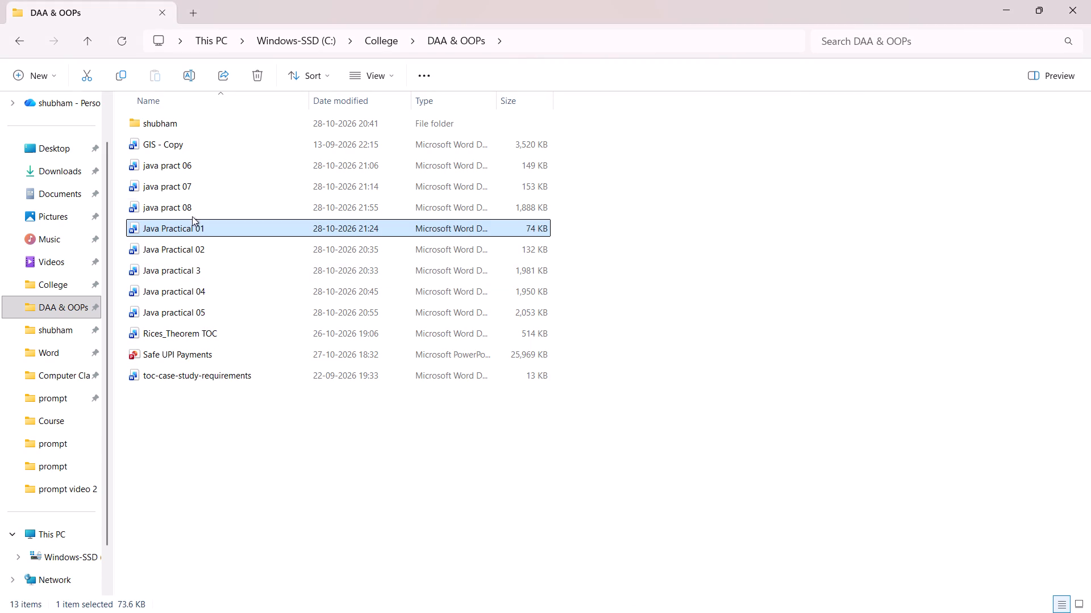
double_click(193, 186)
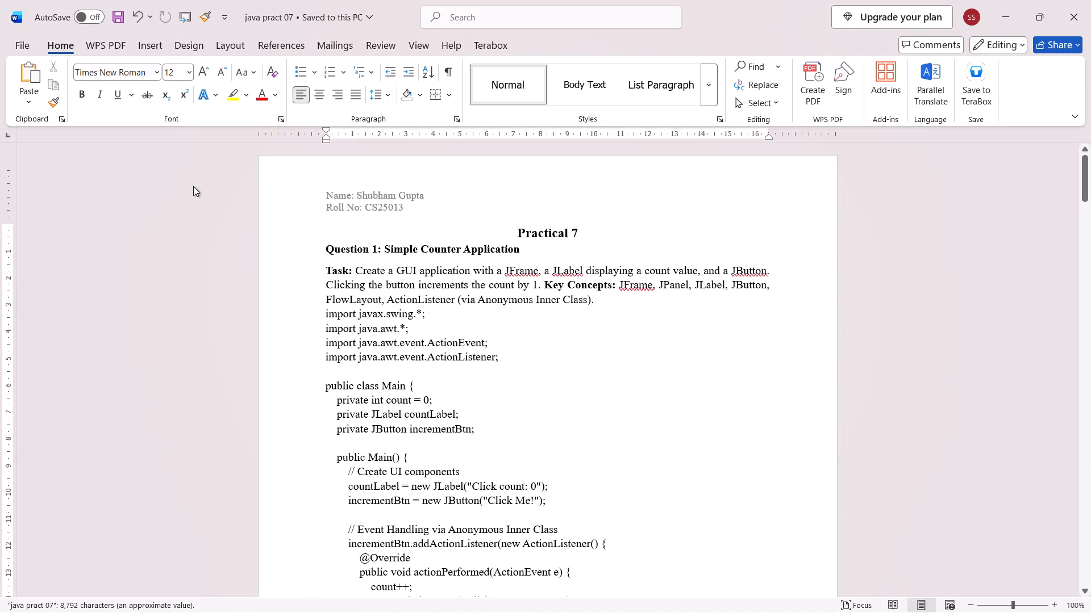
Examine the page layout of Question 1's Simple Counter Application listing in java pract 07.
scroll(193, 186, "down", 3)
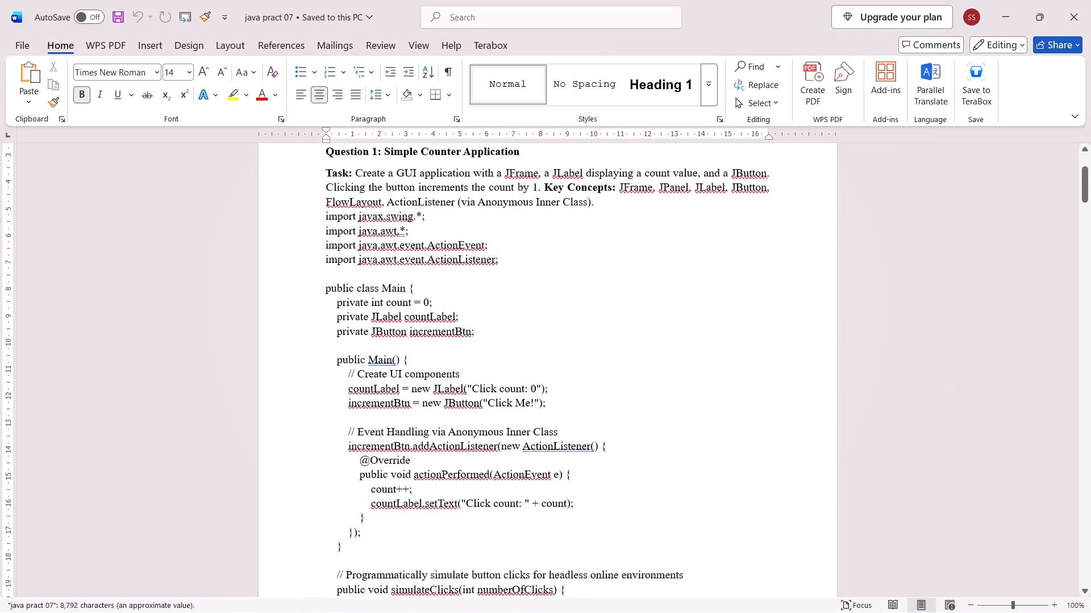
scroll(193, 186, "down", 2)
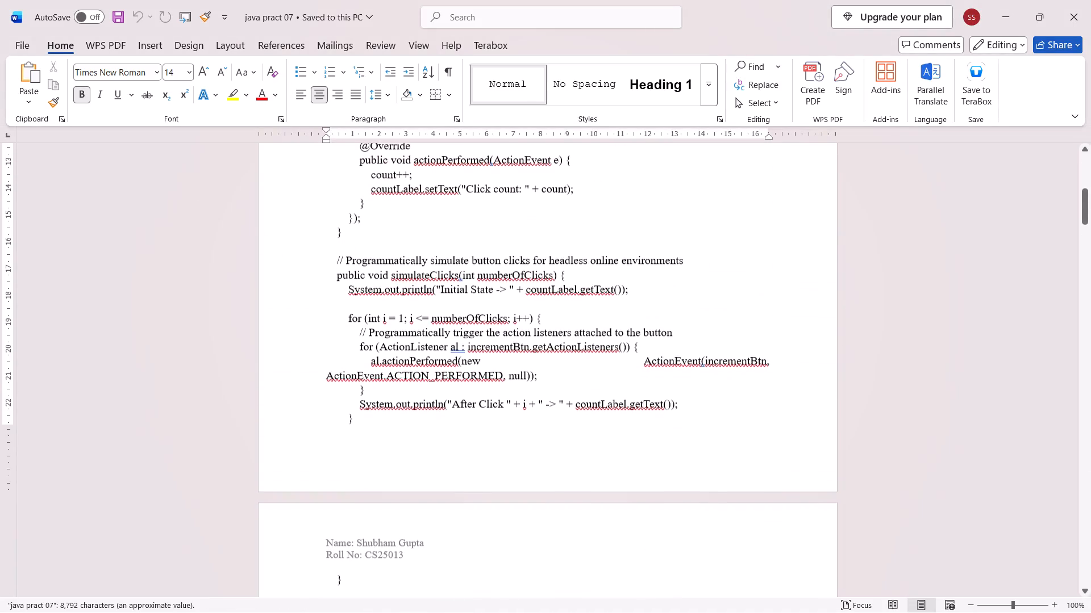
Close the java pract 07 document and switch to the DAA & OOPs folder in File Explorer.
left_click(1090, 4)
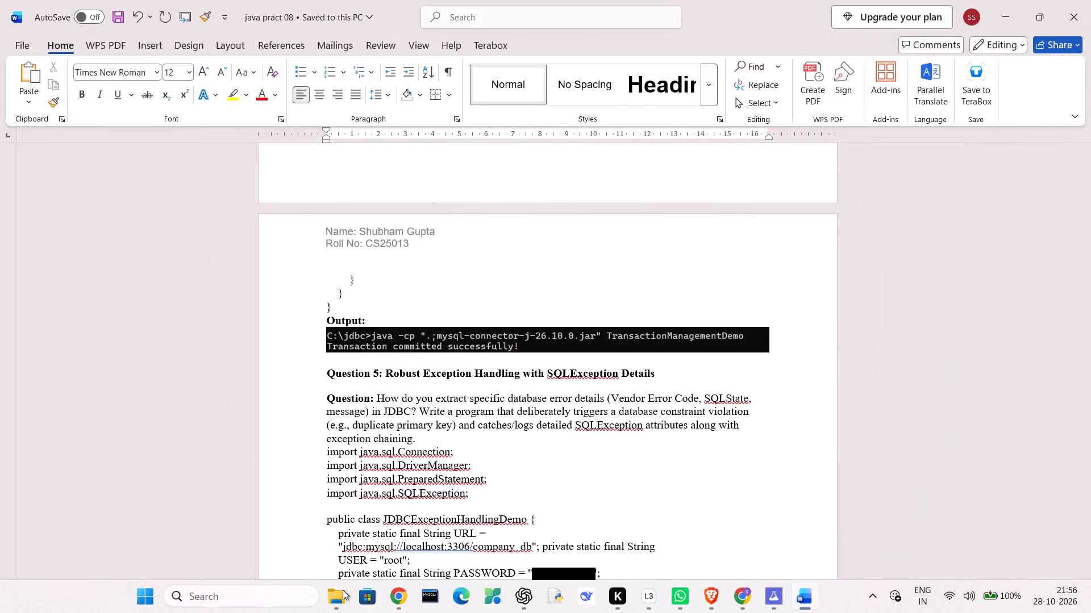
left_click(334, 595)
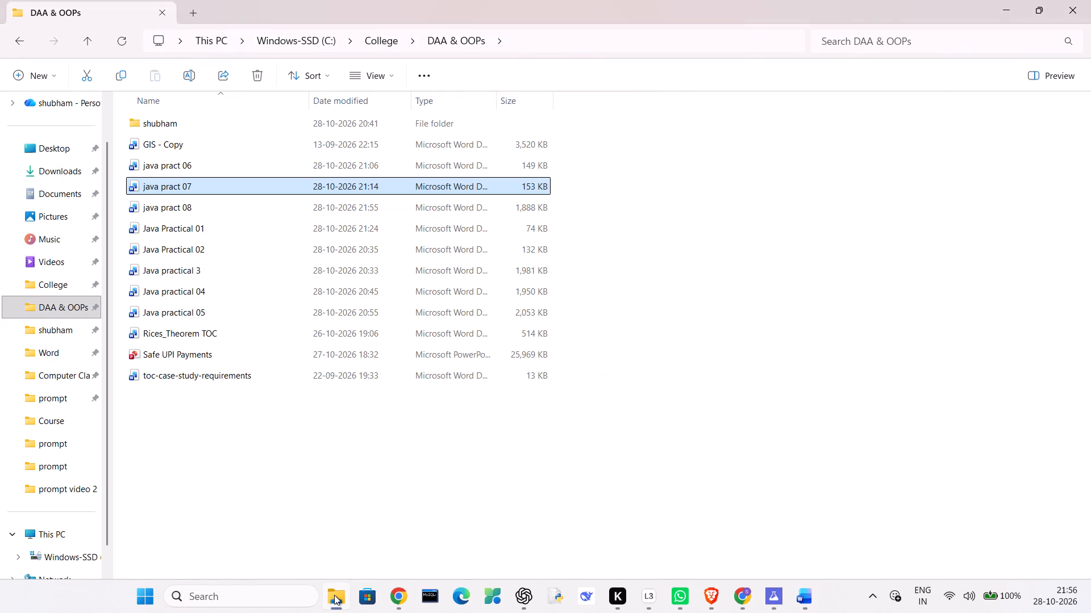
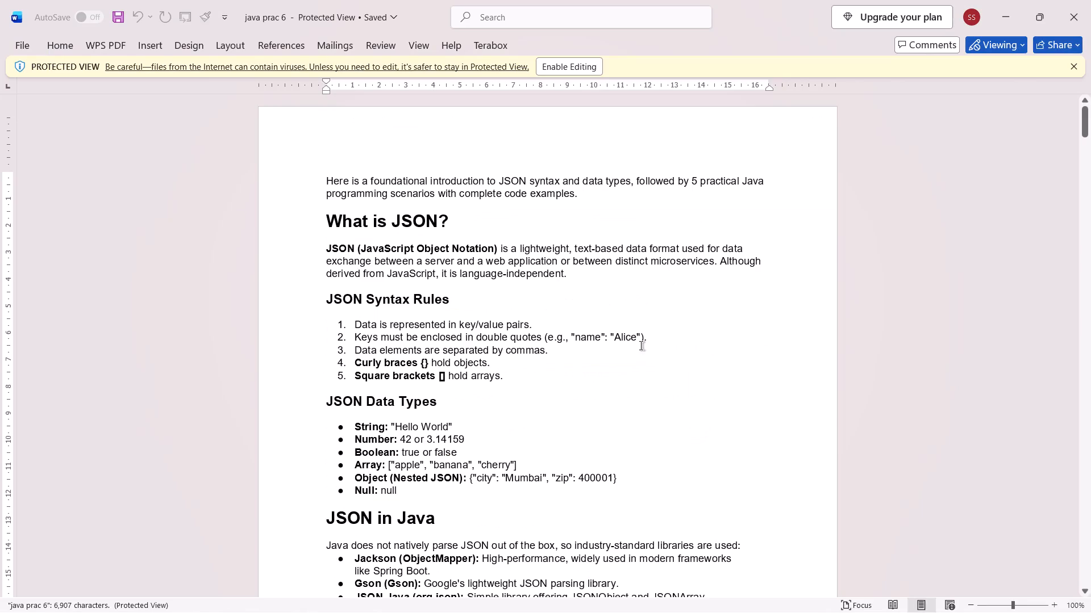
Examine the page layout of java prac 6, from the JSON introduction through the first Jackson serialization example and its output.
scroll(641, 346, "down", 3)
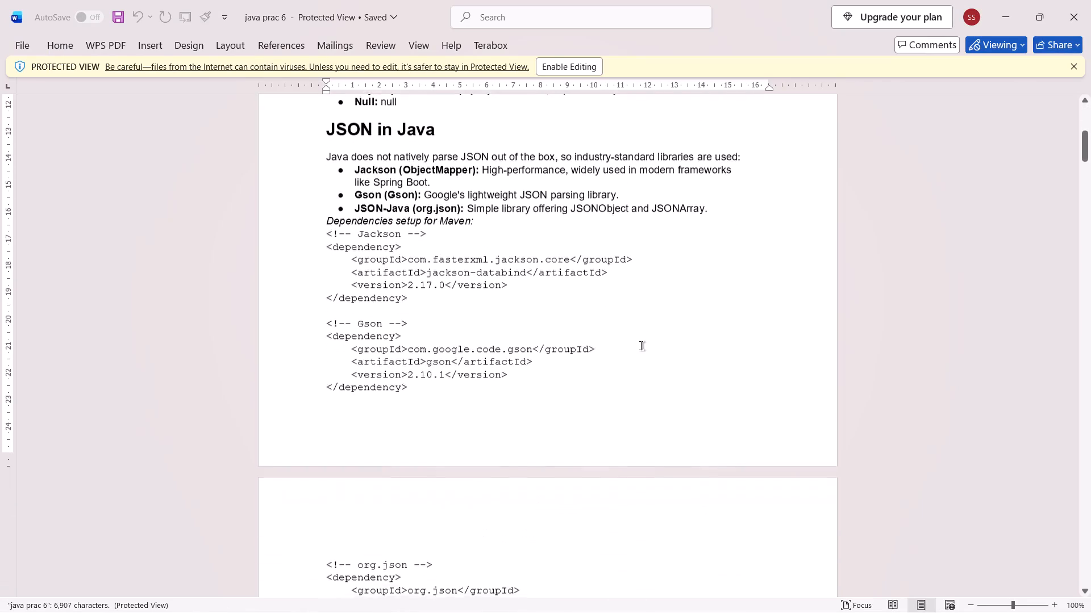
scroll(641, 346, "down", 4)
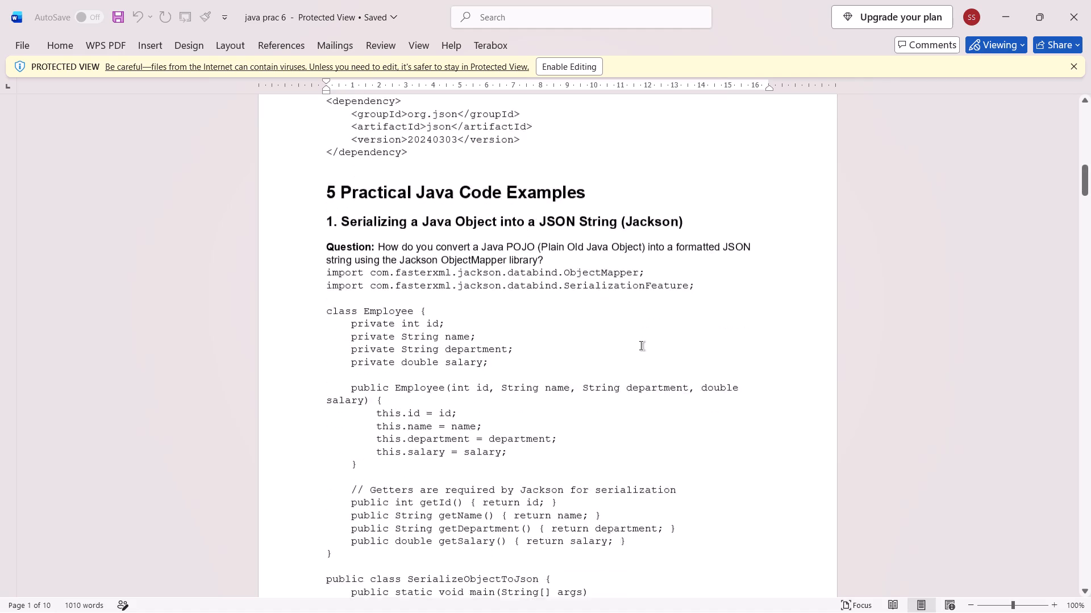
scroll(641, 346, "down", 1)
scroll(641, 346, "up", 2)
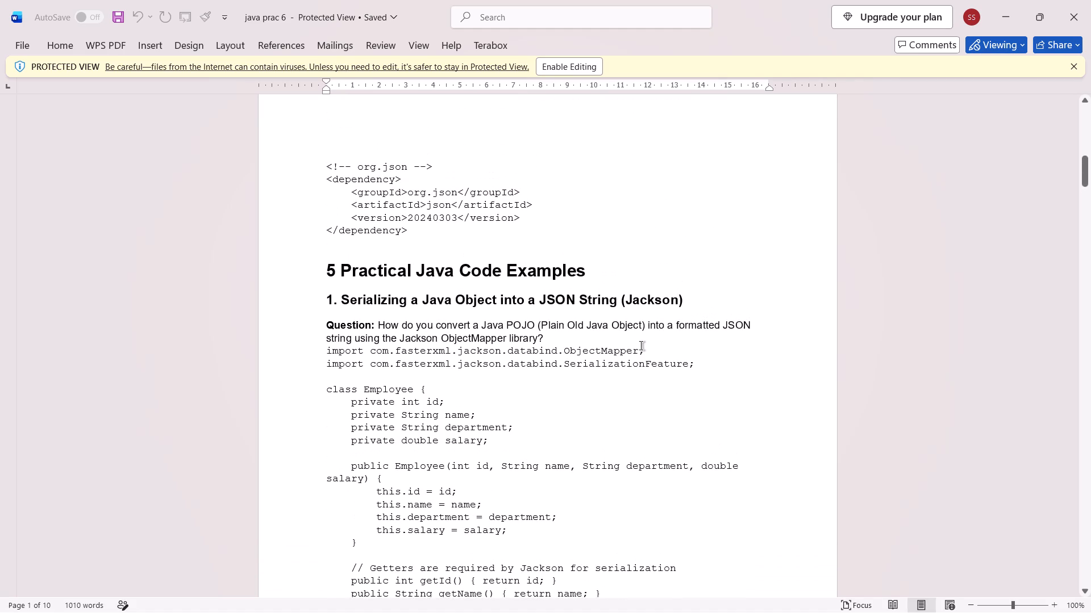
scroll(641, 346, "down", 1)
scroll(641, 346, "up", 4)
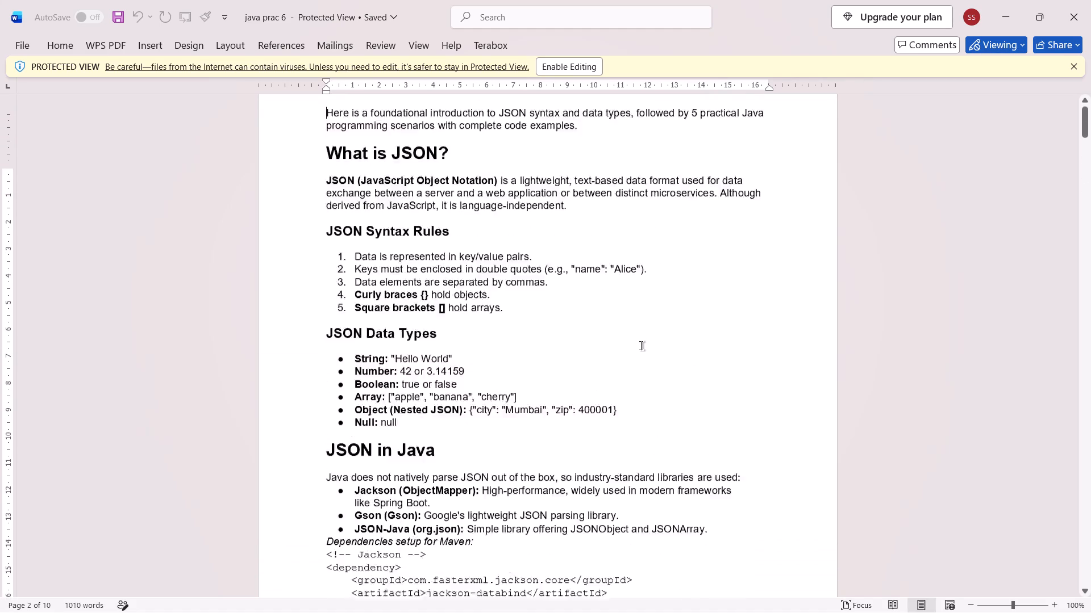
scroll(641, 346, "down", 4)
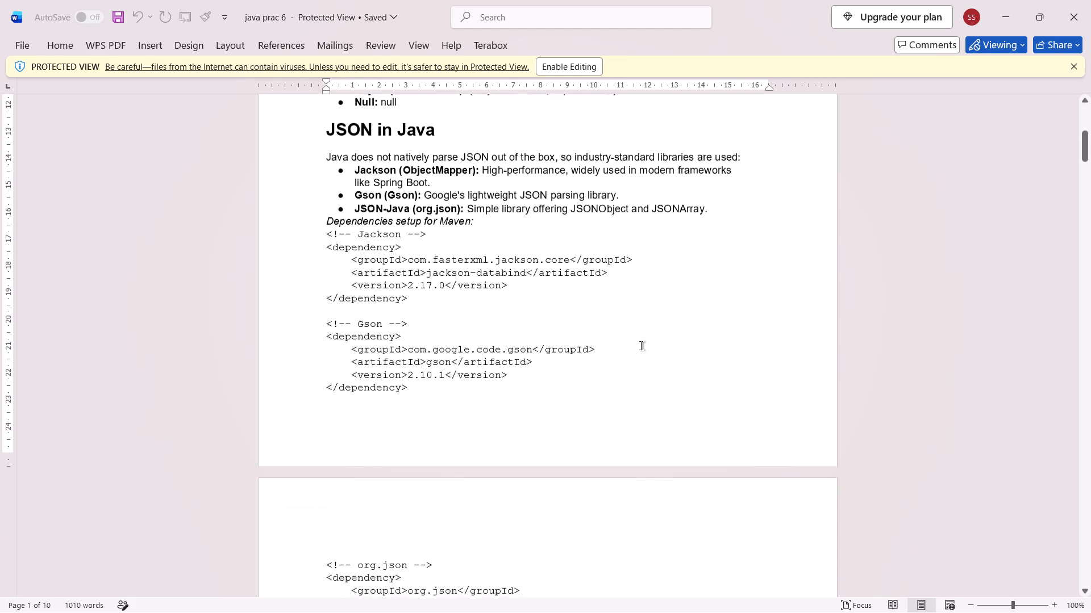
scroll(641, 346, "down", 5)
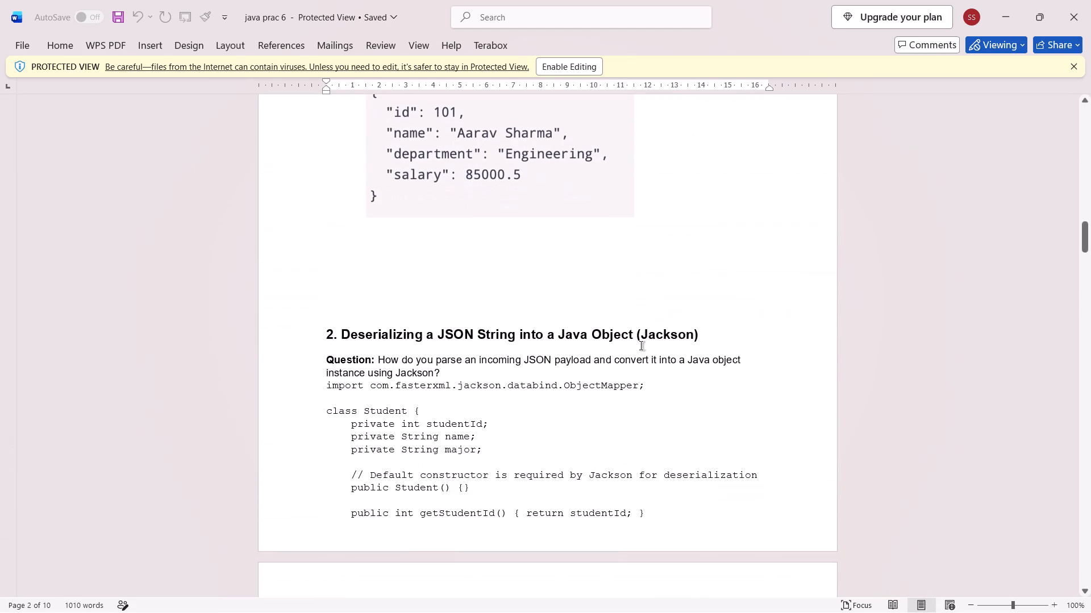
scroll(641, 346, "right", 1)
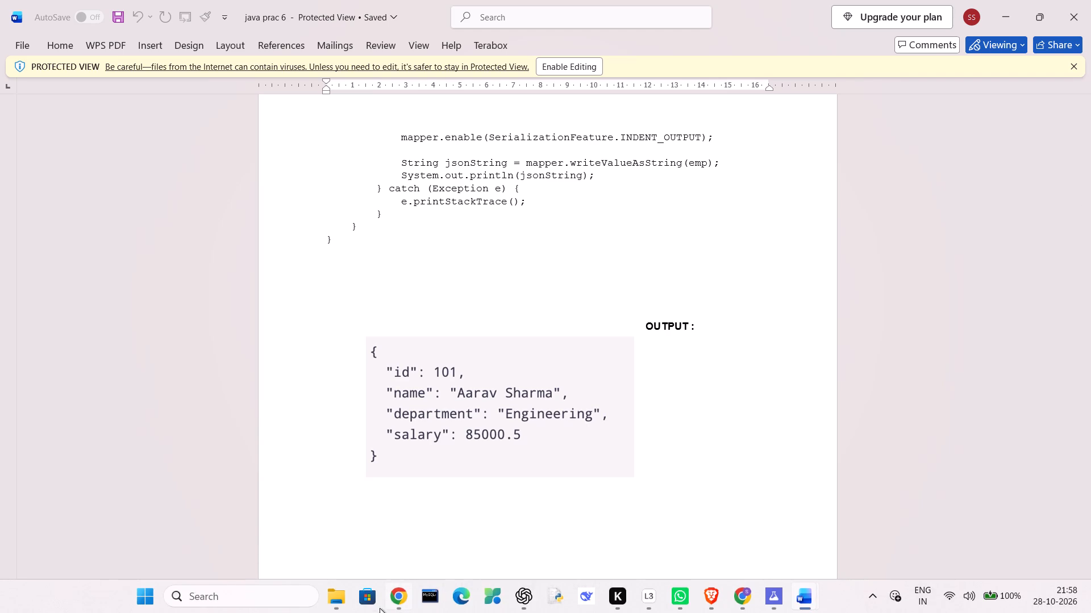
Open Java practical 05 from the DAA & OOPs folder, examine its page layout and close it.
left_click(338, 595)
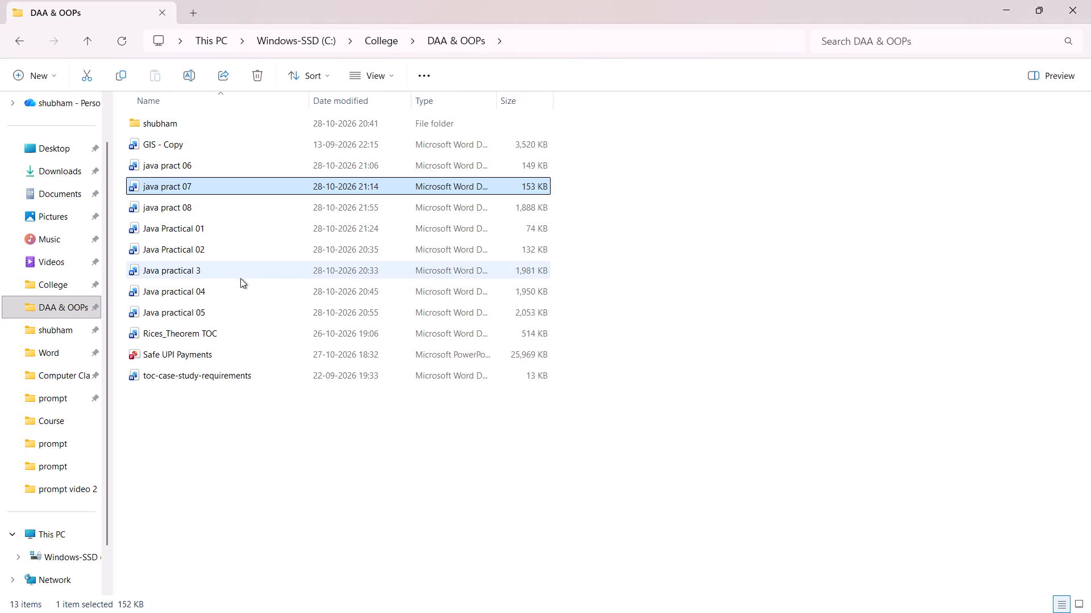
double_click(209, 312)
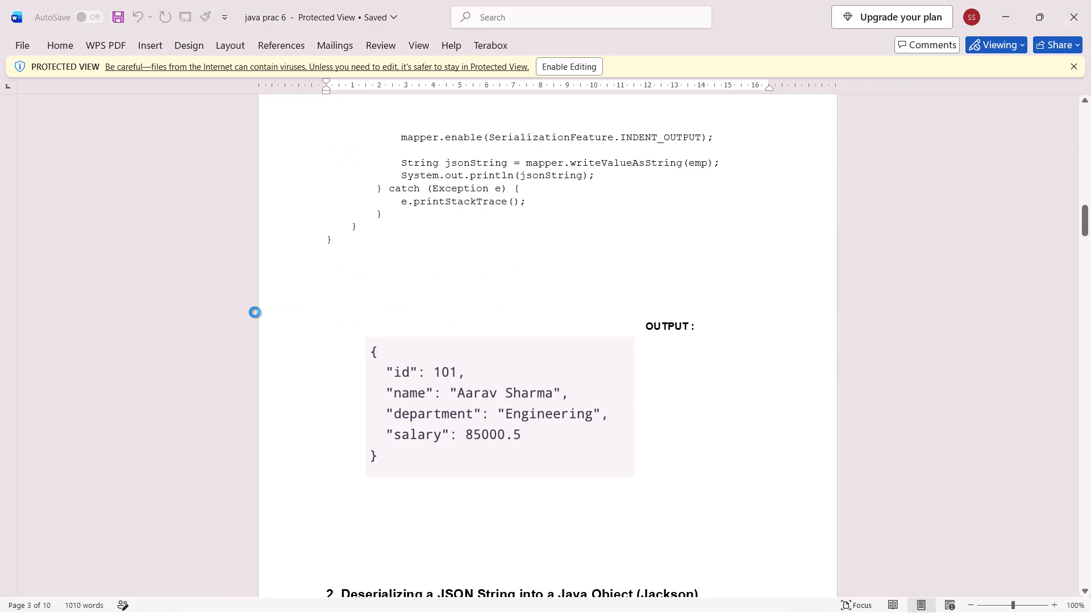
scroll(473, 368, "down", 1)
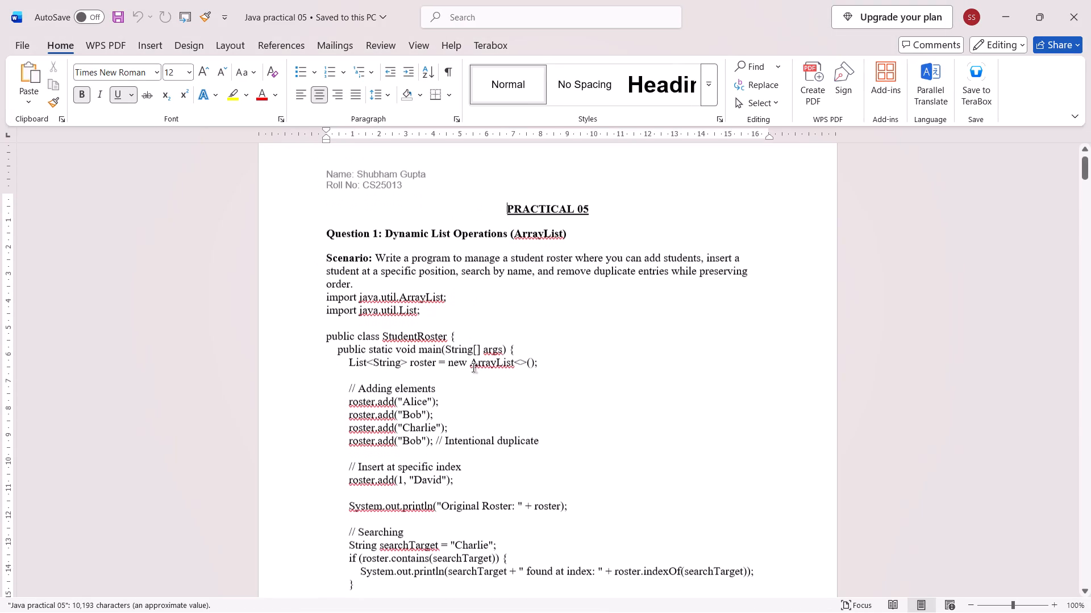
scroll(473, 368, "down", 4)
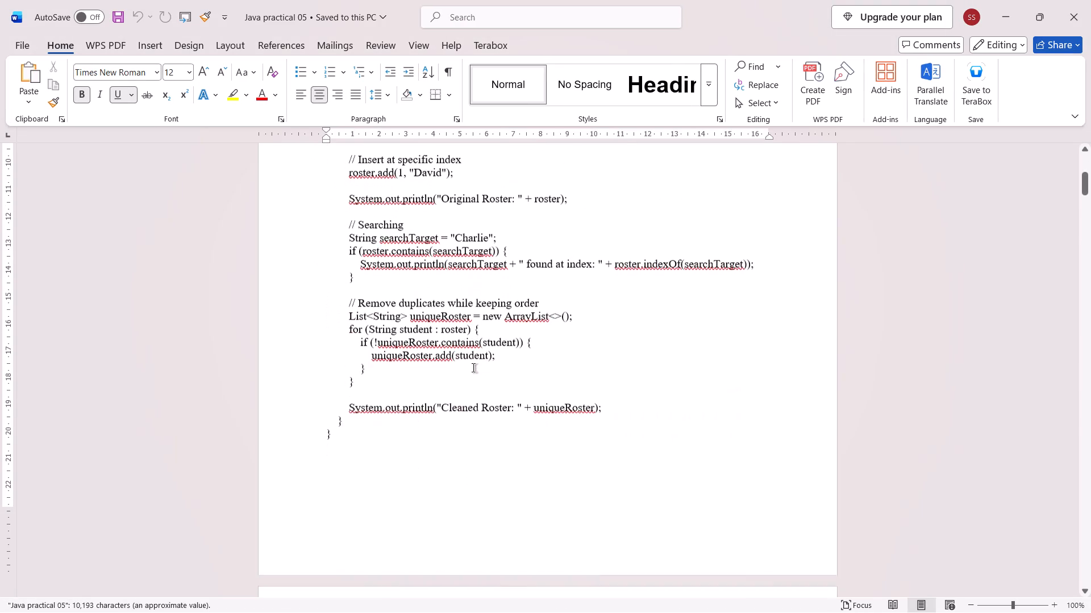
scroll(473, 368, "down", 7)
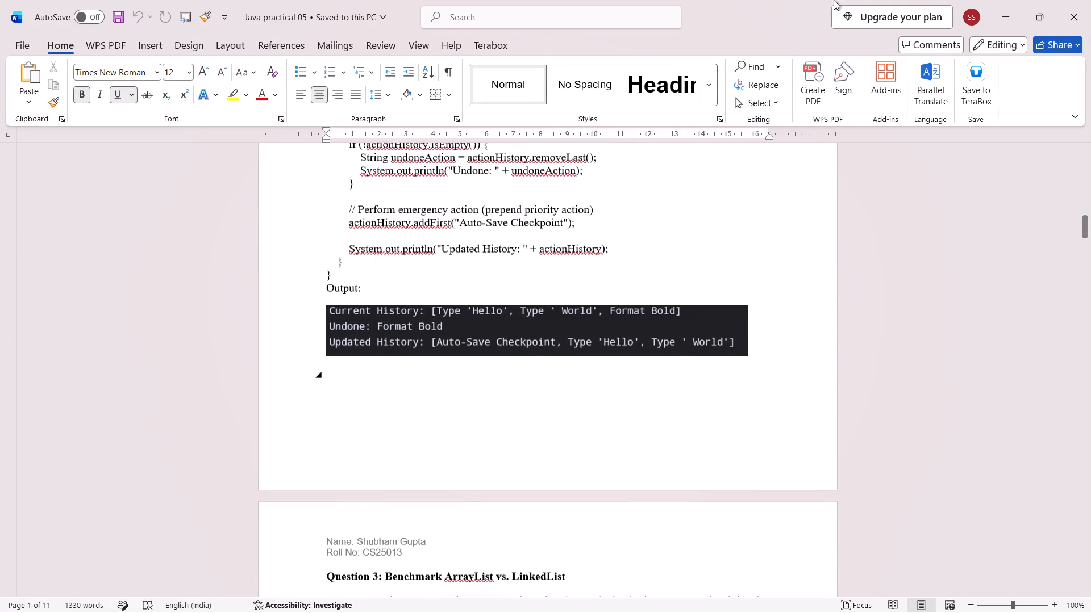
left_click(1090, 0)
Examine the JSON introduction, Maven dependencies and first Jackson serialization example in java prac 6.
scroll(447, 362, "up", 1)
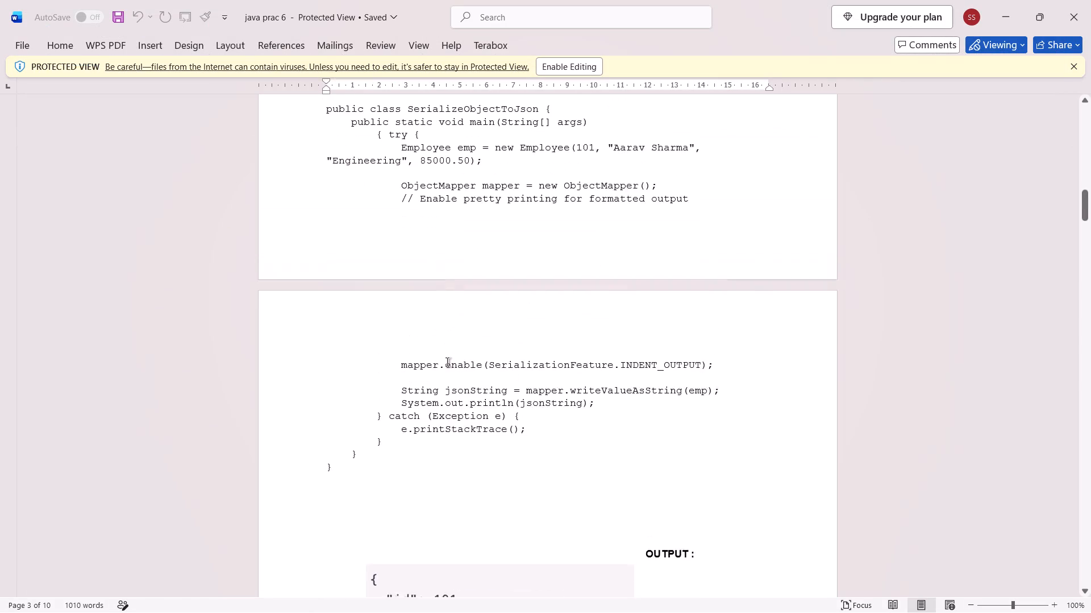
left_click(361, 490)
scroll(361, 490, "up", 1)
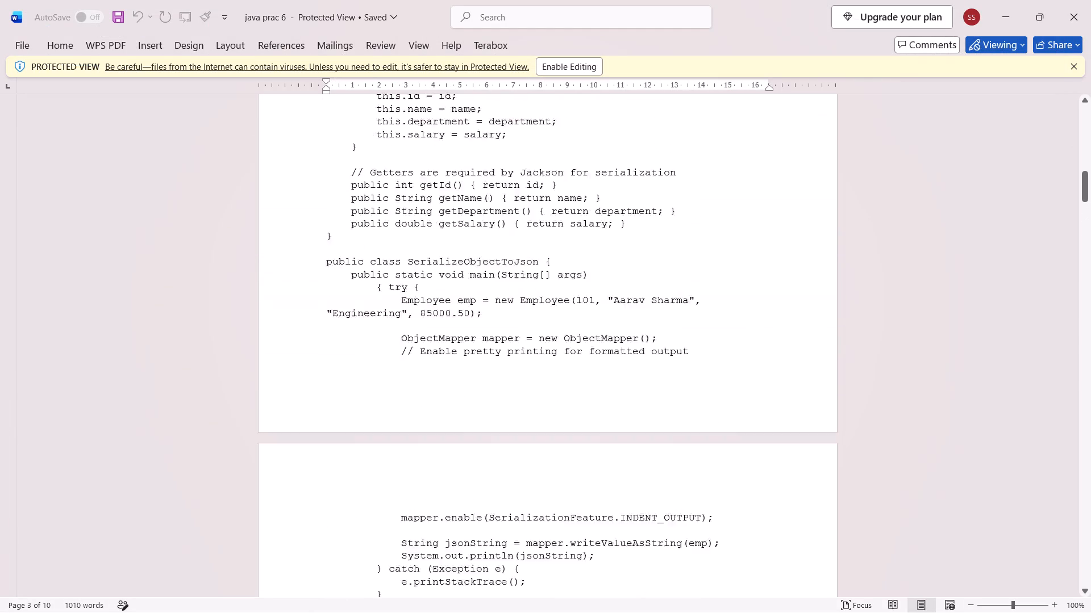
scroll(361, 490, "up", 2)
scroll(356, 388, "up", 1)
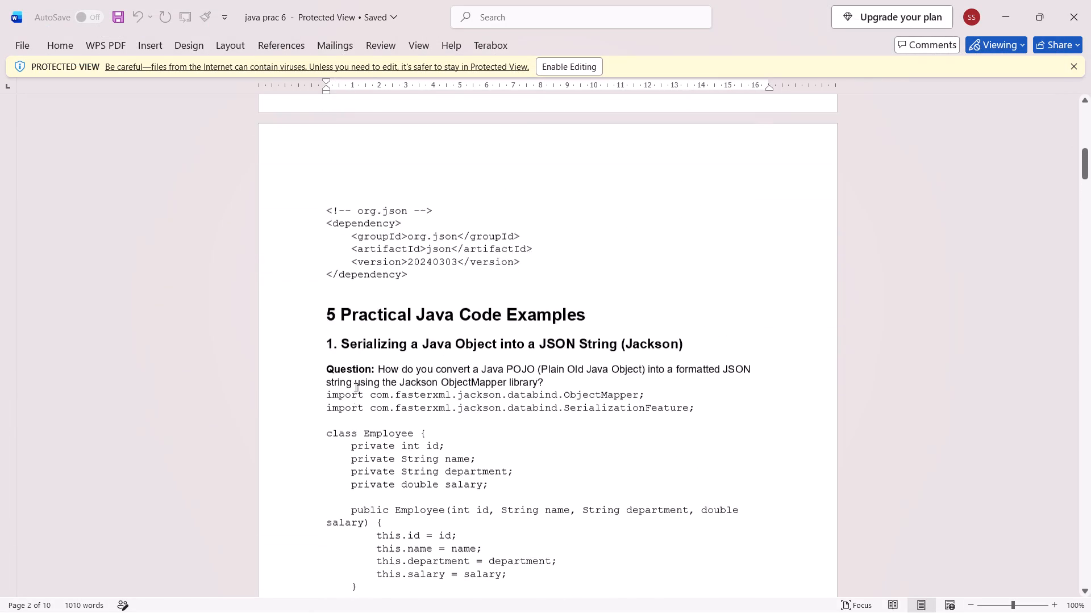
scroll(356, 388, "up", 3)
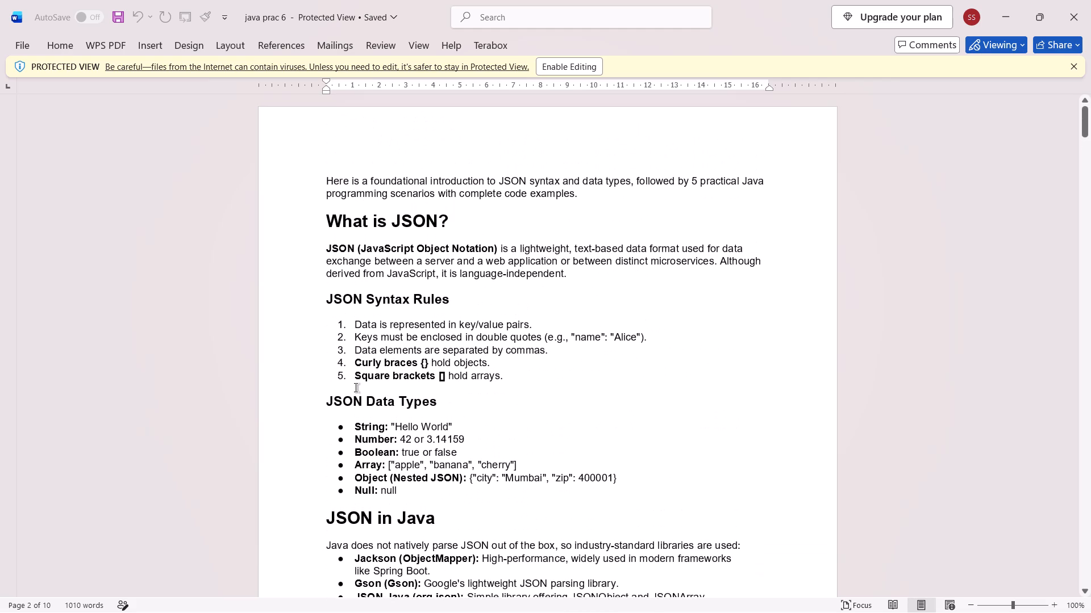
scroll(356, 388, "down", 5)
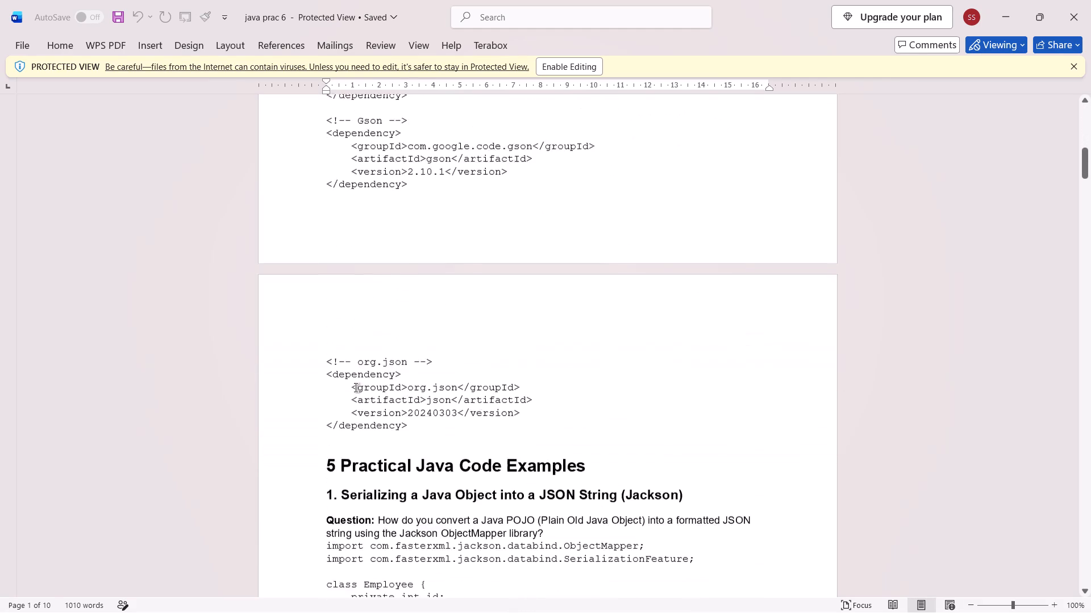
scroll(356, 388, "down", 2)
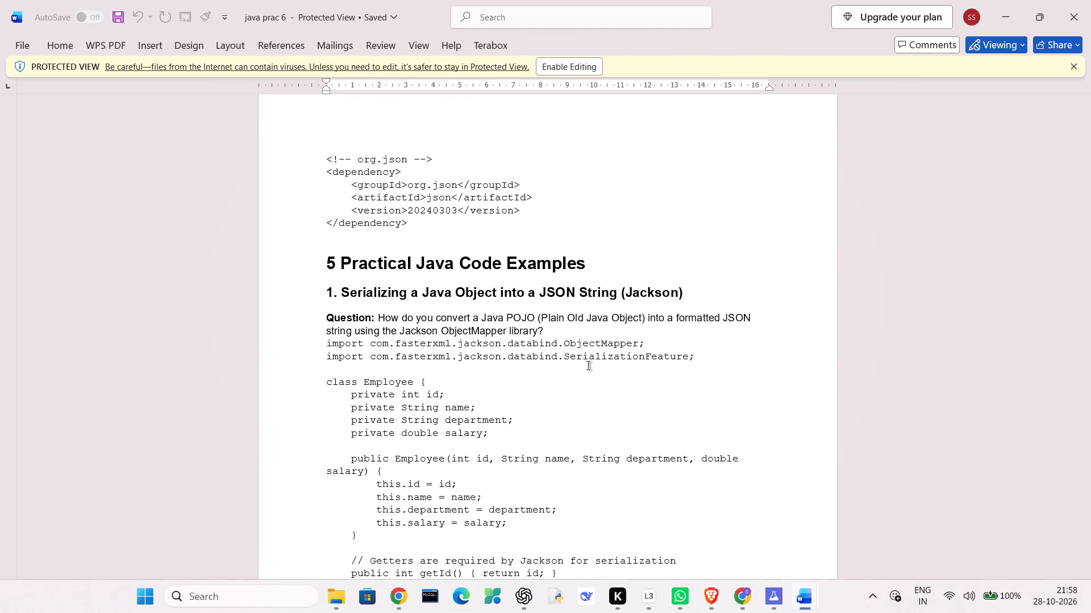
Enable editing of the protected java prac 6 document.
left_click(578, 68)
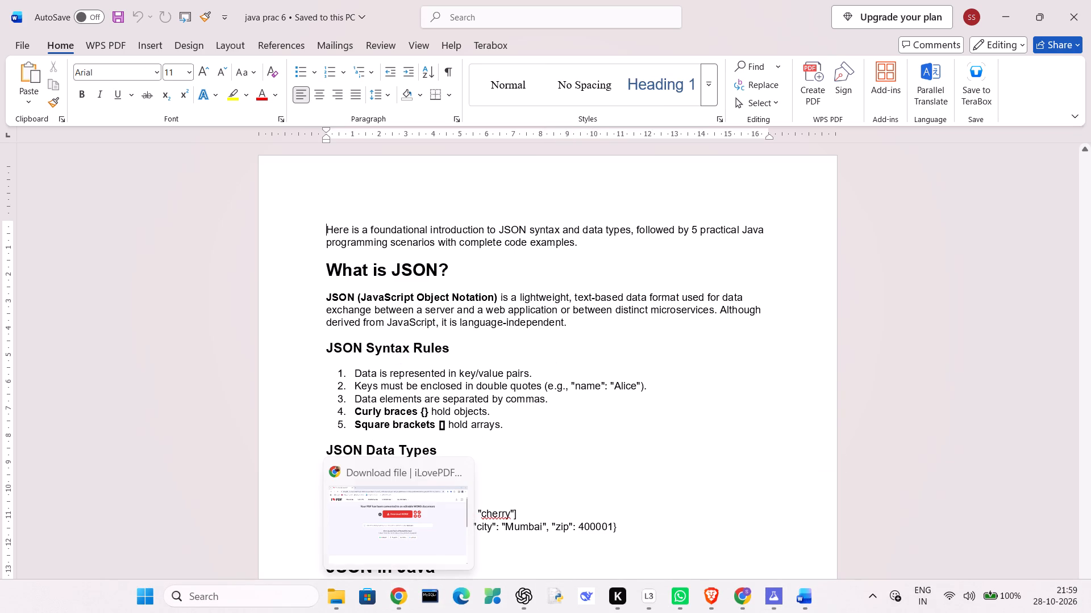
Switch to File Explorer and open java pract 06 from the DAA & OOPs folder.
left_click(343, 599)
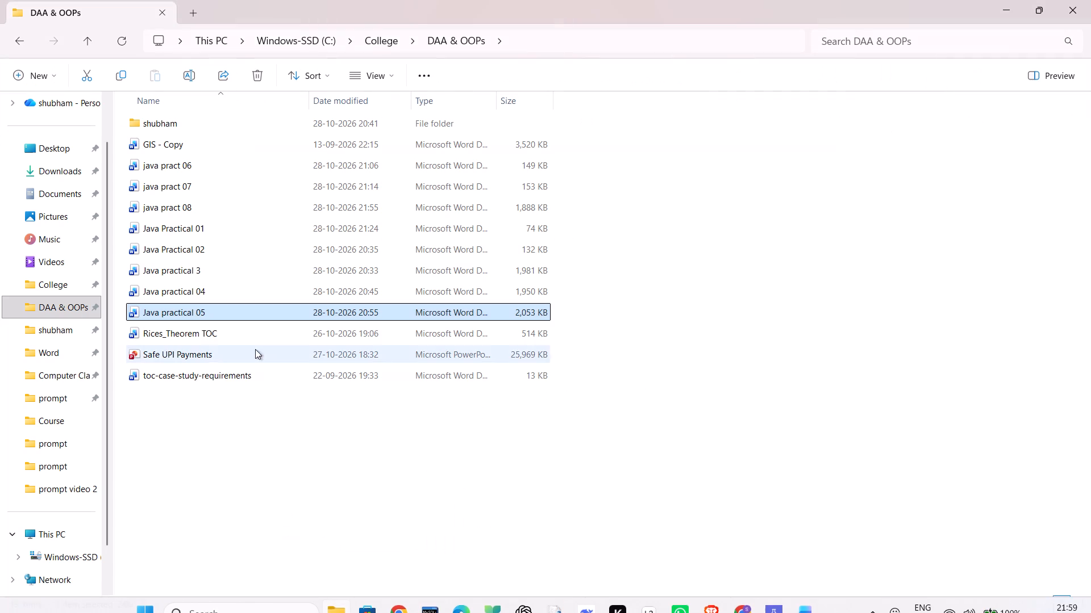
double_click(204, 169)
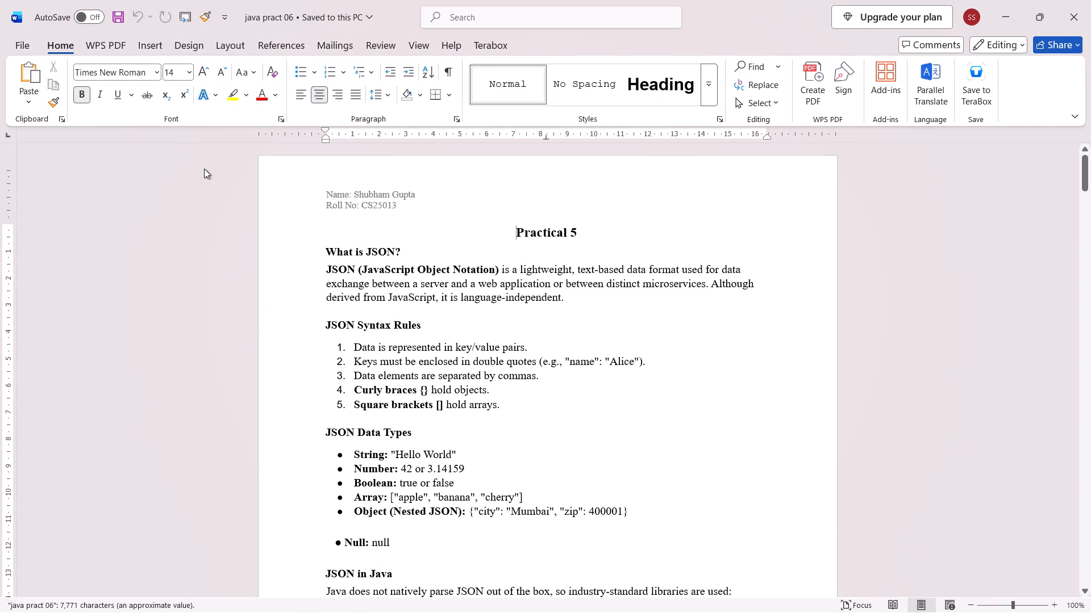
Replace the Maven dependencies block (Jackson, Gson, org.json) in java pract 06 with the indented version copied from java prac 6.
scroll(561, 404, "down", 3)
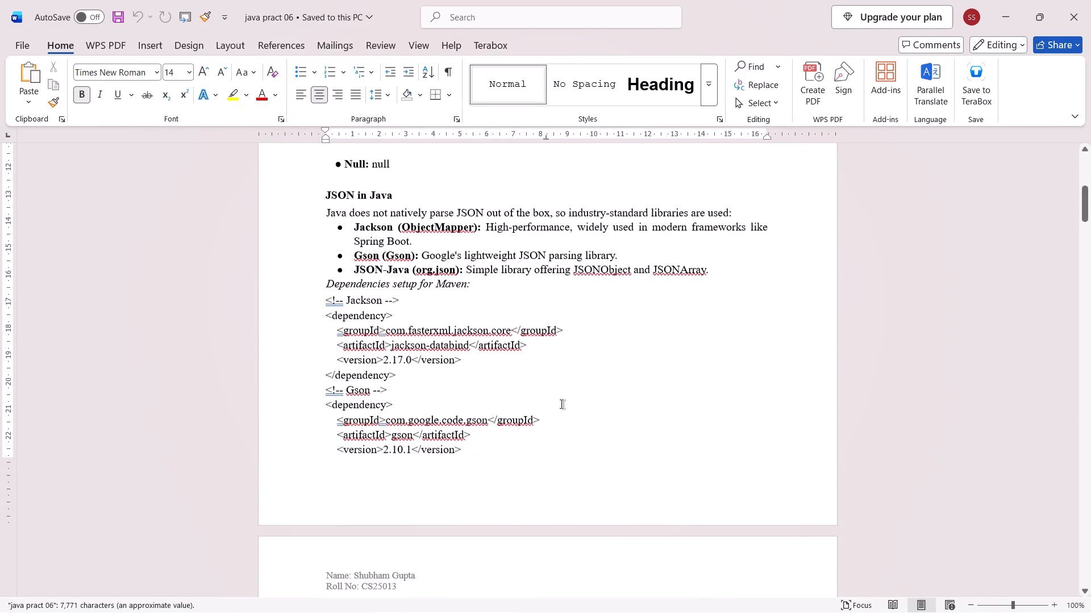
scroll(561, 404, "down", 1)
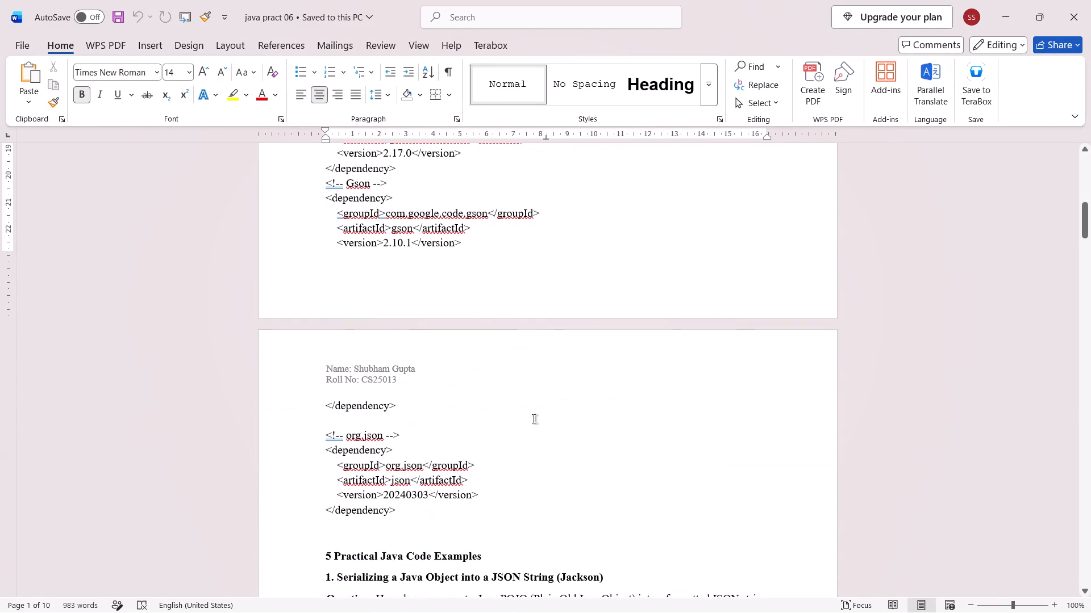
left_click_drag(406, 509, 313, 188)
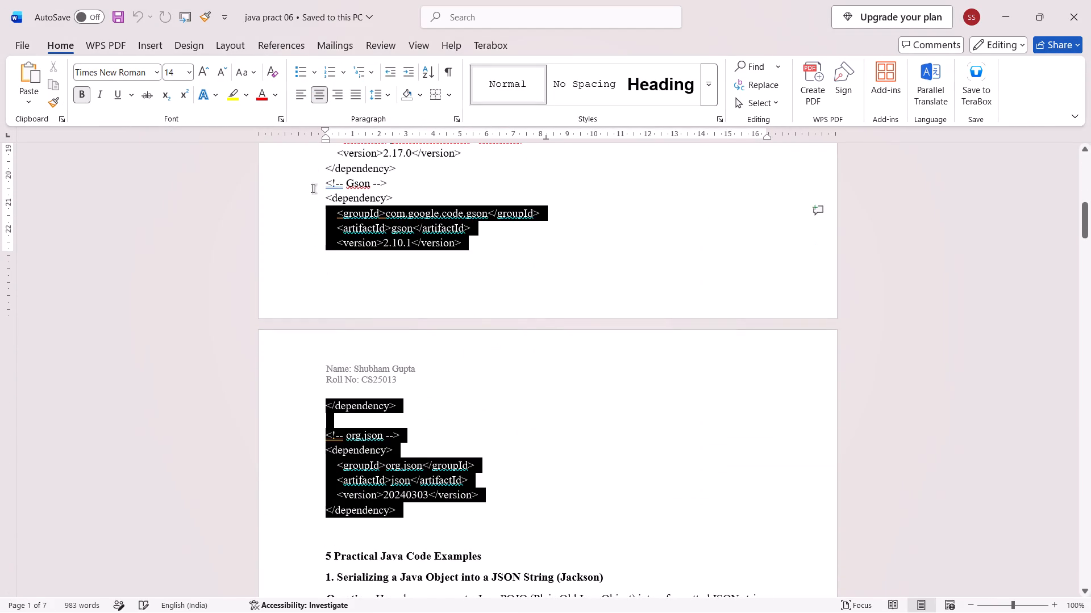
left_click_drag(313, 188, 316, 158)
key("alt+Tab")
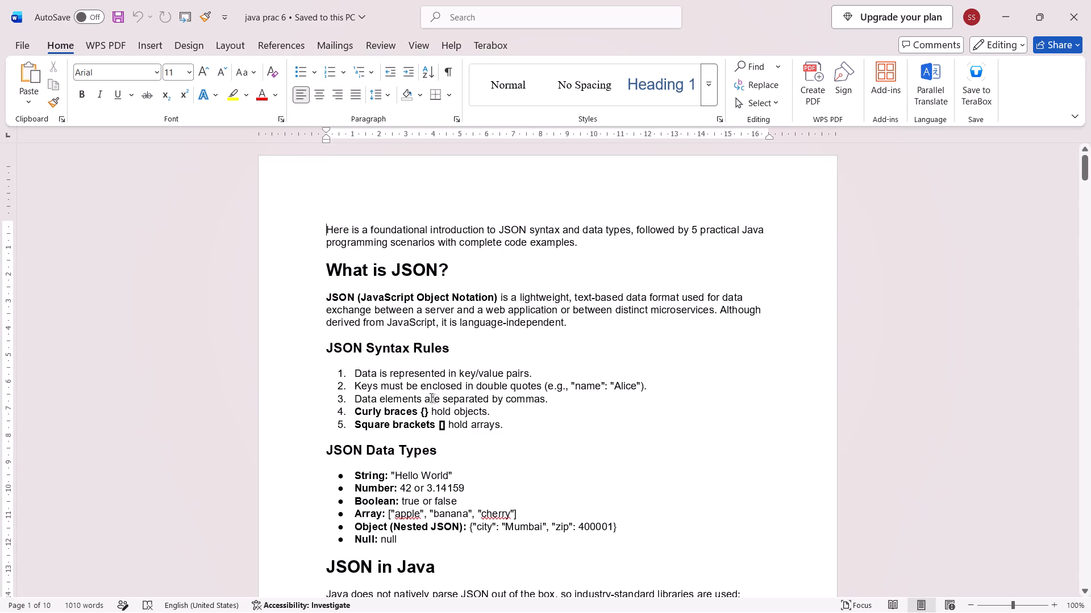
scroll(419, 420, "down", 3)
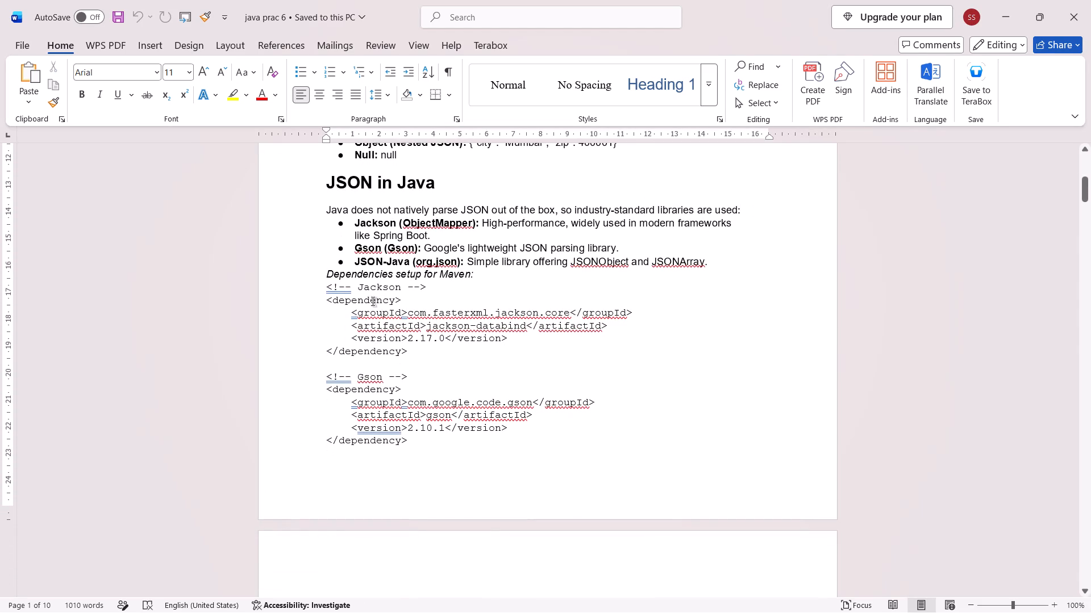
left_click_drag(323, 287, 453, 585)
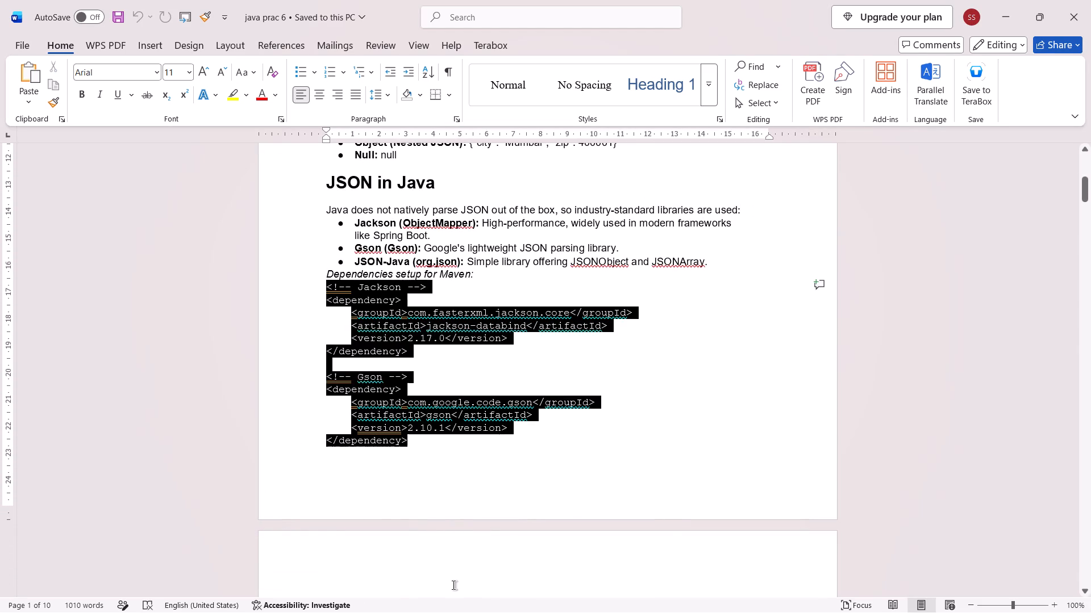
left_click_drag(453, 585, 417, 481)
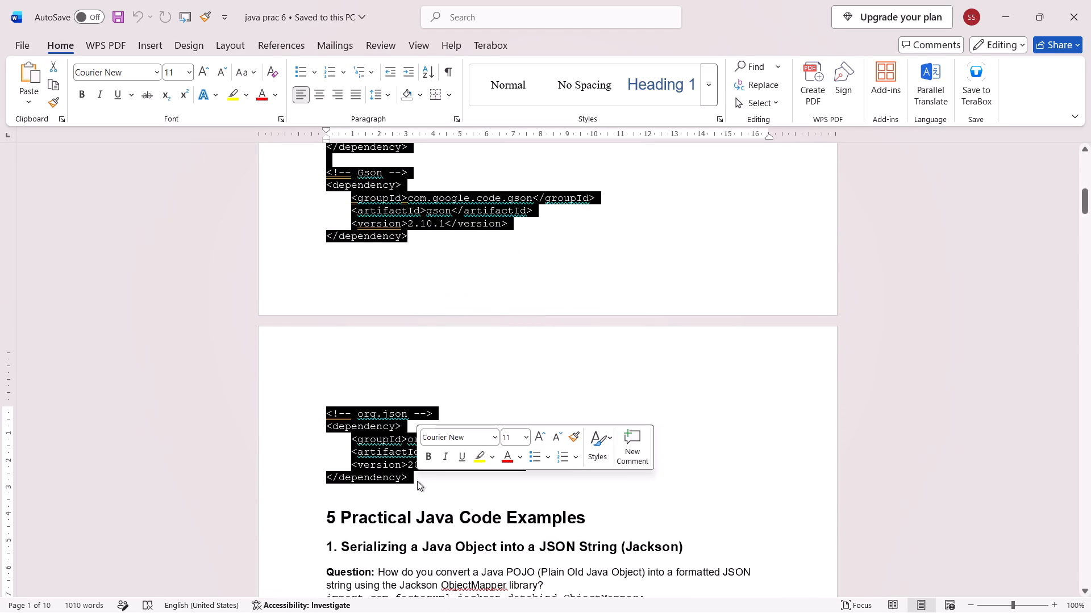
key("ctrl+c")
key("alt+Tab")
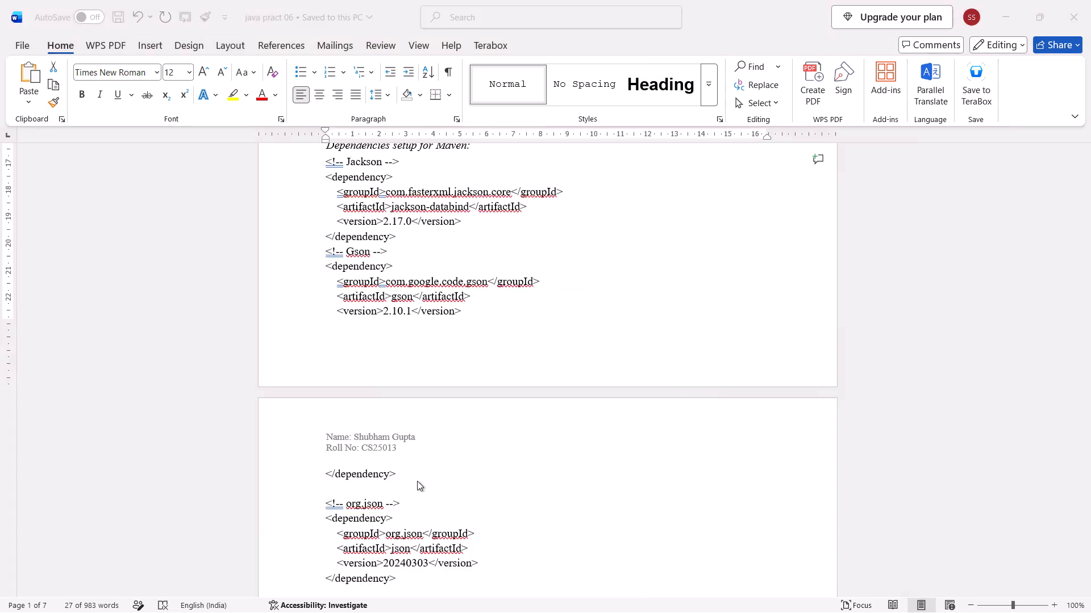
key("ctrl+v")
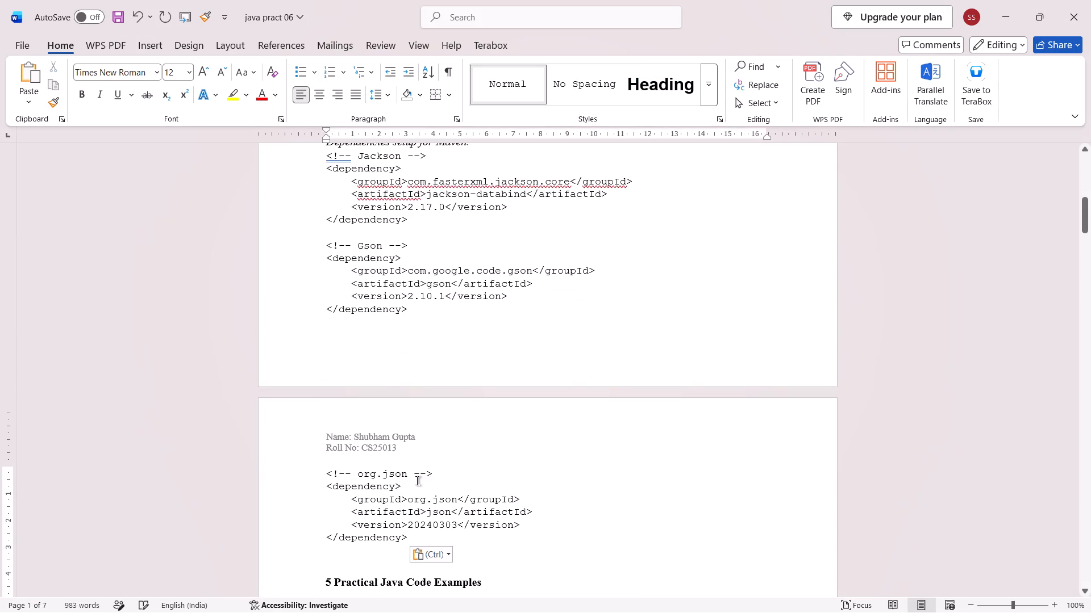
scroll(417, 481, "up", 1)
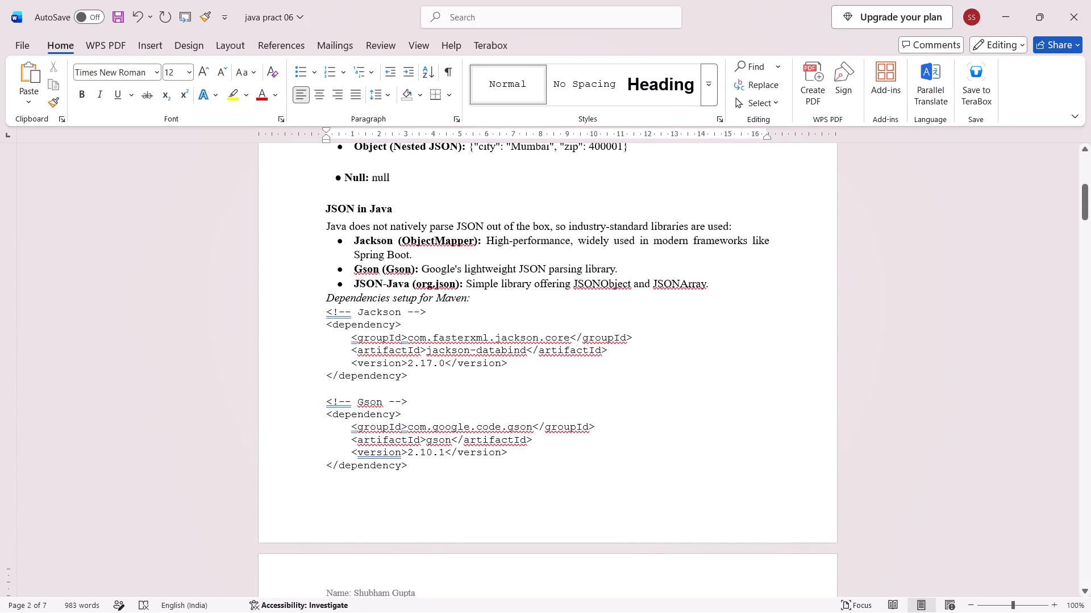
left_click(674, 478)
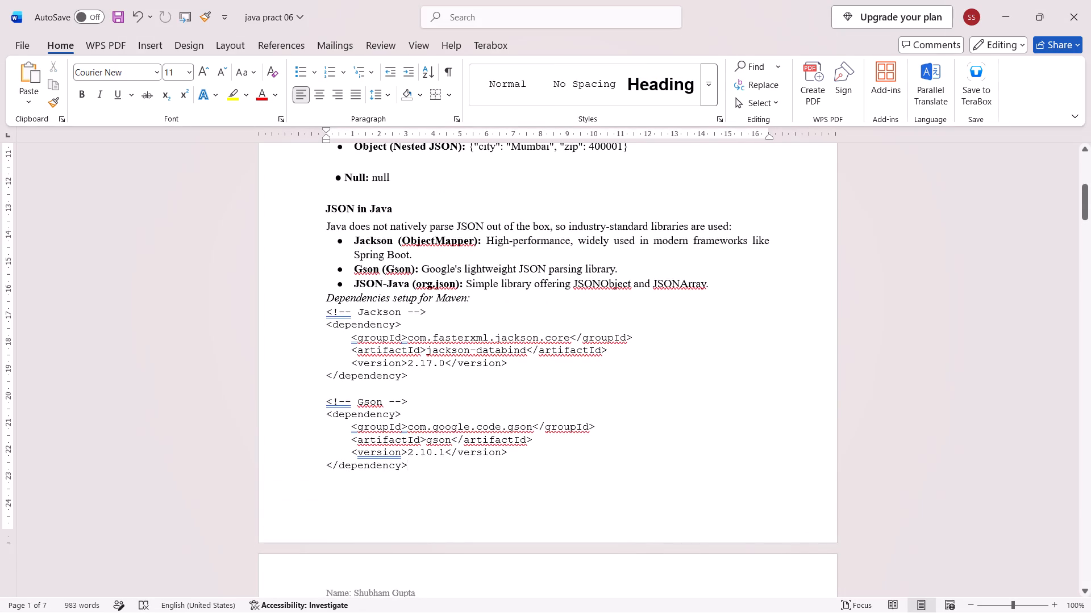
Replace the code listing of example 1, Serializing a Java Object into a JSON String, in java pract 06 with the one from java prac 6.
scroll(674, 478, "down", 5)
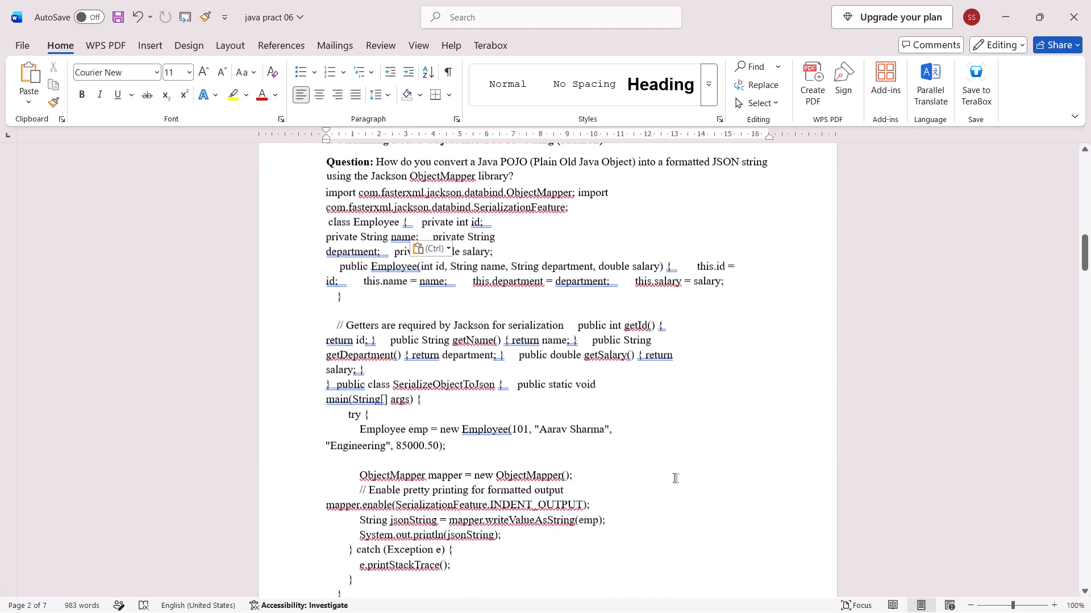
scroll(619, 415, "up", 1)
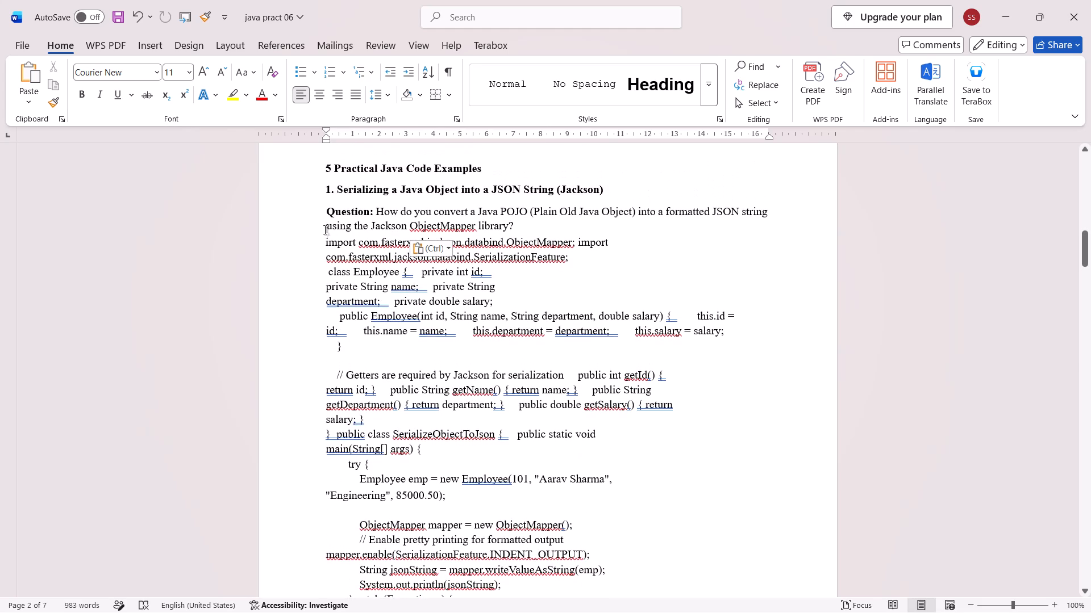
left_click_drag(324, 242, 625, 605)
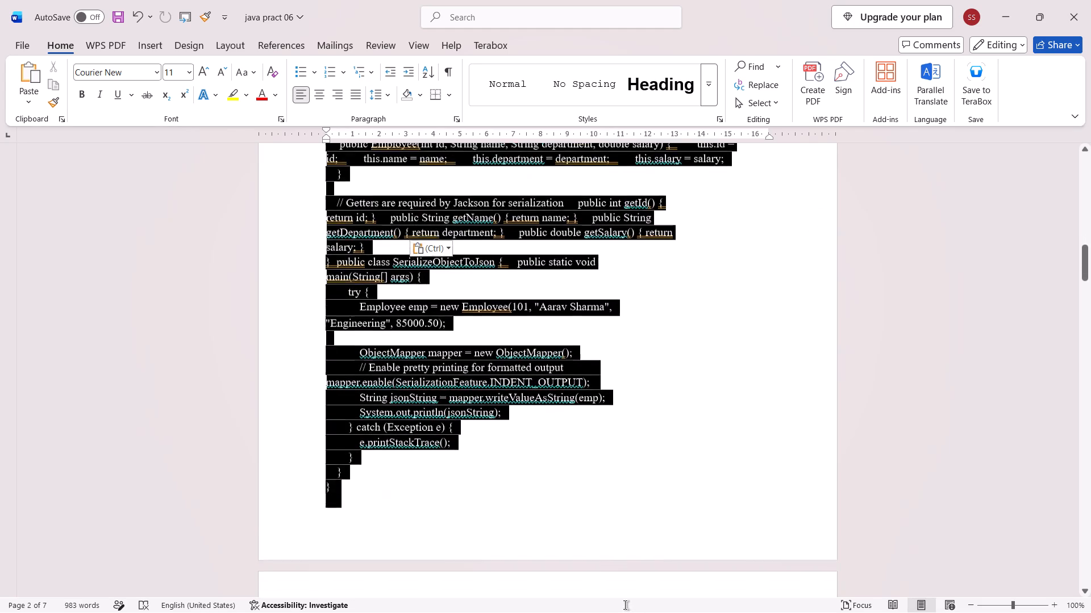
left_click_drag(625, 605, 340, 335)
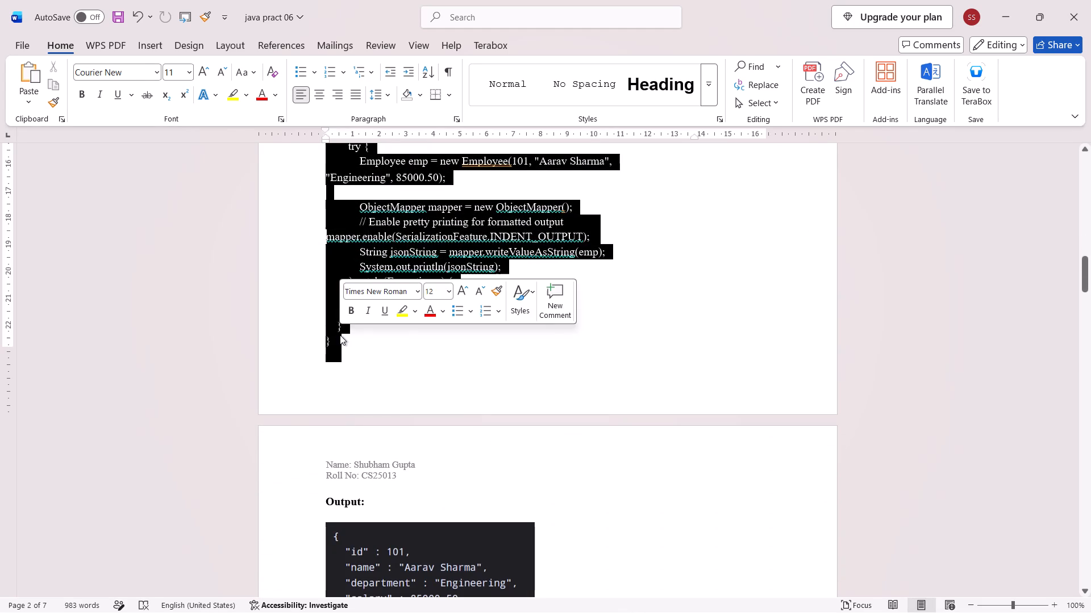
key("alt+Tab")
scroll(426, 329, "down", 2)
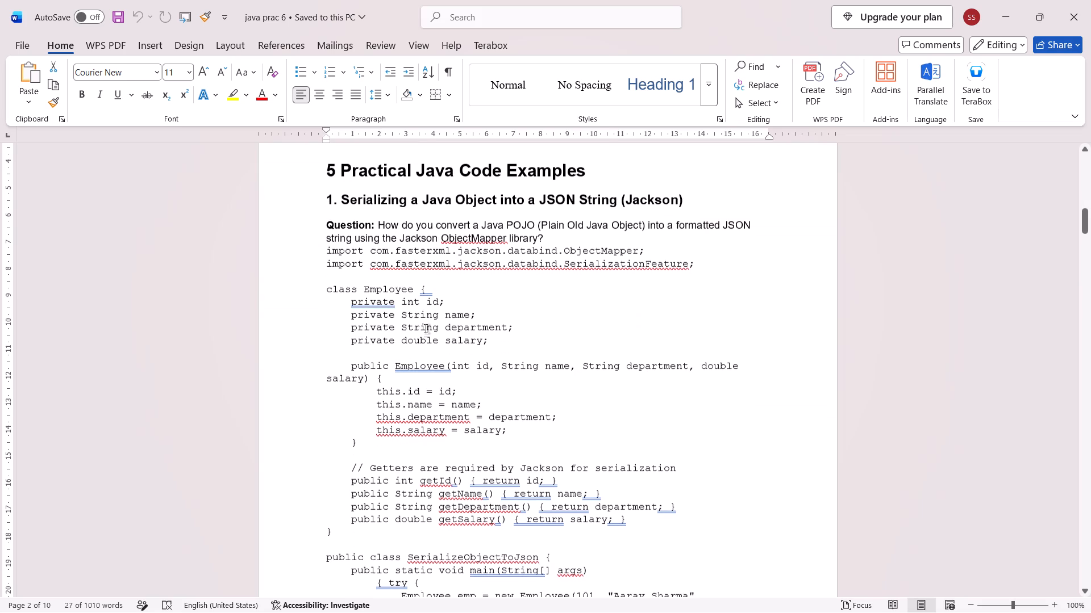
left_click_drag(323, 244, 649, 606)
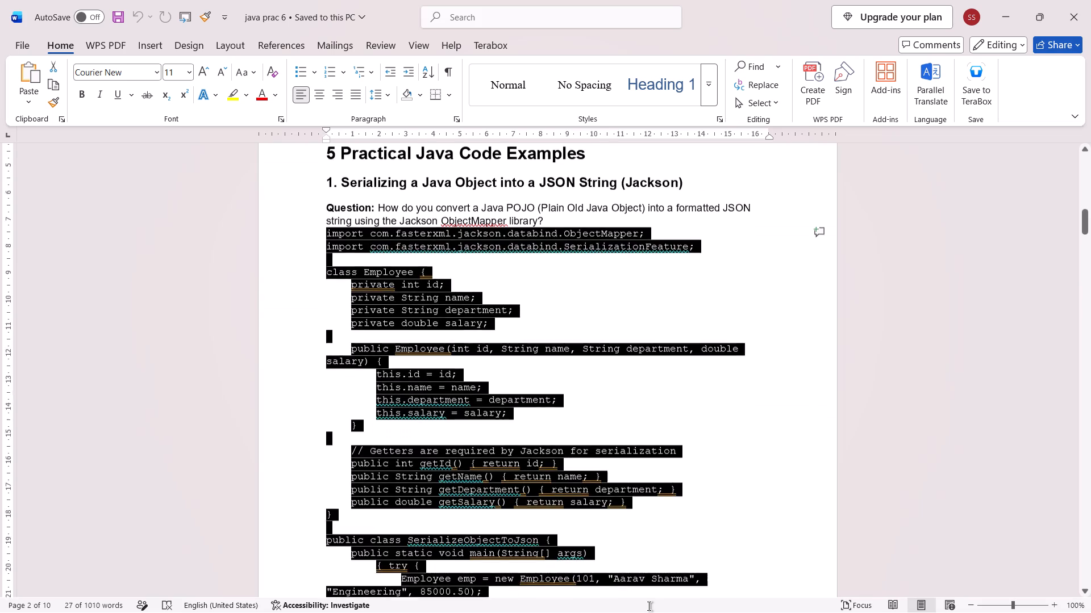
left_click_drag(649, 606, 648, 607)
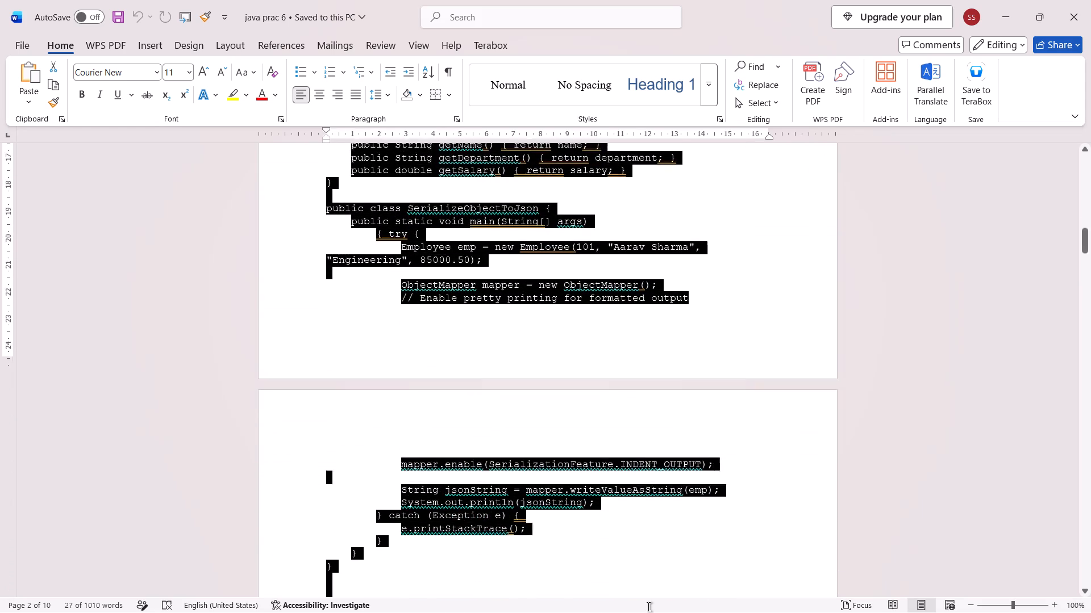
left_click_drag(648, 607, 338, 453)
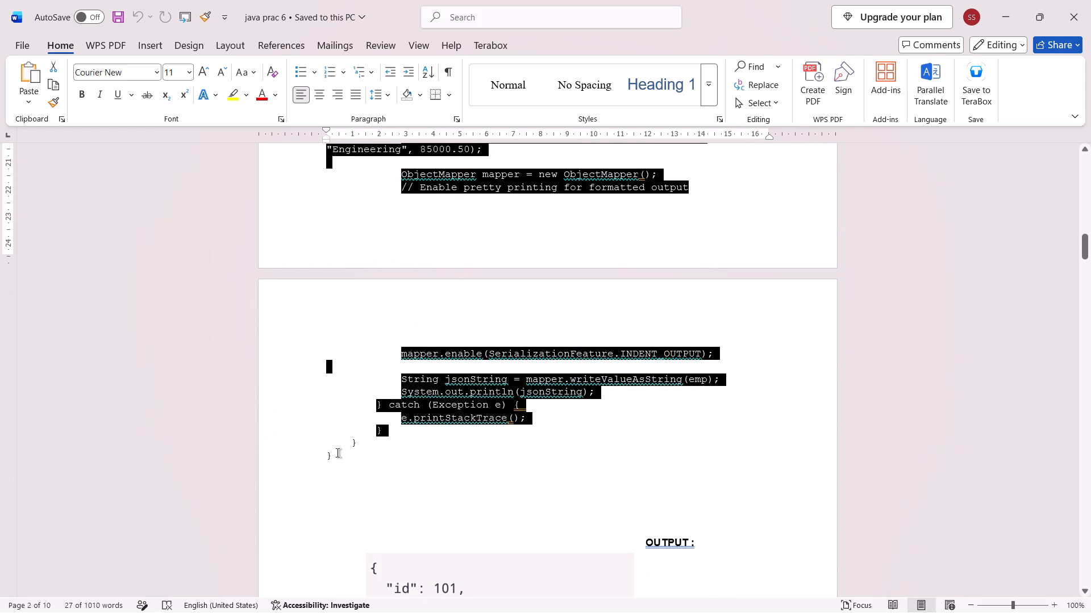
left_click_drag(338, 453, 337, 454)
key("ctrl+c")
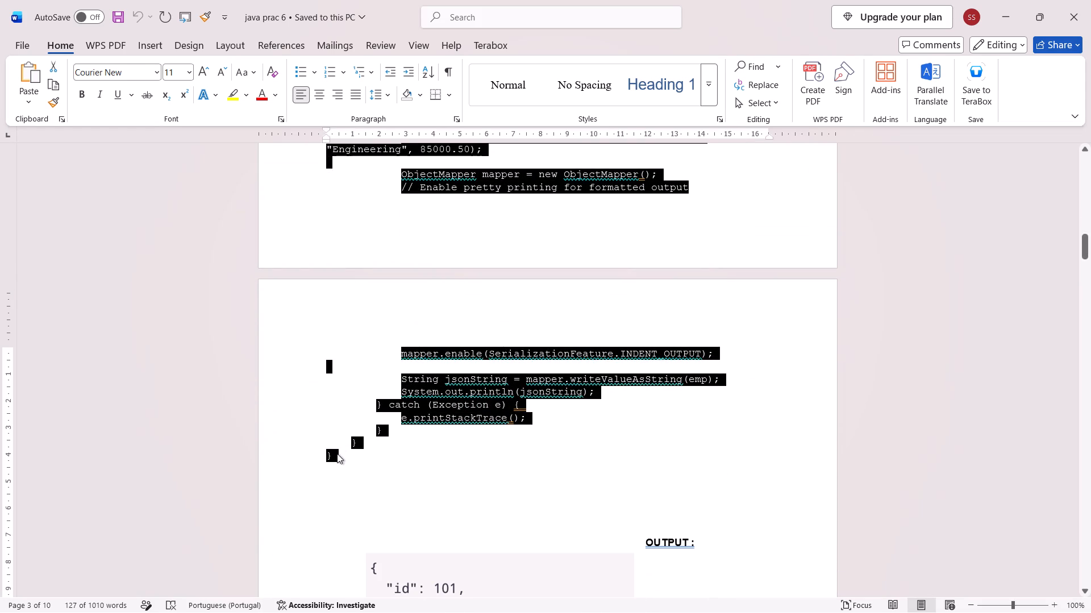
key("alt+Tab")
key("ctrl+v")
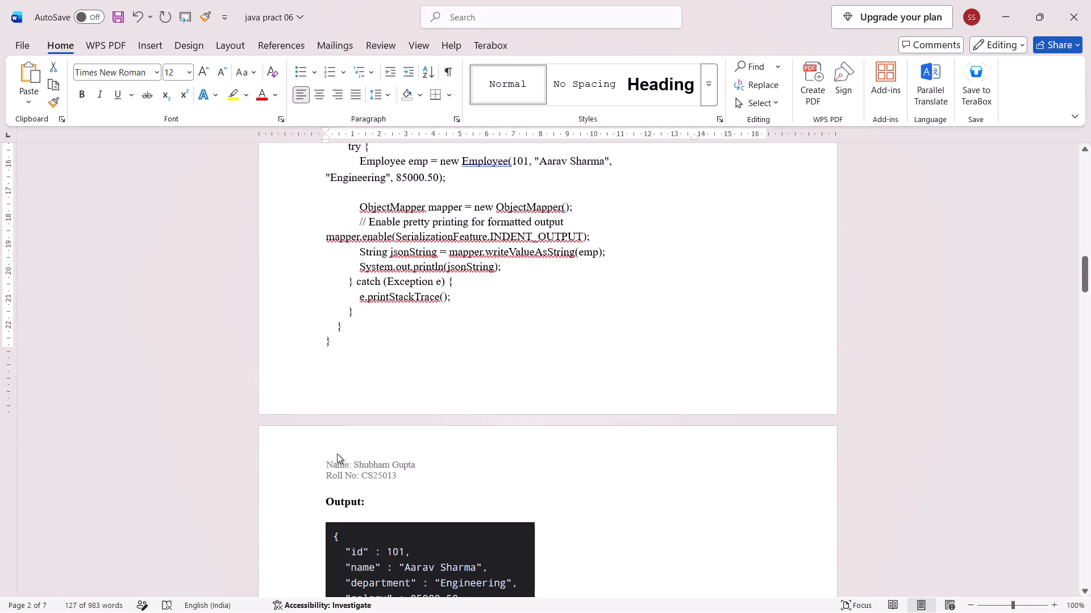
Review the replaced example 1 listing in java pract 06, from its question down to its output picture.
scroll(337, 454, "up", 2)
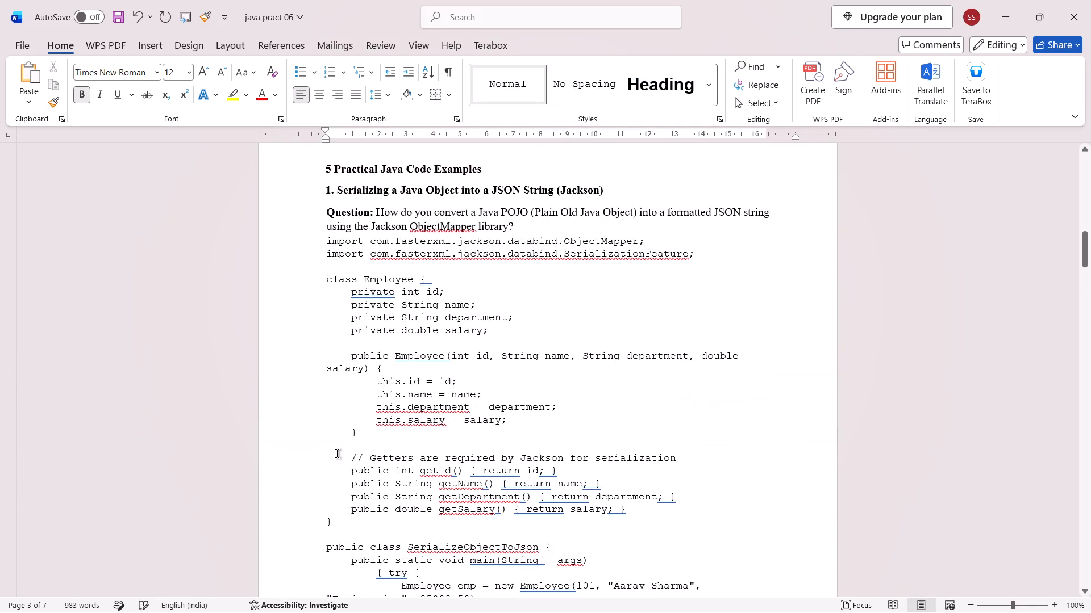
scroll(337, 454, "down", 2)
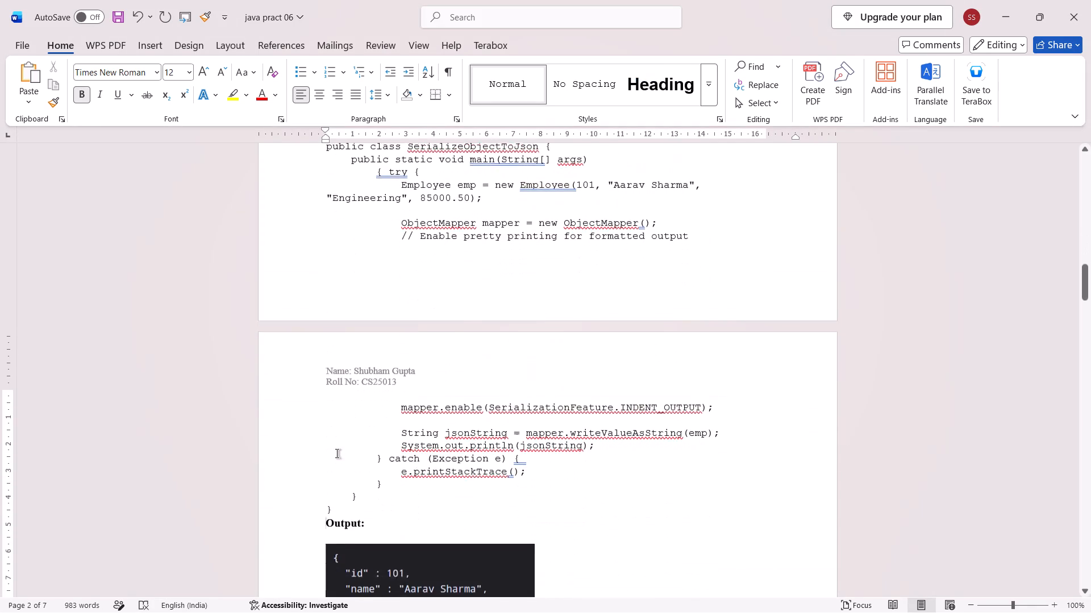
scroll(337, 454, "down", 1)
scroll(337, 454, "up", 2)
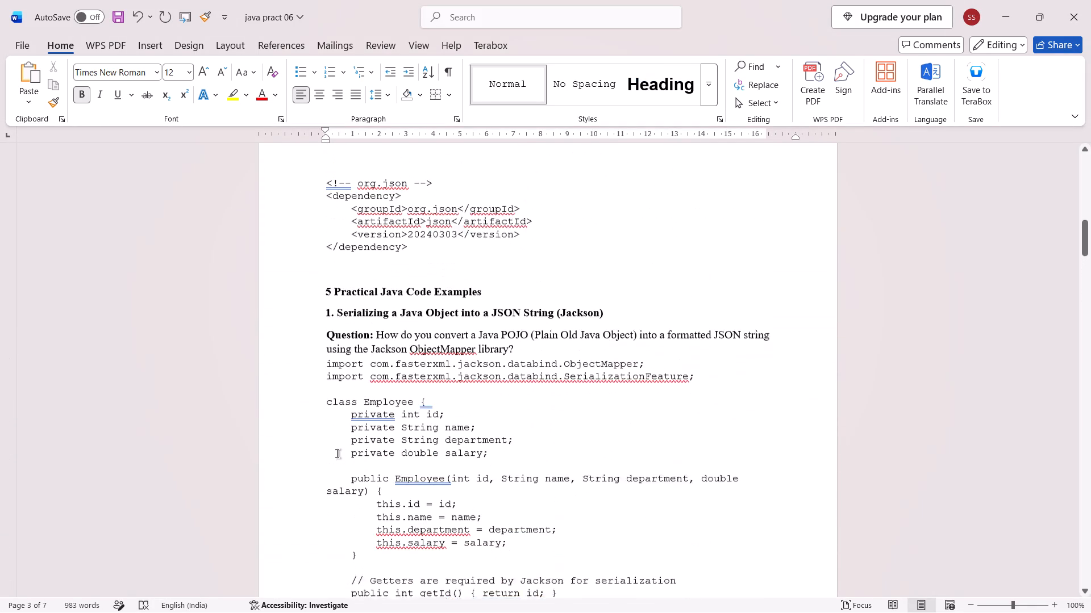
scroll(337, 454, "up", 1)
scroll(337, 454, "down", 2)
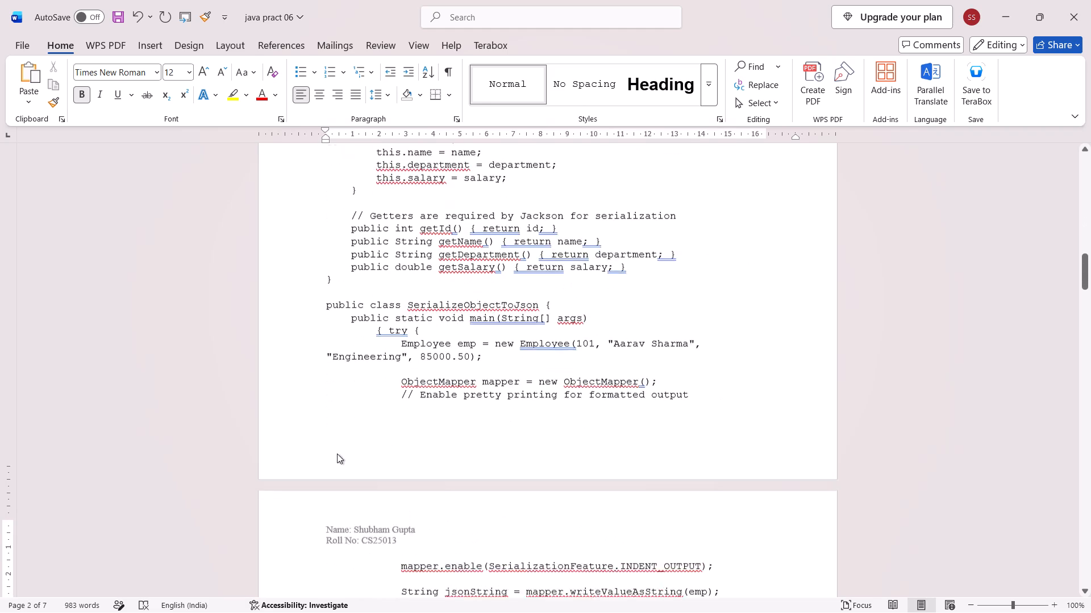
scroll(337, 454, "down", 5)
Replace the code listing of example 2, Deserializing a JSON String into a Java Object, in java pract 06 with the one from java prac 6.
scroll(337, 454, "down", 2)
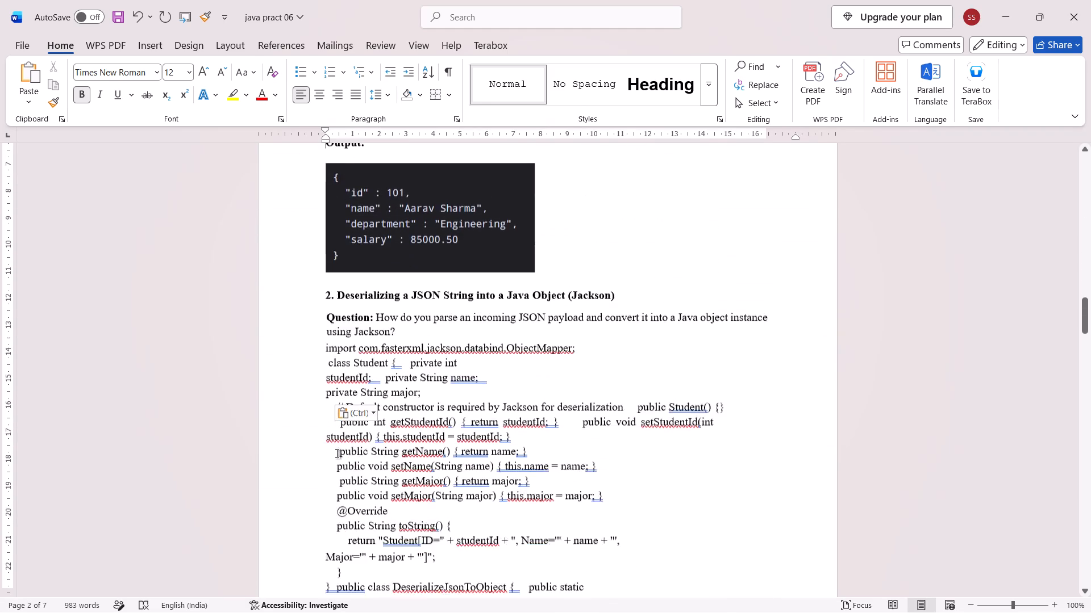
scroll(337, 454, "down", 1)
left_click_drag(323, 298, 648, 604)
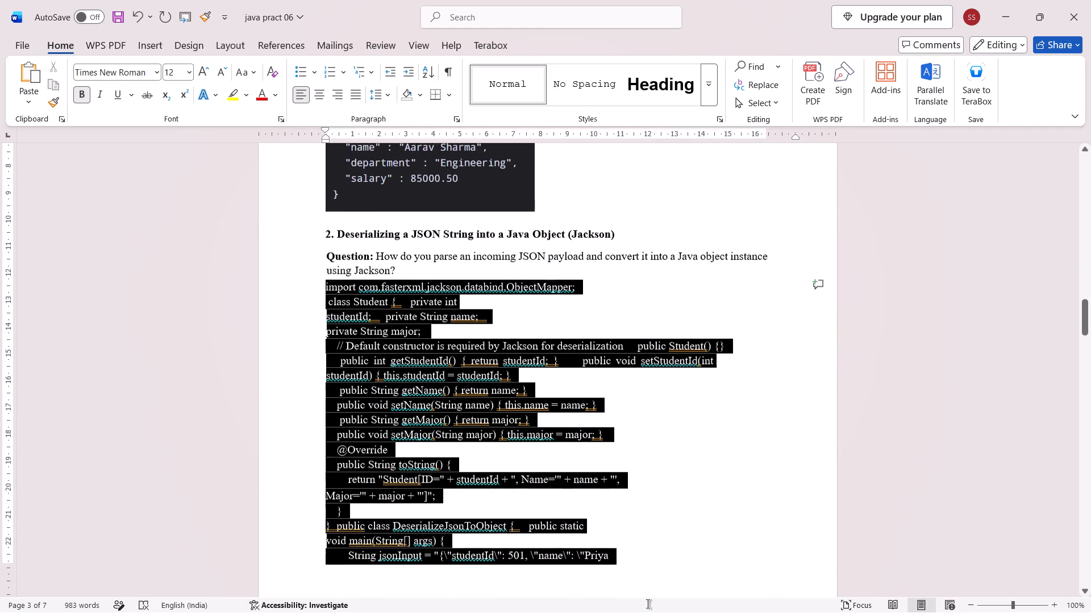
left_click_drag(648, 604, 509, 604)
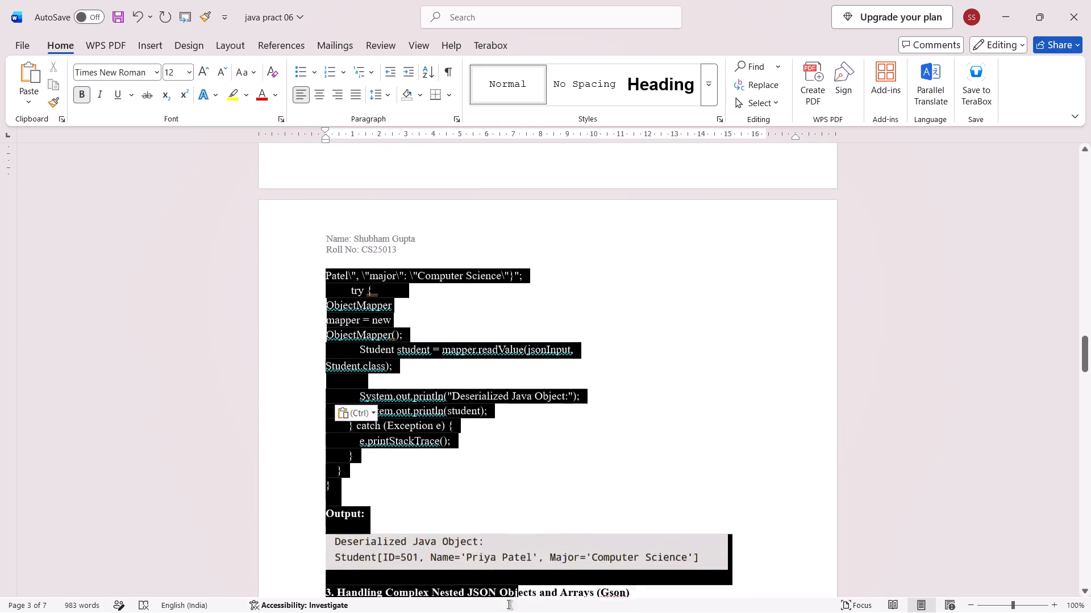
left_click_drag(509, 604, 329, 443)
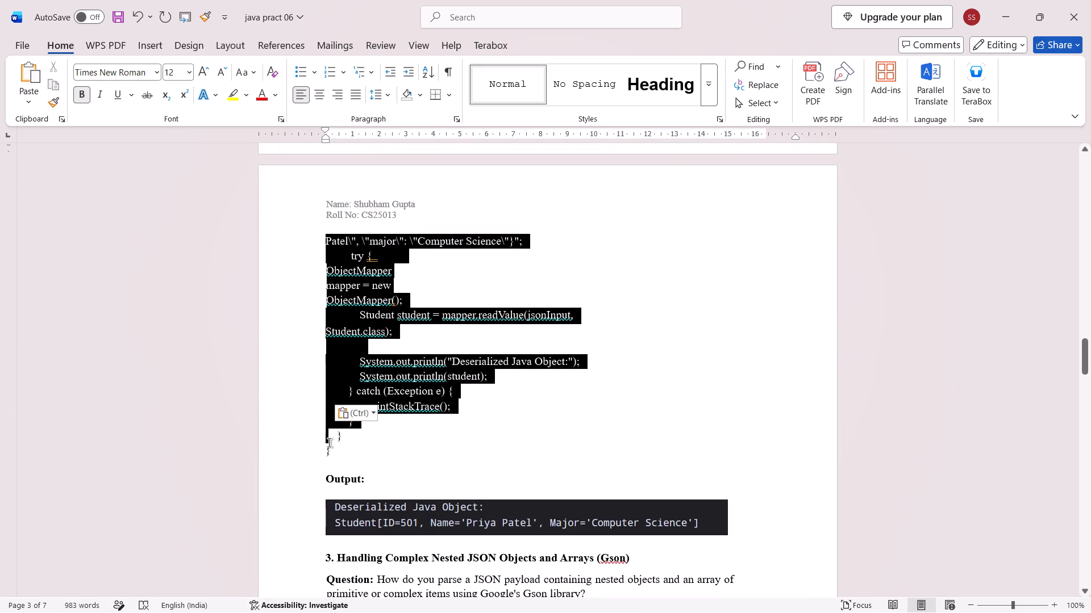
left_click_drag(329, 443, 349, 450)
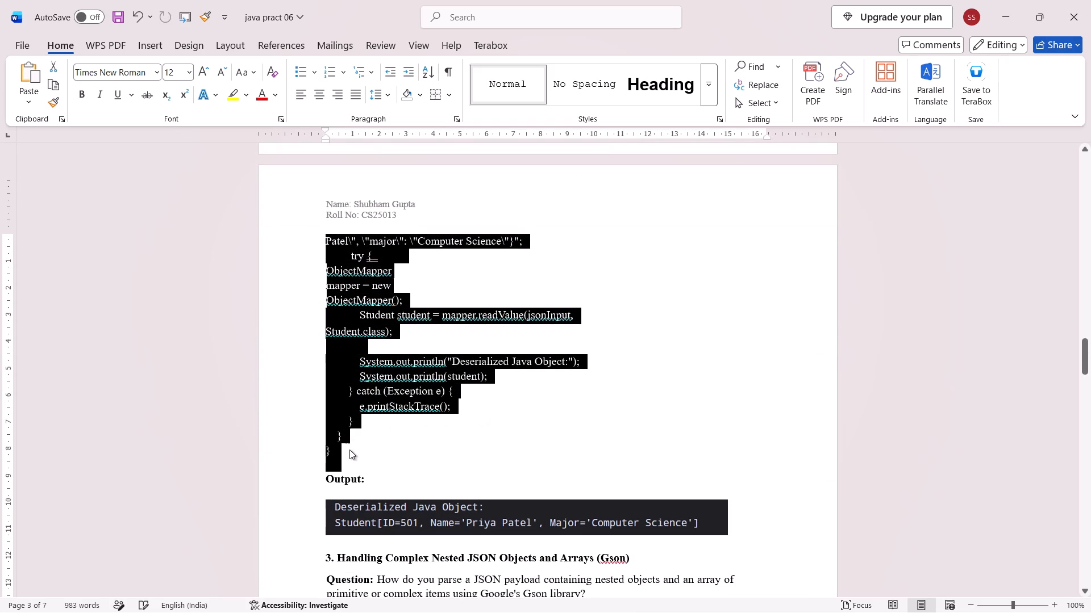
key("alt+Tab")
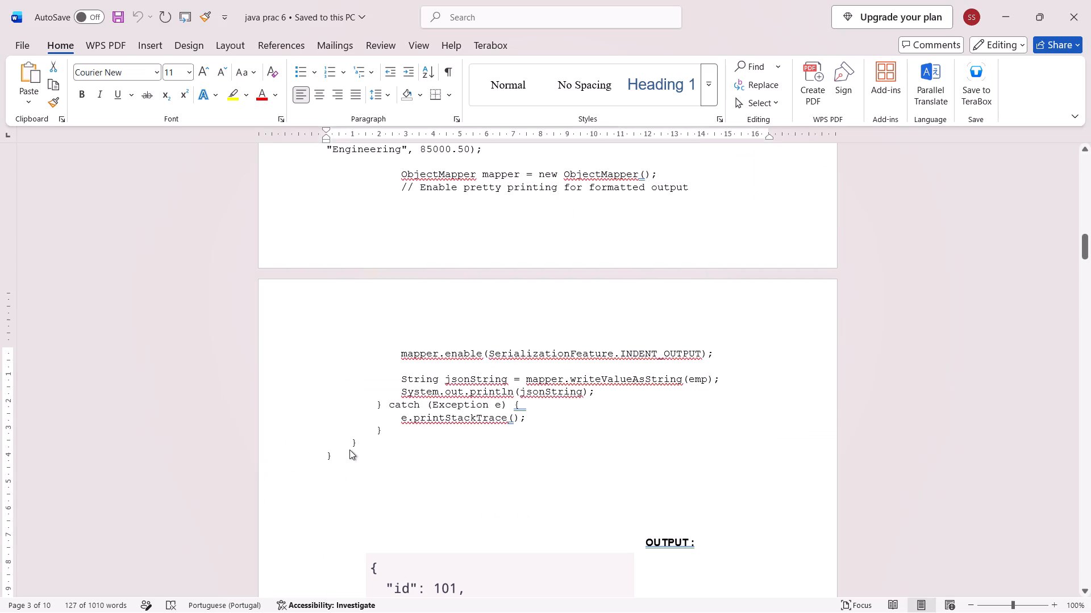
scroll(461, 444, "down", 4)
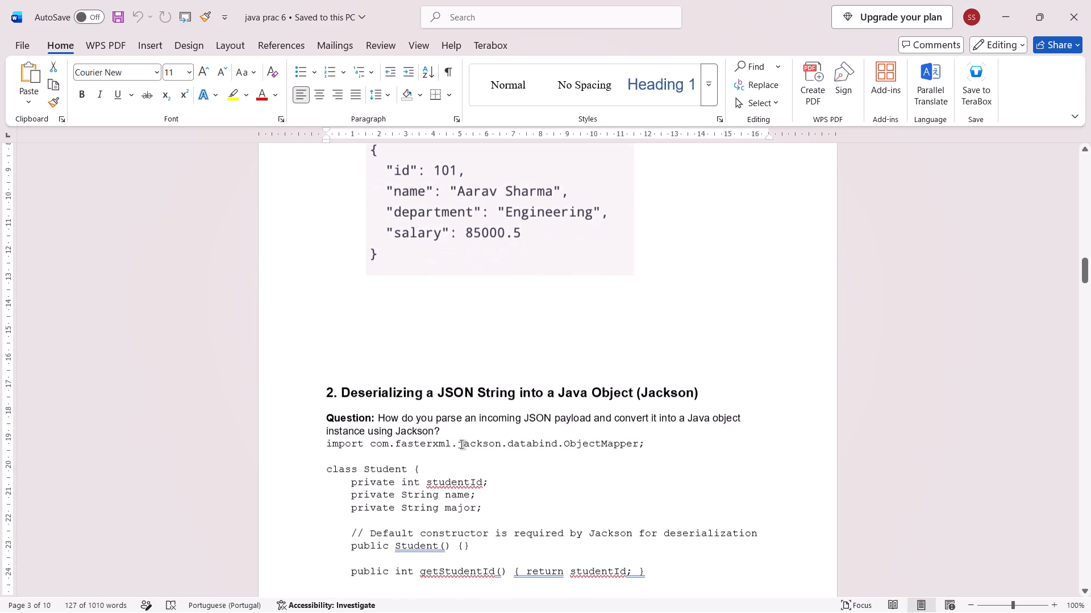
scroll(461, 444, "down", 1)
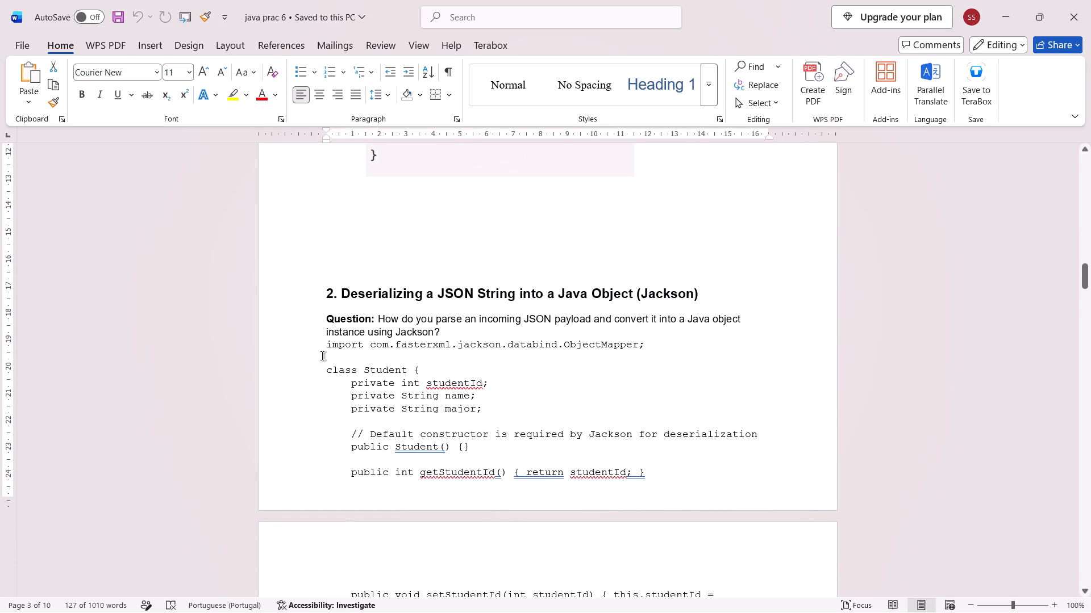
left_click_drag(327, 347, 586, 612)
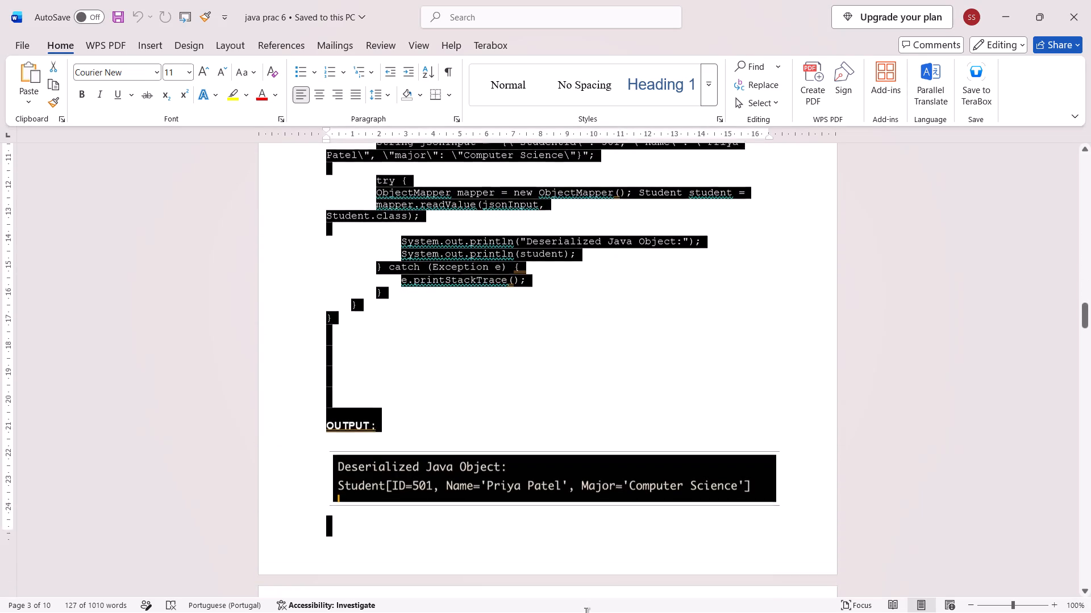
left_click_drag(586, 612, 334, 267)
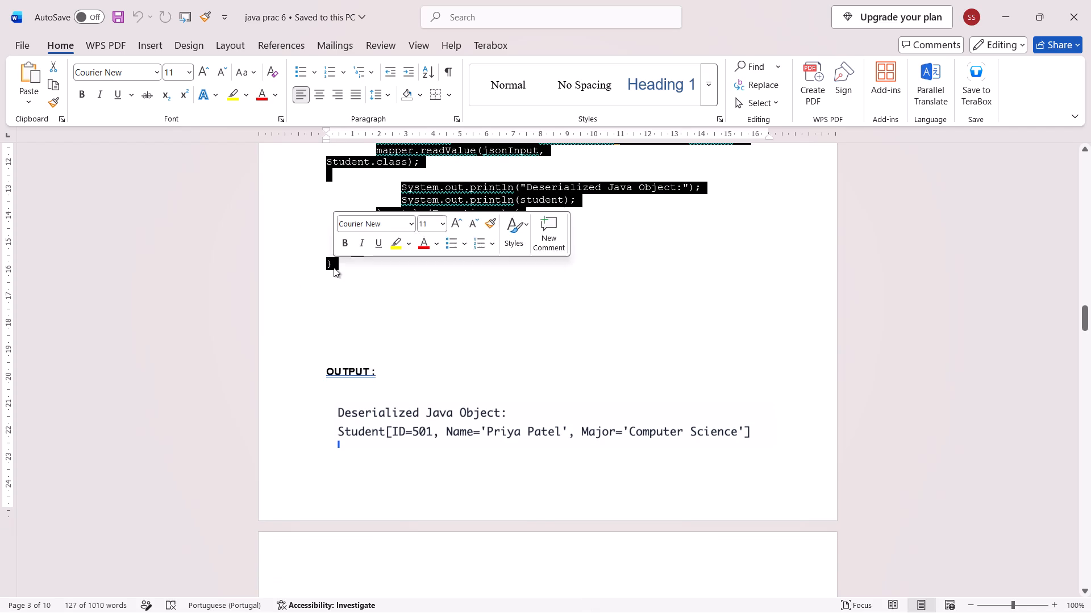
key("ctrl+c")
key("alt+Tab")
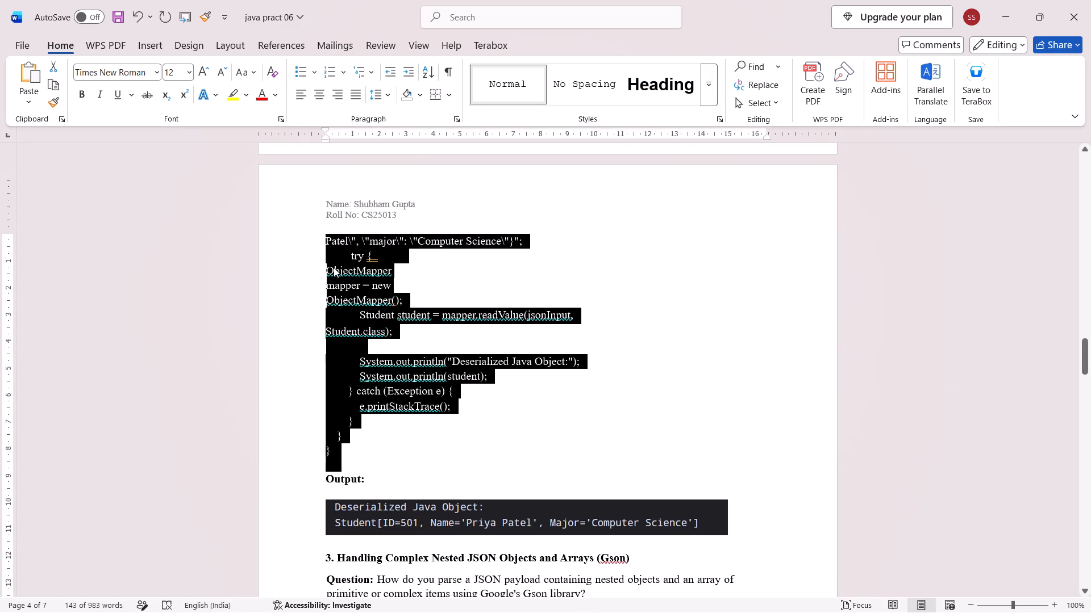
key("ctrl+v")
Replace the code listing of example 3, Handling Complex Nested JSON Objects and Arrays, in java pract 06 with the one from java prac 6.
scroll(334, 267, "down", 1)
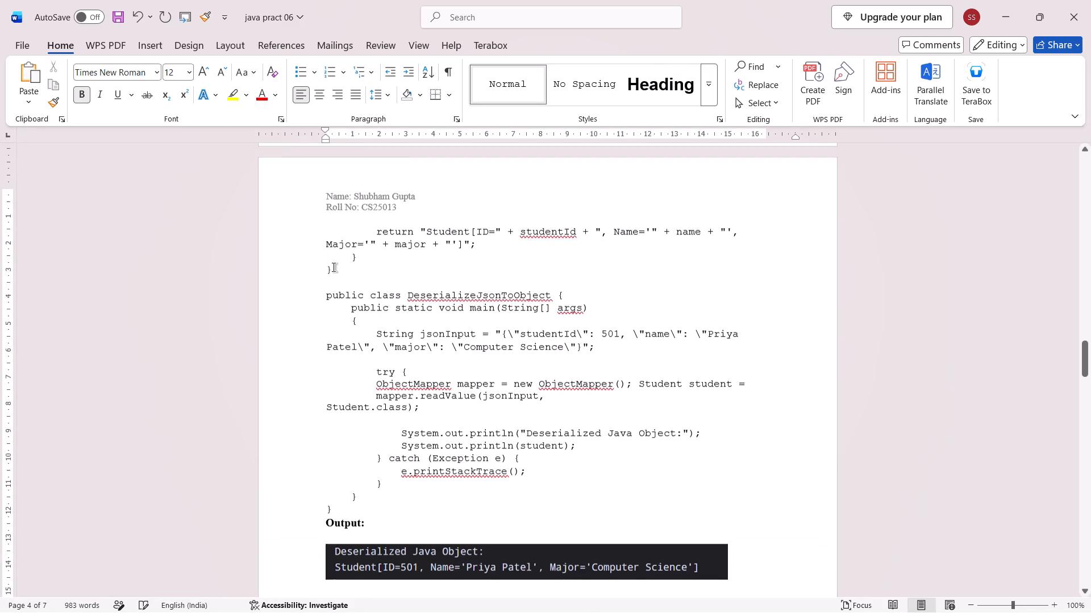
scroll(334, 267, "down", 3)
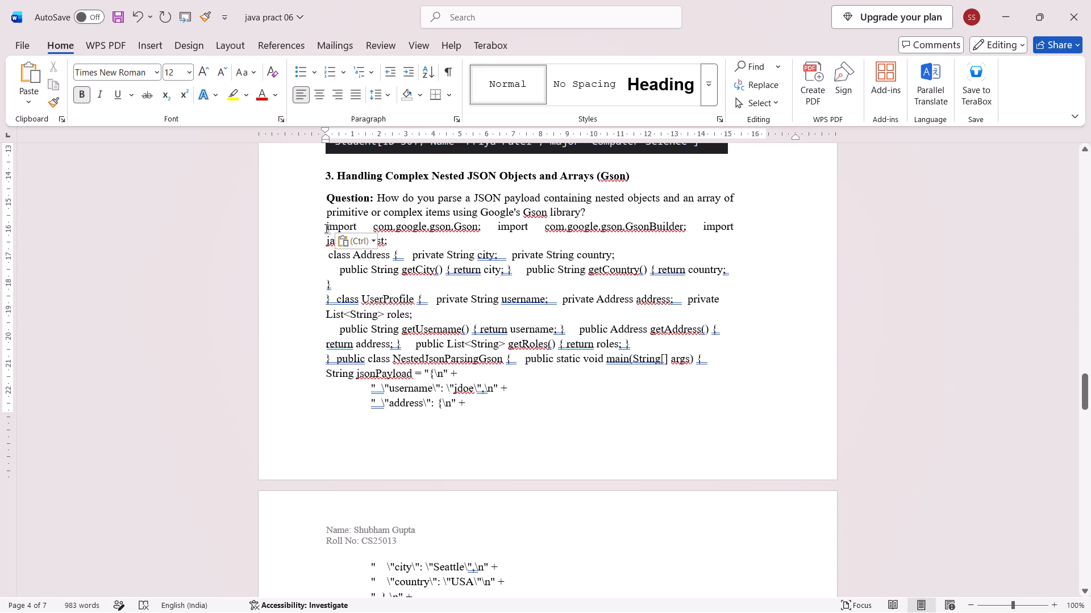
left_click_drag(324, 226, 570, 592)
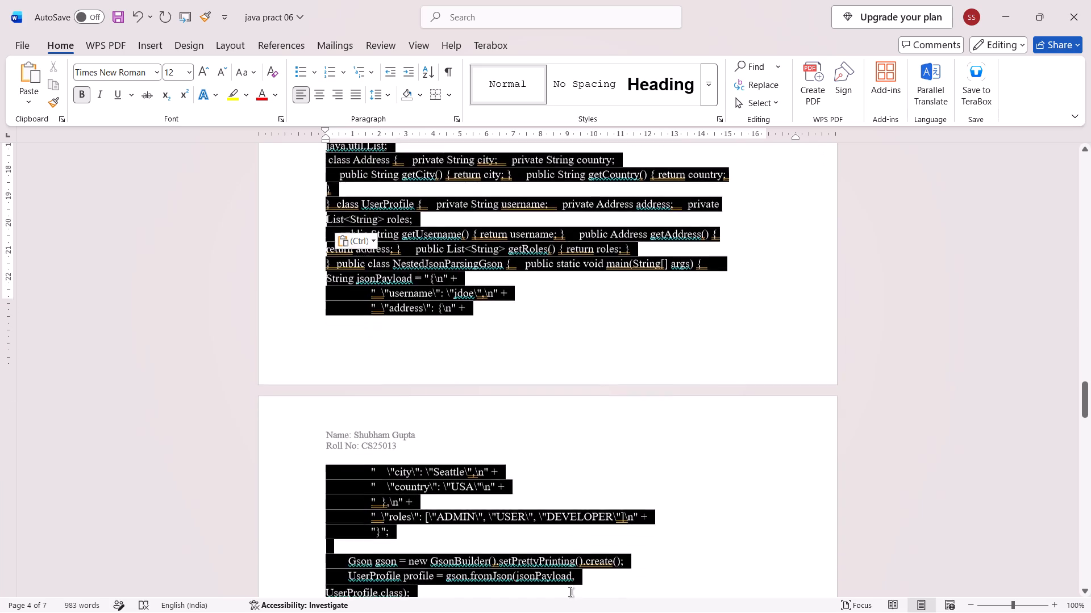
left_click_drag(570, 592, 329, 352)
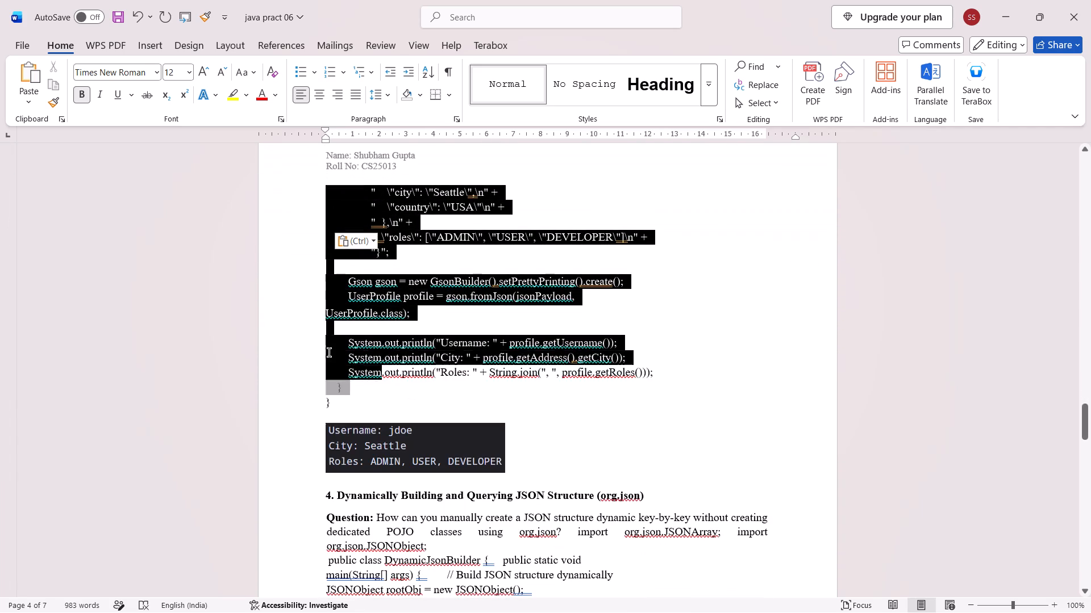
left_click_drag(329, 352, 332, 400)
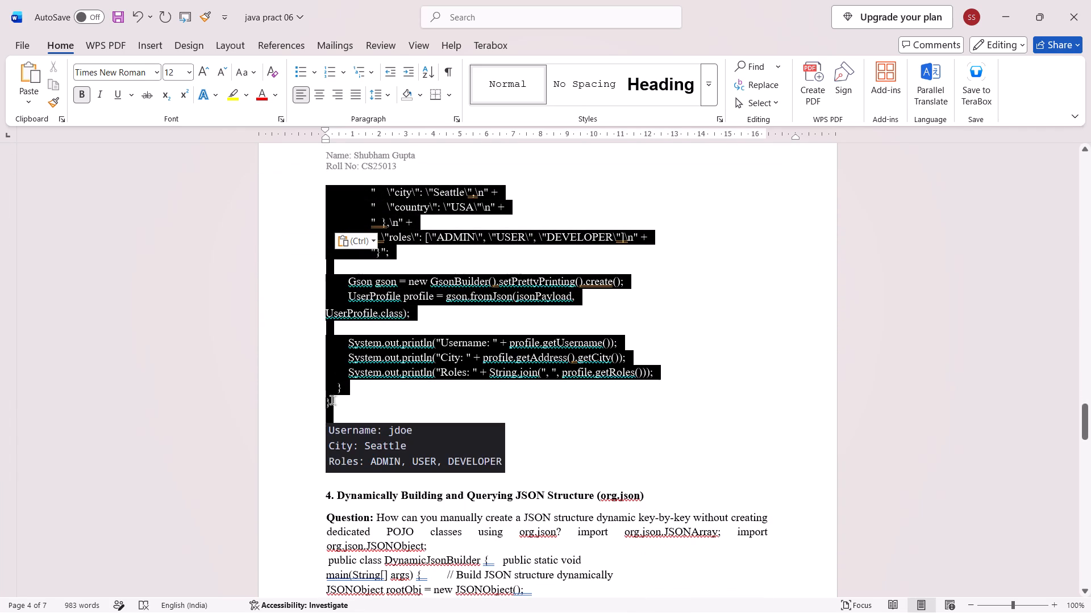
left_click_drag(332, 400, 331, 400)
key("alt+Tab")
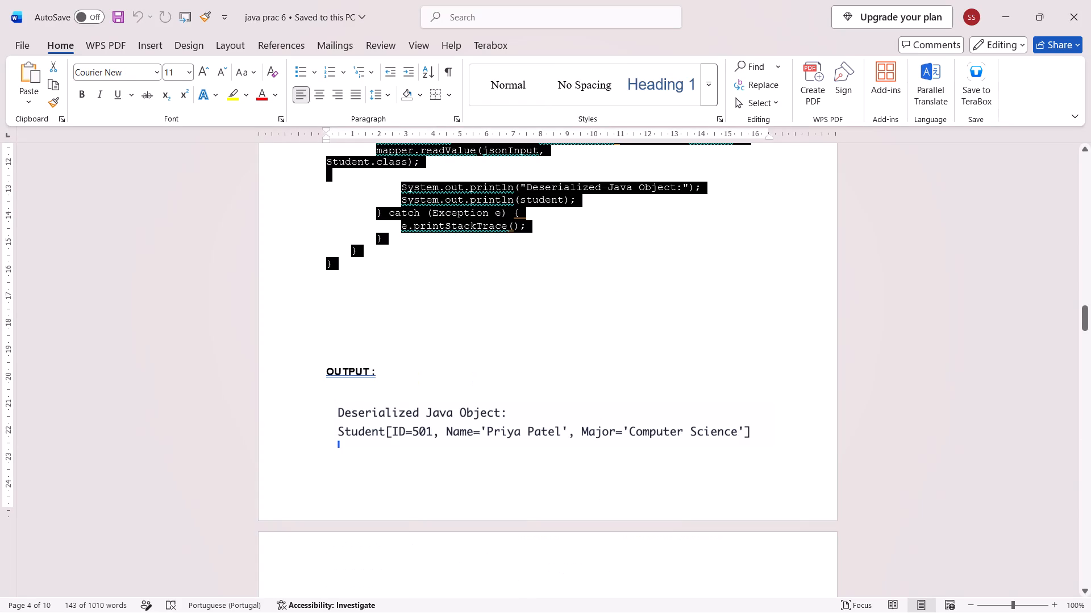
scroll(481, 434, "down", 4)
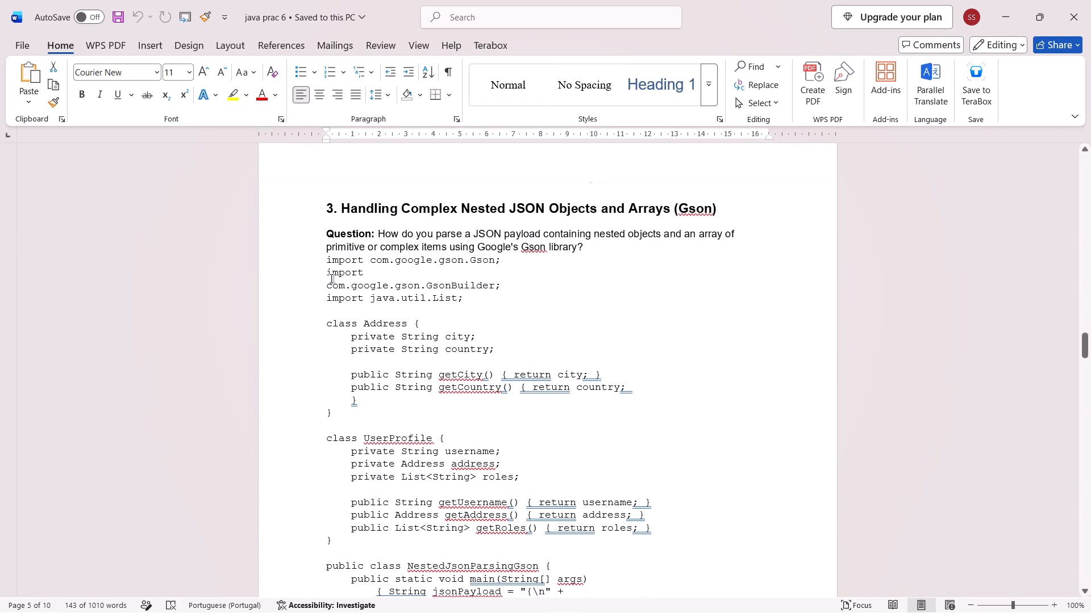
left_click_drag(324, 264, 502, 612)
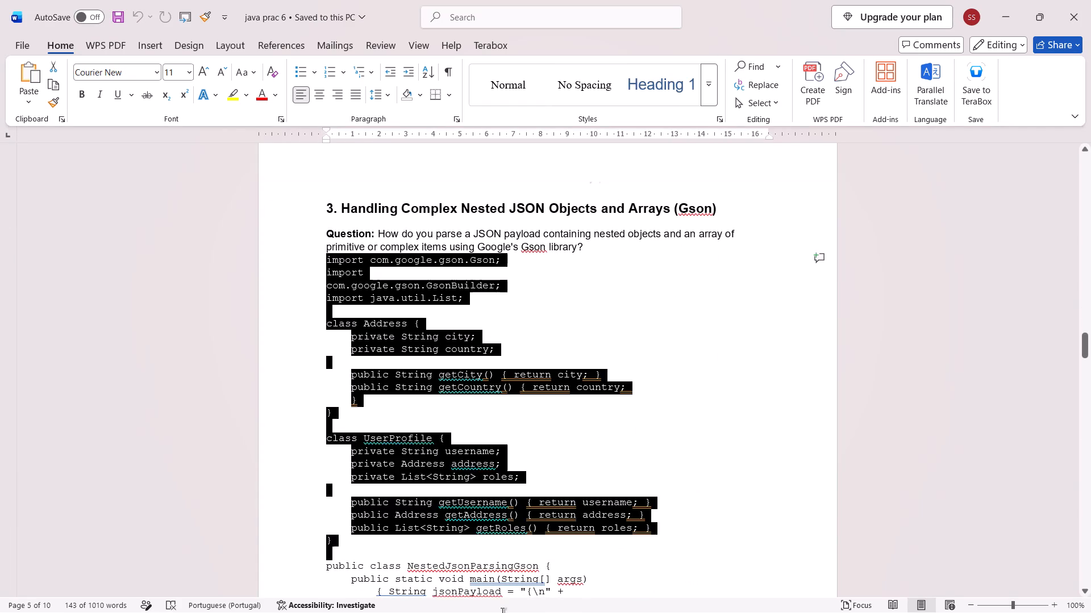
left_click_drag(502, 612, 490, 606)
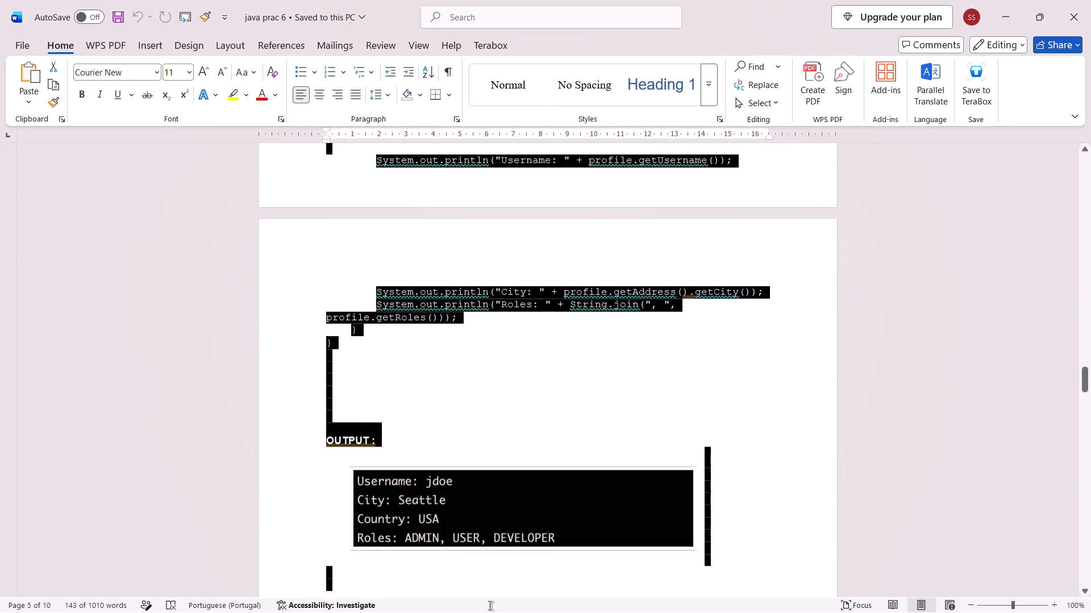
left_click_drag(490, 606, 344, 305)
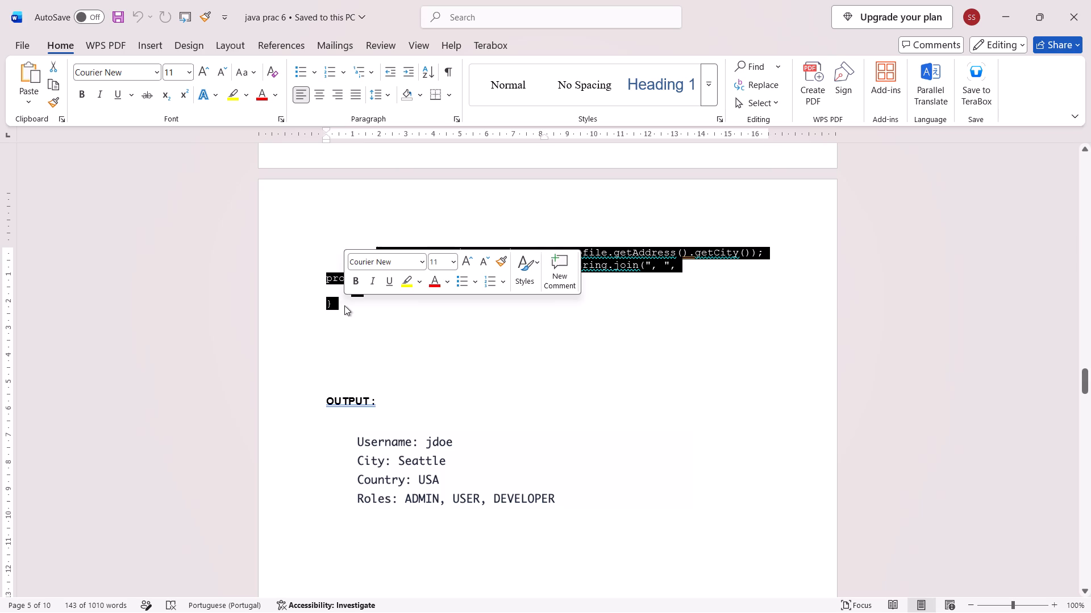
key("ctrl+c")
key("alt+Tab")
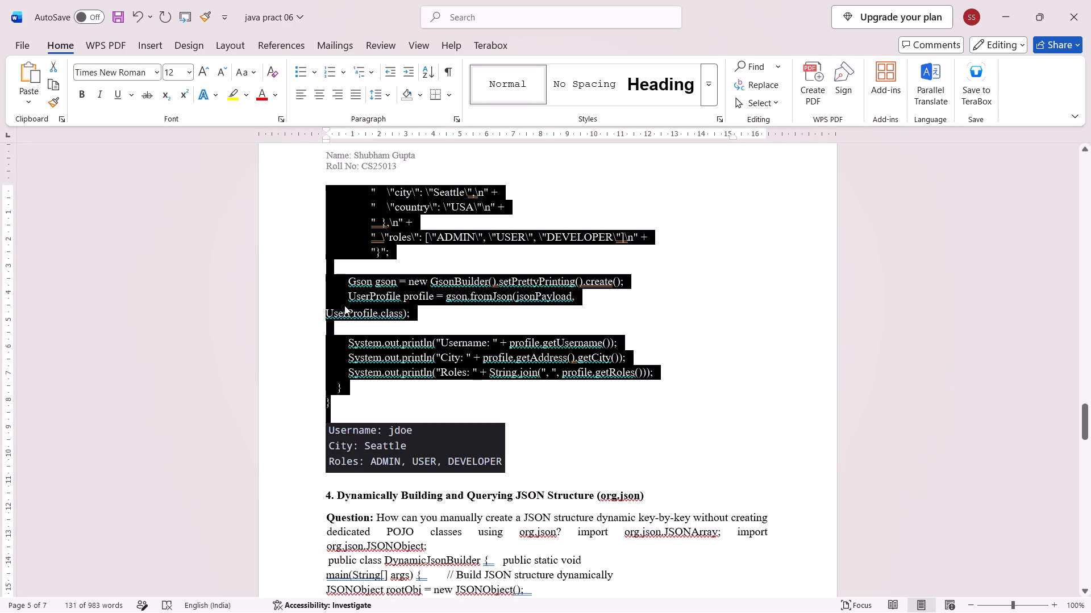
key("ctrl+v")
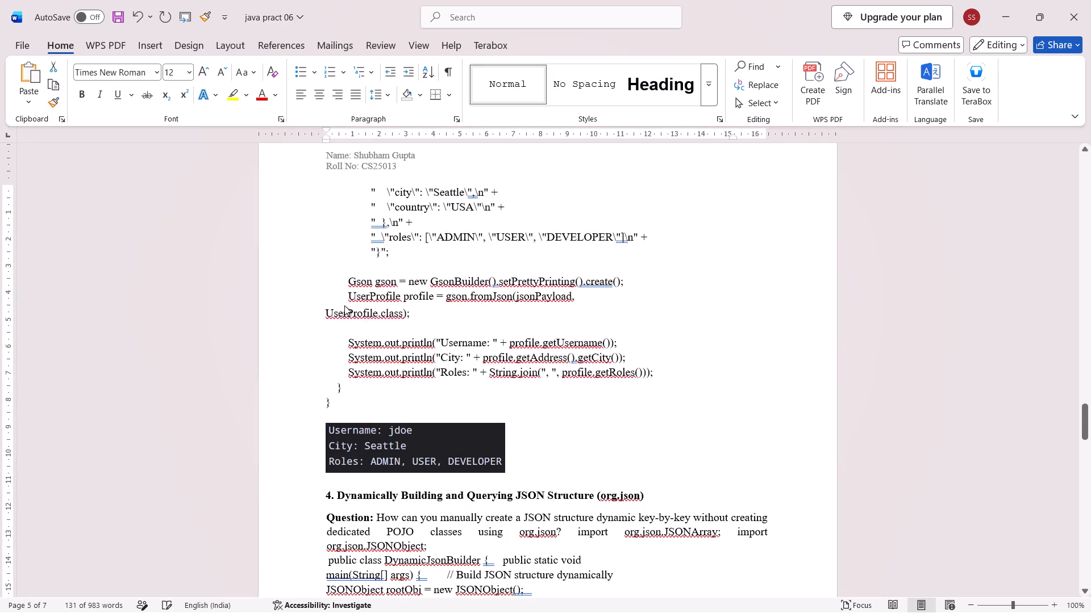
Compare the ending and output section of example 3 between java pract 06 and java prac 6.
scroll(344, 305, "down", 2)
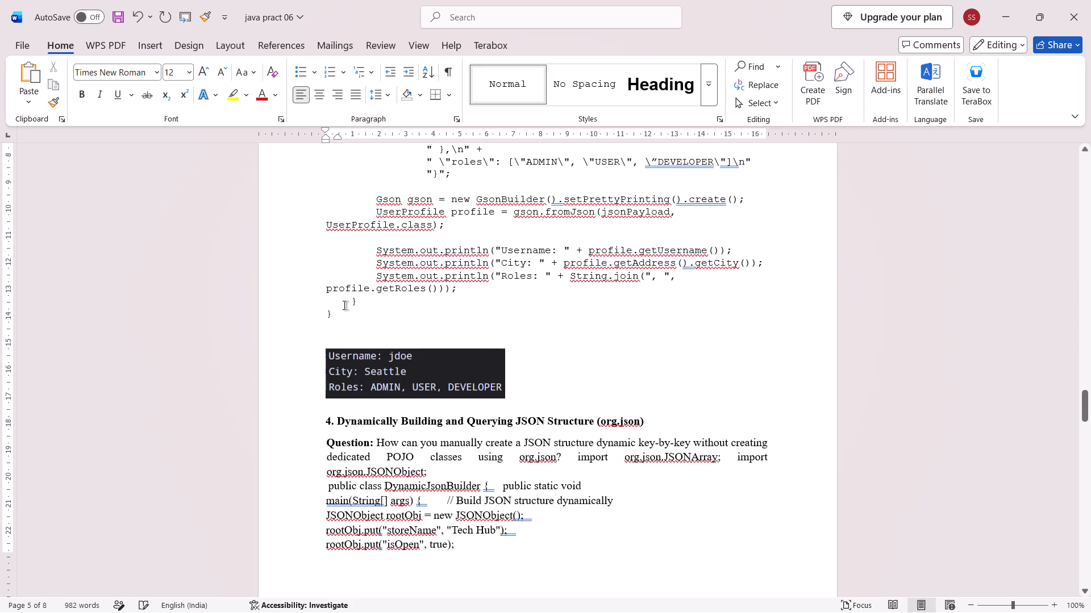
scroll(344, 305, "down", 1)
key("alt+Tab")
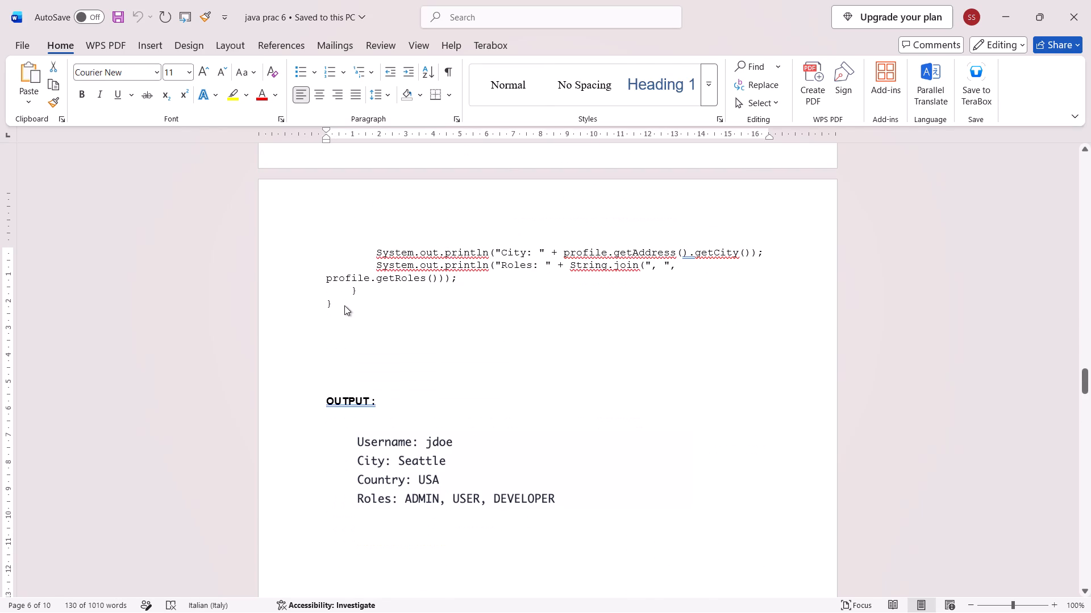
key("alt+Tab")
key("alt+Tab")
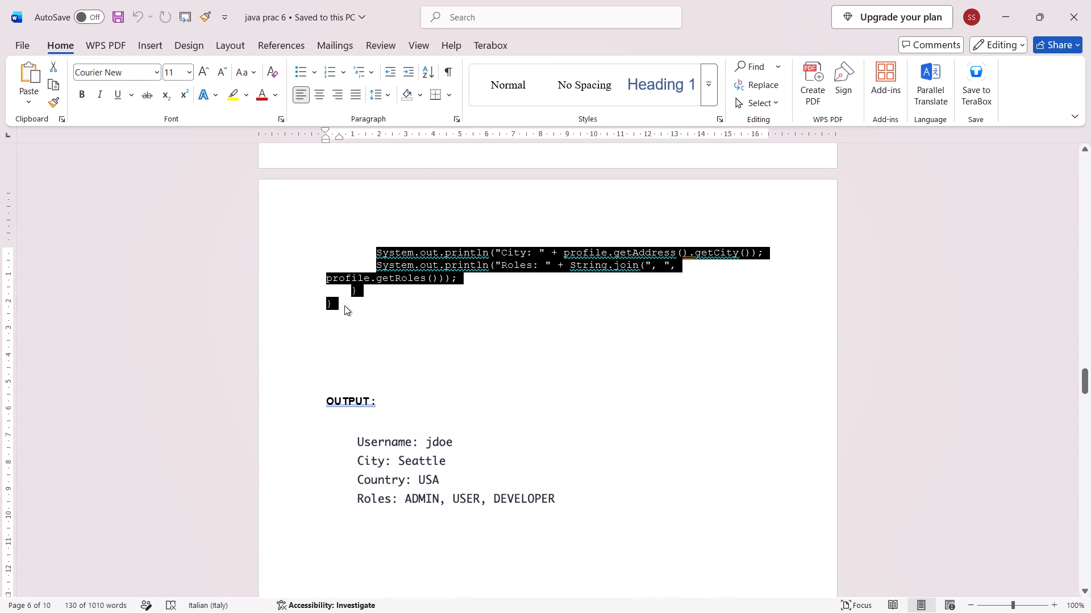
key("alt+Tab")
key("alt+Tab")
key("alt+Tab")
key("alt+Tab")
key("alt+Tab")
key("alt+Tab")
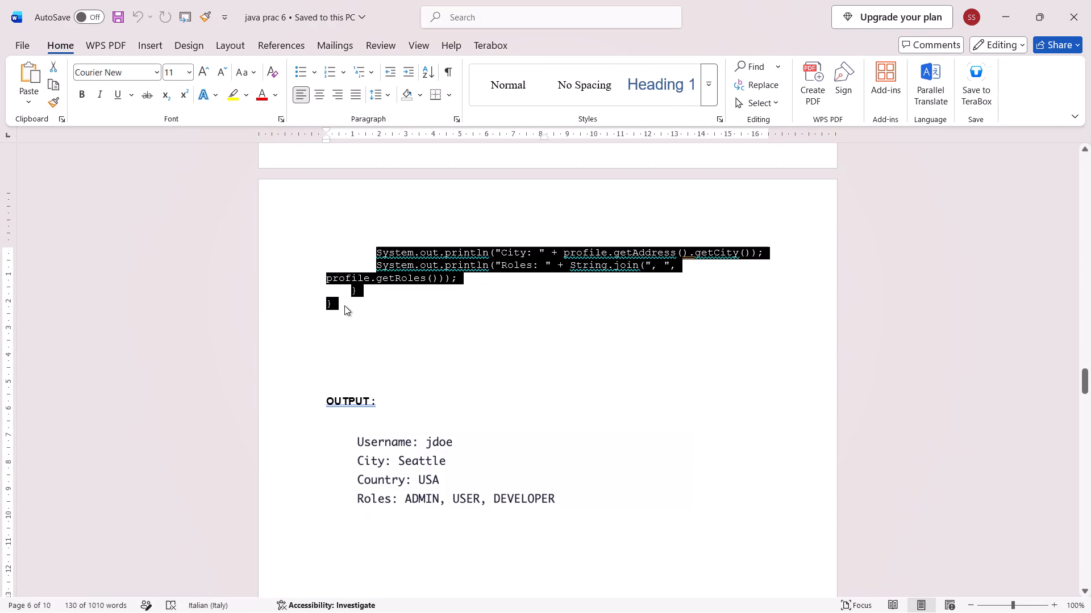
key("alt+Tab")
key("alt+Tab")
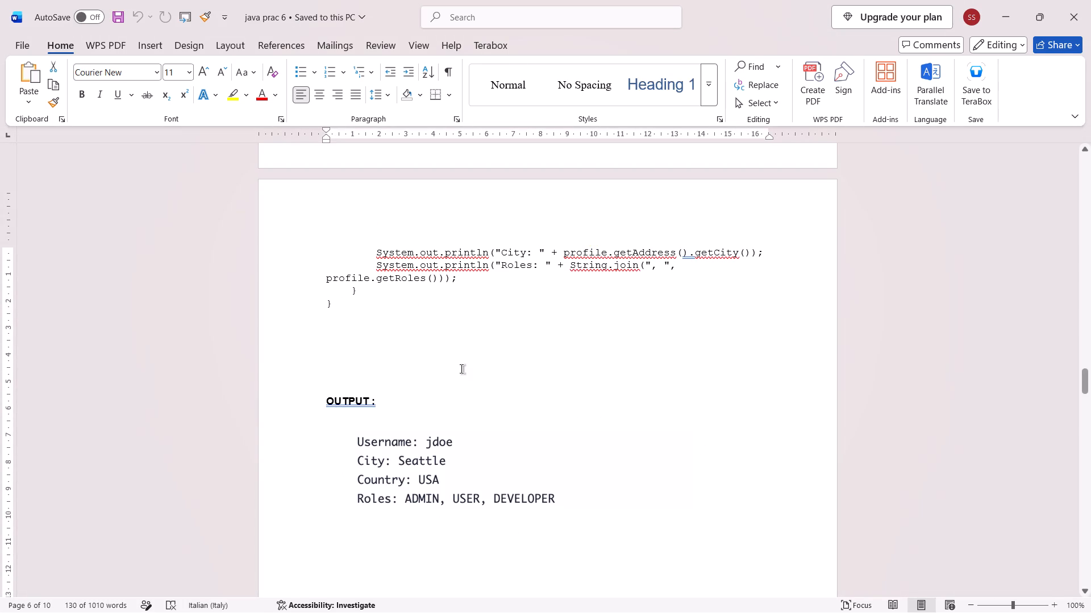
In java pract 06, start example 4's code on its own line, directly after the question ending in "using org.json?".
left_click(428, 455)
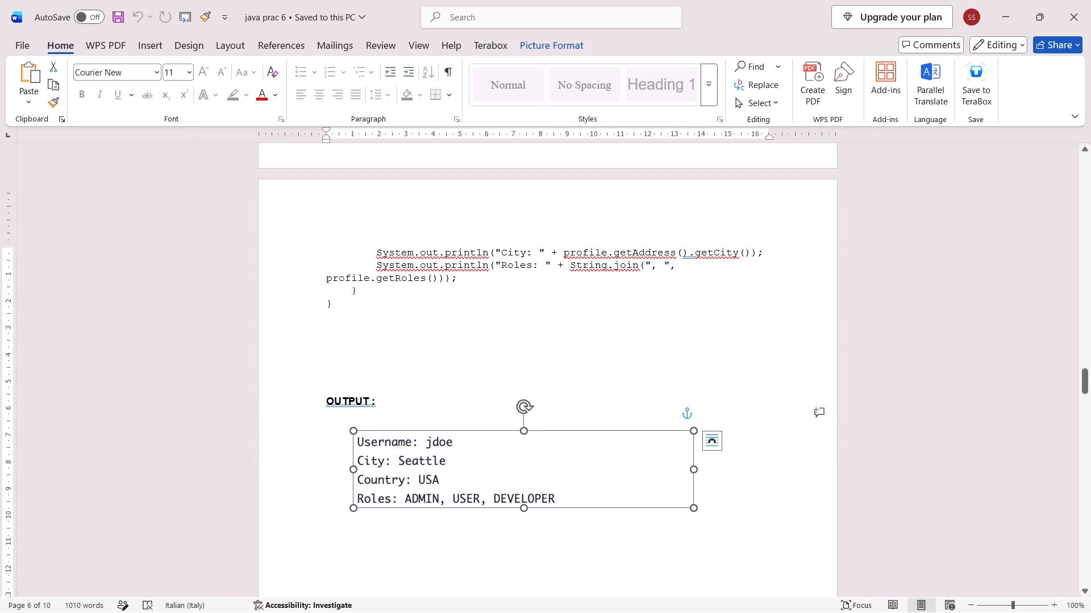
key("alt+Tab")
scroll(428, 455, "right", 1)
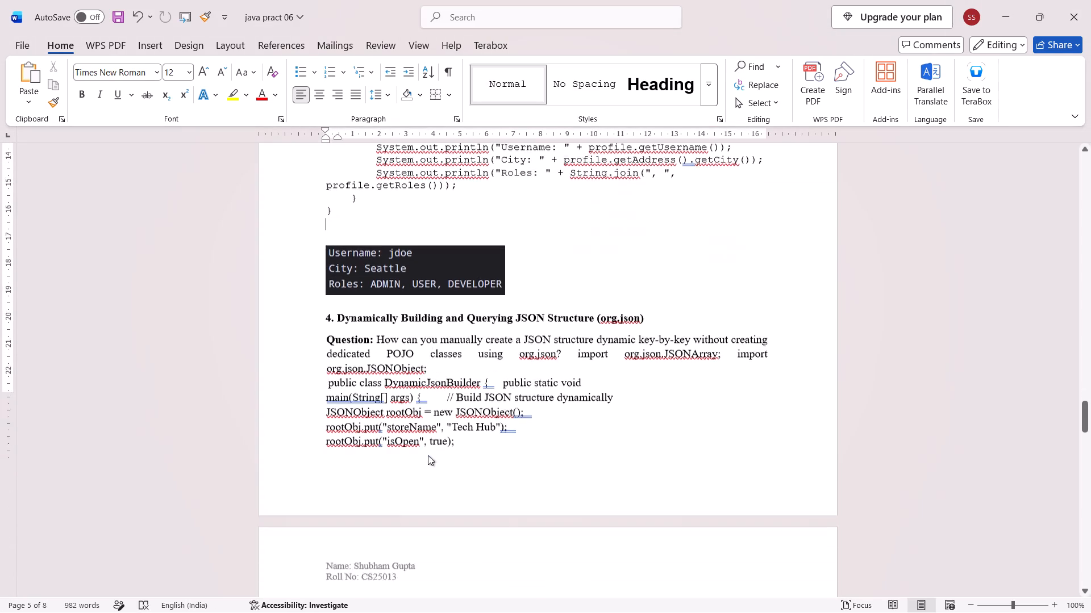
scroll(428, 455, "right", 1)
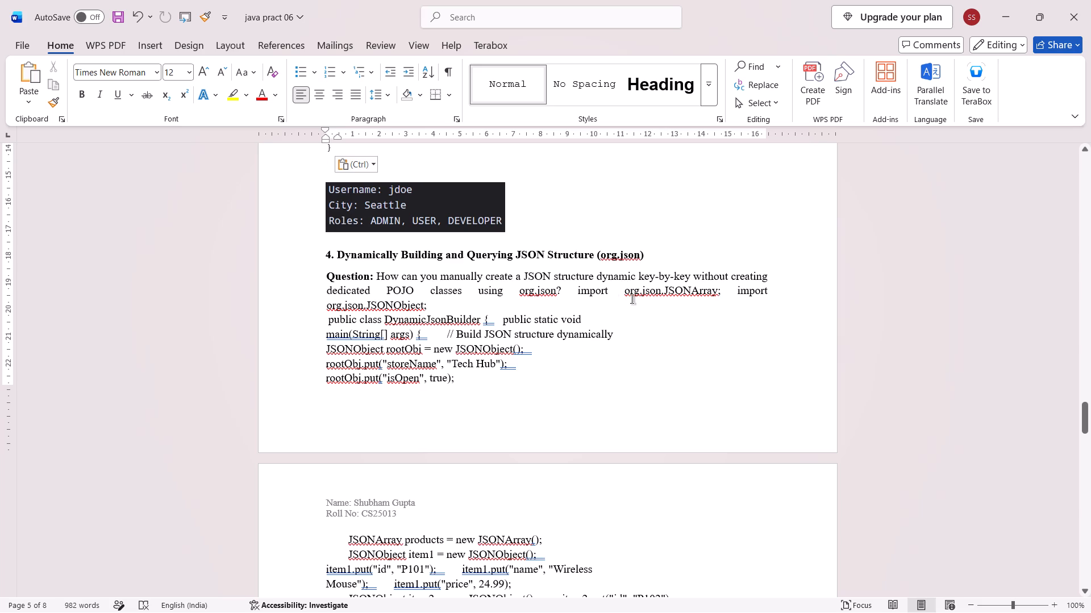
left_click(578, 291)
key("Return")
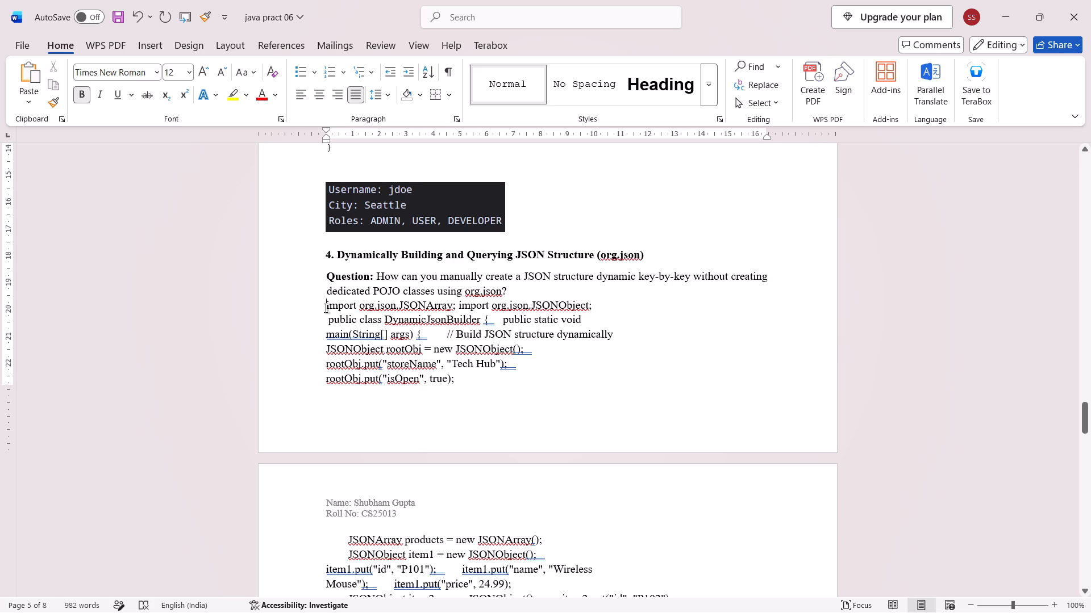
Replace example 4's code in java pract 06 with java prac 6's listing from the imports through System.out.println("Generated JSON:");.
left_click_drag(327, 305, 672, 612)
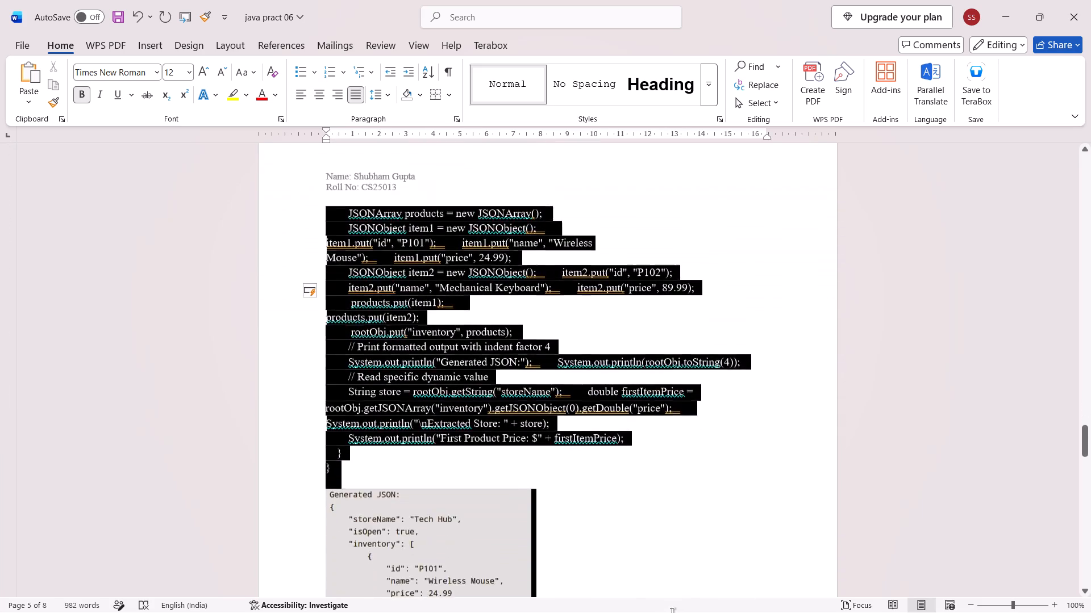
left_click_drag(672, 612, 337, 361)
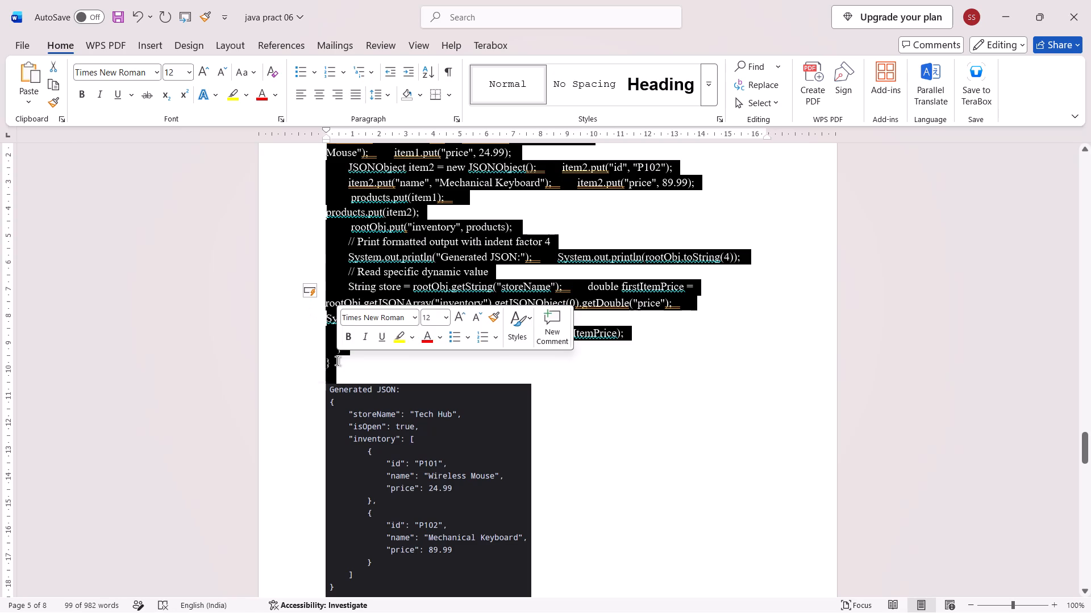
key("alt+Tab")
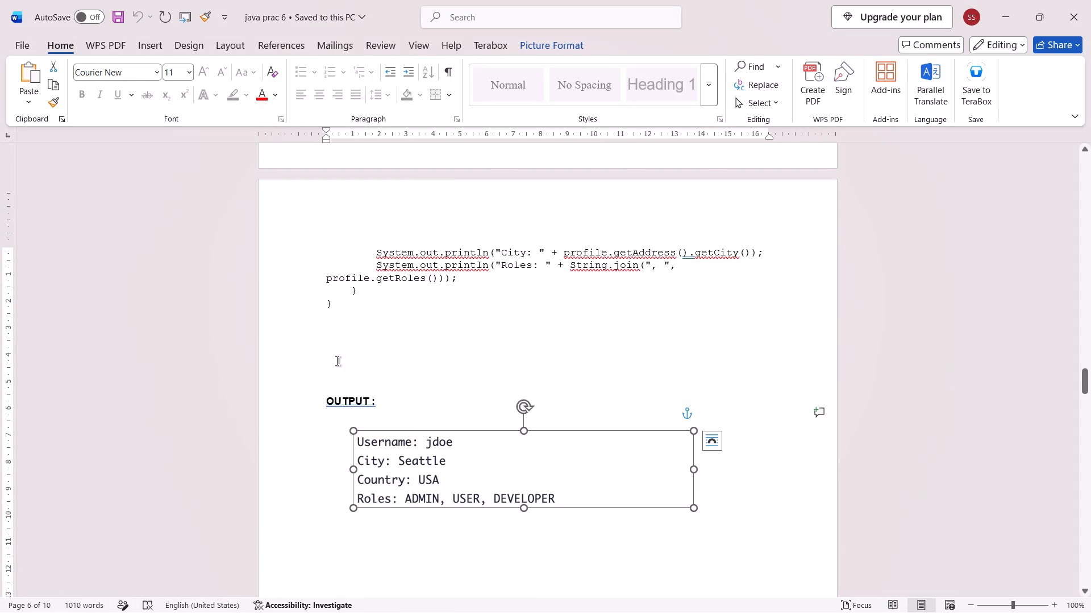
scroll(337, 361, "down", 2)
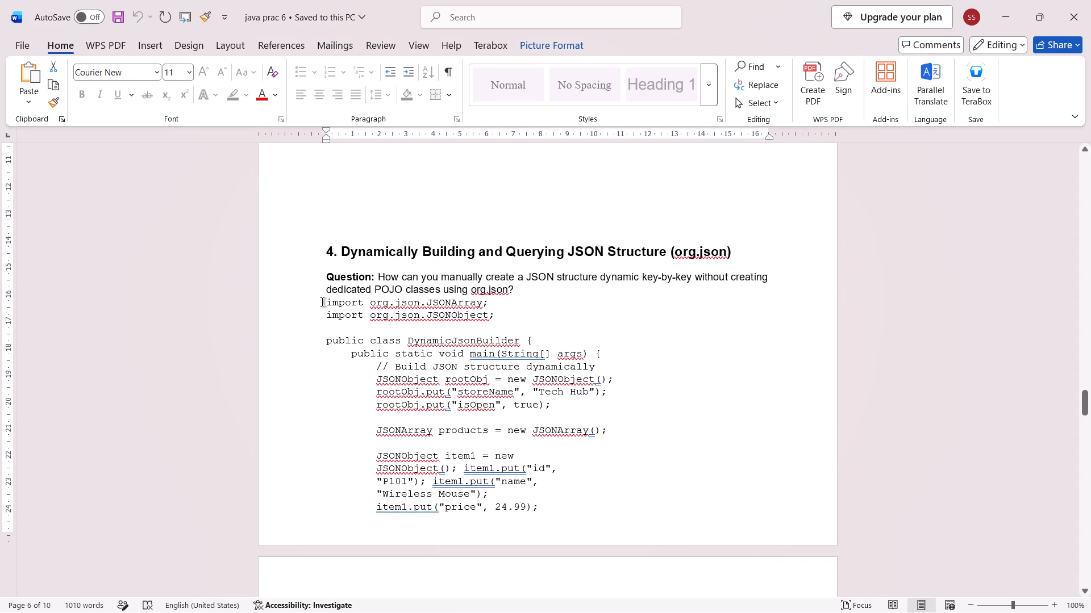
left_click_drag(323, 300, 584, 612)
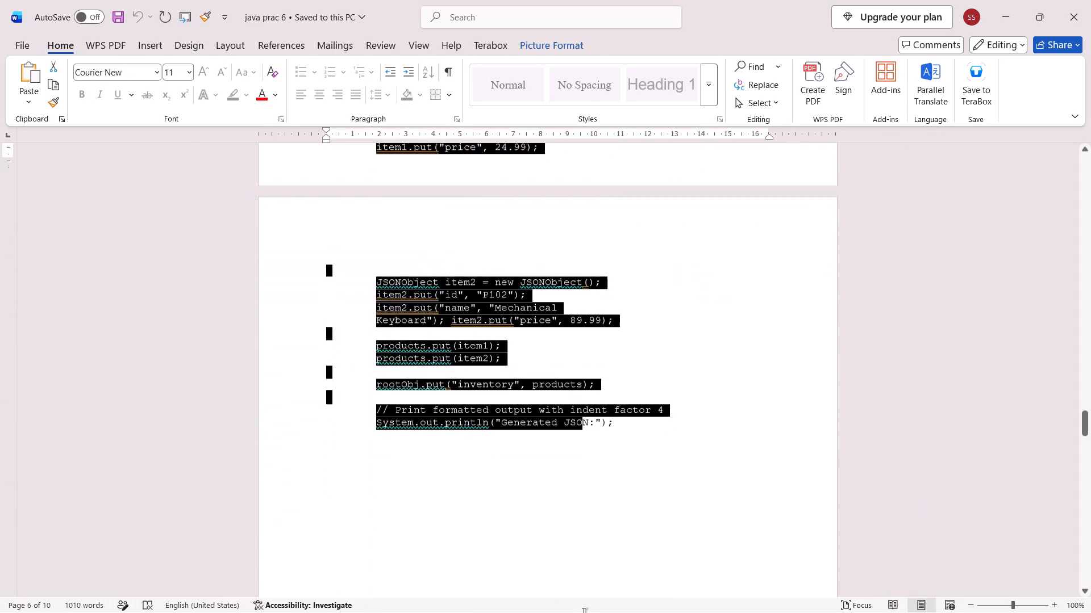
left_click_drag(584, 612, 615, 367)
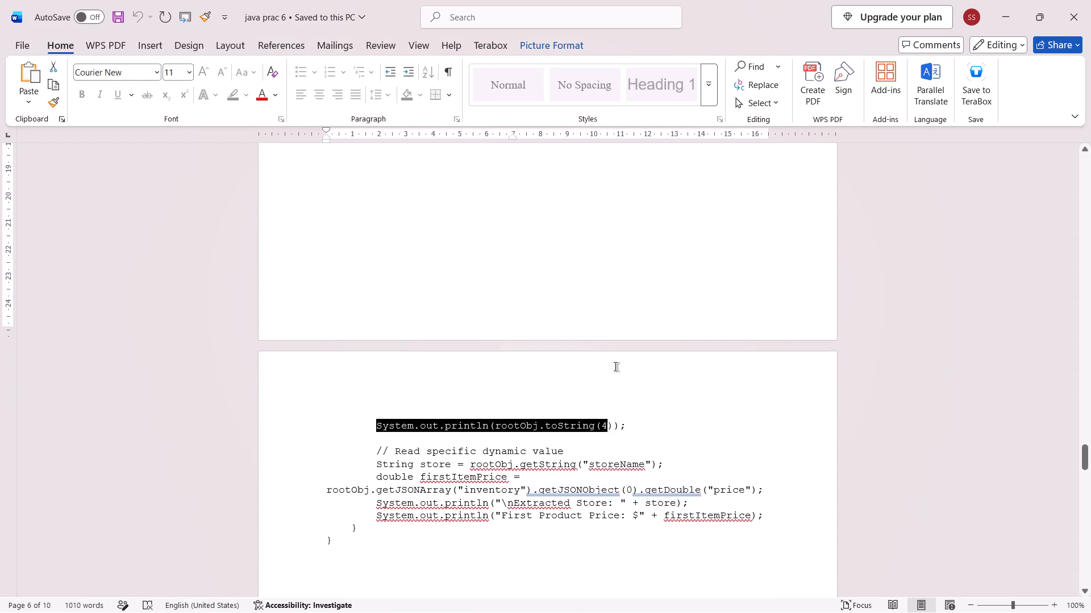
left_click_drag(615, 367, 602, 99)
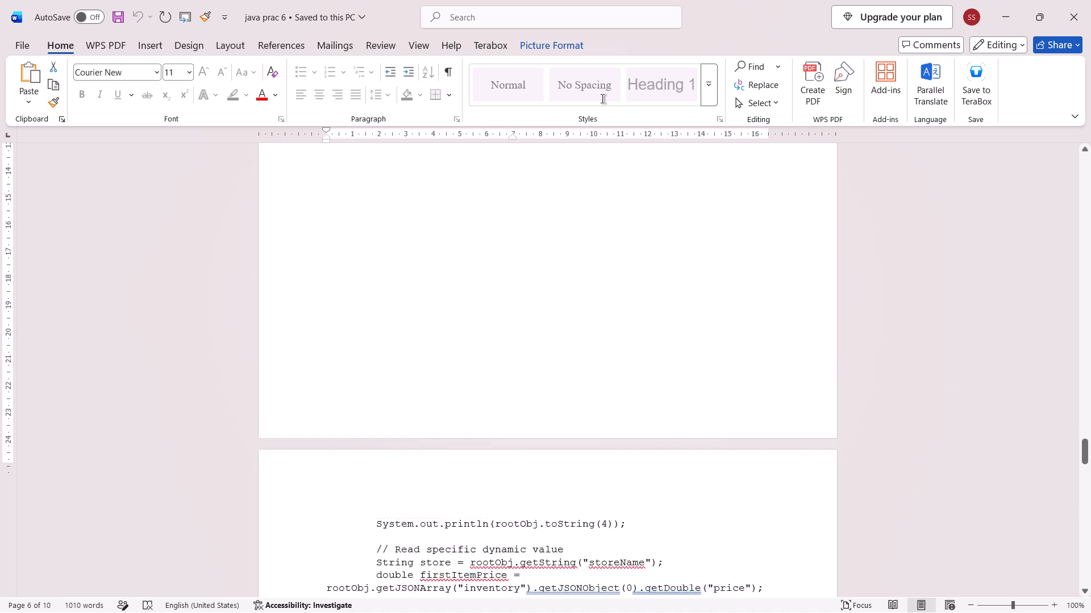
left_click_drag(602, 99, 630, 490)
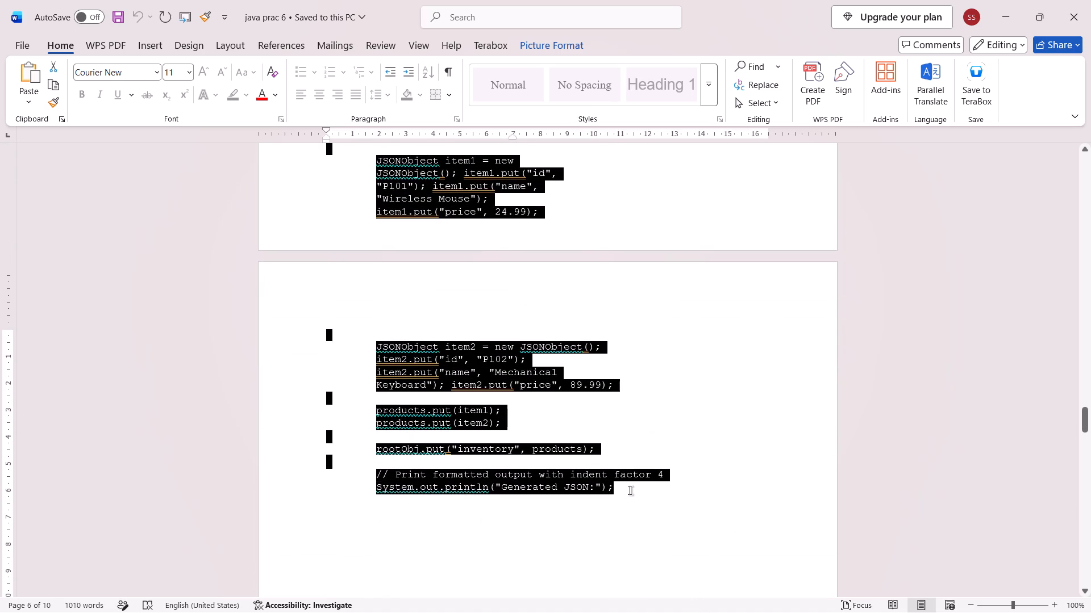
left_click_drag(630, 490, 625, 490)
key("ctrl+c")
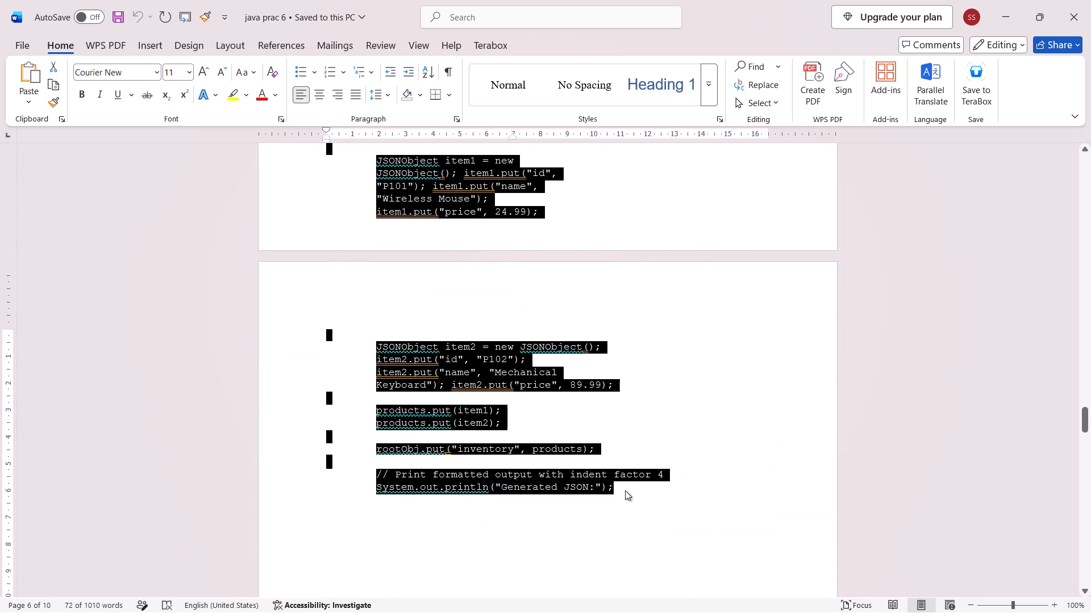
key("alt+Tab")
key("ctrl+v")
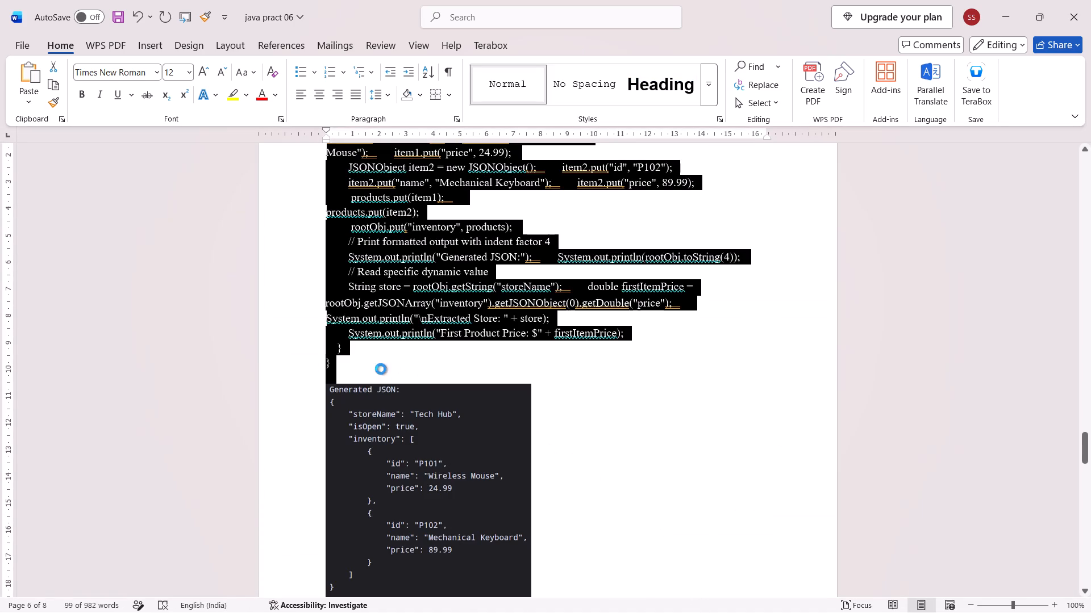
Delete the empty paragraph and semicolon after the "Generated JSON:" print statement, and open new lines beneath it.
scroll(381, 369, "up", 1)
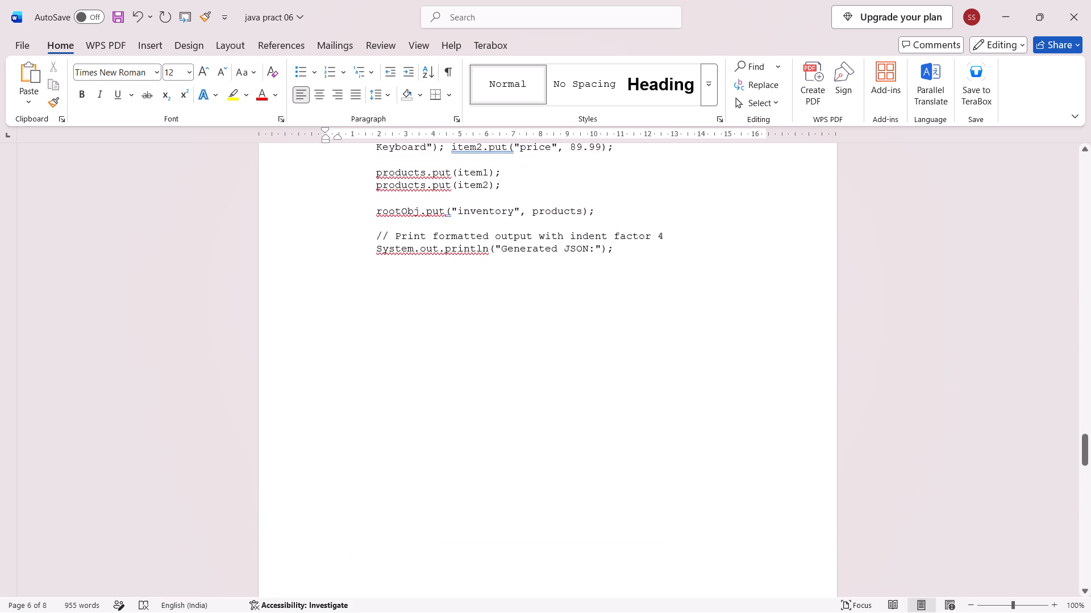
scroll(381, 369, "up", 1)
scroll(381, 369, "down", 2)
key("BackSpace")
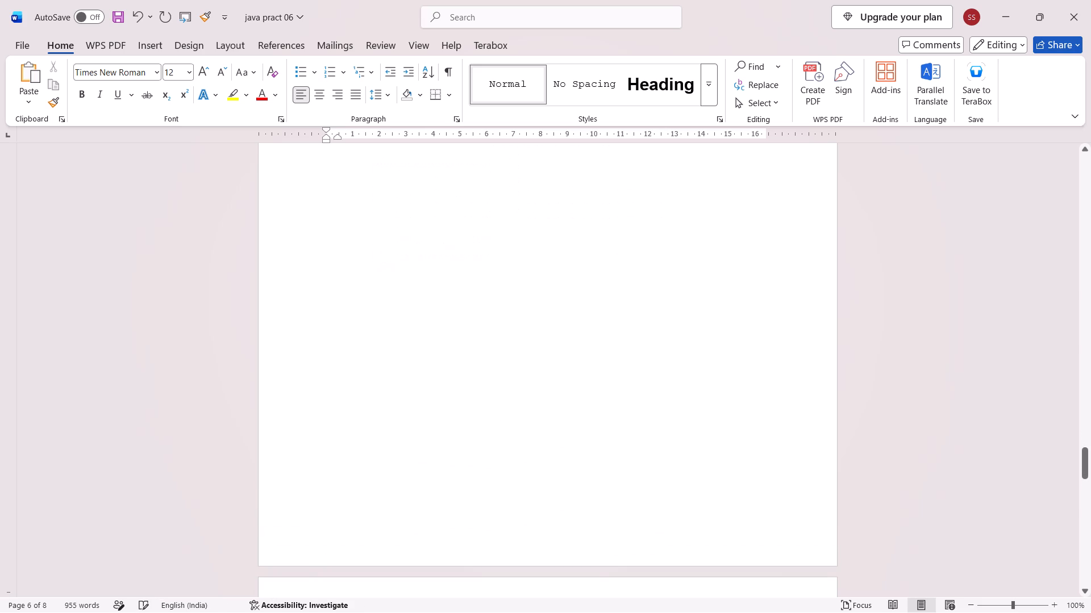
scroll(381, 369, "down", 1)
key("BackSpace")
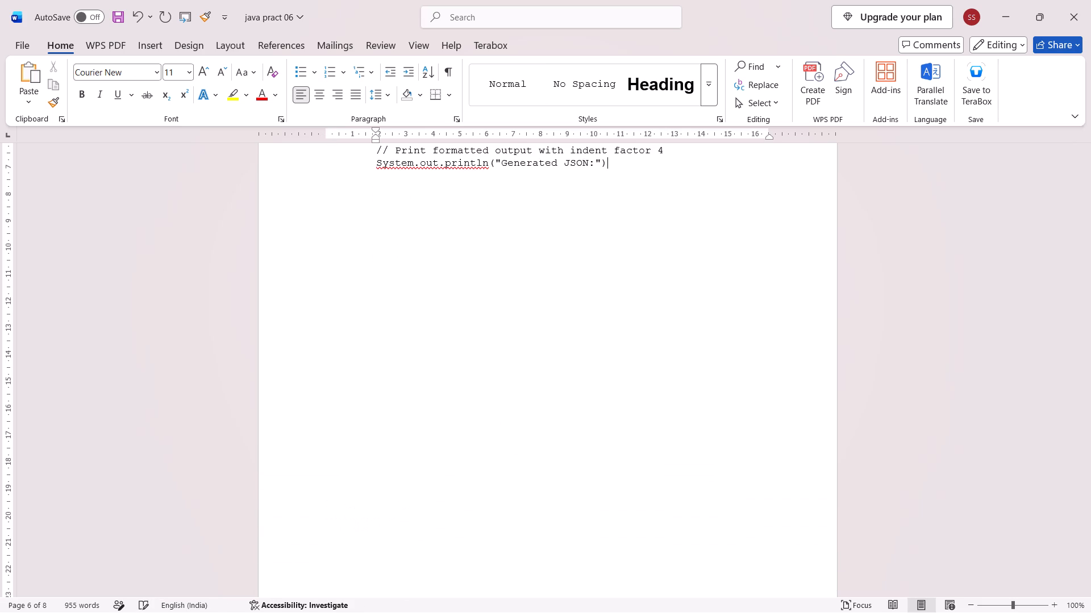
scroll(381, 369, "up", 1)
key("Return")
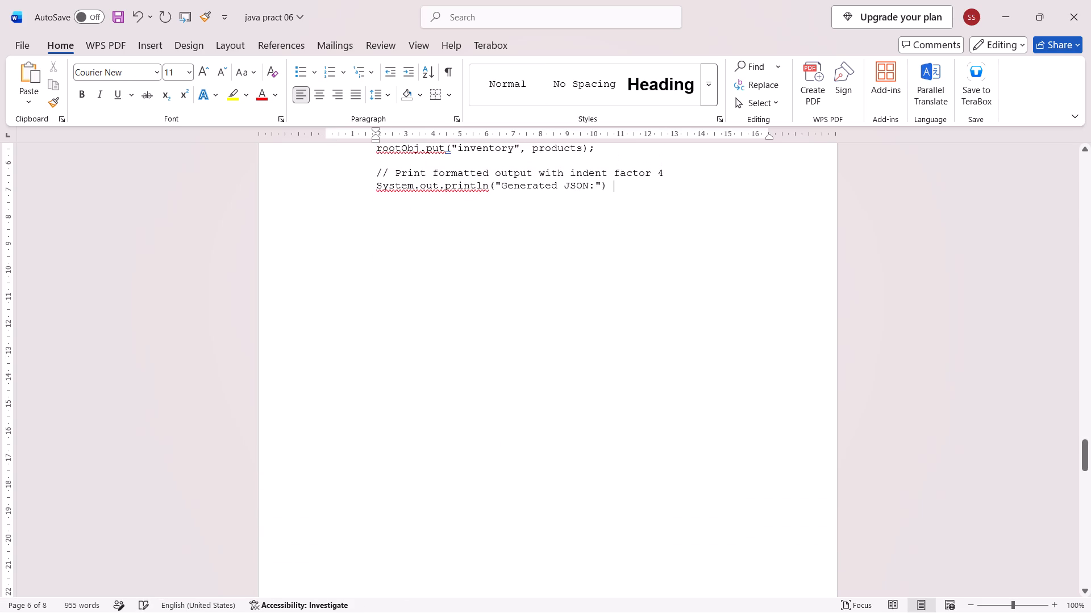
key("Return")
key("Return")
Add the rest of example 4's listing from java prac 6, from System.out.println(rootObj.toString(4)); to the closing brace, below the inserted code.
key("alt+Tab")
left_click(597, 422)
scroll(597, 422, "down", 1)
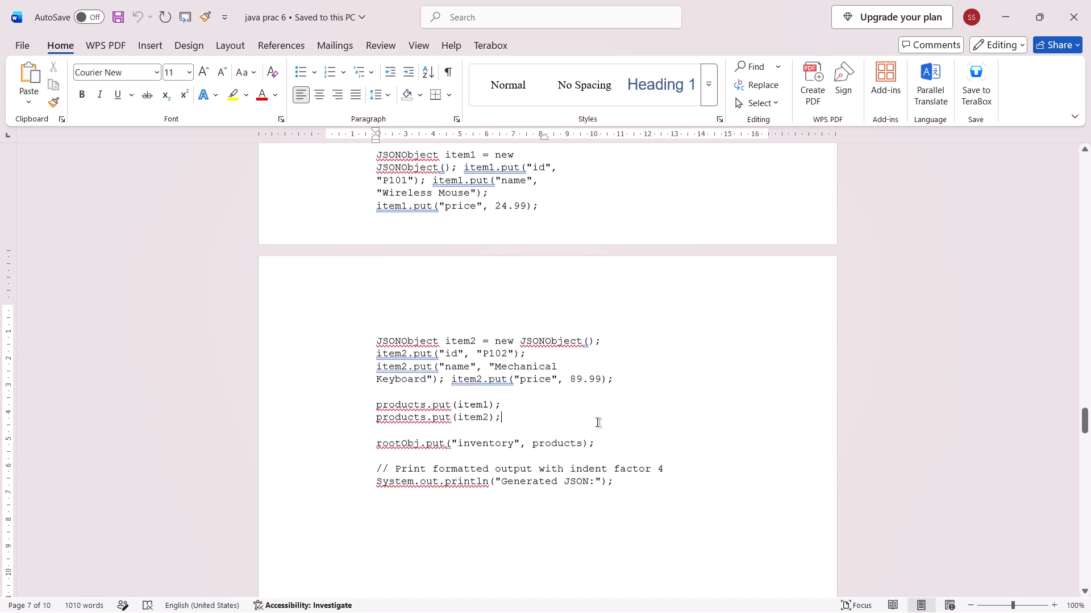
scroll(597, 422, "down", 7)
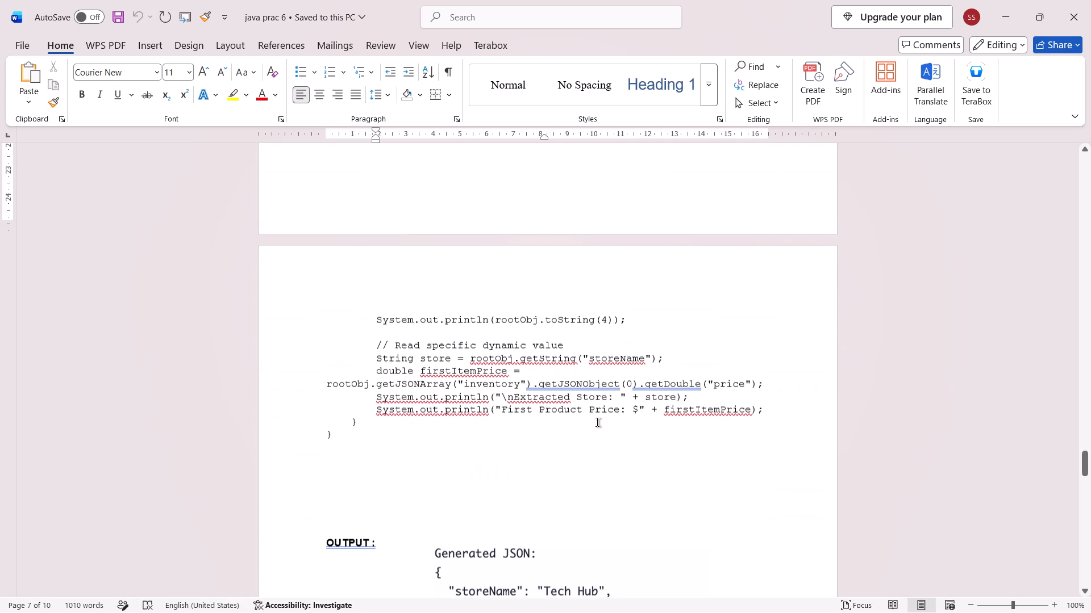
left_click_drag(337, 433, 298, 331)
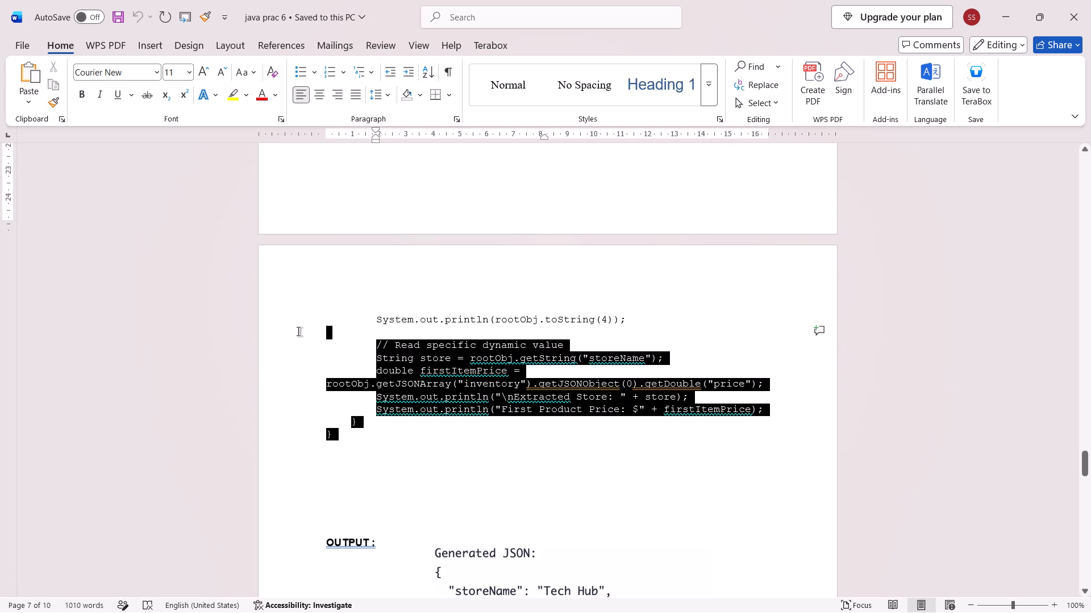
left_click_drag(298, 331, 290, 305)
key("ctrl+c")
key("alt+Tab")
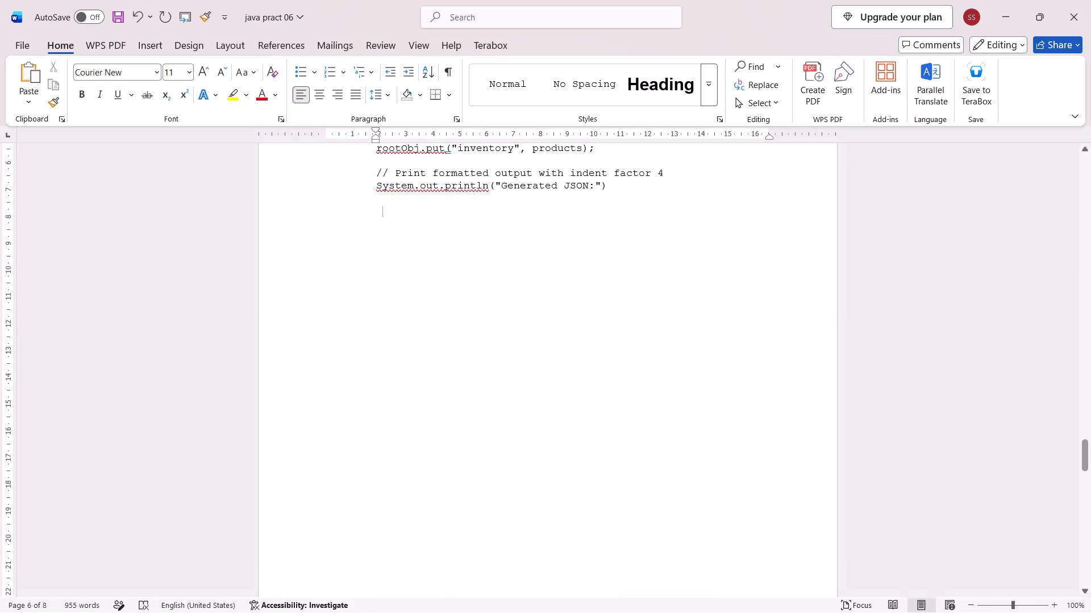
key("ctrl+v")
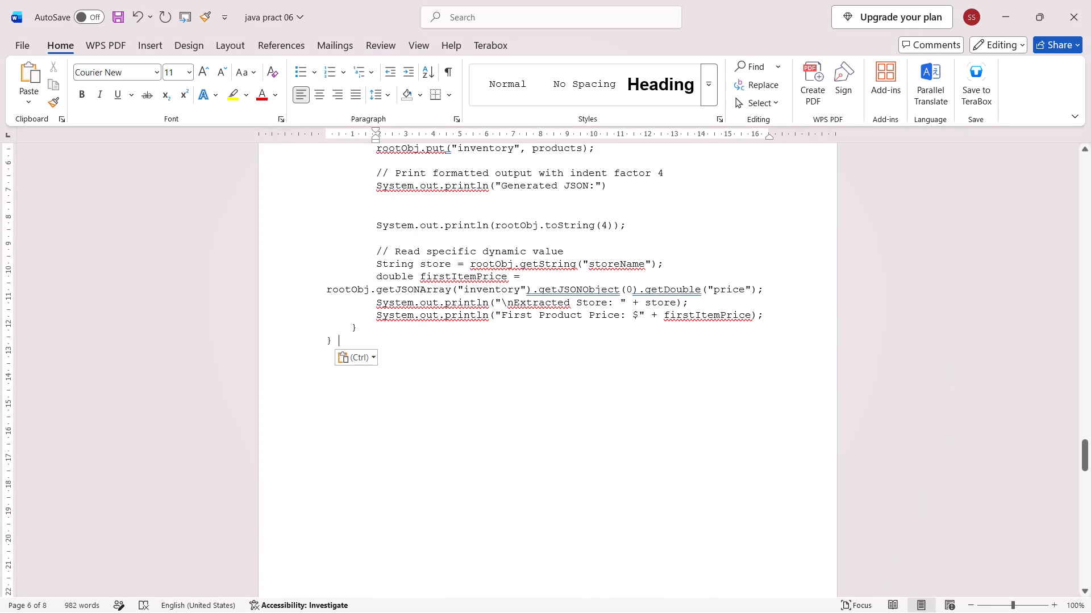
Remove empty lines between the closing brace of example 4's listing and its output picture.
scroll(290, 305, "down", 3)
scroll(290, 305, "up", 1)
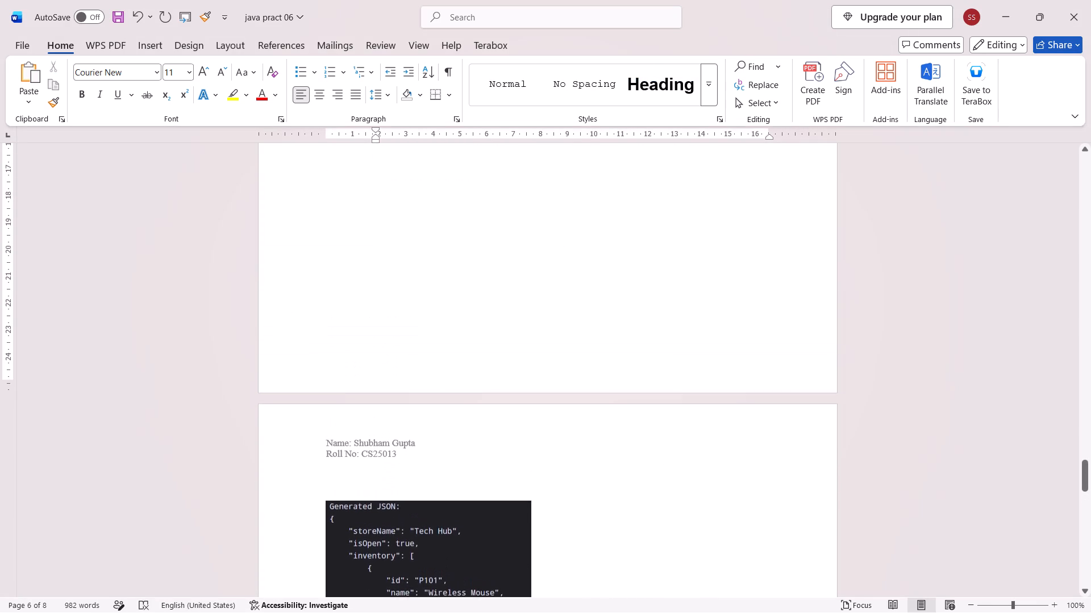
left_click(331, 322)
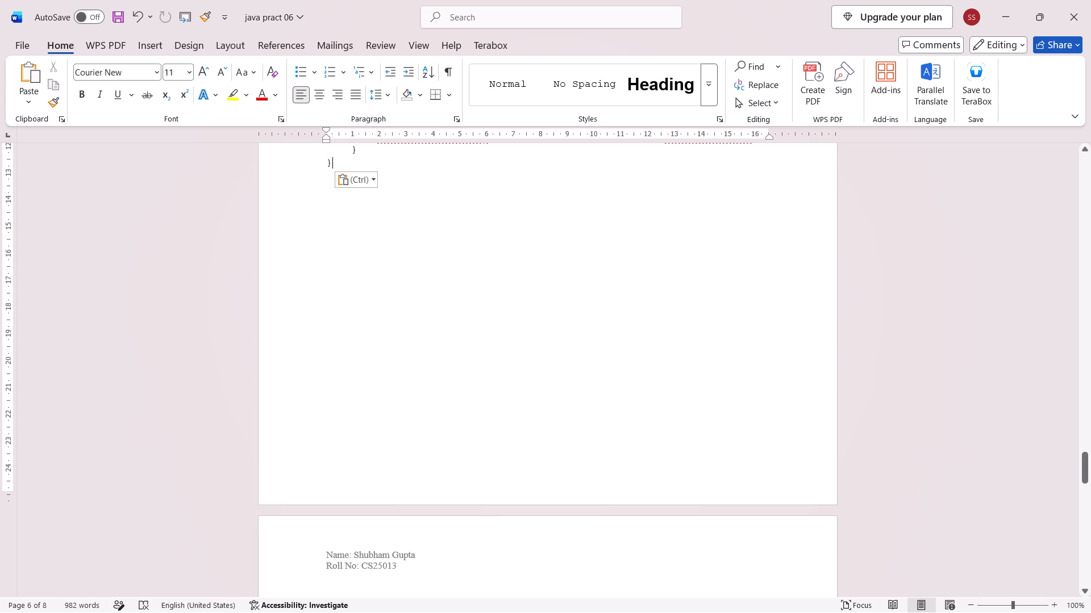
double_click(358, 436)
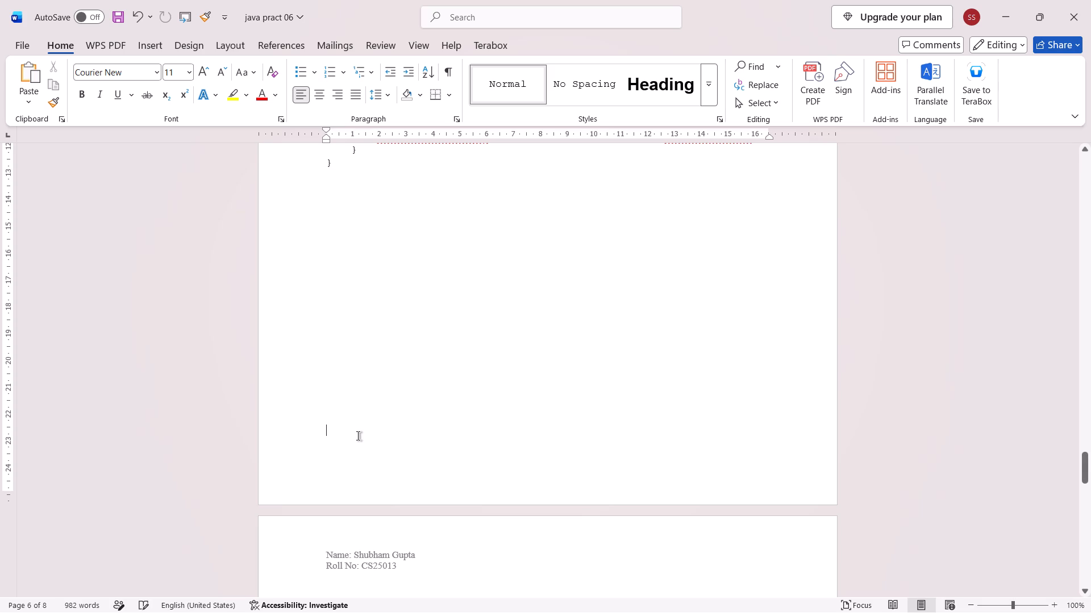
key("BackSpace")
key("BackSpace")
key("BackSpace")
key("BackSpace")
key("BackSpace")
key("BackSpace")
key("BackSpace")
key("BackSpace")
key("BackSpace")
key("BackSpace")
key("BackSpace")
key("BackSpace")
key("BackSpace")
key("BackSpace")
key("BackSpace")
key("BackSpace")
scroll(358, 436, "down", 2)
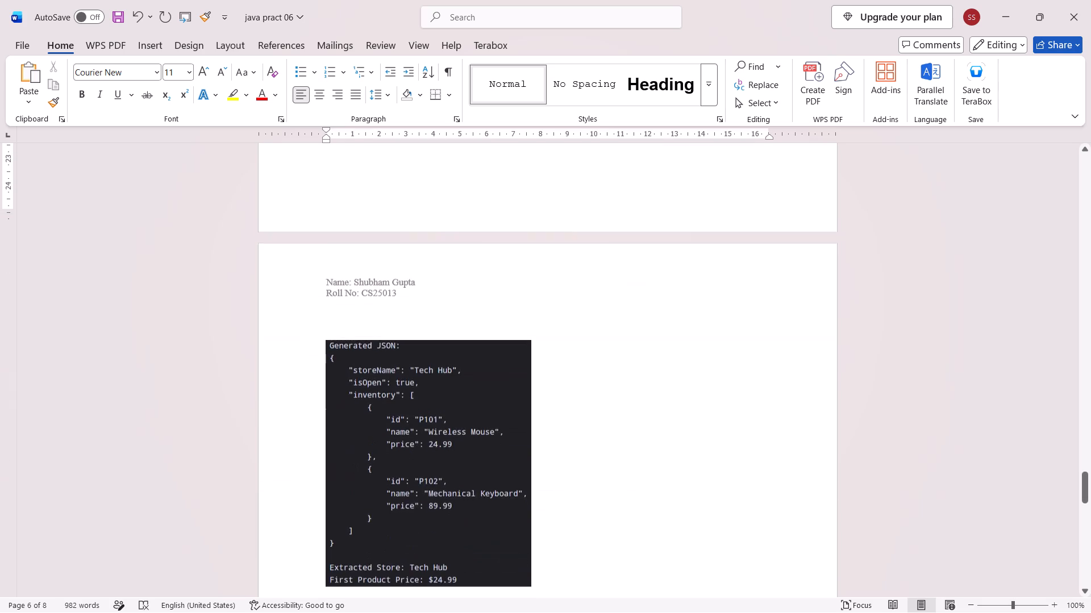
left_click(332, 323)
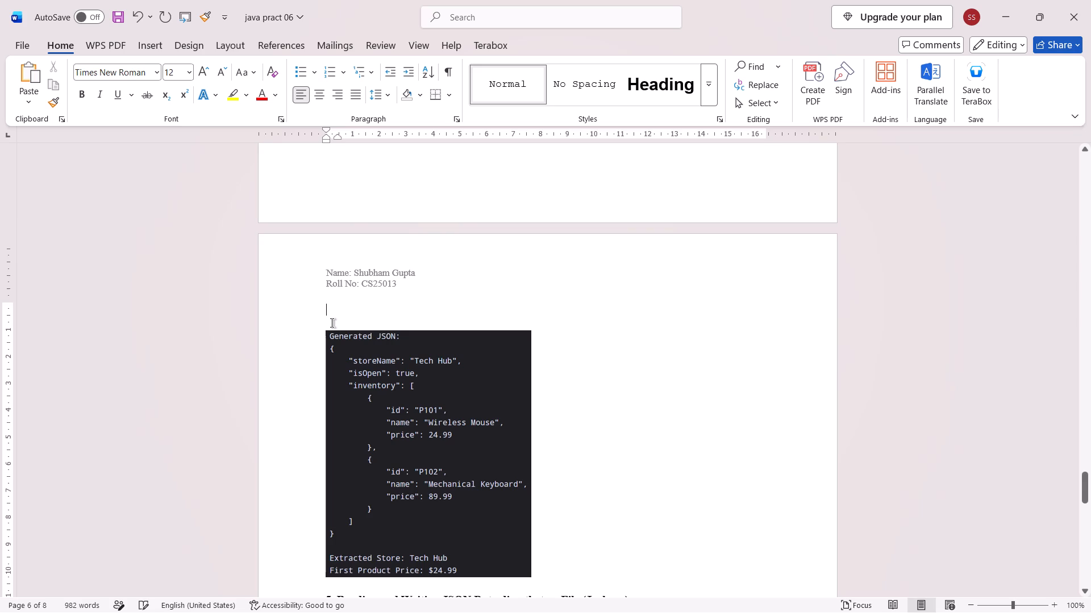
key("BackSpace")
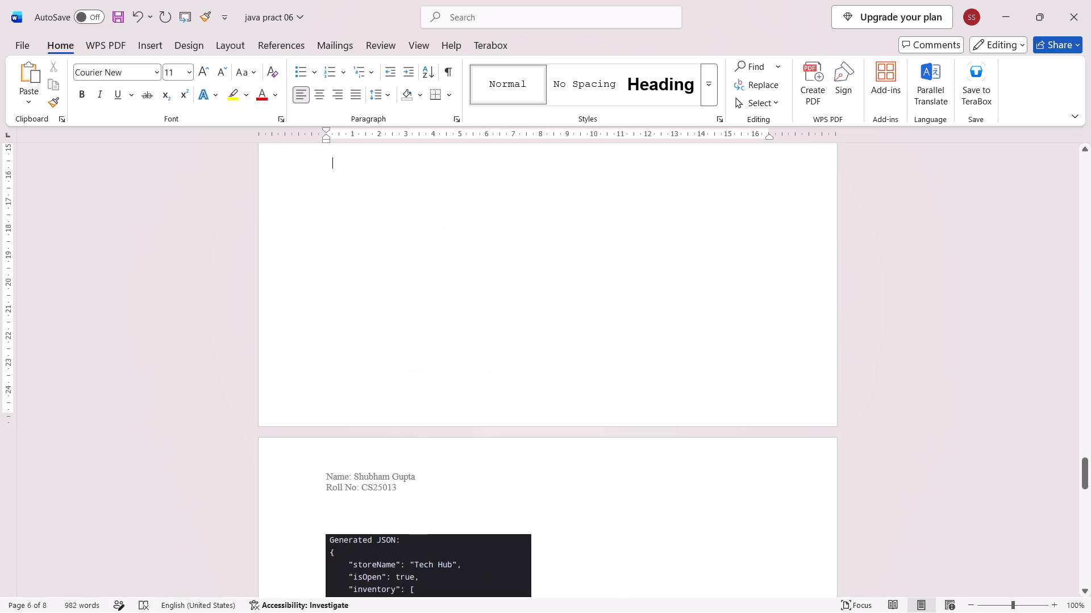
Set example 4's output picture to Tight text wrapping and move it up onto the previous page, just below the code listing's closing brace.
left_click(431, 571)
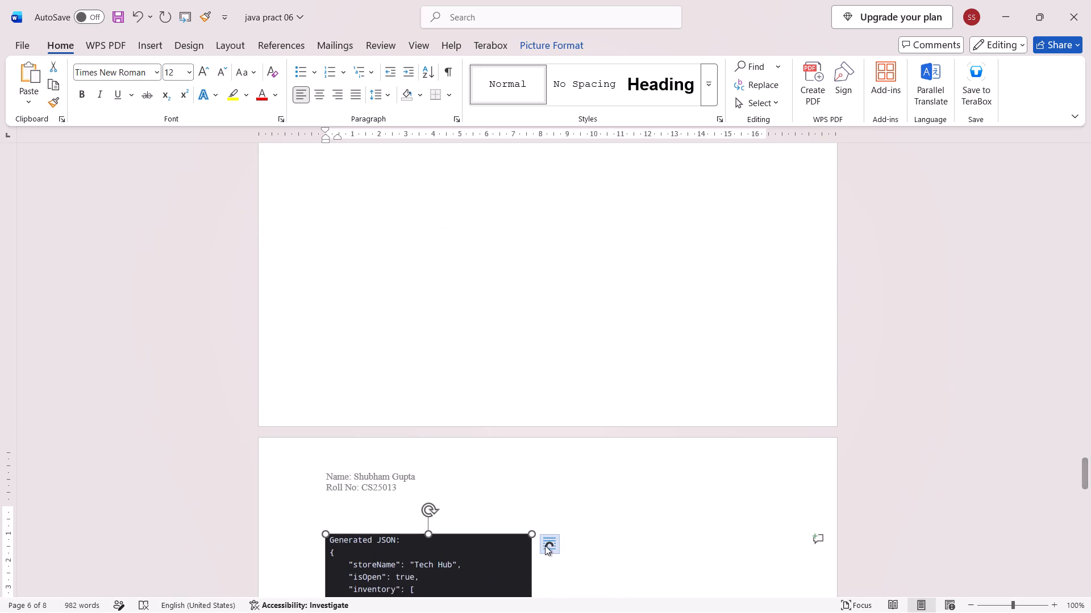
left_click(549, 544)
left_click(619, 499)
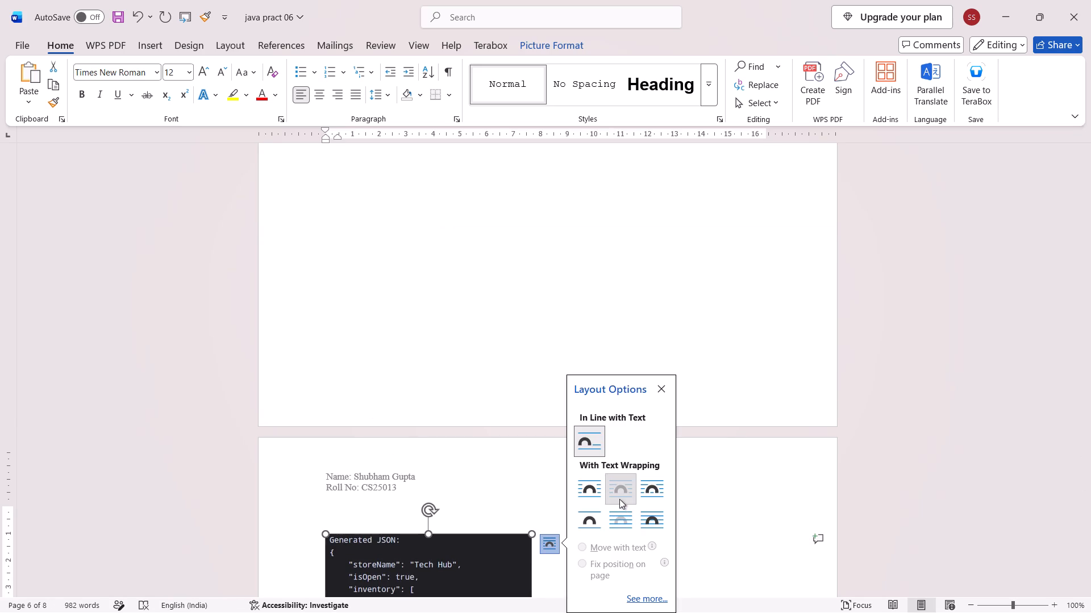
left_click_drag(468, 569, 481, 556)
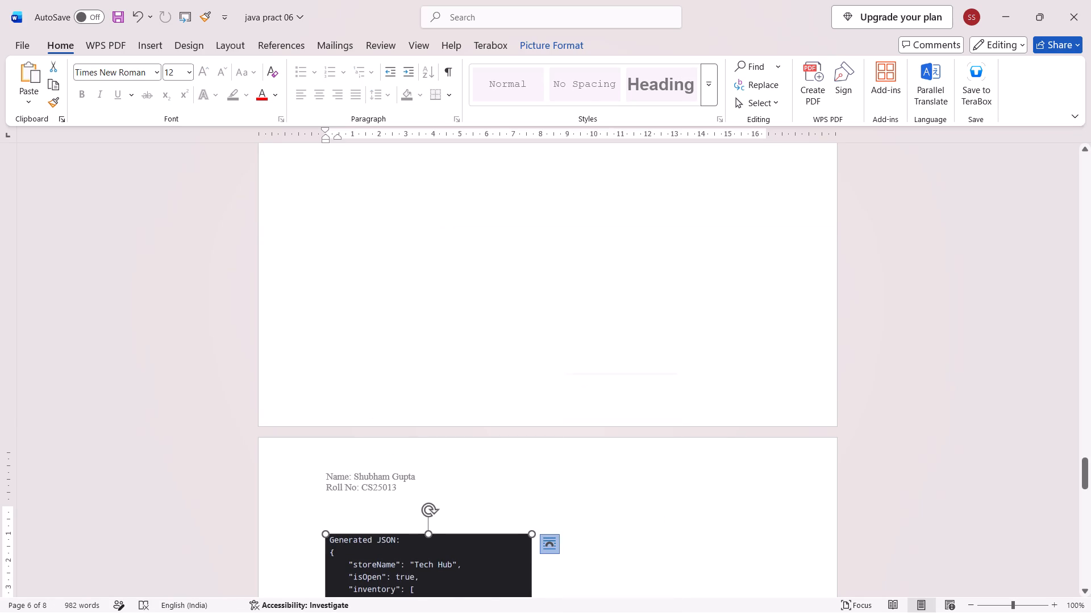
left_click_drag(481, 556, 484, 268)
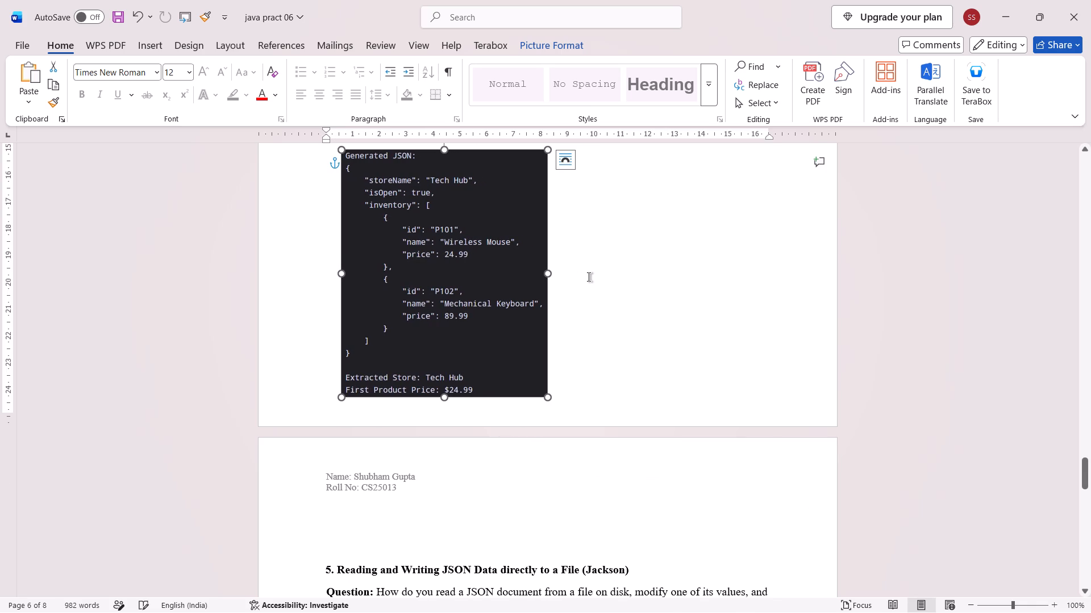
scroll(589, 277, "up", 2)
left_click_drag(469, 384, 460, 378)
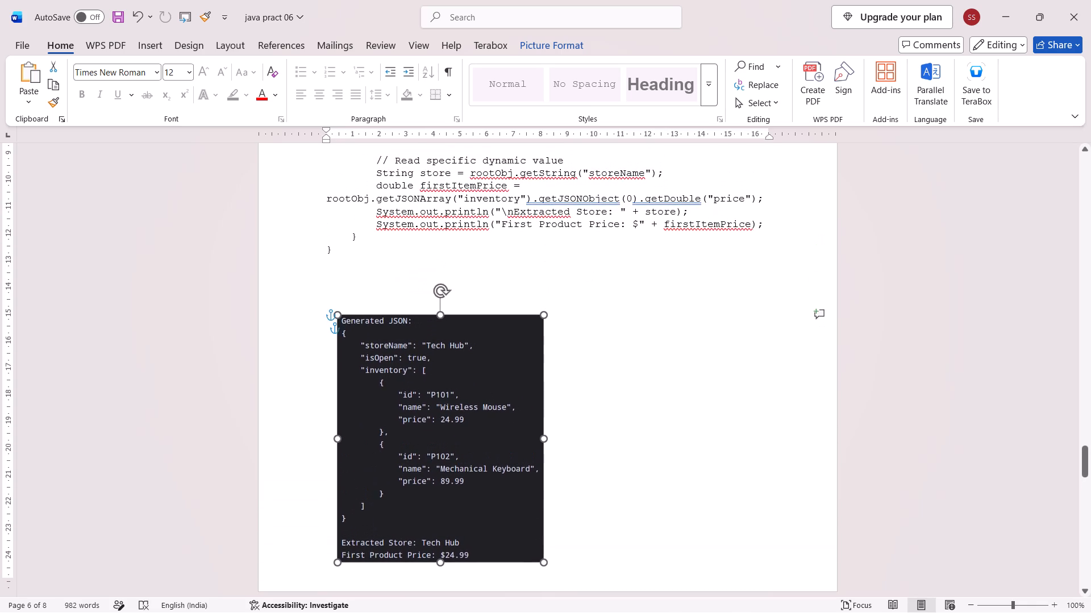
left_click_drag(460, 378, 448, 362)
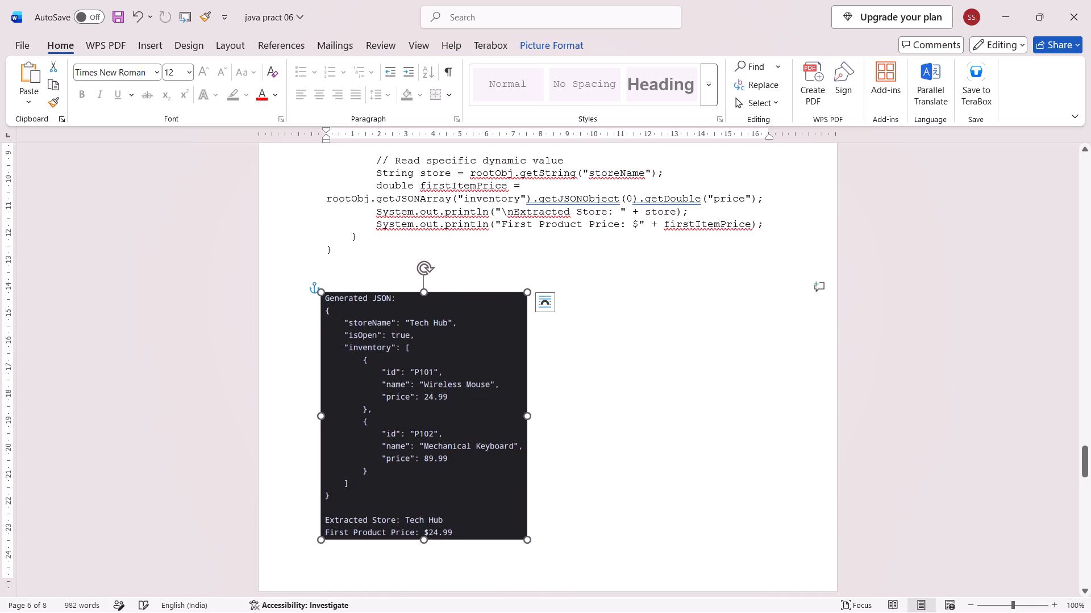
Add a bold "Output:" label on the empty line between example 4's closing brace and its output picture.
double_click(349, 280)
left_click(349, 280)
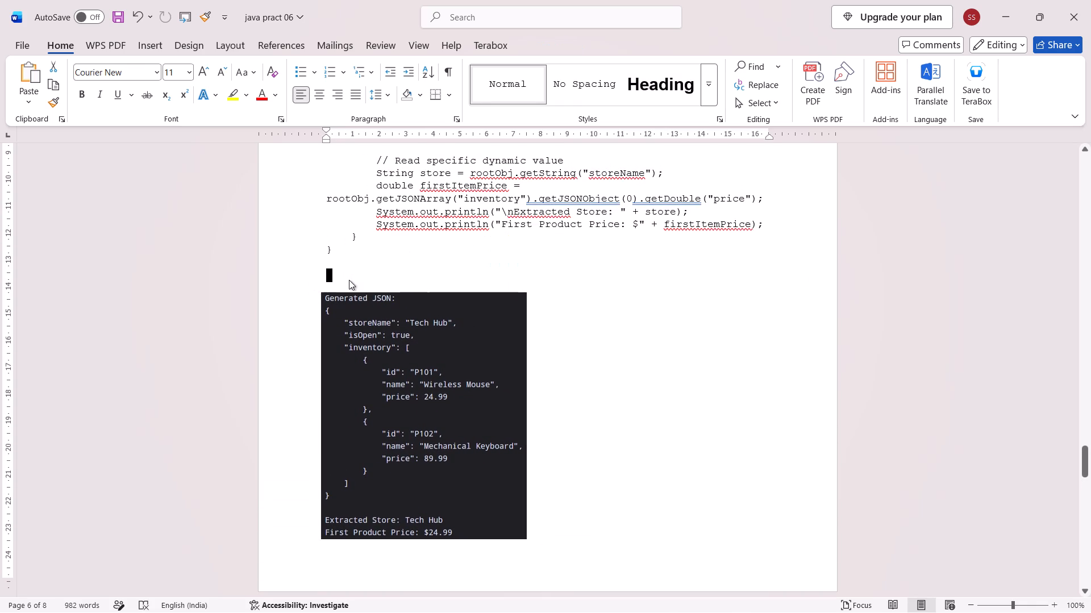
type("Output")
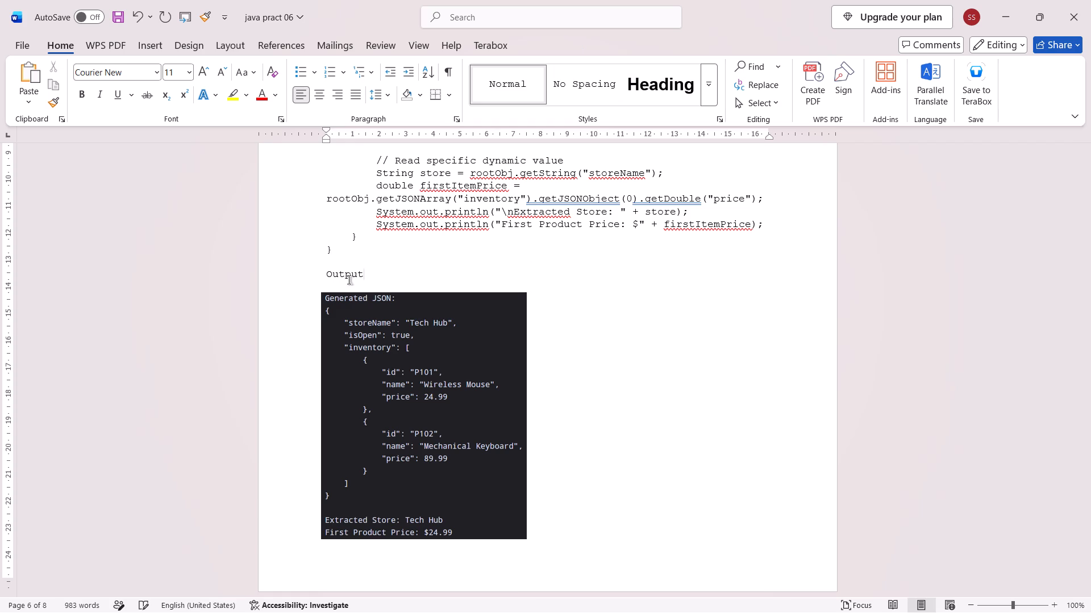
key("shift+colon")
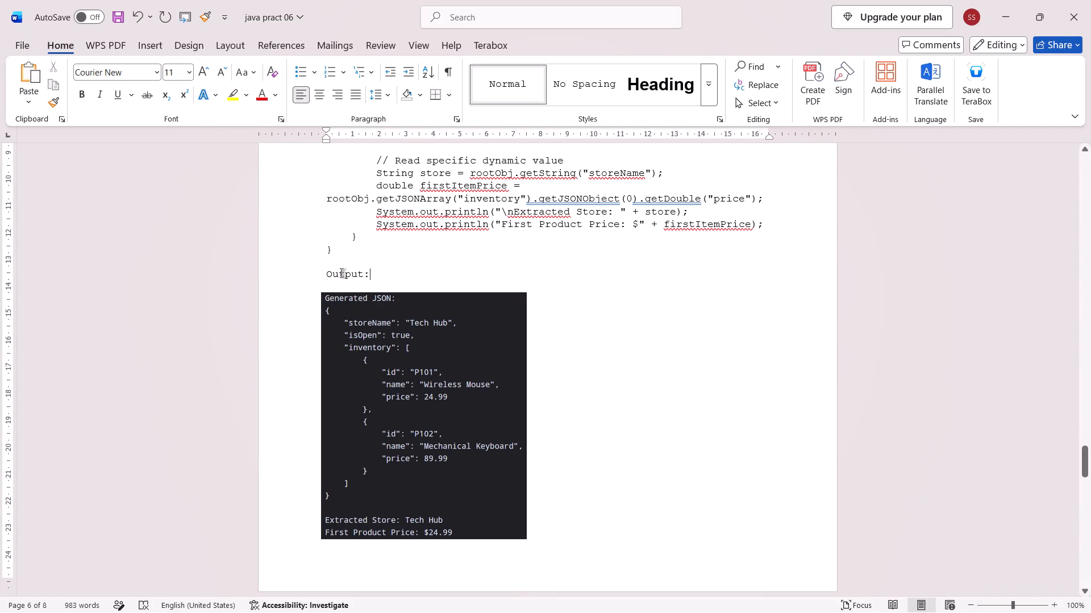
left_click_drag(368, 275, 315, 274)
key("ctrl+b")
left_click(651, 369)
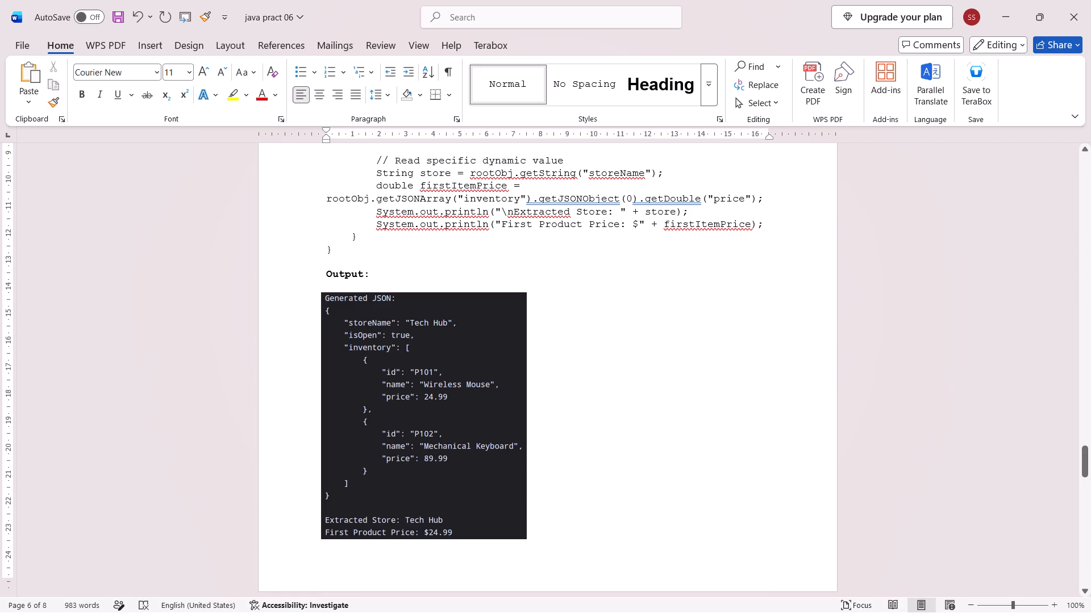
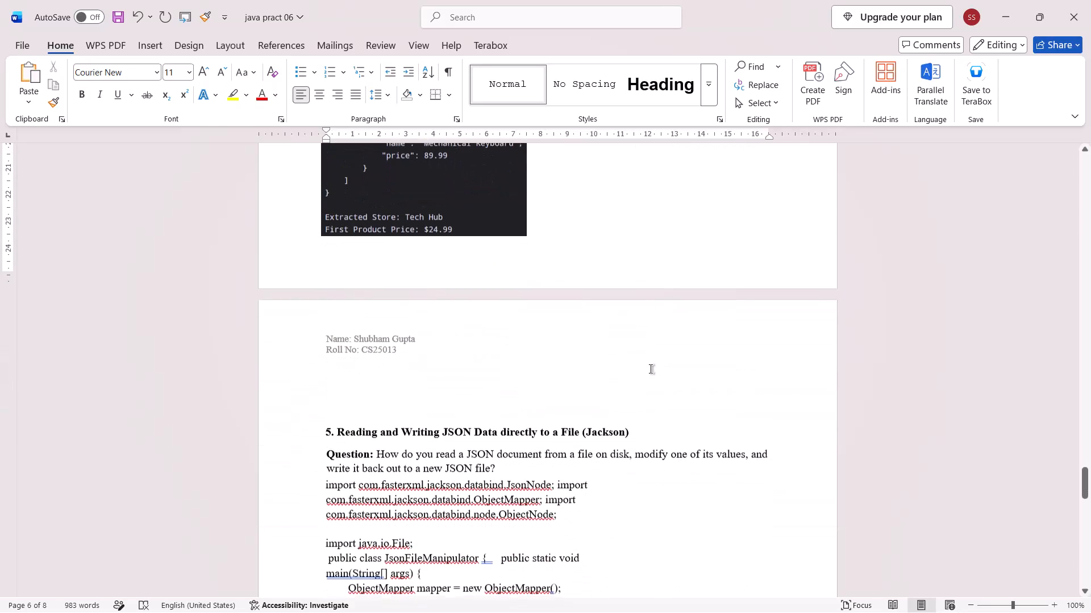
Remove the empty lines above the heading "5. Reading and Writing JSON Data directly to a File (Jackson)".
left_click(340, 415)
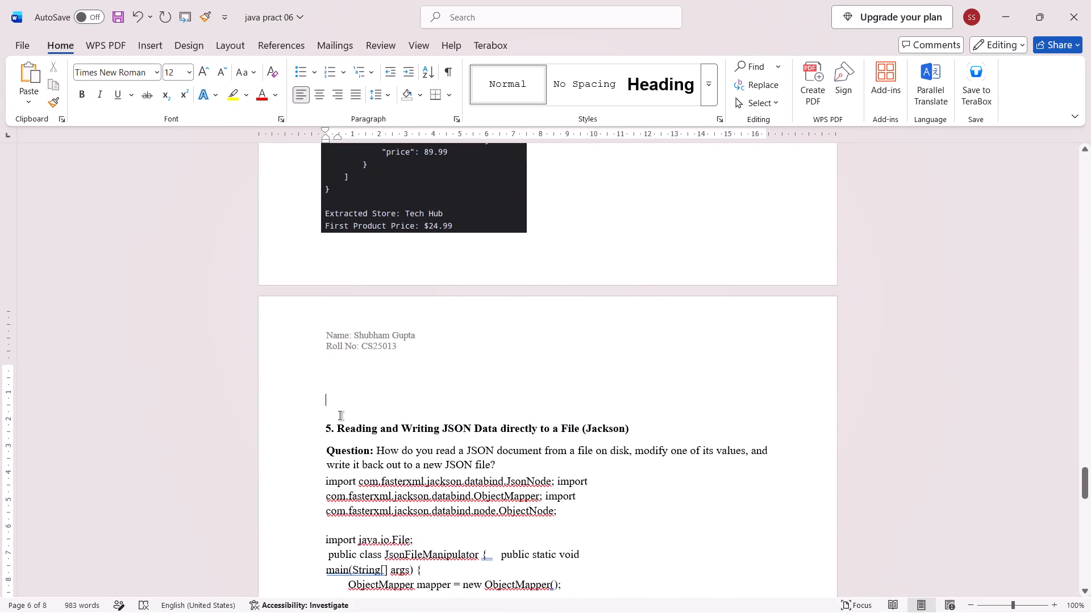
key("BackSpace")
key("BackSpace")
key("BackSpace")
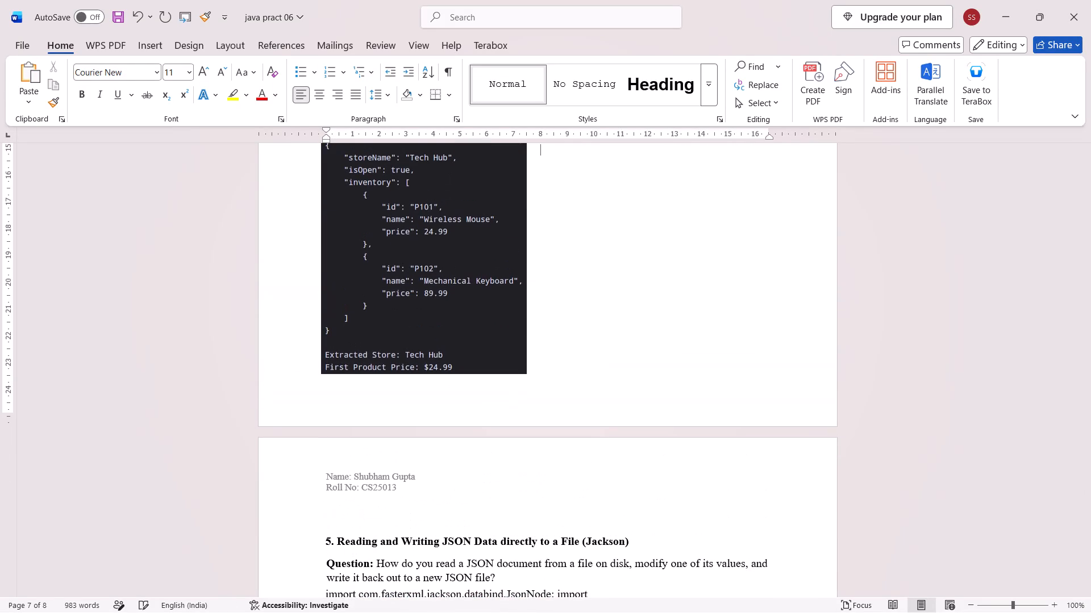
left_click(328, 542)
key("Left")
key("BackSpace")
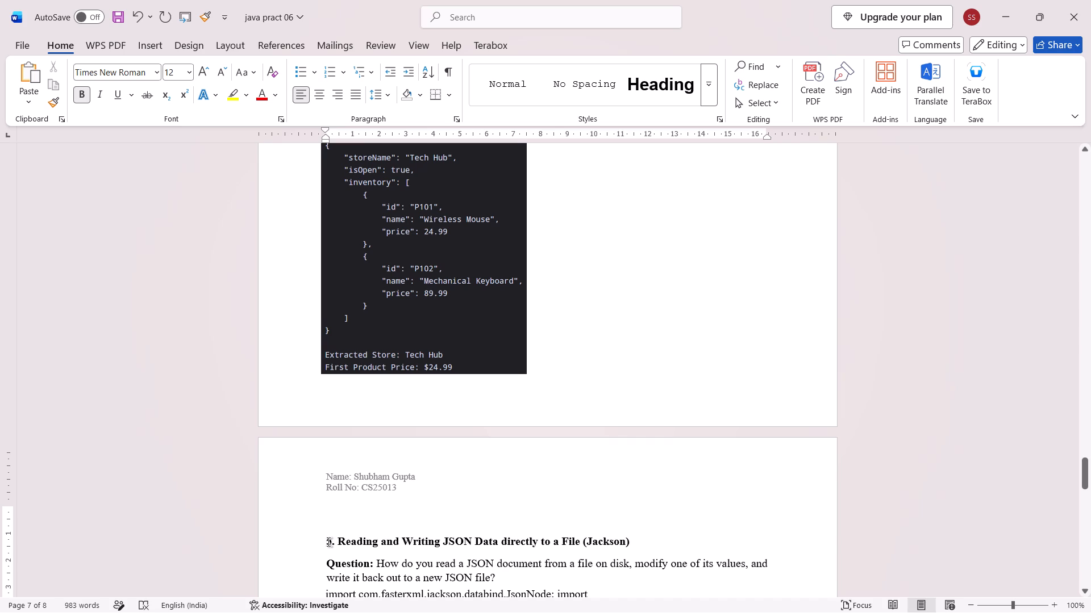
key("BackSpace")
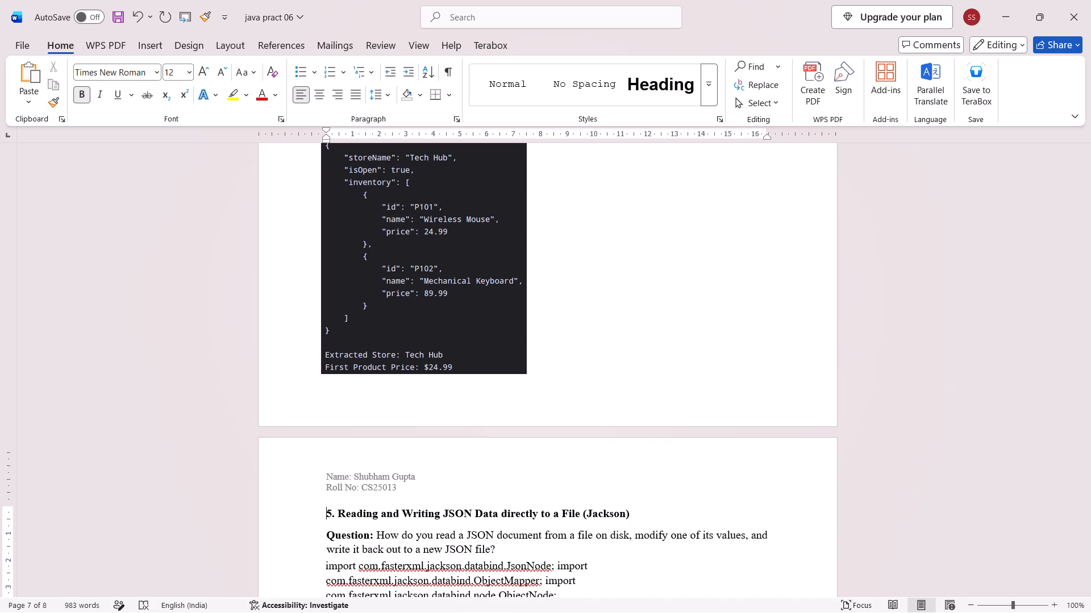
Replace example 5's whole code listing in java pract 06 with java prac 6's listing, from the first import through (ObjectNode) rootNode;.
scroll(328, 542, "down", 4)
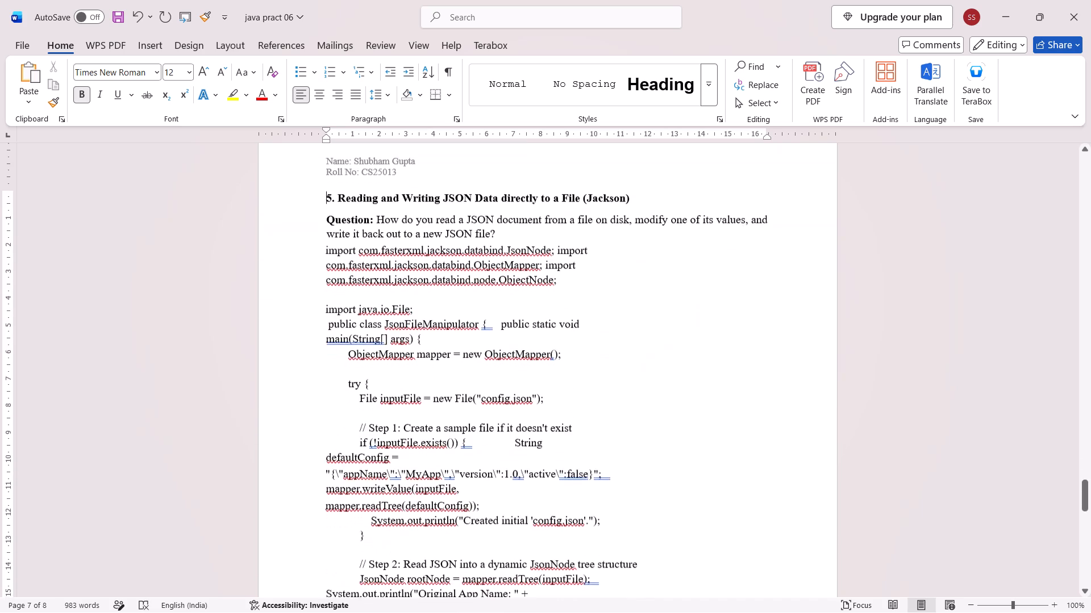
scroll(328, 542, "down", 1)
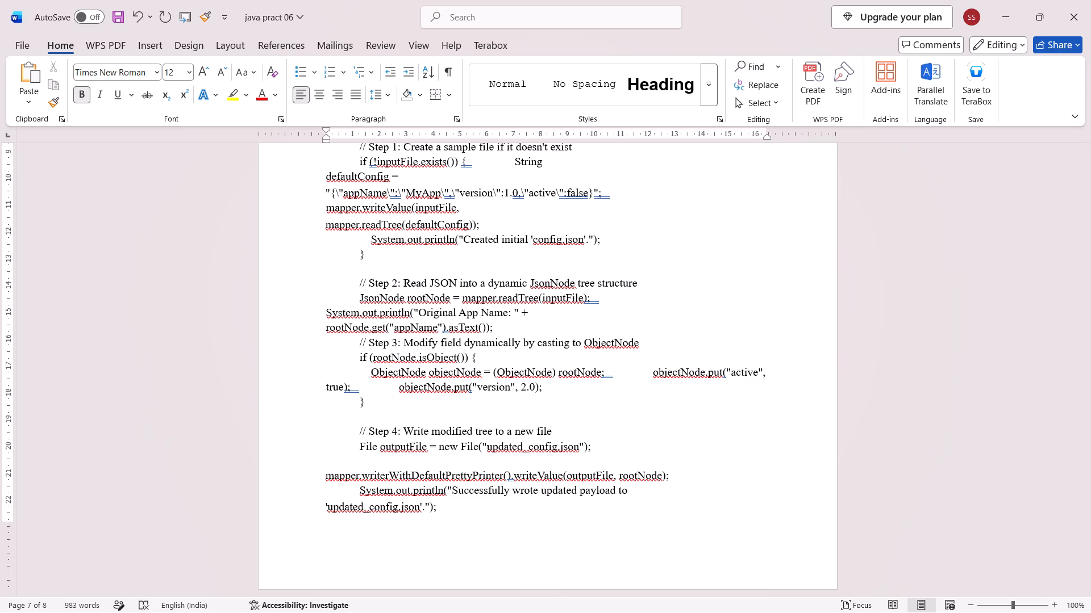
scroll(328, 542, "up", 1)
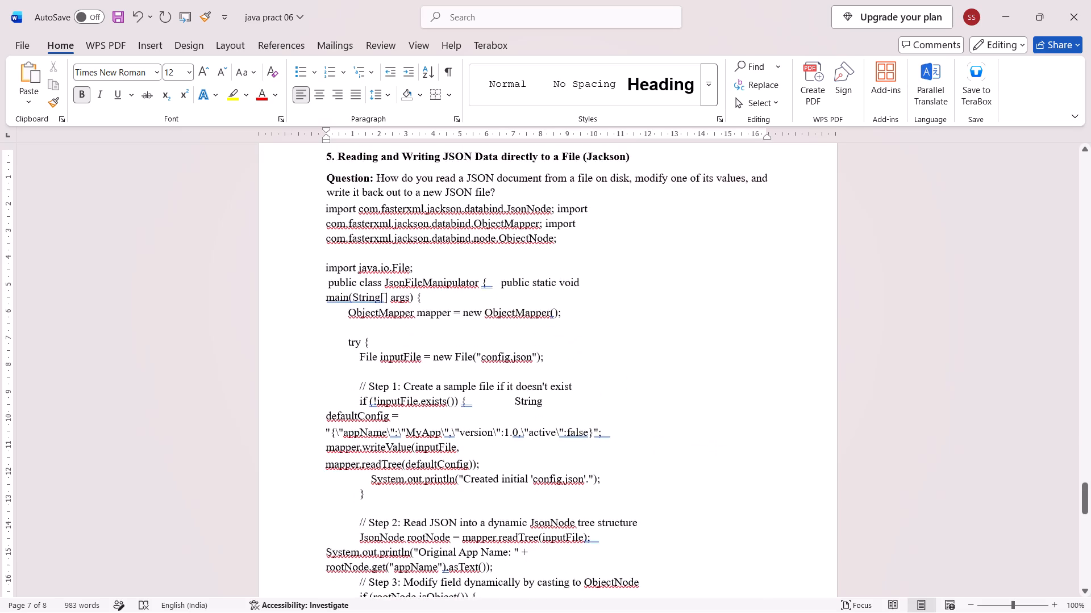
scroll(328, 542, "up", 1)
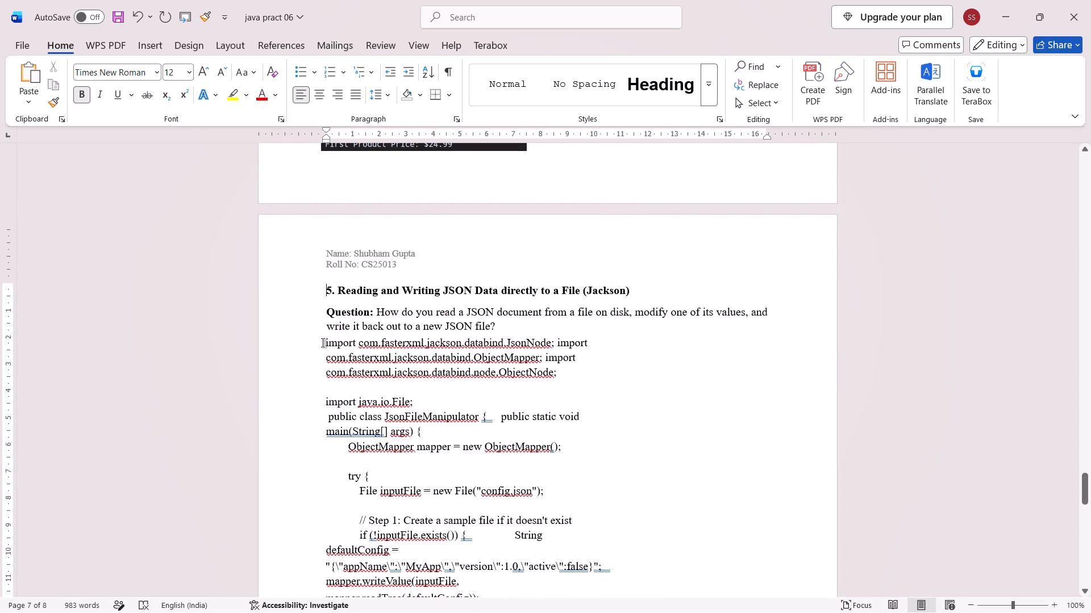
left_click_drag(323, 342, 523, 612)
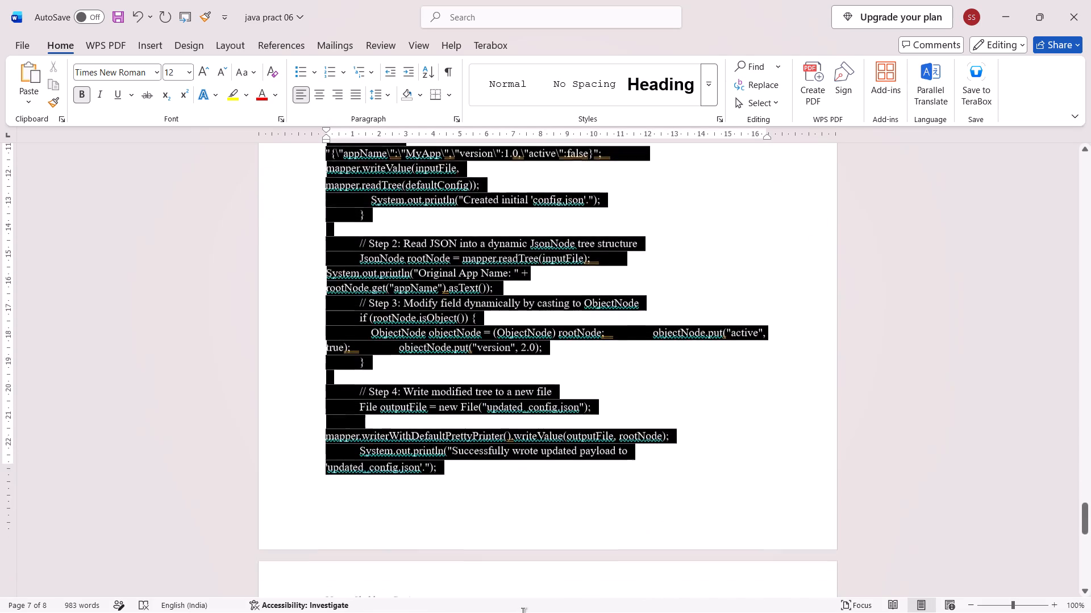
left_click_drag(523, 612, 336, 433)
key("alt+Tab")
scroll(336, 433, "down", 1)
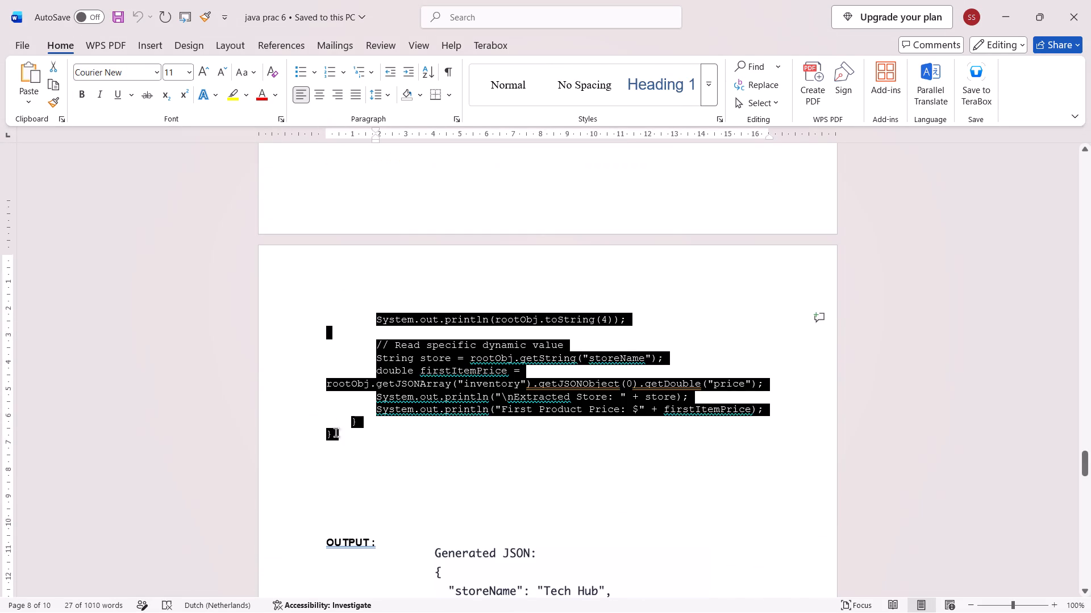
scroll(336, 433, "down", 4)
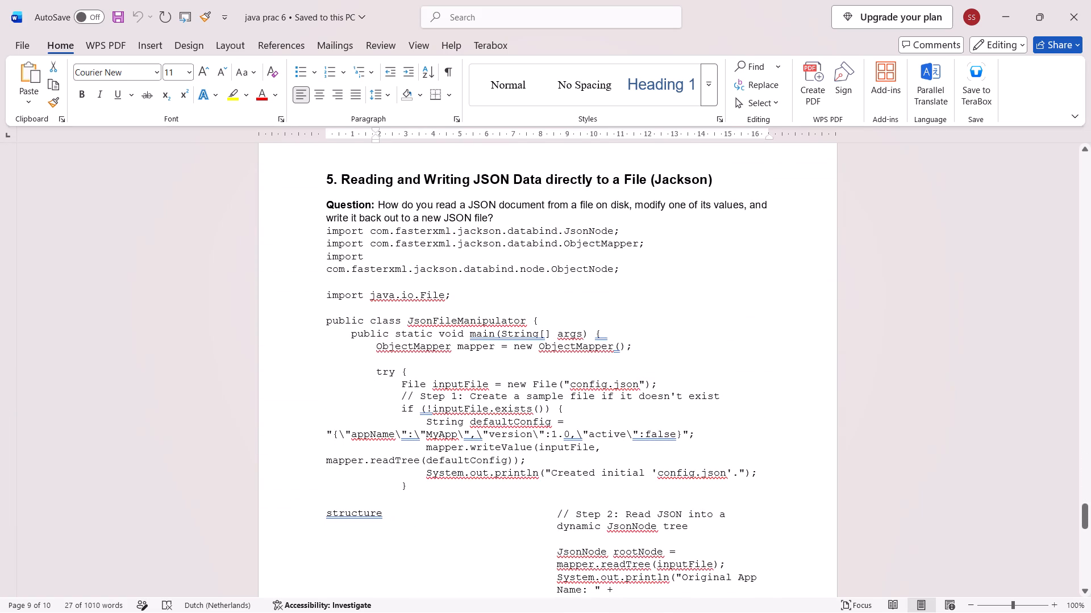
left_click_drag(326, 233, 327, 228)
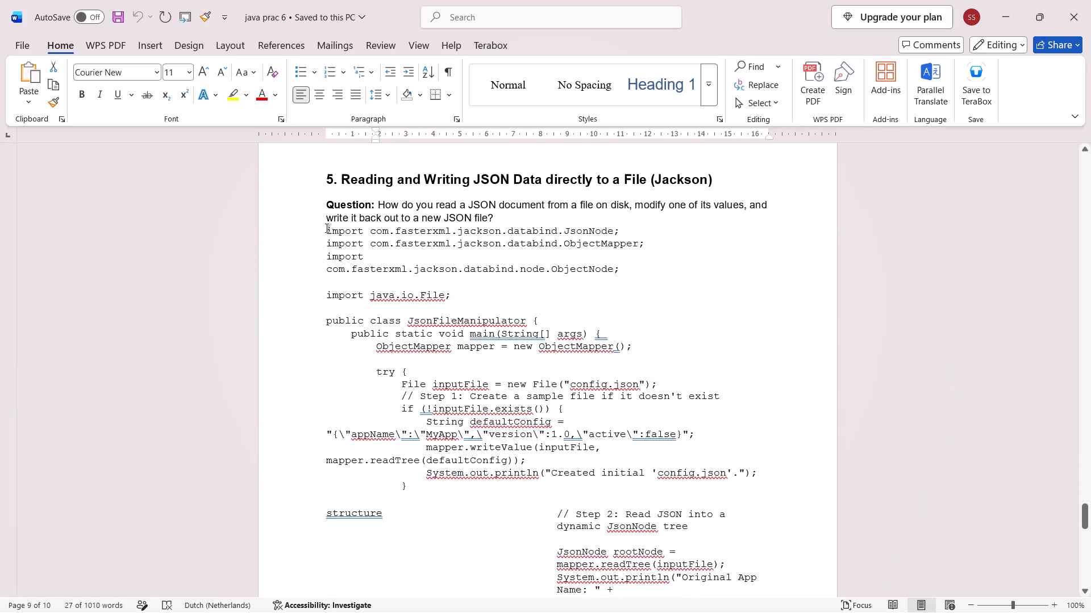
left_click(327, 228)
left_click_drag(327, 228, 564, 612)
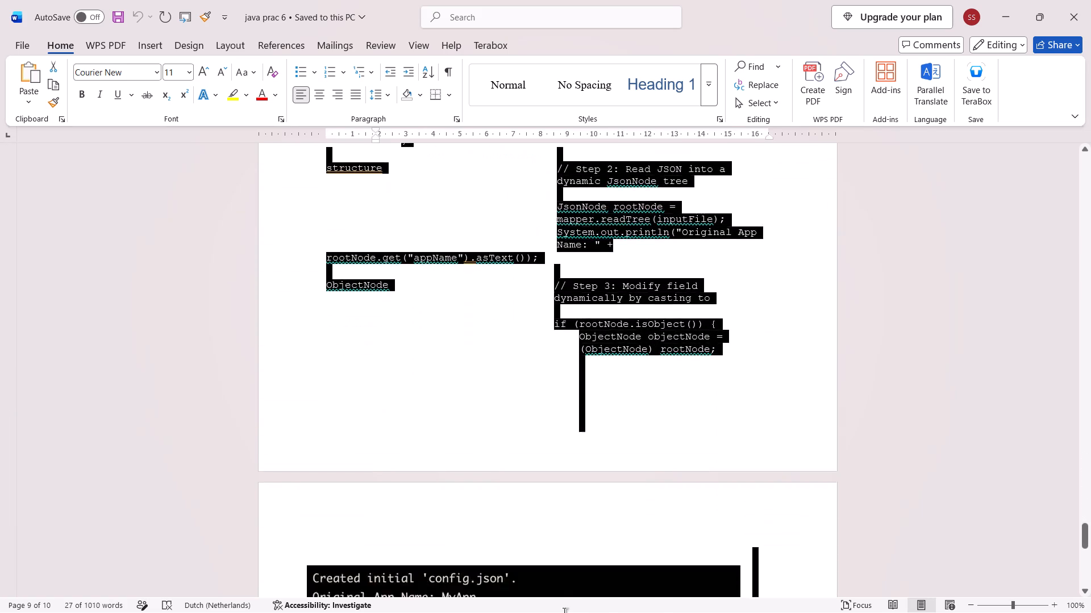
left_click_drag(564, 612, 667, 253)
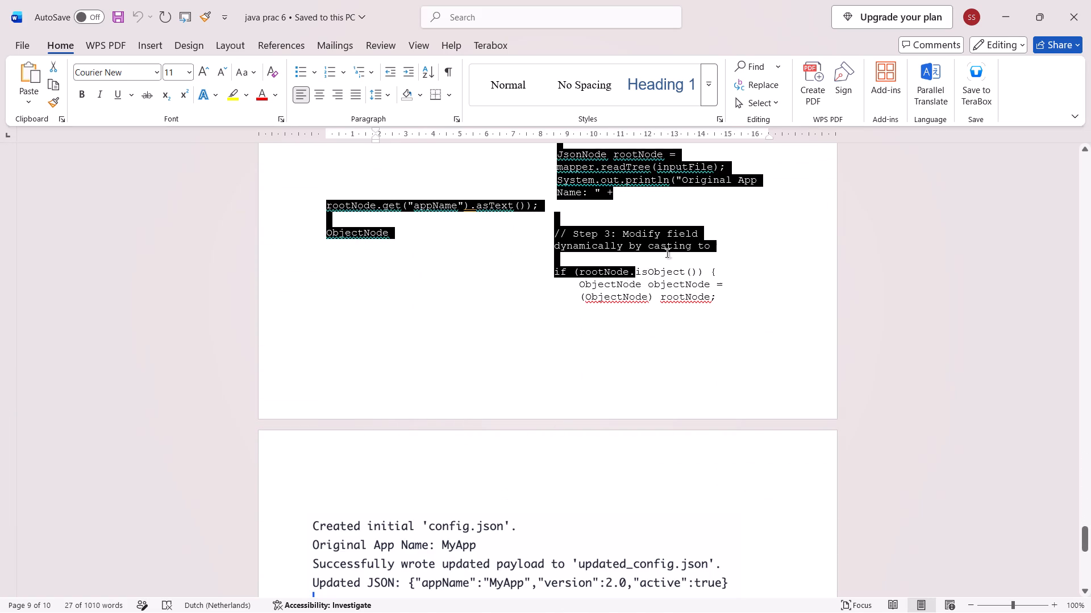
left_click_drag(667, 253, 721, 296)
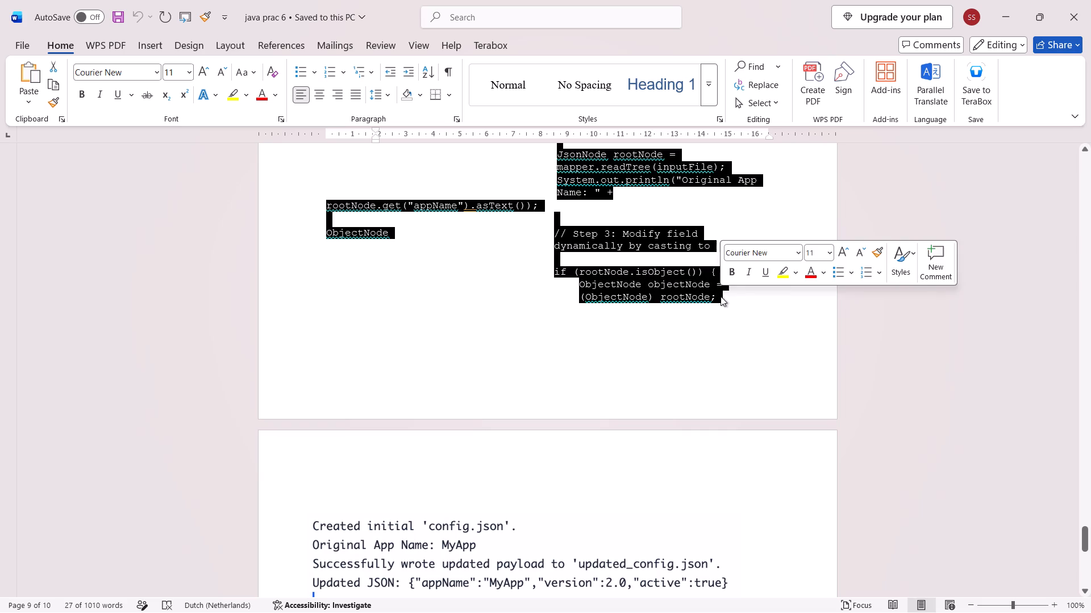
key("ctrl+c")
scroll(721, 296, "down", 1)
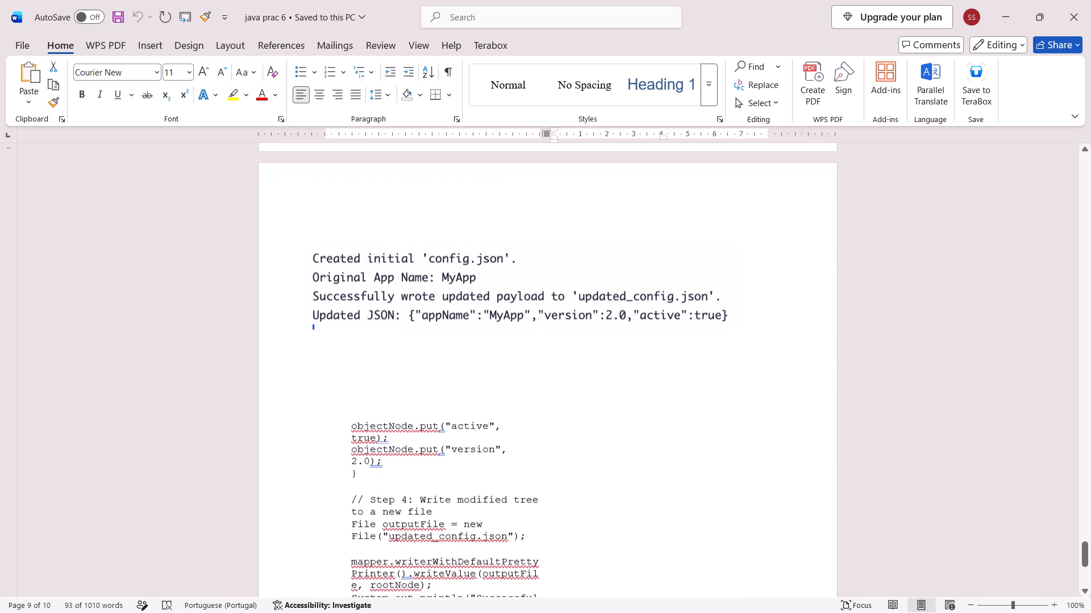
scroll(721, 296, "down", 3)
scroll(721, 296, "right", 1)
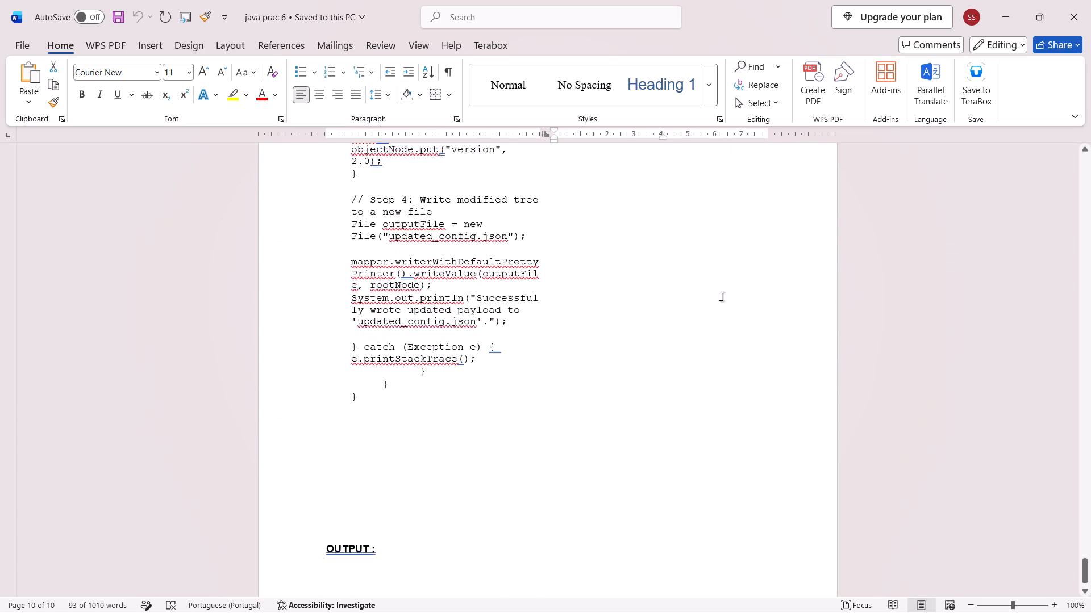
scroll(721, 296, "right", 1)
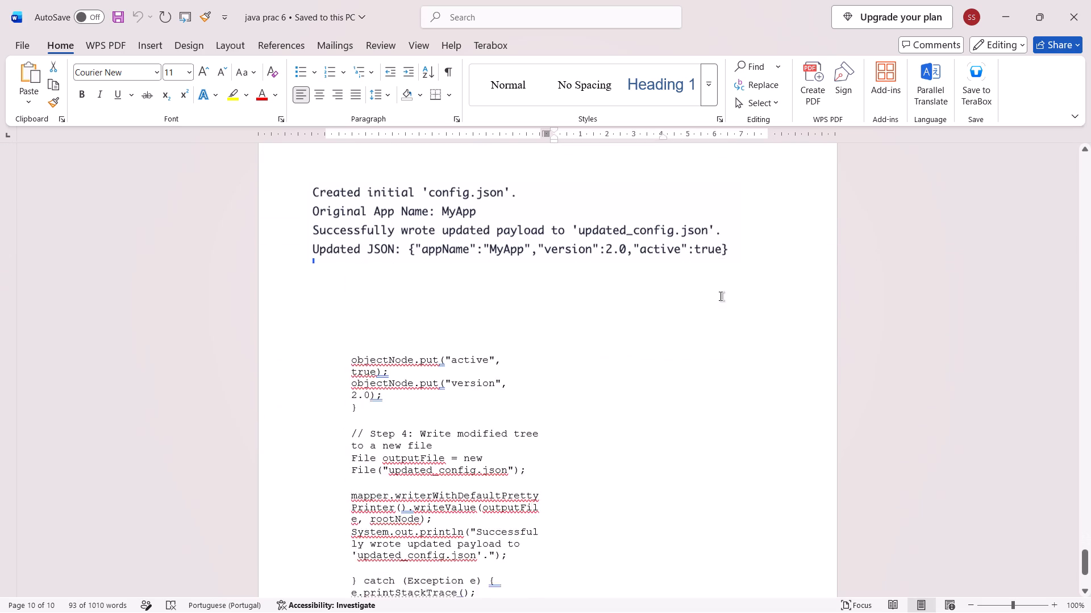
scroll(721, 296, "right", 1)
key("alt+Tab")
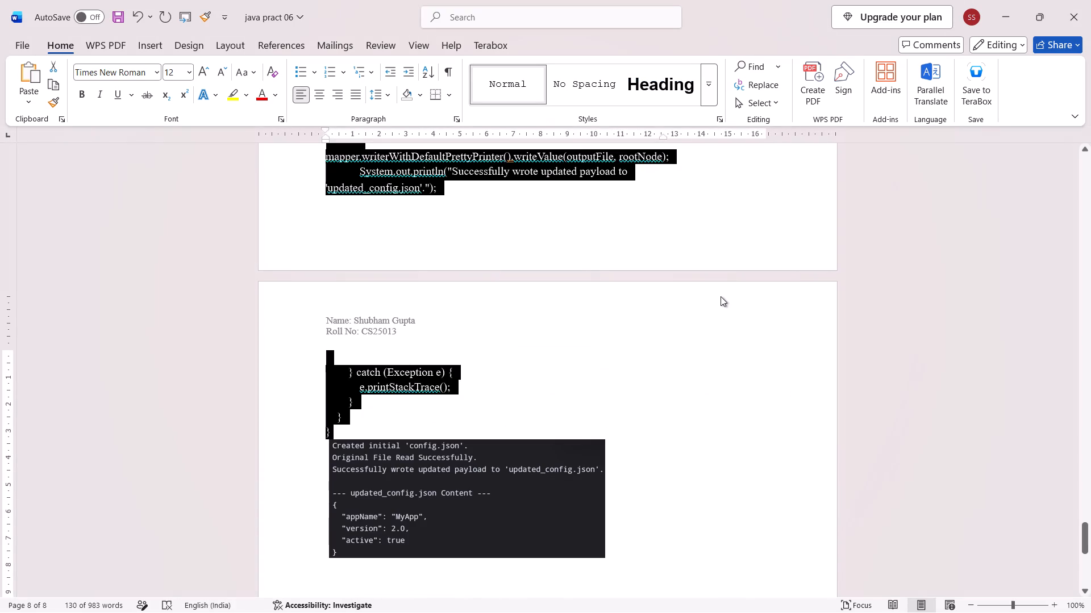
key("ctrl+v")
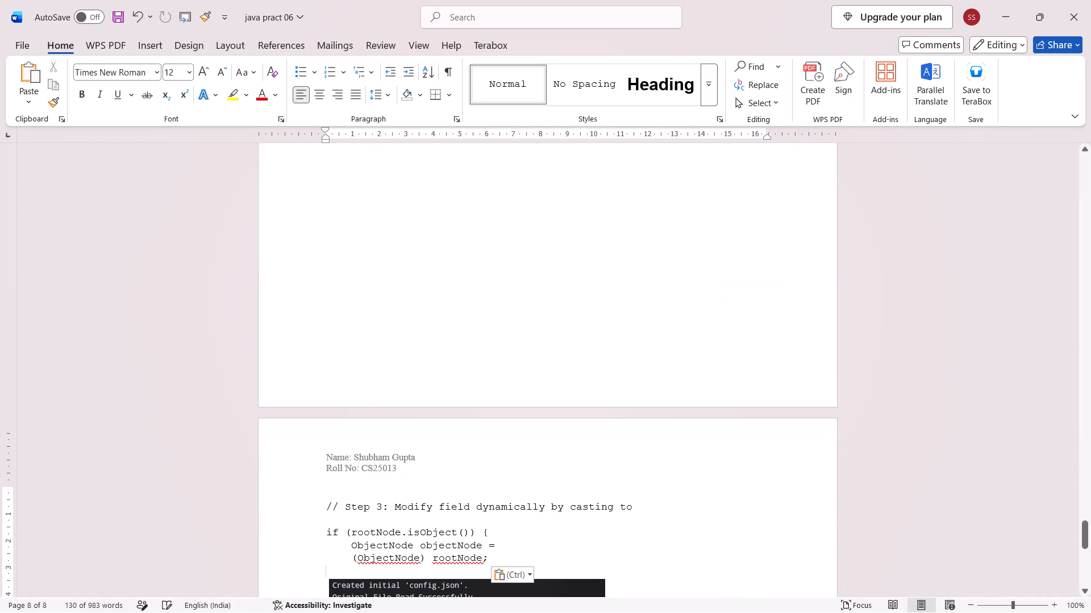
Remove the empty lines above ObjectNode at the top of its page in example 5's inserted listing.
scroll(721, 296, "up", 4)
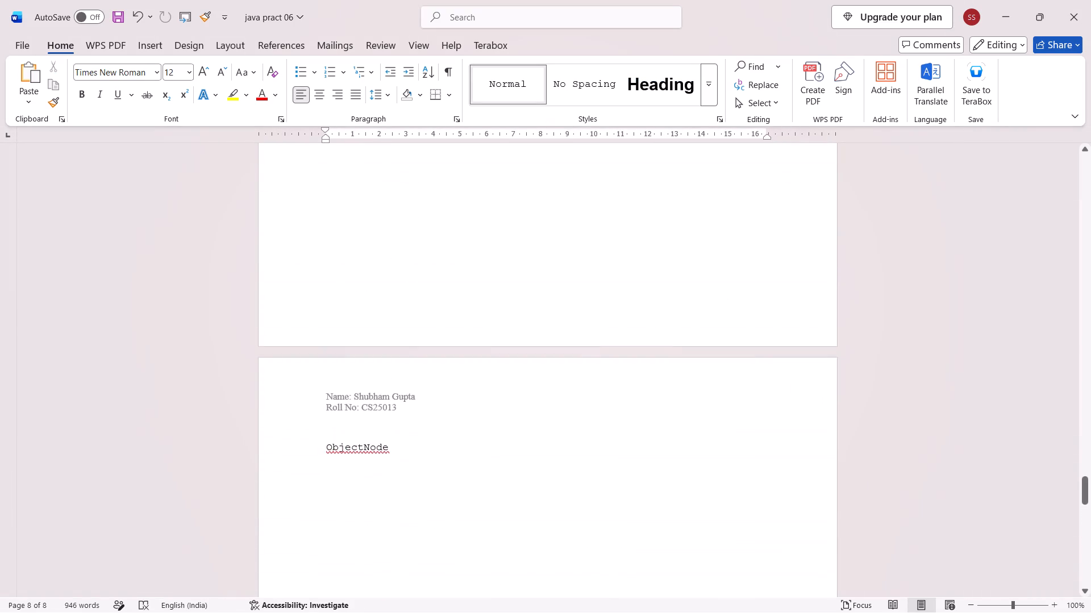
scroll(721, 296, "up", 4)
scroll(721, 296, "down", 1)
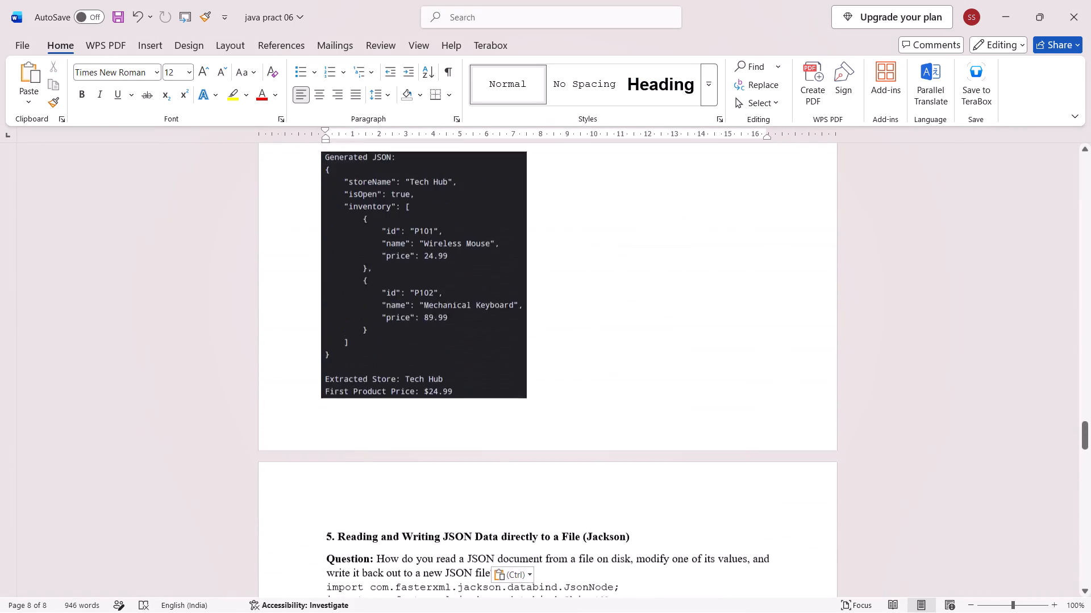
scroll(721, 296, "down", 2)
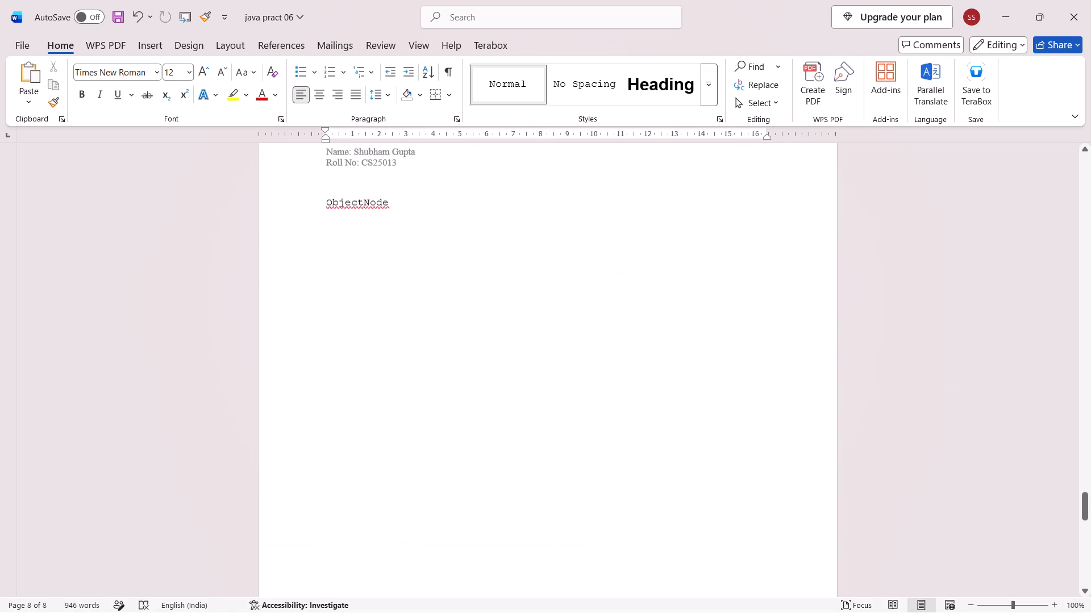
scroll(721, 296, "down", 1)
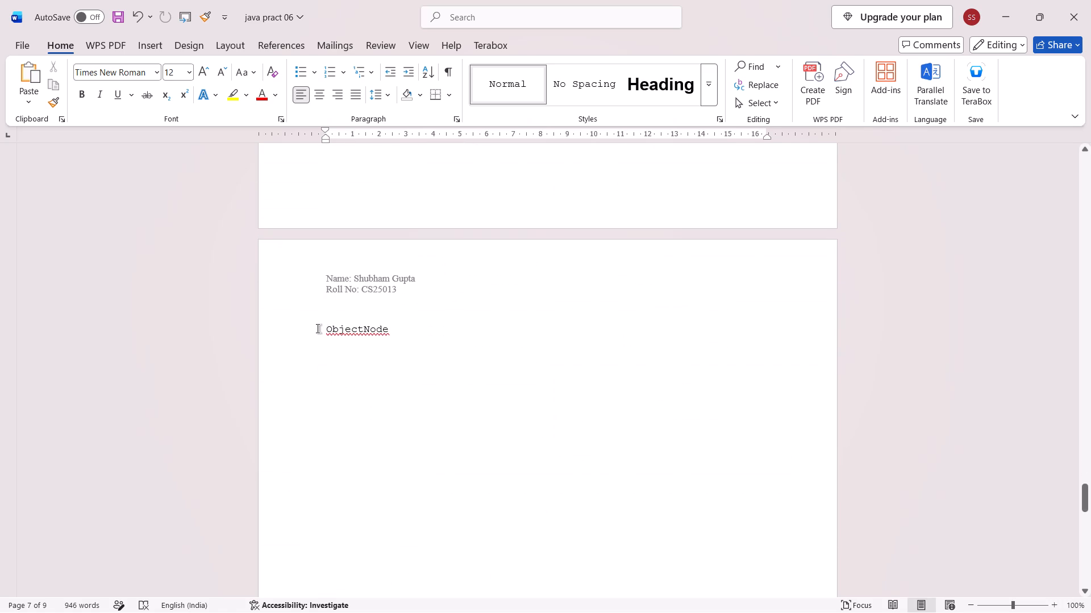
left_click(322, 328)
key("BackSpace")
key("BackSpace")
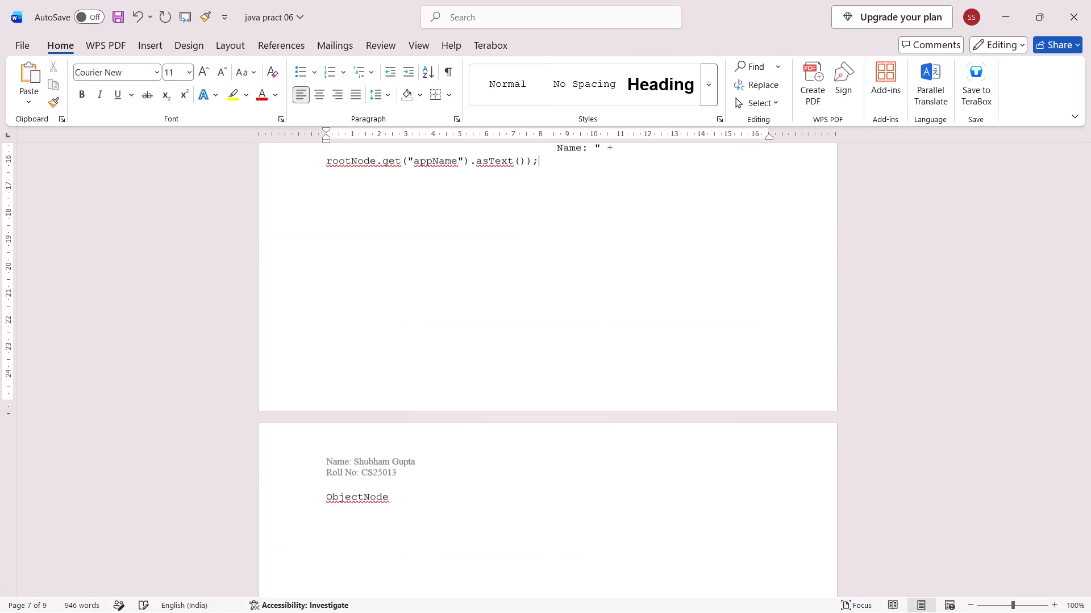
Pull the "// Step 2: Read JSON into a dynamic JsonNode tree" comment out of the second column to directly below "structure".
scroll(499, 209, "up", 1)
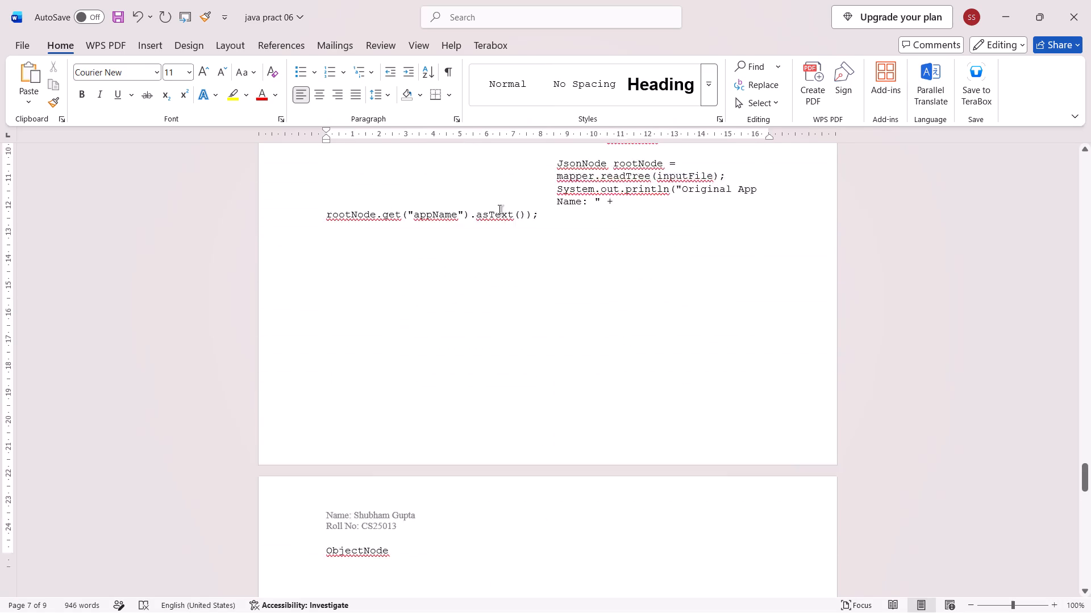
scroll(499, 209, "up", 1)
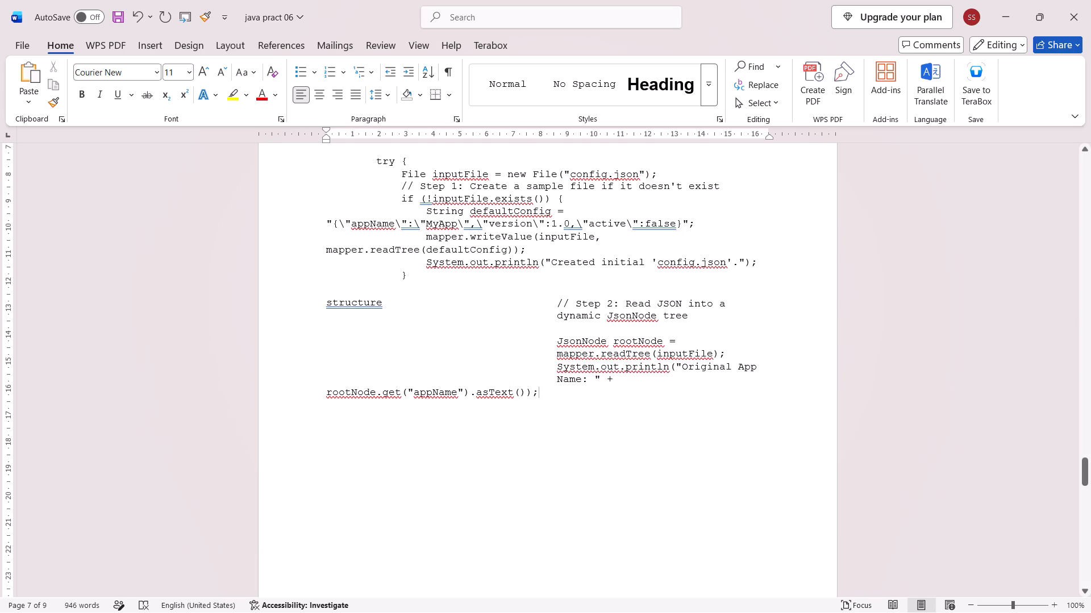
left_click(555, 304)
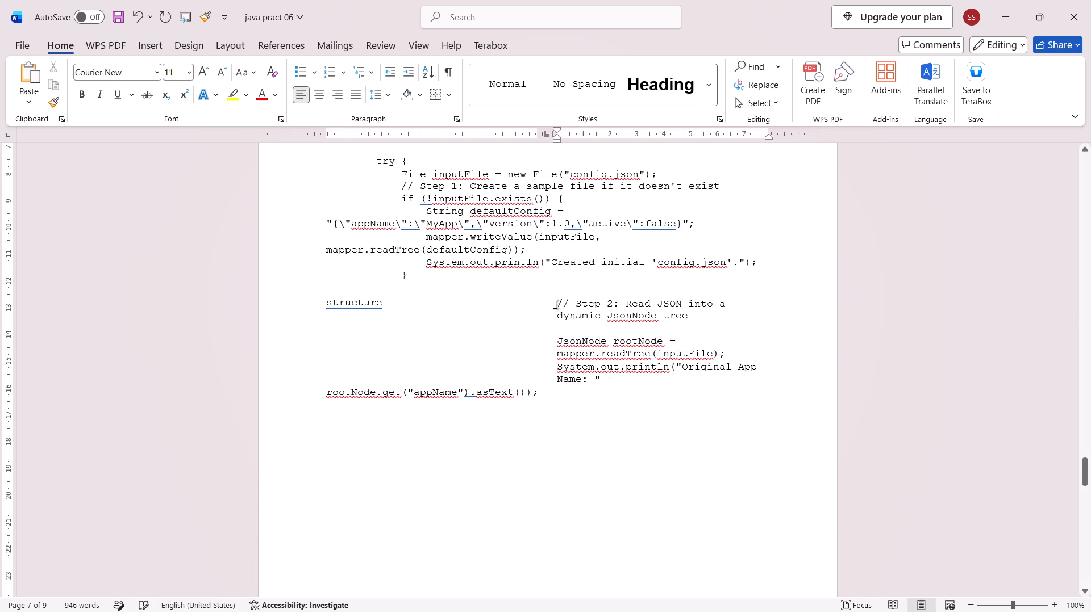
key("BackSpace")
key("BackSpace")
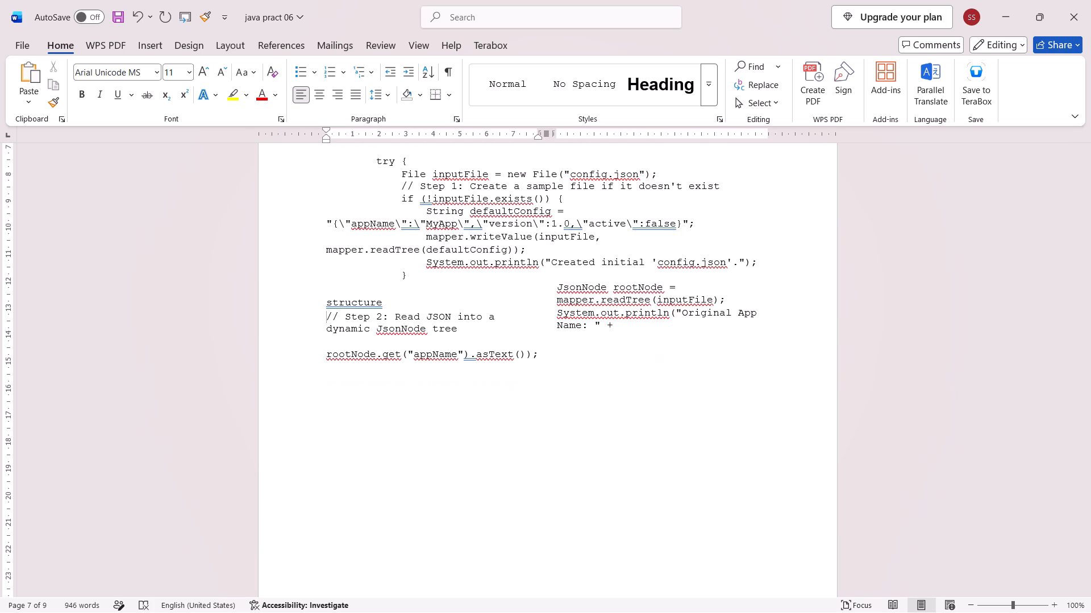
Remove the indentation before mapper.writeValue(inputFile, mapper.readTree(defaultConfig)); in example 5's listing.
scroll(555, 304, "up", 2)
scroll(555, 304, "down", 1)
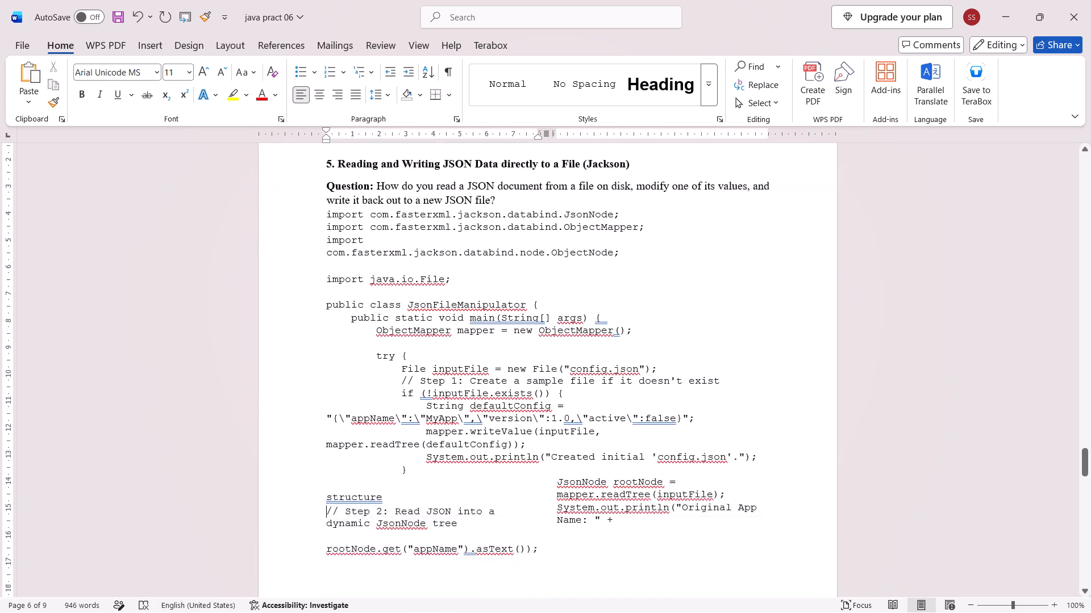
scroll(555, 304, "down", 1)
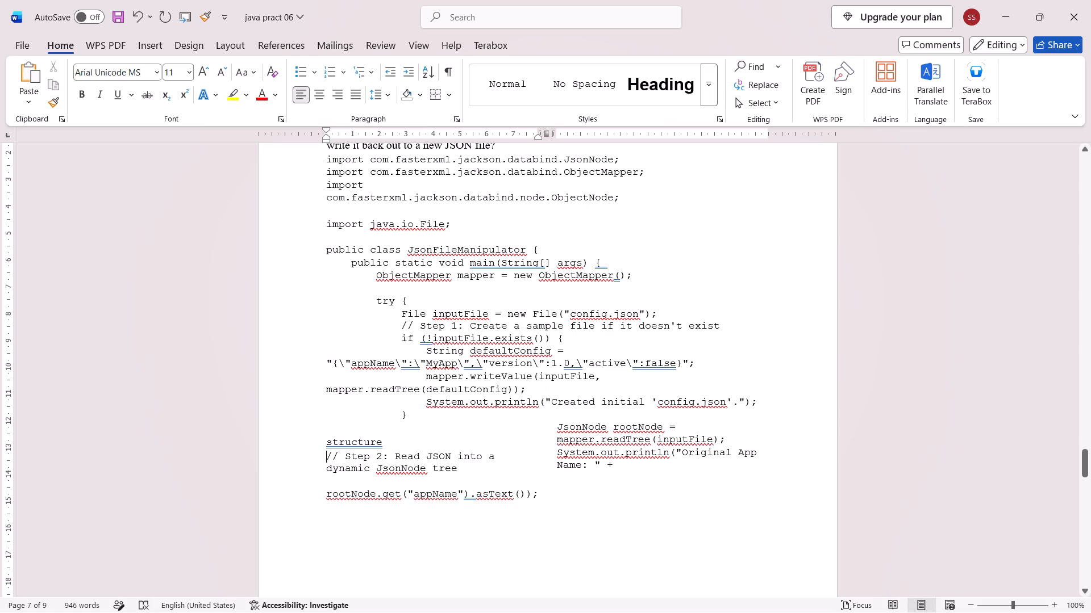
left_click(424, 378)
key("BackSpace")
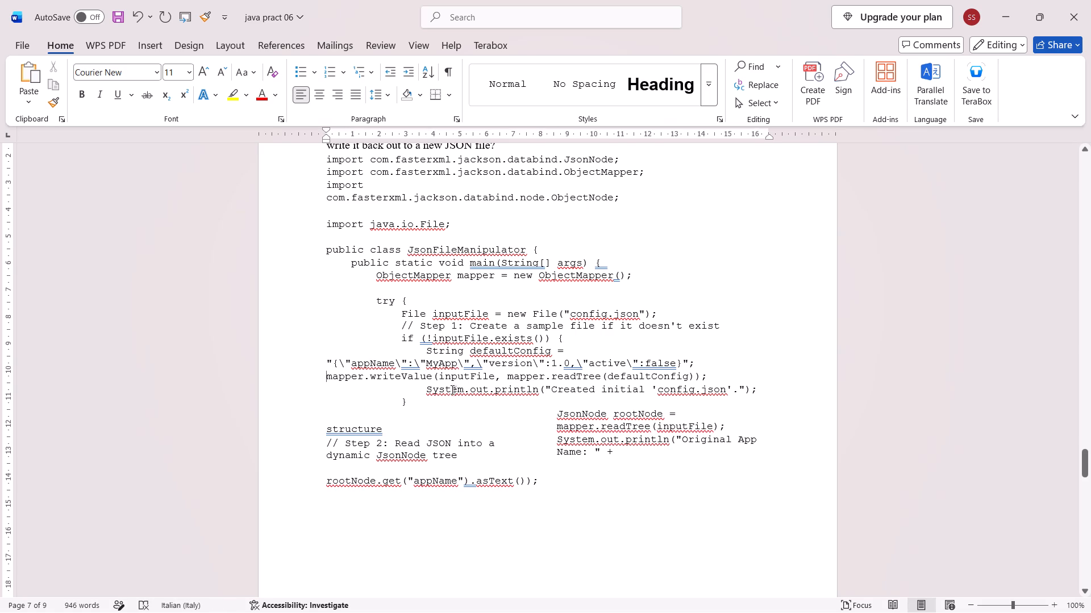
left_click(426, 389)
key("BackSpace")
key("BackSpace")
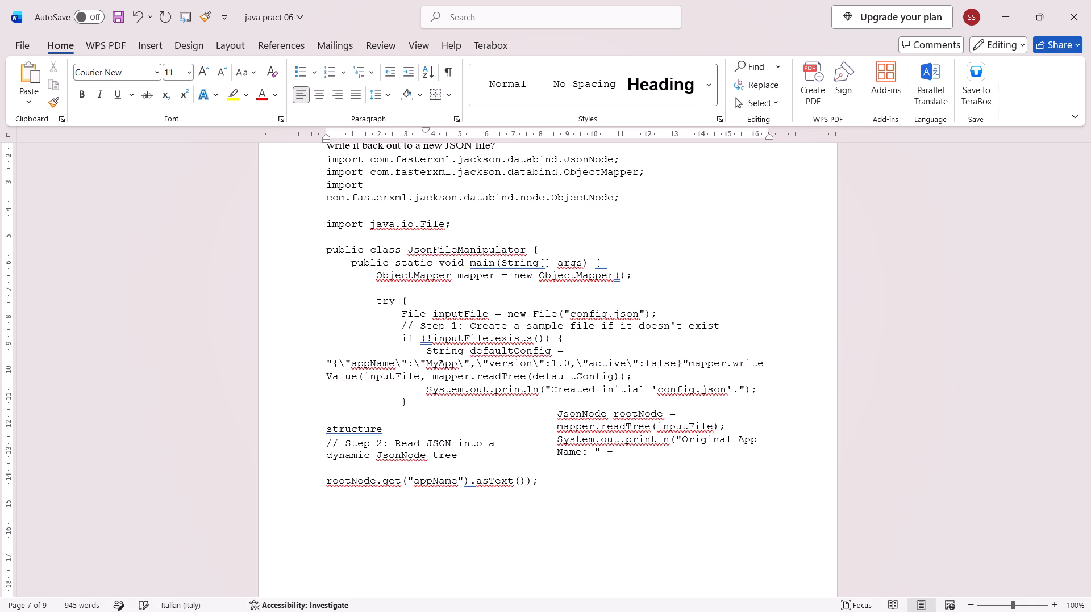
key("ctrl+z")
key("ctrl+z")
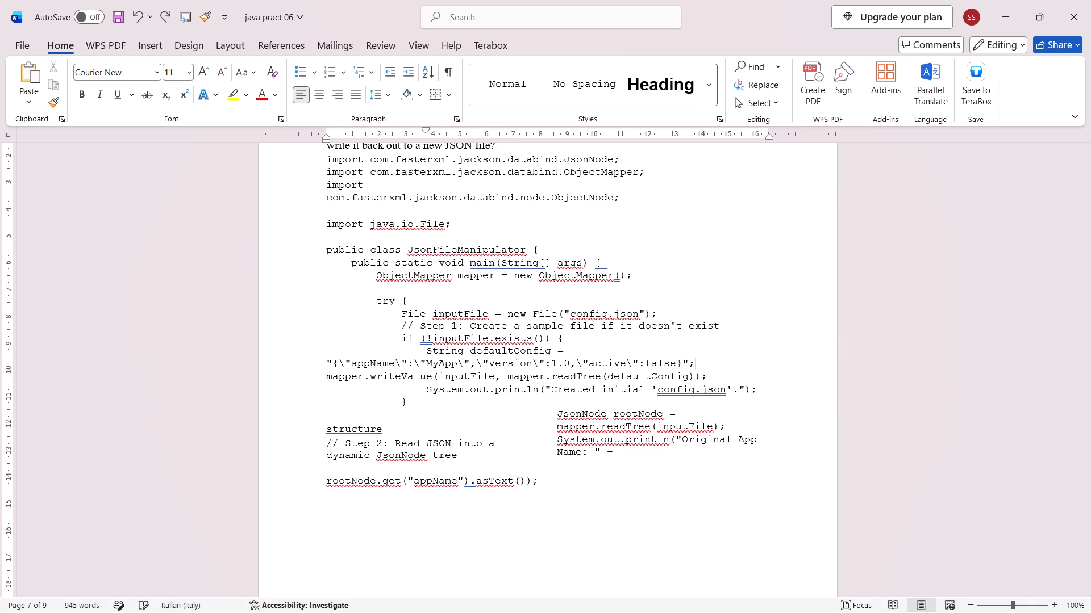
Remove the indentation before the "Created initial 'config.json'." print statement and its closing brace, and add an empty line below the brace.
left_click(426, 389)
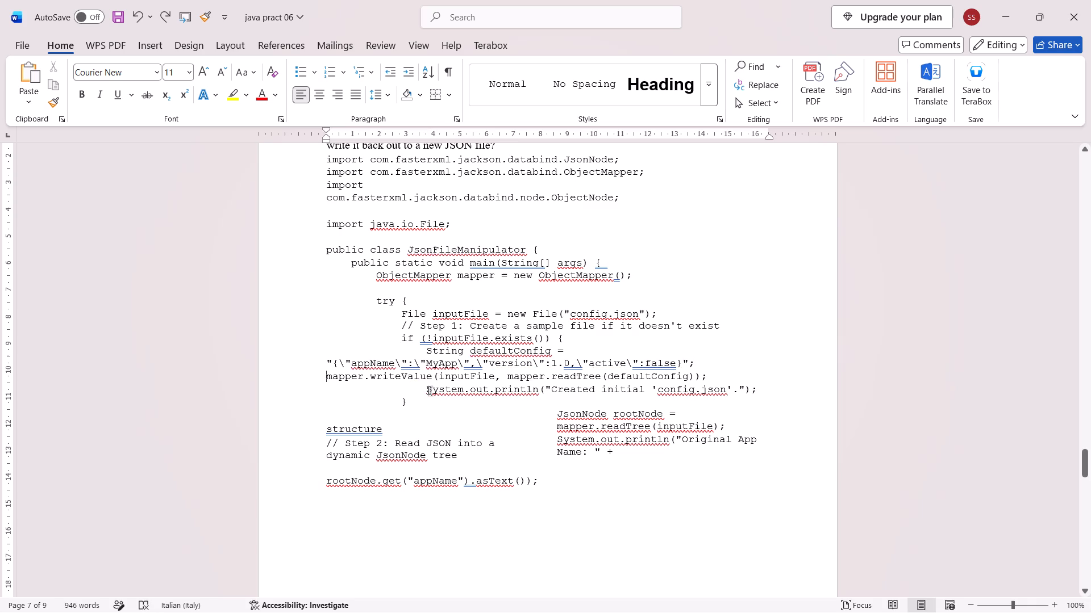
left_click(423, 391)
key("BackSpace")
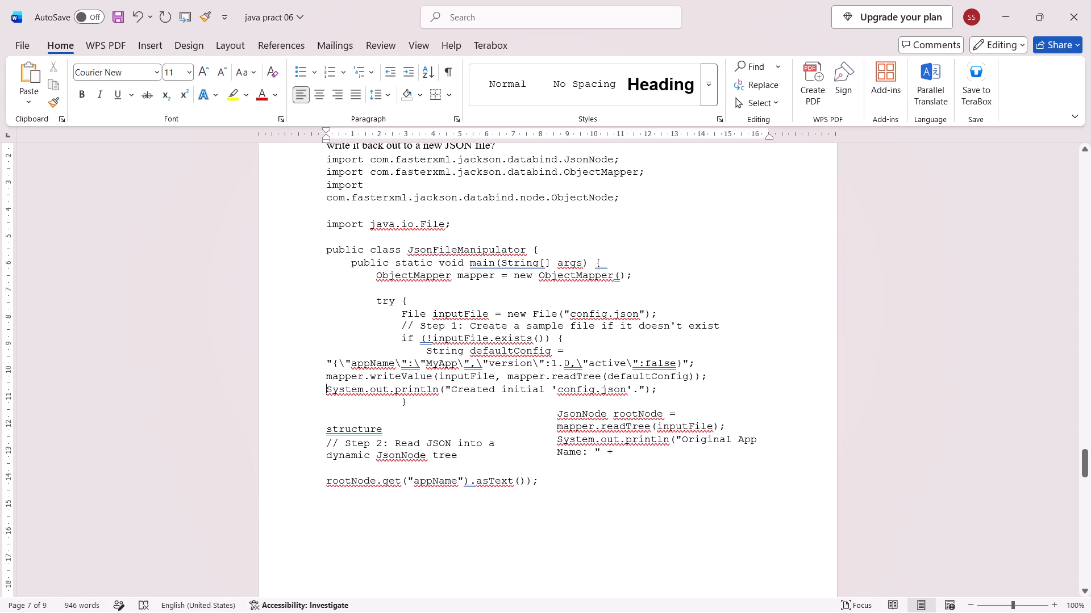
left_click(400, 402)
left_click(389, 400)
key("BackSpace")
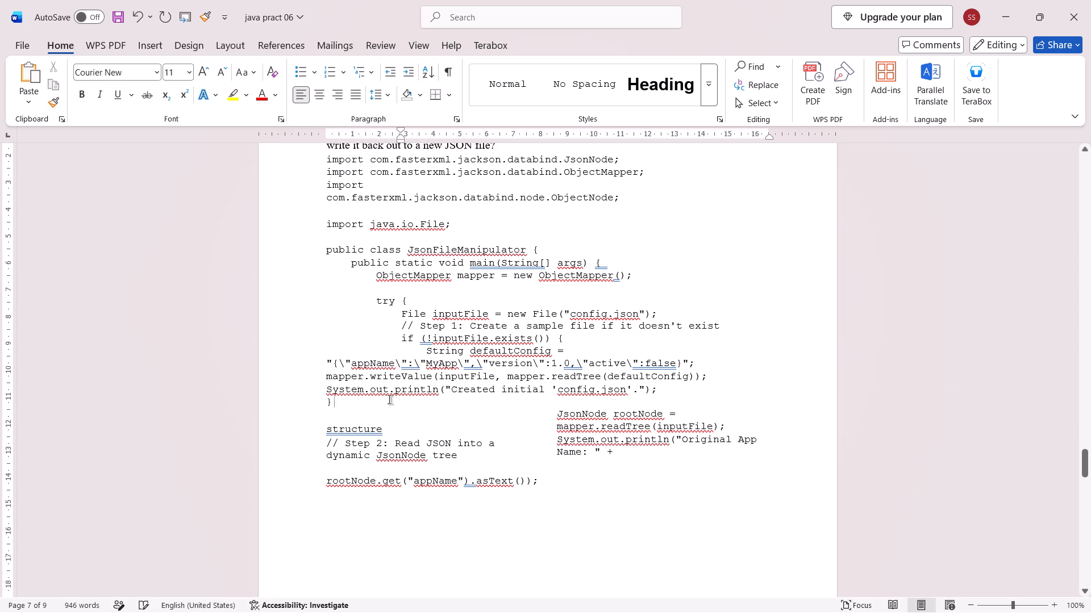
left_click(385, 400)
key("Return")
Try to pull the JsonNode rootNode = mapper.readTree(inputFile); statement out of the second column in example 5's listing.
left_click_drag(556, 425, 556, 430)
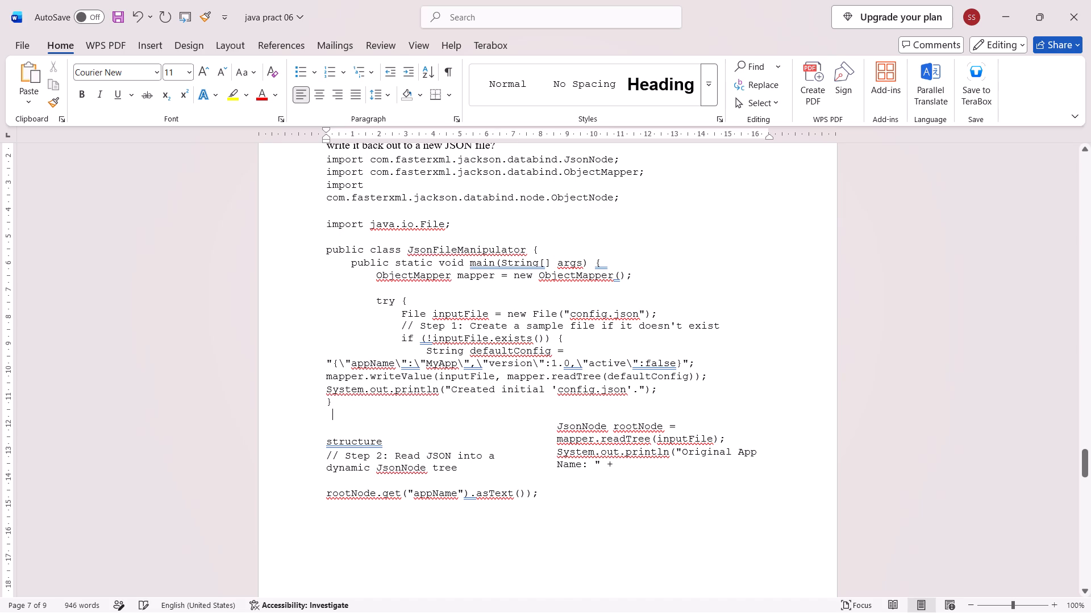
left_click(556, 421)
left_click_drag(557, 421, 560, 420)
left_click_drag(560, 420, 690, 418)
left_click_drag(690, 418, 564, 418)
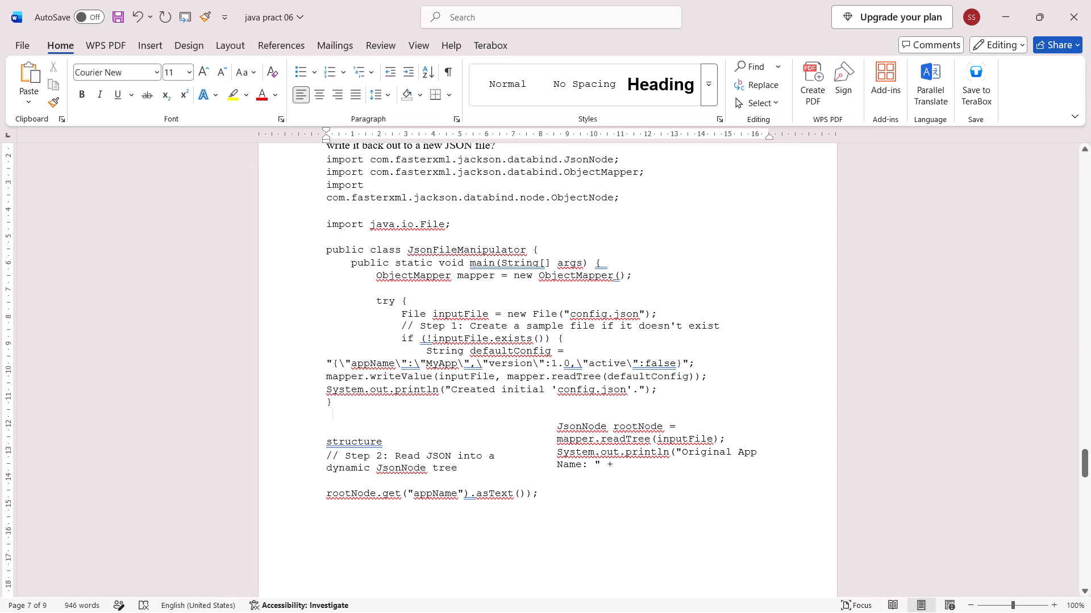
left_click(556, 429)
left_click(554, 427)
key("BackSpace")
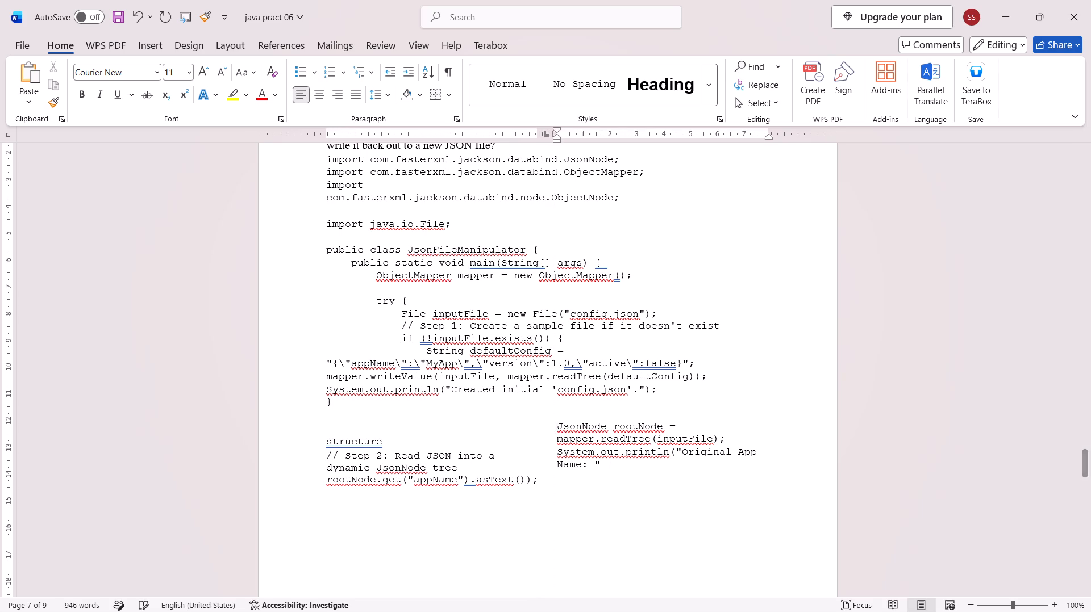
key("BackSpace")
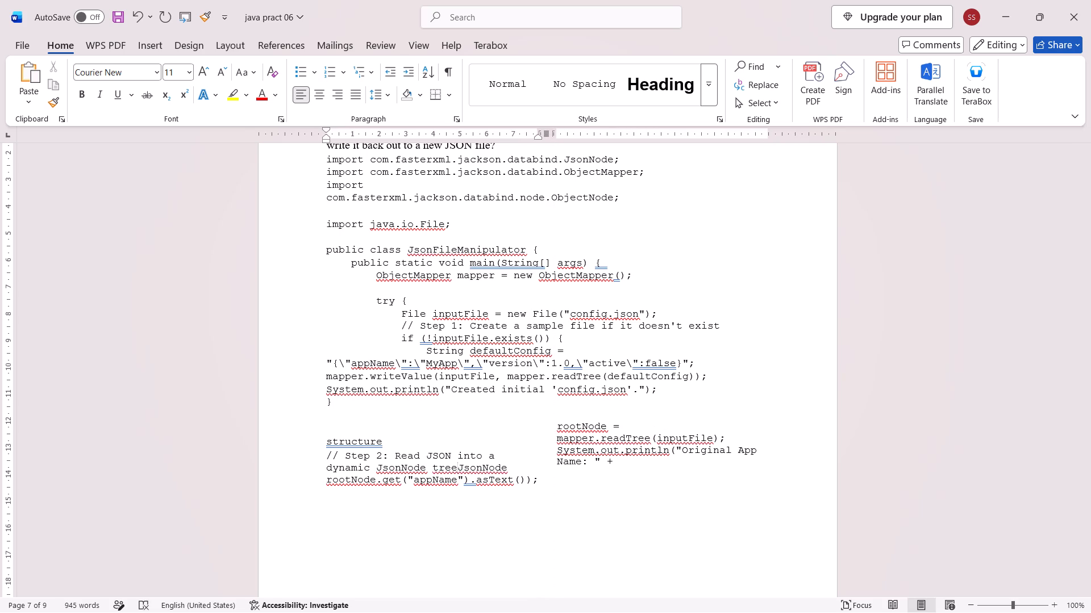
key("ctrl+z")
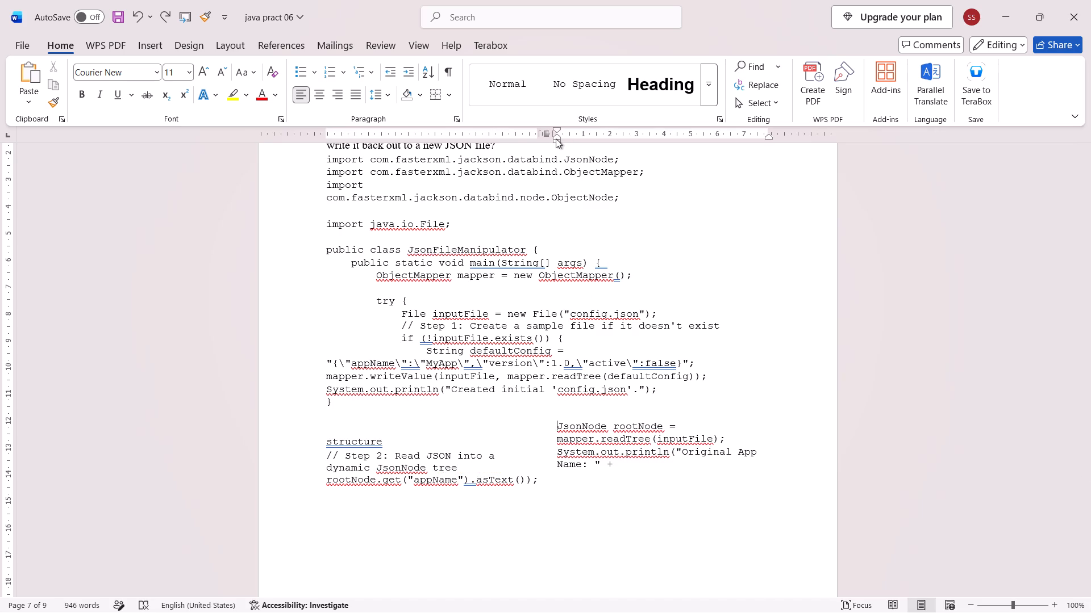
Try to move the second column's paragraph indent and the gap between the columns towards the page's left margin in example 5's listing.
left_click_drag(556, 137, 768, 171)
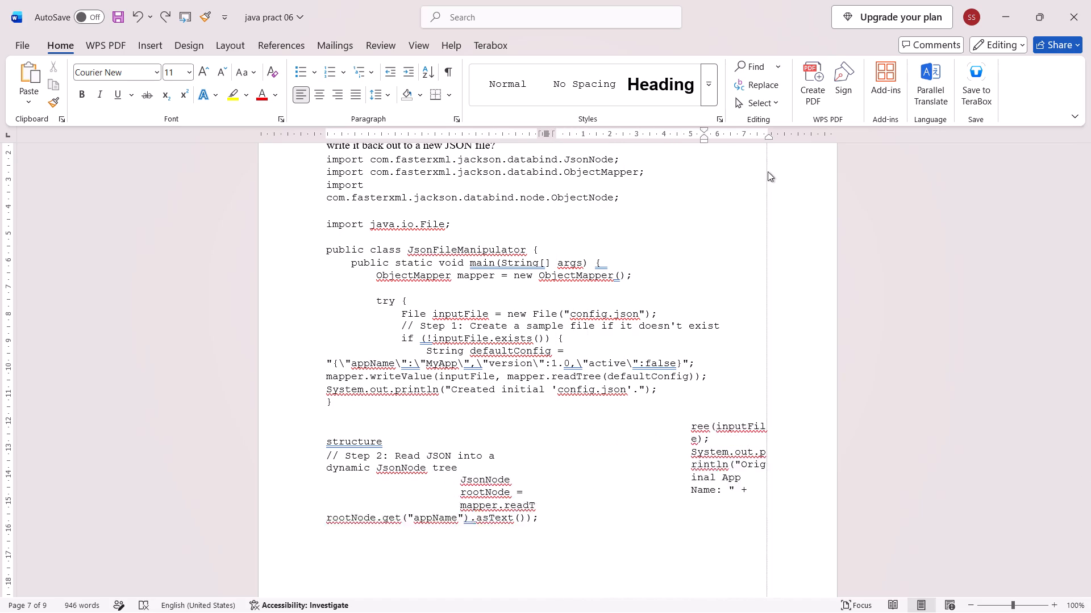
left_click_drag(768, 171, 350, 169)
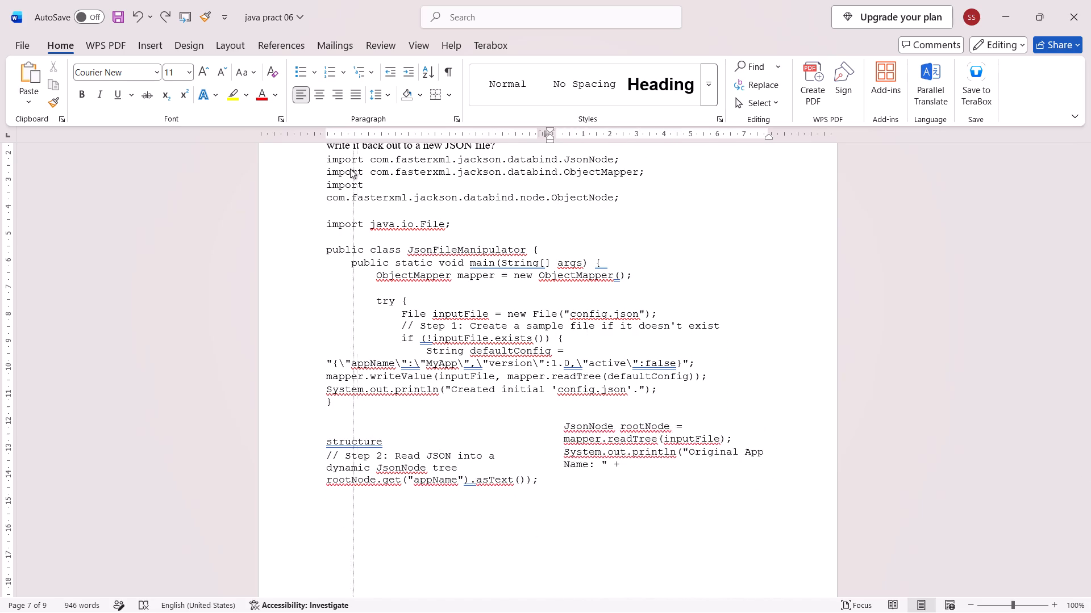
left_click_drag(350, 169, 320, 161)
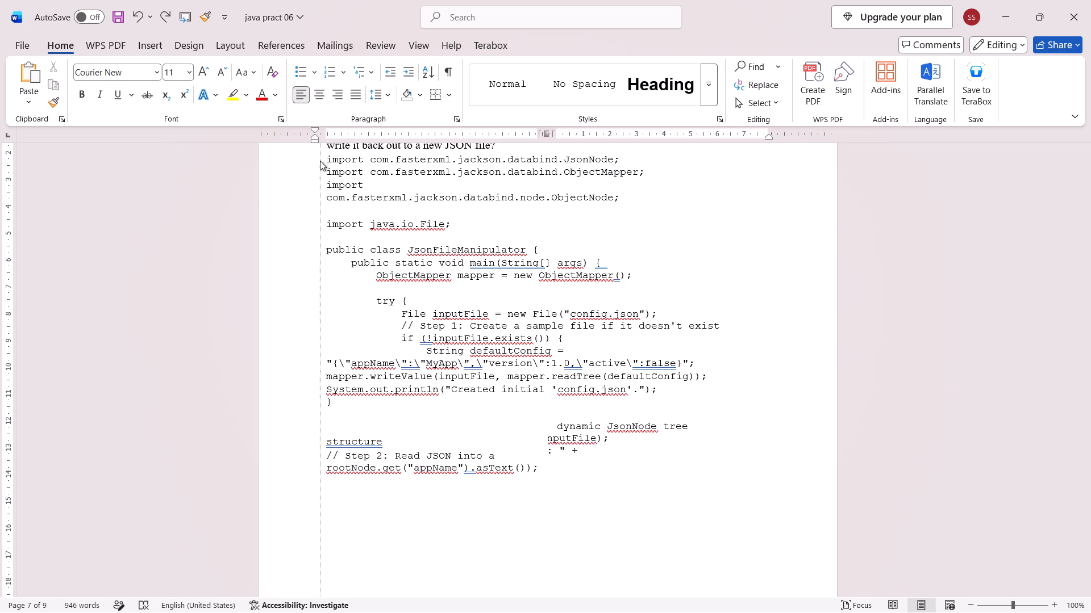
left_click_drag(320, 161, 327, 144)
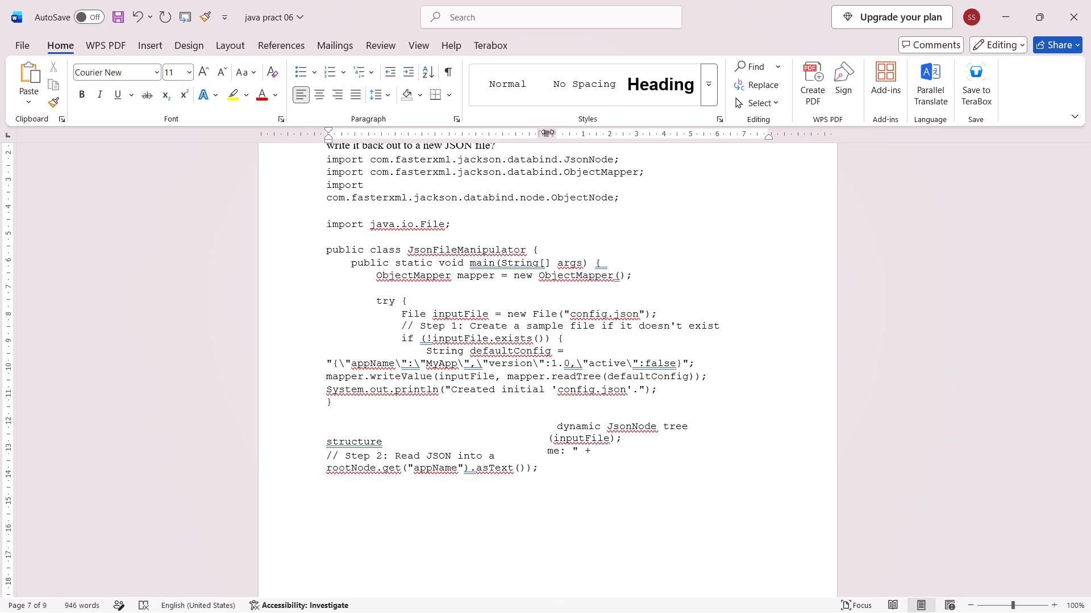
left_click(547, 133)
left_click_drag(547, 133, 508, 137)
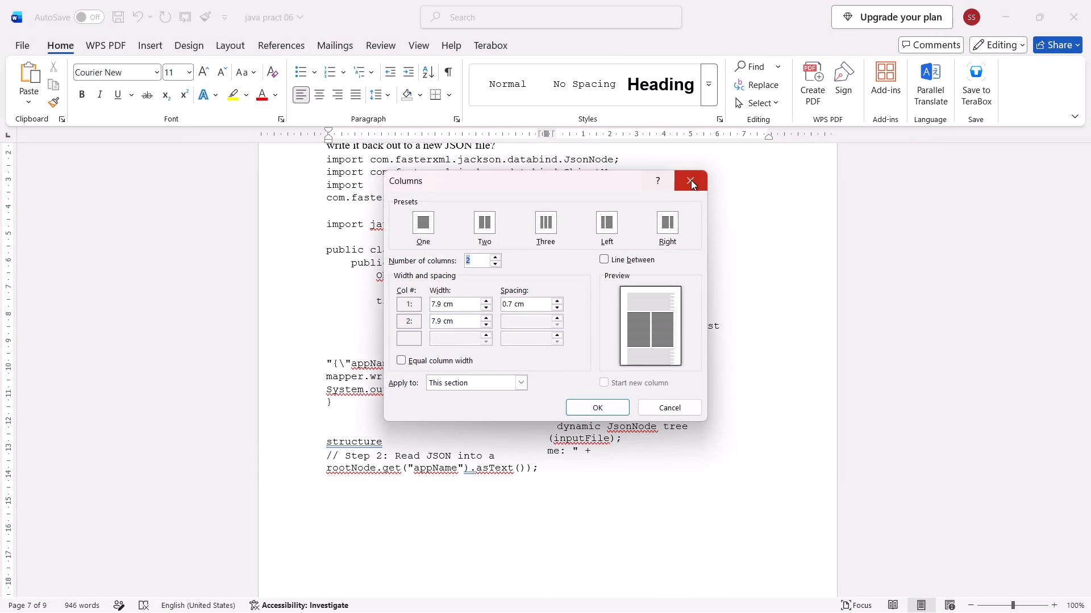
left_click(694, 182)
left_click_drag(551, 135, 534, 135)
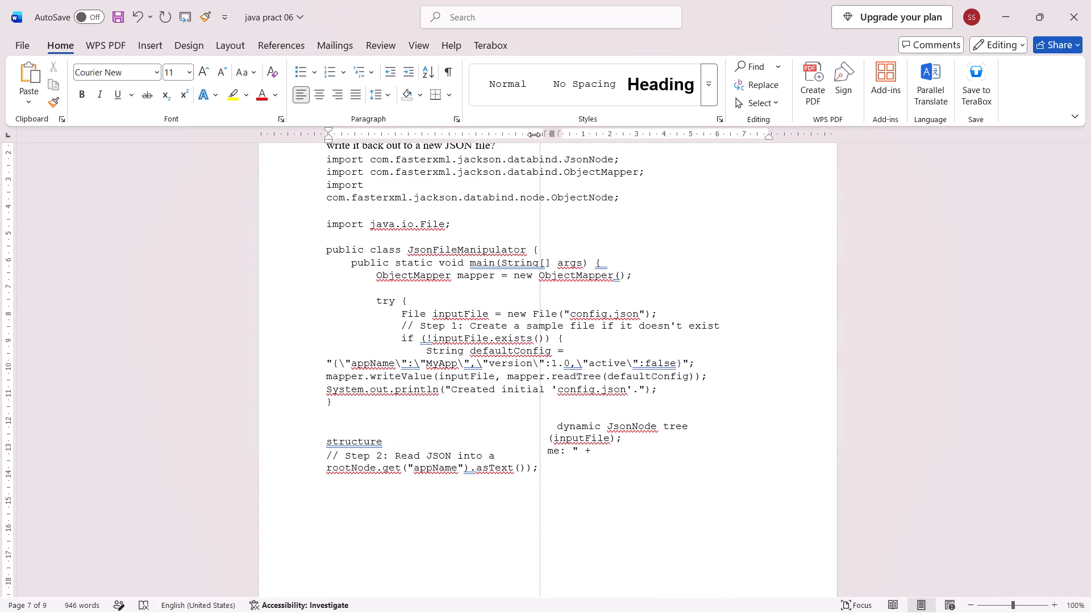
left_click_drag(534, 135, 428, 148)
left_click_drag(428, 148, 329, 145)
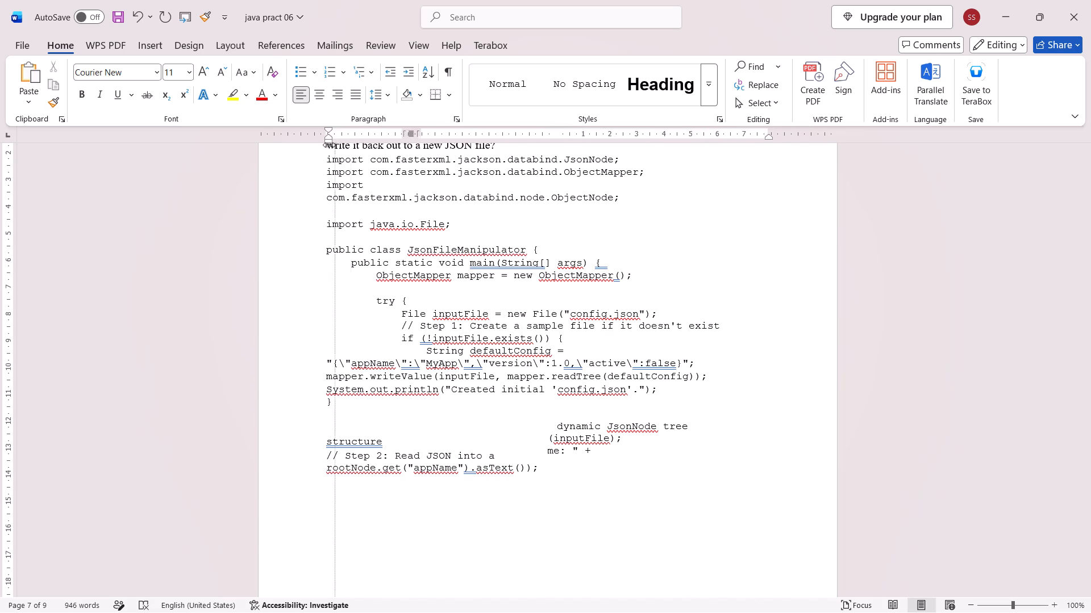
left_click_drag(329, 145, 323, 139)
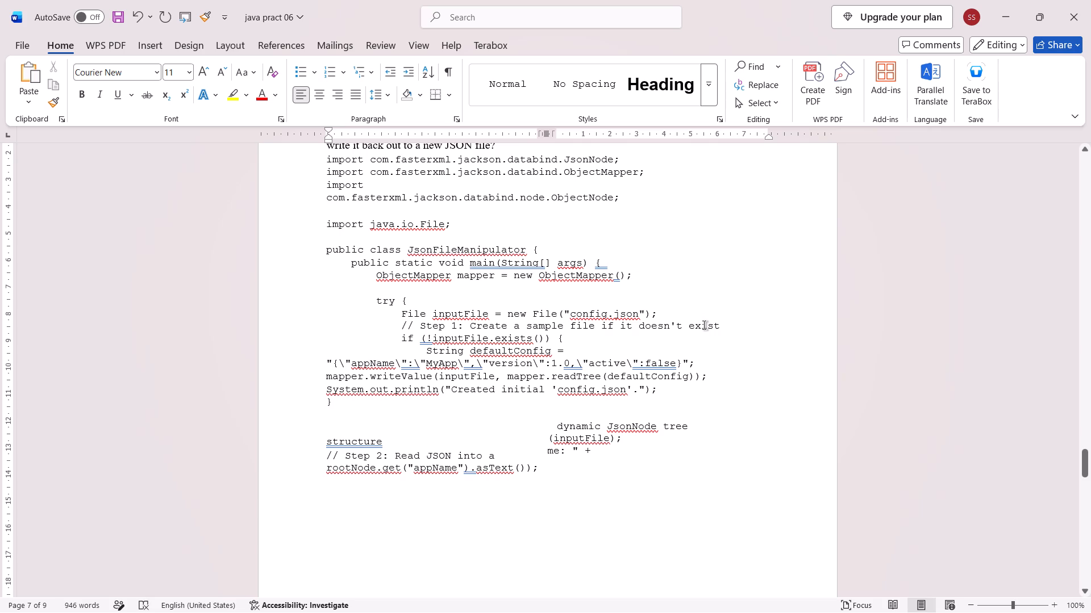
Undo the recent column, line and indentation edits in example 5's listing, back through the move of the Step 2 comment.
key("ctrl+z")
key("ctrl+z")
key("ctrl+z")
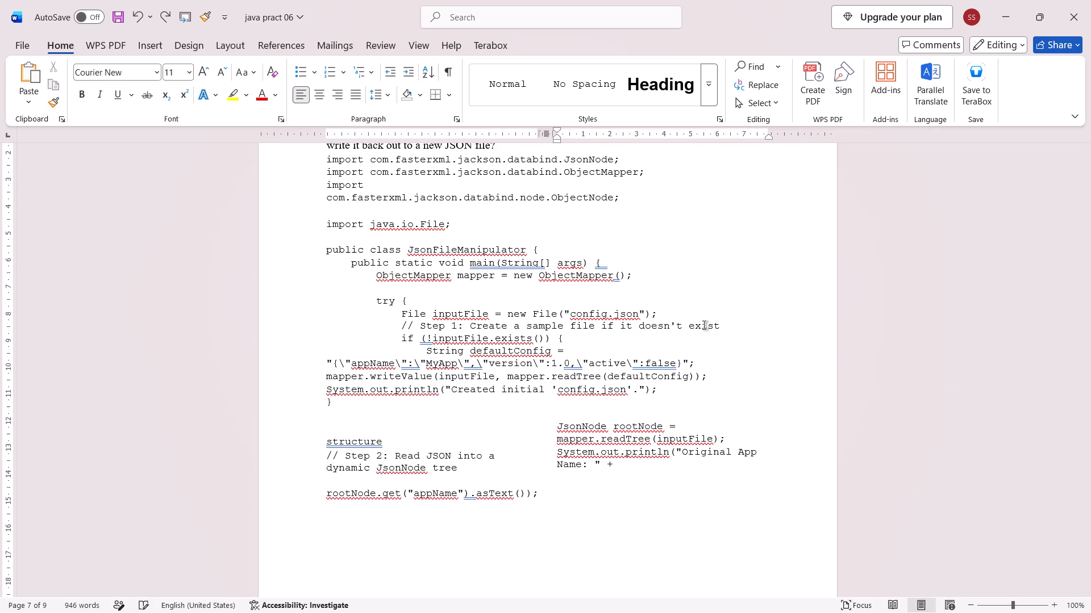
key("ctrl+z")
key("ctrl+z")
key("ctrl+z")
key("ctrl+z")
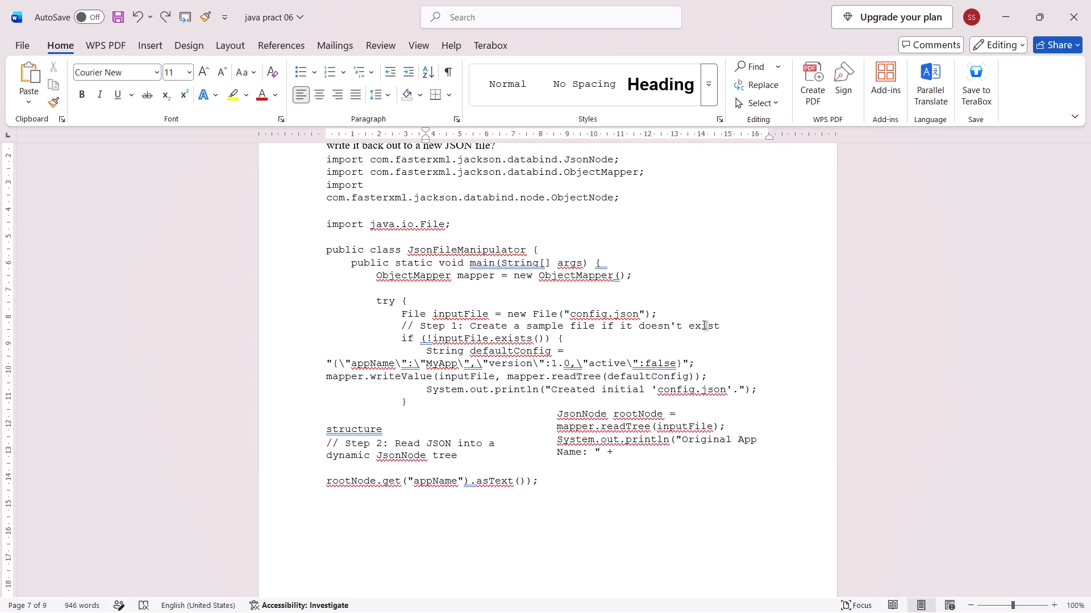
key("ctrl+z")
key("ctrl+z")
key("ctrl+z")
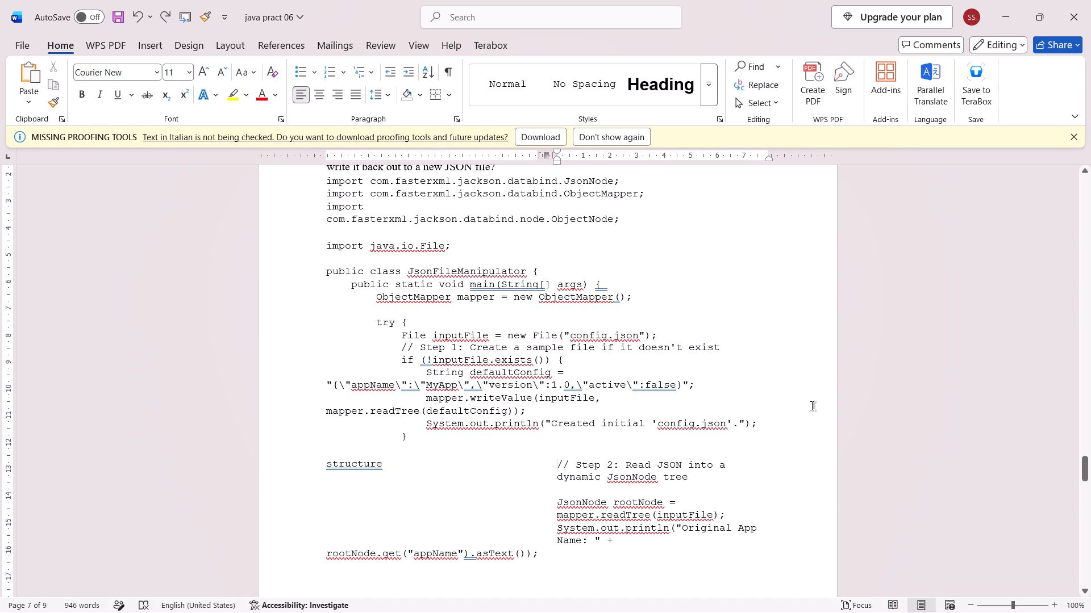
Dismiss the missing proofing tools notice.
scroll(812, 406, "up", 3)
scroll(812, 406, "down", 2)
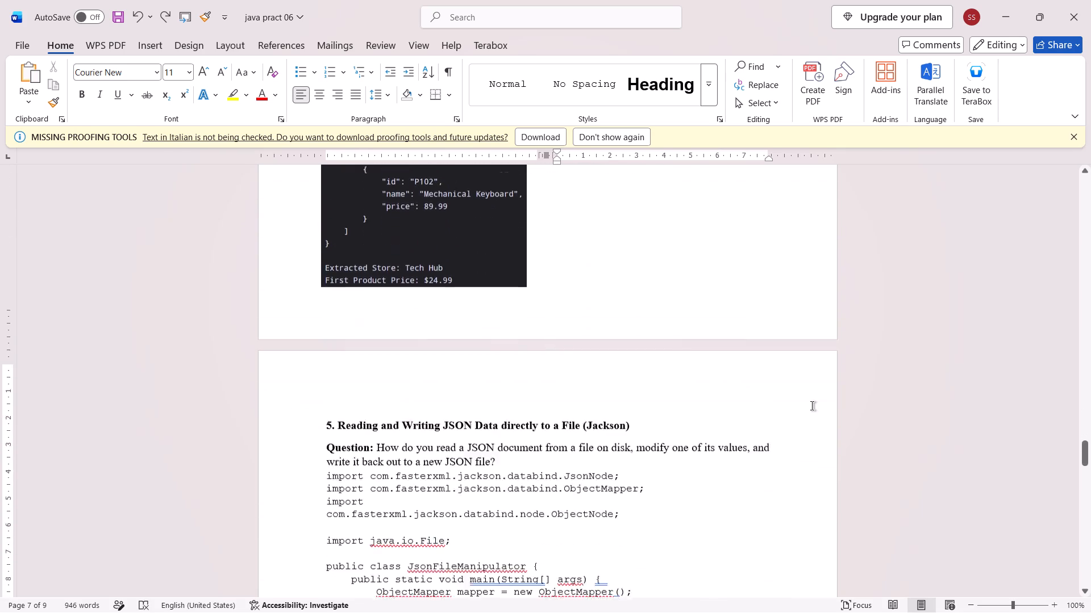
scroll(812, 406, "down", 1)
left_click(653, 203)
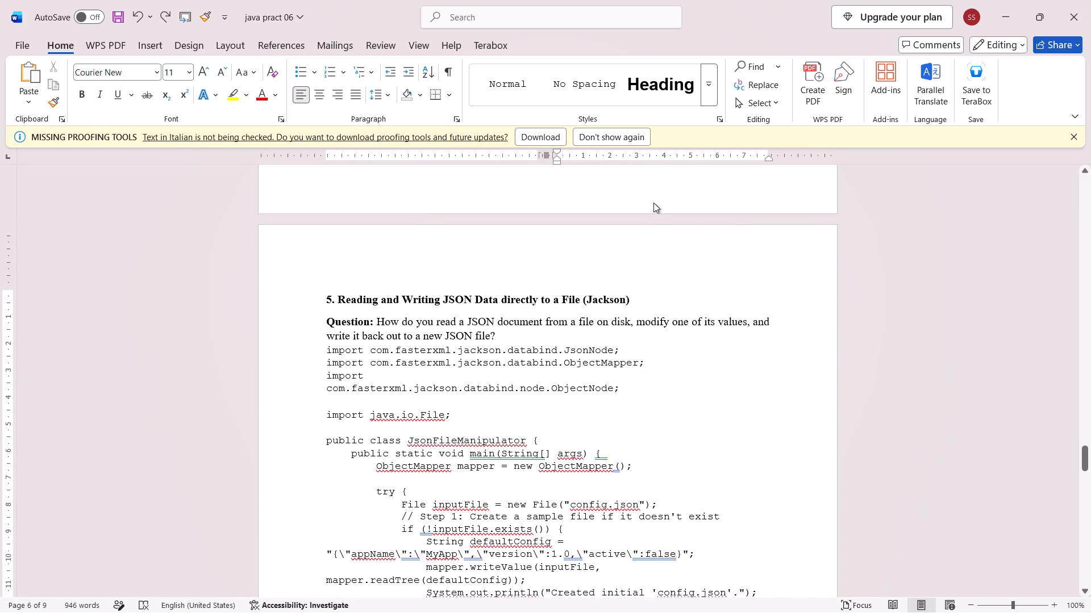
left_click(1071, 136)
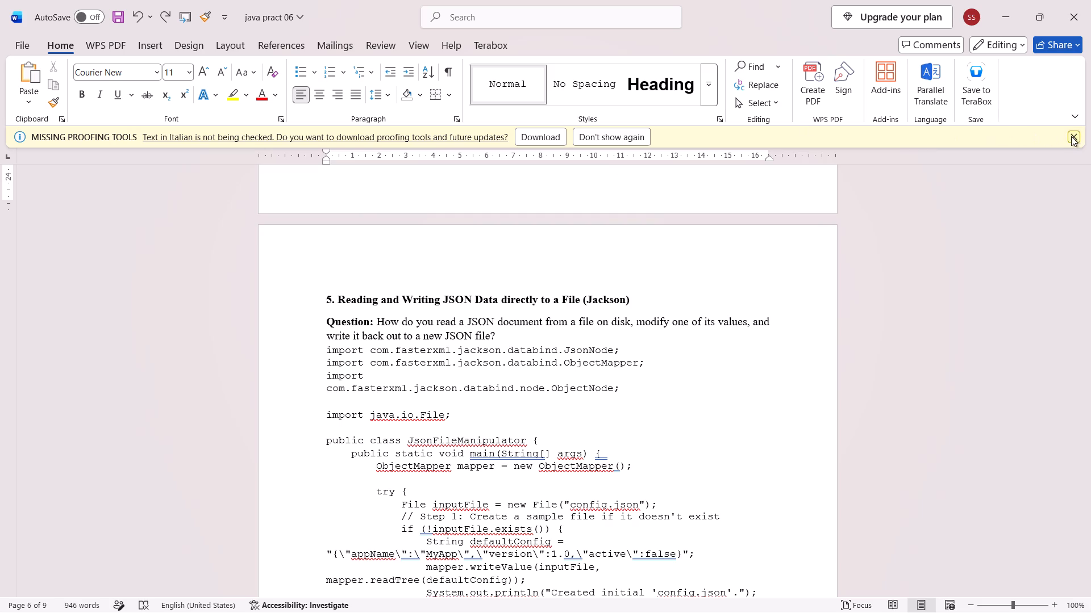
Delete example 5's whole code listing, from the first import through (ObjectNode) rootNode;, keeping the question and the output screenshot.
scroll(506, 418, "down", 1)
scroll(506, 418, "up", 1)
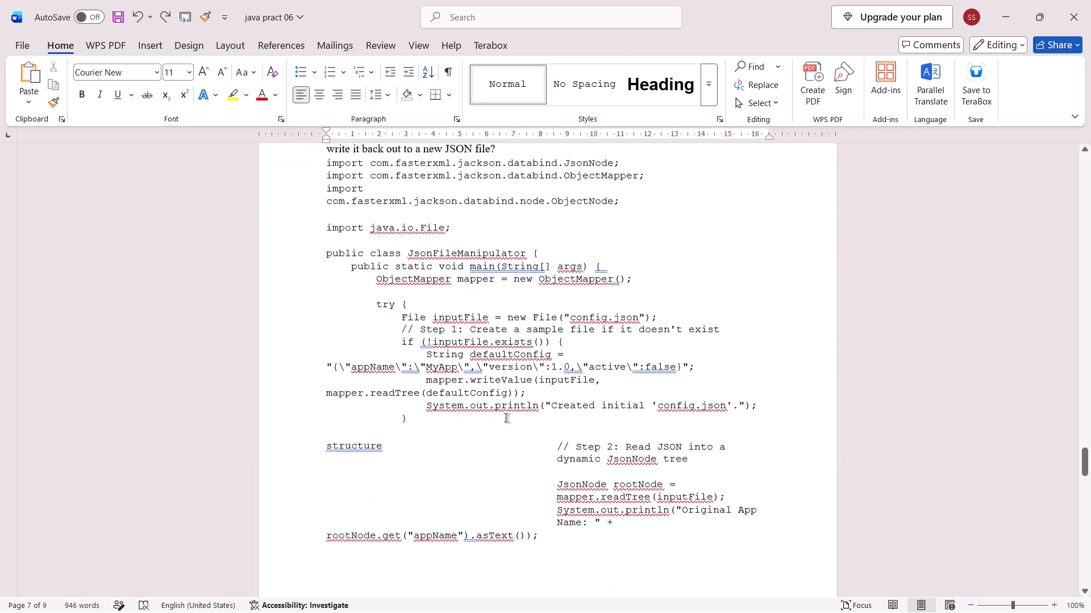
scroll(506, 418, "up", 1)
left_click_drag(324, 189, 578, 541)
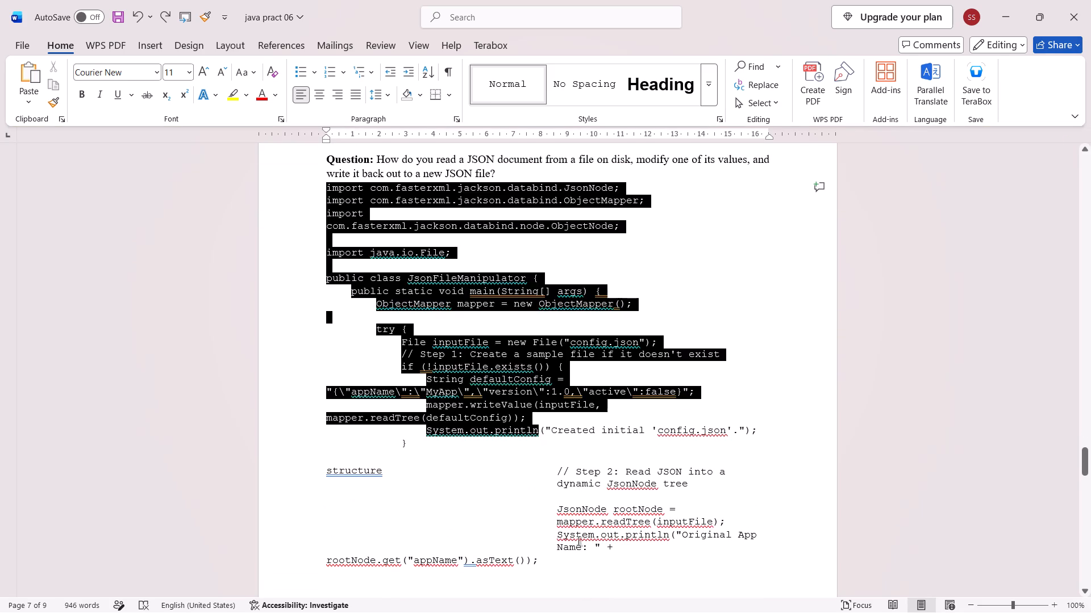
left_click_drag(578, 541, 618, 611)
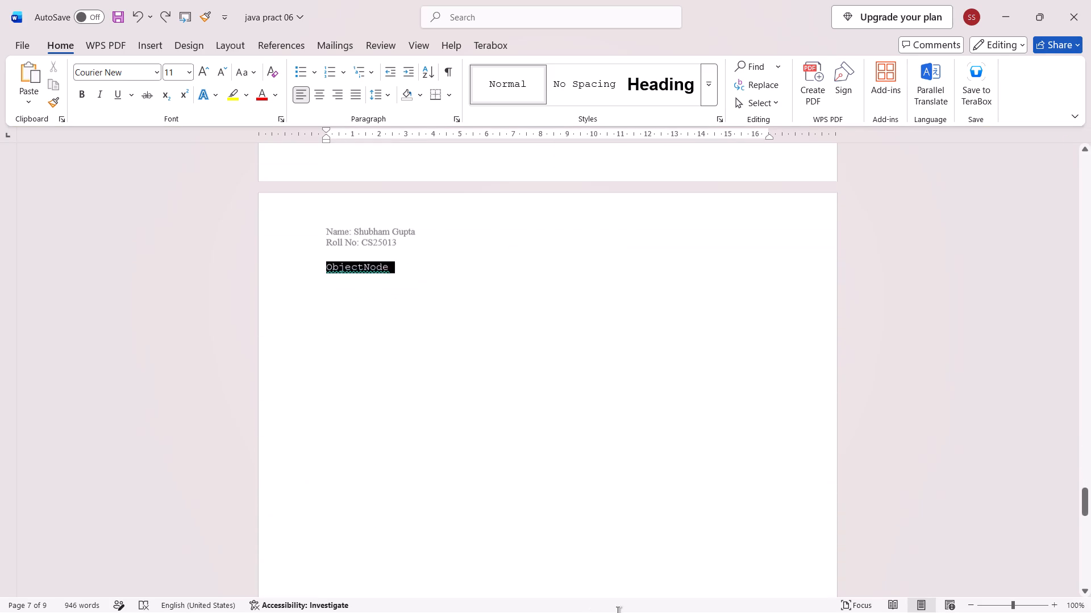
left_click_drag(618, 611, 617, 610)
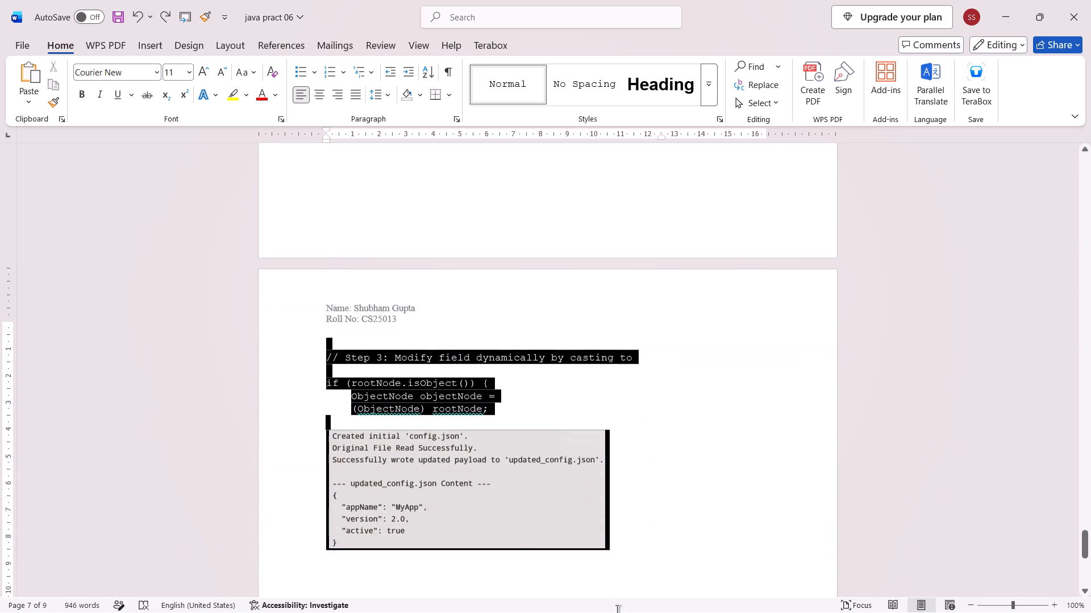
left_click_drag(617, 610, 503, 372)
key("BackSpace")
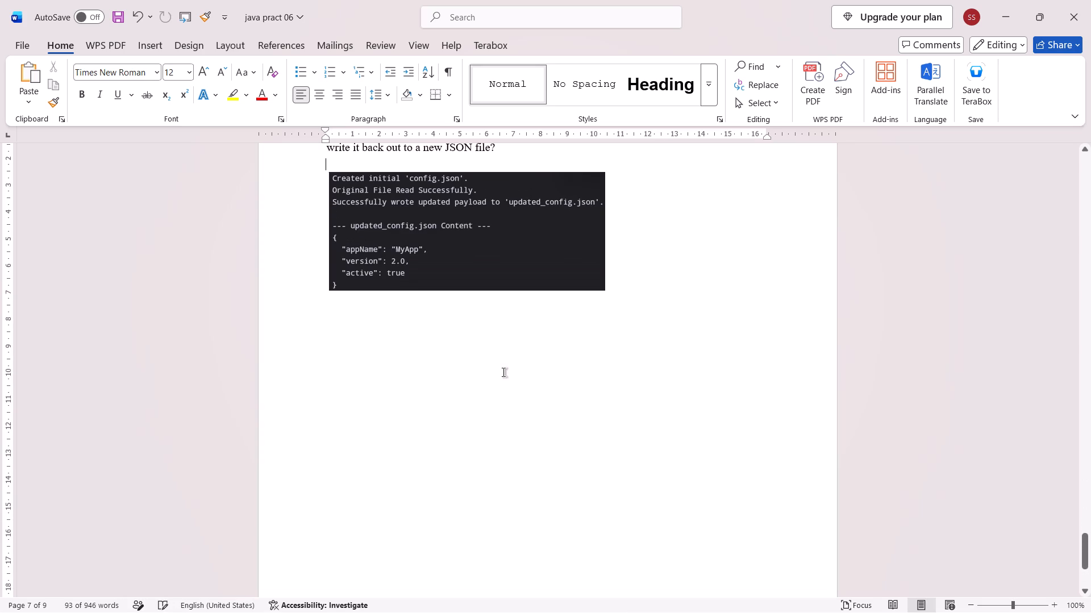
Insert two empty lines above example 5's output screenshot and place the cursor on the line directly below the question.
scroll(503, 372, "up", 1)
key("Return")
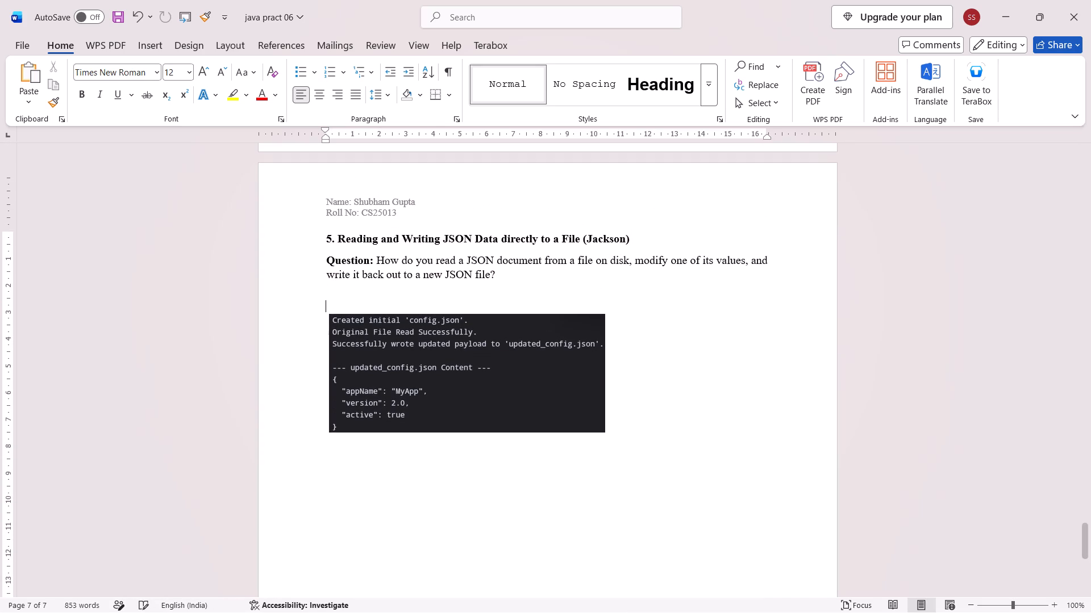
key("Return")
key("Up")
key("Up")
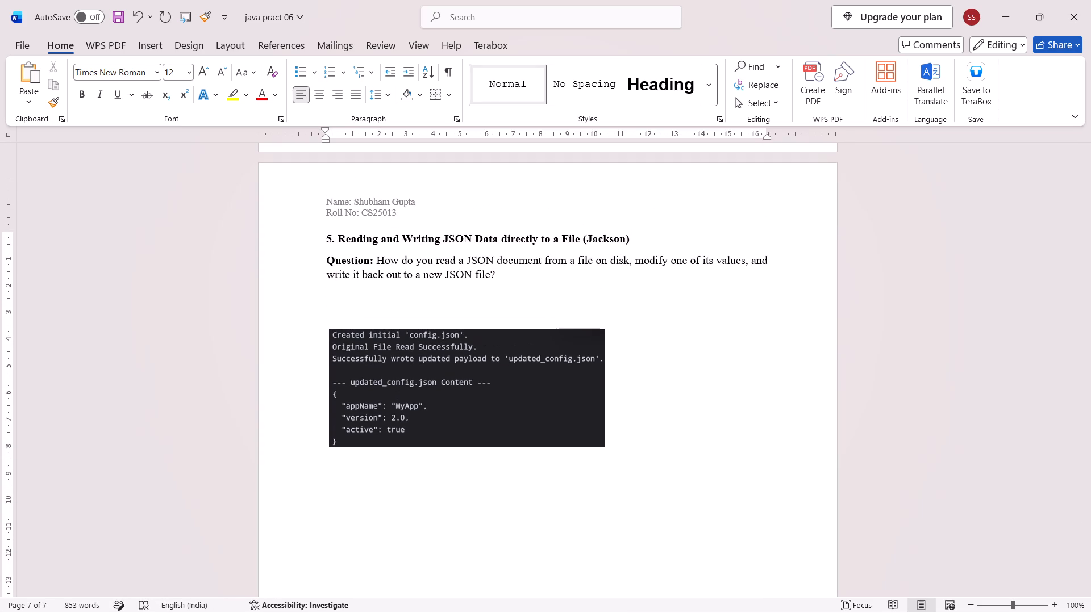
Switch to the java prac 6 document and copy example 5's whole code listing, from the first import to the final closing brace.
key("alt+Tab")
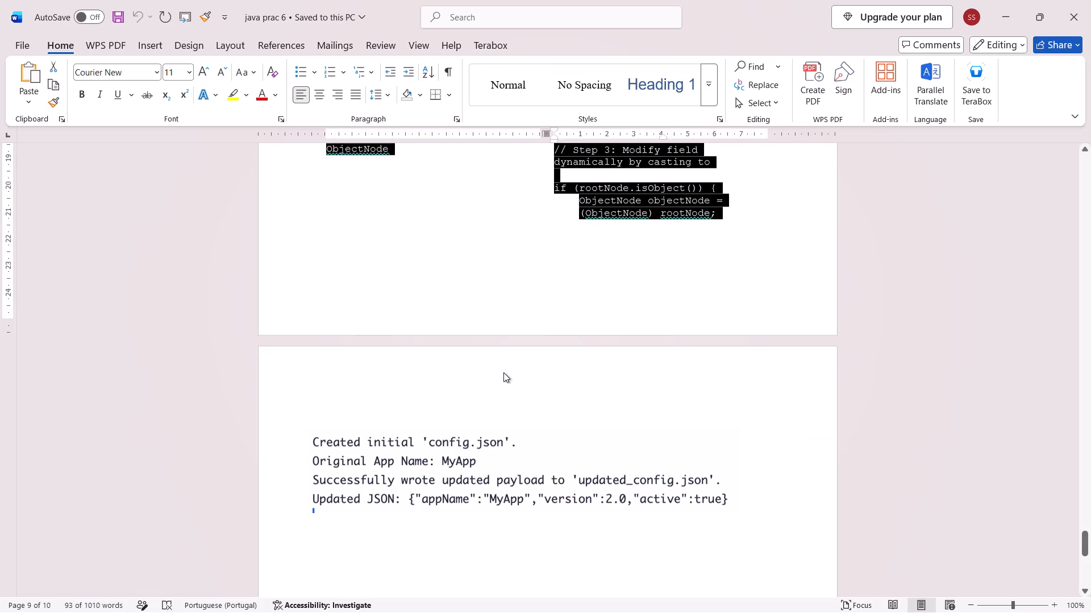
scroll(503, 372, "up", 4)
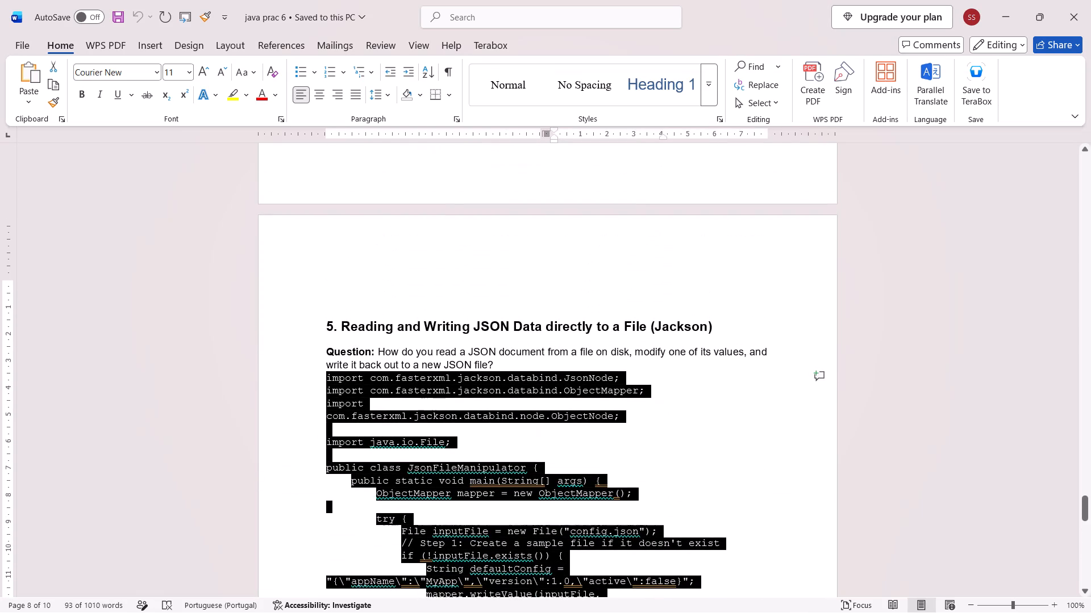
scroll(680, 436, "down", 4)
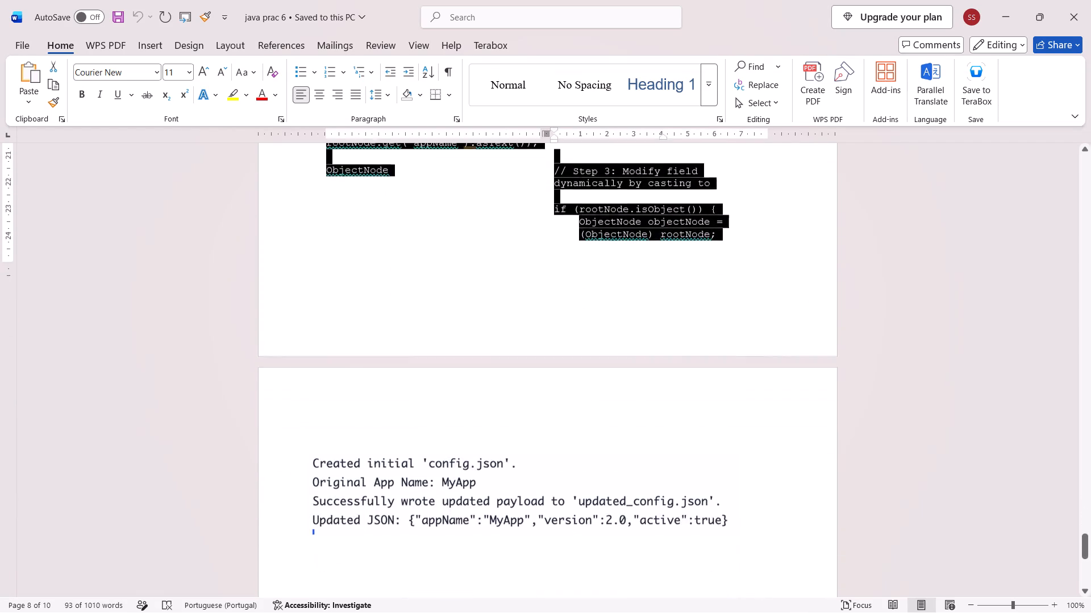
scroll(680, 436, "down", 3)
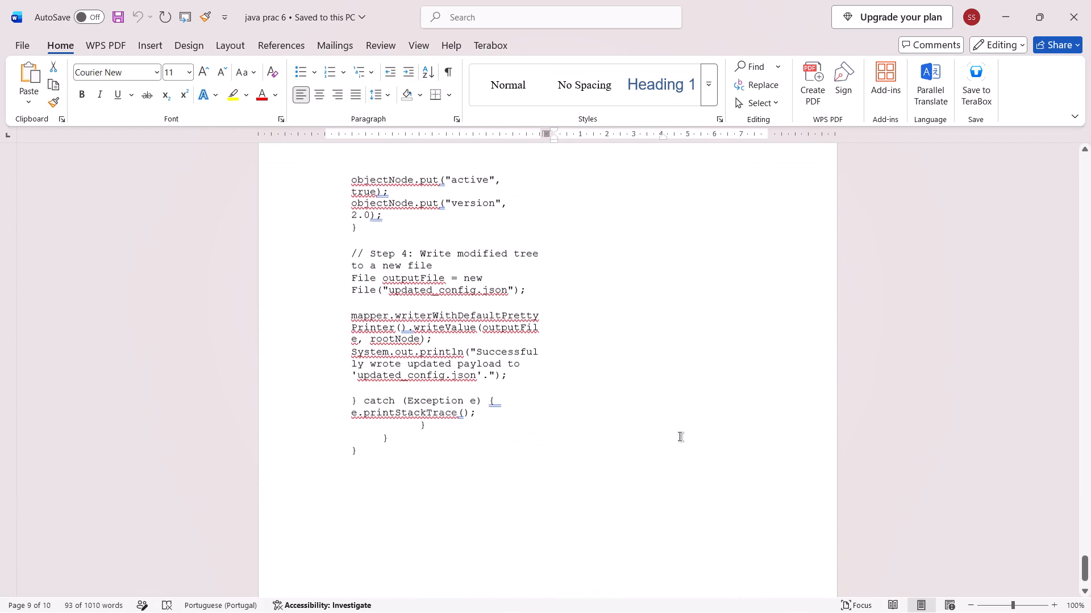
scroll(680, 436, "down", 1)
scroll(680, 436, "up", 4)
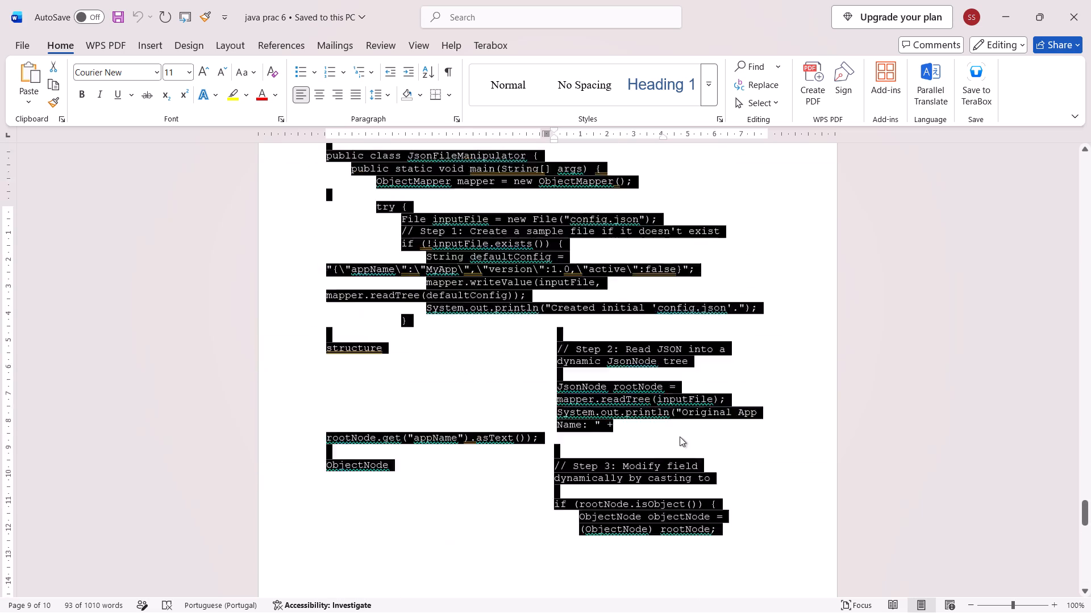
scroll(680, 436, "up", 1)
left_click(651, 424)
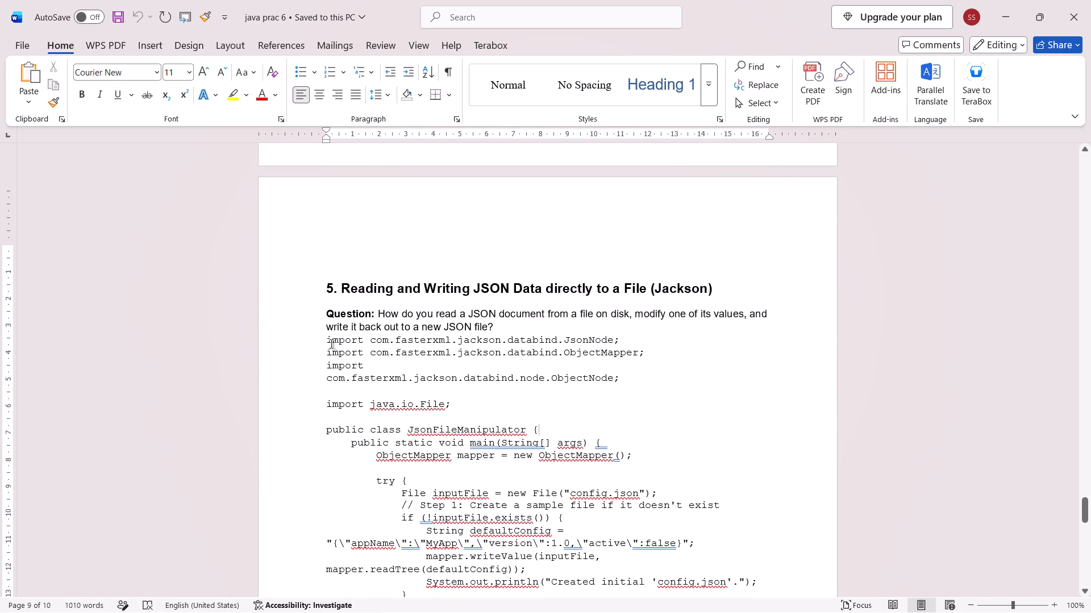
left_click_drag(324, 340, 621, 612)
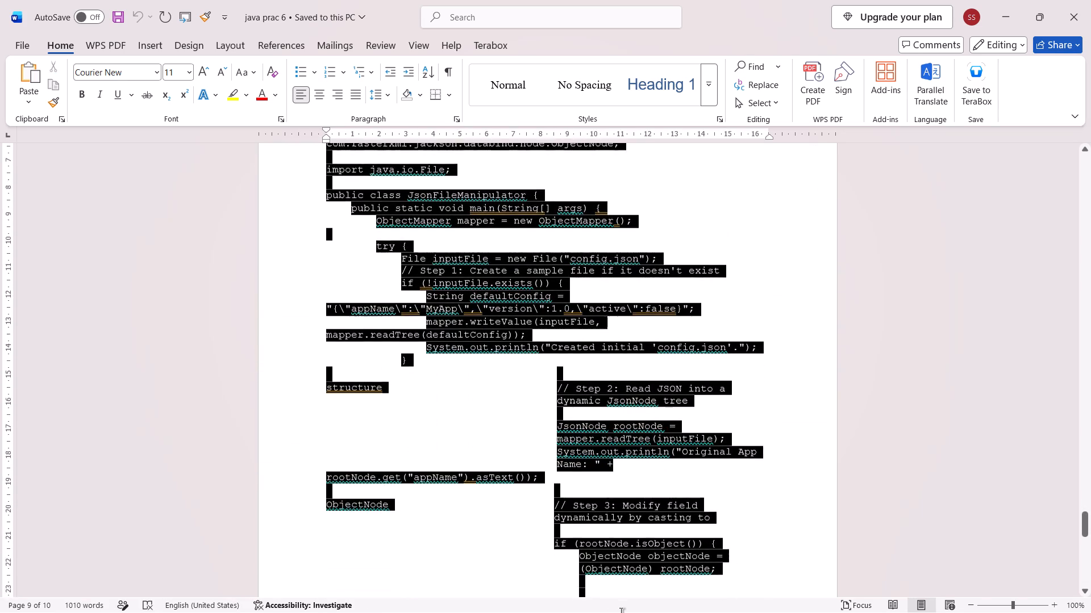
left_click_drag(621, 612, 622, 612)
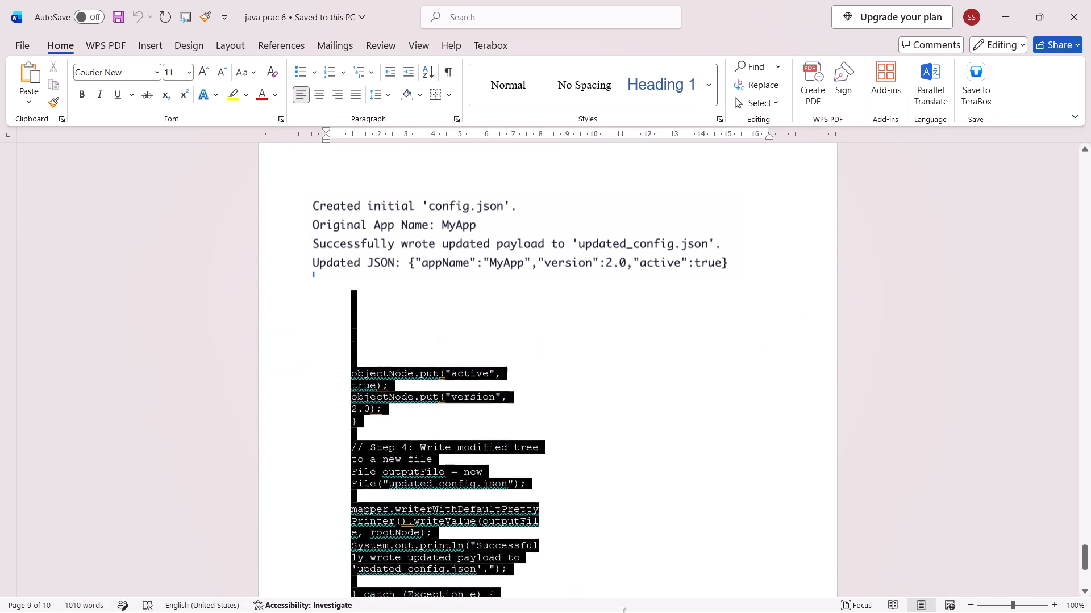
left_click_drag(622, 612, 364, 430)
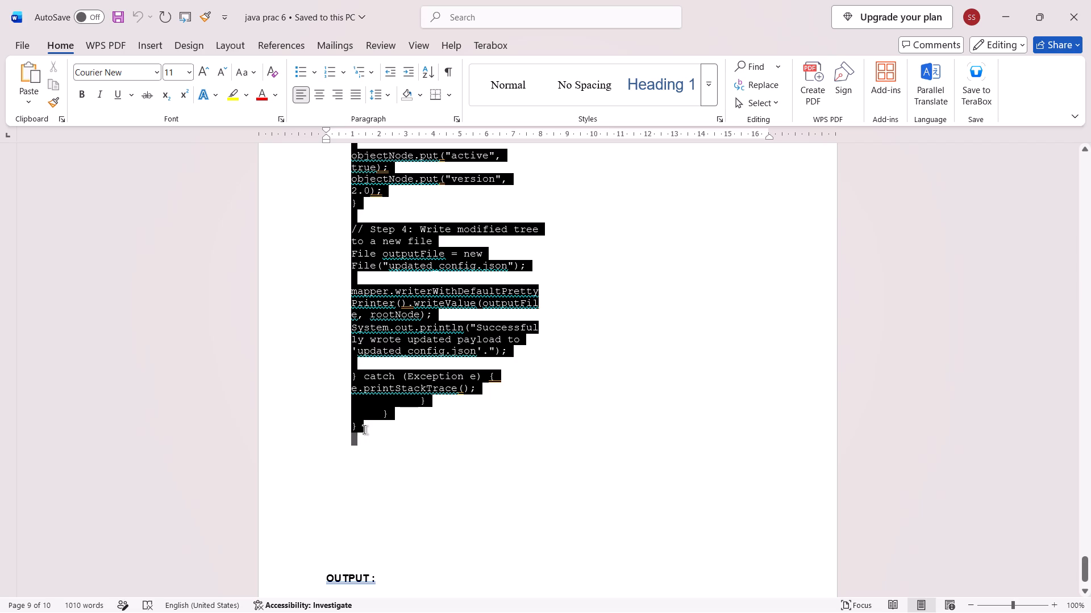
left_click_drag(364, 430, 360, 427)
key("ctrl+c")
scroll(360, 427, "up", 1)
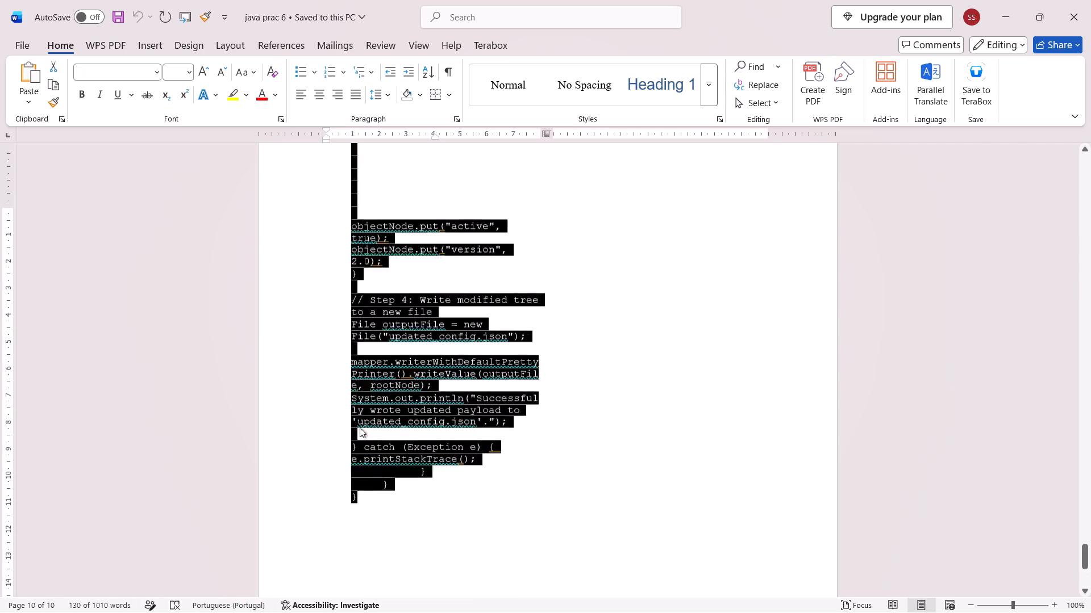
scroll(360, 427, "up", 2)
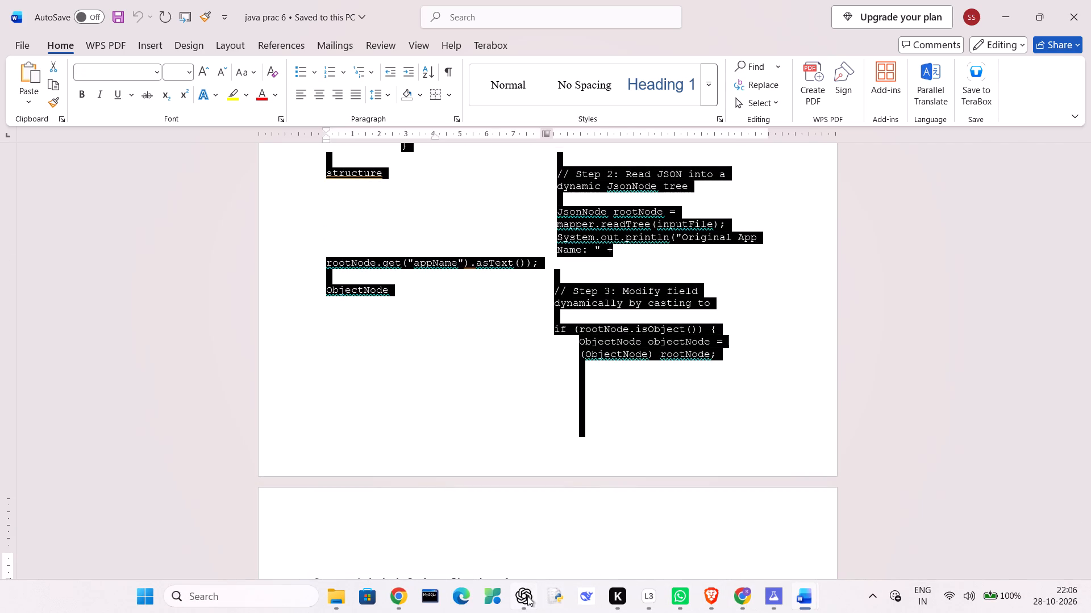
left_click(404, 588)
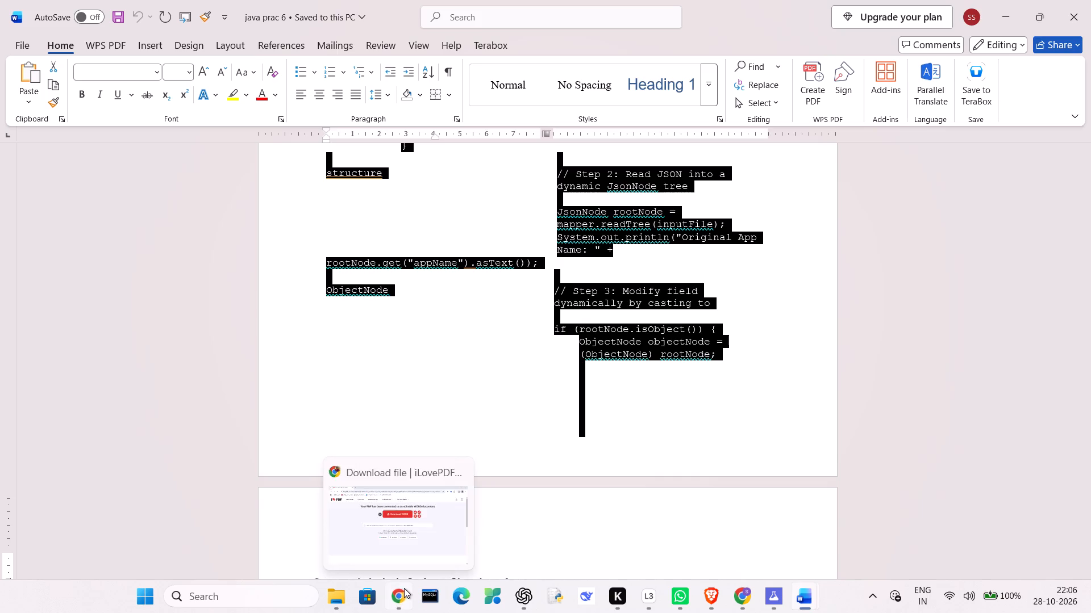
left_click(205, 6)
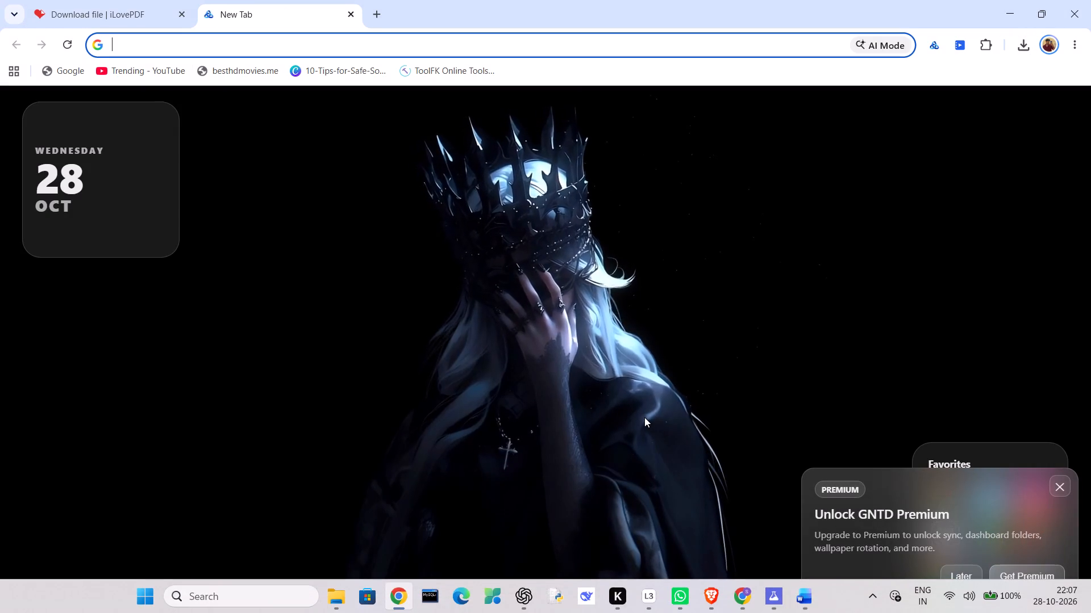
type("vg")
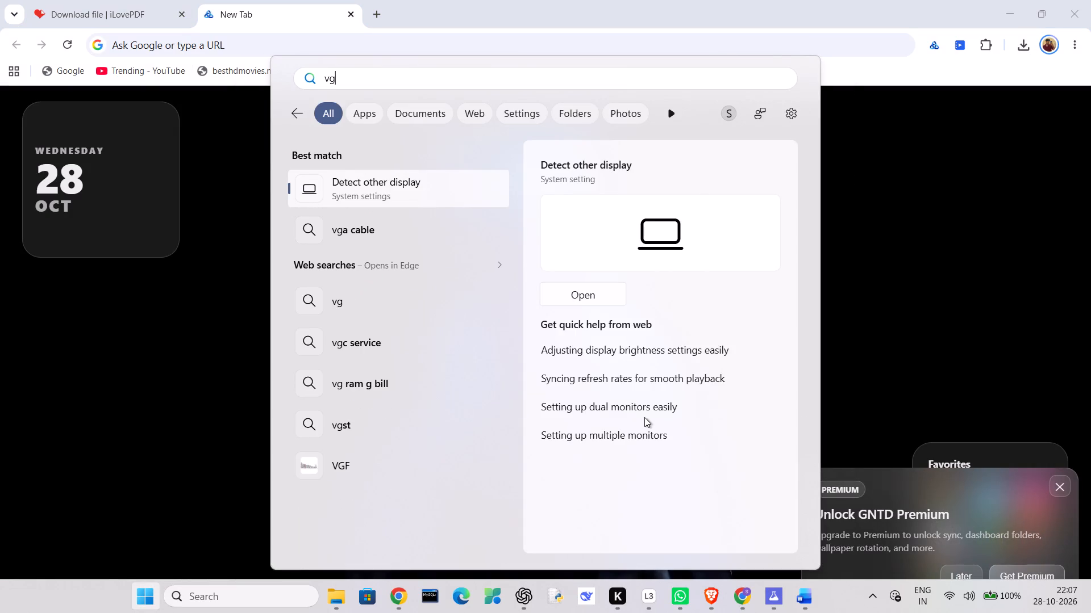
key("BackSpace")
key("BackSpace")
type("chr")
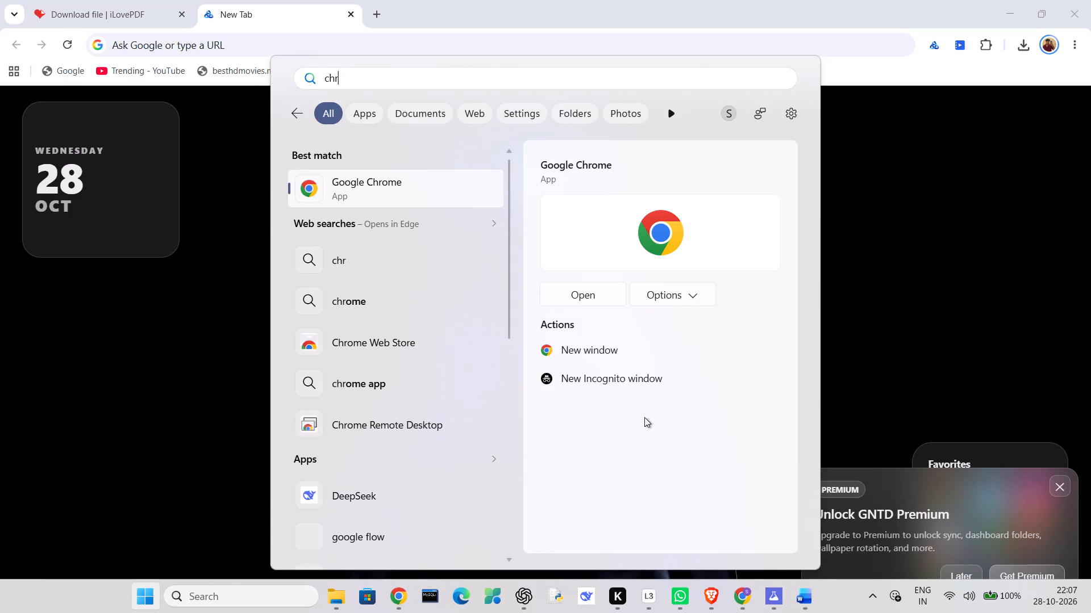
key("Return")
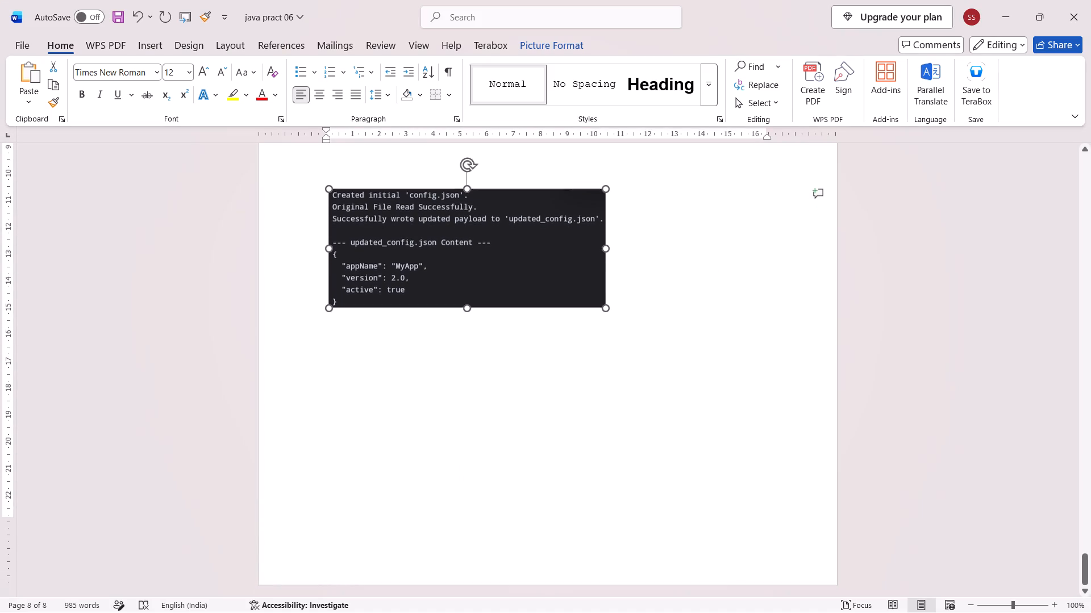
scroll(637, 338, "down", 1)
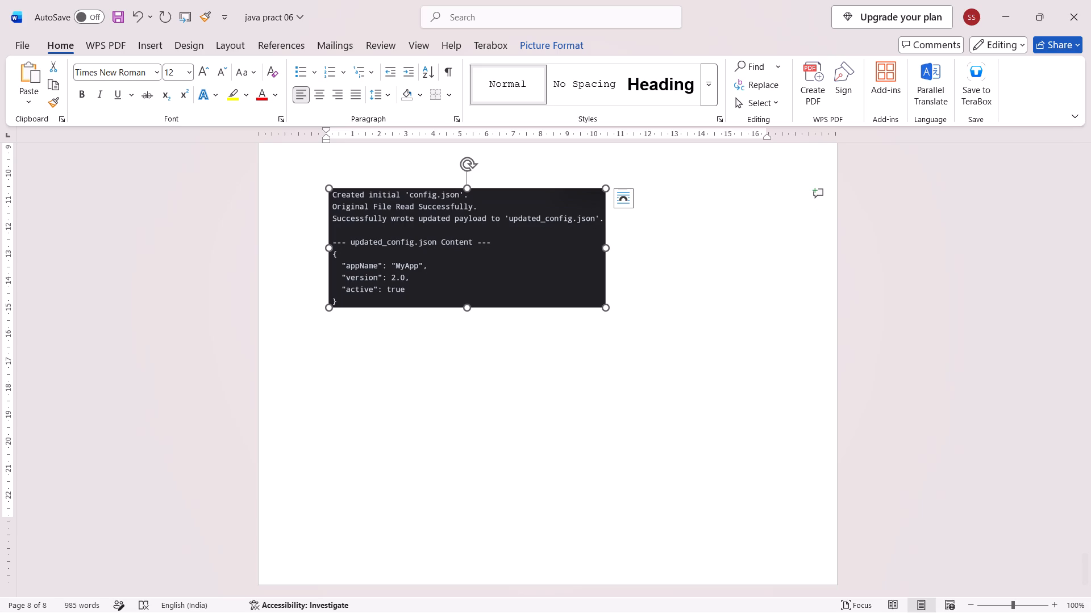
scroll(637, 338, "up", 1)
left_click(360, 366)
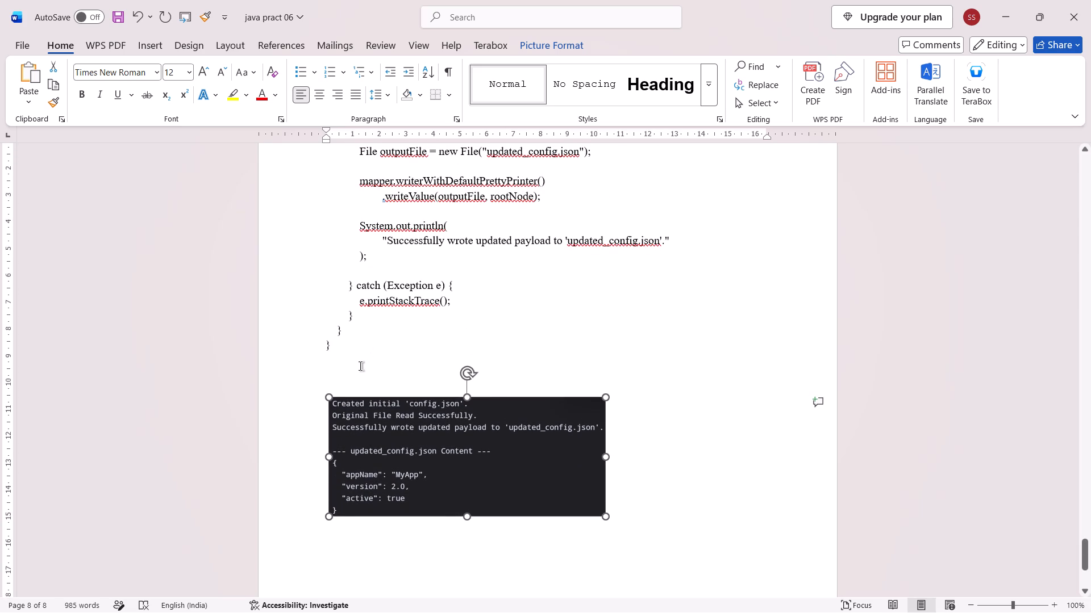
type("Out")
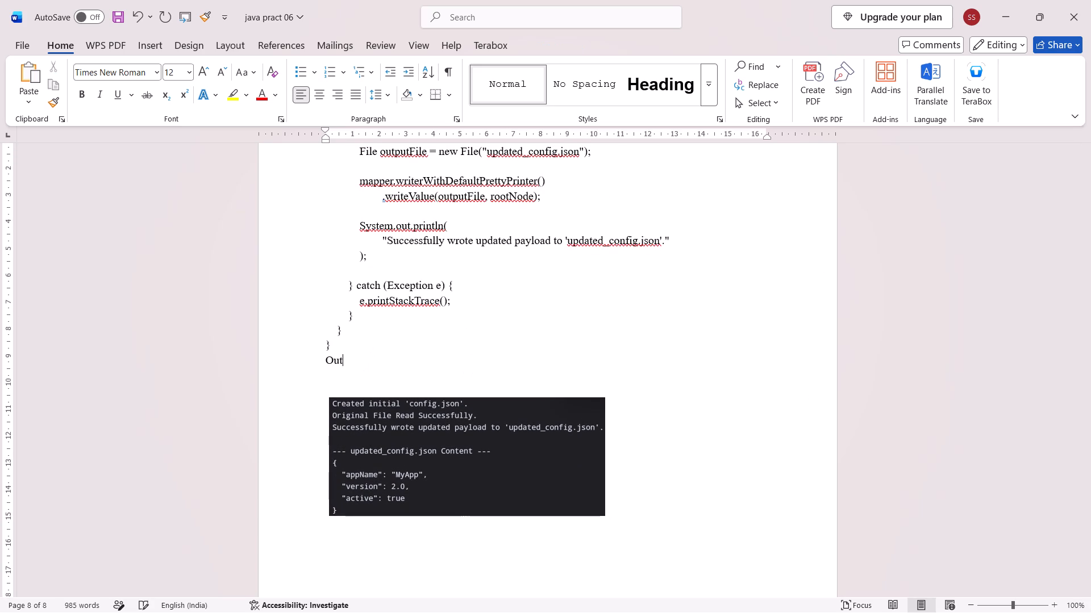
type("put")
key("shift+colon")
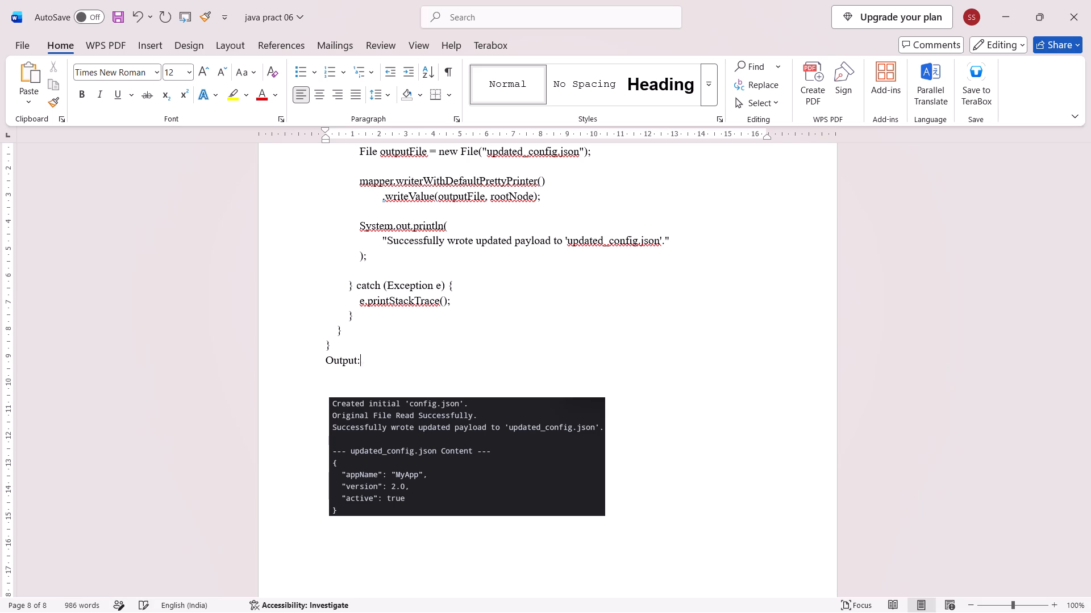
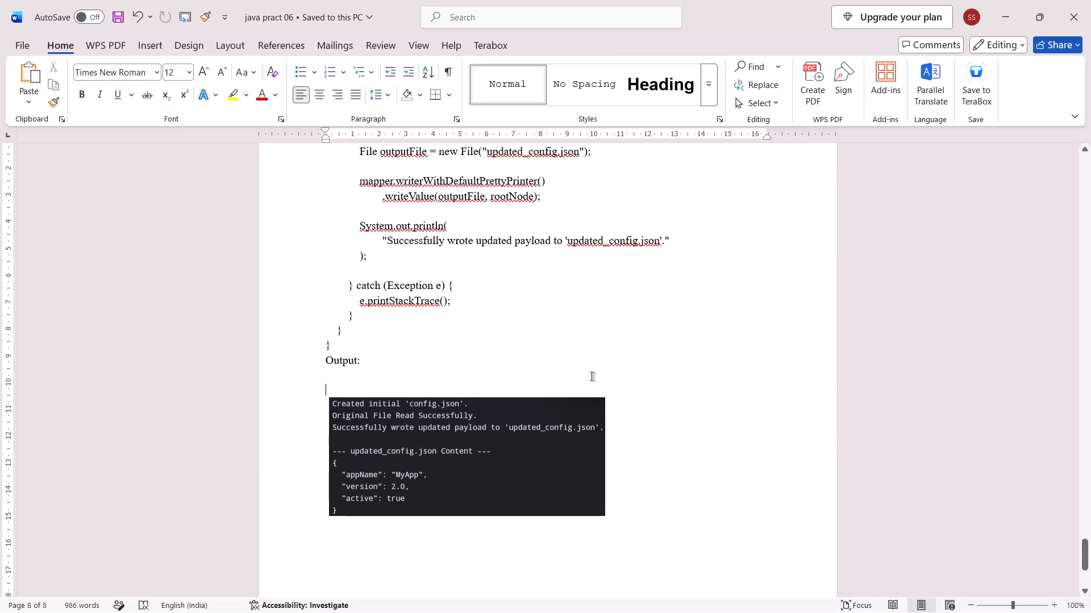
Remove the extra blank line between "Output:" and example 5's dark output picture, and save java pract 06.
key("BackSpace")
key("BackSpace")
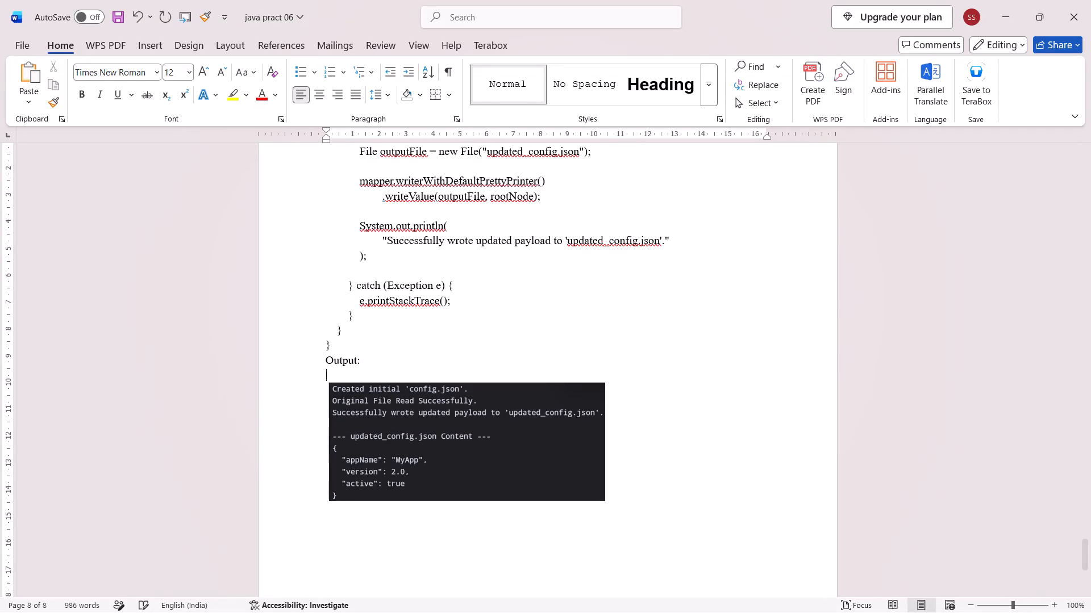
scroll(480, 359, "up", 2)
key("ctrl+s")
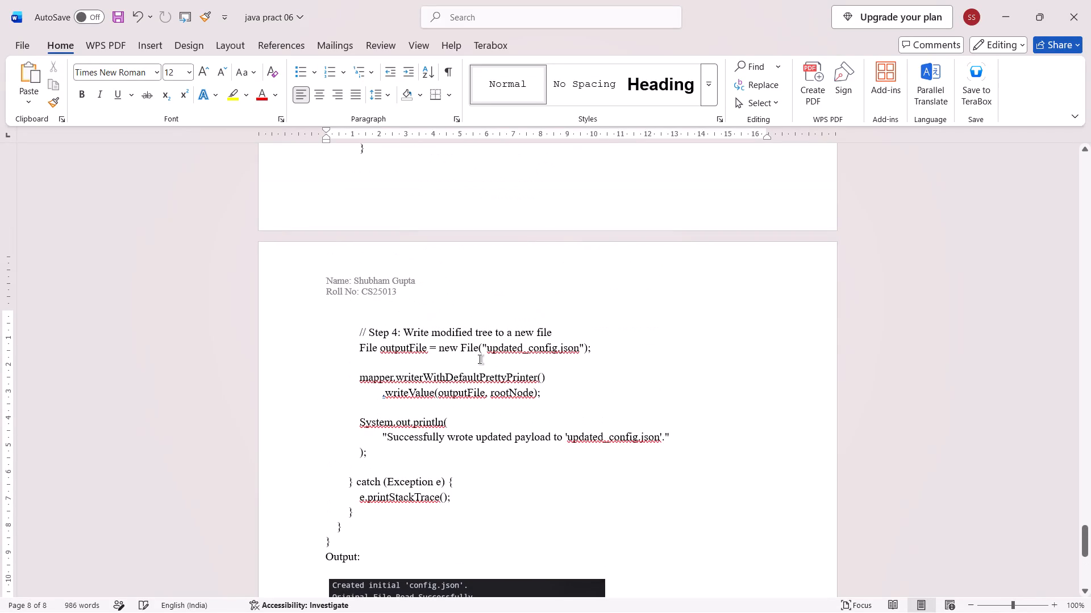
scroll(480, 359, "up", 4)
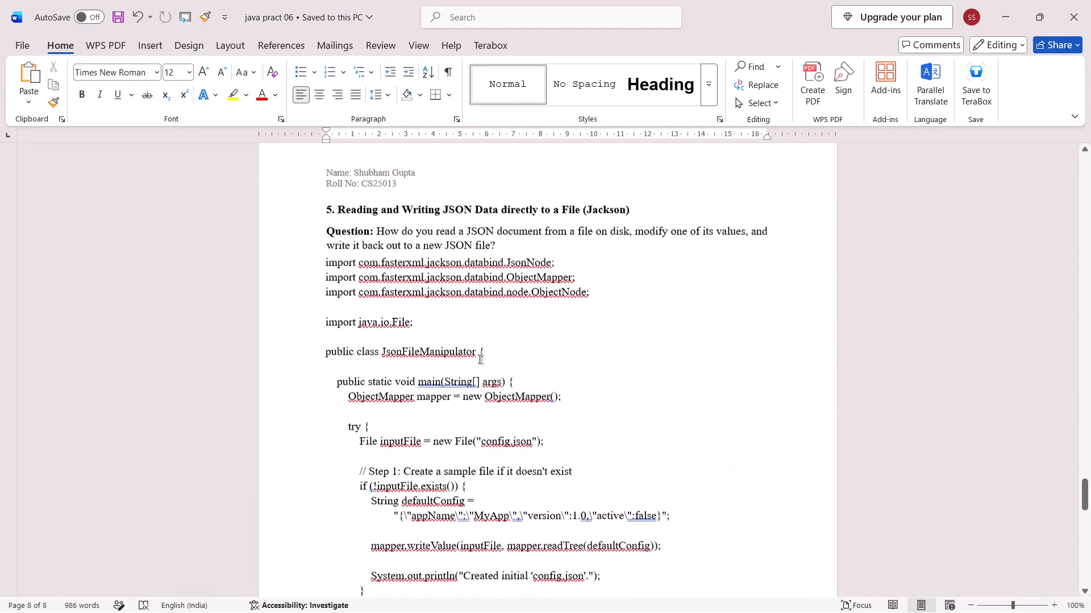
Review java pract 06 from example 5 back to the first page, checking the code, output labels and page headers.
scroll(480, 359, "up", 7)
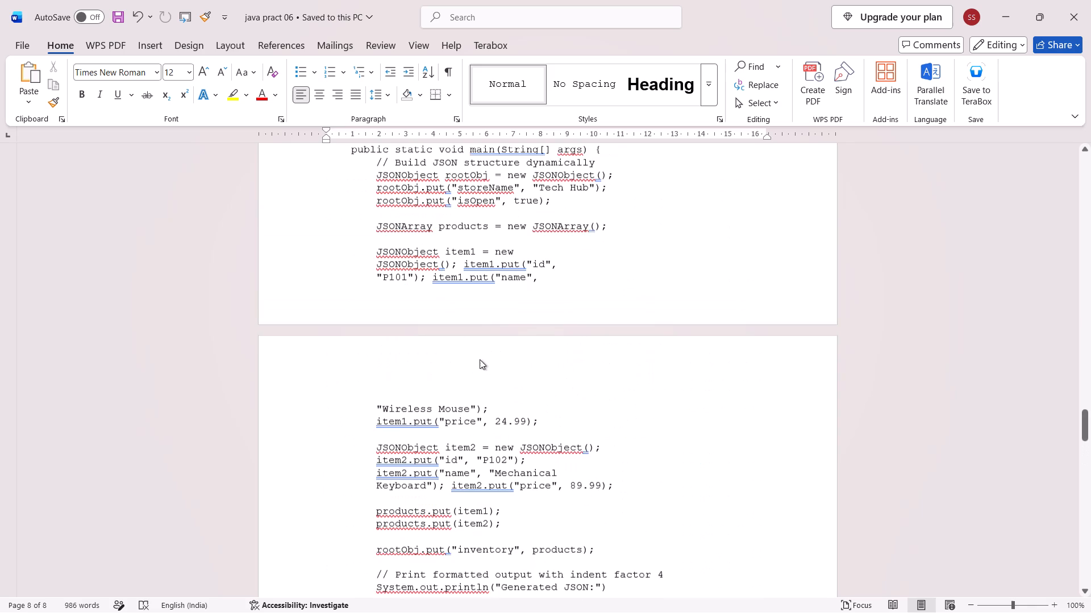
scroll(480, 359, "down", 1)
scroll(480, 359, "up", 1)
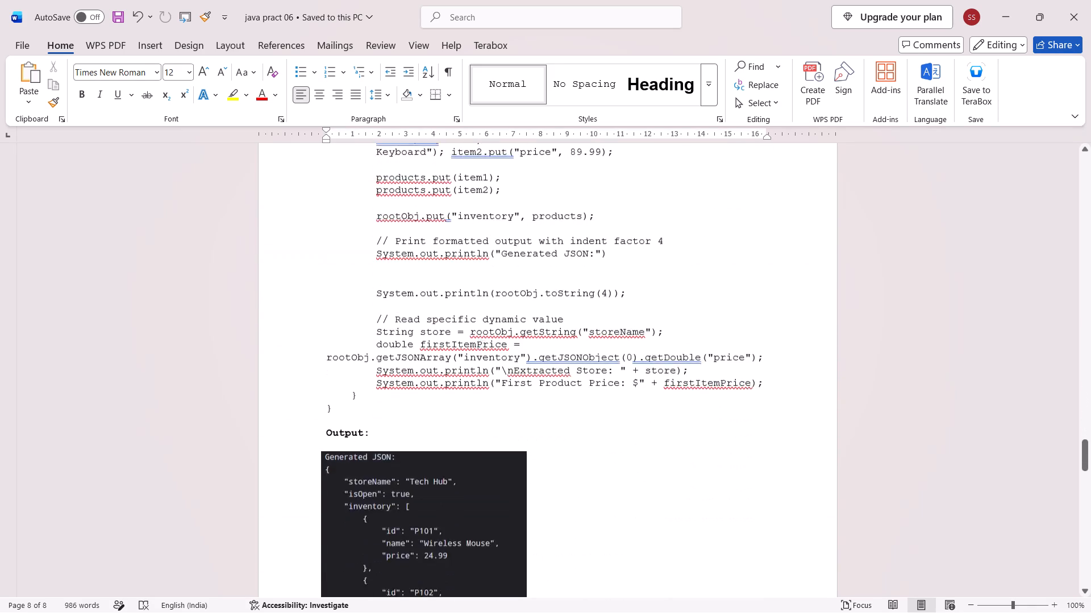
scroll(480, 359, "up", 2)
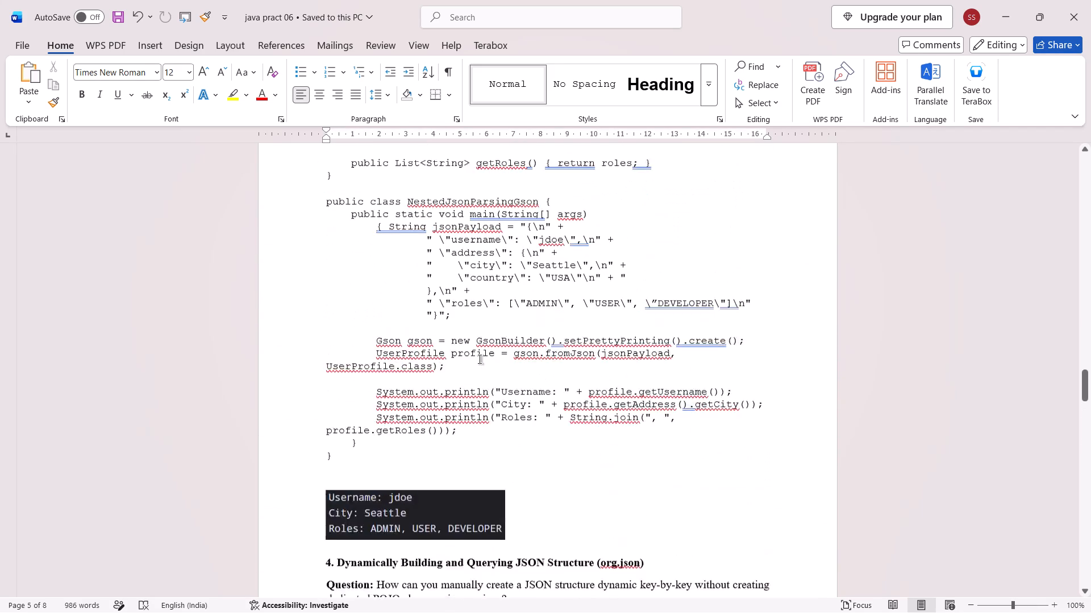
scroll(480, 359, "up", 5)
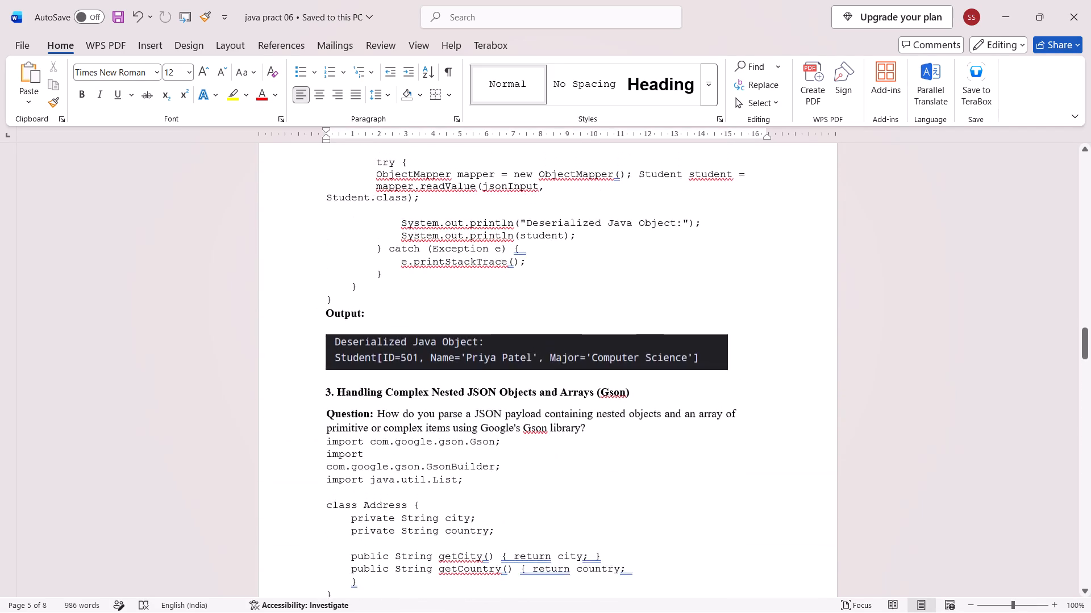
scroll(480, 359, "up", 5)
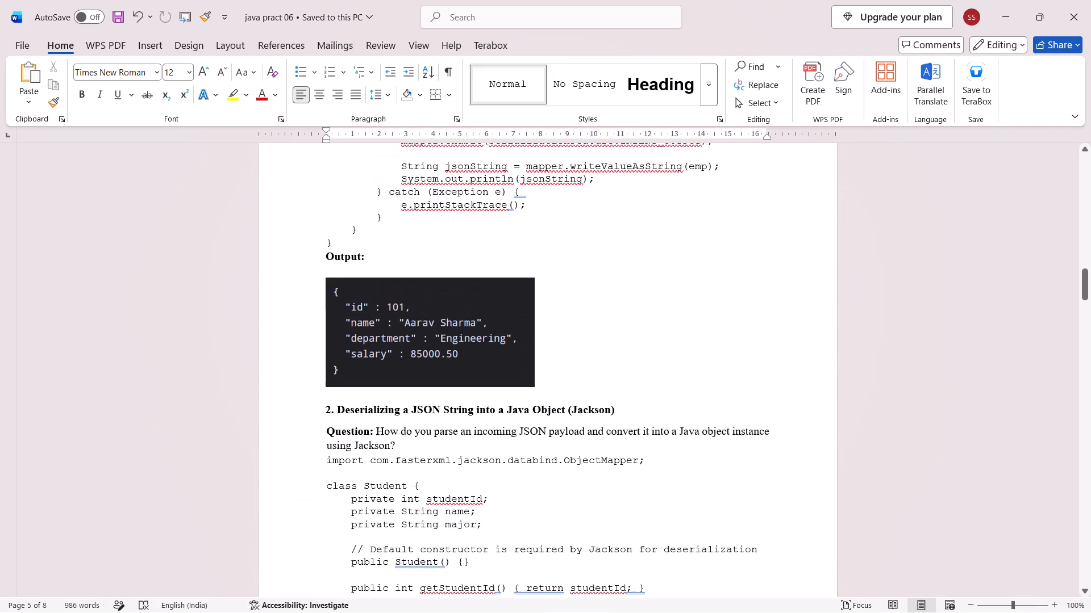
scroll(480, 359, "up", 5)
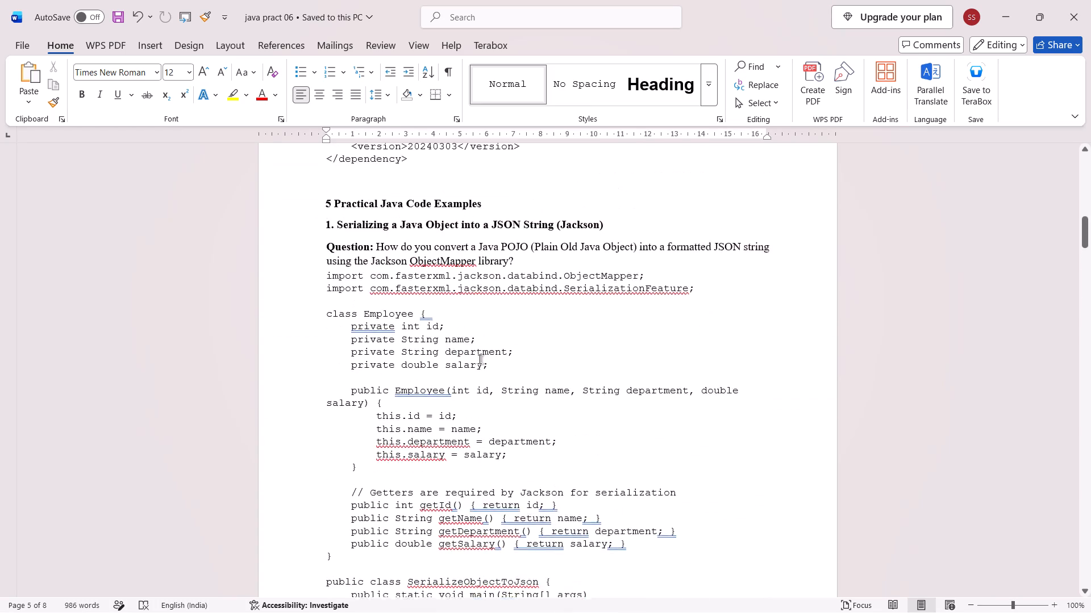
scroll(480, 359, "up", 3)
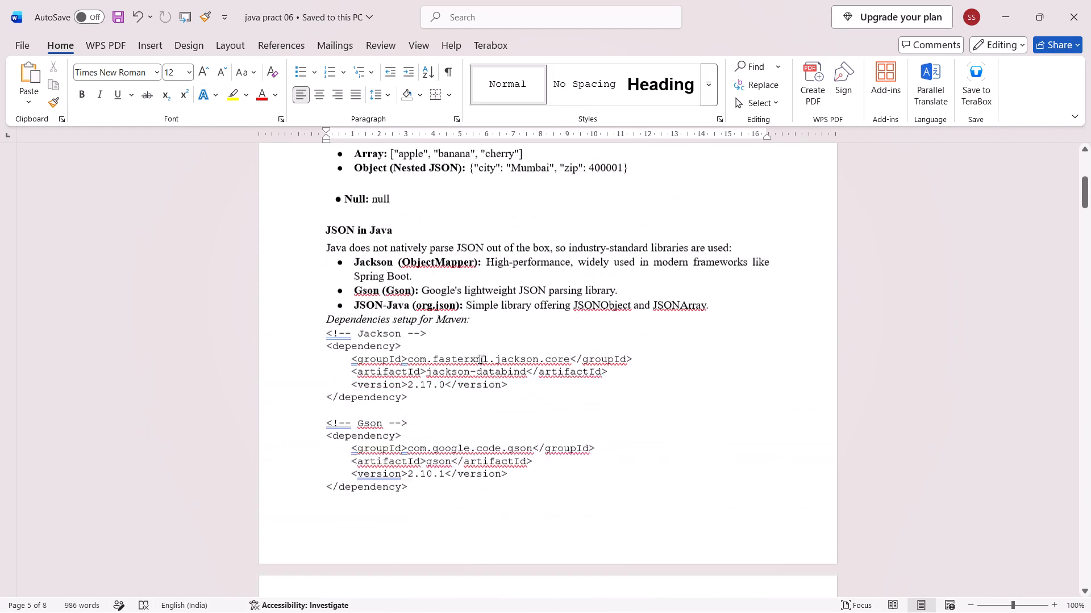
scroll(480, 359, "up", 4)
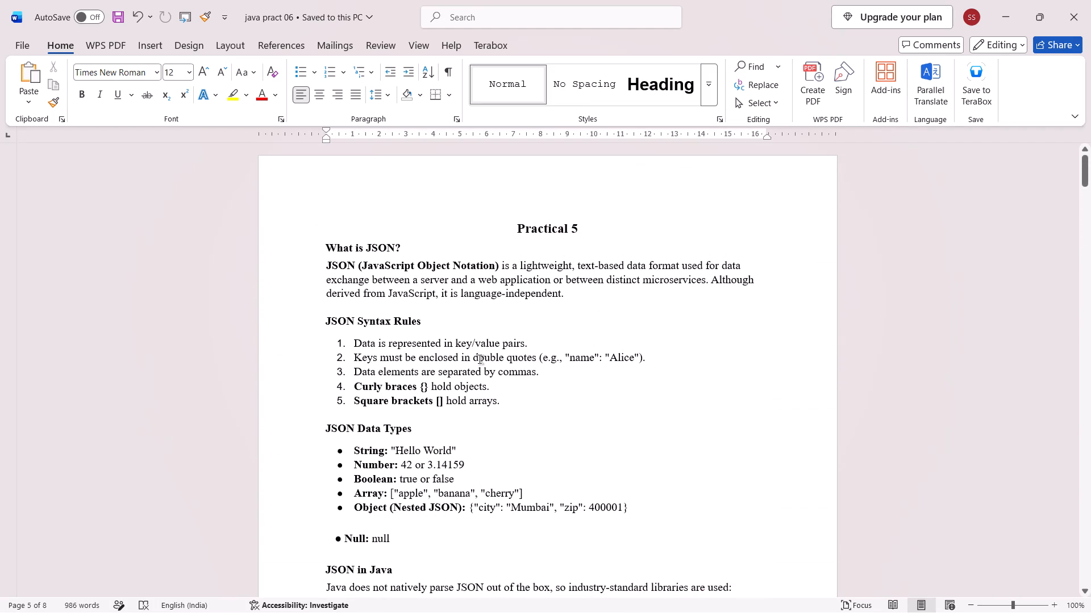
scroll(480, 359, "up", 2)
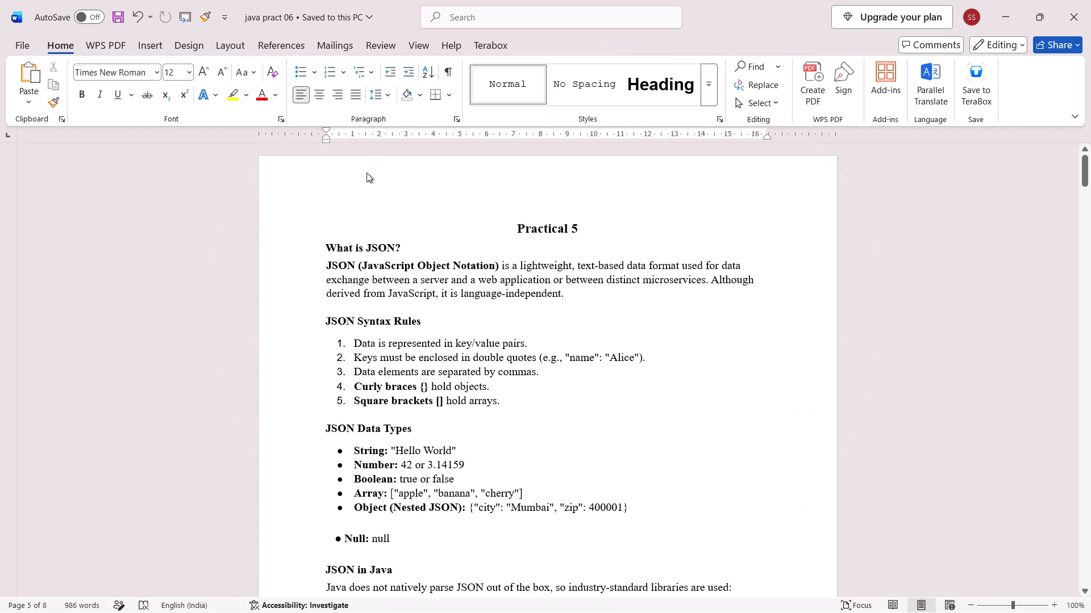
Paste the student's name and roll number lines from the clipboard history into the first page's header.
double_click(367, 173)
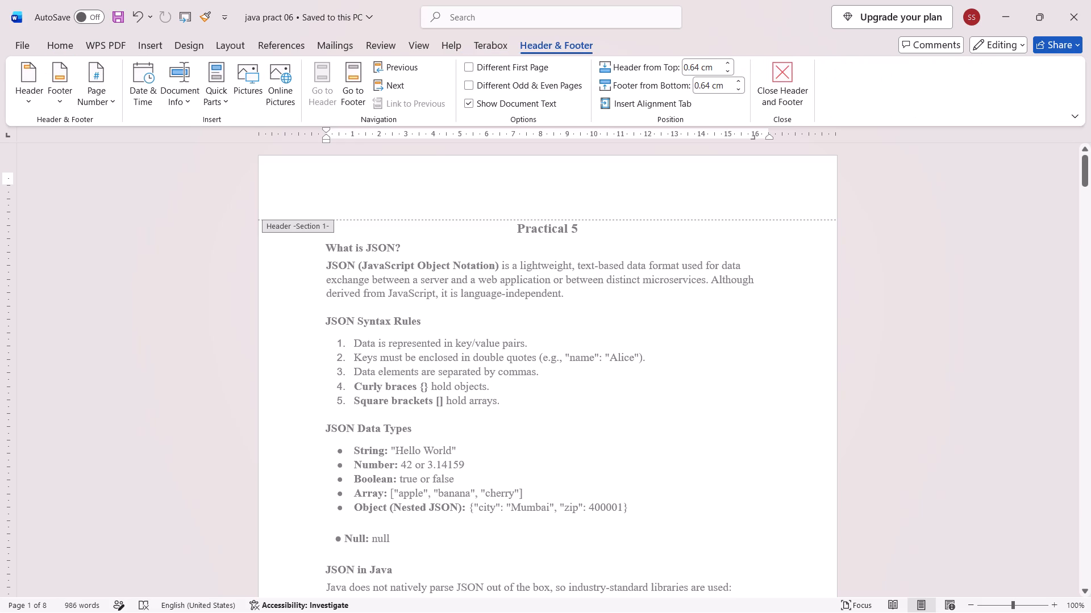
key("super+v")
scroll(426, 347, "down", 3)
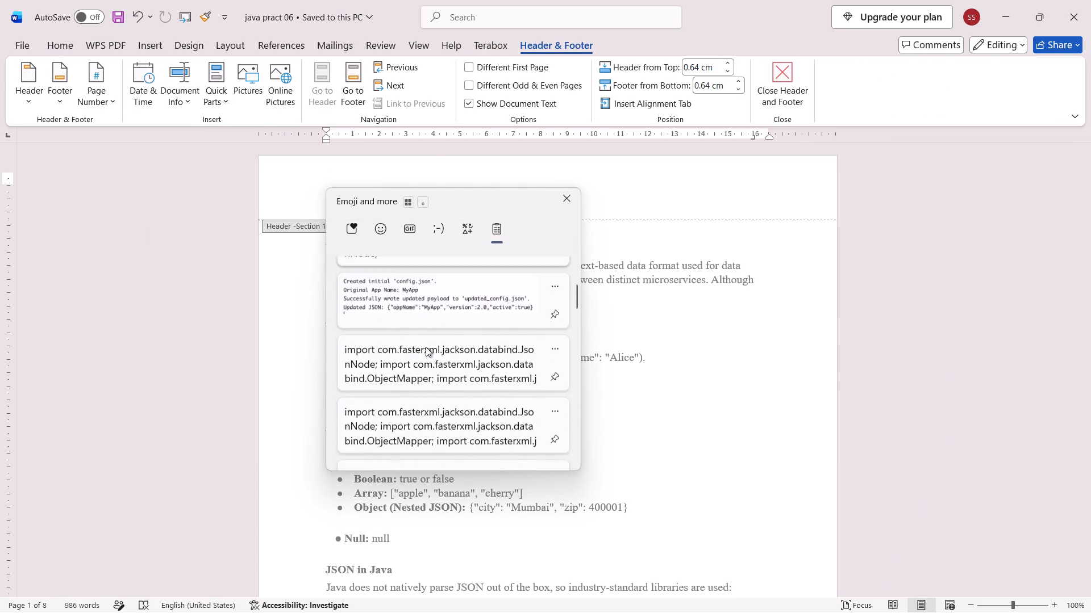
scroll(426, 347, "down", 5)
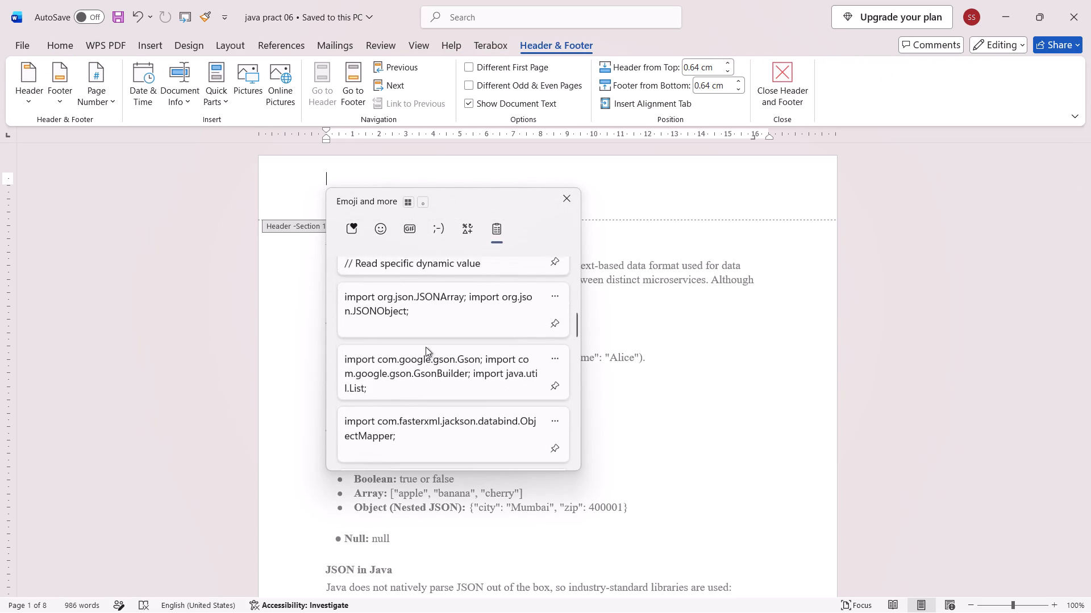
scroll(426, 347, "down", 8)
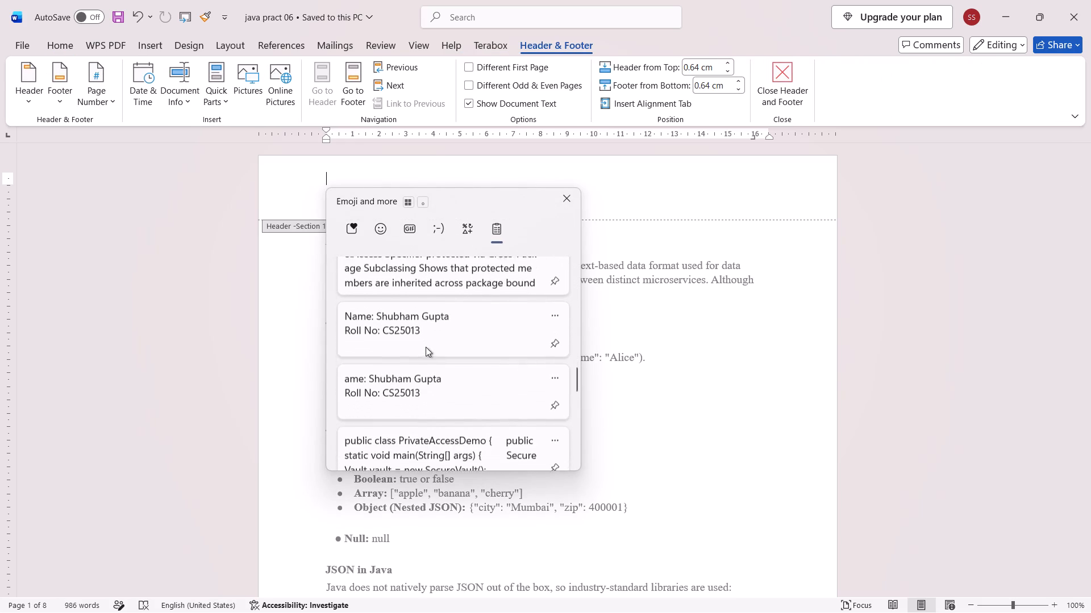
left_click(432, 310)
key("ctrl+v")
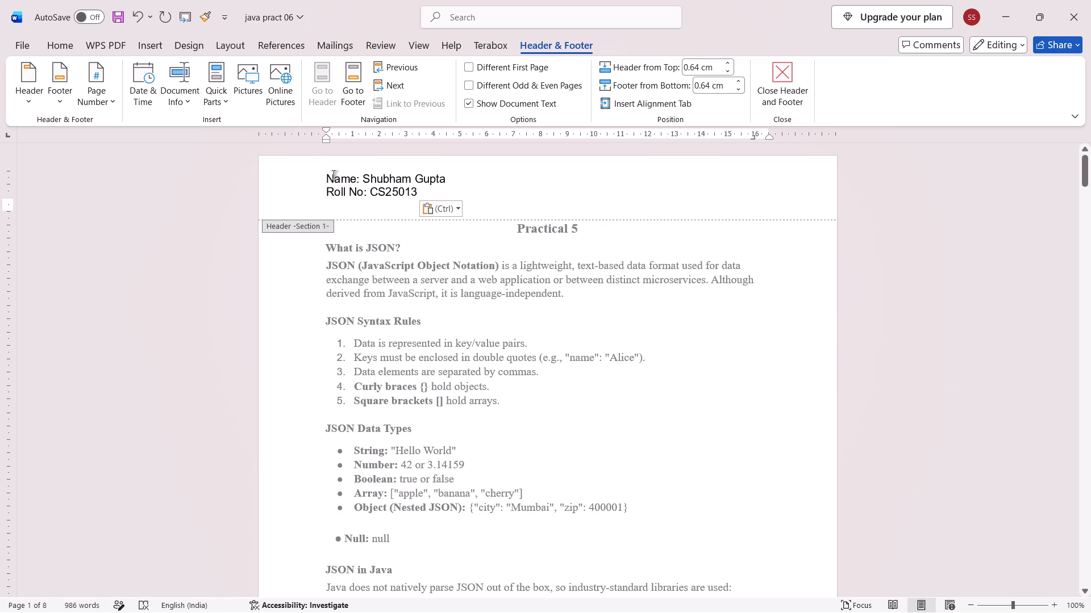
Reduce the header's name and roll number text to 11 pt, remove the empty line below it, and save the document.
left_click_drag(348, 202, 330, 173)
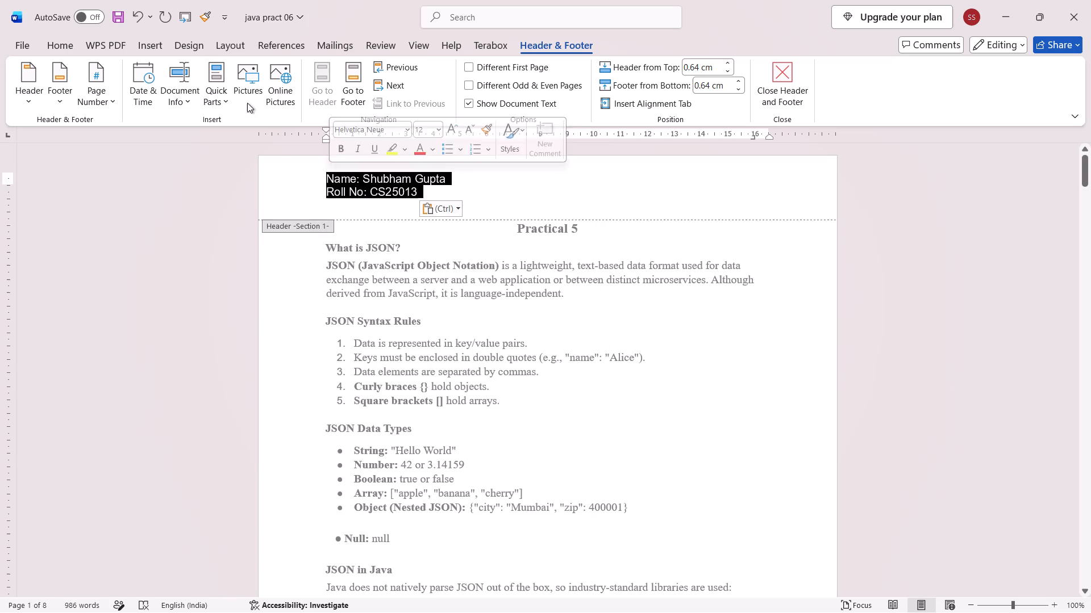
left_click(78, 41)
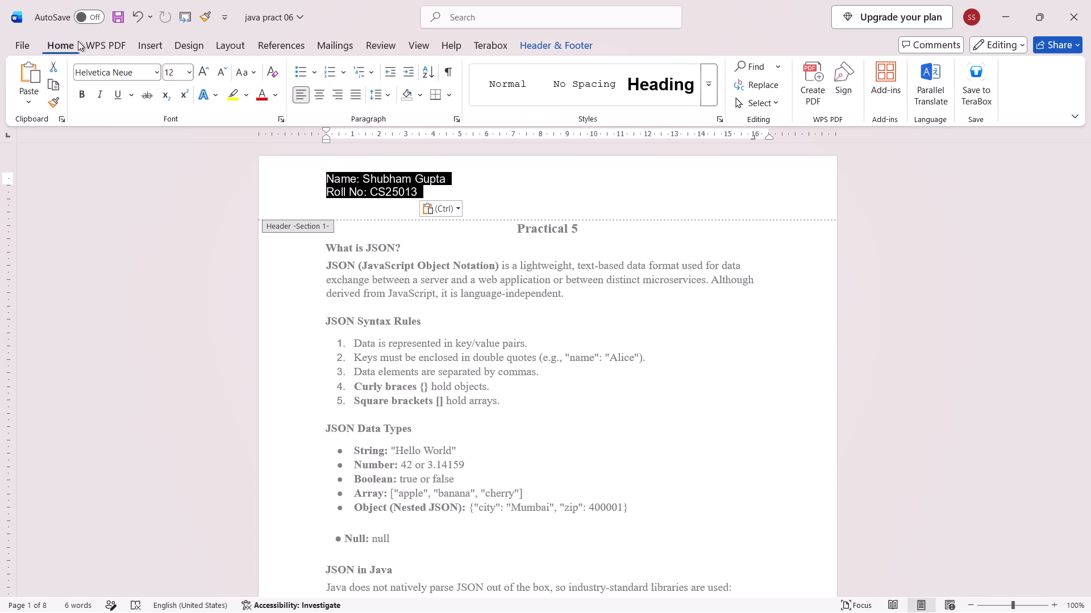
left_click(215, 75)
left_click(582, 303)
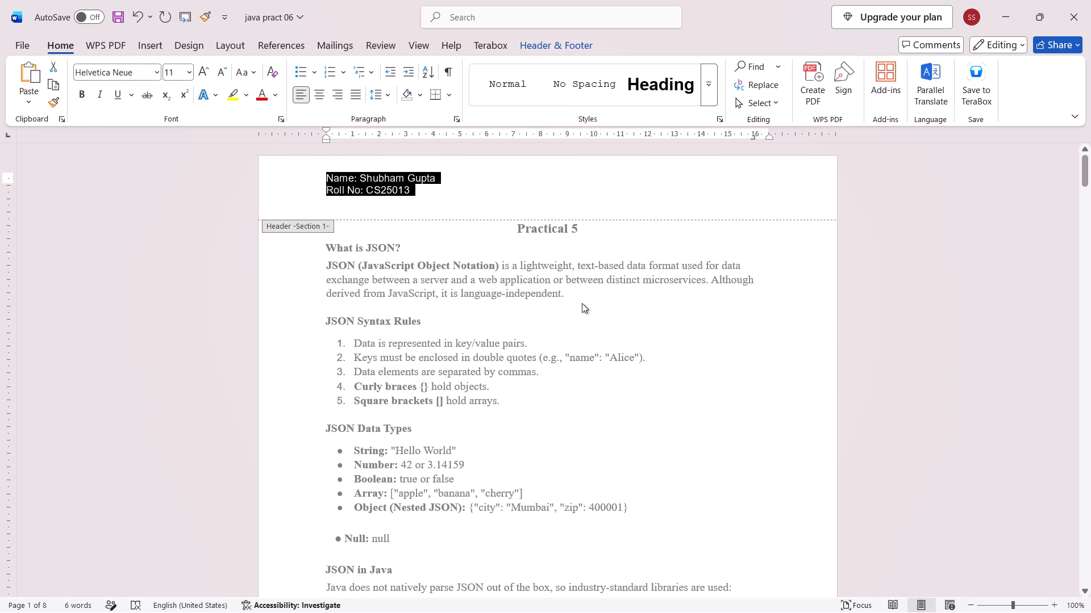
double_click(356, 207)
double_click(382, 204)
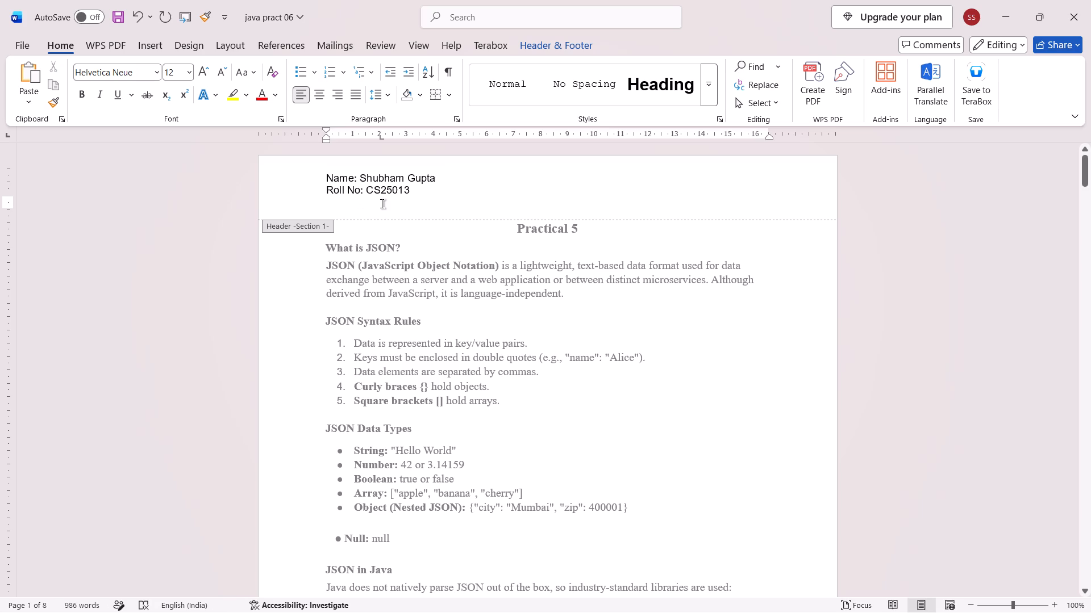
left_click(382, 204)
key("BackSpace")
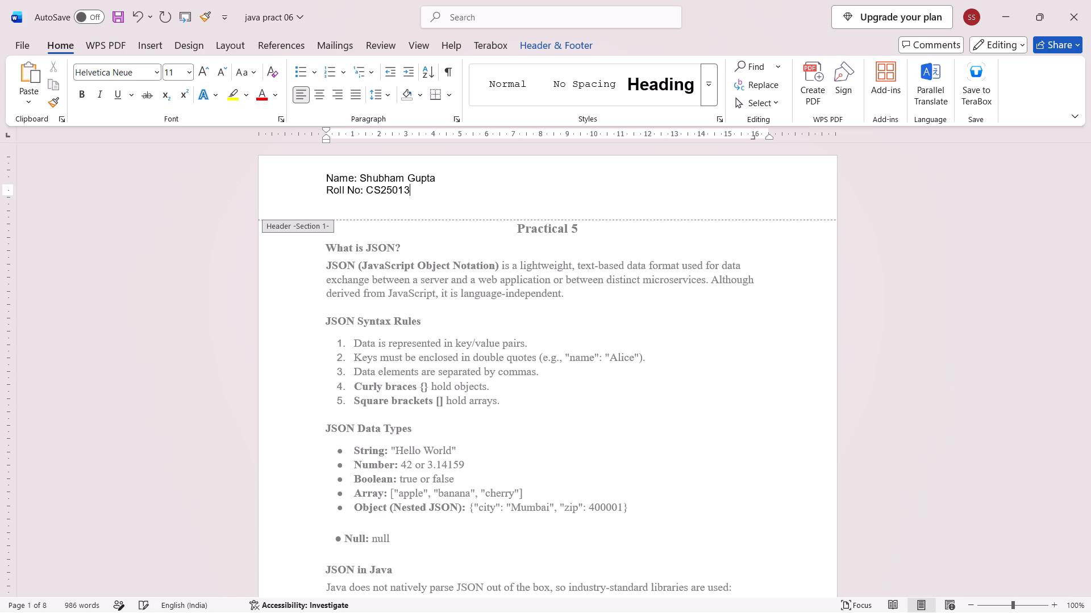
double_click(563, 287)
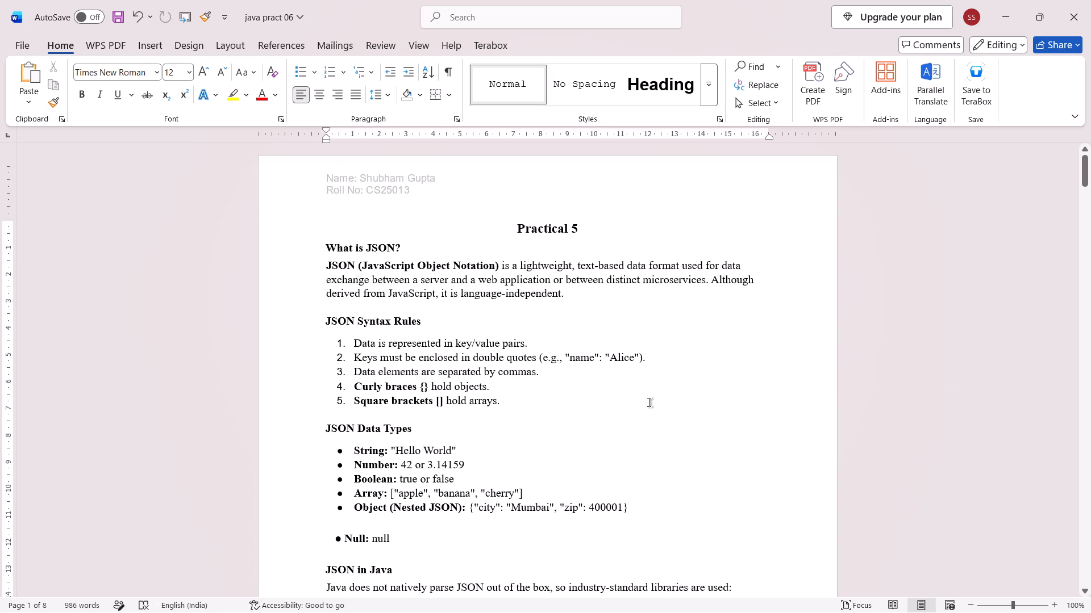
key("ctrl+s")
Change the document title to "Practical 6" and save java pract 06.
left_click(580, 235)
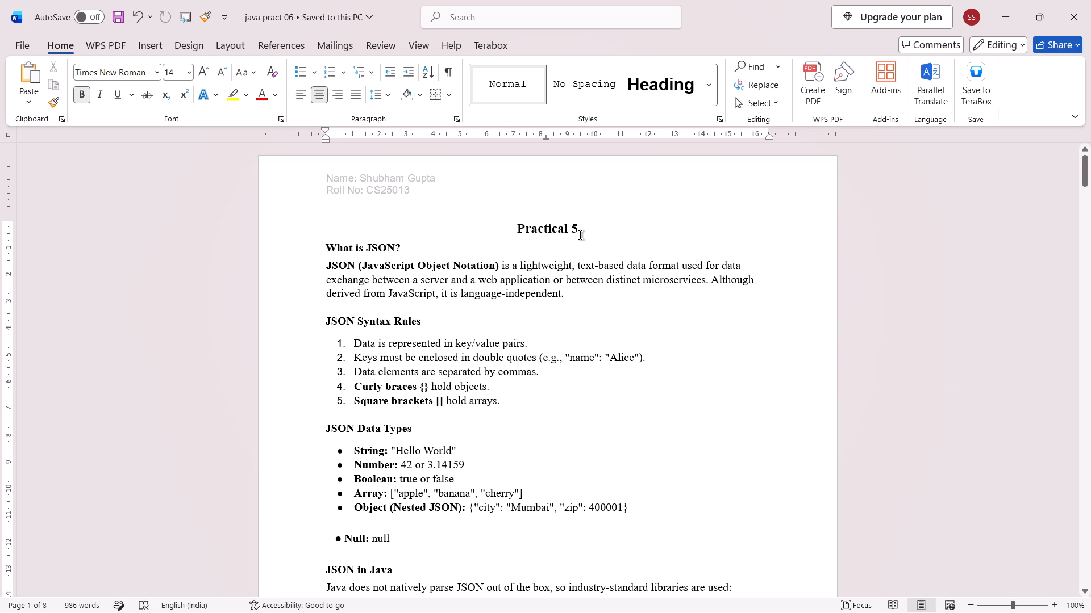
key("BackSpace")
key("6")
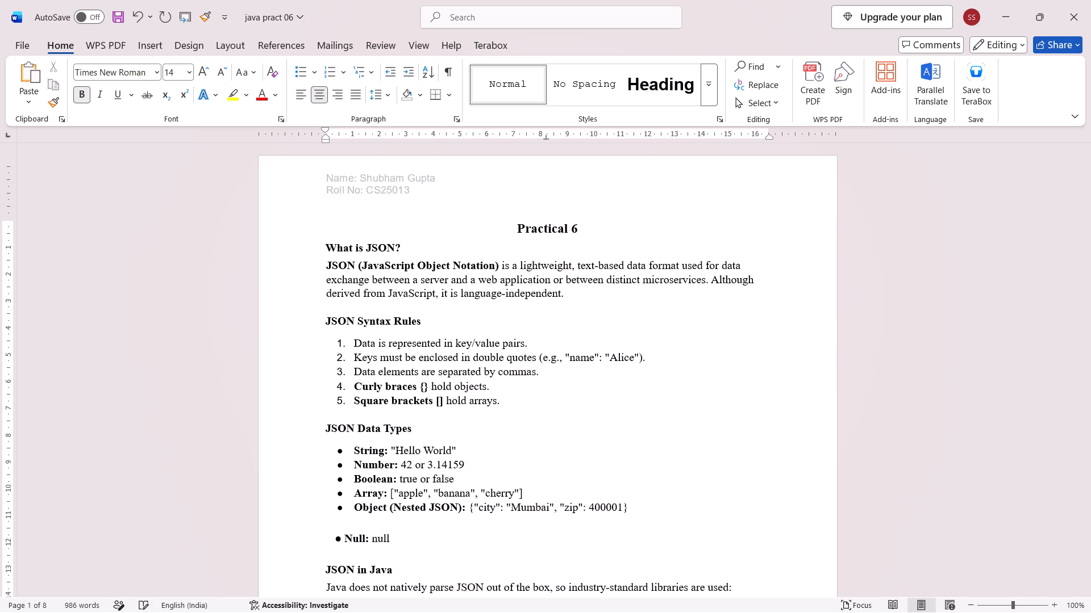
key("ctrl+s")
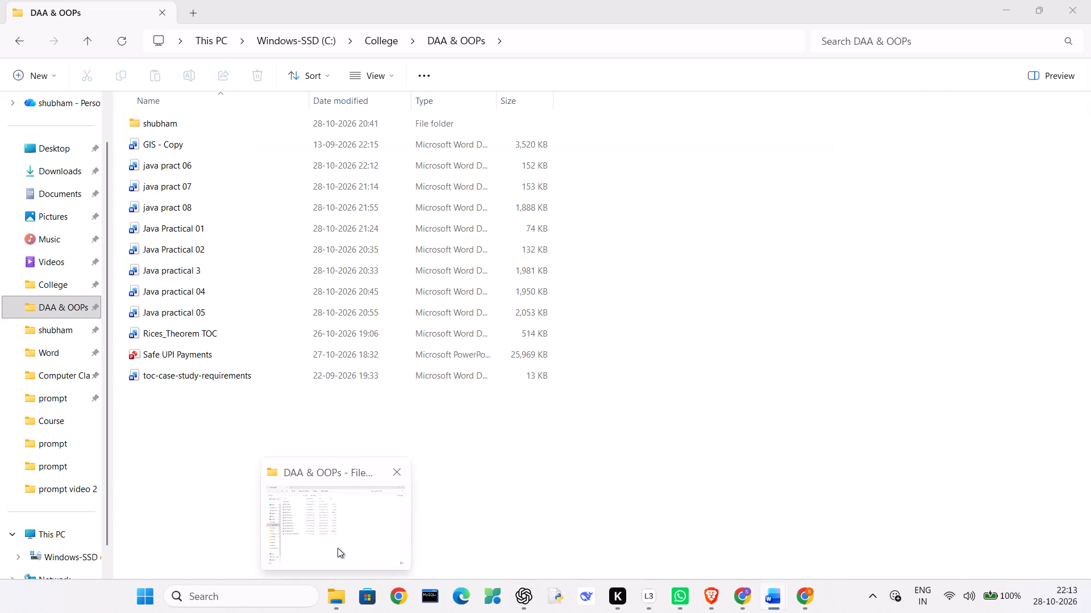
Open Java practical 05 from the DAA & OOPs folder, check its header, title, code and output layout, and close it.
left_click(338, 548)
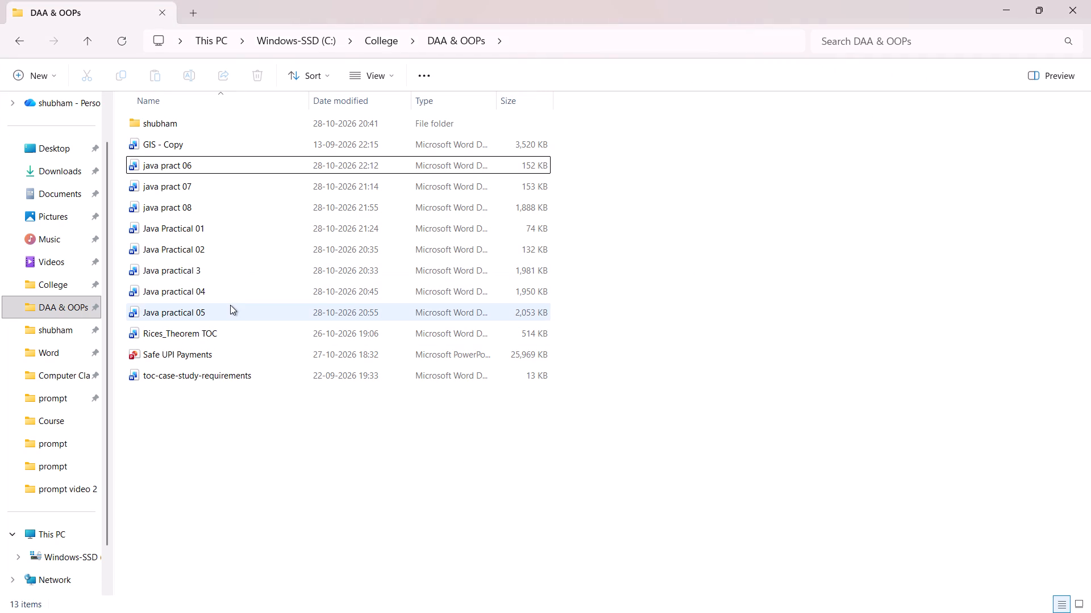
double_click(230, 306)
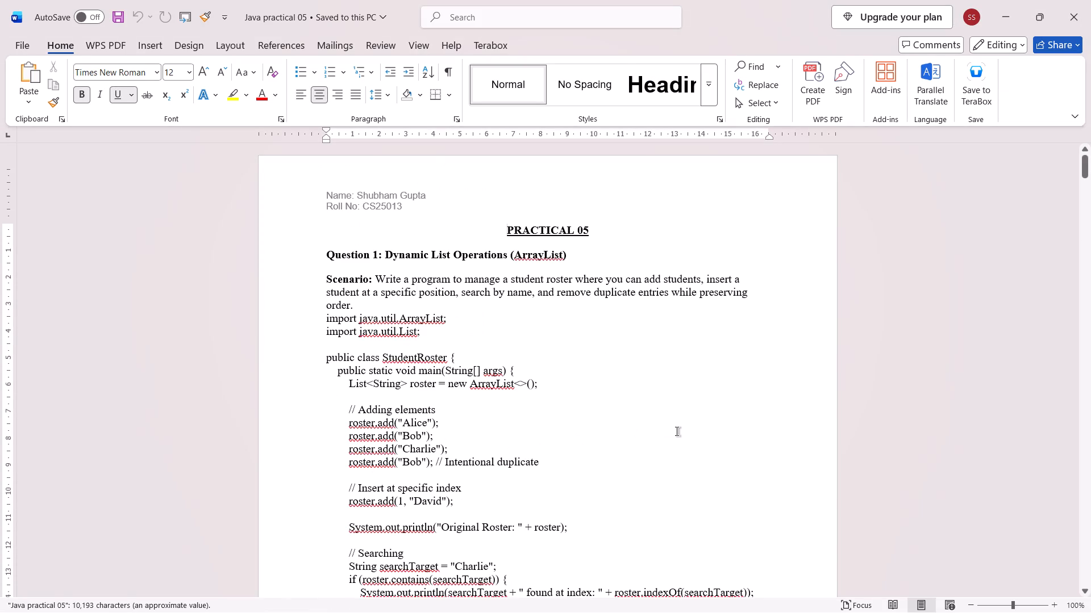
scroll(677, 431, "down", 7)
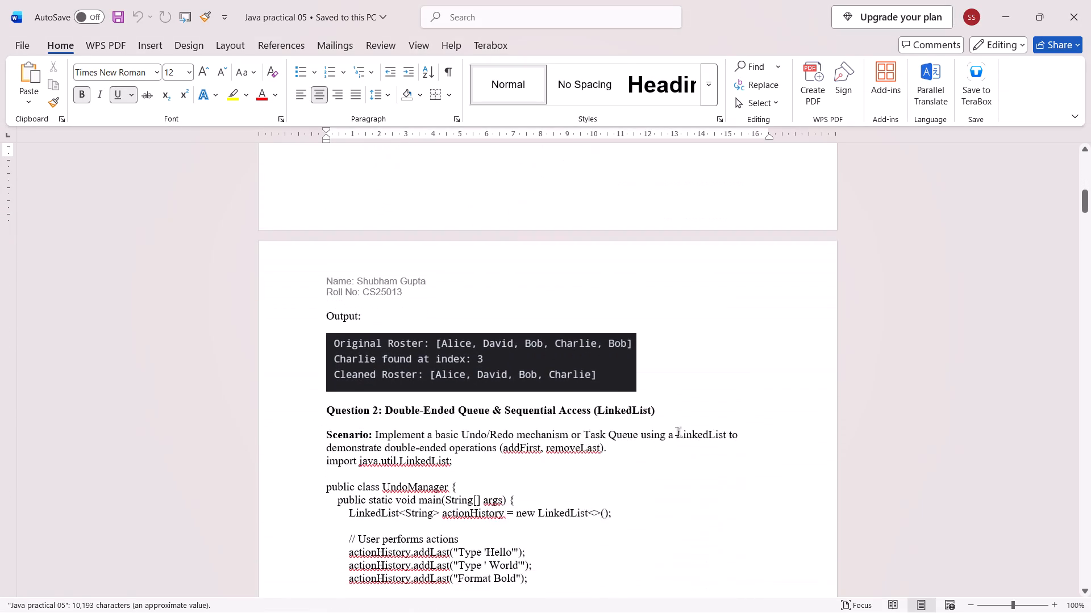
scroll(677, 431, "down", 6)
scroll(677, 431, "up", 1)
scroll(677, 431, "down", 1)
scroll(677, 431, "up", 1)
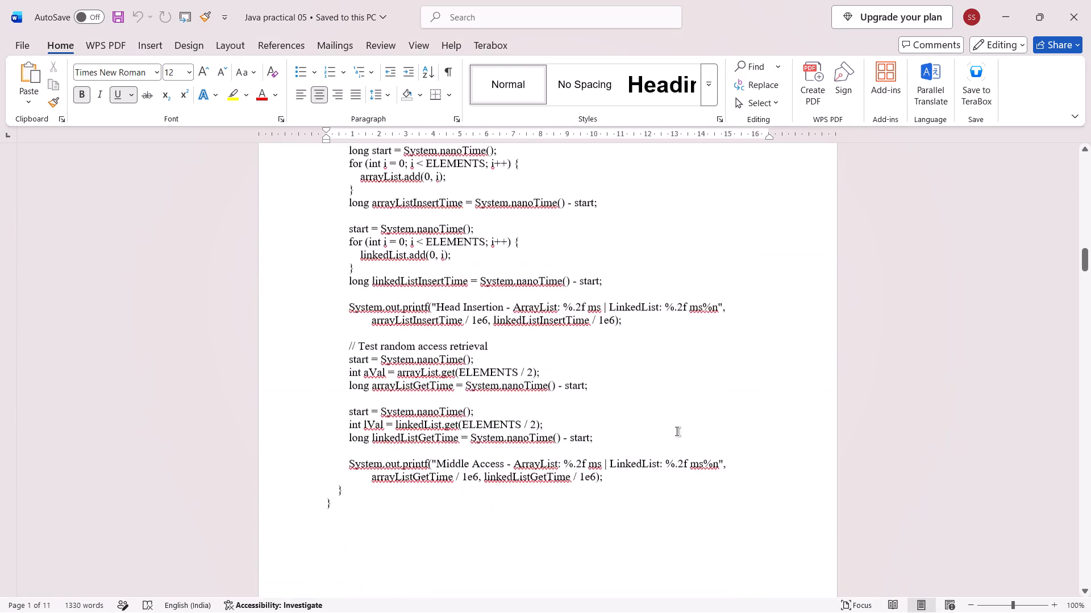
scroll(677, 431, "up", 1)
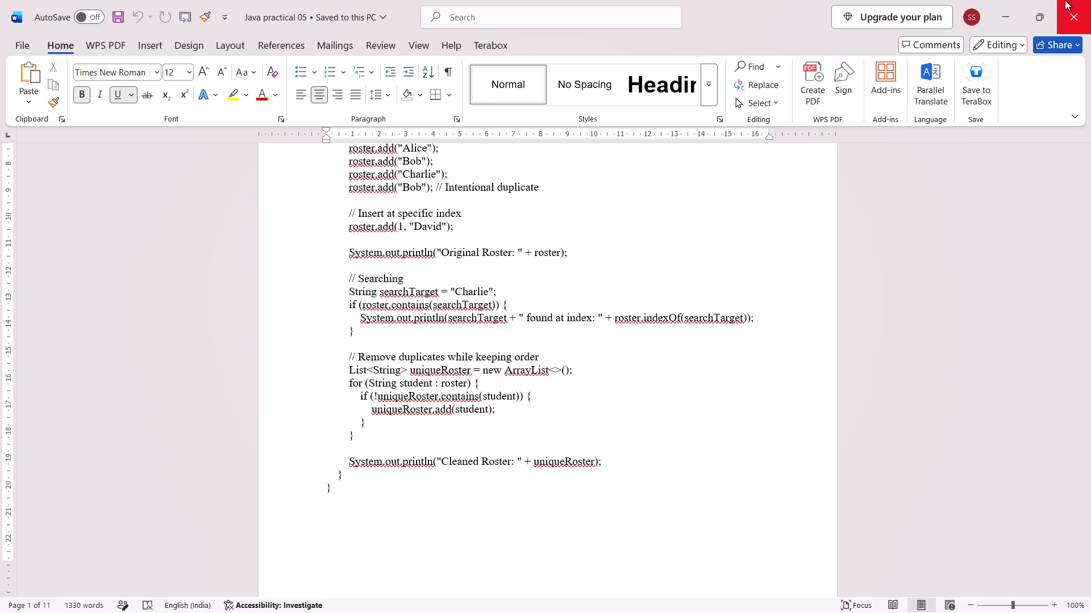
left_click(1066, 1)
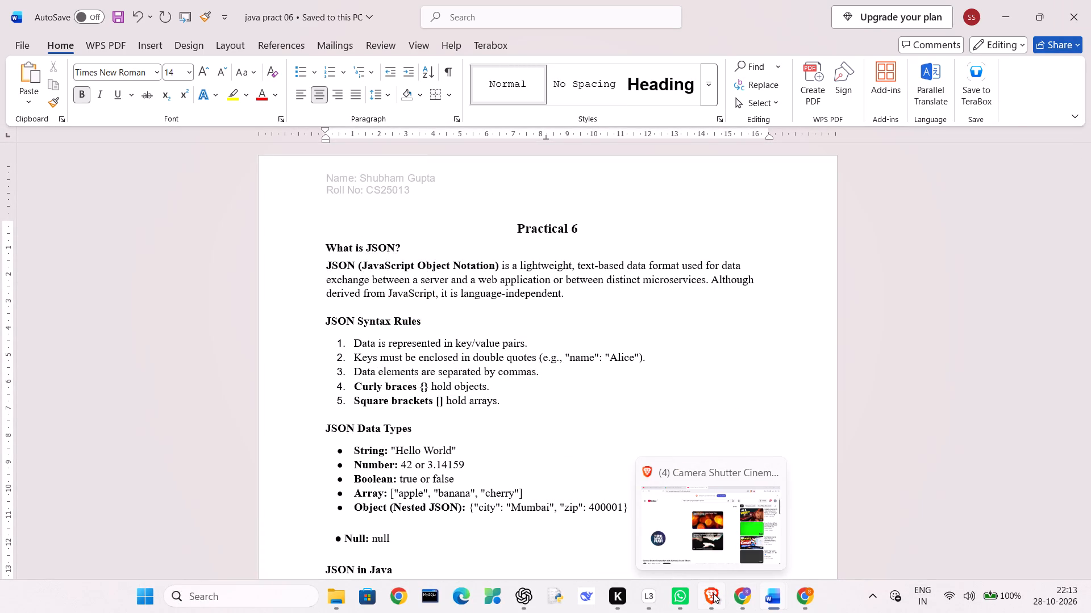
Switch to the Brave browser and close its window with all open tabs.
left_click(767, 471)
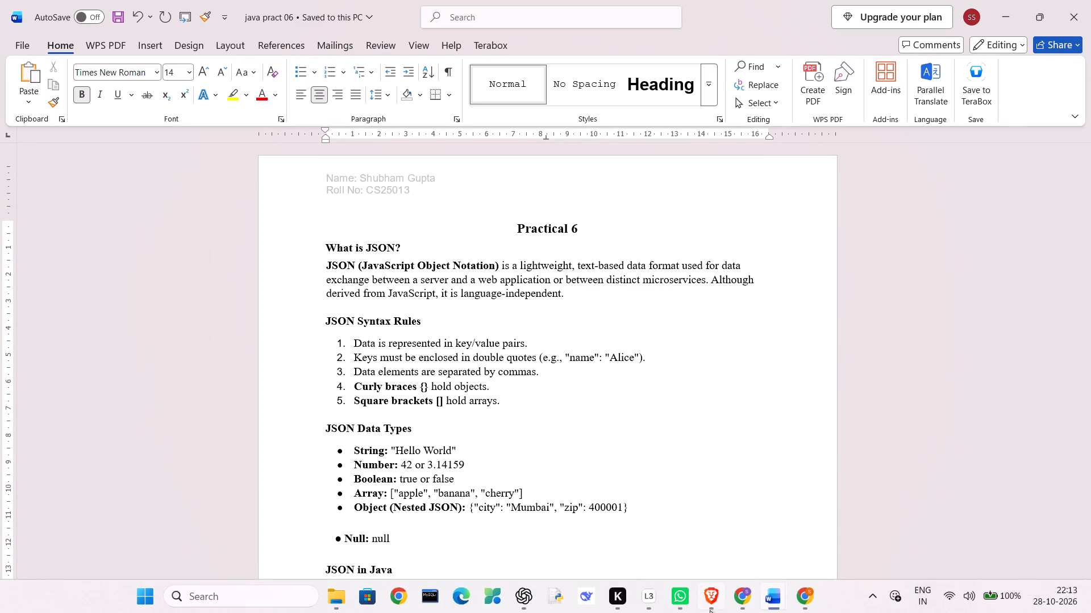
left_click(711, 595)
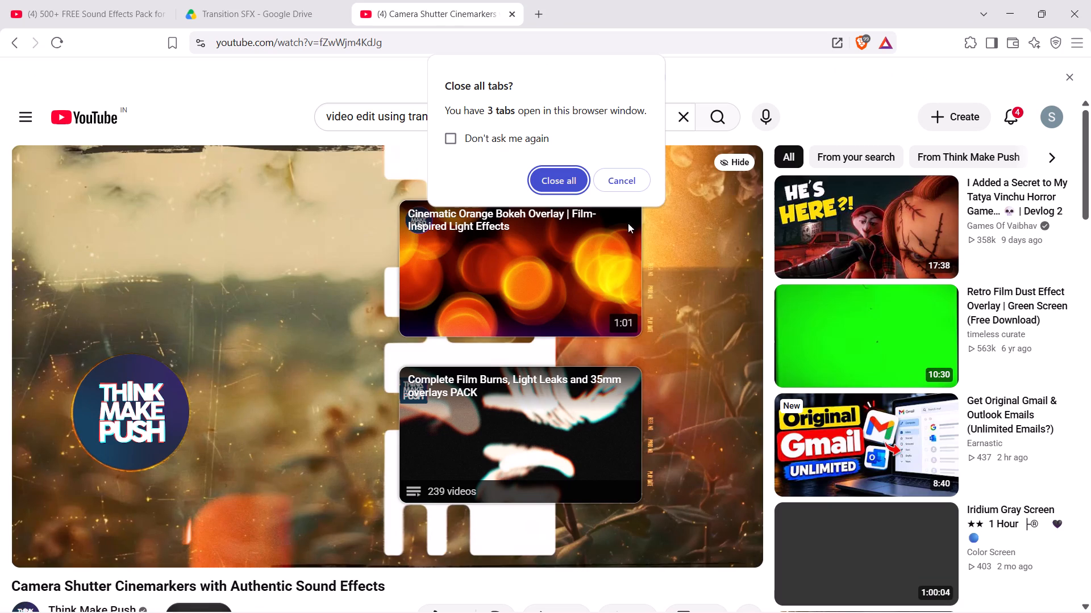
left_click(565, 178)
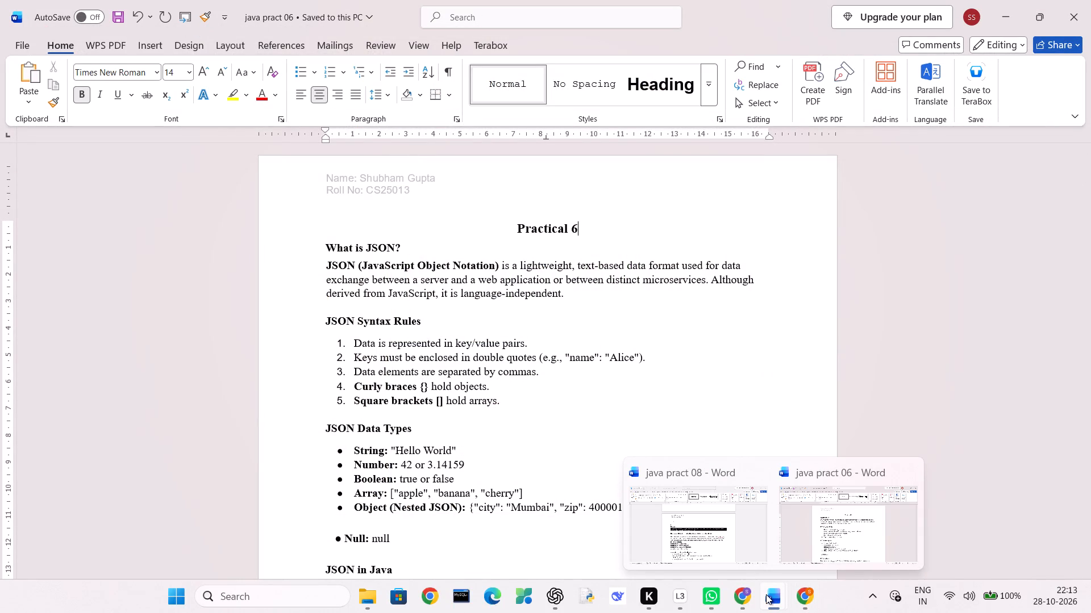
Switch to the Chrome window with the Tech Channel Guide chat and close it.
left_click(744, 593)
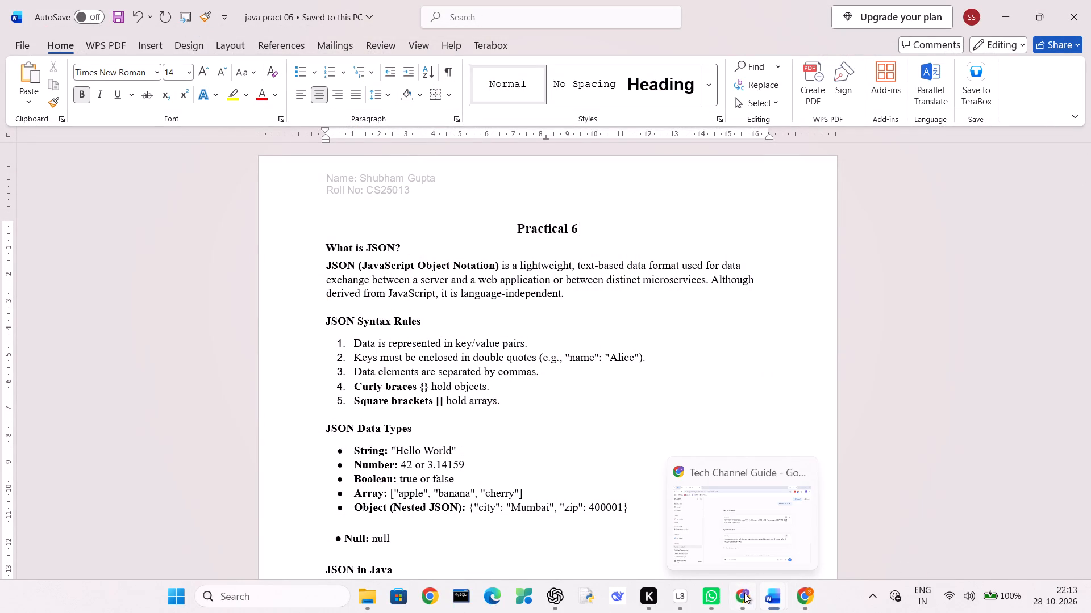
left_click(1070, 10)
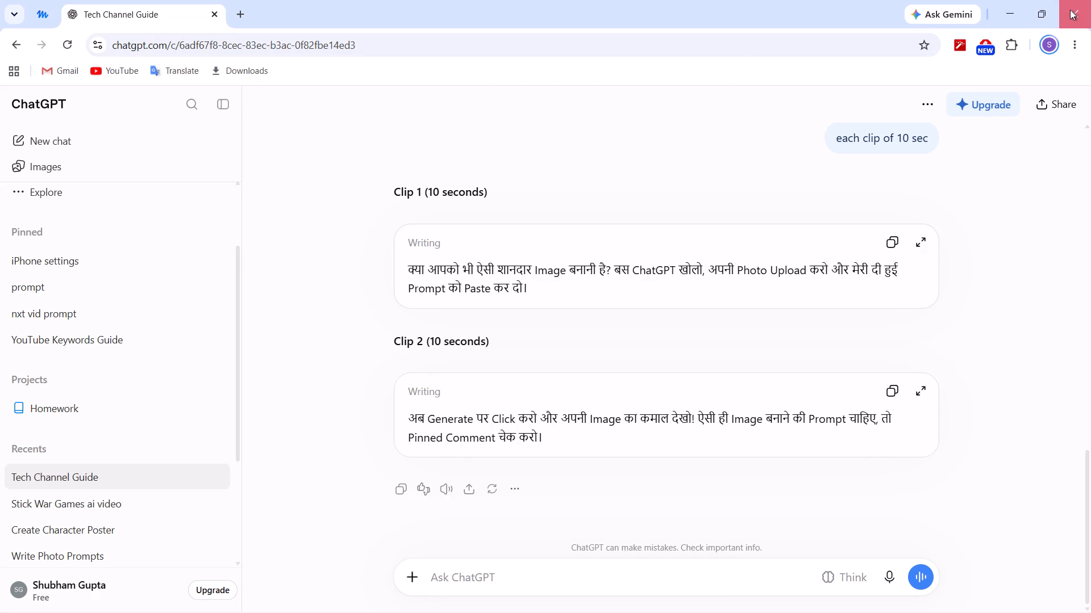
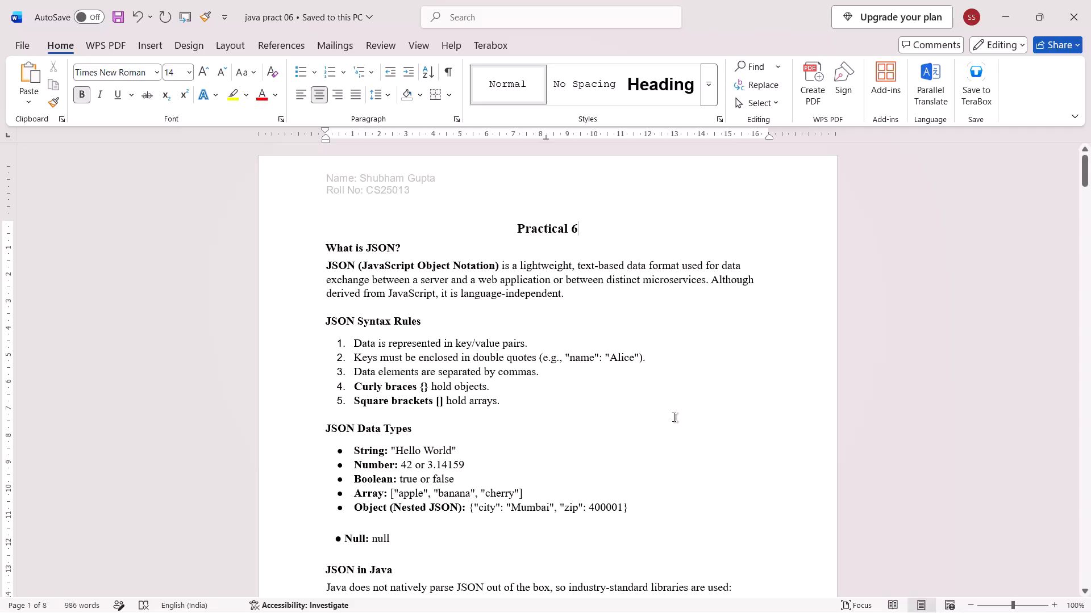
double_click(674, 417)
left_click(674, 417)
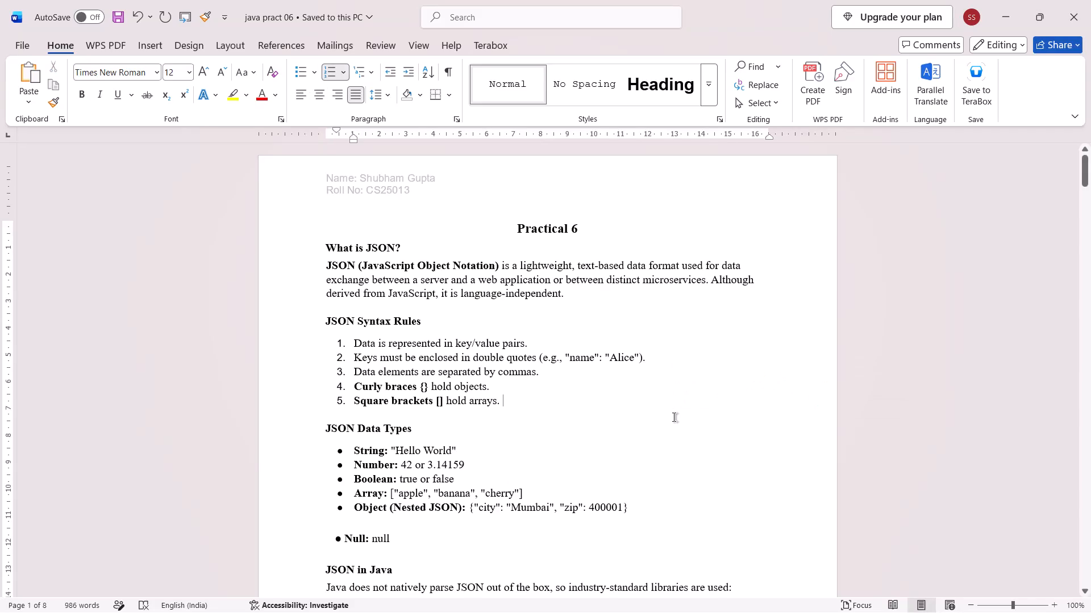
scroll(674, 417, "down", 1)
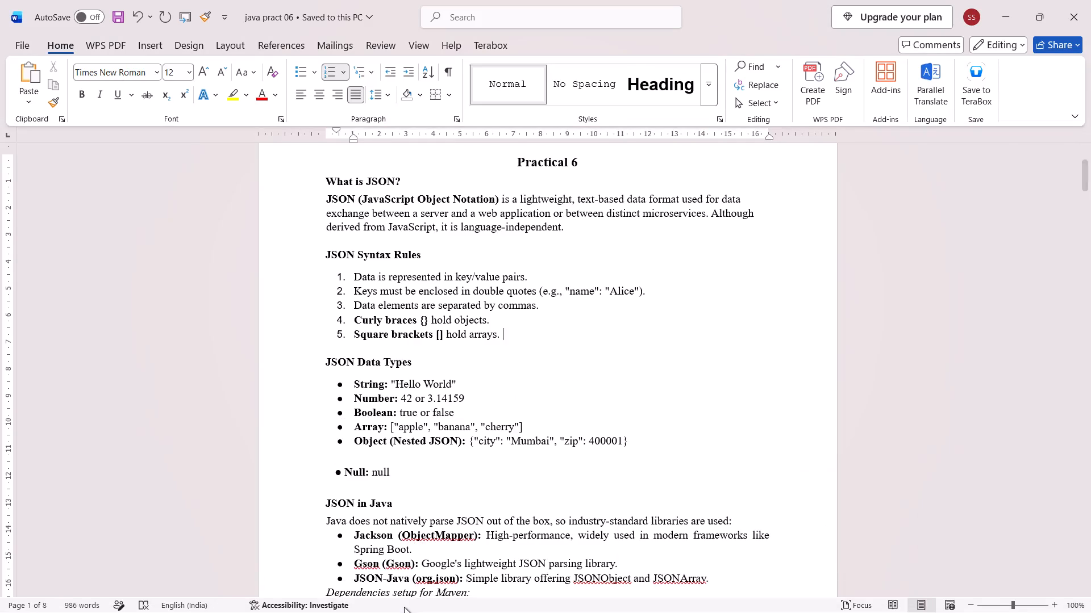
Switch to the DAA & OOPs folder in File Explorer.
left_click(401, 595)
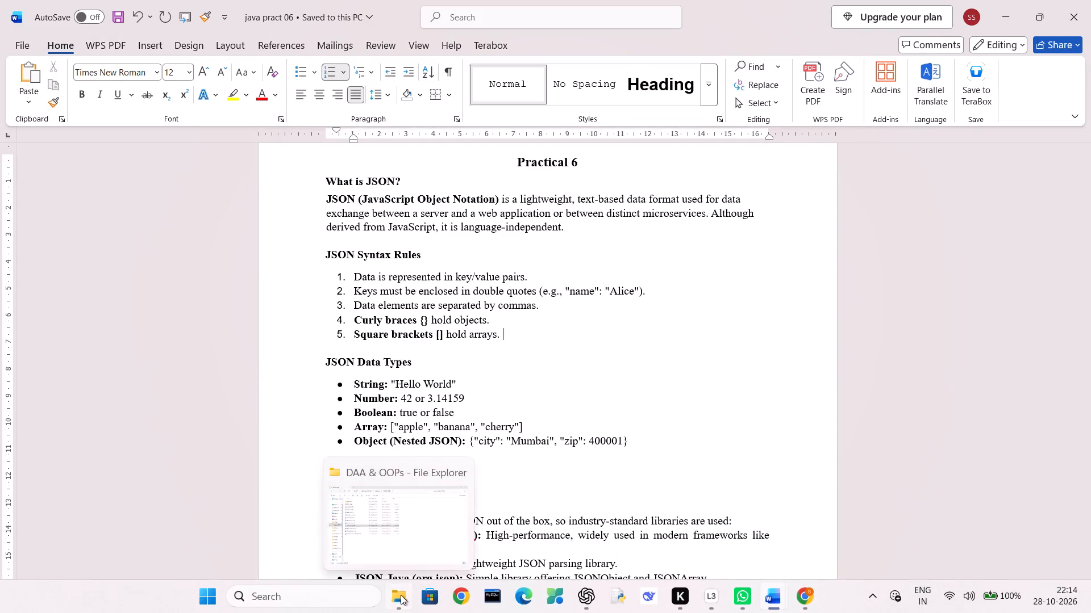
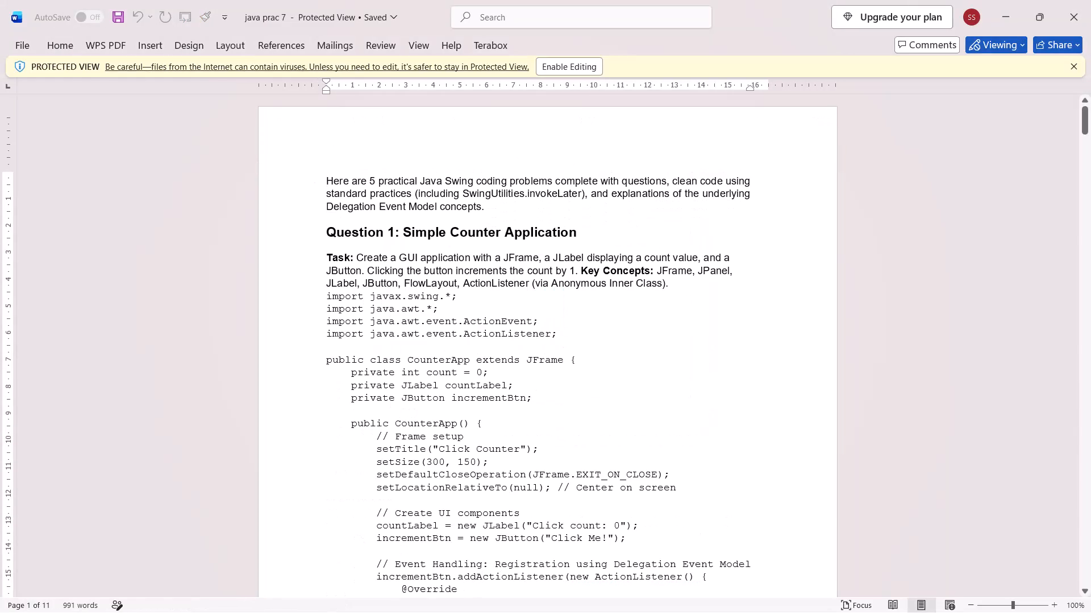
Look through java prac 7, examining its questions, code blocks and the placement of the output screenshots.
scroll(546, 199, "down", 1)
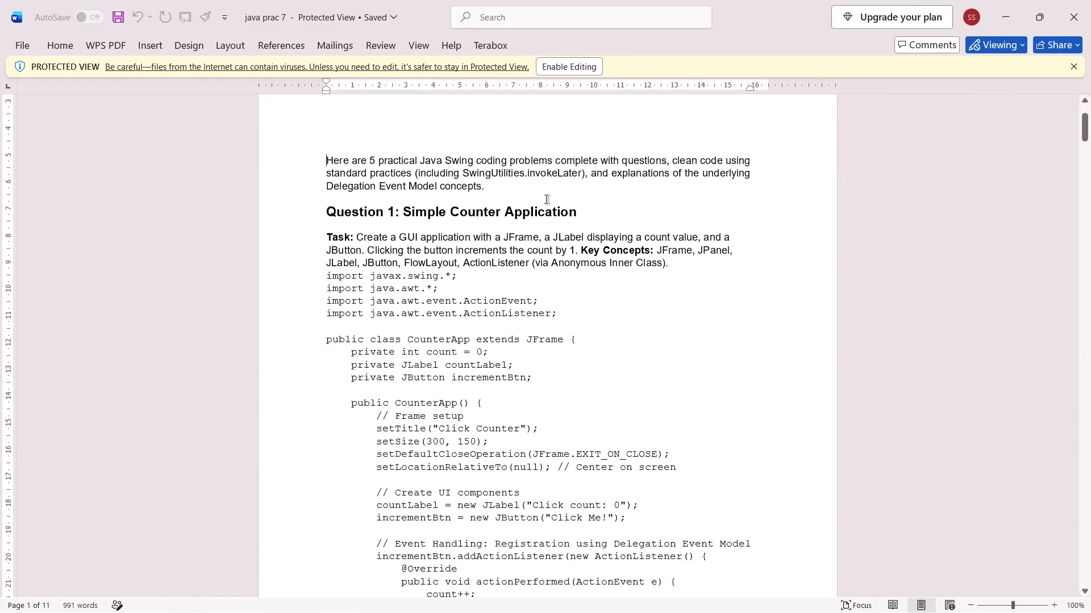
scroll(546, 199, "down", 12)
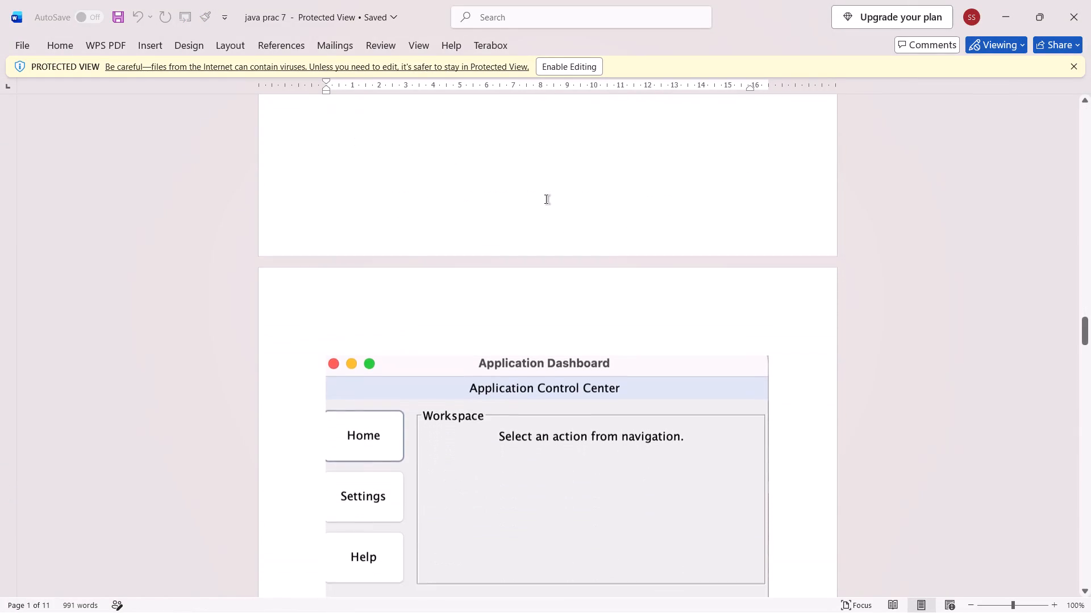
scroll(546, 199, "up", 3)
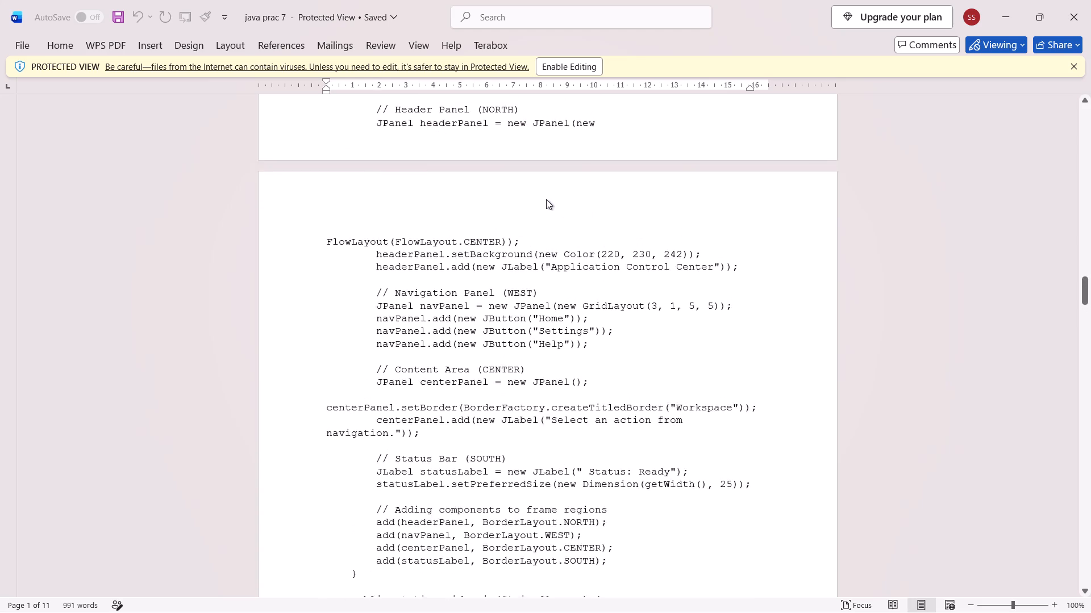
scroll(546, 199, "up", 4)
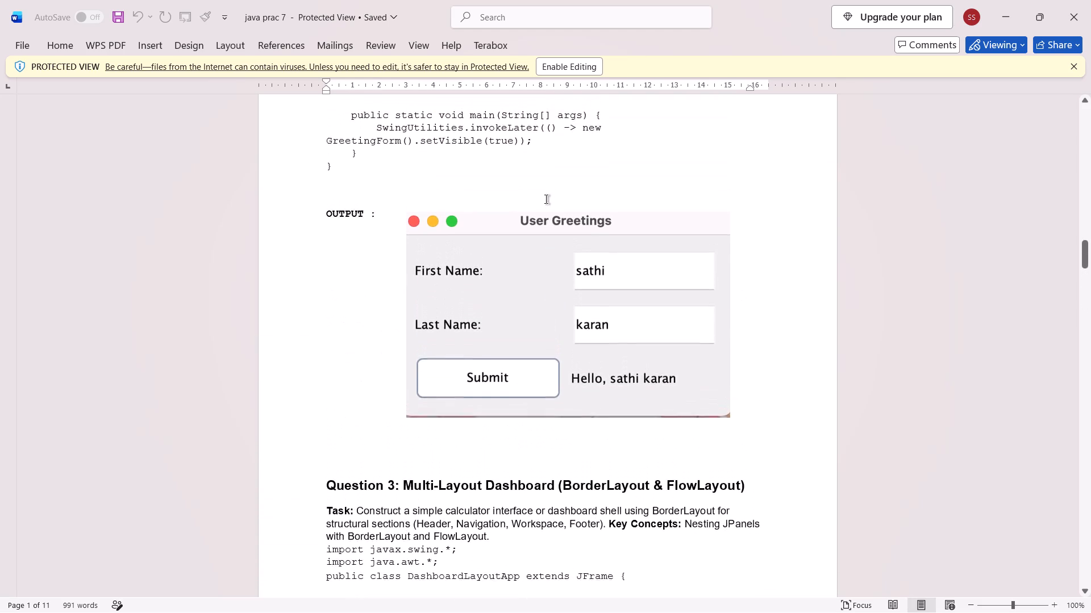
scroll(546, 199, "up", 4)
scroll(546, 199, "down", 1)
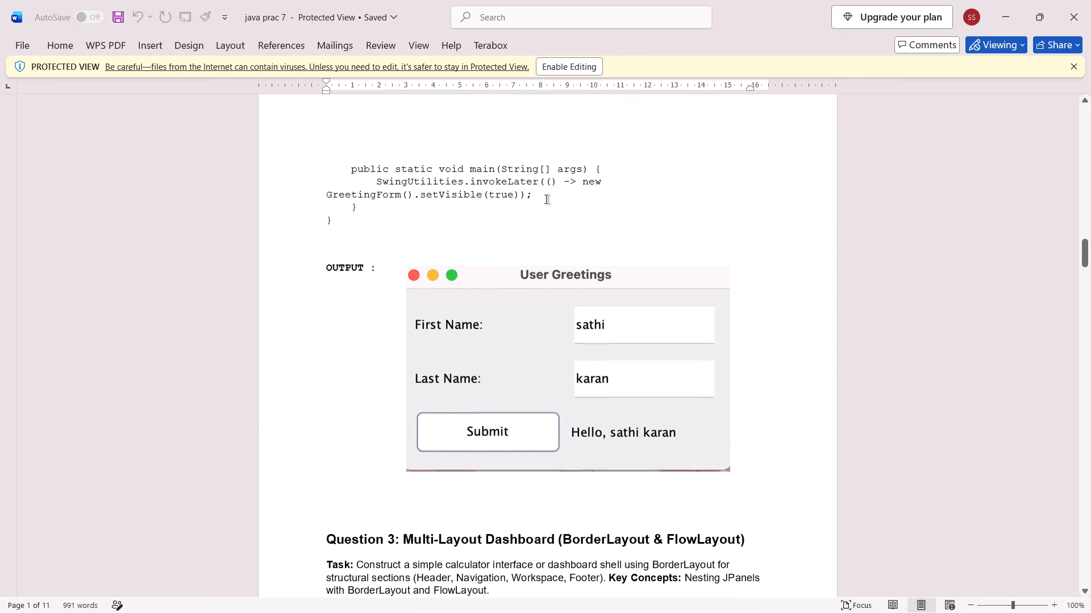
scroll(546, 199, "down", 1)
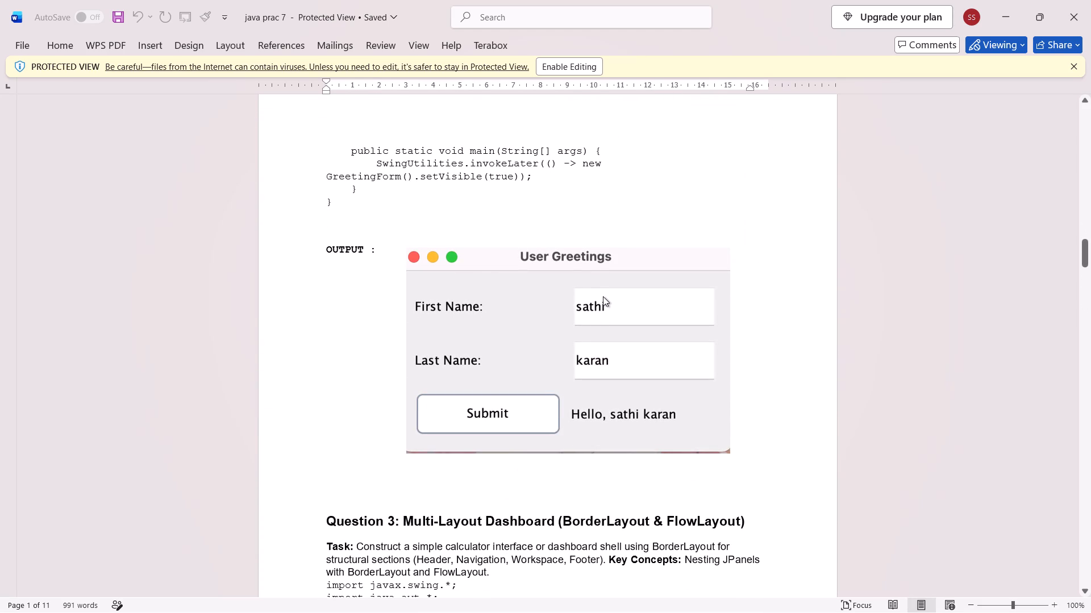
Review java prac 7 from beginning to end, checking its introduction, questions, code layout and output screenshots, and put it aside.
left_click(603, 296)
scroll(603, 296, "up", 2)
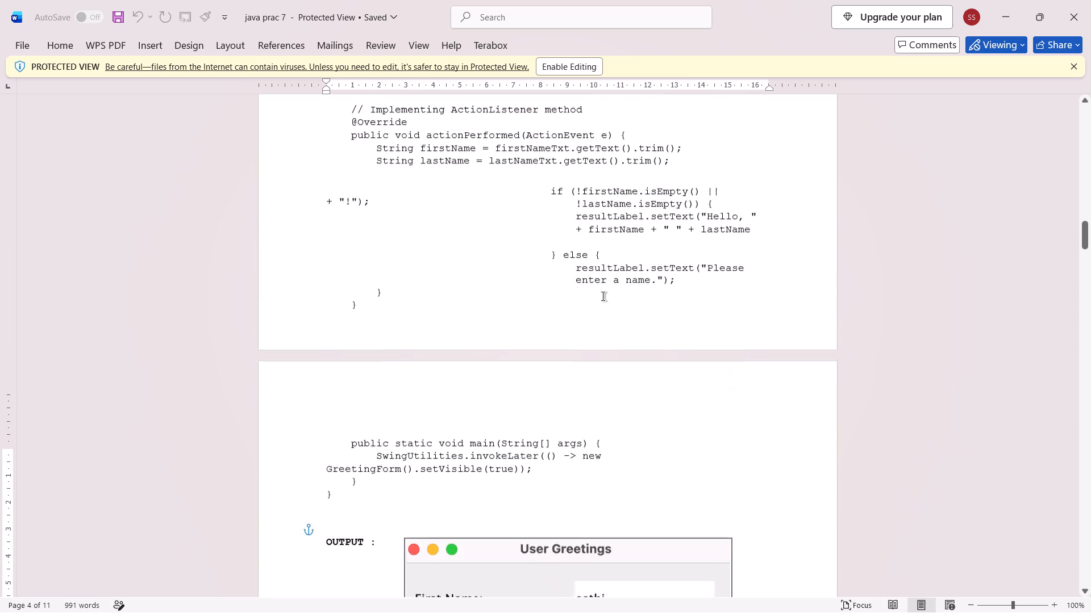
scroll(603, 296, "up", 13)
scroll(603, 296, "down", 4)
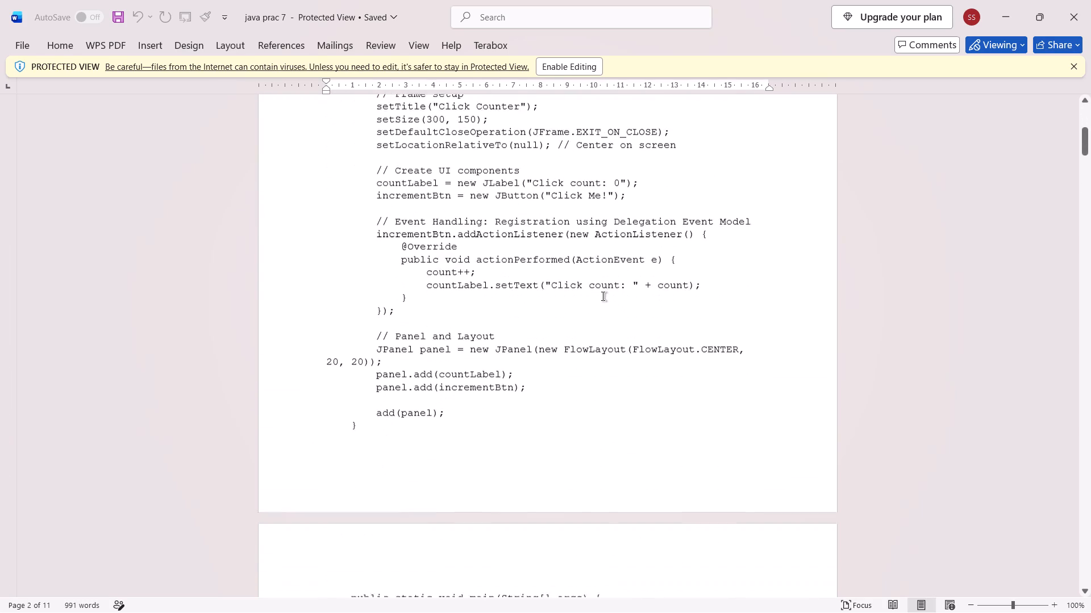
scroll(603, 296, "down", 8)
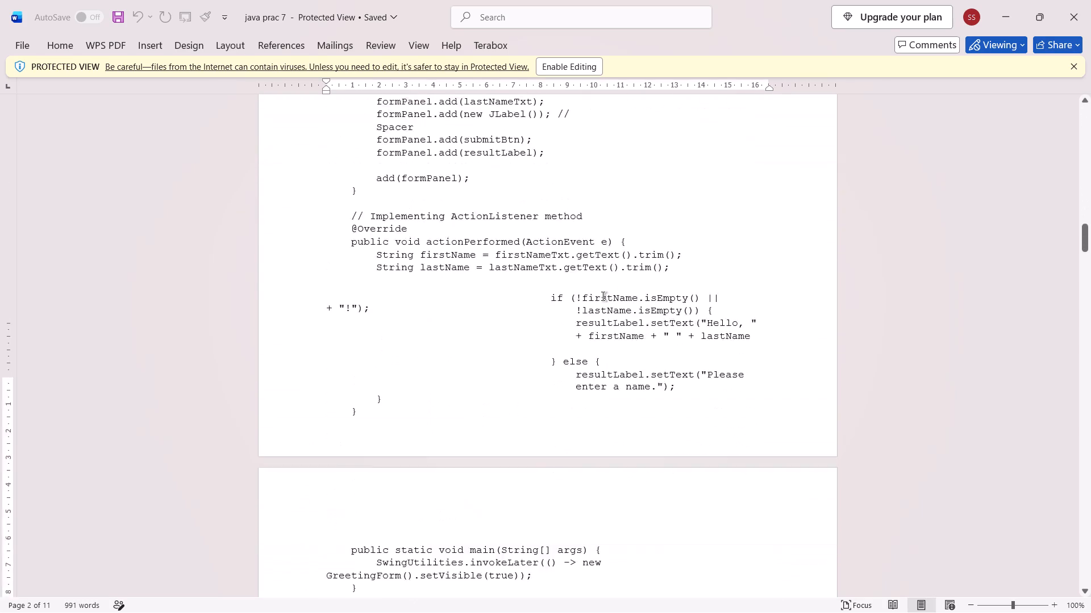
scroll(603, 296, "down", 3)
scroll(603, 296, "up", 1)
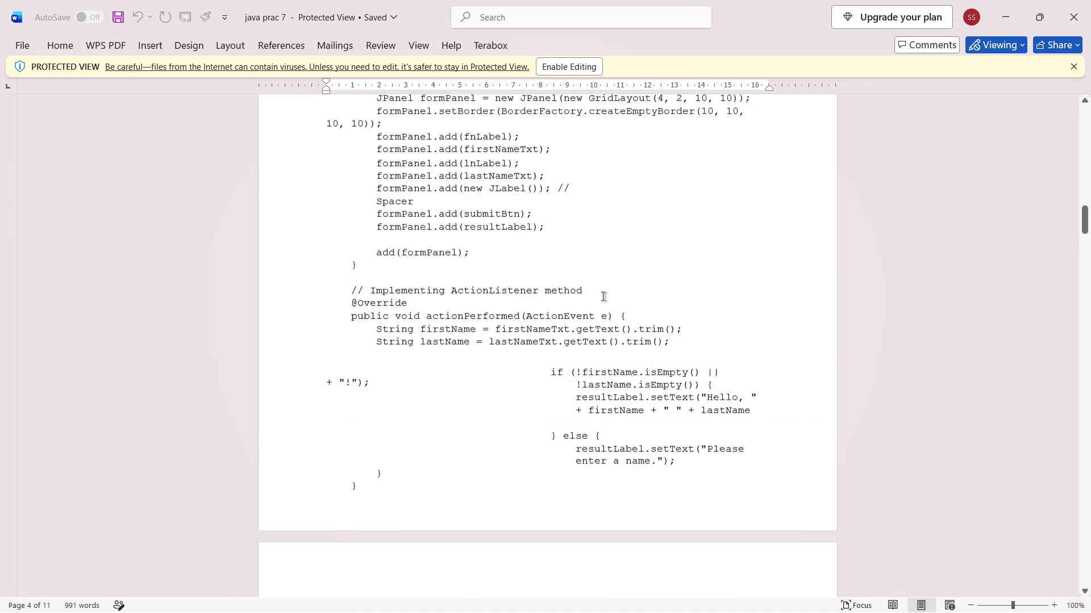
scroll(603, 296, "up", 2)
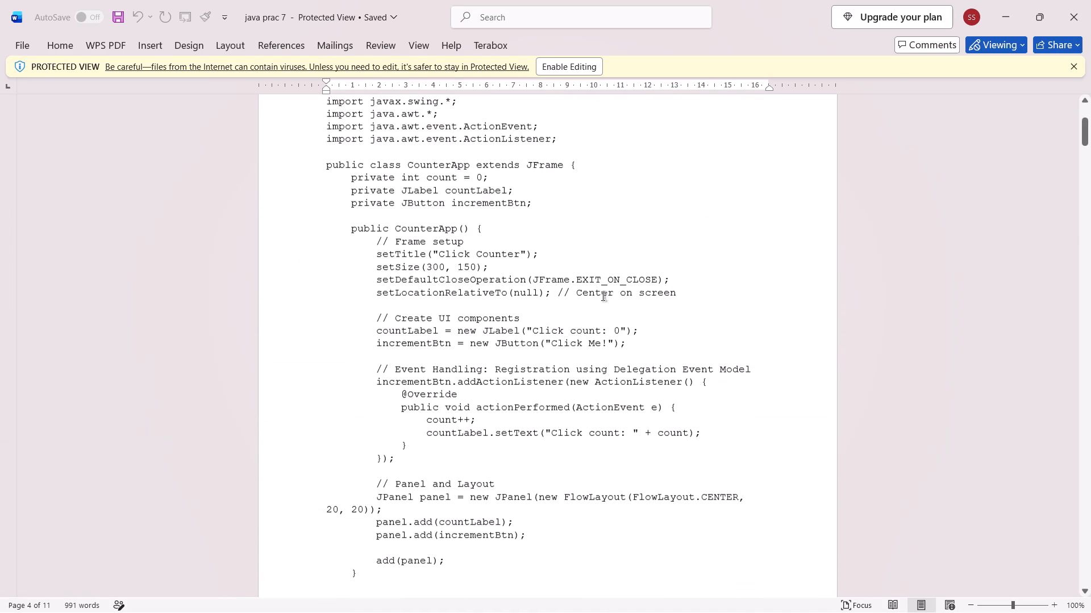
scroll(603, 296, "up", 6)
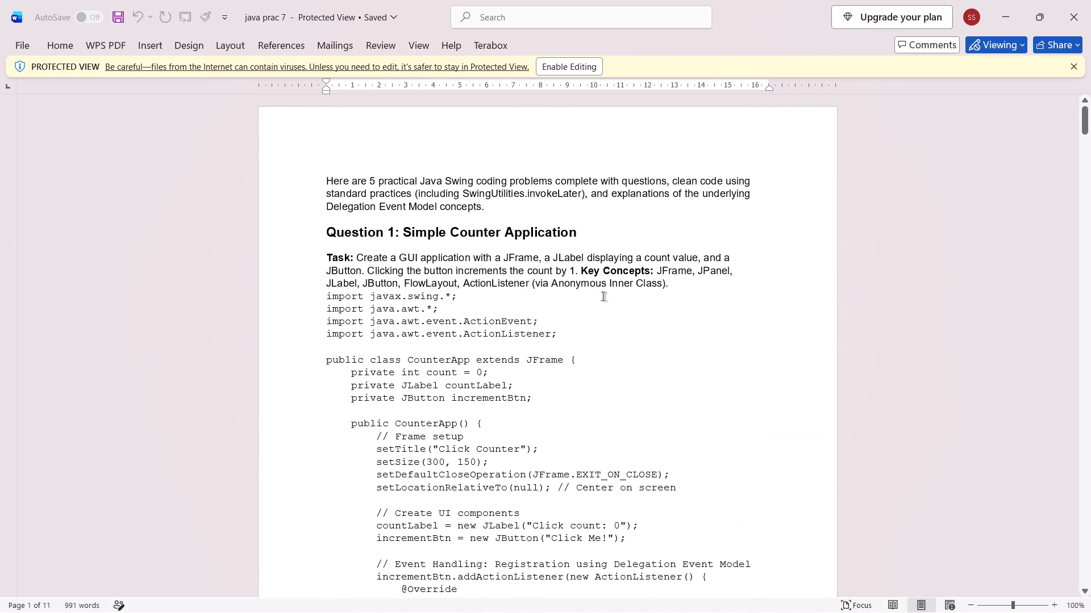
scroll(603, 296, "down", 2)
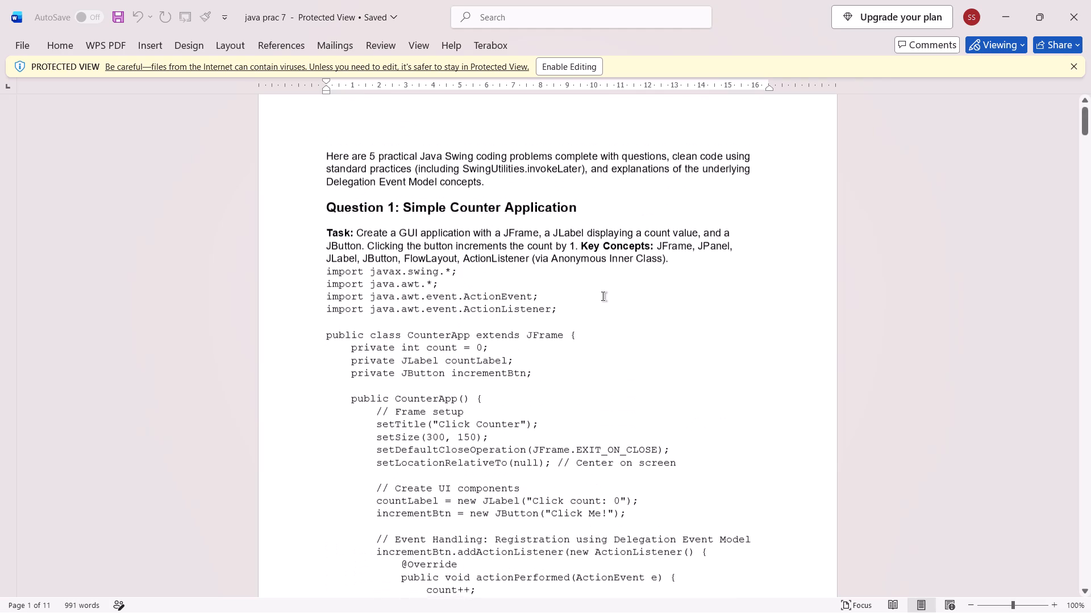
scroll(603, 296, "down", 6)
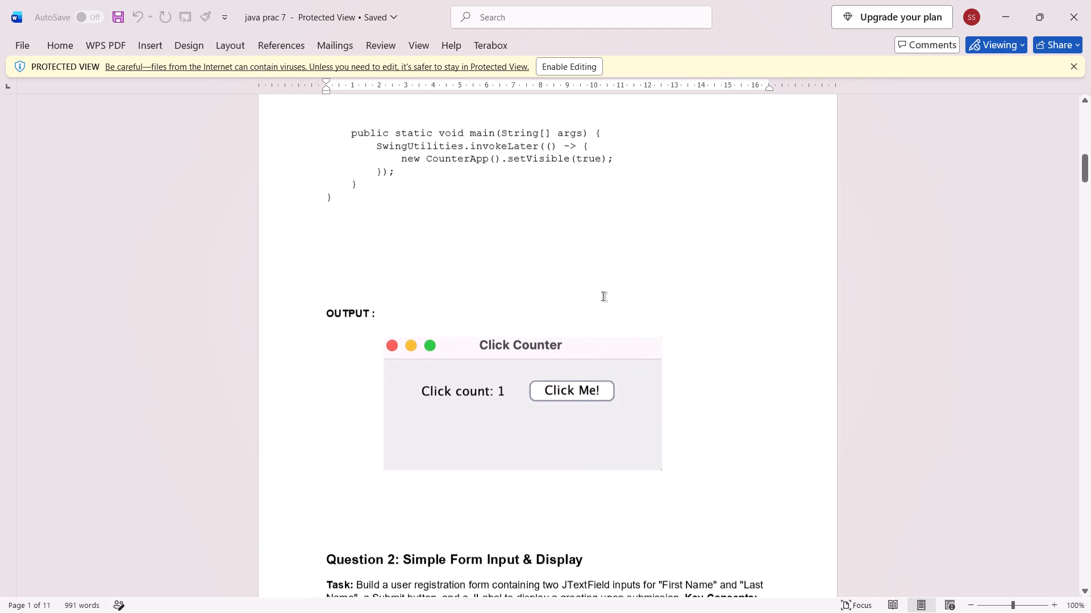
scroll(603, 296, "down", 7)
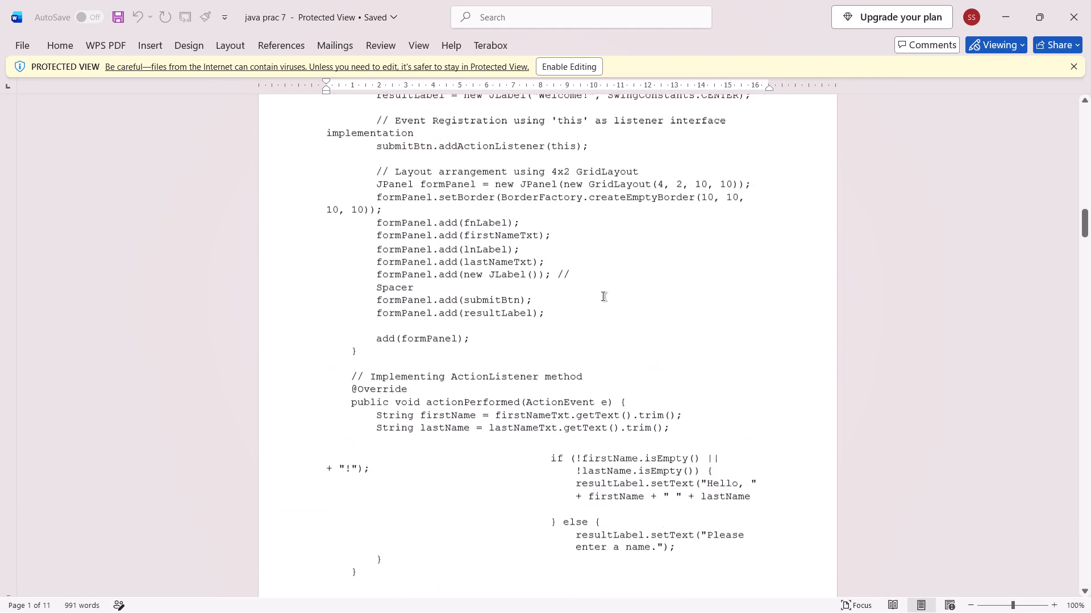
scroll(603, 296, "down", 6)
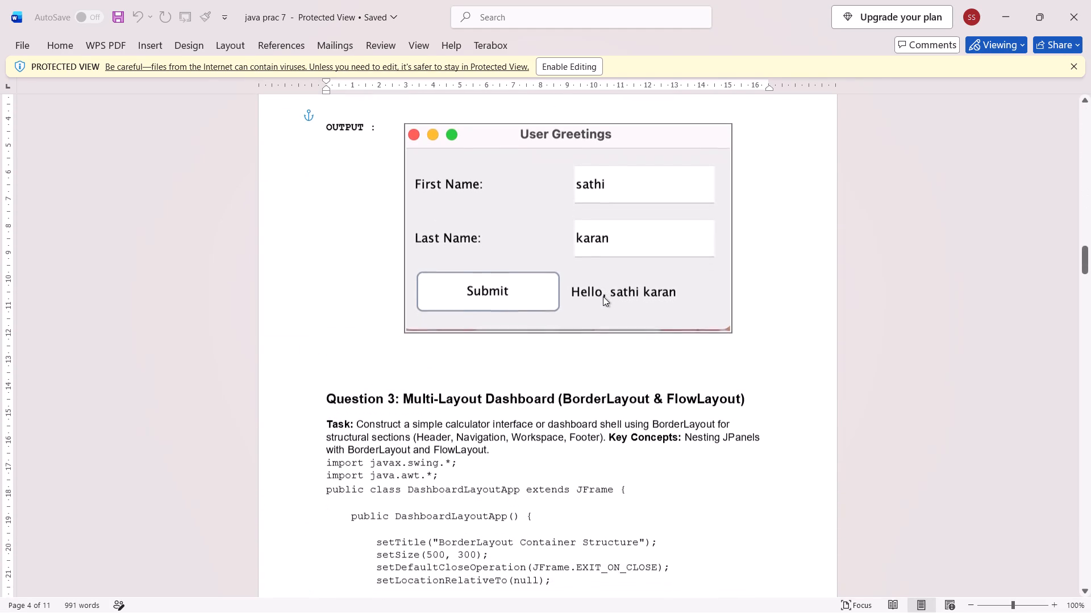
scroll(603, 296, "down", 6)
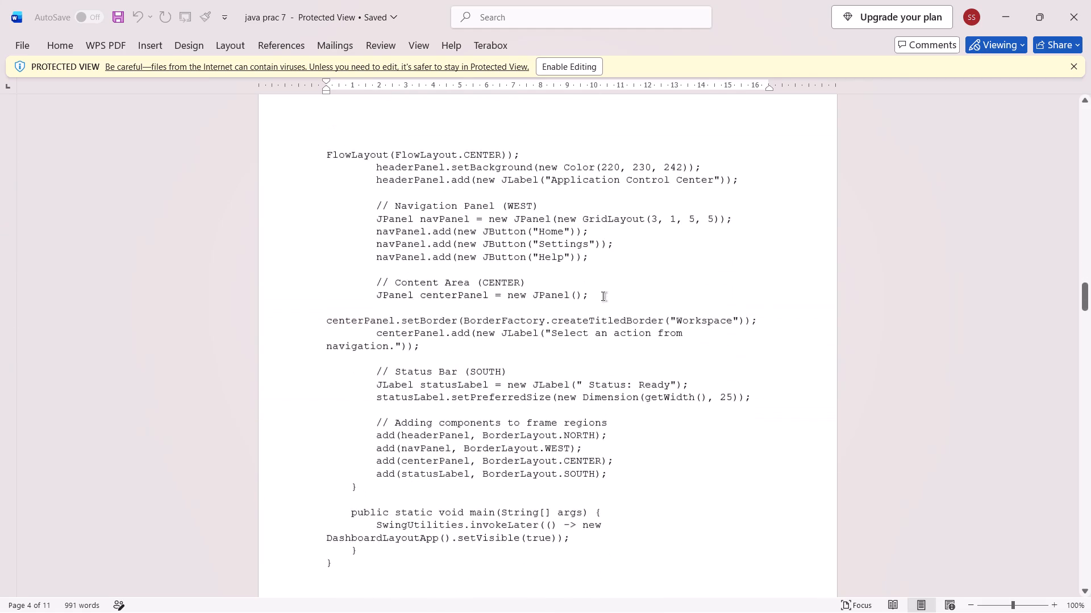
scroll(603, 296, "down", 8)
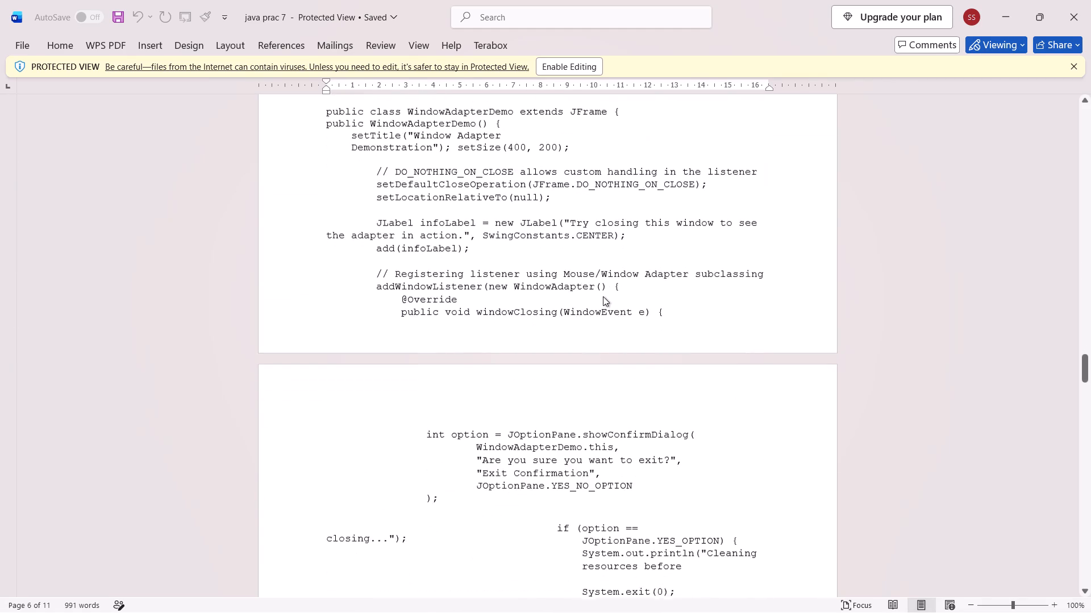
scroll(603, 296, "down", 7)
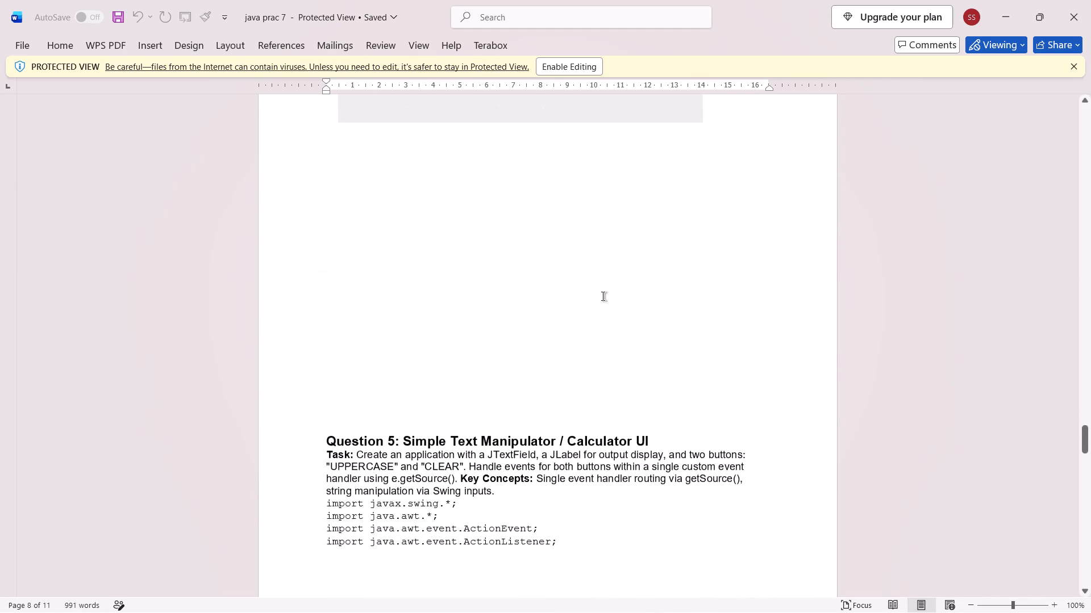
scroll(603, 296, "down", 12)
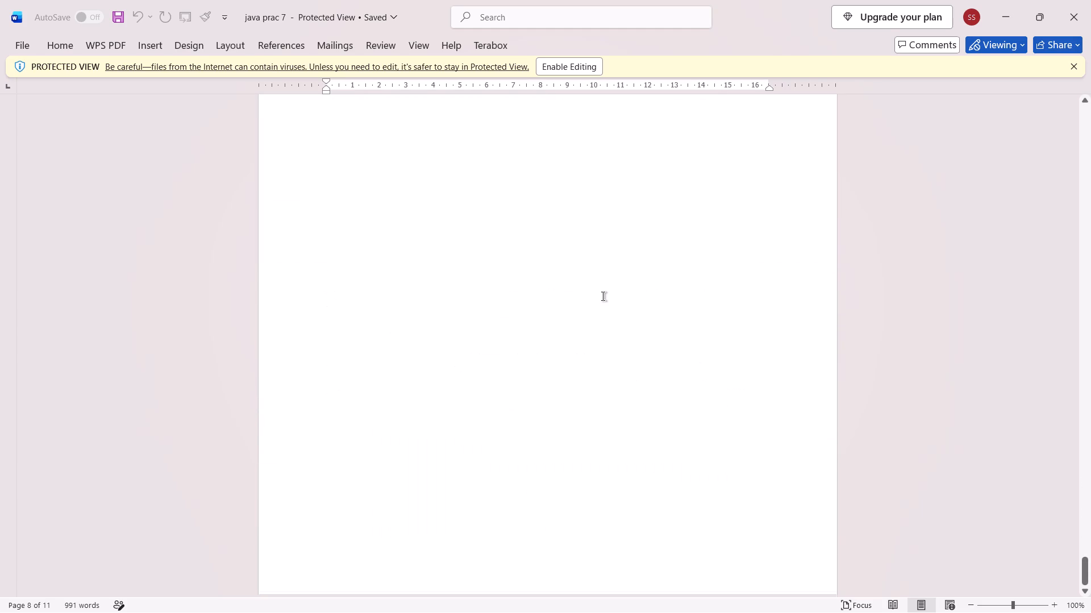
scroll(603, 296, "up", 7)
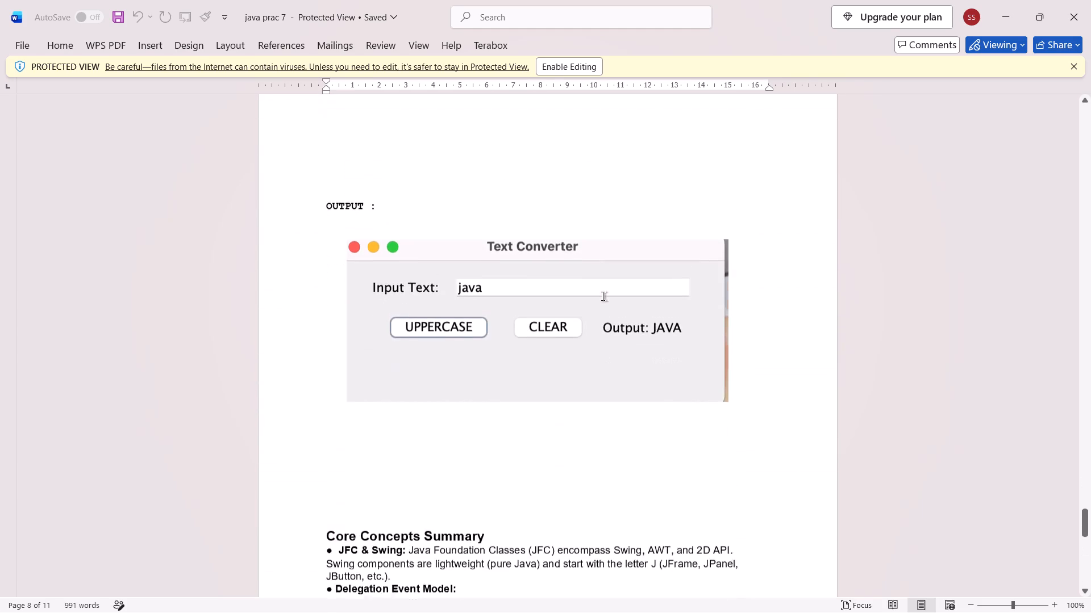
scroll(603, 296, "down", 15)
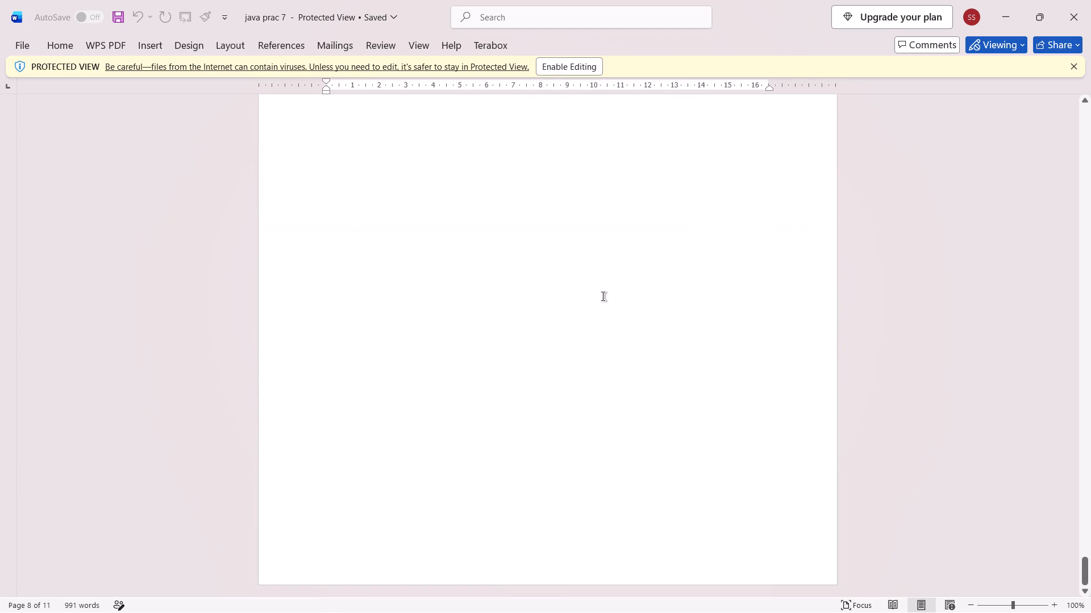
scroll(825, 203, "up", 16)
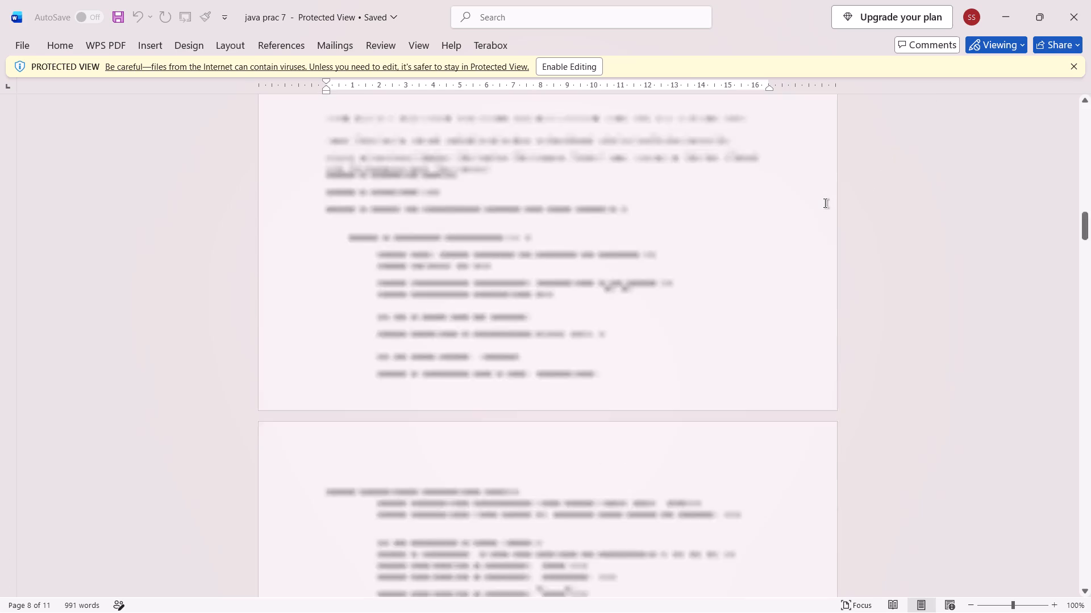
scroll(825, 203, "up", 12)
scroll(654, 277, "up", 7)
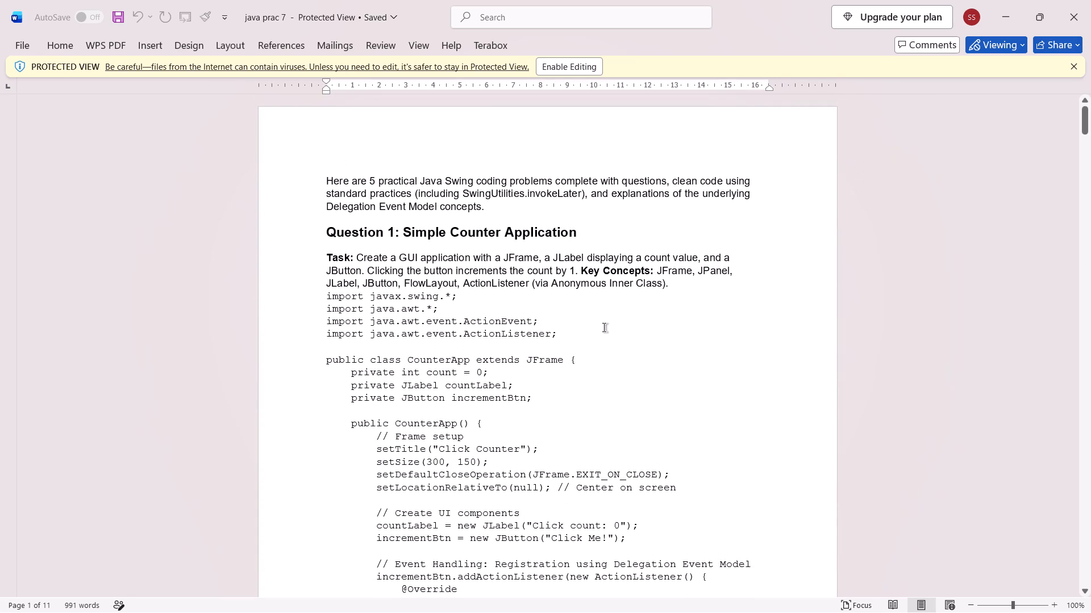
scroll(604, 328, "down", 6)
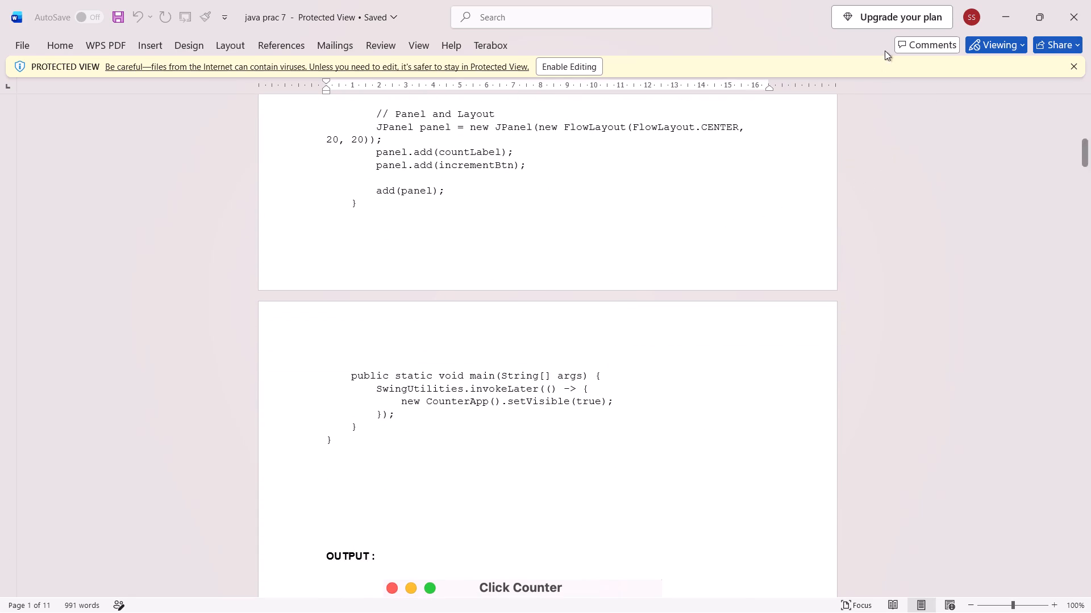
left_click(998, 11)
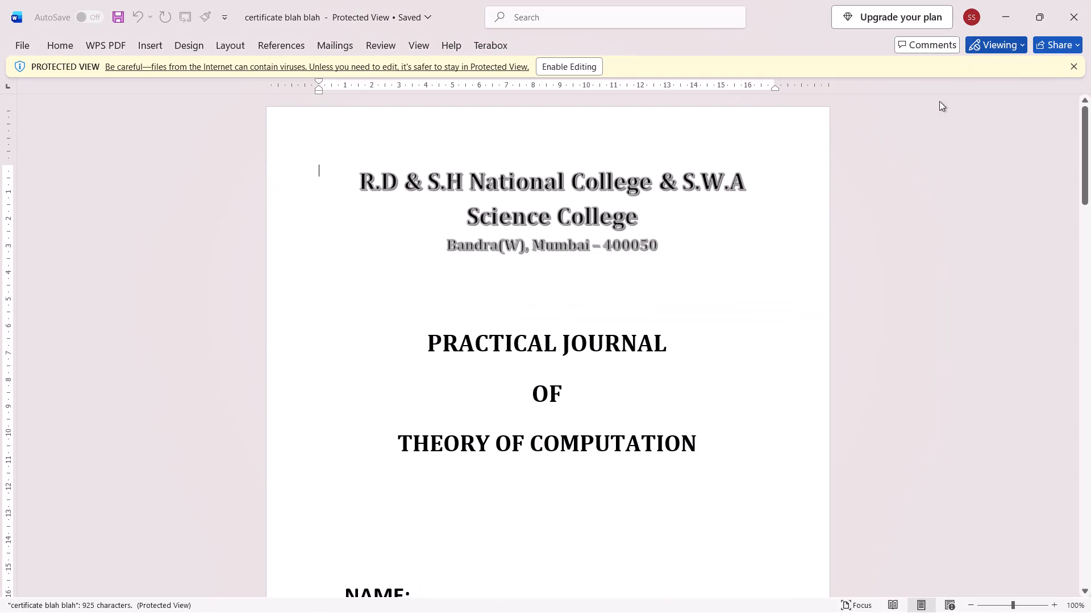
Examine the cover page, certificate page and practicals index table of the "certificate blah blah" document.
scroll(789, 335, "down", 12)
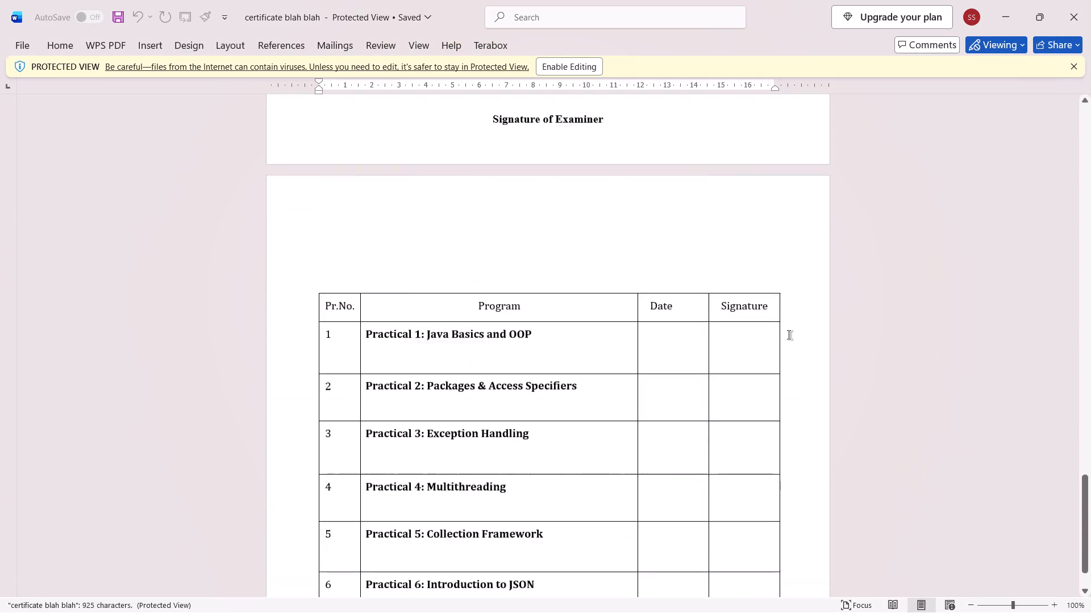
scroll(789, 335, "up", 1)
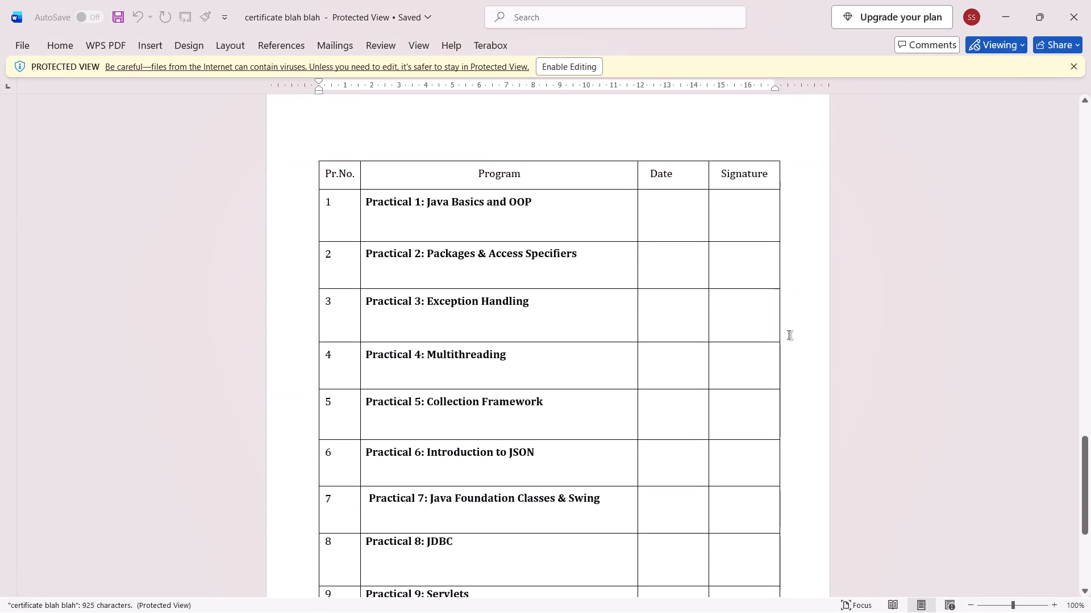
scroll(789, 335, "up", 2)
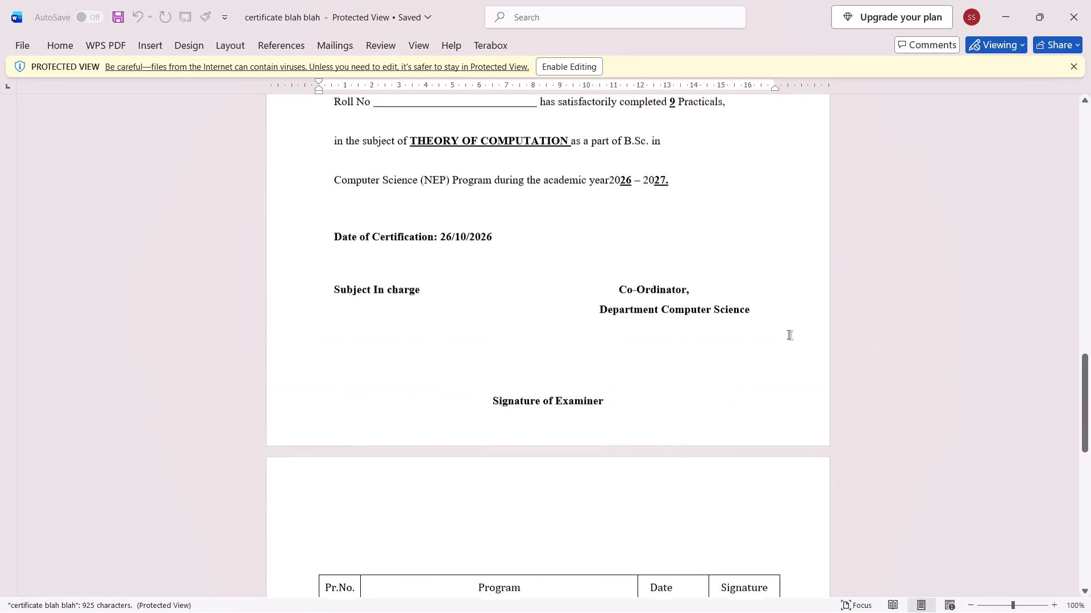
scroll(789, 335, "up", 8)
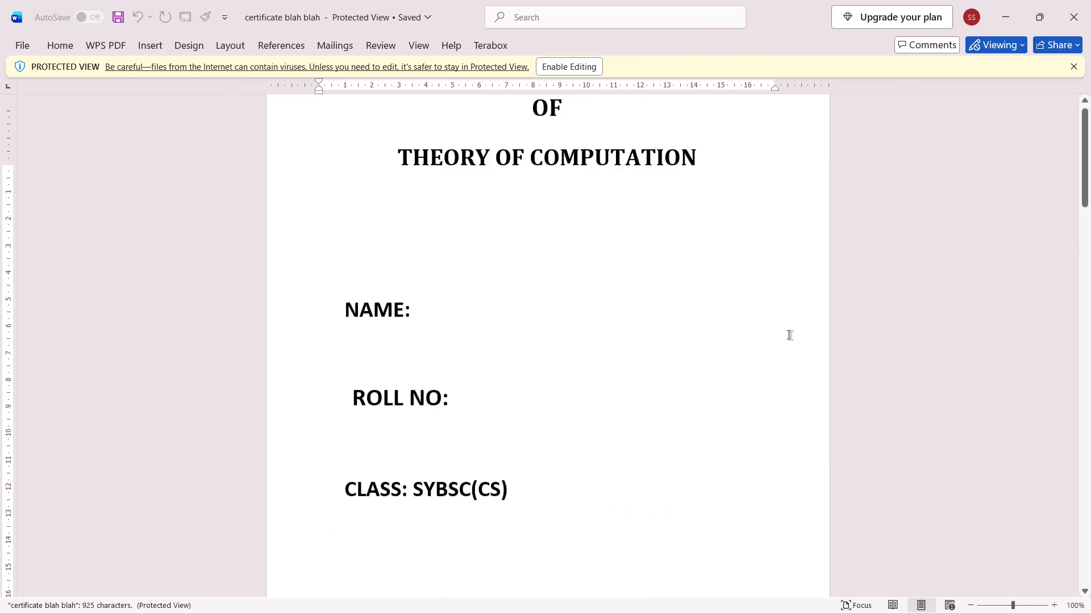
scroll(789, 335, "up", 2)
scroll(789, 335, "down", 1)
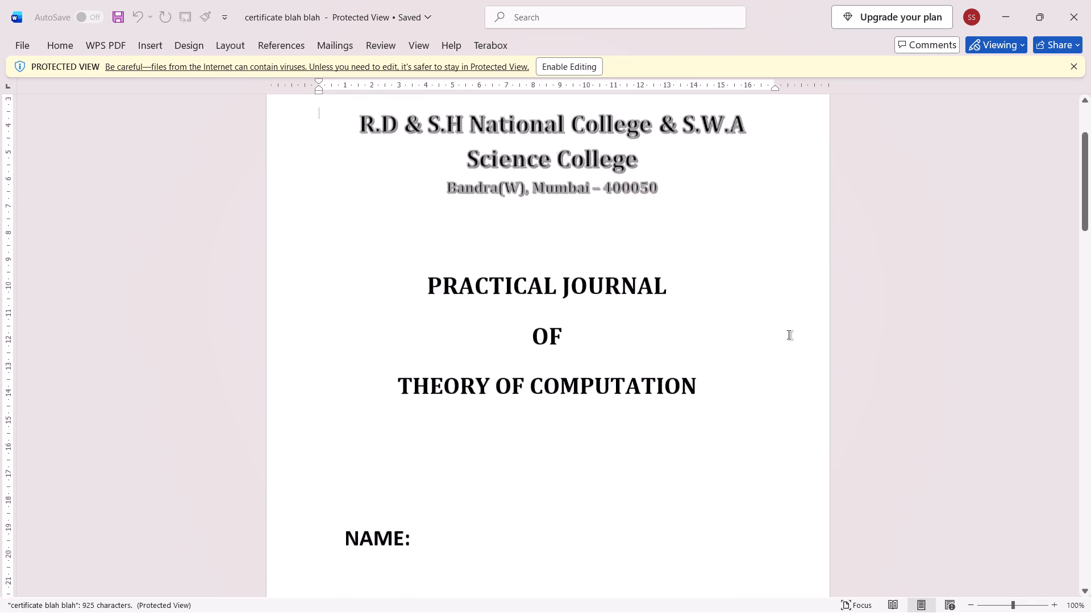
scroll(789, 335, "down", 6)
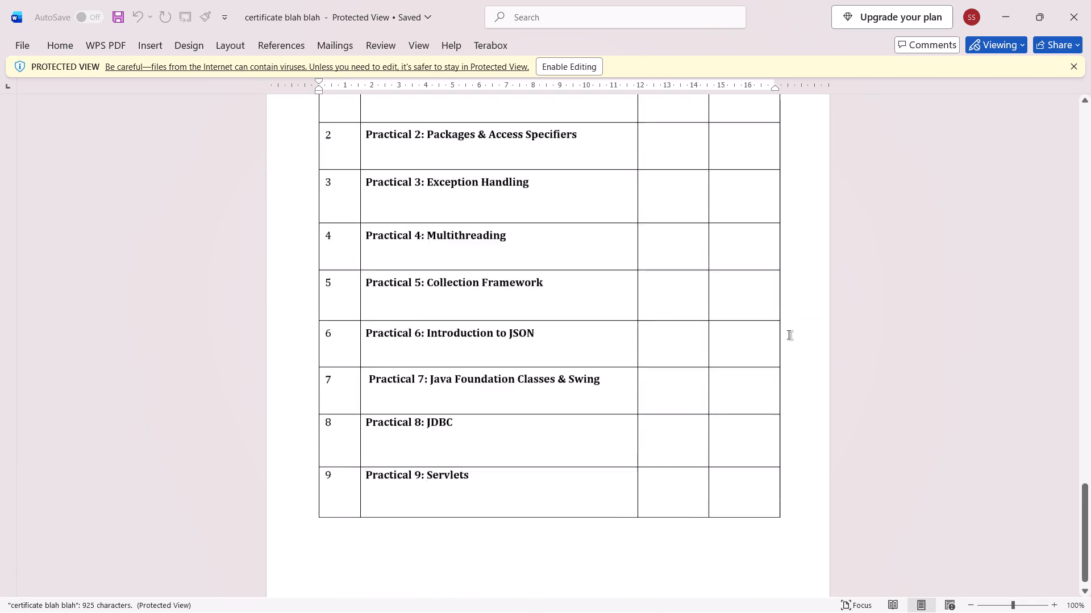
scroll(789, 335, "up", 4)
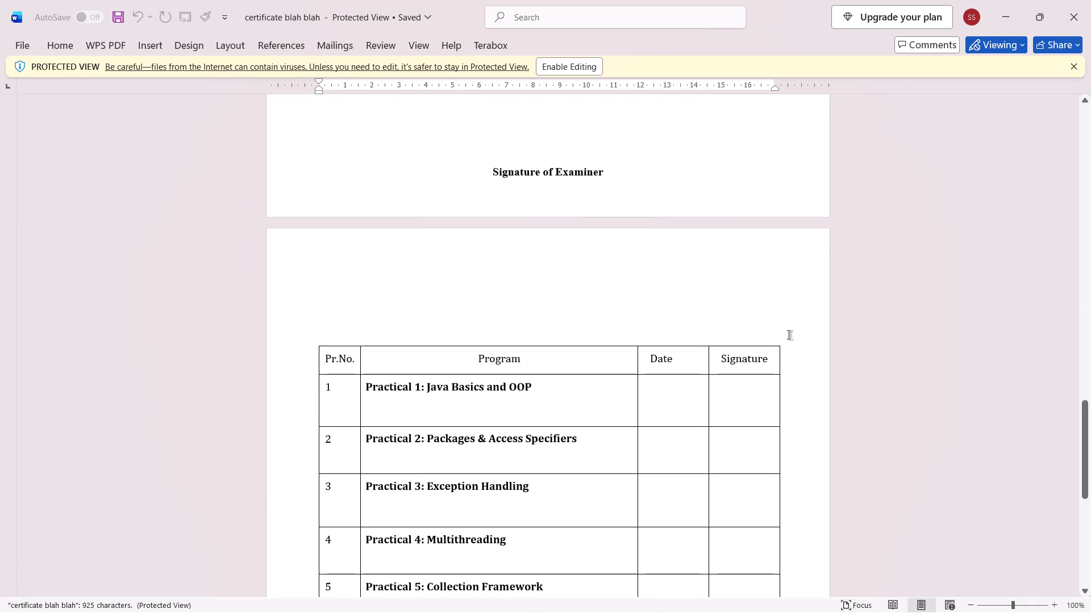
Enable editing of the "certificate blah blah" document and show its page thumbnails for navigation.
left_click(571, 73)
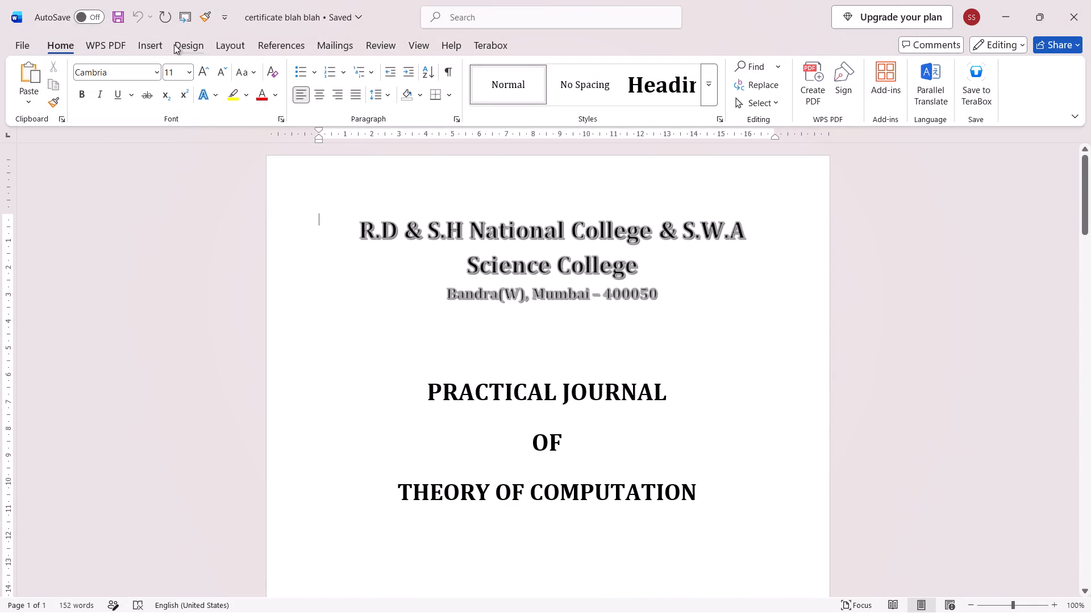
left_click(231, 41)
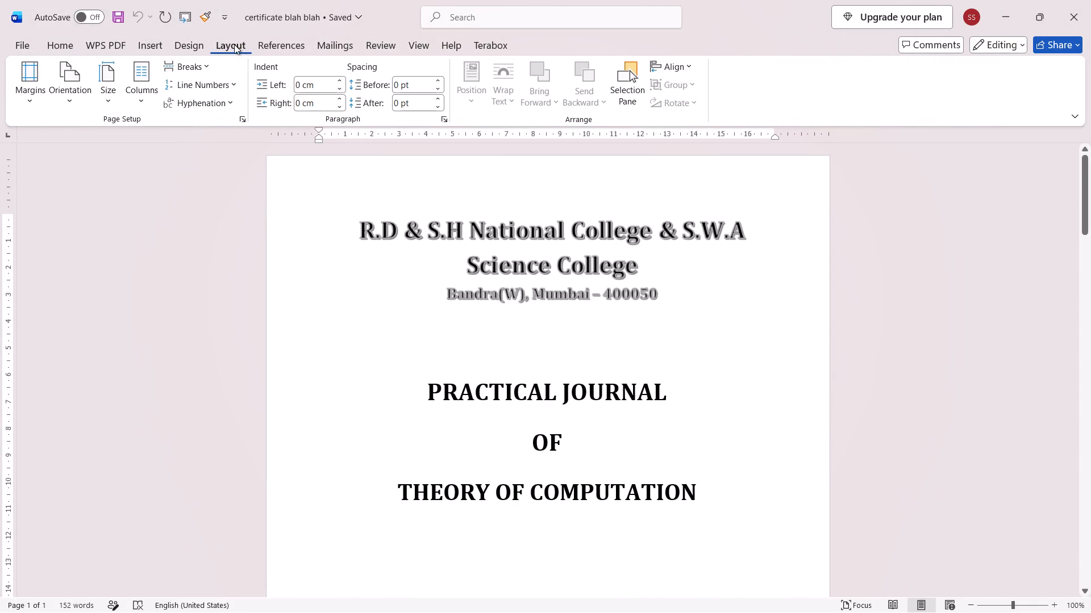
left_click(413, 46)
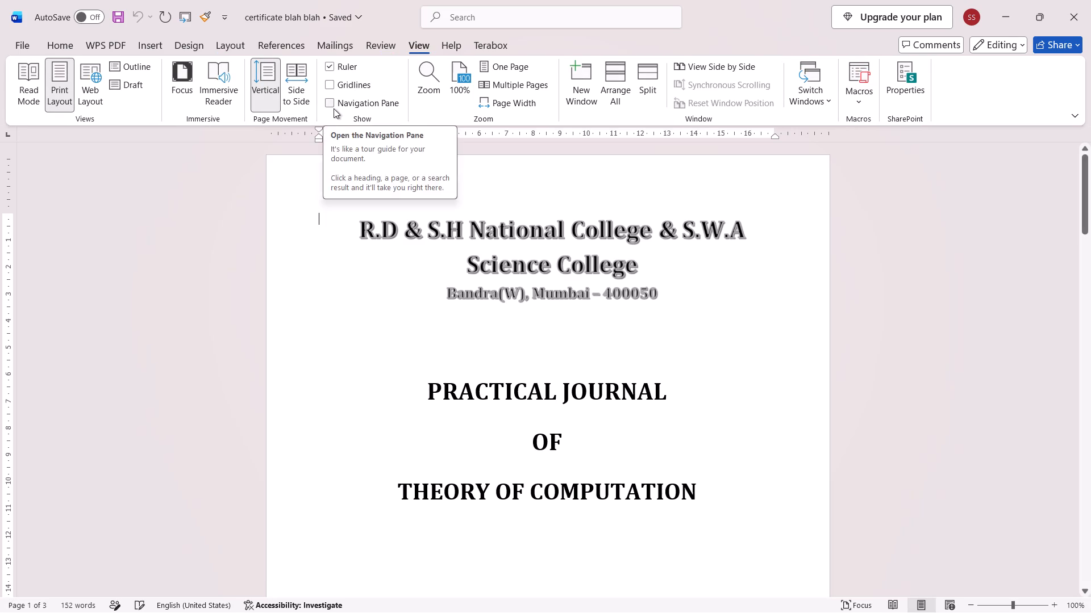
left_click(334, 108)
left_click(72, 195)
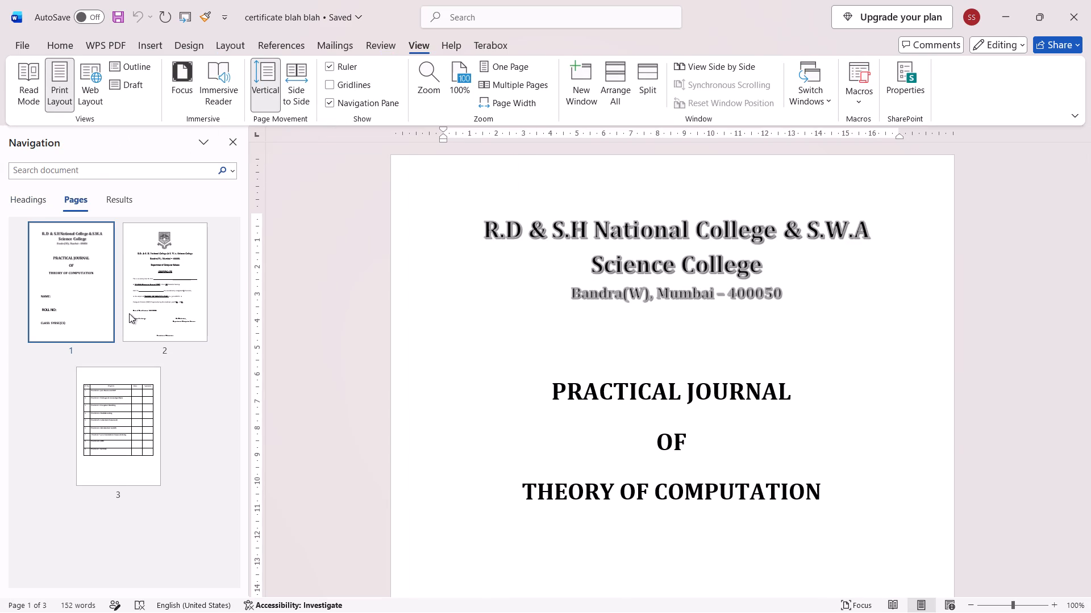
Delete empty lines from the start of the "Practical Journal of Theory of Computation" cover page.
key("Delete")
key("Delete")
key("Delete")
key("Delete")
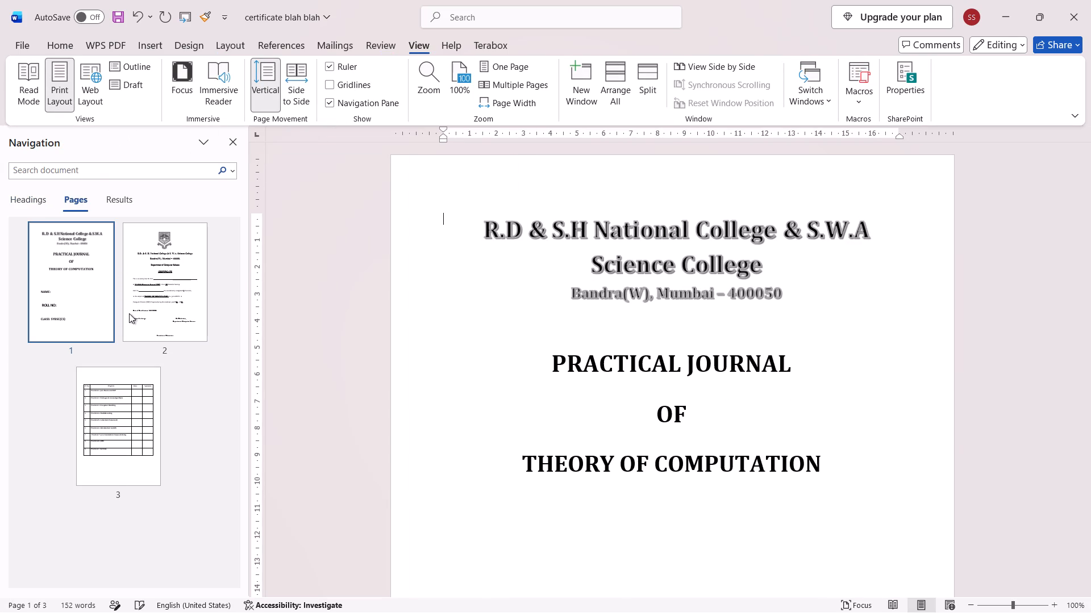
Go to page 2 and delete the whole certificate page, including the college logo, certificate text and signature lines.
left_click(161, 282)
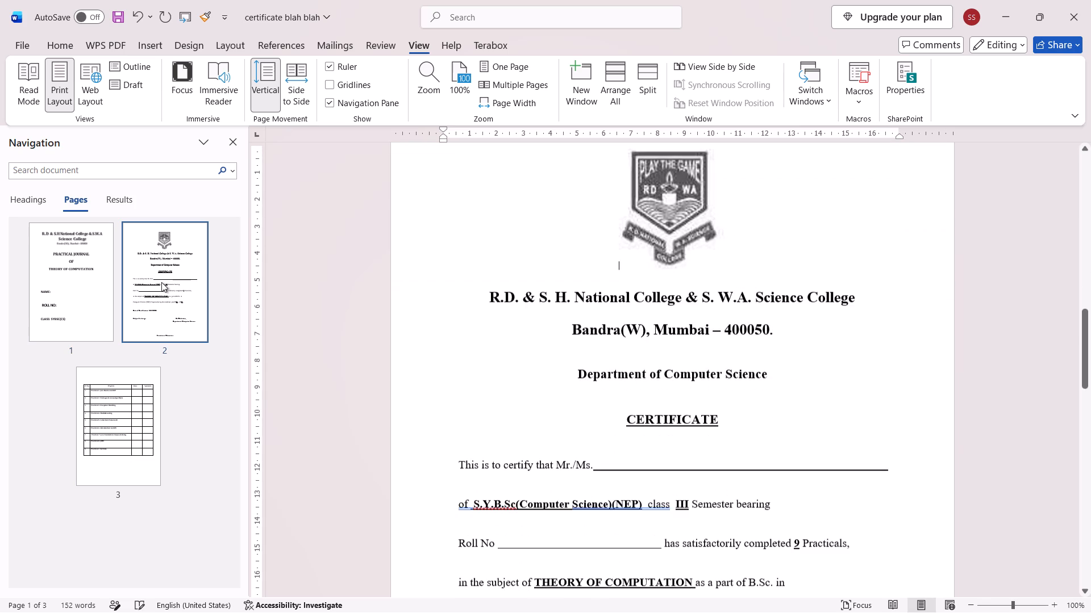
key("Delete")
key("Delete")
key("Delete")
key("Delete")
key("Delete")
key("Delete")
key("Delete")
key("Delete")
key("Delete")
key("Delete")
key("Delete")
key("Delete")
key("Delete")
key("Delete")
key("Delete")
key("Delete")
key("Delete")
key("Delete")
key("Delete")
key("Delete")
key("Delete")
key("Delete")
key("Delete")
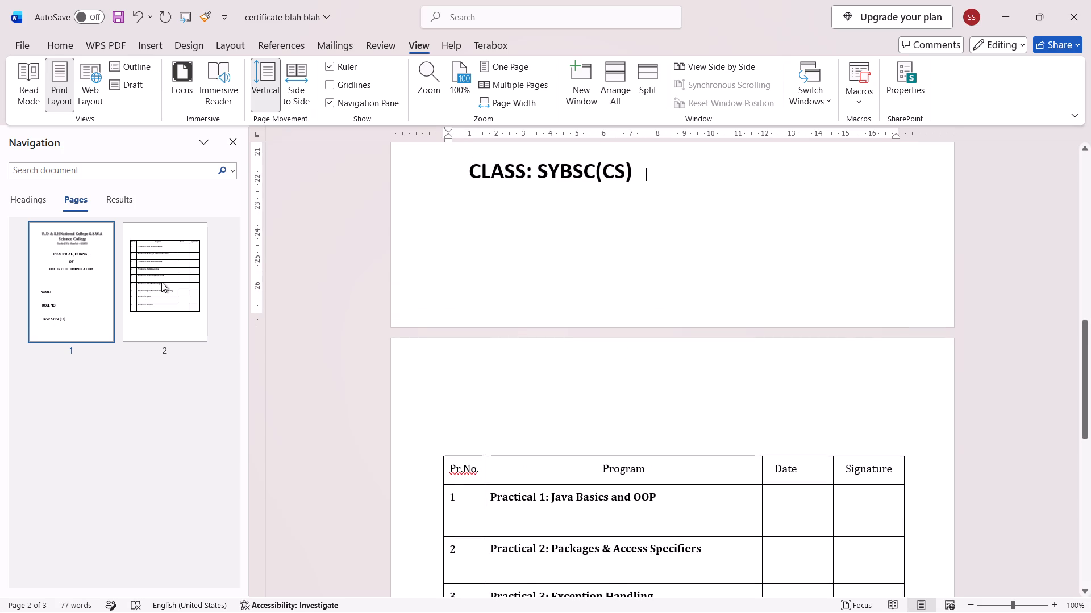
Delete the blank lines between the CLASS: SYBSC(CS) line and the practicals index table.
key("Delete")
key("Delete")
key("Delete")
key("Delete")
key("Delete")
key("Delete")
key("Delete")
key("Delete")
key("Delete")
key("Delete")
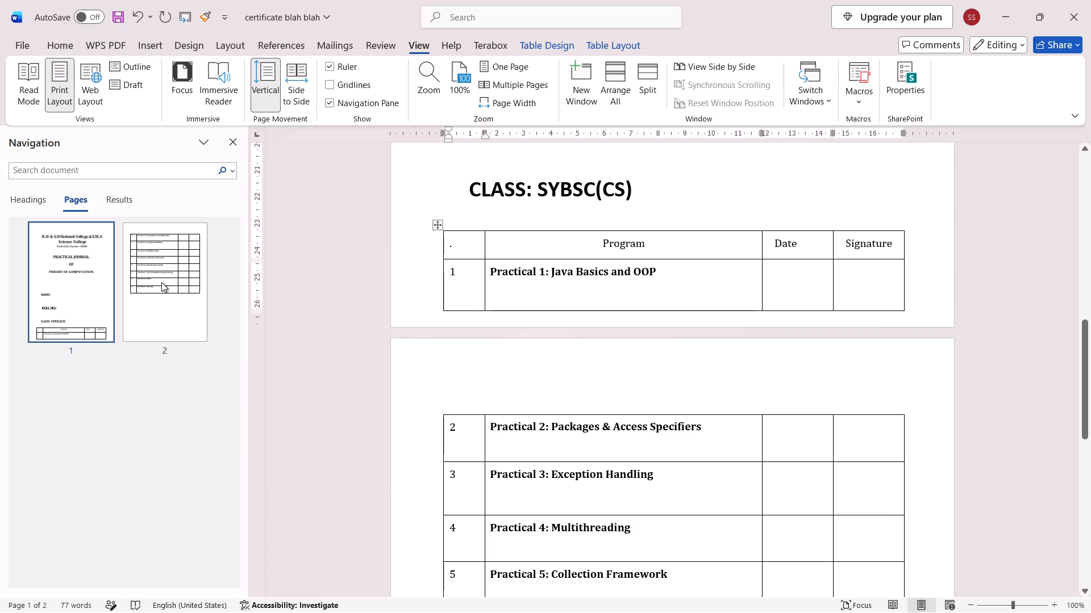
Undo the excess deletions that cut into the Pr.No. heading and the spacing above the practicals table.
key("ctrl+z")
key("ctrl+z")
key("ctrl+z")
key("ctrl+z")
key("ctrl+z")
key("ctrl+z")
key("ctrl+z")
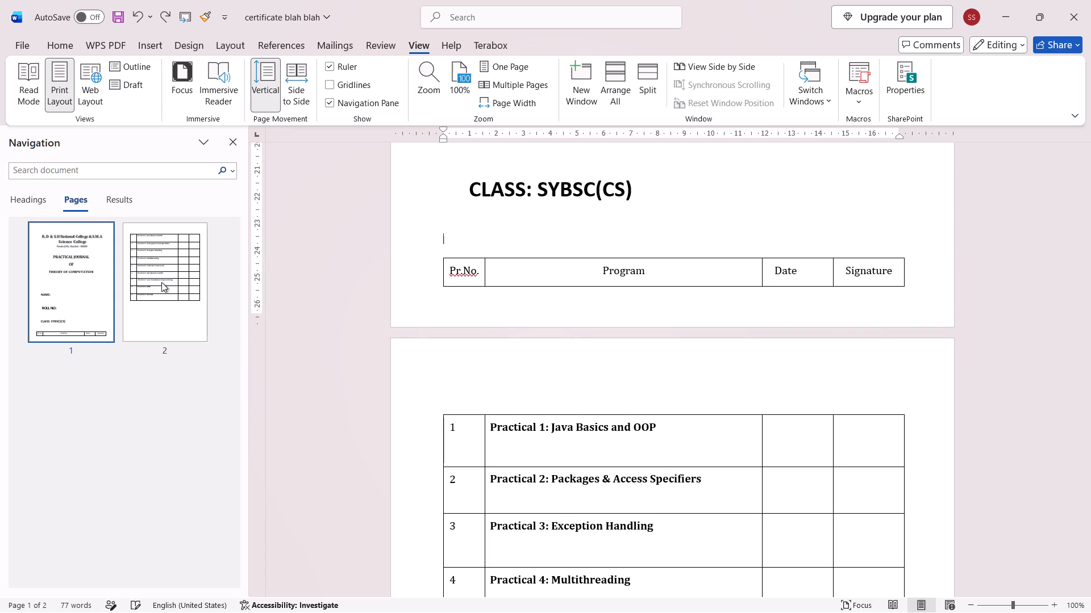
Go to page 1 and delete the "PRACTICAL JOURNAL OF THEORY OF COMPUTATION" title along with its surrounding blank lines.
left_click_drag(32, 297, 91, 304)
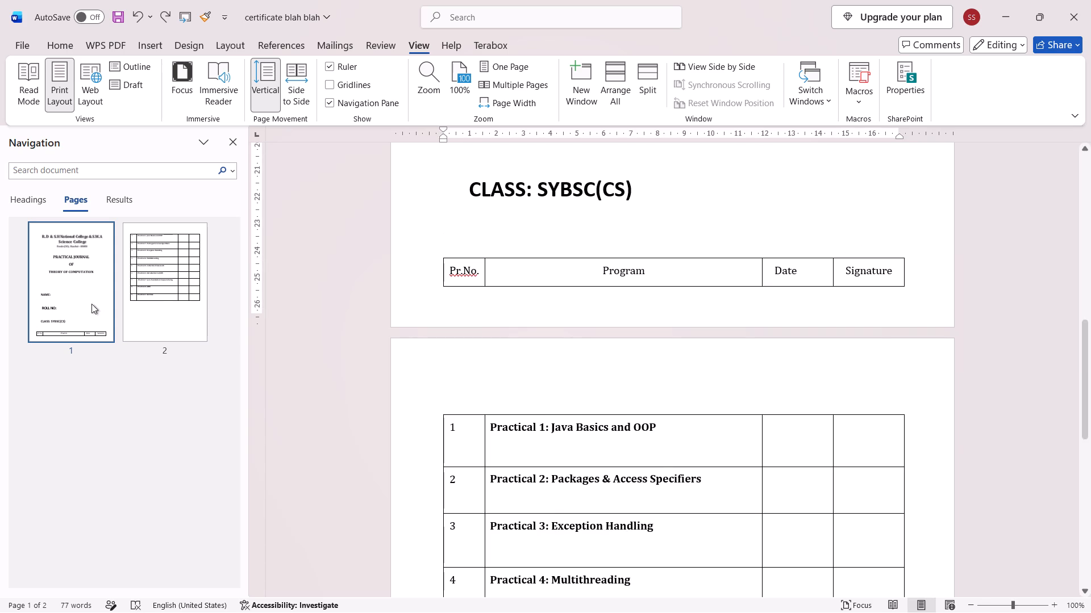
left_click_drag(91, 304, 170, 292)
left_click(170, 292)
left_click(66, 284)
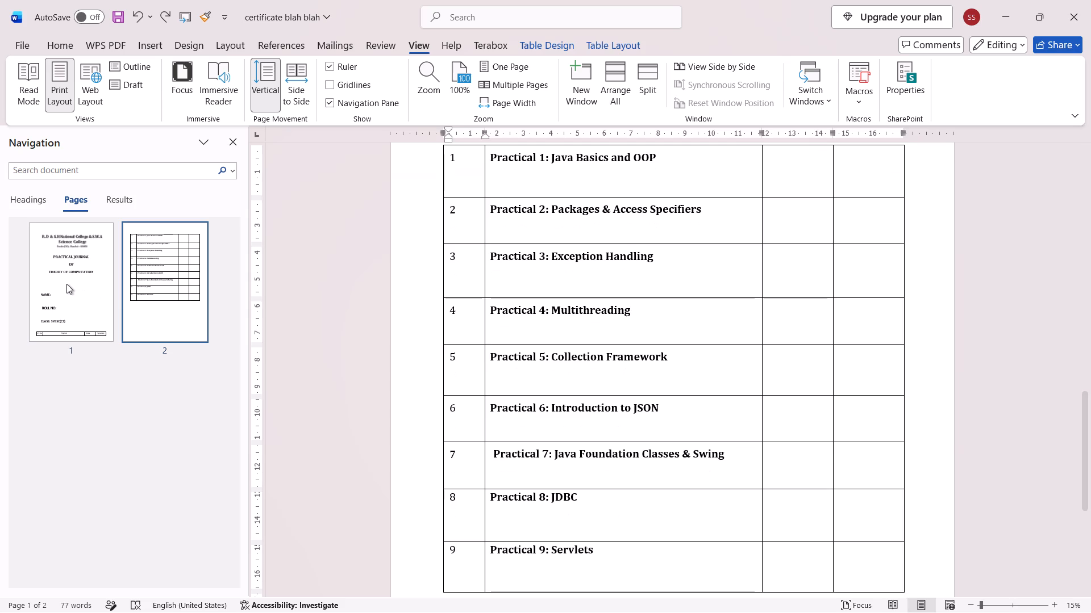
key("Delete")
key("Delete")
key("Delete")
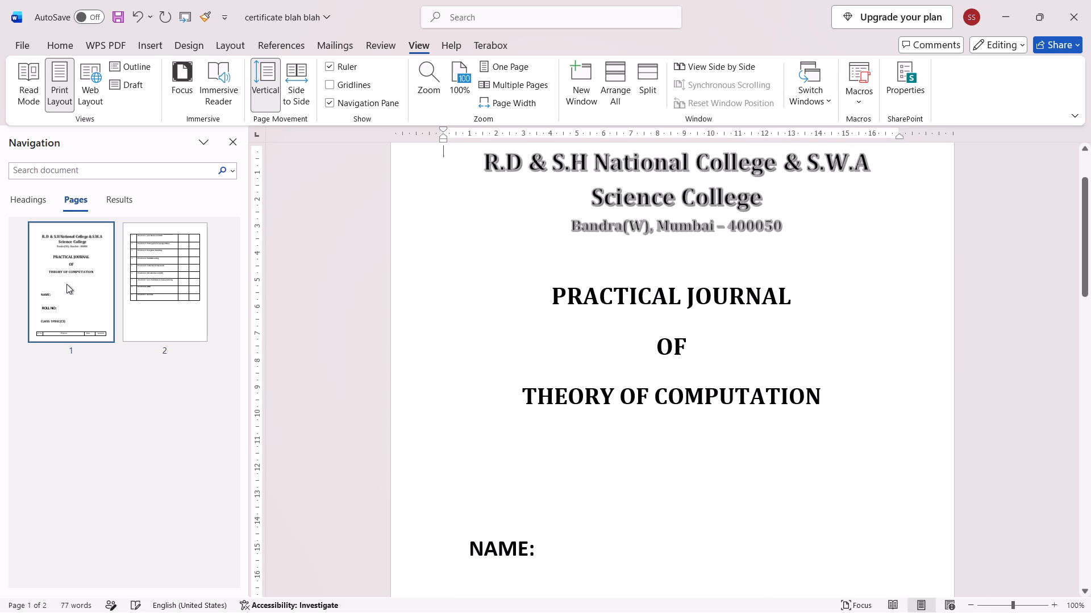
key("Delete")
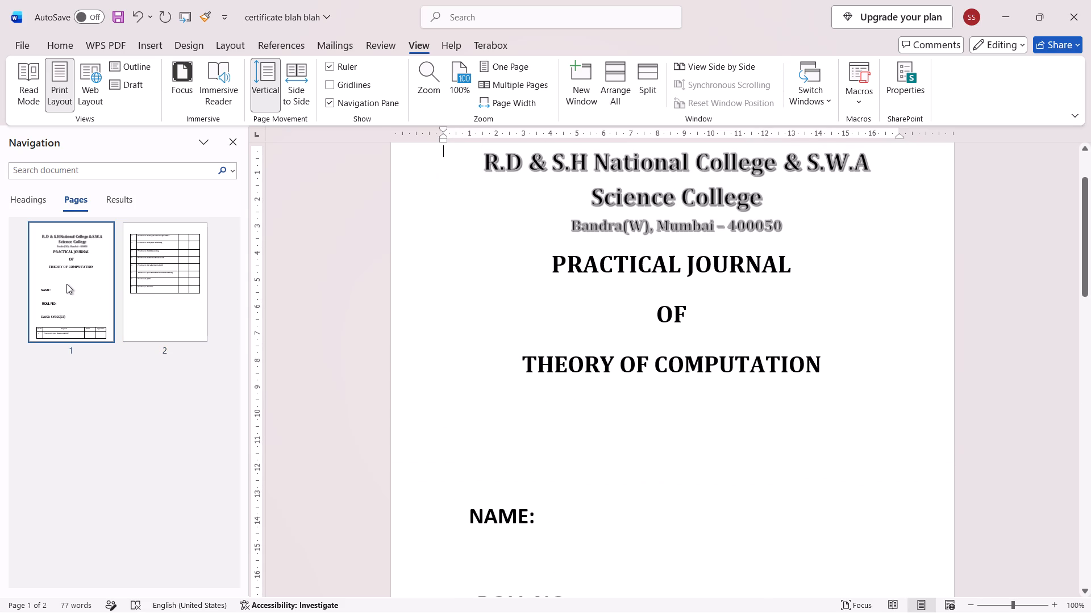
key("Delete")
key("Delete")
key("Delete")
key("Delete")
key("Delete")
key("Delete")
key("Delete")
key("Delete")
key("Delete")
key("Delete")
key("Delete")
key("Delete")
key("Delete")
key("Delete")
key("Delete")
key("Delete")
key("Delete")
key("Delete")
key("Delete")
key("Delete")
key("Delete")
key("Delete")
key("Delete")
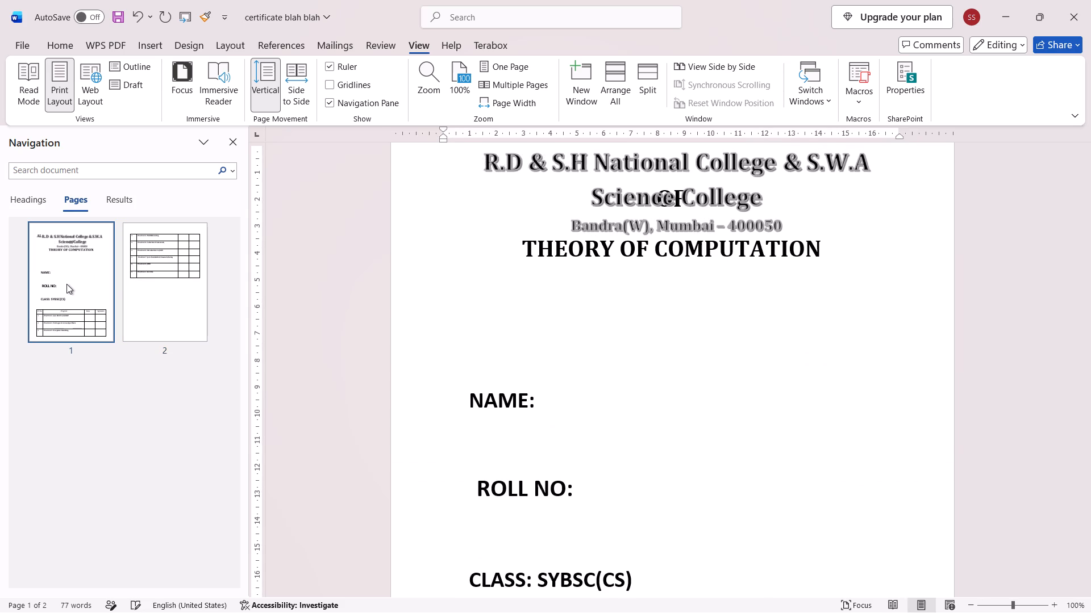
key("Delete")
key("Delete")
key("Delete")
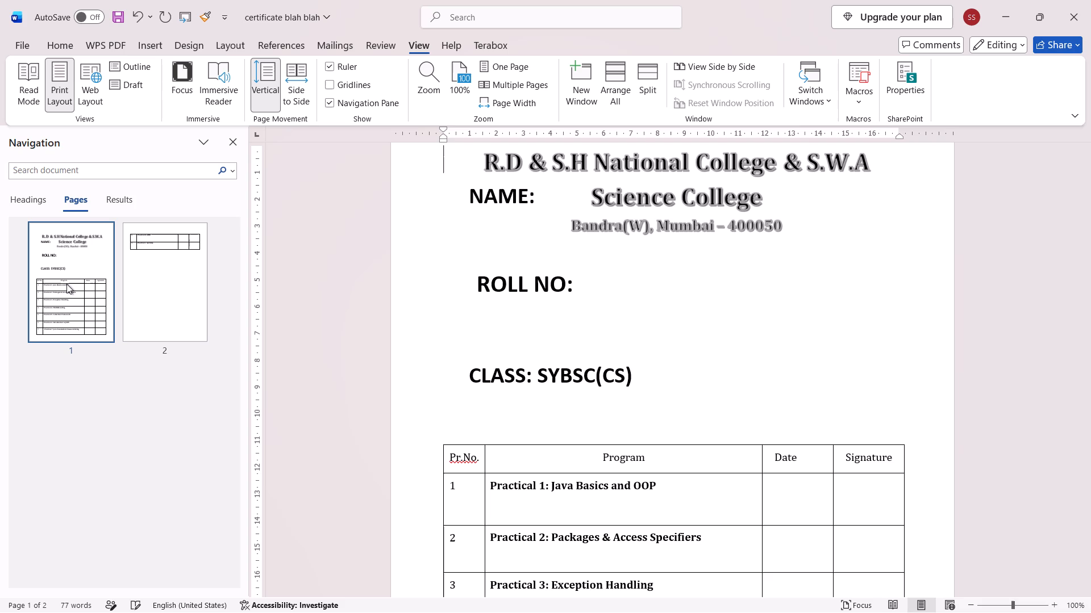
Delete the NAME, ROLL NO and CLASS: SYBSC(CS) lines and the spacing between them above the practicals table.
key("Delete")
key("Delete")
key("Delete")
key("Delete")
key("Delete")
key("Delete")
key("Delete")
key("Delete")
key("Delete")
key("Delete")
key("Delete")
key("Delete")
key("Delete")
key("Delete")
key("Delete")
key("Delete")
key("Delete")
key("Delete")
key("Delete")
key("Delete")
key("Delete")
key("Delete")
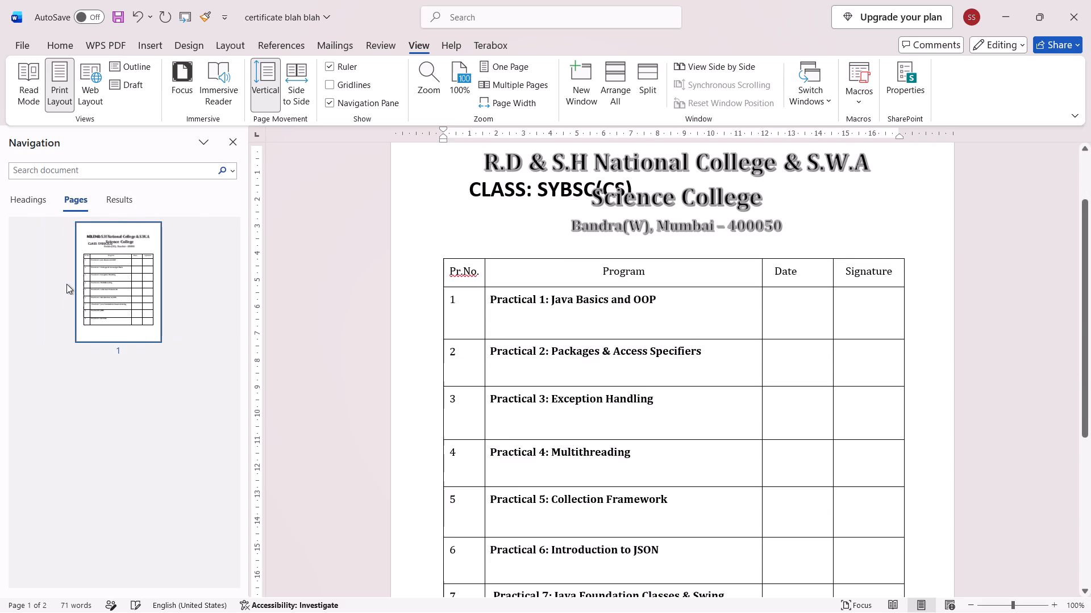
key("Delete")
key("Delete")
key("Delete")
key("Delete")
key("Delete")
key("Delete")
key("Delete")
key("Delete")
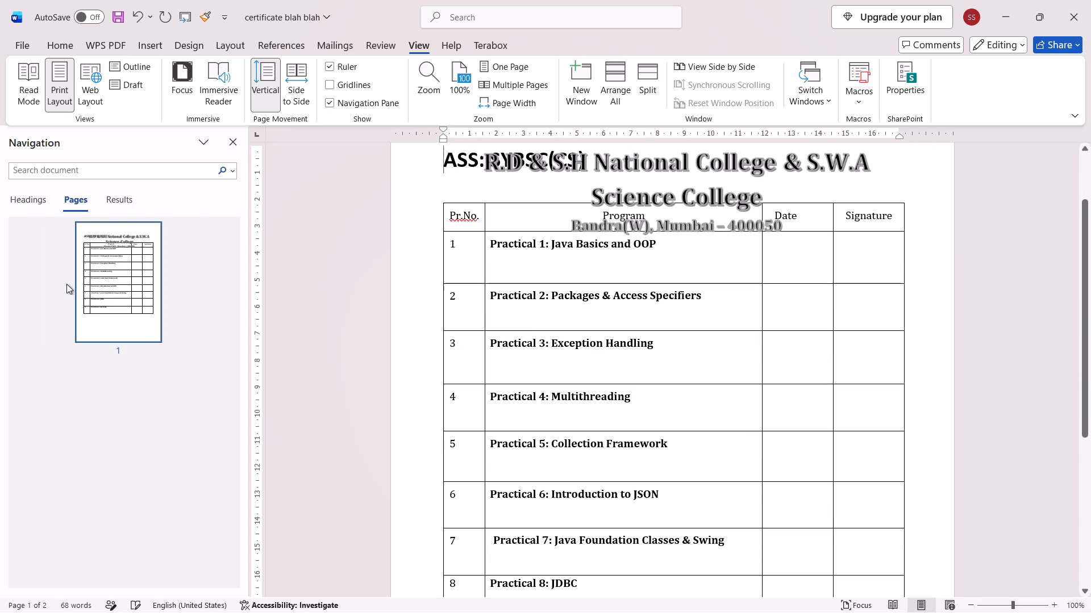
key("Delete")
key("Delete")
key("Delete")
key("Delete")
key("Delete")
key("Delete")
key("Delete")
key("Delete")
key("Delete")
key("Delete")
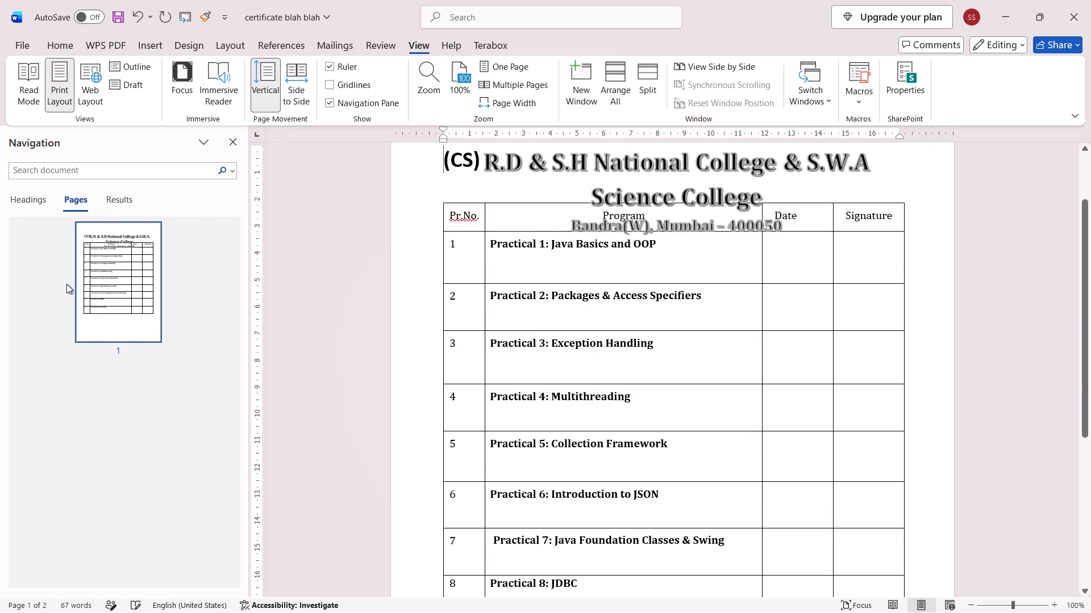
key("Delete")
key("Delete")
key("Delete")
key("Delete")
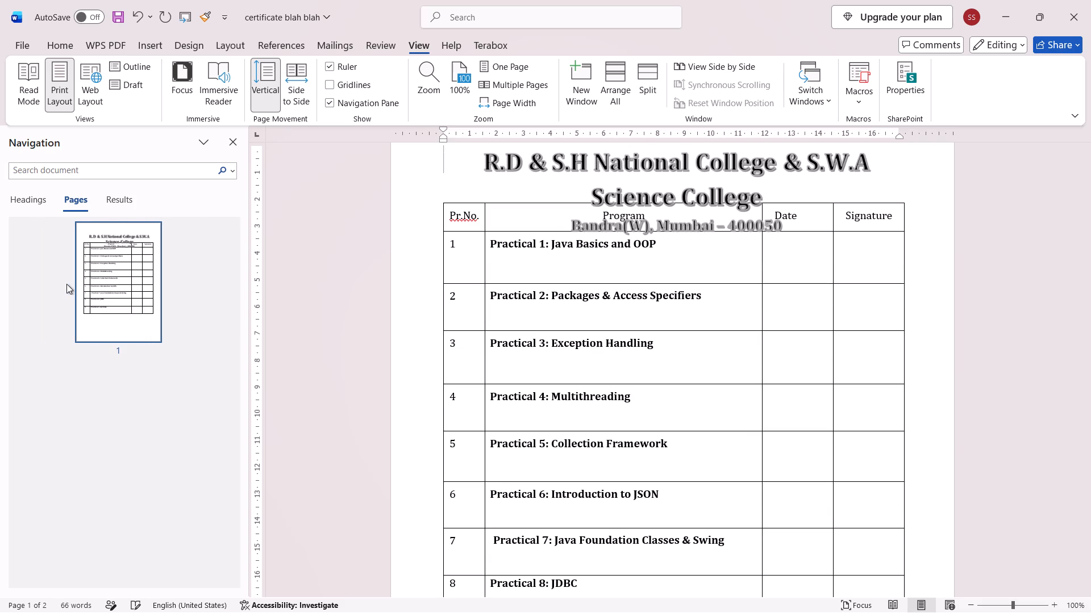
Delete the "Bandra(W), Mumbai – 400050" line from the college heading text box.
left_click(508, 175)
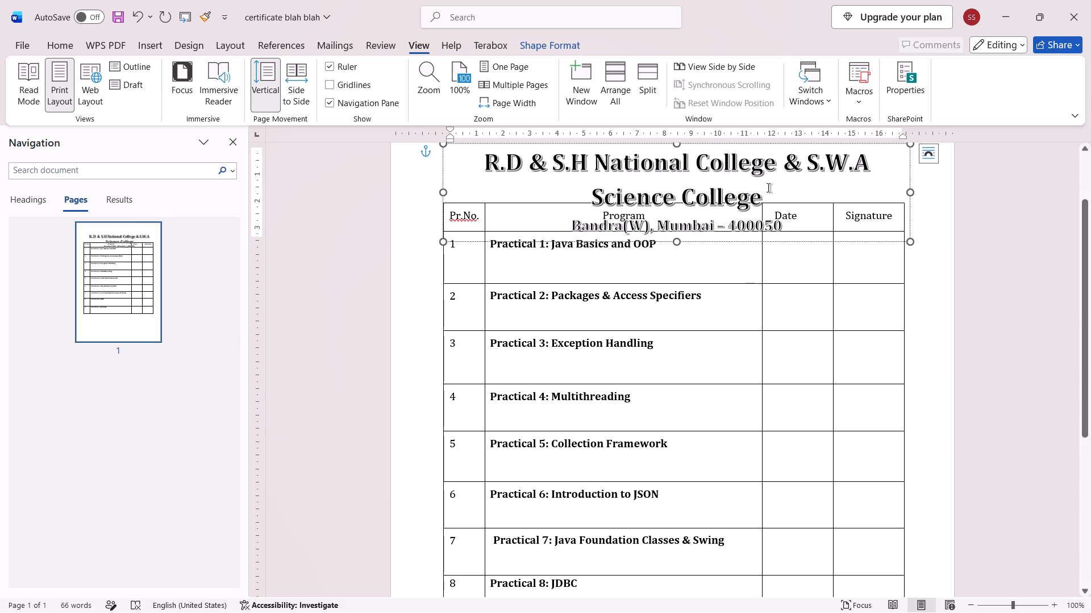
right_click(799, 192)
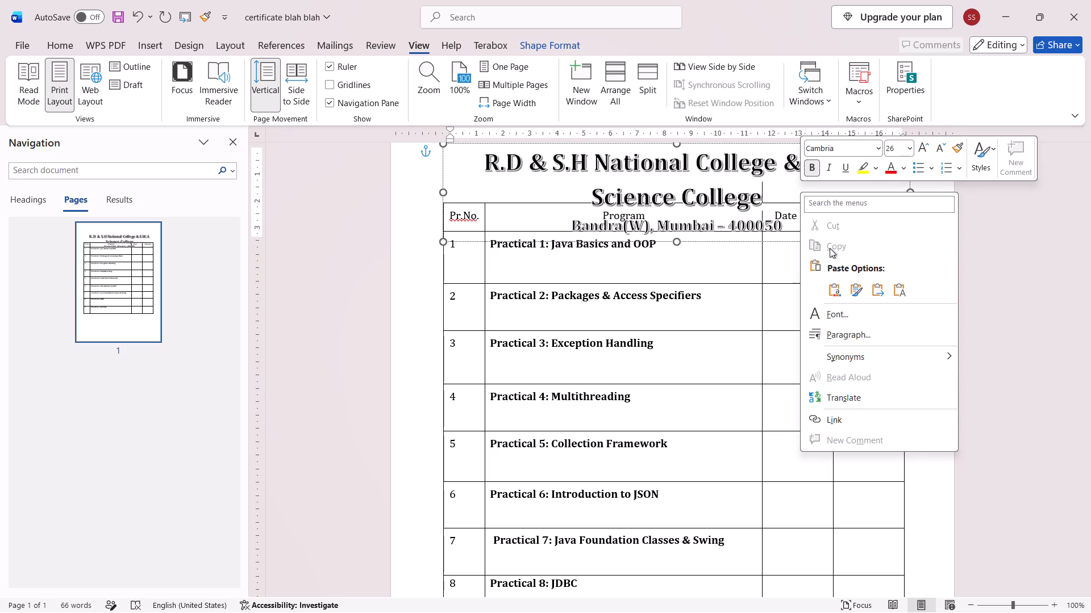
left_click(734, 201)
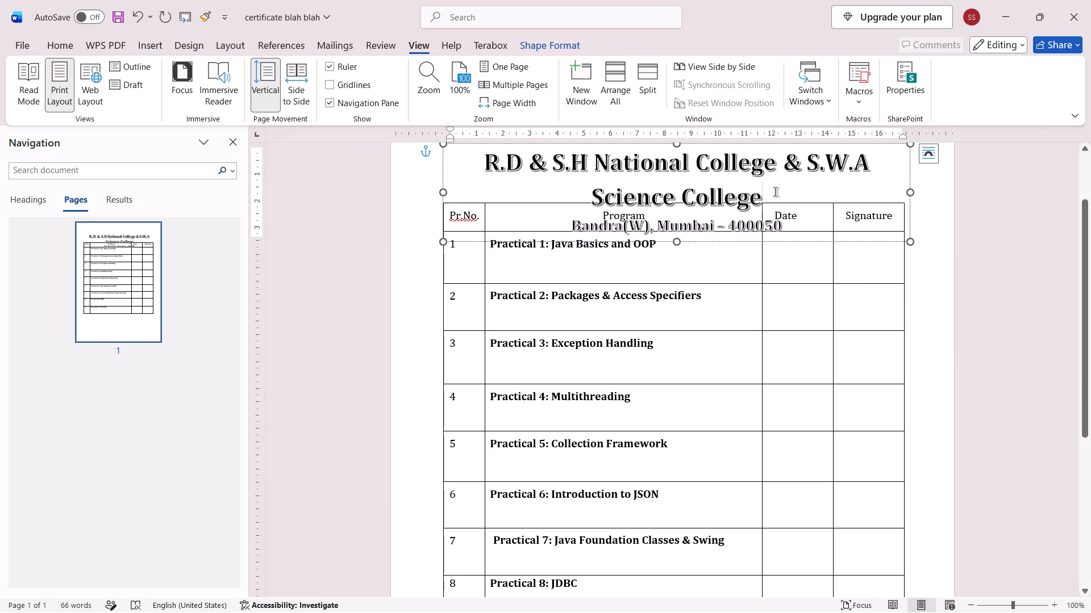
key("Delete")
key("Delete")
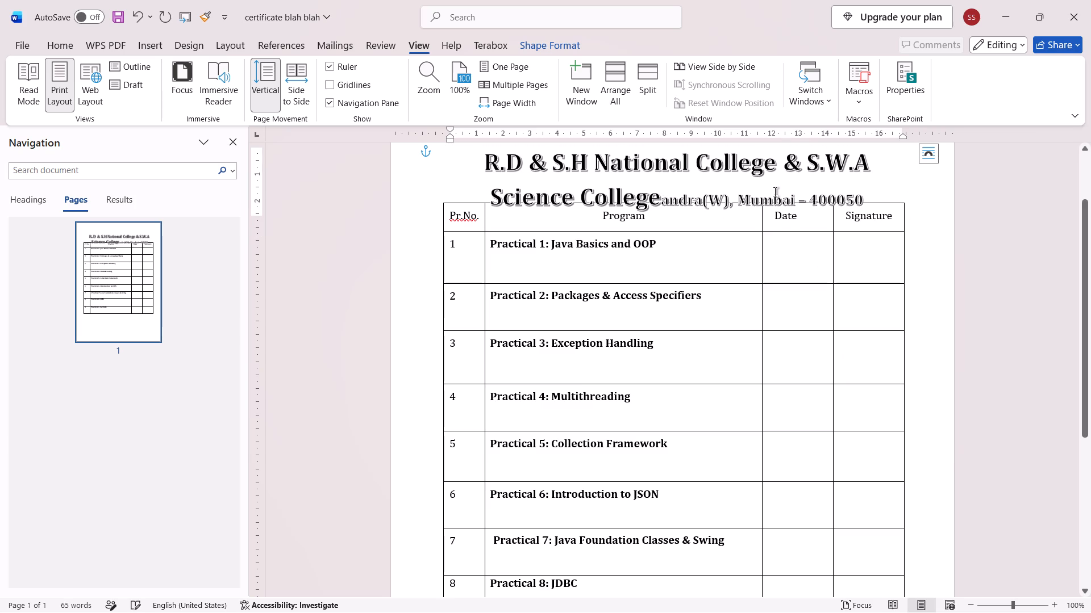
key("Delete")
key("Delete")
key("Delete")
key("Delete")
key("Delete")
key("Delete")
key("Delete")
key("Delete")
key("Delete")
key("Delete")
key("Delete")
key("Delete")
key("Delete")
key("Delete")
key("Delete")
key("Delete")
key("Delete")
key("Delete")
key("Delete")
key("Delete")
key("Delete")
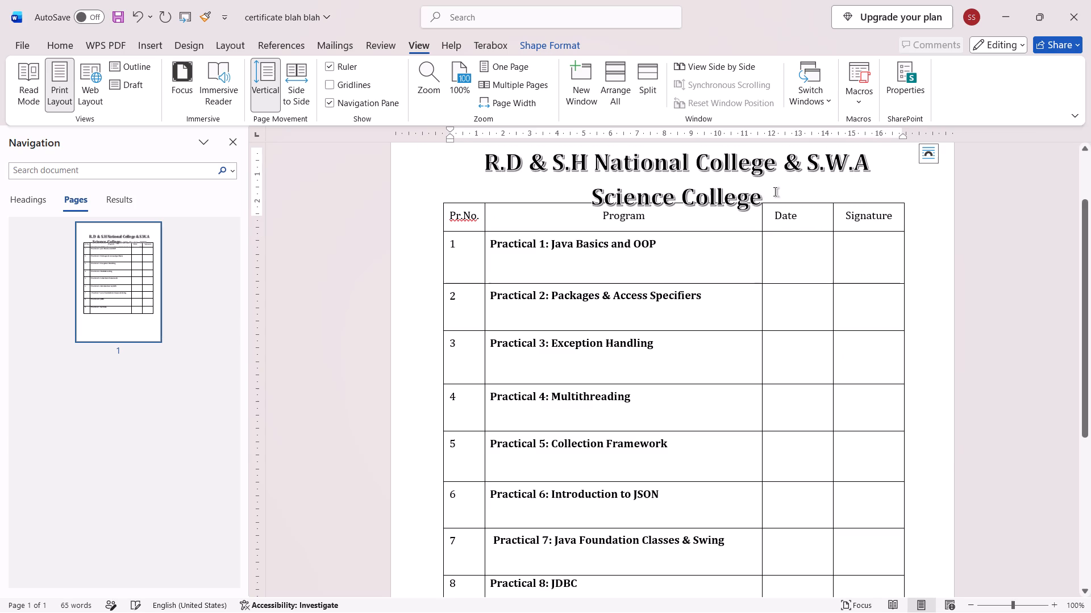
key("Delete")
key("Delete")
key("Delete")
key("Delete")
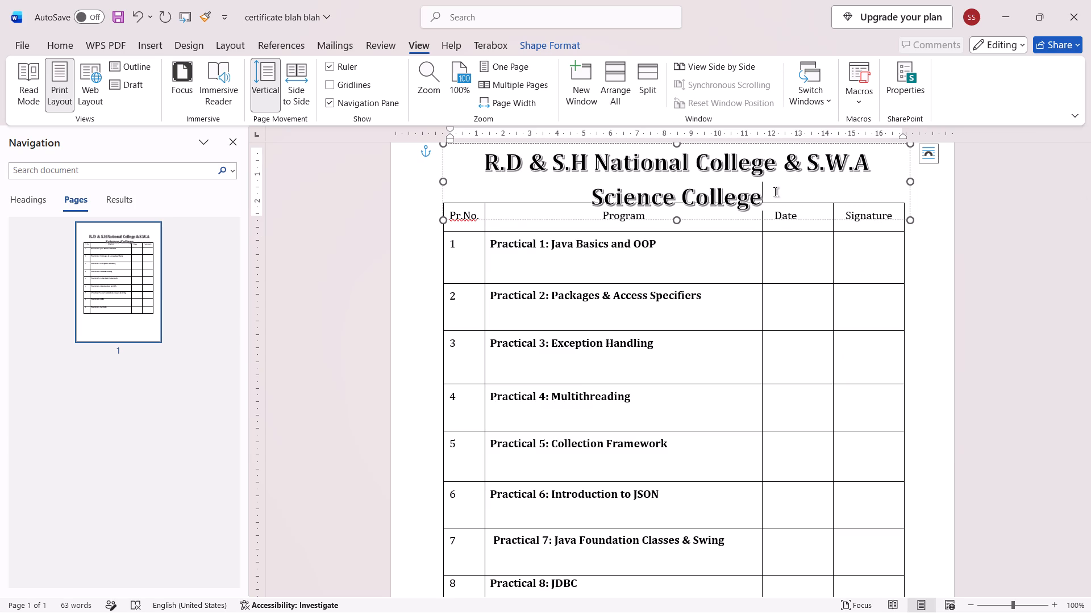
Remove the whole "R.D & S.H National College & S.W.A Science College" heading text box.
left_click_drag(815, 169, 897, 178)
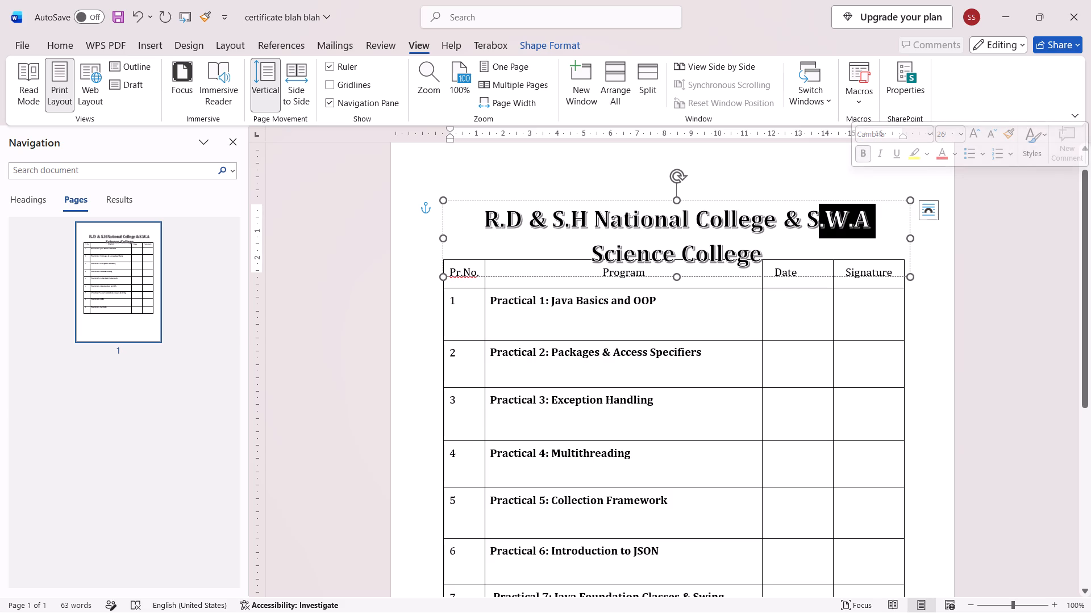
left_click_drag(896, 200, 888, 207)
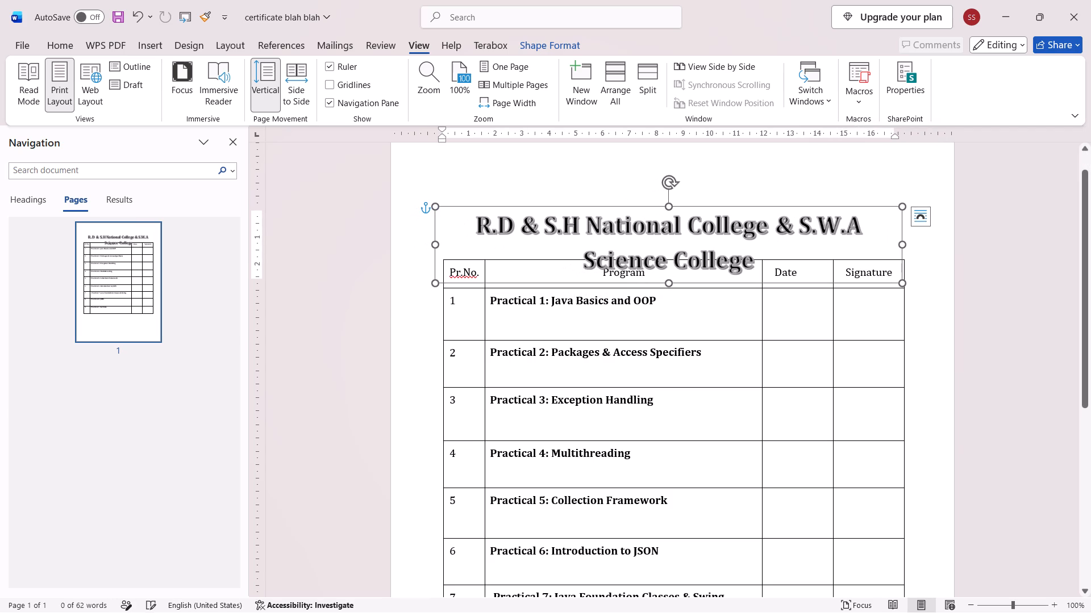
right_click(889, 224)
left_click(921, 249)
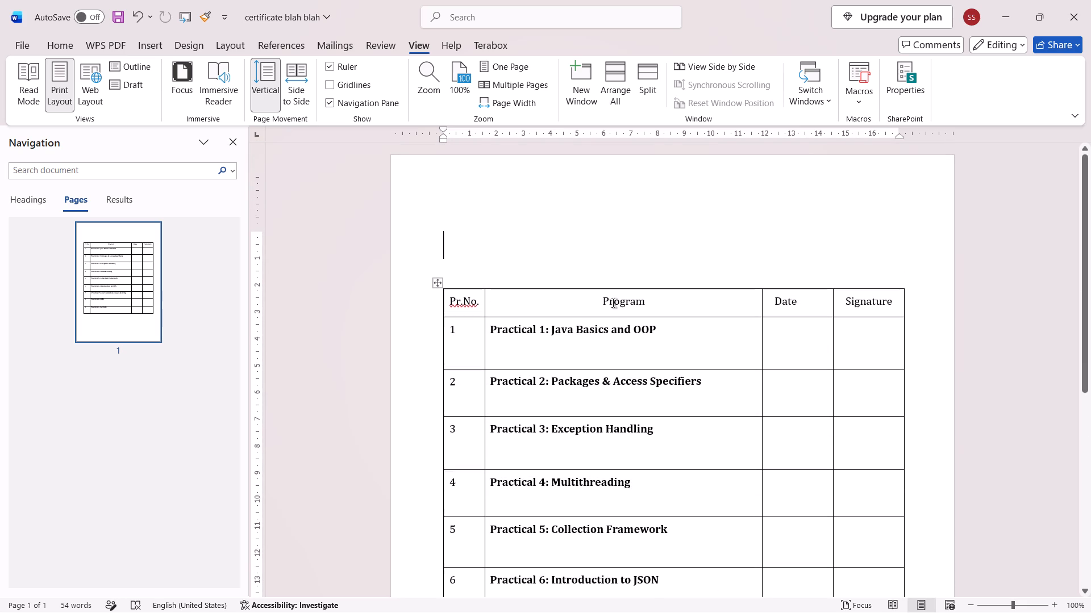
Move the practicals index table up by about 3 cm, closer to the top edge of the page.
left_click(647, 293)
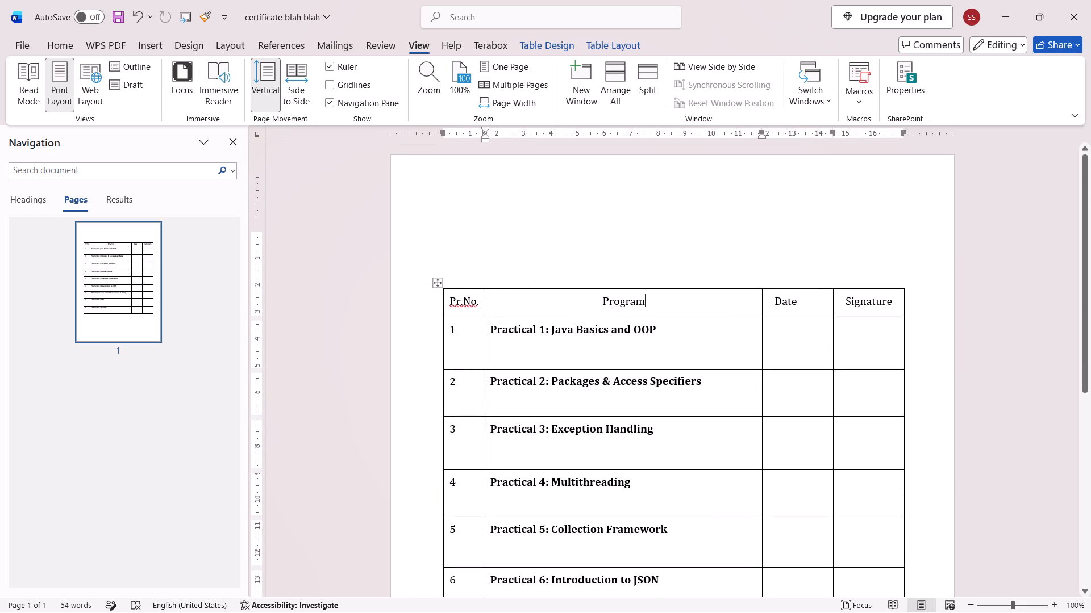
left_click_drag(437, 283, 435, 242)
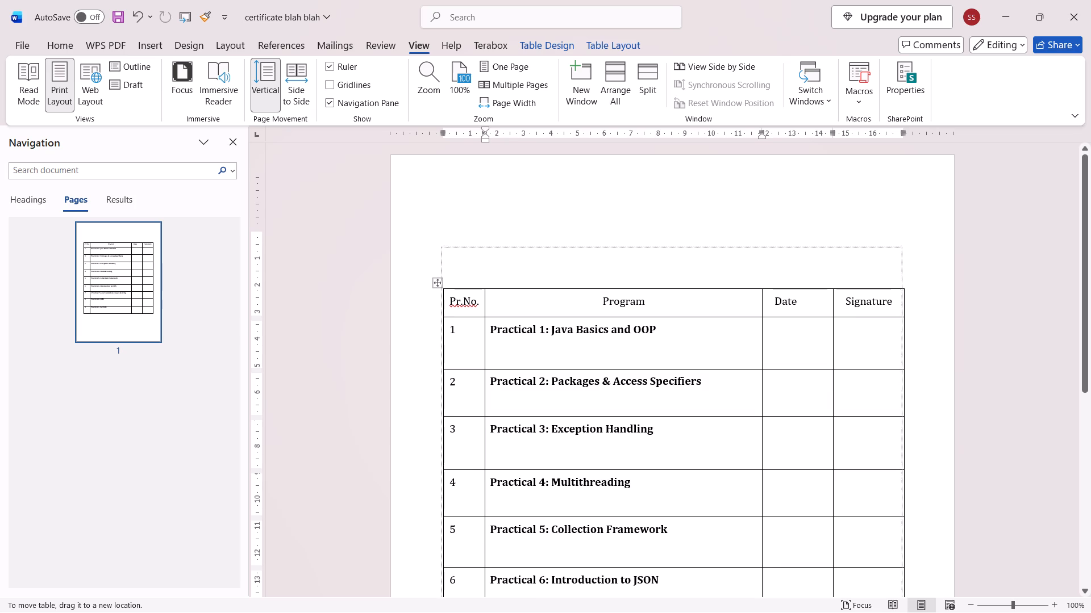
left_click_drag(435, 242, 427, 205)
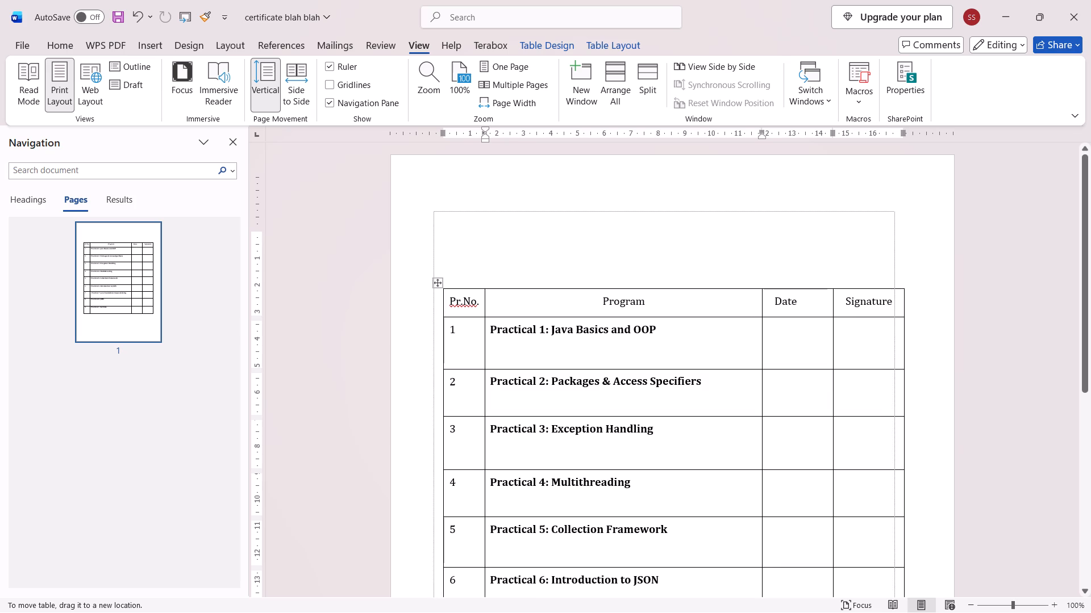
left_click_drag(427, 205, 428, 207)
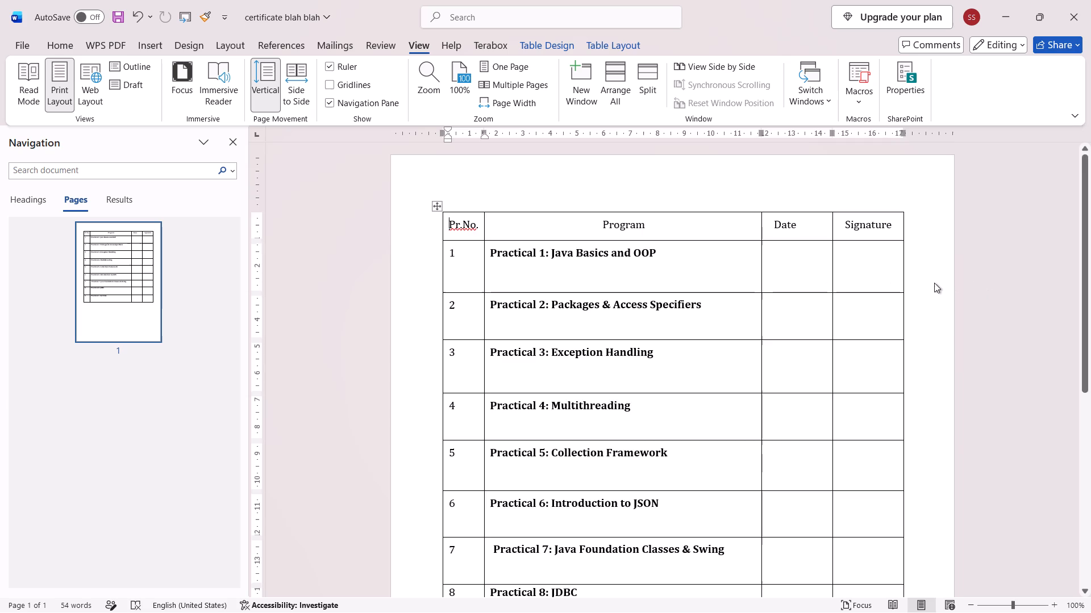
Check the practicals table down to Practical 9: Servlets and save the "certificate blah blah" document.
scroll(934, 283, "down", 2)
scroll(934, 283, "up", 1)
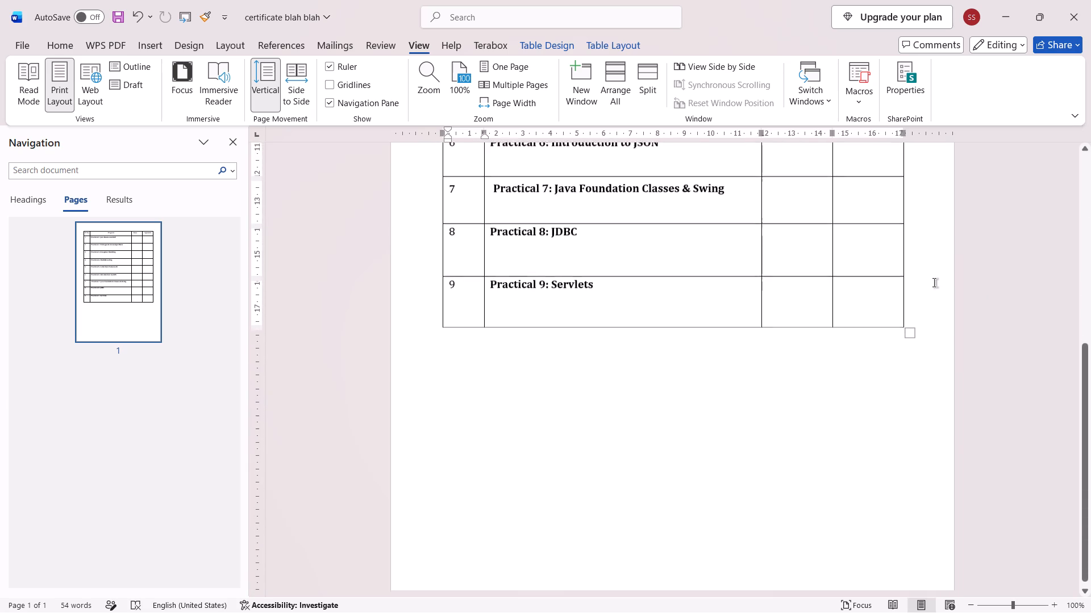
scroll(934, 283, "up", 1)
key("ctrl+s")
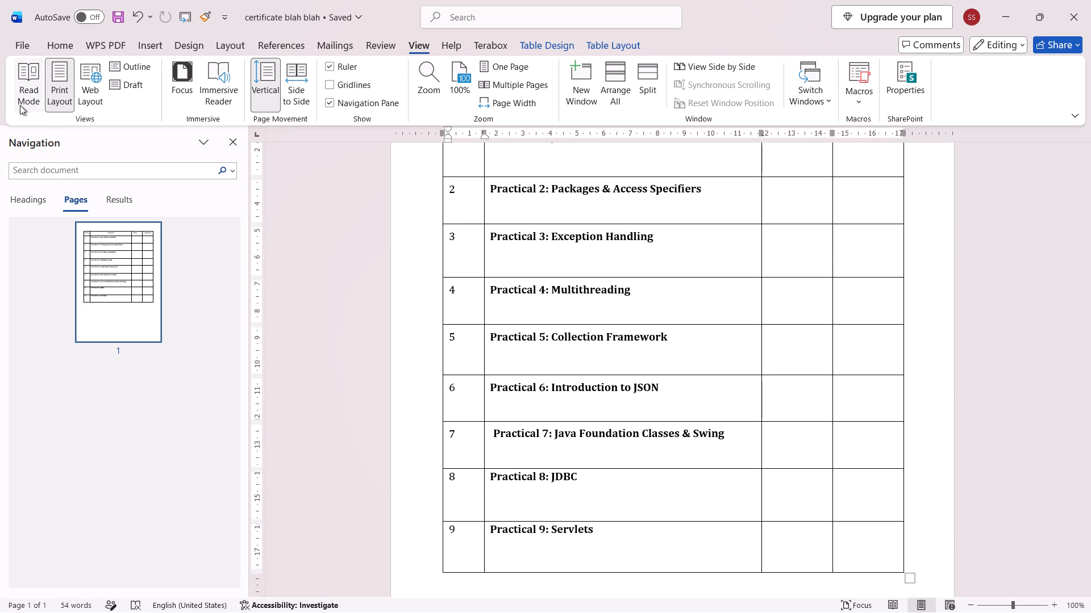
Save a copy of the certificate document as a Word document named "index" in the College > DAA & OOPs folder.
left_click(24, 52)
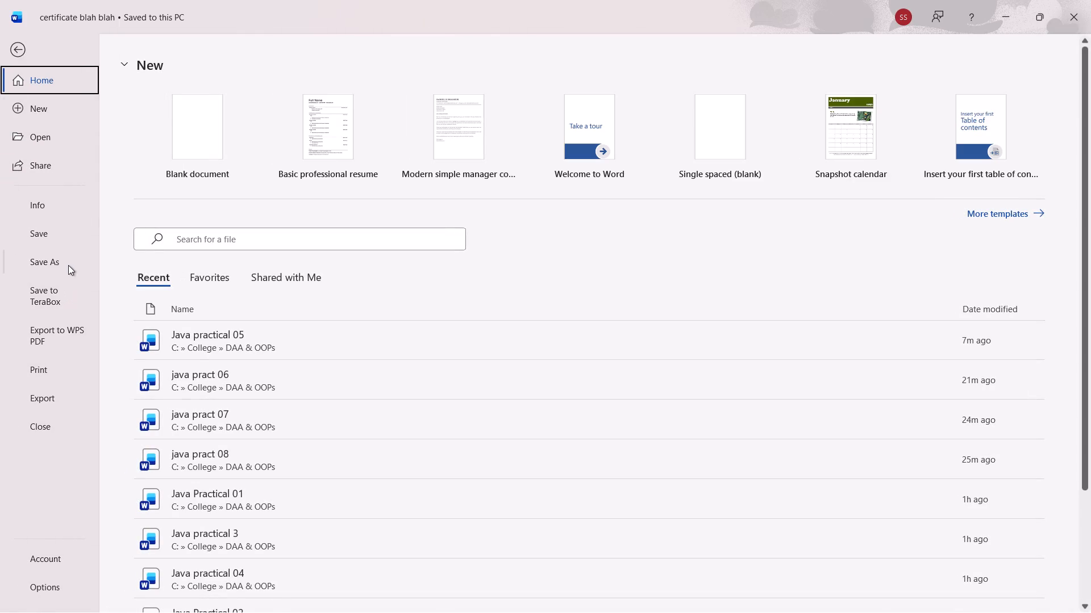
left_click(66, 264)
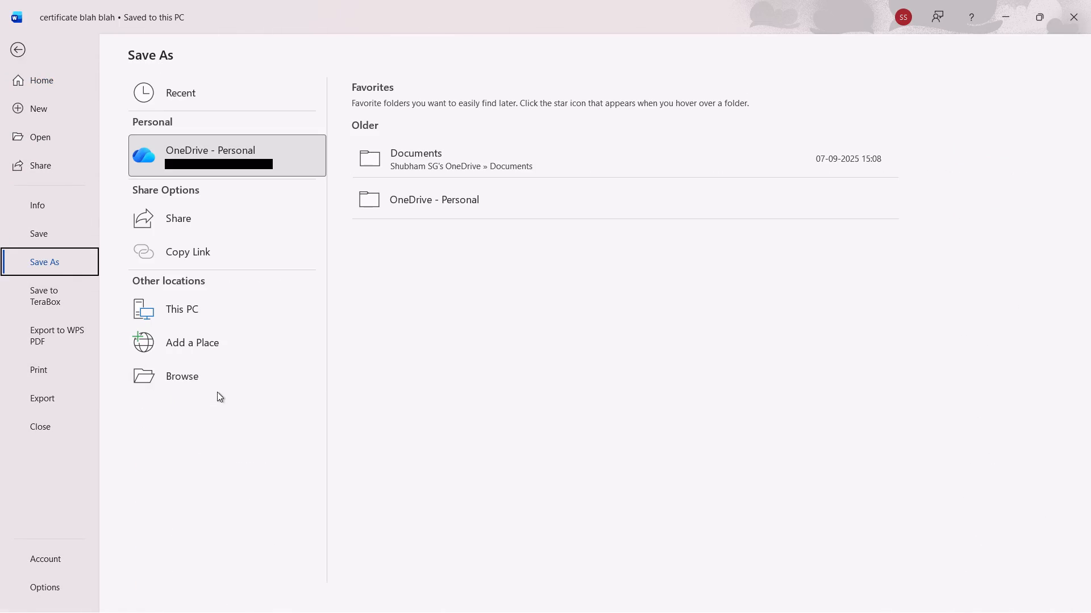
left_click(240, 390)
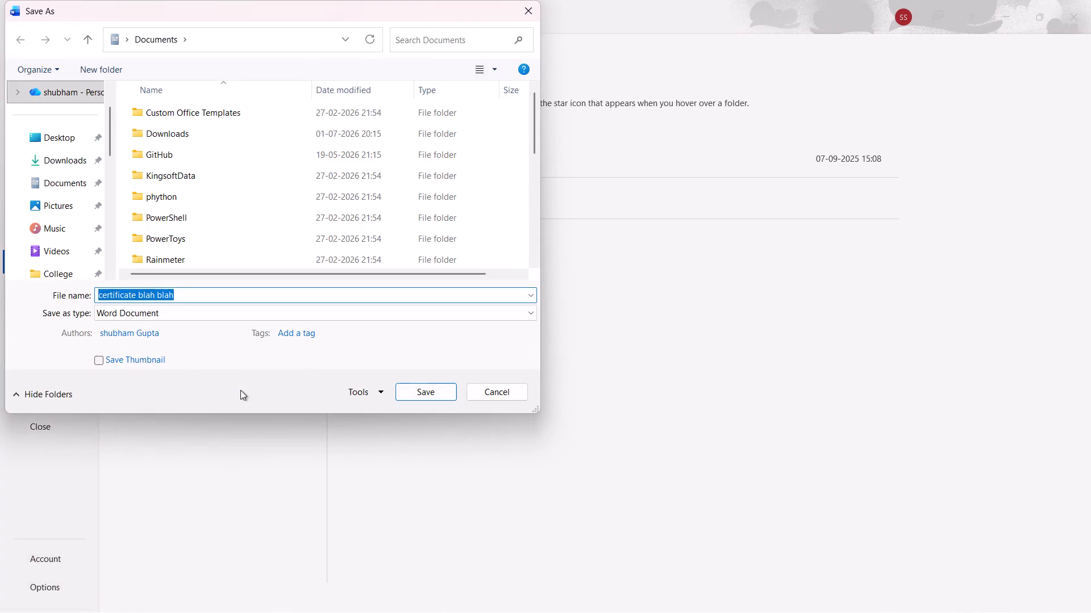
scroll(73, 205, "down", 1)
left_click(65, 205)
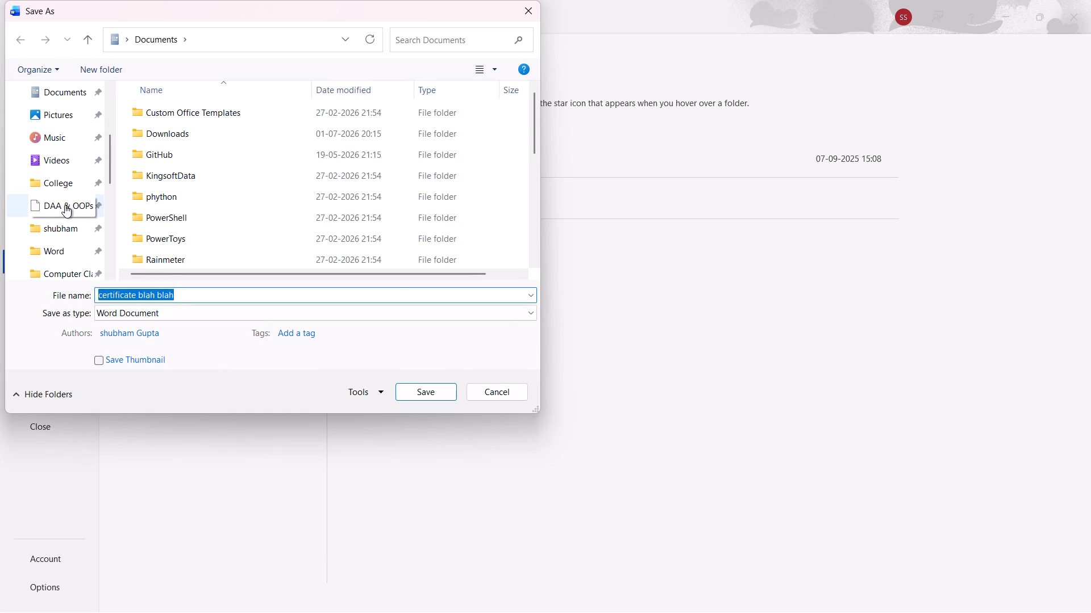
left_click(250, 297)
left_click(250, 297)
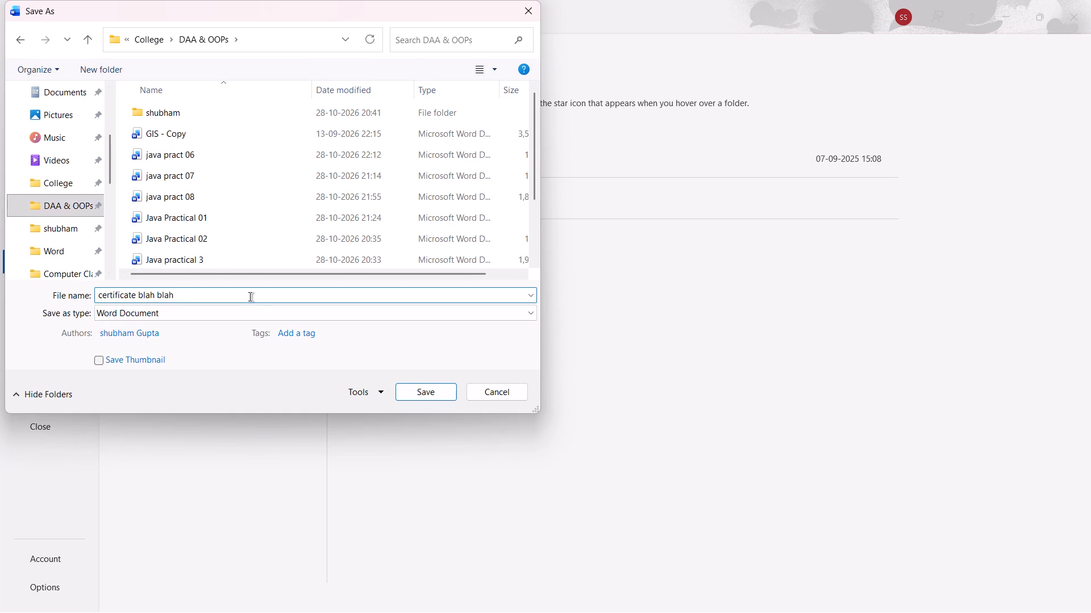
key("BackSpace")
key("BackSpace")
key("BackSpace")
key("BackSpace")
key("BackSpace")
key("BackSpace")
key("BackSpace")
key("BackSpace")
key("BackSpace")
key("BackSpace")
key("BackSpace")
key("BackSpace")
key("BackSpace")
key("BackSpace")
key("BackSpace")
key("BackSpace")
key("BackSpace")
key("BackSpace")
key("BackSpace")
key("BackSpace")
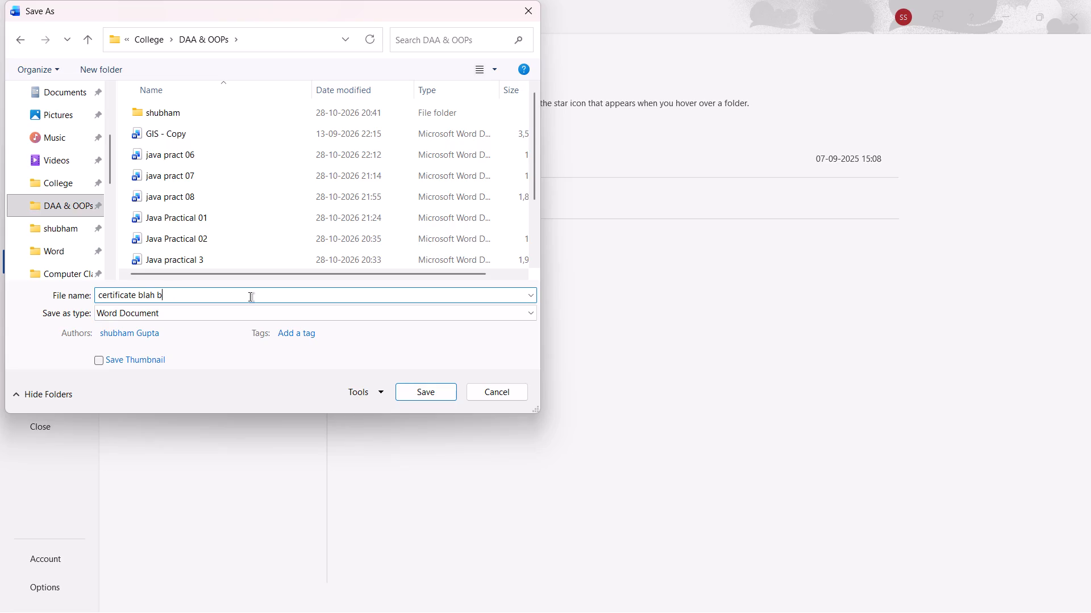
type("in")
type("dex")
left_click(421, 387)
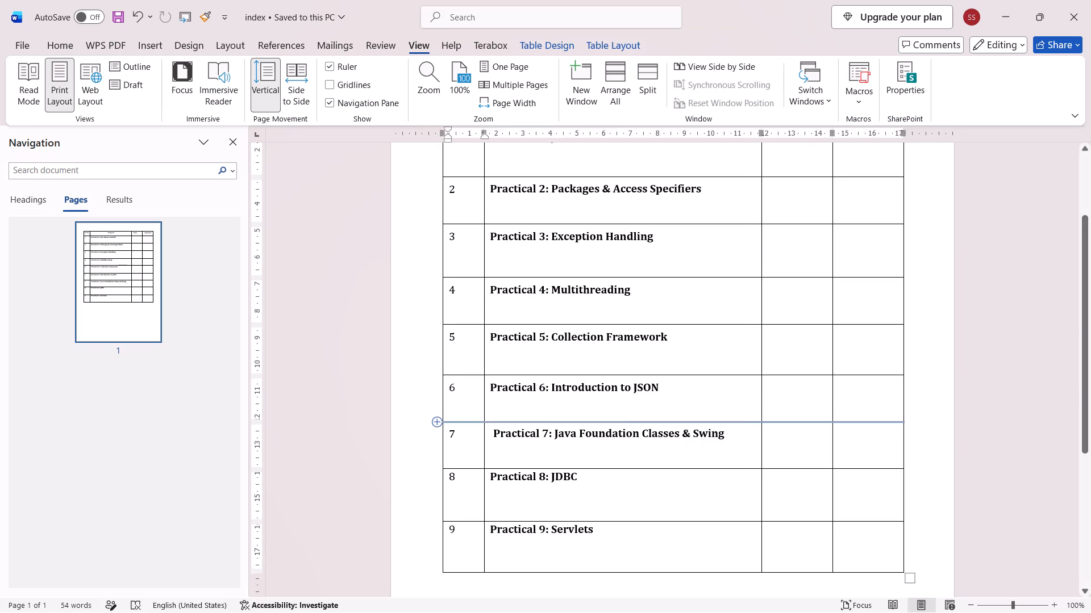
Look over the practicals table in the index document and close that document.
scroll(641, 354, "up", 5)
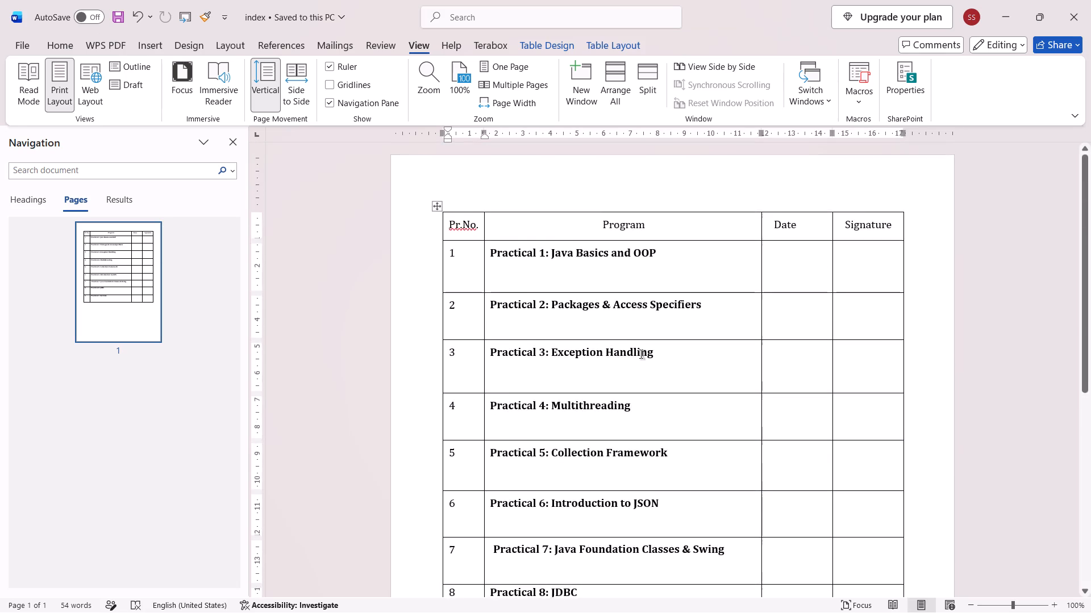
scroll(641, 354, "up", 2)
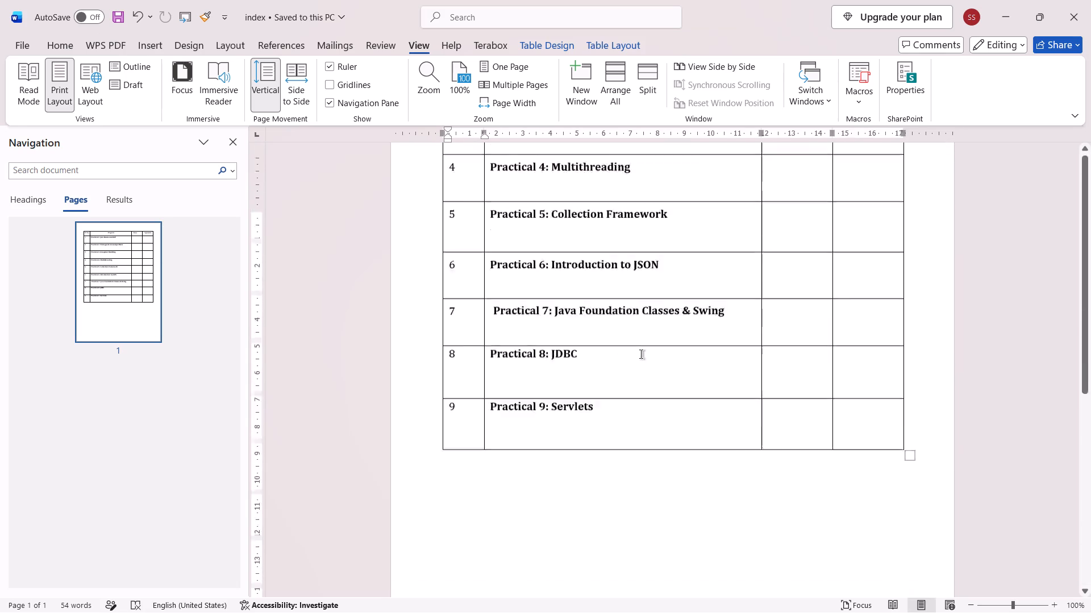
scroll(641, 354, "up", 4)
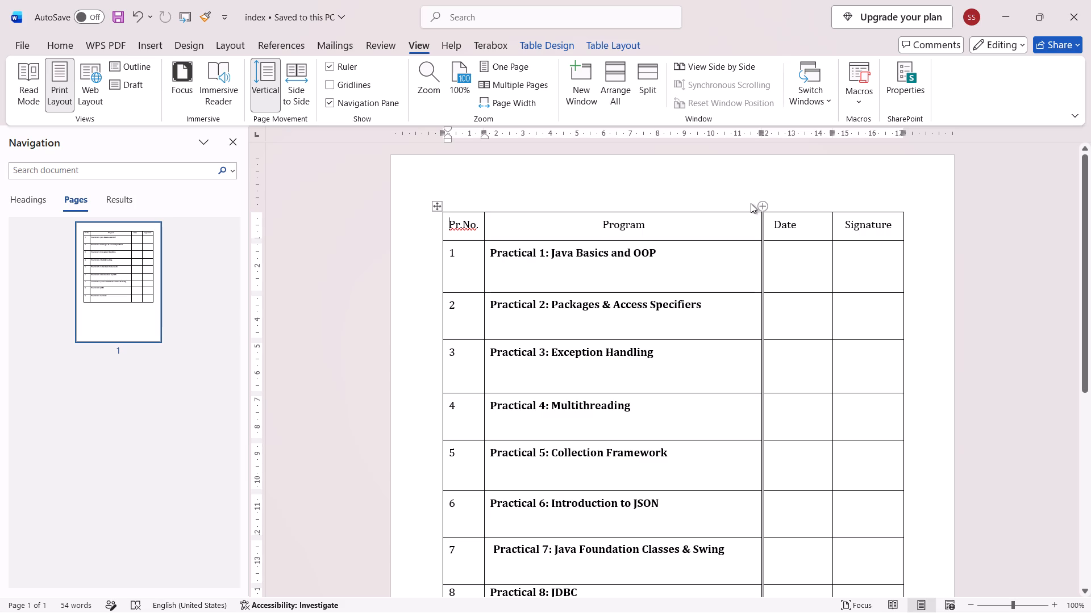
left_click(751, 203)
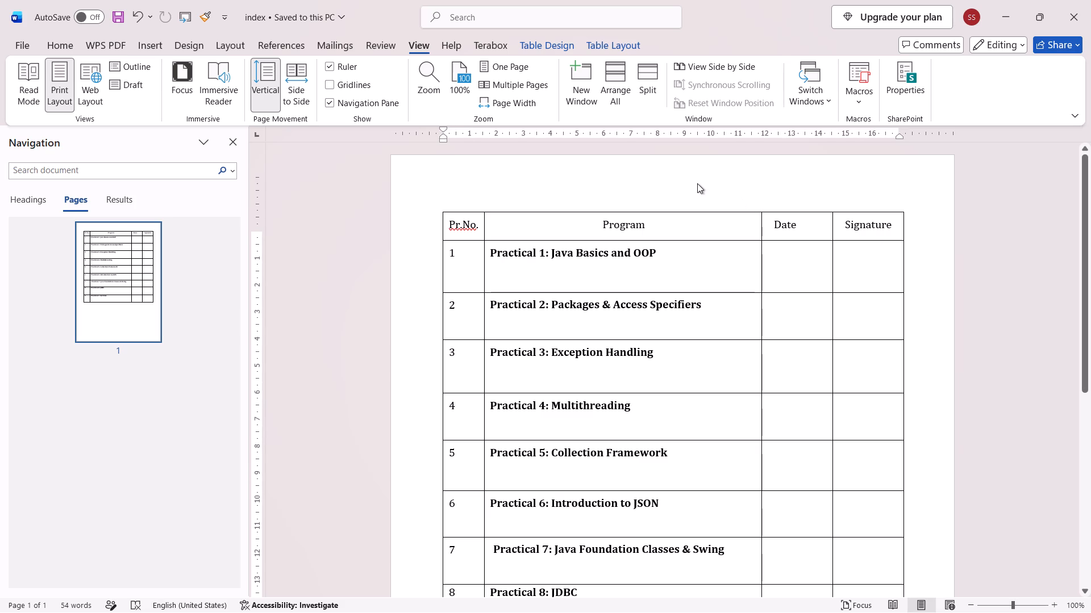
left_click(1090, 0)
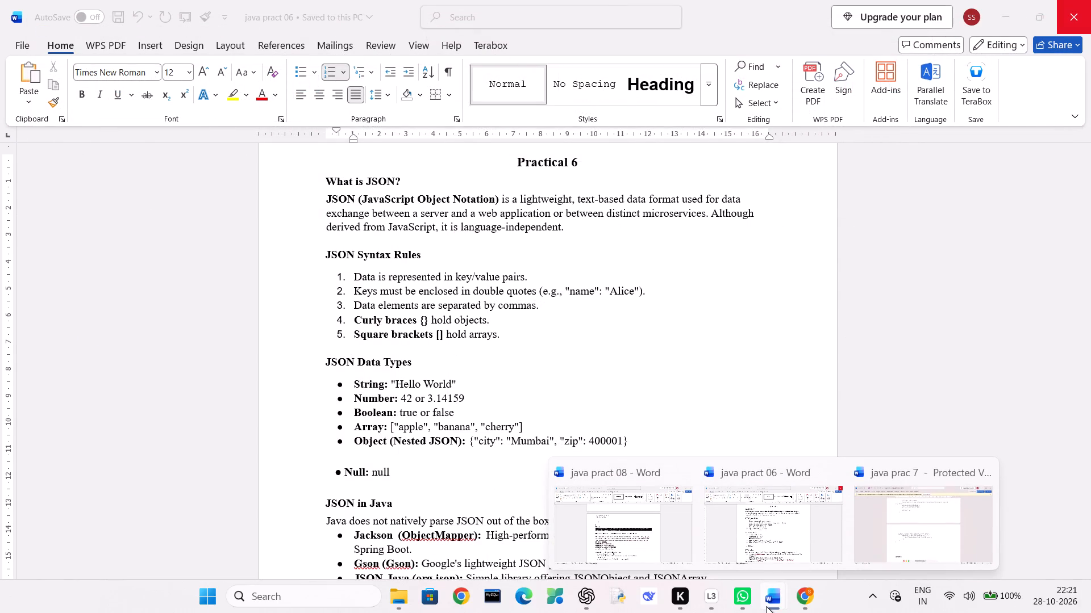
Switch to the java pract 08 document and examine the Question 5 SQLException handling code and its output.
left_click(649, 541)
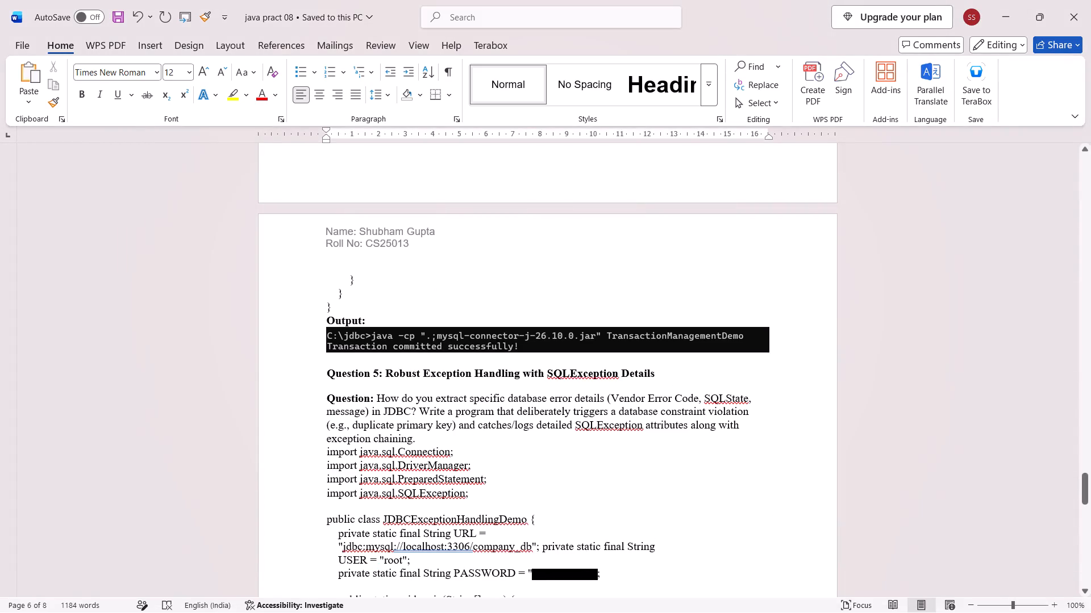
left_click(693, 314)
scroll(693, 314, "down", 2)
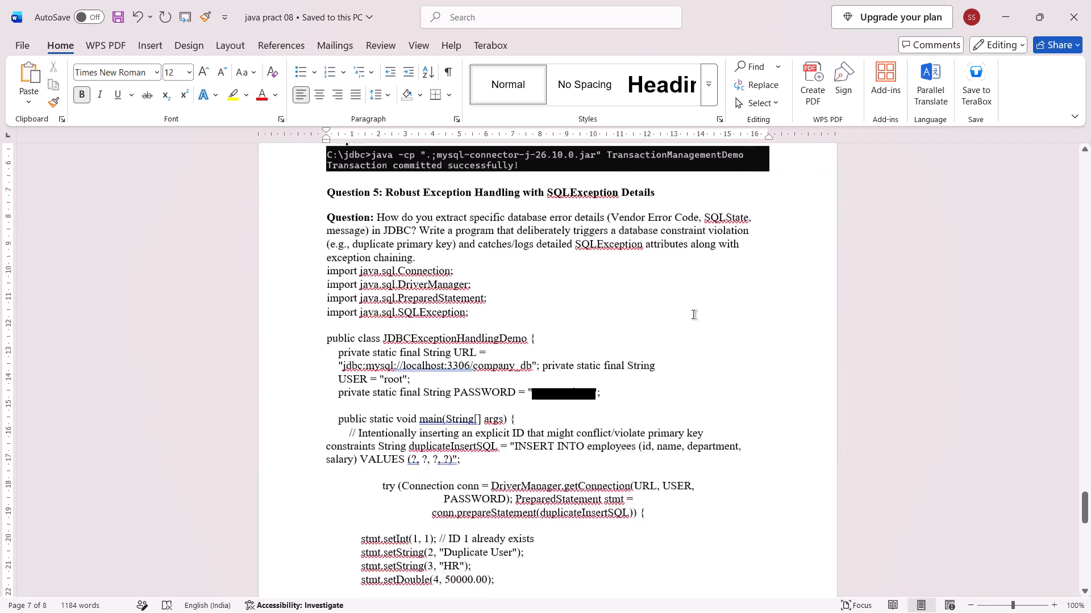
scroll(693, 314, "down", 2)
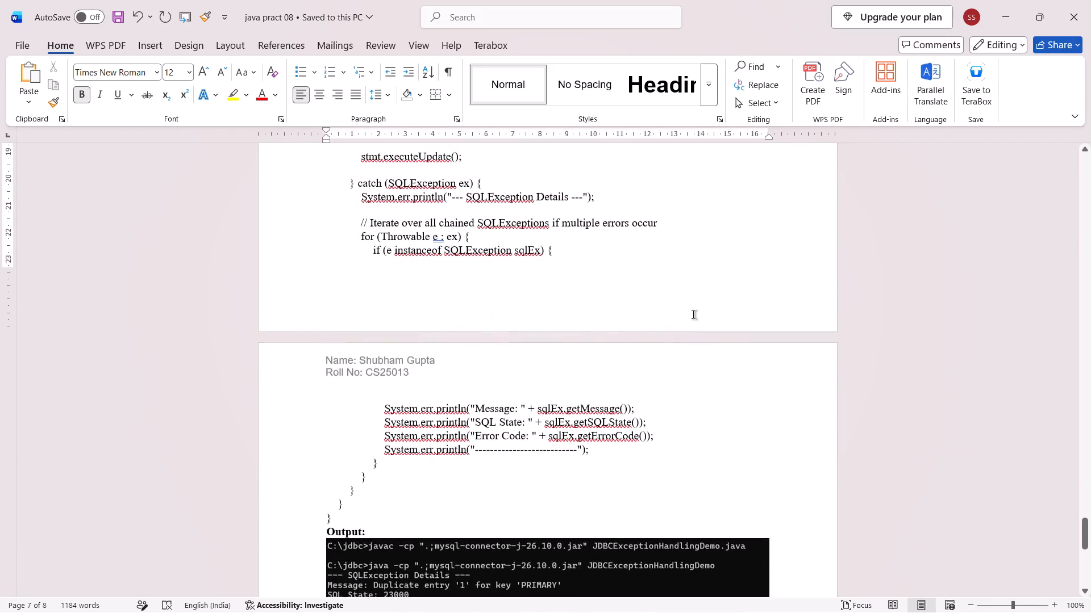
scroll(693, 314, "down", 1)
scroll(693, 314, "up", 3)
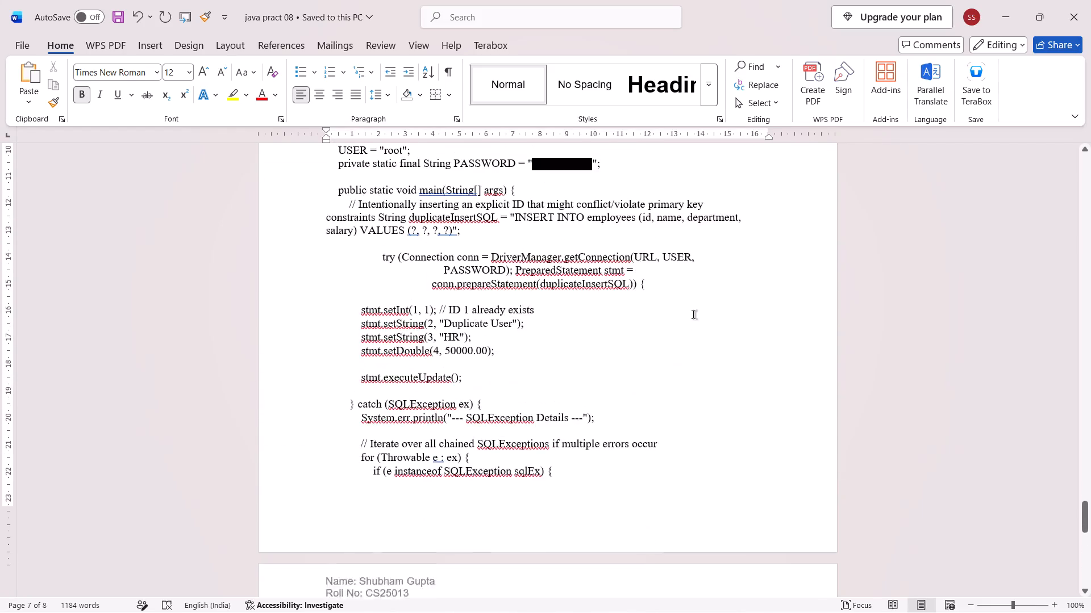
scroll(693, 314, "up", 1)
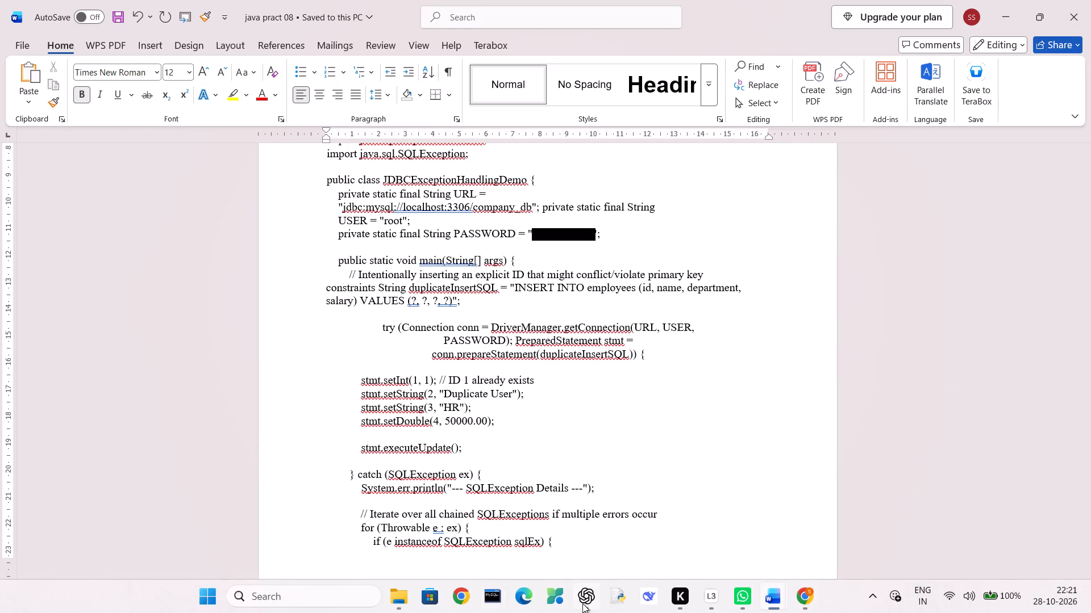
Switch to File Explorer and open the java pract 07 document from the DAA & OOPs folder.
left_click(402, 603)
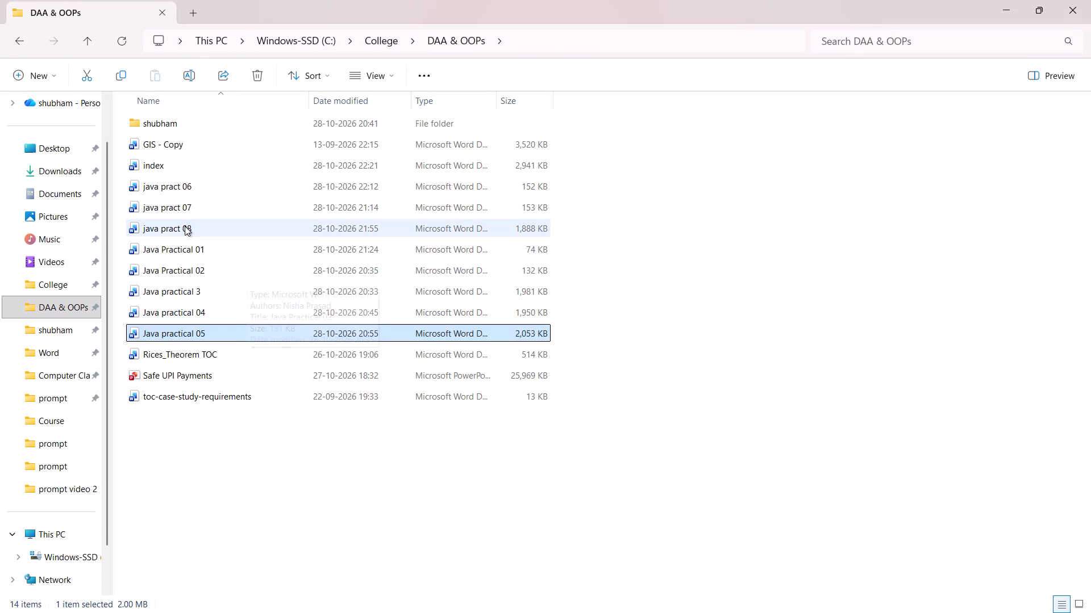
left_click(190, 209)
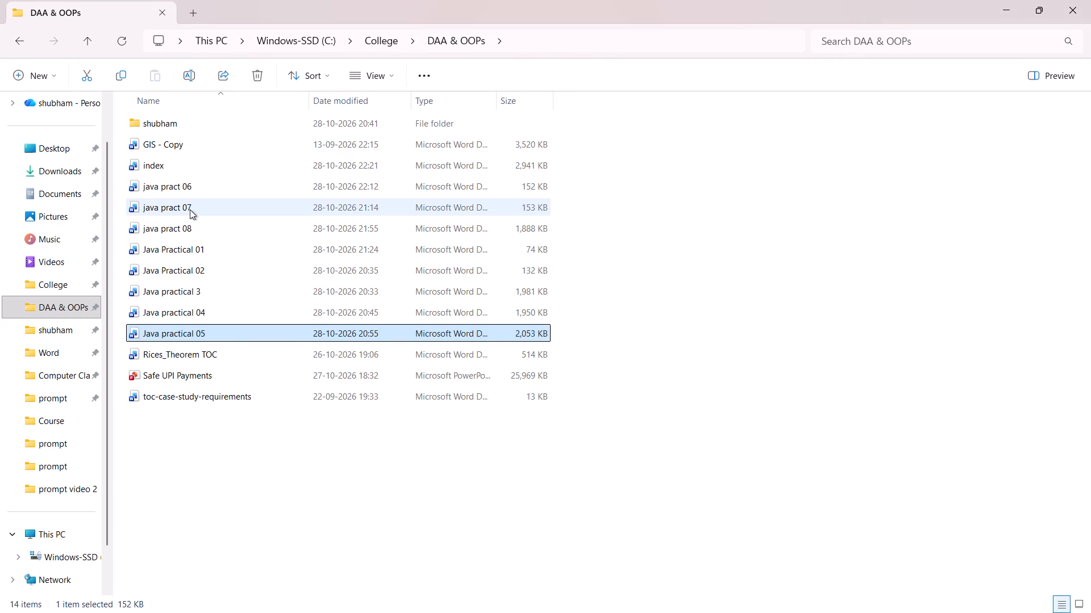
double_click(190, 209)
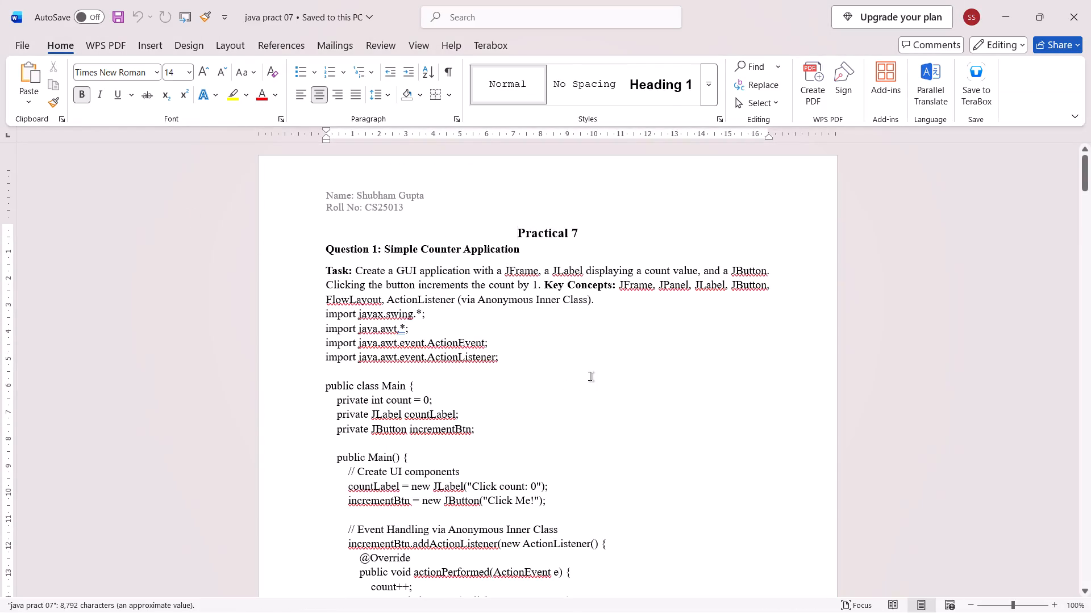
Place the insertion point before "import javax.swing.*;" at the start of the Question 2: Simple Form Input & Display code.
scroll(590, 376, "down", 4)
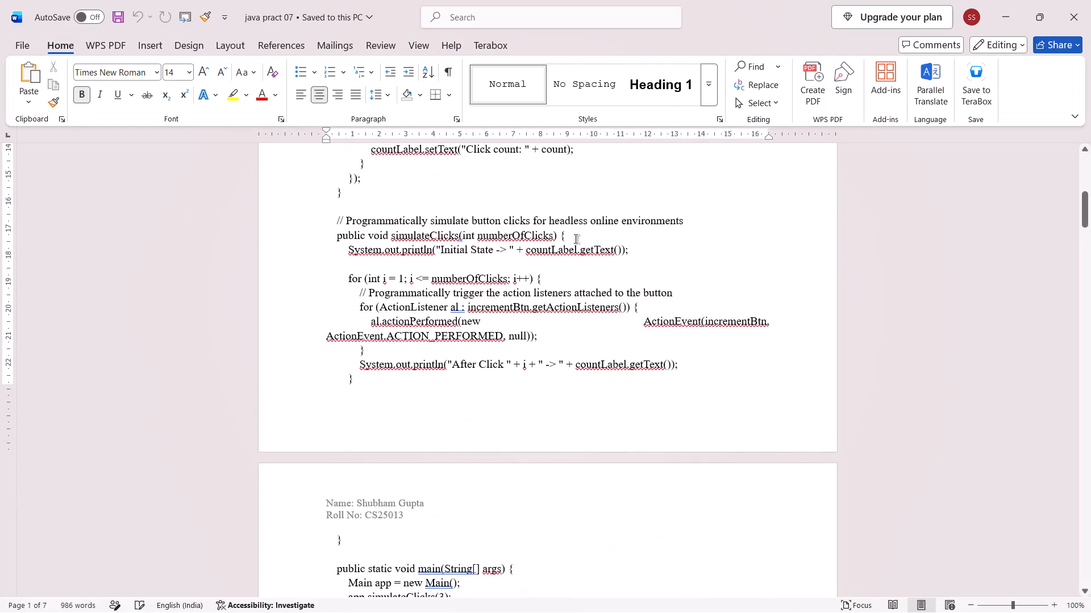
scroll(576, 239, "down", 4)
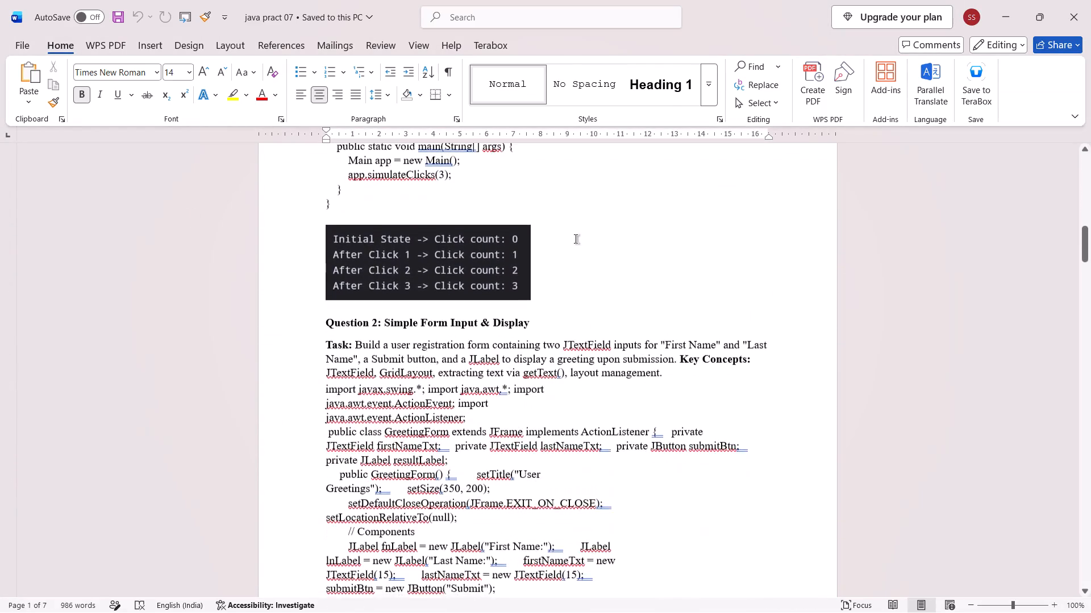
scroll(576, 239, "down", 1)
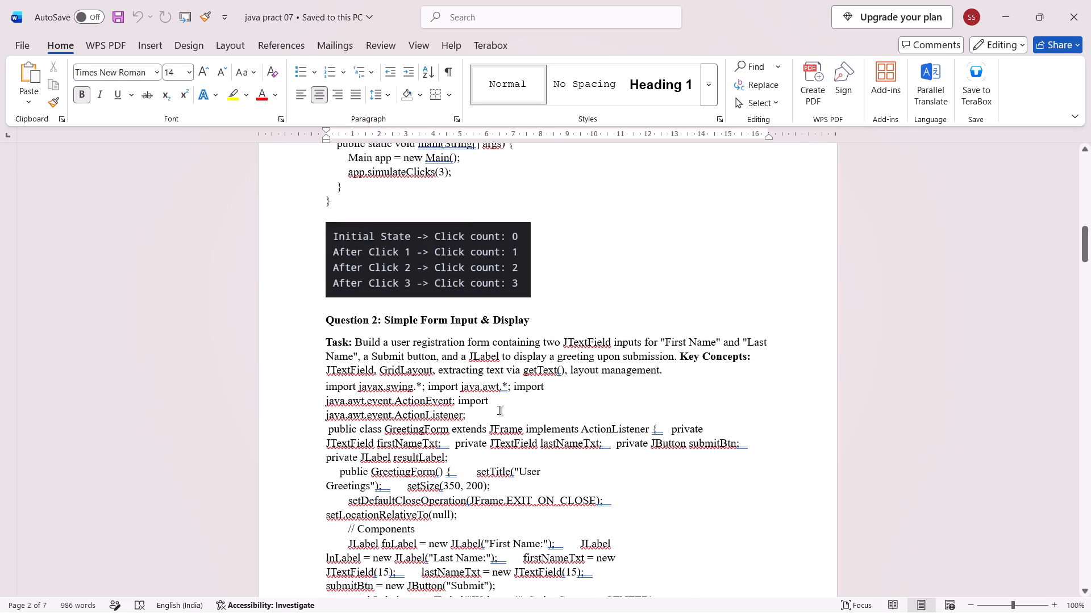
left_click(322, 385)
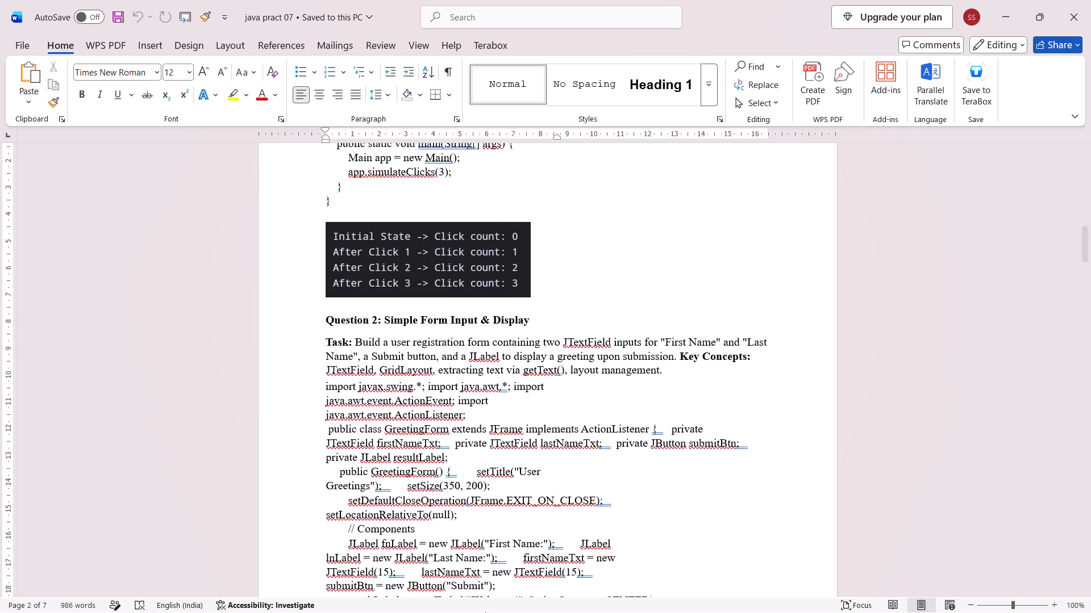
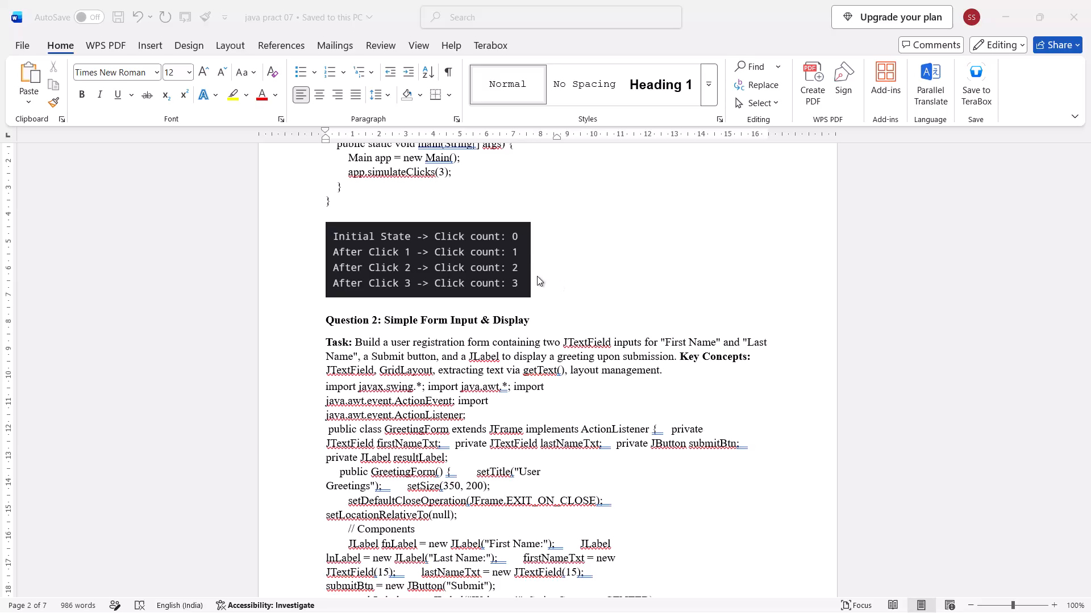
Switch to the protected java prac 7 document, enable editing in it and close it.
scroll(537, 276, "down", 1)
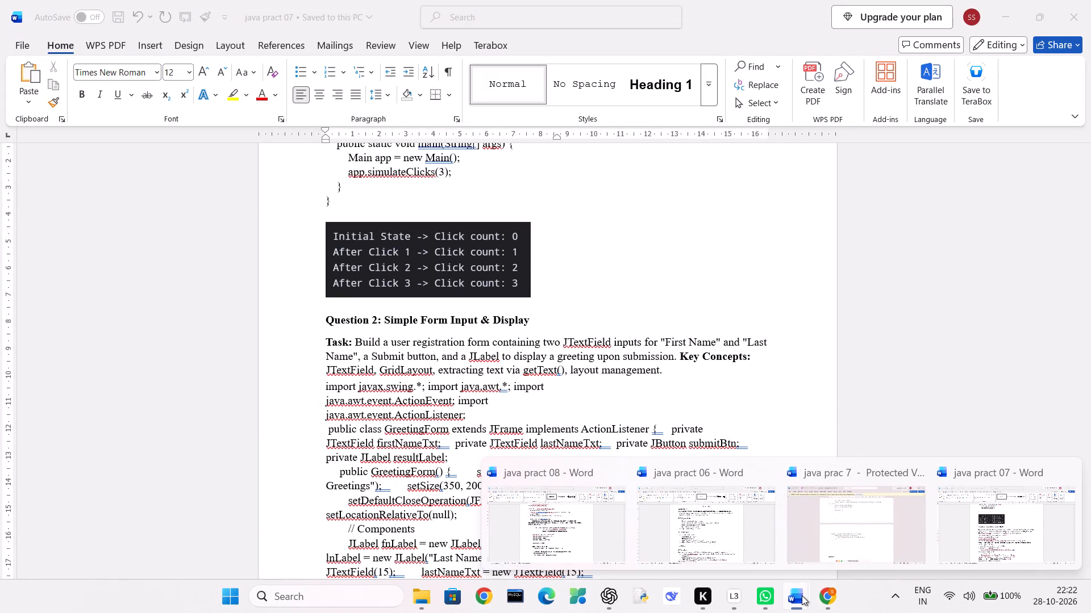
left_click(832, 533)
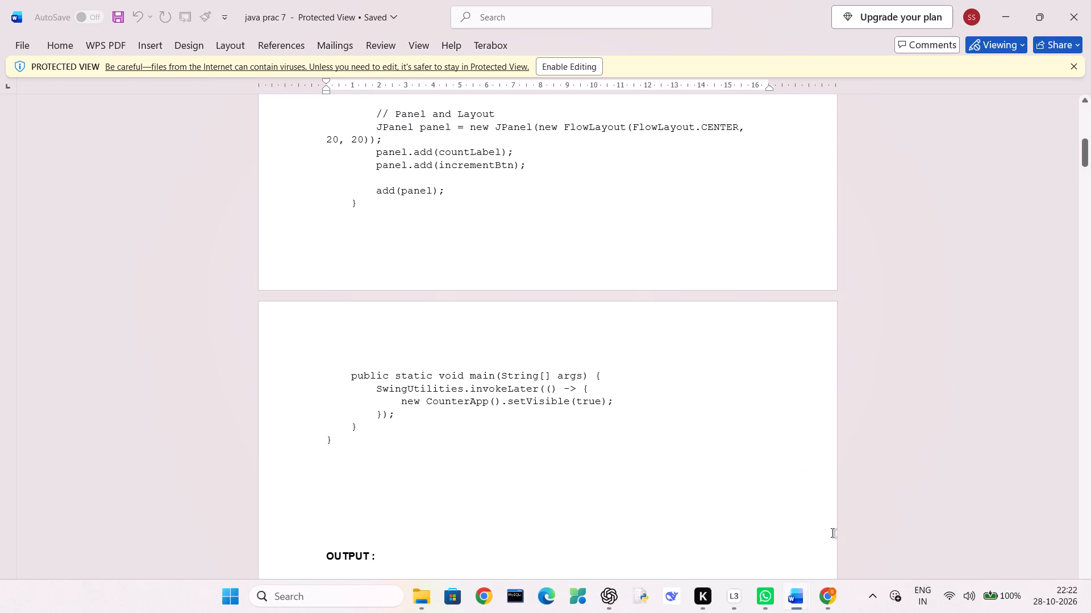
scroll(479, 476, "up", 2)
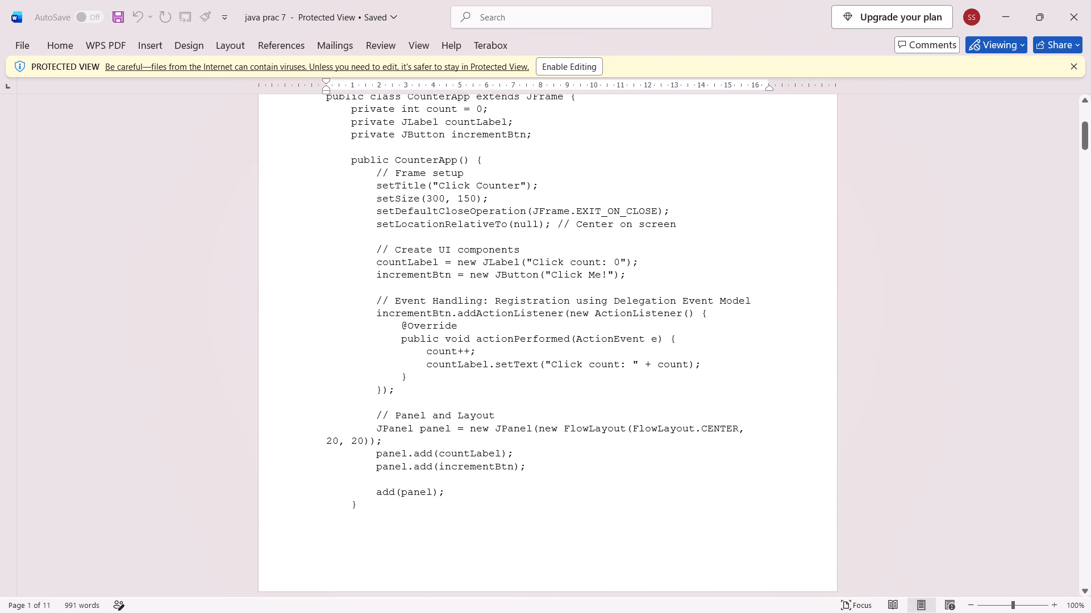
left_click(540, 68)
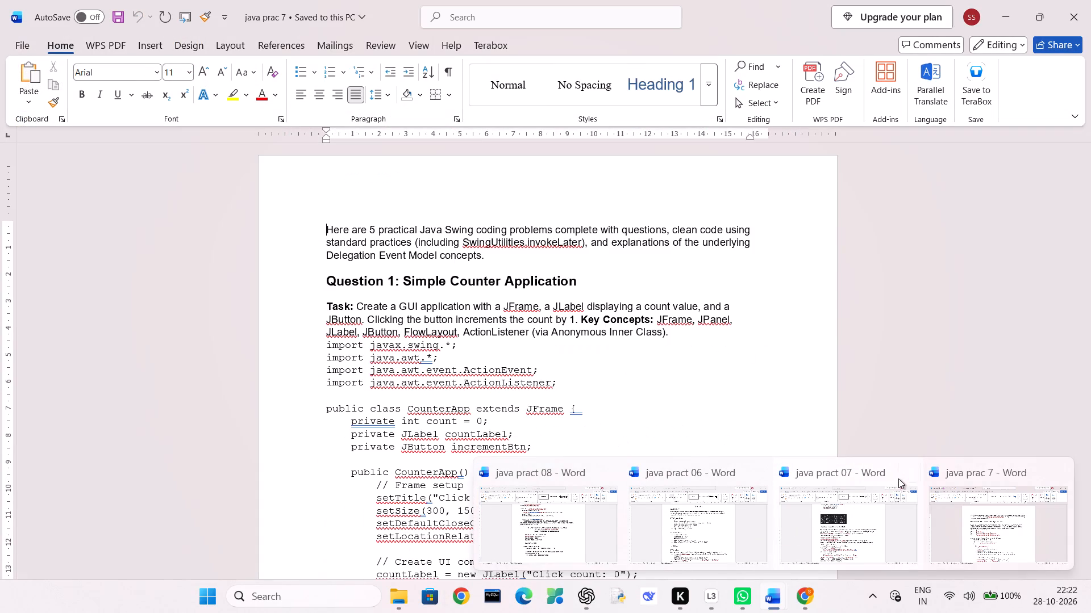
left_click(1053, 469)
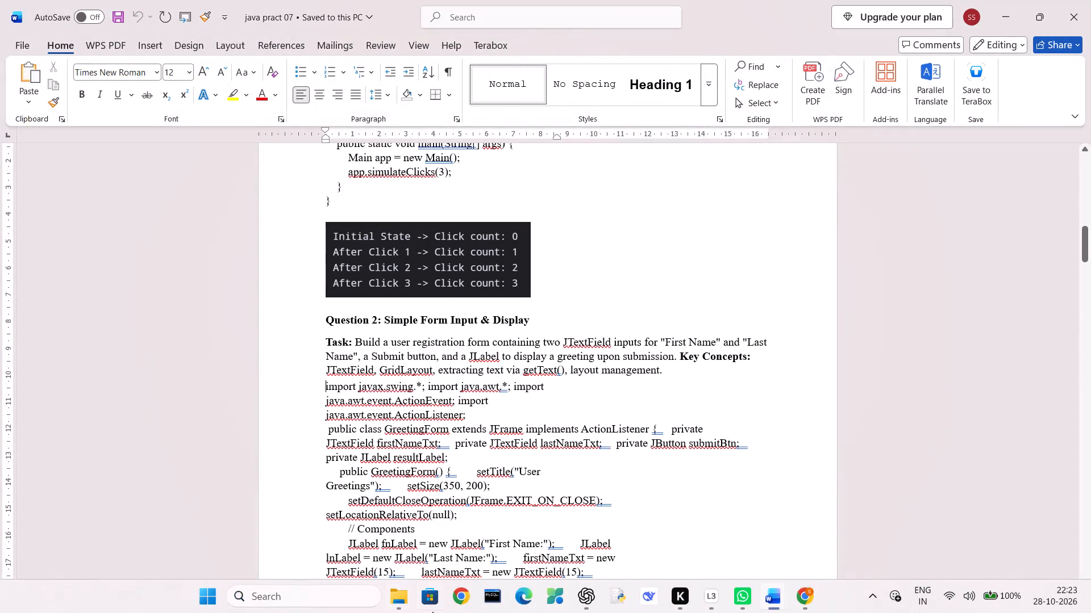
Bring up java pract 07 from the DAA & OOPs folder in File Explorer and look over its Question 1 code and output.
left_click(409, 602)
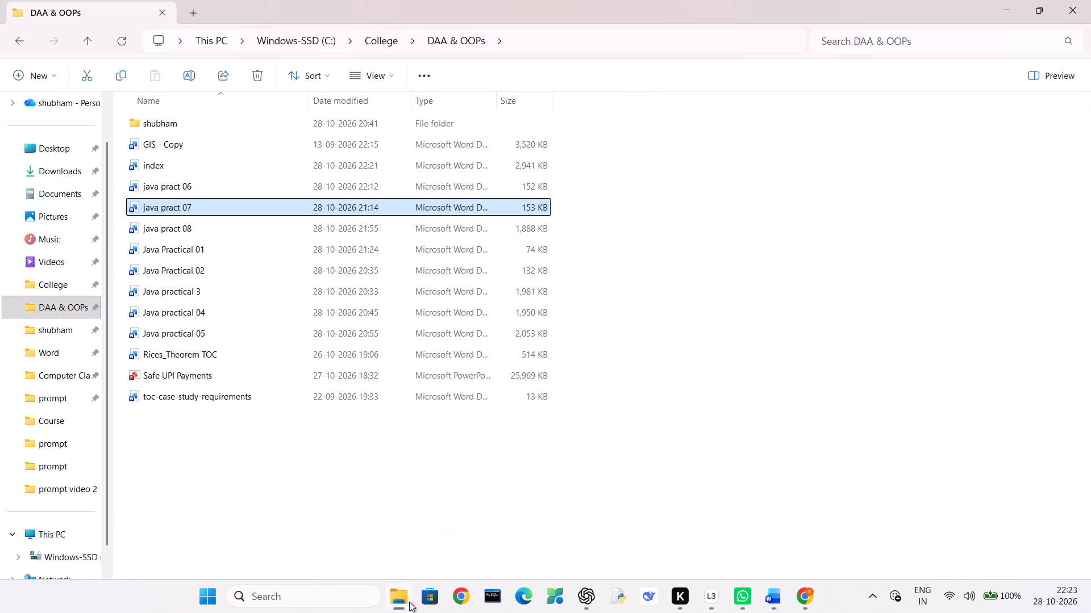
double_click(276, 210)
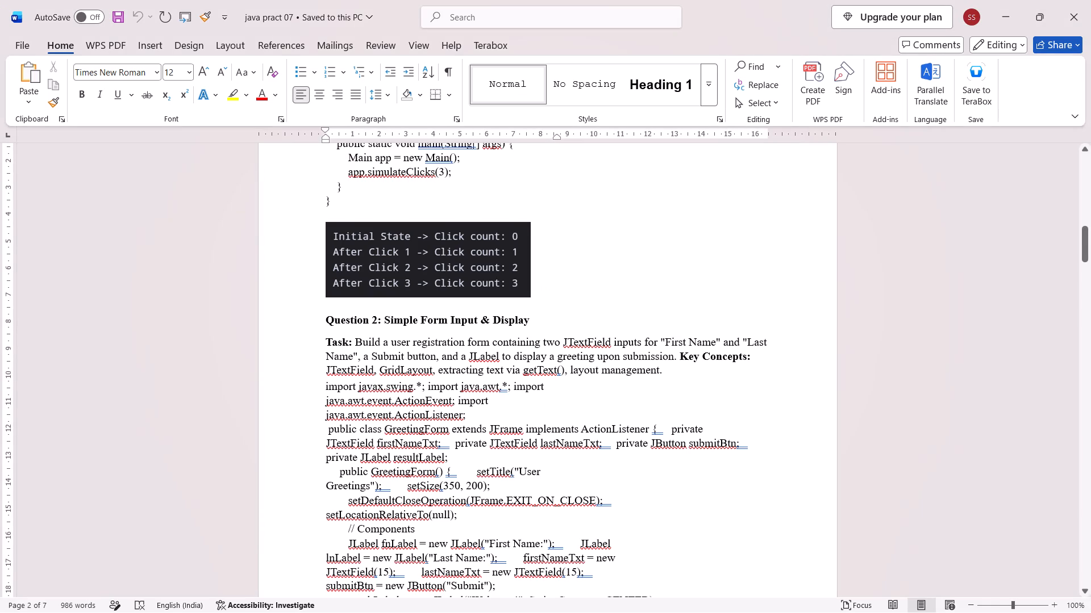
scroll(276, 210, "up", 6)
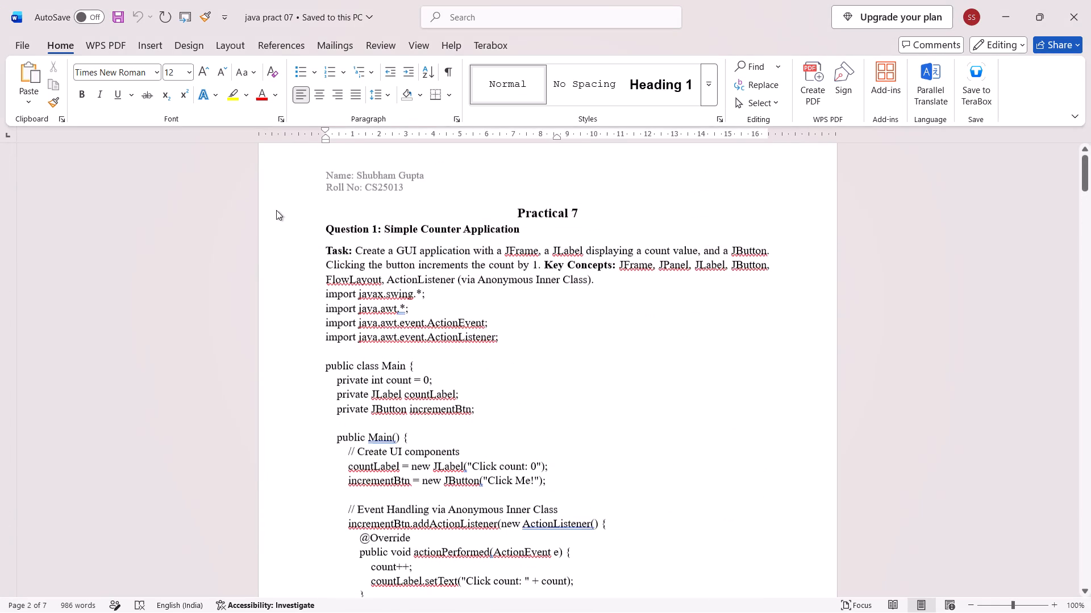
scroll(276, 210, "down", 5)
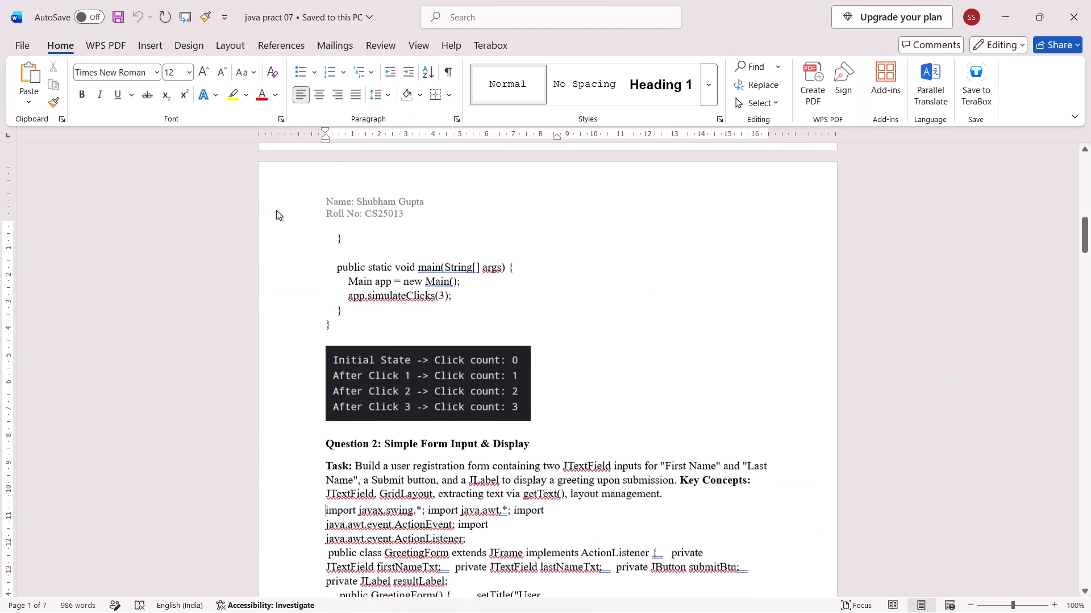
Widen the right indent of the Question 2 code from "import javax.swing.*;" through "setLocationRelativeTo(null);" to about 16 cm on the ruler.
scroll(276, 210, "down", 1)
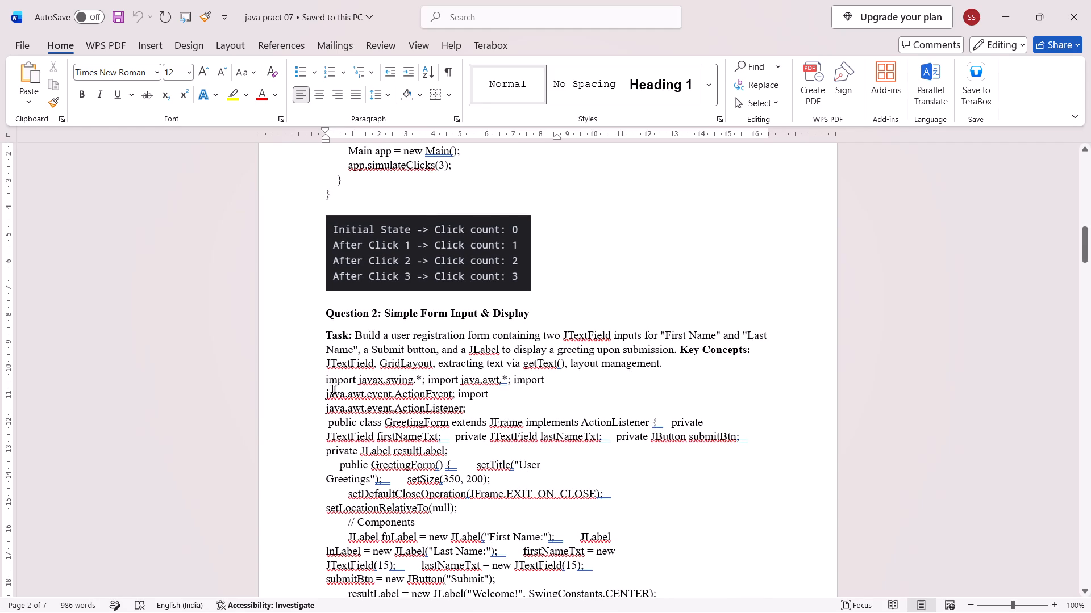
left_click_drag(323, 381, 518, 504)
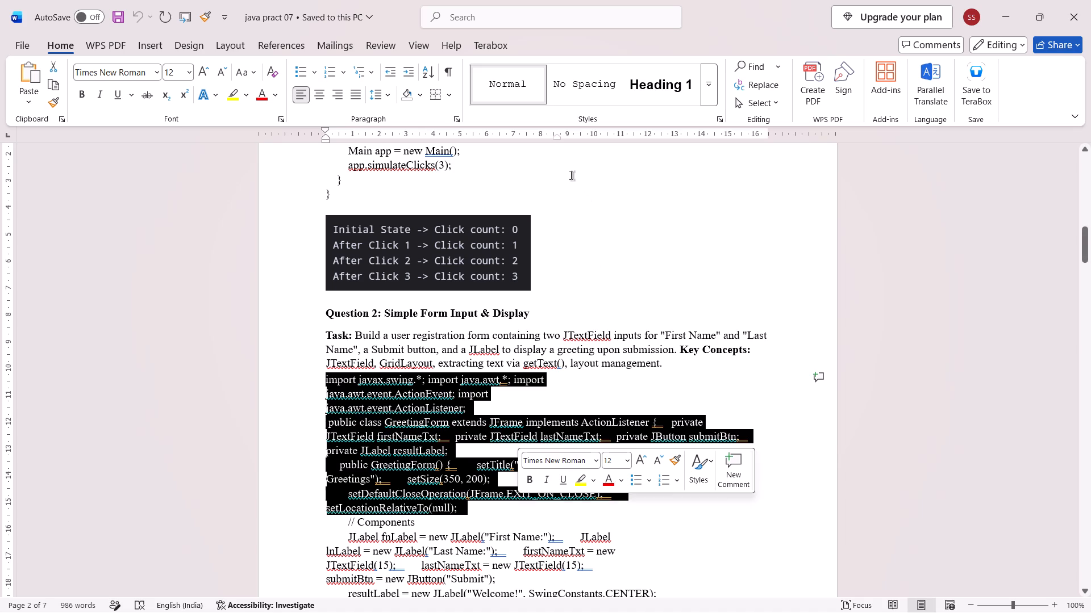
left_click(563, 137)
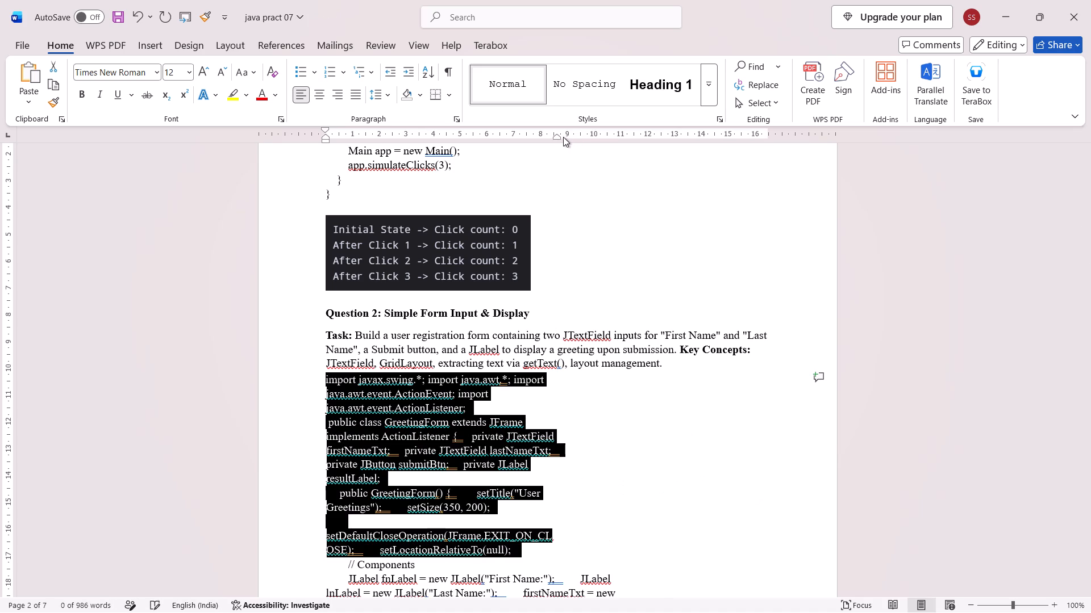
left_click_drag(554, 137, 572, 137)
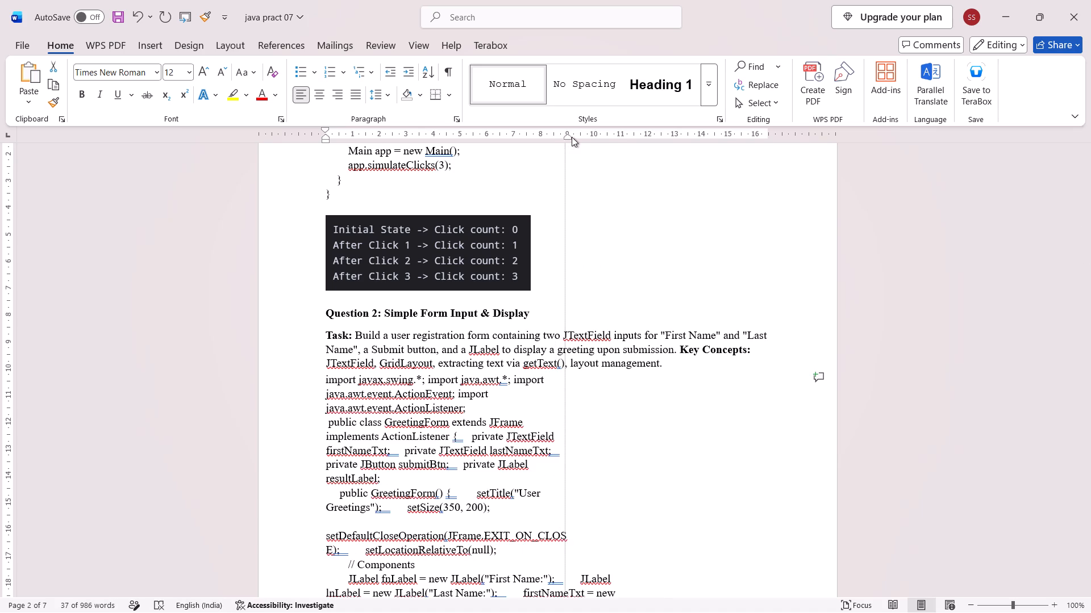
left_click_drag(572, 137, 763, 155)
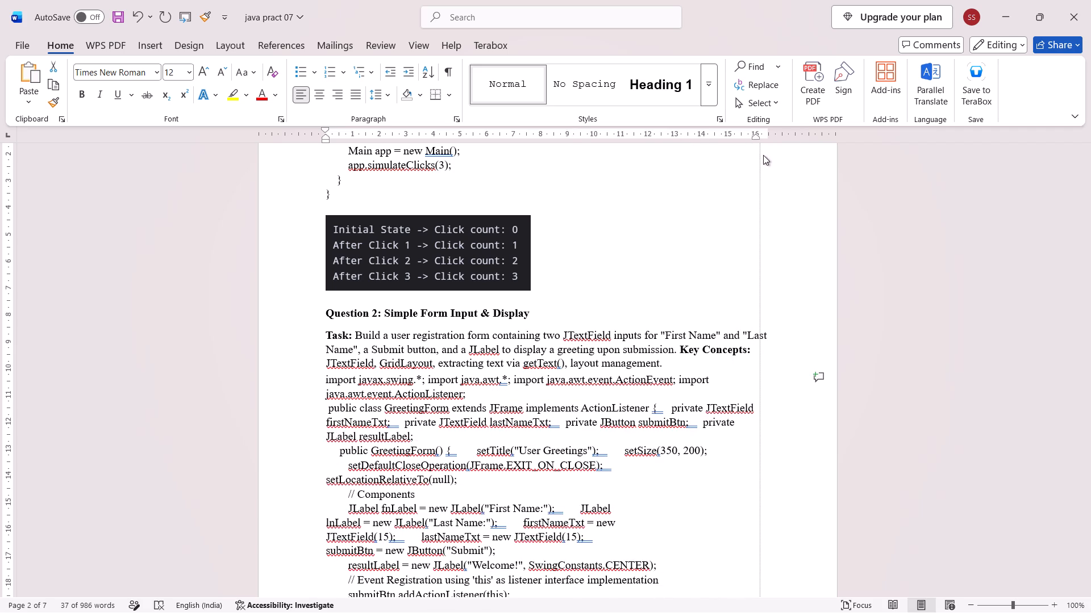
Widen the right indent of the selected opening lines of the Question 2 code to about 16.5 cm on the ruler.
left_click_drag(763, 155, 768, 155)
left_click(369, 387)
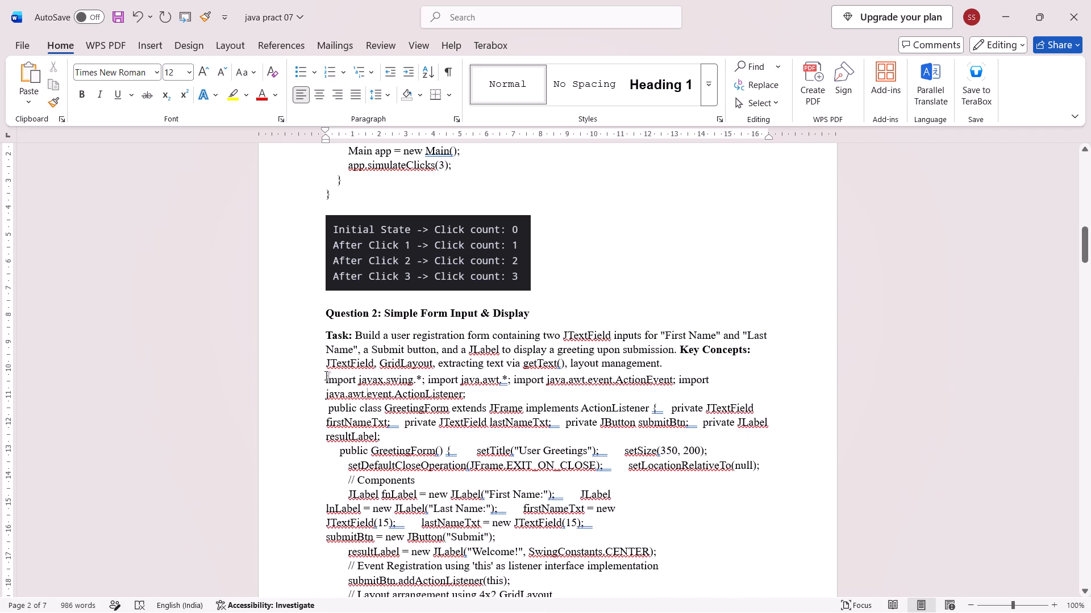
Select the whole Question 2 code from "import javax.swing.*;" through its final closing brace, just above the output image.
left_click_drag(326, 376, 601, 612)
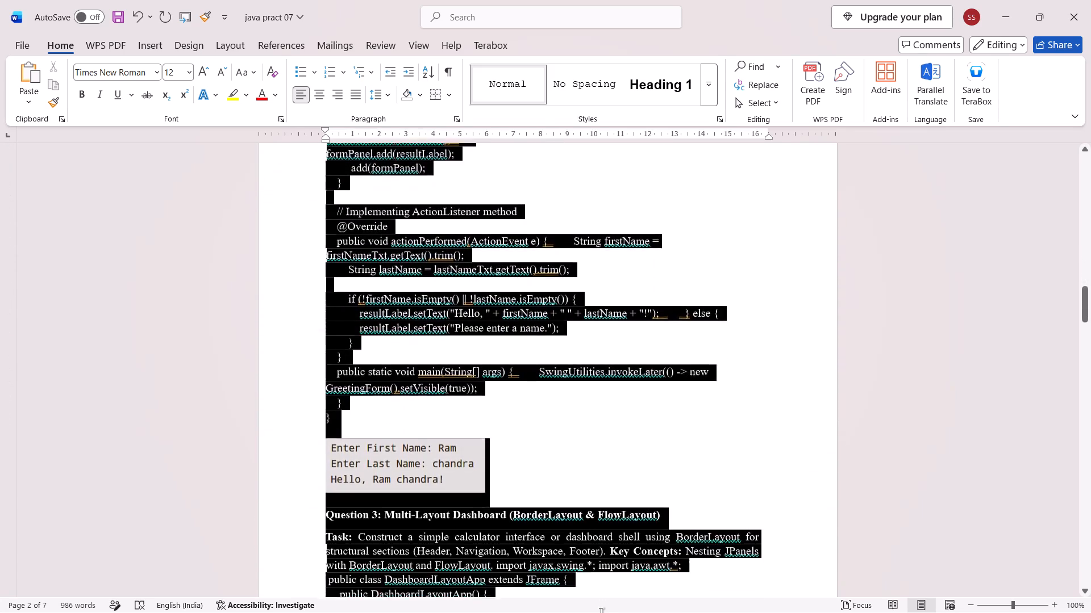
left_click_drag(601, 612, 343, 323)
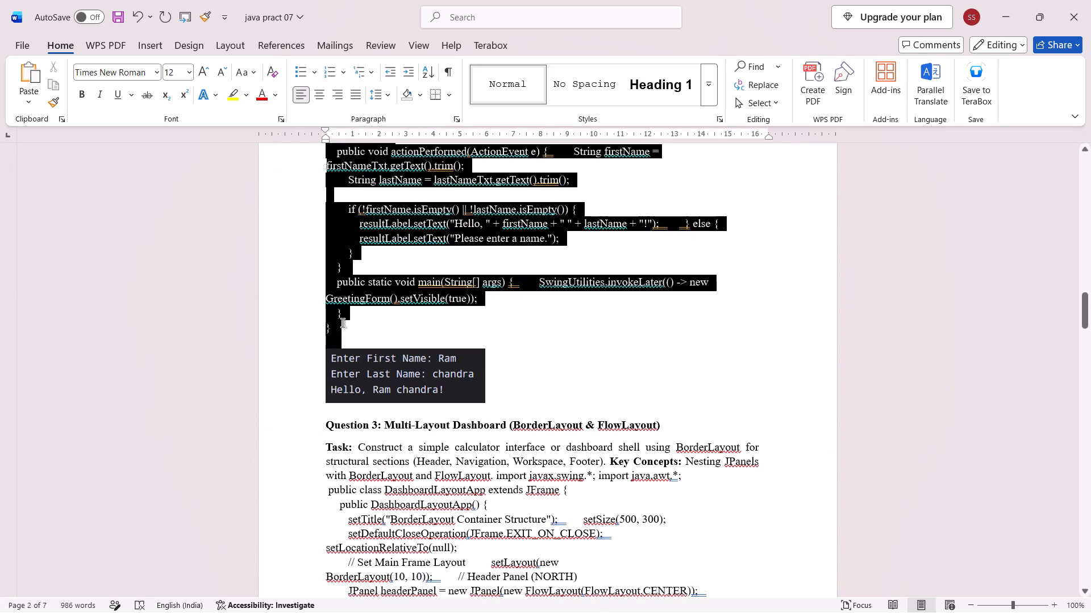
left_click_drag(343, 323, 343, 323)
Switch from java pract 07 to the java pract 06 document, passing through the DAA & OOPs folder in File Explorer.
key("alt+Tab")
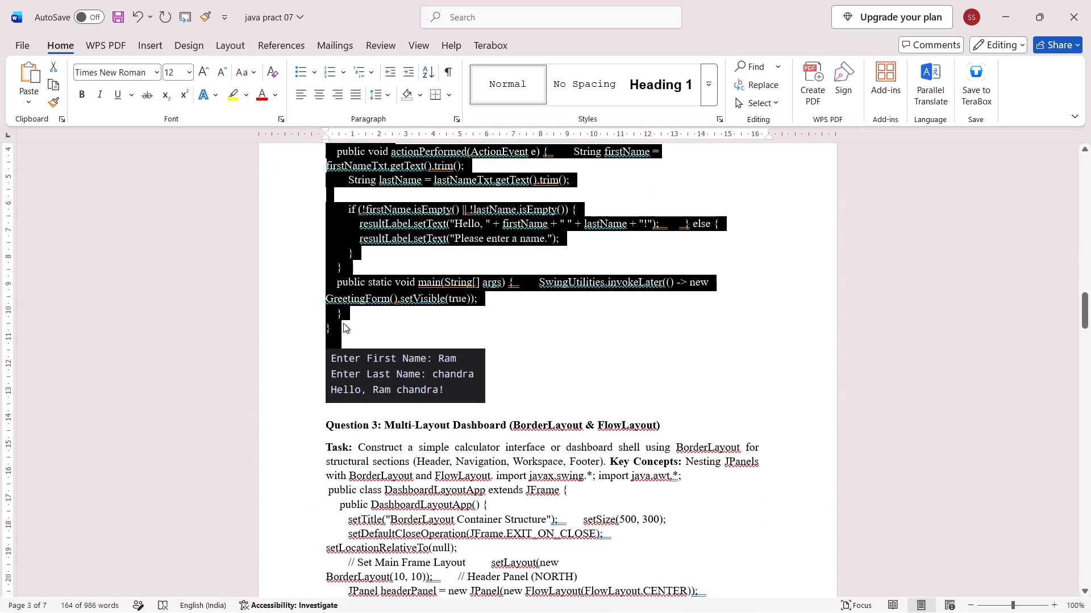
key("alt+Tab")
key("alt+Tab")
key("alt+Tab")
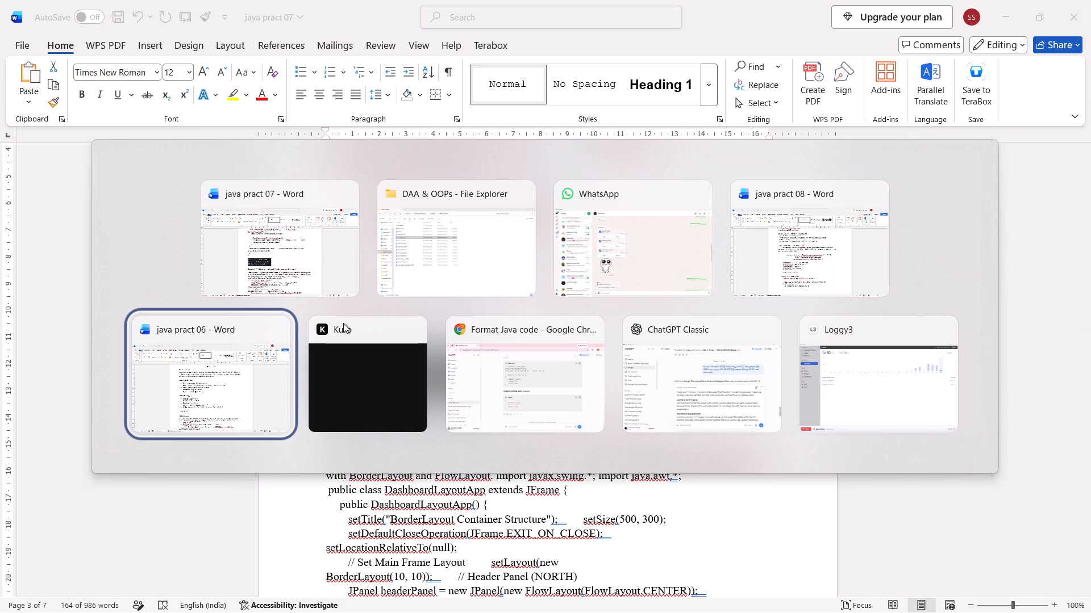
key("alt+Tab")
key("alt+Tab")
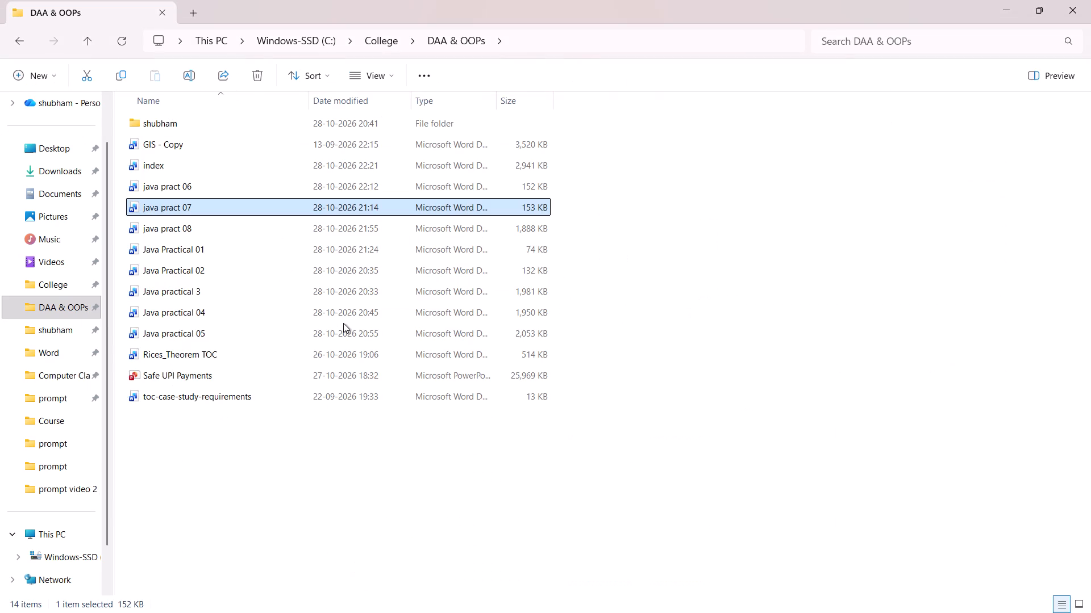
key("alt+Tab")
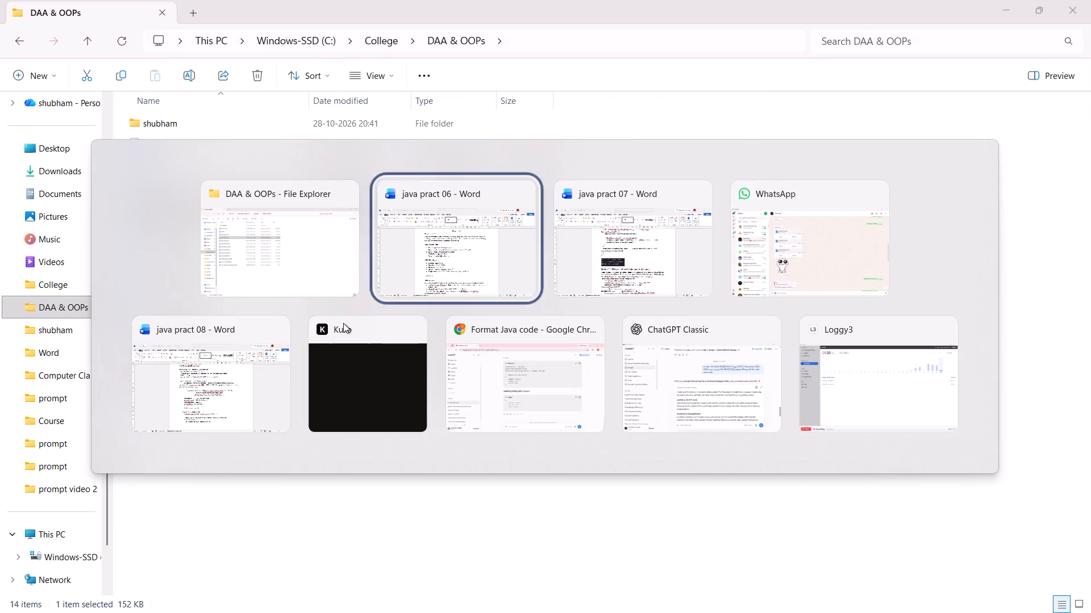
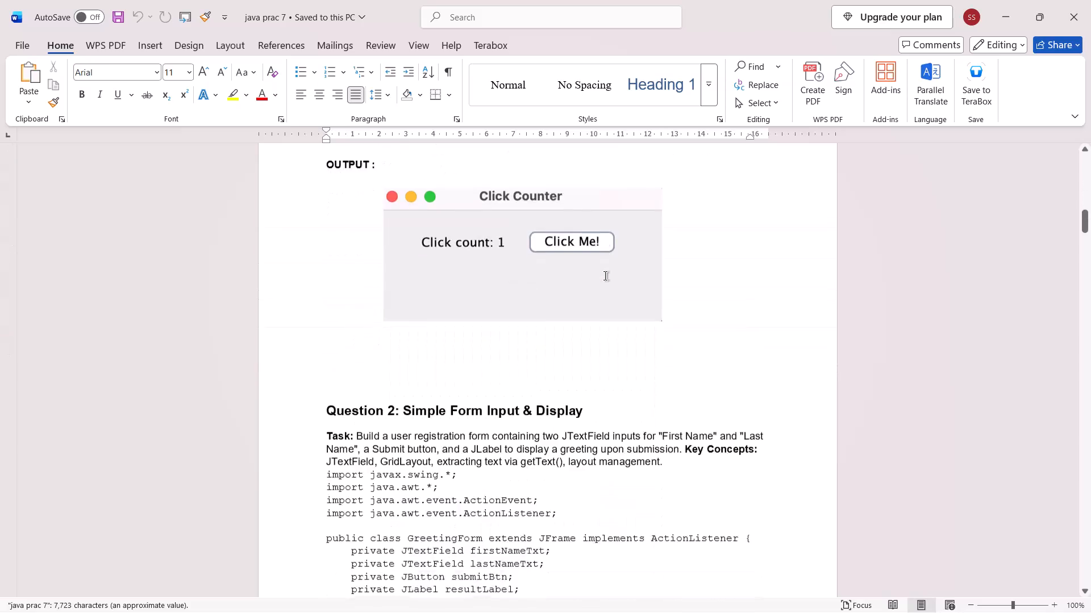
Copy the complete Question 1 CounterApp code in java prac 7, from "import javax.swing.*;" through the final closing brace, and leave that document.
scroll(605, 276, "up", 1)
scroll(605, 276, "right", 1)
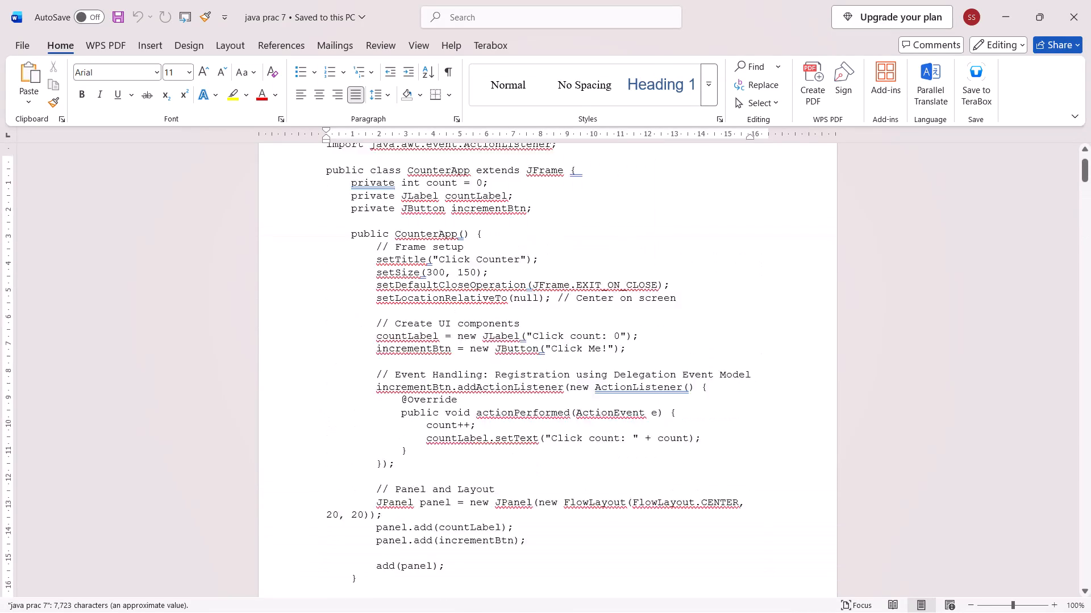
scroll(605, 276, "right", 1)
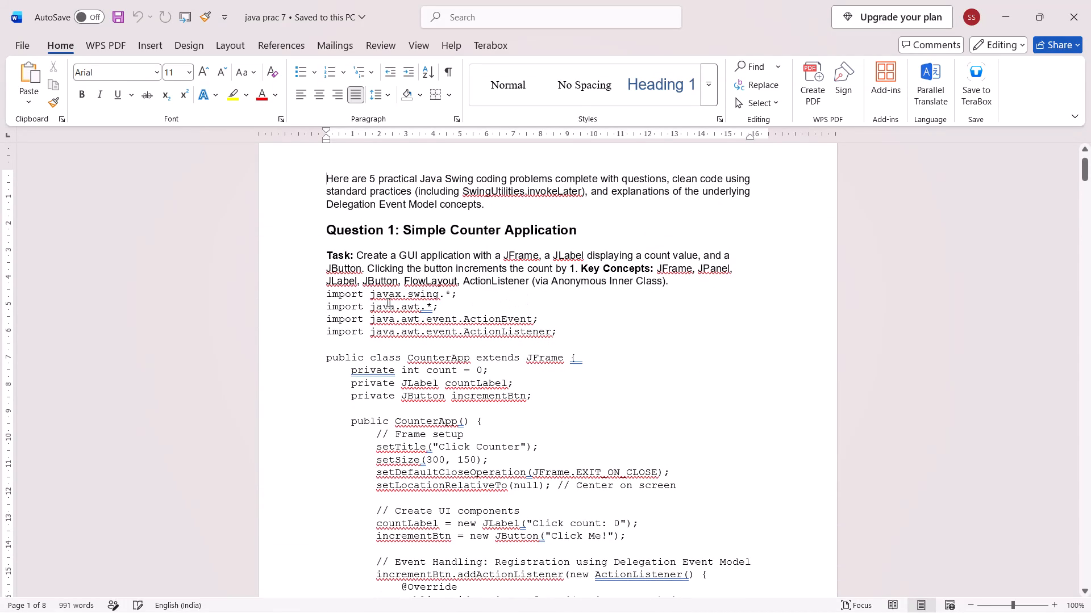
left_click(326, 296)
left_click(328, 292)
left_click_drag(328, 292, 605, 601)
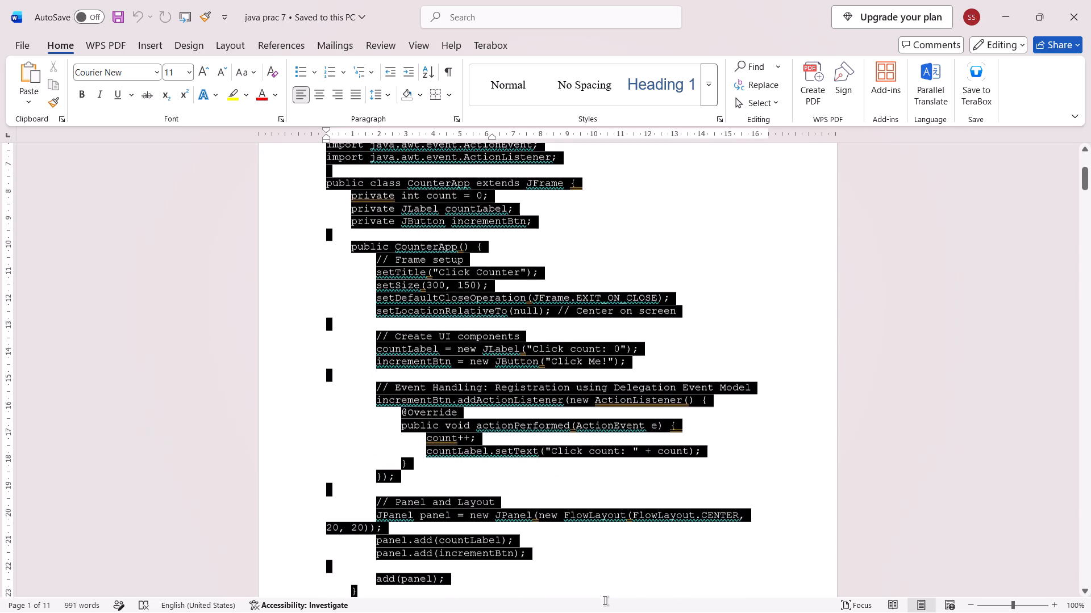
left_click_drag(605, 601, 601, 599)
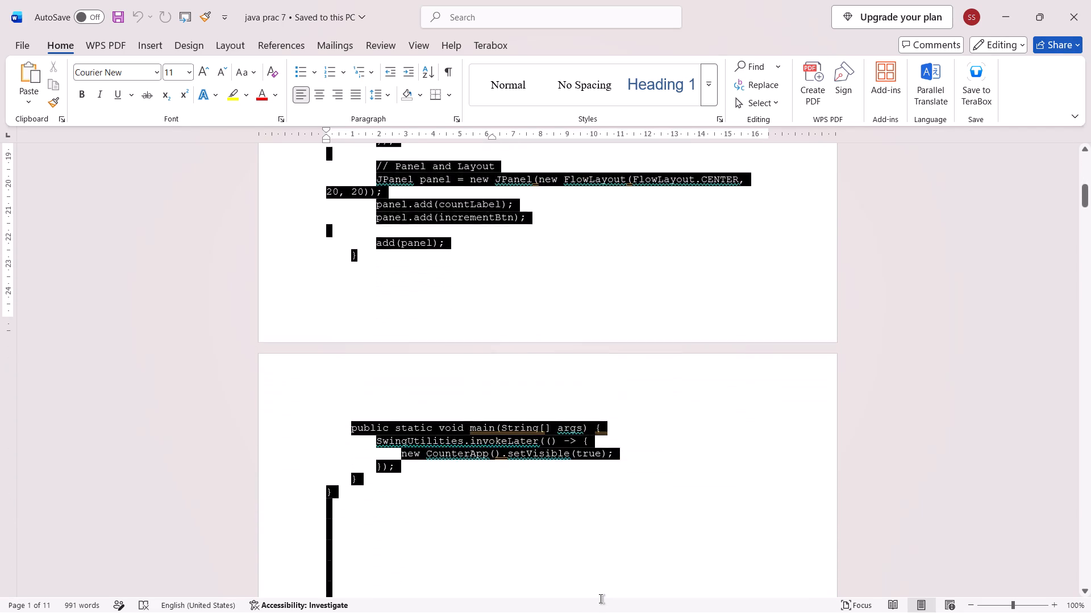
left_click_drag(601, 599, 338, 410)
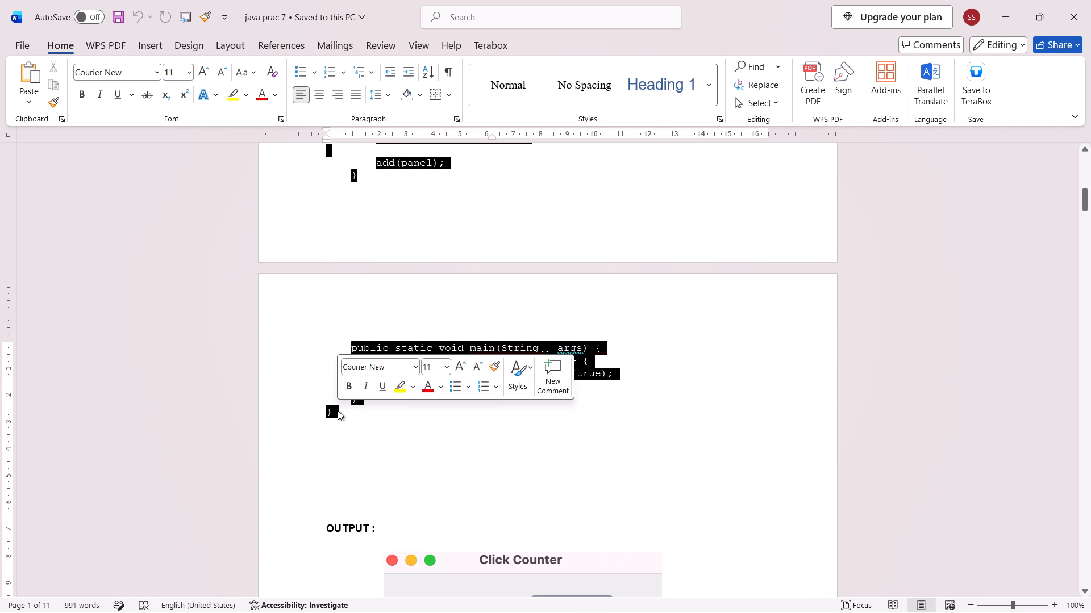
key("ctrl+c")
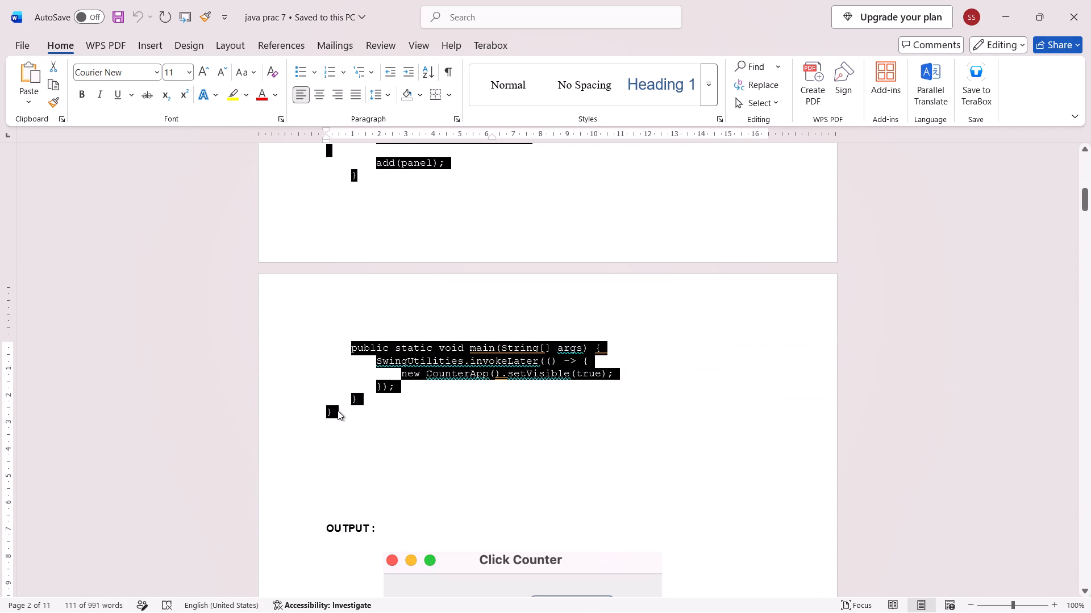
key("alt+Tab")
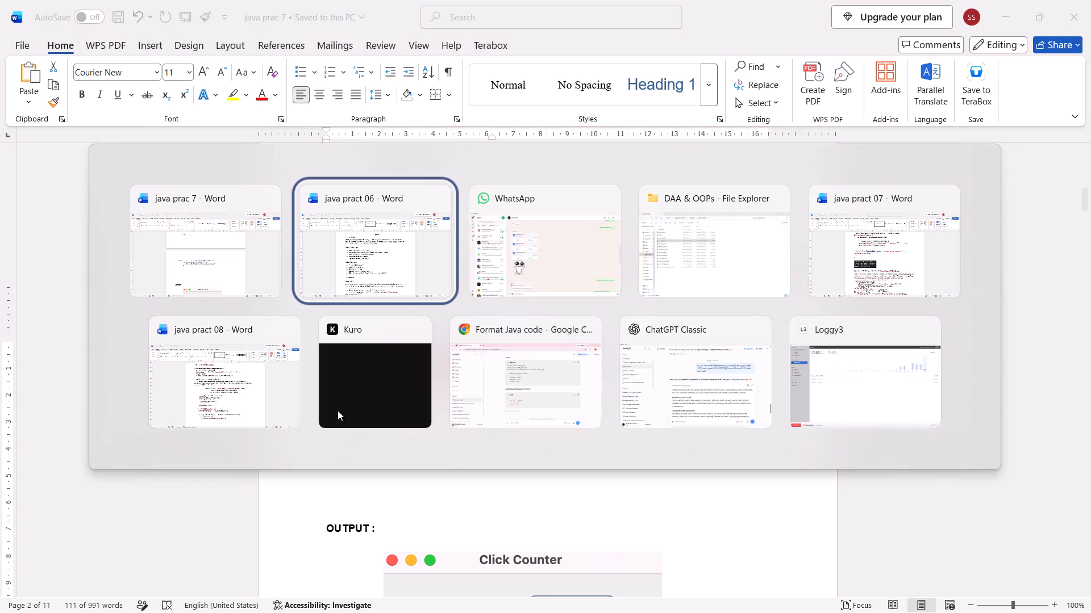
Switch to java pract 07 and replace the selected Question 2 code with the CounterApp code copied from java prac 7.
key("alt+Tab")
key("alt+Tab")
key("alt+Tab")
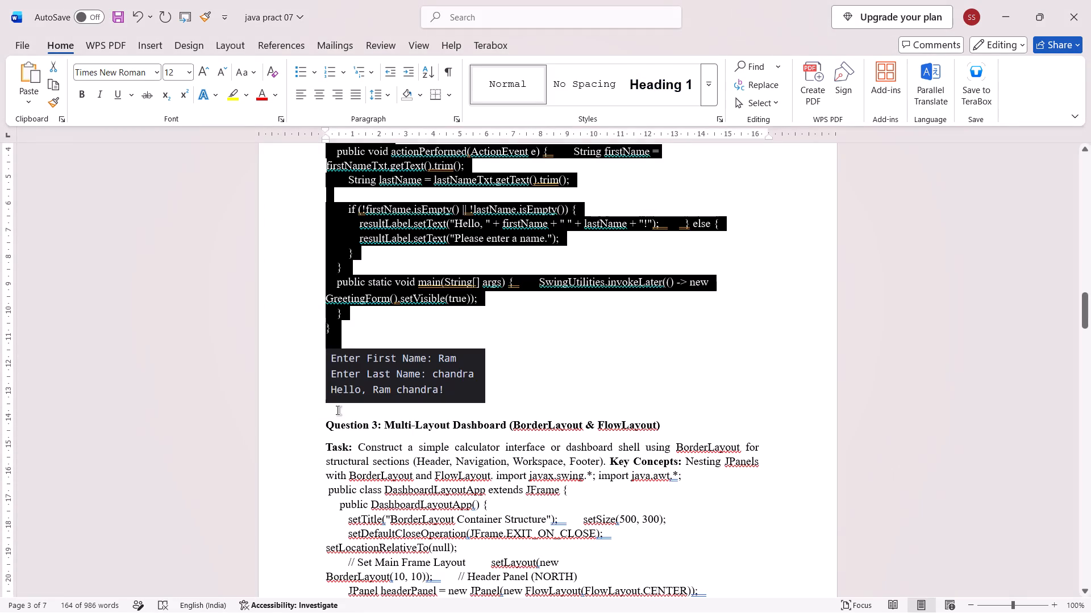
key("ctrl+v")
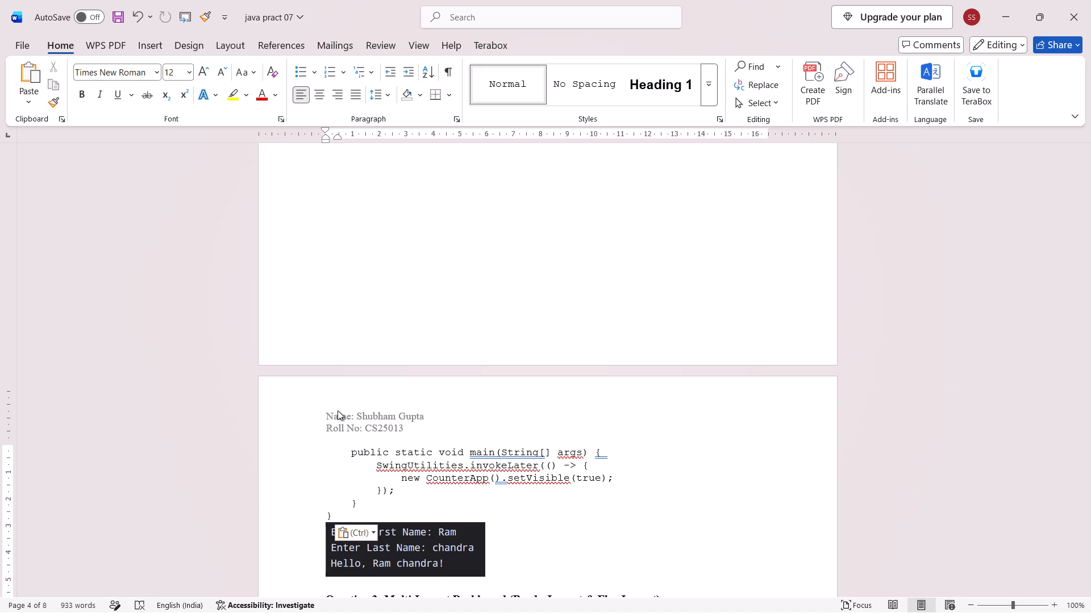
Move the main method block and final closing brace from above the output picture to the preceding page, below the brace following "add(panel);".
scroll(338, 410, "up", 2)
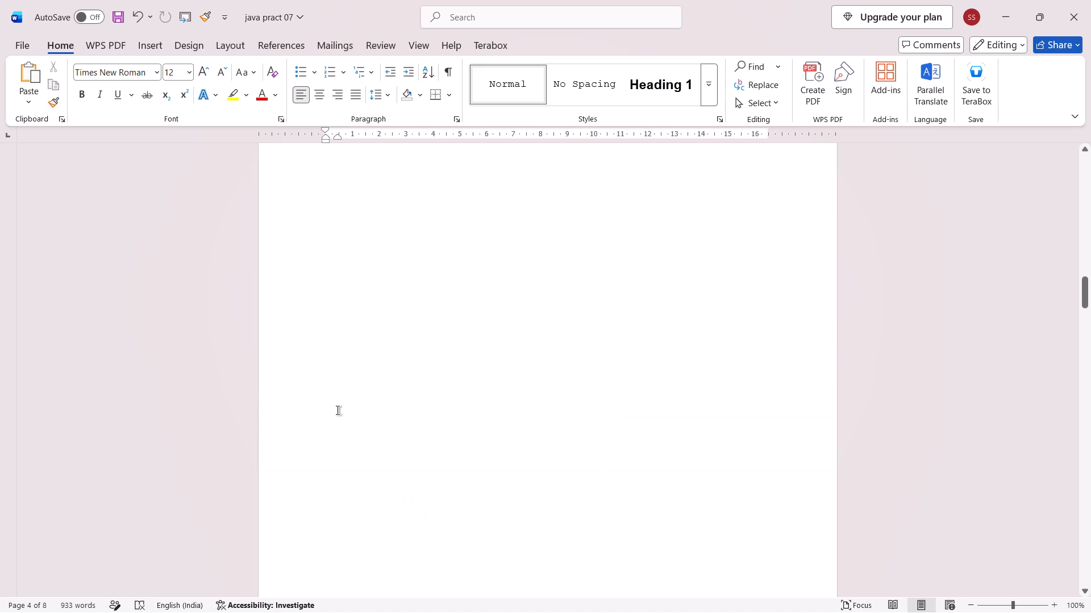
scroll(338, 410, "up", 2)
scroll(338, 410, "down", 4)
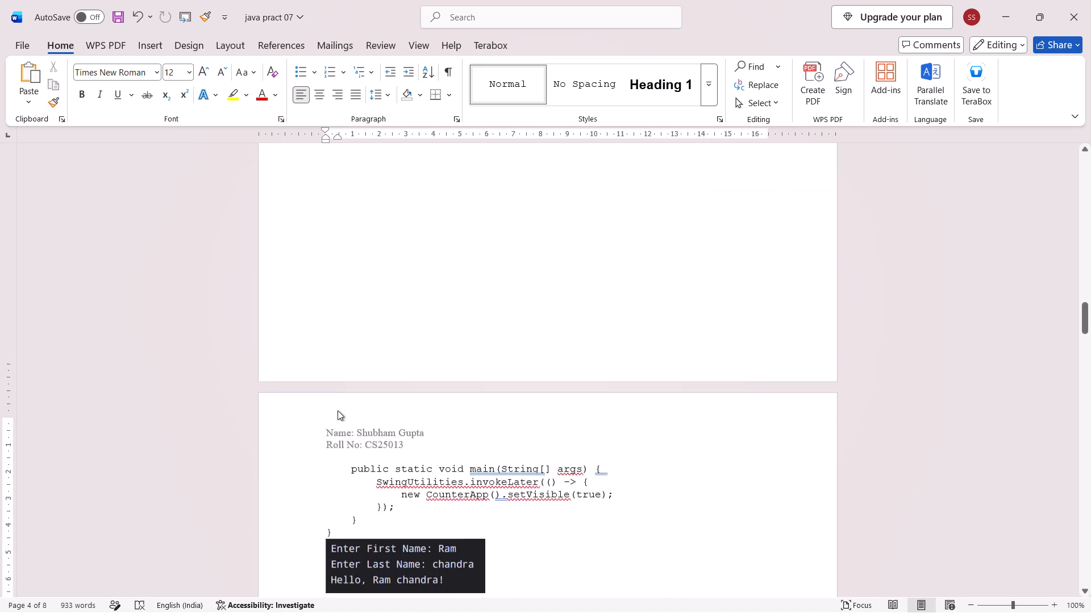
scroll(338, 410, "down", 1)
left_click_drag(338, 488, 306, 434)
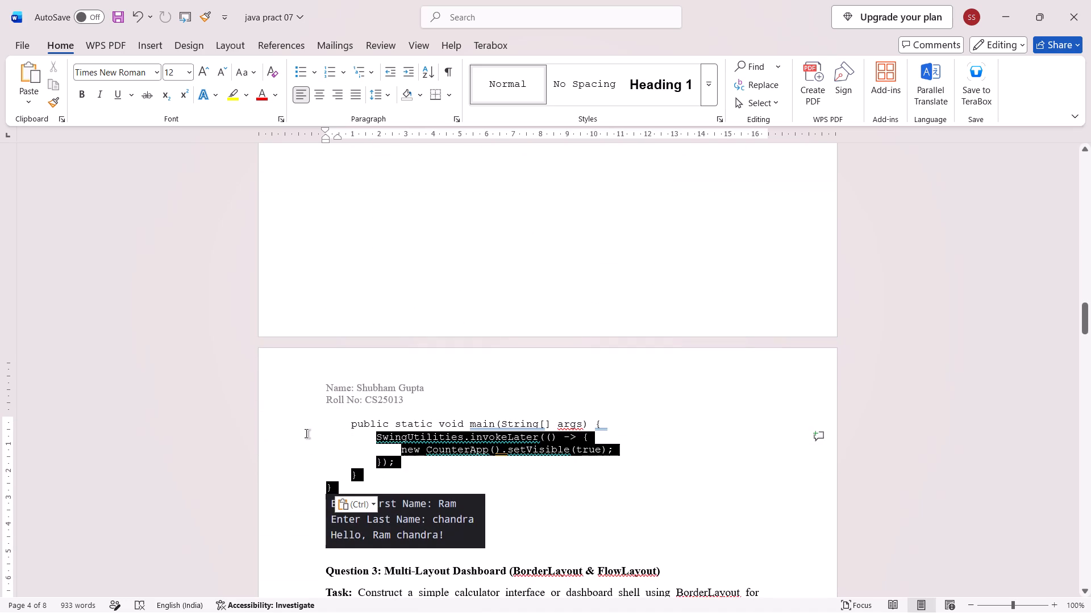
left_click_drag(306, 434, 301, 427)
key("ctrl+c")
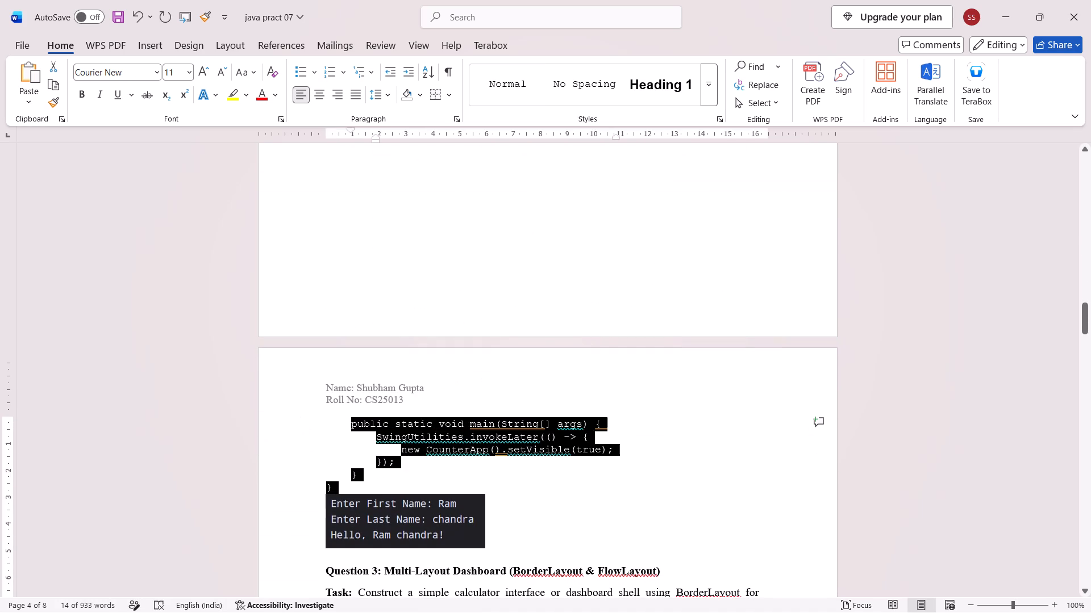
key("ctrl+x")
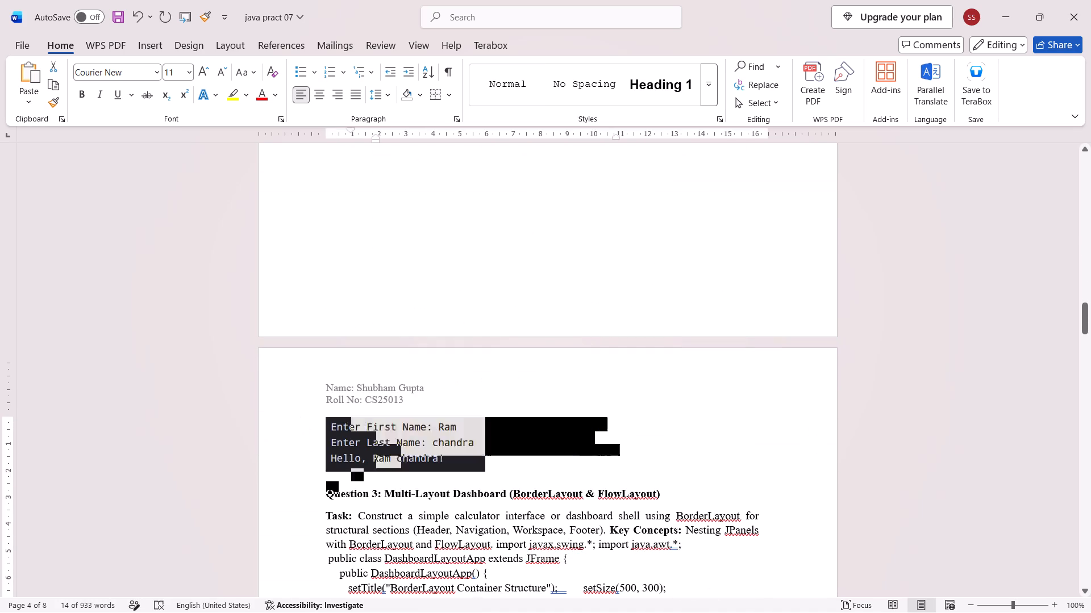
scroll(301, 427, "up", 3)
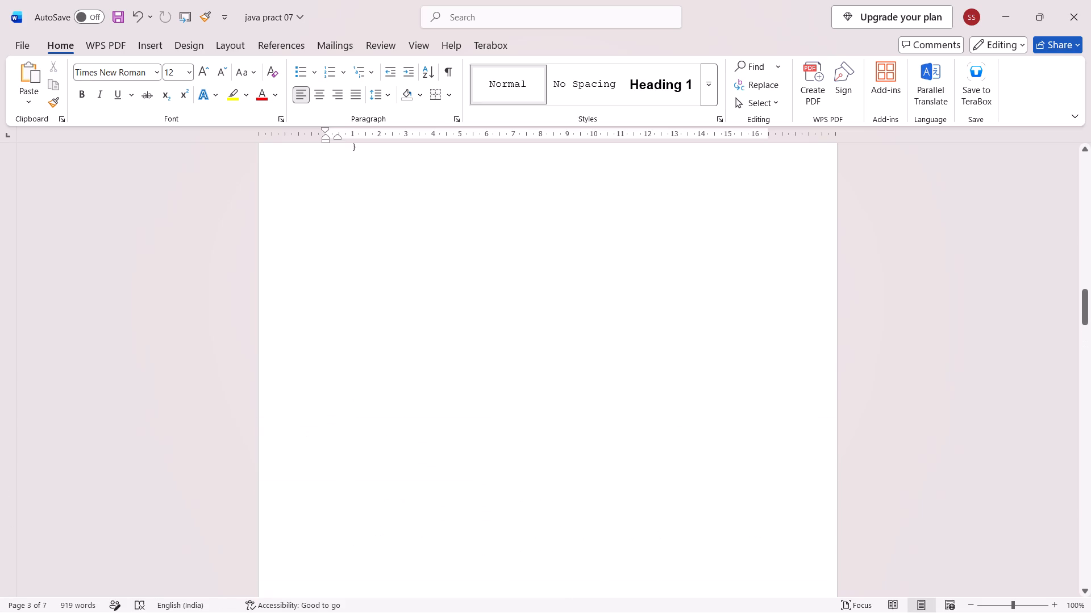
scroll(420, 393, "up", 1)
left_click(384, 312)
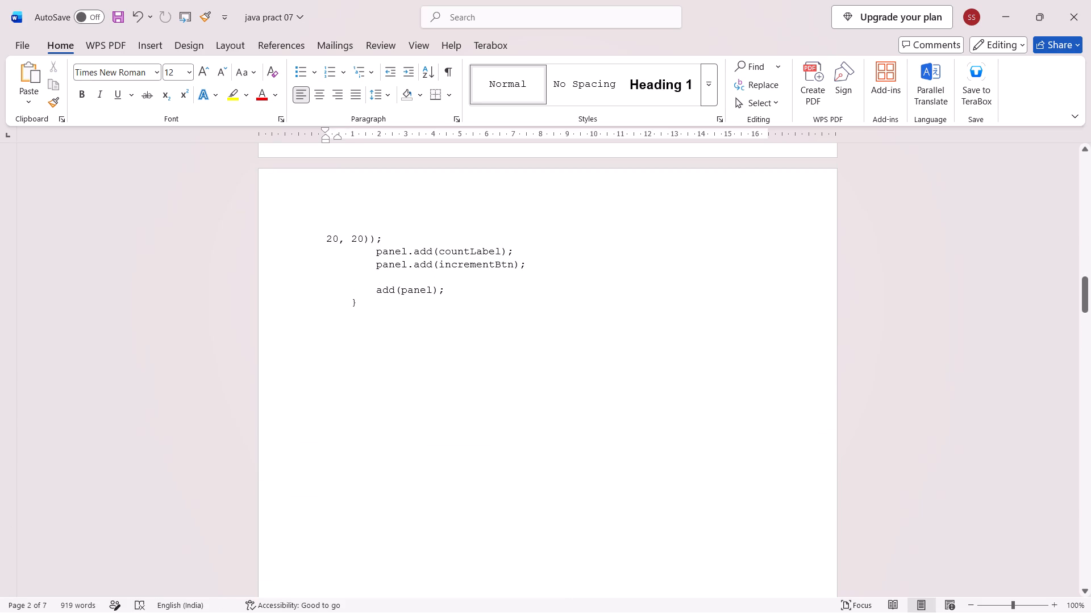
key("Return")
key("Return")
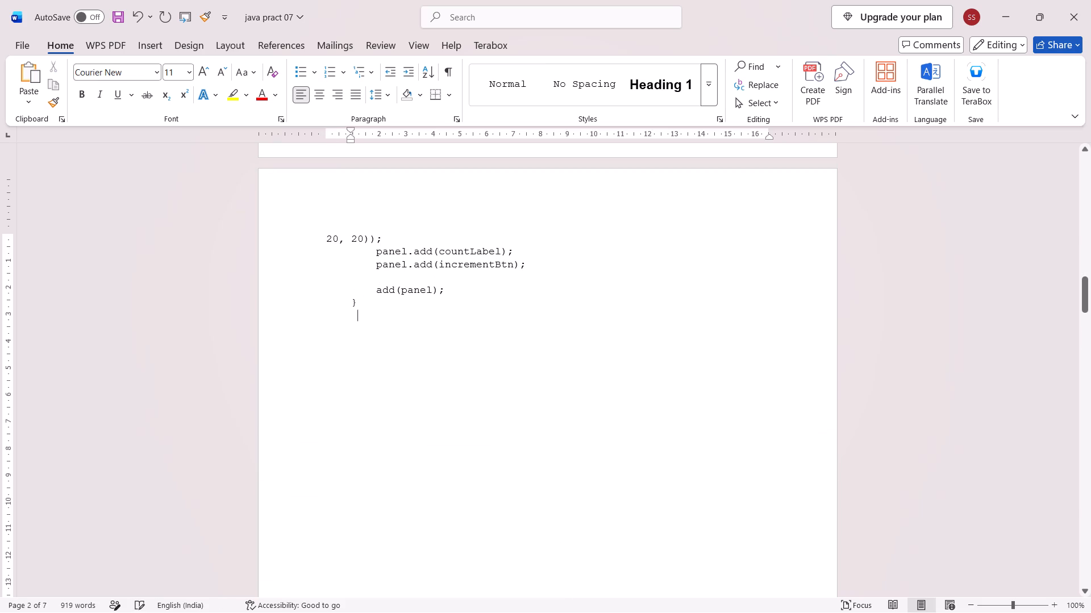
key("Return")
key("Return")
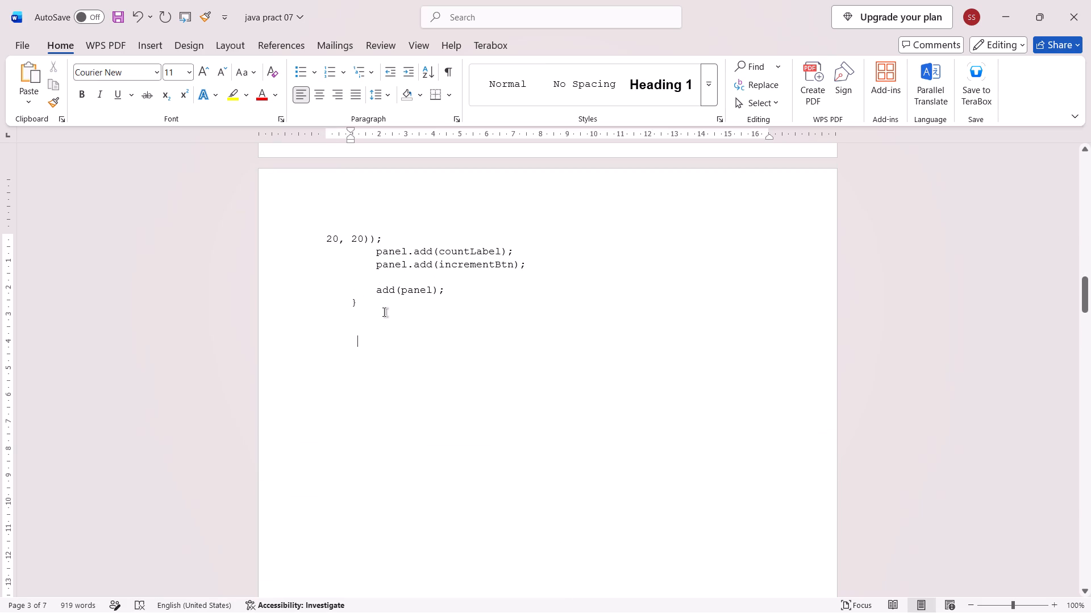
key("ctrl+v")
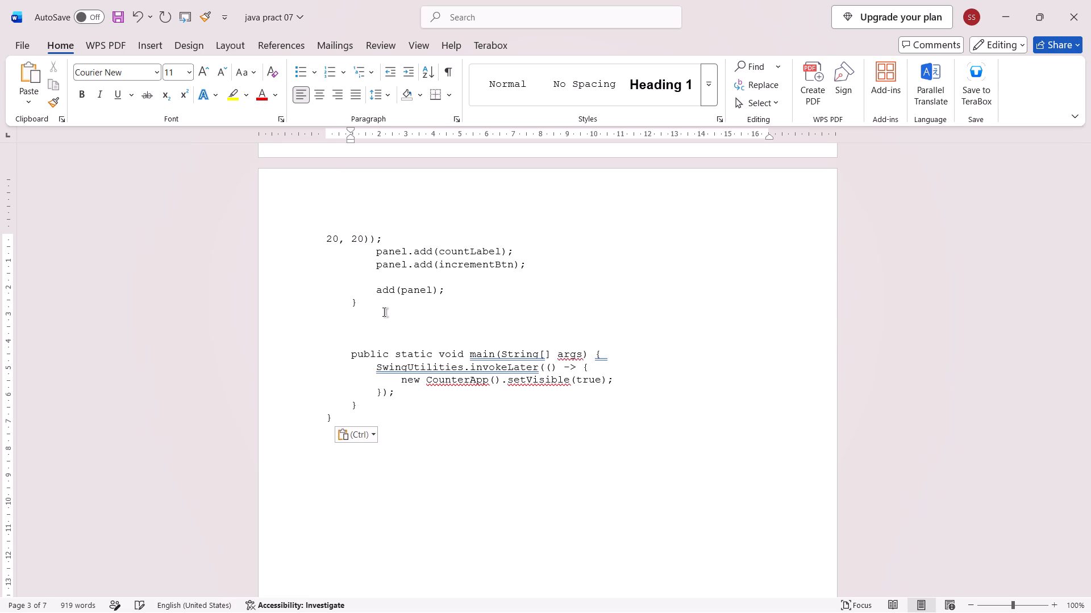
Add blank lines below the final closing brace of the CounterApp code and set their left indent to 0 cm.
left_click(468, 455)
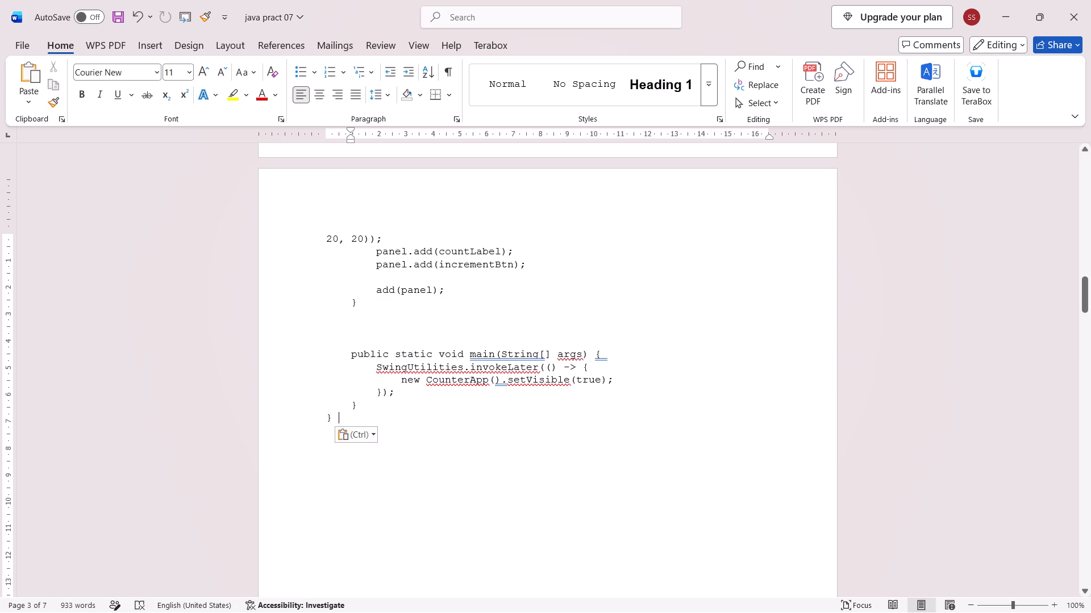
key("Return")
key("Return")
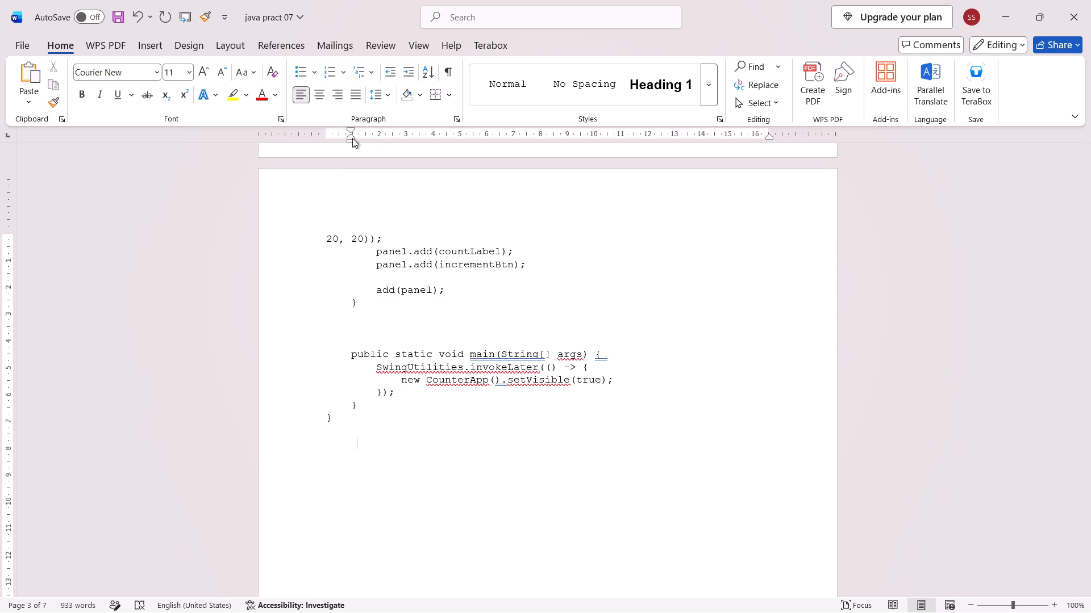
left_click_drag(352, 138, 326, 141)
left_click_drag(326, 141, 324, 141)
key("BackSpace")
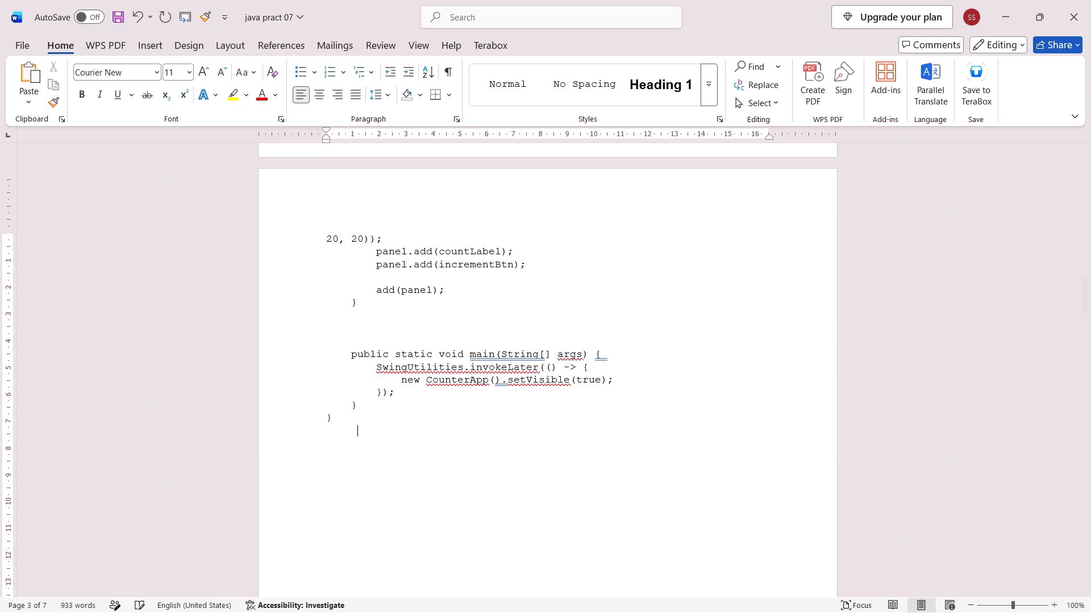
key("Return")
key("Return")
Cut the "Enter First Name: Ram" output picture from above the Question 3 heading.
scroll(407, 364, "down", 5)
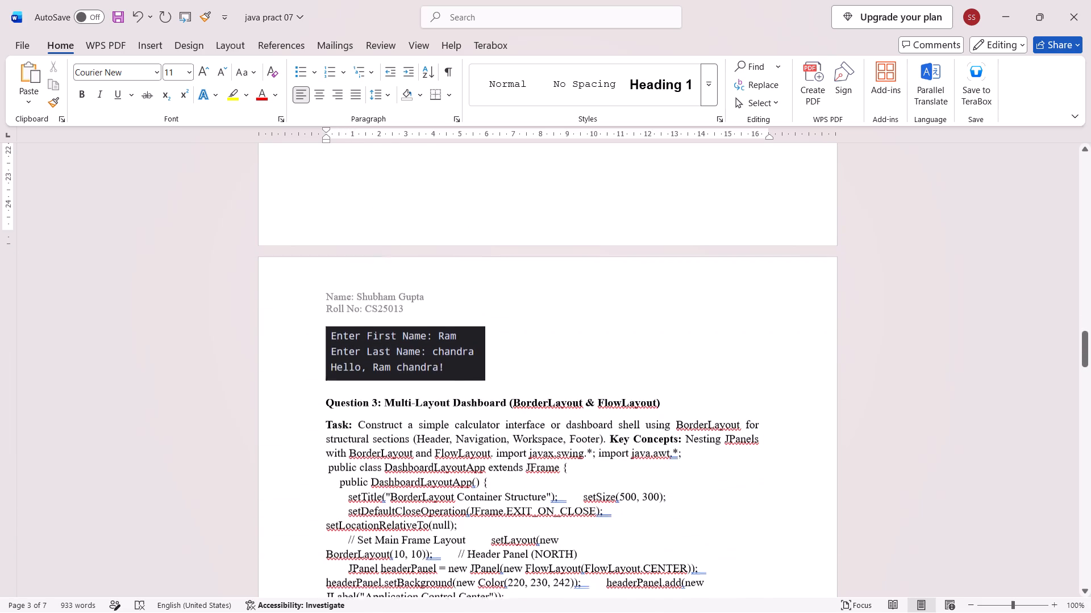
left_click(398, 330)
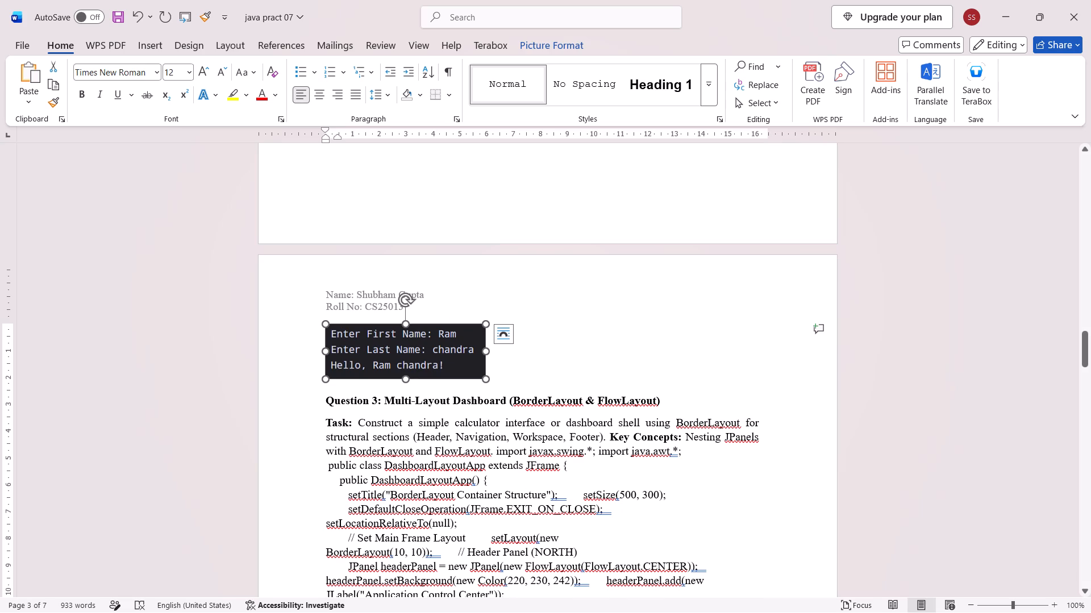
key("ctrl+x")
Add a bold "Output:" label two lines below the final closing brace of the CounterApp code.
scroll(398, 330, "up", 3)
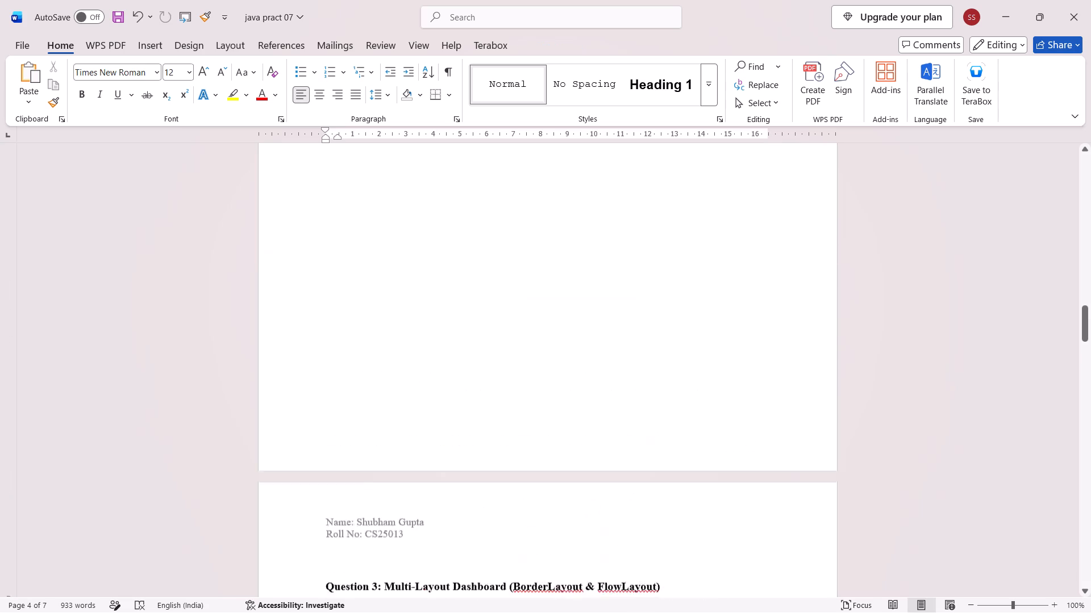
scroll(398, 330, "up", 1)
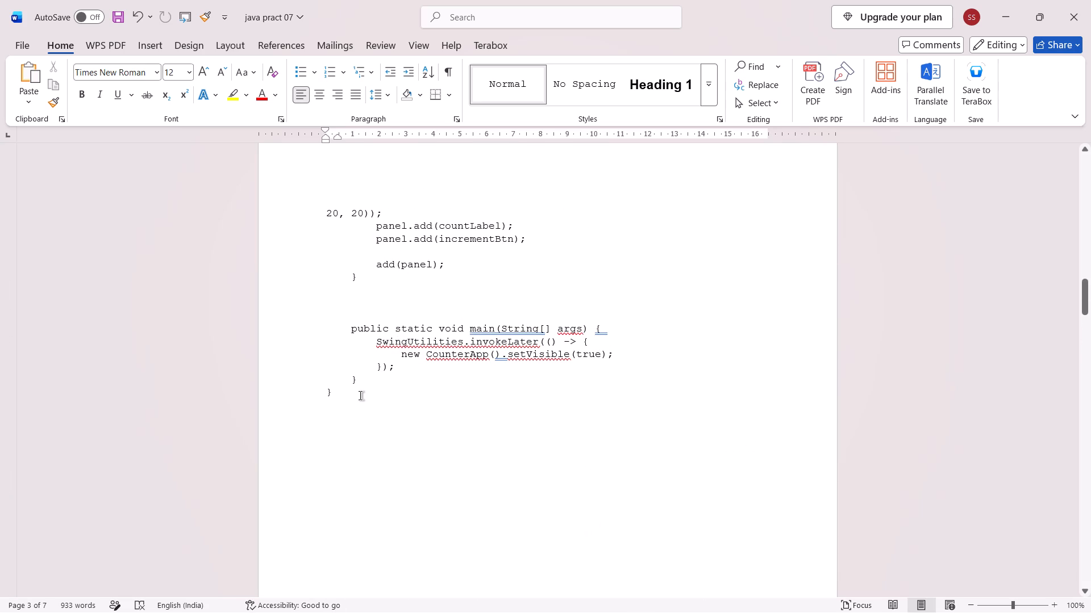
left_click(360, 396)
key("Return")
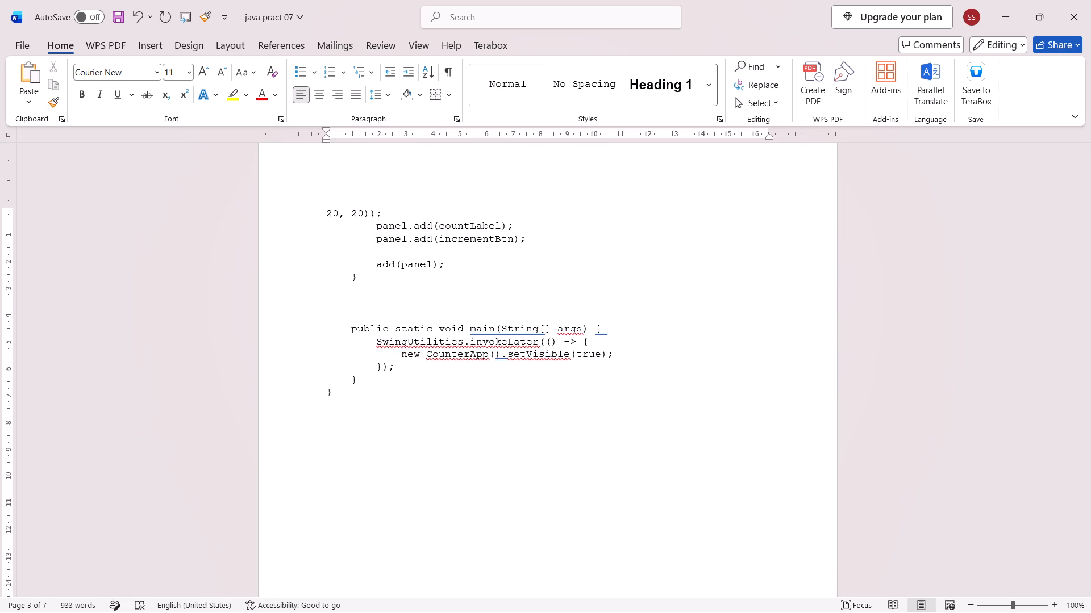
key("Return")
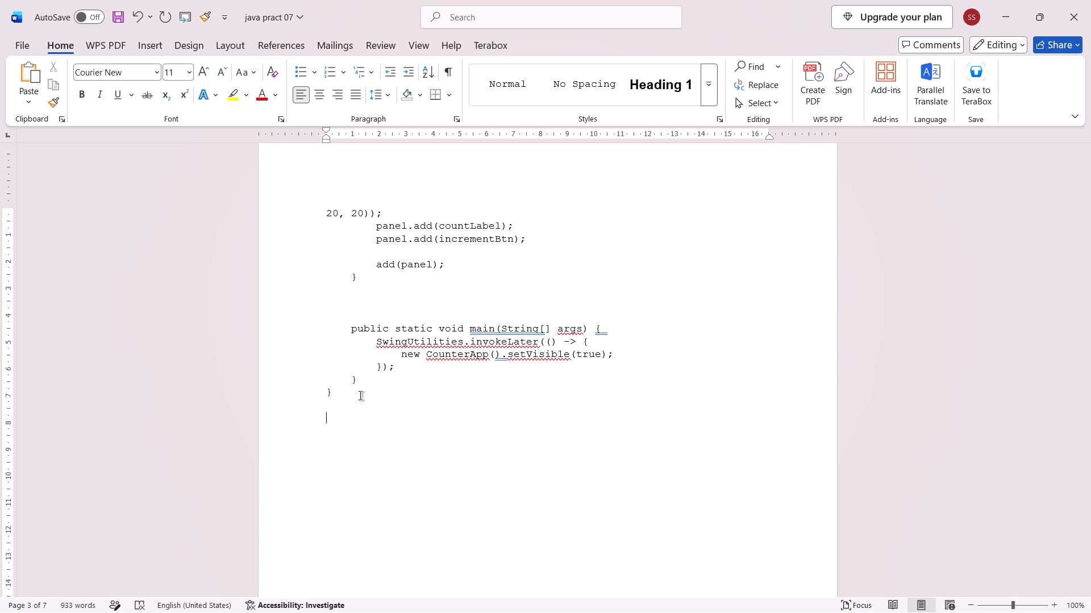
type("Output")
key("shift+colon")
key("shift+Left")
key("shift+Left")
key("shift+Left")
key("shift+Left")
key("shift+Left")
key("shift+Left")
key("shift+Left")
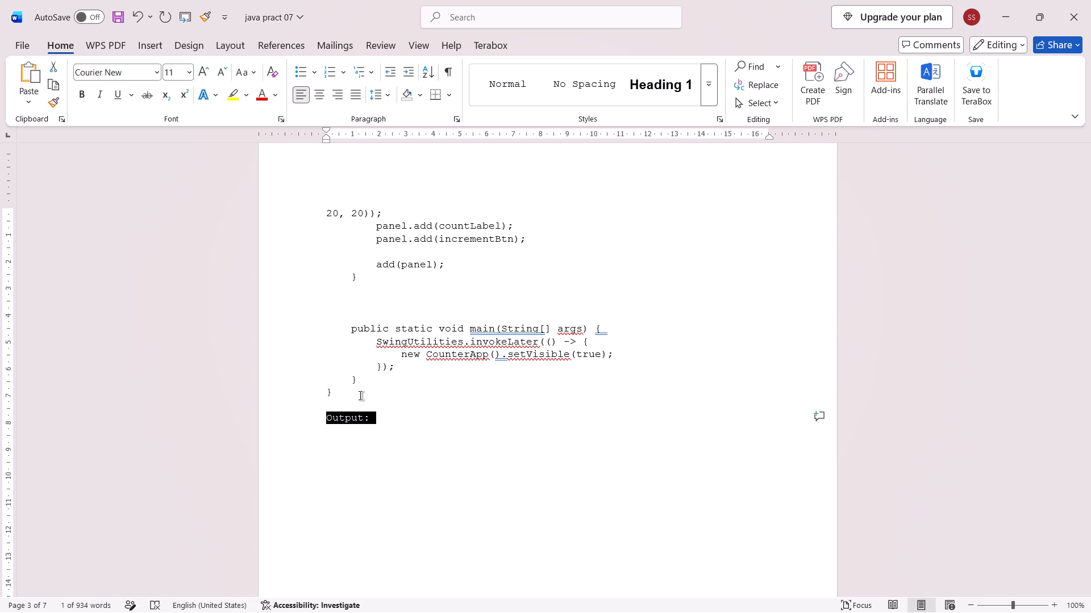
key("ctrl+b")
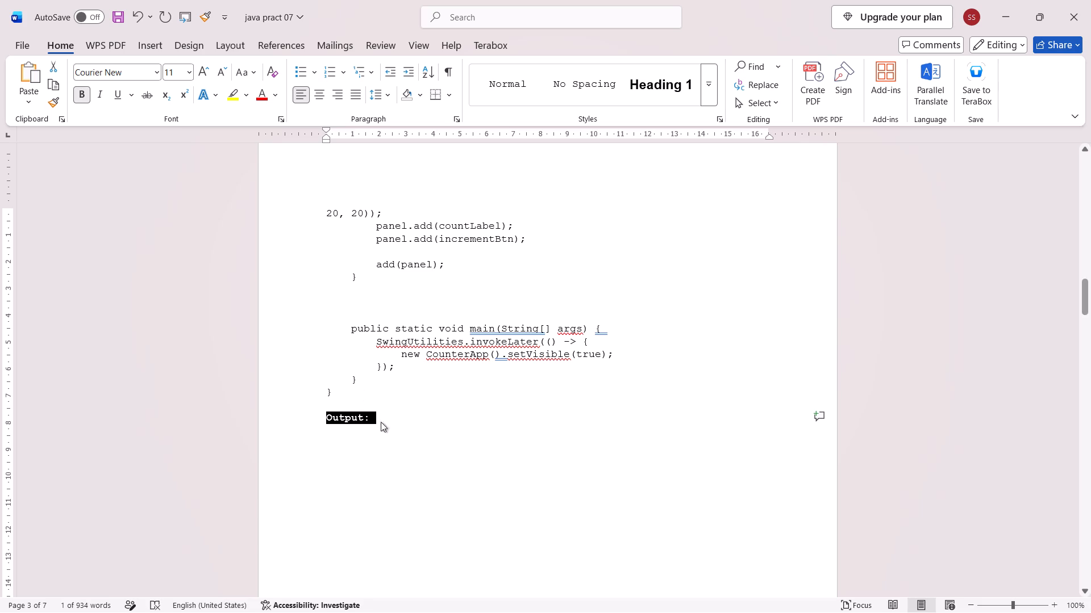
left_click(382, 413)
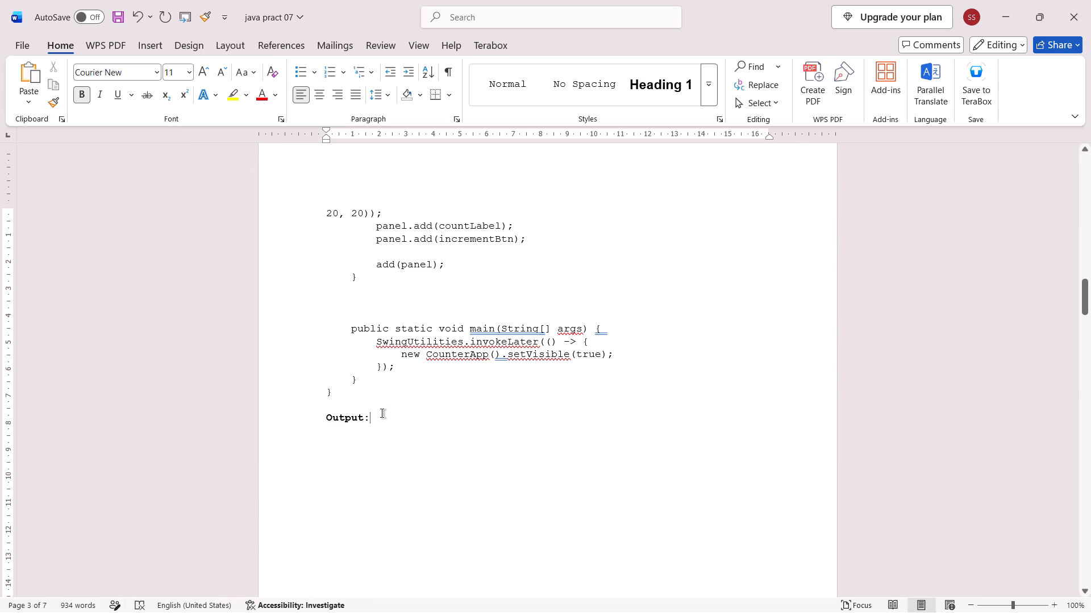
Paste the cut output picture on a new line below the "Output:" label.
key("Return")
key("ctrl+v")
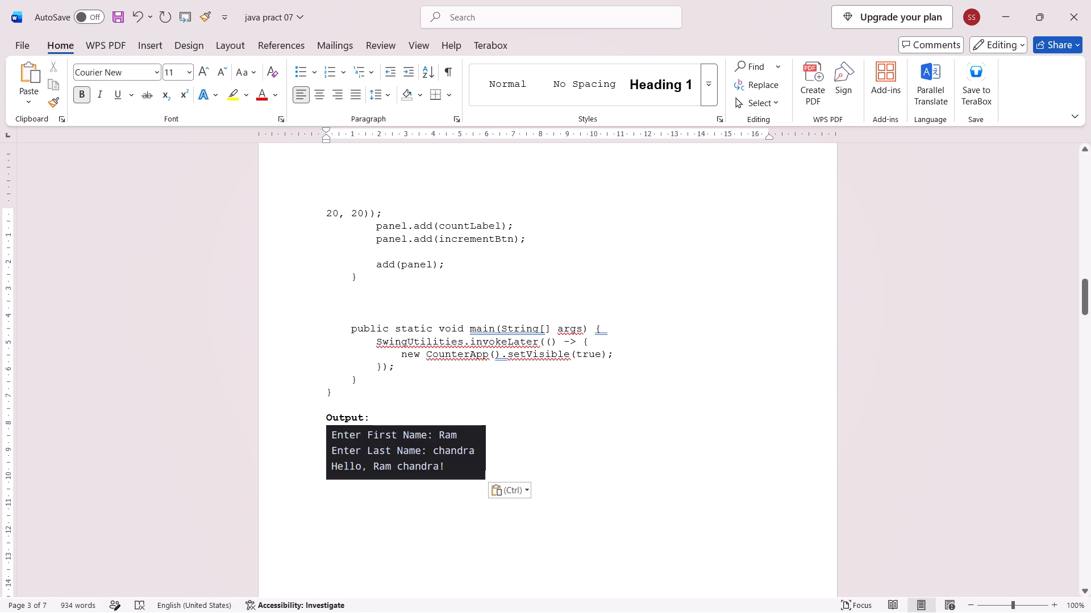
left_click(598, 468)
Remove the blank space above the "Question 3: Multi-Layout Dashboard (BorderLayout & FlowLayout)" heading.
scroll(598, 468, "down", 5)
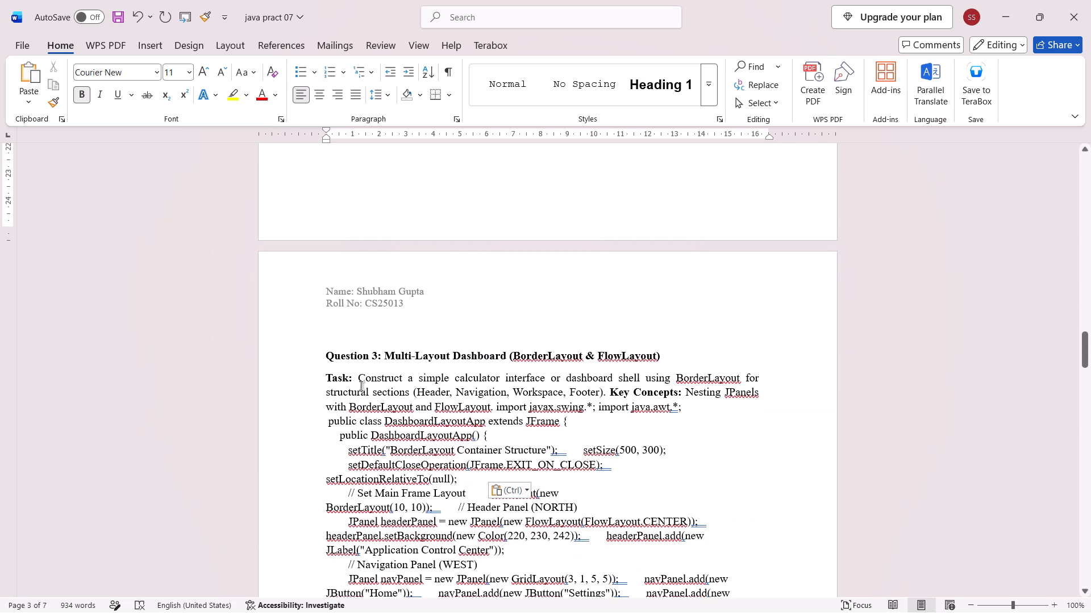
left_click(333, 356)
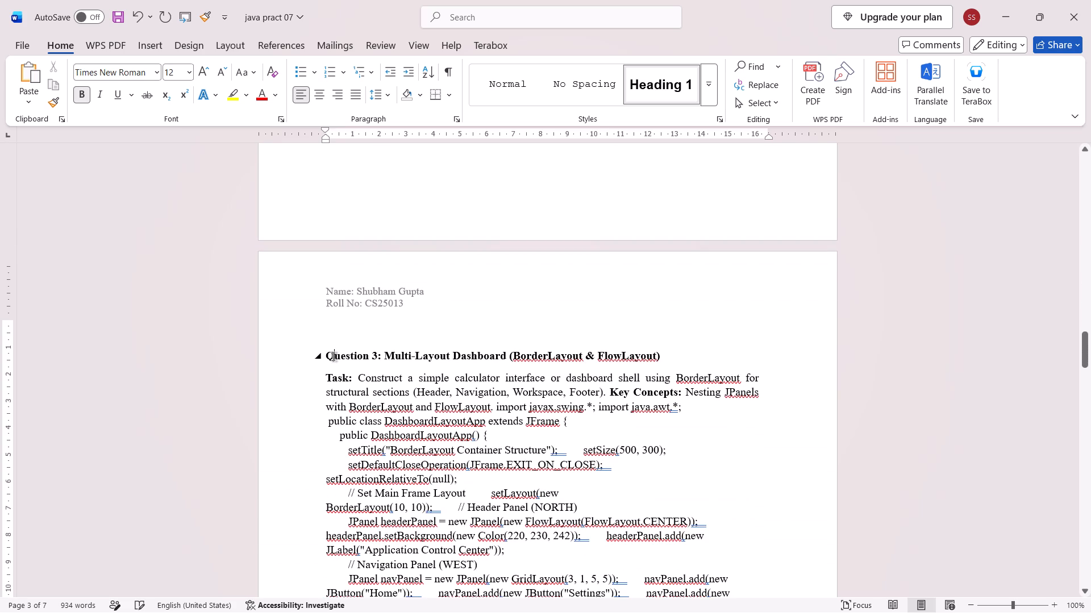
key("Left")
key("BackSpace")
key("BackSpace")
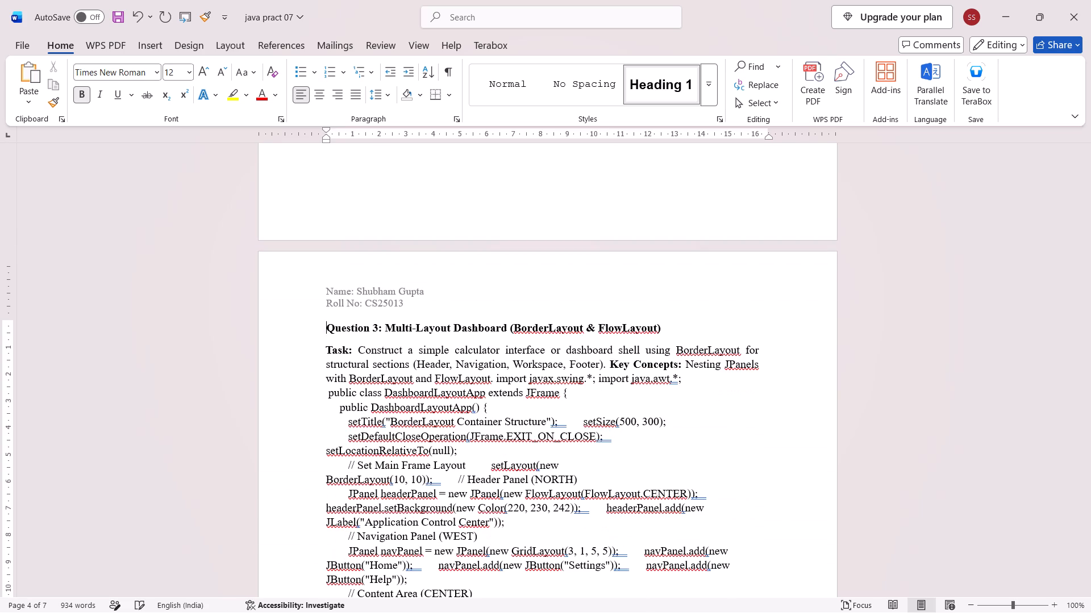
Save the java pract 07 document.
scroll(333, 356, "down", 1)
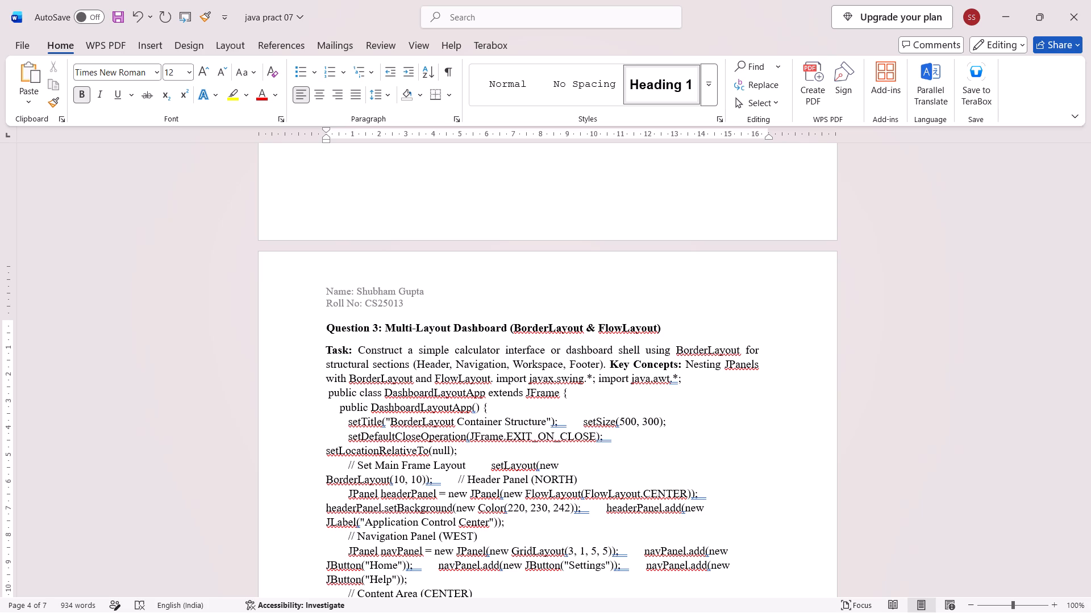
left_click(333, 356, "ctrl")
key("ctrl+s")
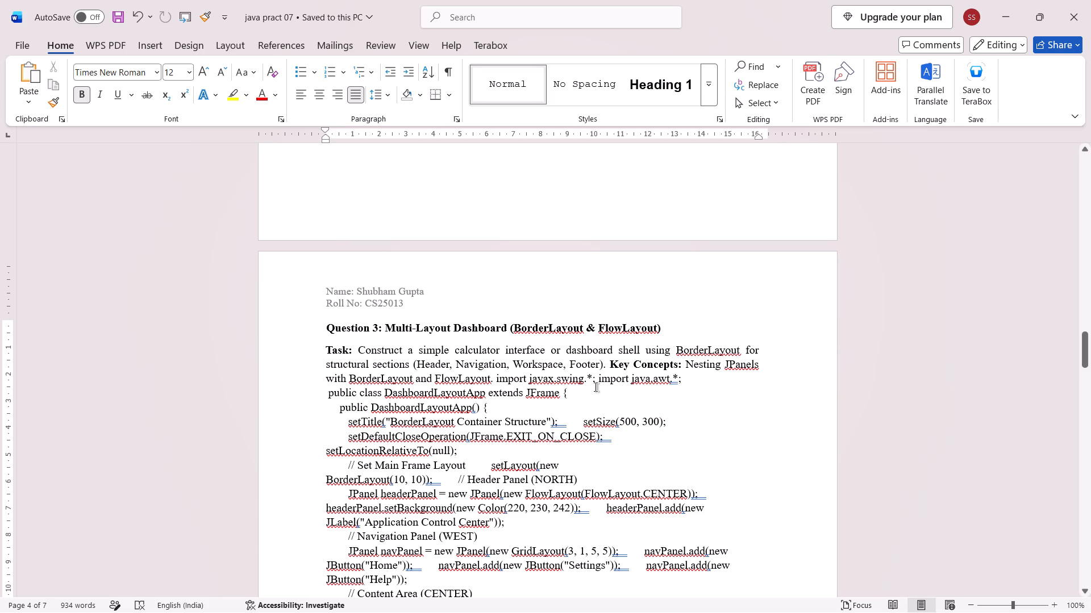
Move the import statements in Question 3 onto a new line below the Task and Key Concepts paragraph.
left_click(491, 380)
key("Right")
key("Right")
key("Return")
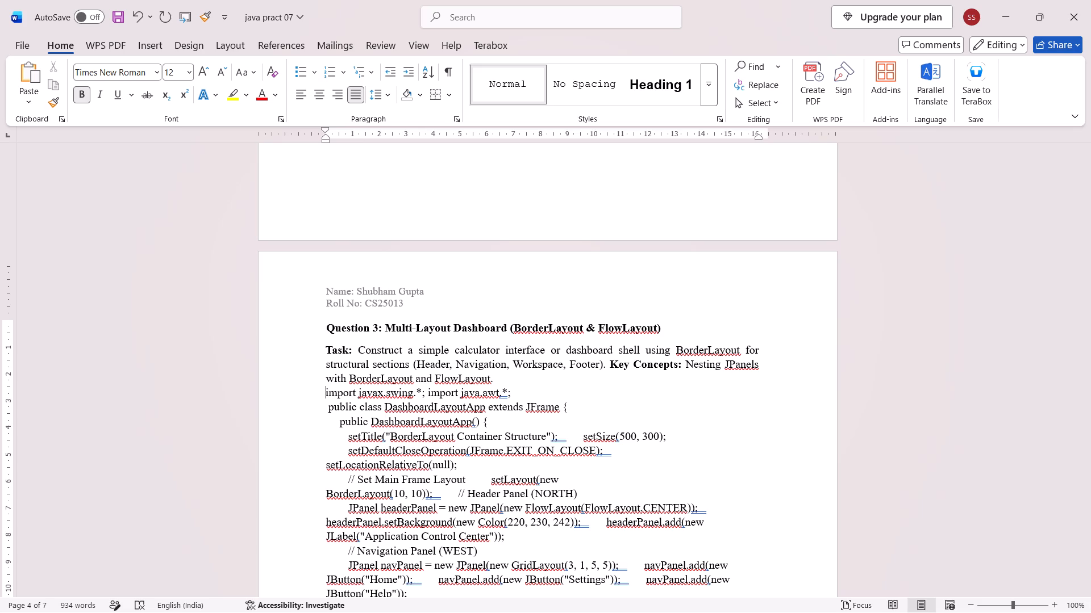
Copy the full GreetingForm code of Question 2 from the java prac 7 document and return to java pract 07.
key("alt+Tab")
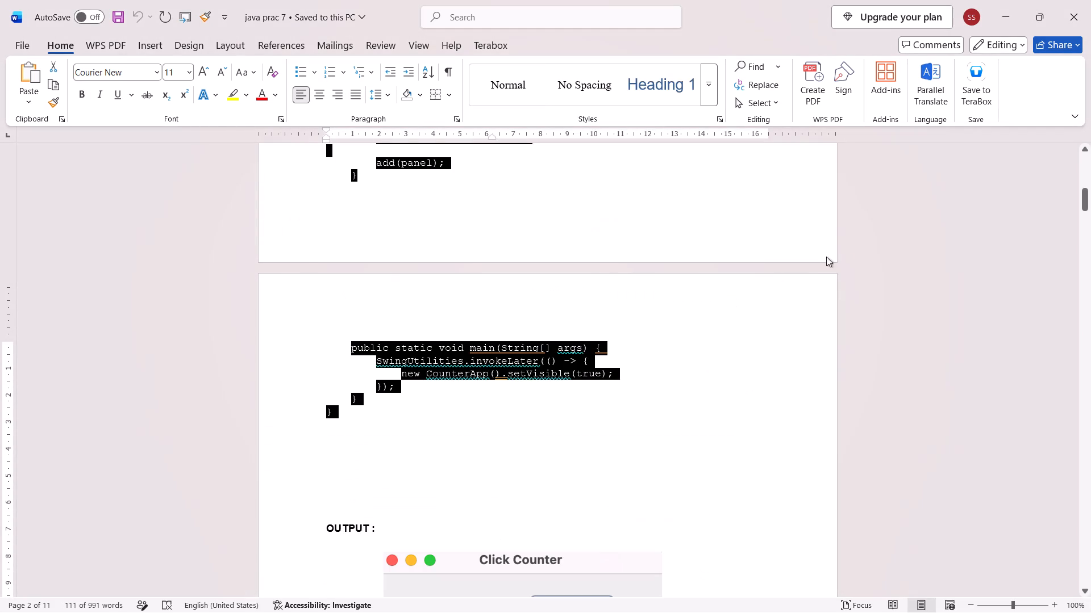
left_click(657, 371)
scroll(657, 371, "down", 4)
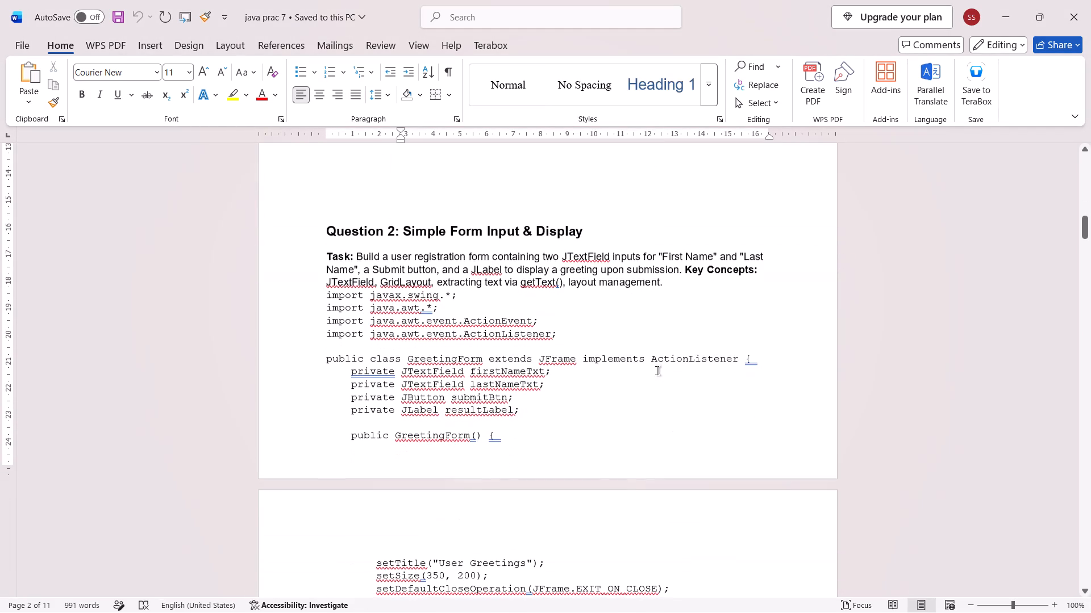
left_click(325, 295)
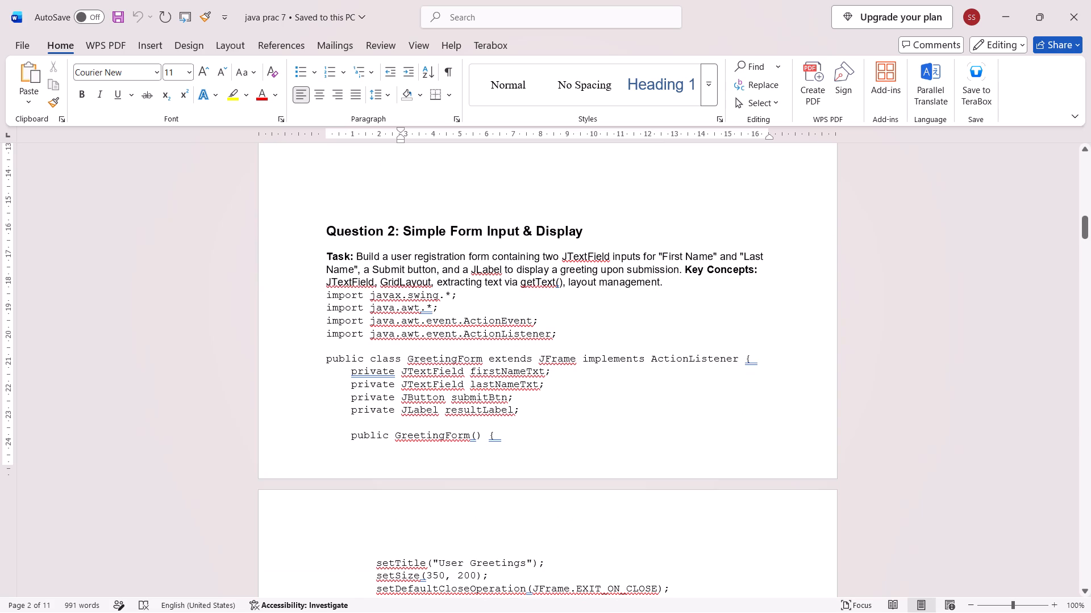
scroll(354, 351, "right", 1)
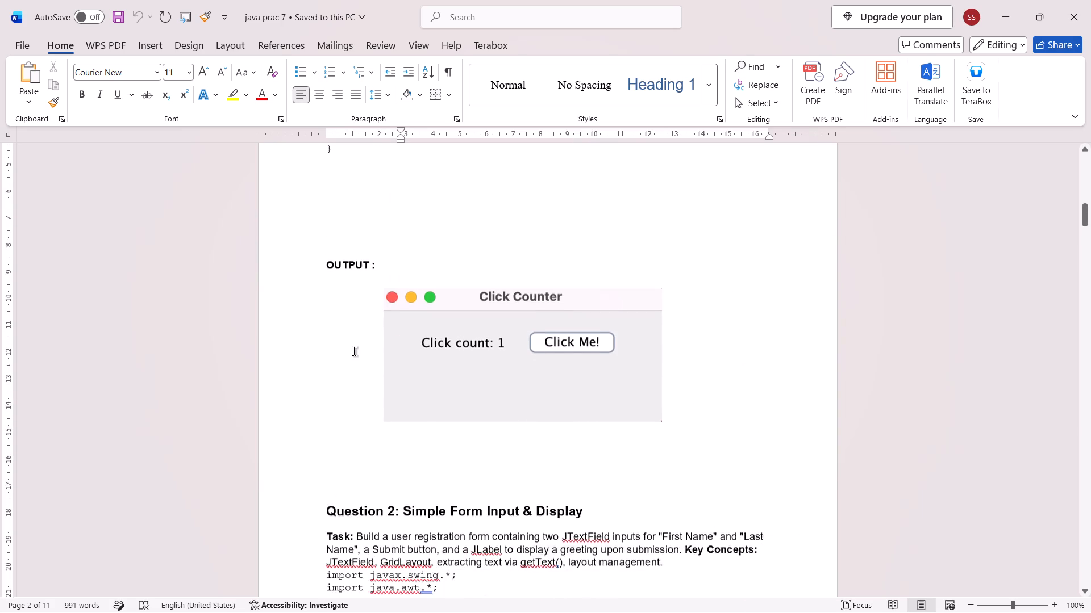
scroll(354, 351, "right", 2)
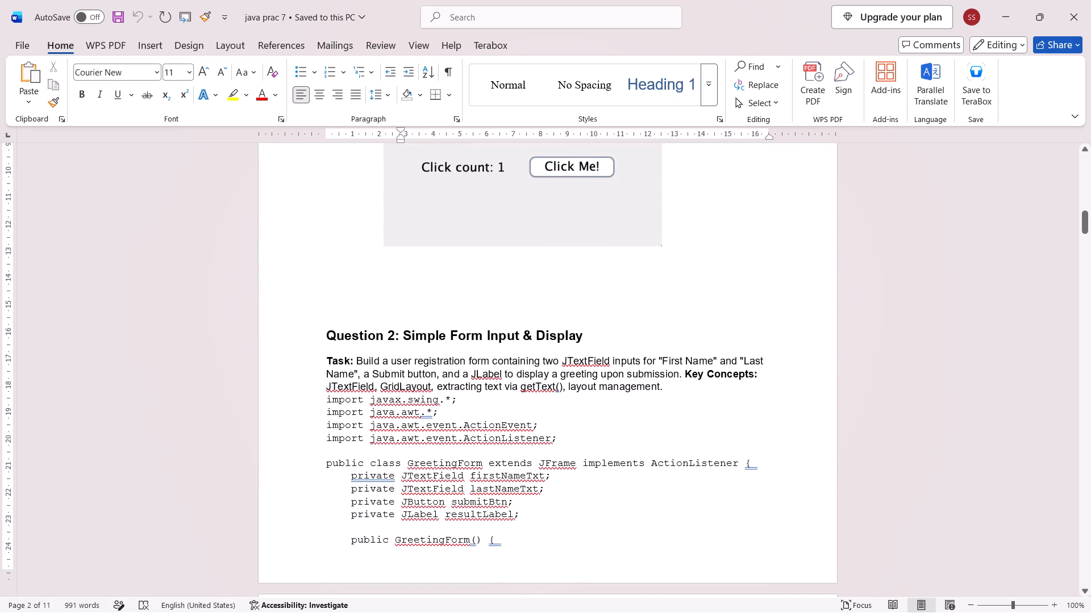
left_click_drag(328, 400, 555, 612)
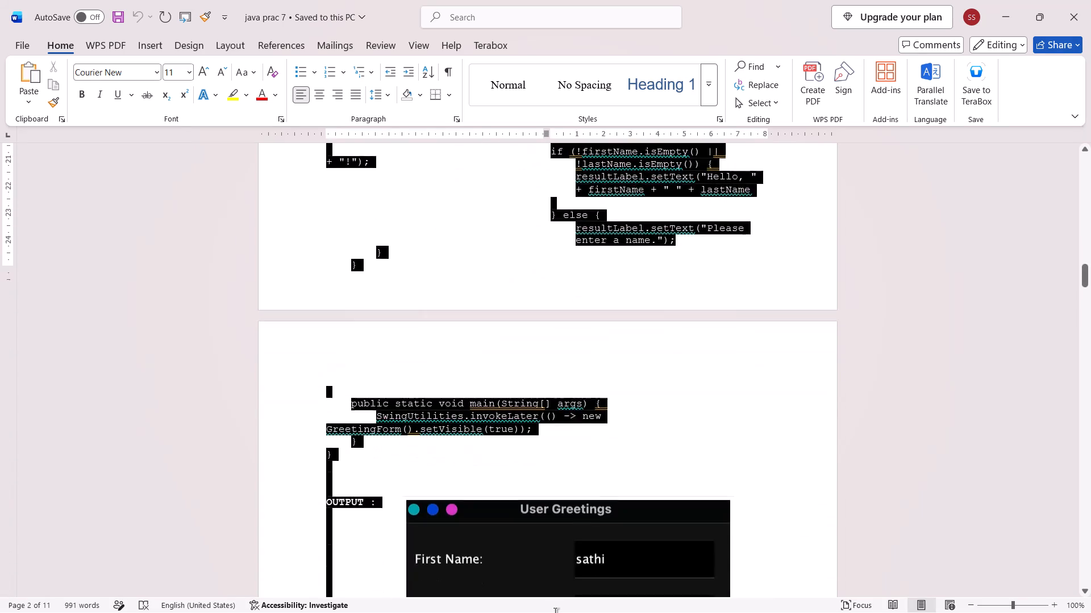
left_click_drag(555, 612, 335, 337)
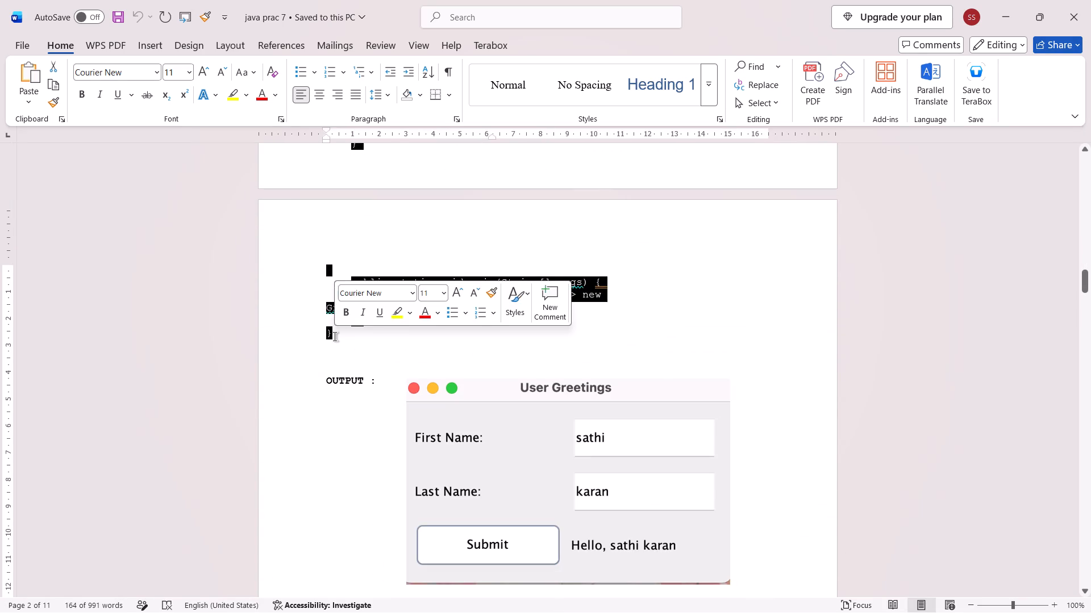
key("ctrl+c")
key("alt+Tab")
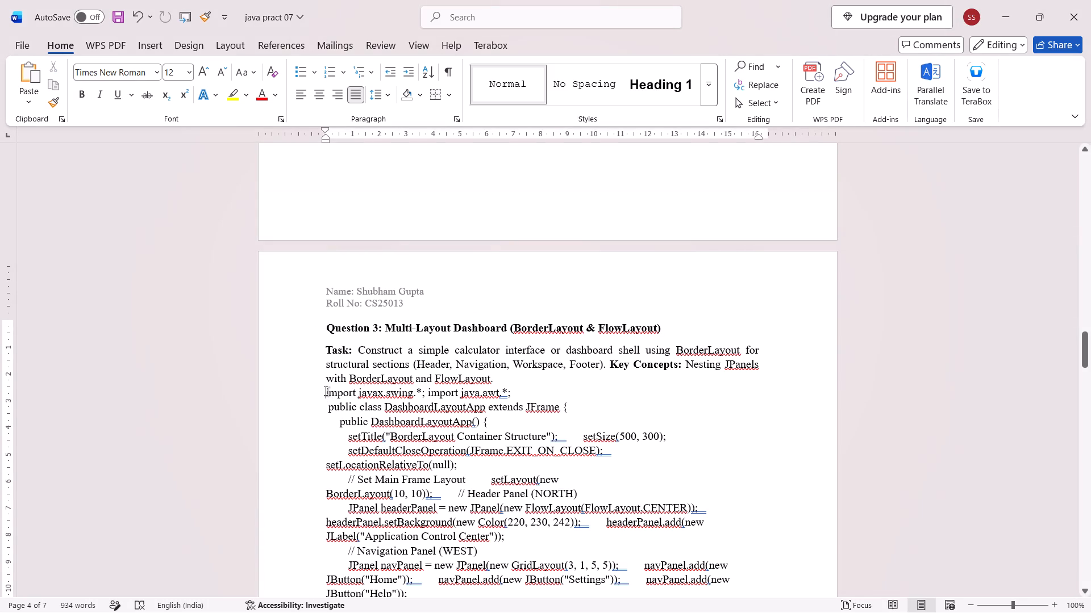
Switch to java prac 7 and copy Question 3's full DashboardLayoutApp code, from the first import line to the final closing brace.
key("alt+Tab")
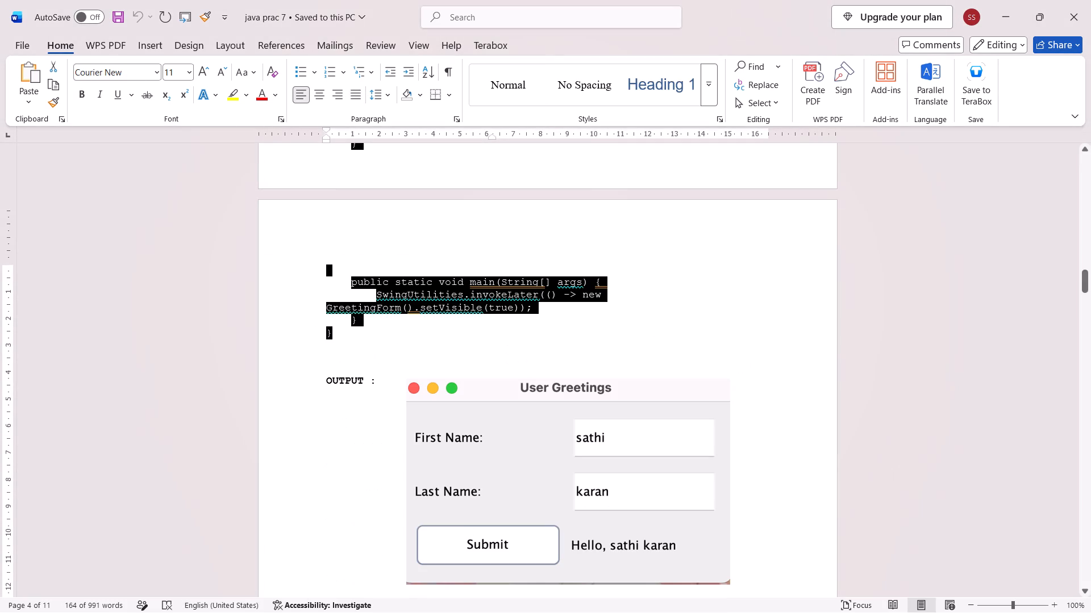
left_click(562, 335)
scroll(562, 335, "down", 1)
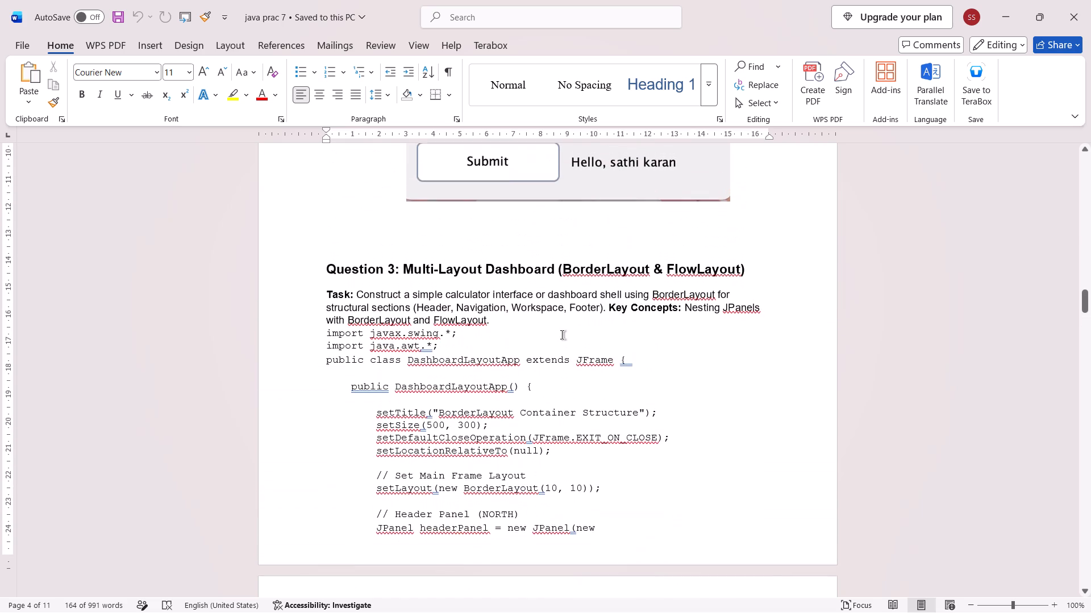
scroll(562, 335, "down", 1)
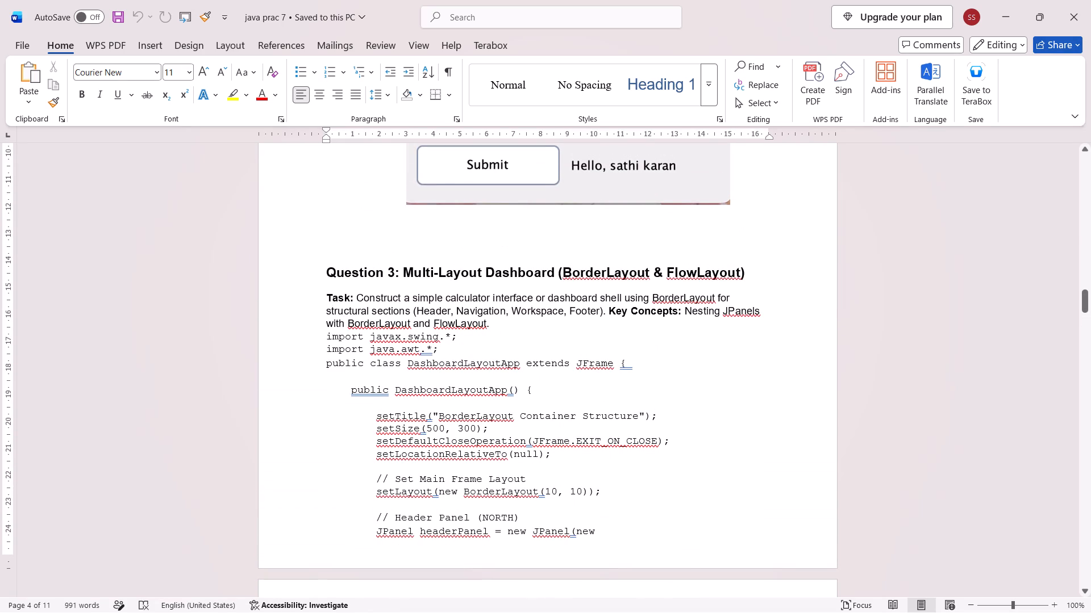
left_click(326, 336)
left_click_drag(328, 339, 352, 345)
left_click_drag(352, 345, 646, 612)
left_click(599, 471)
scroll(599, 471, "up", 1)
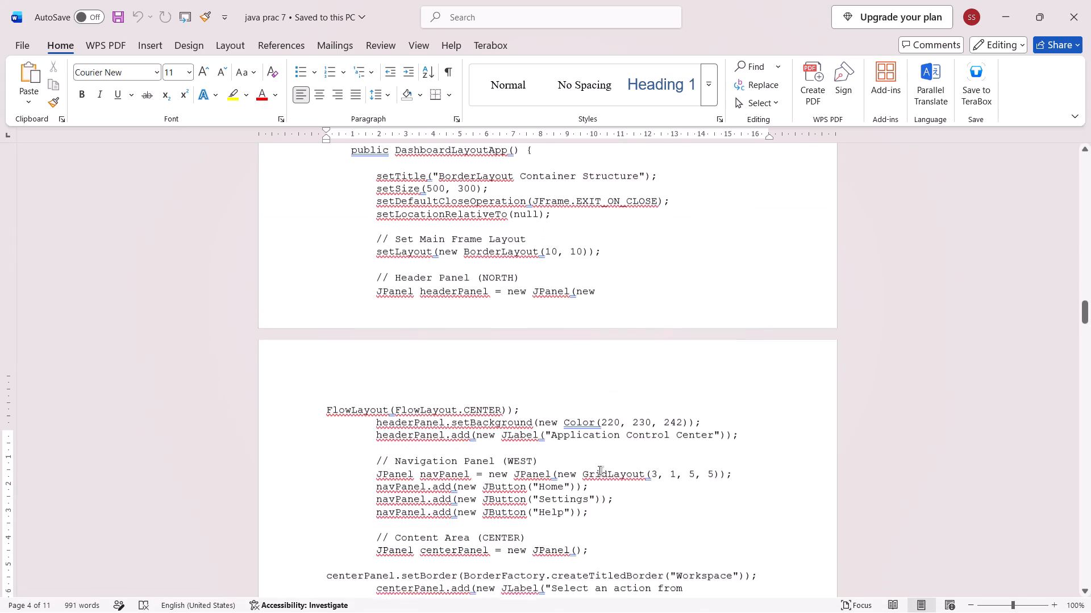
scroll(599, 471, "up", 1)
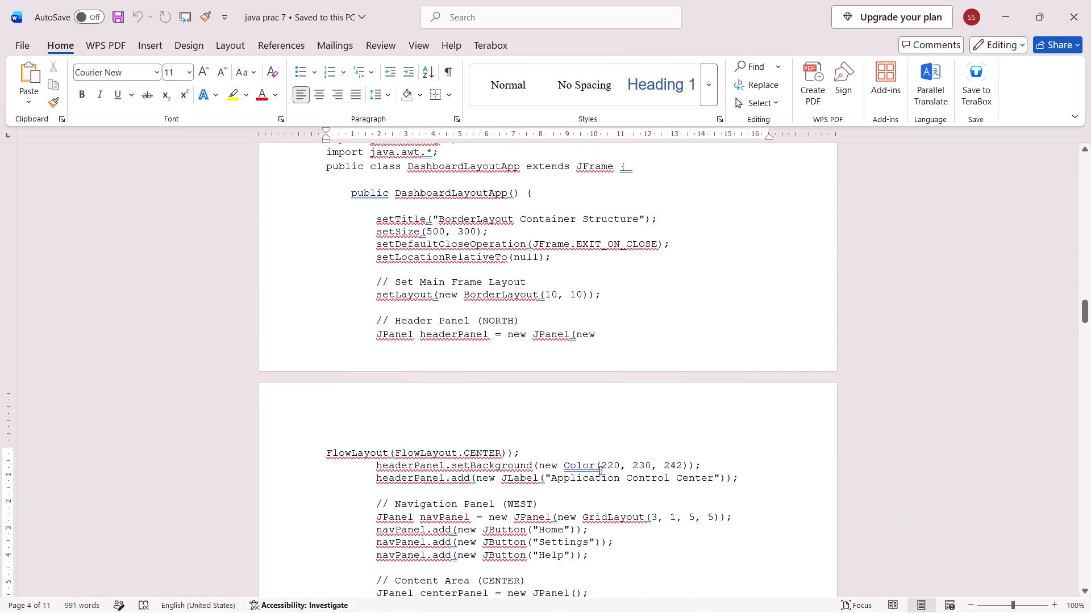
scroll(599, 471, "up", 1)
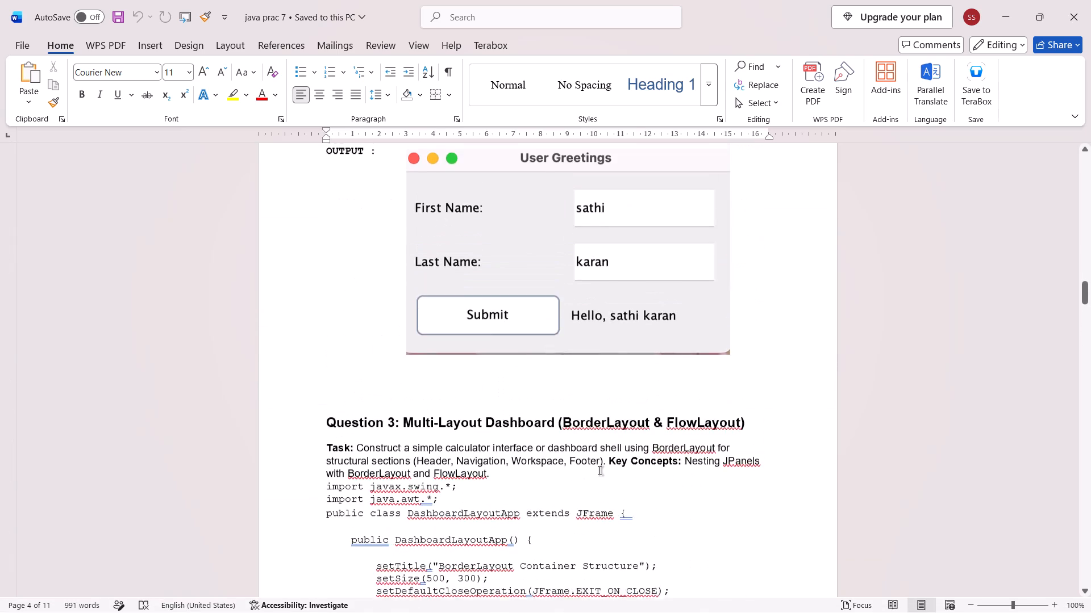
scroll(599, 471, "down", 1)
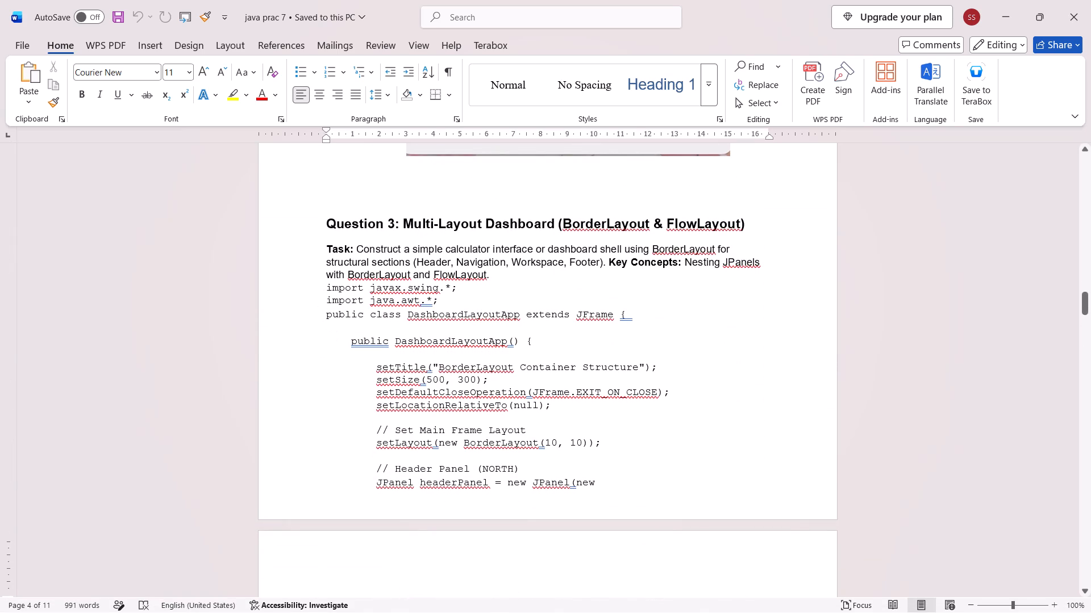
left_click_drag(327, 287, 642, 612)
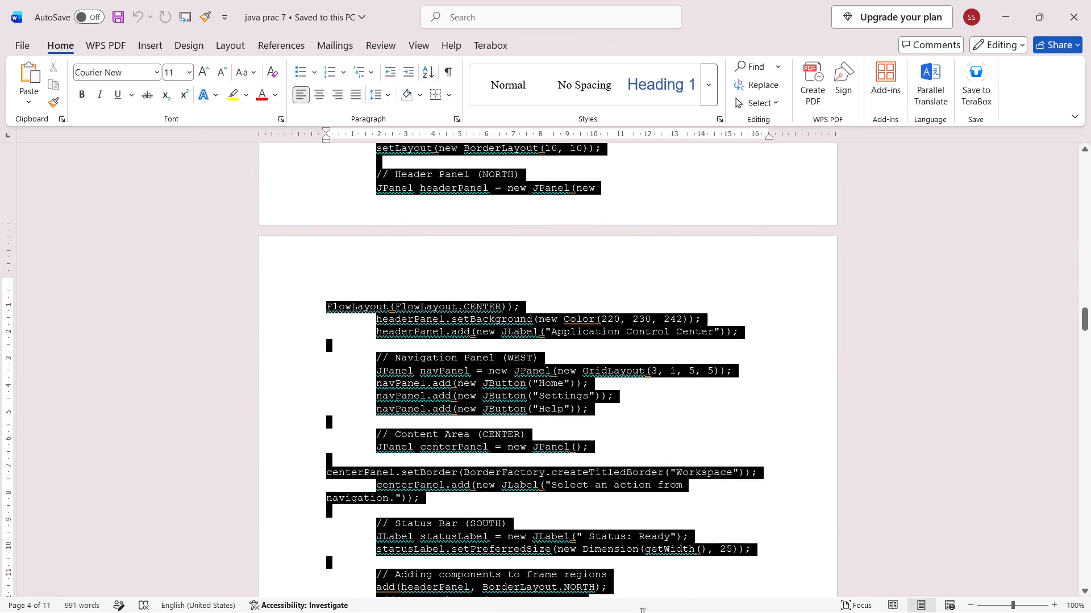
left_click_drag(642, 612, 342, 291)
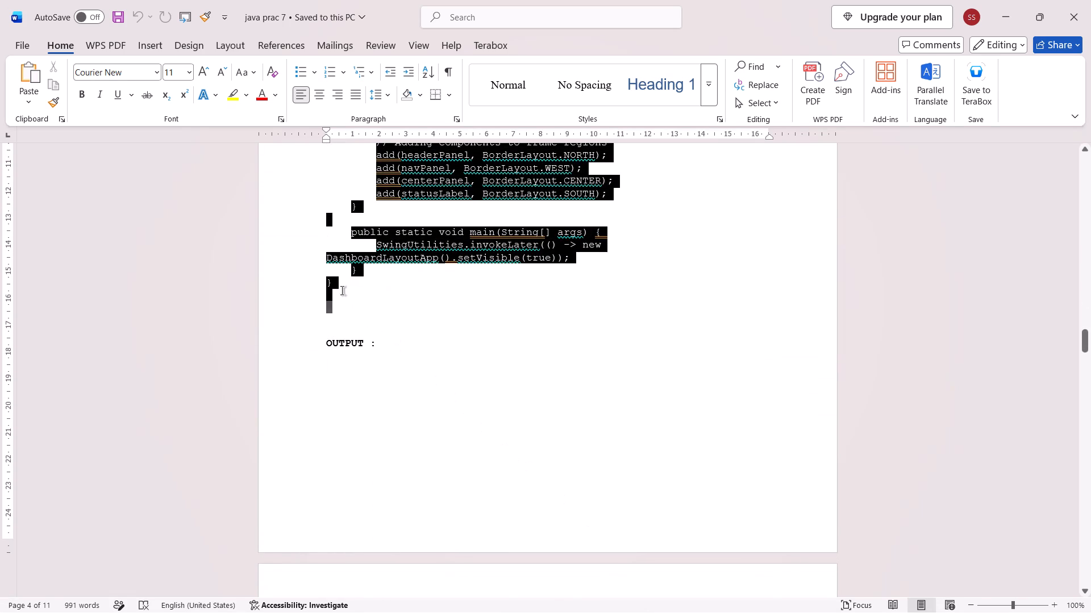
left_click_drag(342, 291, 334, 283)
key("ctrl+c")
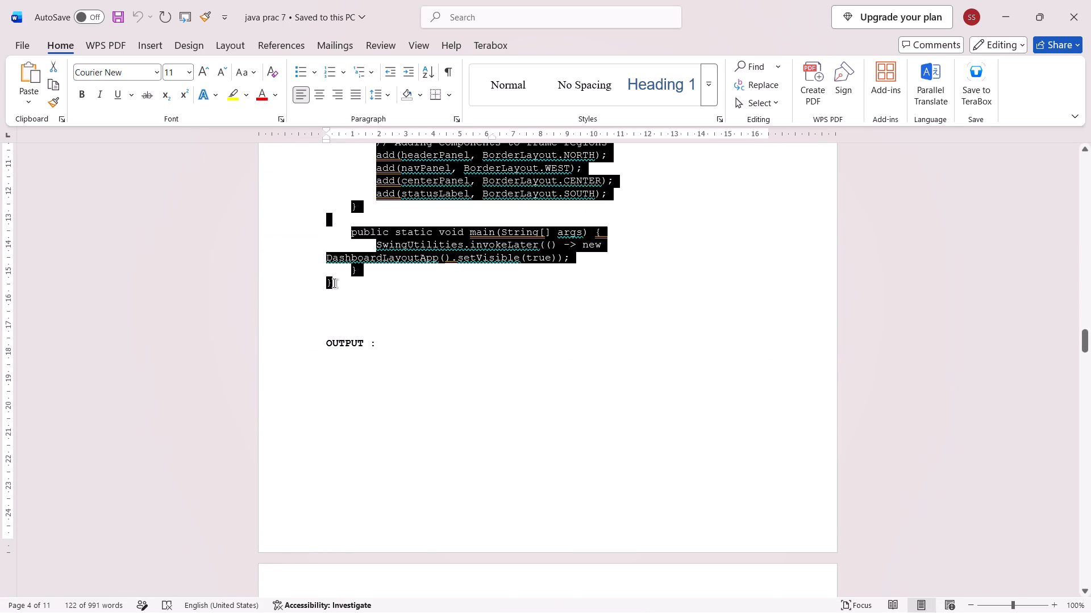
Return to java pract 07 and replace the whole Question 3 DashboardLayoutApp code with the copied version.
key("alt+Tab")
scroll(334, 283, "down", 1)
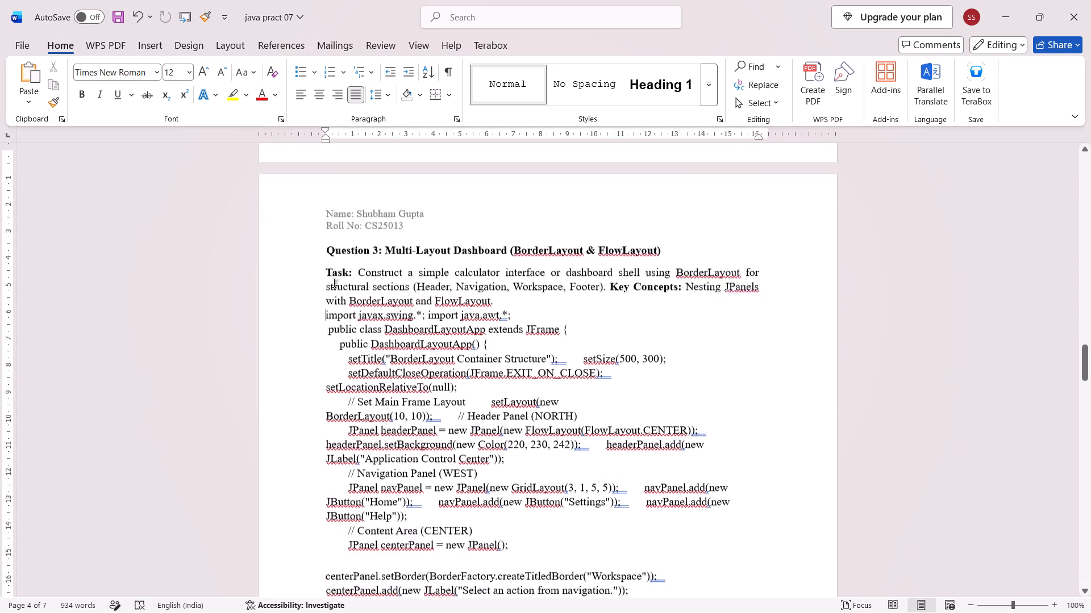
scroll(334, 283, "down", 1)
left_click_drag(324, 204, 559, 428)
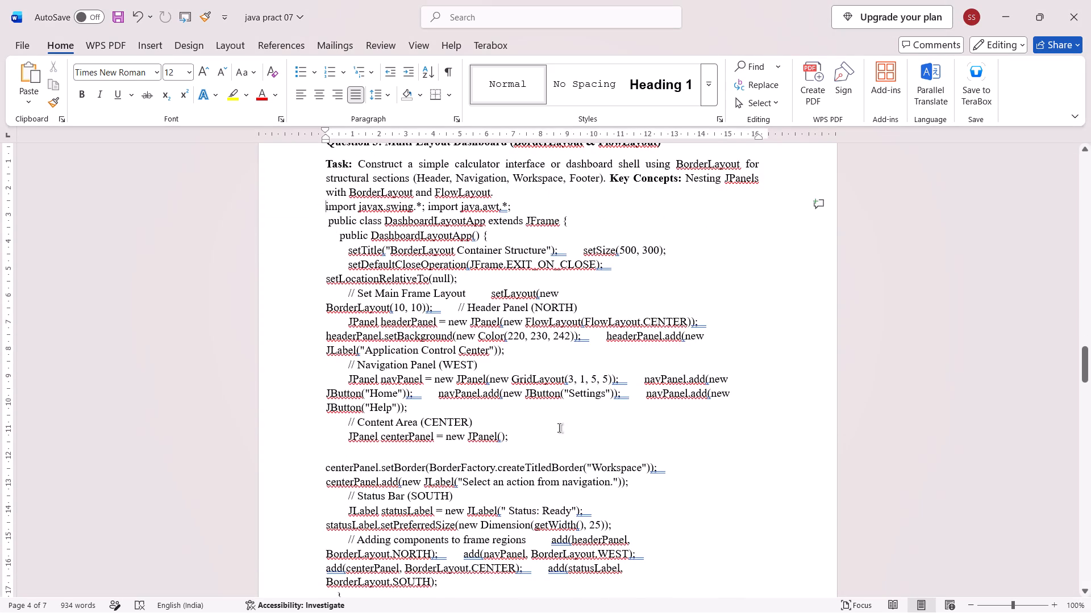
left_click_drag(559, 428, 349, 249)
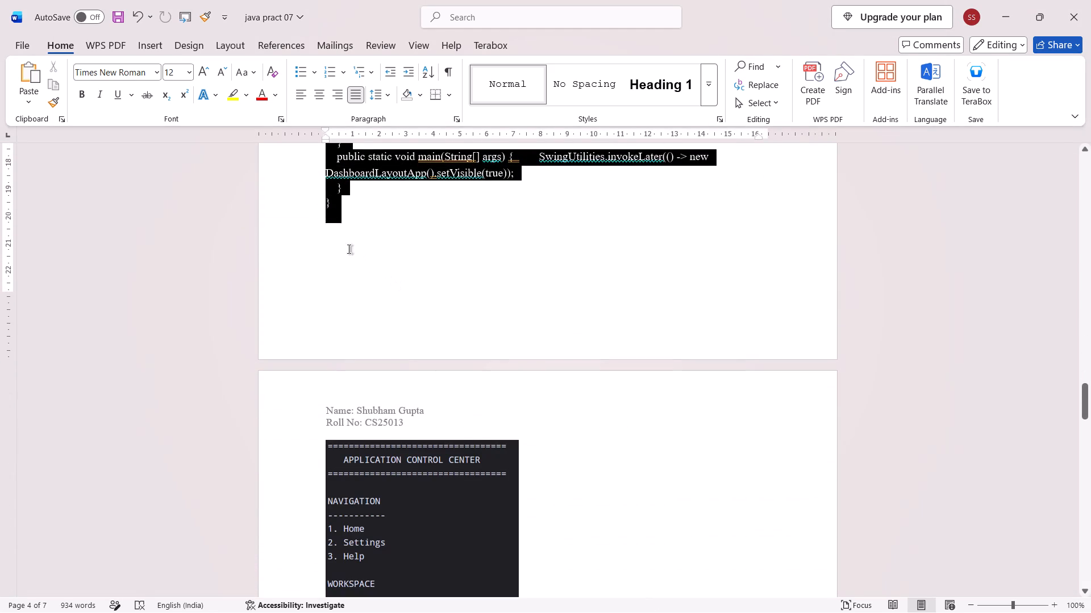
left_click_drag(349, 249, 347, 198)
key("ctrl+v")
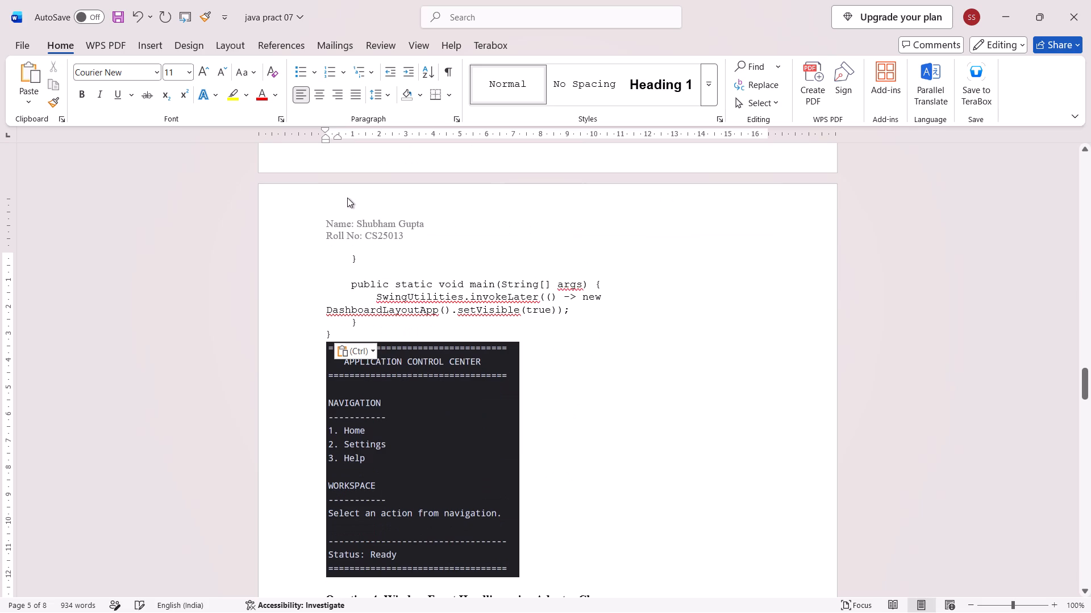
Add an "Output:" label two lines below the DashboardLayoutApp code's closing brace, moving its right indent to about 7.5 cm on the ruler.
left_click(329, 334)
key("Return")
type("Ou")
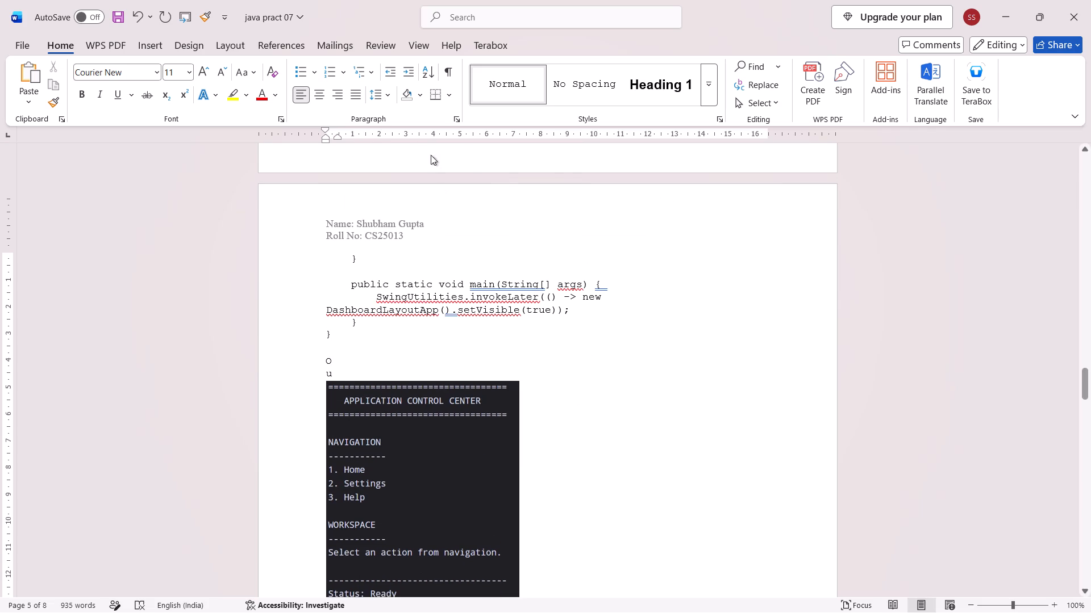
left_click_drag(338, 135, 464, 153)
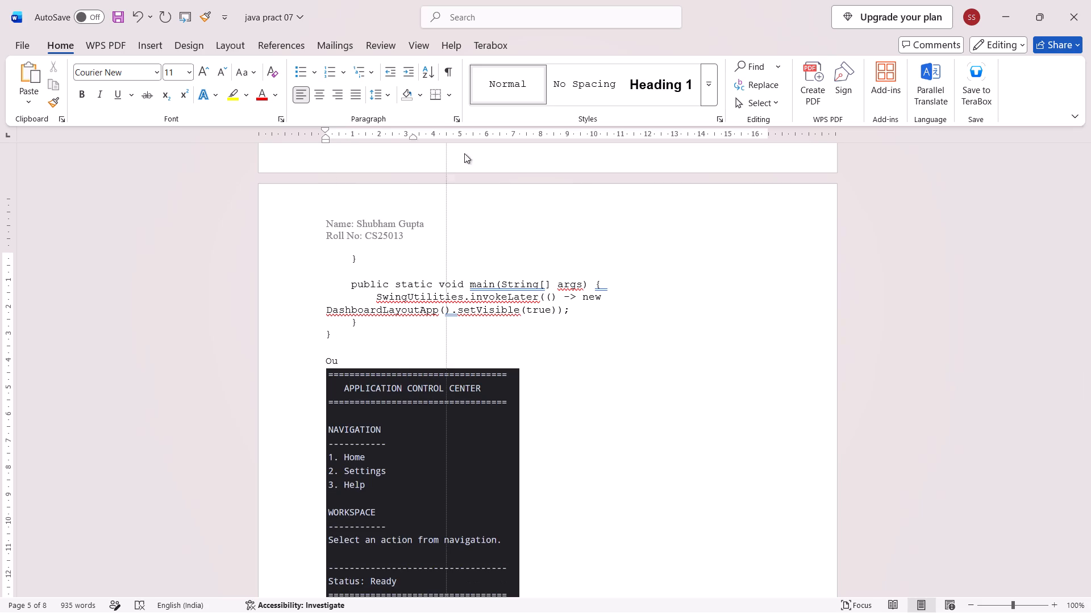
left_click_drag(464, 153, 525, 160)
left_click(347, 357)
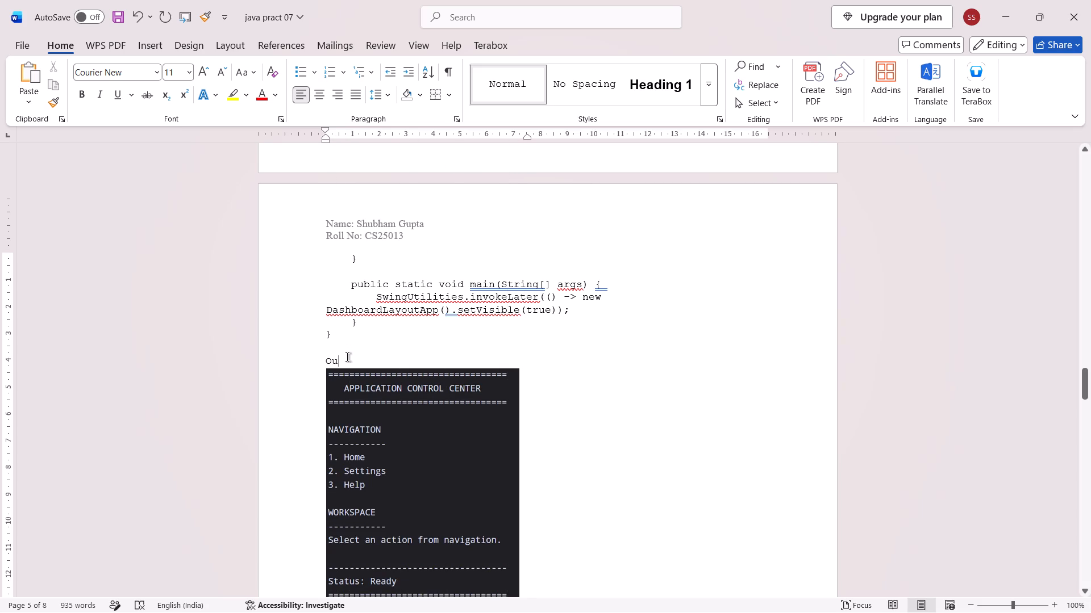
type("tput")
key("shift+colon")
Make the "Output:" label above the Application Control Center picture bold.
key("ctrl+shift+Left")
key("ctrl+shift+Left")
key("ctrl+shift+Left")
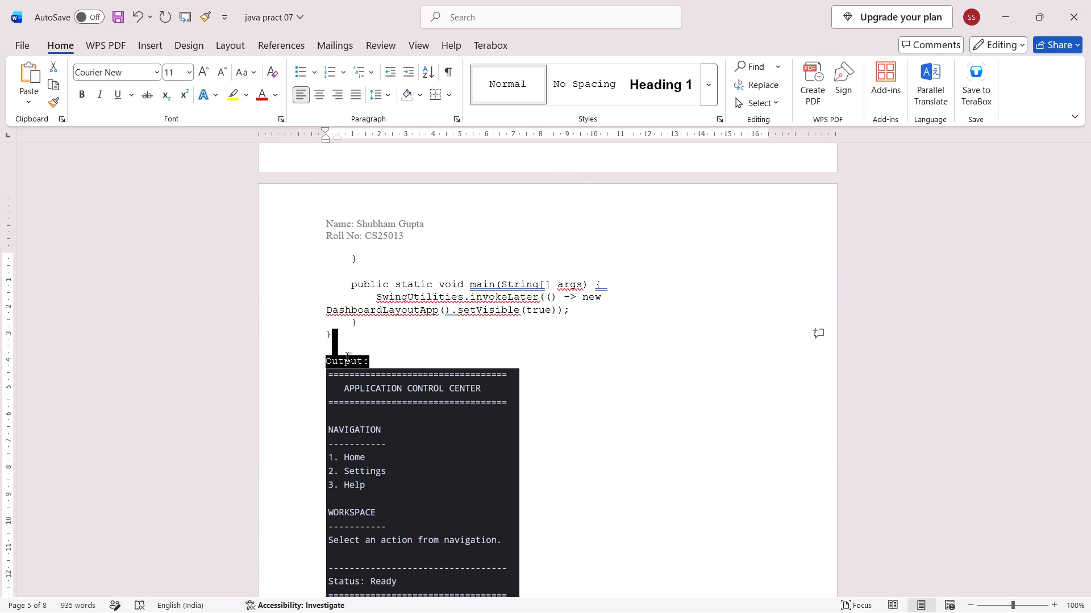
key("ctrl+shift+Right")
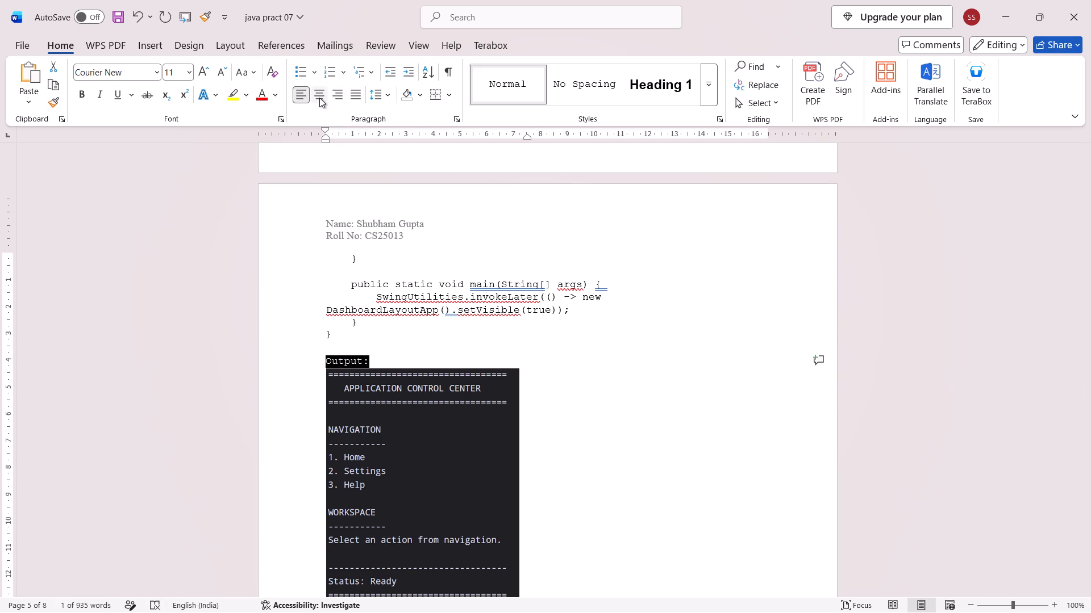
key("ctrl+b")
left_click(593, 378)
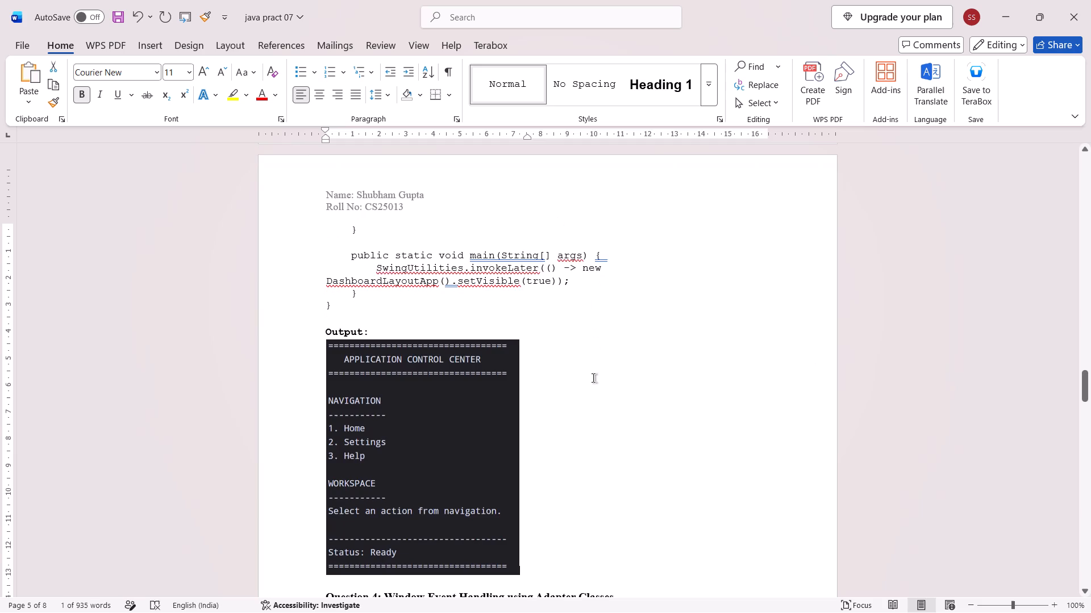
Save the java pract 07 document.
scroll(593, 378, "down", 2)
key("ctrl+s")
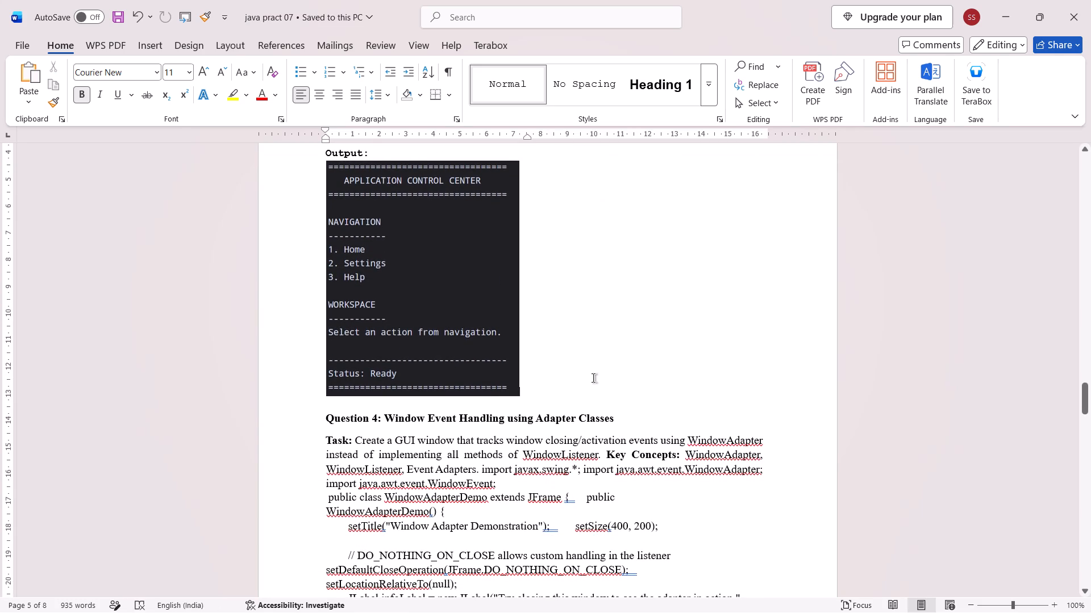
Review the revised Question 3 code and the Question 2 task, code and output section in java pract 07.
scroll(593, 378, "up", 5)
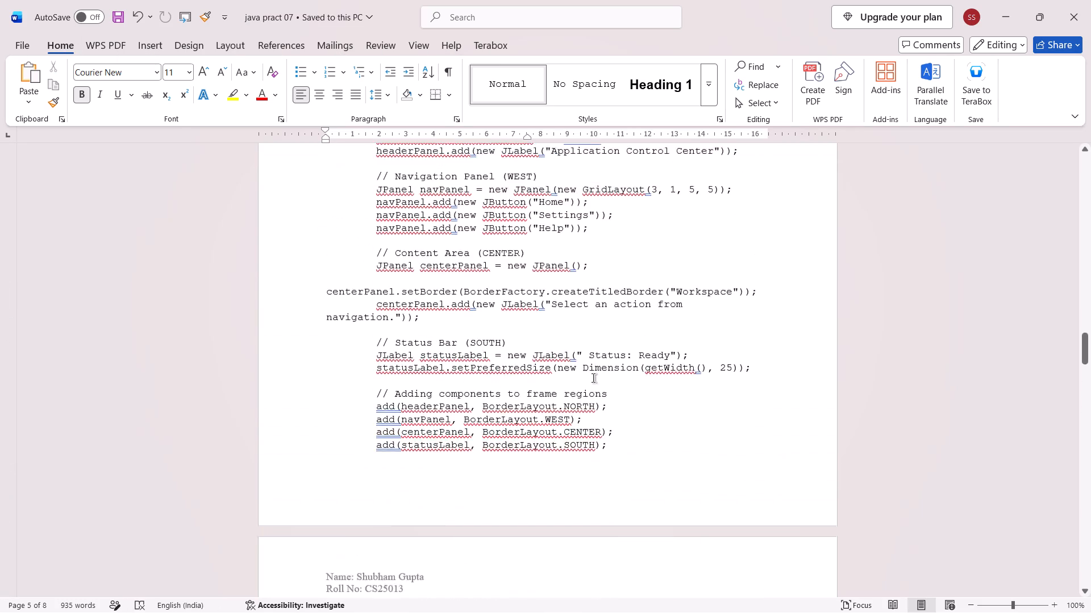
scroll(593, 378, "up", 6)
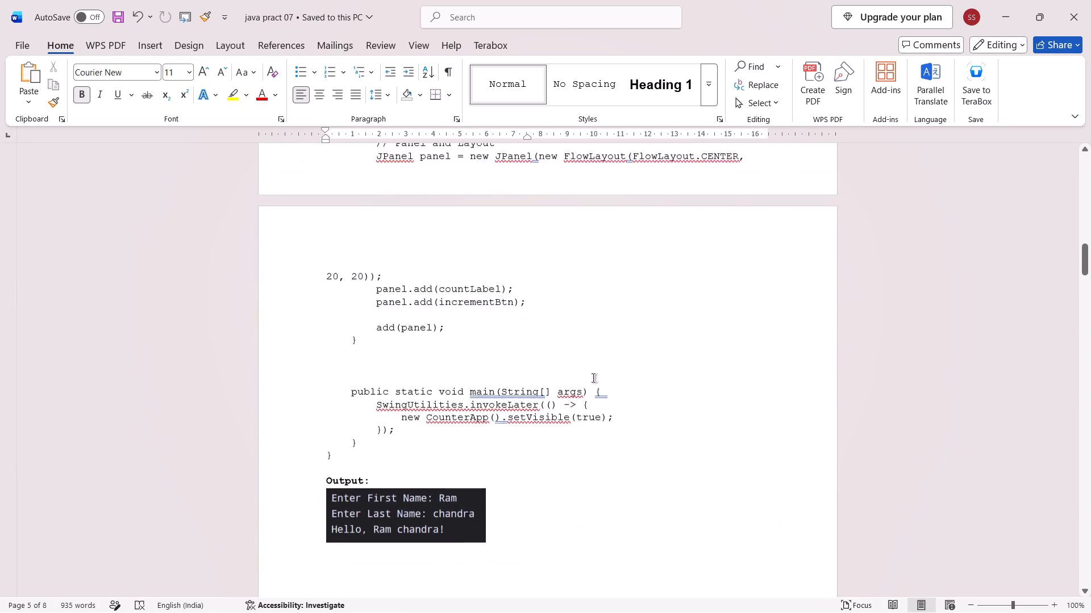
scroll(593, 378, "up", 1)
scroll(593, 378, "down", 2)
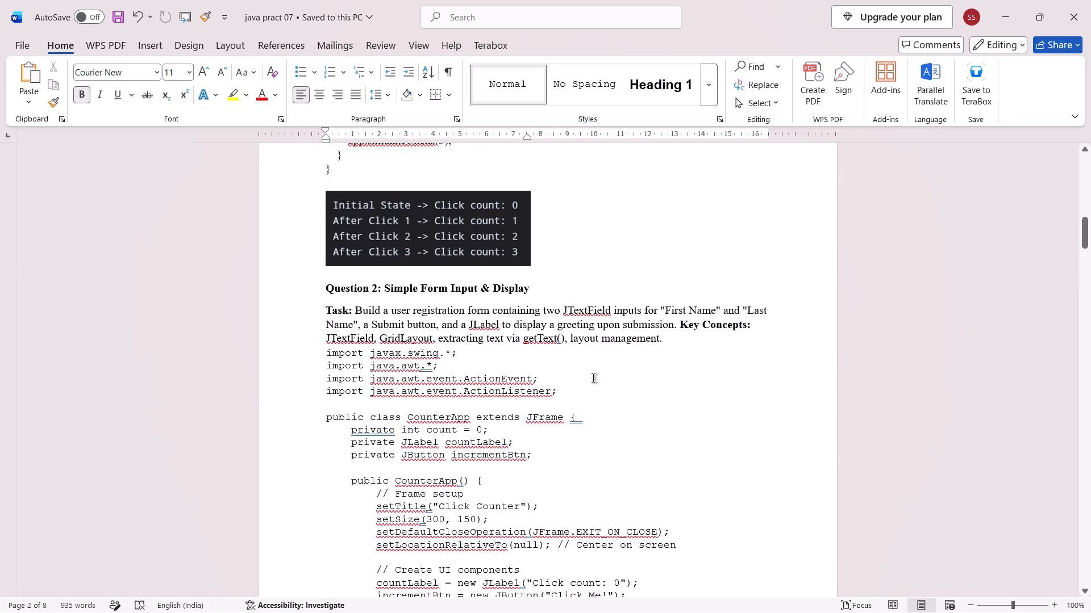
scroll(593, 378, "down", 1)
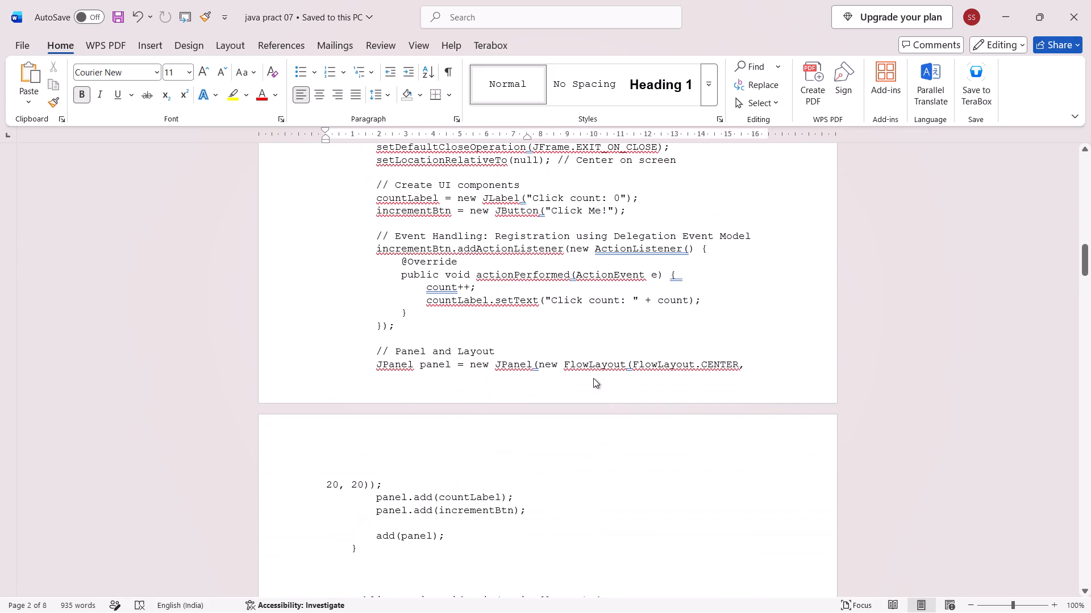
scroll(593, 378, "down", 2)
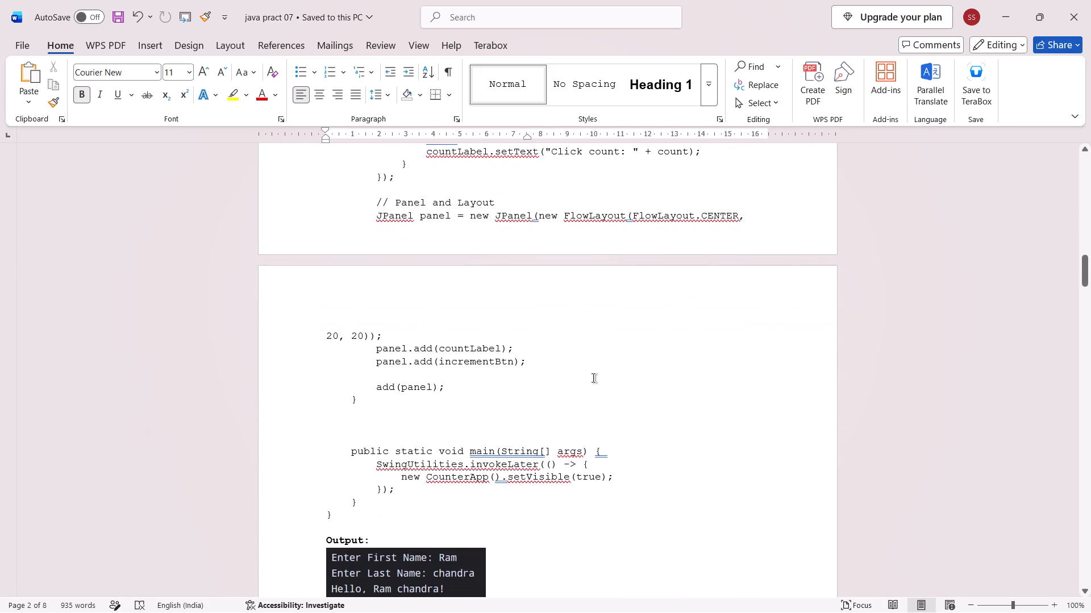
Switch to java prac 7 and examine the Question 2 task, GreetingForm code and output section.
key("alt+Tab")
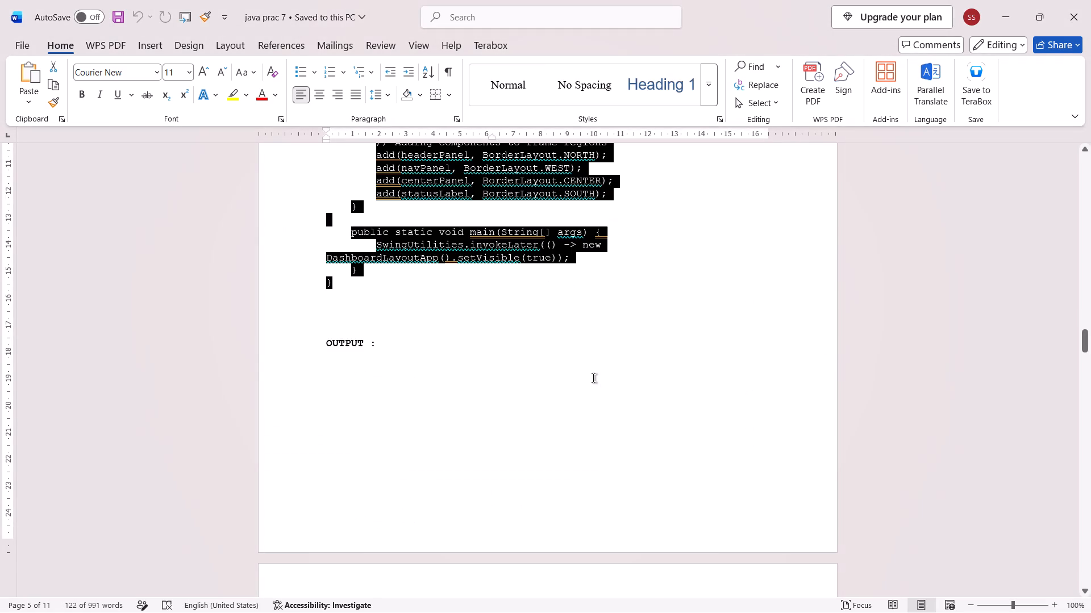
scroll(593, 378, "up", 6)
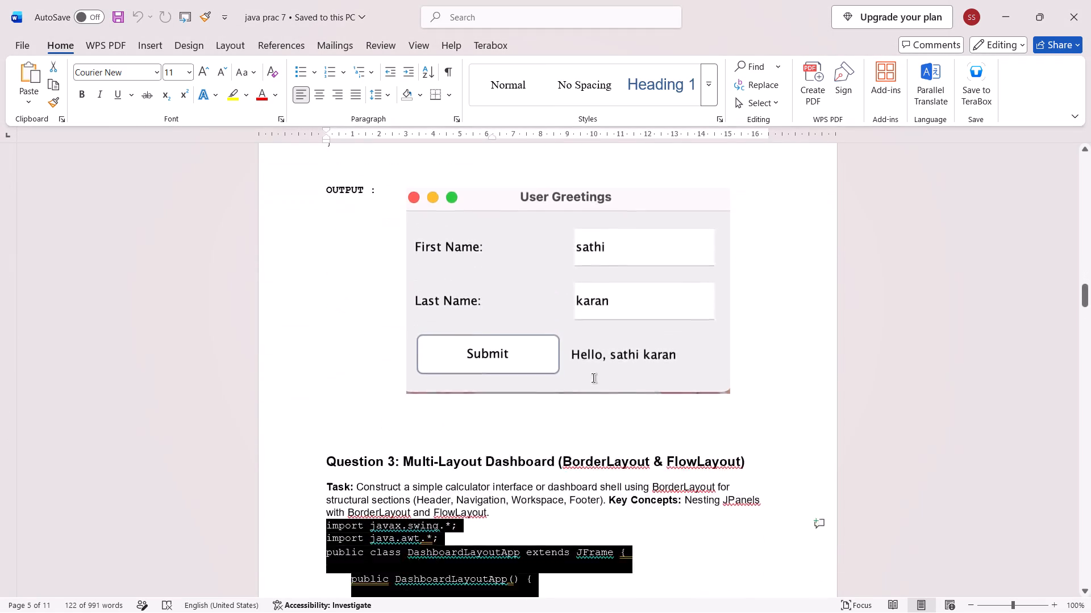
scroll(593, 378, "up", 3)
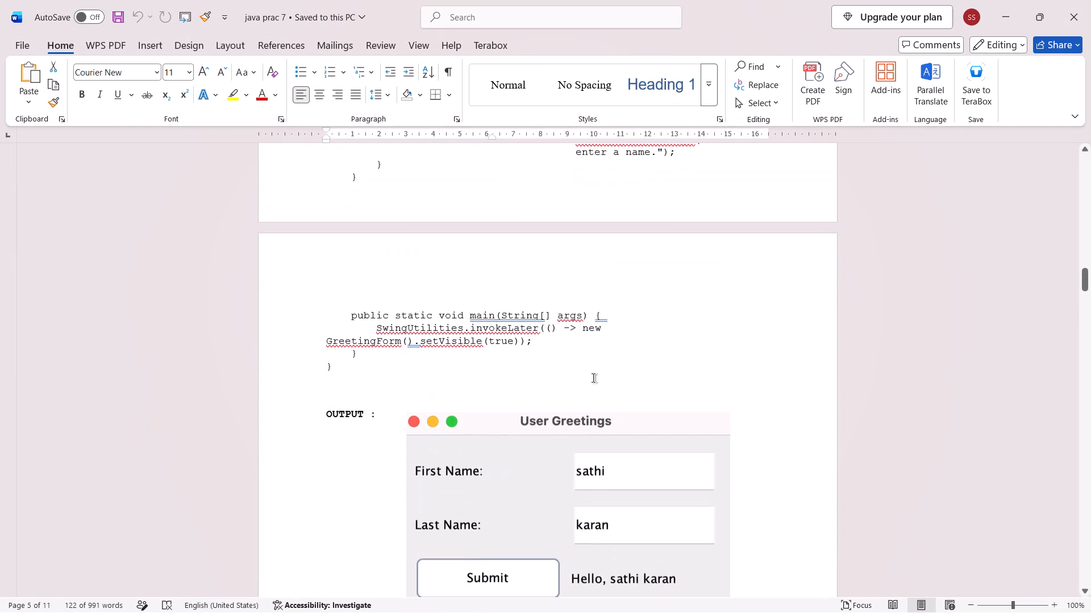
scroll(593, 378, "up", 2)
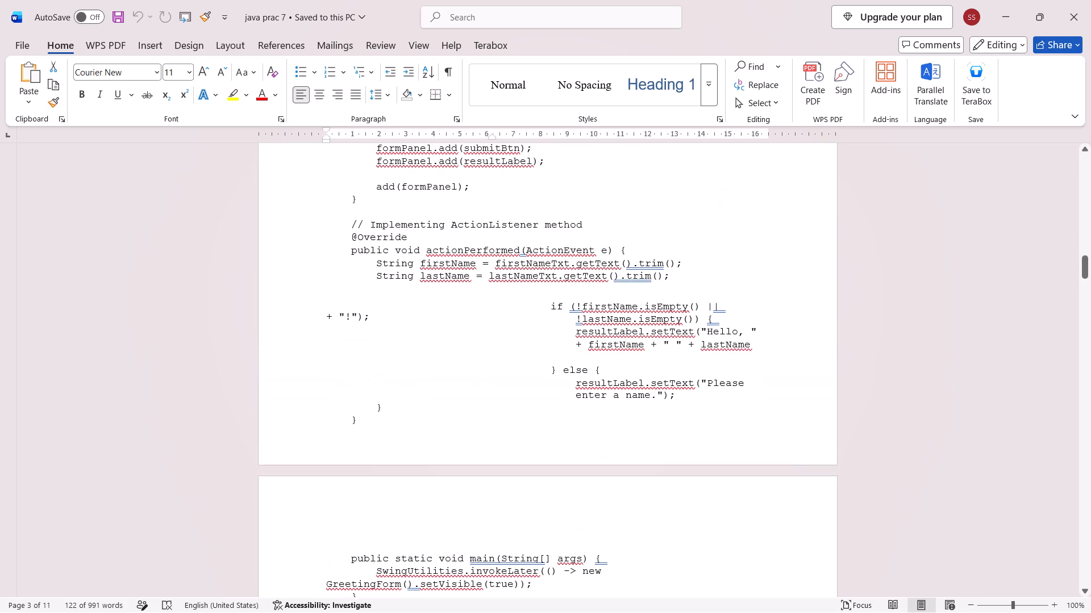
scroll(593, 378, "up", 2)
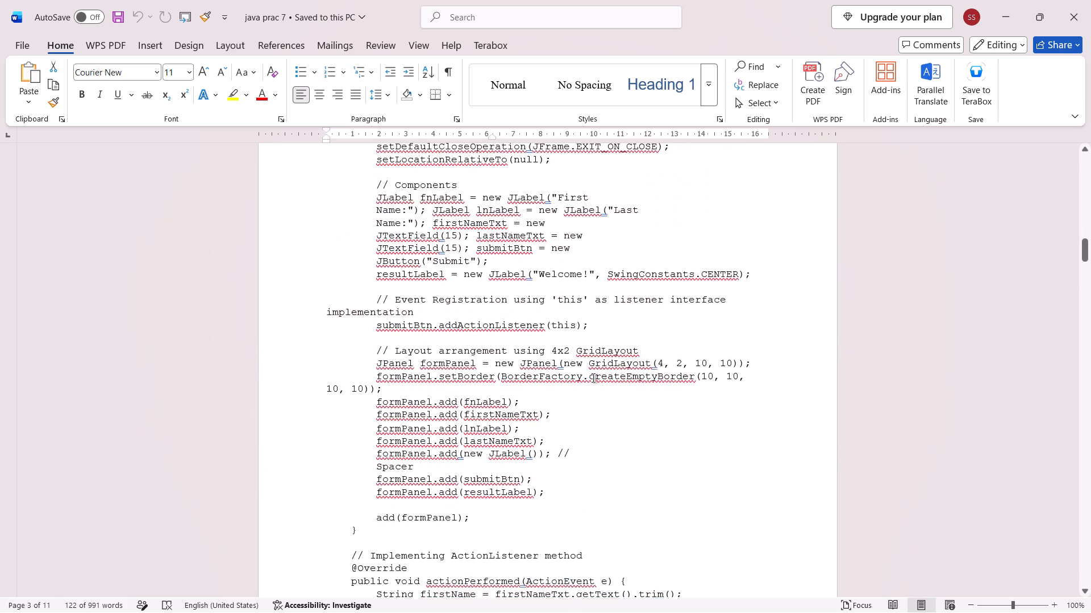
scroll(593, 378, "up", 3)
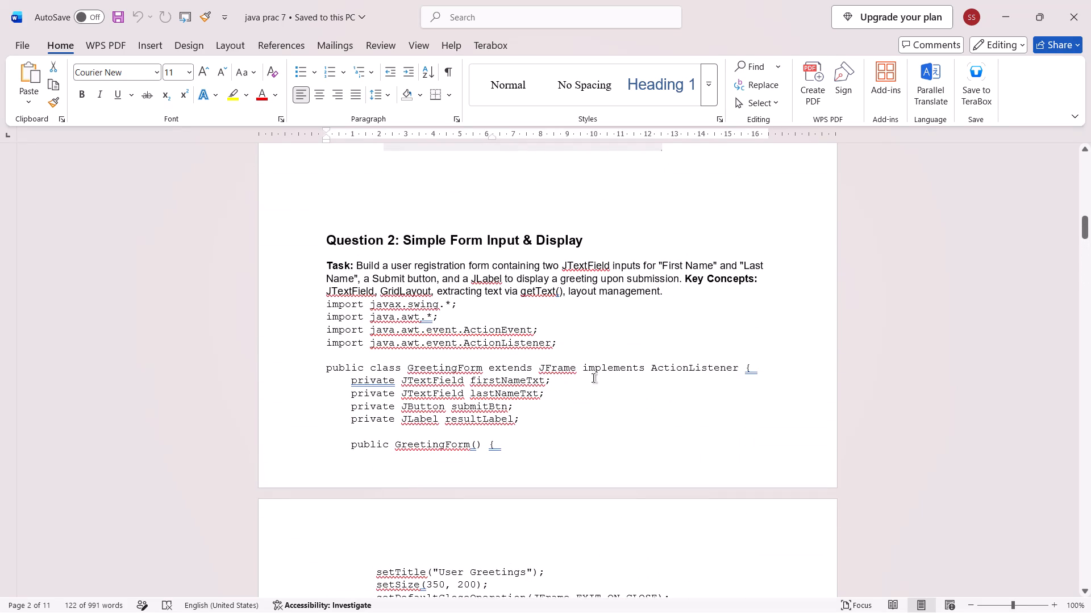
Copy the complete WindowAdapterDemo code of Question 4 in java prac 7, from the first import to the final closing brace.
scroll(589, 353, "down", 9)
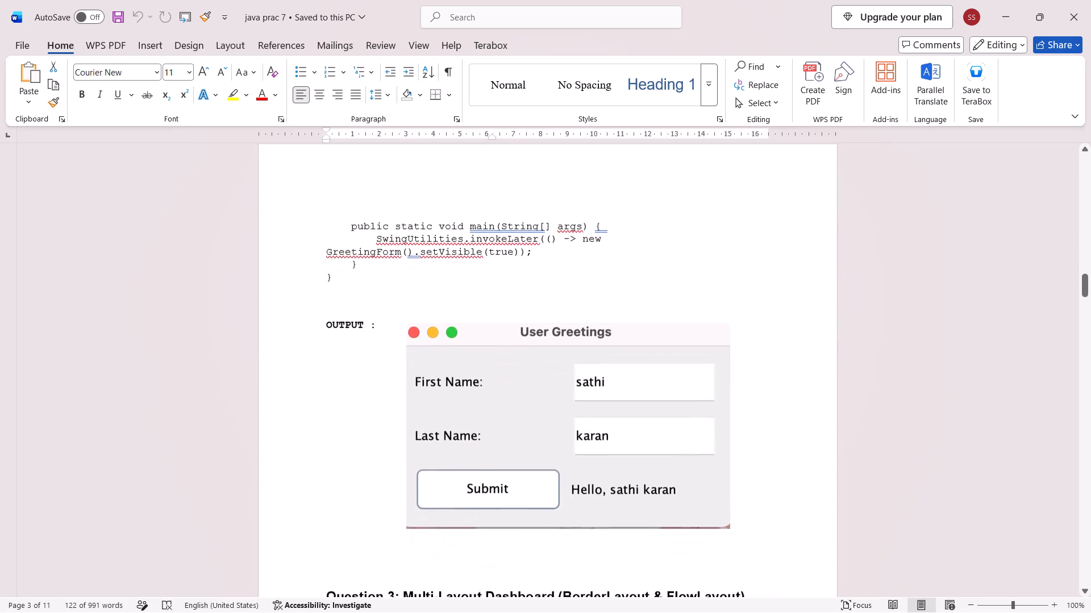
scroll(589, 353, "down", 8)
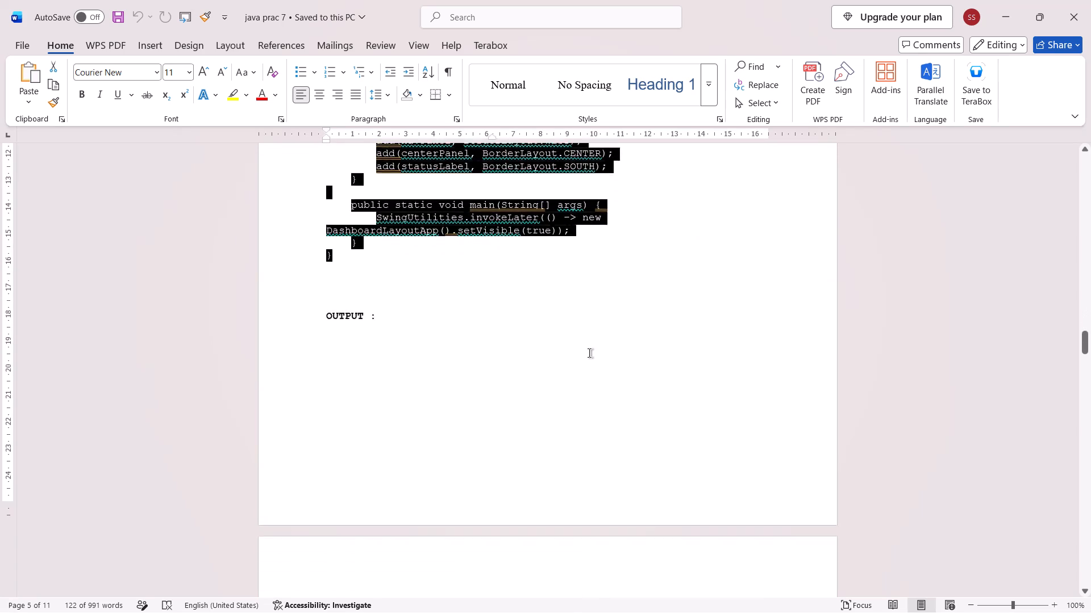
scroll(589, 353, "down", 4)
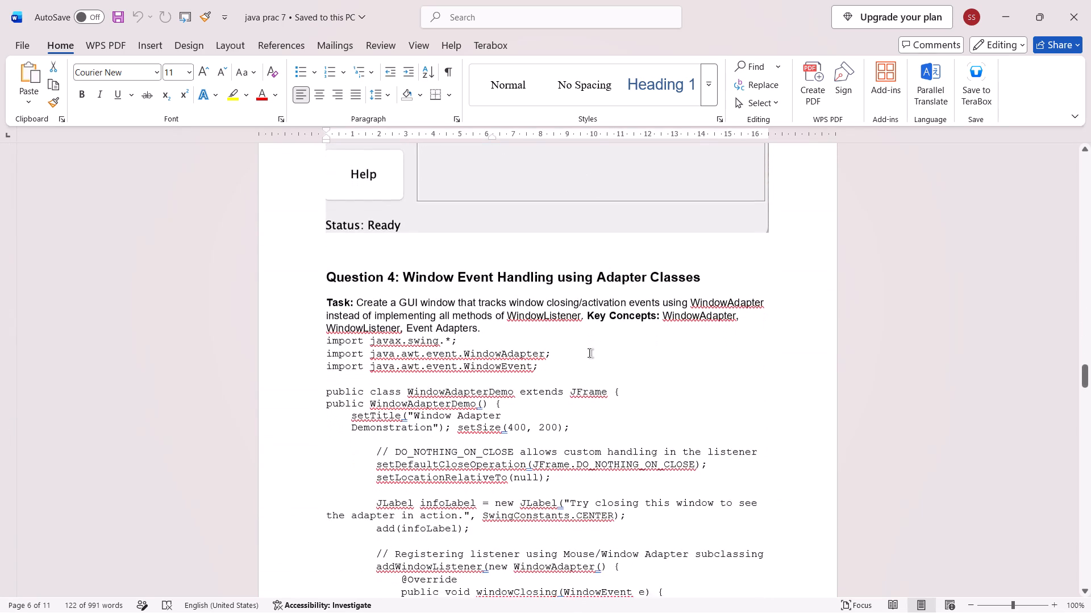
scroll(589, 353, "down", 1)
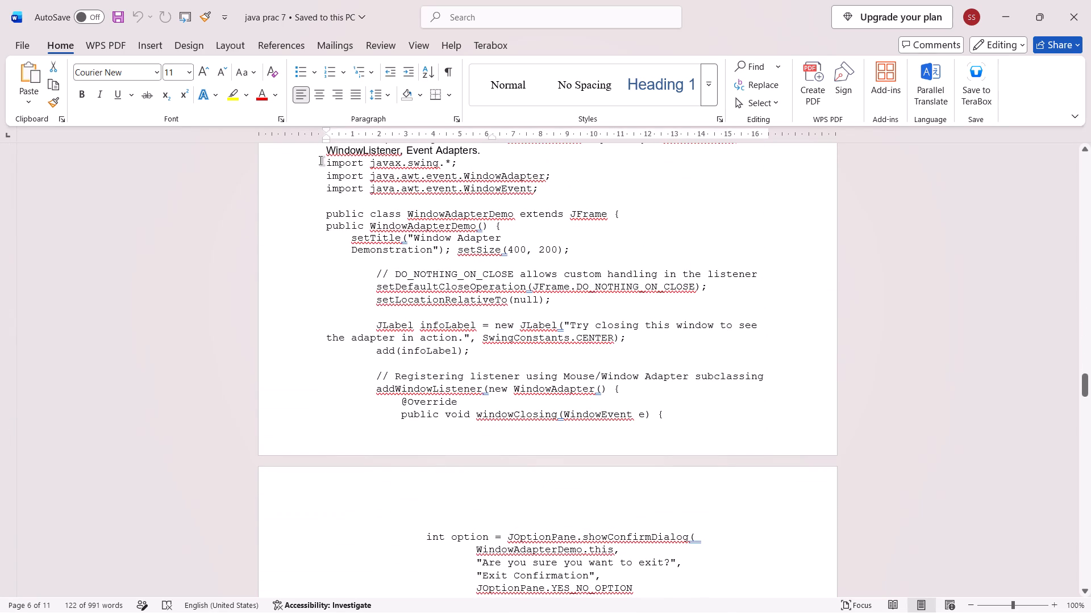
left_click_drag(320, 160, 501, 351)
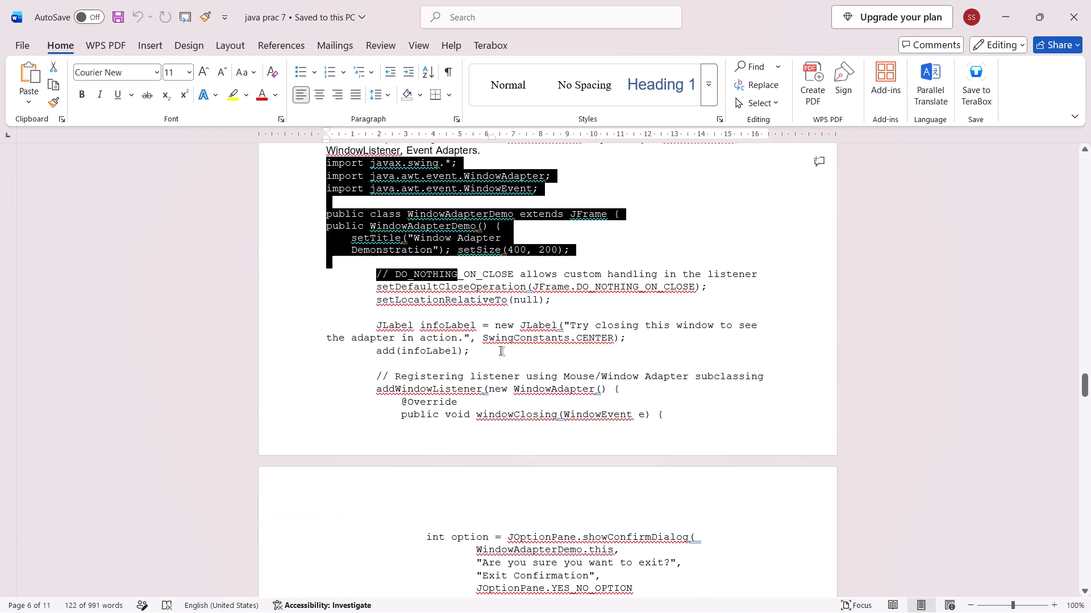
left_click_drag(501, 351, 628, 612)
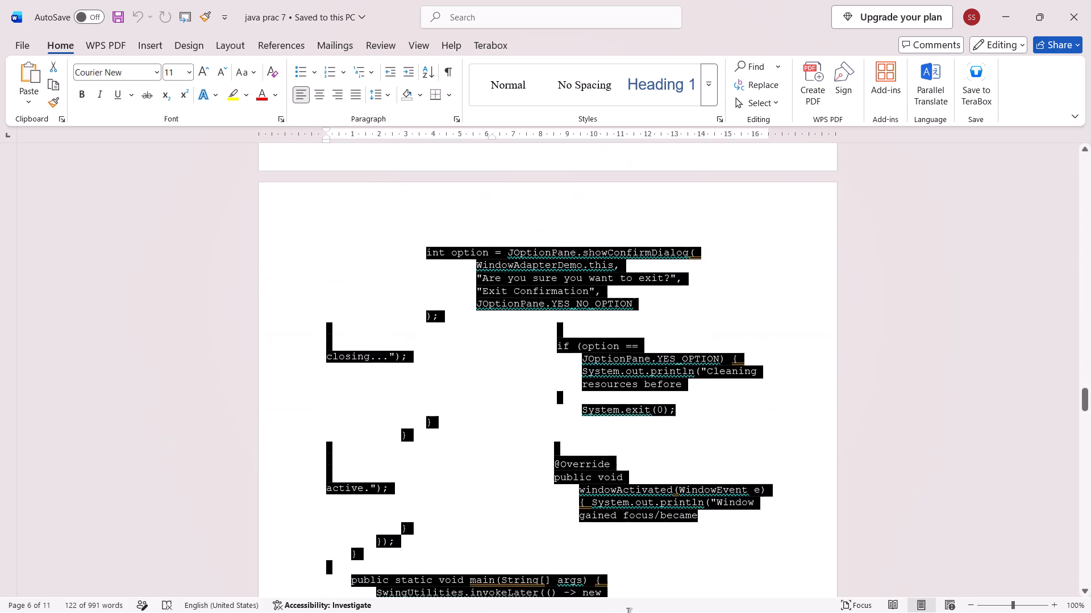
left_click_drag(628, 612, 378, 275)
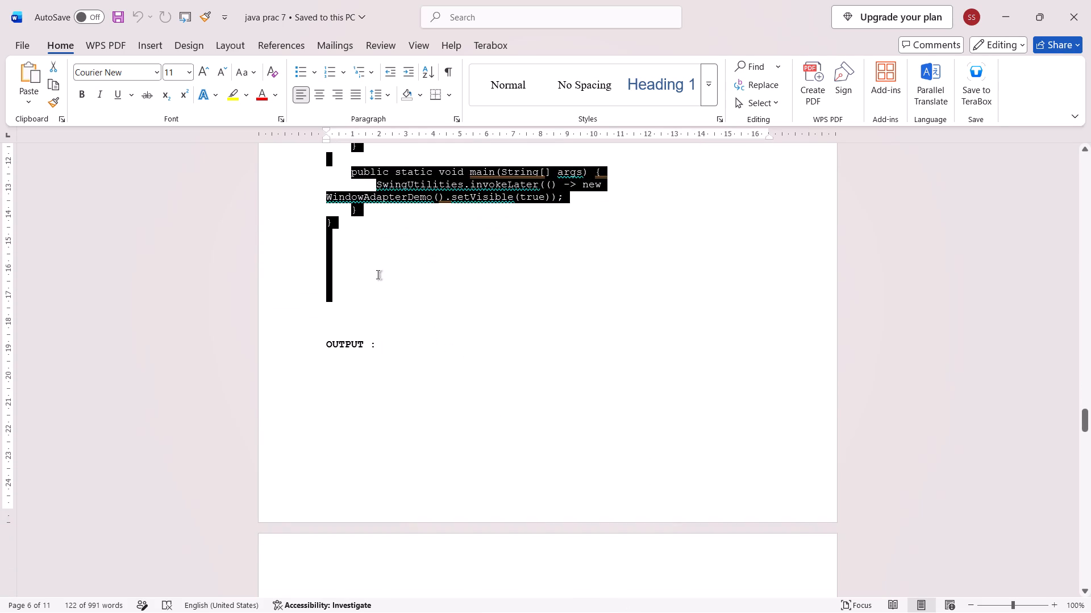
left_click_drag(378, 275, 338, 227)
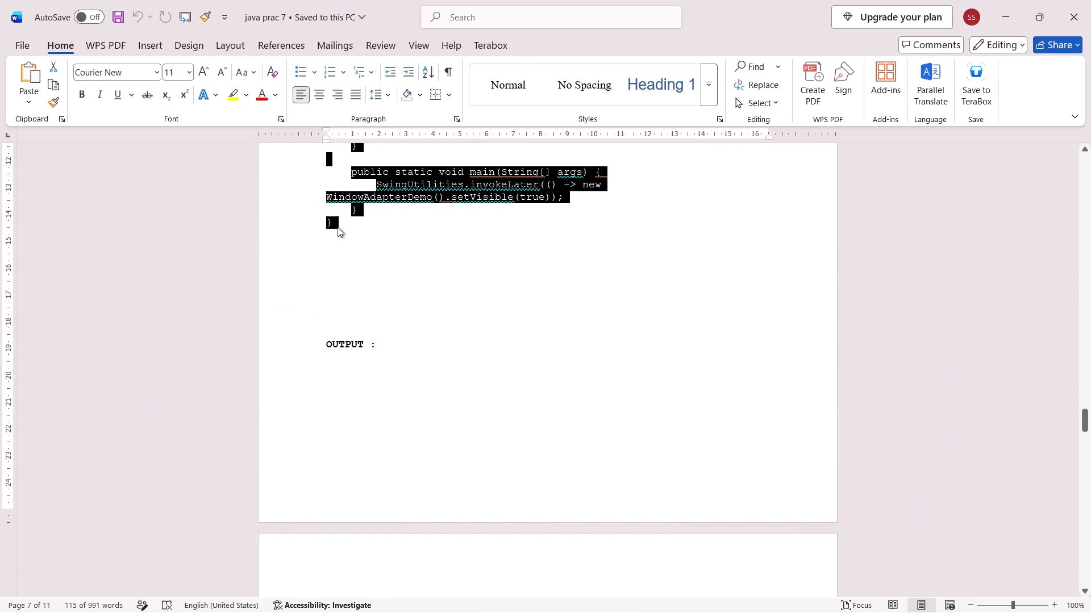
key("ctrl+c")
In java pract 07, move the Question 4 code onto its own line after "Event Adapters.".
key("alt+Tab")
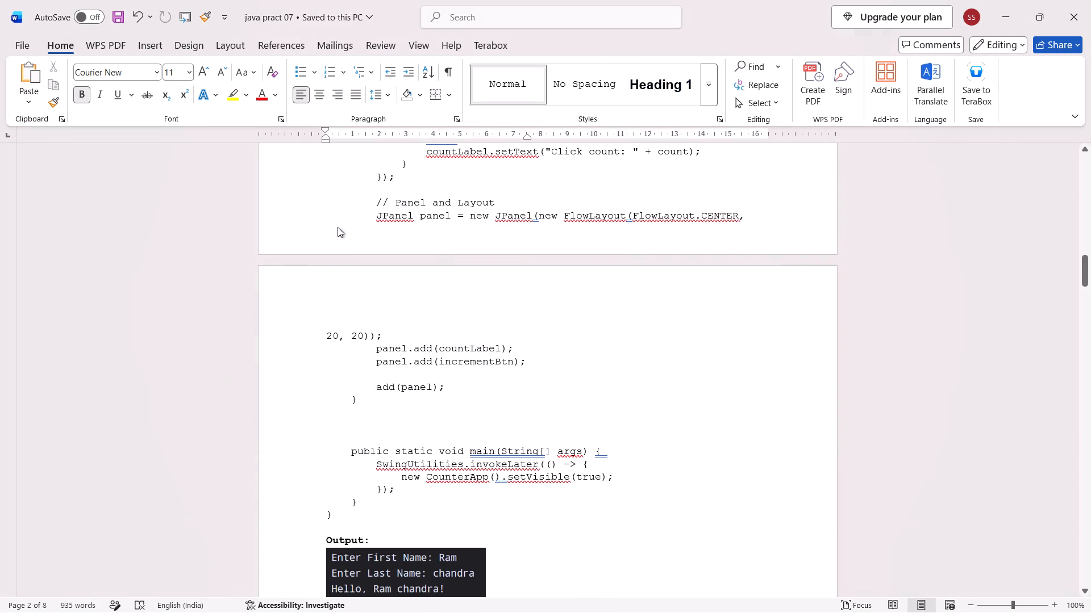
scroll(338, 227, "down", 4)
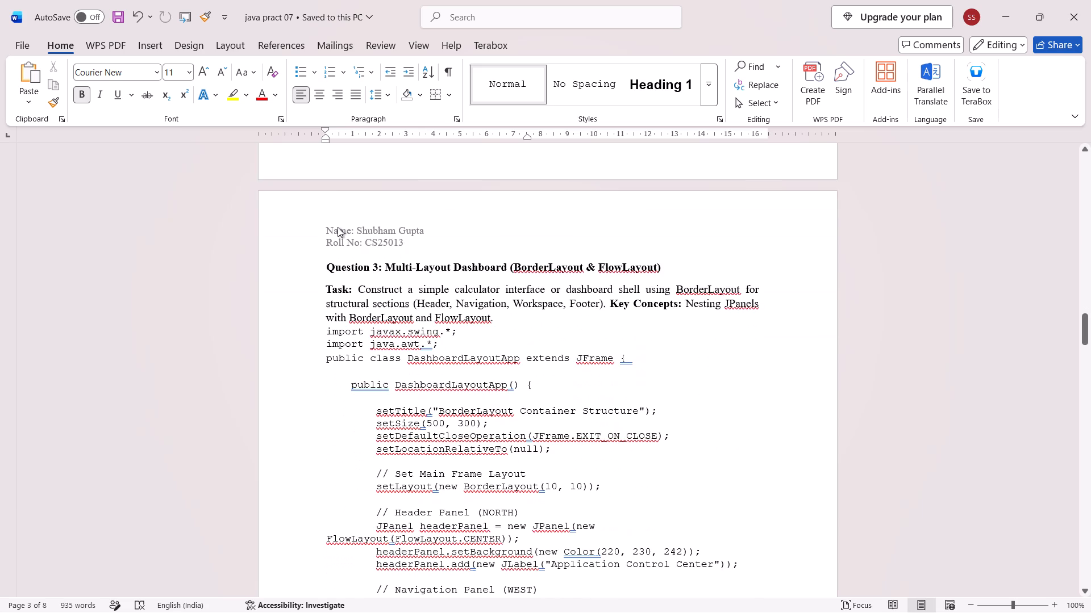
scroll(338, 227, "down", 9)
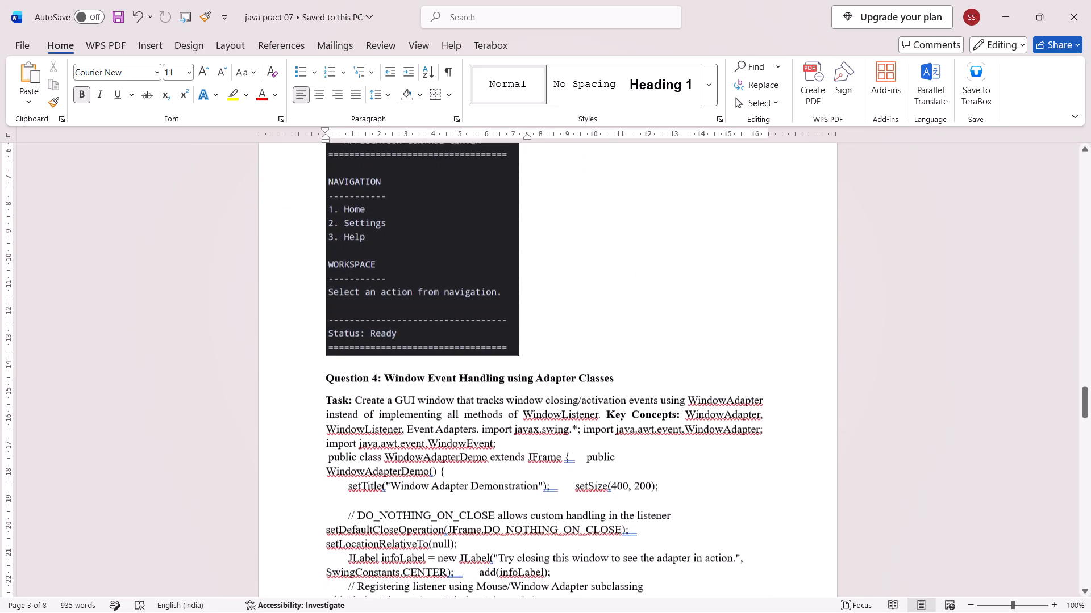
scroll(338, 227, "down", 1)
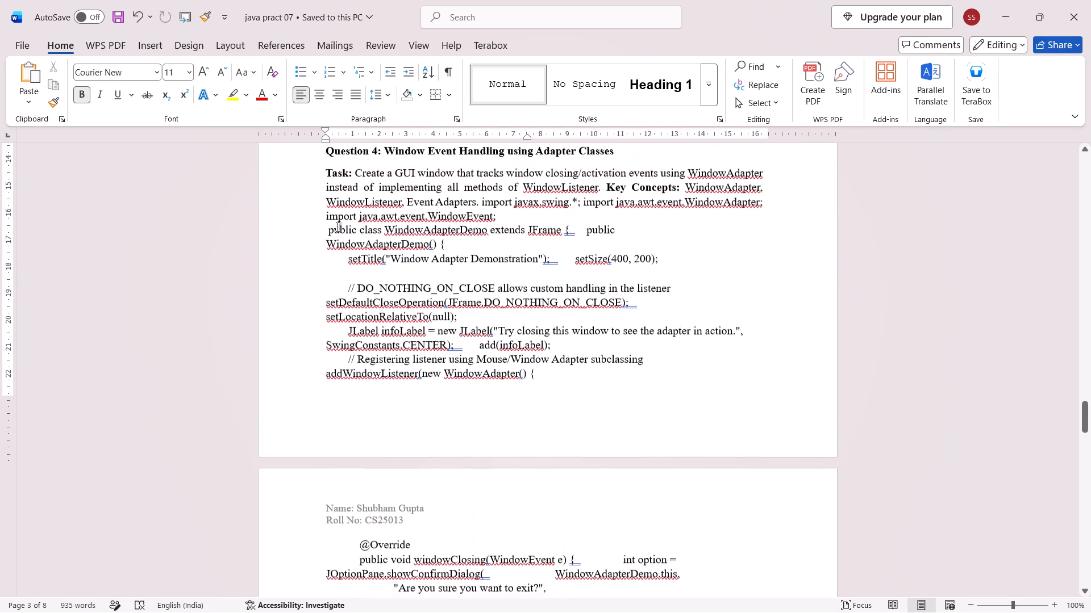
scroll(338, 227, "down", 1)
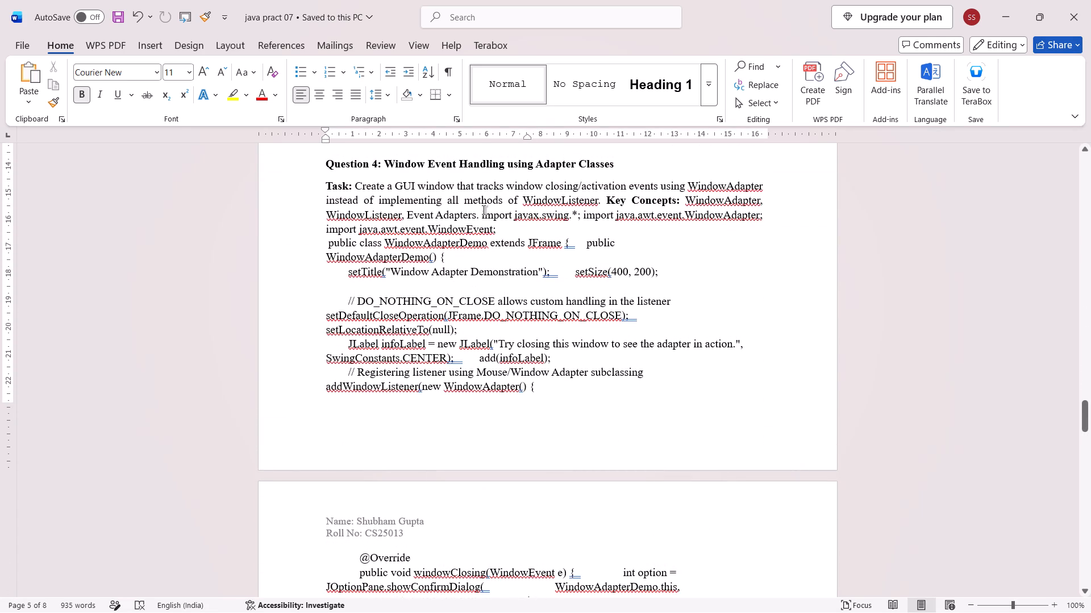
left_click(484, 210)
key("Left")
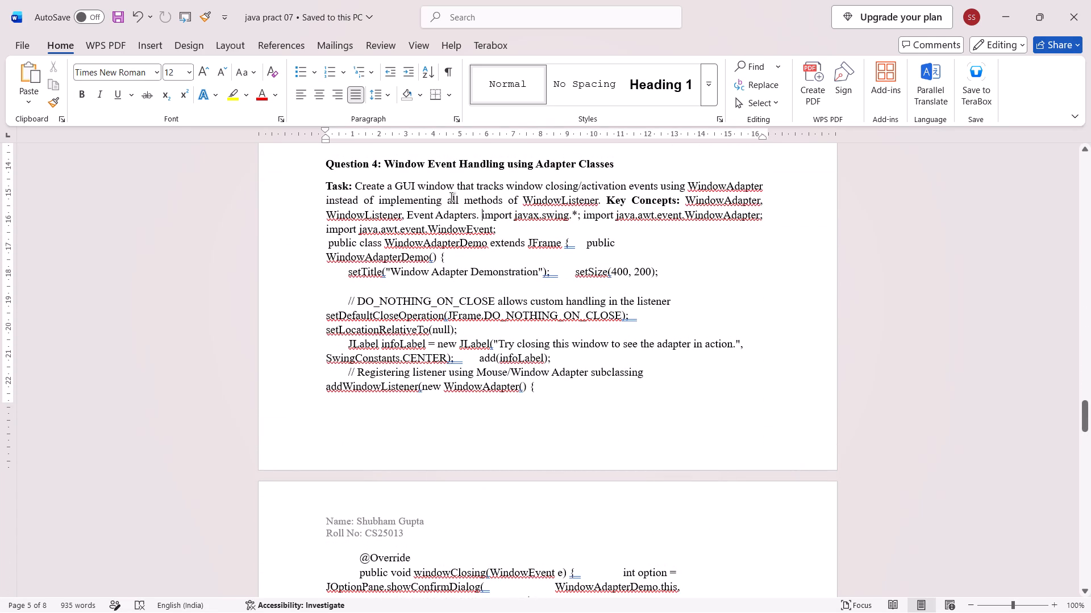
key("Return")
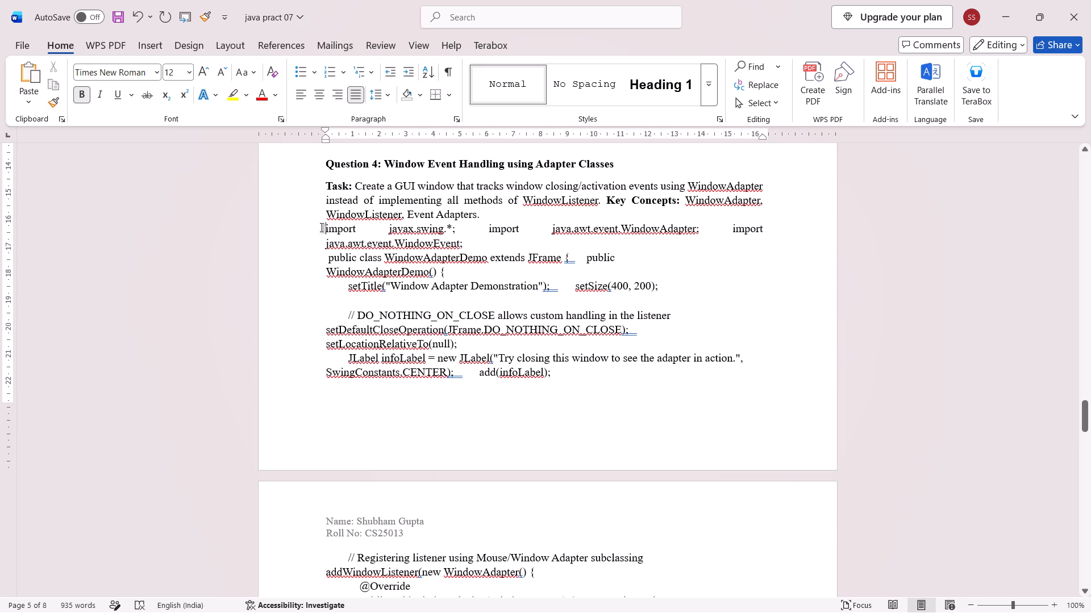
Replace the old Question 4 code, from the imports to the final closing brace, with the copied WindowAdapterDemo code.
left_click_drag(322, 228, 789, 612)
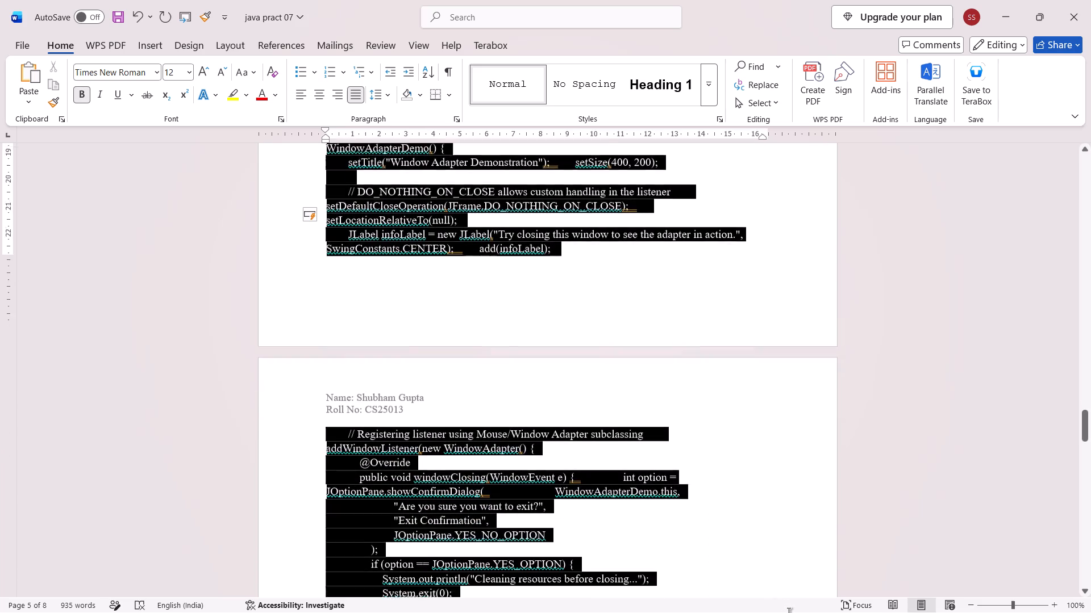
left_click_drag(789, 612, 449, 356)
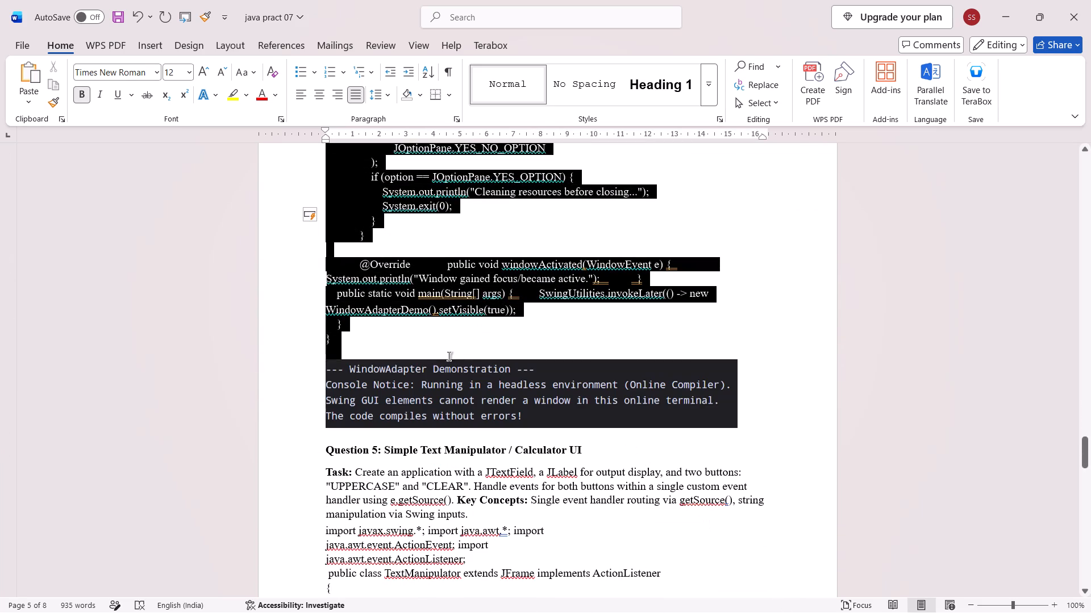
left_click_drag(449, 356, 334, 337)
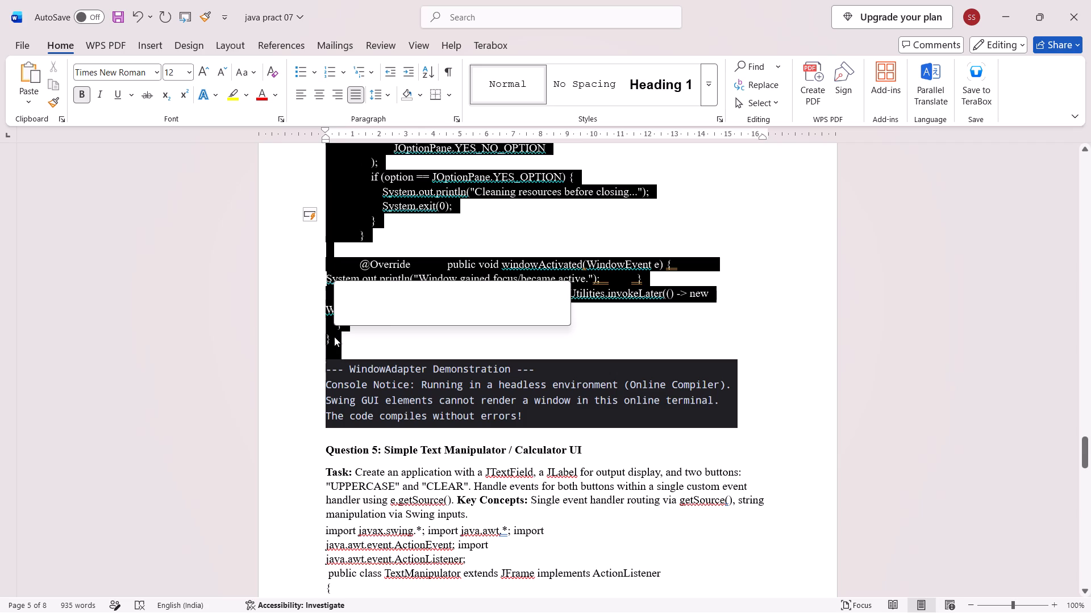
key("ctrl+v")
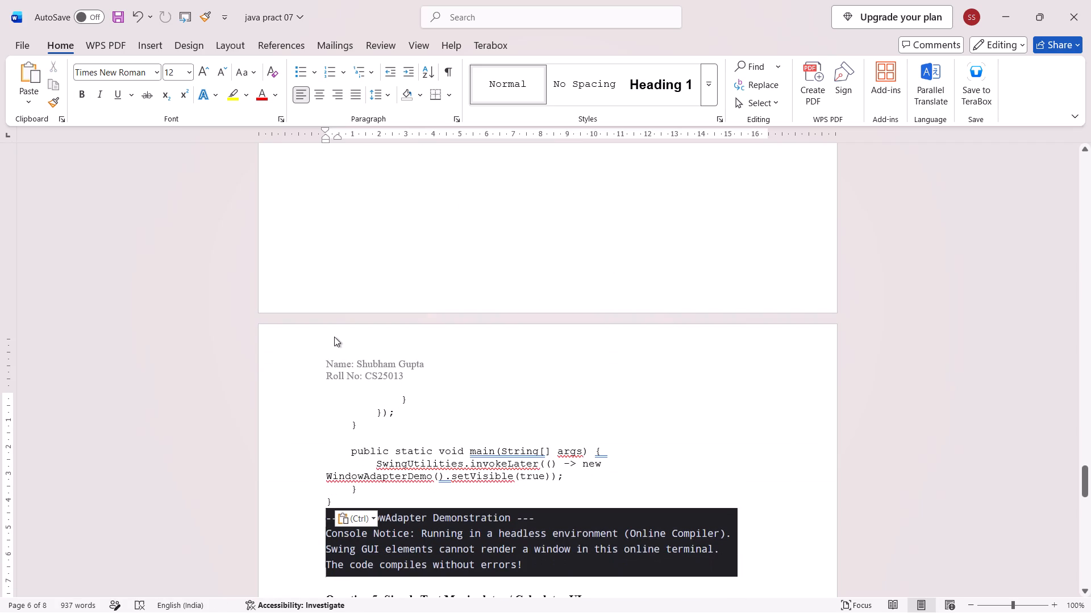
scroll(334, 337, "up", 2)
scroll(334, 337, "down", 1)
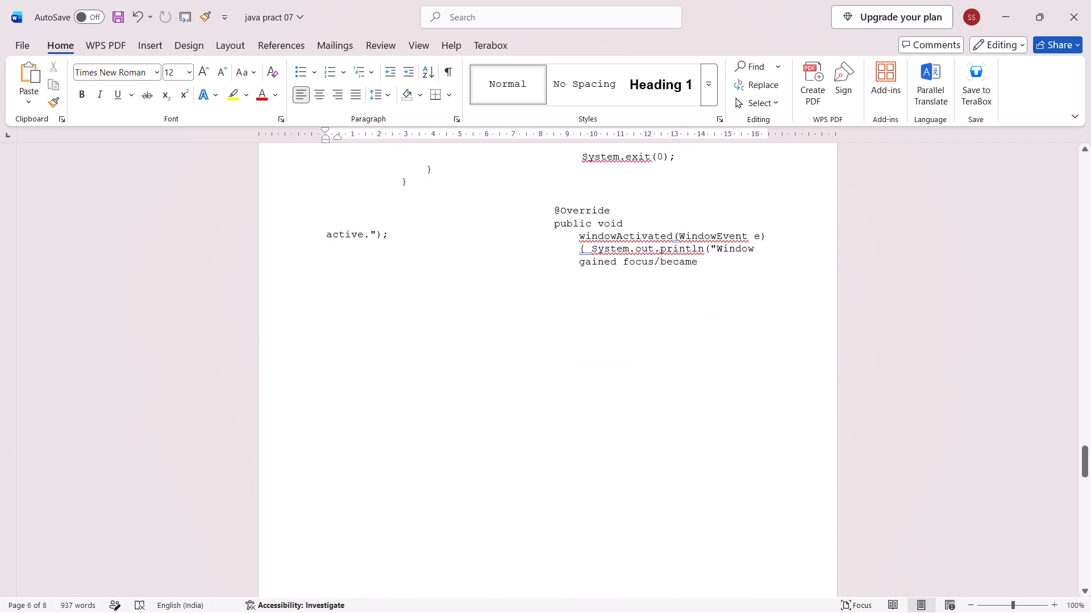
scroll(334, 337, "down", 1)
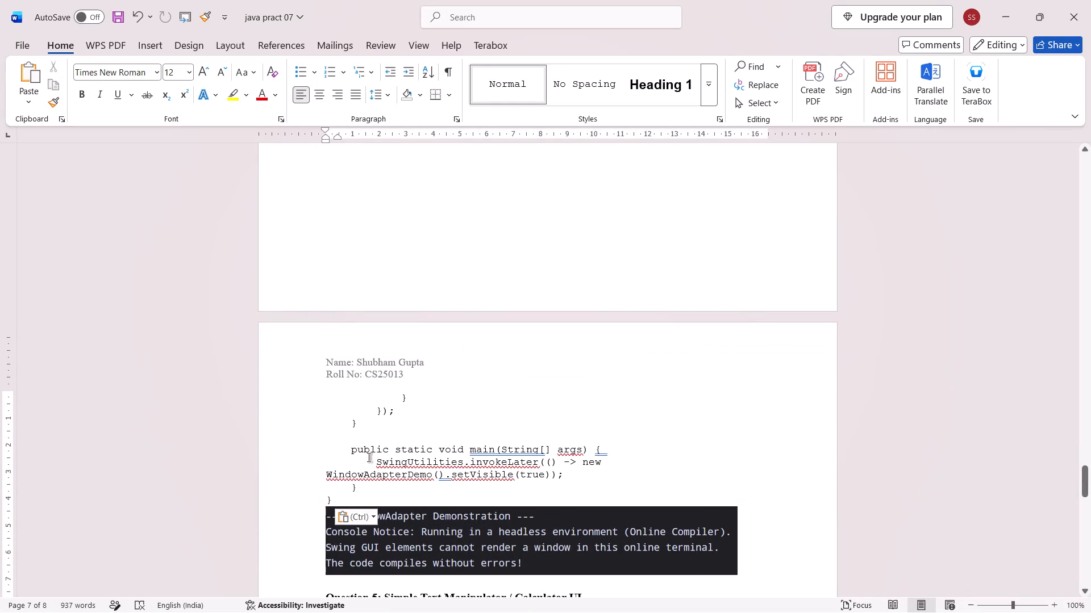
Cut the end of the WindowAdapterDemo code above the console output picture, including the main method and closing braces.
left_click_drag(338, 499, 321, 473)
left_click_drag(321, 473, 347, 403)
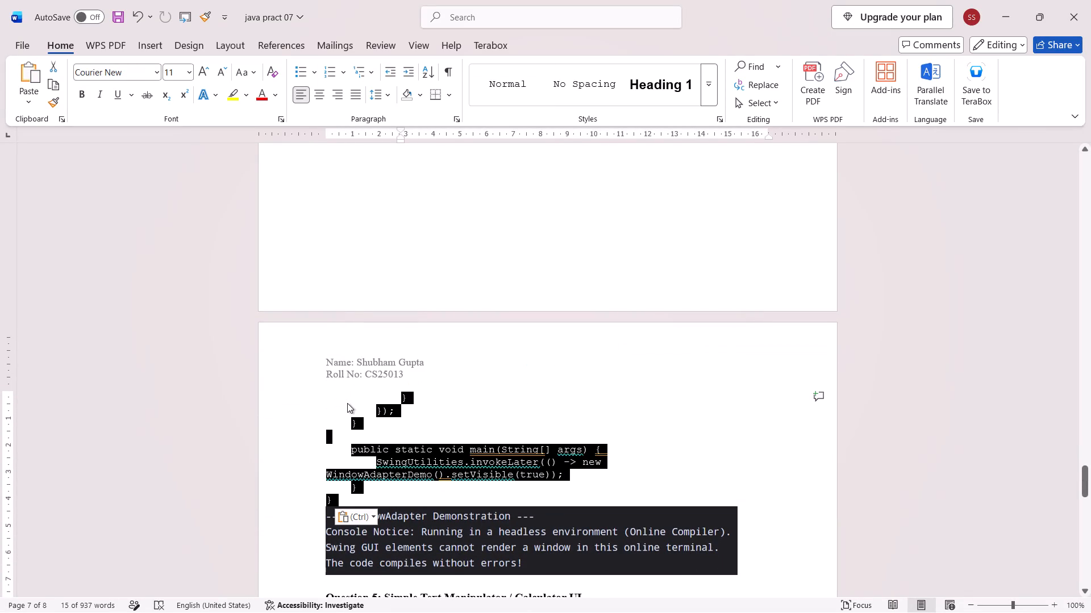
key("ctrl+x")
Start a new line after "gained focus/became" in the windowActivated code of Question 4.
scroll(347, 403, "up", 2)
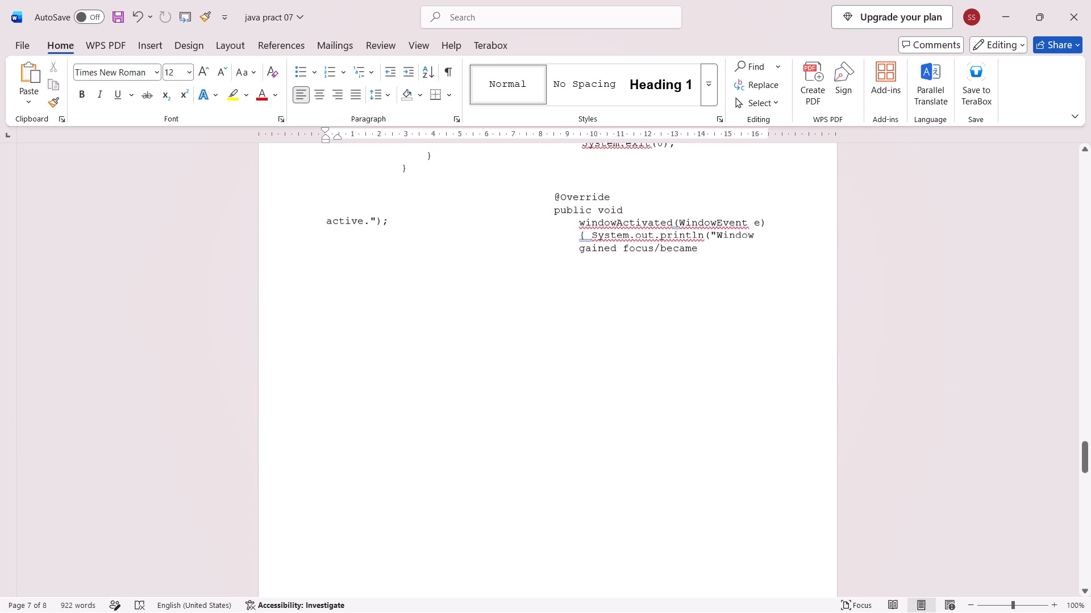
left_click(395, 349)
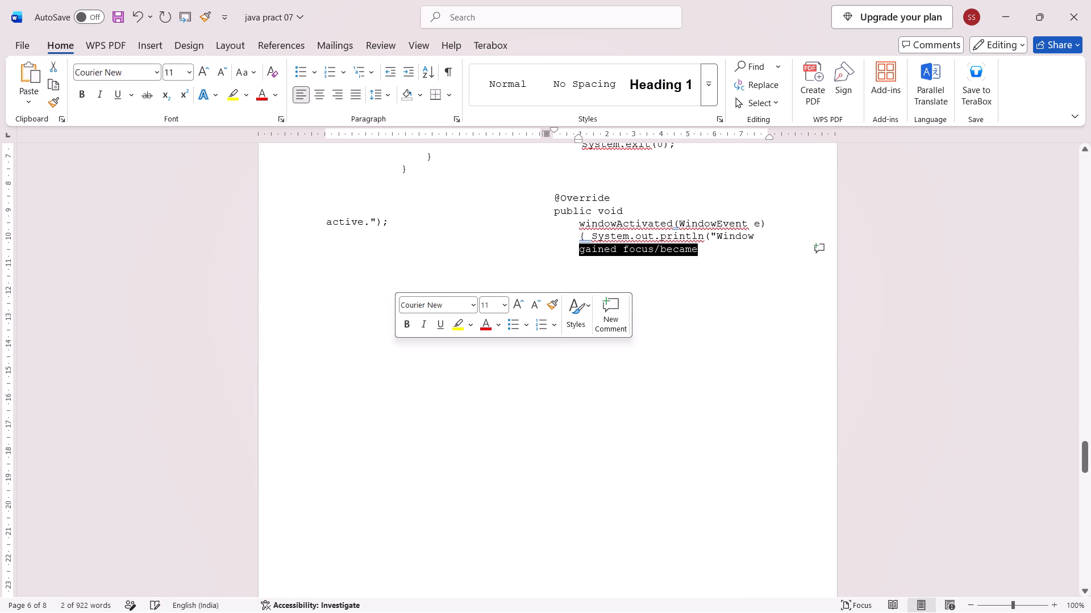
left_click(395, 349)
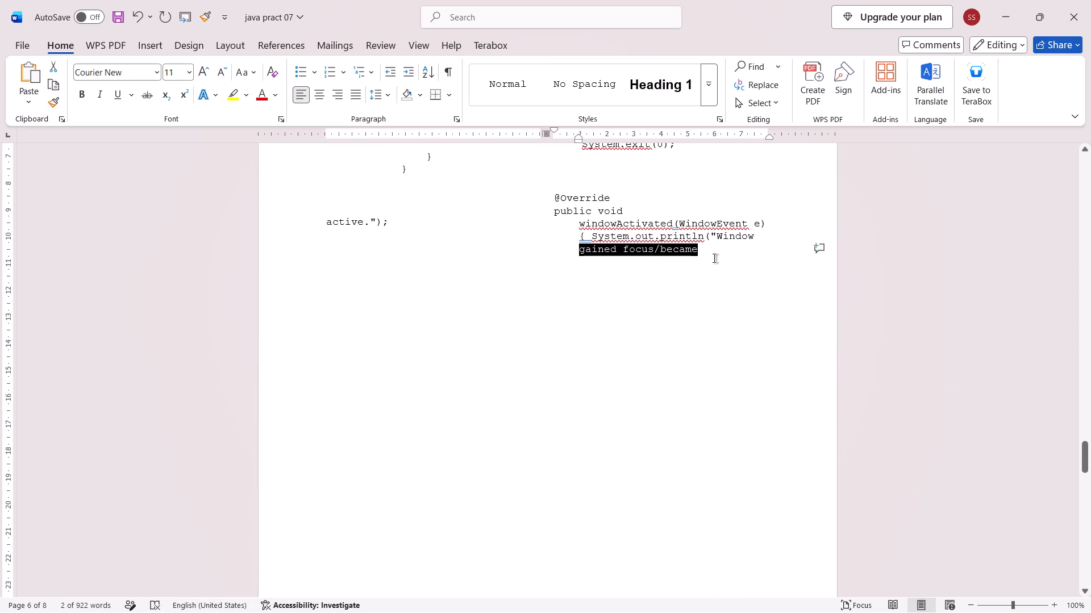
left_click(714, 258)
key("Return")
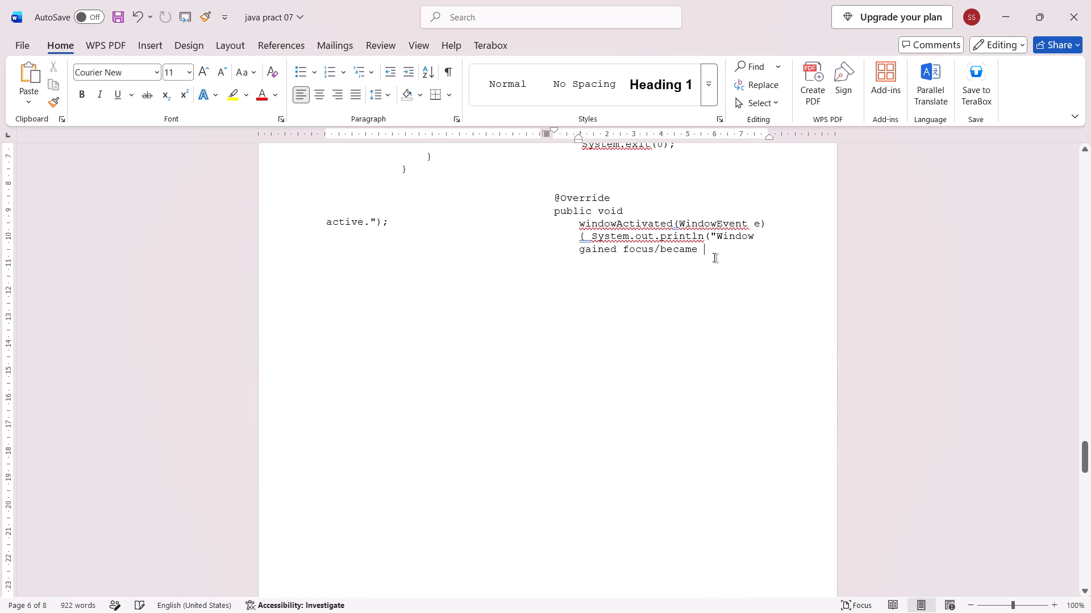
key("Return")
Set the left and first-line indents of the new line below "gained focus/became" to about 6.5 cm.
left_click_drag(580, 138, 769, 140)
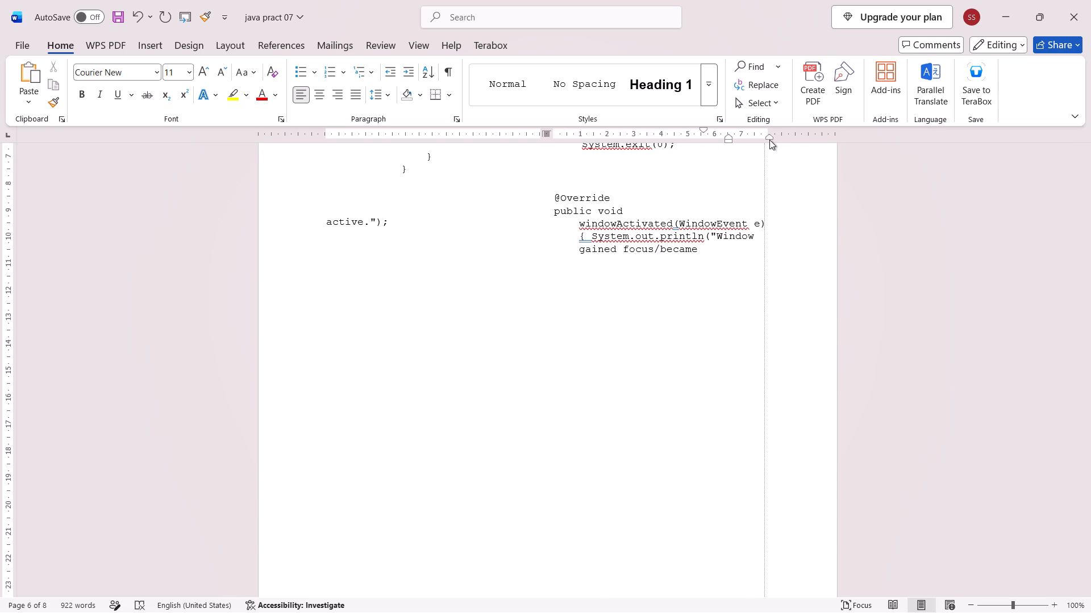
left_click_drag(769, 140, 777, 138)
left_click(706, 130)
left_click_drag(703, 128, 768, 132)
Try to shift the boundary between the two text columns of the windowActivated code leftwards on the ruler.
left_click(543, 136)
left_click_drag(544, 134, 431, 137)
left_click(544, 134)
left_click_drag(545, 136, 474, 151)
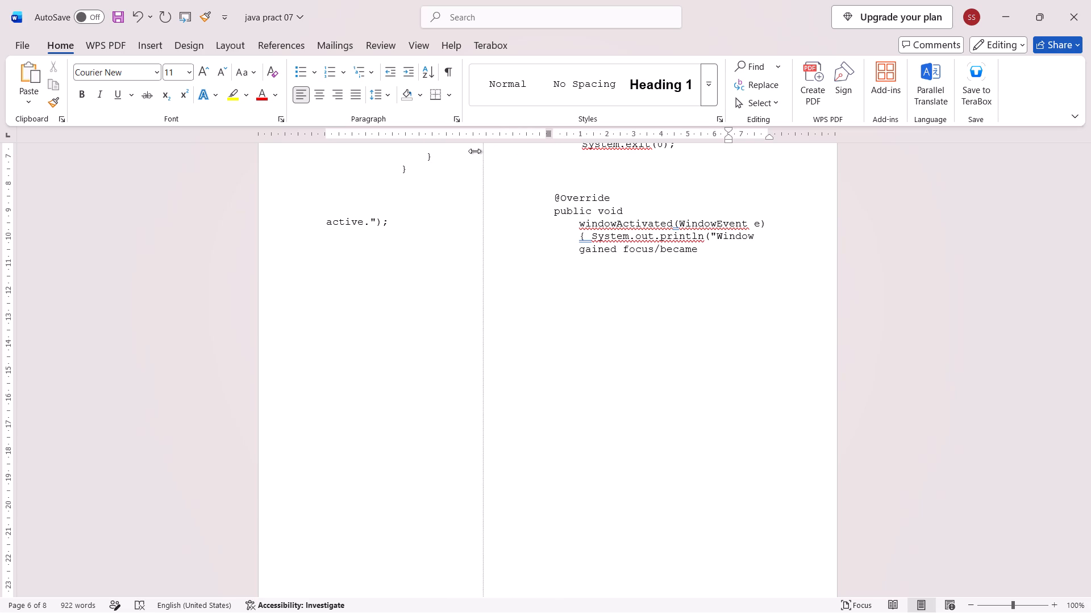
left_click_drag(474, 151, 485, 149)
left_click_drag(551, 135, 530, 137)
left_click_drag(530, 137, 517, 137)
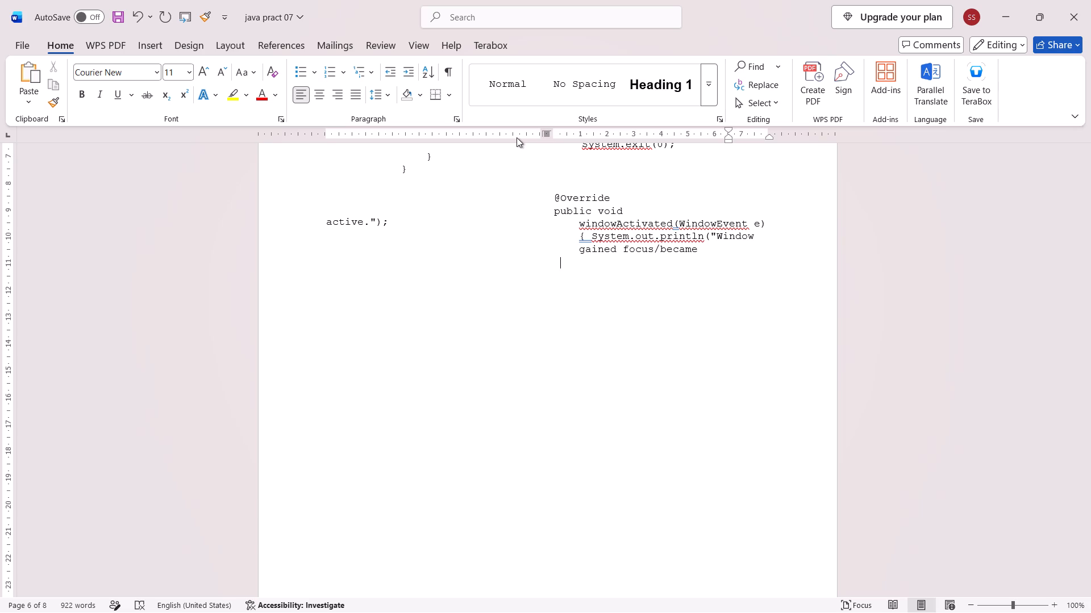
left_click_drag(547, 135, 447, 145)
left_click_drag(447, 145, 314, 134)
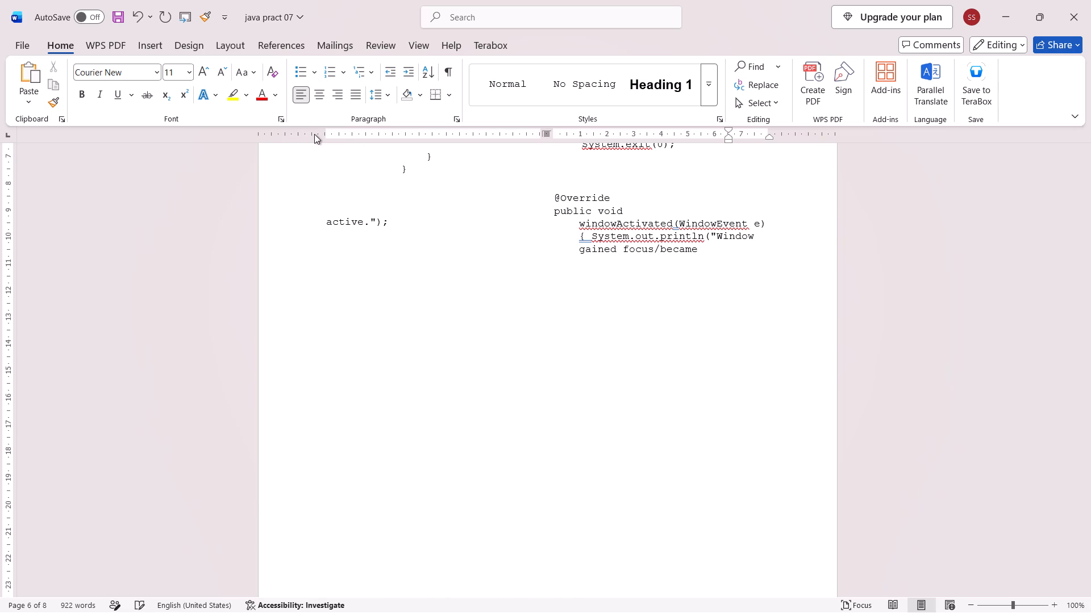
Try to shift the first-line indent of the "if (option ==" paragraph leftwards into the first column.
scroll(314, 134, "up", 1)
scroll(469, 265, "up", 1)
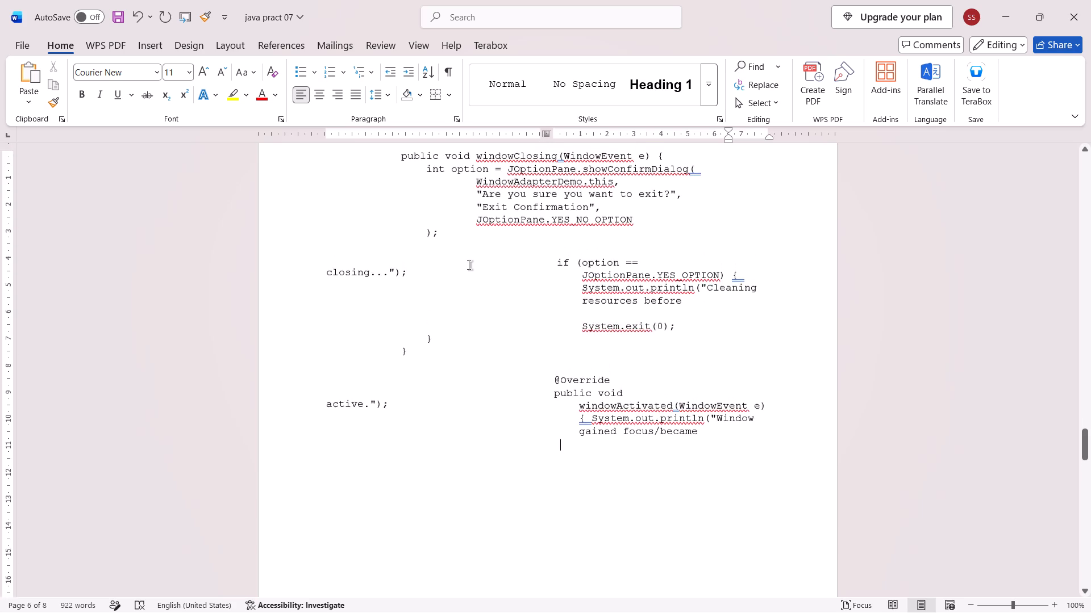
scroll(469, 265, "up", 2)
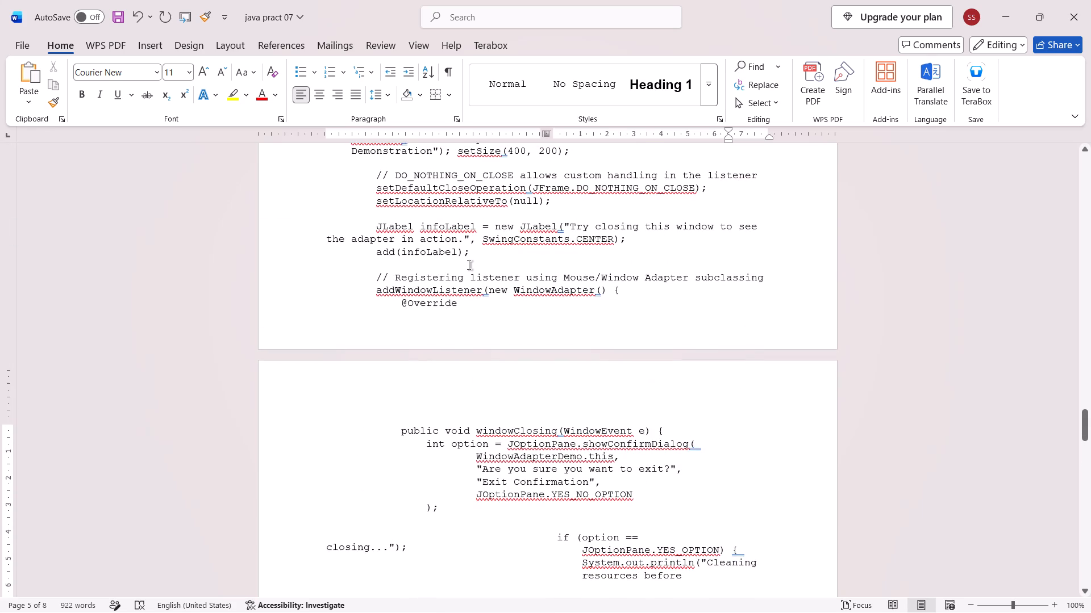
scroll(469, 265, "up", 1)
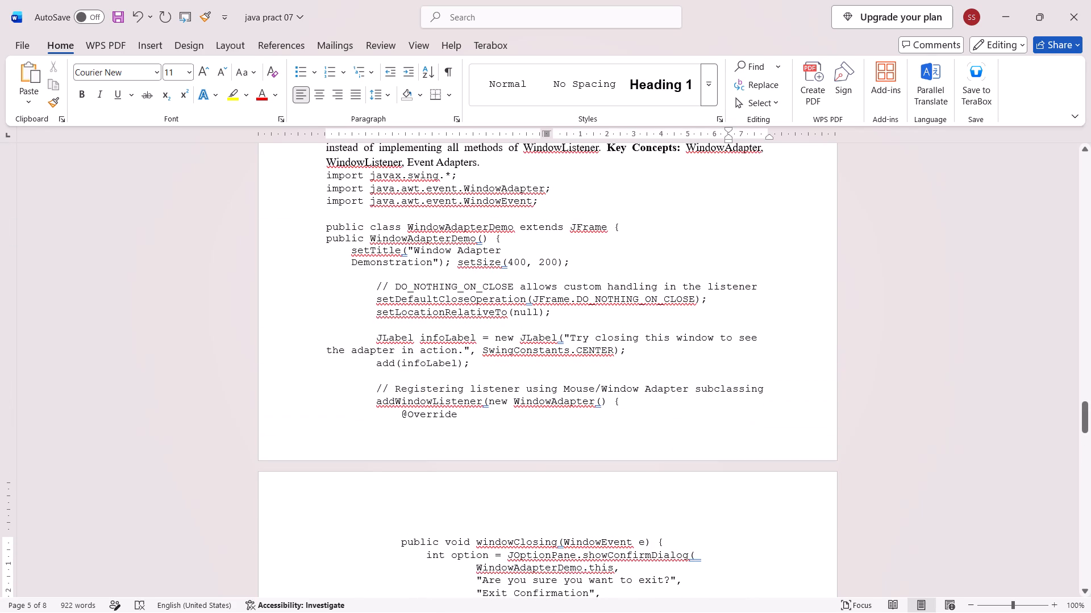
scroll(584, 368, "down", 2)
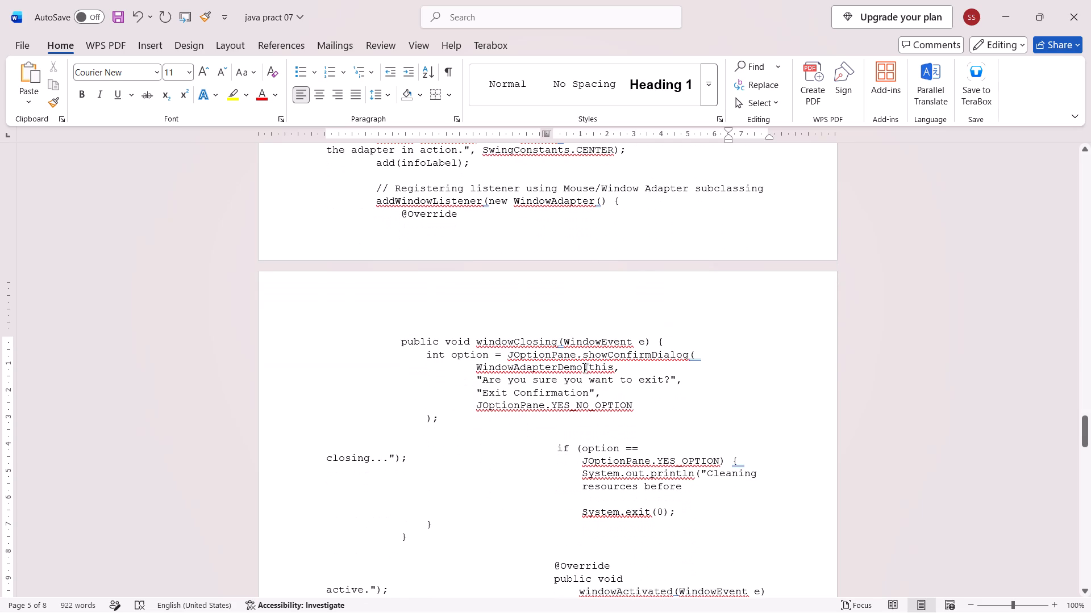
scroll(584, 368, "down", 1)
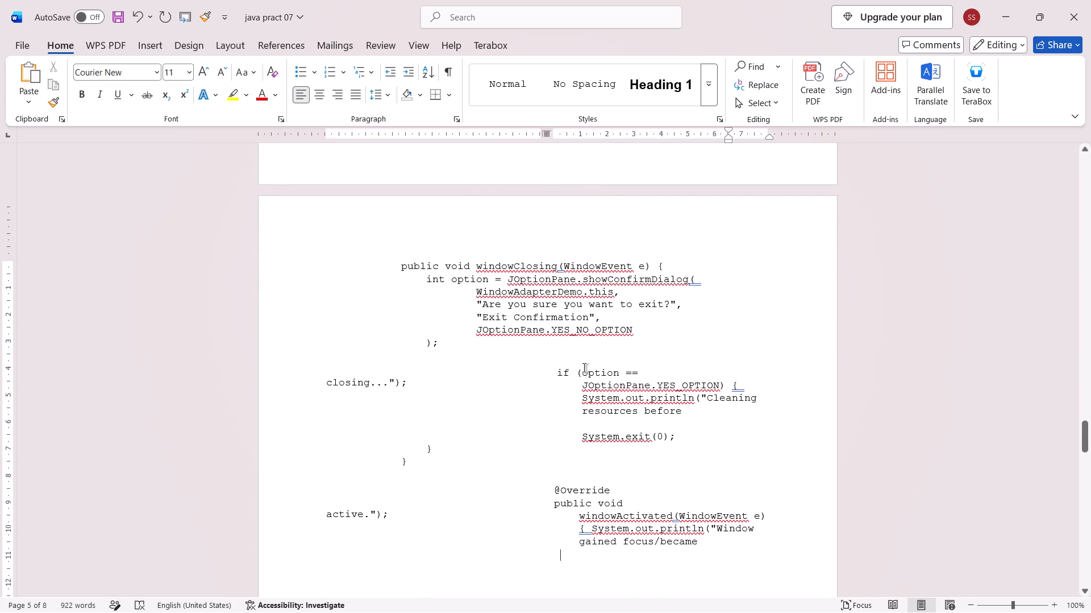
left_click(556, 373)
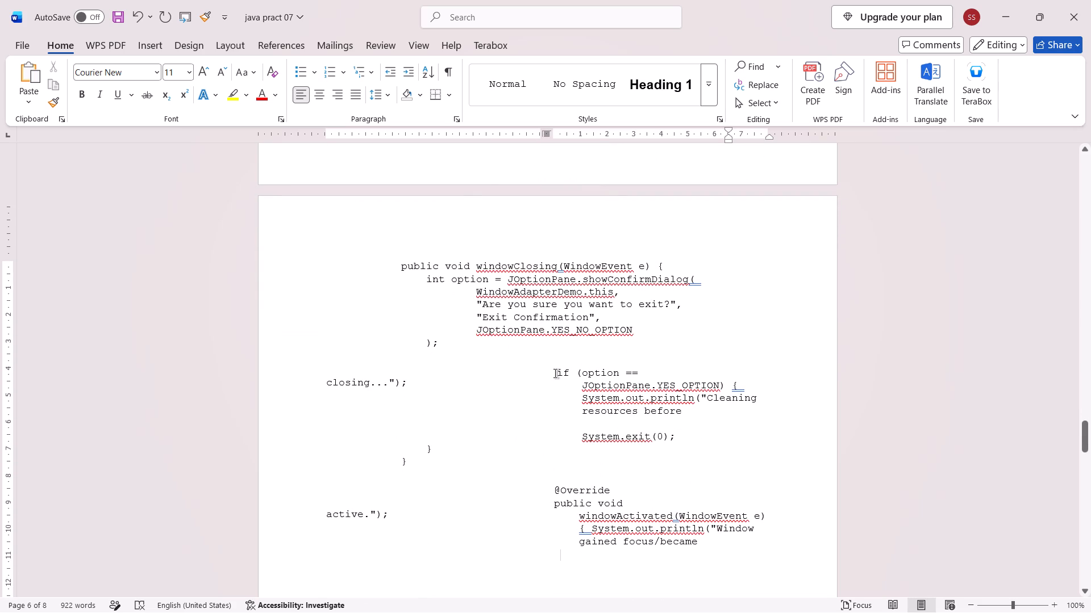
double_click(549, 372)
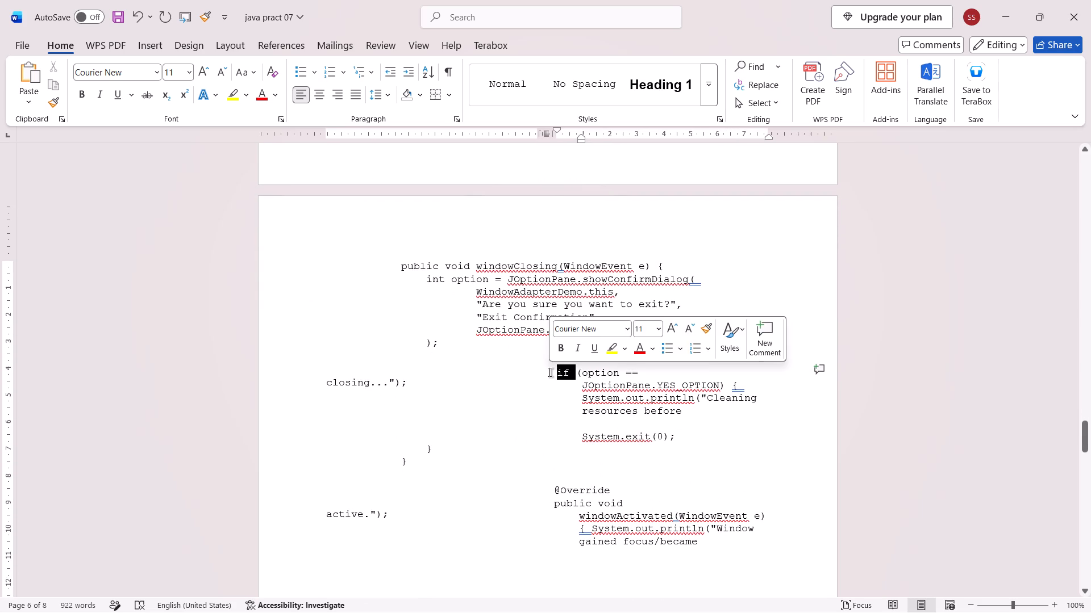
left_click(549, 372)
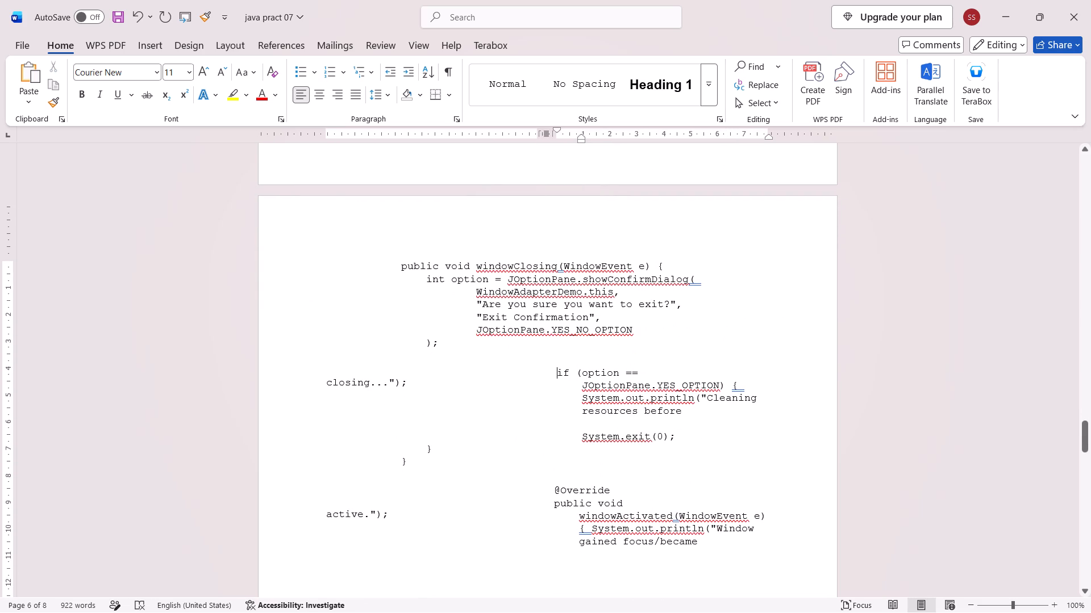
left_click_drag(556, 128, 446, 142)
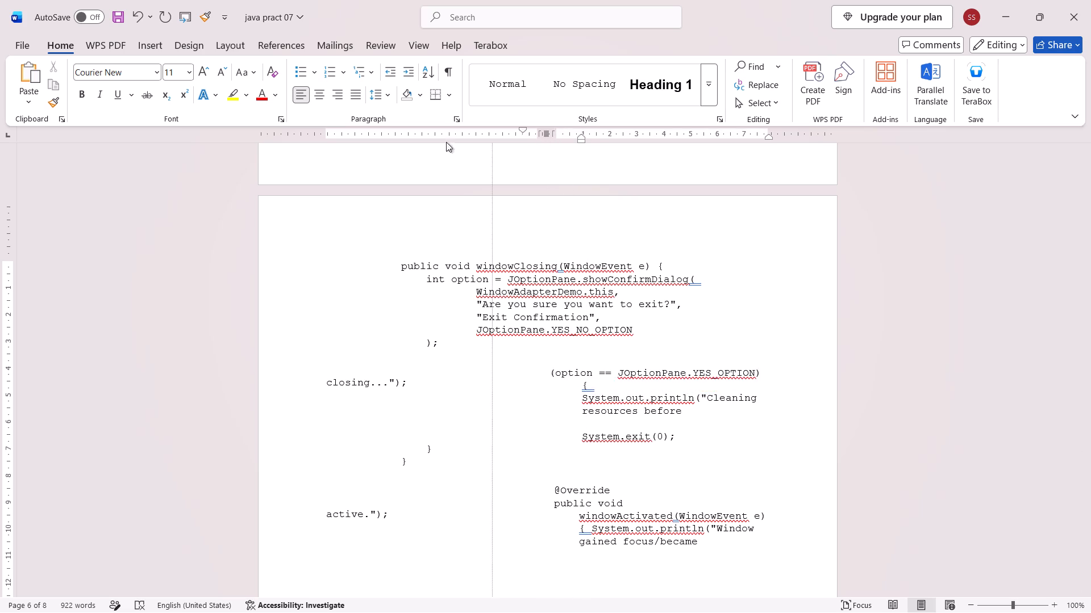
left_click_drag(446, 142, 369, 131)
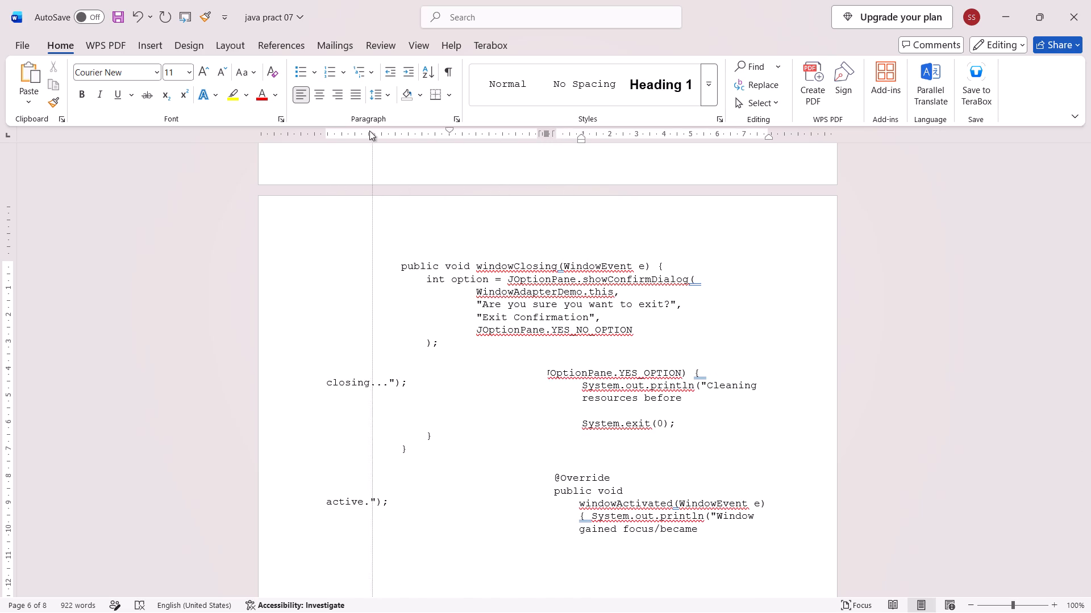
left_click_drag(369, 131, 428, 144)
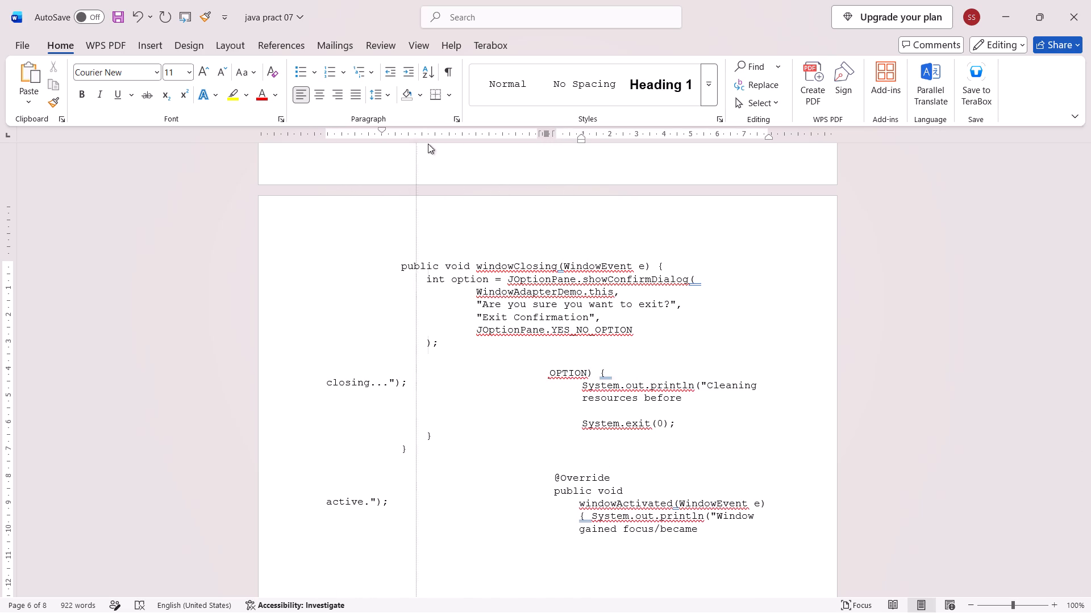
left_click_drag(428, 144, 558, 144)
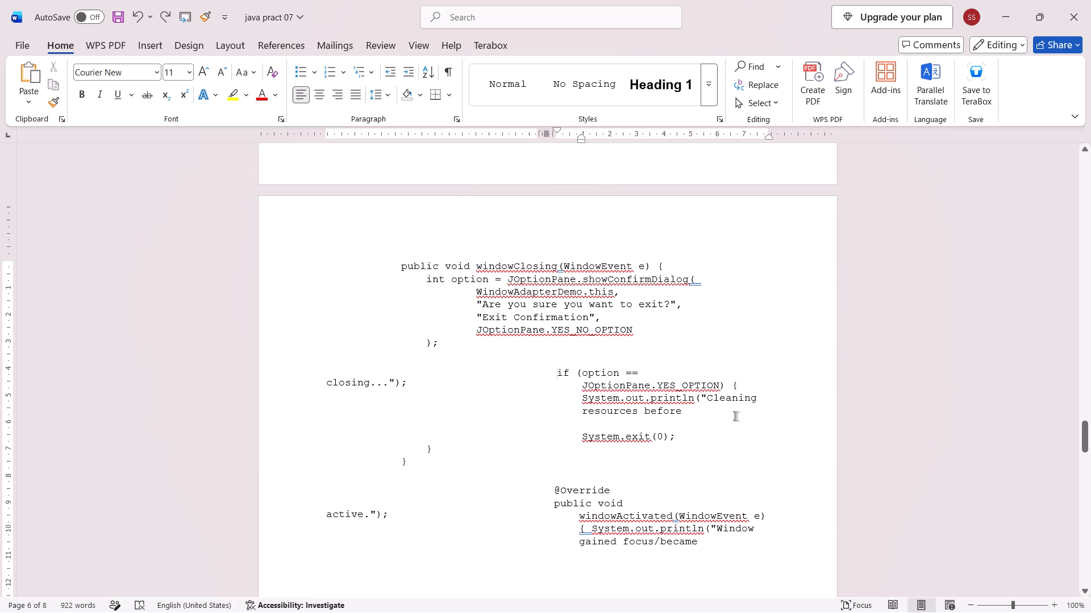
Increase the left indent of the "if (option ==" paragraph to about 2.3 cm.
scroll(697, 304, "right", 1)
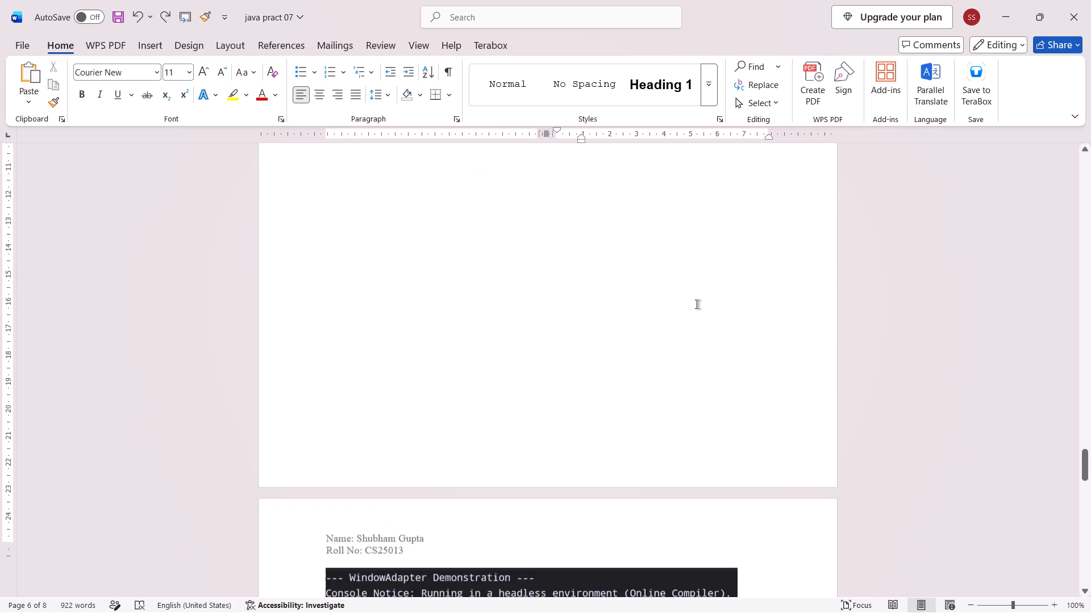
scroll(697, 304, "right", 1)
scroll(697, 304, "up", 1)
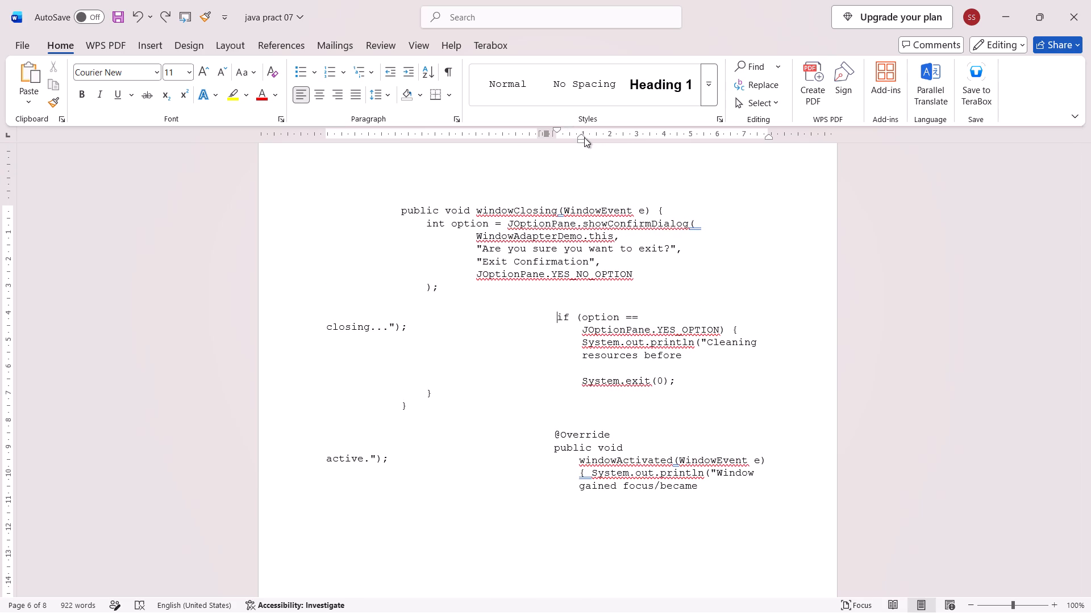
left_click_drag(583, 137, 655, 169)
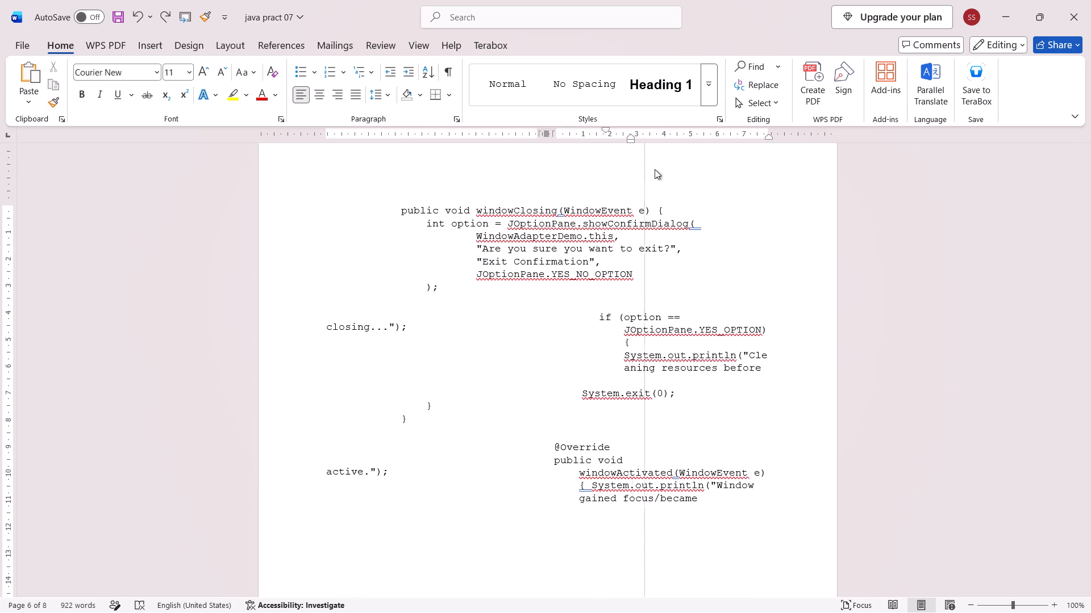
left_click_drag(655, 169, 577, 179)
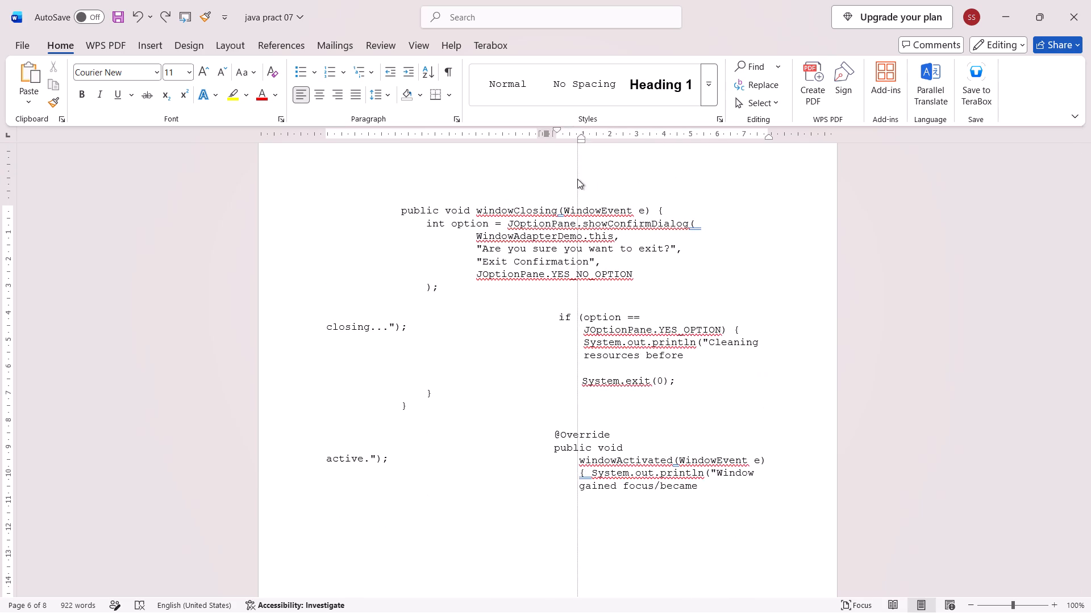
left_click_drag(577, 179, 620, 178)
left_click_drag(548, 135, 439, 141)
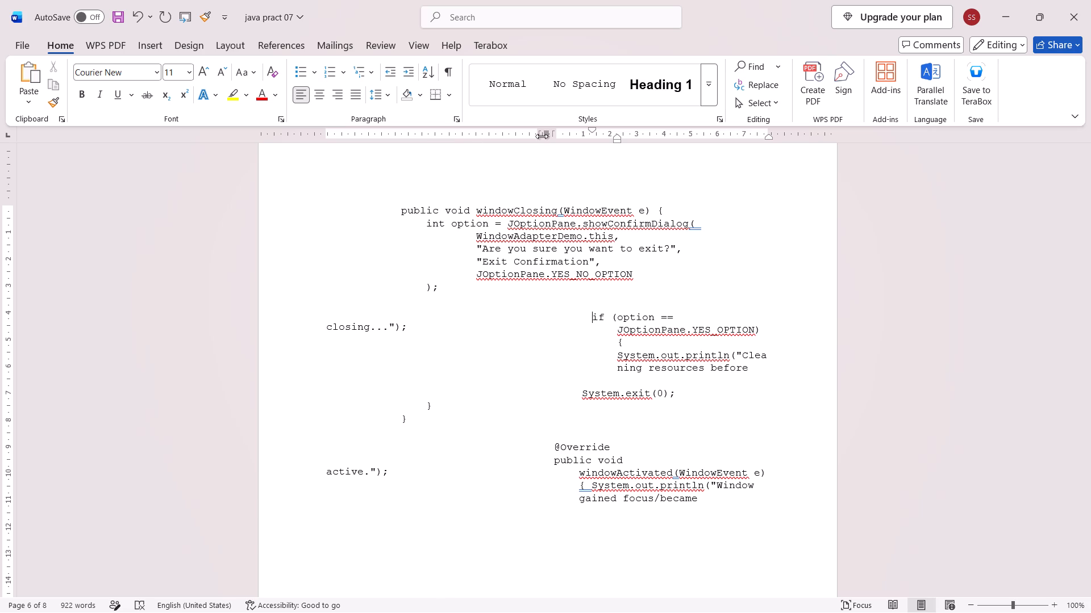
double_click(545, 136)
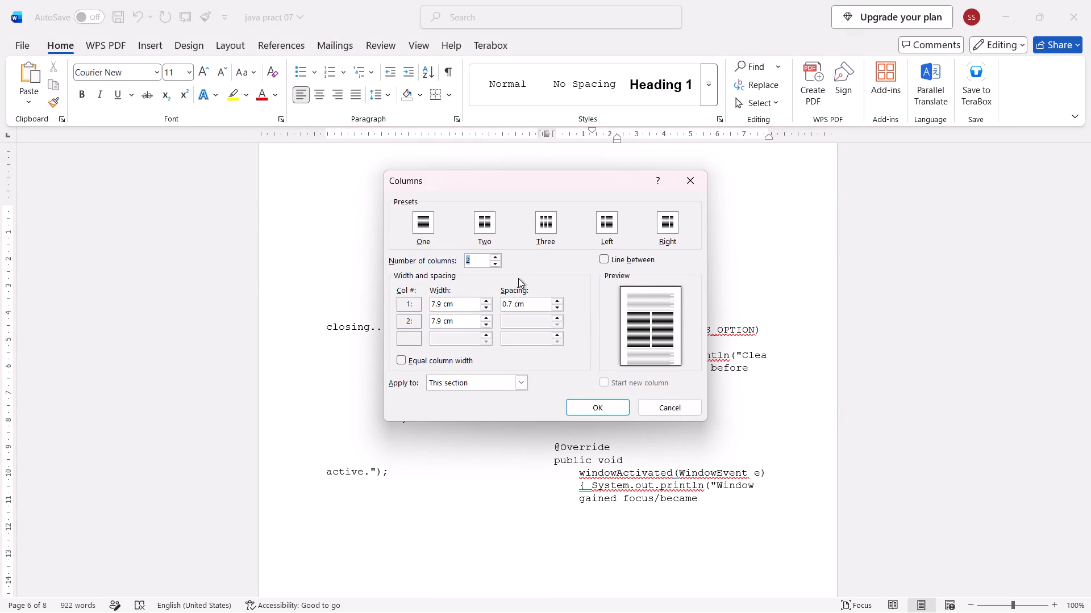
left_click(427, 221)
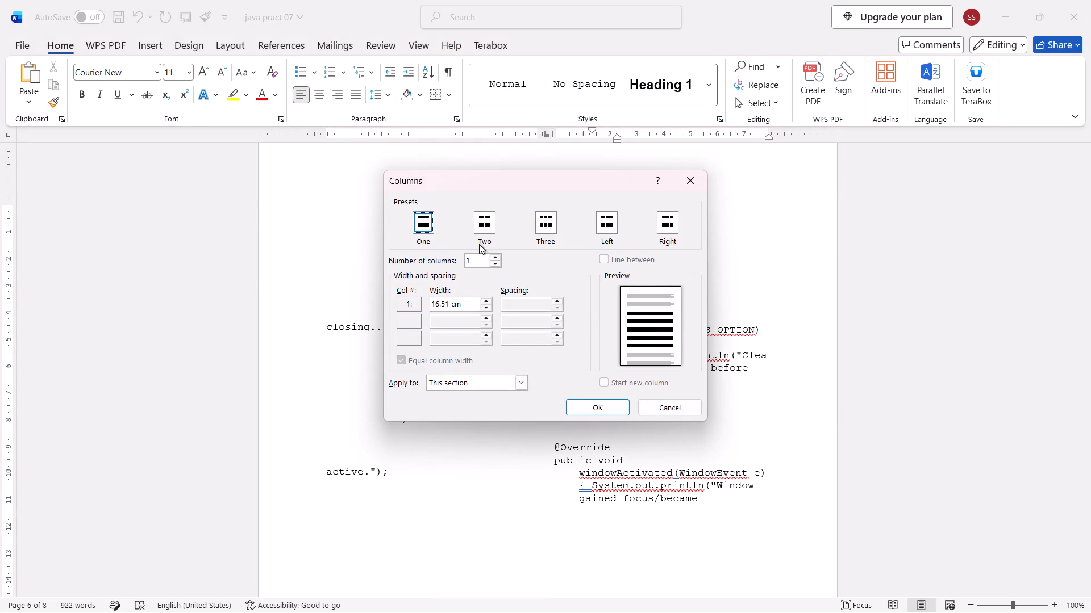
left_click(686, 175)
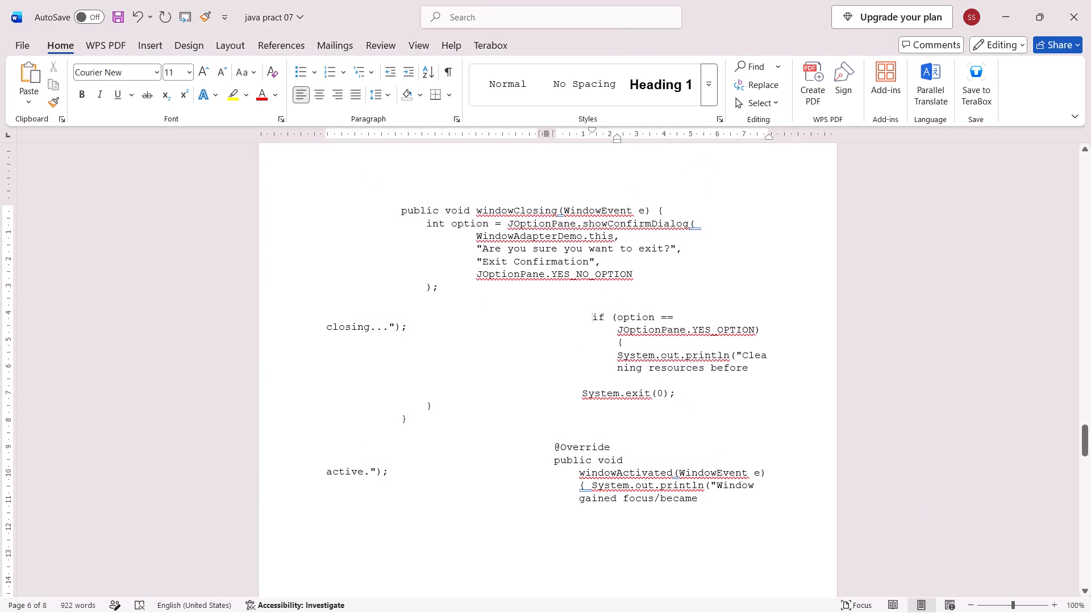
Set both the left and first-line indents of the "if (option ==" paragraph to about 2.8 cm.
scroll(518, 387, "down", 1)
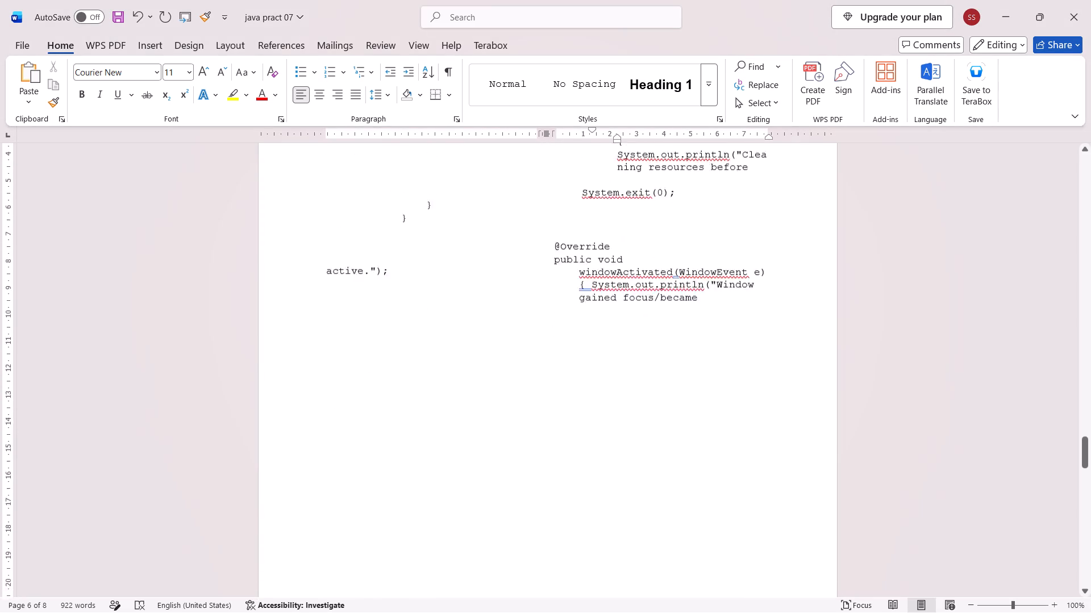
scroll(518, 387, "down", 3)
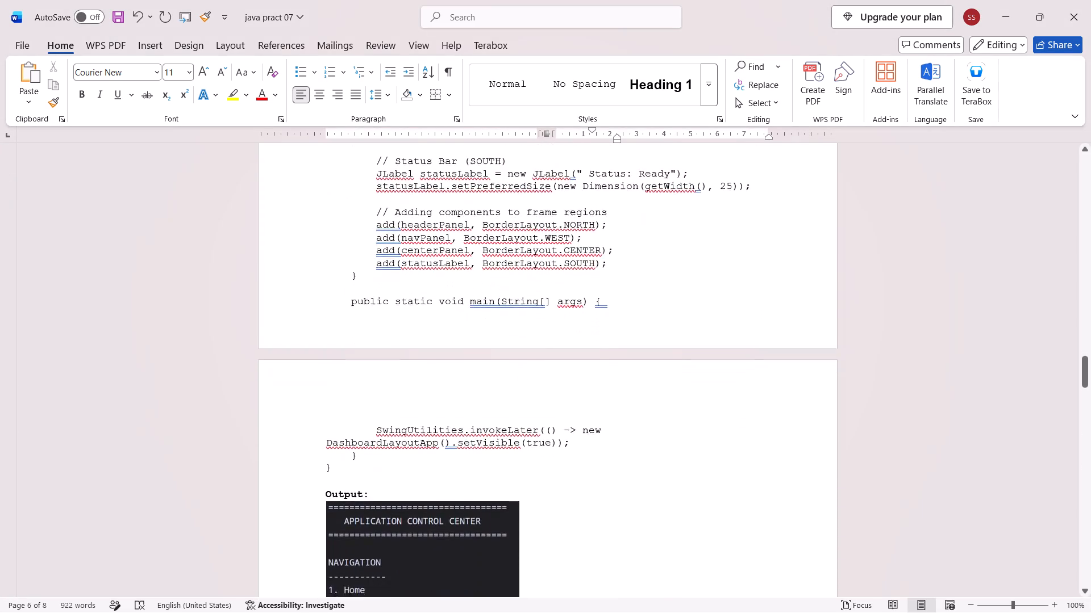
scroll(518, 387, "down", 2)
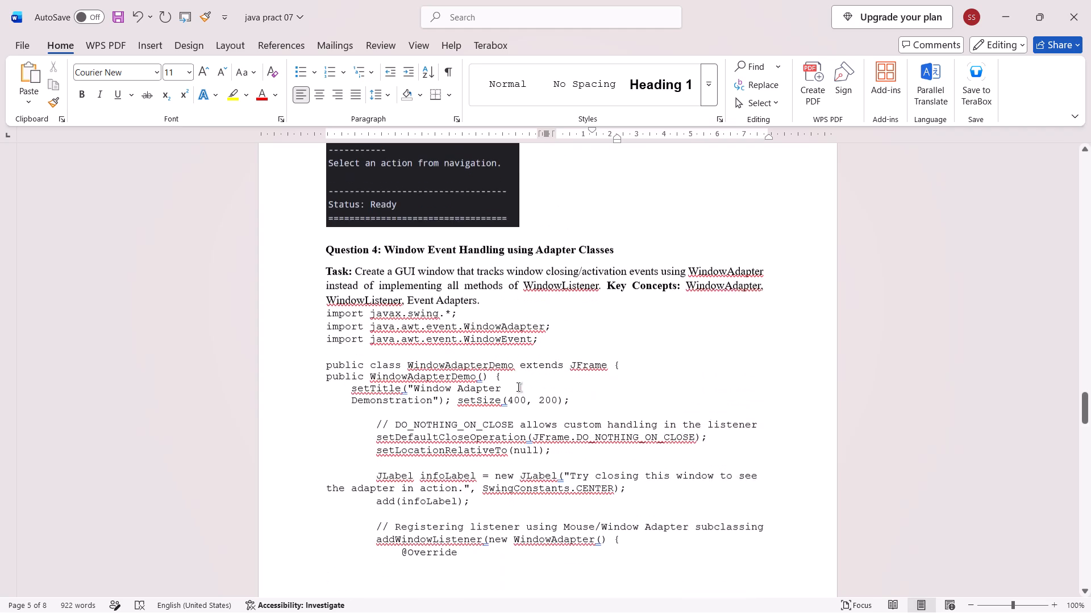
scroll(518, 387, "down", 4)
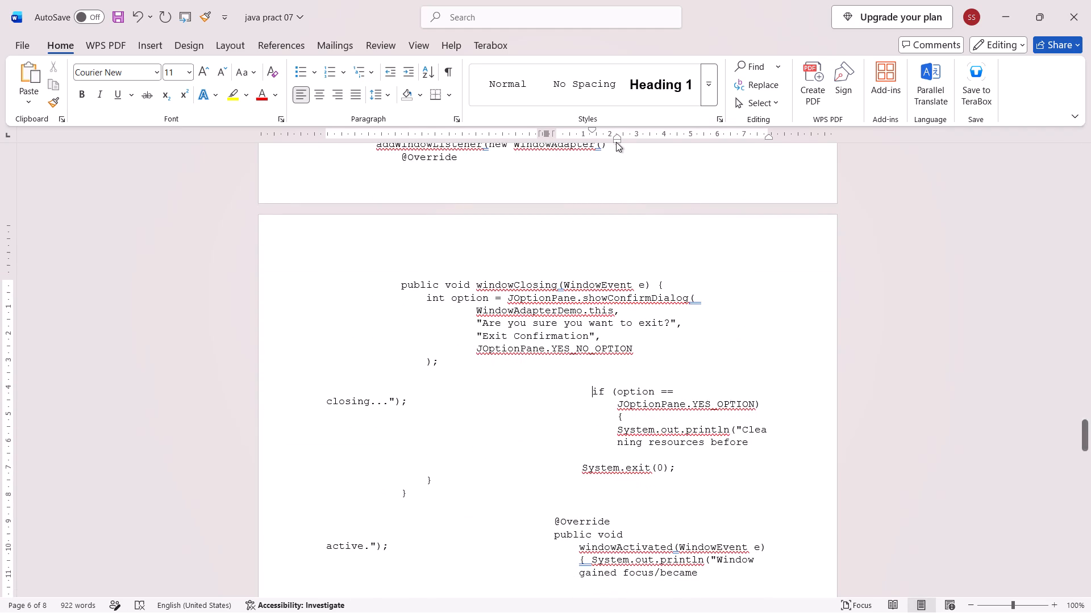
left_click_drag(618, 140, 631, 144)
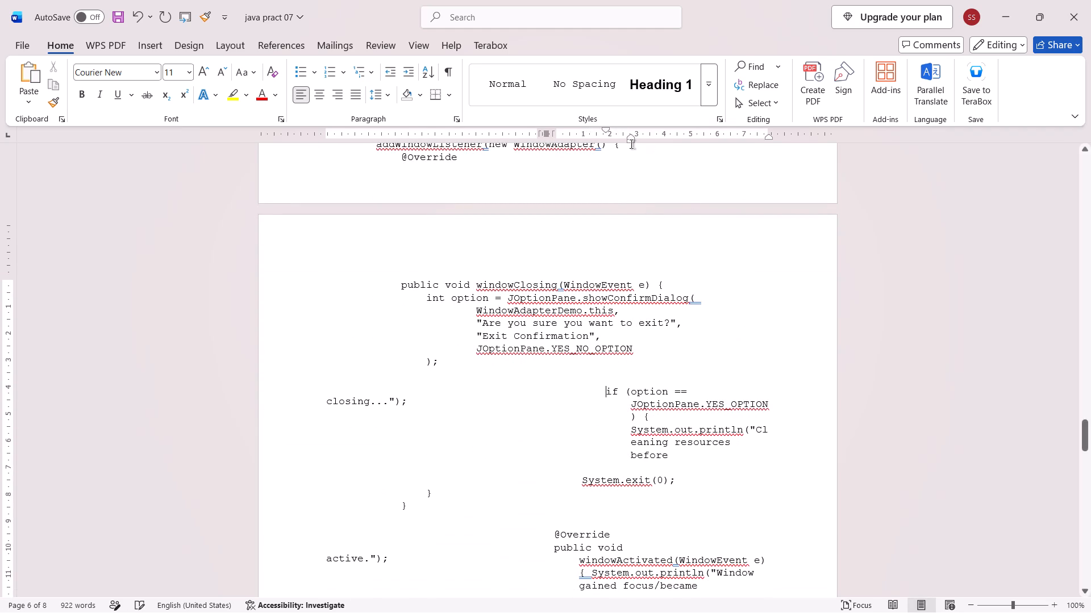
left_click_drag(605, 127, 633, 128)
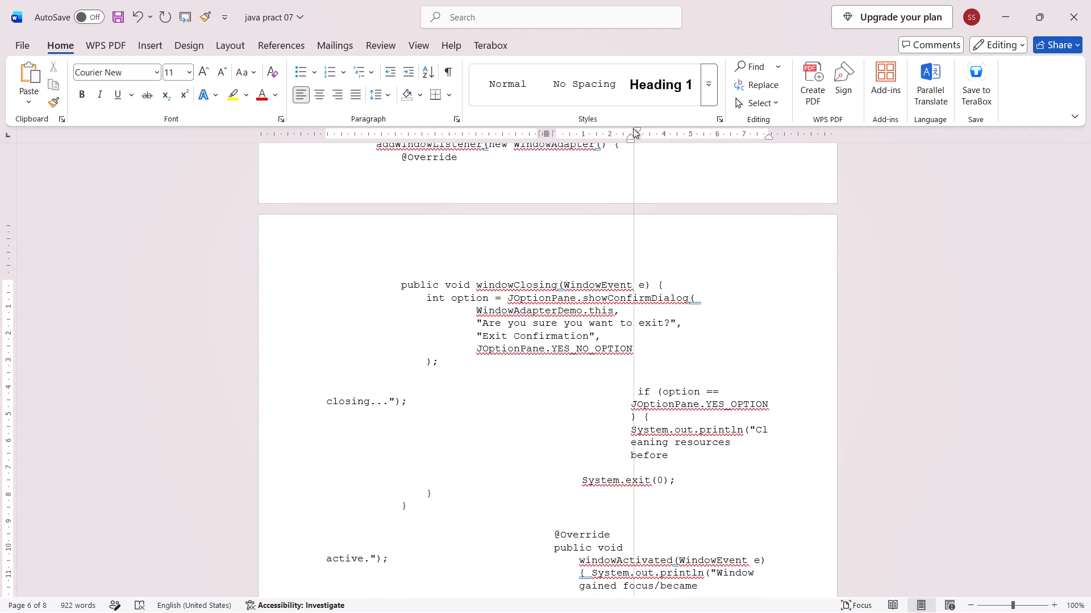
left_click_drag(633, 128, 632, 129)
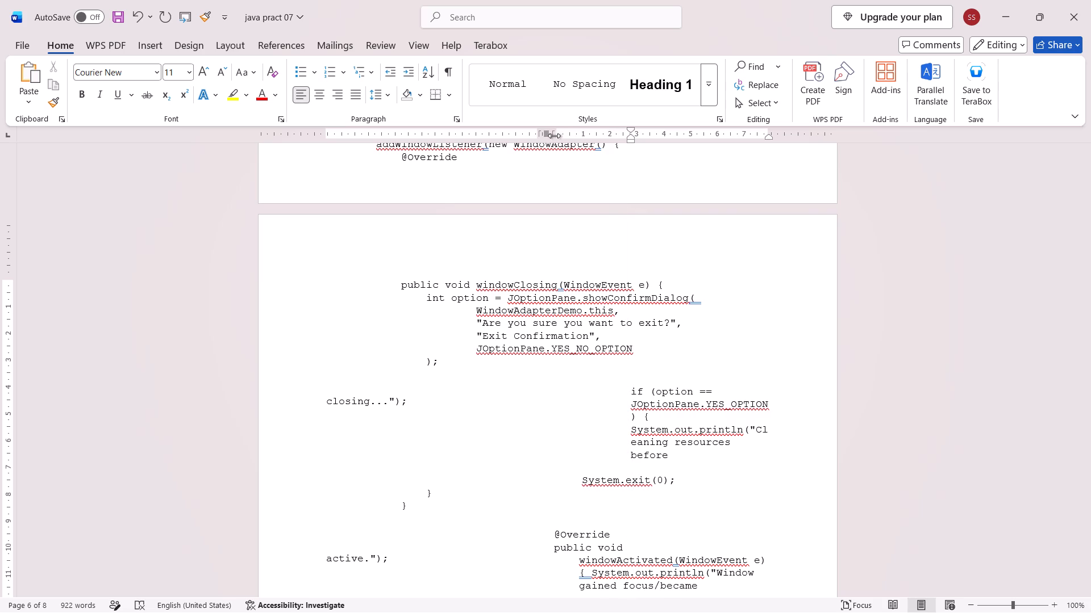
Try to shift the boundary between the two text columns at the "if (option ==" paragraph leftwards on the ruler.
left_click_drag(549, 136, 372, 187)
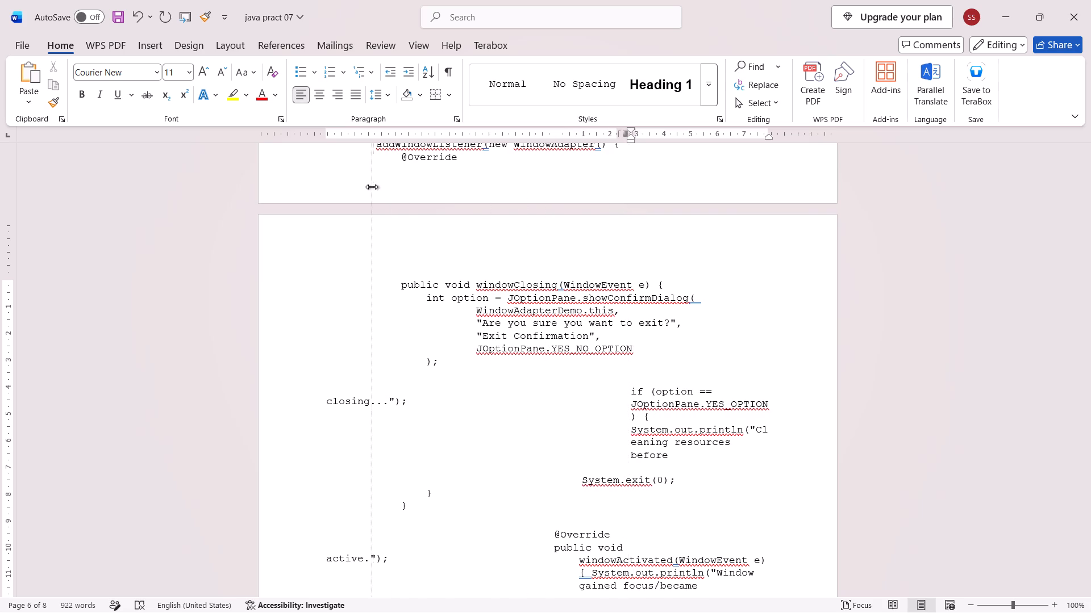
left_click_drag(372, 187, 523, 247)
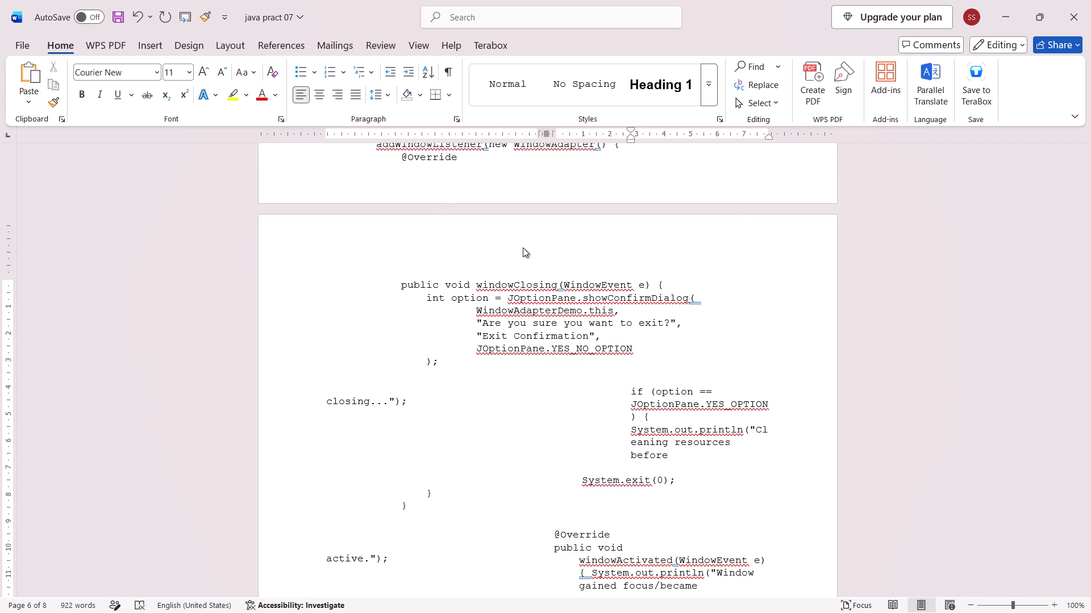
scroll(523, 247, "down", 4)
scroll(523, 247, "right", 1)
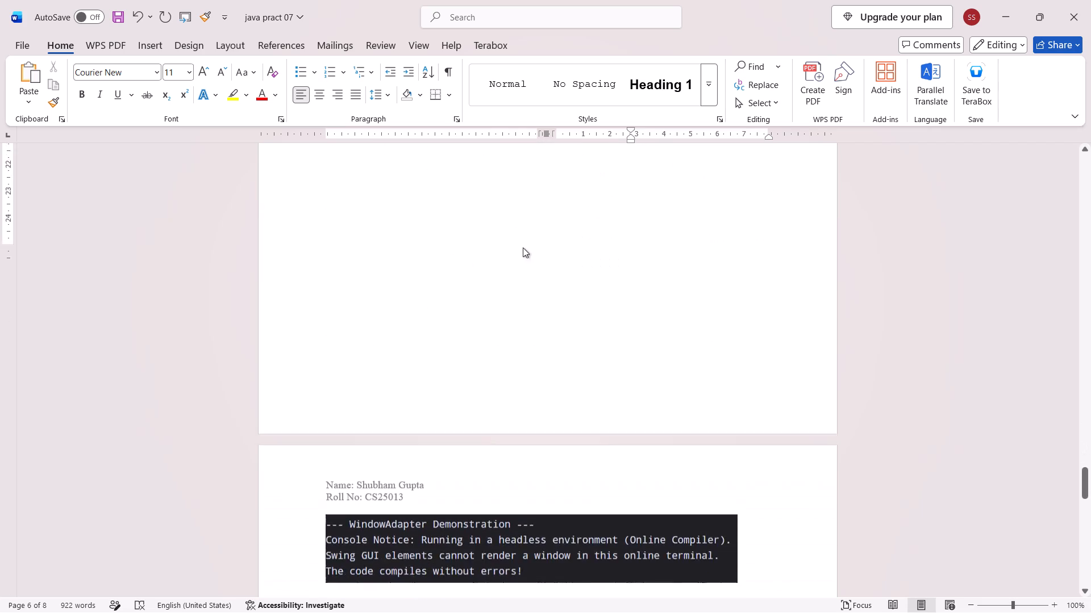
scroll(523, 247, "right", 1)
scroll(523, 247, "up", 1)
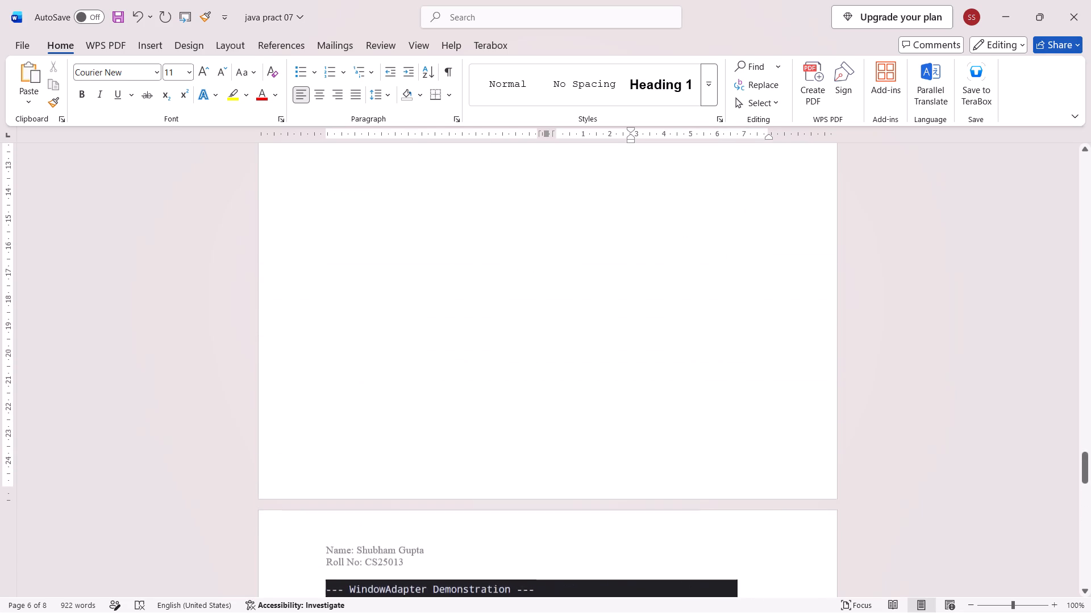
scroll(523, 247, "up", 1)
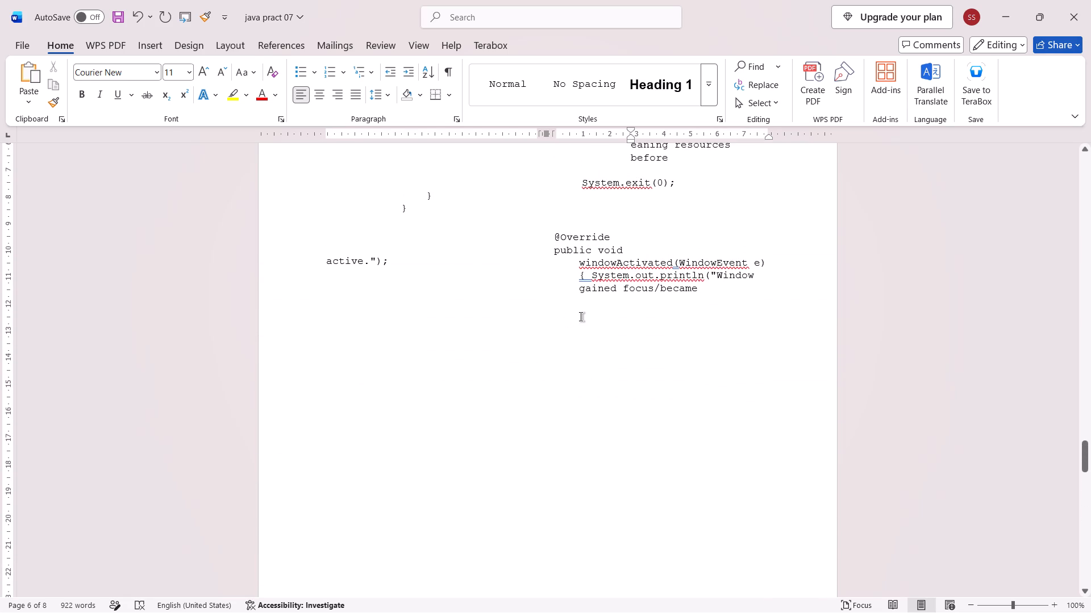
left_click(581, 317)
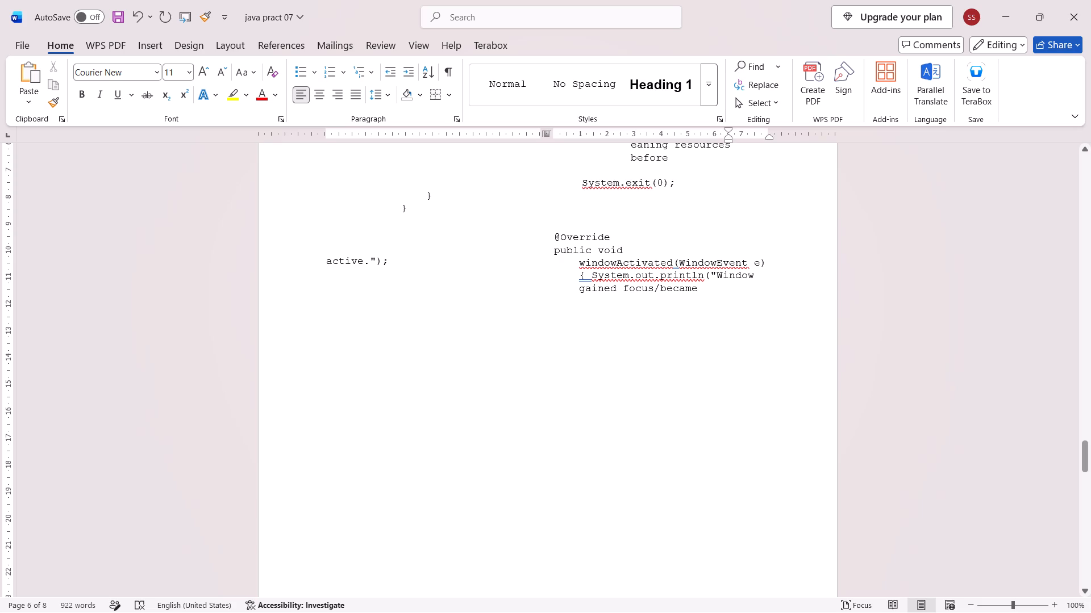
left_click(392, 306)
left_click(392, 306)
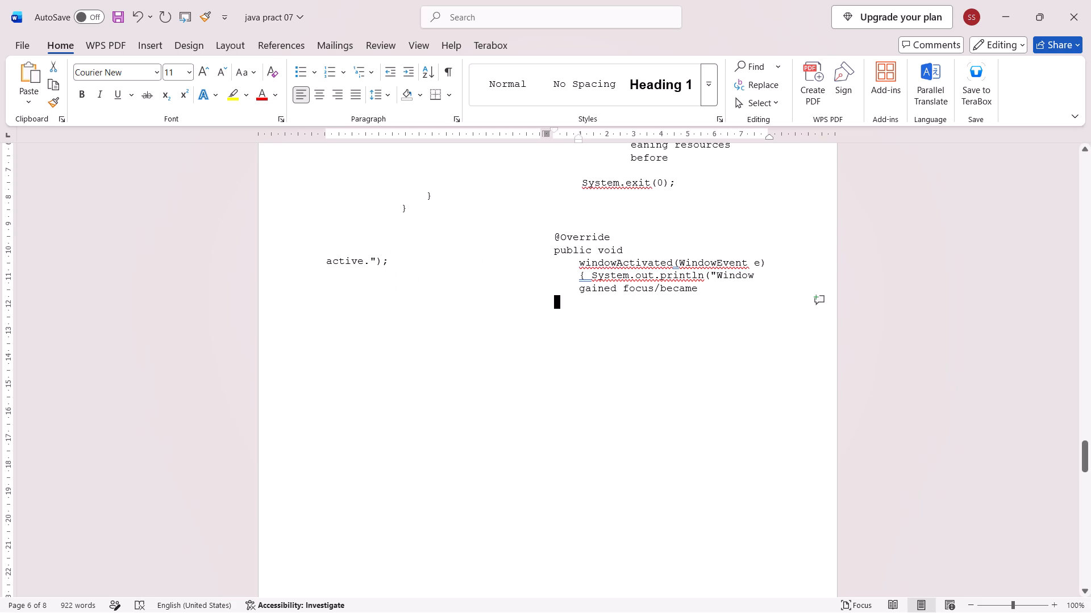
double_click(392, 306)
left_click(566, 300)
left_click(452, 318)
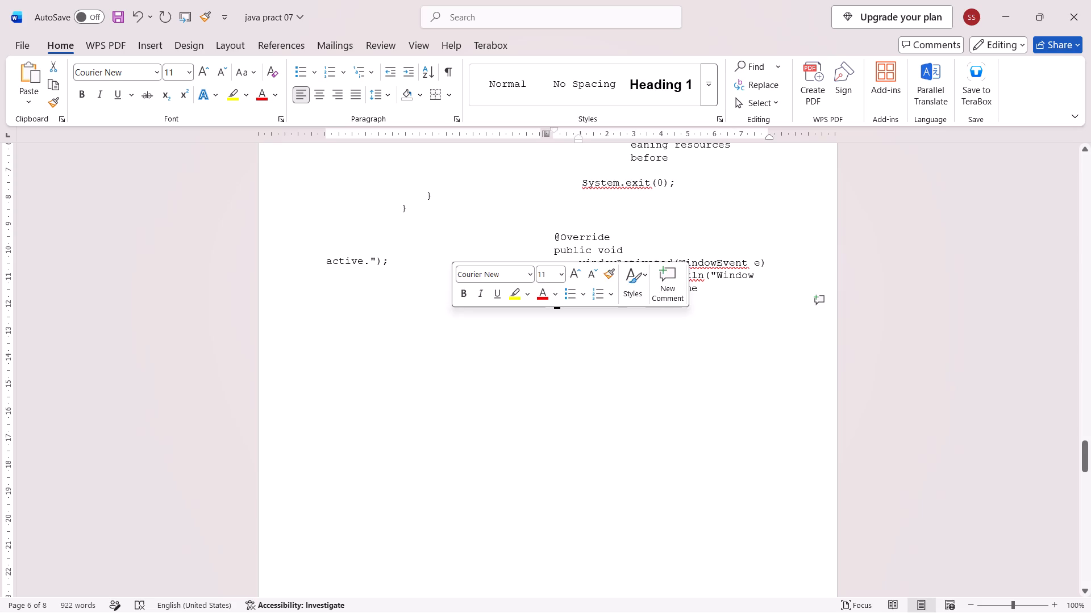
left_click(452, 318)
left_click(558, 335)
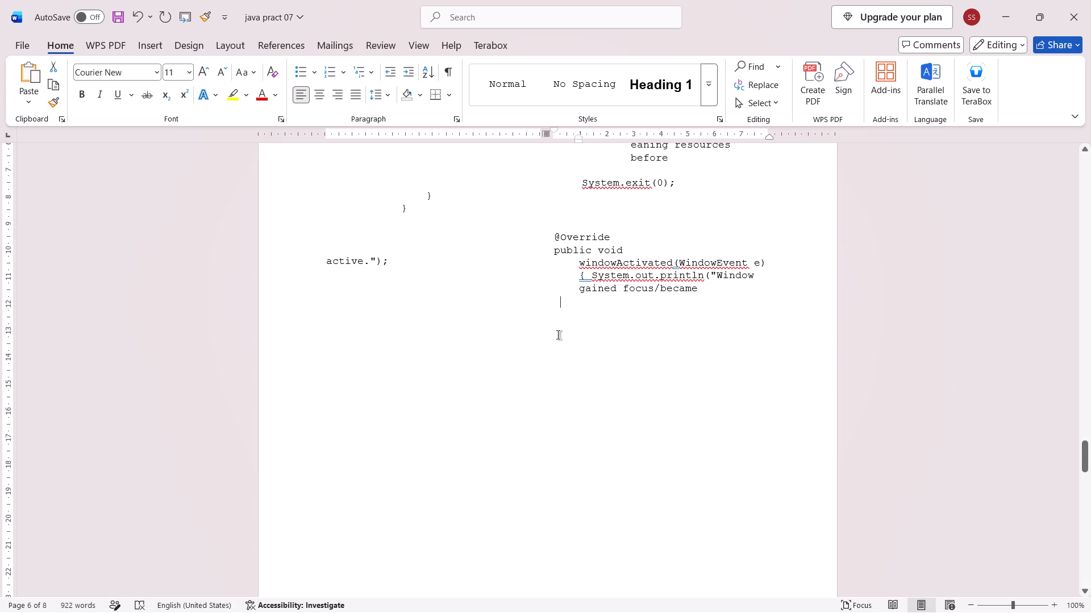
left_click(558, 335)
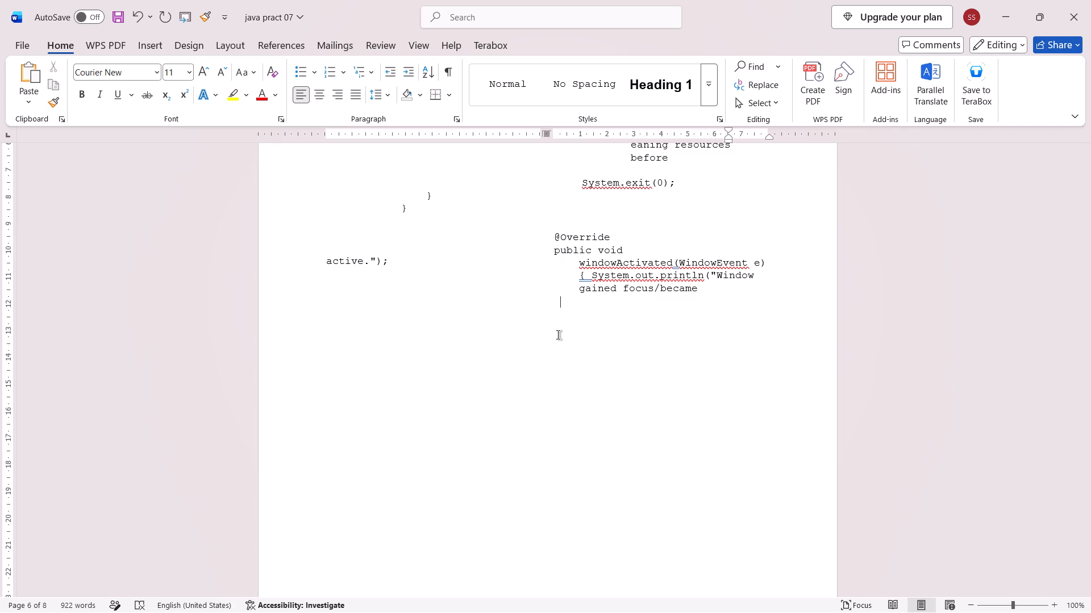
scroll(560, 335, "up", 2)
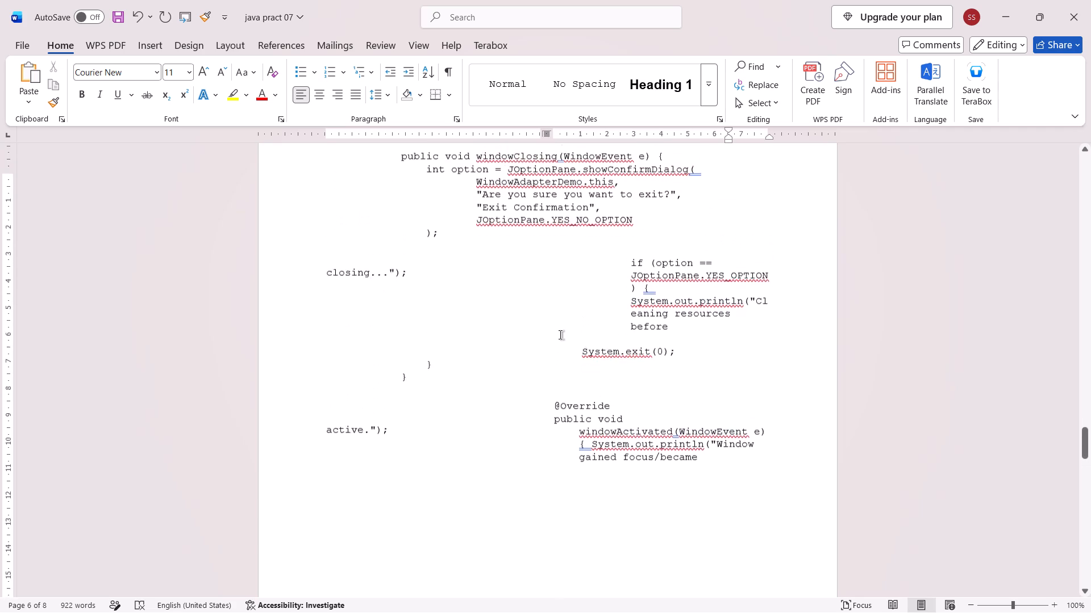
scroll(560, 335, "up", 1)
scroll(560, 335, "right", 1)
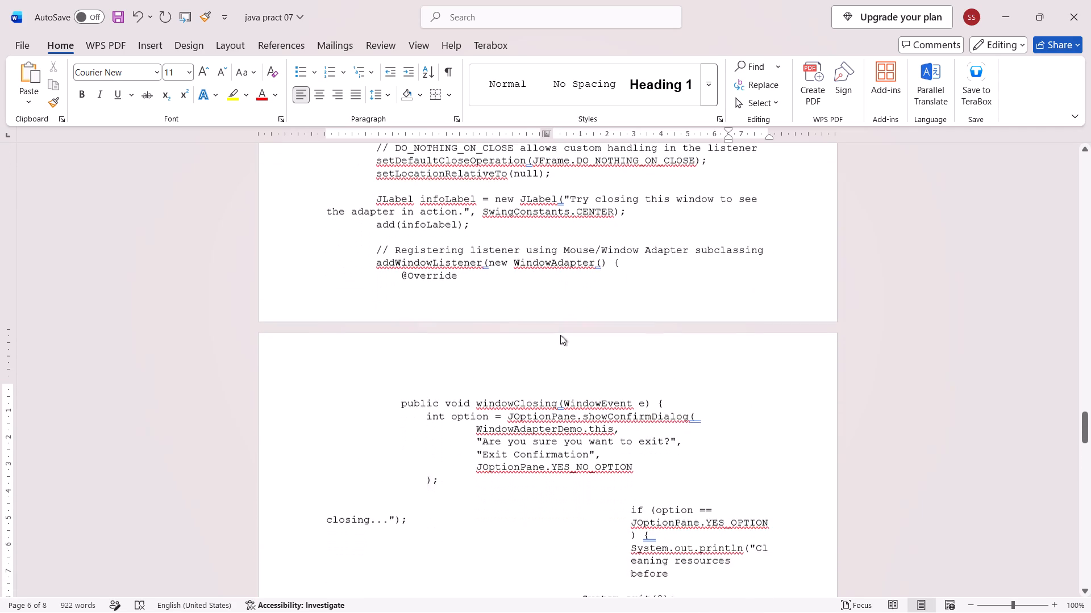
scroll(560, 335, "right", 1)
Extend the right indent of the showConfirmDialog argument lines ending in JOptionPane.YES_NO_OPTION to the page's right margin, at about 16.5 cm.
left_click_drag(399, 388, 675, 447)
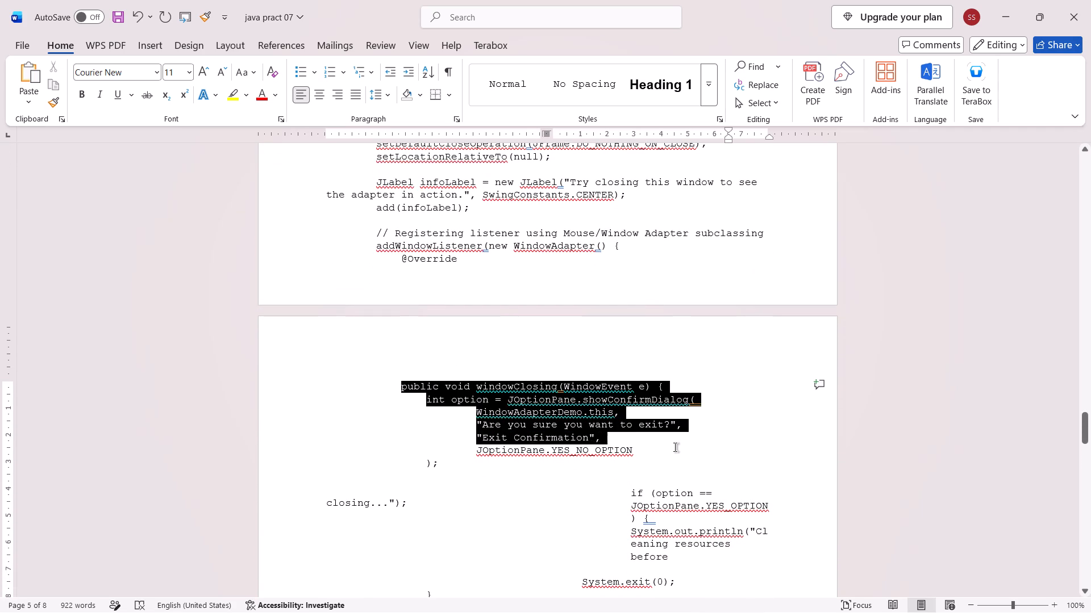
left_click_drag(675, 447, 679, 448)
left_click(679, 448)
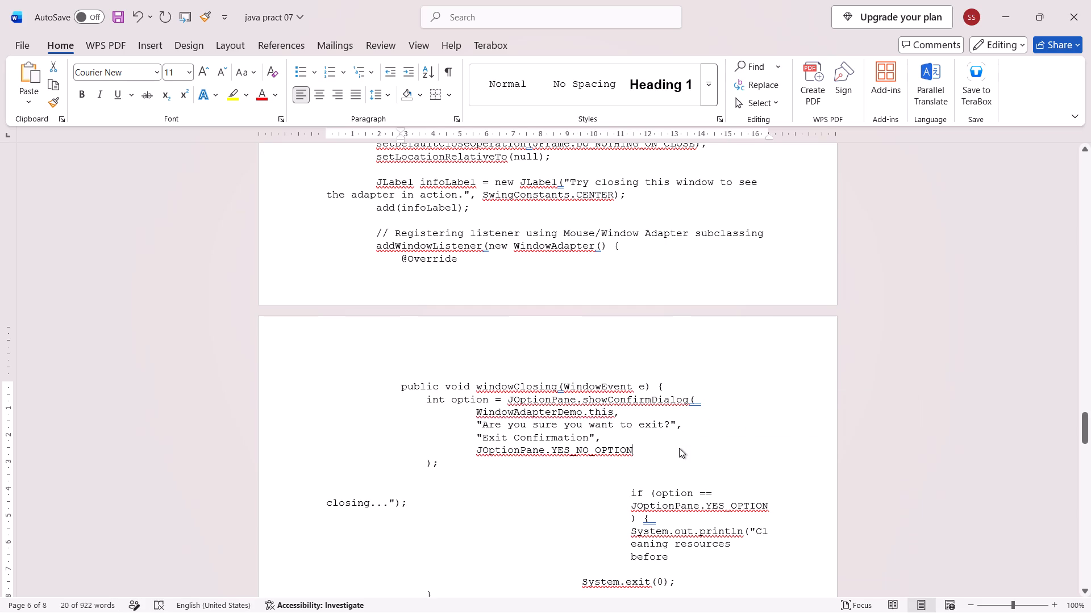
left_click(449, 471)
scroll(449, 471, "down", 3)
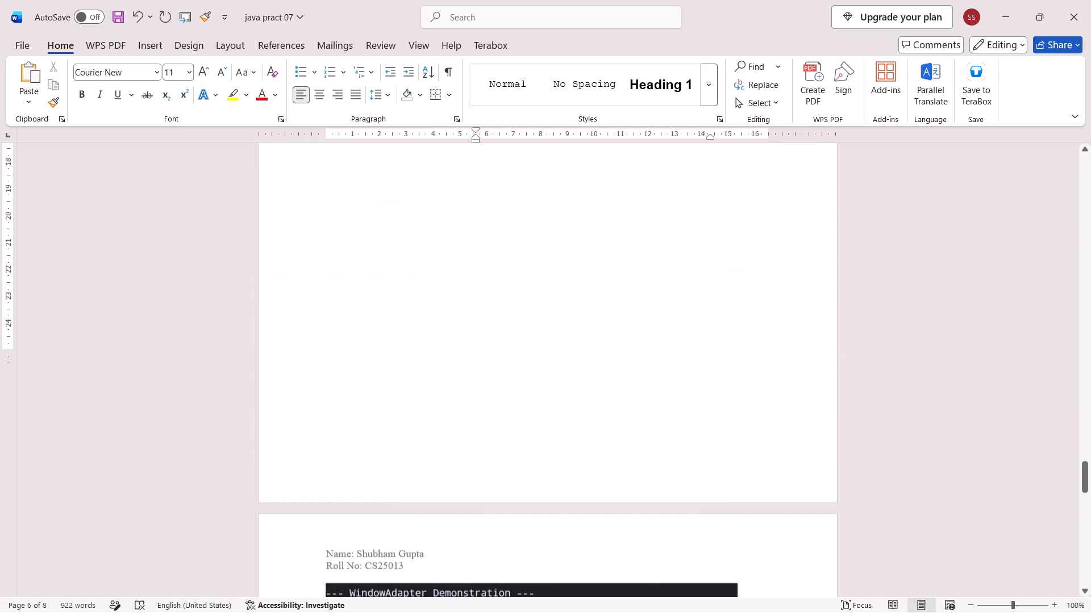
scroll(449, 471, "down", 2)
scroll(449, 471, "up", 2)
scroll(449, 471, "right", 1)
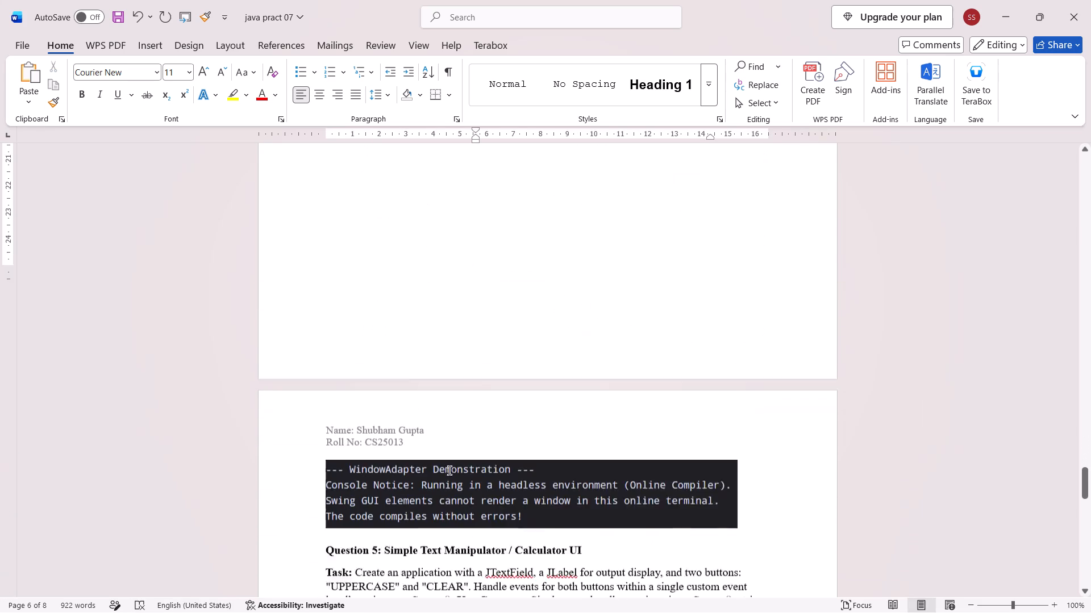
scroll(449, 471, "right", 1)
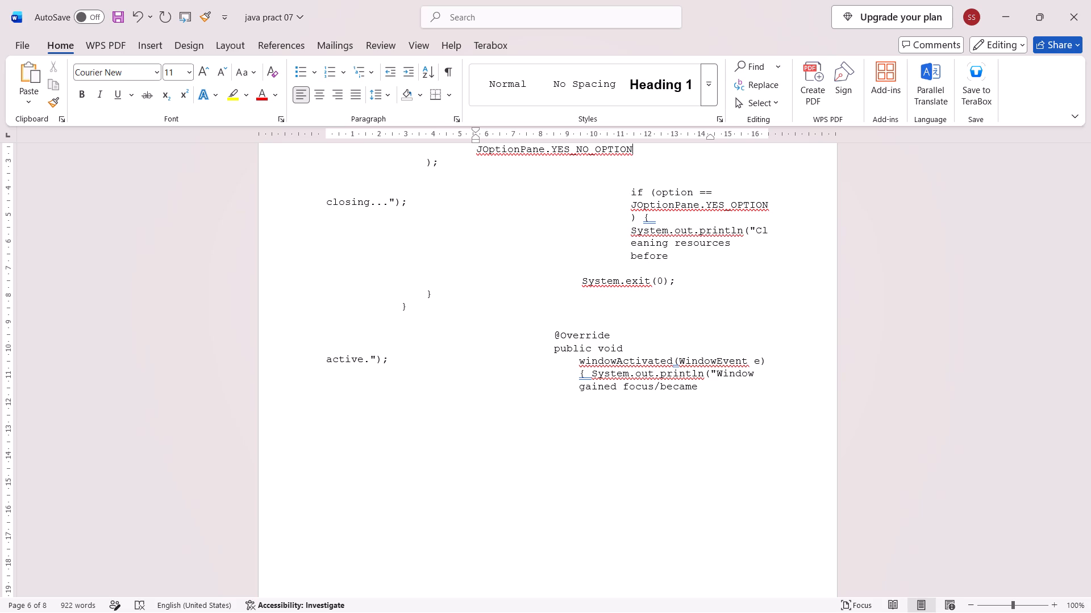
scroll(449, 471, "down", 1)
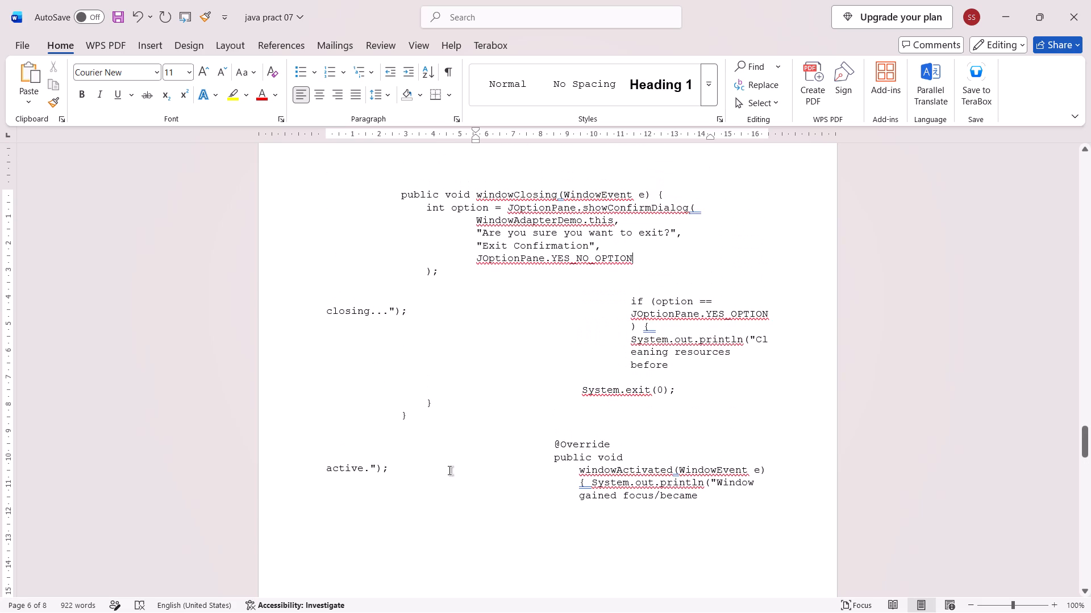
scroll(449, 471, "down", 3)
scroll(449, 471, "up", 1)
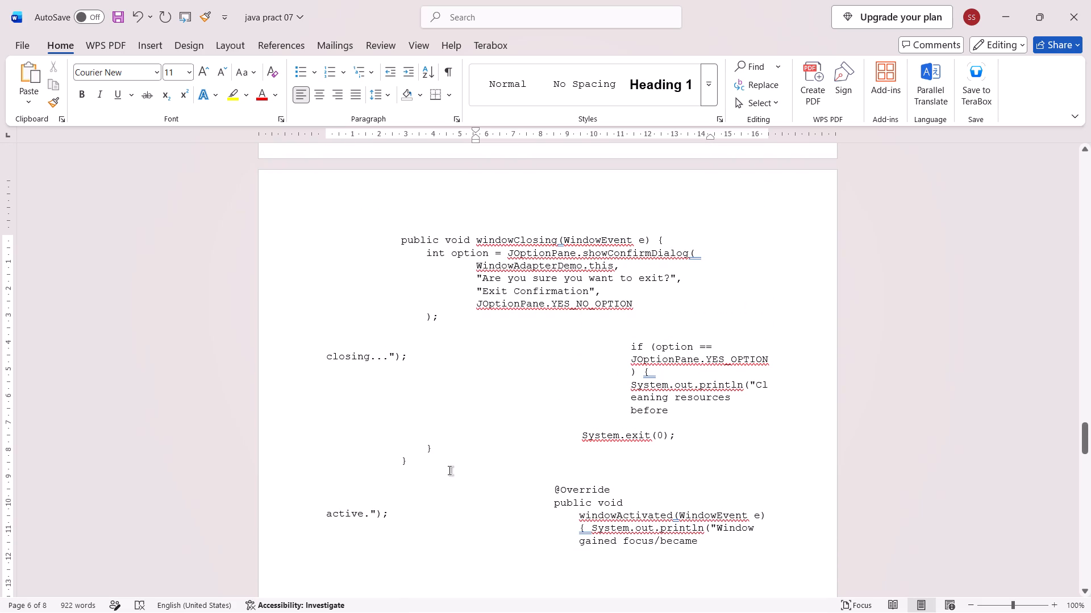
scroll(449, 471, "up", 1)
left_click(710, 138)
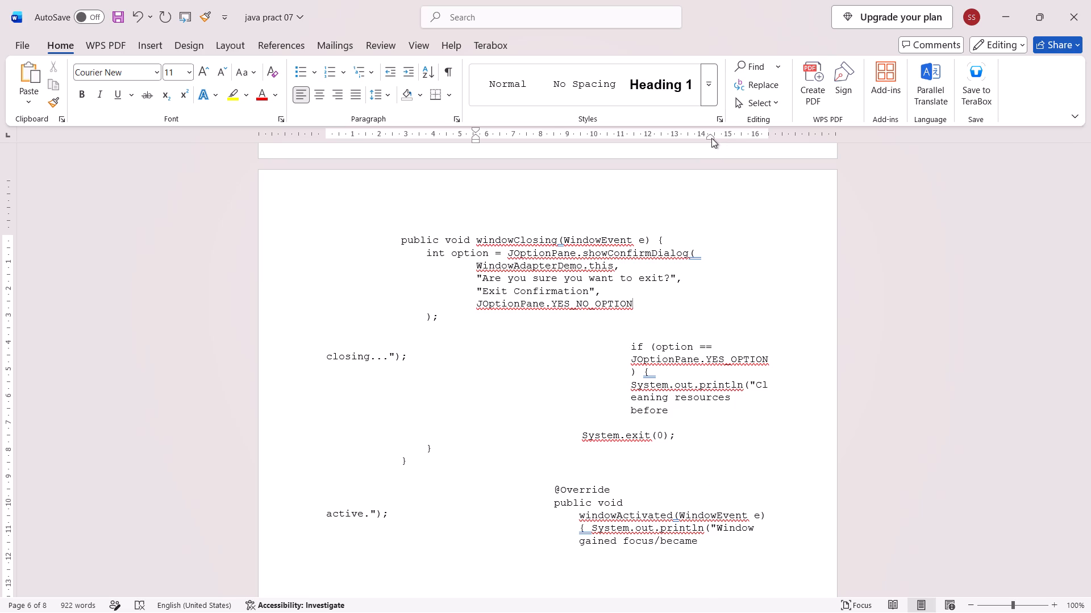
left_click_drag(711, 138, 766, 144)
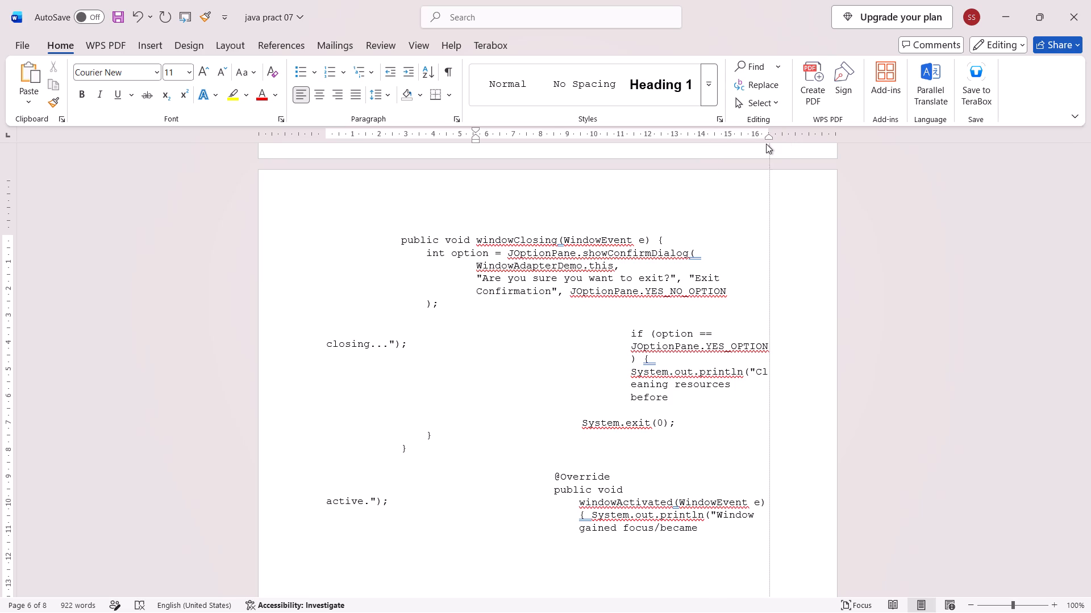
left_click_drag(766, 144, 769, 140)
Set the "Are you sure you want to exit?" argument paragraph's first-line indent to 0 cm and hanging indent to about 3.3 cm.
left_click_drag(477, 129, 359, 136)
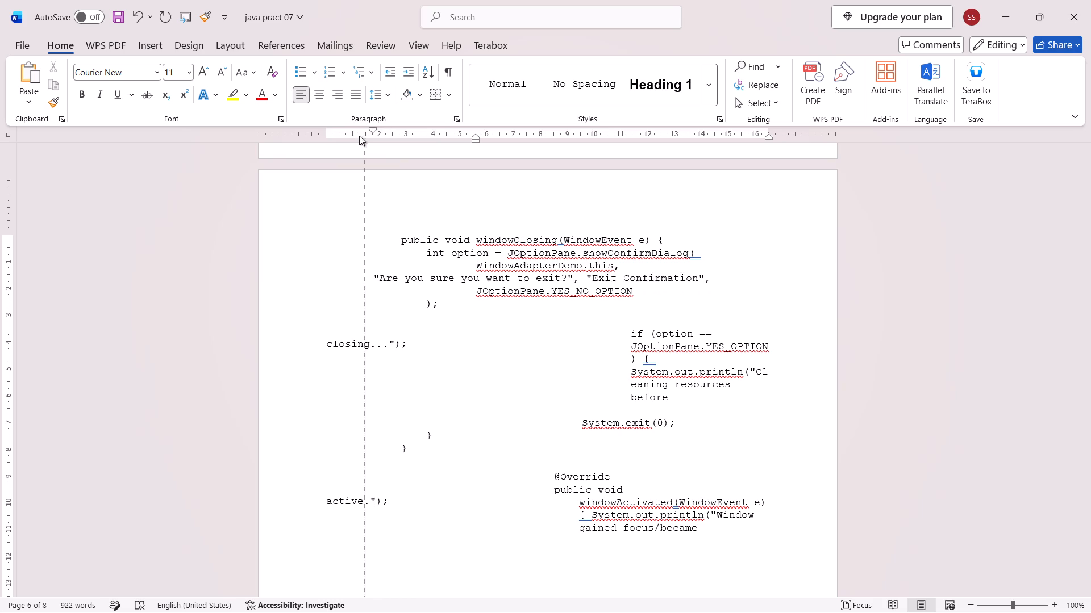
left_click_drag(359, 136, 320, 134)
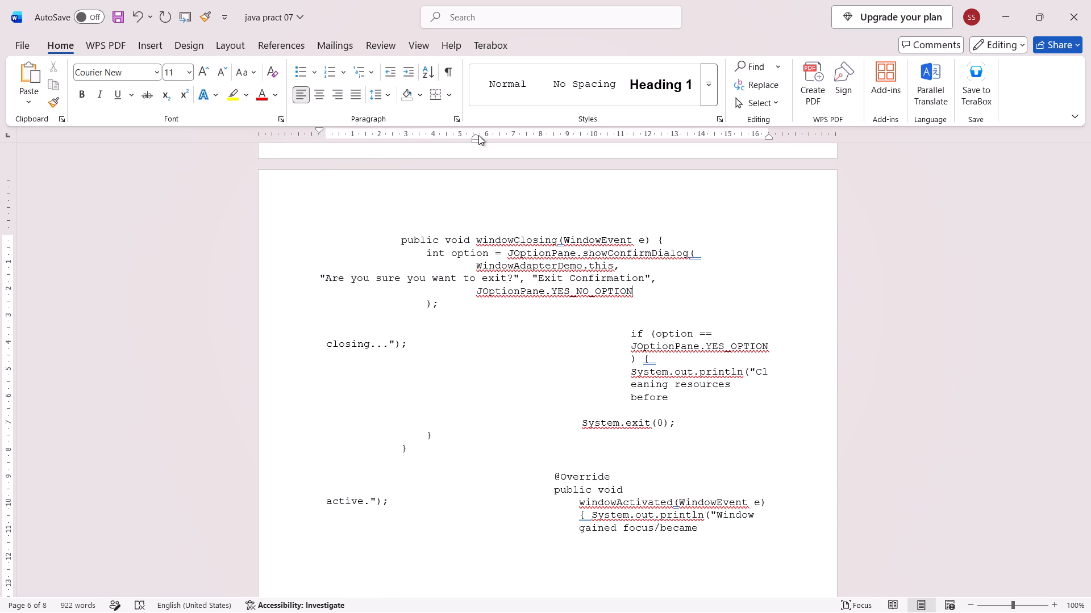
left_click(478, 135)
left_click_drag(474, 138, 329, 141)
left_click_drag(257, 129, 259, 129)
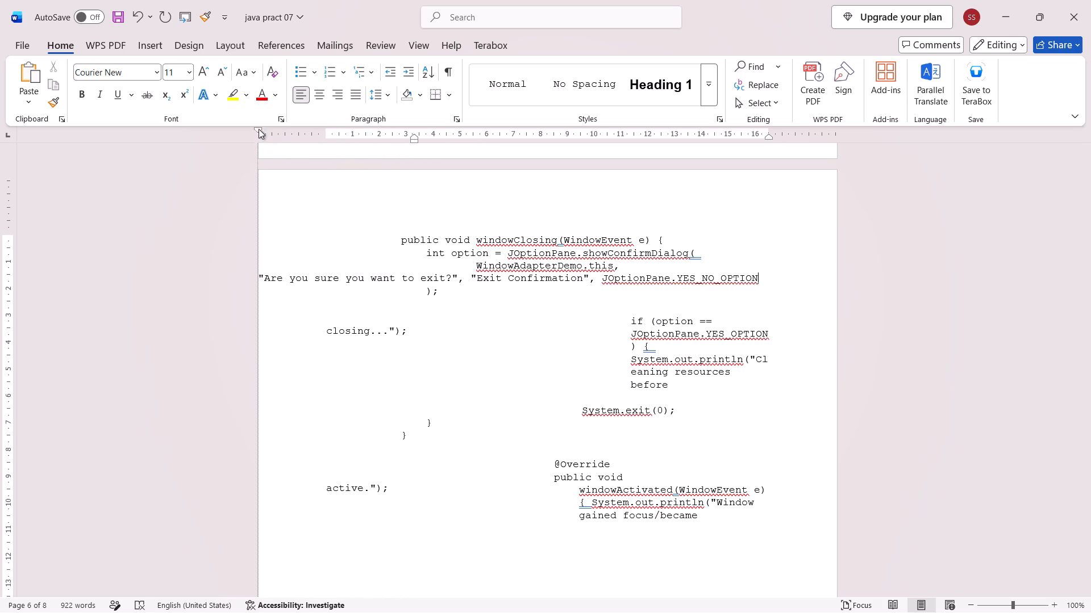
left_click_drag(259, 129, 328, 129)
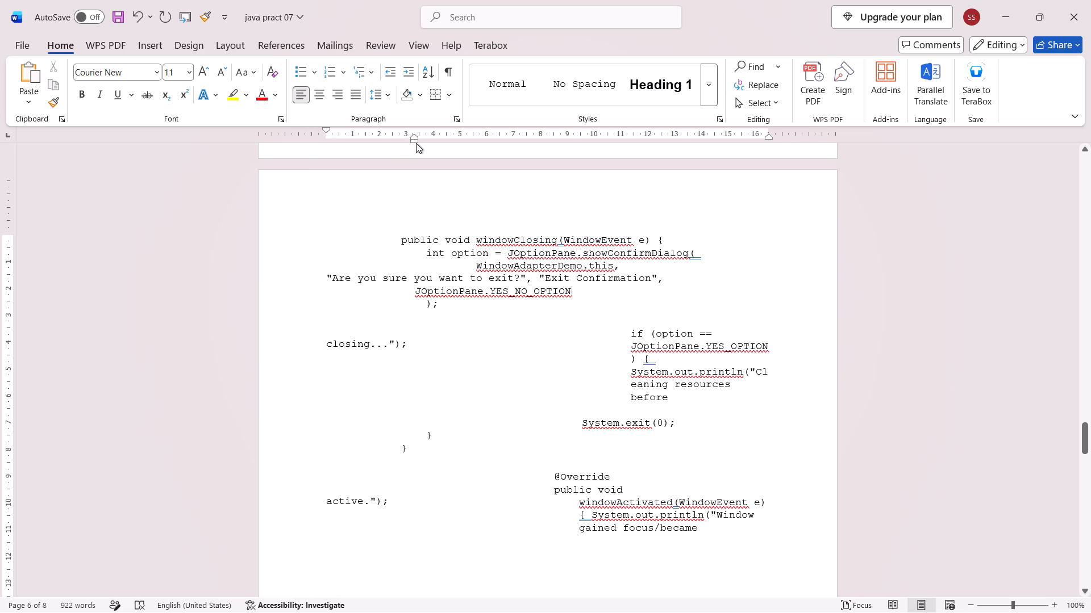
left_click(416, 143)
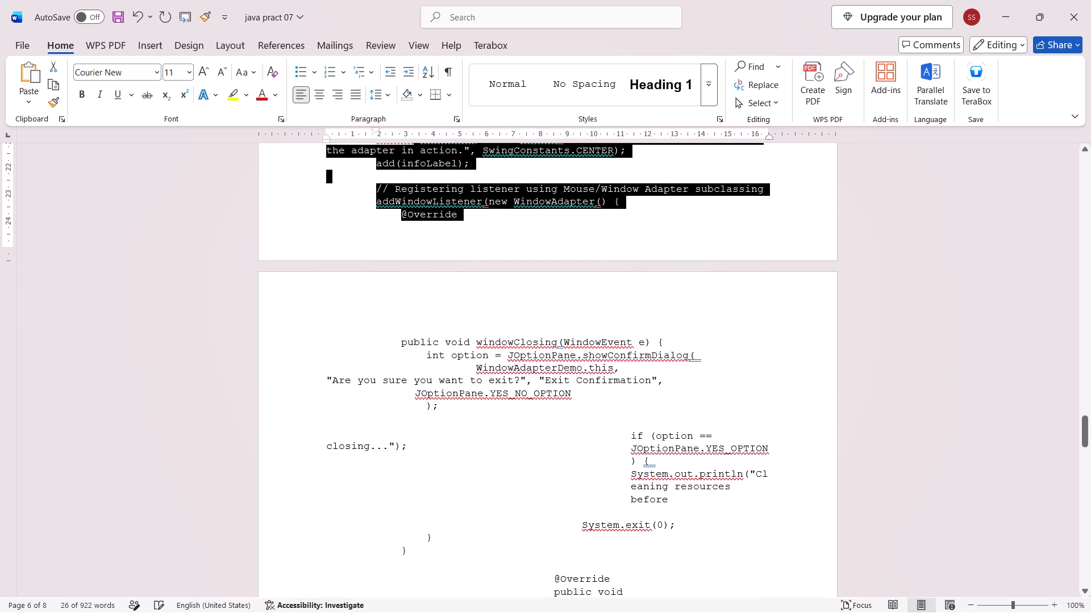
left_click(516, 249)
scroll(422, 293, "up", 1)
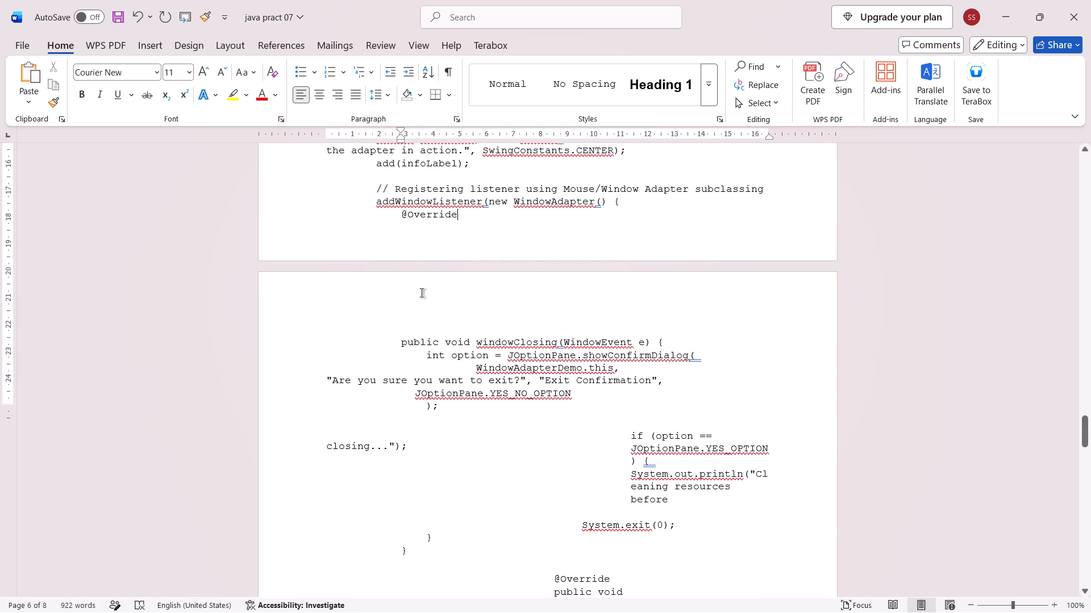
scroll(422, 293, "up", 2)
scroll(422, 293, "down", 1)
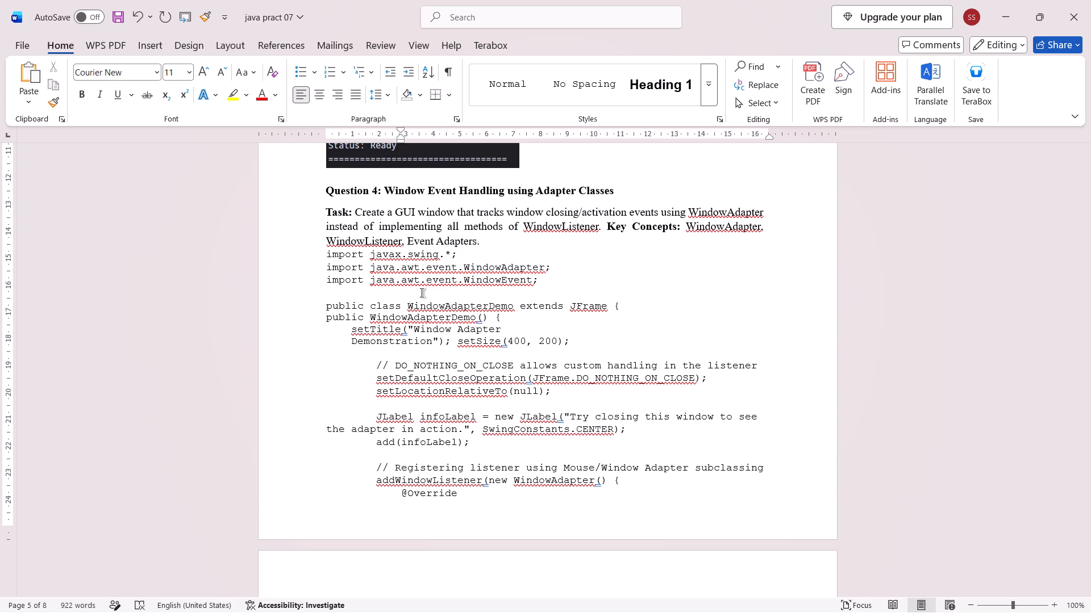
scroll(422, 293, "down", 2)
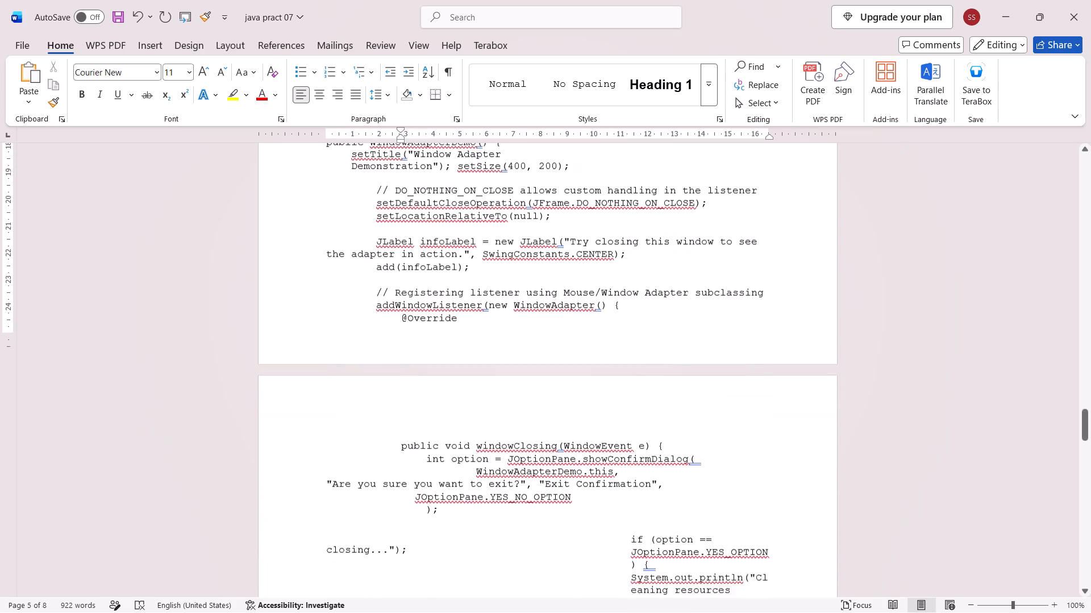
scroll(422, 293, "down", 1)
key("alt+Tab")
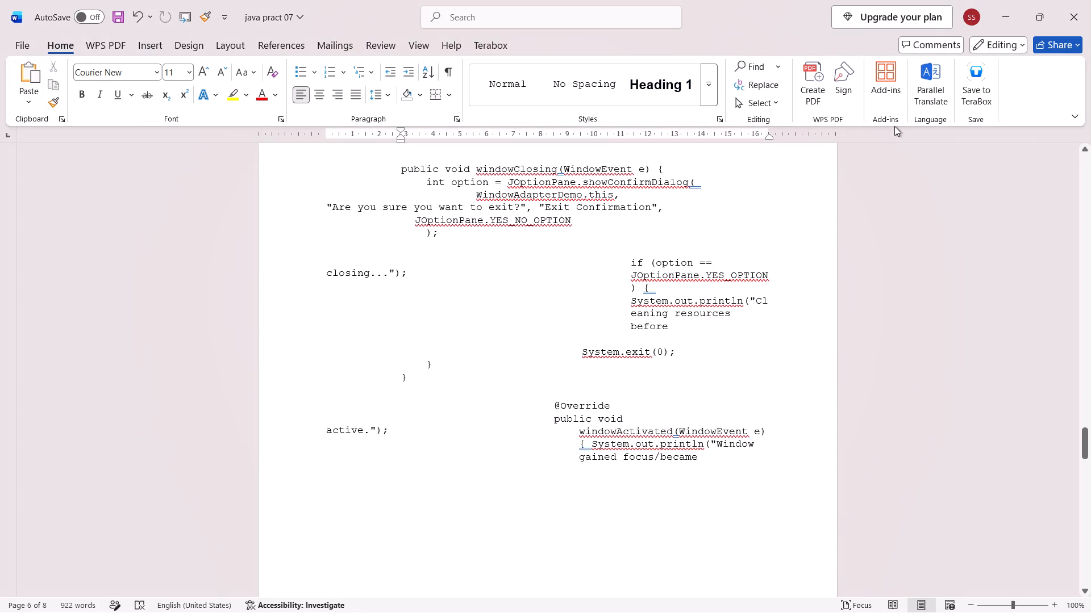
scroll(857, 402, "left", 1)
scroll(857, 402, "down", 1)
scroll(857, 402, "up", 2)
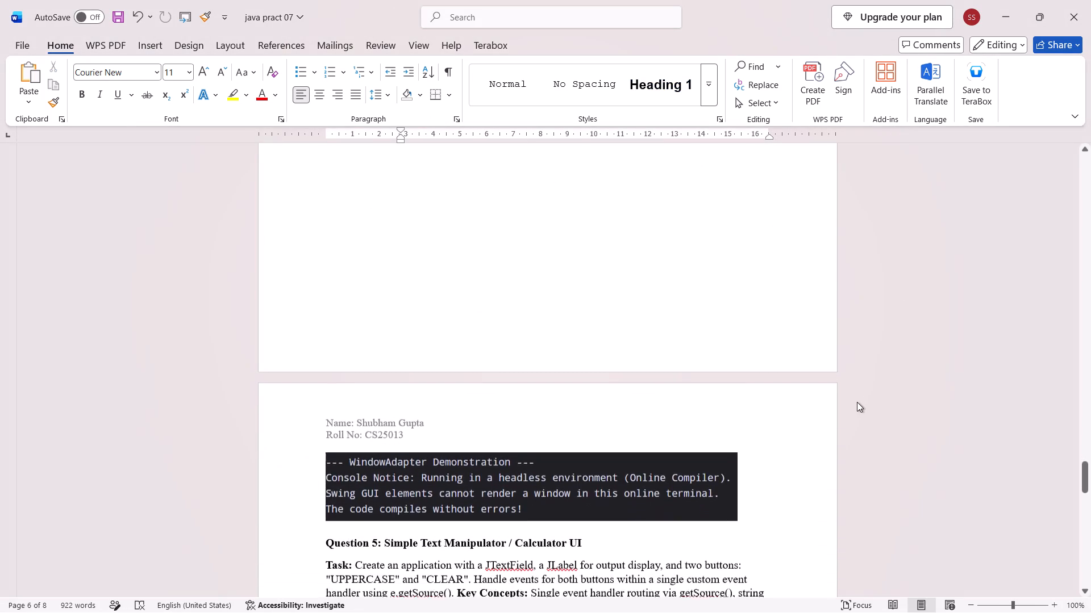
scroll(857, 402, "up", 3)
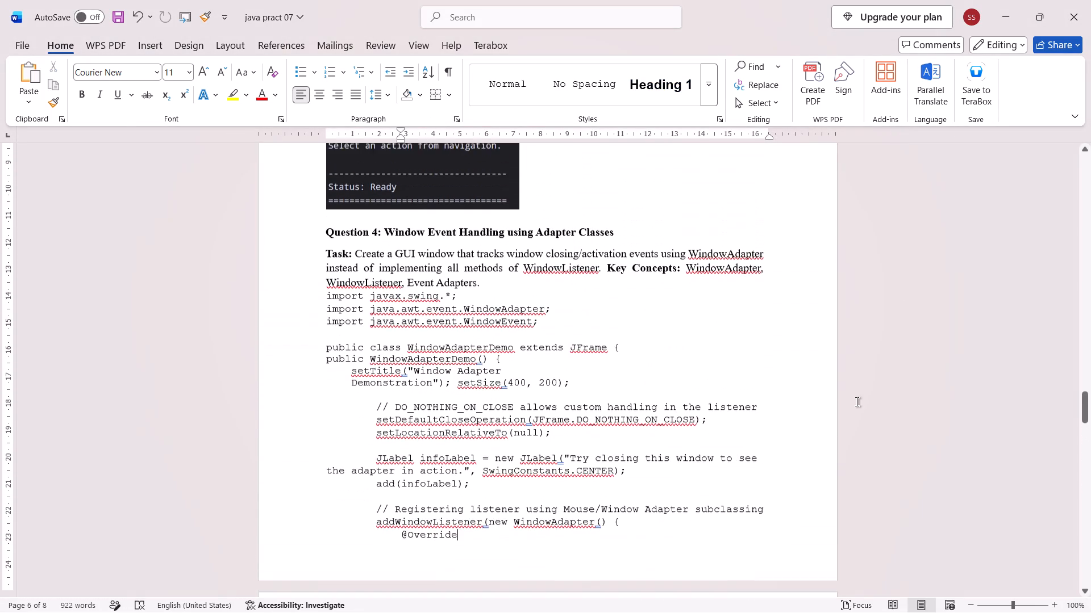
scroll(857, 402, "up", 1)
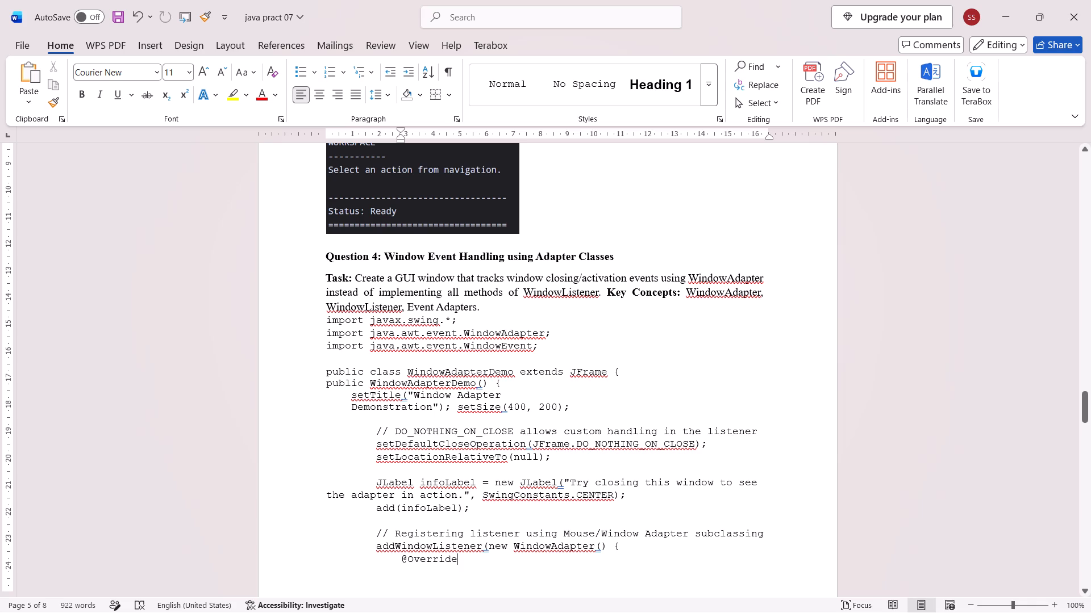
left_click_drag(328, 321, 548, 612)
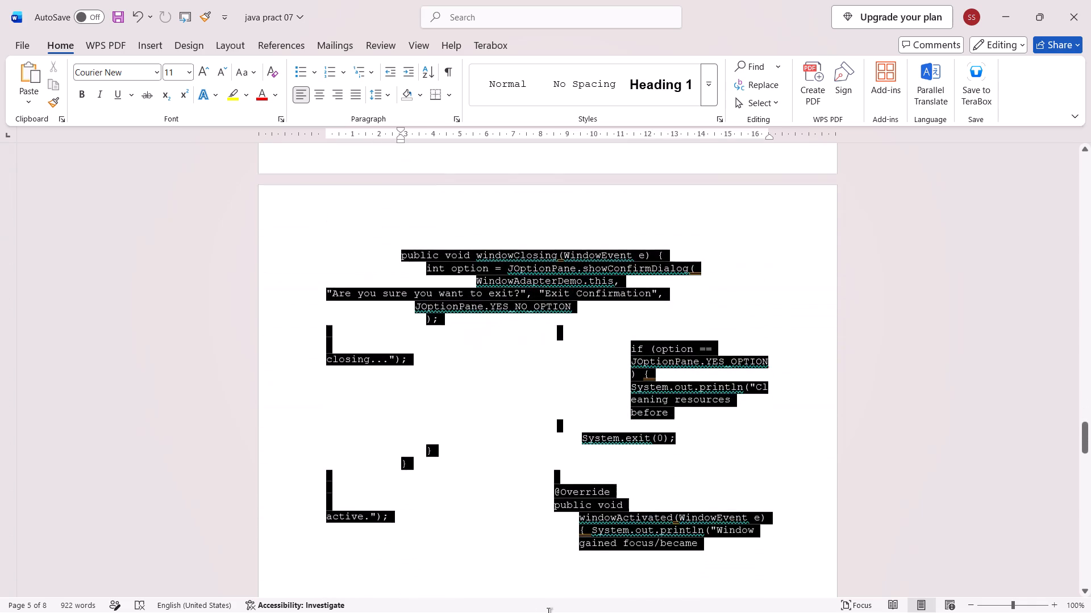
left_click_drag(548, 612, 614, 329)
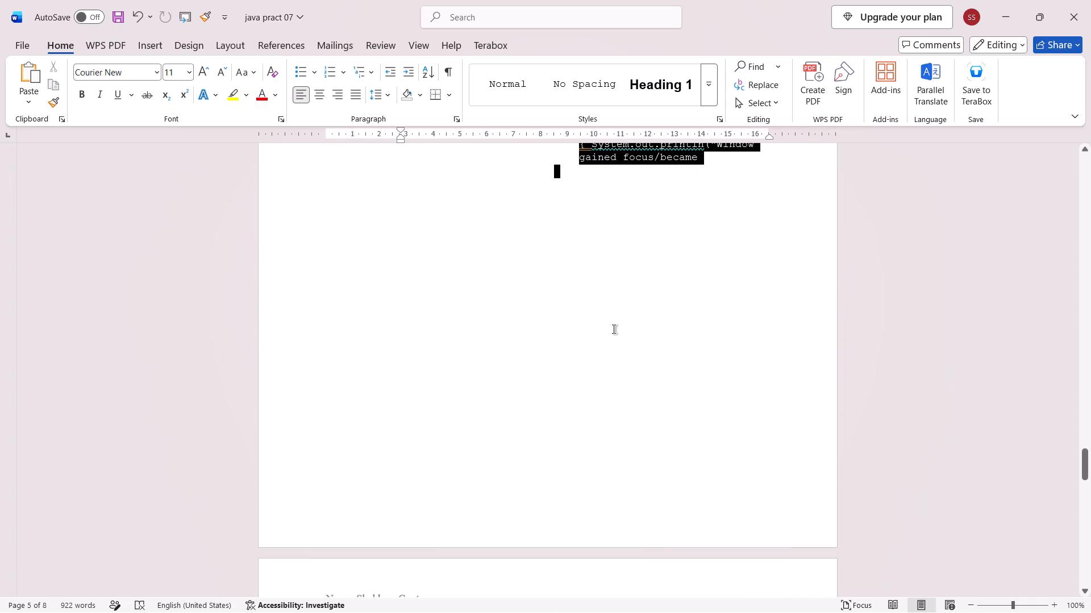
left_click_drag(614, 329, 615, 312)
key("ctrl+v")
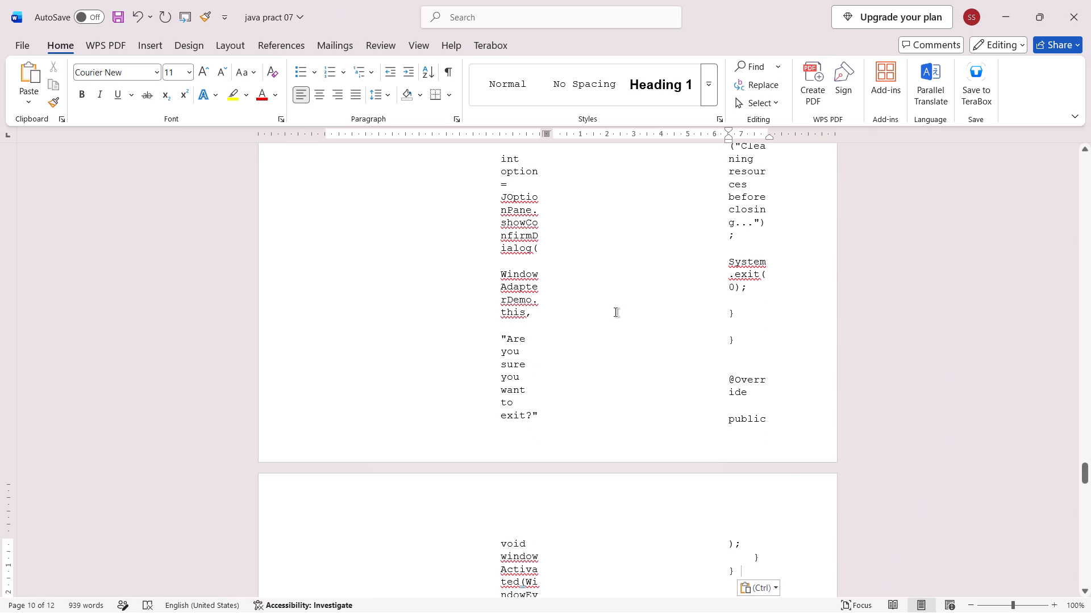
Examine the column layout of the pages before the pasted Question 4 code, back to the CounterApp code.
scroll(615, 312, "up", 1)
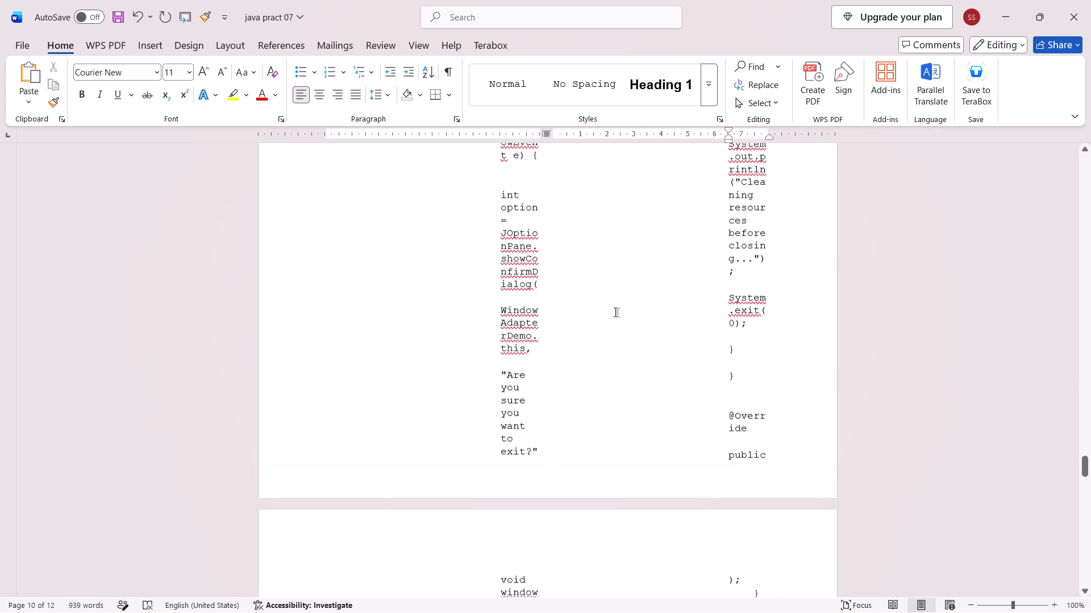
scroll(615, 312, "up", 9)
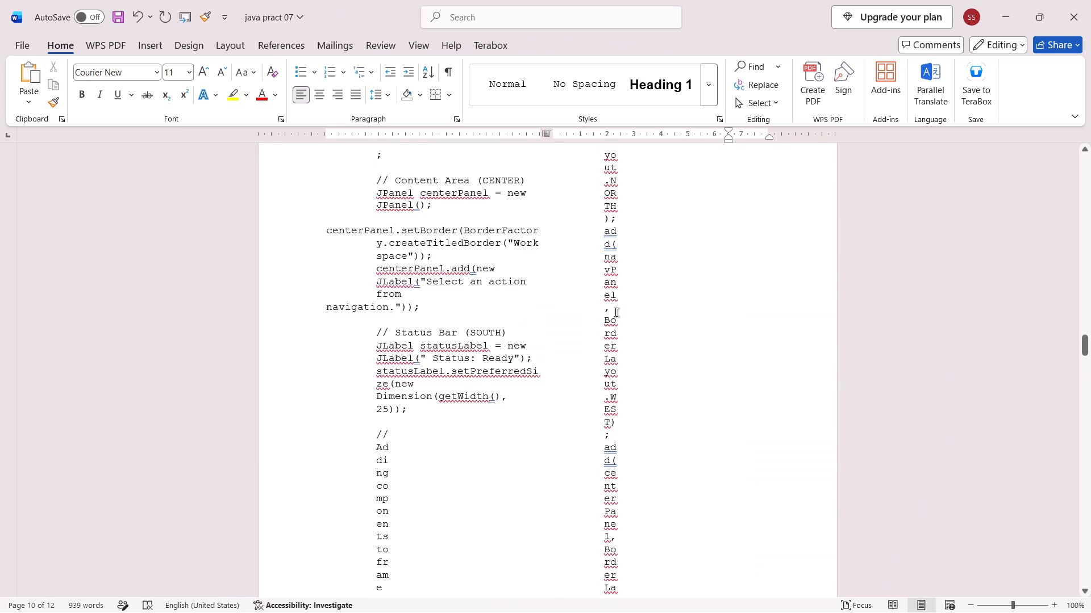
scroll(615, 312, "up", 5)
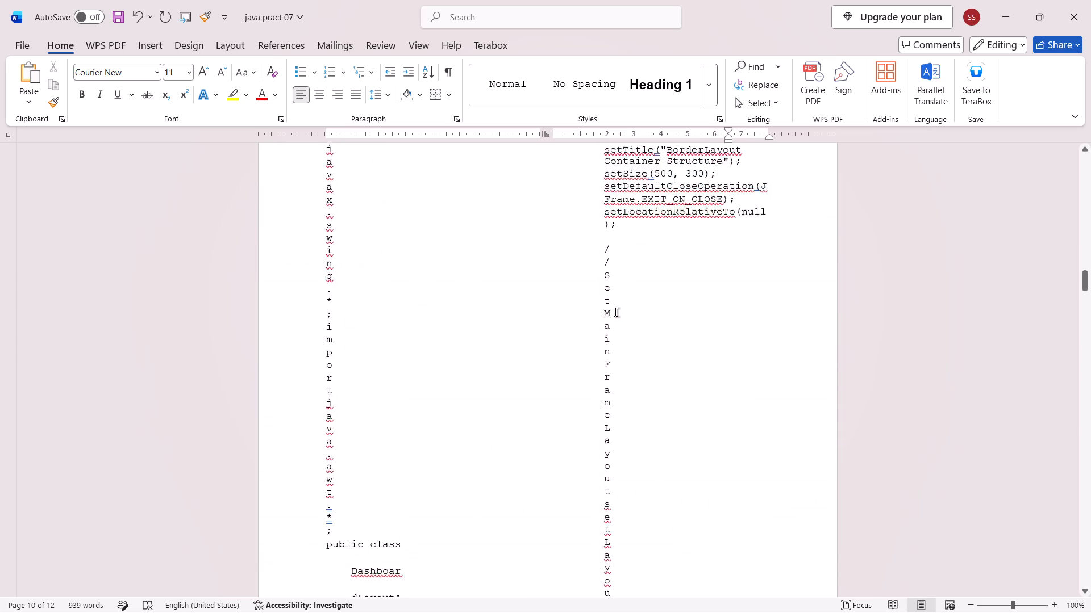
scroll(615, 312, "up", 7)
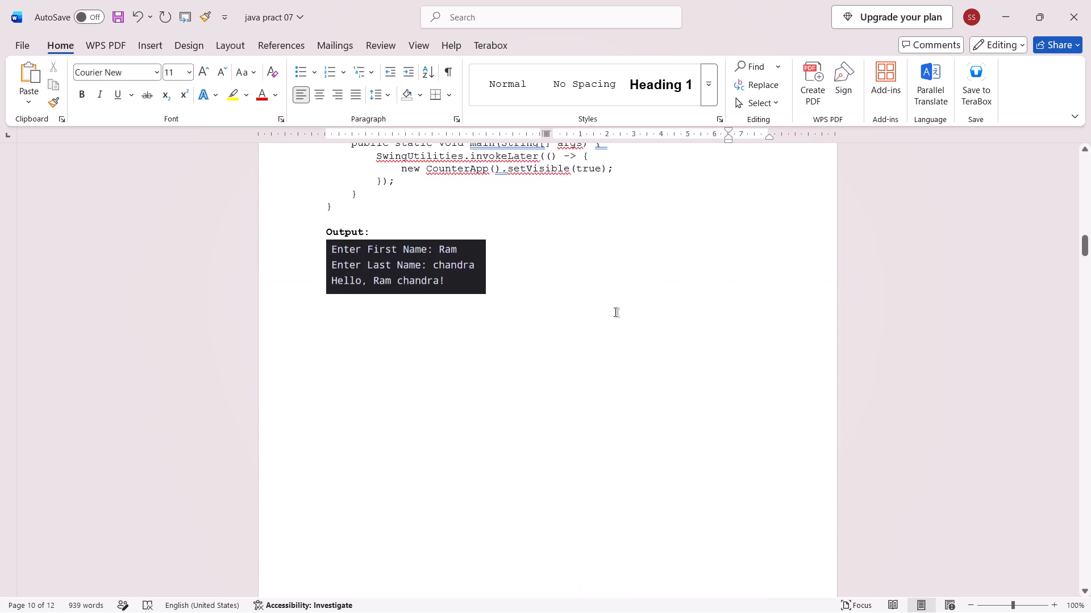
scroll(615, 312, "up", 4)
scroll(615, 312, "down", 1)
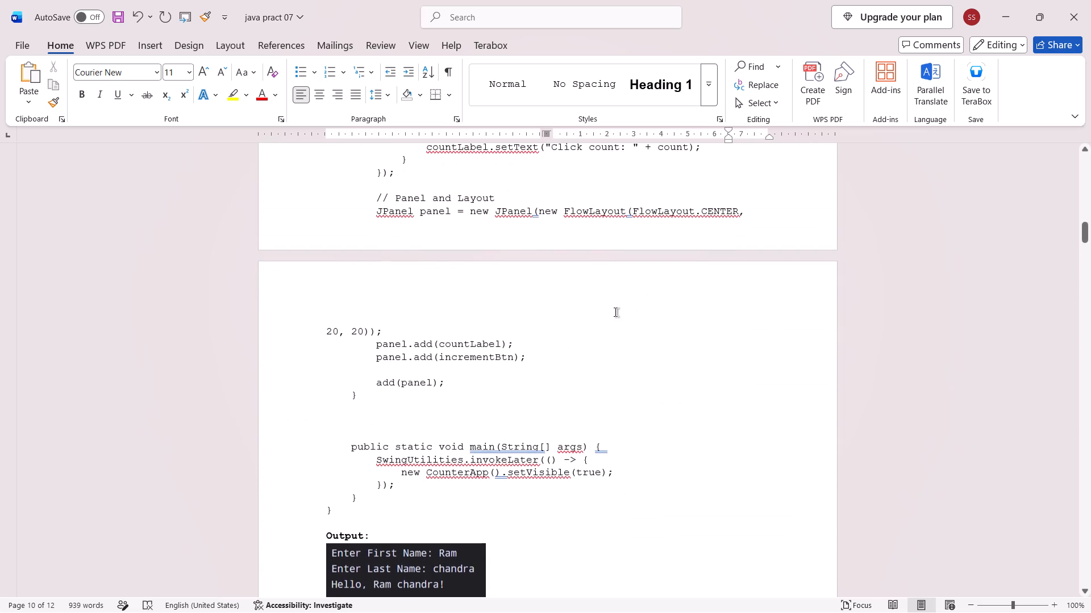
Check the current section's Page Setup margins and layout settings without applying any change.
left_click(543, 135)
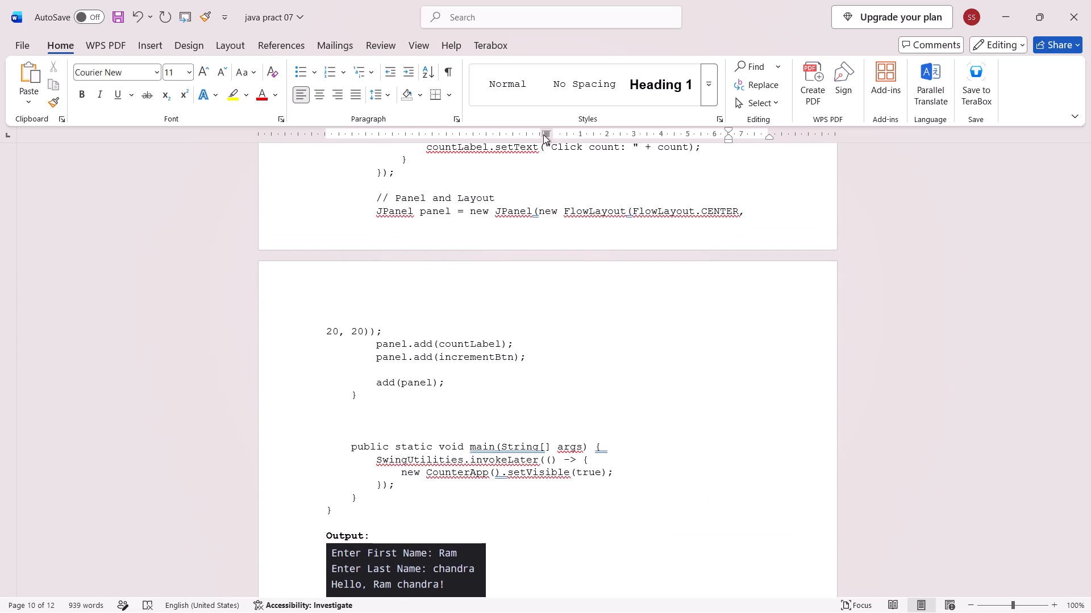
triple_click(543, 135)
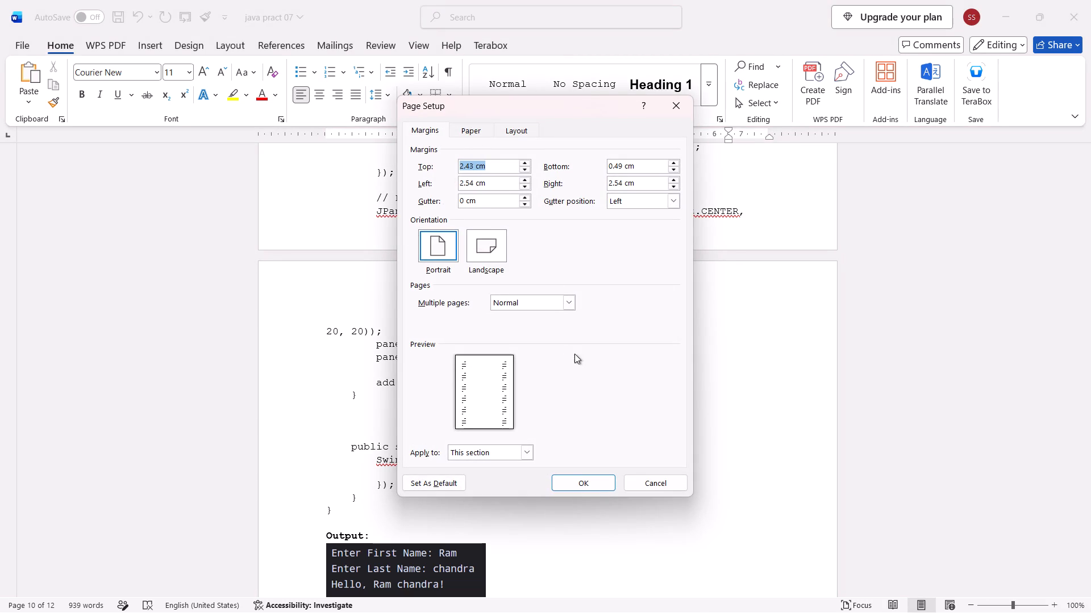
left_click(476, 128)
left_click(507, 127)
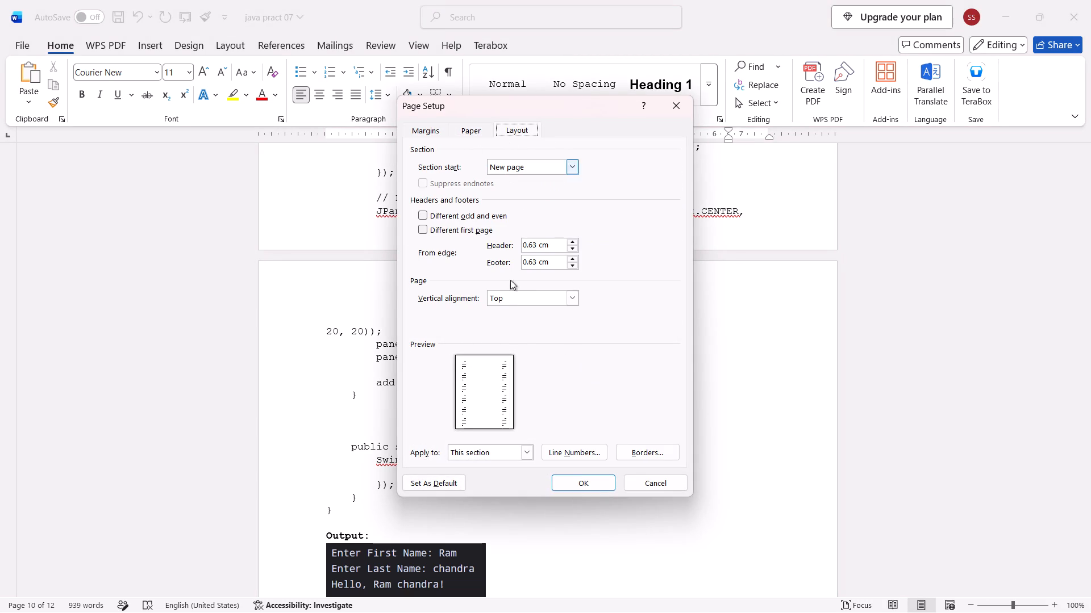
left_click(680, 103)
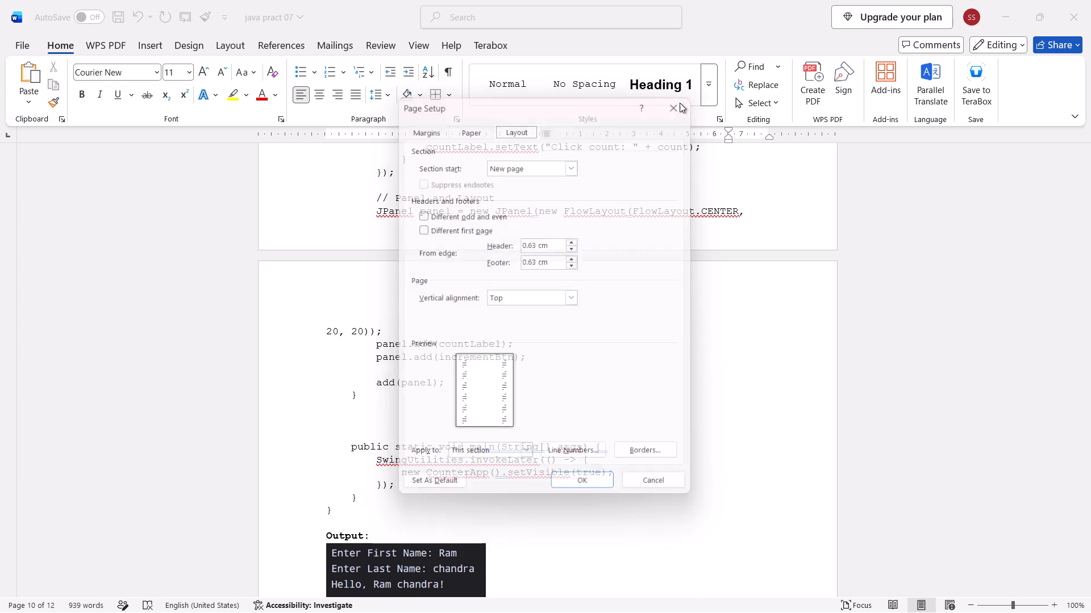
left_click(548, 135)
double_click(548, 135)
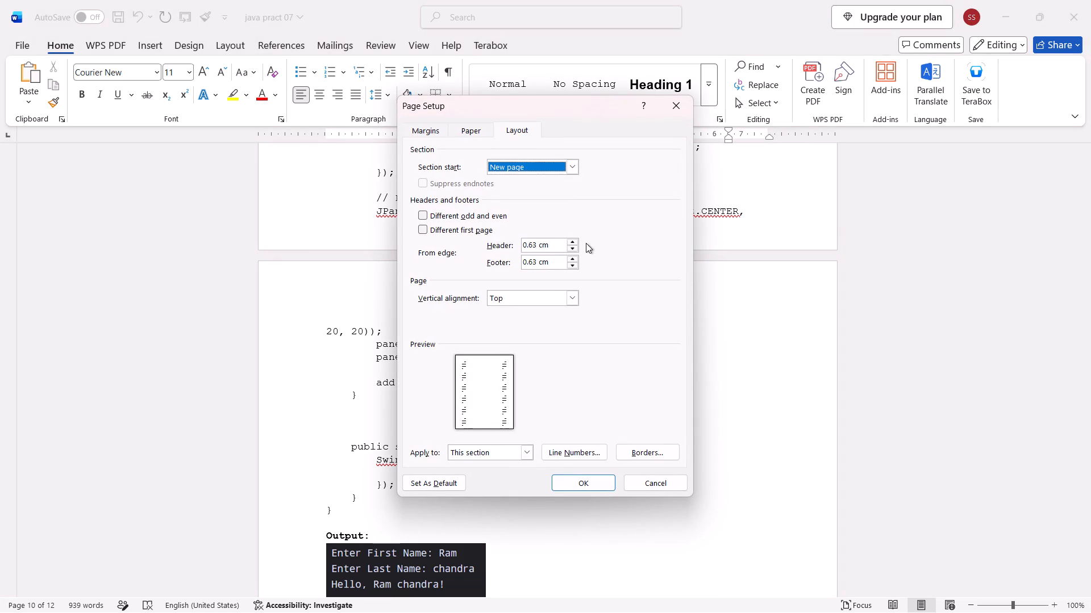
left_click(672, 110)
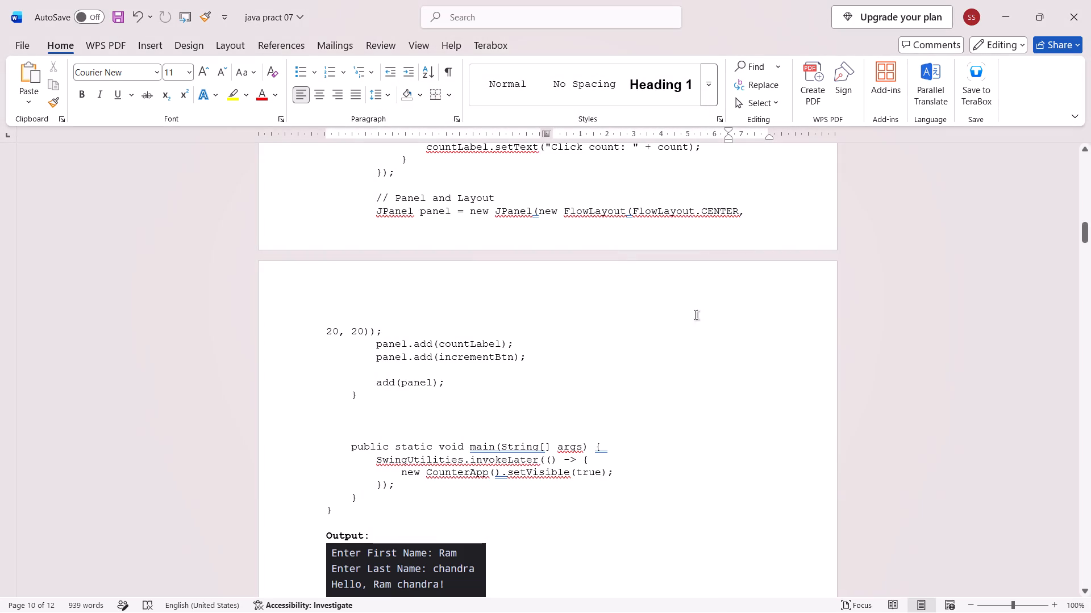
Undo the replacement of the Question 4 code with the WindowAdapterDemo code in java pract 07.
scroll(686, 346, "down", 6)
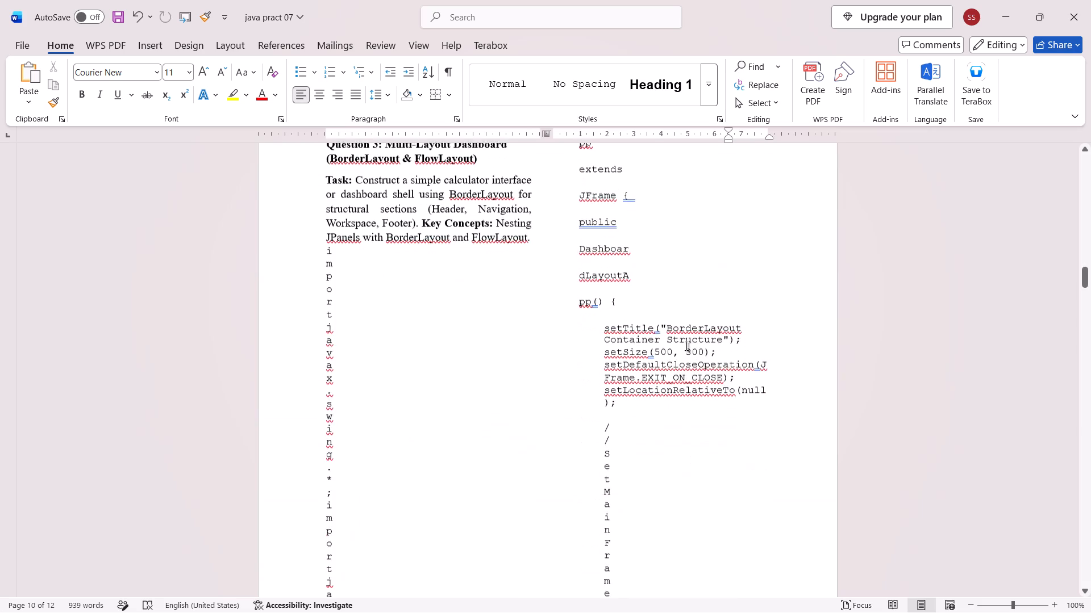
scroll(686, 346, "up", 1)
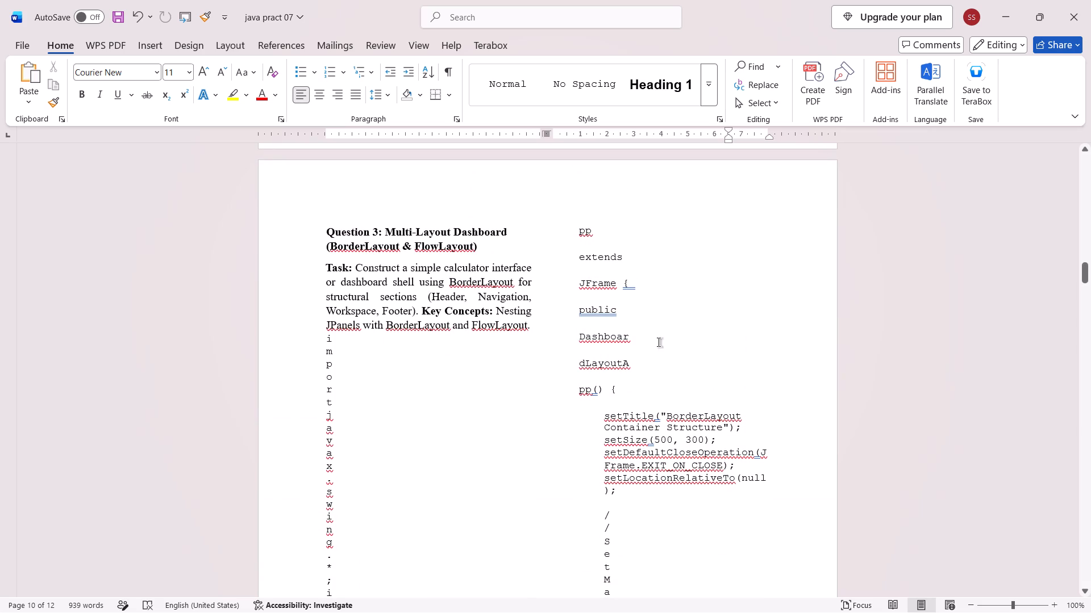
left_click(503, 388)
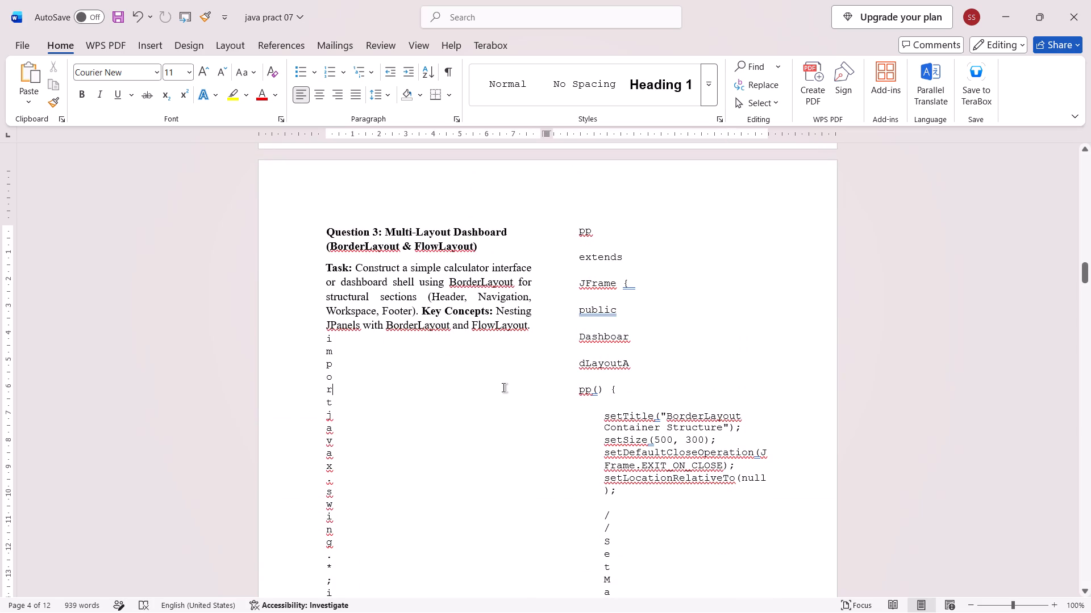
key("ctrl+z")
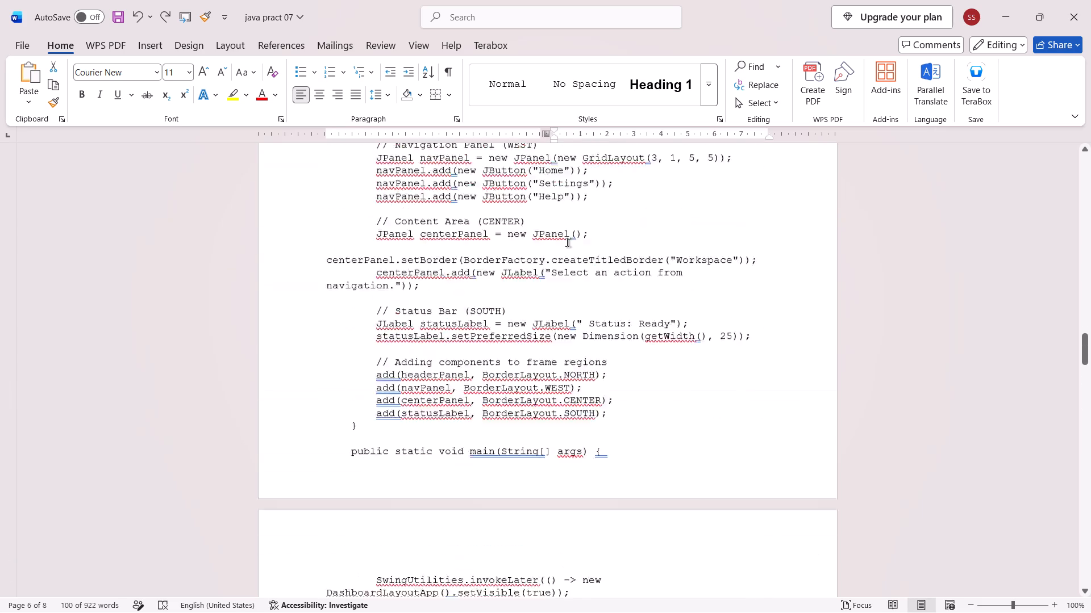
Capture the scattered windowClosing and windowActivated code under Question 4 as an image and paste it after the import lines.
scroll(567, 242, "down", 1)
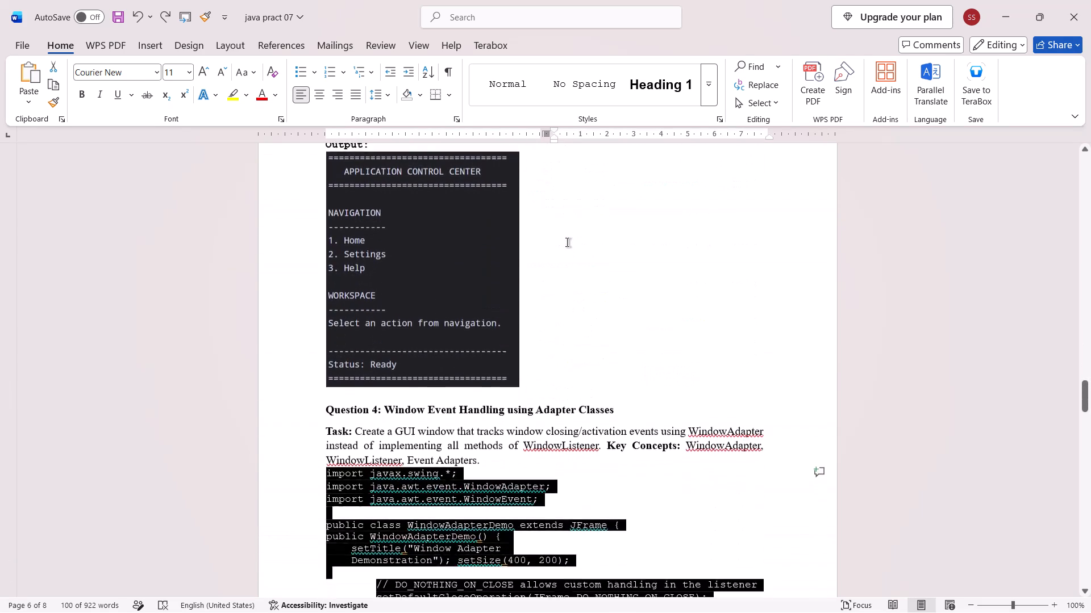
scroll(567, 242, "down", 2)
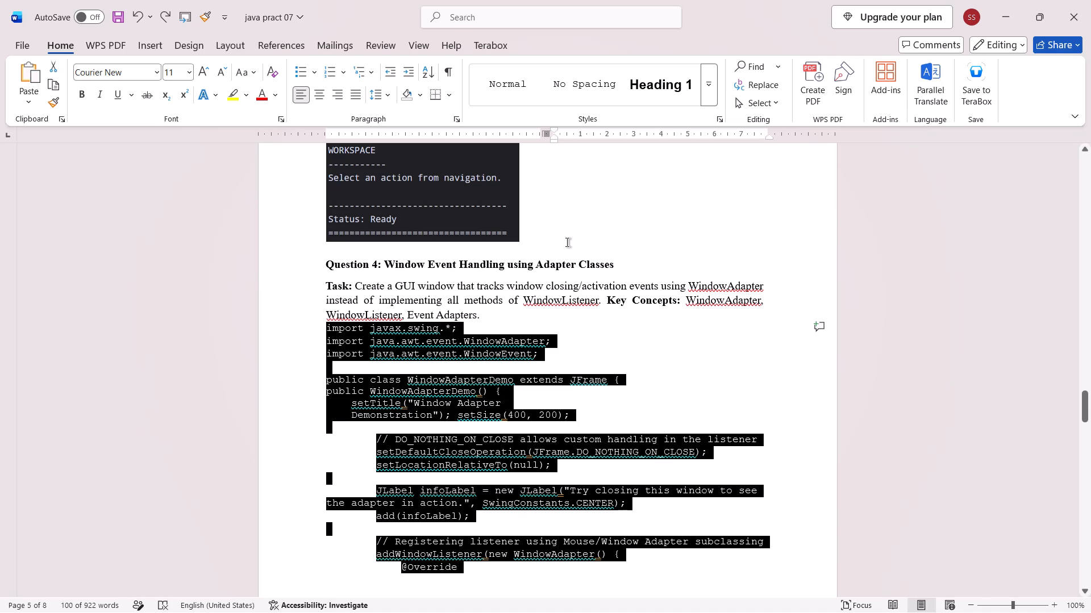
left_click(624, 358)
scroll(624, 358, "down", 2)
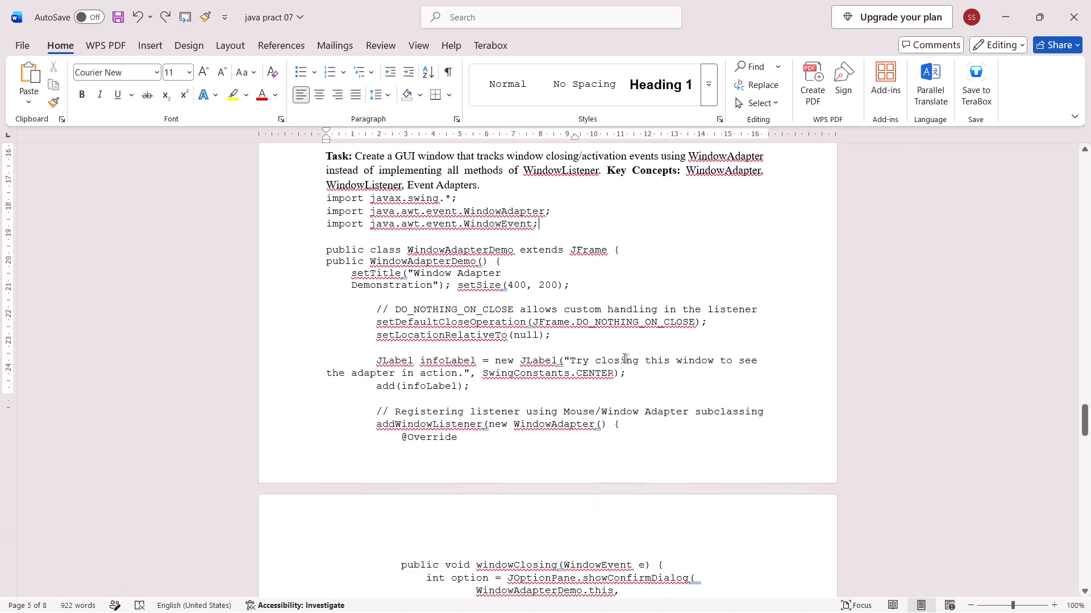
scroll(624, 358, "down", 2)
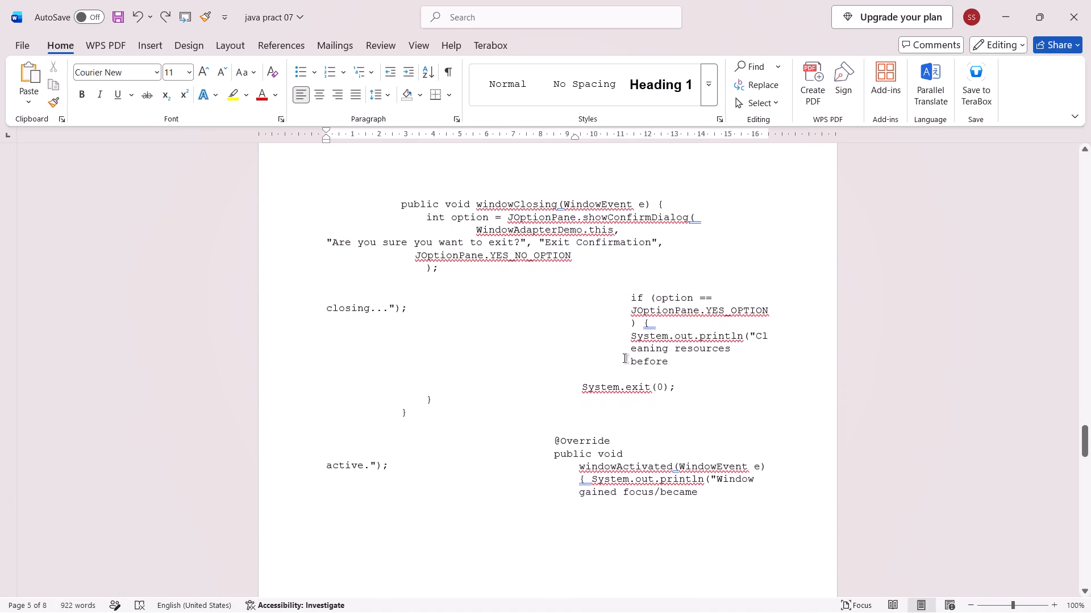
scroll(624, 358, "down", 1)
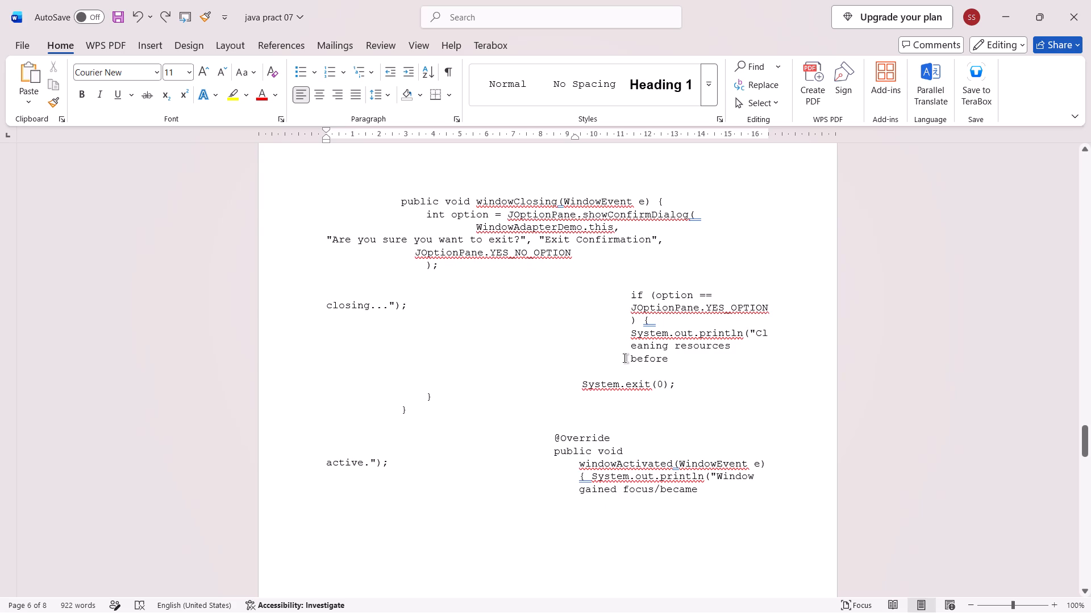
key("shift+super+s")
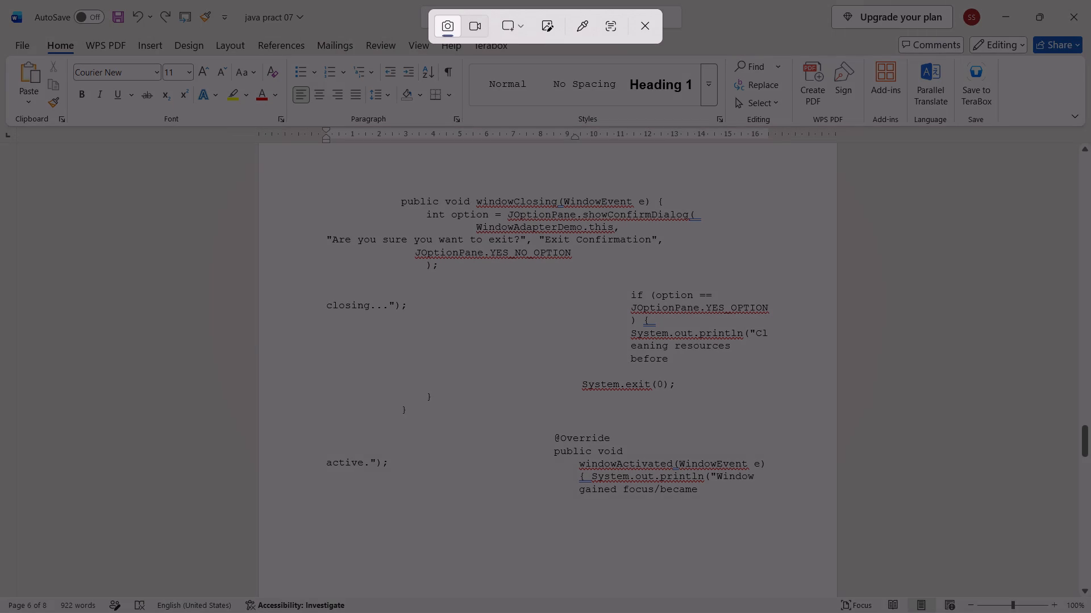
left_click_drag(318, 177, 813, 555)
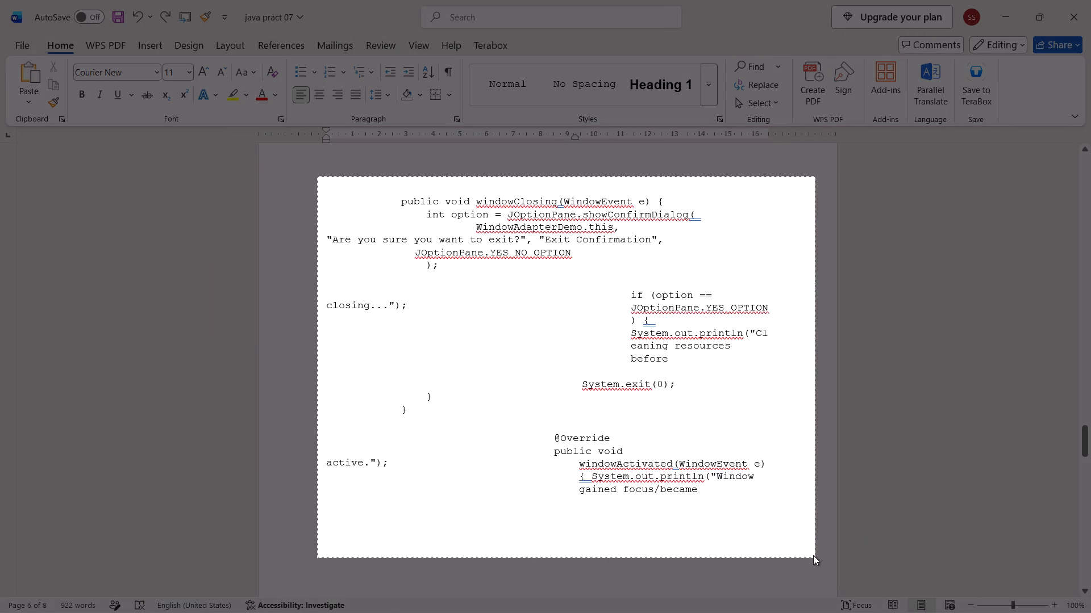
left_click_drag(813, 555, 827, 553)
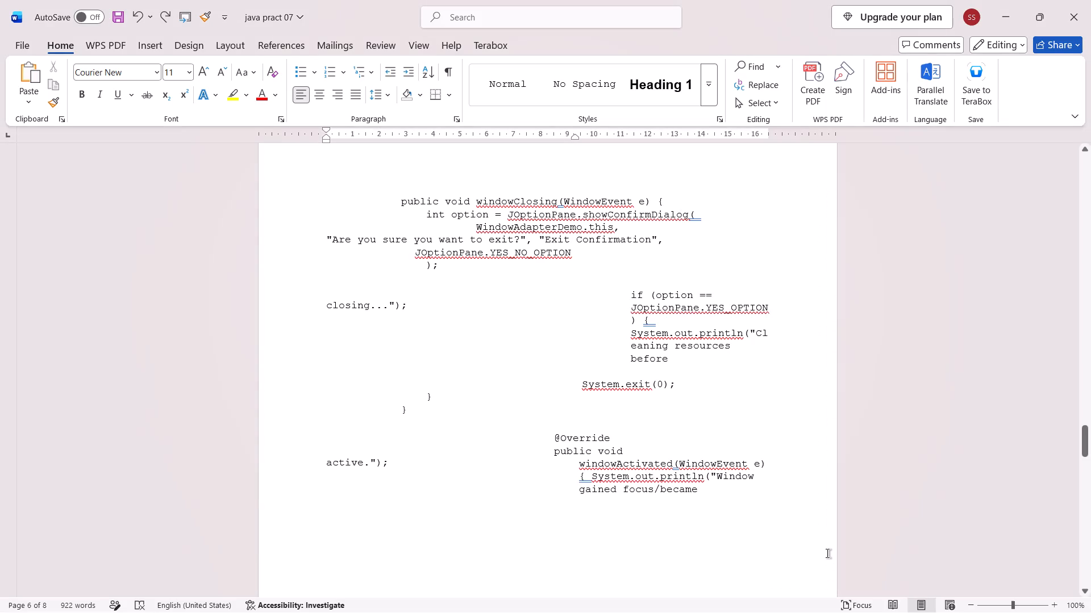
key("ctrl+v")
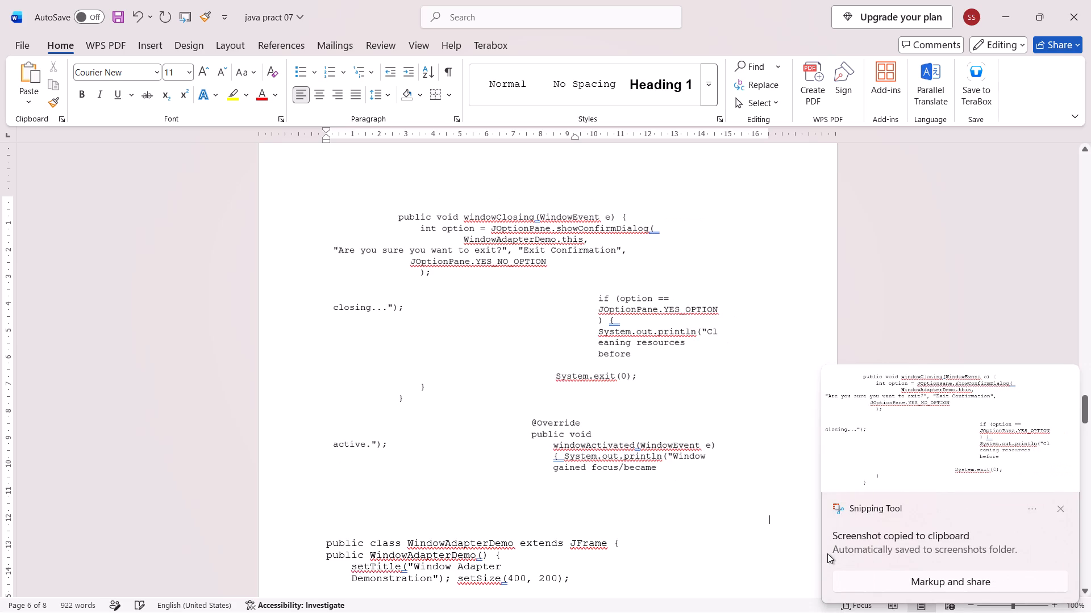
key("alt+Tab")
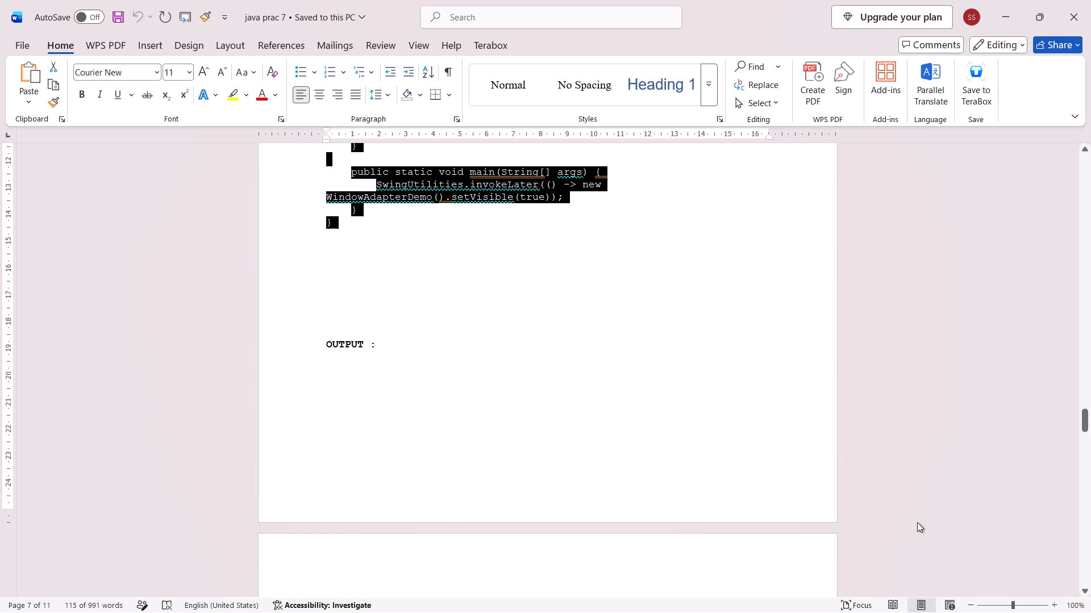
key("ctrl+l")
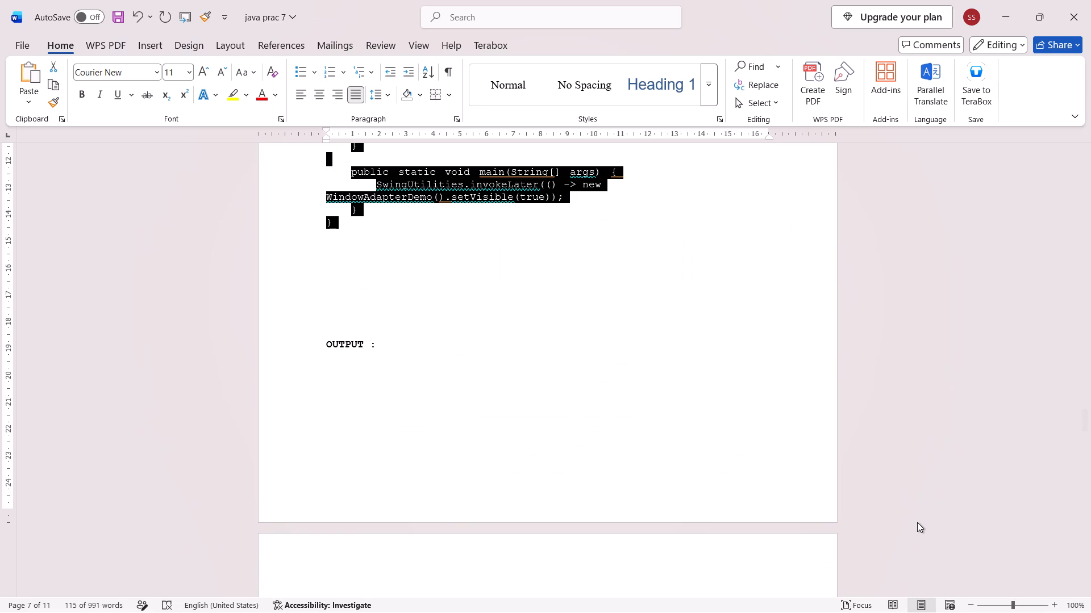
Examine the alignment of the selected Question 4 code in java prac 7, from its import lines to the main method.
scroll(917, 522, "up", 4)
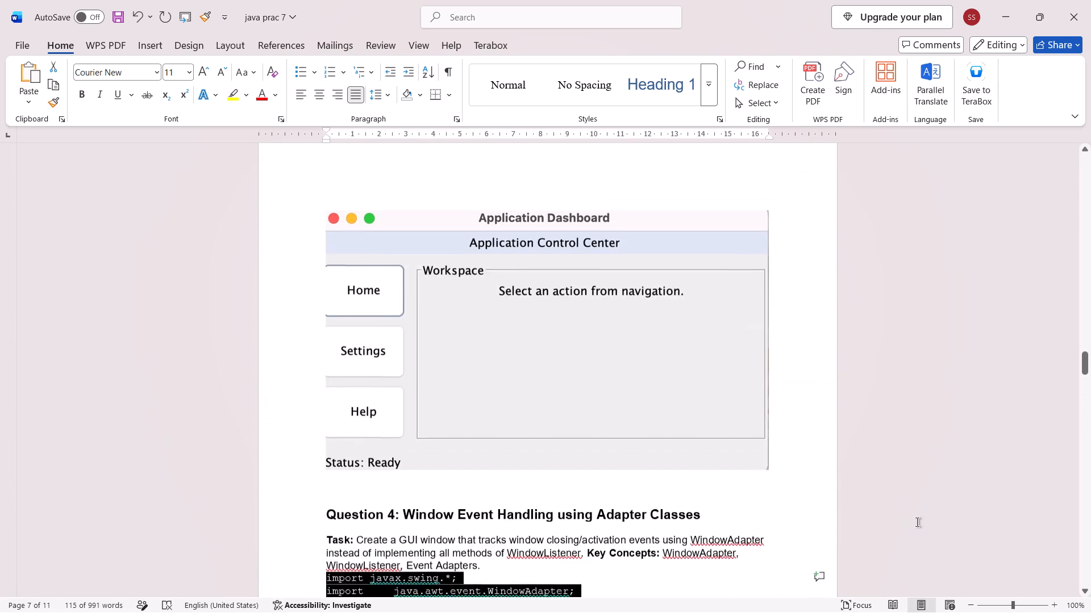
scroll(917, 522, "down", 2)
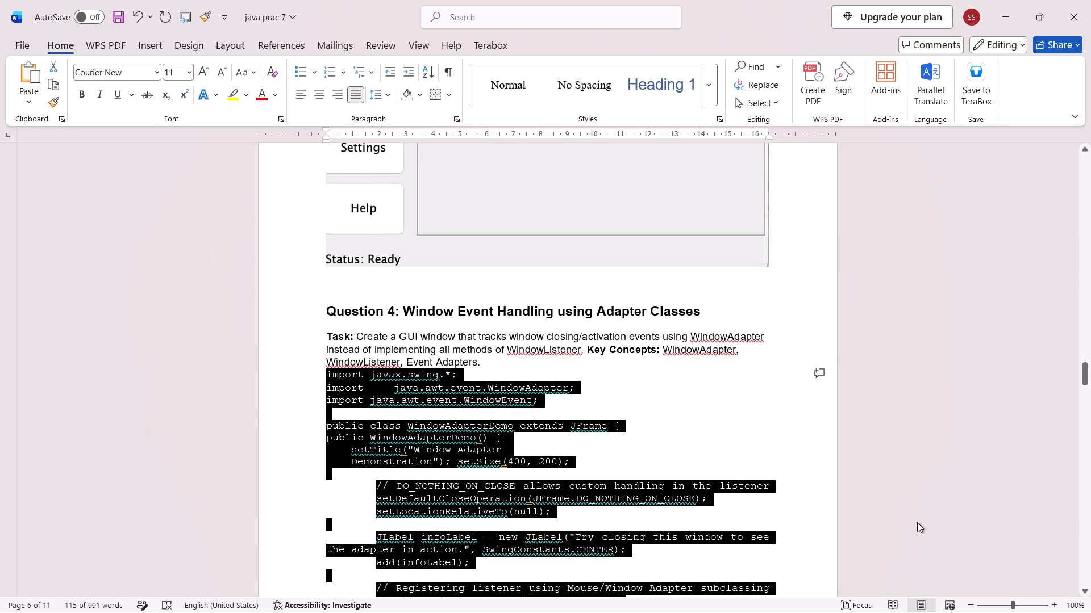
scroll(917, 522, "down", 3)
scroll(917, 522, "left", 1)
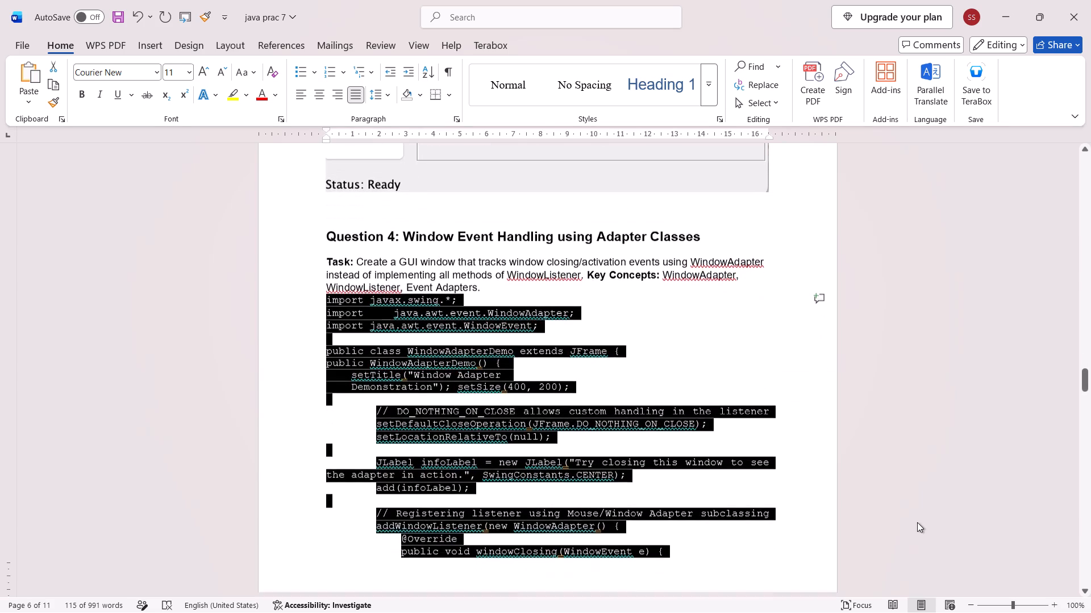
scroll(917, 522, "left", 5)
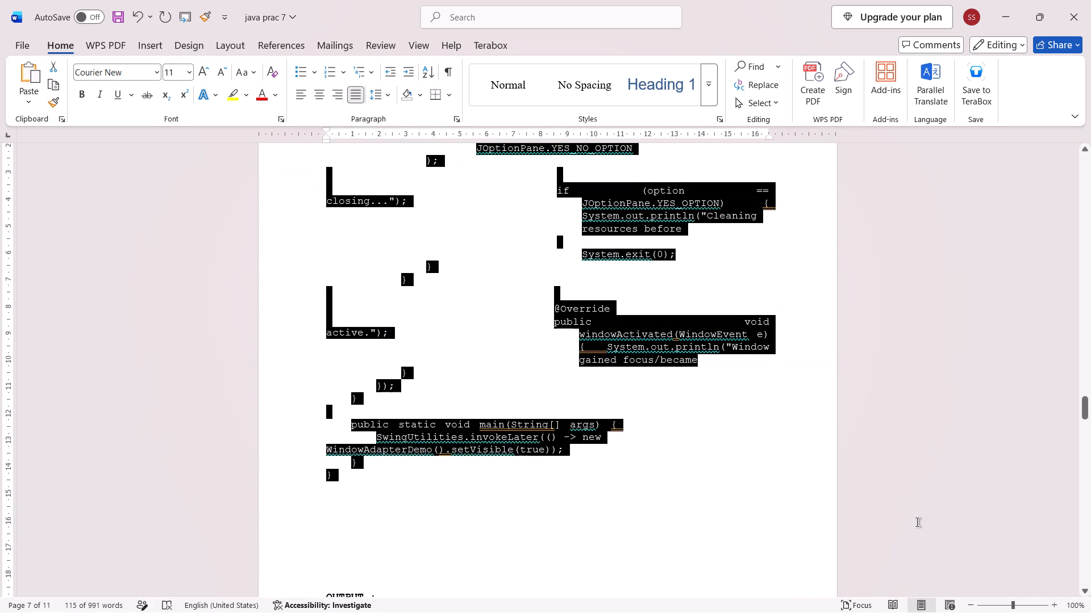
Copy the selected WindowAdapterDemo code from java prac 7 and paste it over the Question 4 code in java pract 07.
key("ctrl+c")
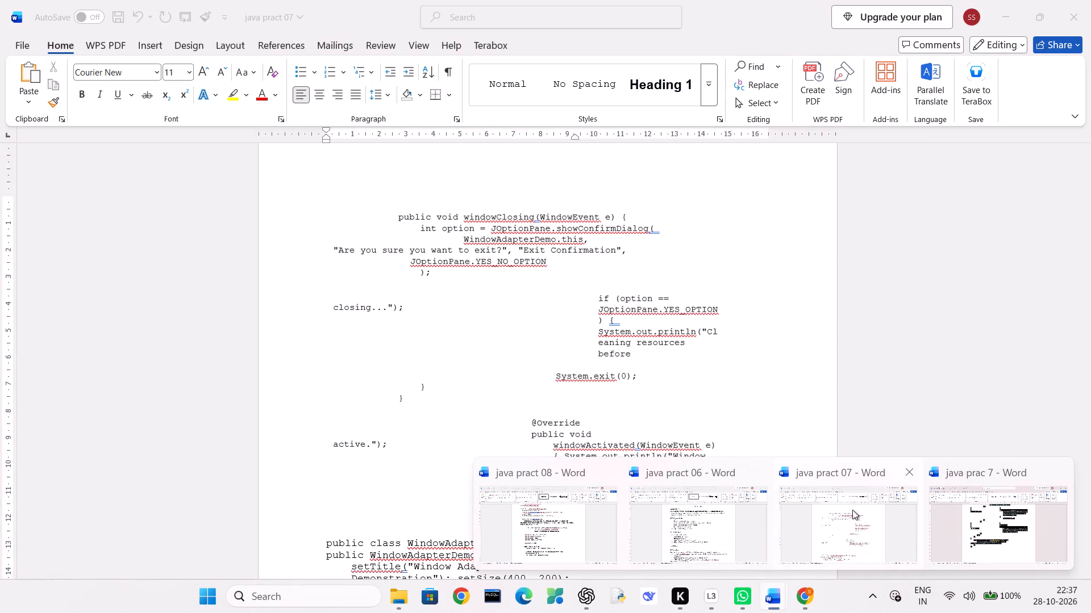
left_click(852, 510)
scroll(617, 359, "up", 2)
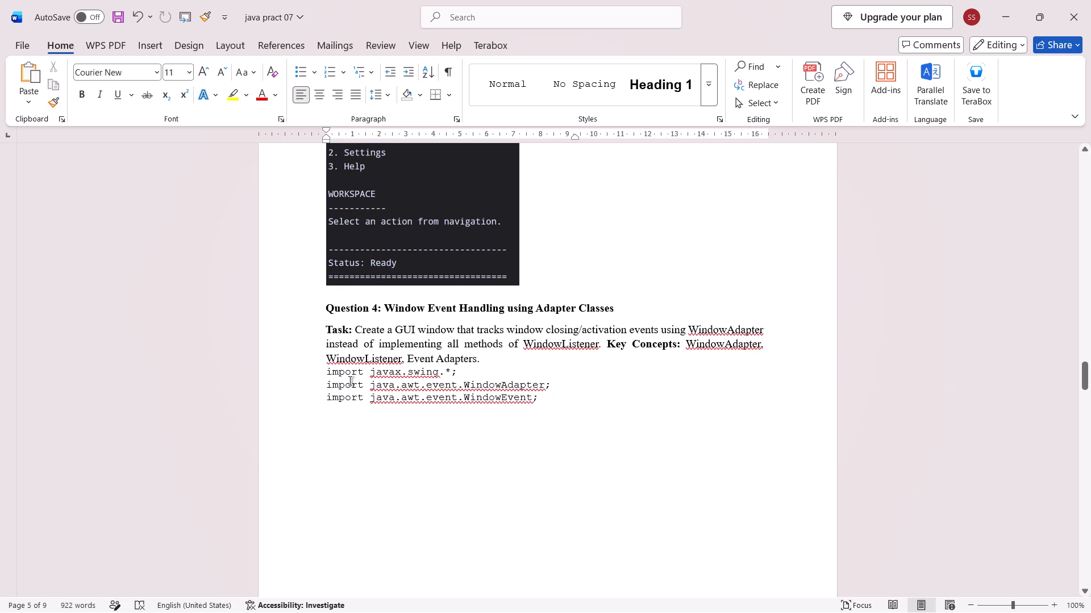
key("alt+Tab")
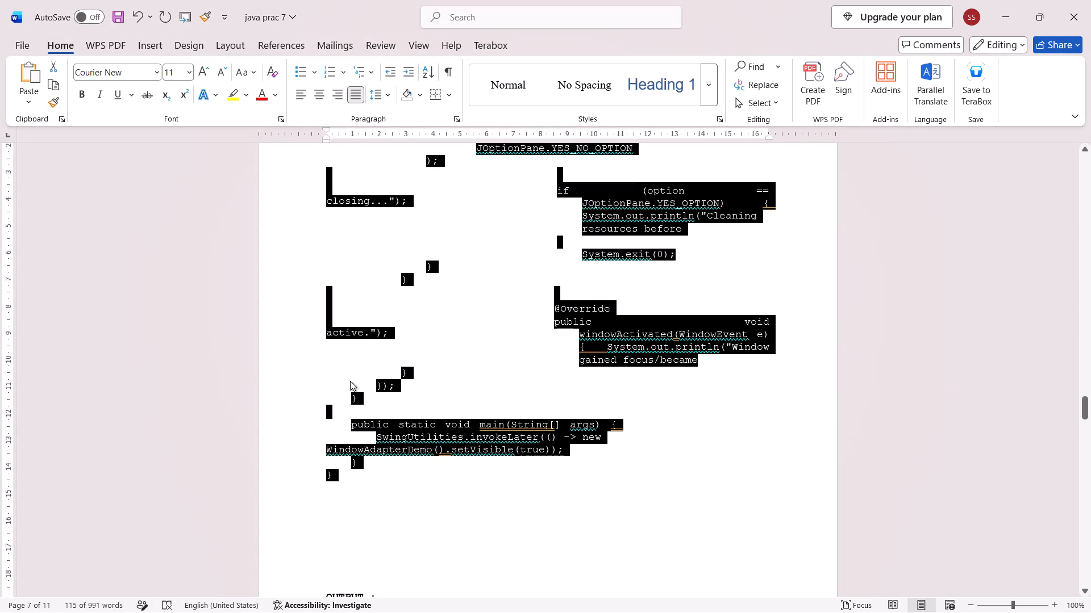
scroll(350, 381, "up", 3)
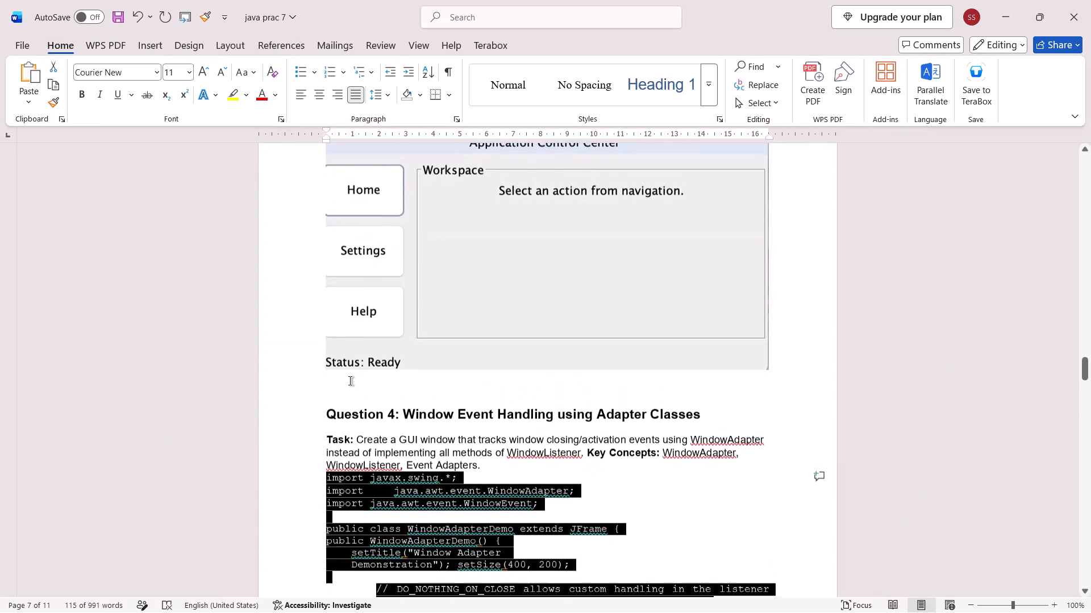
scroll(350, 381, "up", 1)
key("alt+Tab")
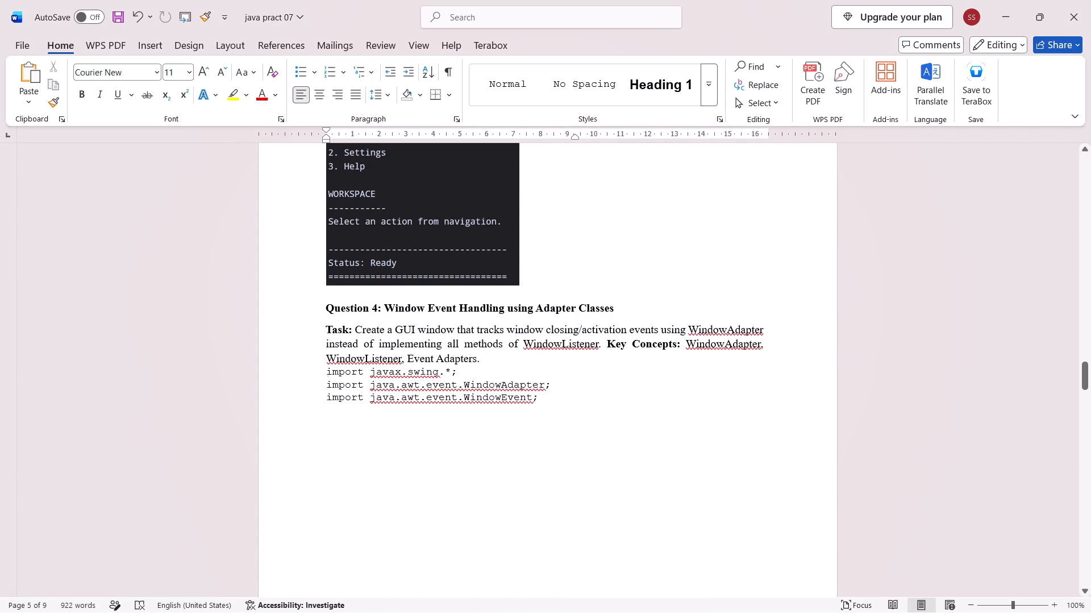
left_click_drag(324, 371, 779, 612)
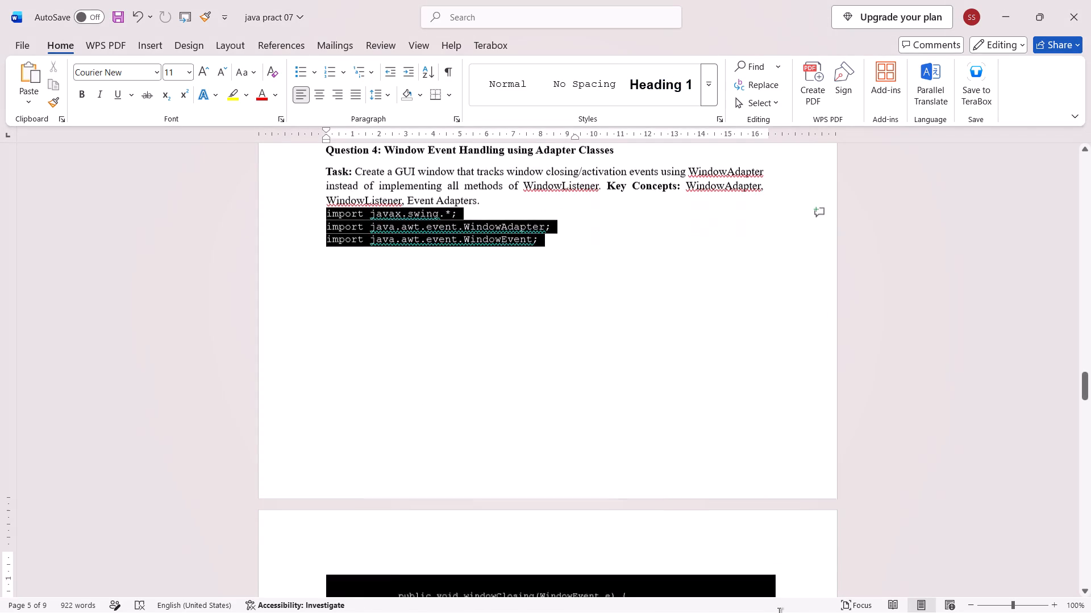
left_click_drag(779, 612, 780, 612)
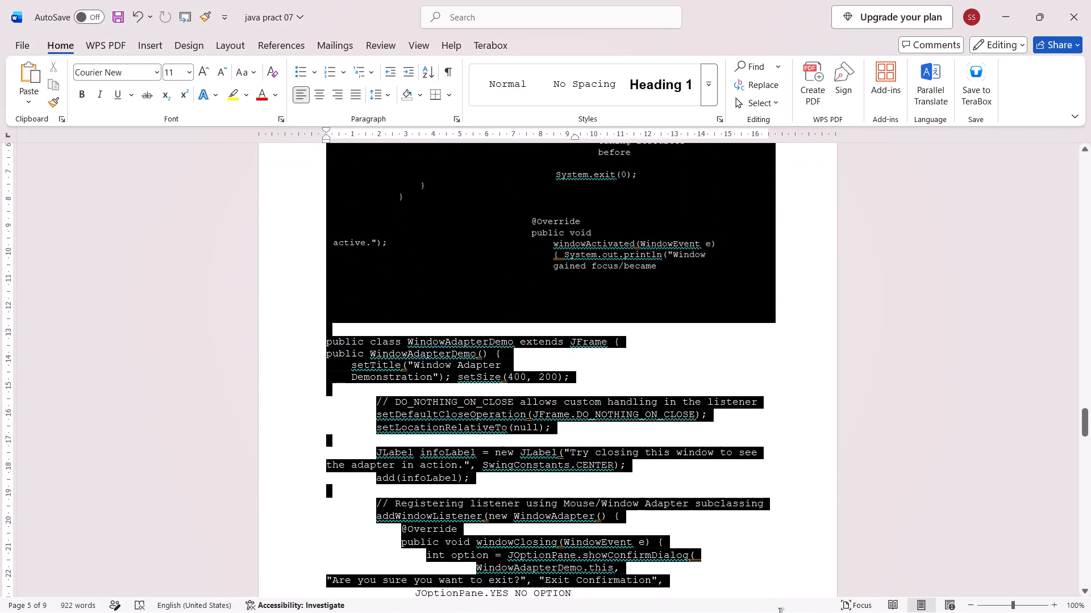
left_click_drag(780, 612, 682, 429)
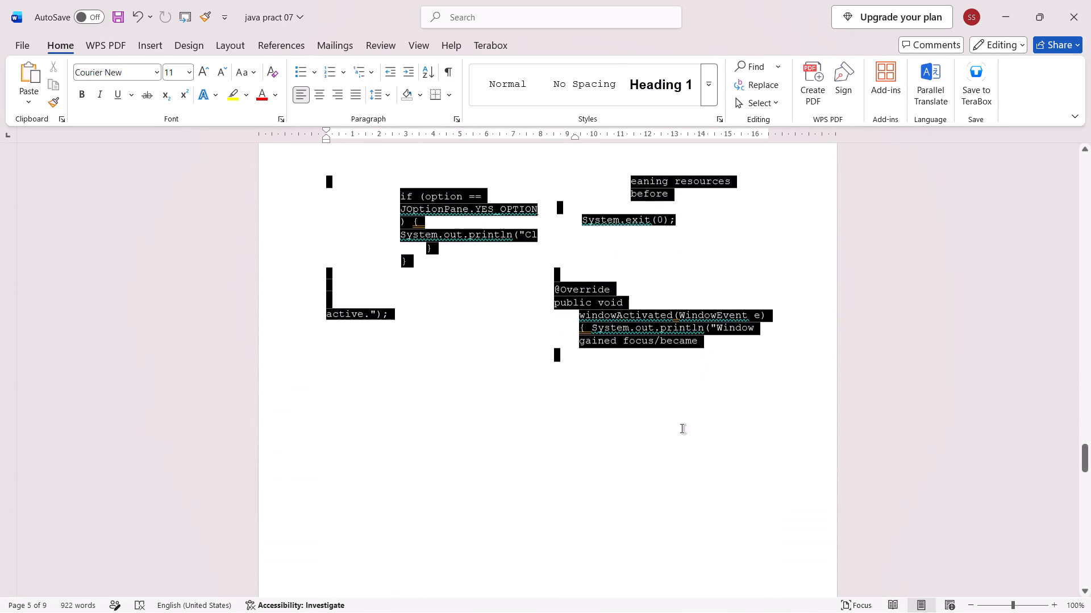
left_click_drag(682, 429, 702, 341)
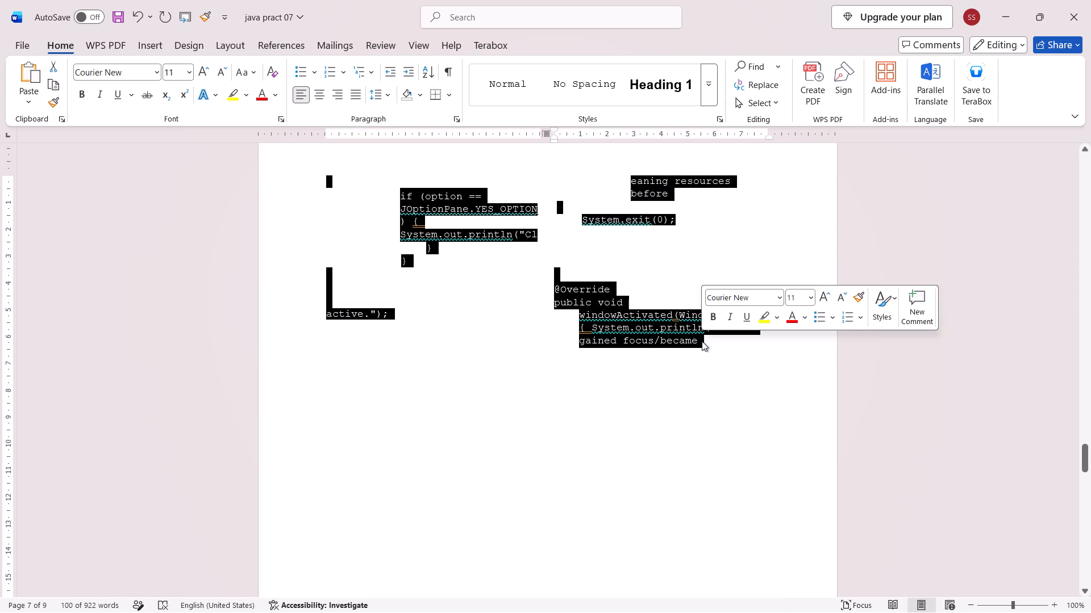
key("ctrl+v")
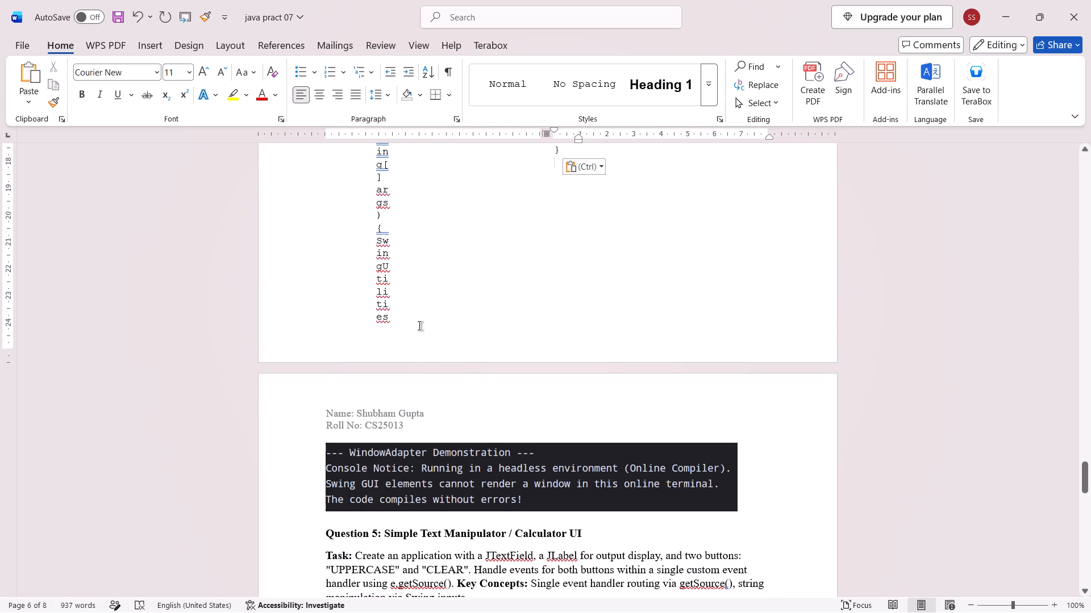
Left-align the pasted Question 4 code in java pract 07, from its import lines through the start of the main method.
left_click_drag(413, 320, 321, 27)
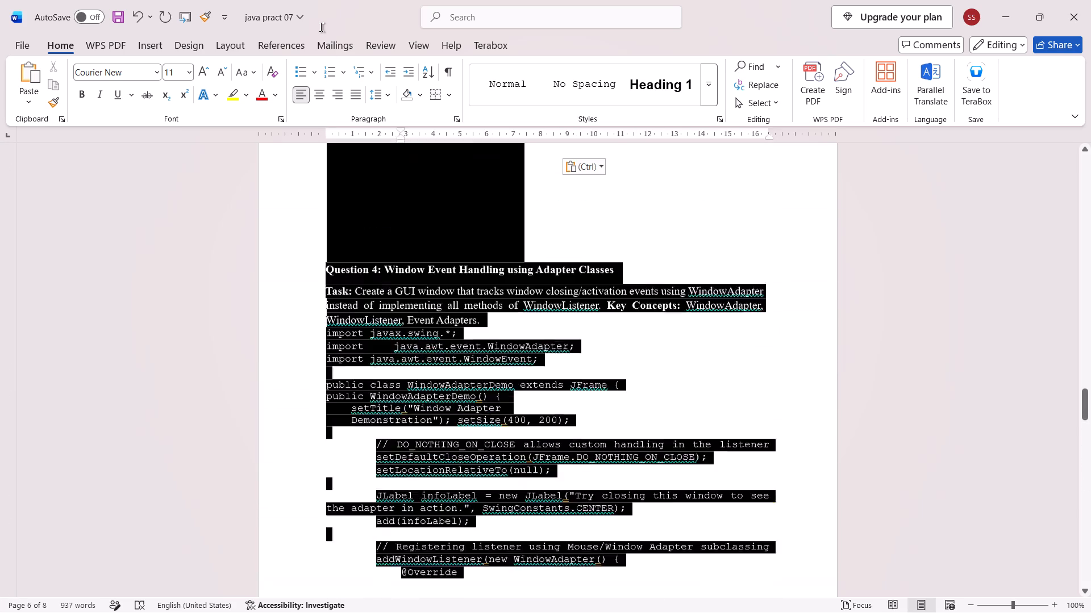
left_click_drag(321, 27, 348, 503)
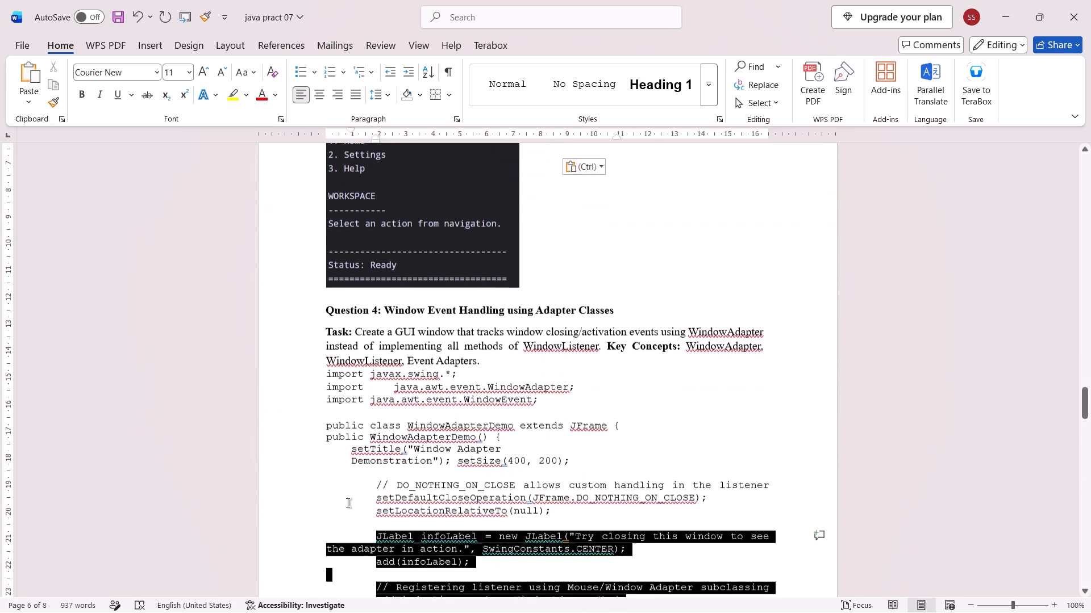
left_click_drag(348, 503, 300, 375)
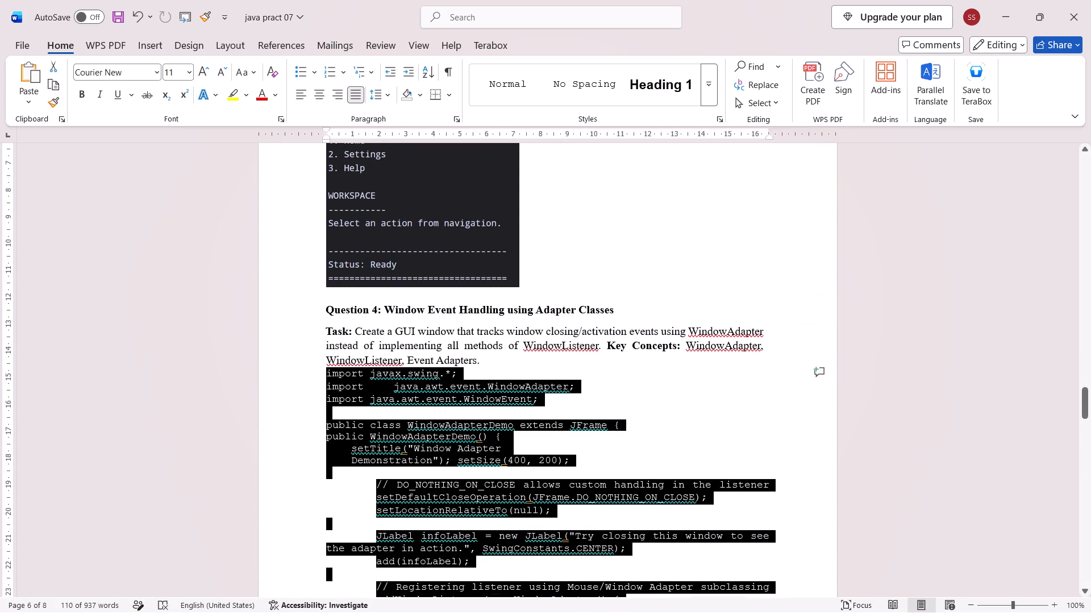
key("ctrl+l")
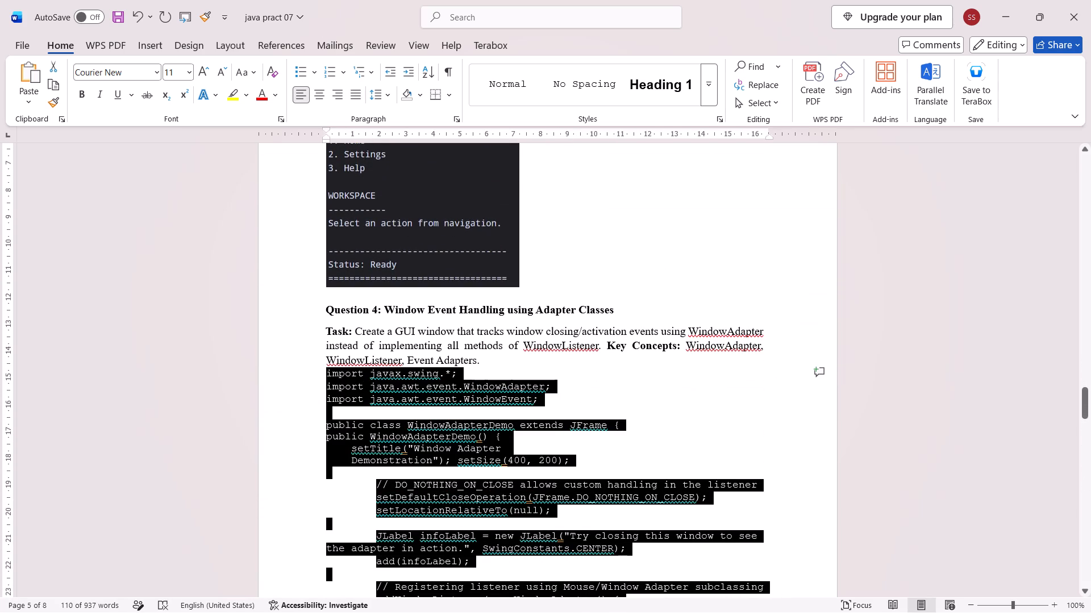
scroll(630, 434, "down", 3)
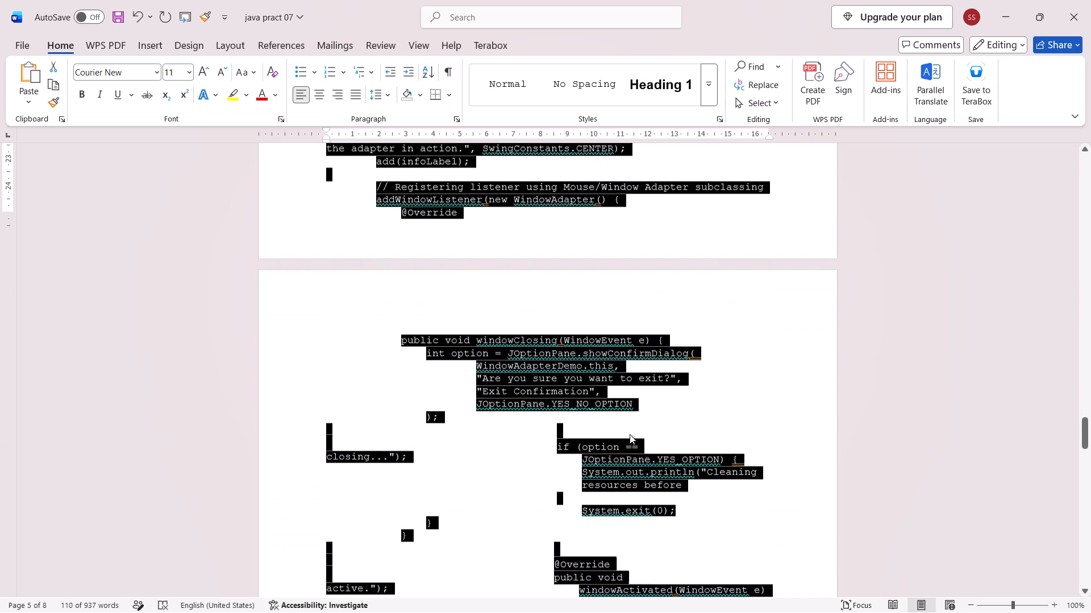
scroll(630, 434, "down", 5)
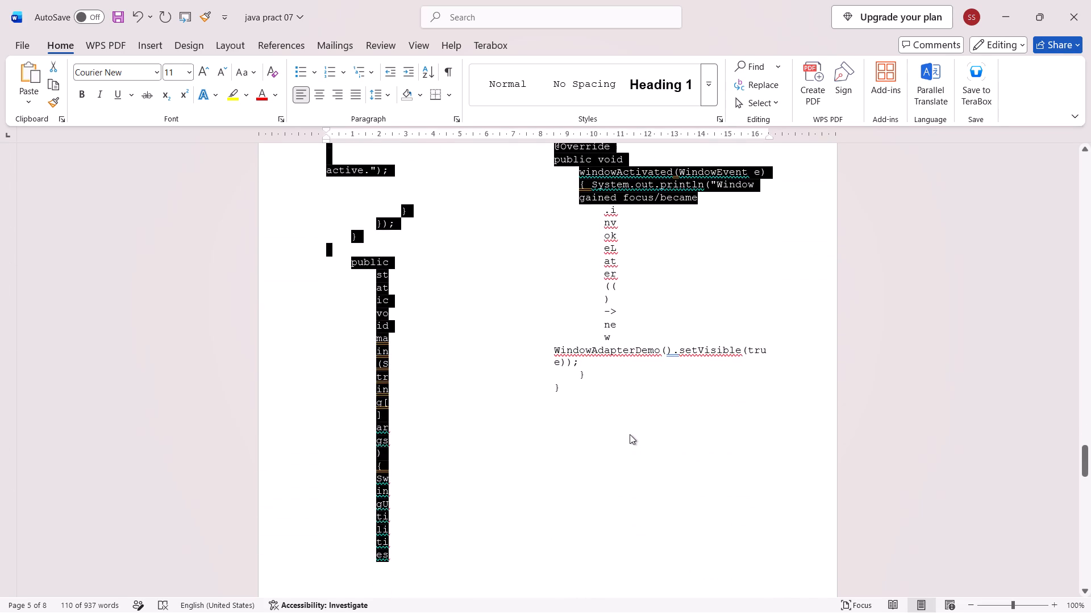
left_click(630, 434)
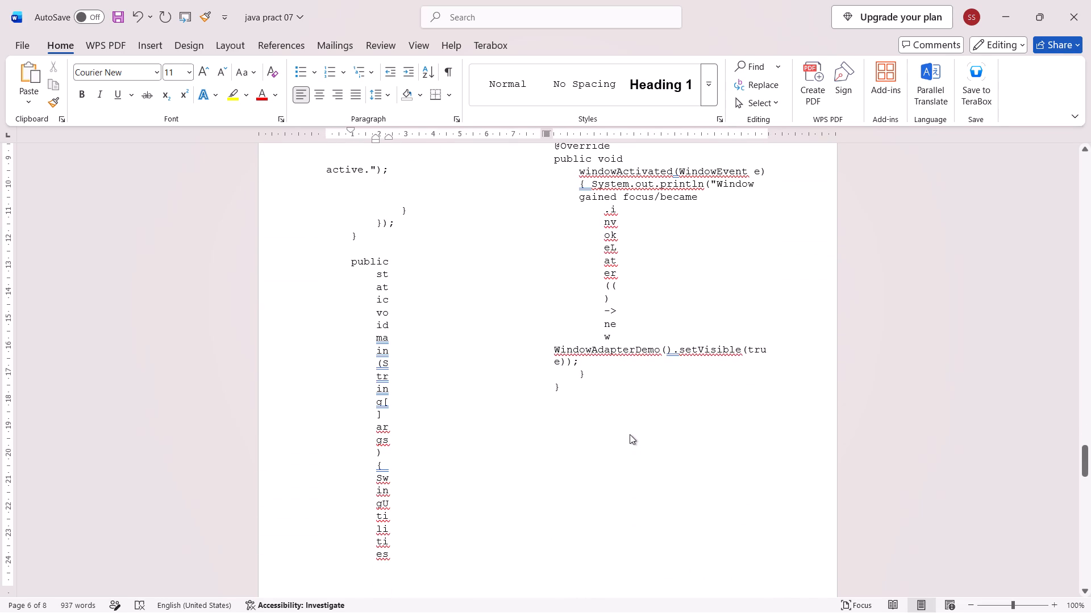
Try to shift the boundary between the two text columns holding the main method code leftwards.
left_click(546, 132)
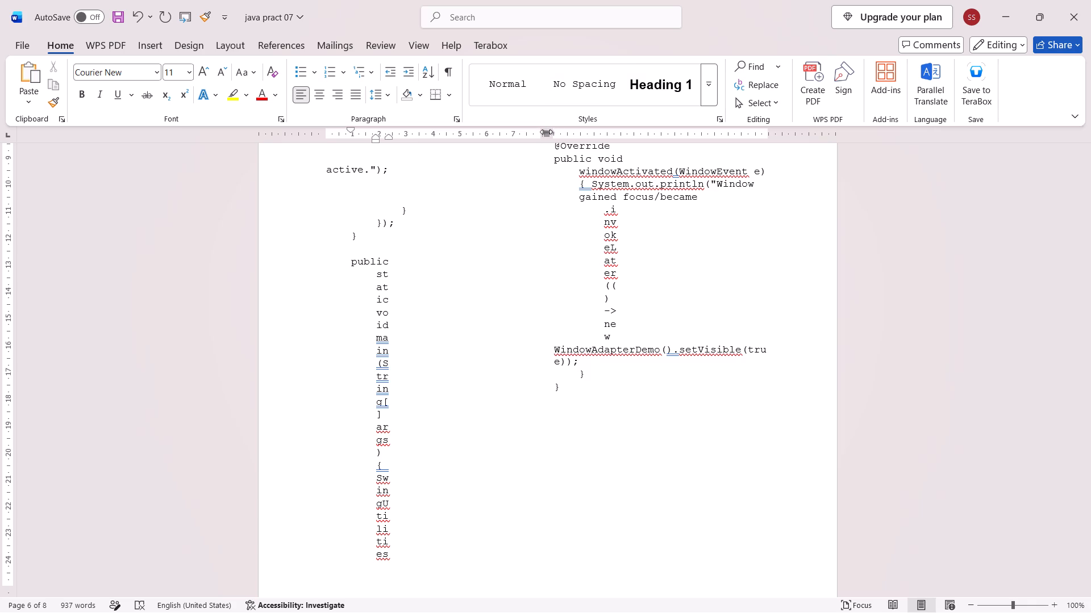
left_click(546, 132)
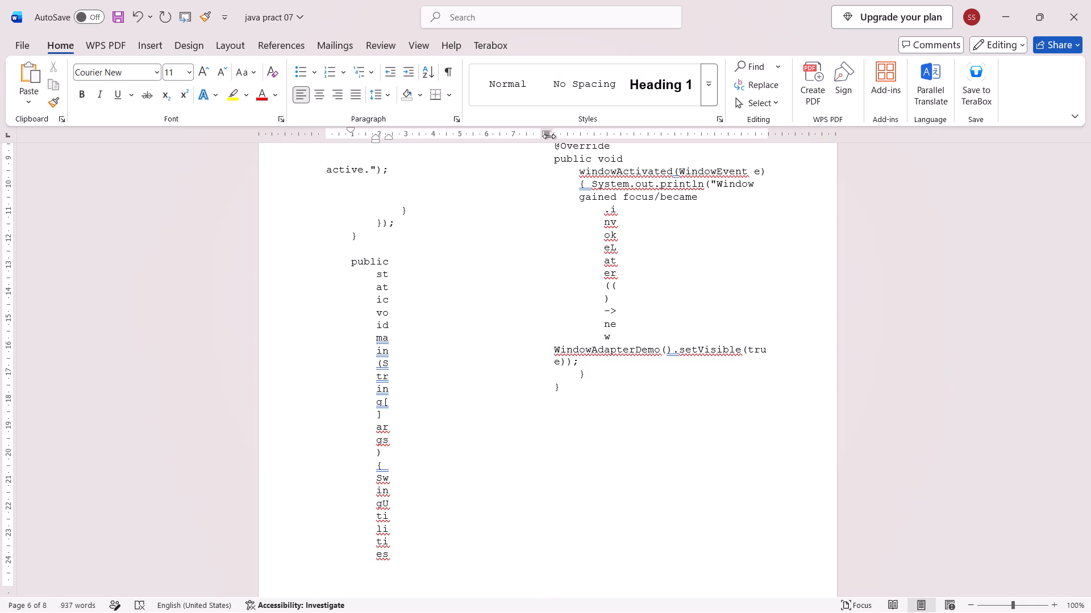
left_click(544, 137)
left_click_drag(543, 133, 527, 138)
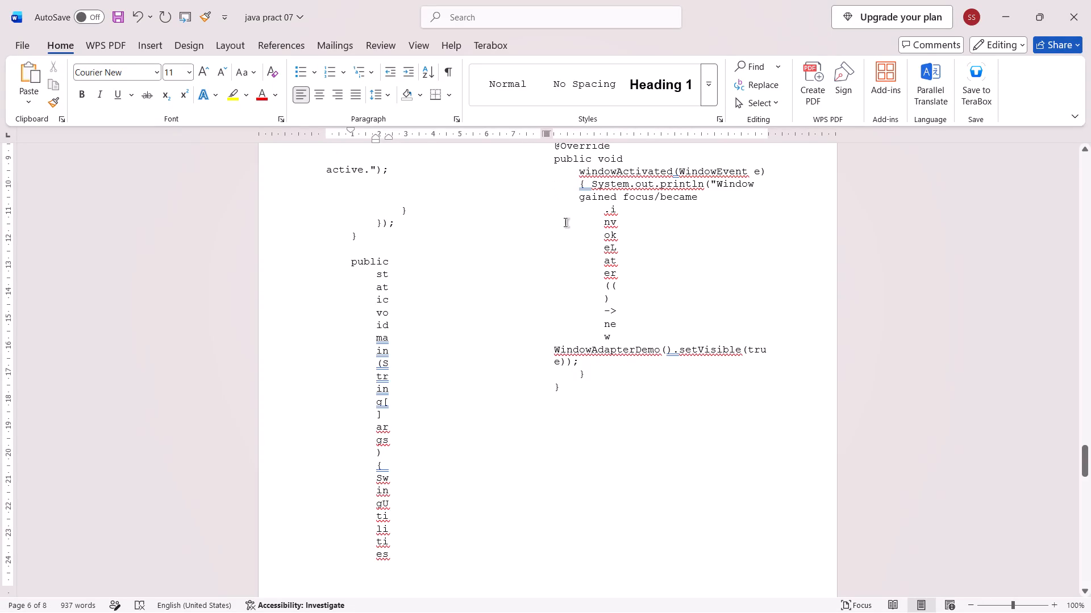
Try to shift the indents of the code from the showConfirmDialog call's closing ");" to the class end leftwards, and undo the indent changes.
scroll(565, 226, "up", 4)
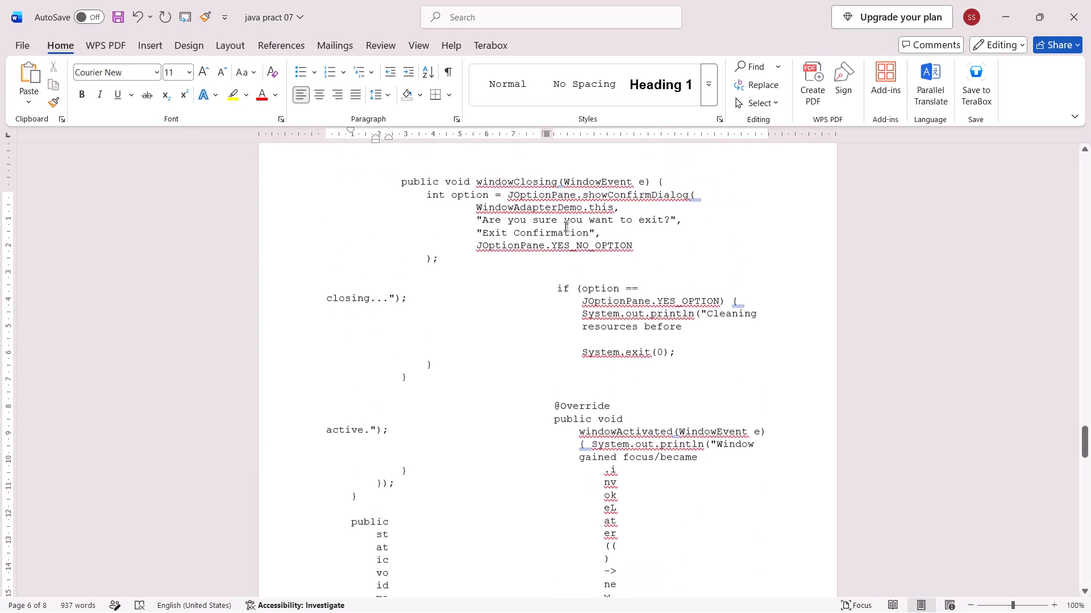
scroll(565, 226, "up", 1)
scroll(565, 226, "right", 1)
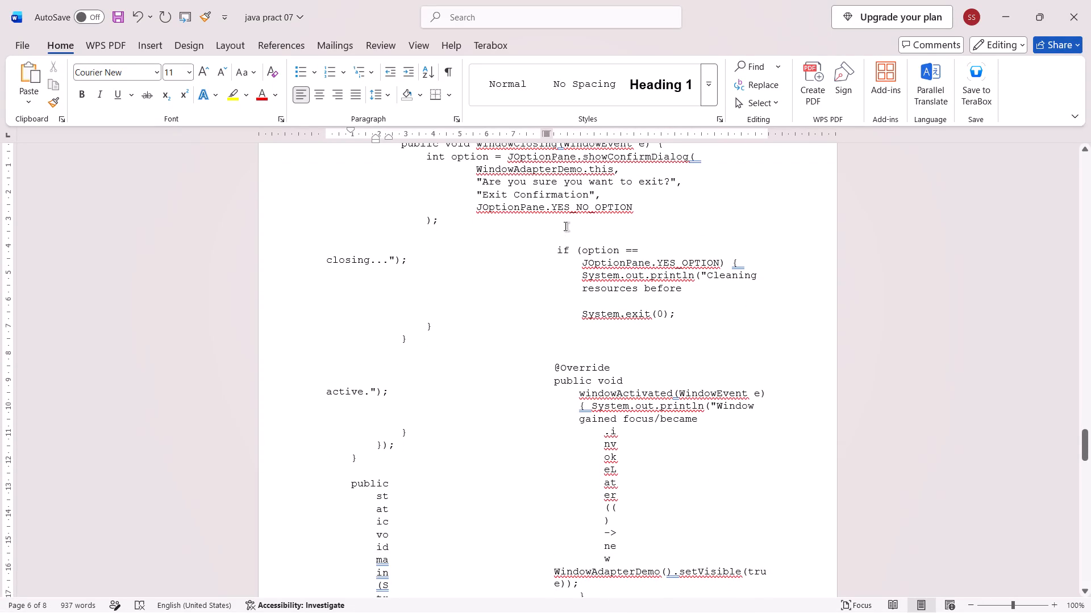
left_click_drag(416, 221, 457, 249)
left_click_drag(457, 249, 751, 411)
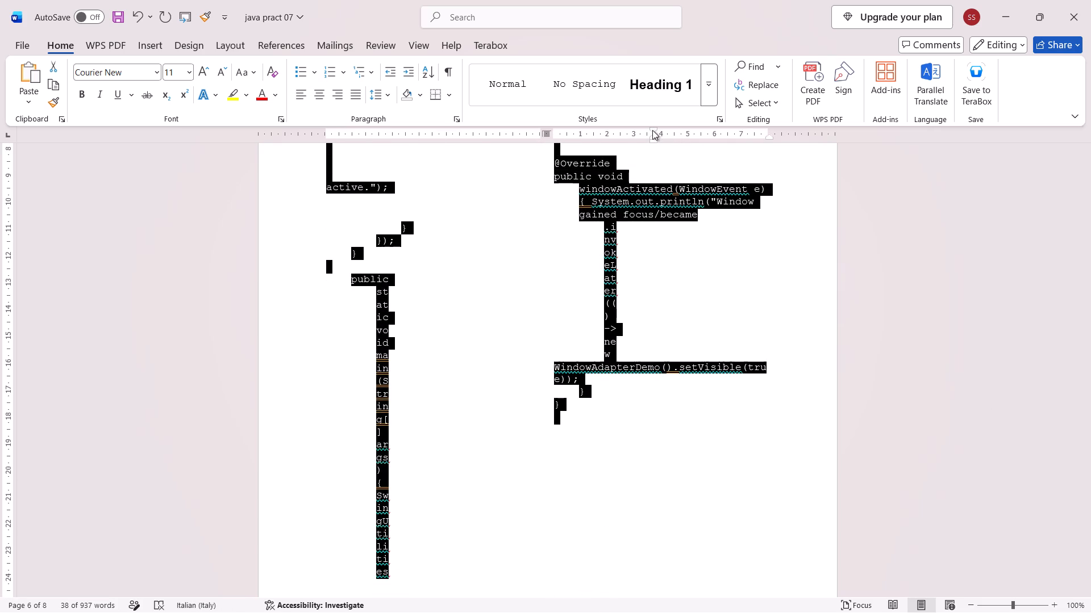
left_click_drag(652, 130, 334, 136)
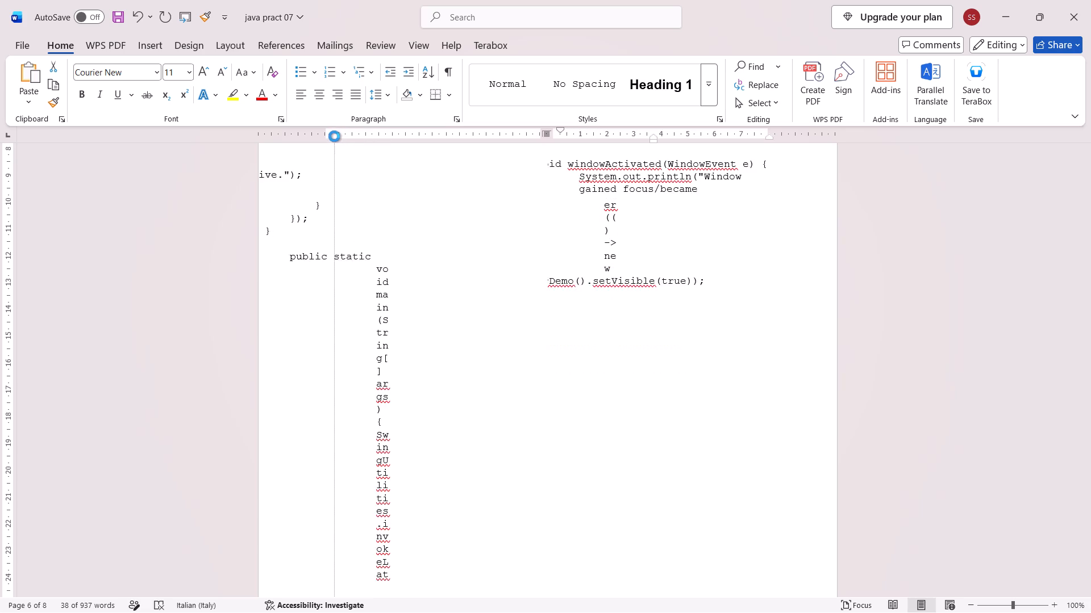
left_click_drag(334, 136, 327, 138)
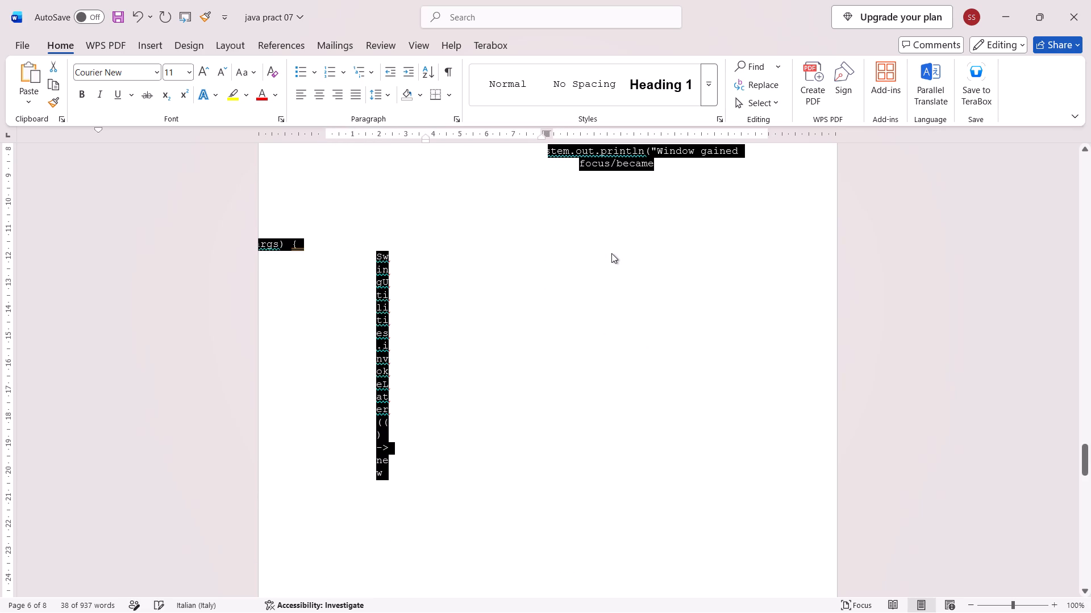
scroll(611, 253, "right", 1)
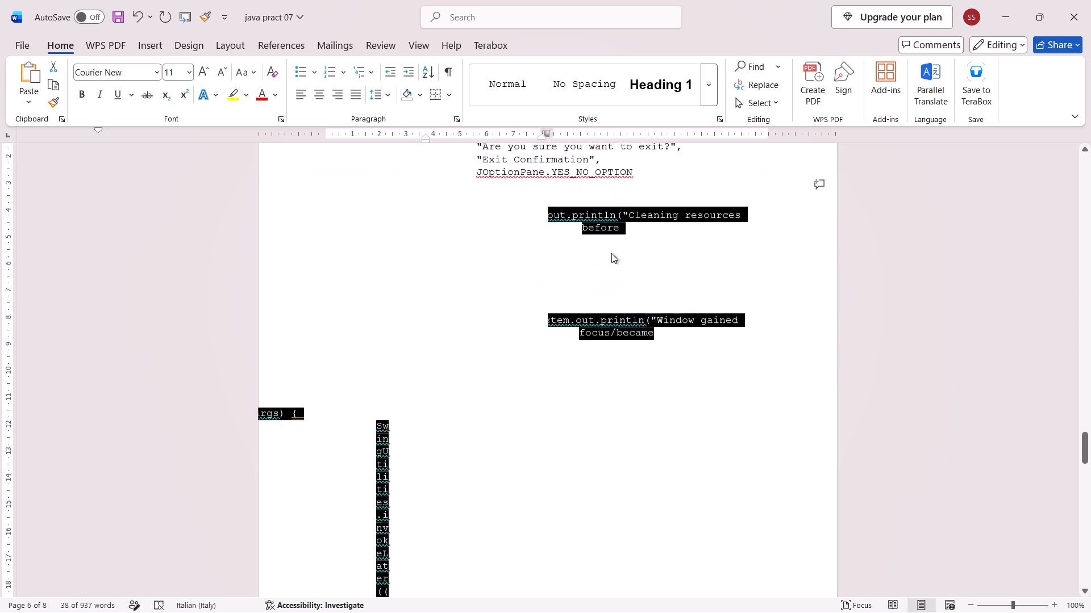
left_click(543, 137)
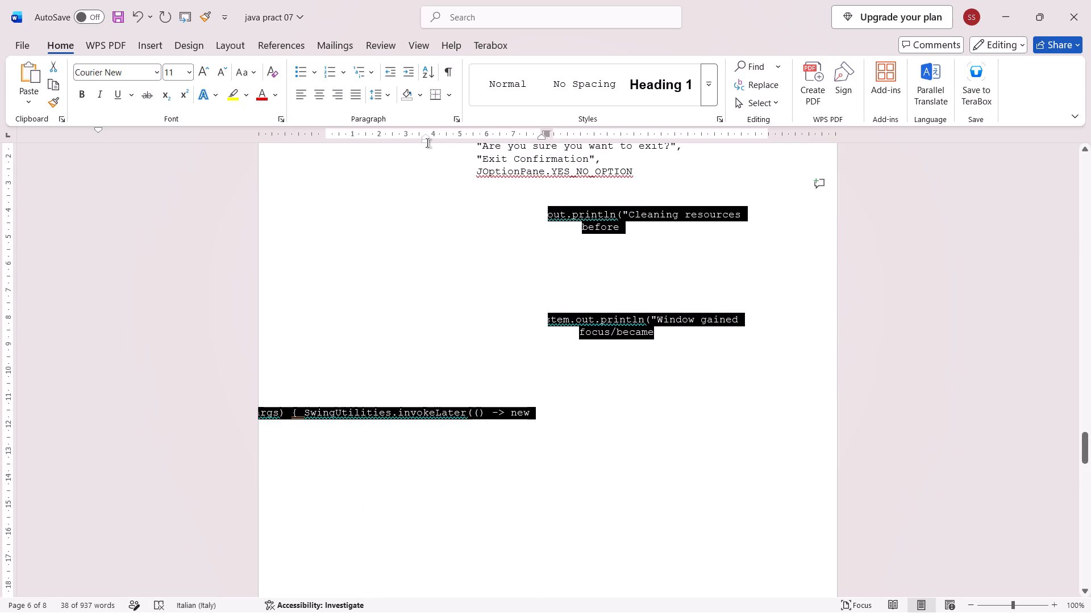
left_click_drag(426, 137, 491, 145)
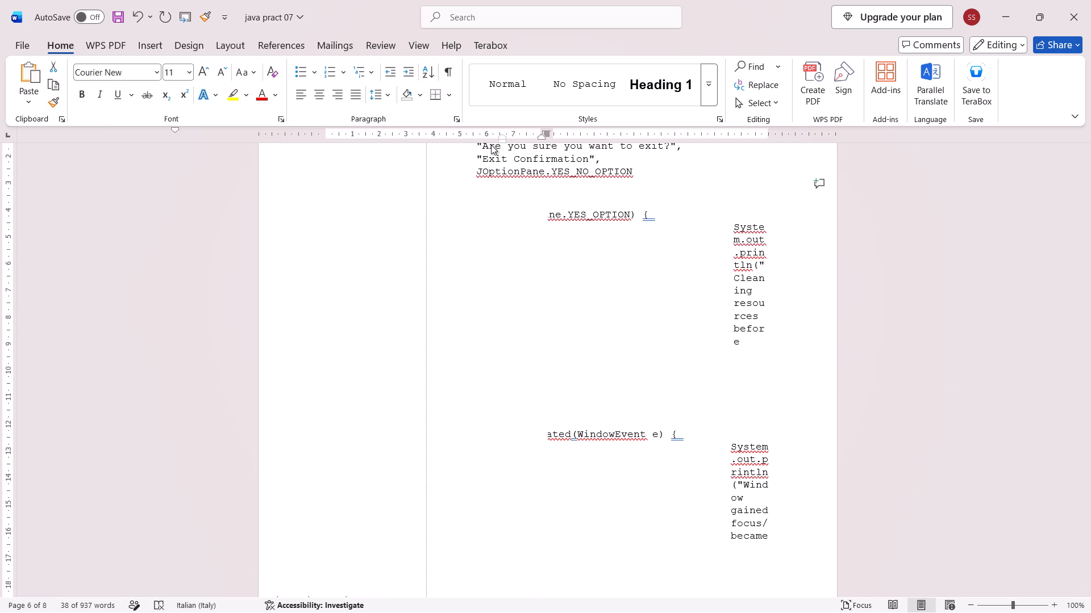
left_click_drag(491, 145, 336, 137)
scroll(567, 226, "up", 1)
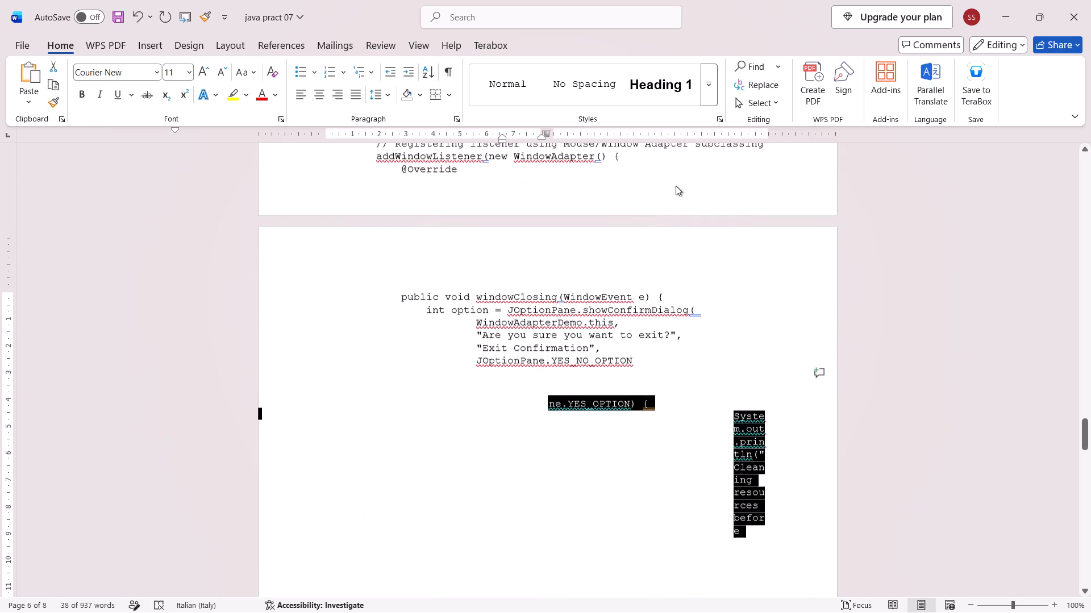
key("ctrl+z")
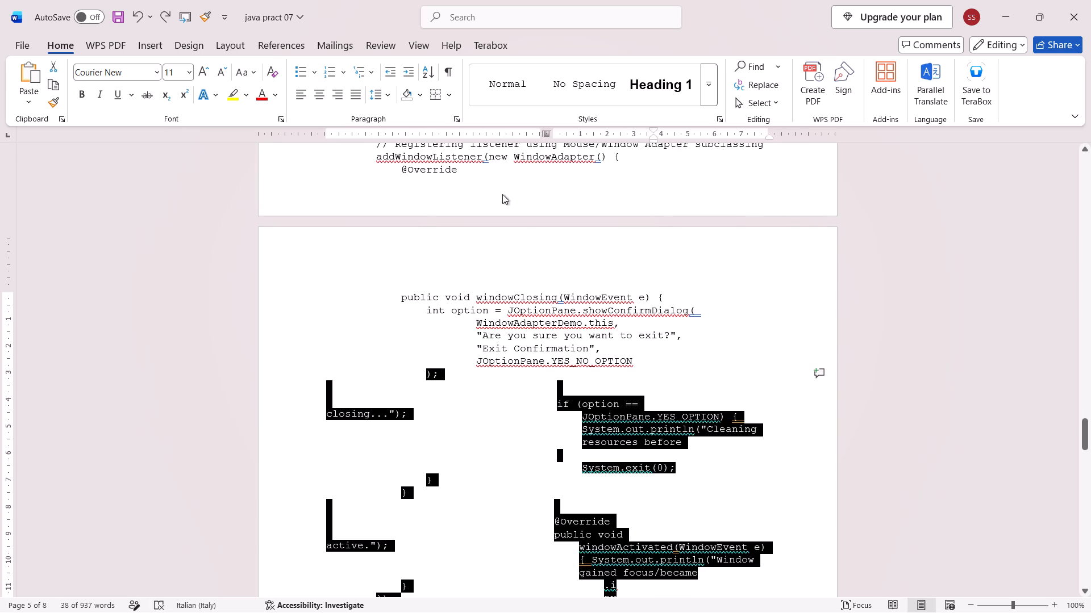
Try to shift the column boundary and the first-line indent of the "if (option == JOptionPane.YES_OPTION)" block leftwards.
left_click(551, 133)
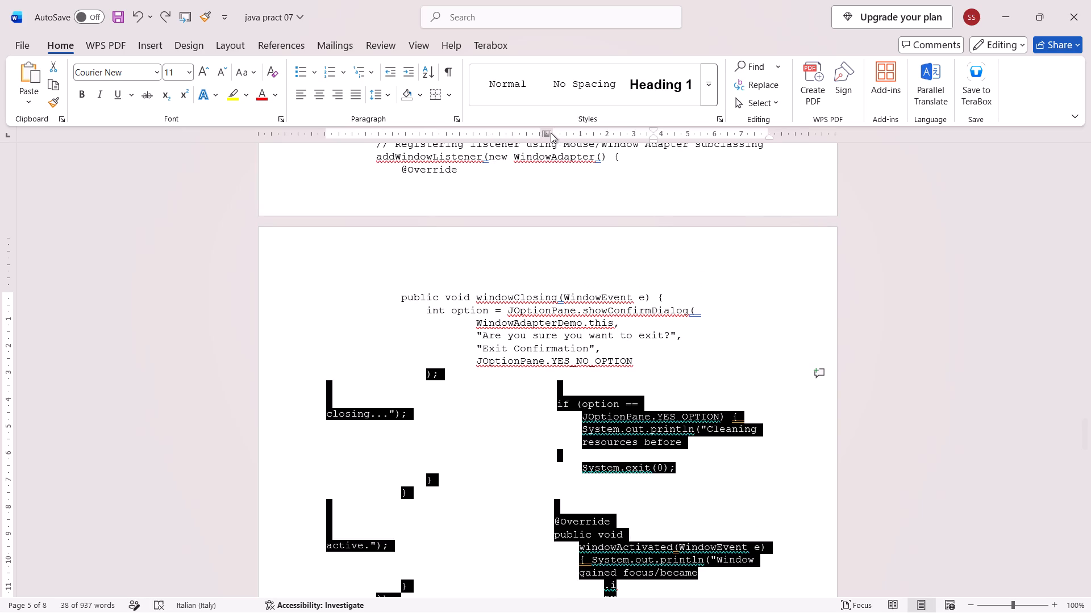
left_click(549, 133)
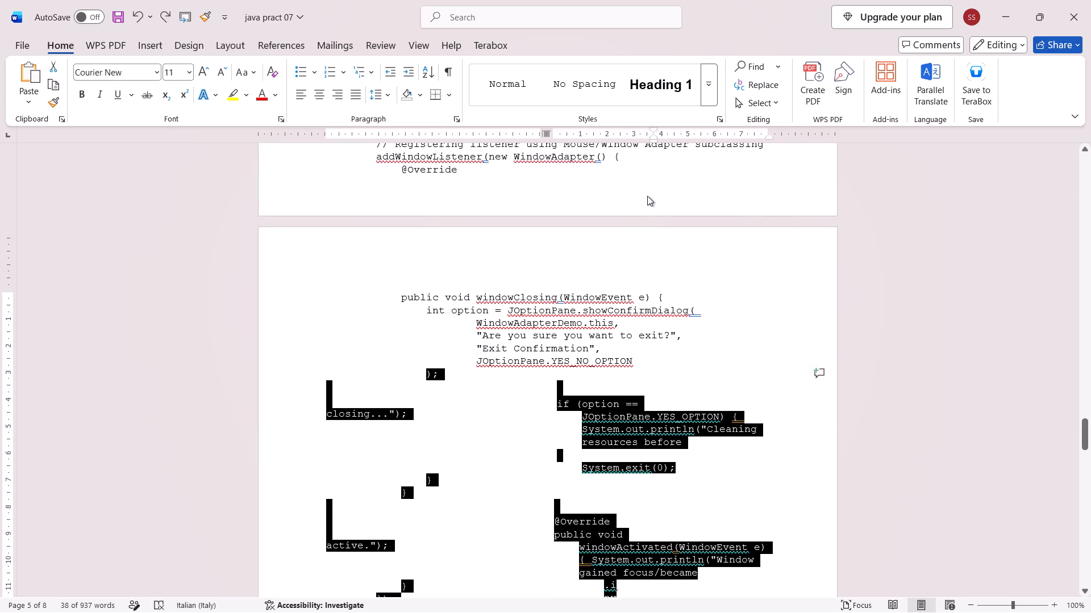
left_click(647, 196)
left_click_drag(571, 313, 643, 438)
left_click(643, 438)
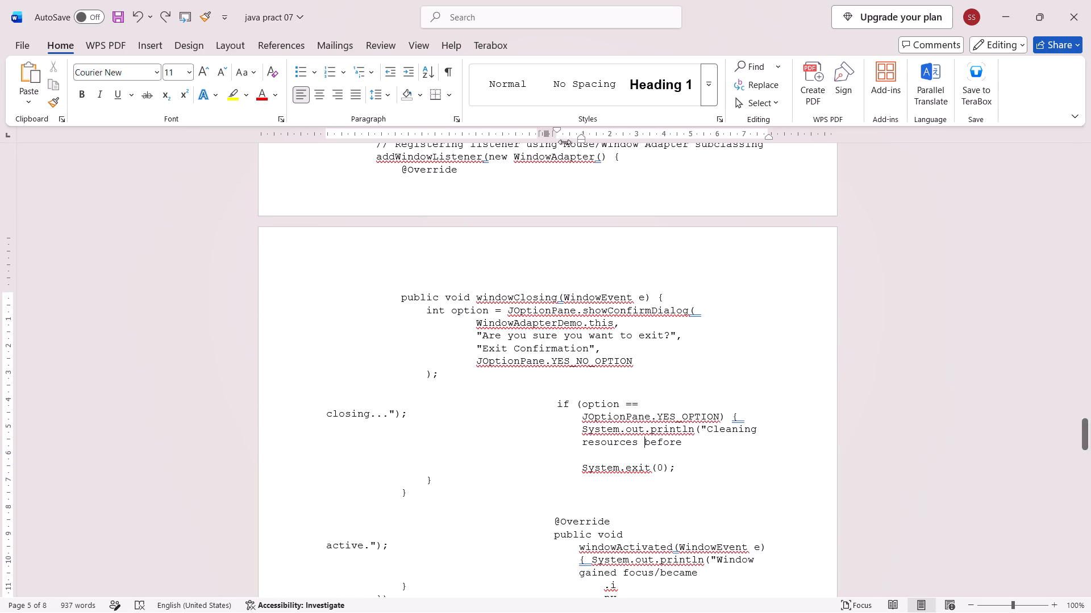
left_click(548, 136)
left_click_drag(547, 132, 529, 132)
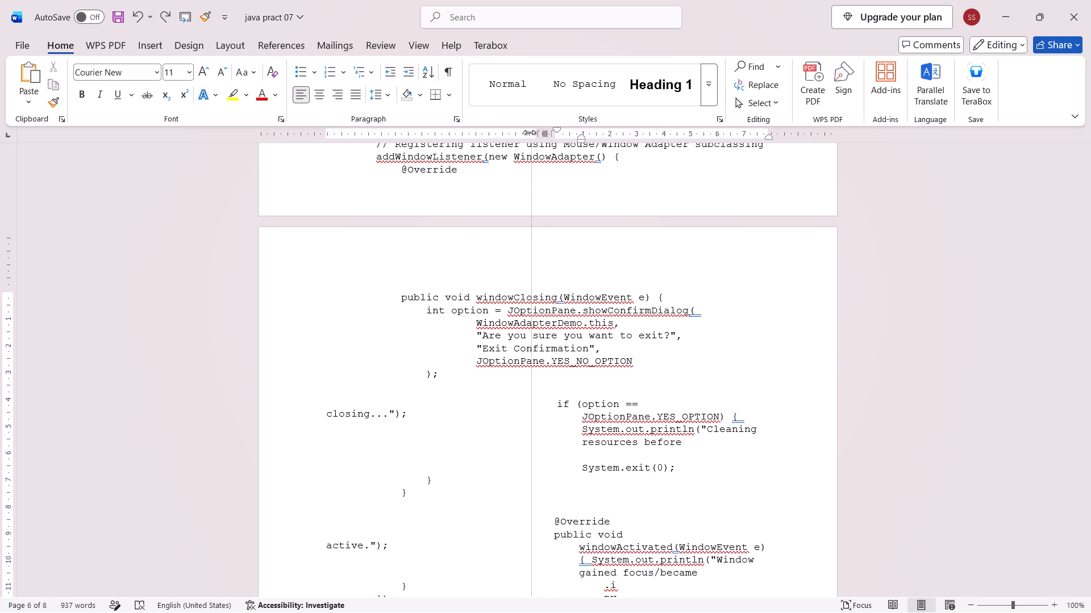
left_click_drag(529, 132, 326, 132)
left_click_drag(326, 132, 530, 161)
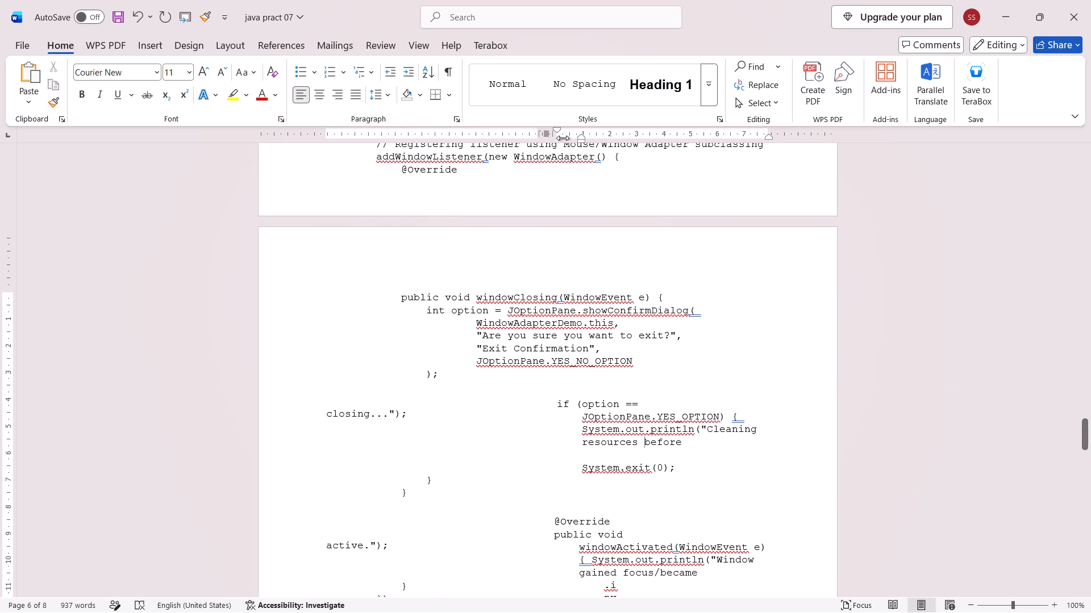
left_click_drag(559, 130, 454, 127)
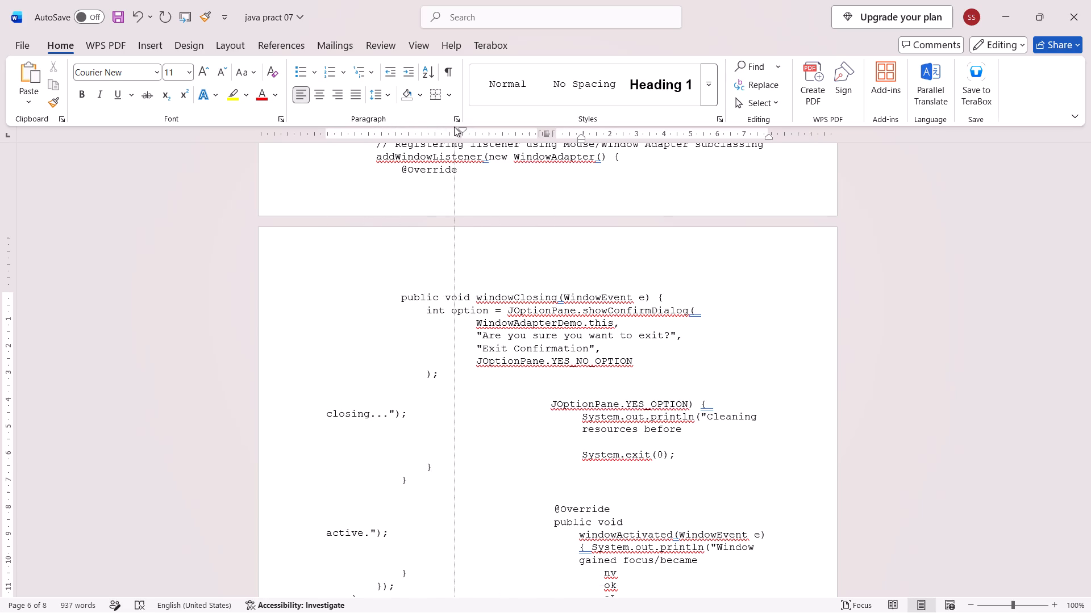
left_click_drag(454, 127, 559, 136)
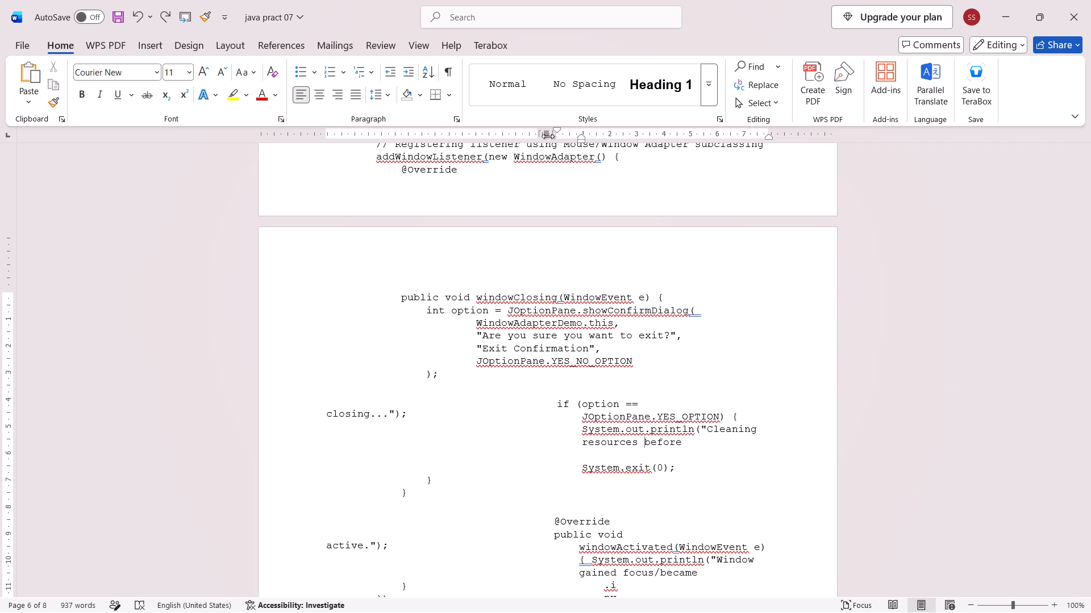
Set the section containing the "if (option == JOptionPane.YES_OPTION)" block to one column.
double_click(543, 136)
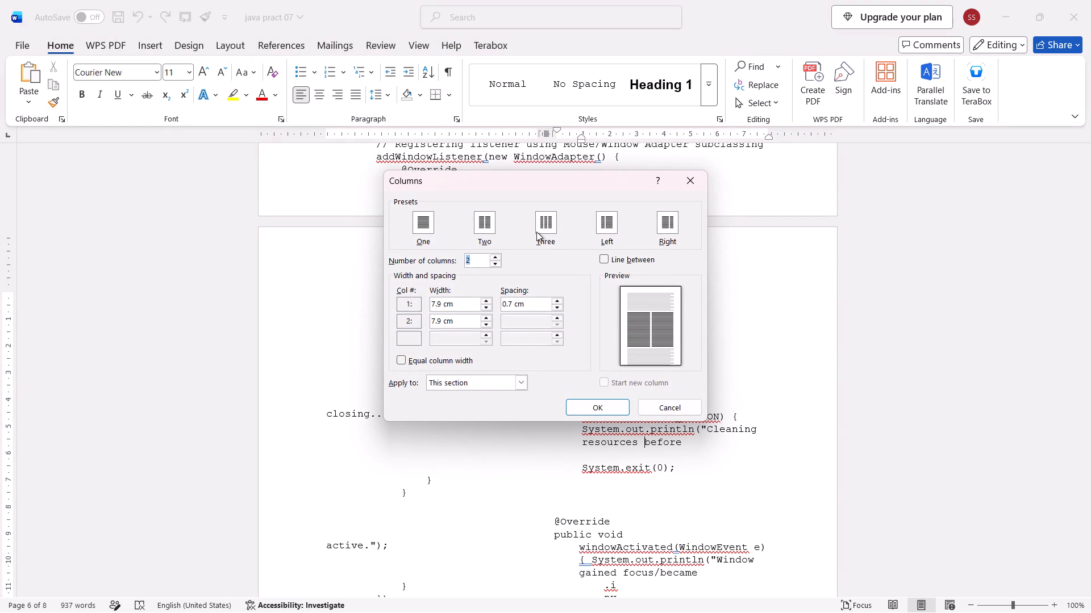
left_click(426, 217)
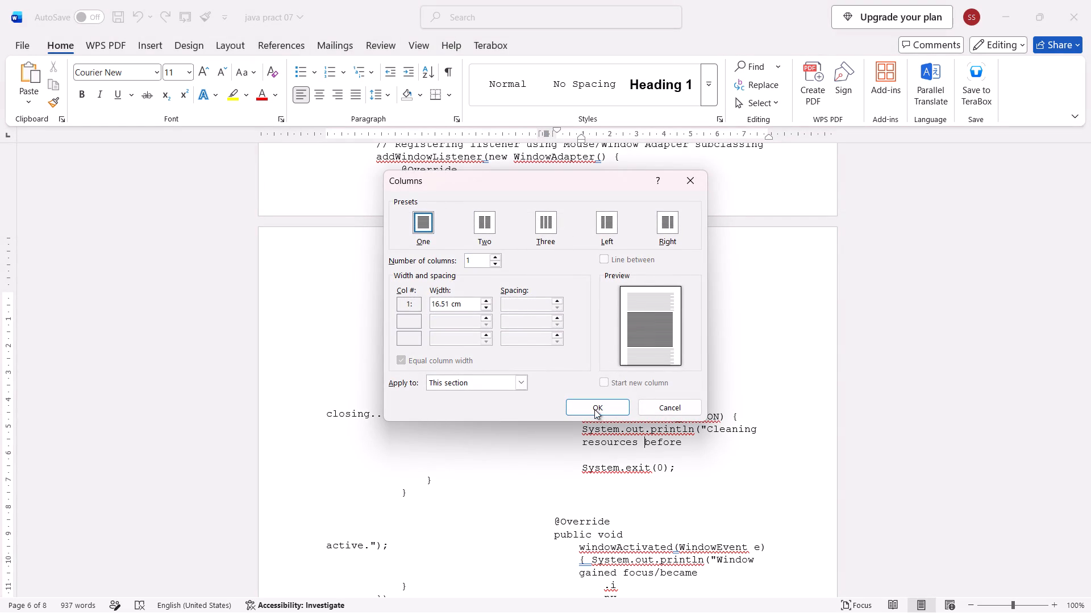
left_click(594, 409)
Set the section containing the WindowAdapterDemo main method to one column.
scroll(594, 409, "up", 1)
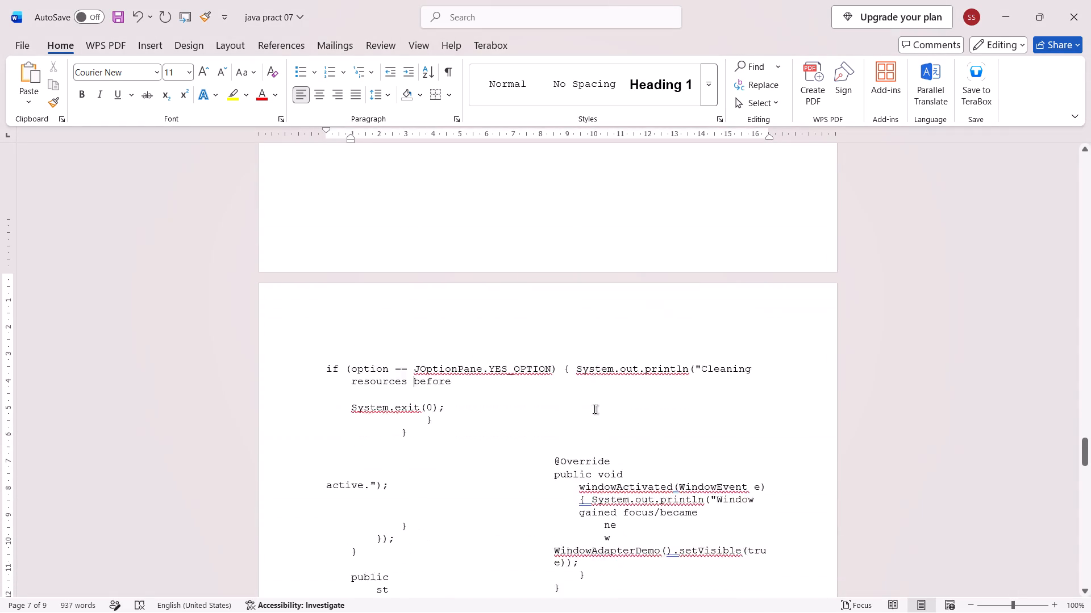
scroll(594, 409, "up", 1)
scroll(594, 409, "down", 2)
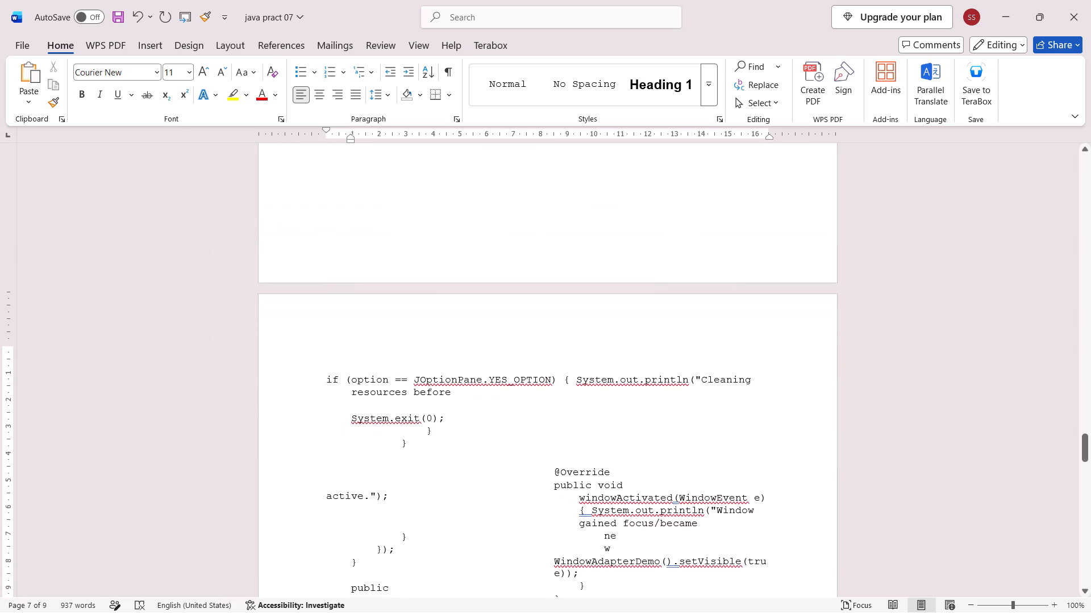
scroll(594, 409, "down", 1)
scroll(486, 451, "down", 1)
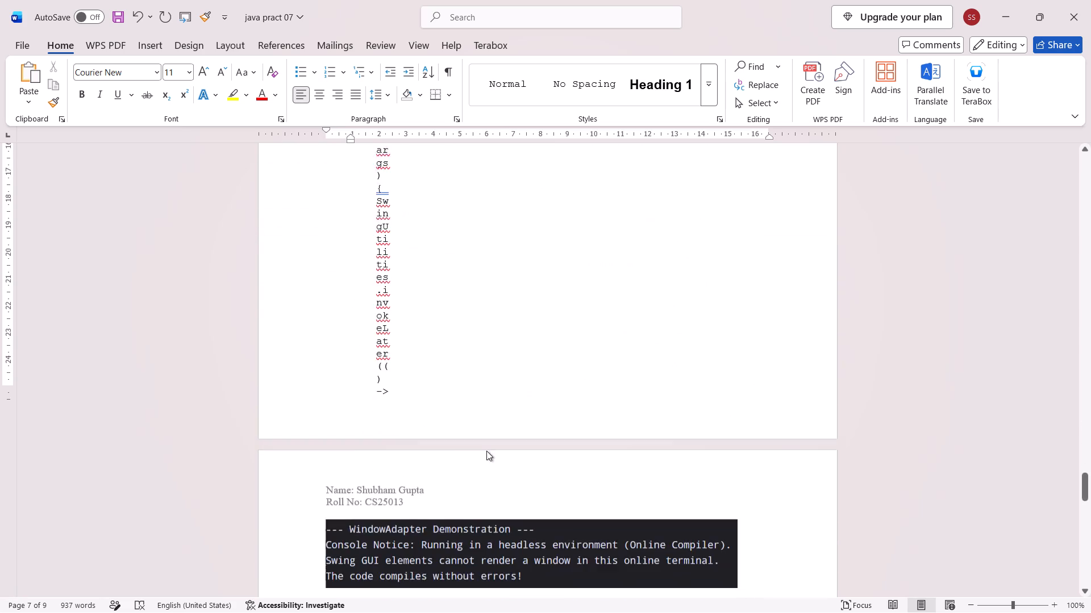
scroll(486, 451, "down", 1)
scroll(486, 451, "up", 2)
right_click(481, 471)
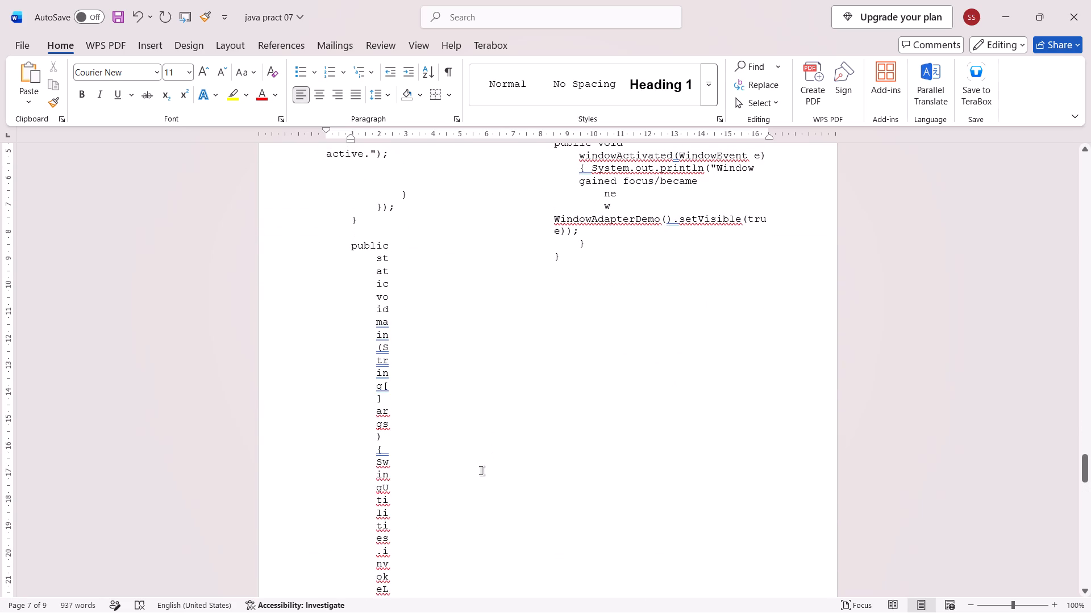
left_click(481, 471)
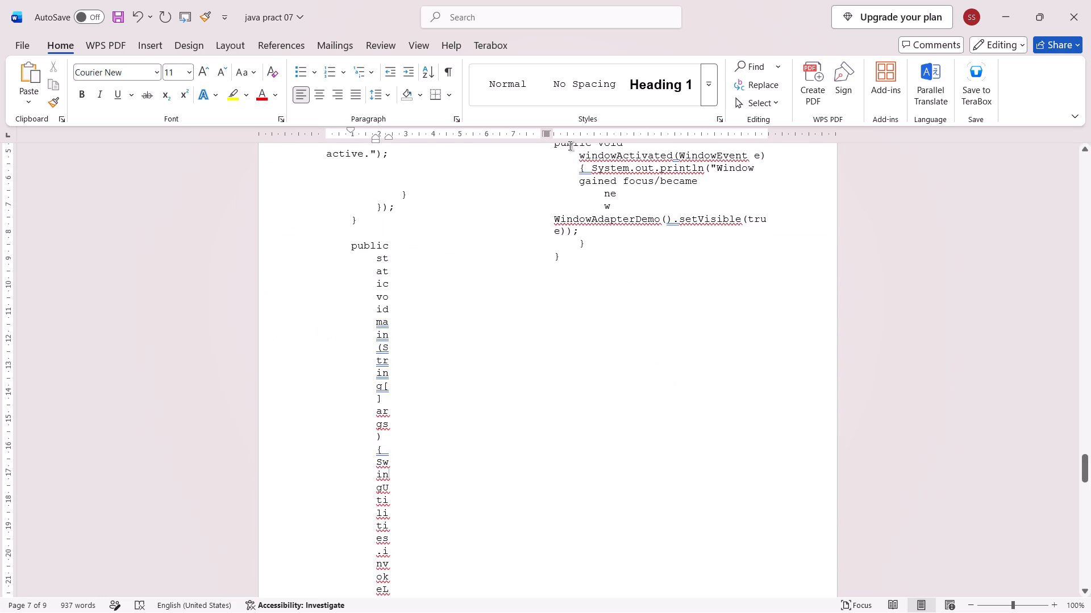
left_click(547, 132)
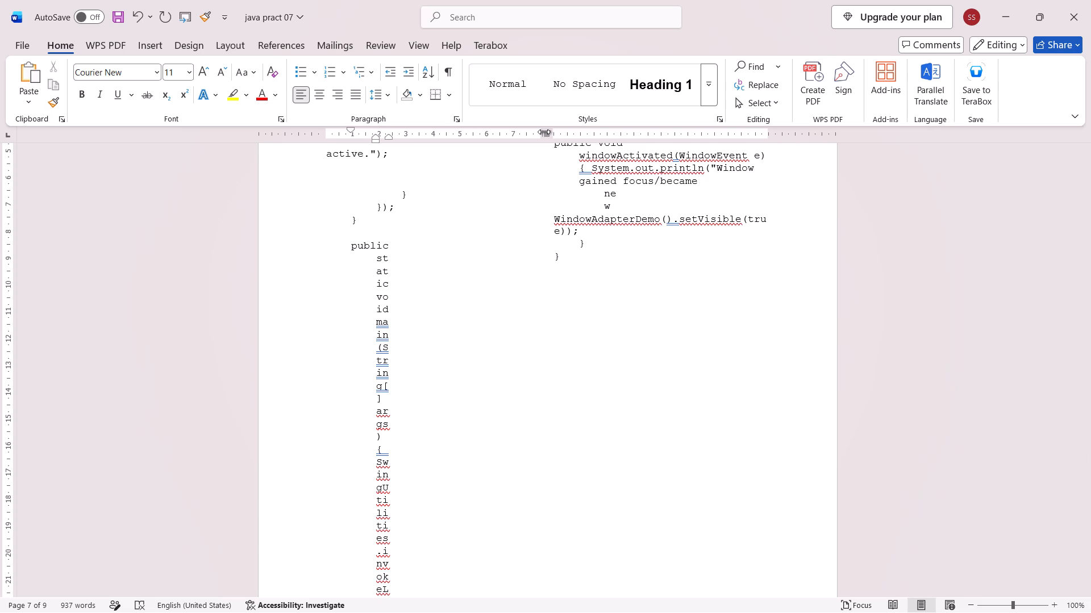
left_click(544, 132)
double_click(547, 133)
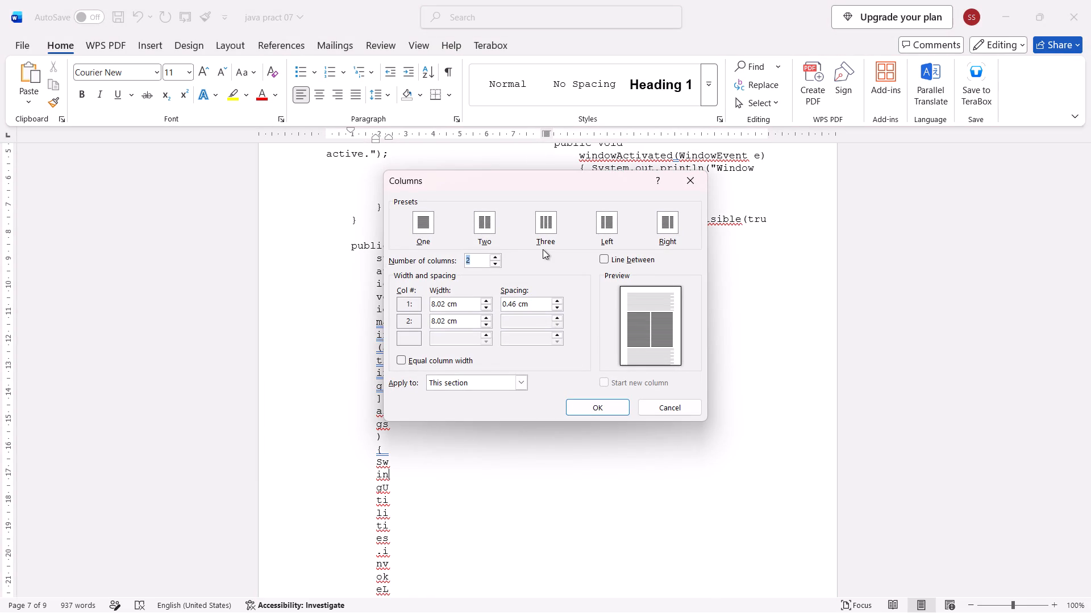
left_click(493, 258)
left_click(494, 263)
left_click(494, 263)
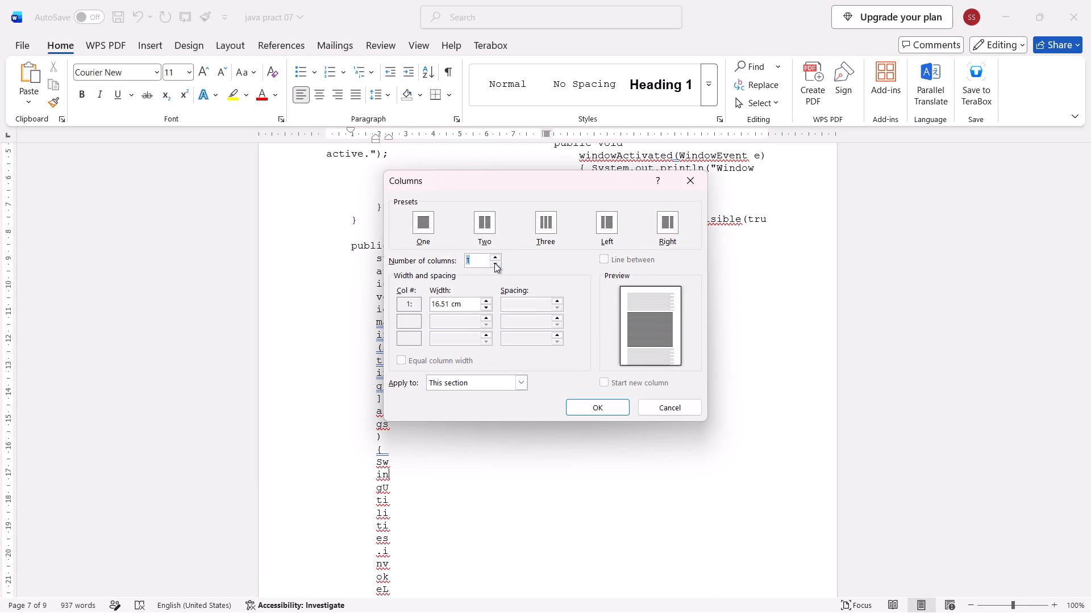
left_click(585, 401)
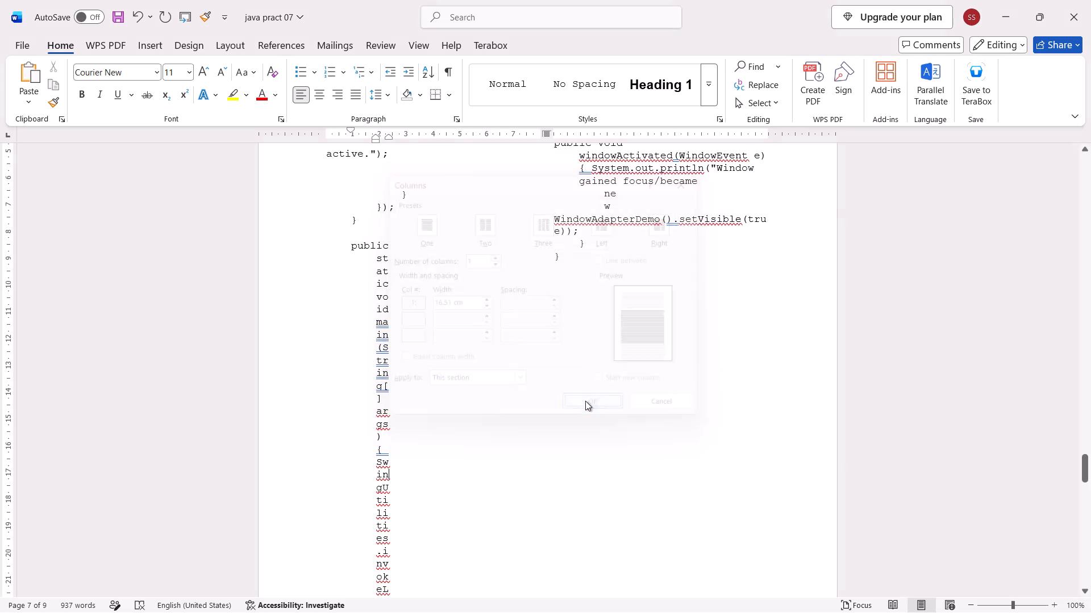
scroll(585, 401, "up", 3)
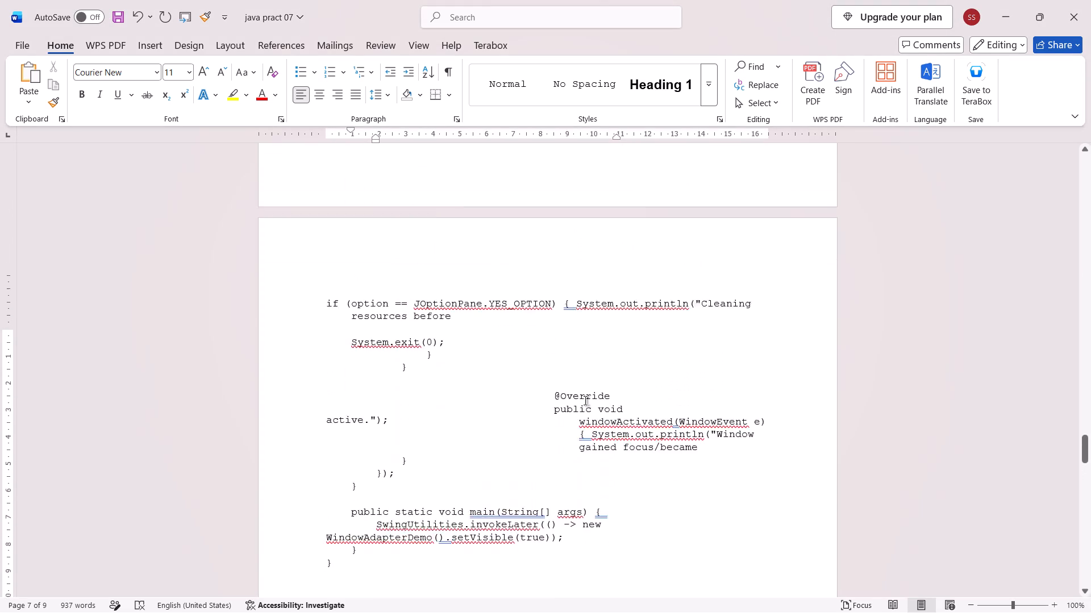
scroll(585, 401, "up", 3)
scroll(585, 401, "down", 1)
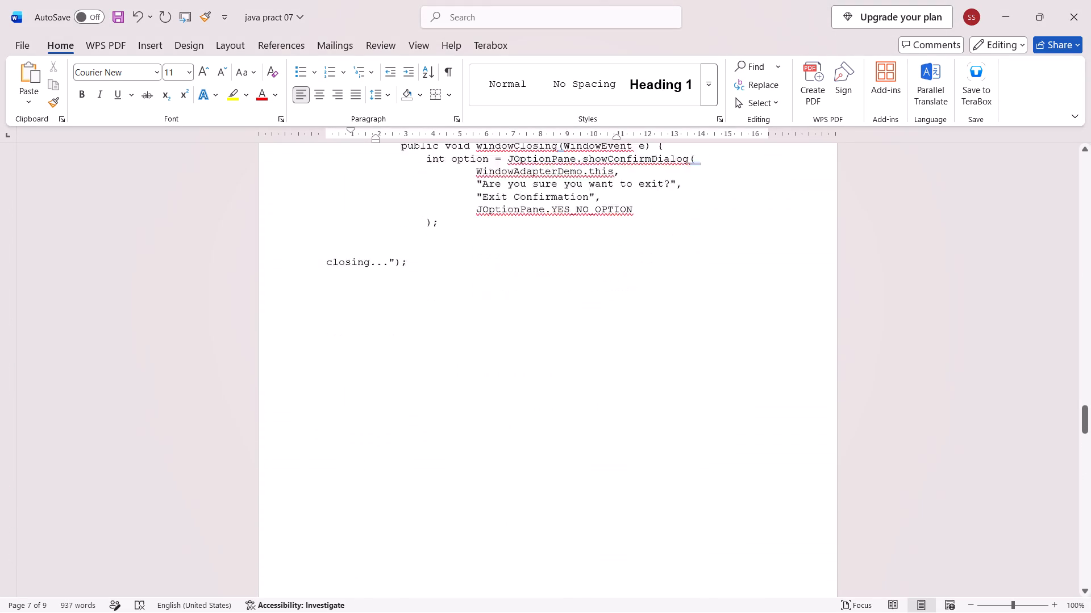
scroll(585, 401, "down", 3)
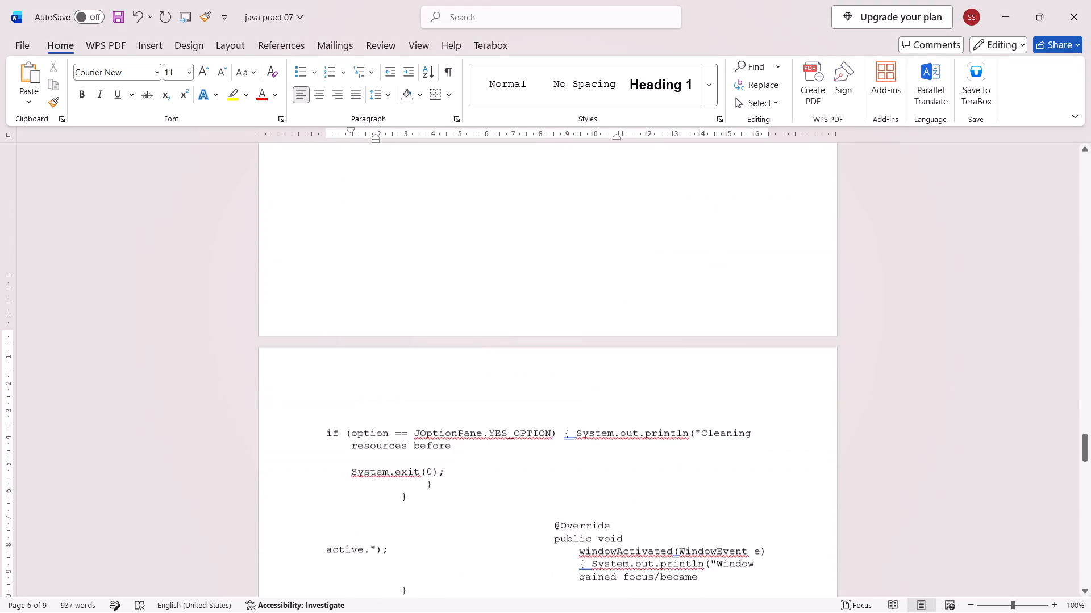
scroll(585, 401, "down", 1)
left_click(549, 417)
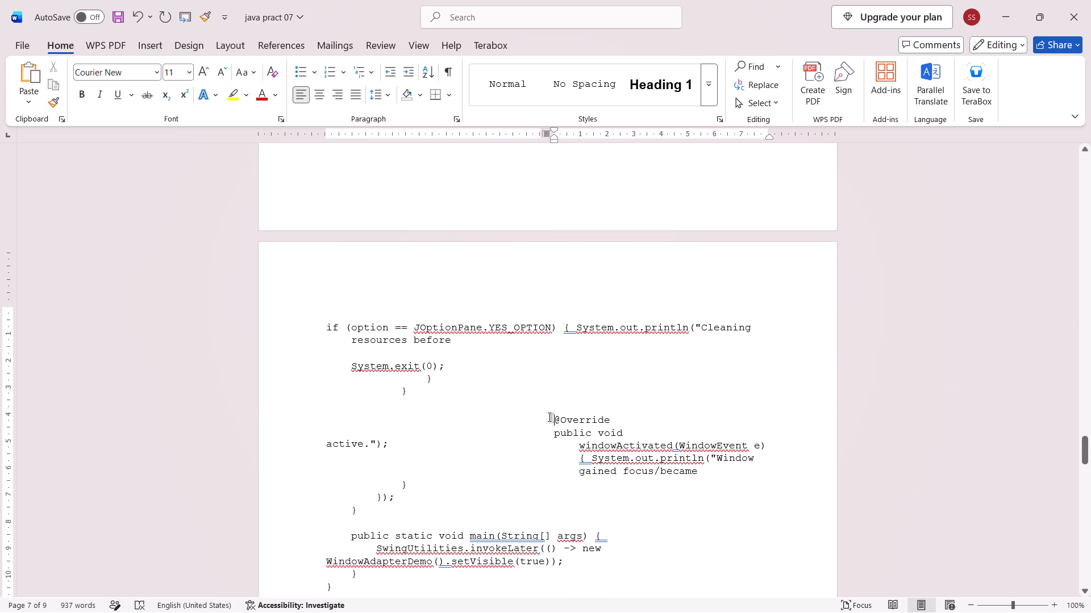
key("BackSpace")
key("BackSpace")
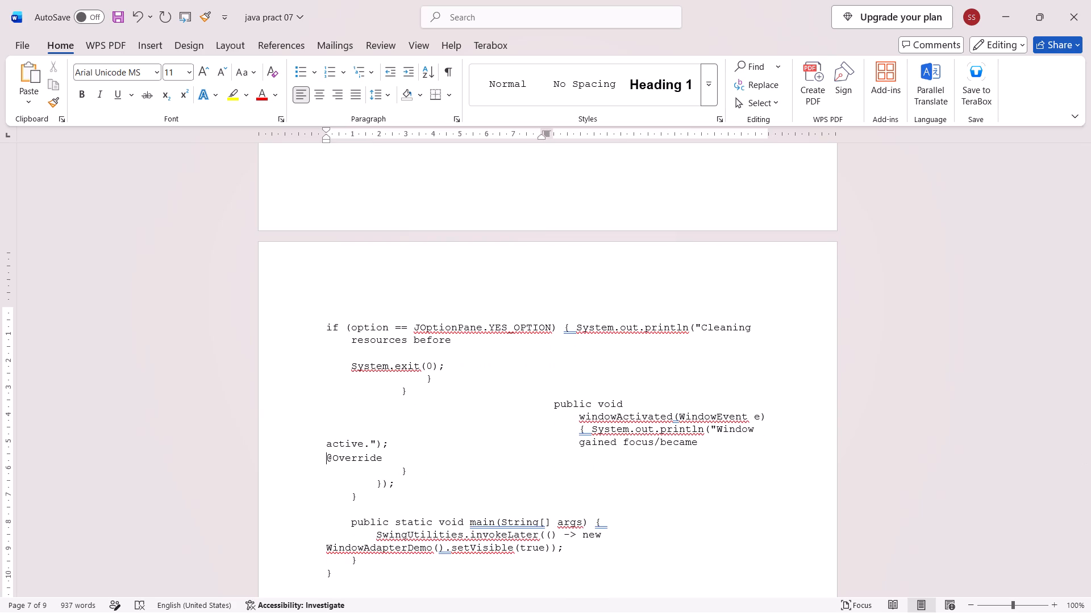
Set the section containing the windowActivated method to one column.
double_click(545, 133)
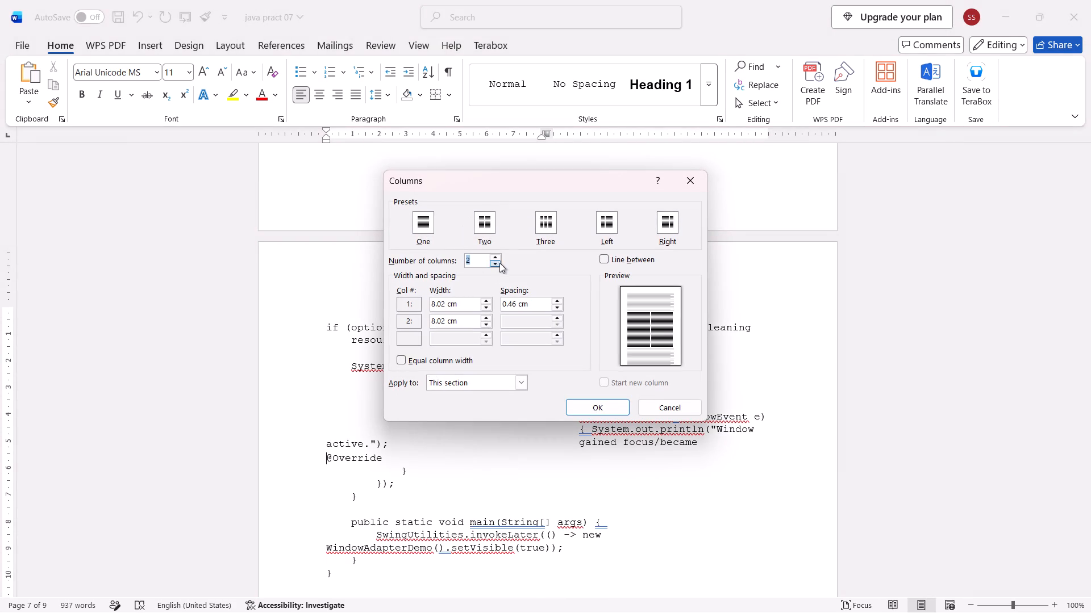
left_click(501, 256)
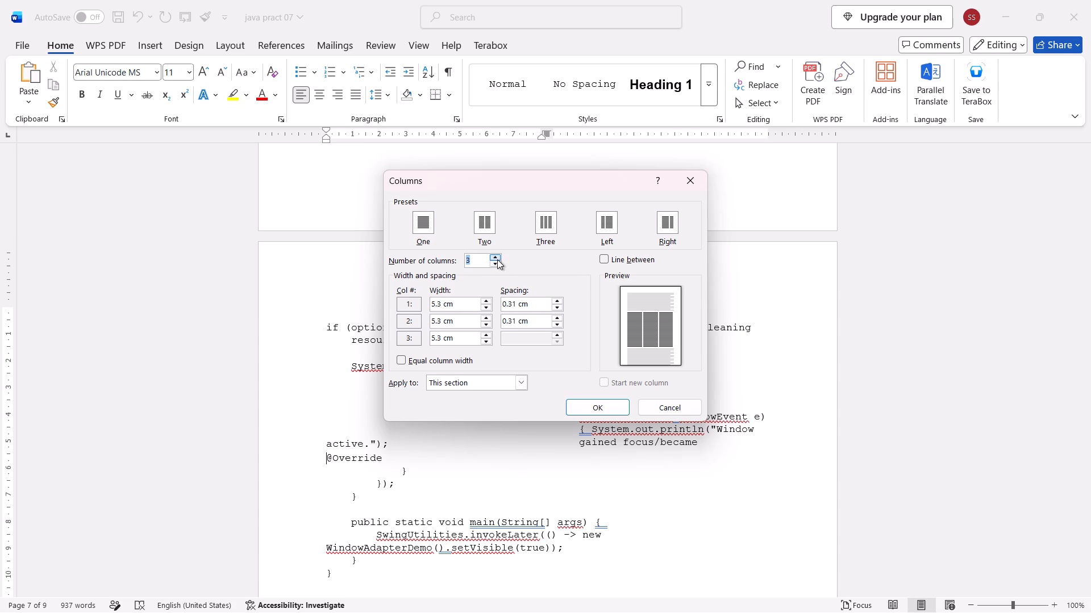
left_click(495, 261)
left_click(495, 261)
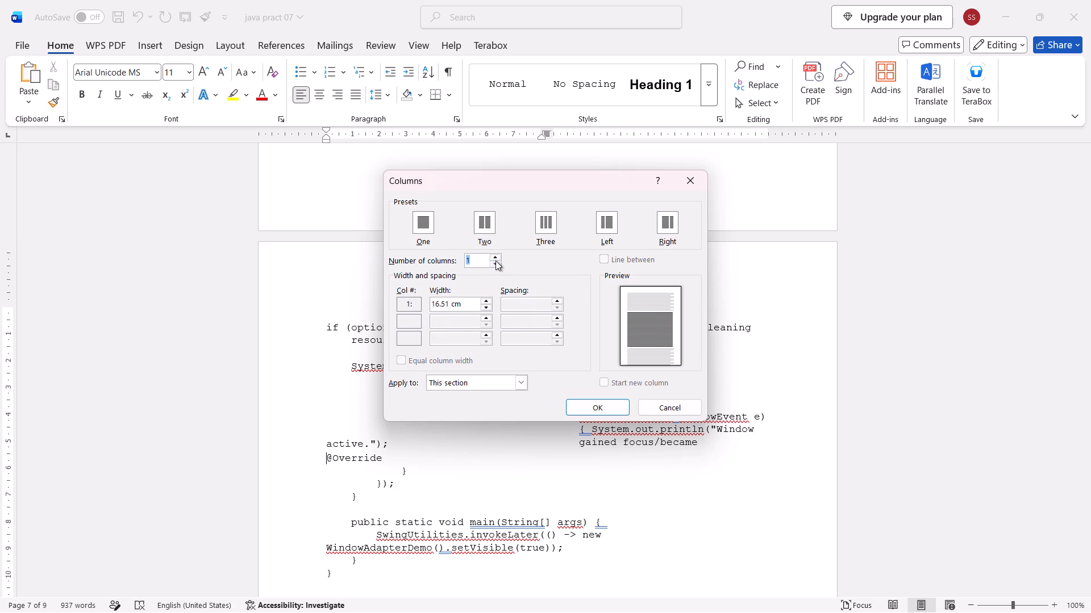
left_click(589, 410)
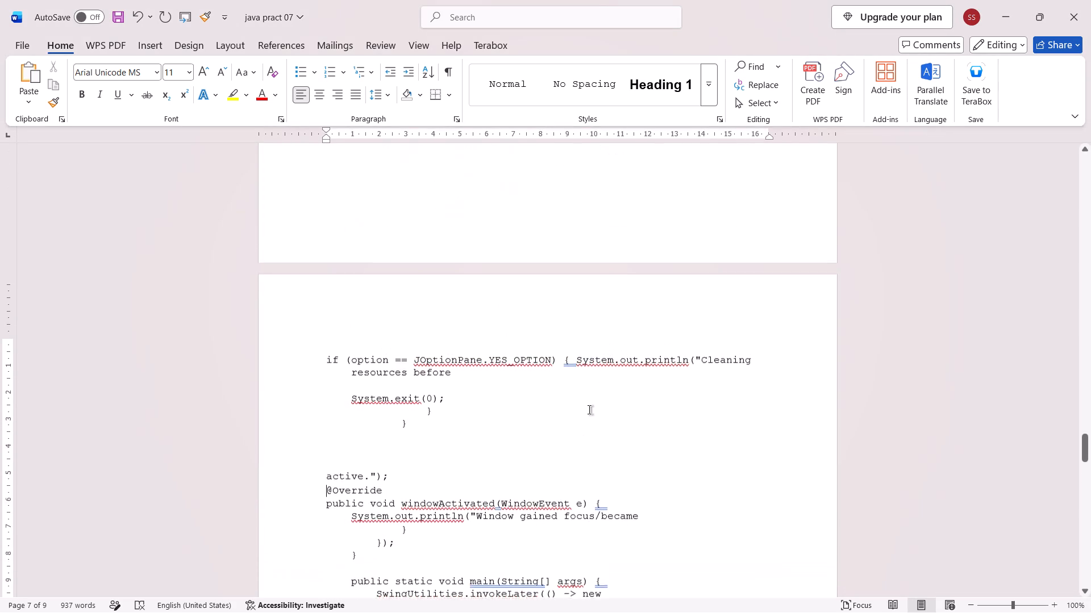
Examine the Question 4 code layout and the page gaps from the YES_OPTION block to the Question 5 heading.
scroll(589, 410, "up", 3)
scroll(589, 410, "right", 1)
scroll(589, 410, "up", 1)
scroll(589, 410, "right", 1)
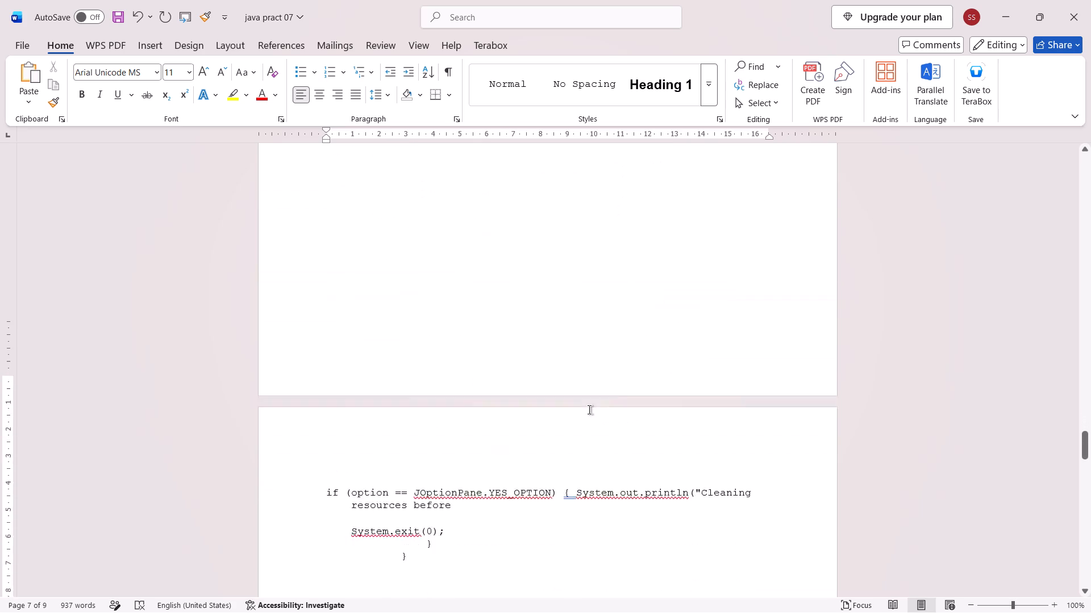
scroll(589, 410, "right", 1)
scroll(589, 410, "down", 1)
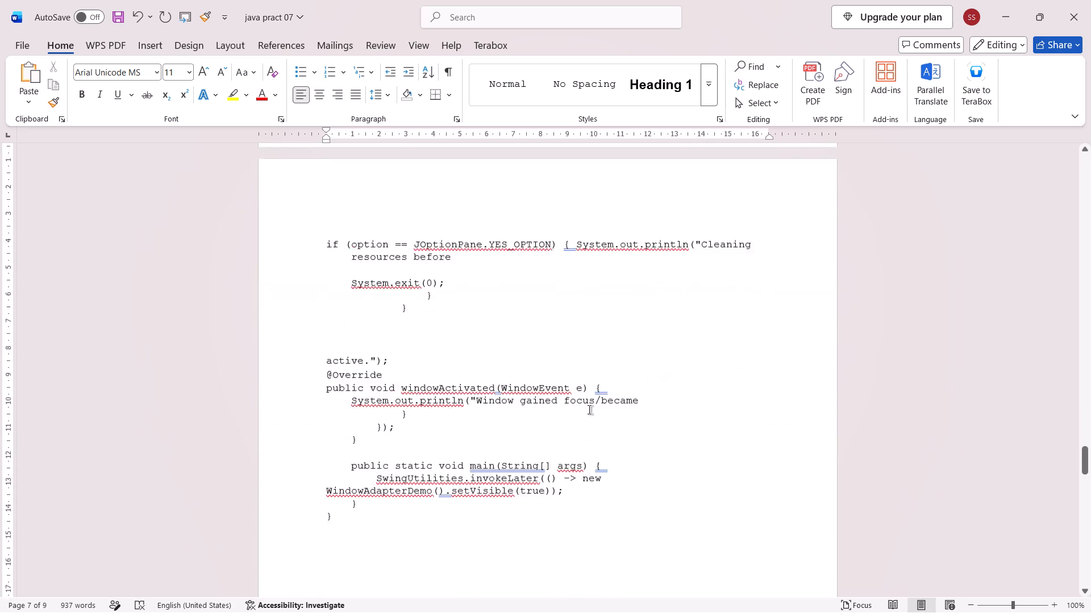
scroll(589, 410, "down", 4)
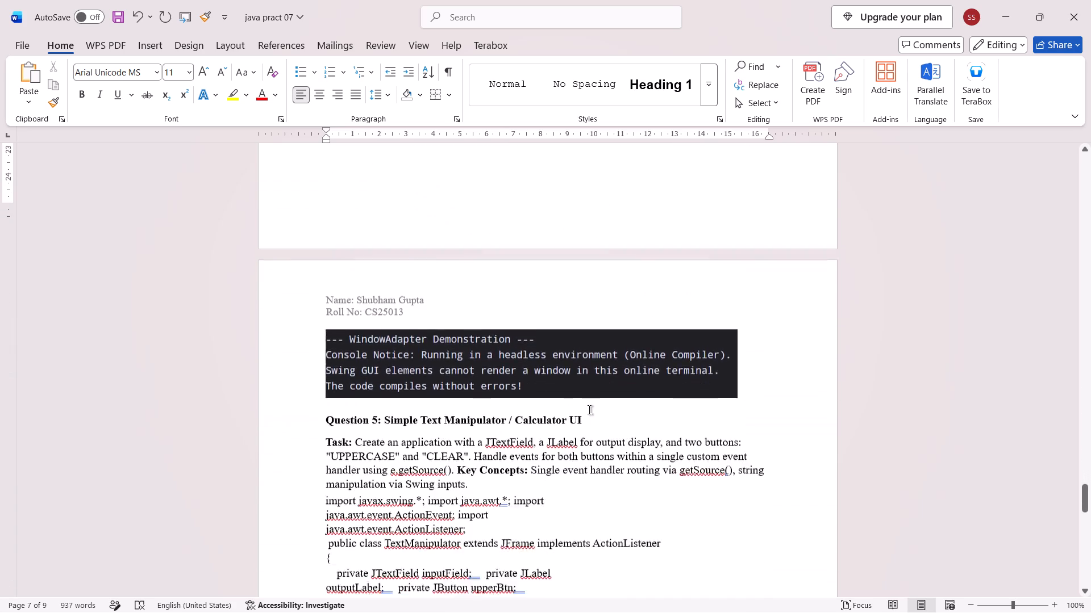
scroll(589, 410, "up", 2)
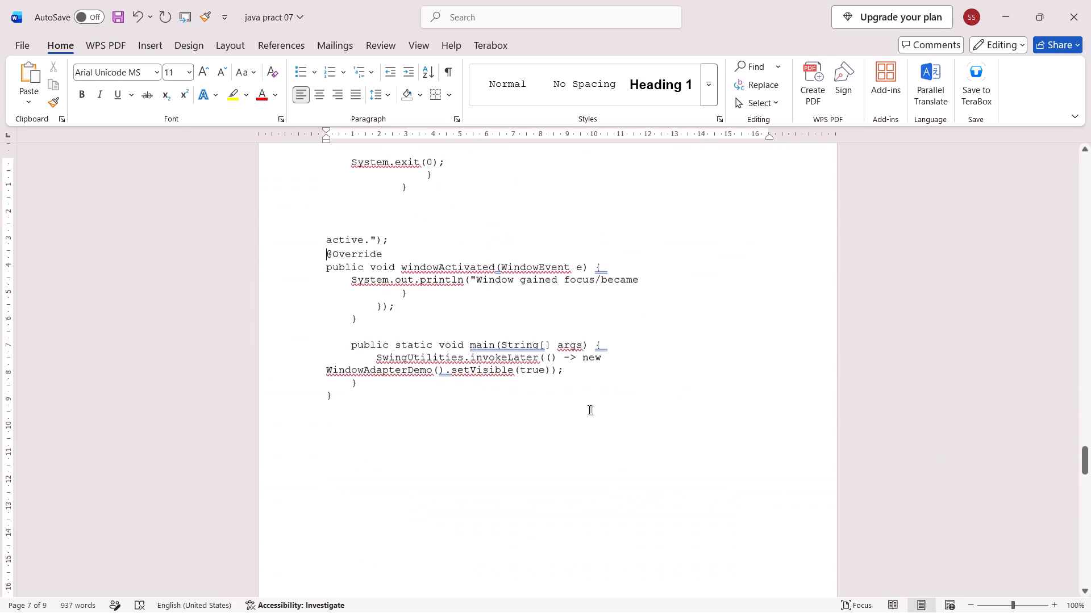
scroll(589, 410, "up", 1)
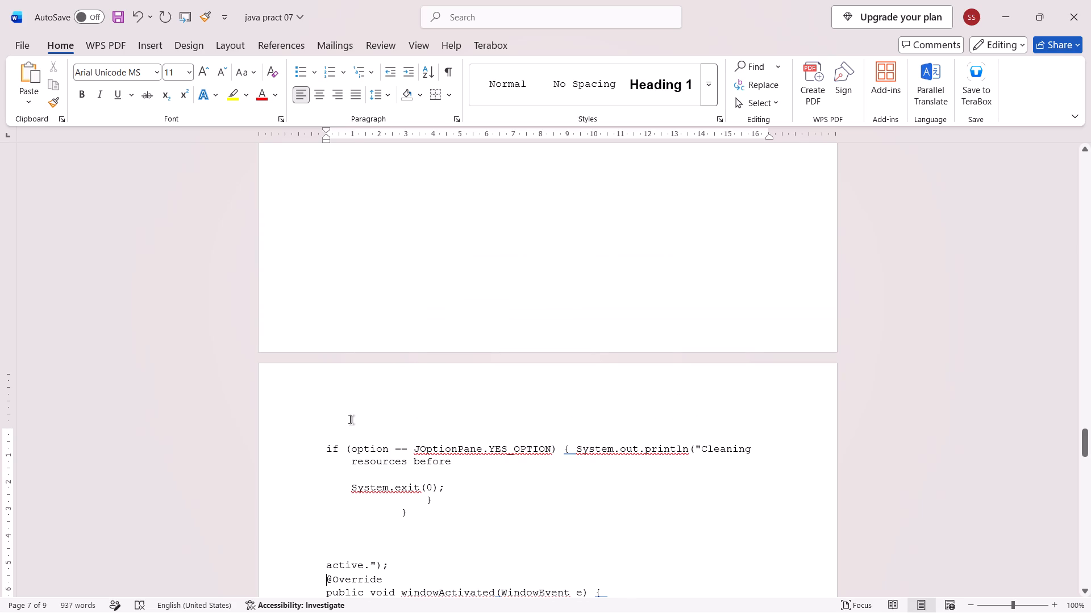
Remove the page gap above the "if (option == JOptionPane.YES_OPTION)" block so it follows the "closing...");" line after one blank line.
left_click(350, 419)
key("BackSpace")
key("BackSpace")
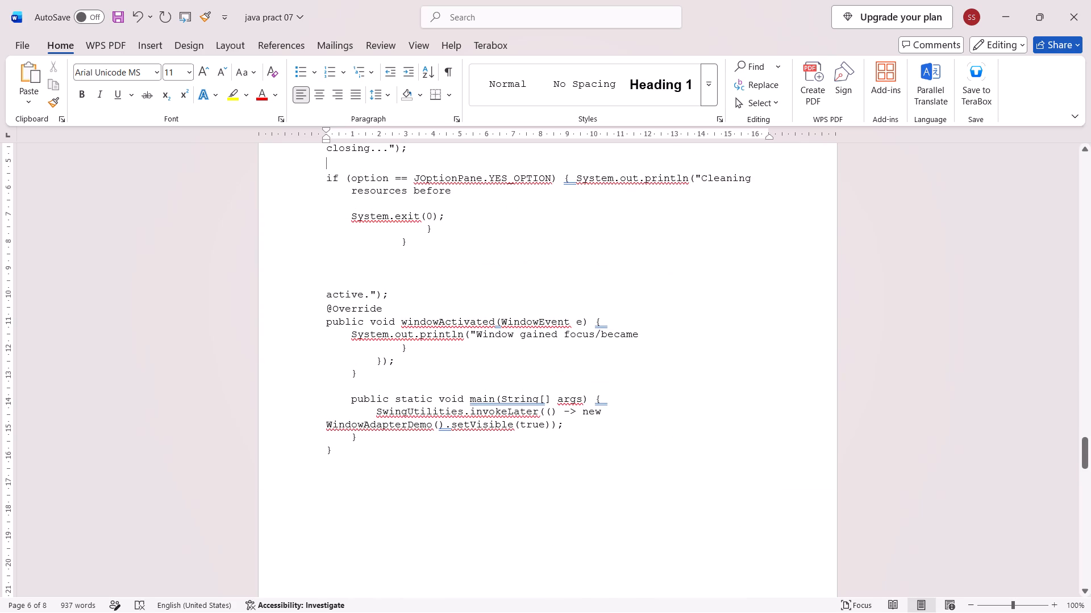
key("Return")
scroll(350, 419, "right", 1)
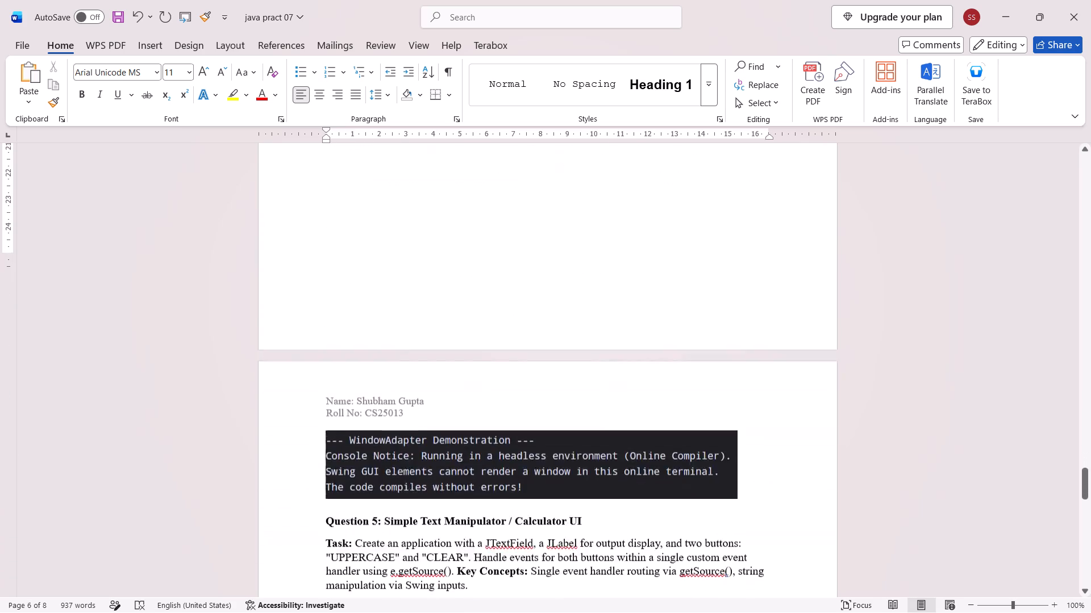
scroll(350, 419, "right", 1)
scroll(350, 419, "up", 1)
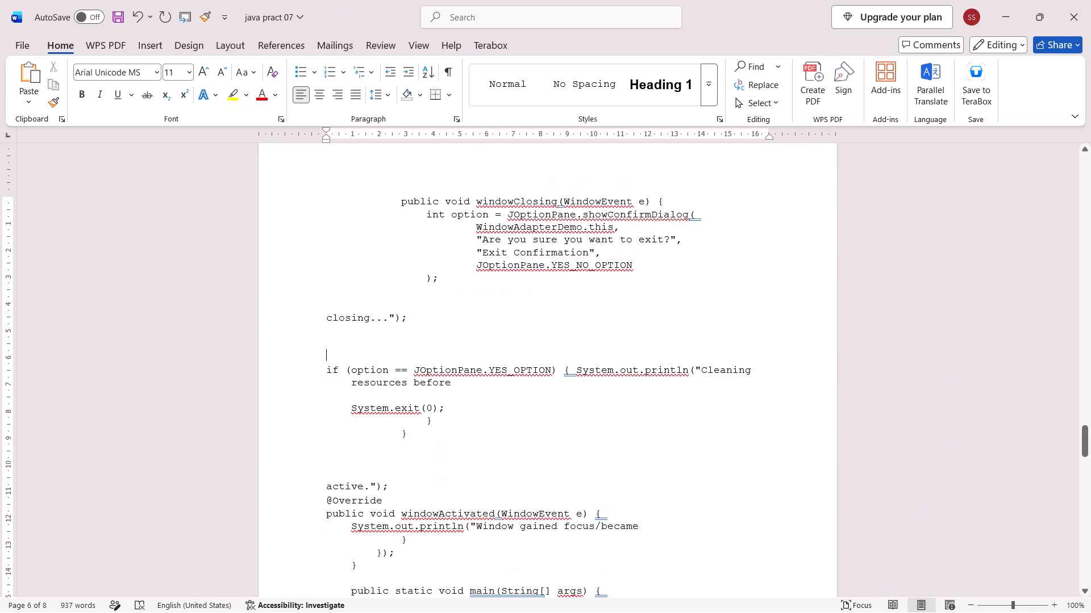
scroll(350, 419, "up", 2)
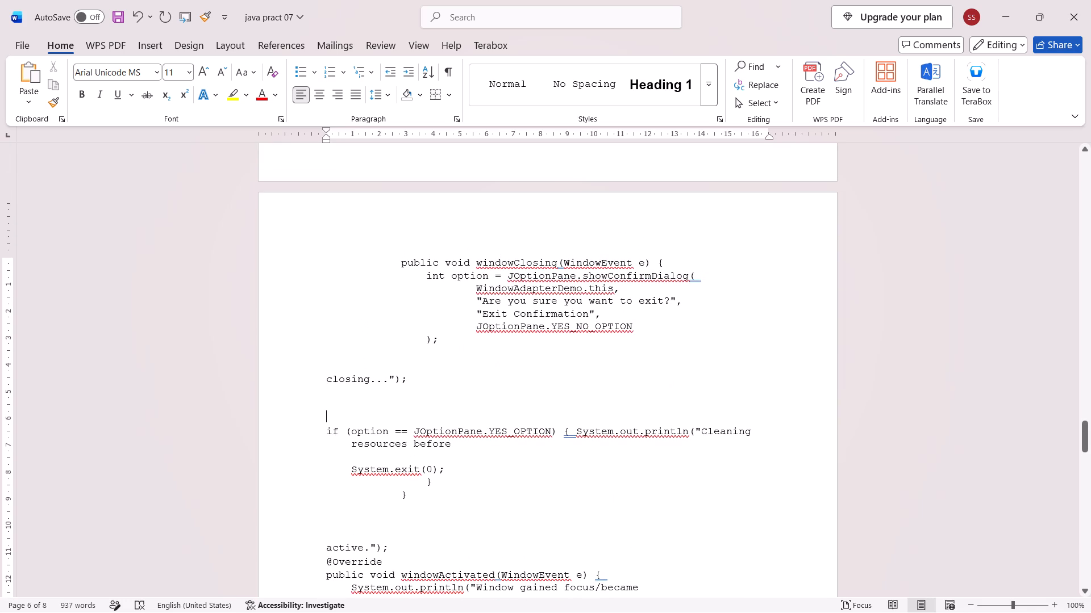
key("BackSpace")
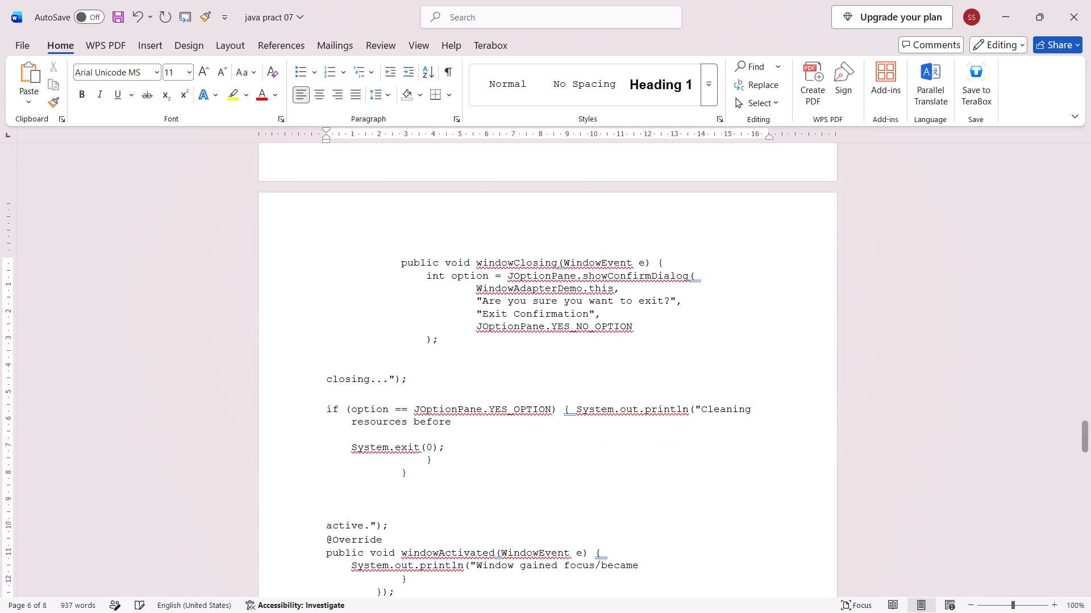
Delete the surplus blank lines above the "active.");" line and after the showConfirmDialog call's closing ");".
left_click(353, 507)
key("BackSpace")
key("BackSpace")
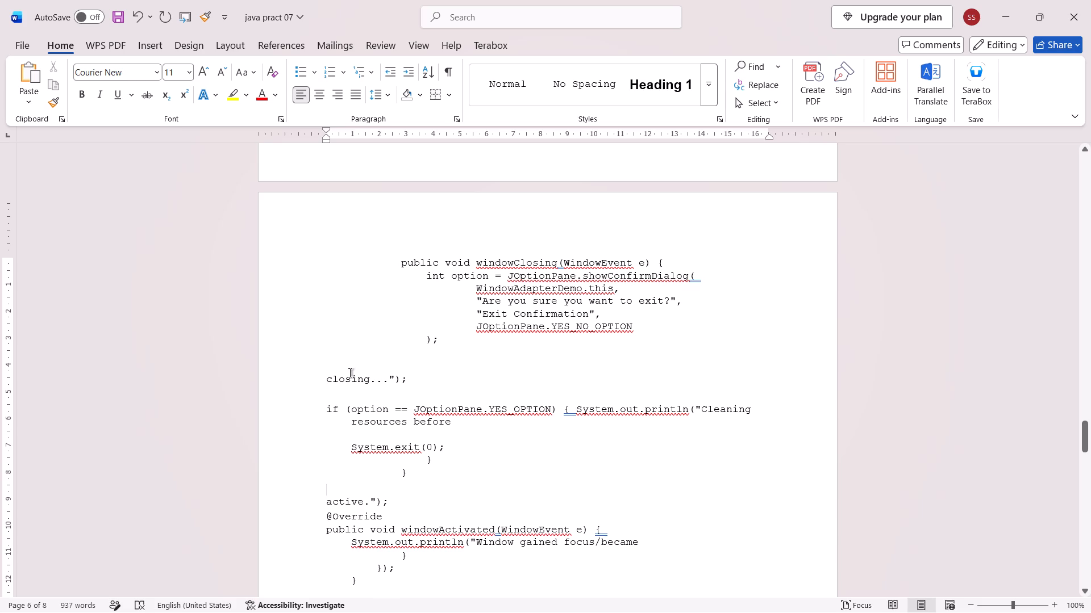
left_click(343, 354)
key("BackSpace")
Set the WindowAdapter Demonstration output picture above the Question 5 heading to Tight text wrapping.
scroll(343, 354, "down", 3)
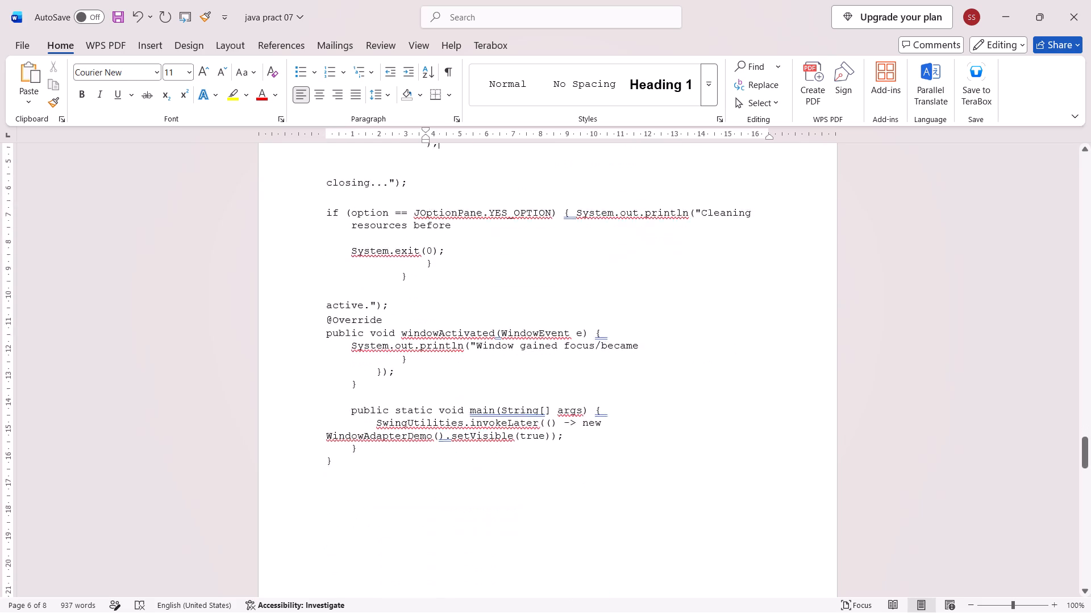
scroll(343, 354, "down", 4)
scroll(343, 354, "up", 1)
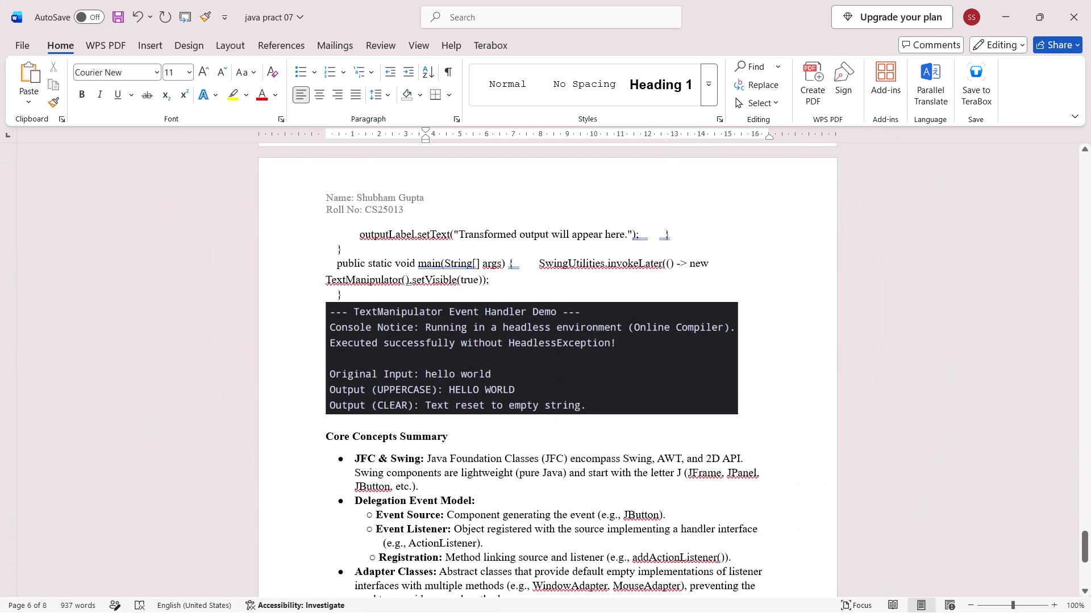
scroll(343, 354, "up", 5)
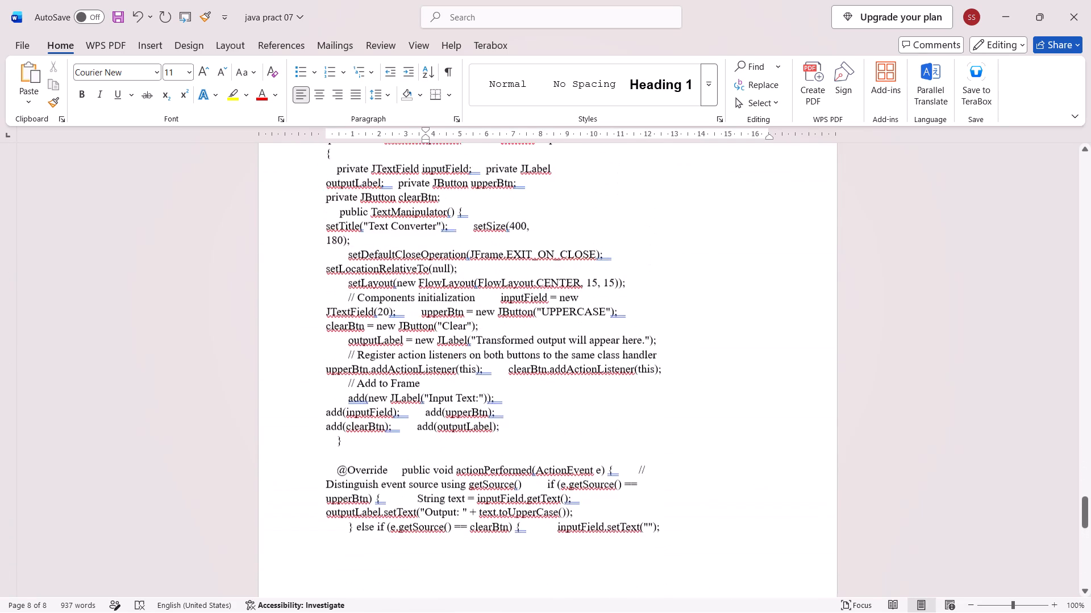
scroll(343, 354, "up", 4)
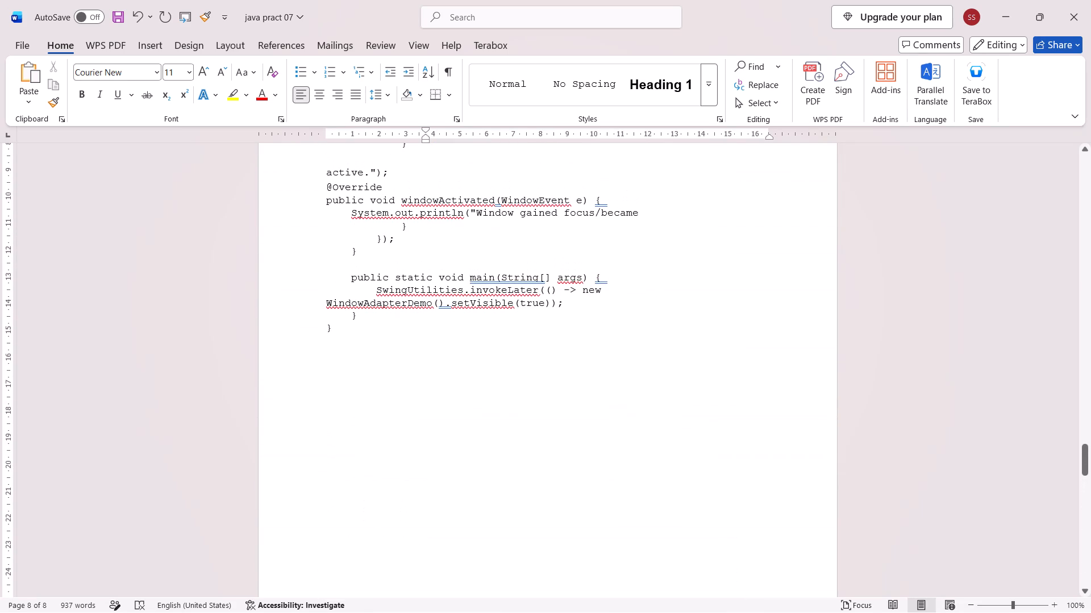
scroll(447, 368, "down", 3)
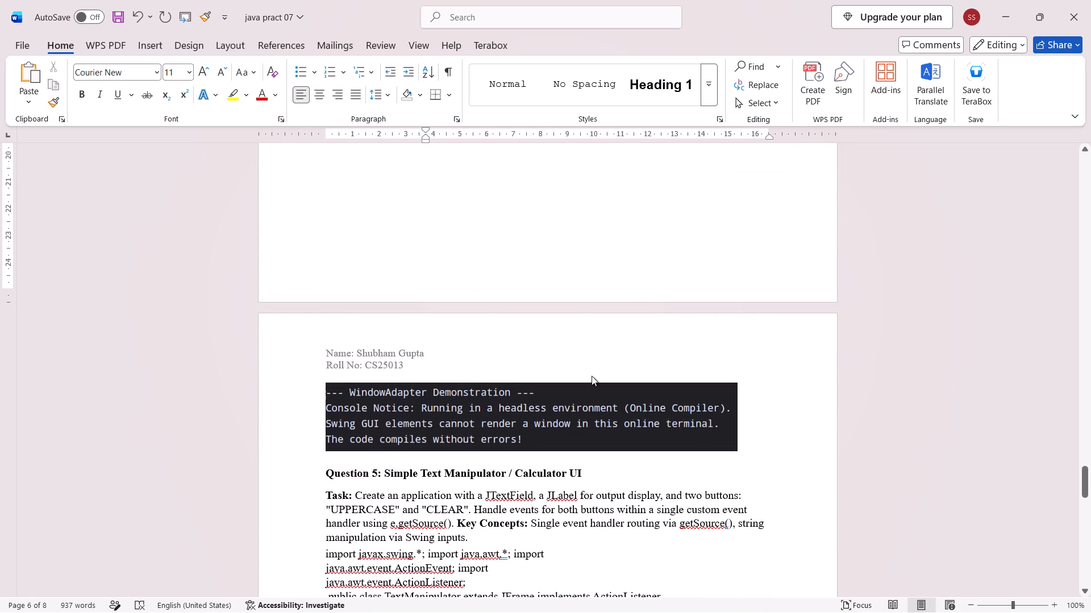
left_click_drag(592, 376, 687, 391)
left_click(687, 391)
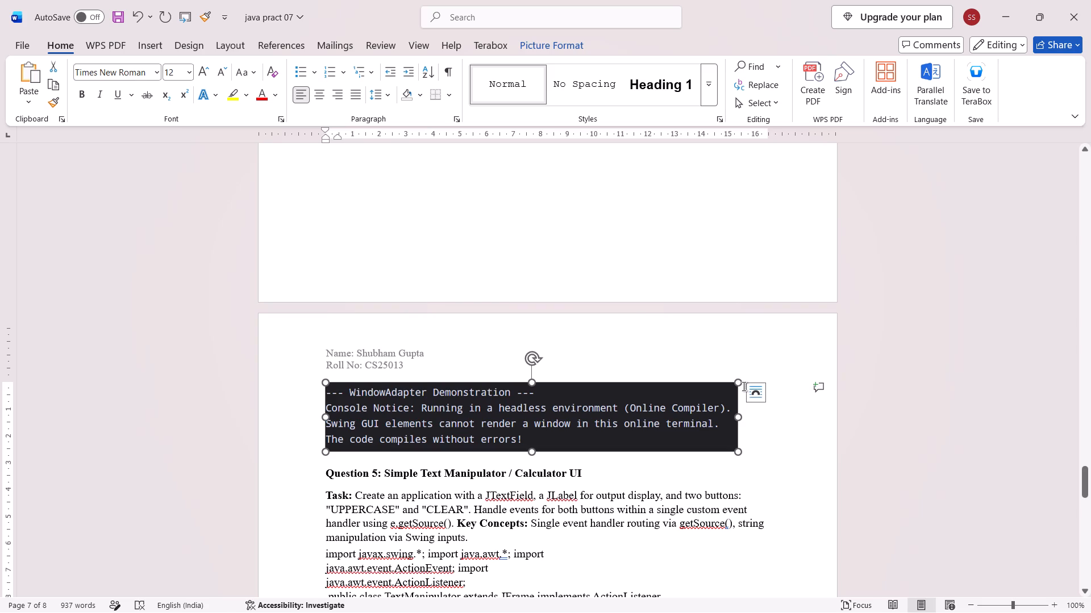
left_click(755, 389)
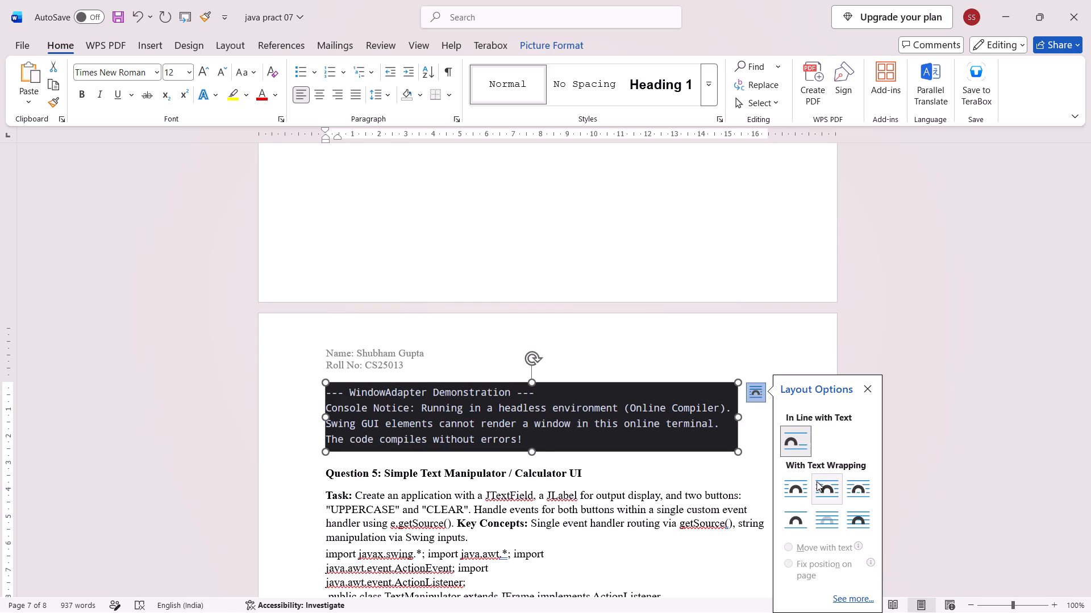
left_click(817, 481)
Move the WindowAdapter Demonstration picture back to the previous page, just below the closing brace of the Question 4 code.
left_click_drag(634, 432, 638, 425)
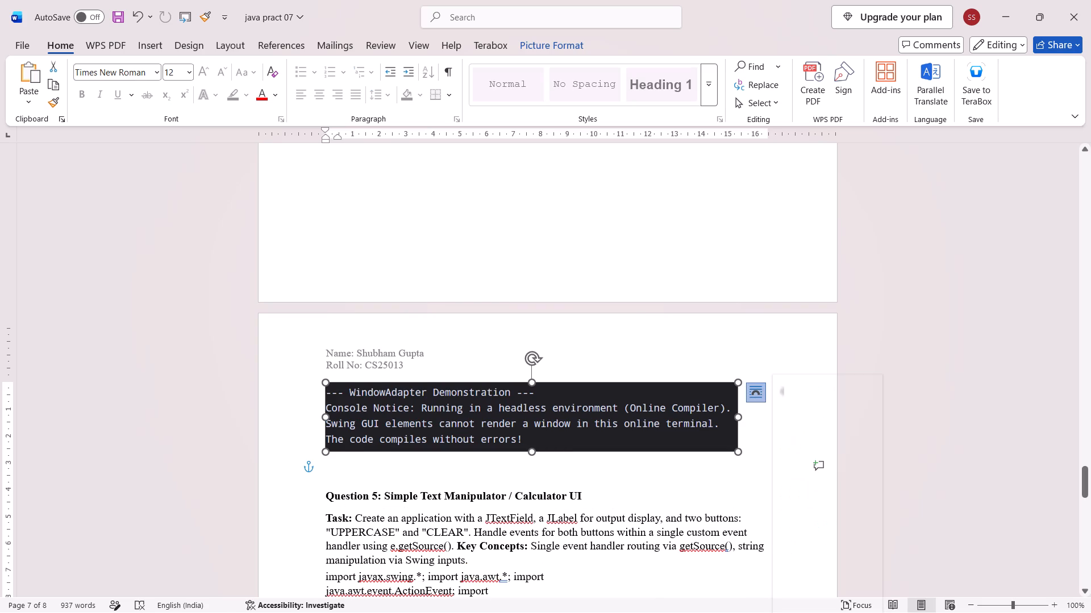
left_click_drag(638, 425, 636, 396)
left_click(636, 396)
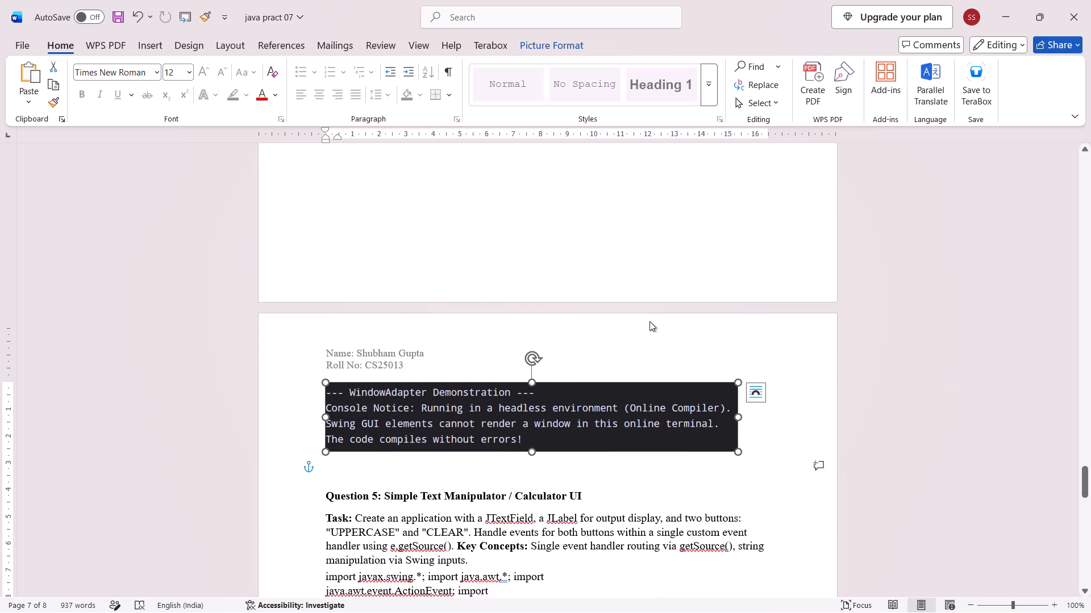
left_click_drag(628, 406, 672, 241)
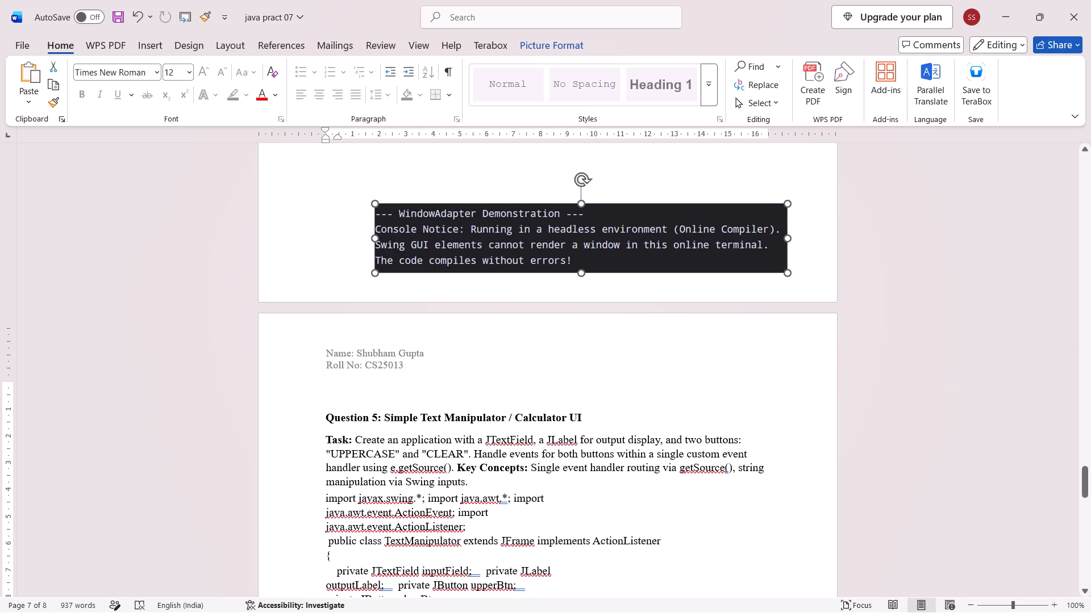
left_click_drag(672, 241, 635, 211)
scroll(635, 211, "up", 1)
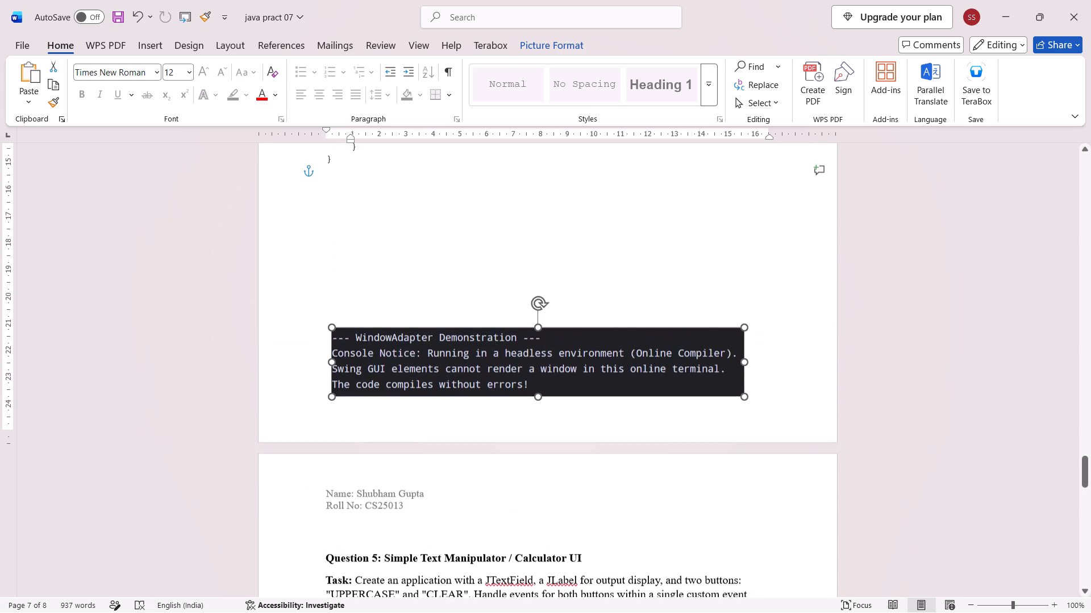
left_click_drag(561, 341, 551, 230)
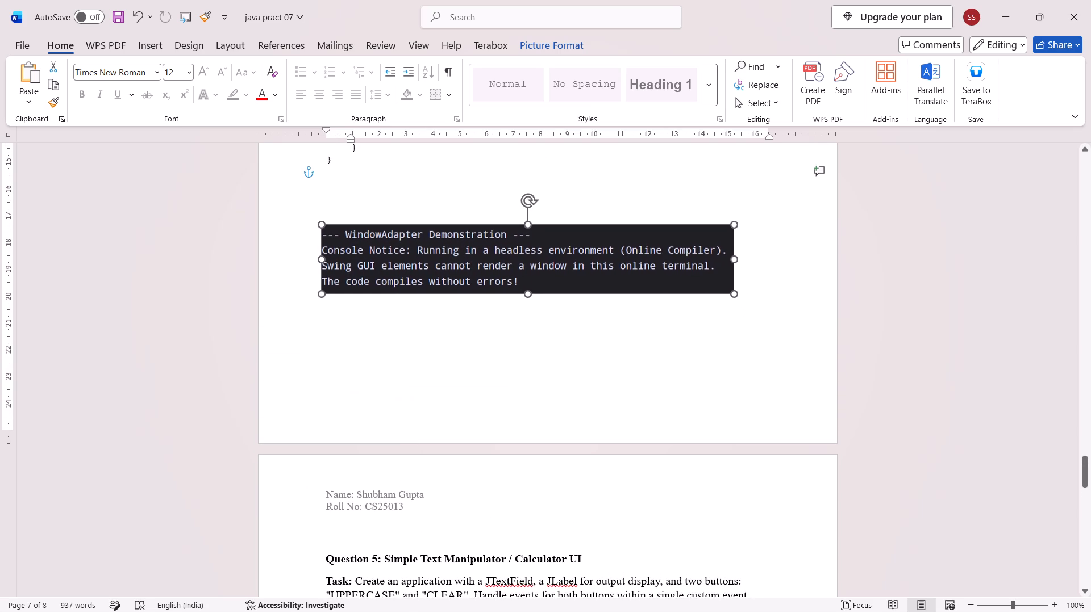
left_click_drag(551, 230, 548, 207)
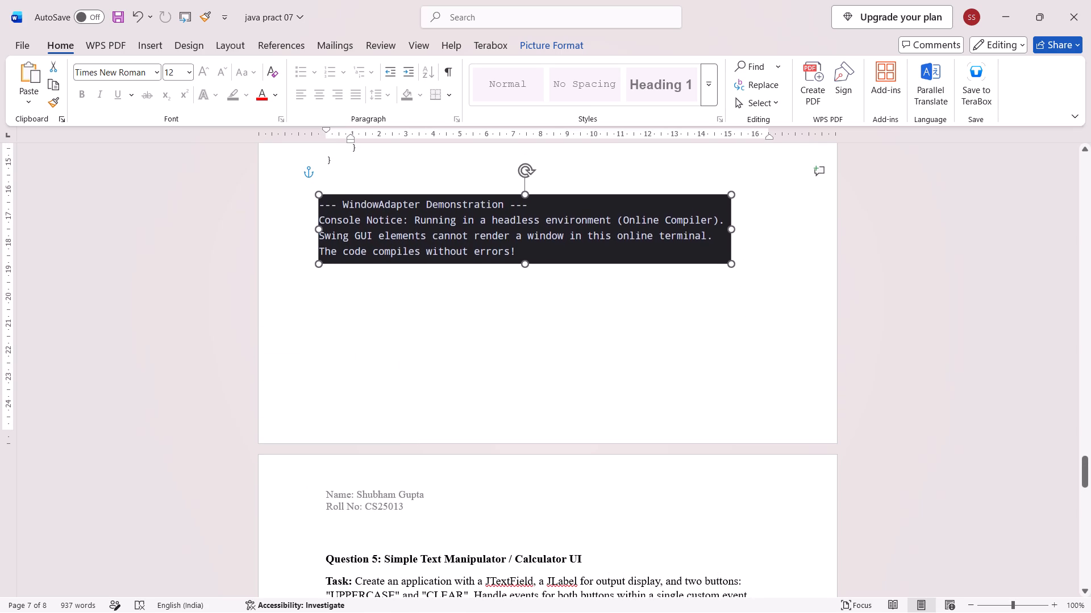
left_click_drag(548, 207, 548, 208)
Move the first-line indent of the blank line above the output picture to align with the picture's left edge.
left_click(485, 312)
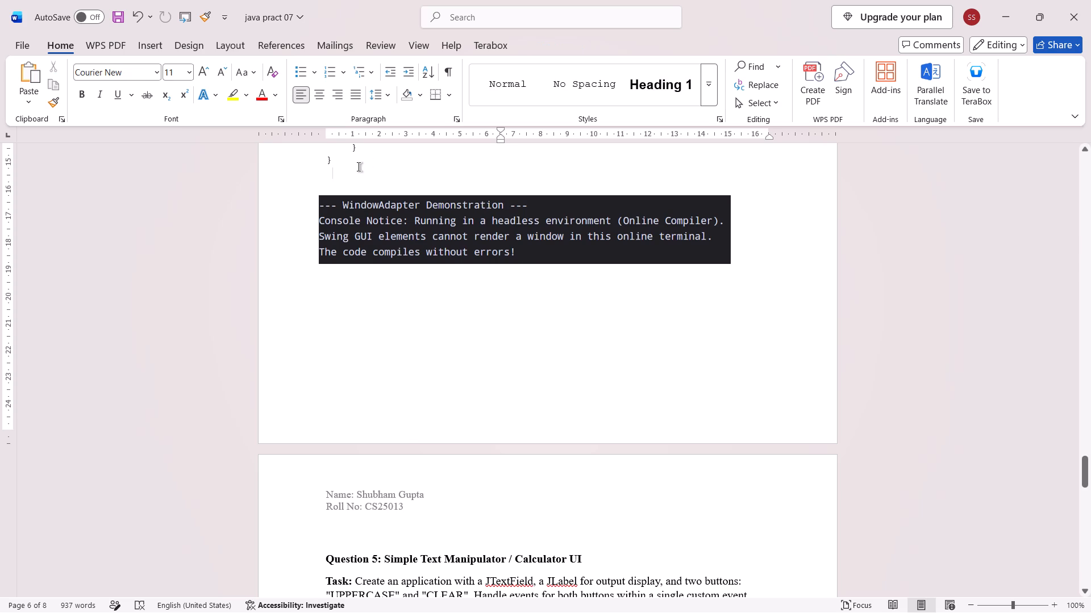
key("shift+o")
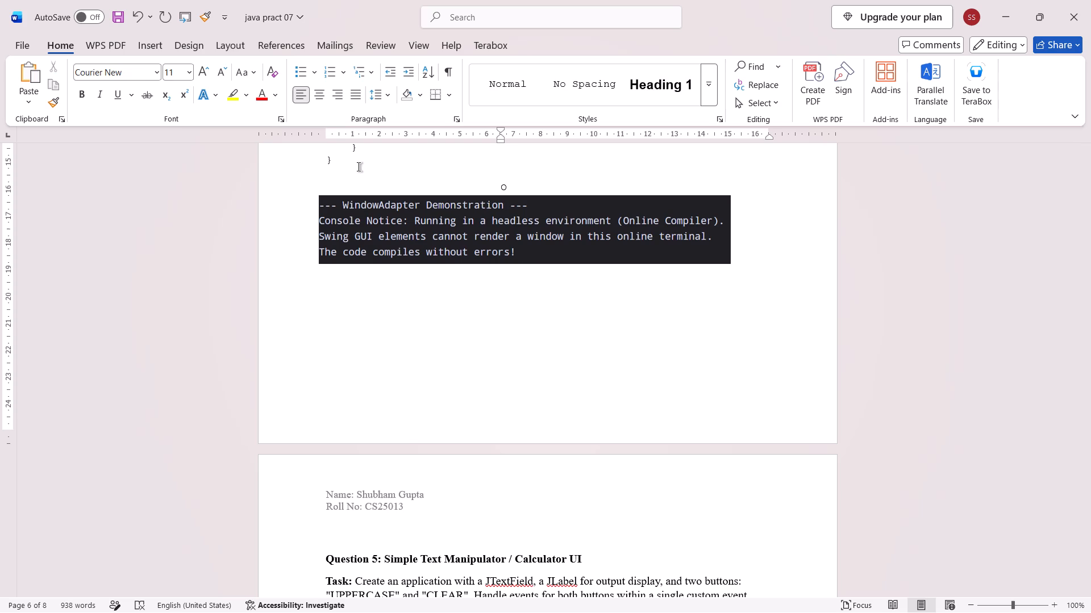
left_click_drag(499, 126, 336, 123)
left_click_drag(336, 123, 332, 123)
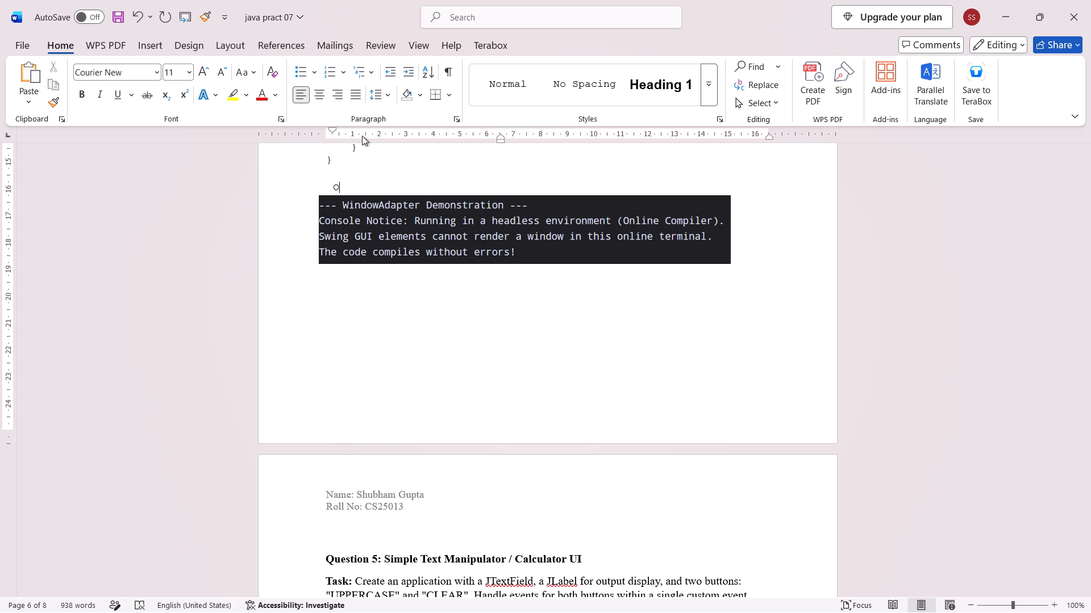
left_click_drag(331, 130, 321, 128)
key("BackSpace")
Add a bold "Output:" label on the line directly above the WindowAdapter Demonstration picture.
key("shift+o")
type("ut")
type("put")
key("shift+colon")
key("shift+Left")
key("shift+Left")
key("shift+Left")
key("shift+Left")
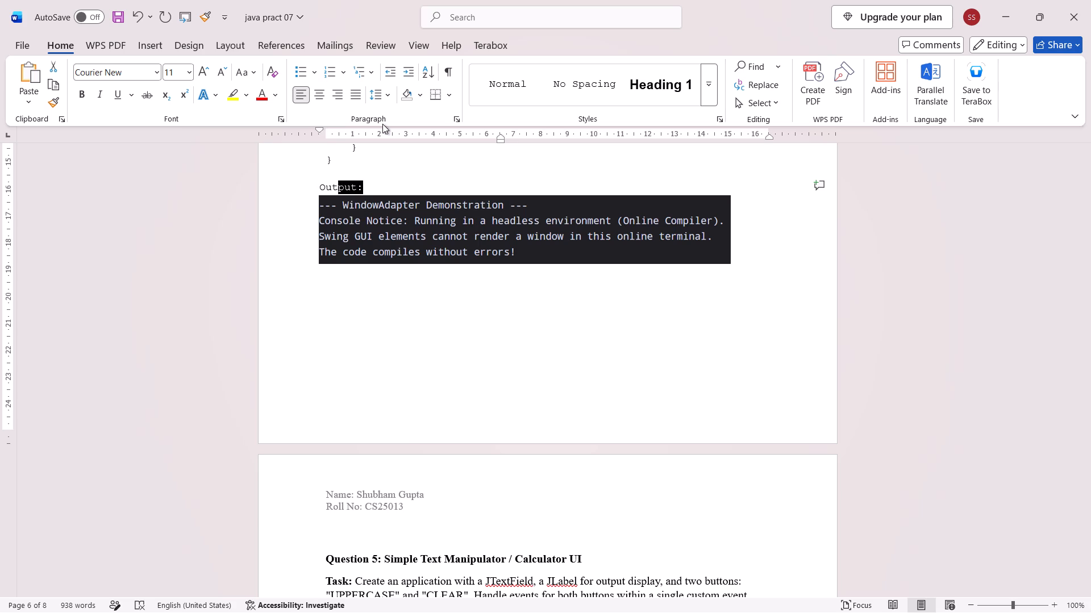
key("shift+Left")
key("shift+Left")
key("shift+Left")
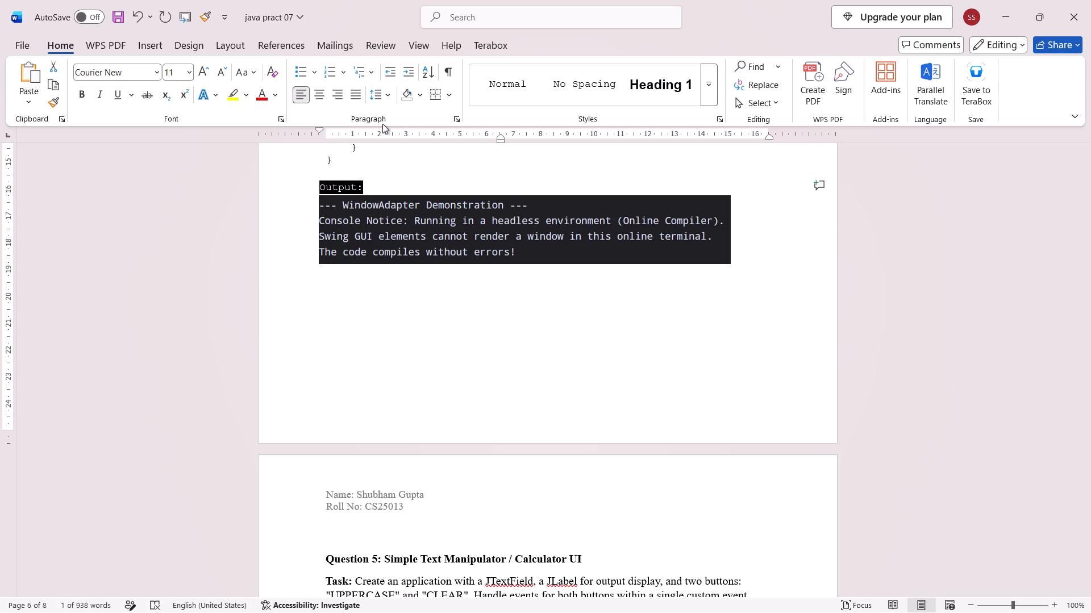
key("ctrl+b")
left_click(393, 173)
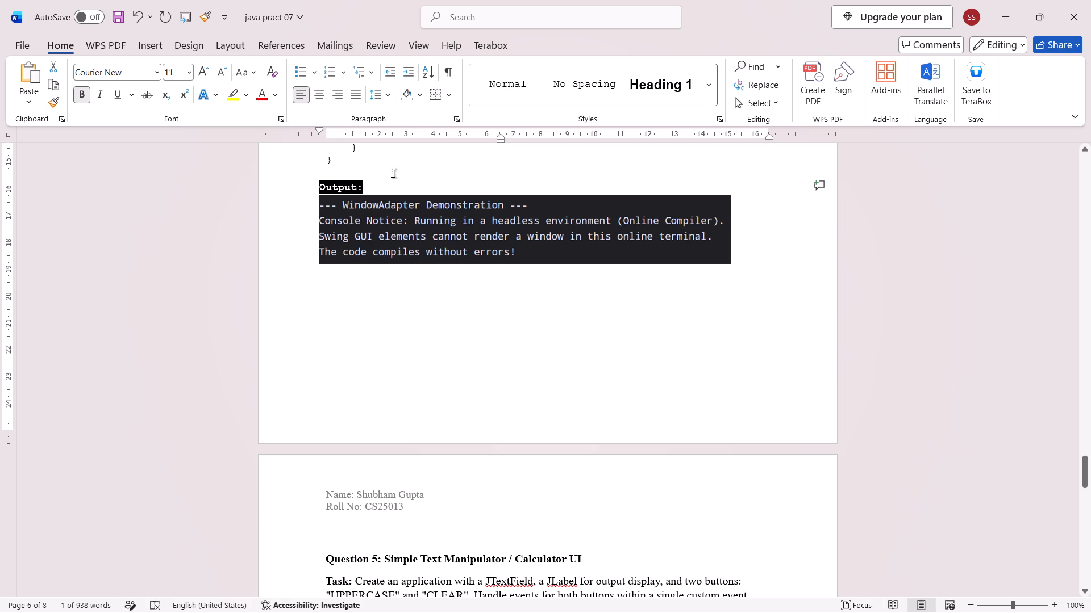
Remove the blank space above the Question 5 heading so it sits directly under the page header, and save the document.
scroll(431, 380, "right", 1)
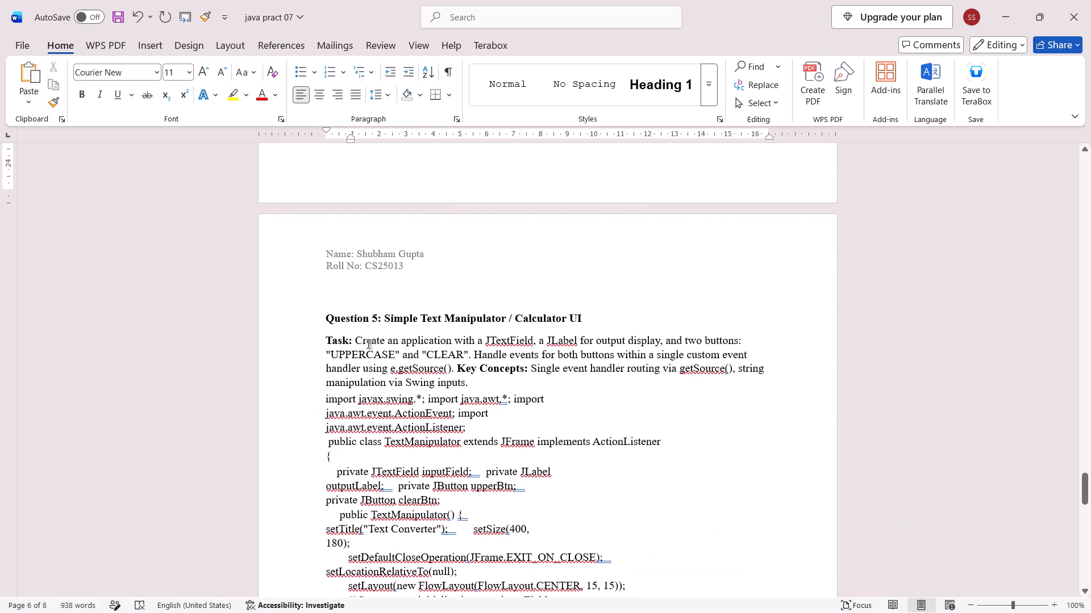
left_click(326, 319)
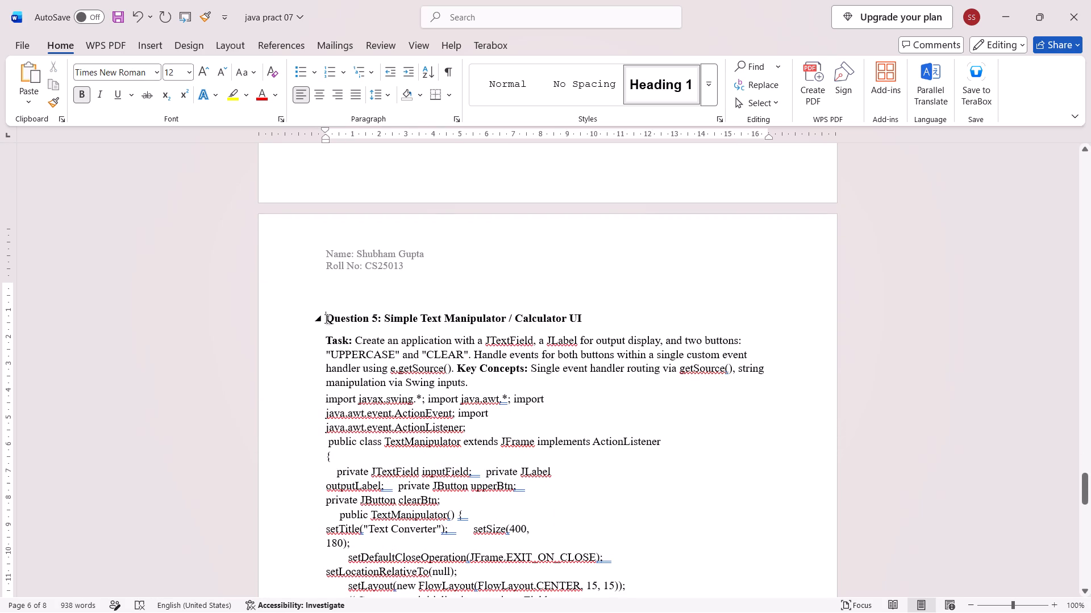
key("BackSpace")
key("BackSpace")
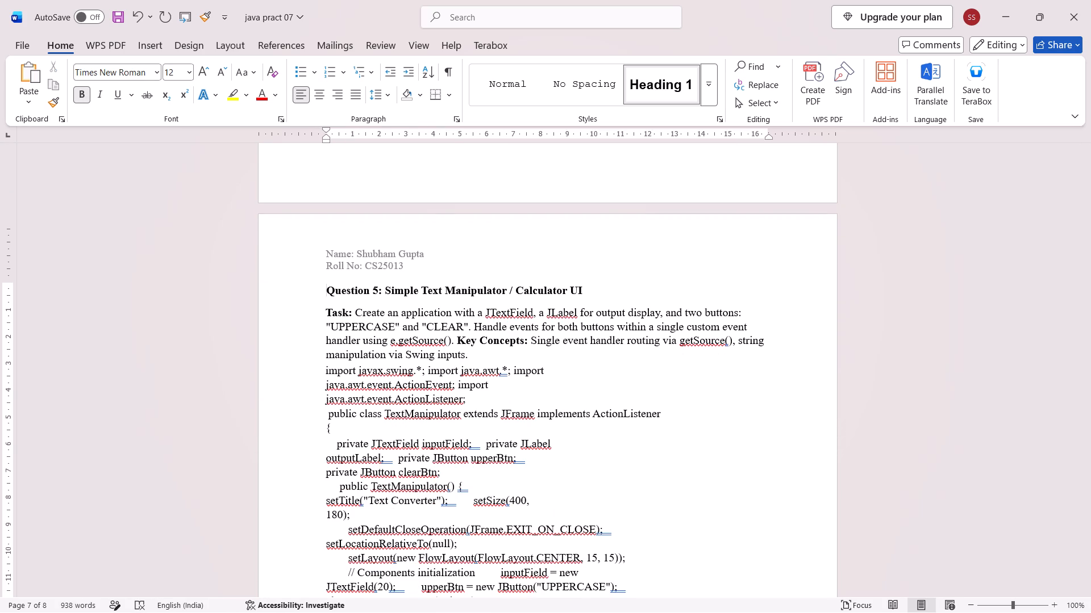
key("ctrl+s")
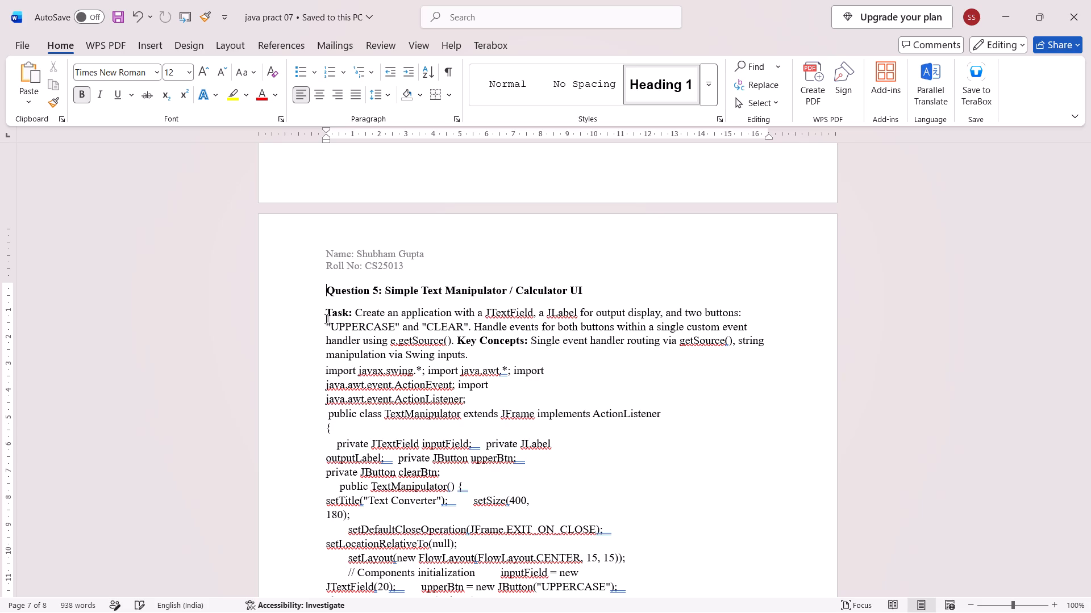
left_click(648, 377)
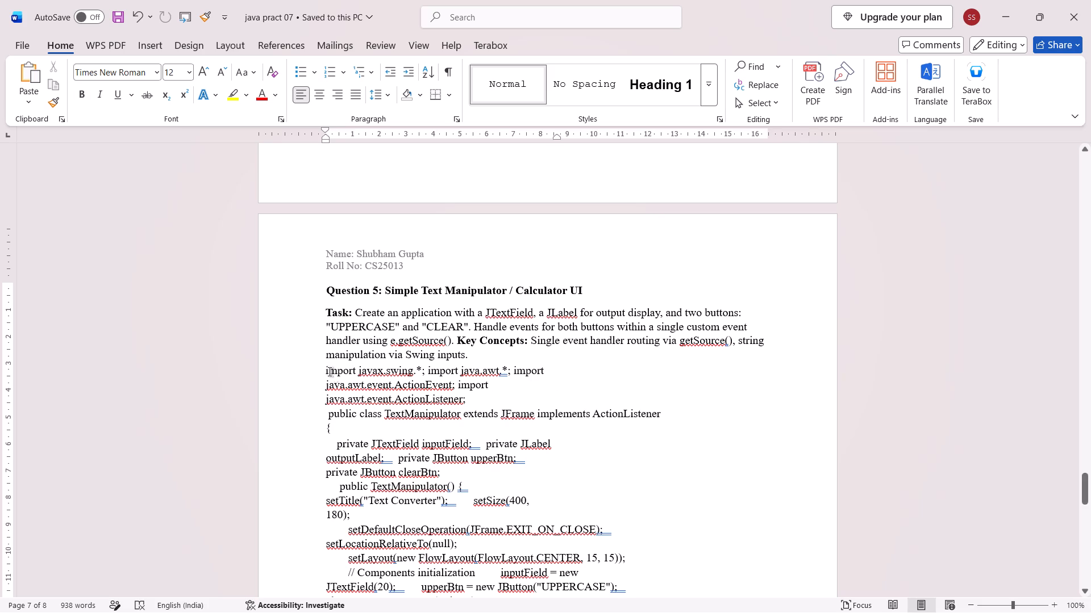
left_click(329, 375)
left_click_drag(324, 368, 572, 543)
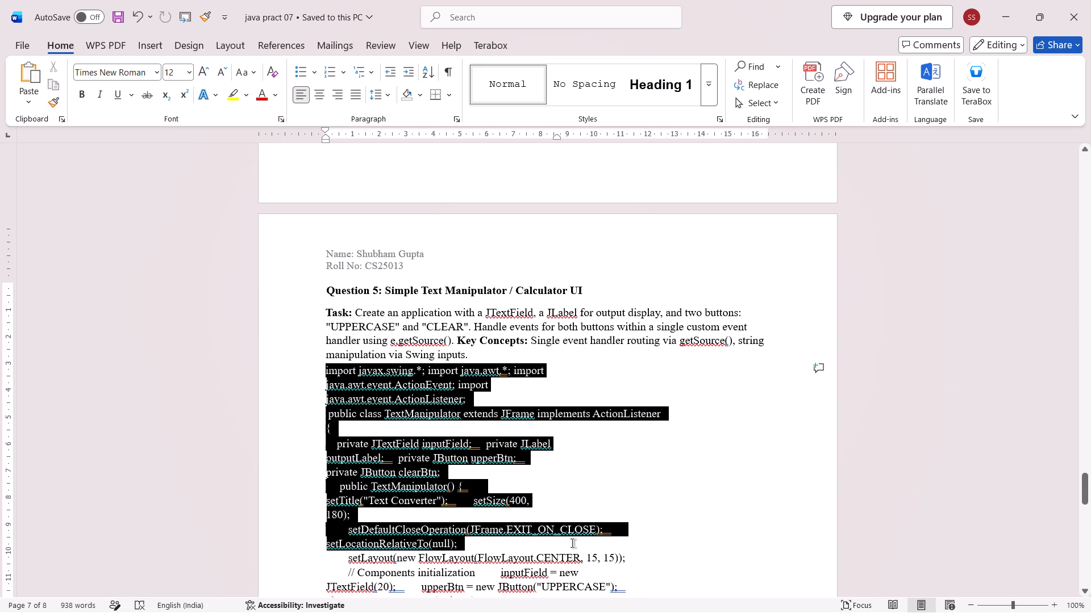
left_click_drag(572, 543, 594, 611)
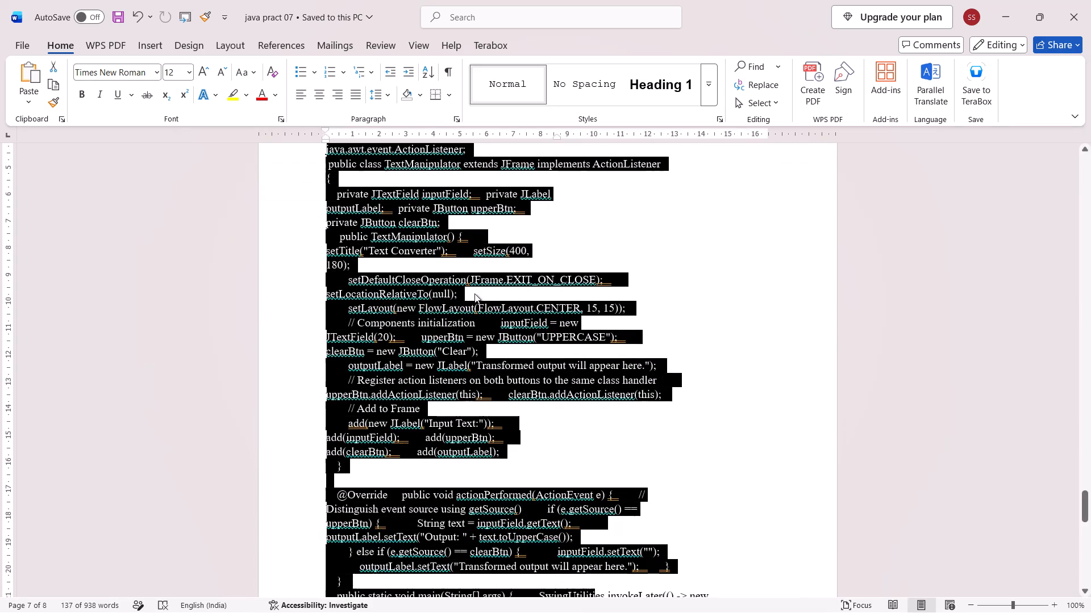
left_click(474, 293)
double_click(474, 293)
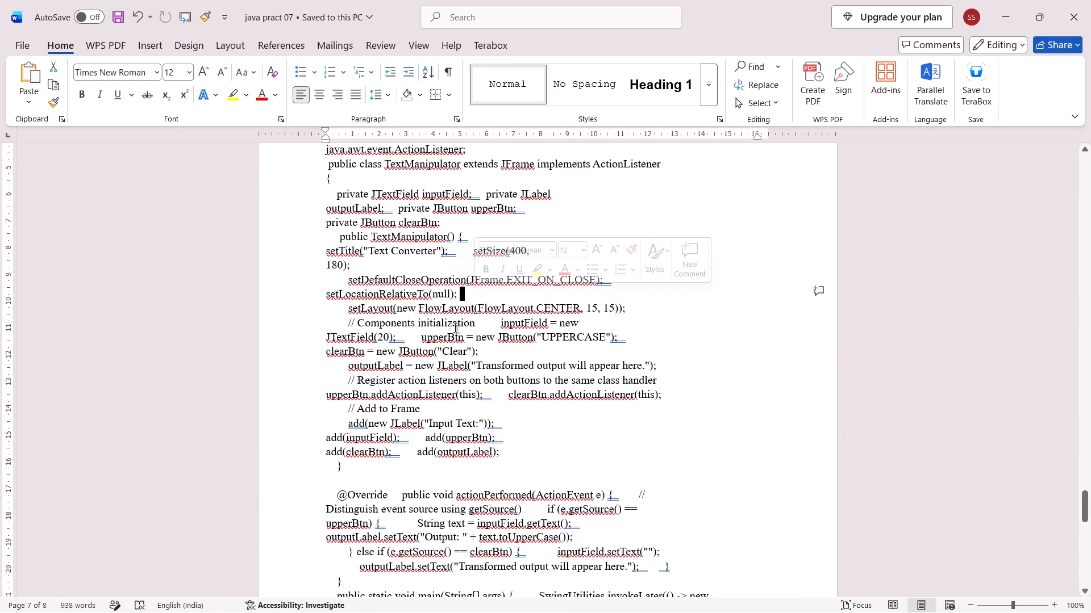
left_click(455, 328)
Copy the whole TextManipulator code of Question 5, from the first import line to the closing brace before the output picture.
scroll(441, 382, "down", 4)
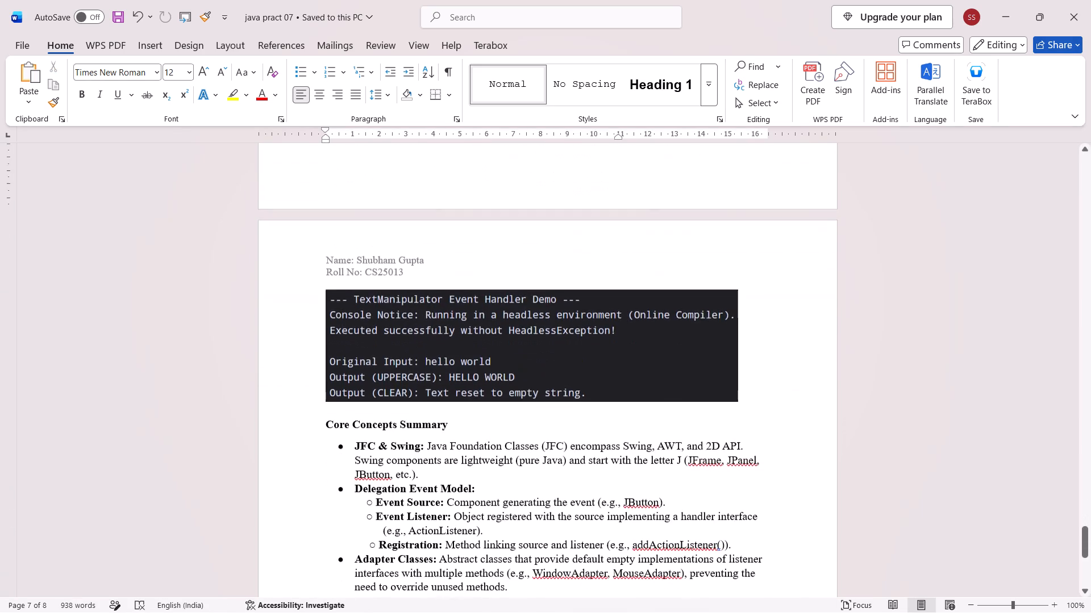
scroll(441, 382, "down", 2)
scroll(441, 382, "right", 1)
scroll(441, 382, "left", 1)
scroll(441, 382, "right", 1)
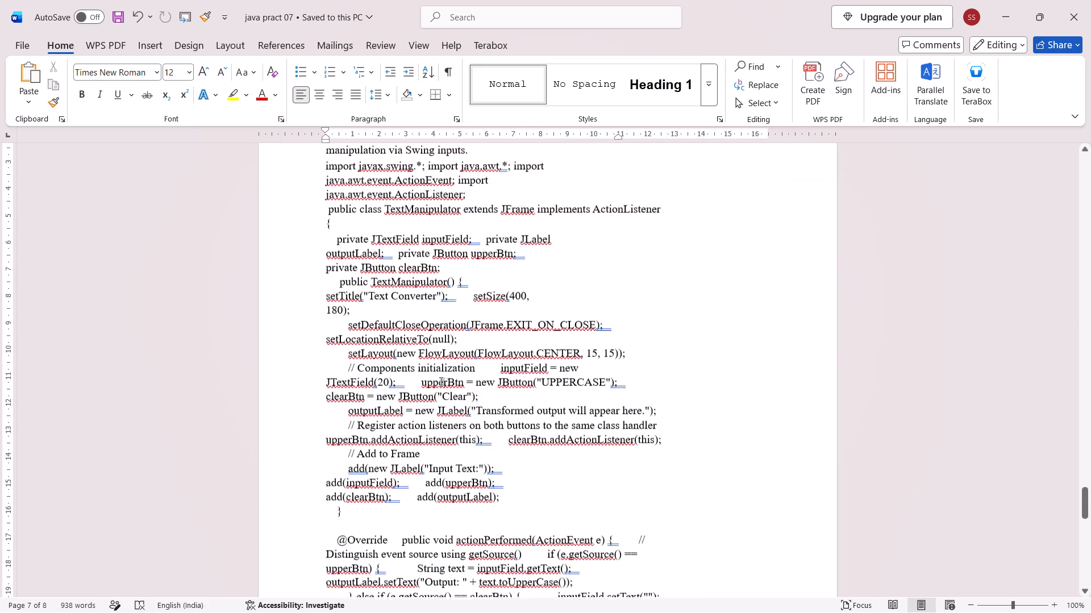
scroll(441, 382, "up", 1)
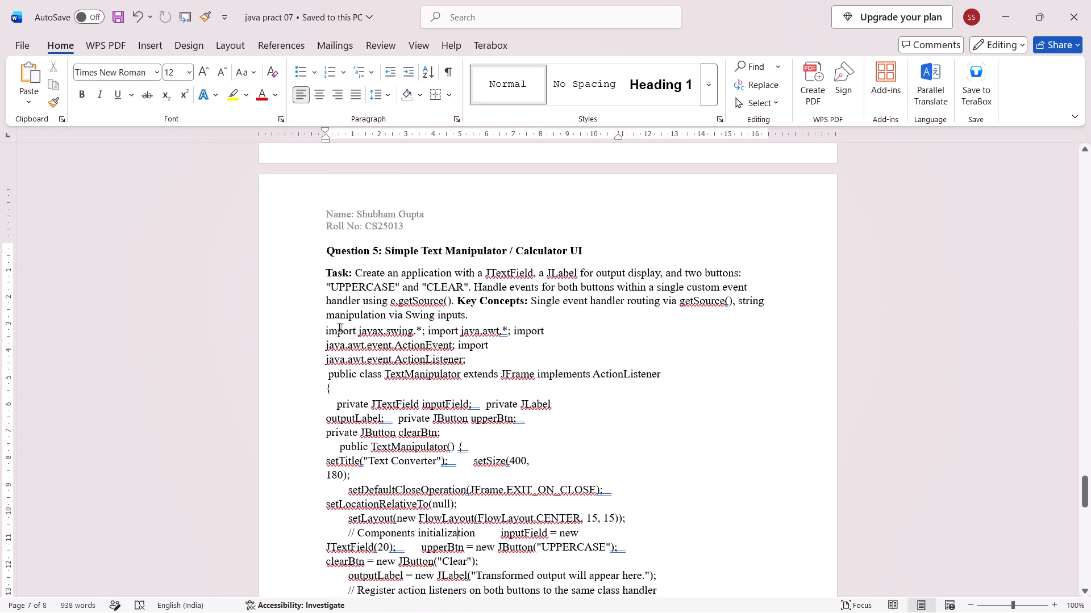
left_click_drag(326, 333, 630, 612)
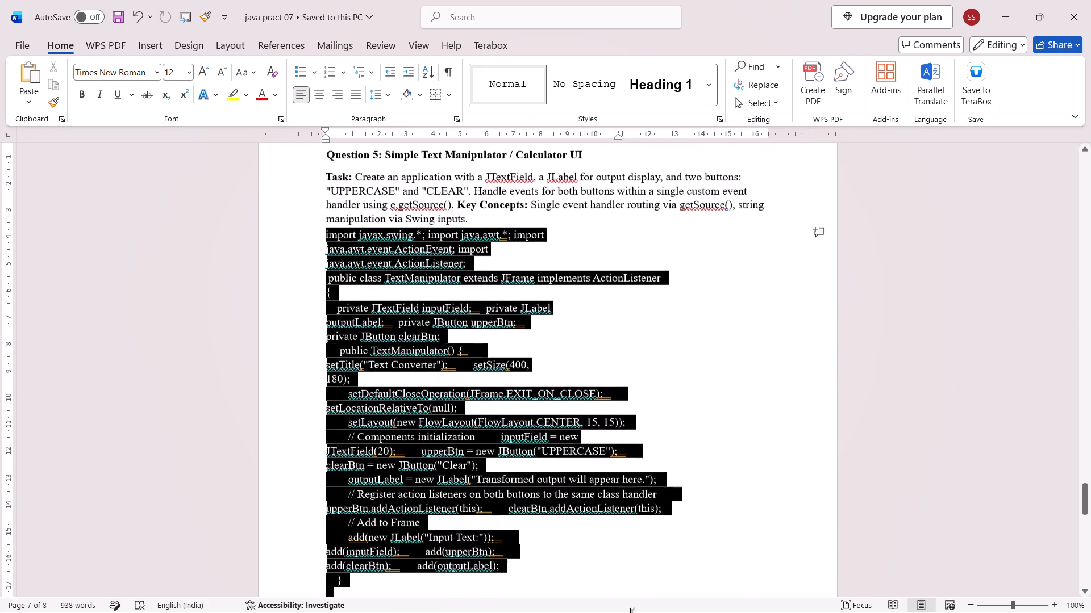
left_click_drag(630, 612, 438, 241)
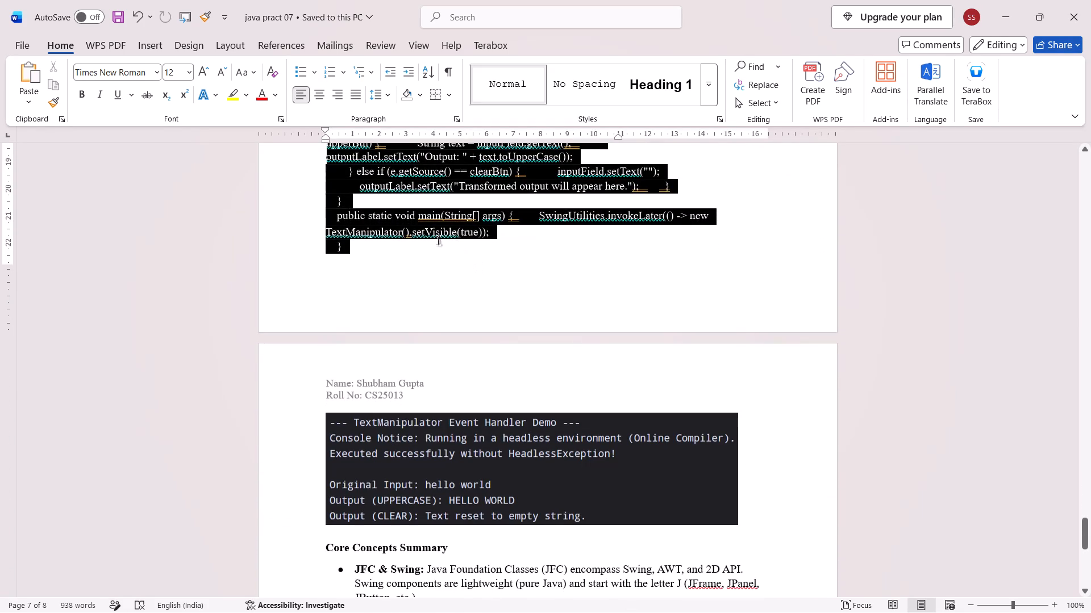
left_click_drag(438, 241, 385, 247)
key("ctrl+c")
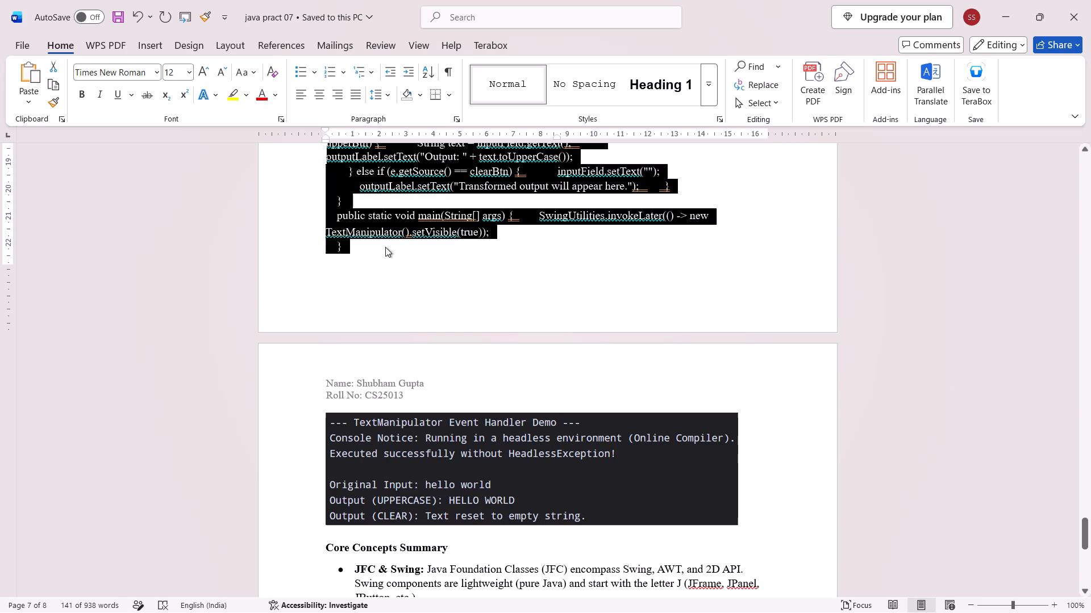
key("alt+Tab")
key("alt+Tab")
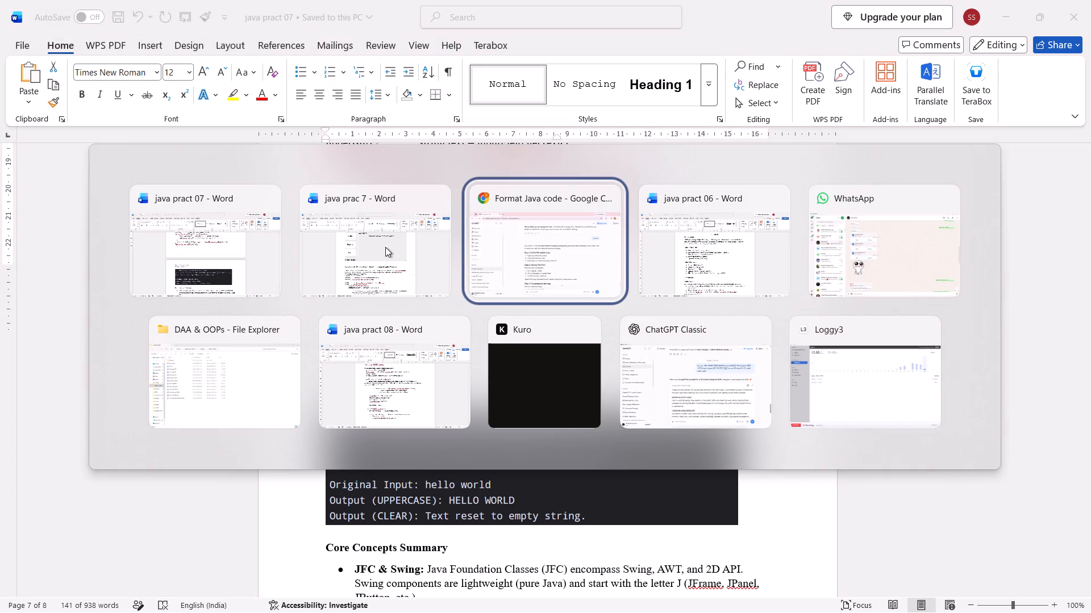
key("alt+Tab")
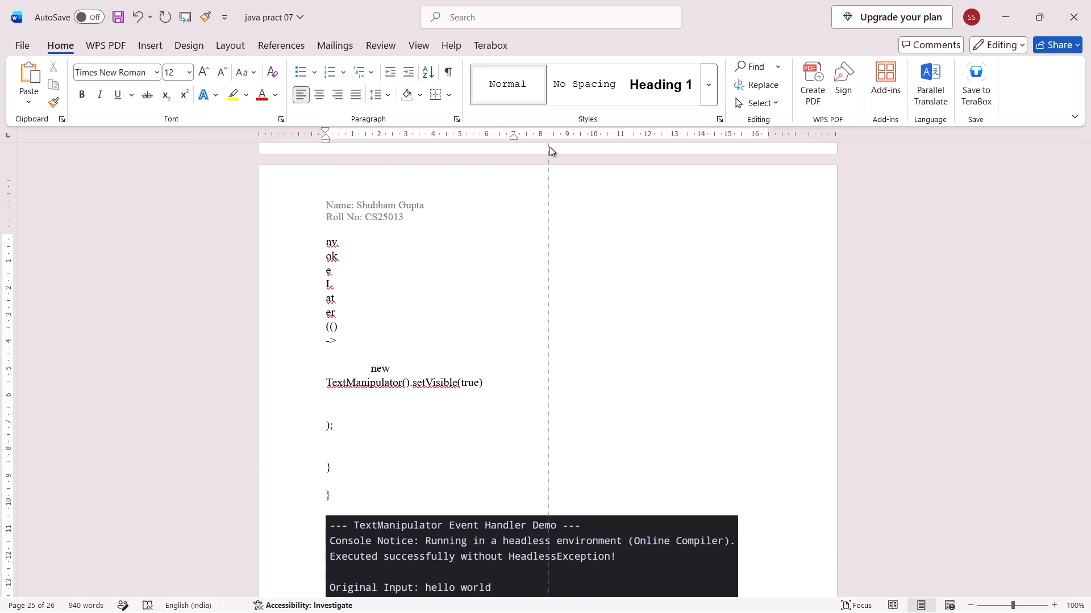
left_click_drag(549, 146, 768, 135)
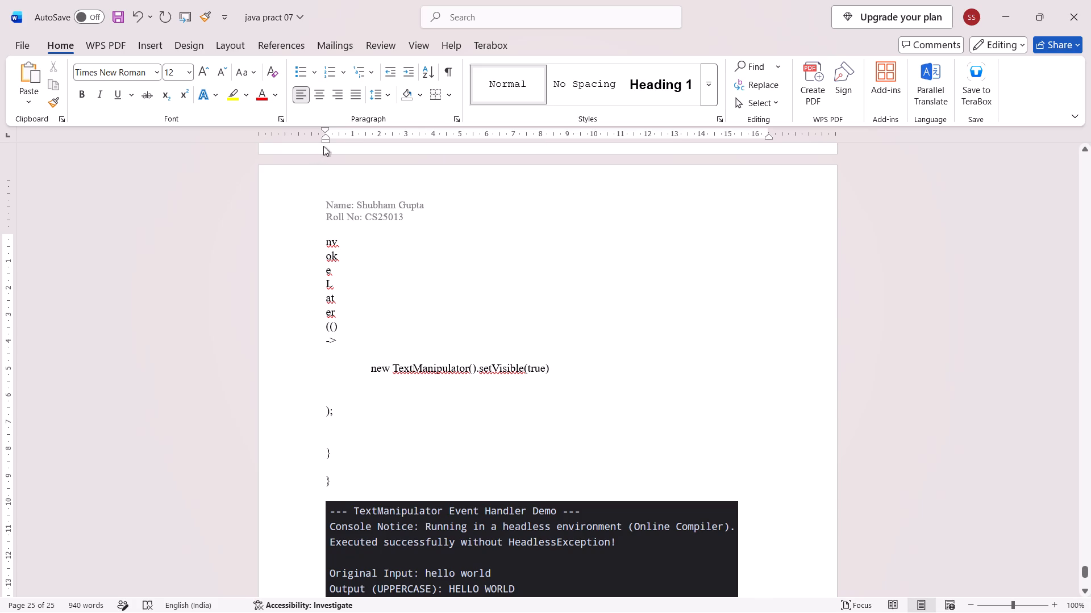
Move the first-line indent of the "new TextManipulator().setVisible(true)" line slightly outside the page's left margin.
left_click(328, 130)
left_click_drag(324, 128, 322, 136)
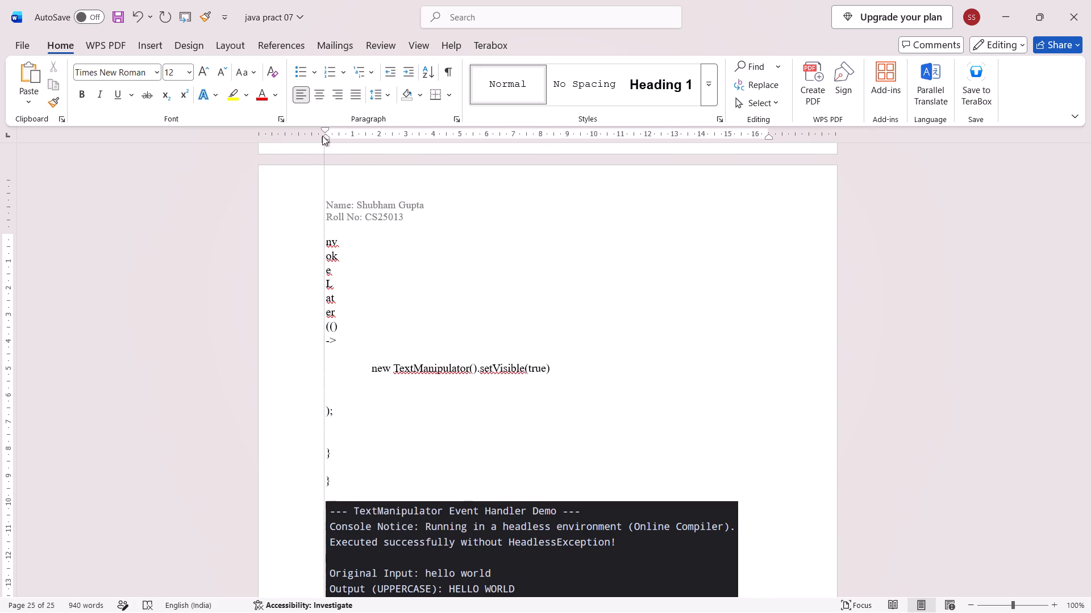
left_click_drag(322, 136, 316, 135)
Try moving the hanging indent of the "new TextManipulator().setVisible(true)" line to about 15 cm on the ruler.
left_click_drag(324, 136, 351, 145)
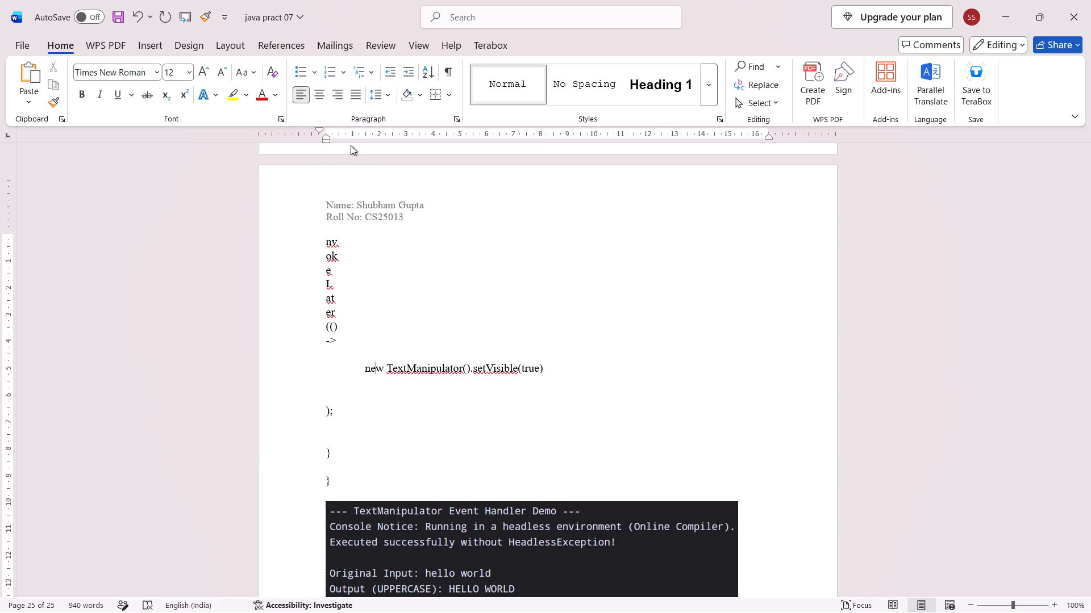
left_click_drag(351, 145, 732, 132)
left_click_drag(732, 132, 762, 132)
Undo the indent changes and the pasted TextManipulator replacement, back to the original Question 5 code.
scroll(762, 132, "up", 3)
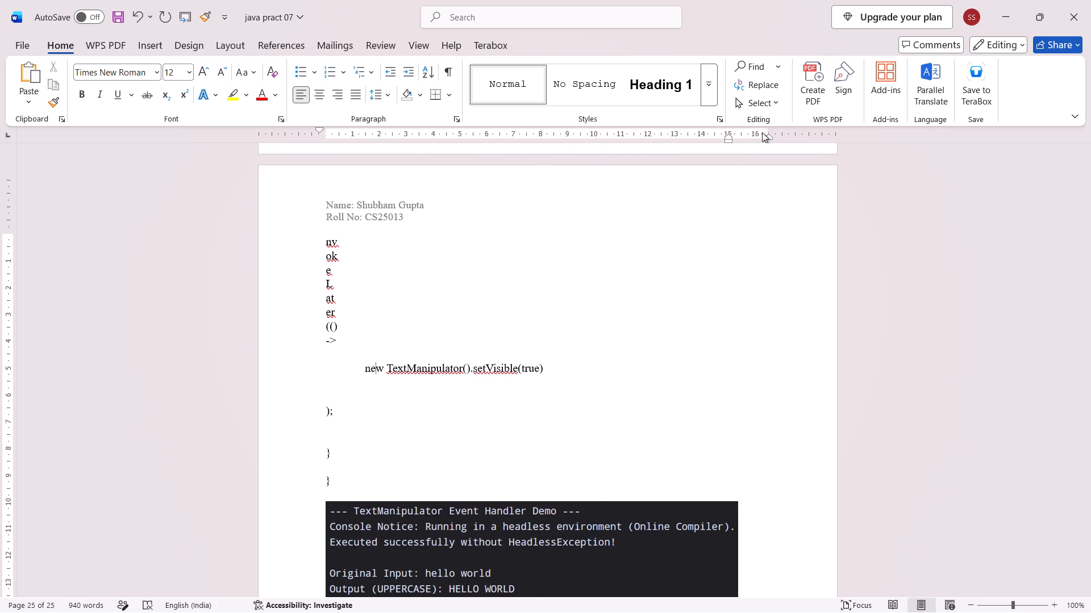
scroll(699, 233, "up", 1)
scroll(699, 233, "down", 3)
scroll(699, 233, "up", 4)
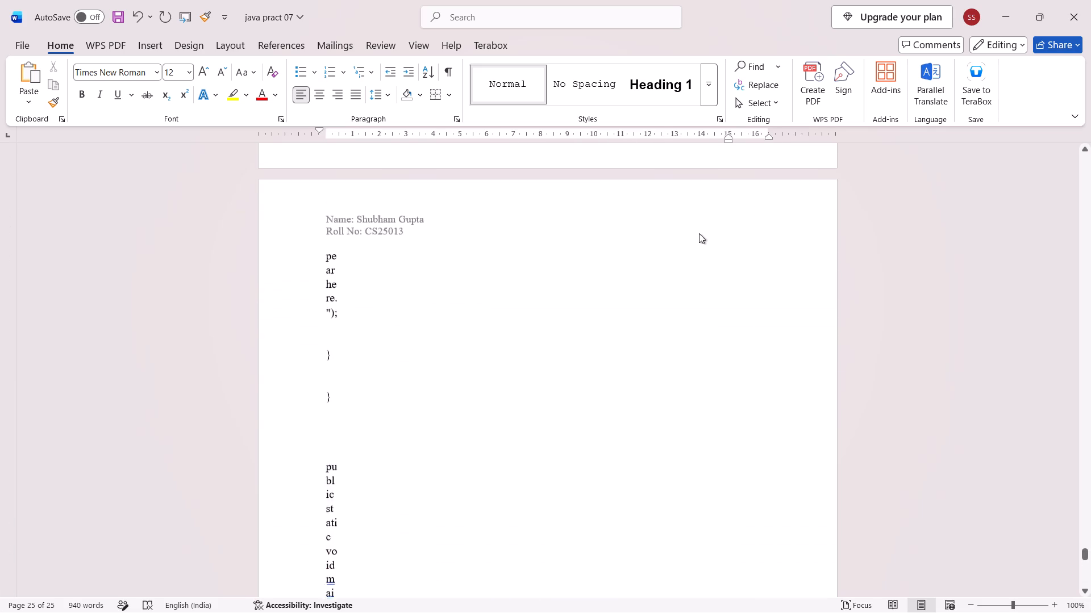
scroll(699, 233, "up", 9)
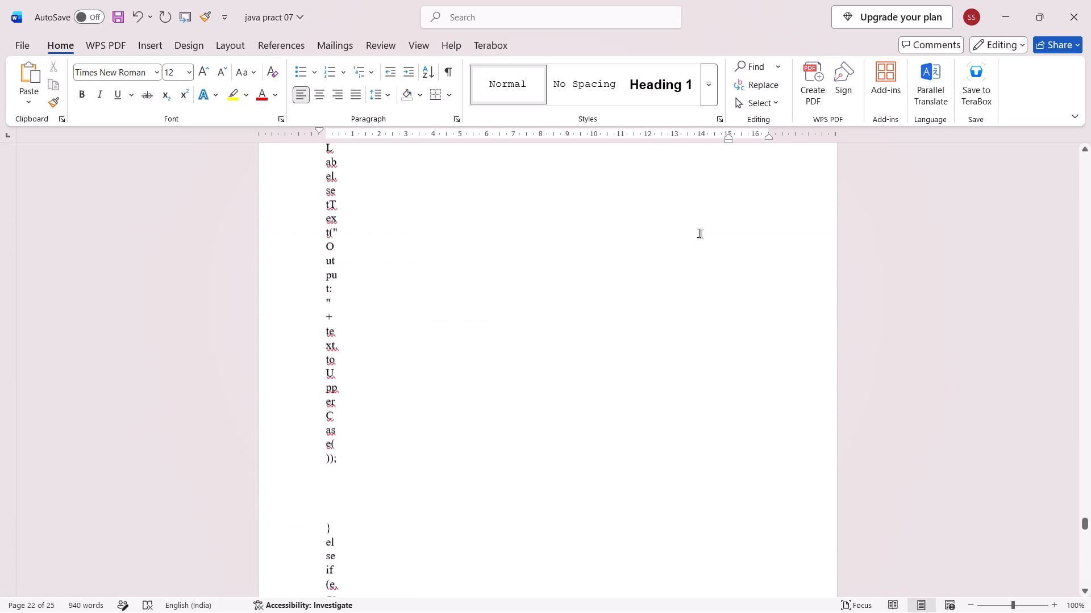
scroll(699, 233, "up", 5)
triple_click(618, 377)
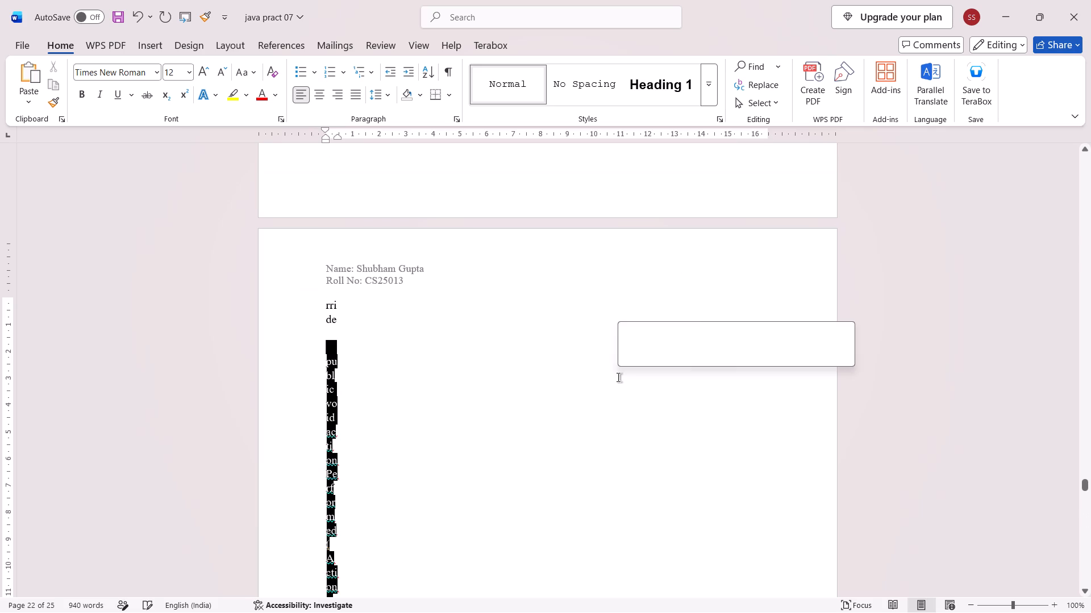
key("ctrl+z")
key("ctrl+z")
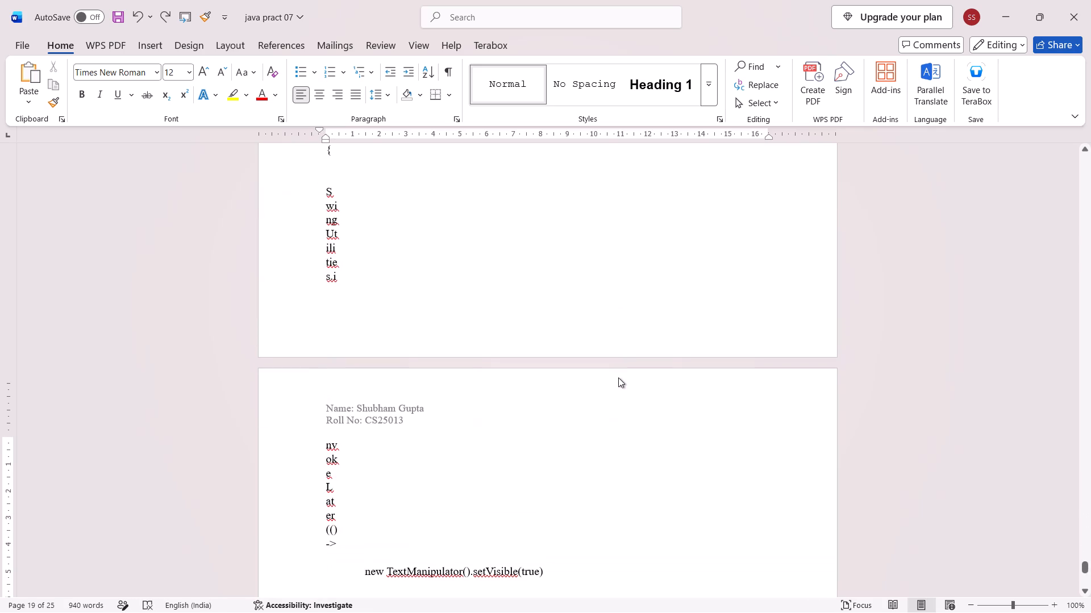
key("ctrl+z")
key("ctrl+z")
key("ctrl+z")
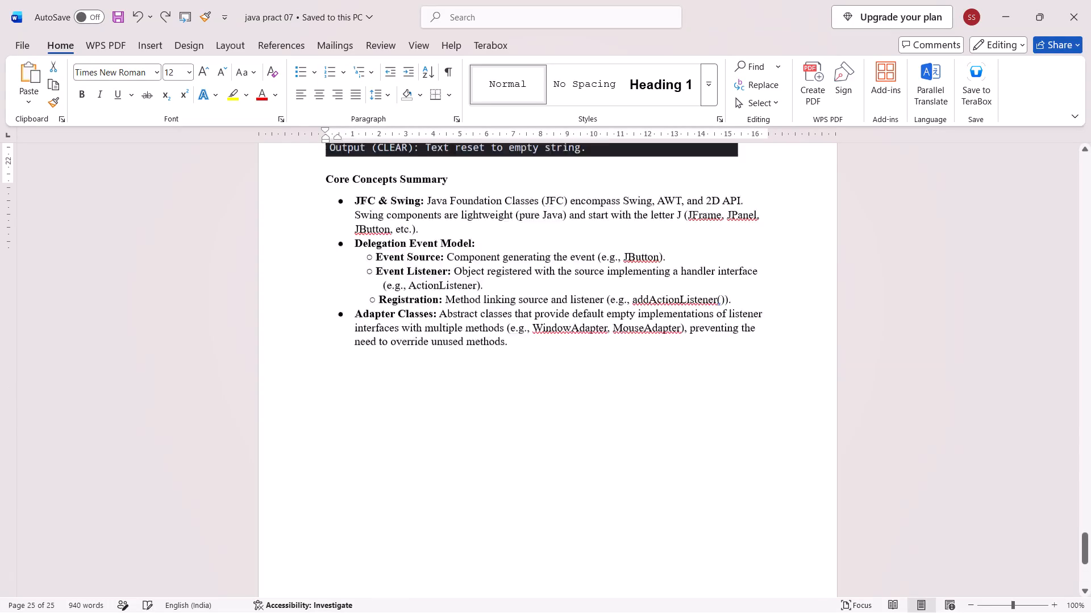
Deselect the original Question 5 code and save java pract 07.
scroll(618, 377, "up", 1)
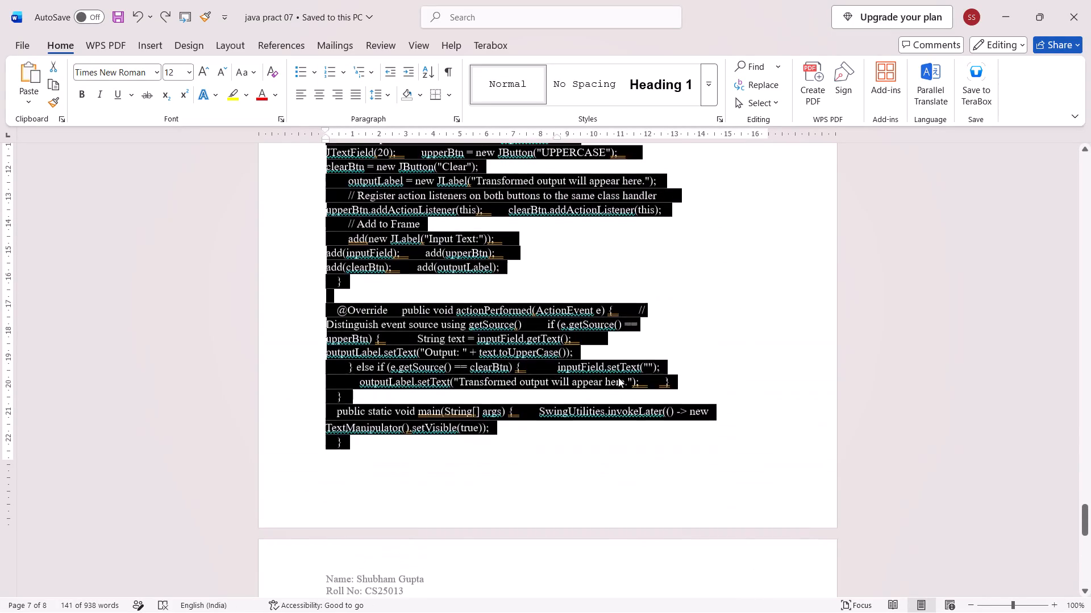
left_click(618, 377)
scroll(574, 485, "up", 1)
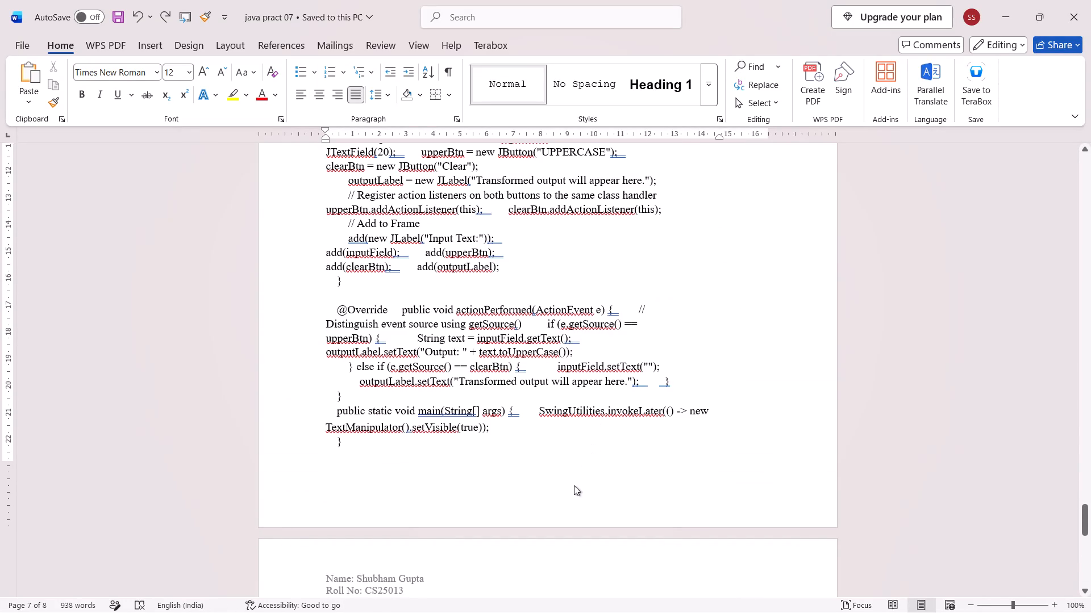
scroll(574, 485, "up", 3)
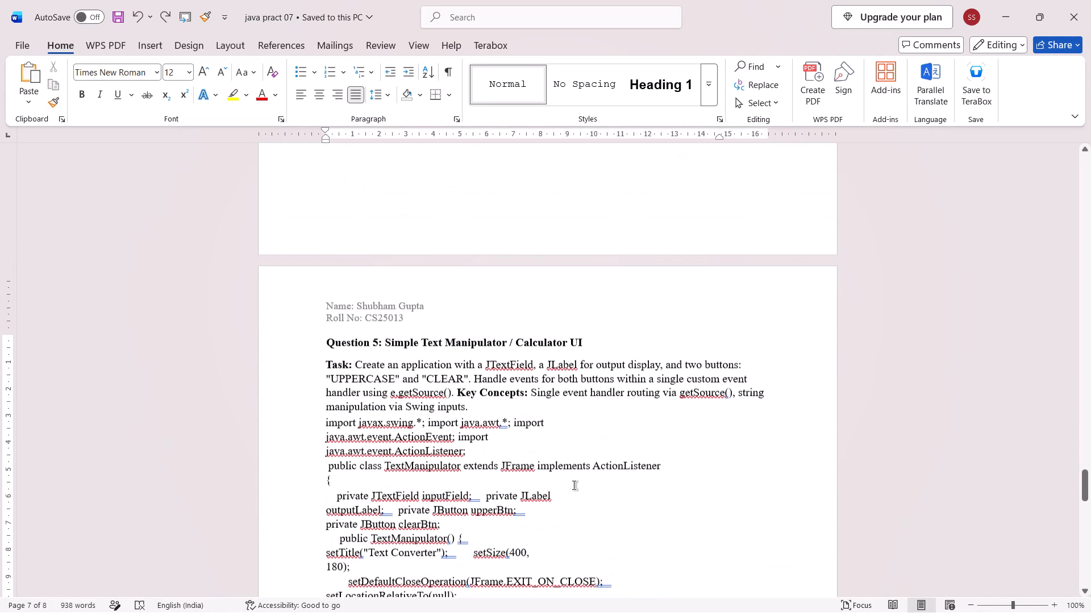
key("ctrl+s")
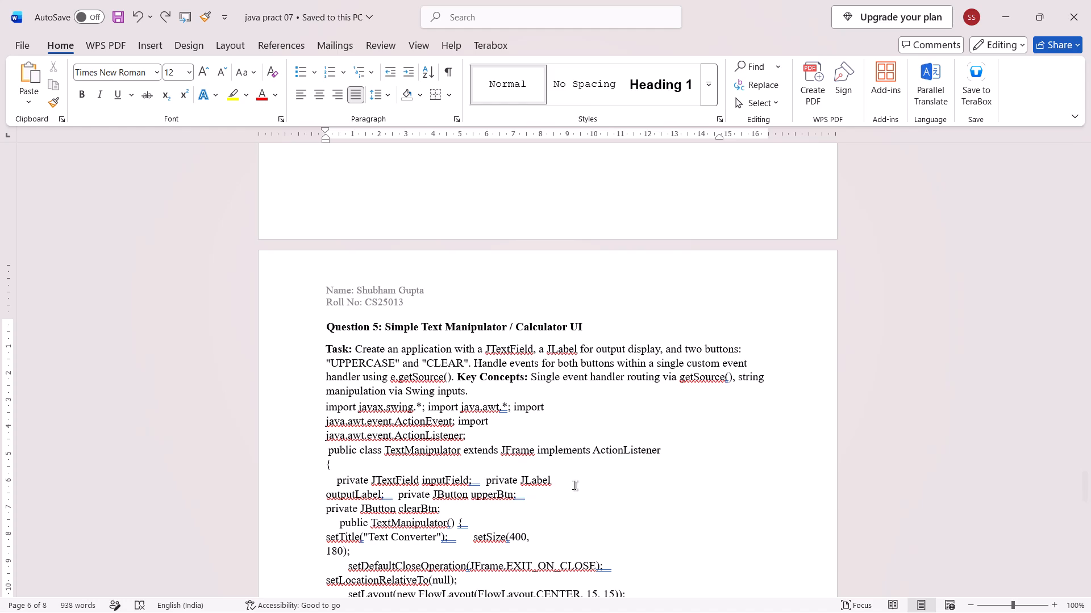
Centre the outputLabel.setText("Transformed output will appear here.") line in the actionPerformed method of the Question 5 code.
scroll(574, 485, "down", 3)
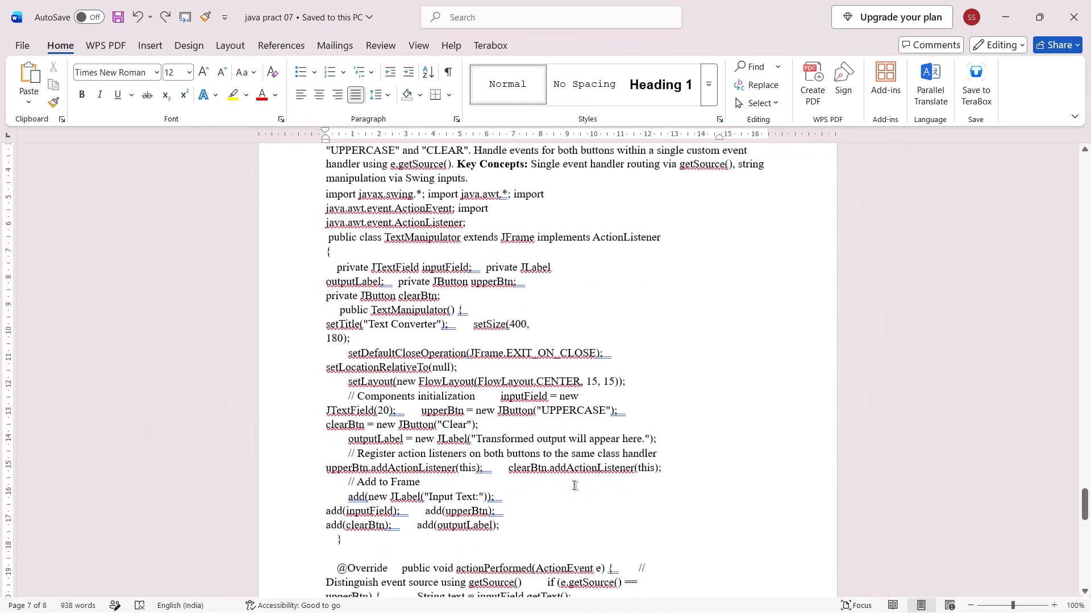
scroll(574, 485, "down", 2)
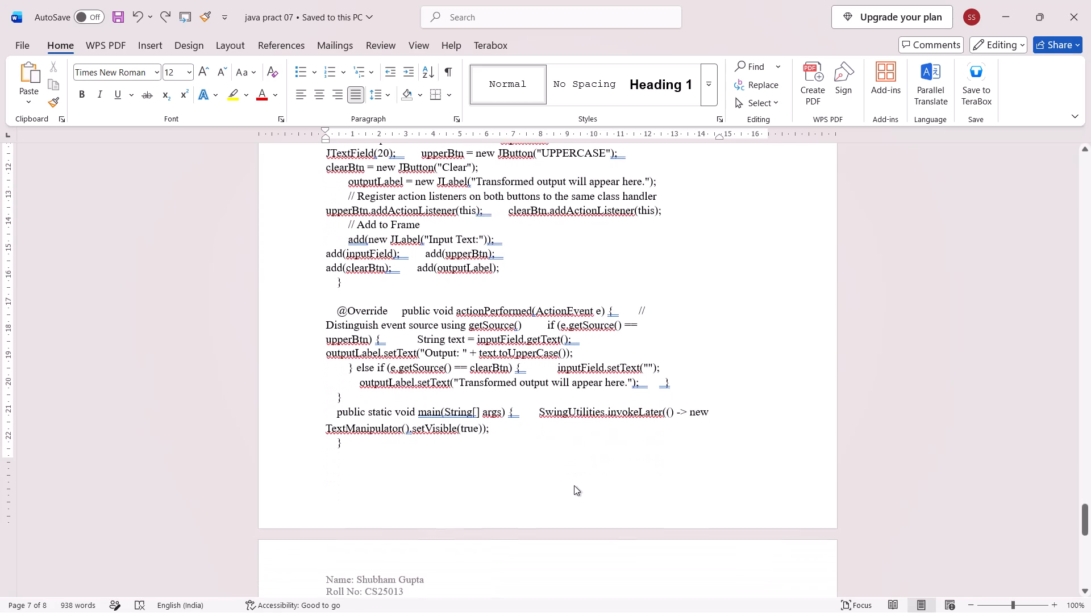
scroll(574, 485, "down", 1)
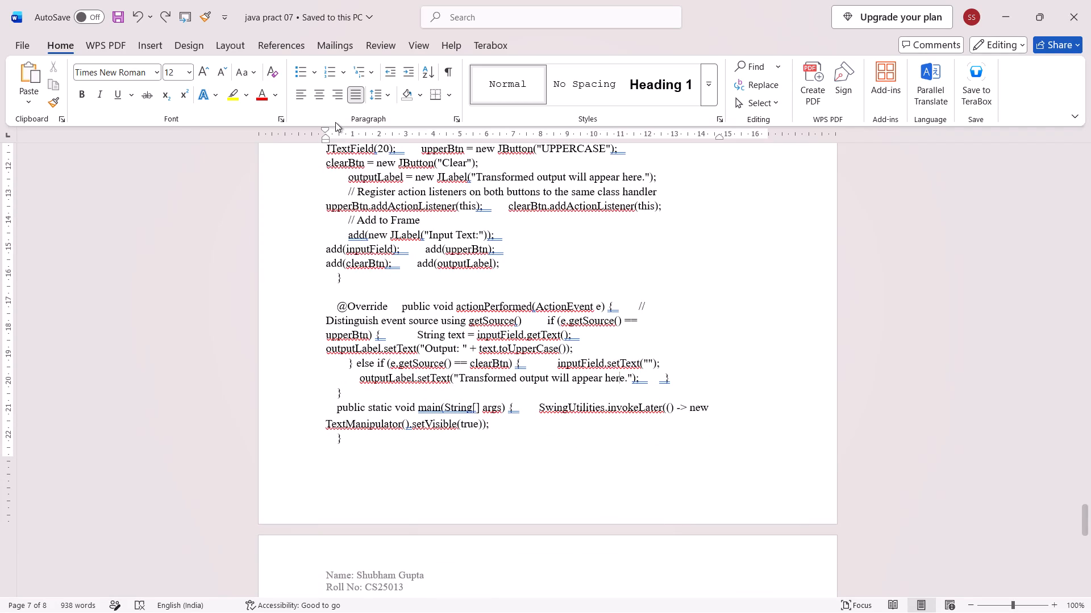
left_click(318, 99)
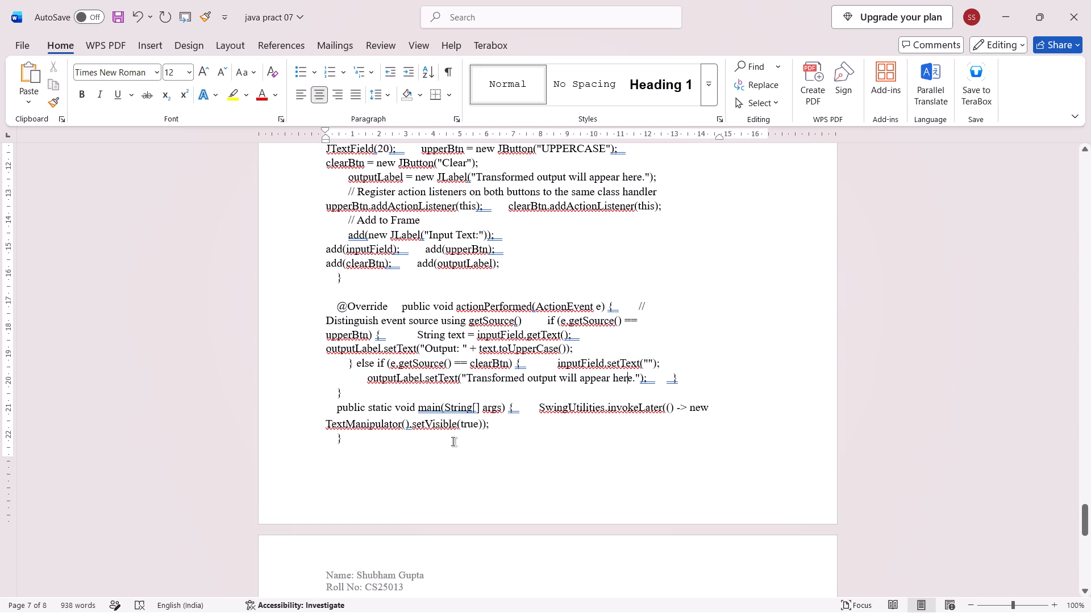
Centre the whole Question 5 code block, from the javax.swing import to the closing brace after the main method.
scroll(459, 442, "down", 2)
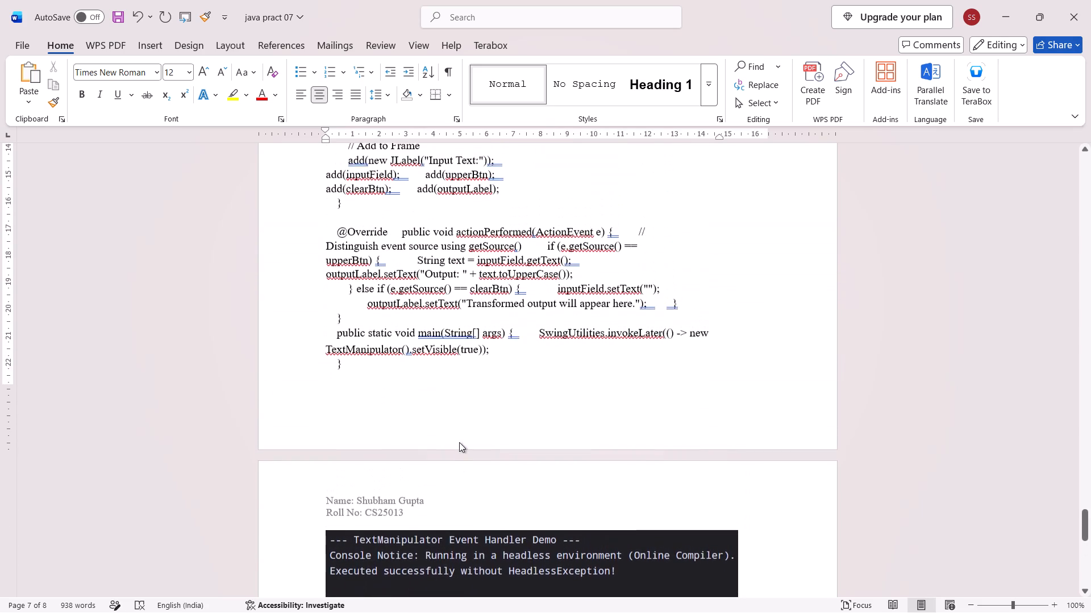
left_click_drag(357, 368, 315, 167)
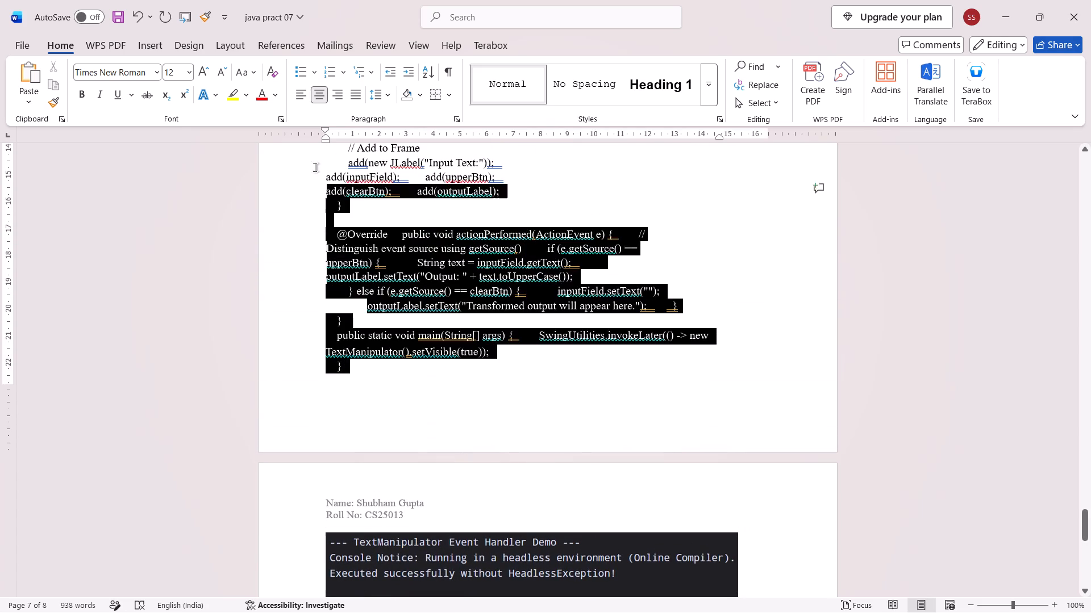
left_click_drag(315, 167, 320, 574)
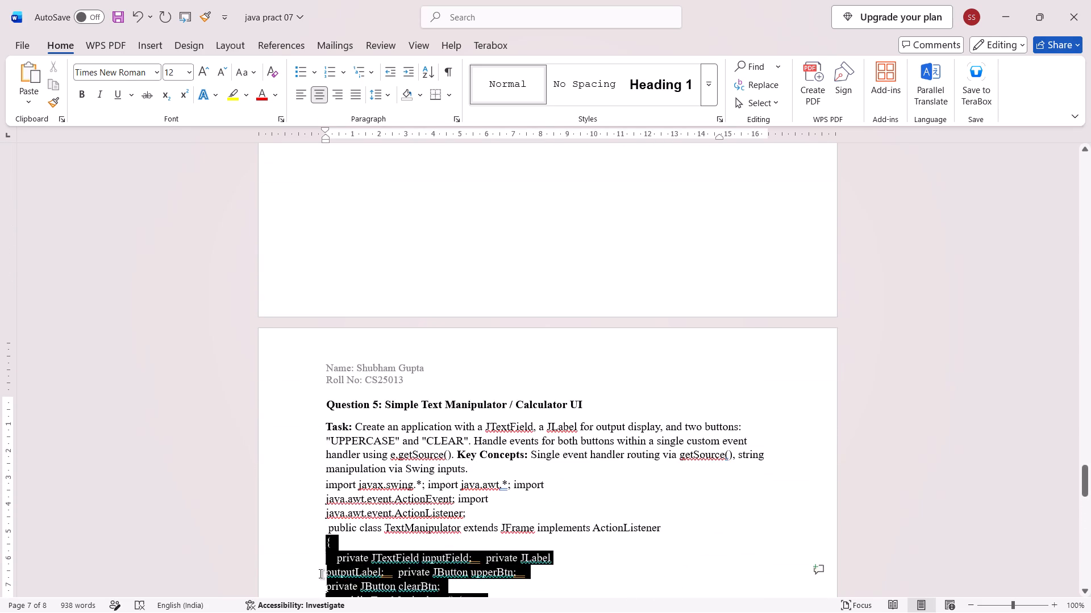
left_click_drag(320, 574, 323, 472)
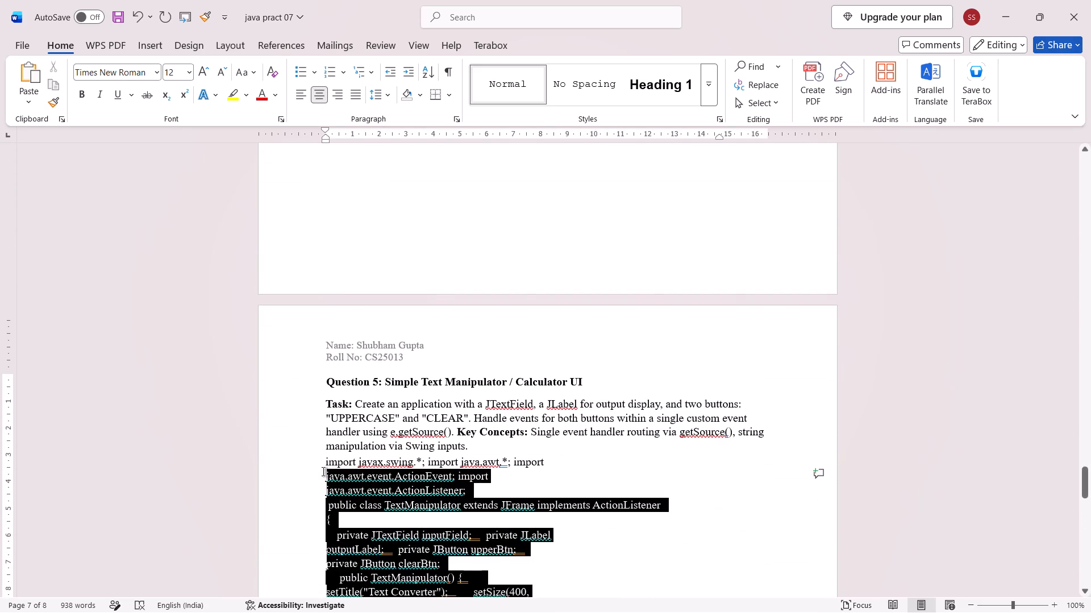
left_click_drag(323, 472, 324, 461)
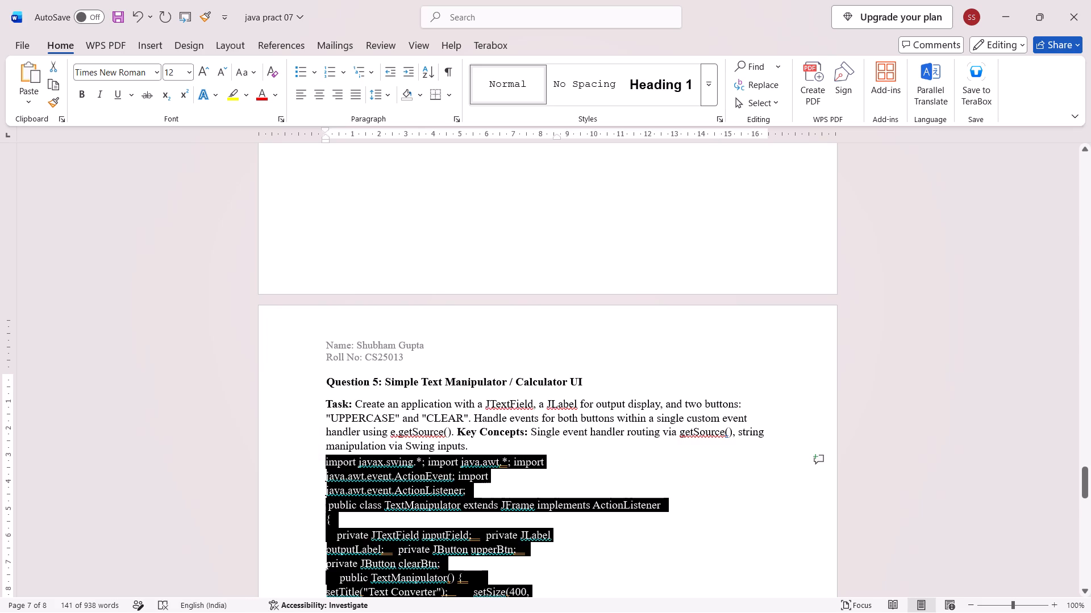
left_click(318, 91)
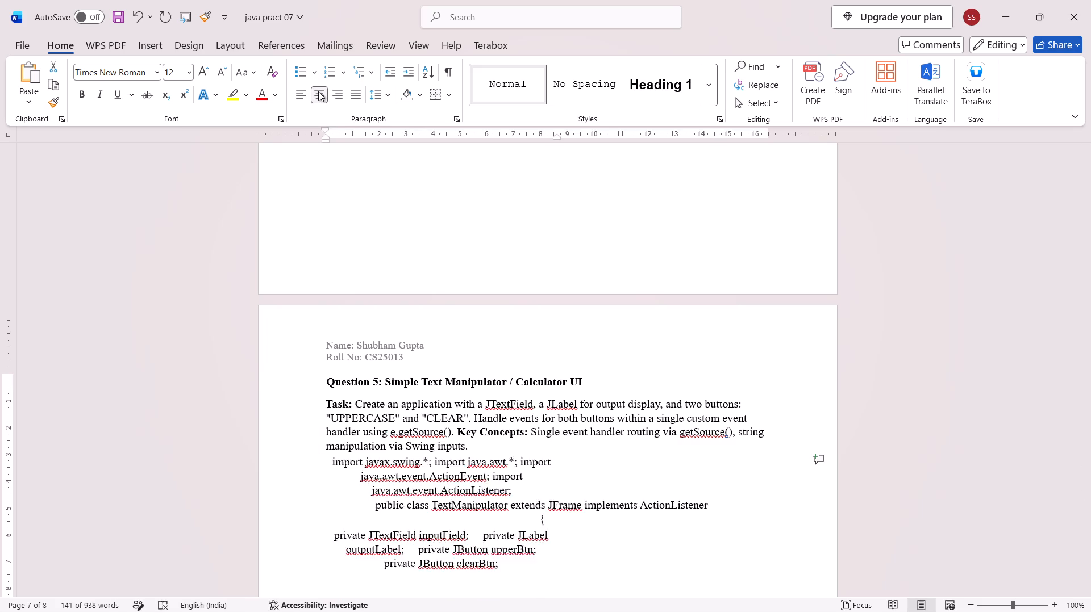
Set one common right indent at about 9.5 cm on the ruler for the entire Question 5 code block.
left_click(589, 454)
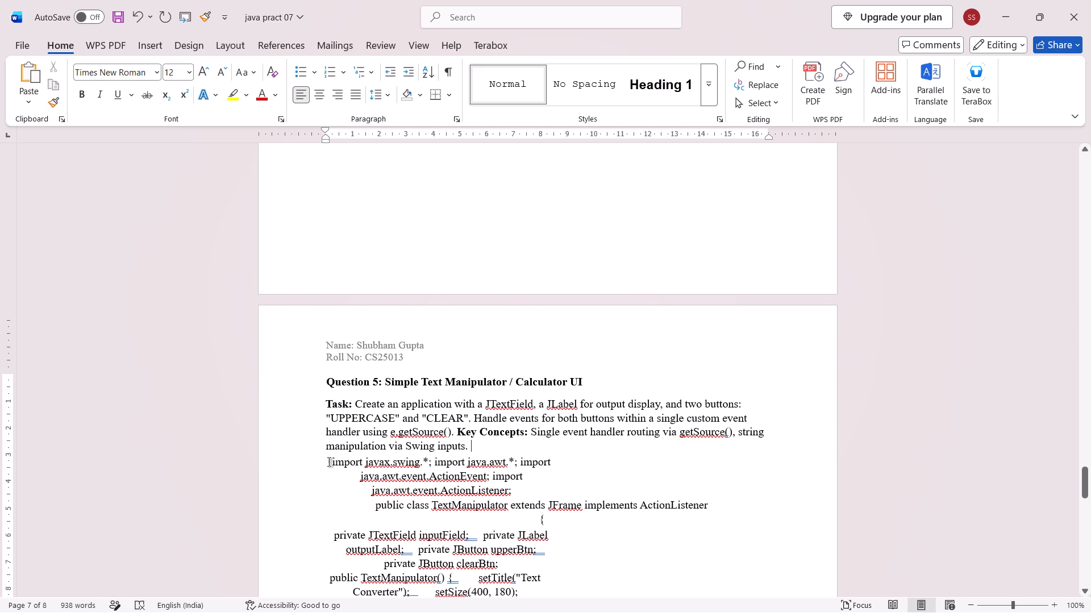
left_click_drag(328, 461, 585, 612)
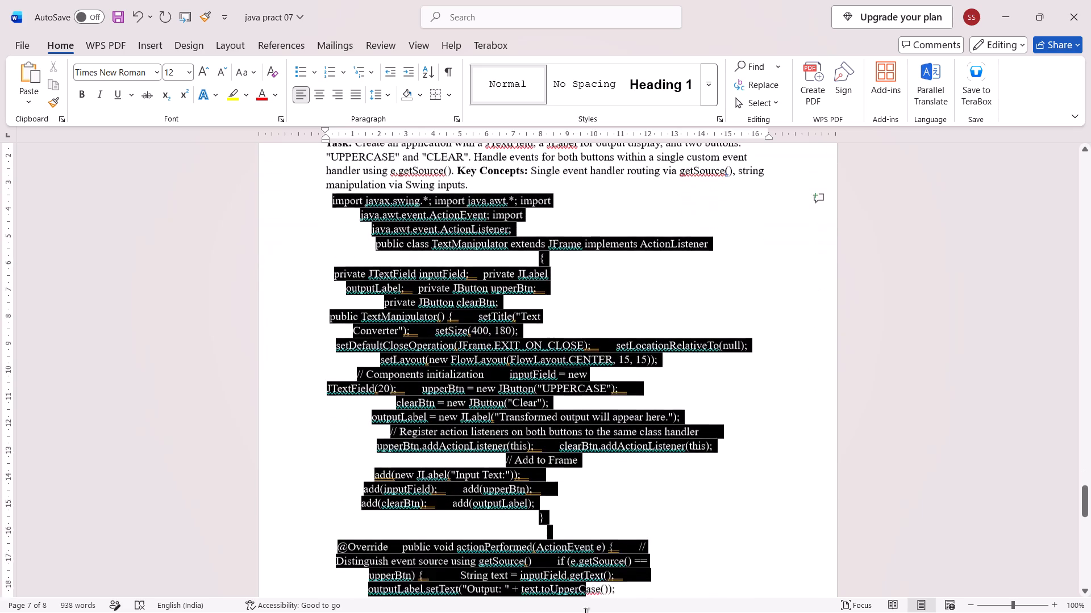
left_click_drag(585, 612, 473, 148)
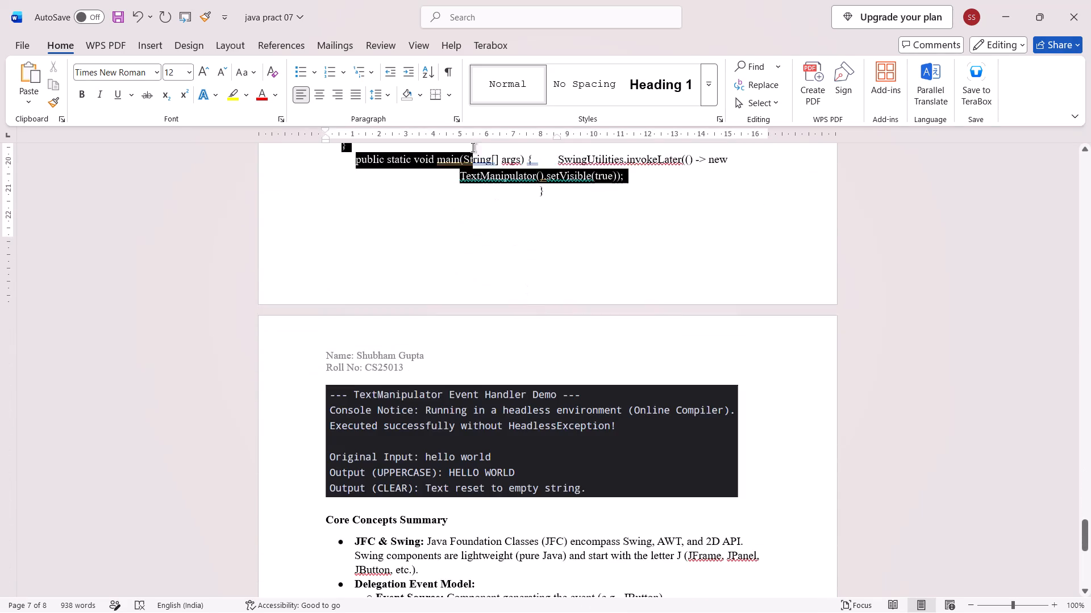
left_click_drag(473, 148, 562, 213)
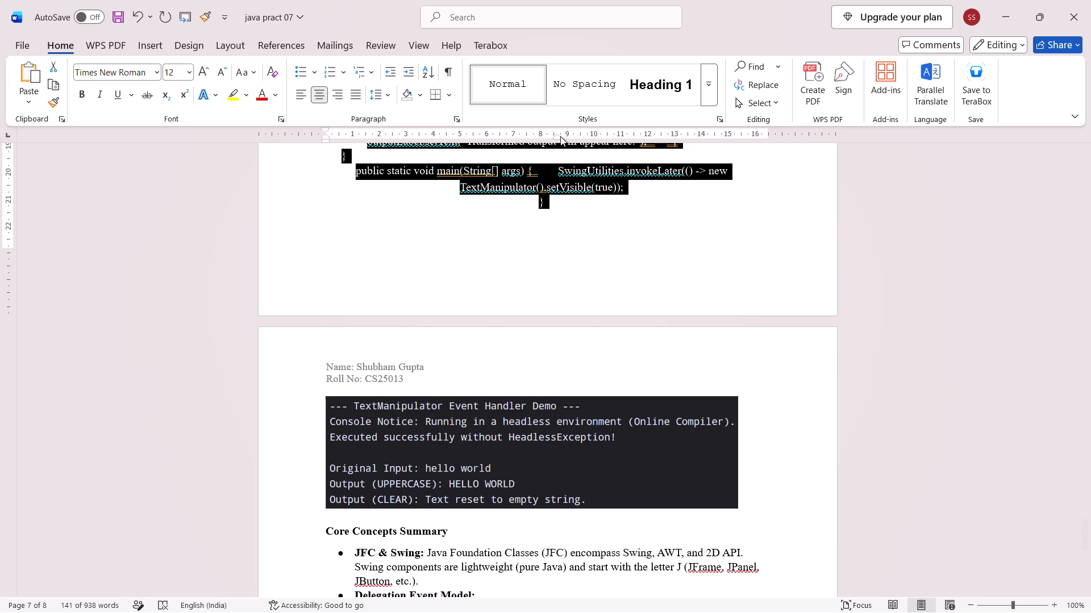
scroll(554, 205, "up", 2)
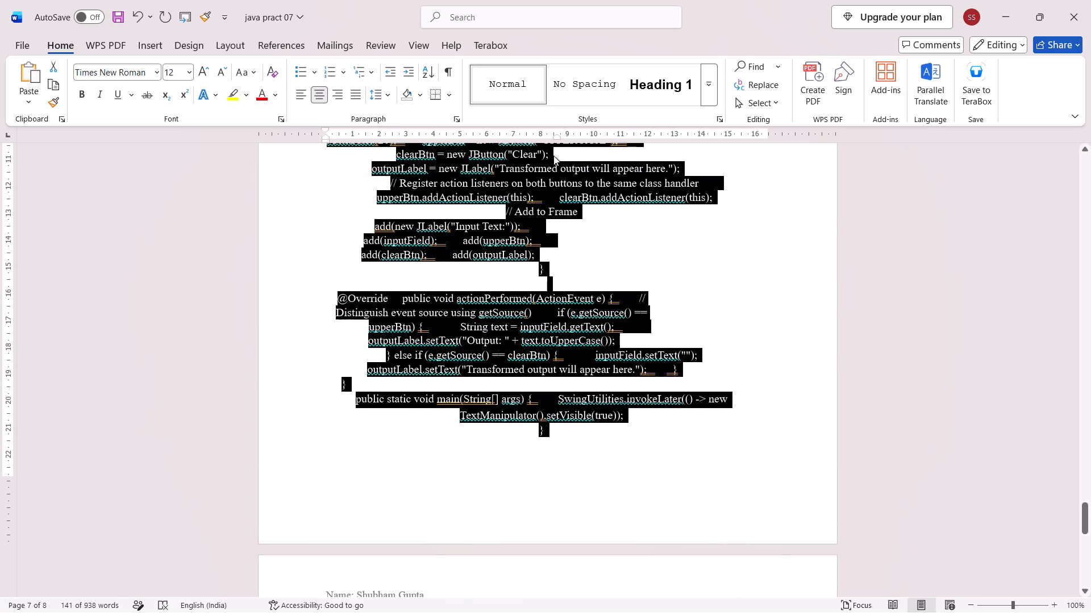
left_click_drag(557, 136, 609, 138)
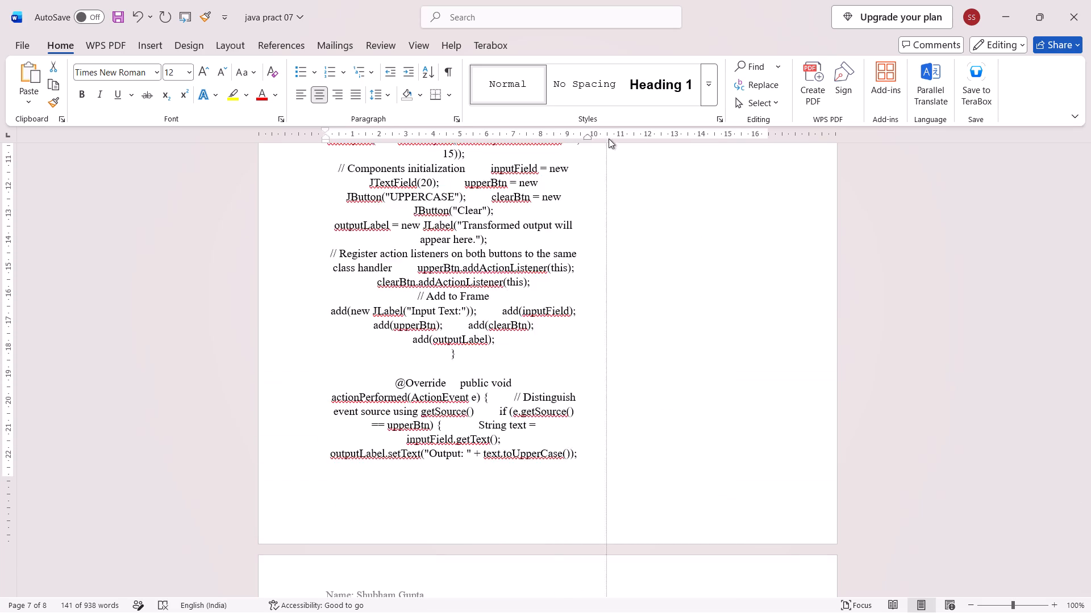
left_click_drag(609, 138, 775, 138)
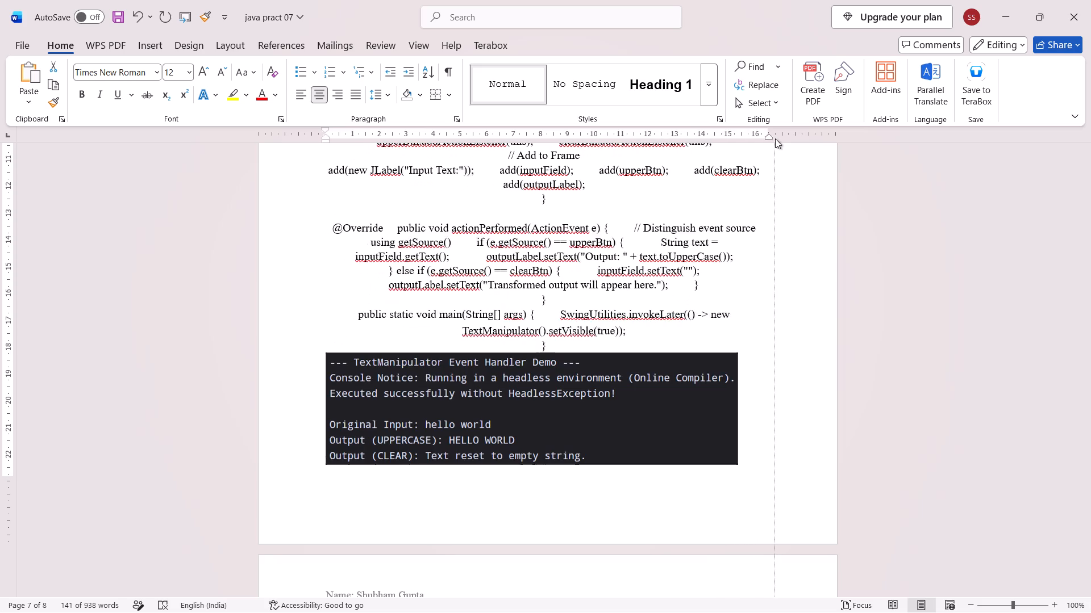
left_click_drag(775, 138, 534, 157)
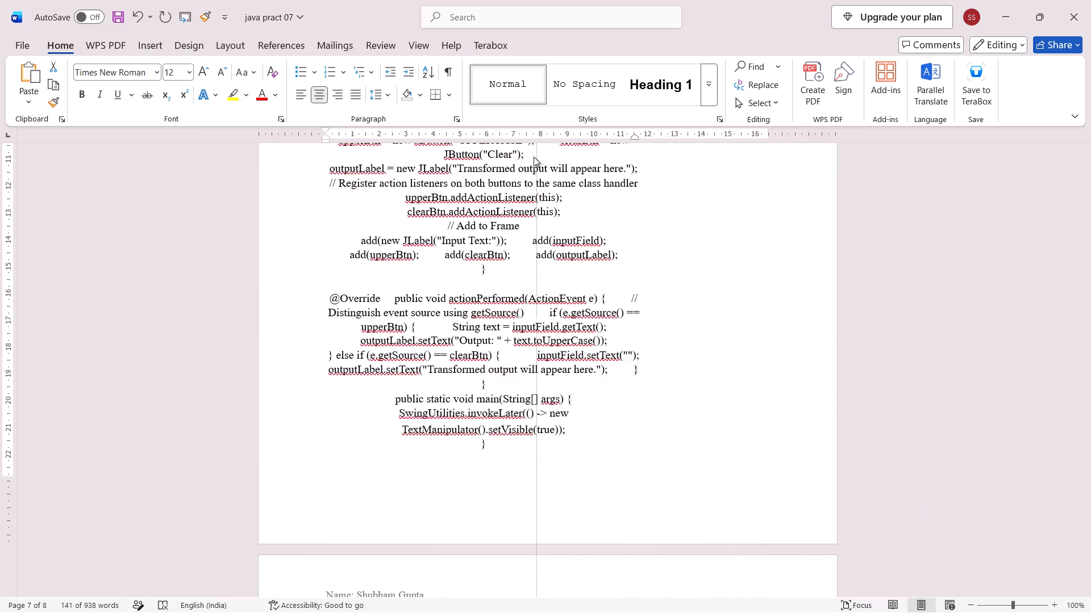
left_click_drag(534, 157, 582, 167)
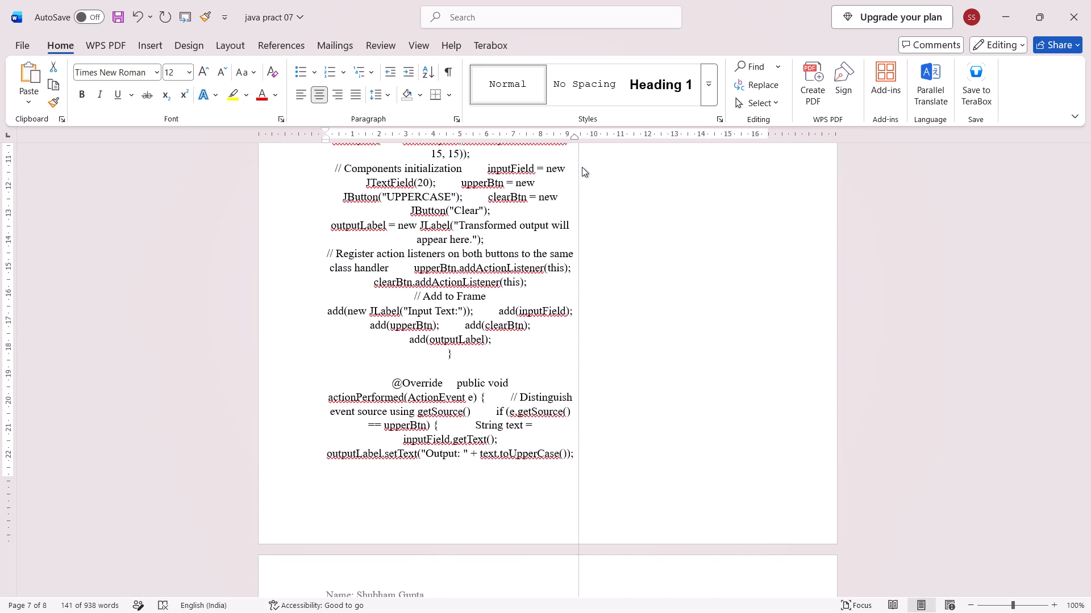
left_click_drag(582, 167, 583, 167)
Justify the selected Question 5 code block after trying left alignment, and deselect it.
scroll(583, 167, "up", 1)
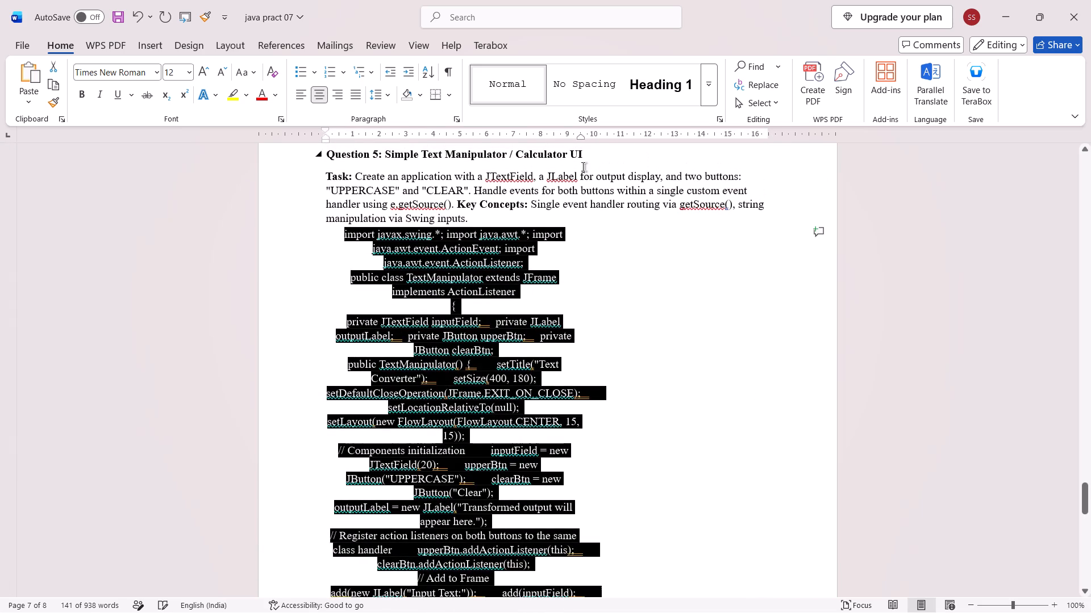
left_click(299, 91)
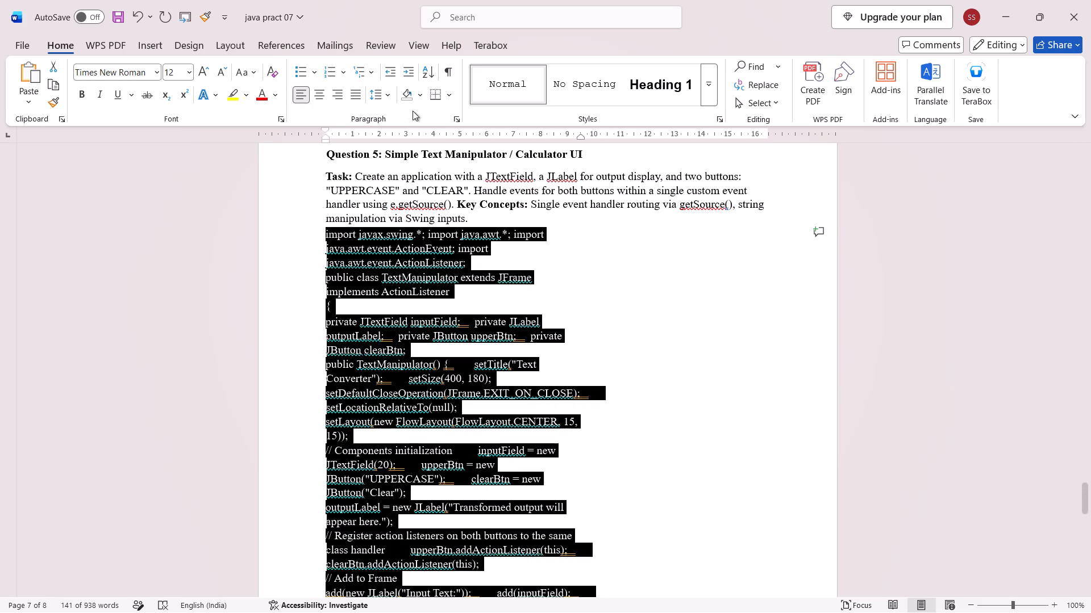
left_click(360, 98)
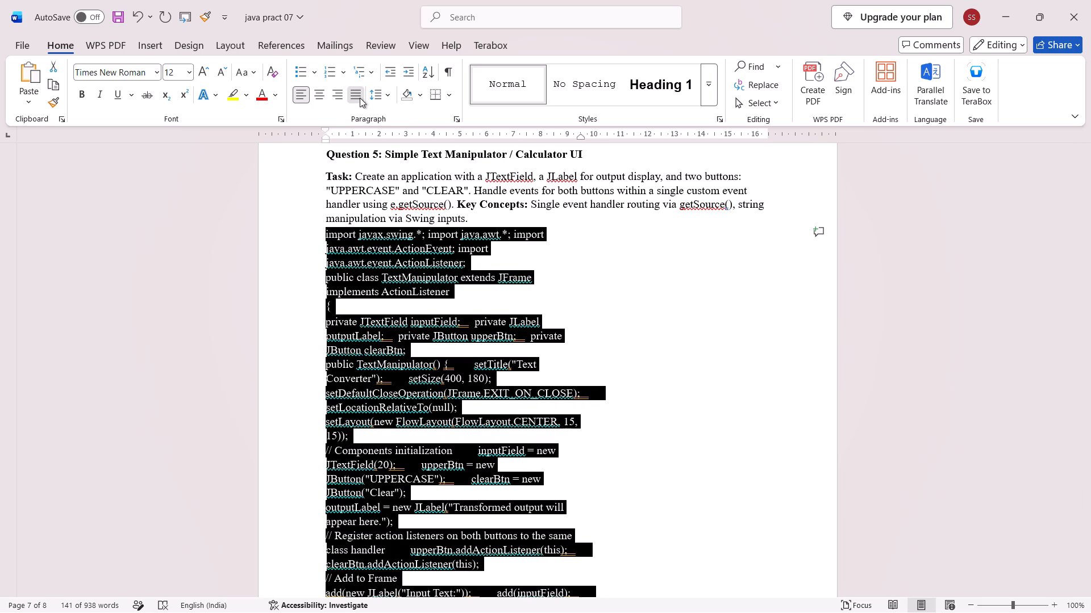
left_click(722, 408)
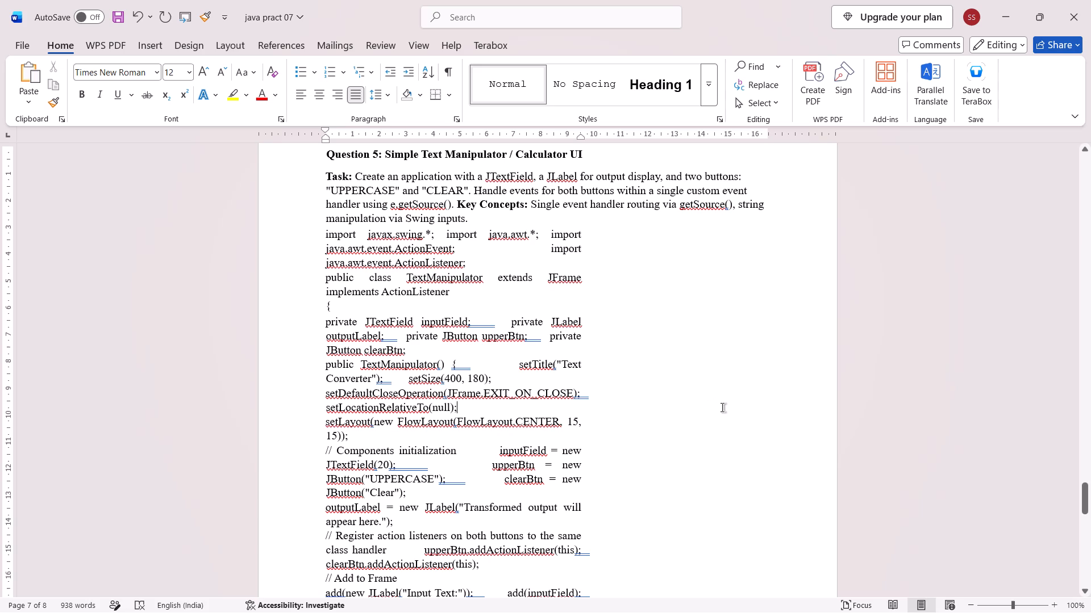
Left-align the whole Question 5 code block, from the javax.swing import to the closing brace after the main method.
left_click_drag(326, 235, 432, 350)
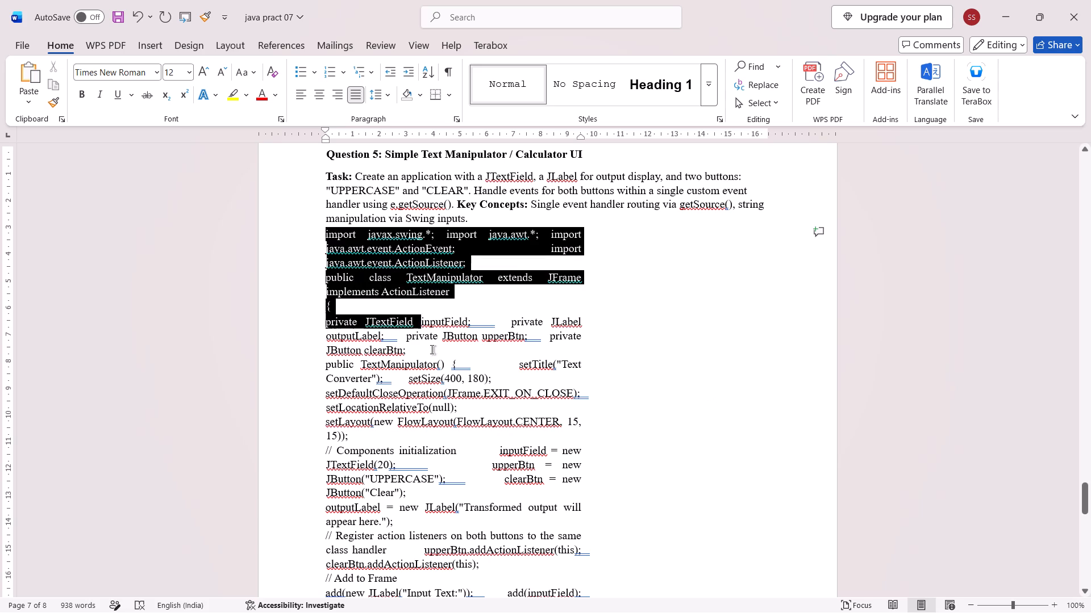
left_click_drag(432, 350, 665, 612)
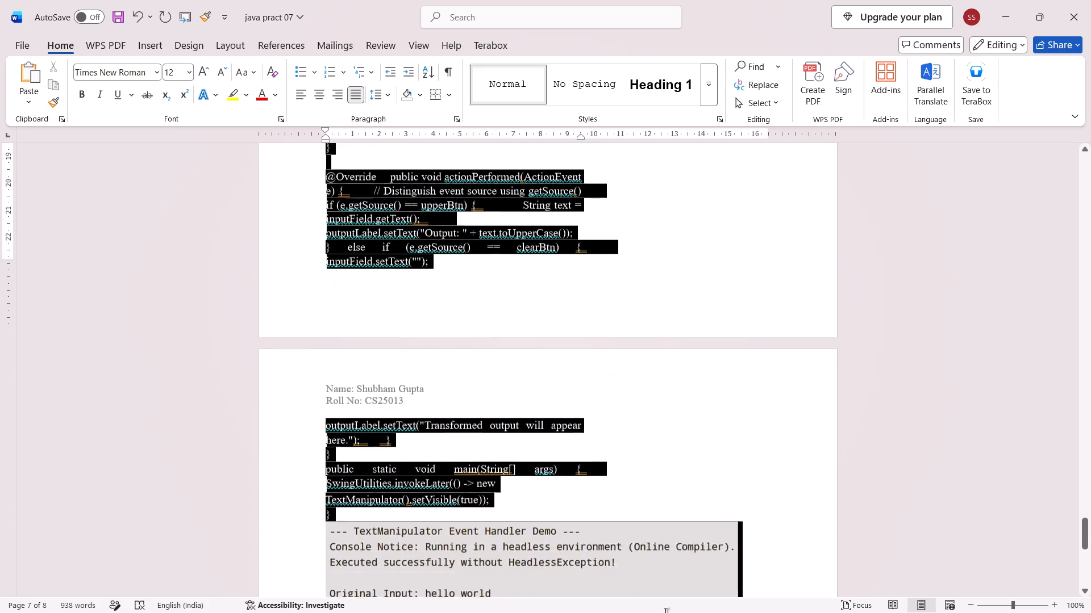
left_click_drag(665, 612, 534, 471)
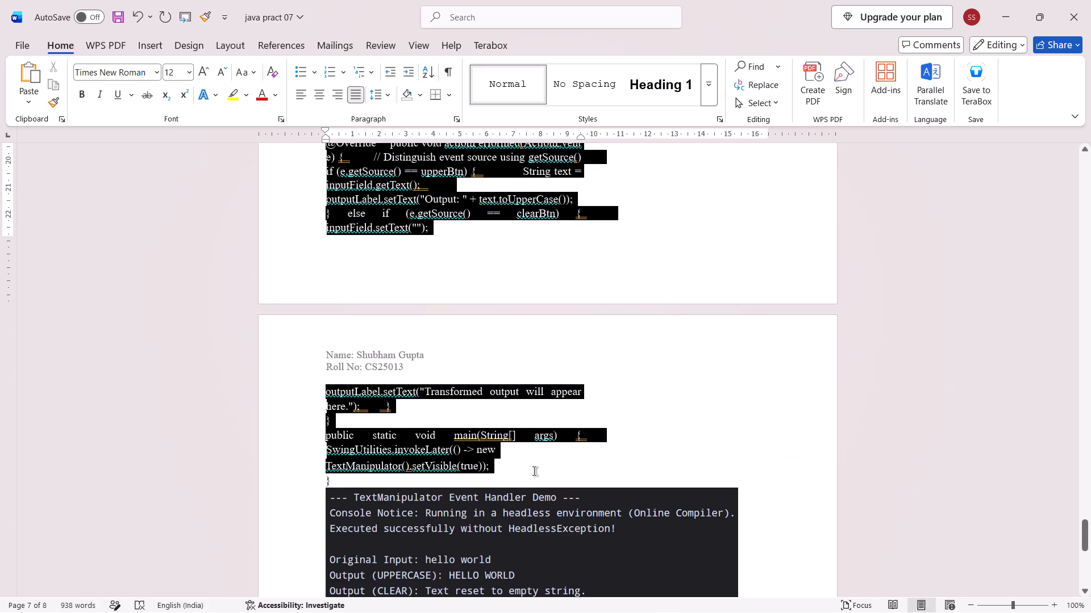
left_click_drag(534, 471, 511, 478)
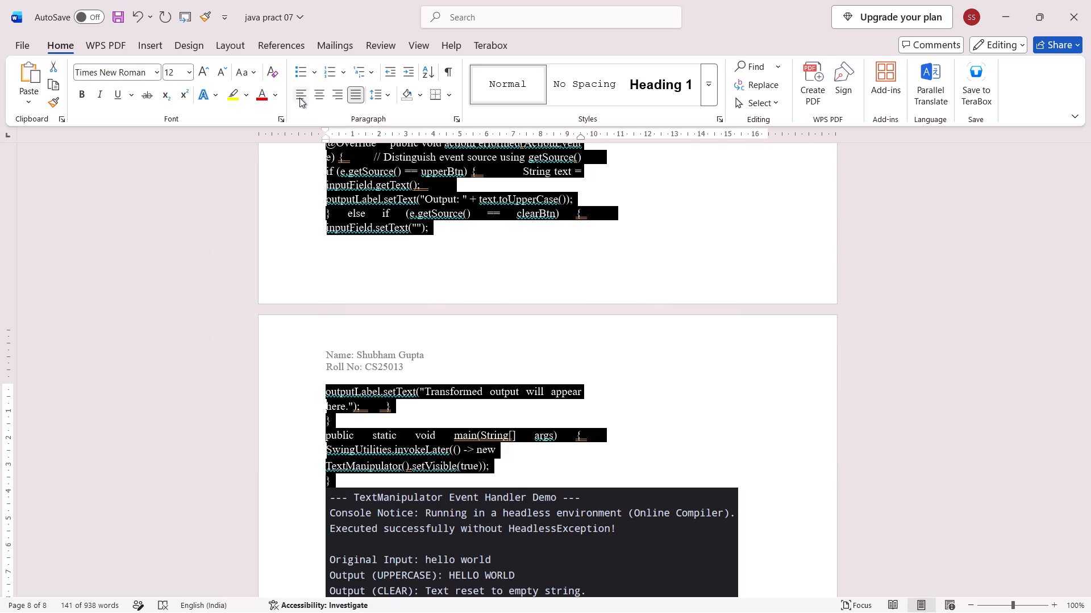
left_click(299, 98)
left_click(624, 391)
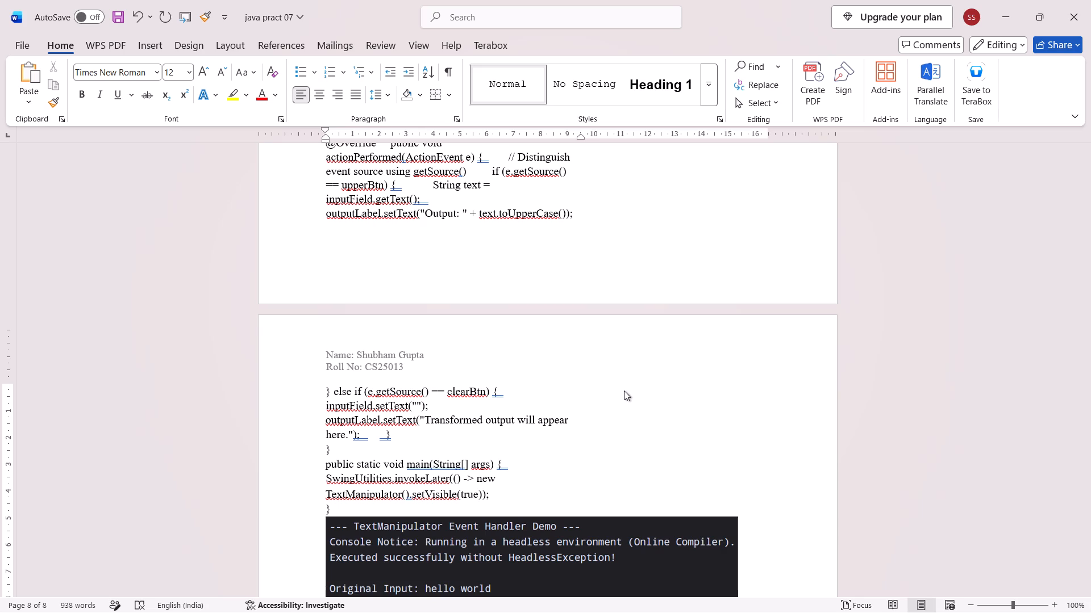
Insert a blank line between the Question 5 task description and the first import line, and save the document.
scroll(624, 391, "up", 2)
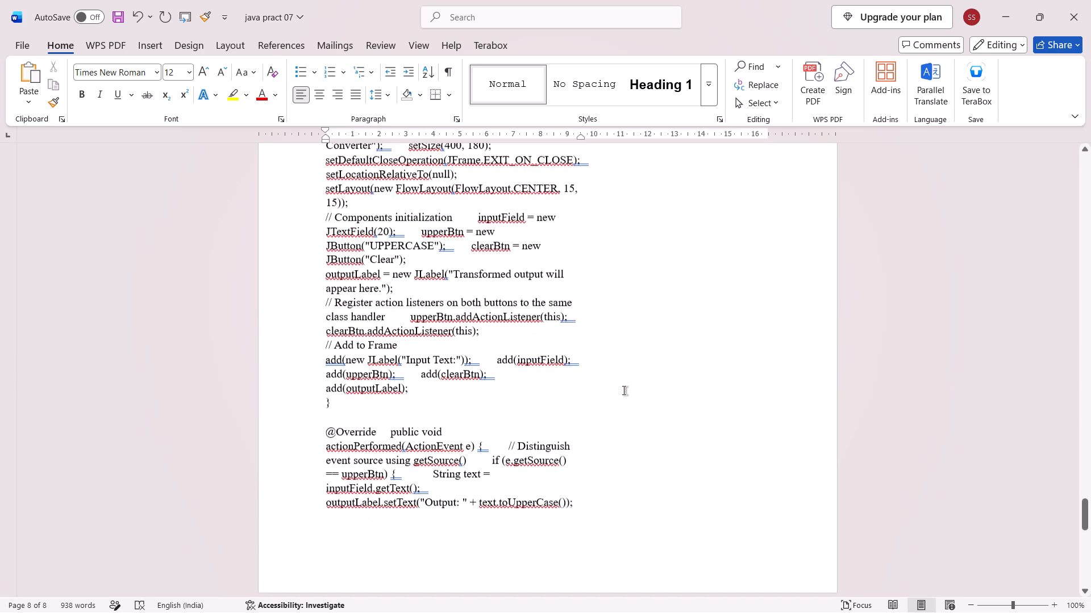
scroll(624, 391, "up", 2)
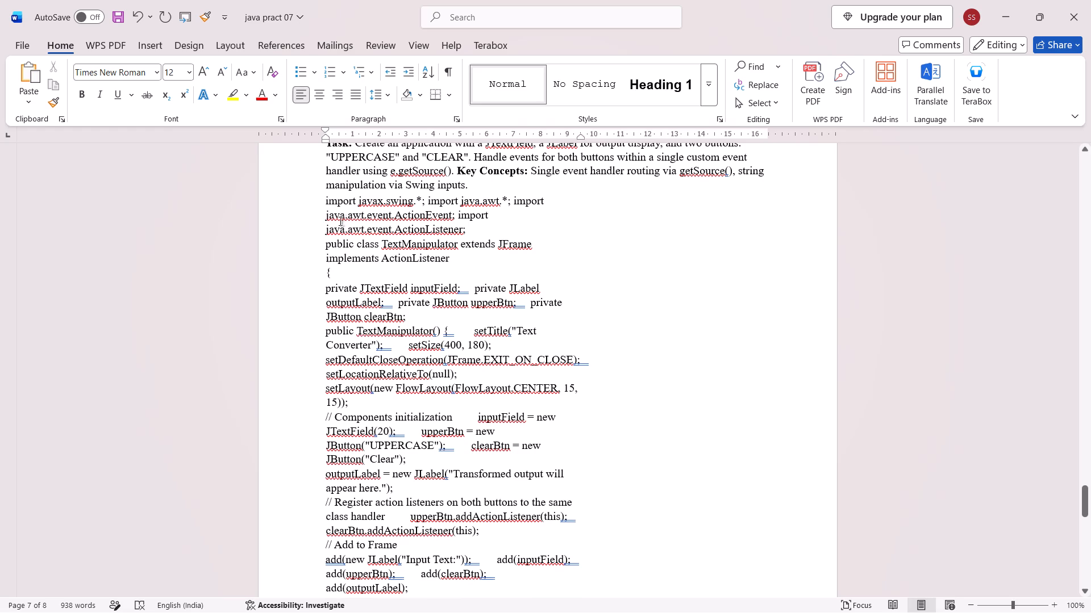
left_click(320, 205)
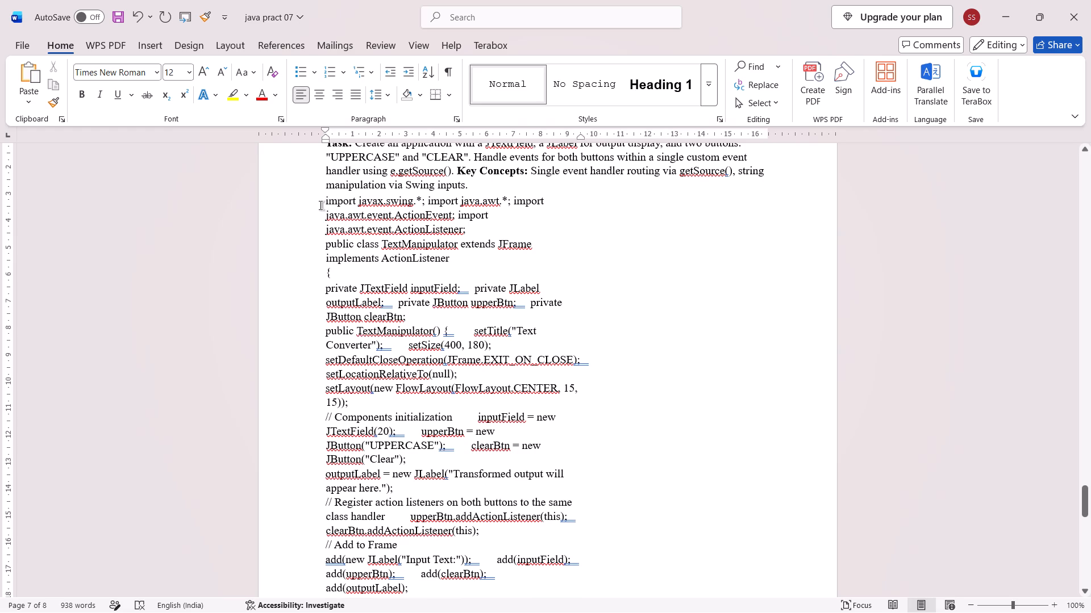
key("Return")
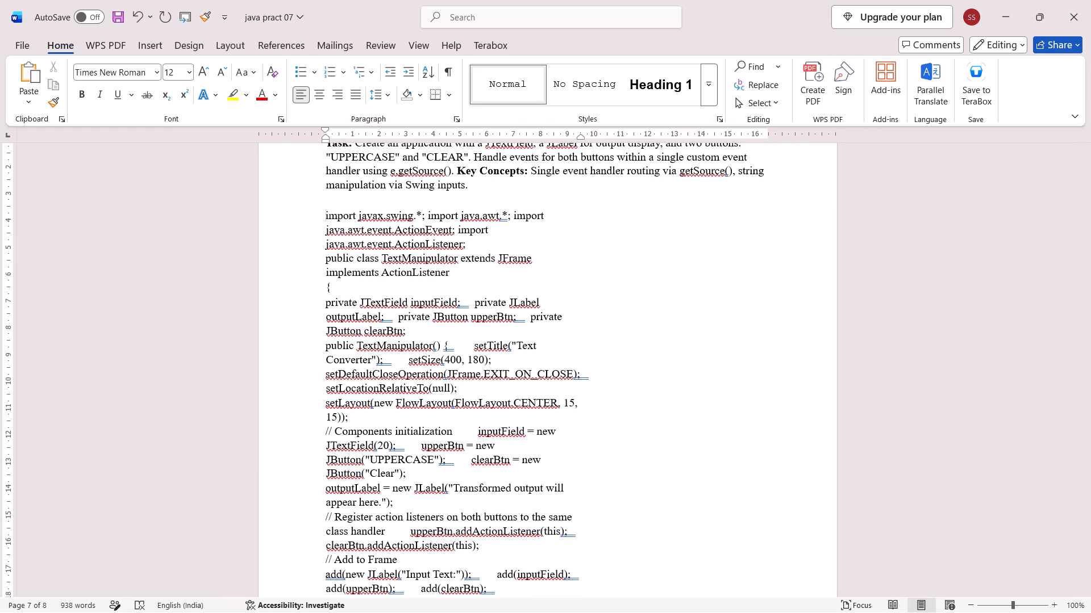
key("ctrl+s")
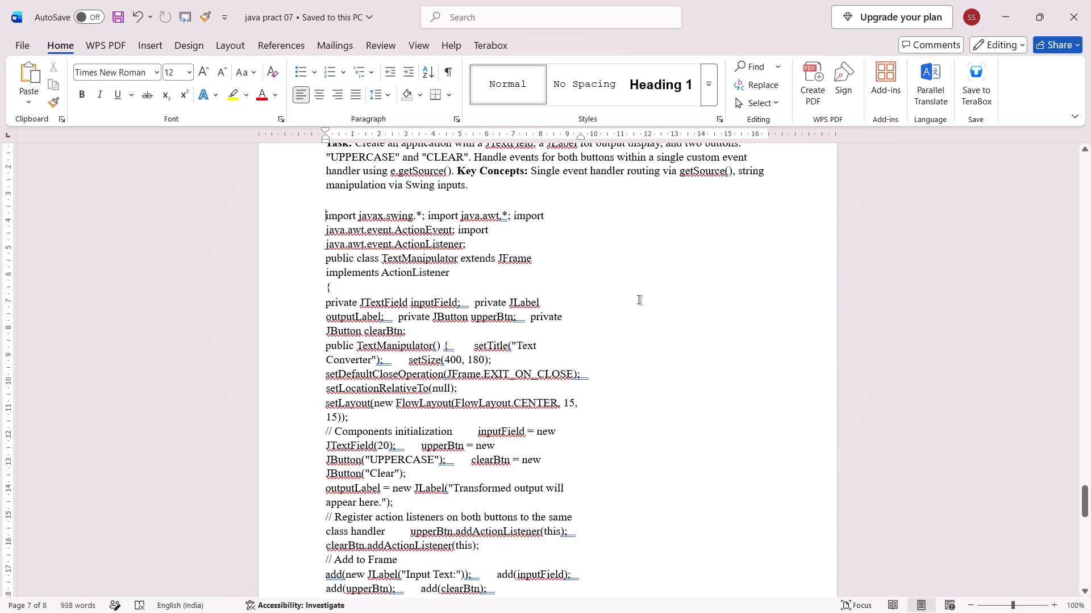
Add an "Output:" label on a new line between the Question 5 code's last closing brace and the console output image.
scroll(639, 300, "down", 1)
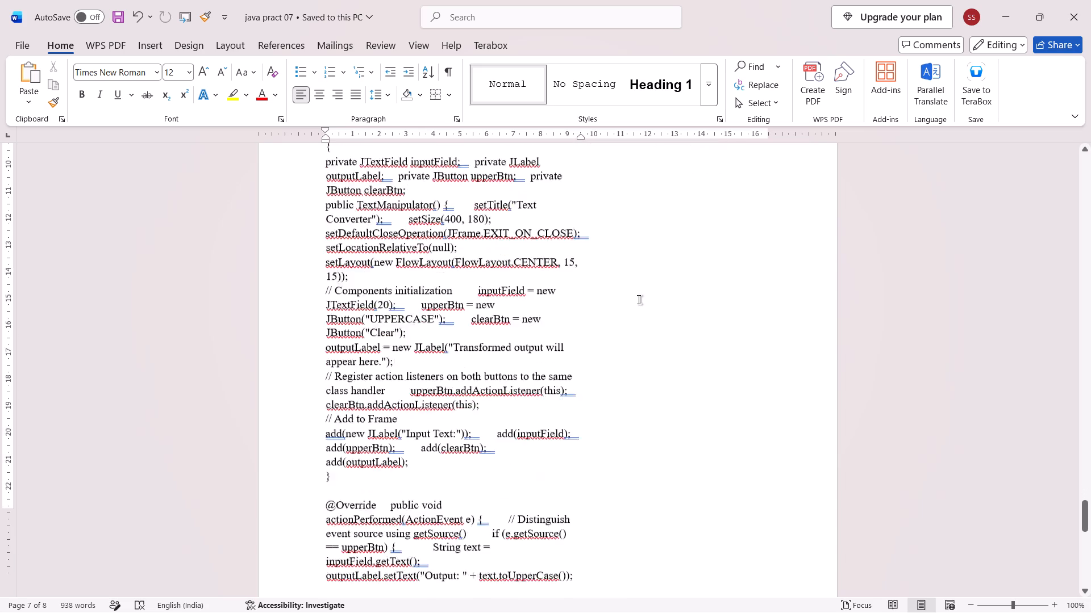
scroll(639, 300, "down", 3)
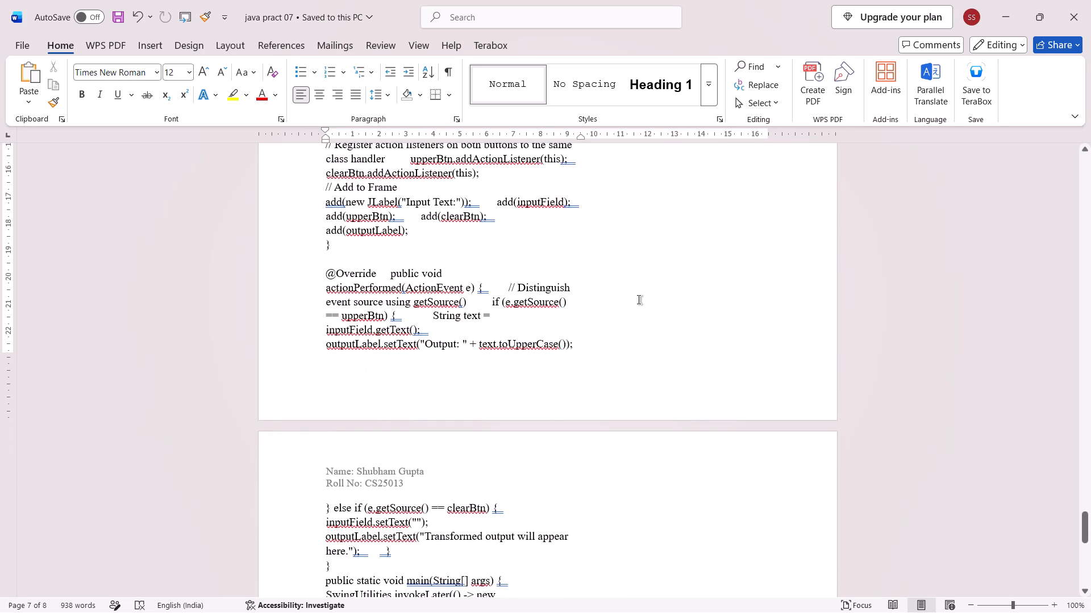
scroll(639, 300, "down", 3)
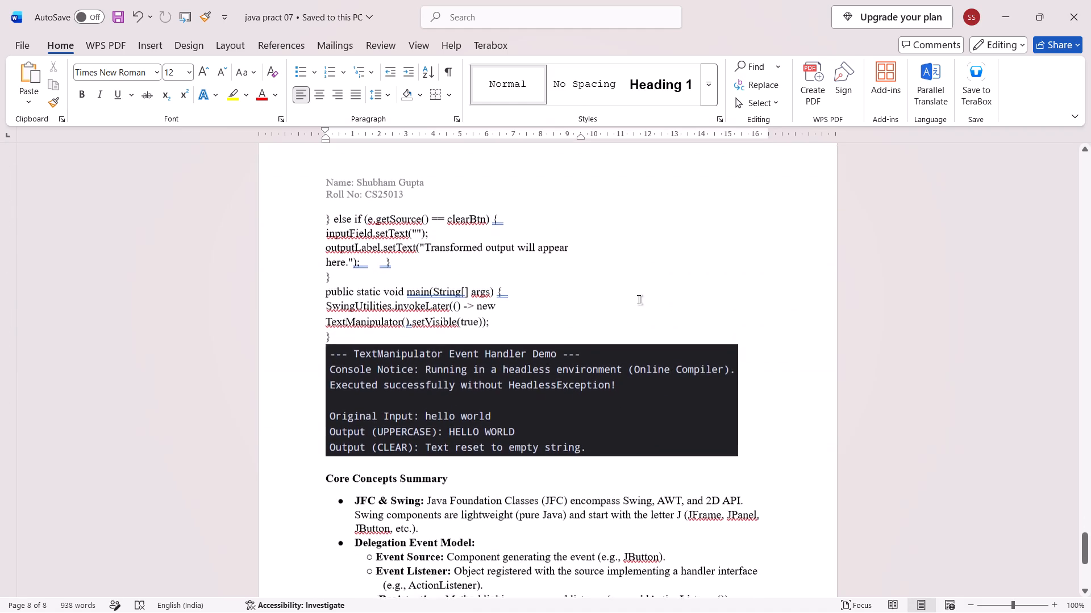
scroll(639, 300, "down", 1)
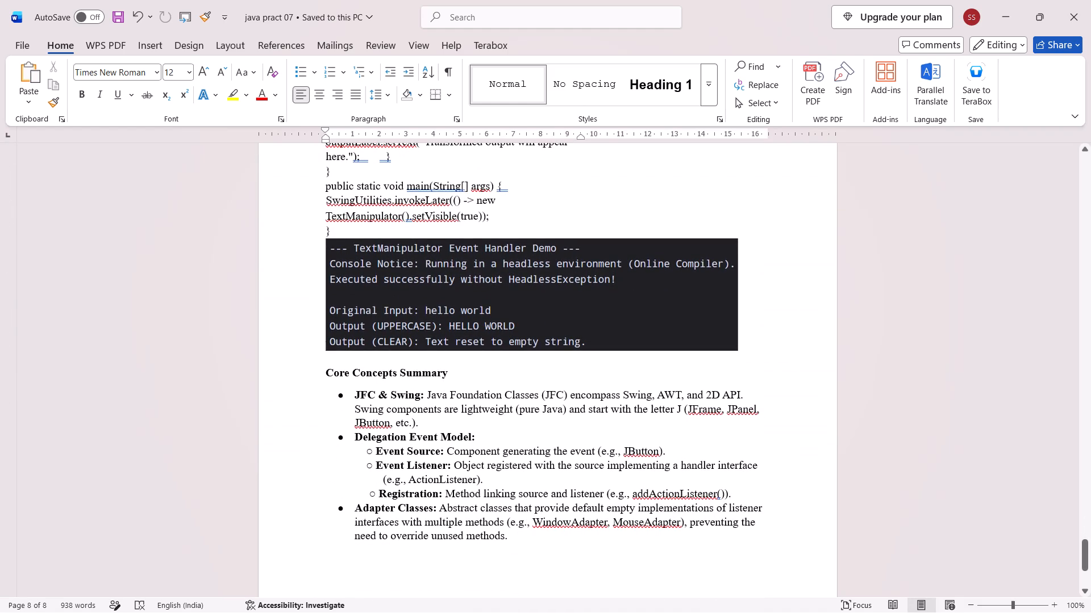
left_click(363, 222)
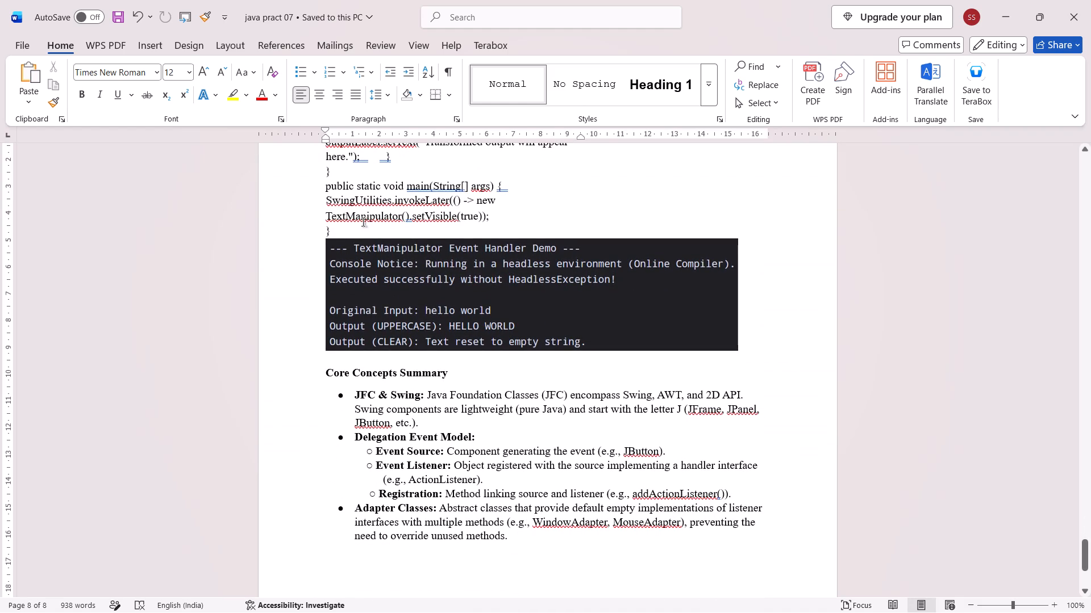
key("Down")
key("Return")
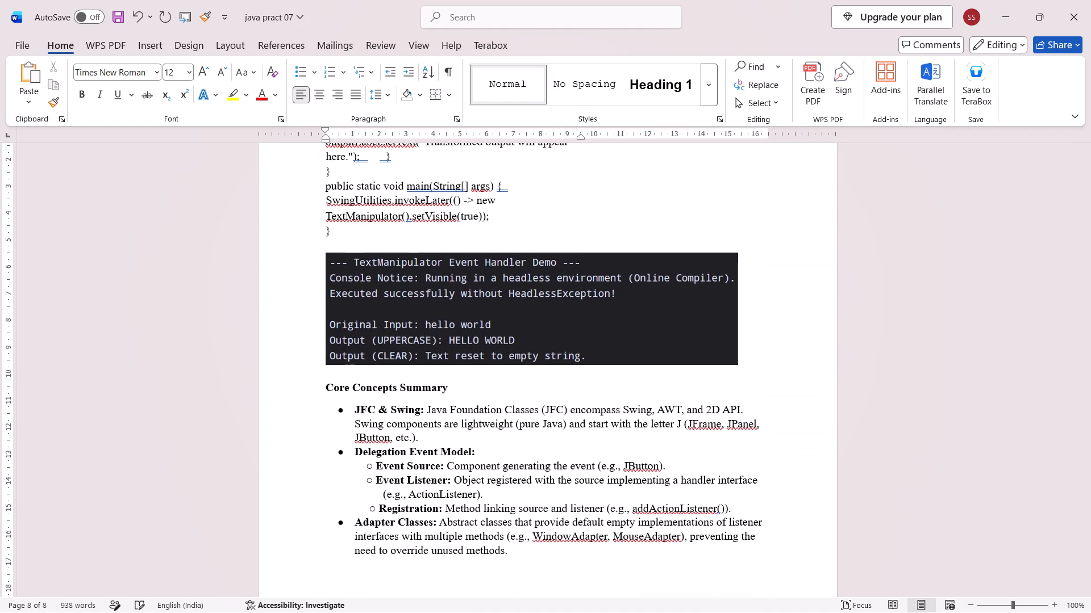
key("shift+o")
type("ut")
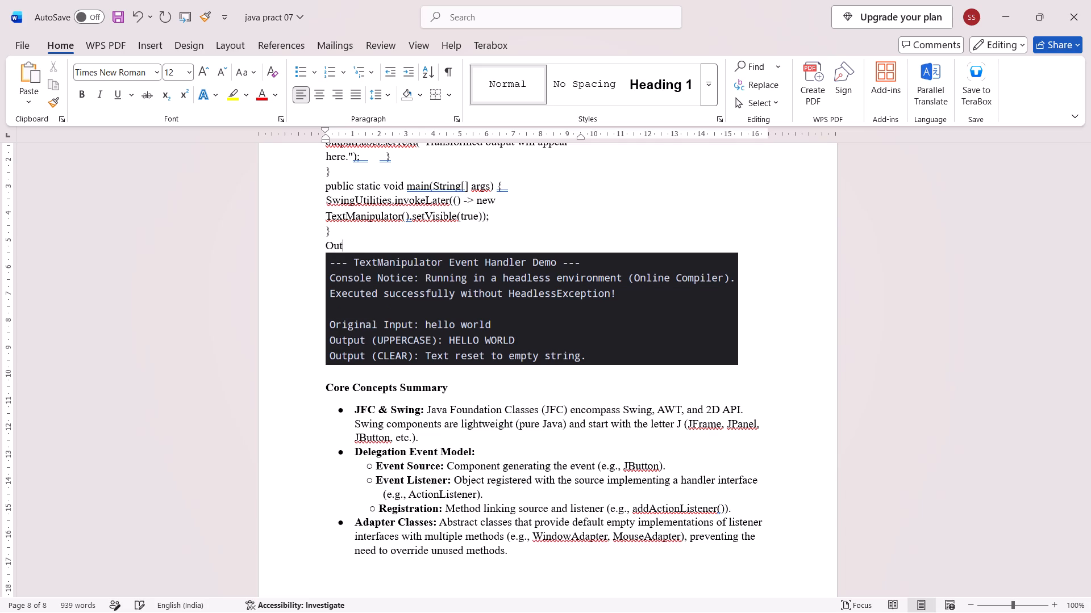
type("put")
key("shift+colon")
Make the "Output:" label above the Question 5 console image bold and save the document.
key("Left")
key("Right")
key("Left")
key("Right")
key("ctrl+Left")
key("ctrl+Left")
key("Right")
key("Right")
key("Right")
key("Right")
key("Right")
key("Right")
key("Right")
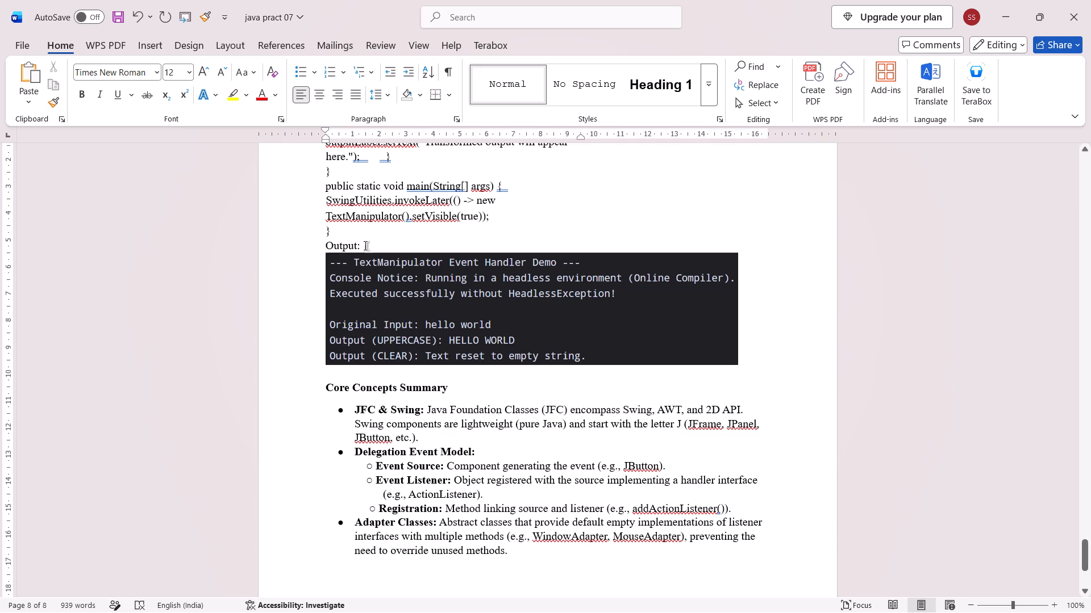
left_click_drag(357, 243, 319, 248)
double_click(369, 245)
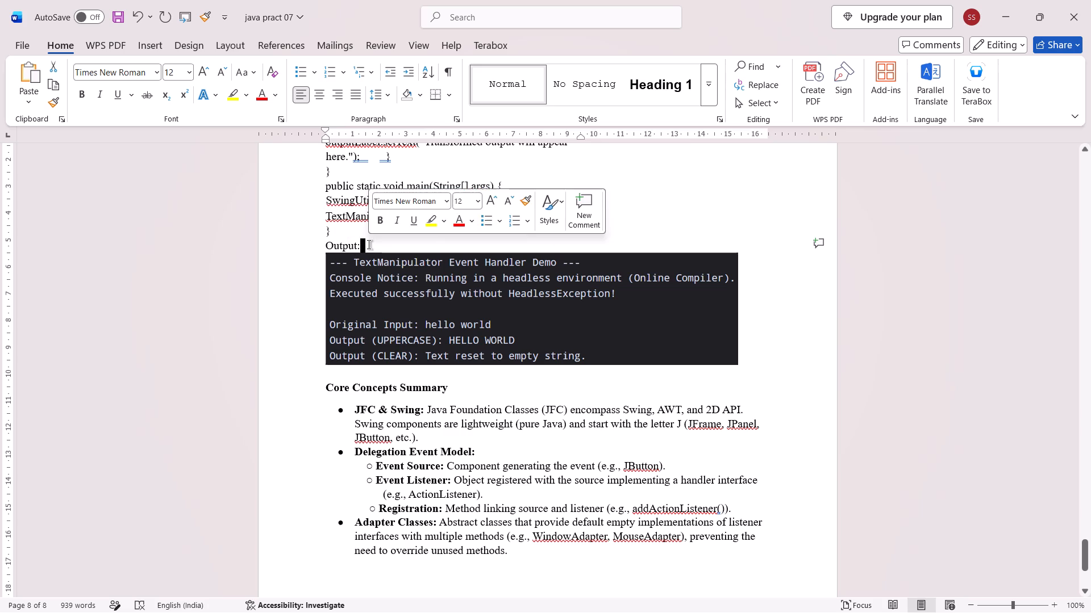
left_click(369, 245)
left_click_drag(369, 245, 332, 246)
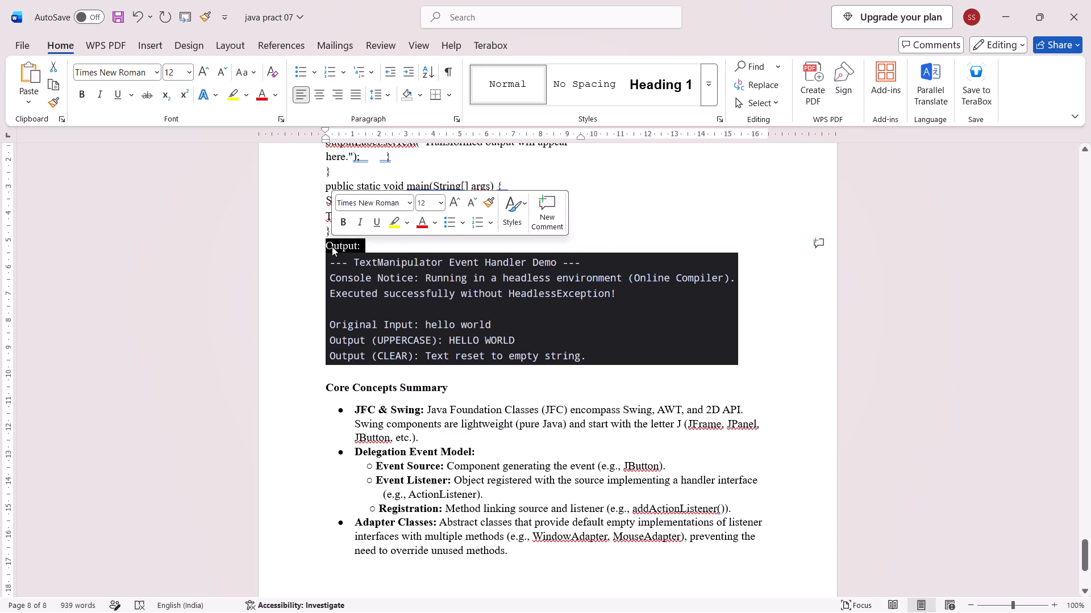
key("ctrl+b")
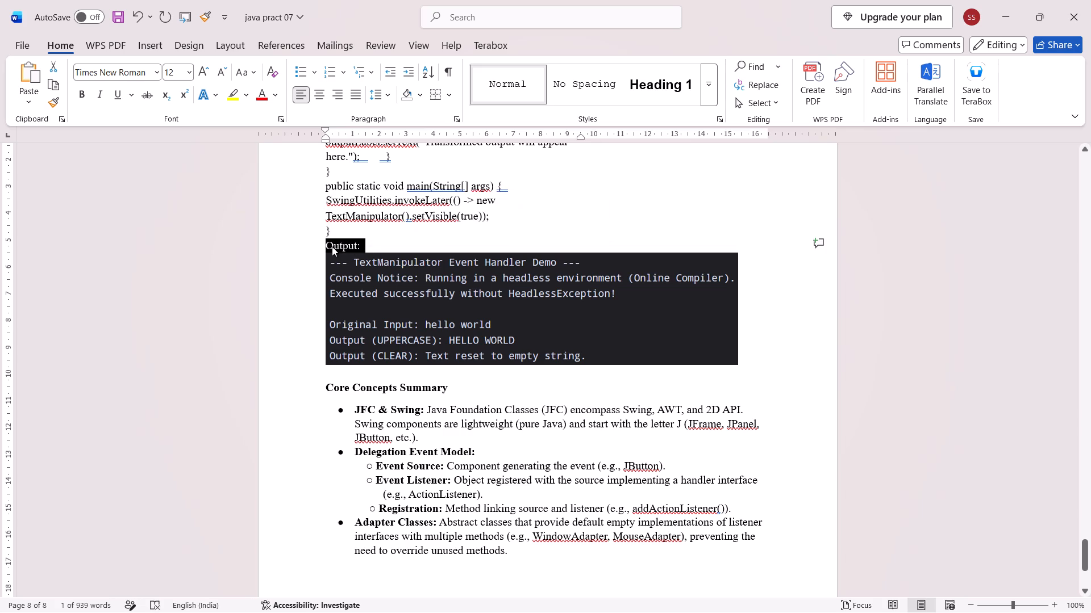
left_click(391, 248)
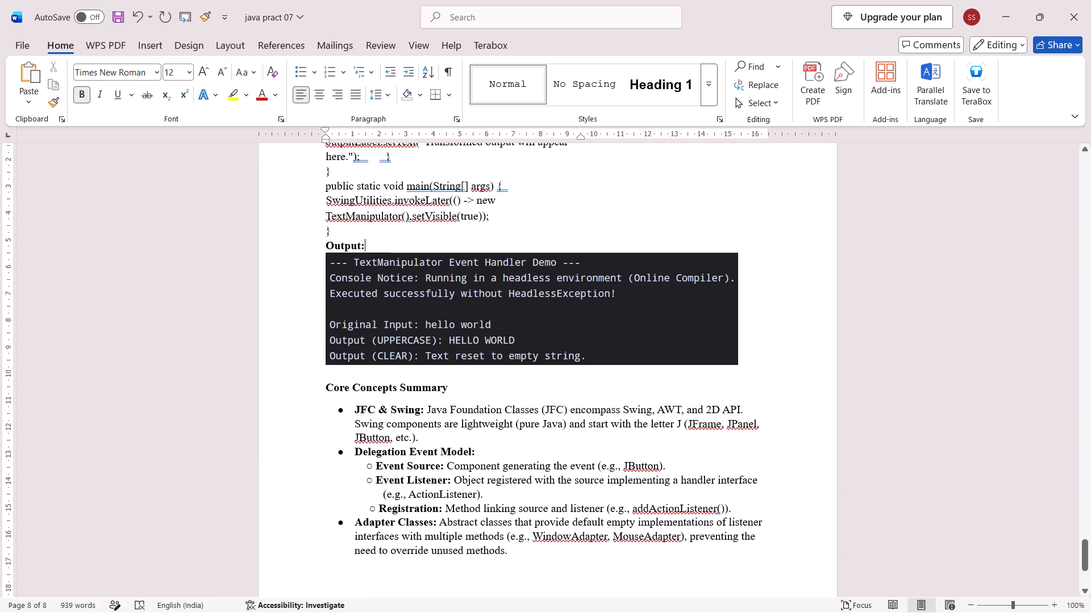
key("ctrl+s")
Review the document's layout from the Core Concepts Summary back through the Question 5 code to the WindowAdapter code before it.
scroll(391, 248, "down", 2)
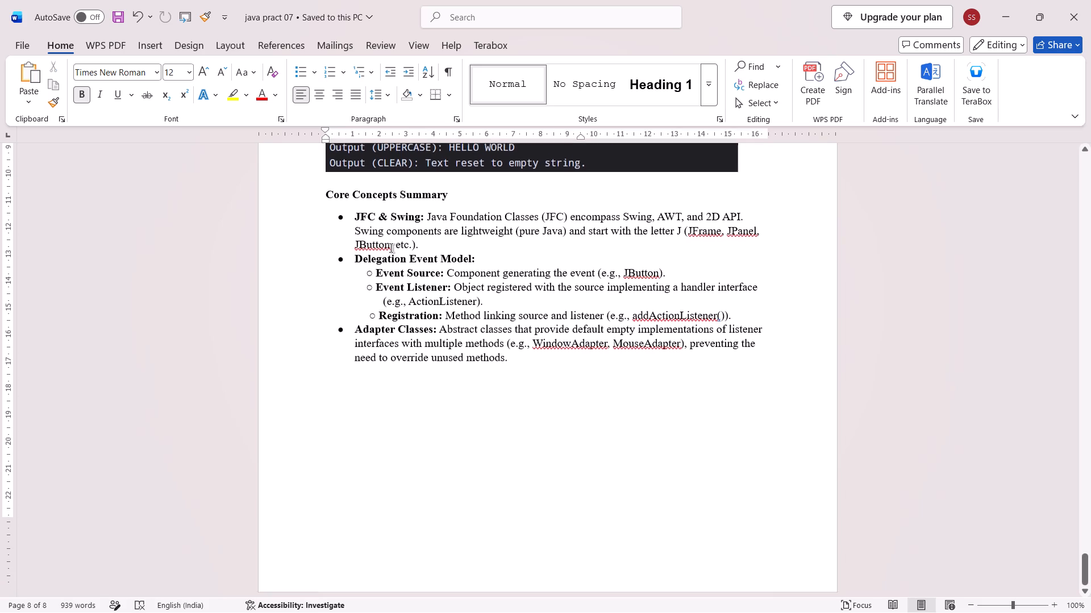
scroll(391, 248, "down", 1)
scroll(391, 248, "up", 1)
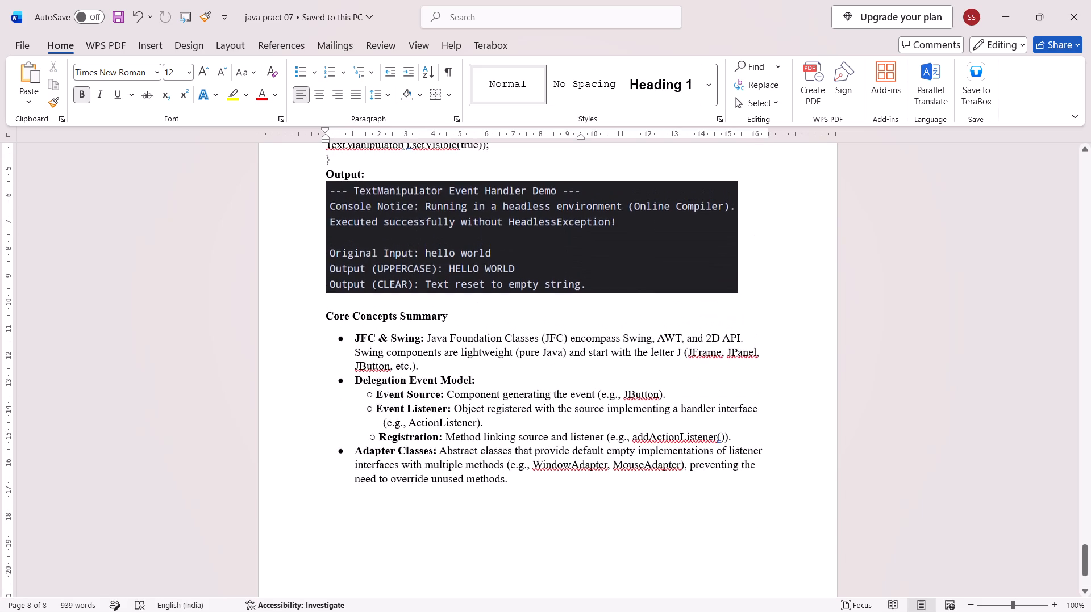
scroll(391, 248, "up", 2)
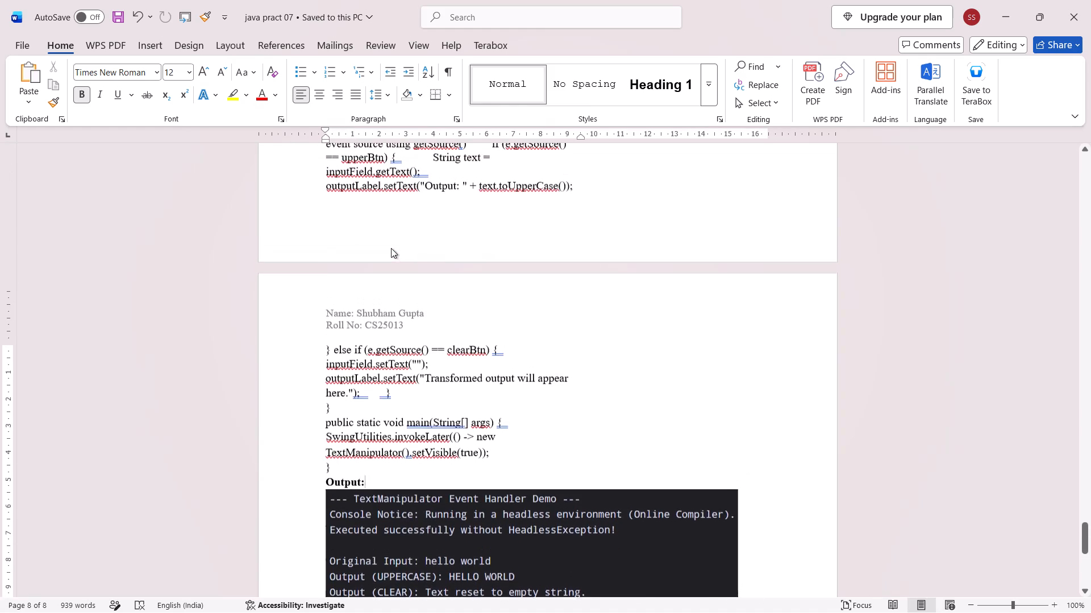
scroll(391, 248, "up", 4)
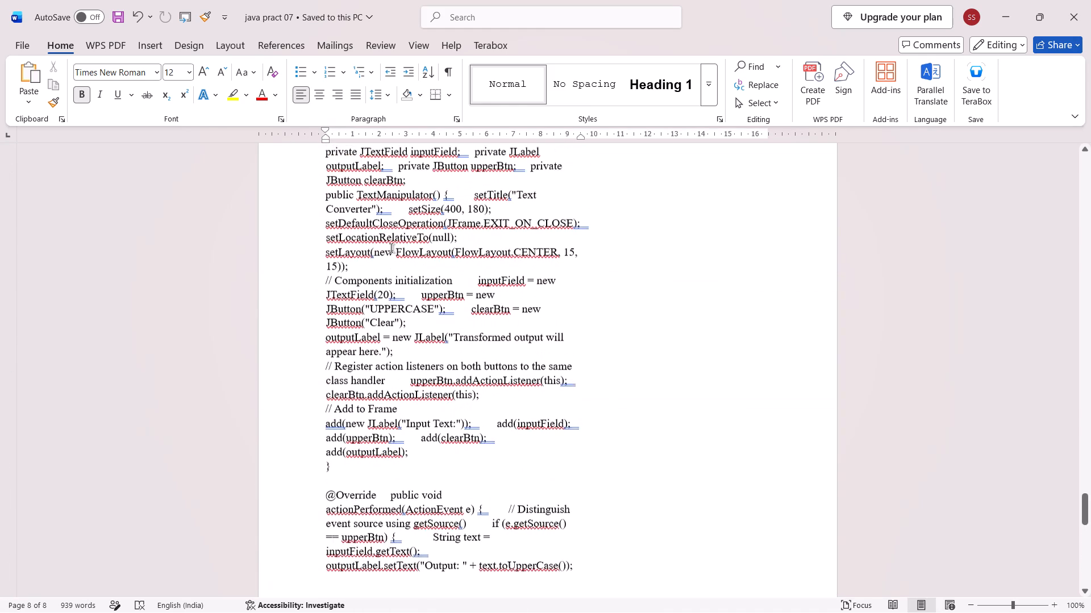
scroll(391, 248, "up", 1)
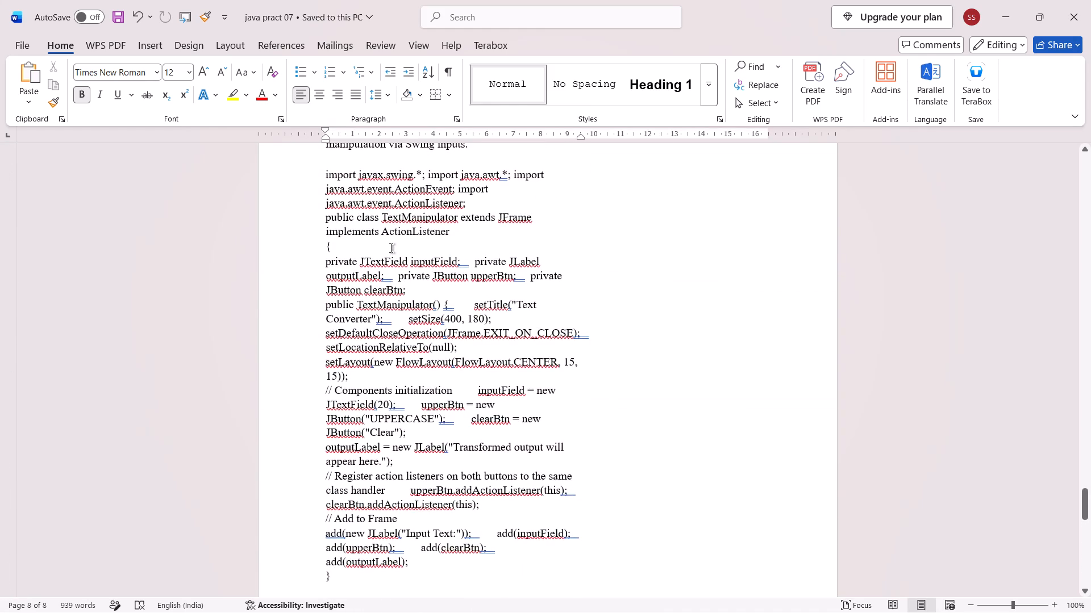
scroll(391, 248, "up", 4)
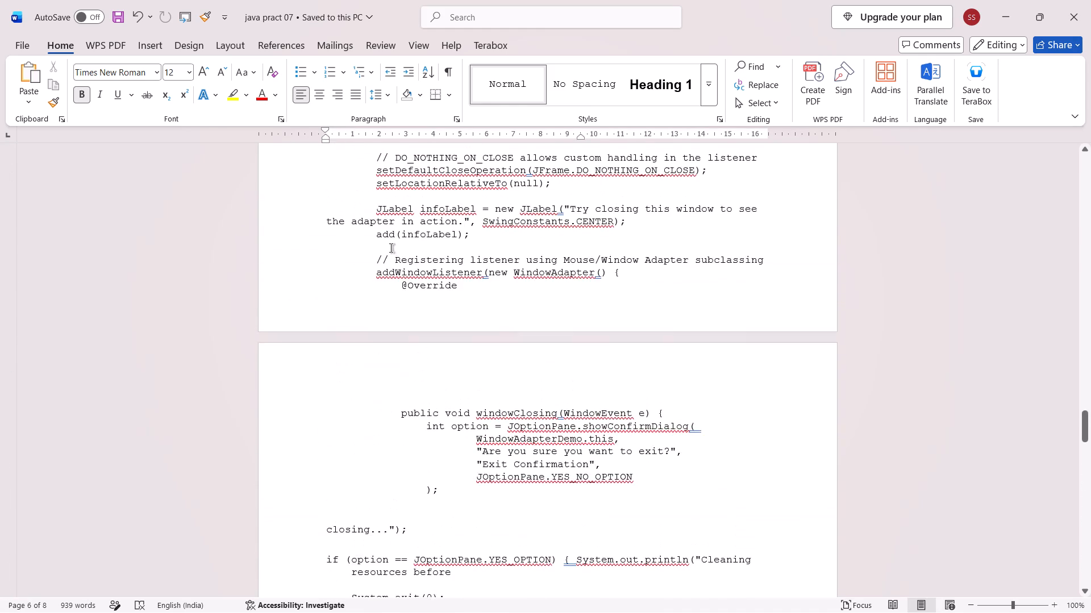
Open the empty page header above the Practical 7 title on the first page for editing.
scroll(391, 248, "up", 7)
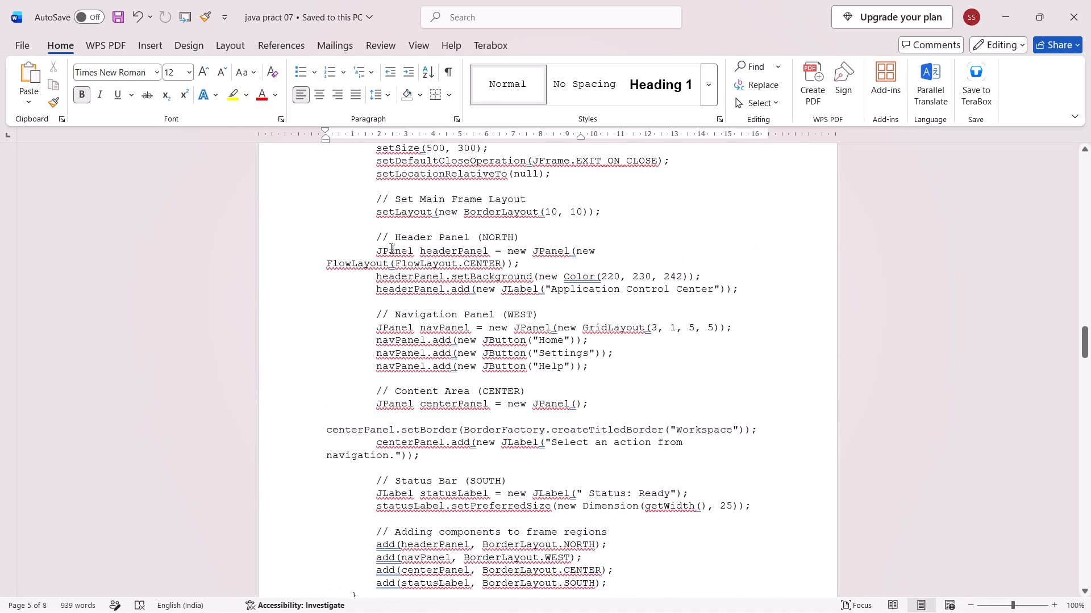
scroll(391, 248, "up", 7)
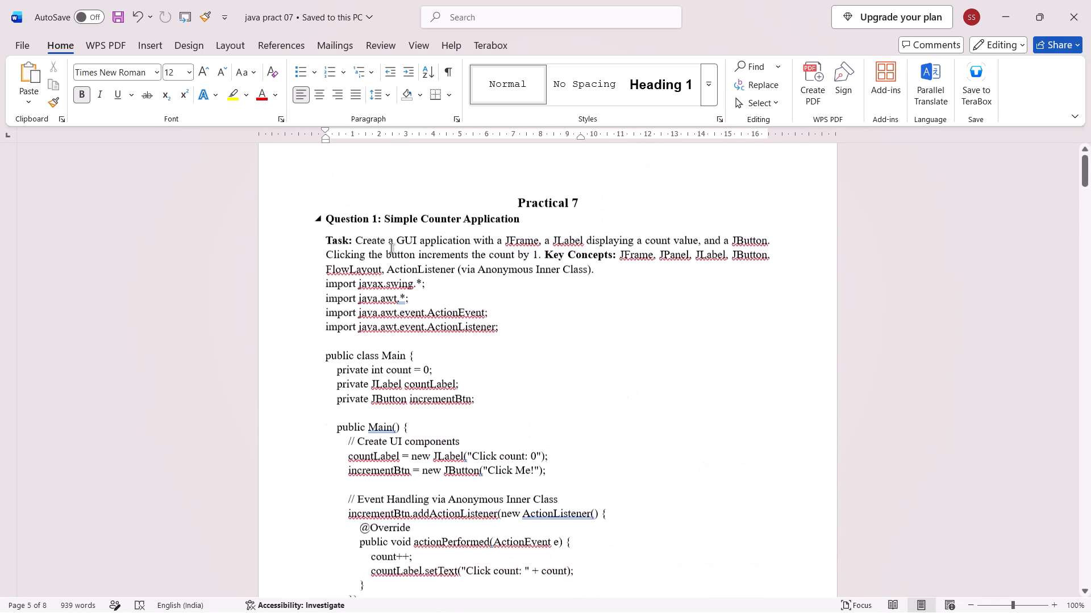
scroll(391, 248, "up", 3)
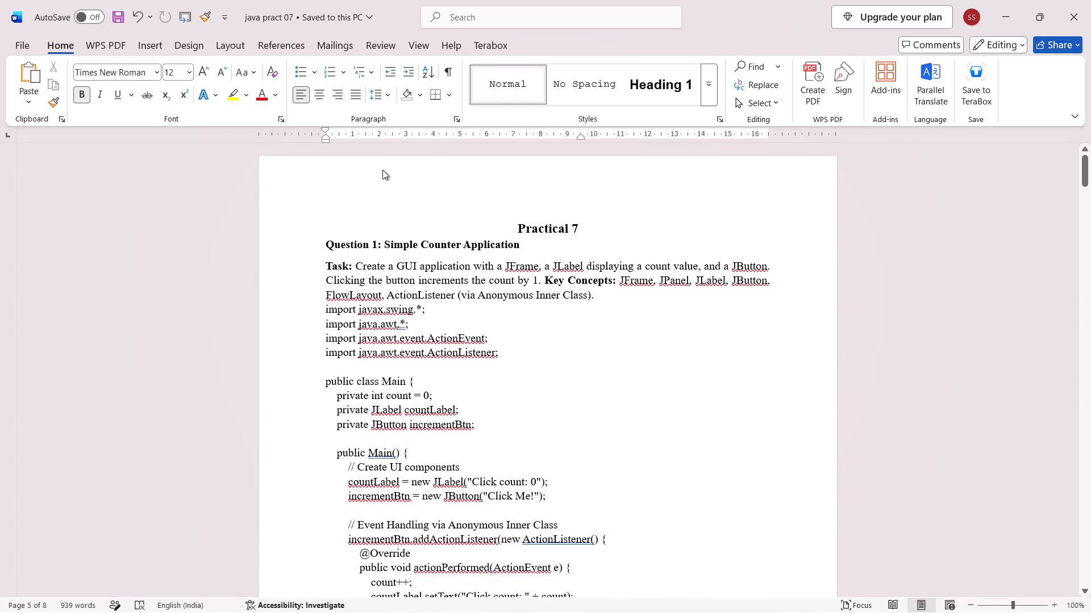
left_click(382, 170)
triple_click(382, 170)
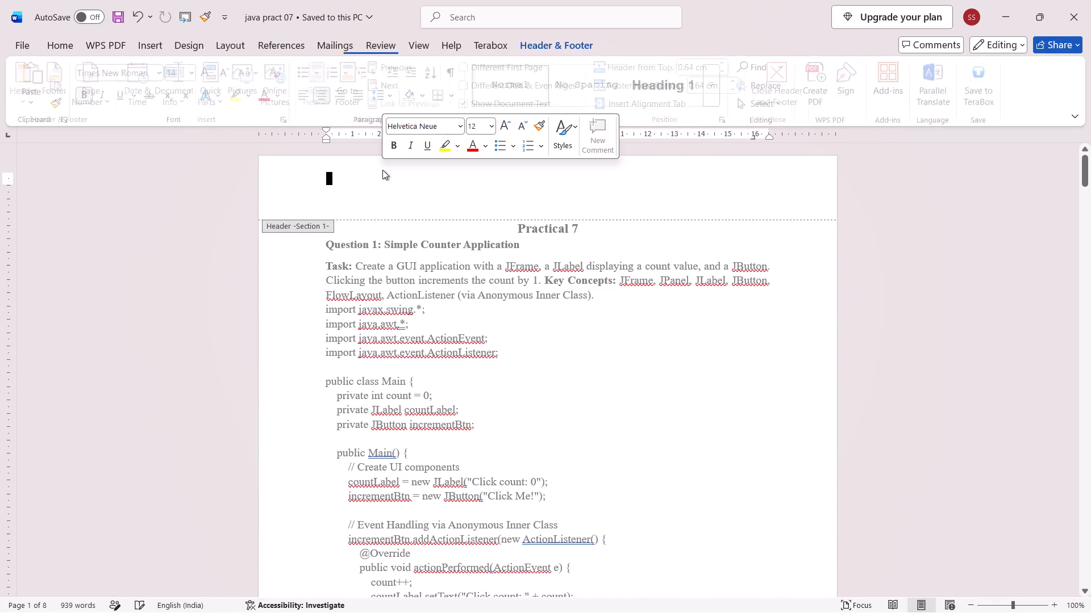
Look through the clipboard history for the name and roll number text needed in the header.
key("super+v")
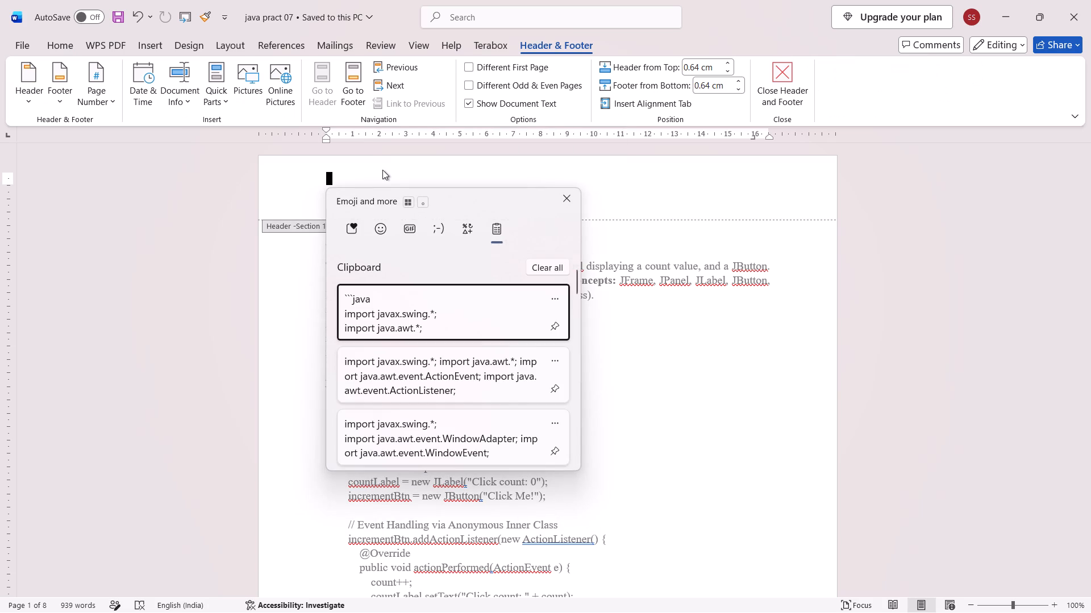
scroll(398, 373, "down", 10)
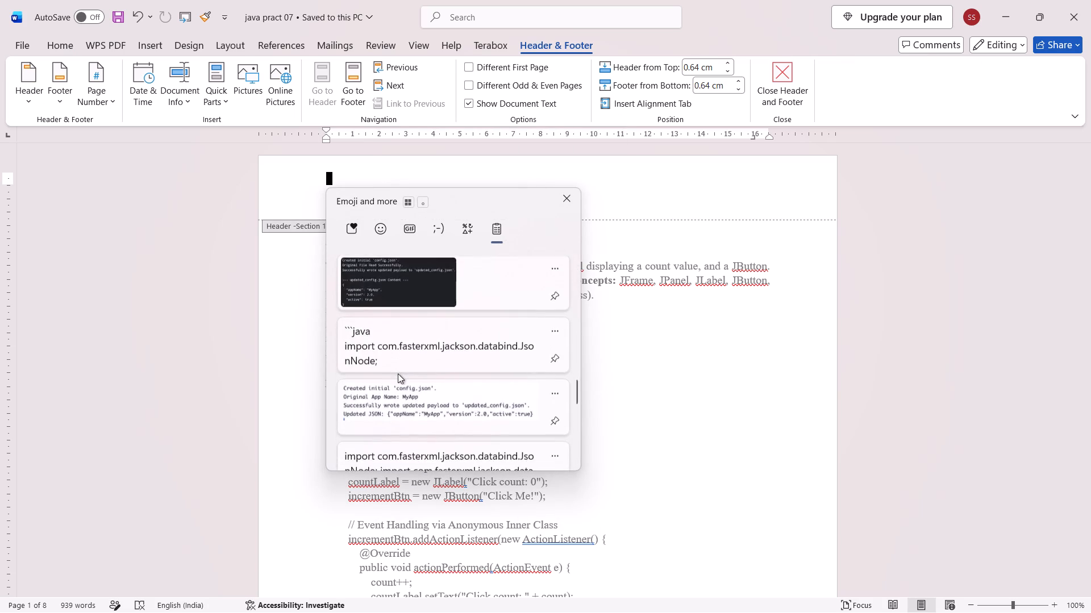
scroll(398, 373, "down", 7)
scroll(398, 373, "up", 1)
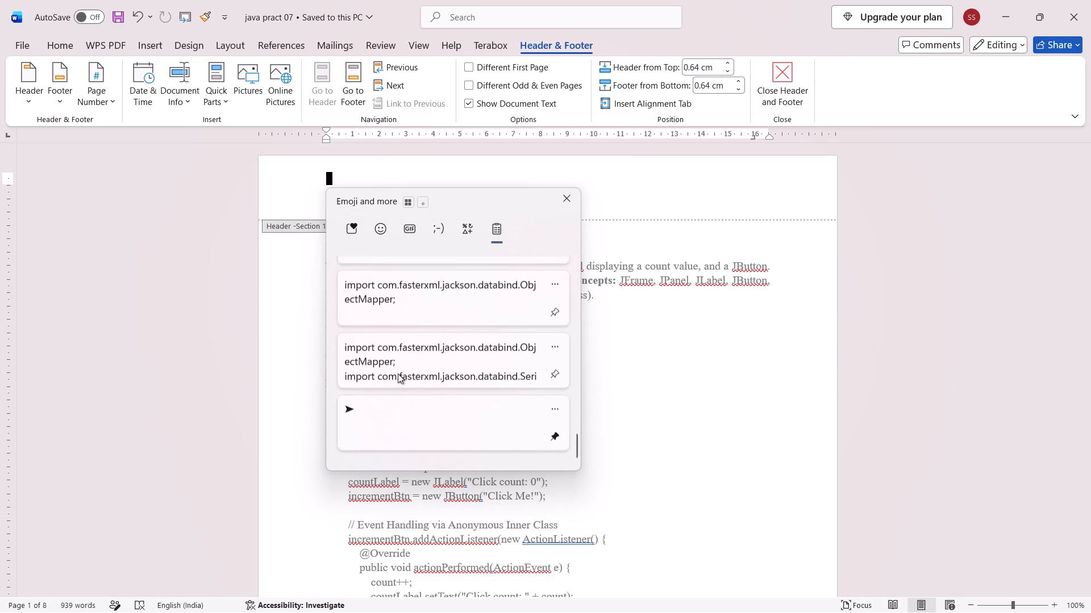
scroll(398, 373, "up", 3)
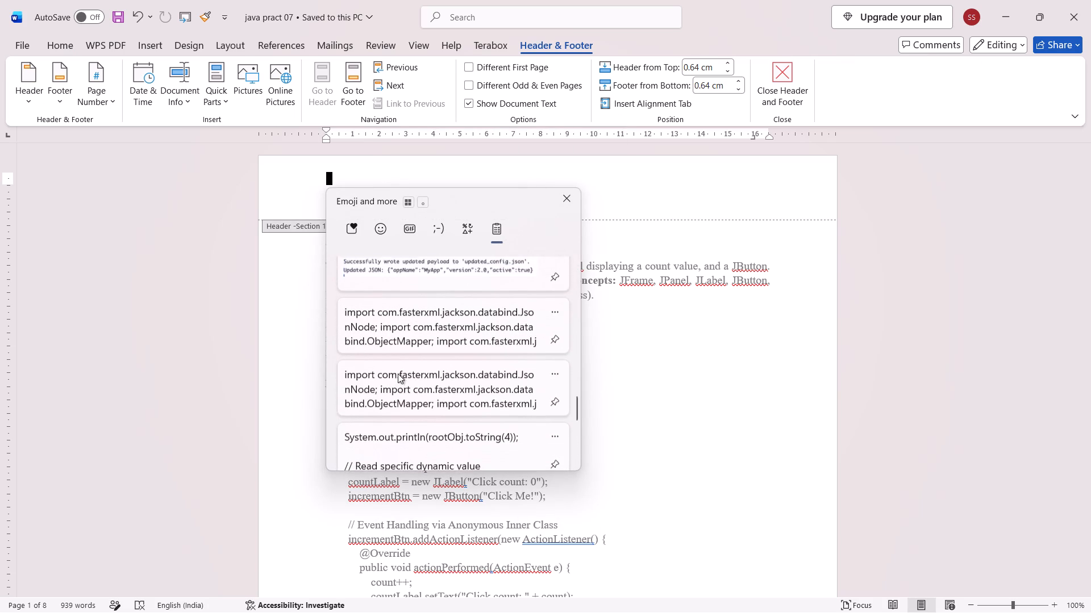
scroll(398, 373, "down", 3)
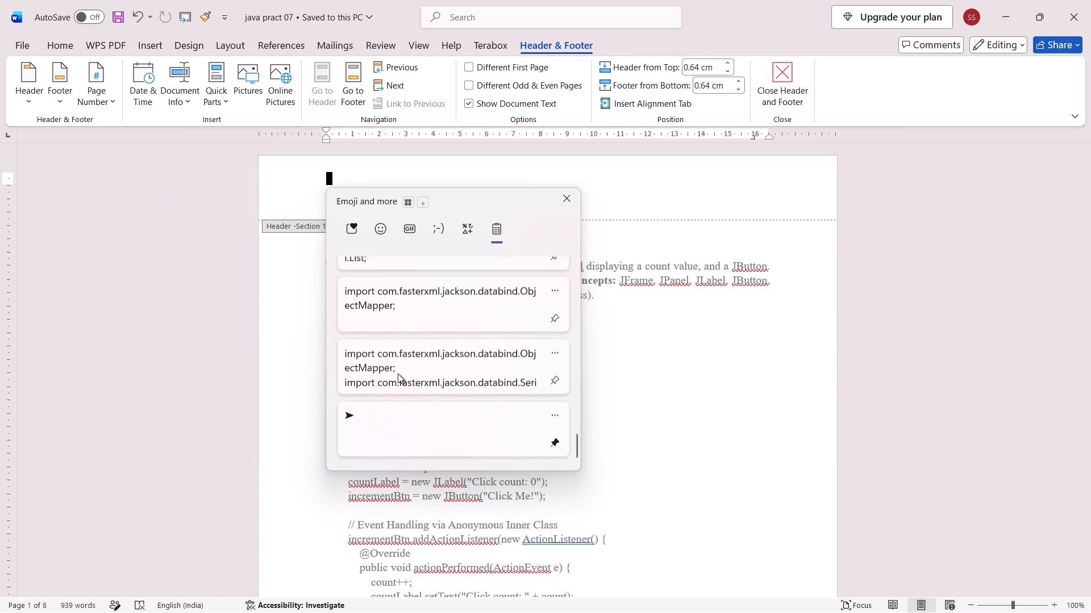
scroll(398, 373, "up", 6)
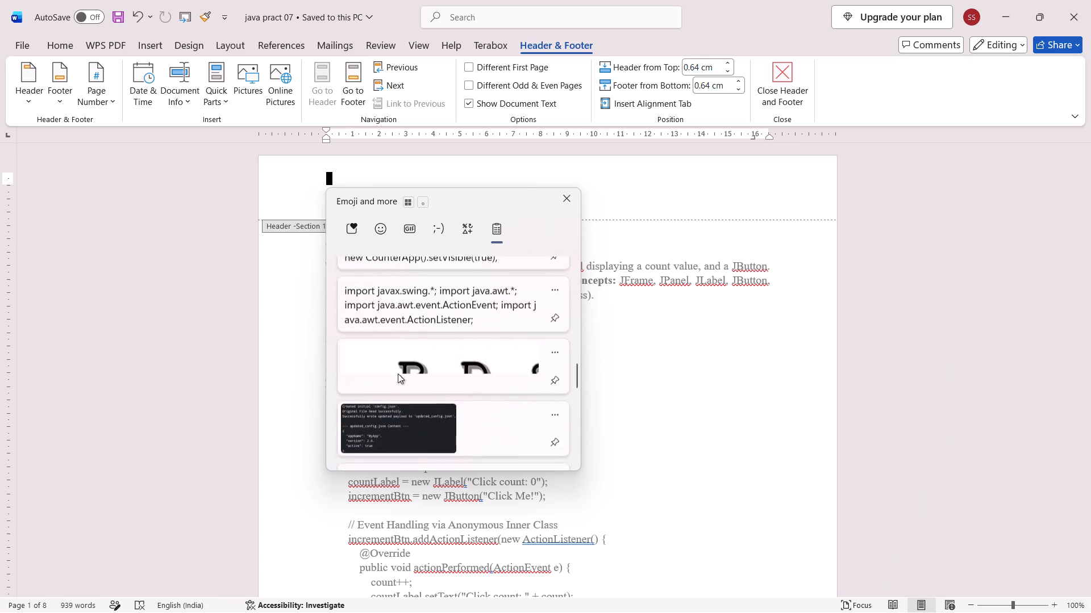
scroll(398, 373, "up", 2)
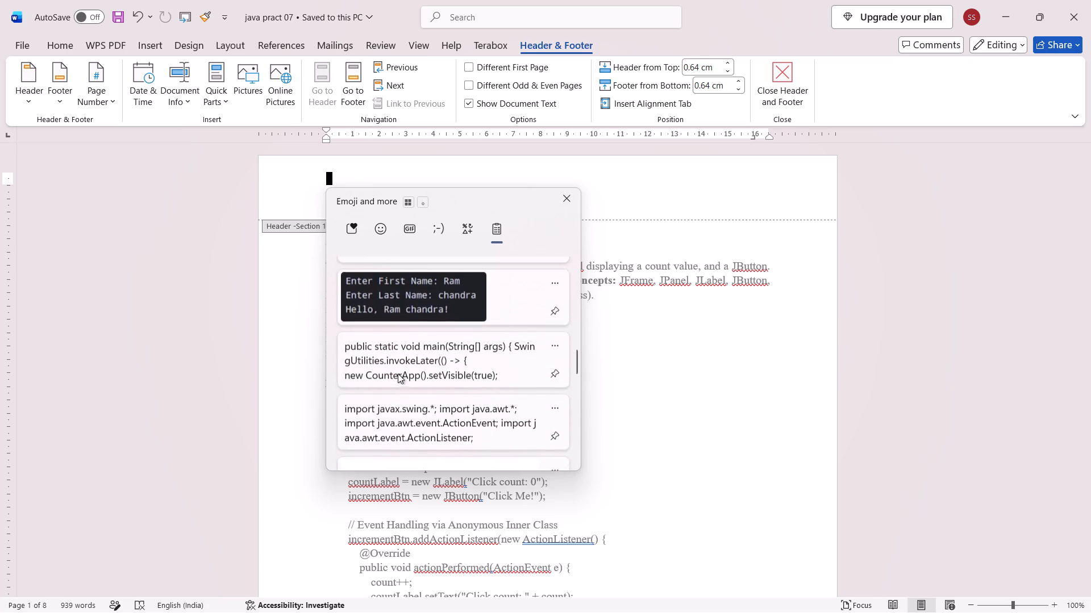
scroll(398, 373, "up", 3)
scroll(398, 373, "right", 1)
scroll(398, 373, "up", 3)
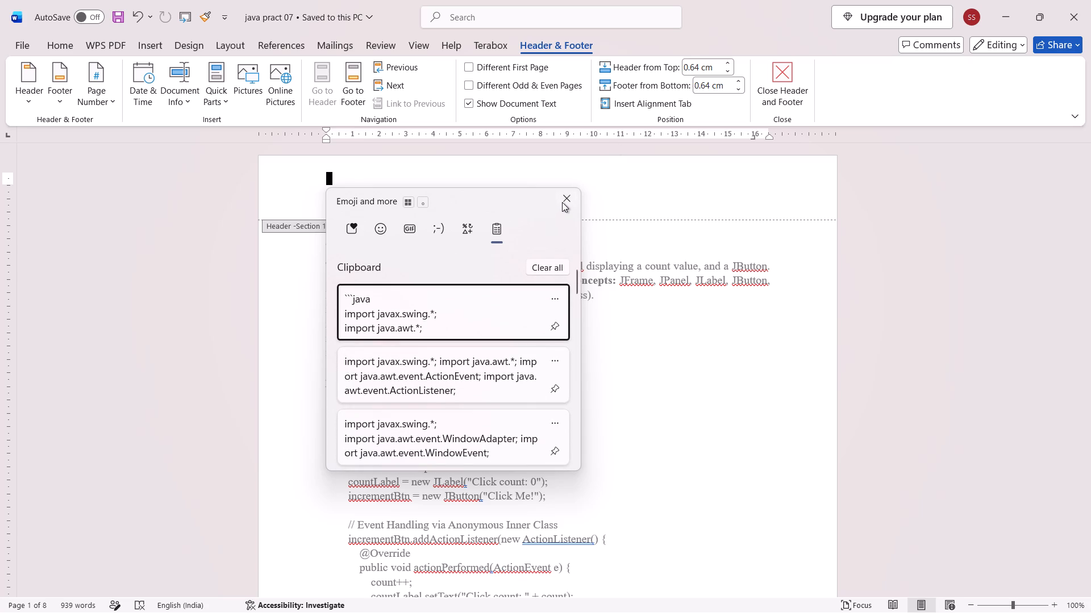
left_click(565, 201)
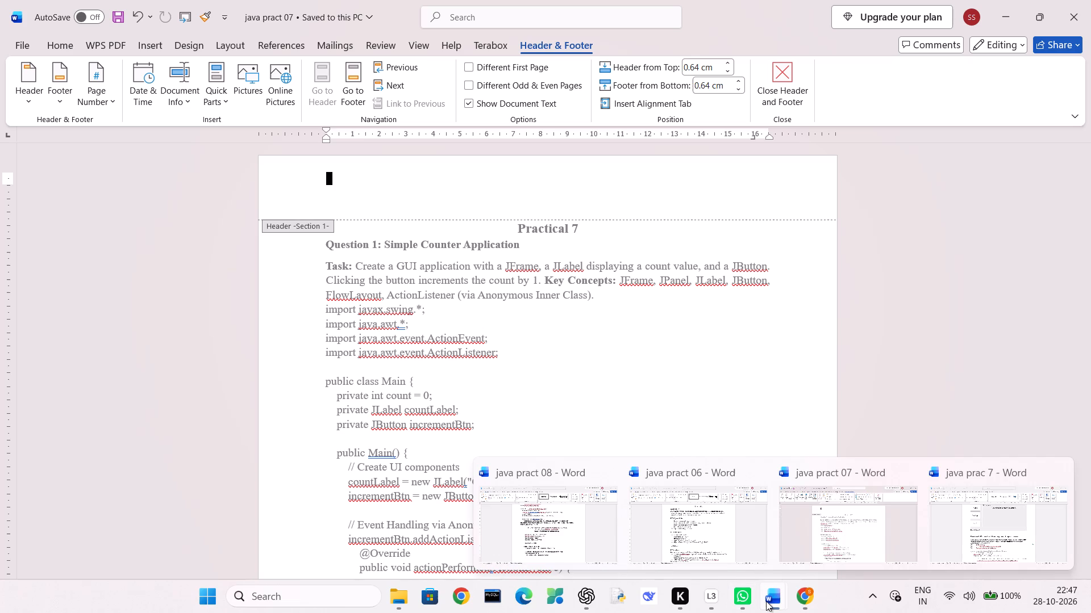
Switch to java pract 06 and copy the name and roll number lines from its page header.
left_click(766, 601)
left_click(694, 526)
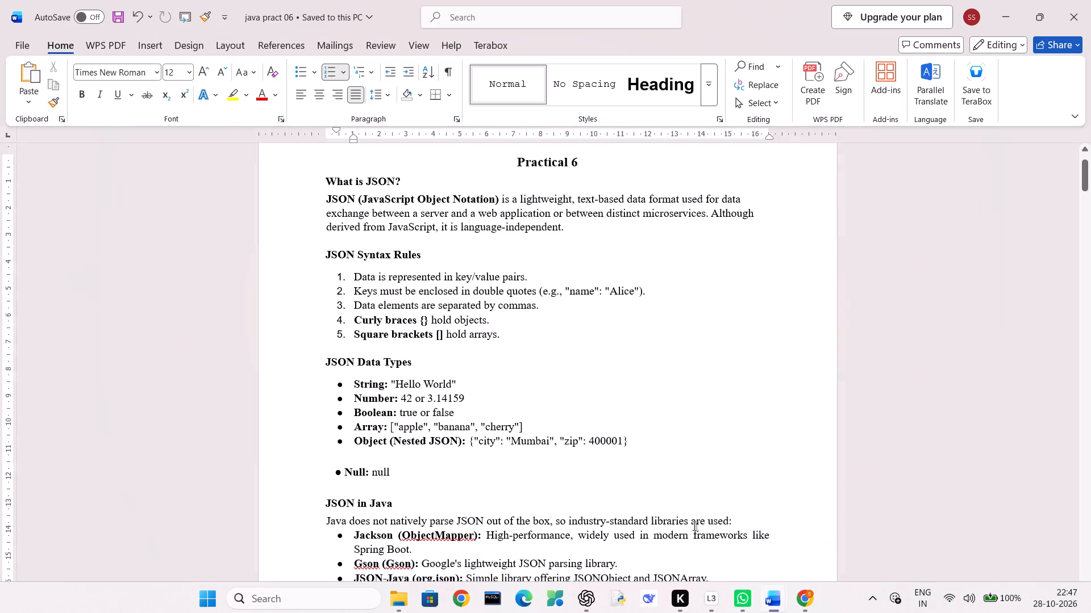
scroll(485, 306, "up", 3)
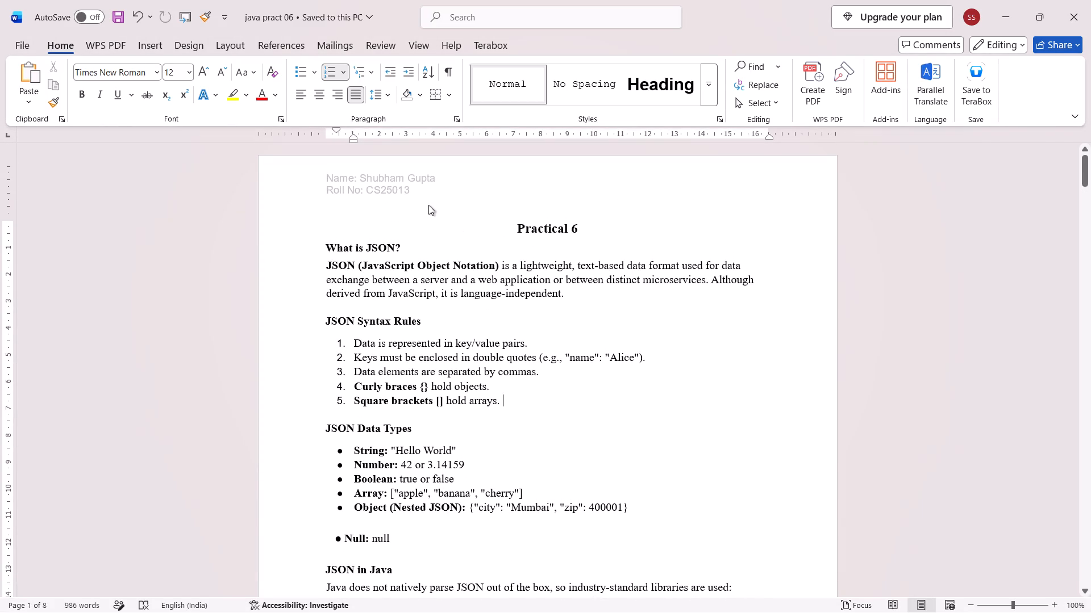
triple_click(422, 198)
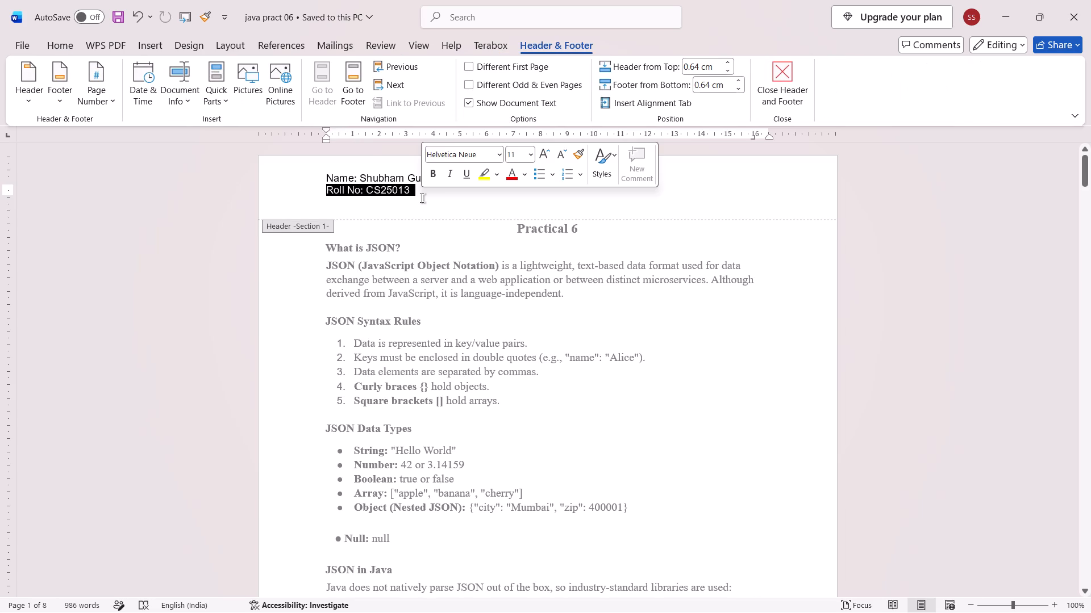
double_click(414, 190)
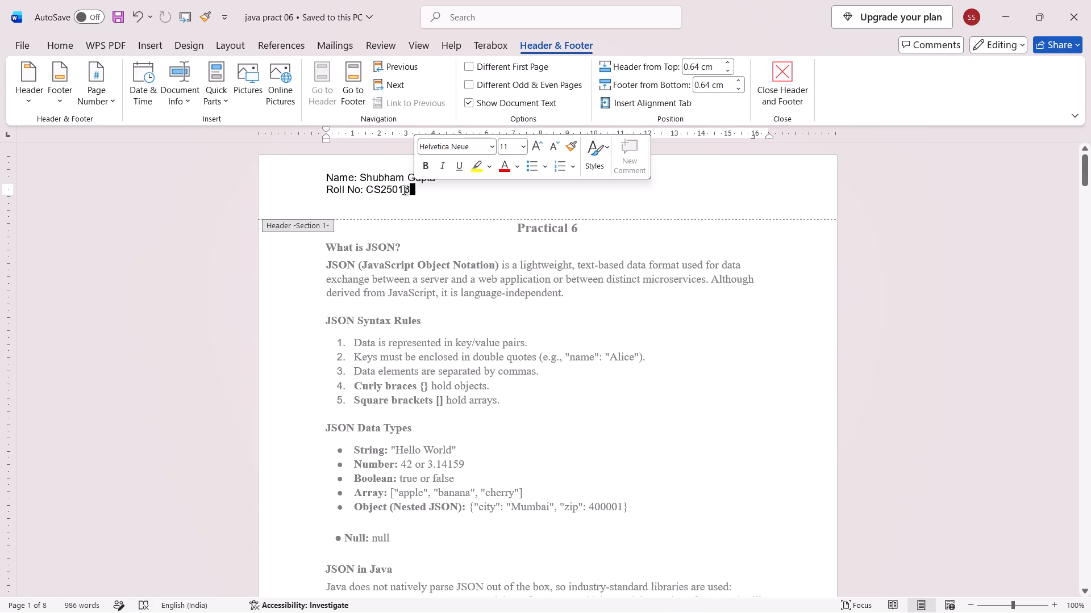
left_click(420, 191)
left_click_drag(420, 191, 324, 179)
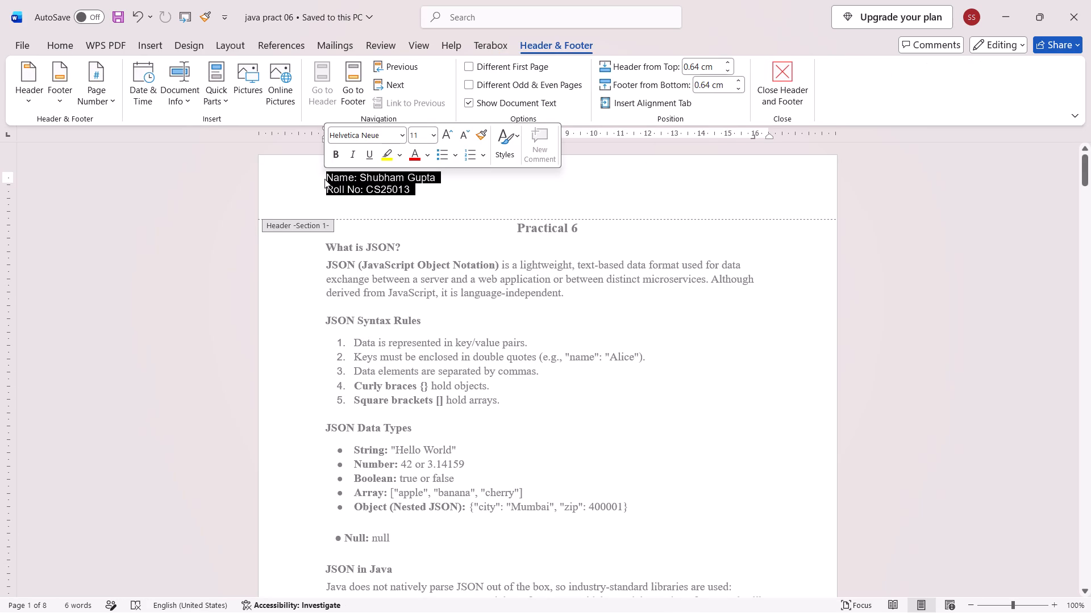
key("ctrl+c")
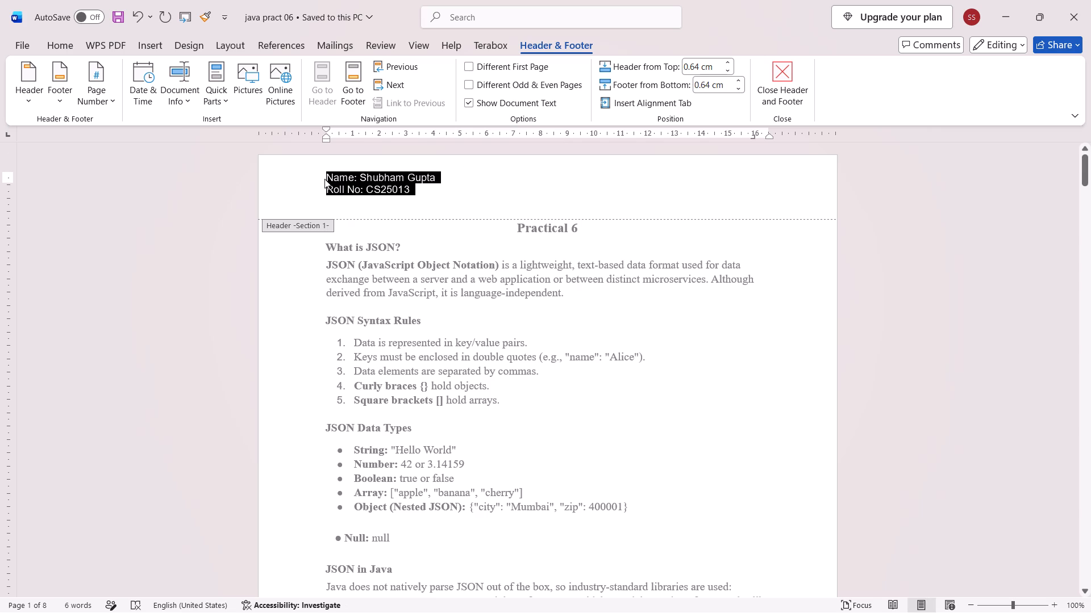
Paste the copied name and roll number lines into java pract 07's header, remove the trailing blank line, return to the body and save.
key("alt+Tab")
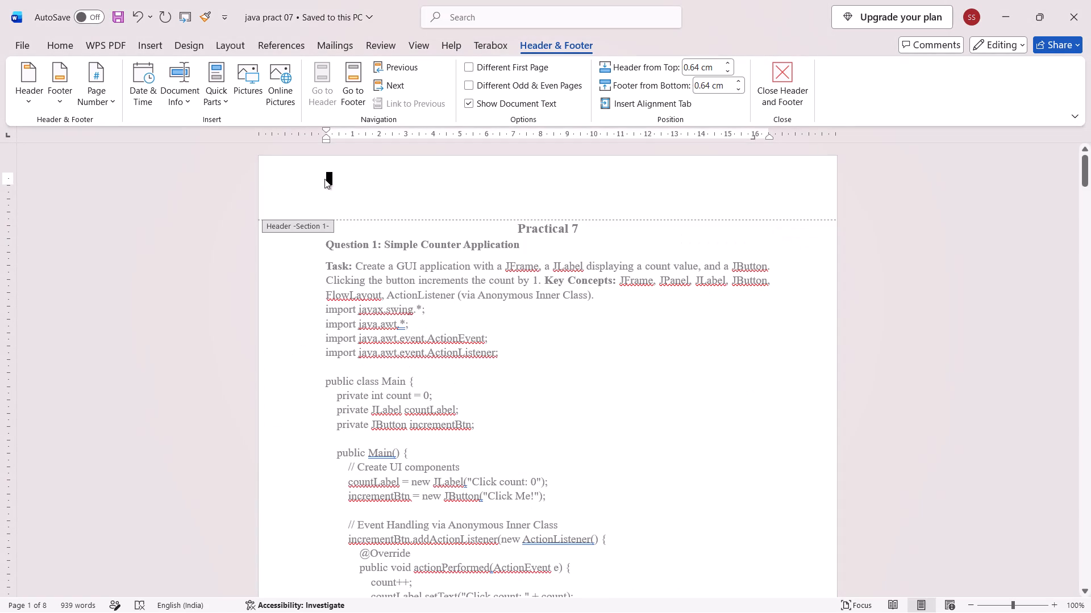
key("ctrl+v")
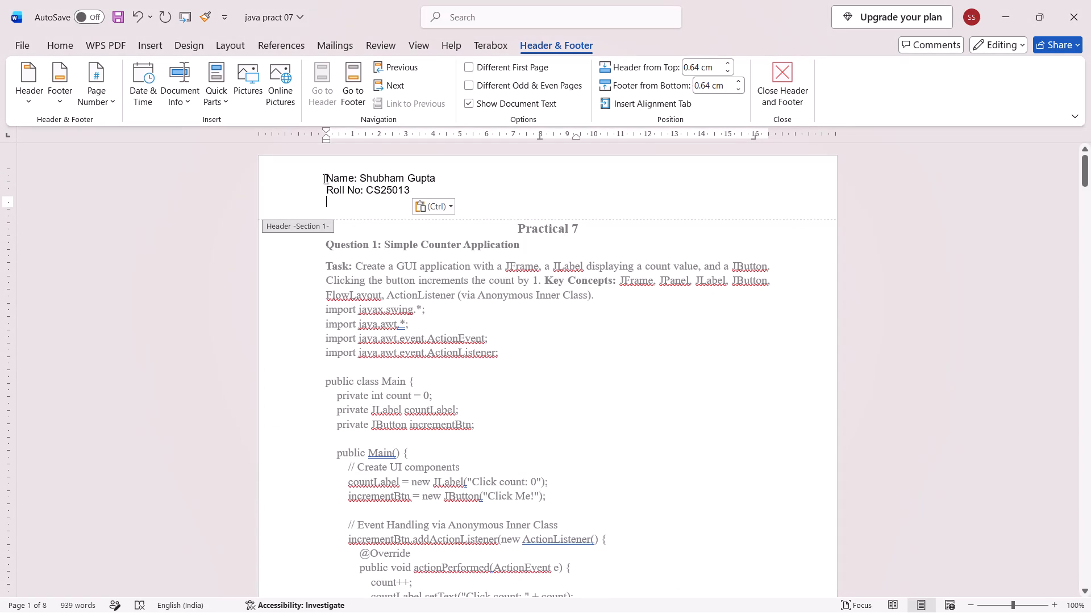
key("BackSpace")
key("BackSpace")
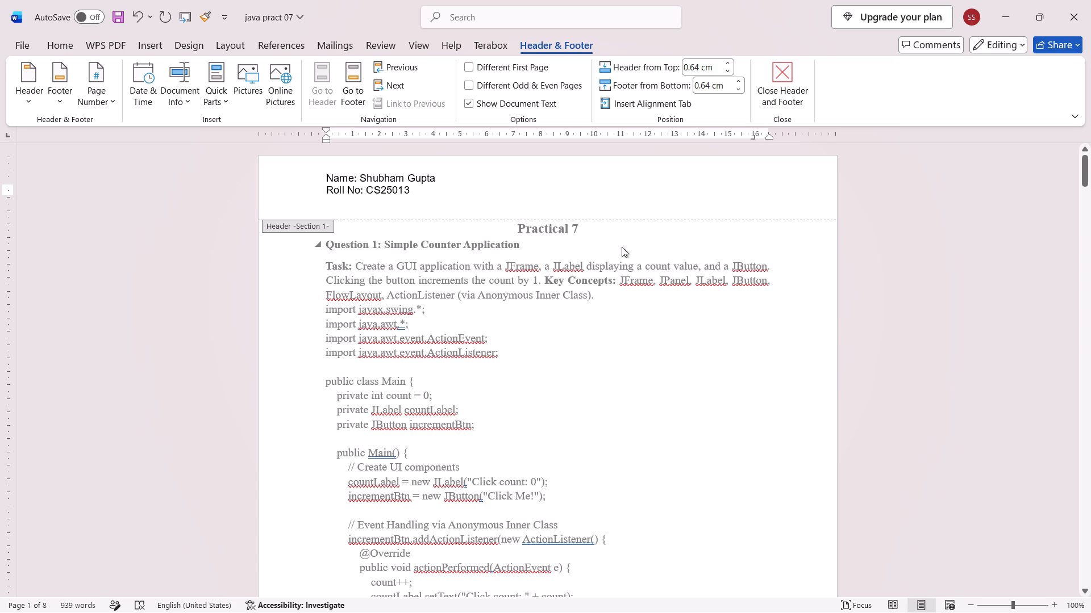
double_click(589, 240)
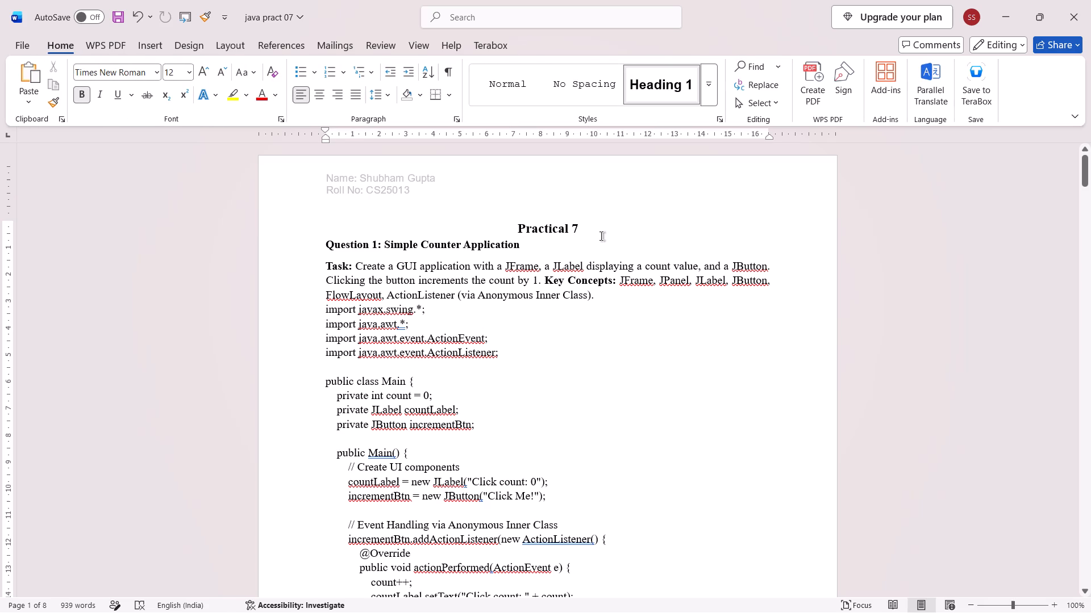
scroll(601, 236, "down", 1, "ctrl")
scroll(601, 236, "up", 1, "ctrl")
scroll(601, 236, "down", 2, "ctrl")
scroll(601, 236, "down", 2)
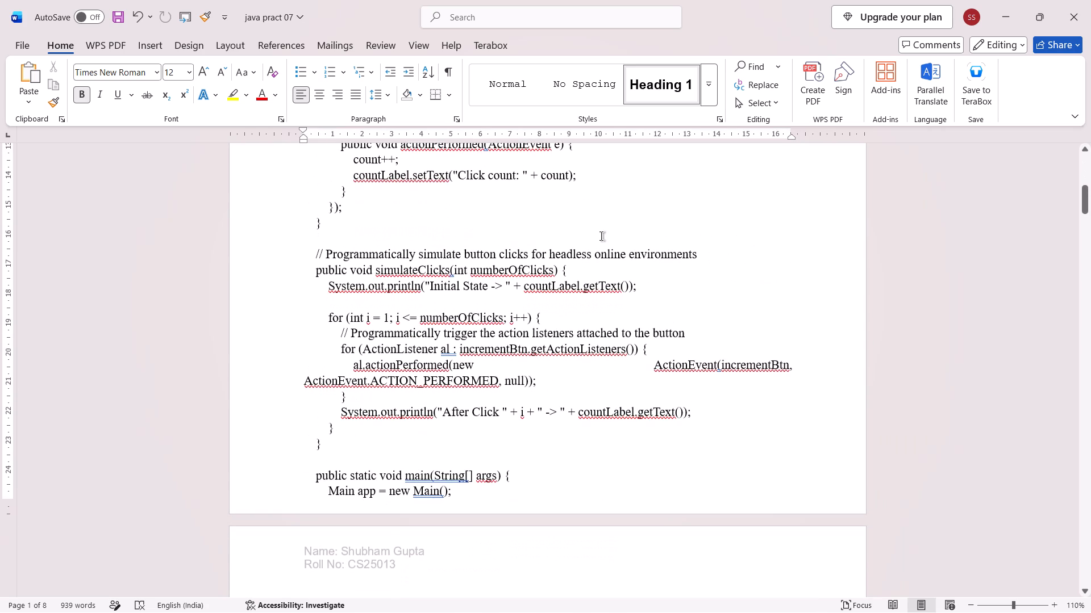
key("ctrl+s")
Review the page headers and layout of java pract 07 from Question 2 through the Core Concepts Summary.
scroll(601, 236, "down", 3)
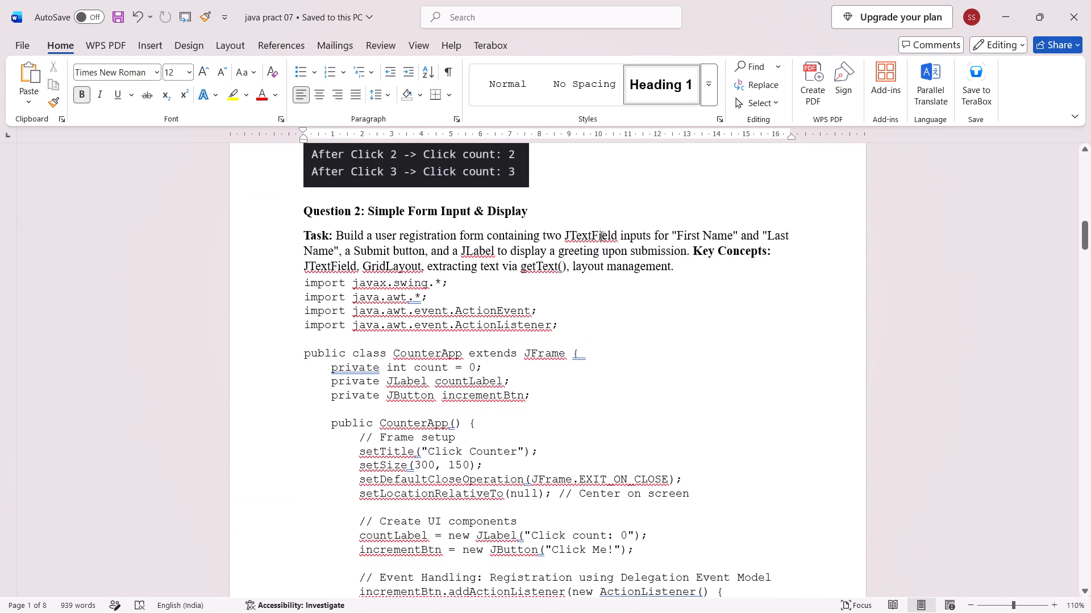
scroll(601, 236, "down", 4)
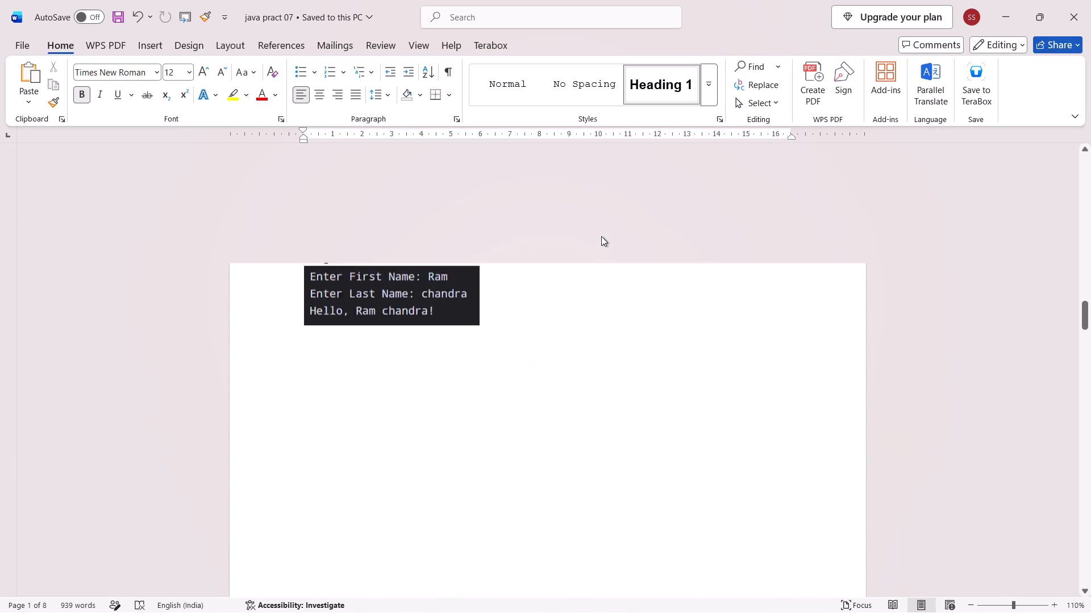
scroll(601, 236, "down", 9)
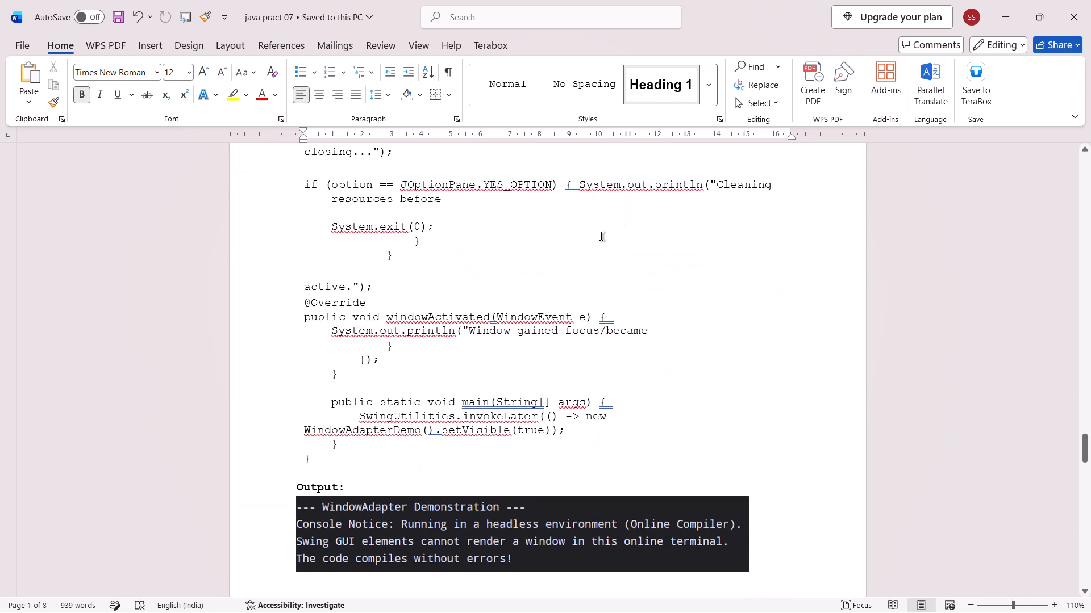
scroll(601, 236, "down", 3)
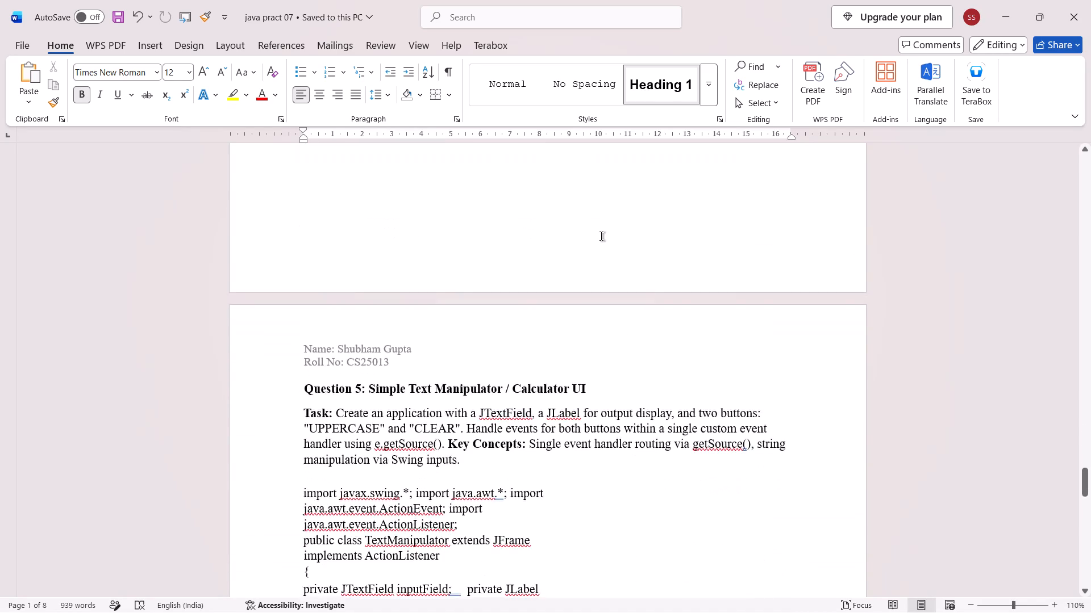
scroll(601, 236, "down", 1)
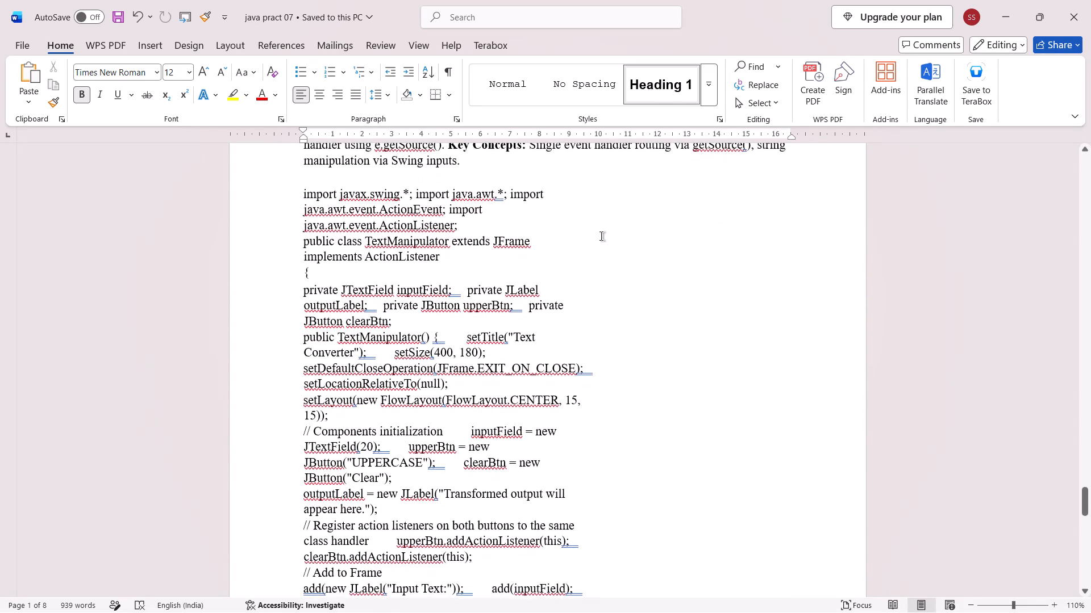
scroll(601, 236, "down", 3)
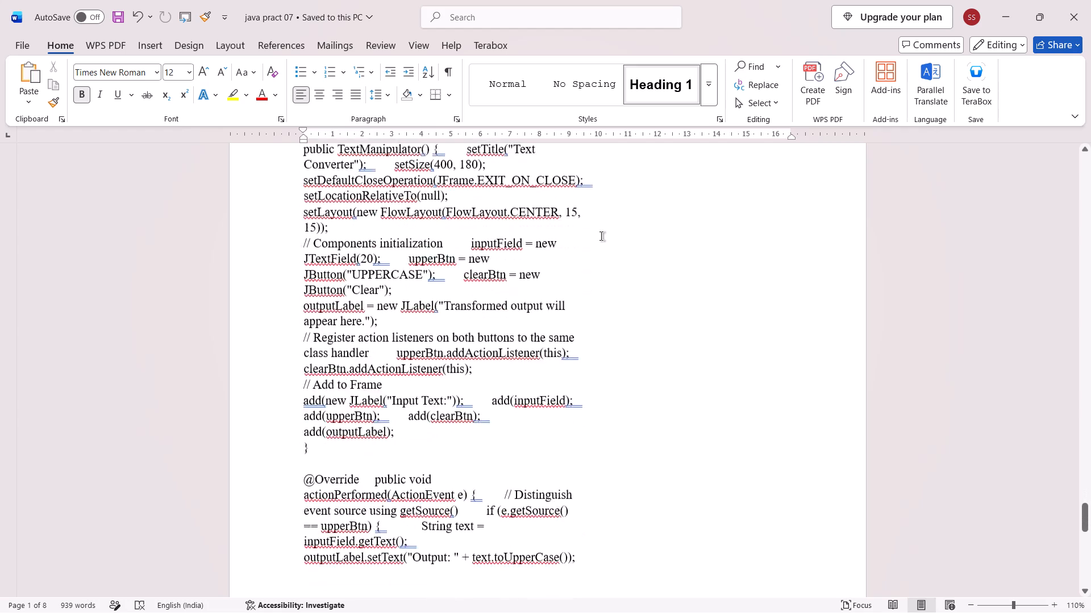
scroll(601, 236, "down", 2)
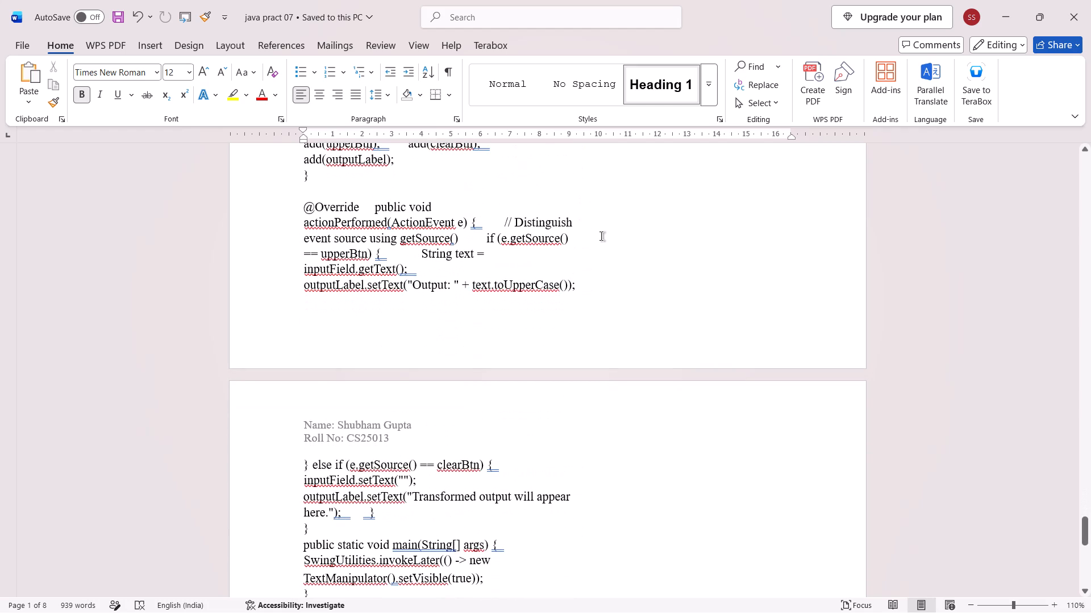
scroll(601, 236, "down", 3)
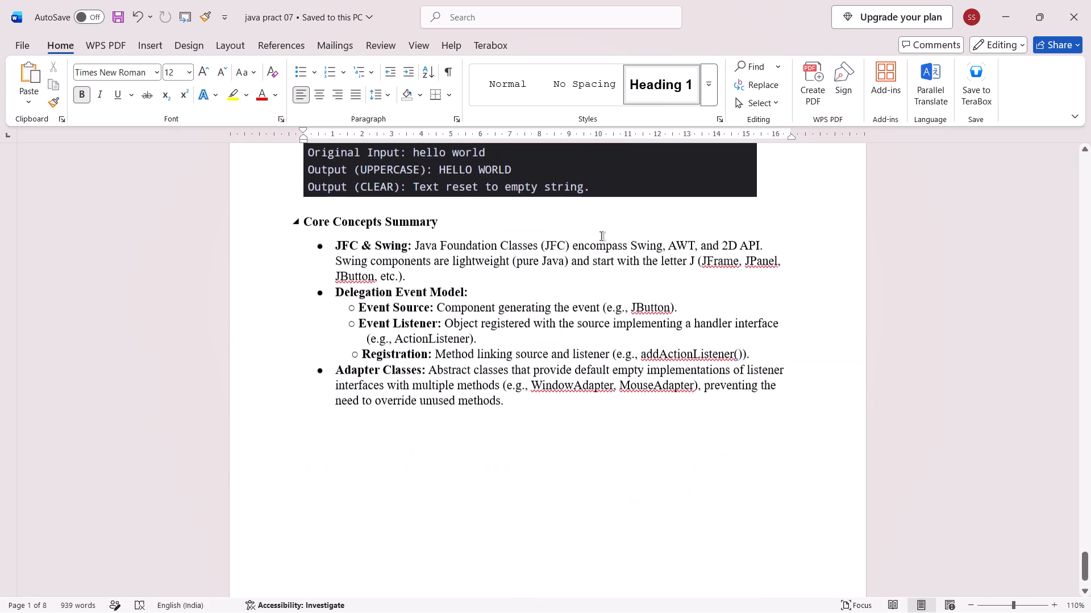
scroll(601, 236, "down", 2)
scroll(601, 236, "up", 3)
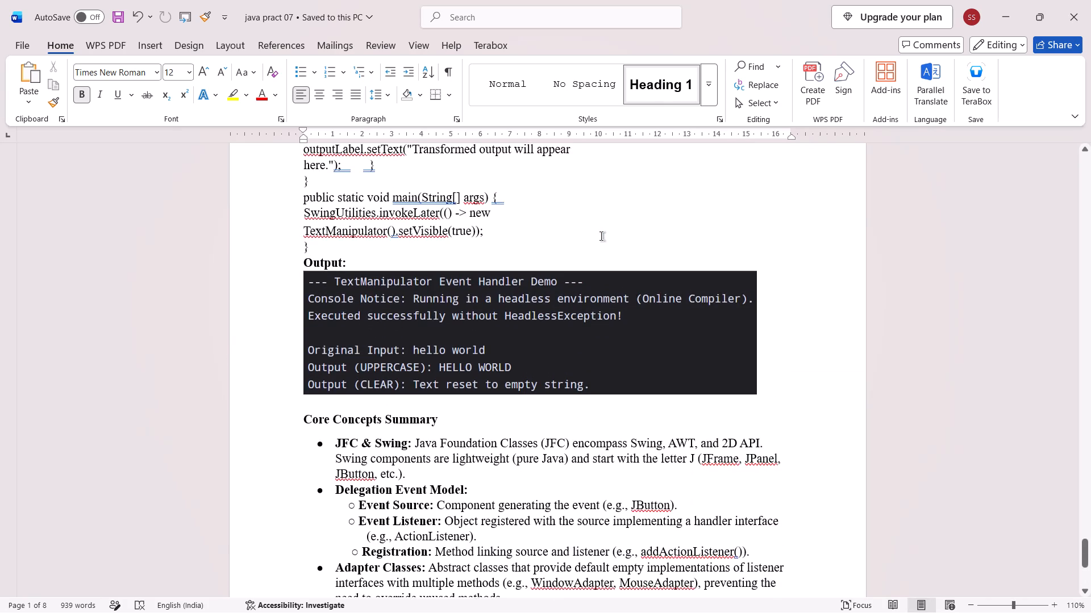
scroll(601, 236, "up", 2)
scroll(601, 236, "right", 1)
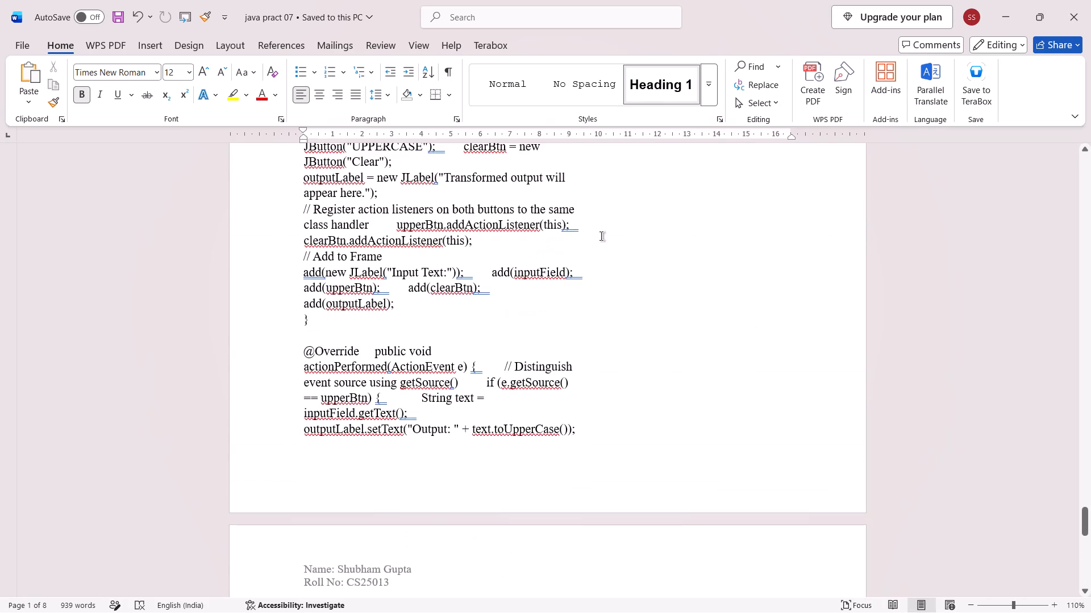
scroll(601, 236, "right", 2)
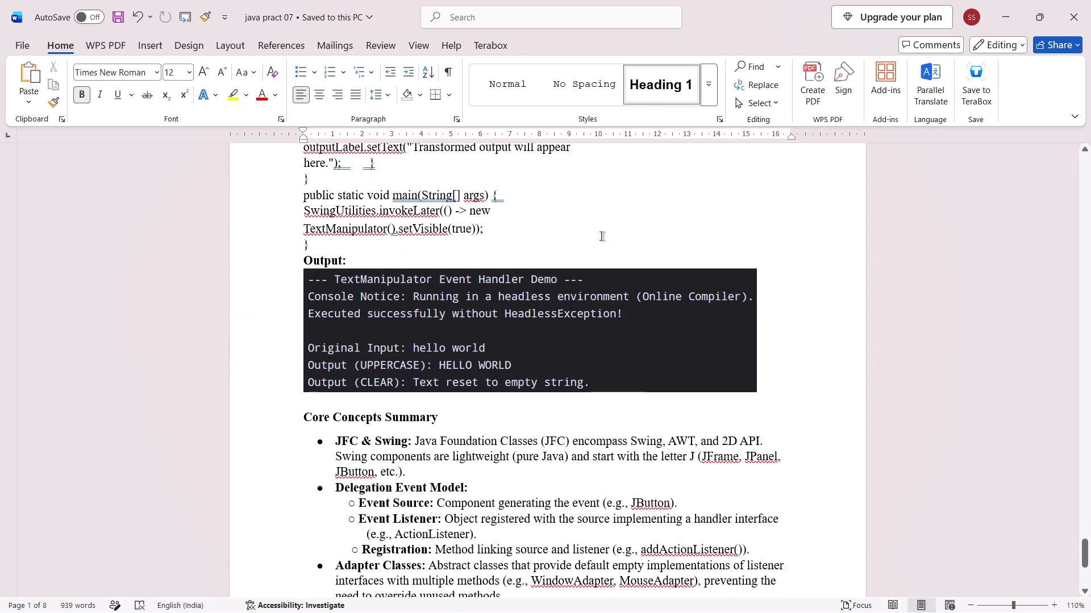
scroll(601, 236, "up", 2)
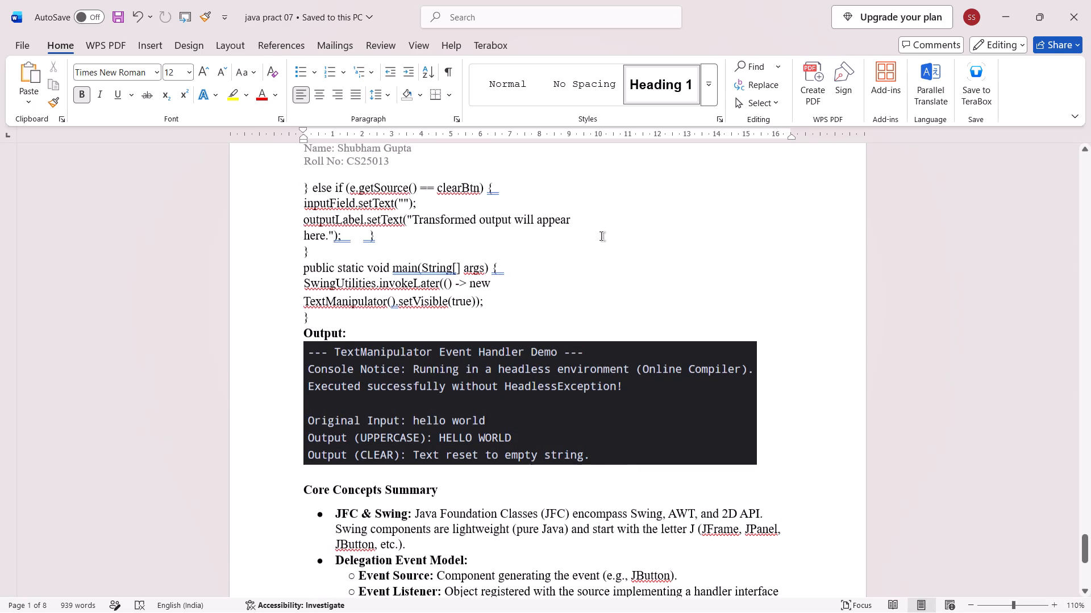
scroll(601, 236, "up", 1)
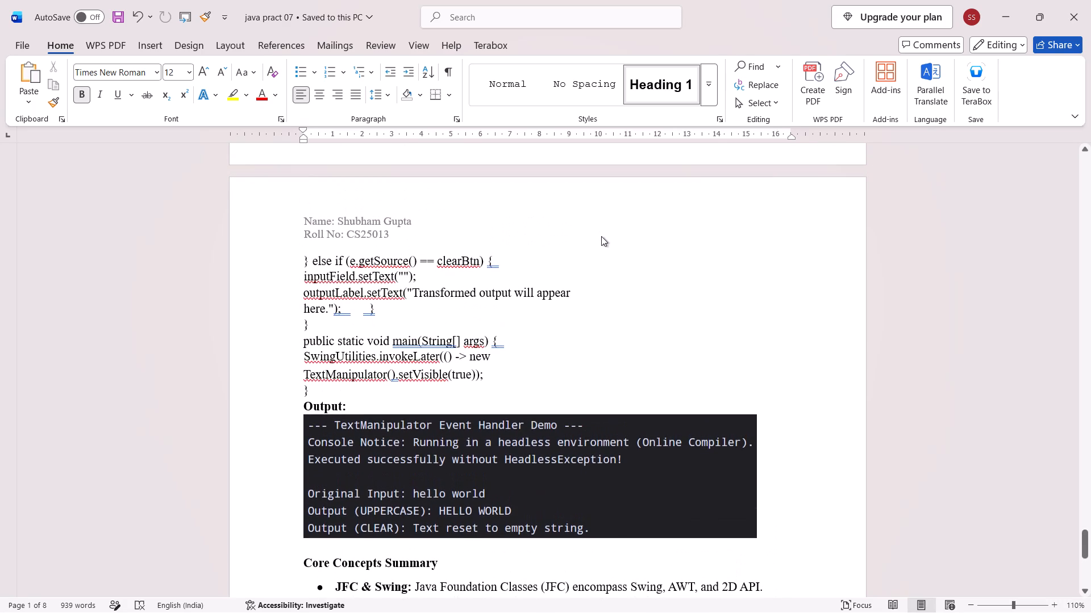
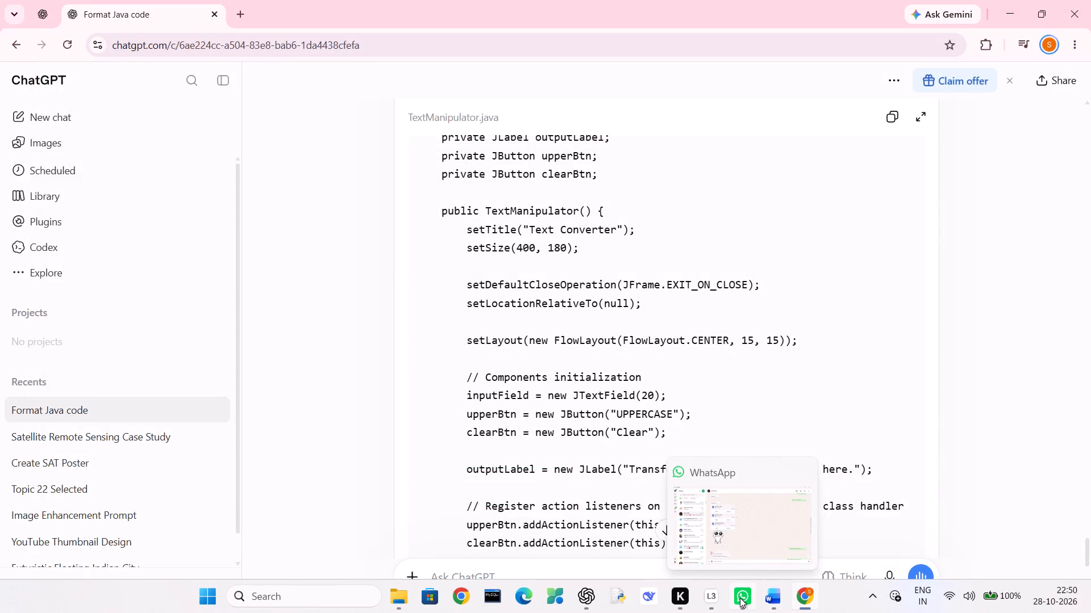
Switch to java pract 08 in Word and review its headers, headings, code and outputs from Practical 8 through the closing JDBC concepts table.
left_click(770, 587)
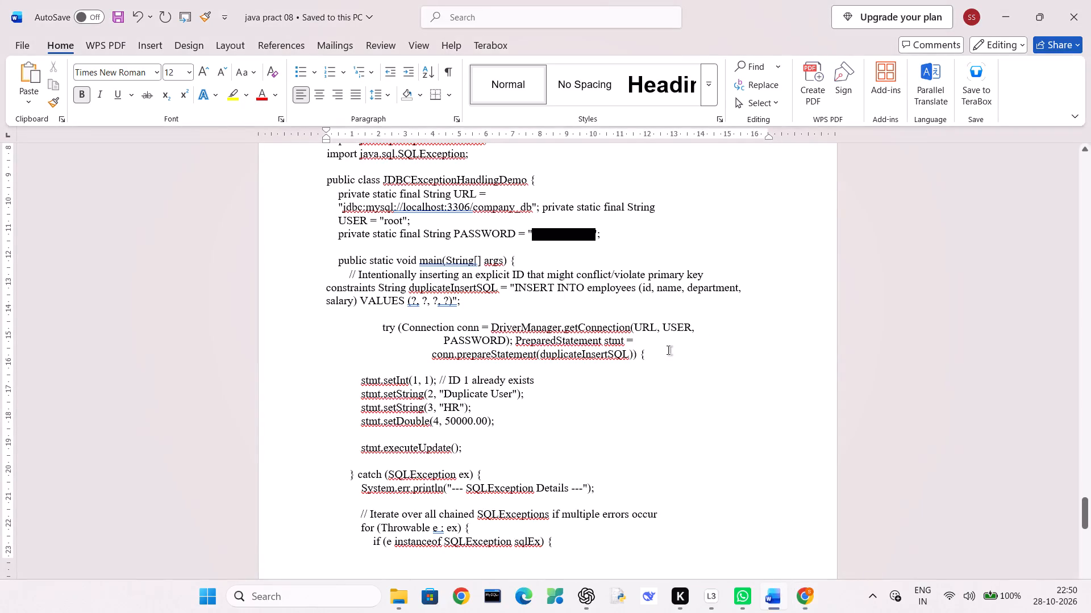
scroll(668, 350, "down", 4)
scroll(668, 350, "up", 2)
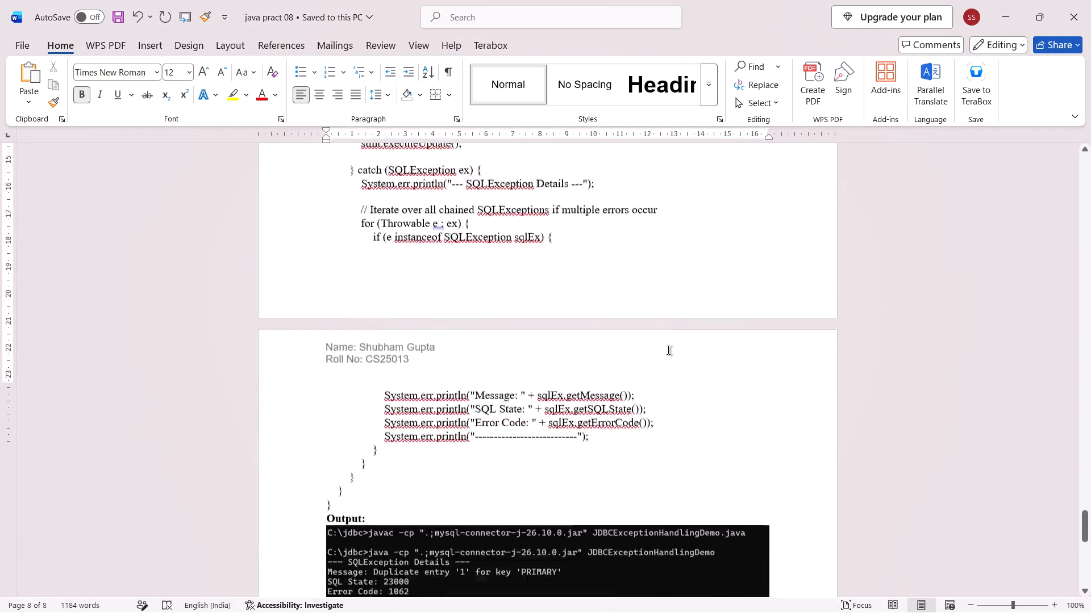
scroll(668, 350, "up", 5)
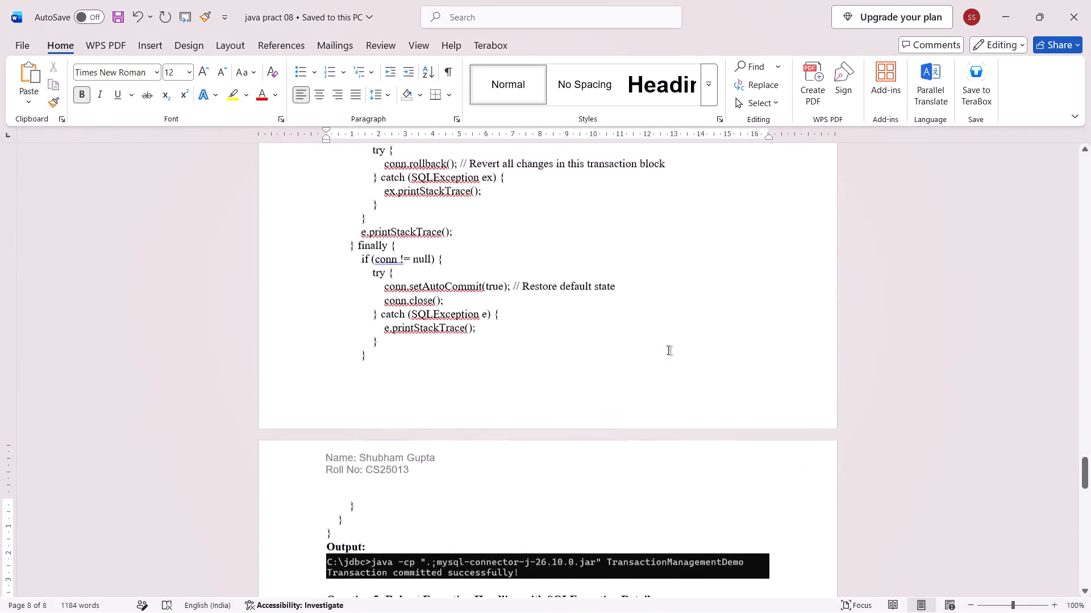
scroll(668, 350, "up", 5)
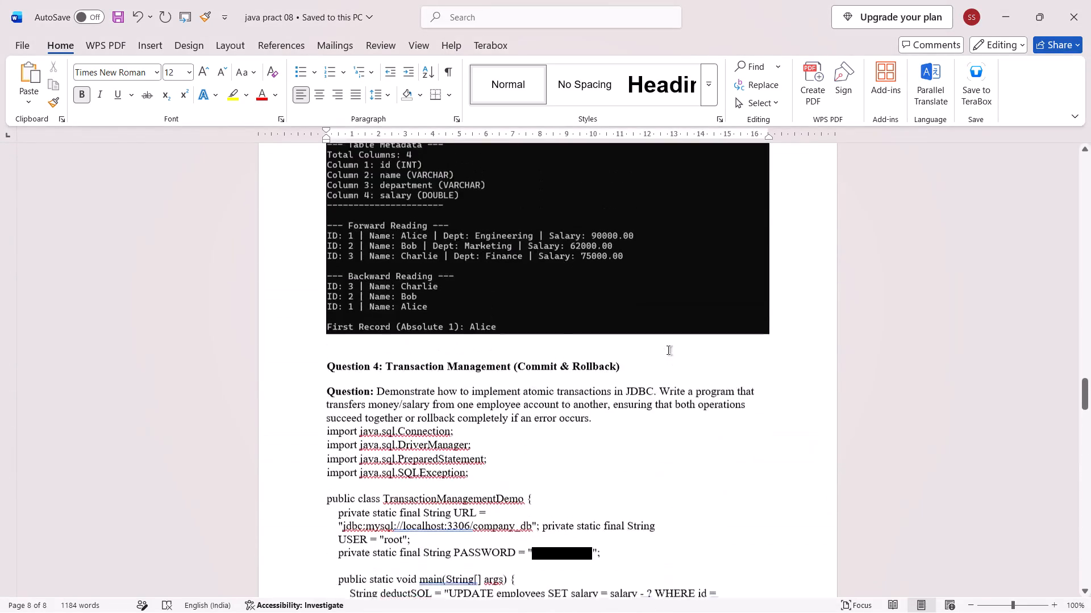
scroll(668, 350, "up", 12)
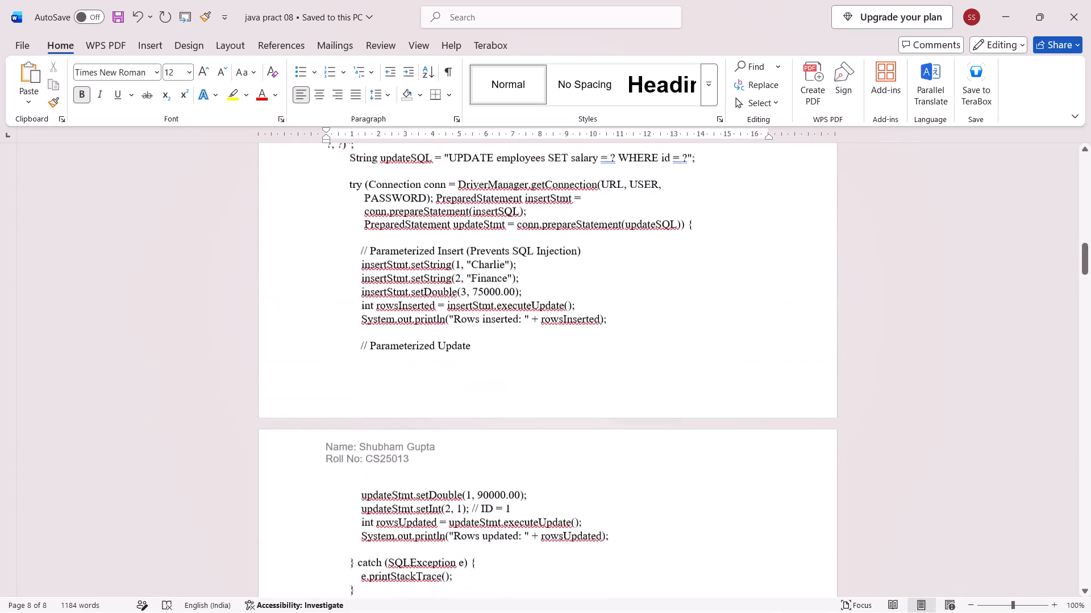
scroll(668, 350, "up", 9)
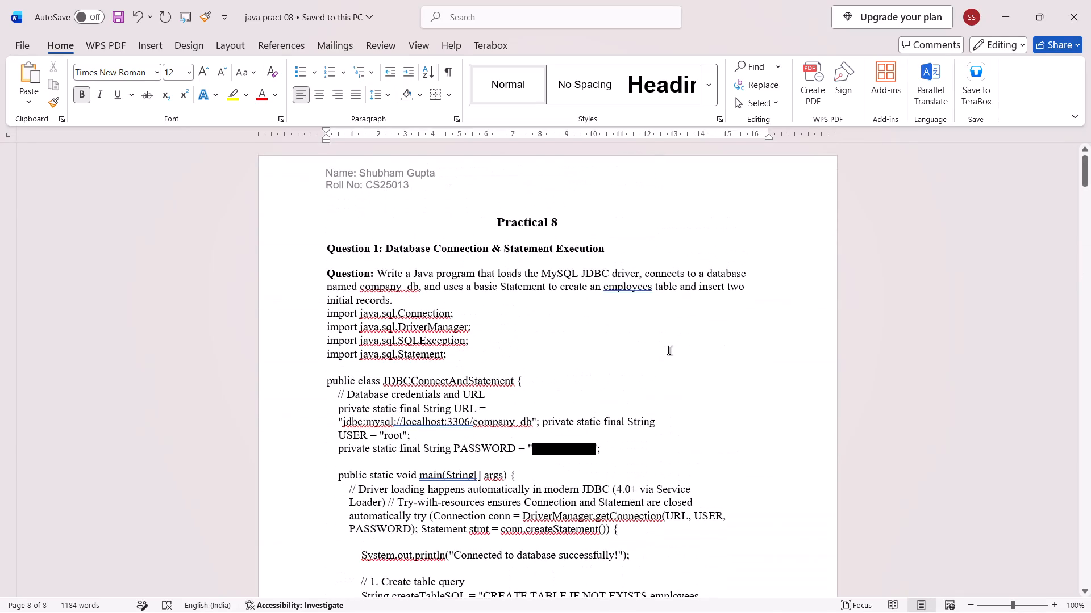
scroll(668, 350, "down", 1)
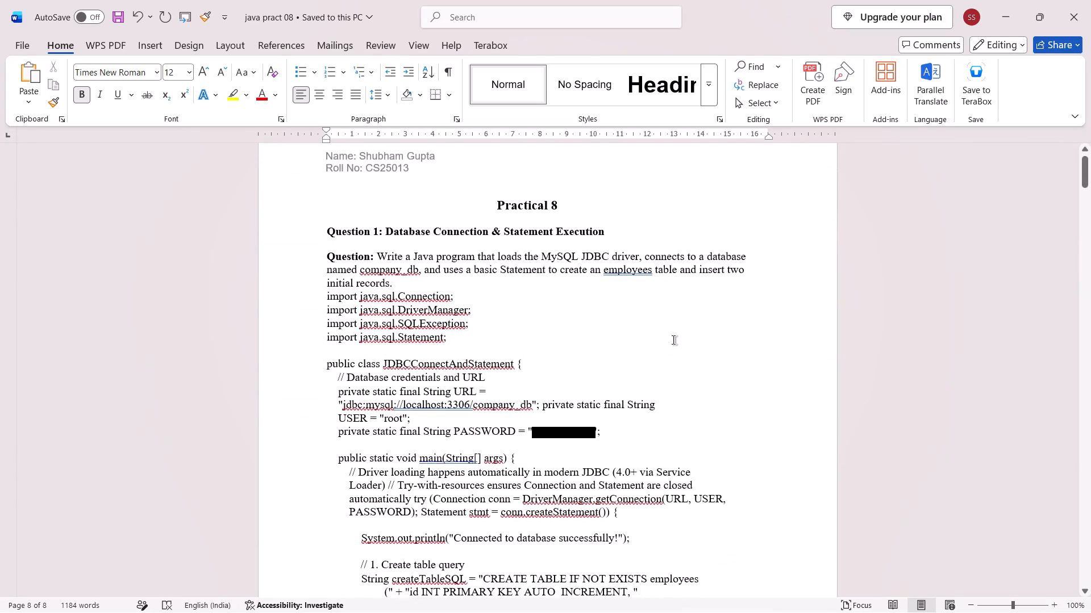
scroll(673, 340, "down", 5)
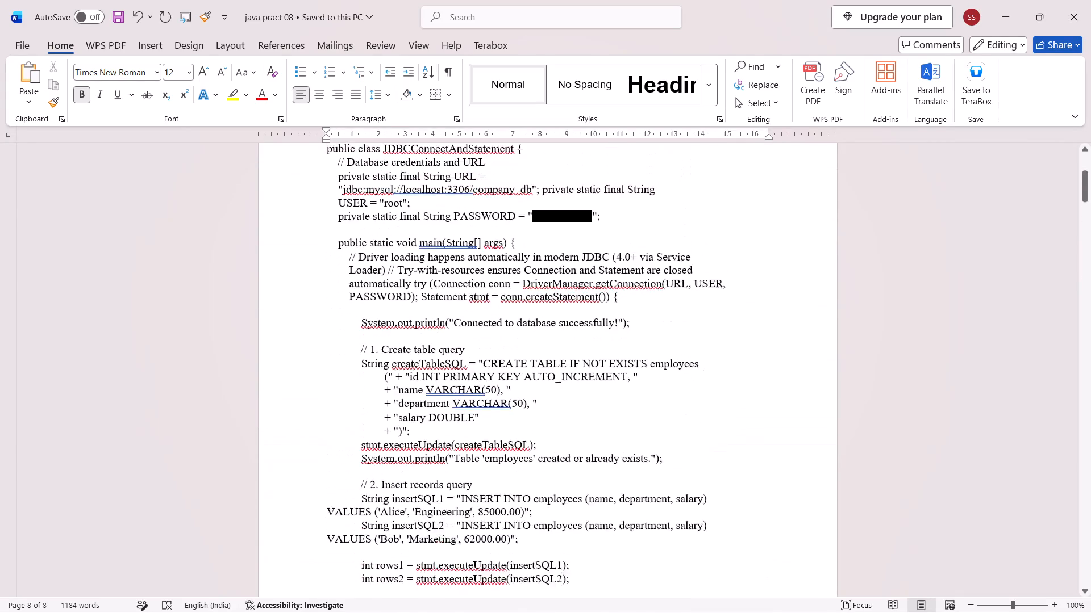
scroll(673, 340, "down", 4)
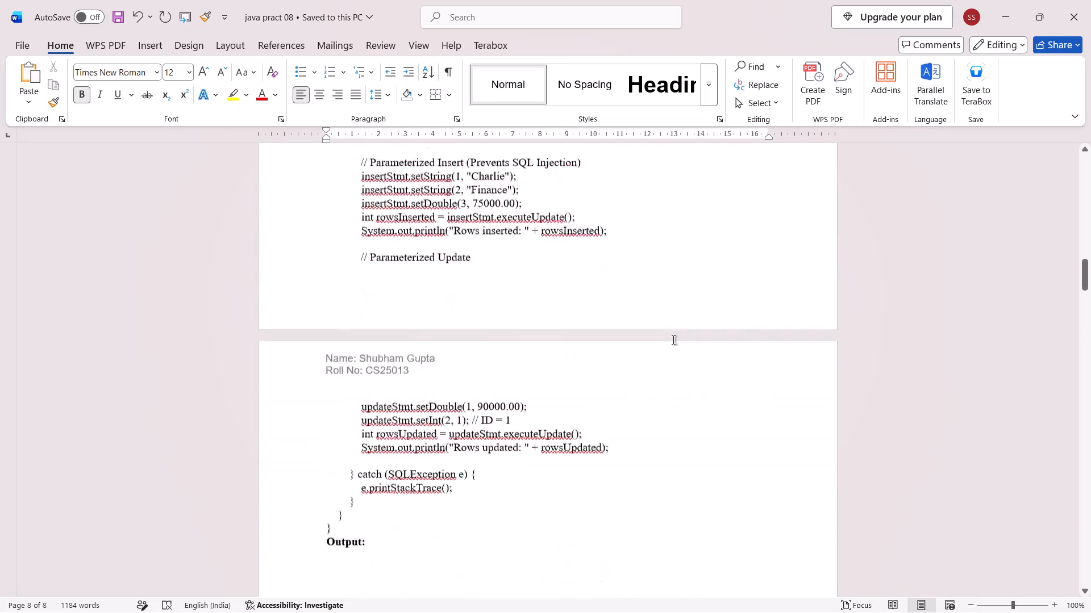
scroll(673, 340, "down", 6)
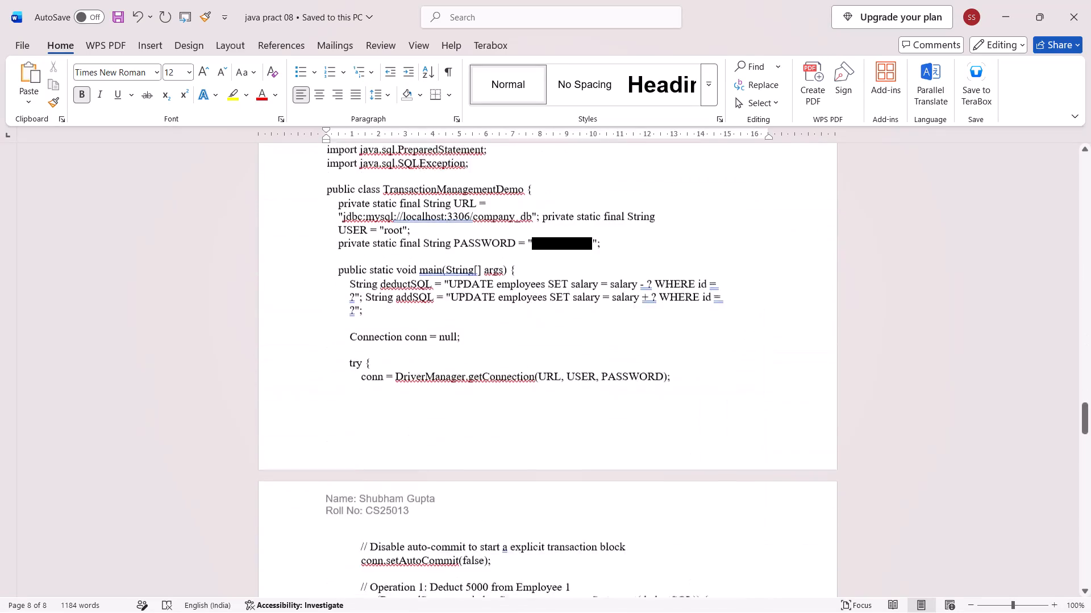
scroll(673, 340, "down", 7)
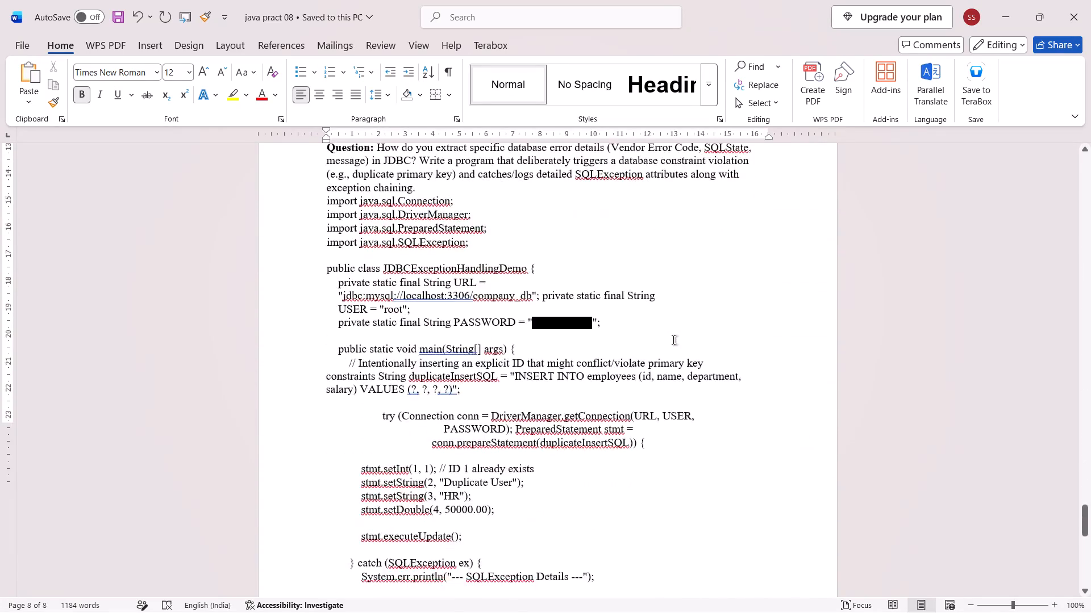
scroll(673, 340, "down", 4)
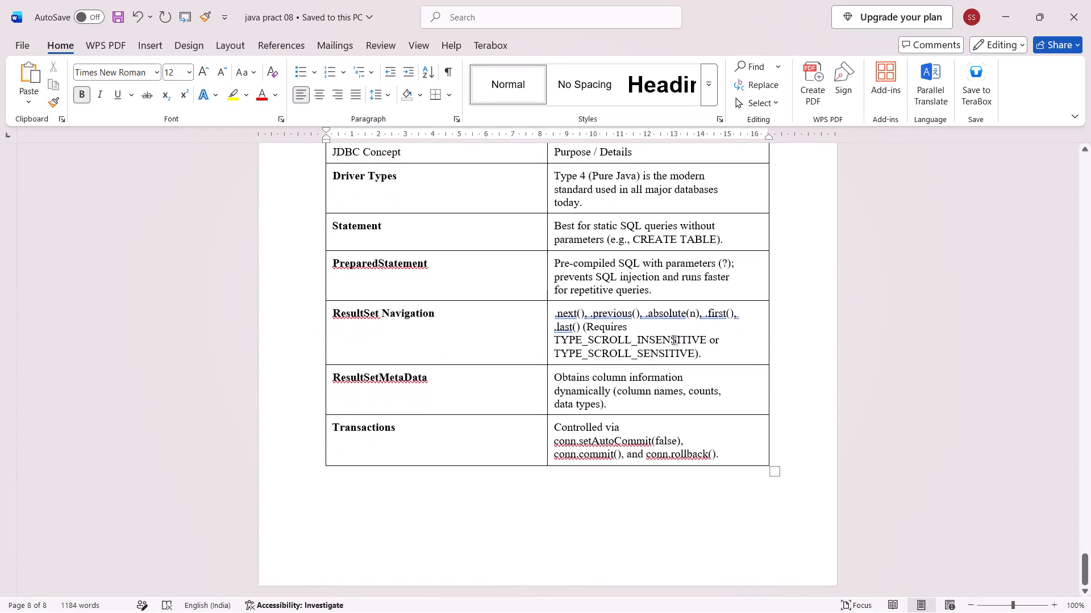
Save the java pract 08 document.
key("ctrl+s")
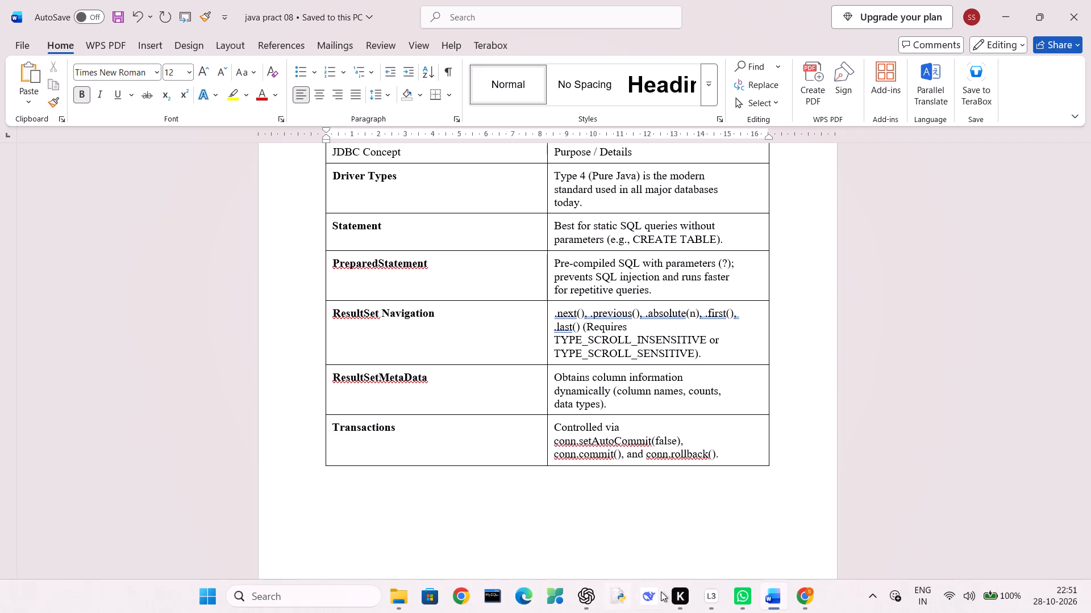
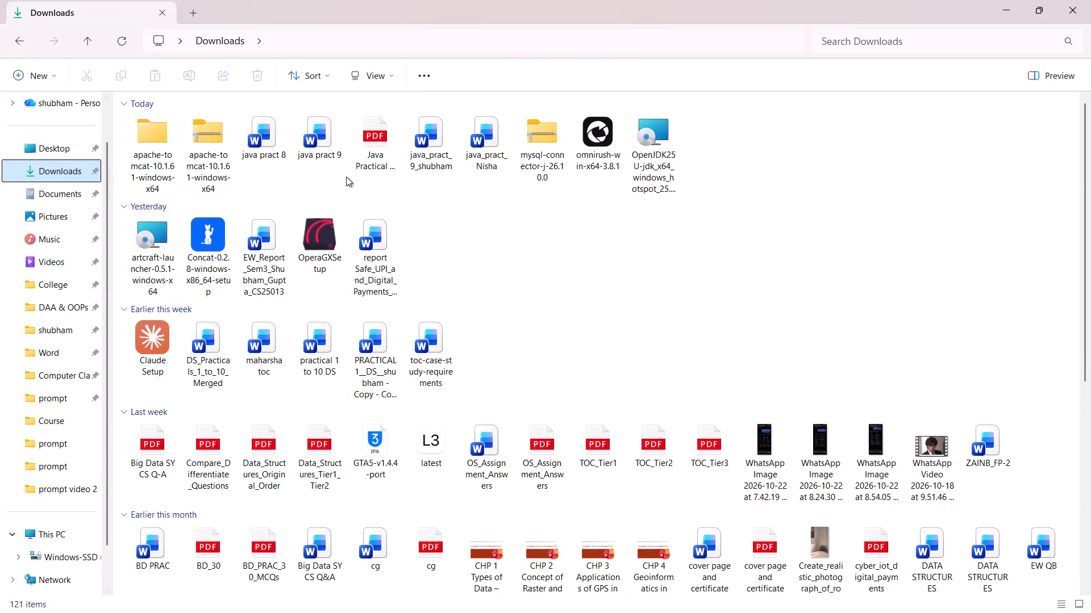
Open java pract 9 from the Downloads folder, look over its question and Java code, and close the document.
double_click(323, 135)
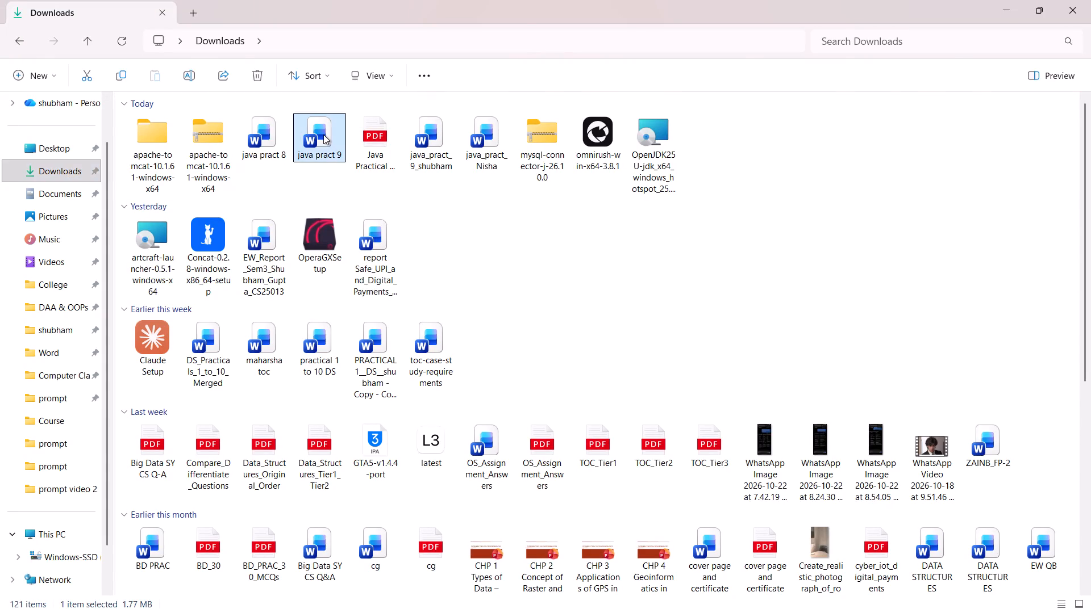
scroll(538, 388, "up", 1)
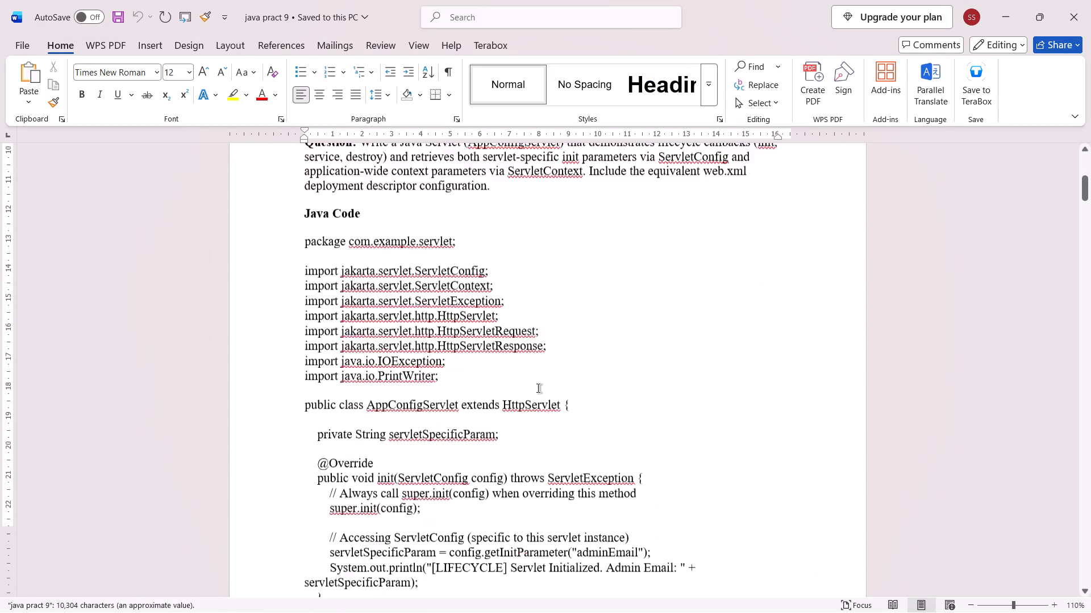
scroll(538, 388, "up", 1)
left_click(1090, 0)
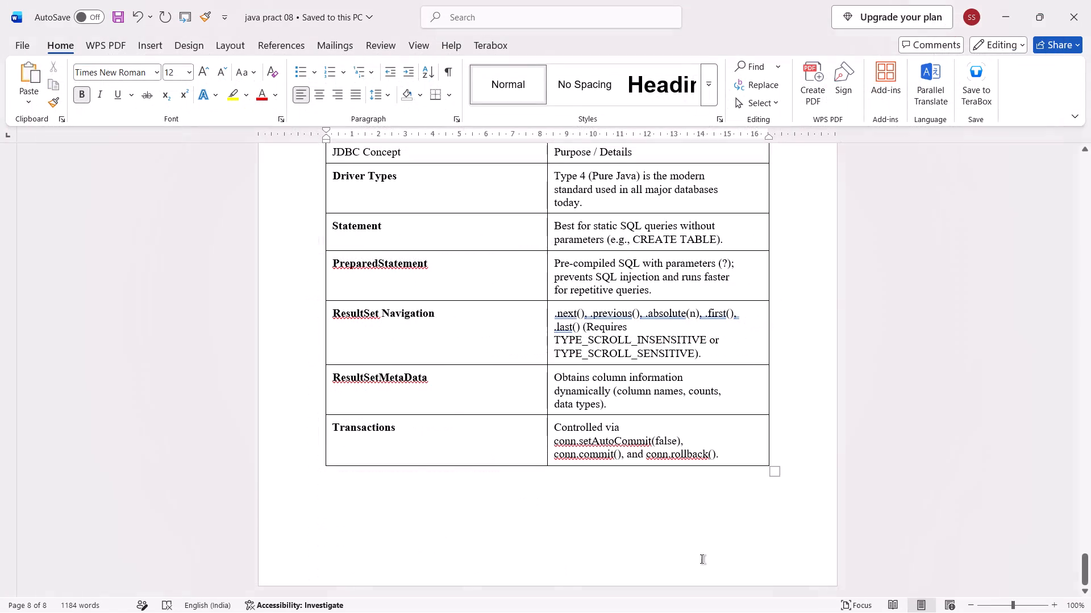
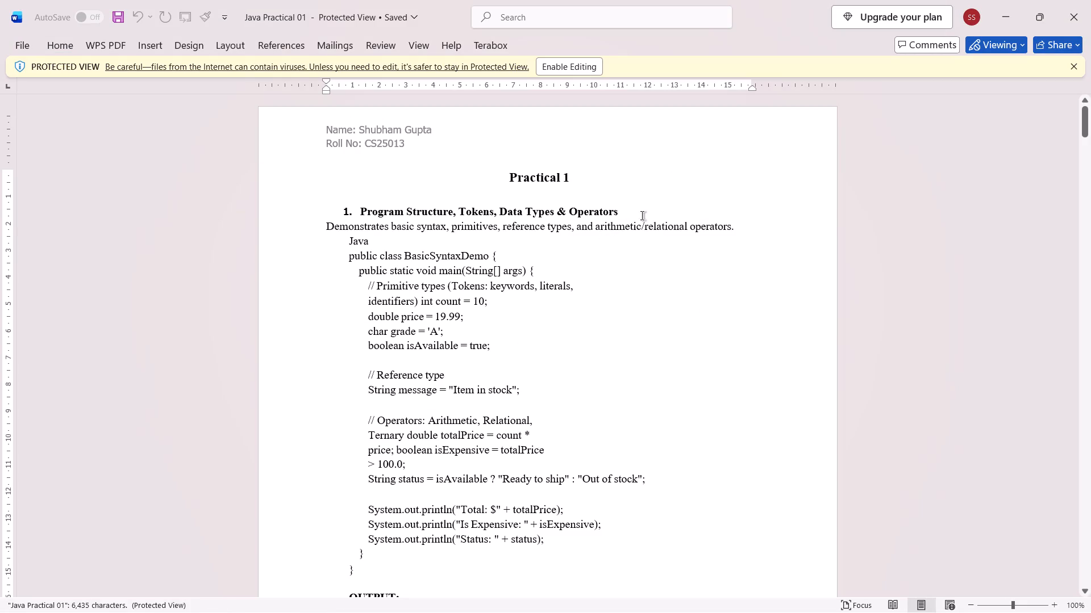
Enable editing in the Java Practical 01 document and look through its Java programs and outputs.
left_click(561, 68)
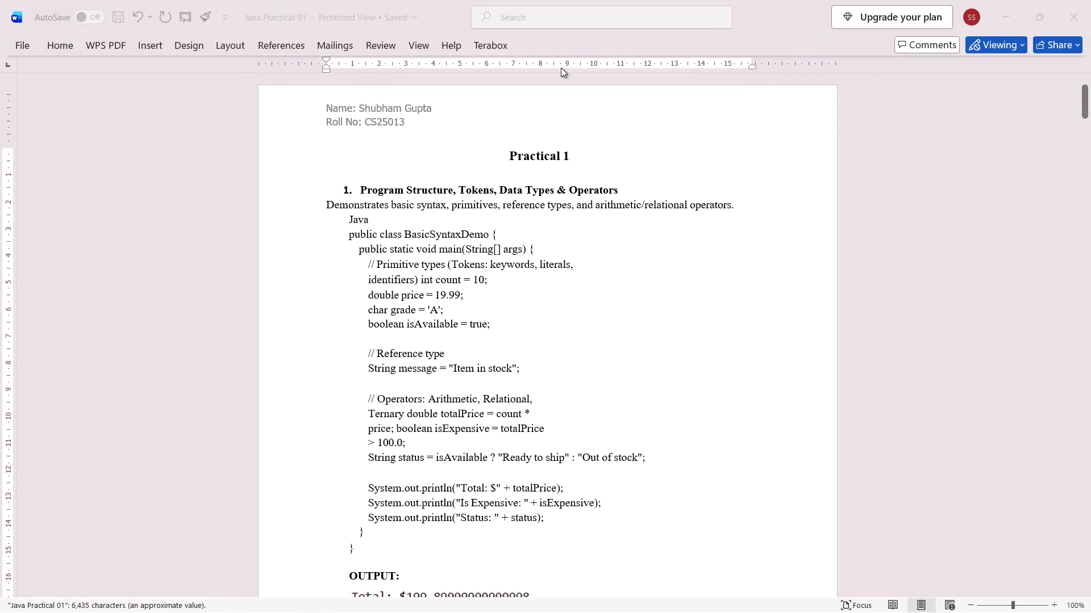
scroll(638, 288, "down", 5)
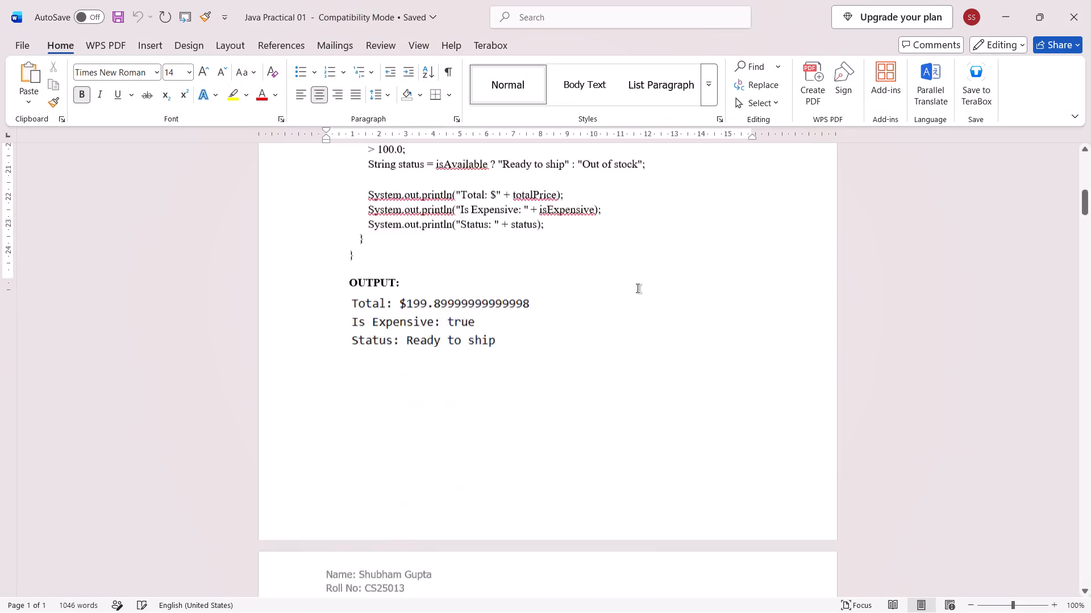
scroll(638, 288, "down", 2)
scroll(638, 288, "down", 20)
scroll(638, 288, "down", 9)
scroll(638, 288, "up", 4)
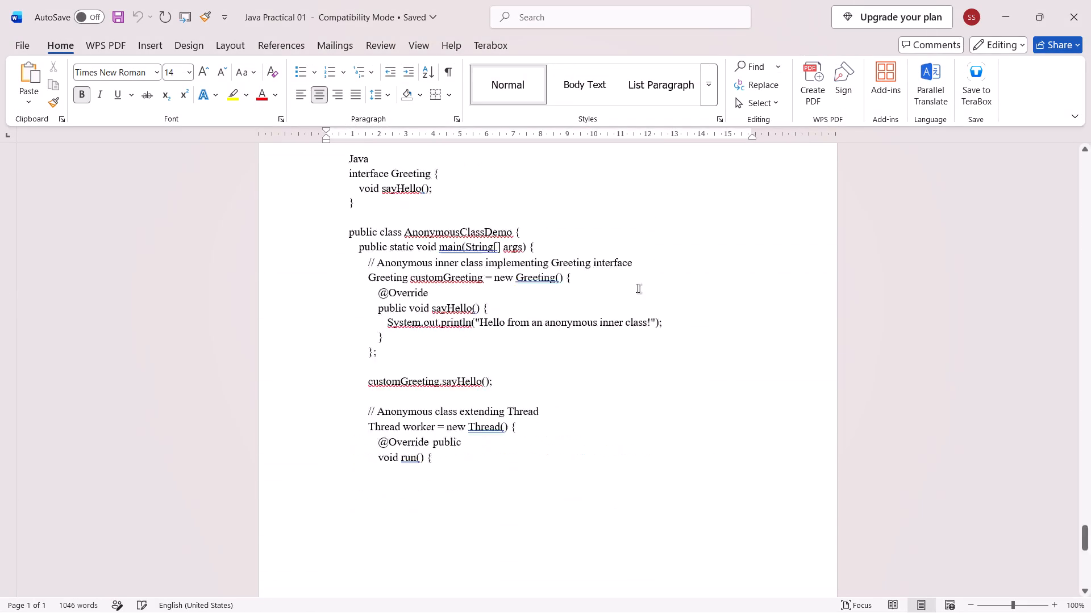
scroll(638, 288, "up", 20)
scroll(638, 288, "up", 8)
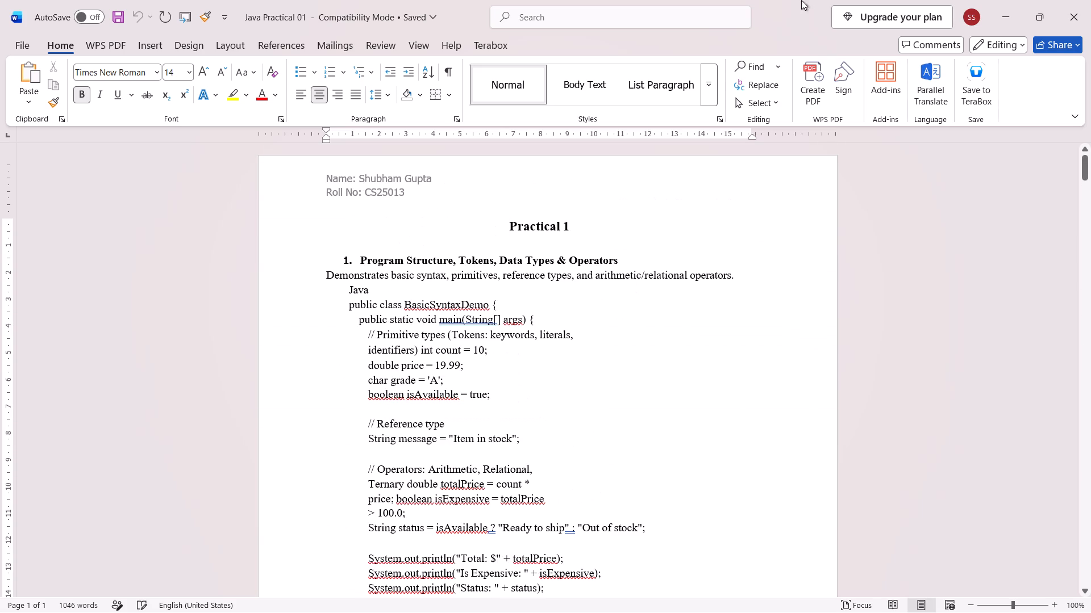
Close the Java Practical 01 document.
left_click(1090, 5)
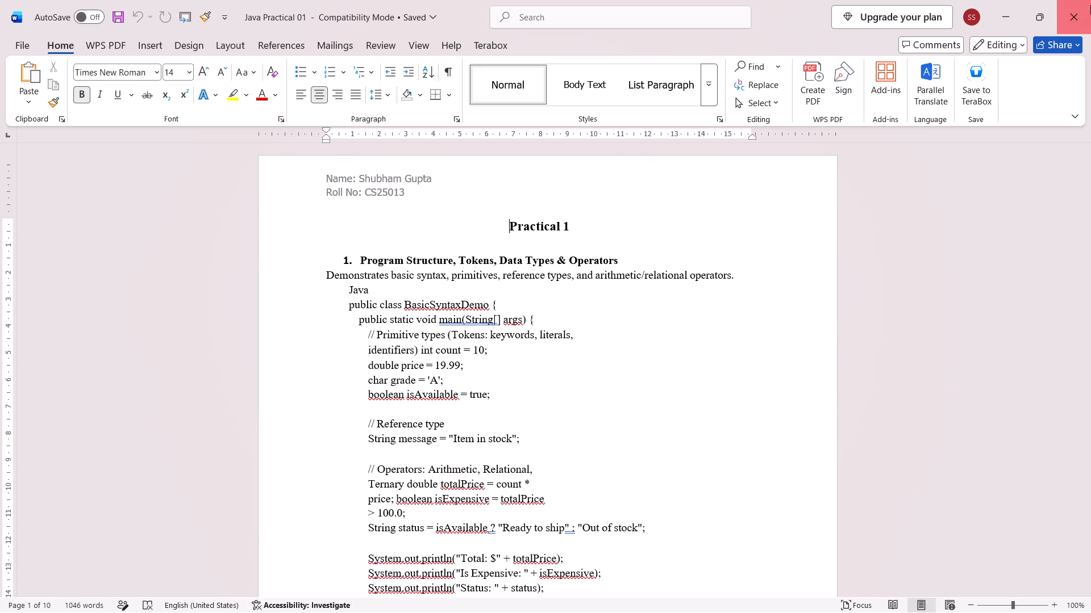
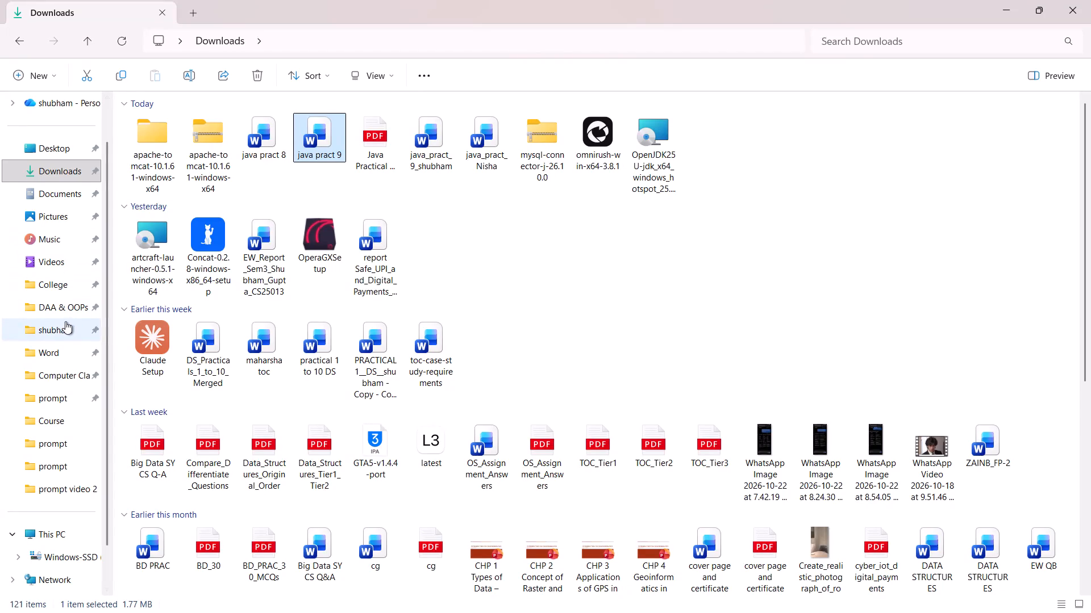
Open the Java Practical 01 document from the DAA & OOPs folder in Word.
left_click(43, 297)
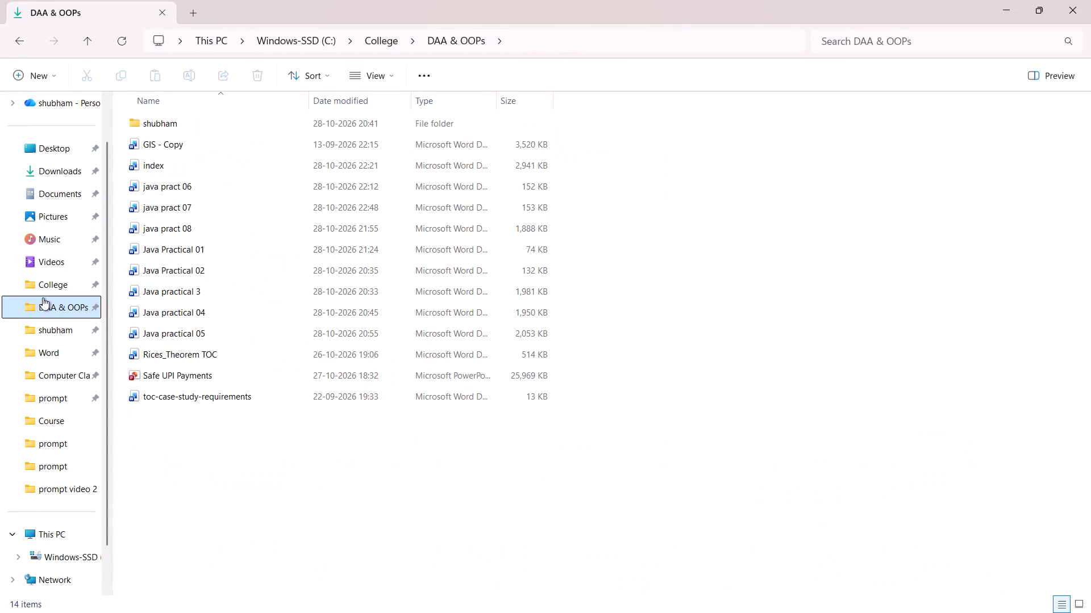
double_click(222, 254)
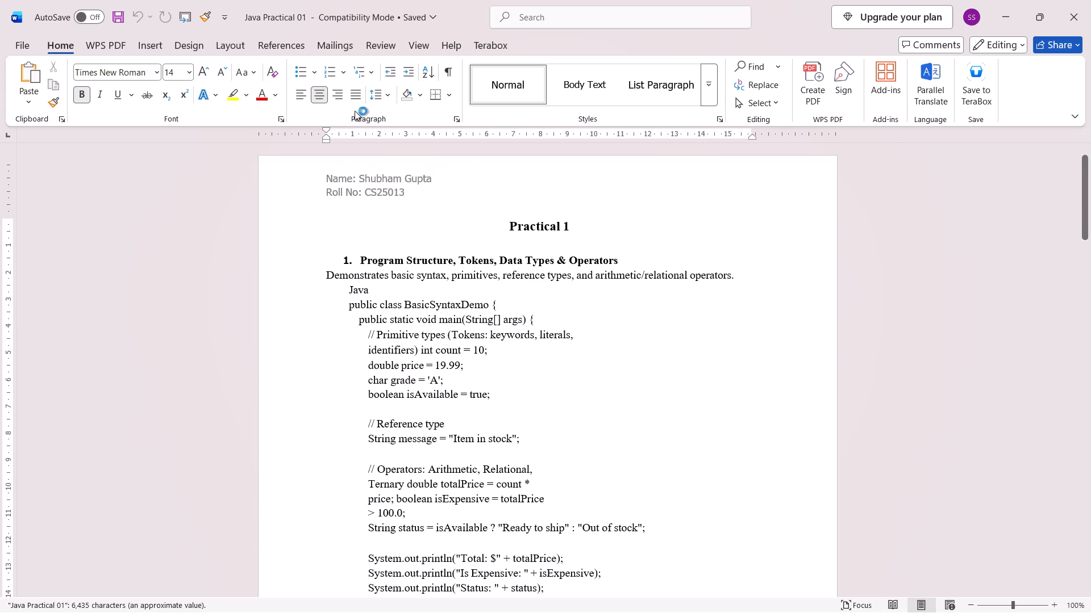
Save a PDF copy of Java Practical 01 in the DAA & OOPs folder under the same name.
left_click(29, 47)
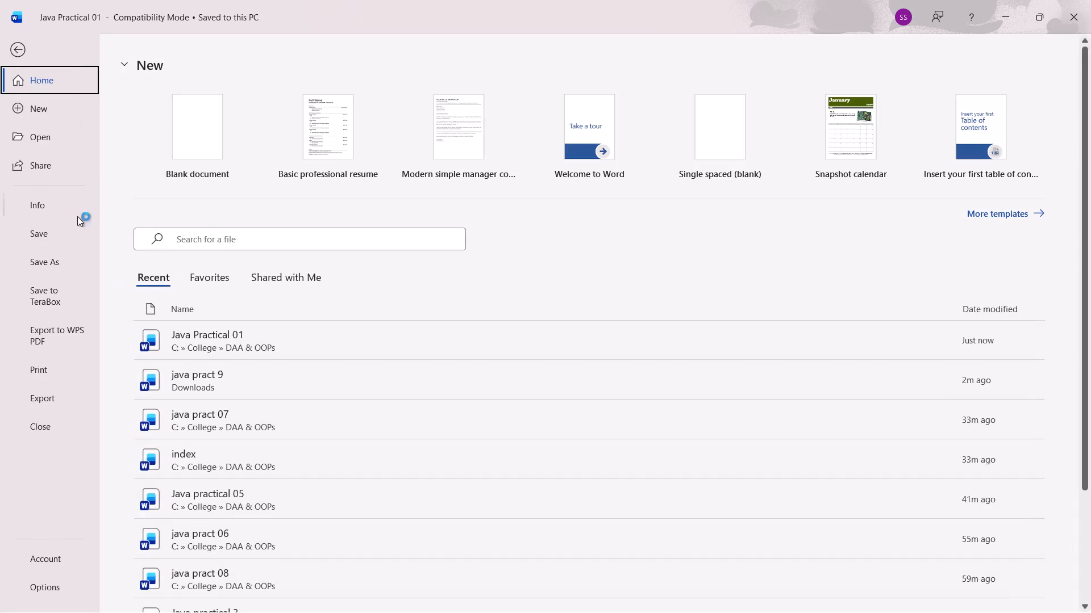
left_click(49, 256)
left_click(210, 376)
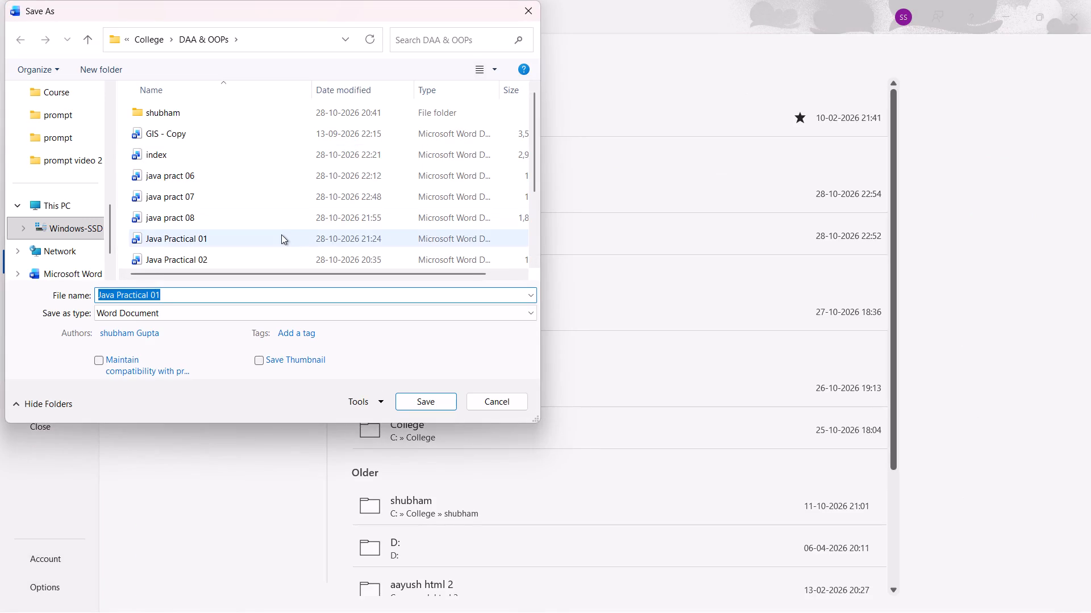
left_click(185, 308)
left_click(132, 392)
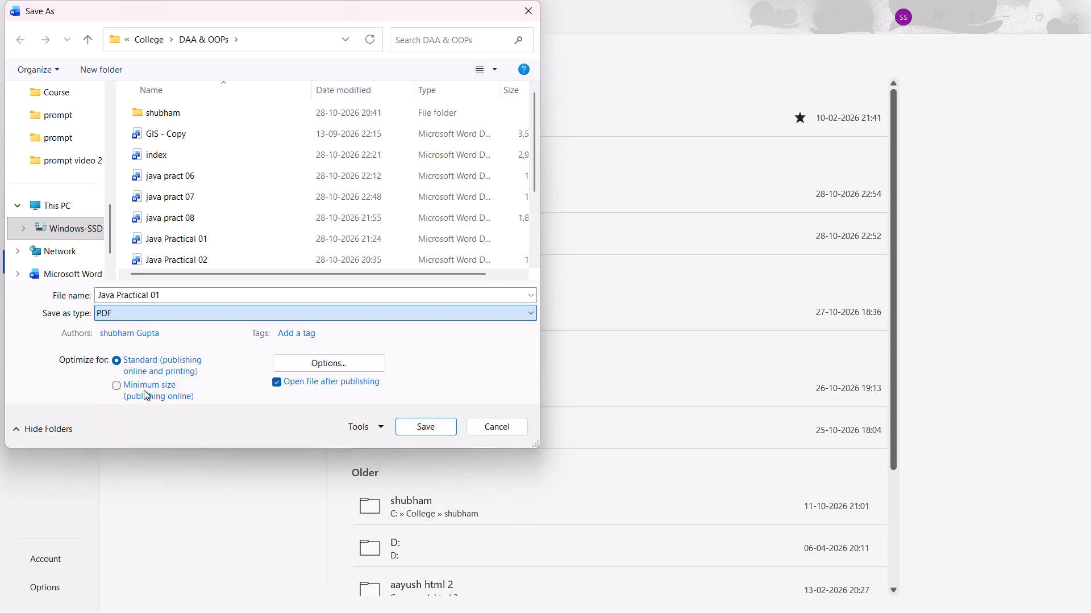
left_click(420, 430)
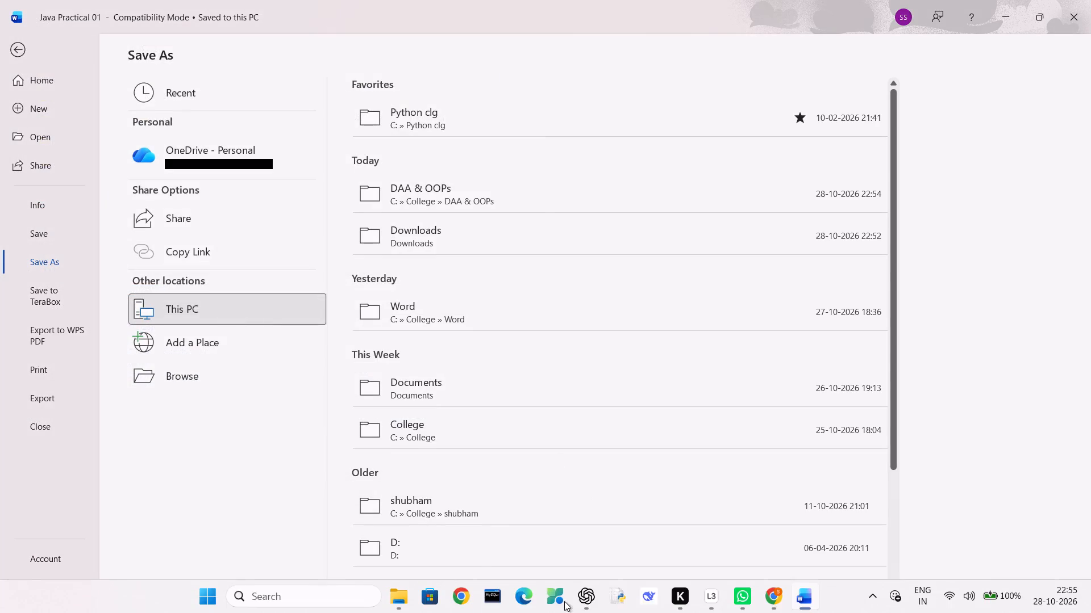
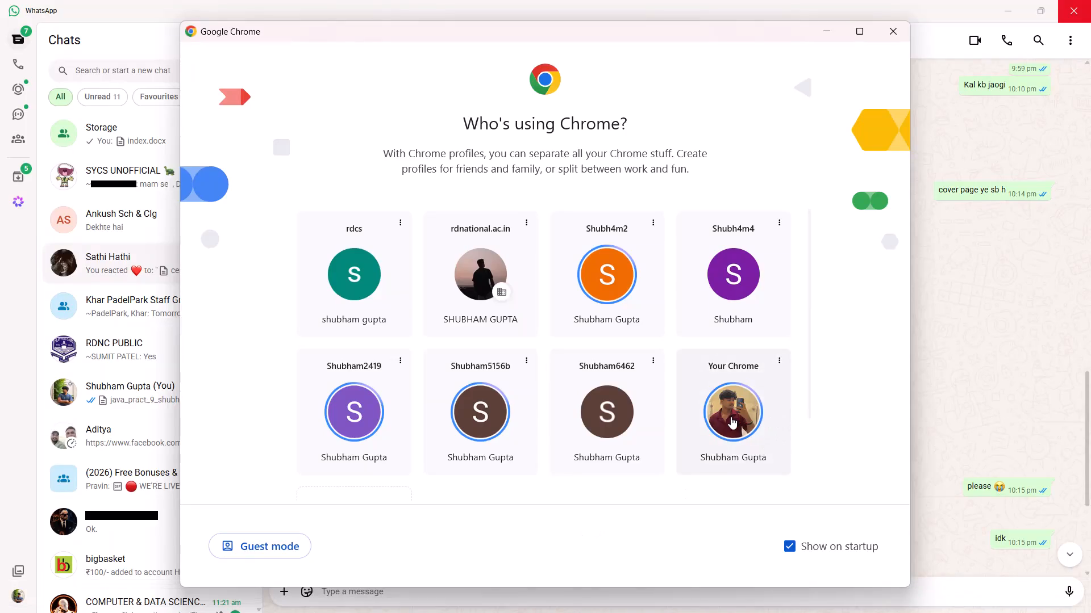
Switch to Chrome with the Your Chrome profile, search for pdf to word, and open iLovePDF's PDF to Word converter.
left_click(731, 417)
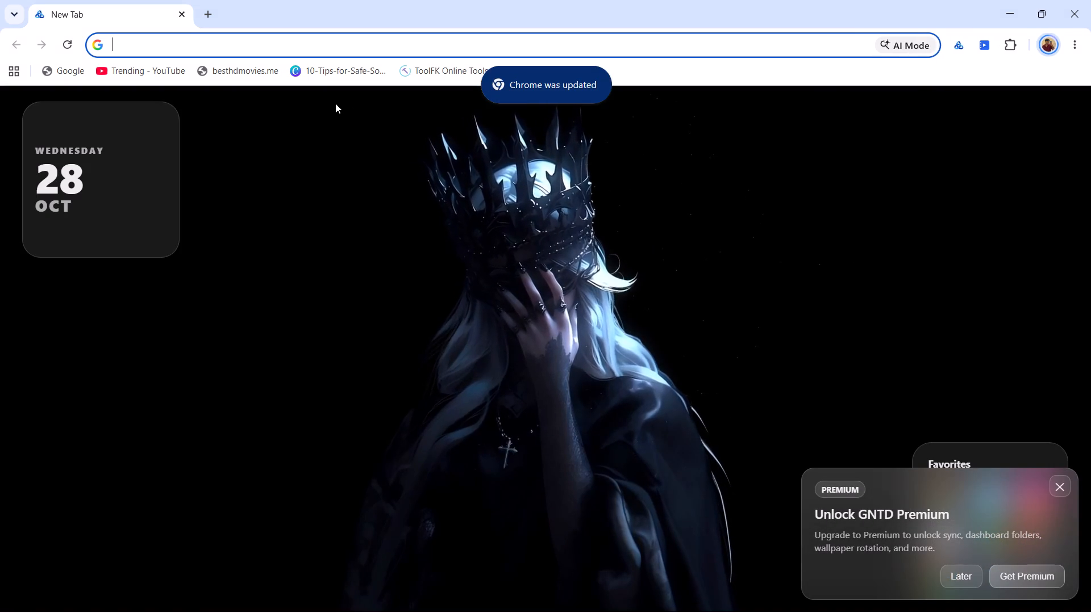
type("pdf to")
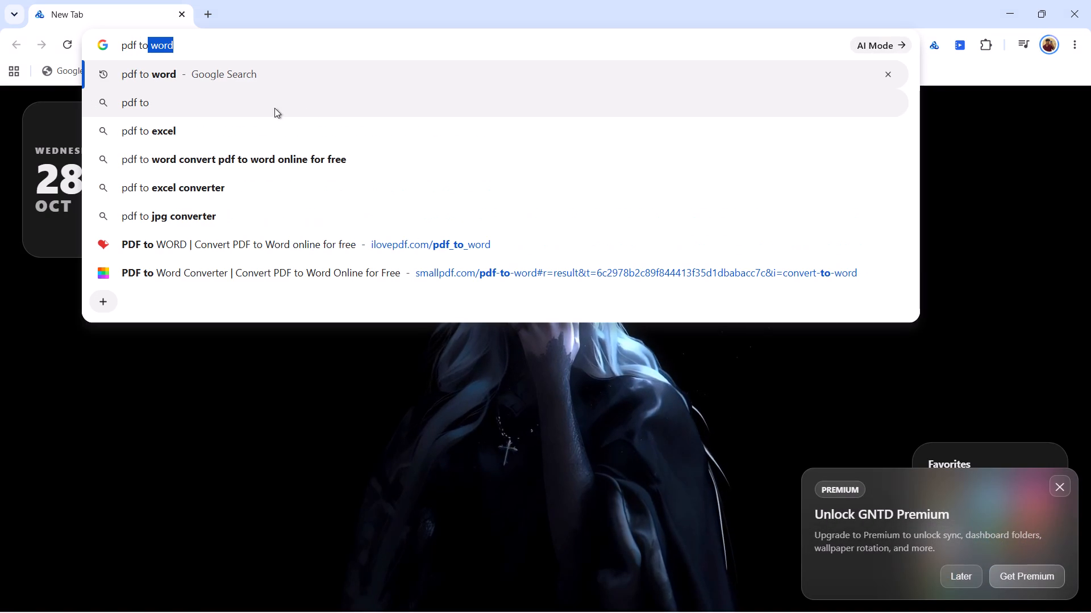
left_click(217, 76)
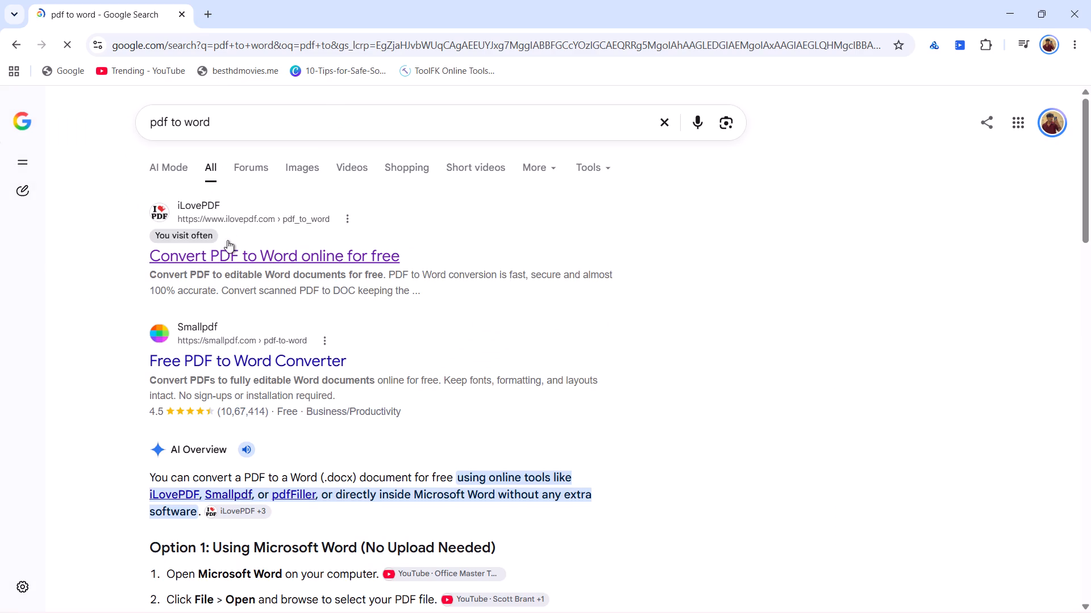
left_click(255, 251)
Load the Certification JAVA SATHI and Coverpage JAVA SATHI PDFs from Downloads into the converter, dismissing the Premium offer.
left_click(474, 277)
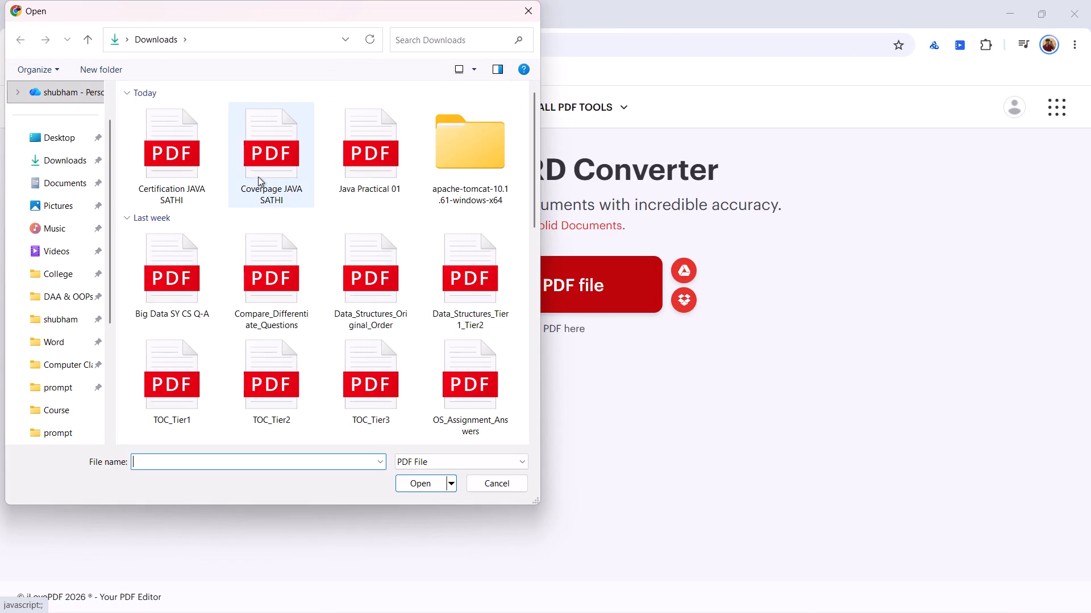
left_click_drag(123, 112, 211, 132)
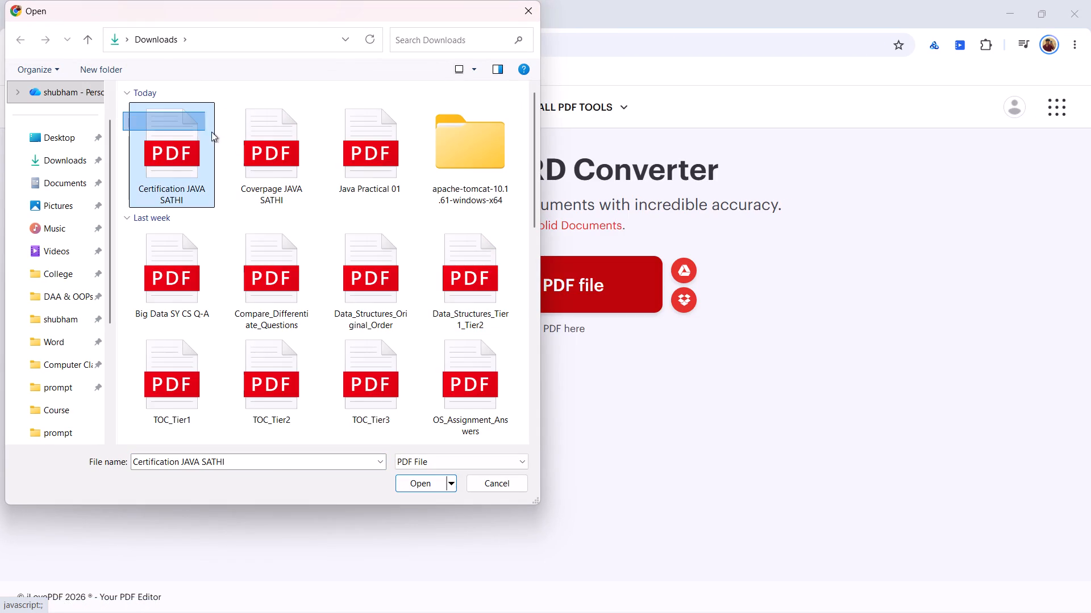
left_click_drag(211, 132, 284, 150)
key("Return")
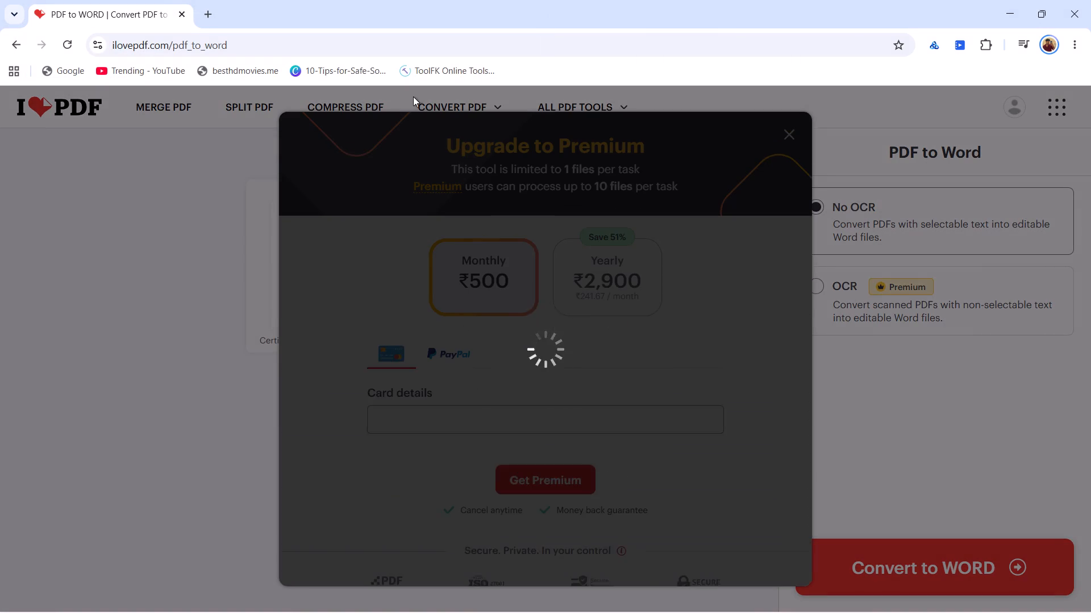
left_click(786, 123)
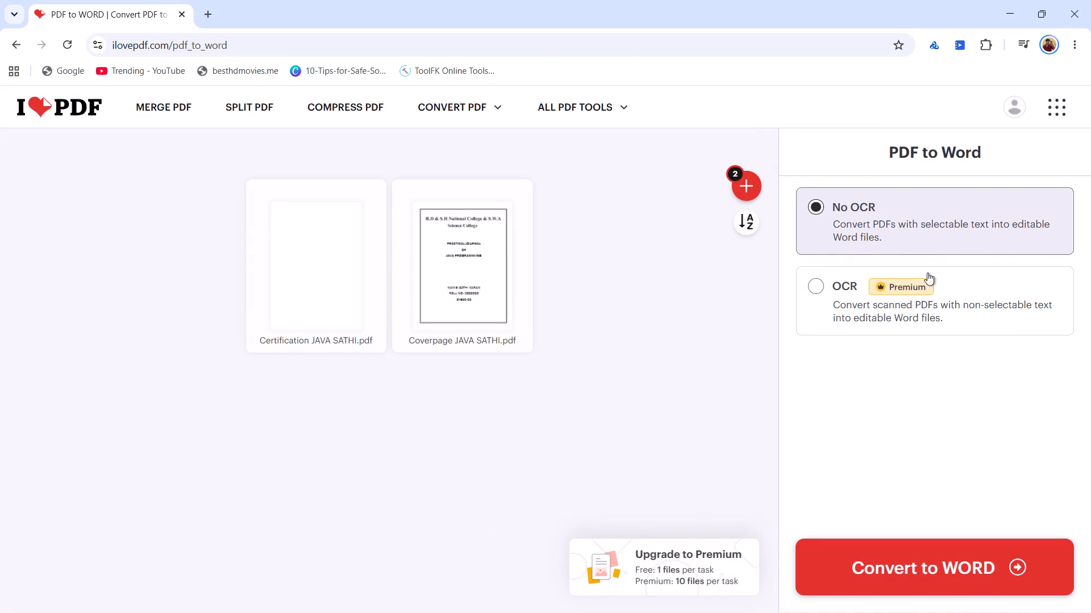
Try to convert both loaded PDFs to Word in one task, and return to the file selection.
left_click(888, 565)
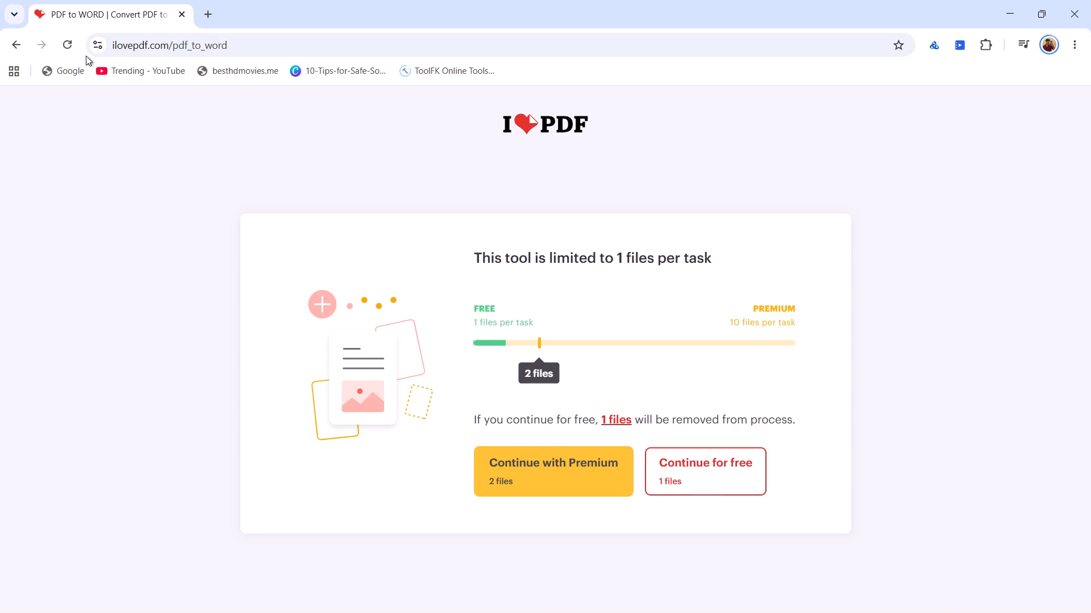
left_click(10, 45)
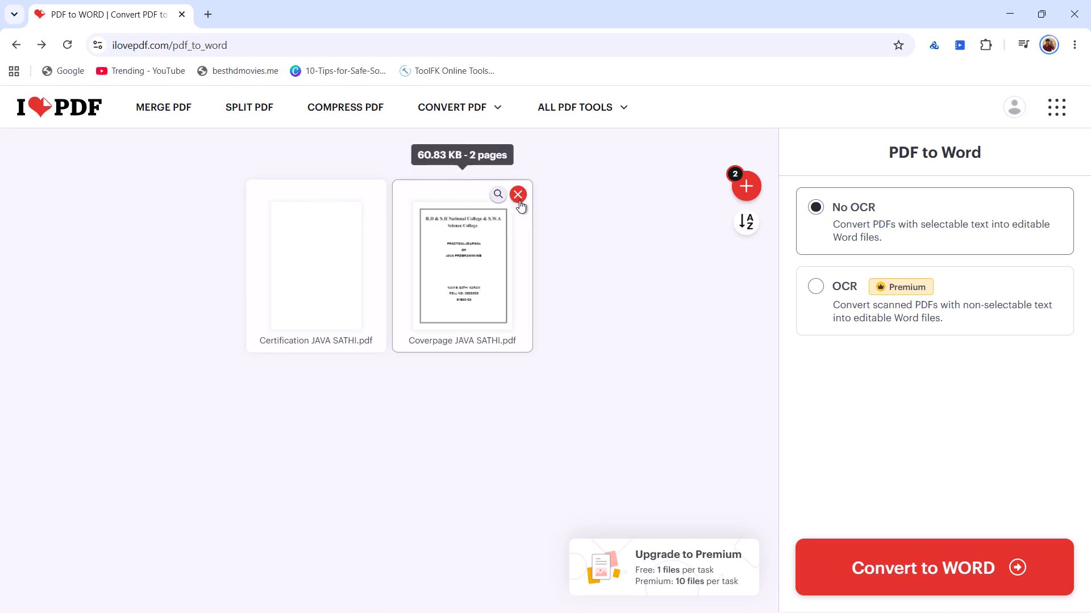
Remove the Certification JAVA SATHI PDF from the task and convert the Coverpage JAVA SATHI PDF to Word.
left_click(375, 199)
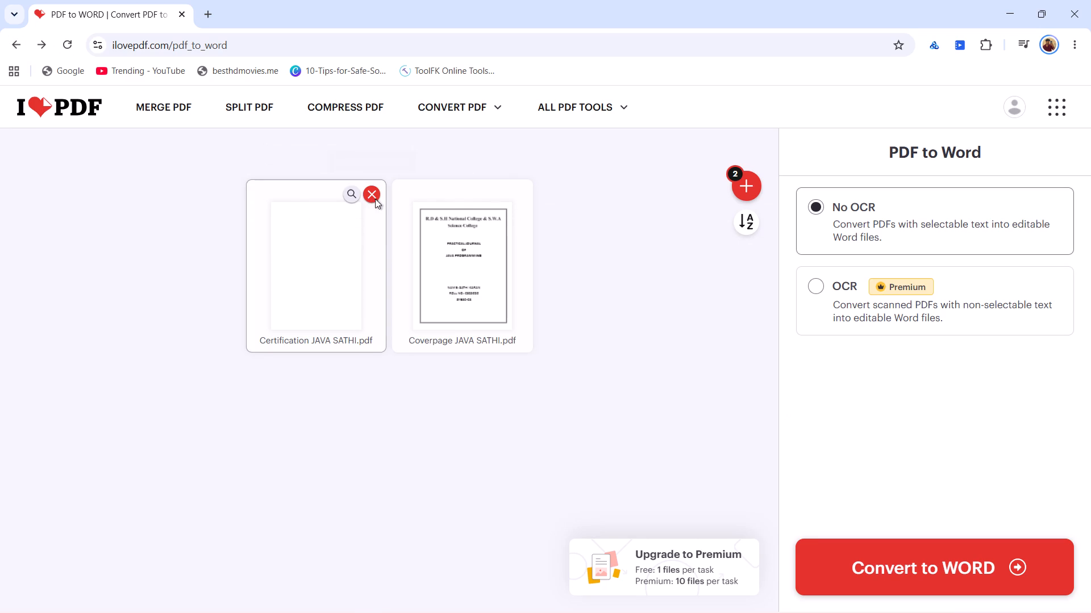
left_click(875, 542)
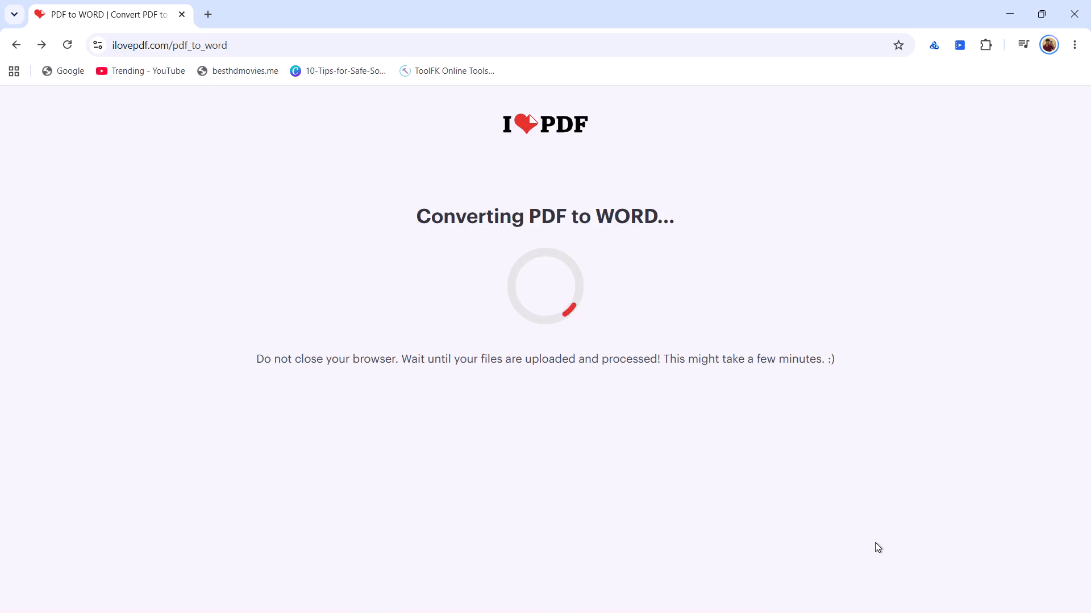
Download the converted Coverpage JAVA SATHI Word document into the Downloads folder.
left_click(517, 227)
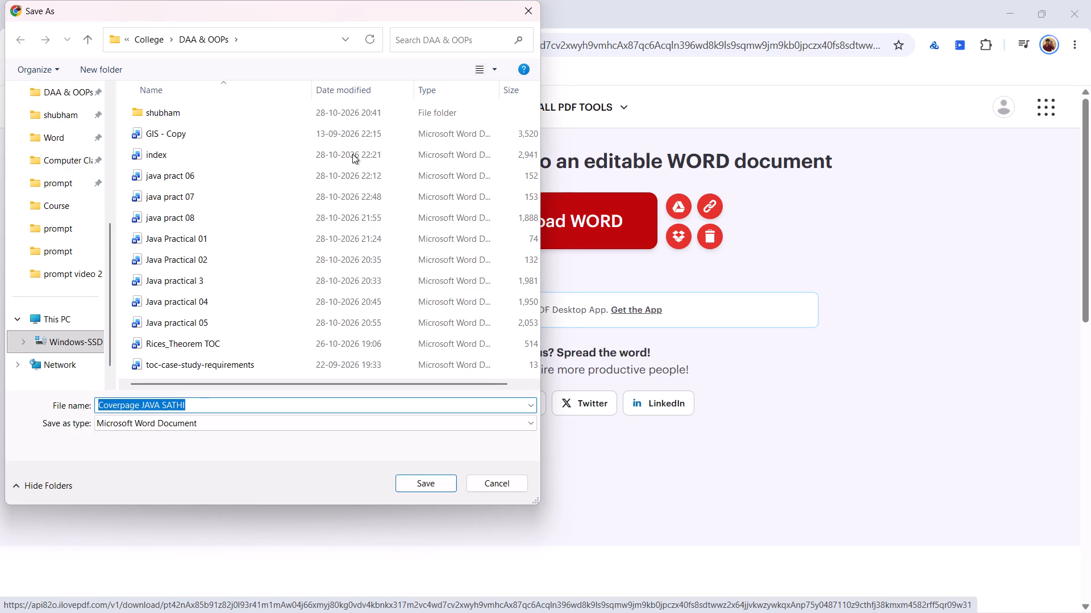
scroll(74, 129, "up", 3)
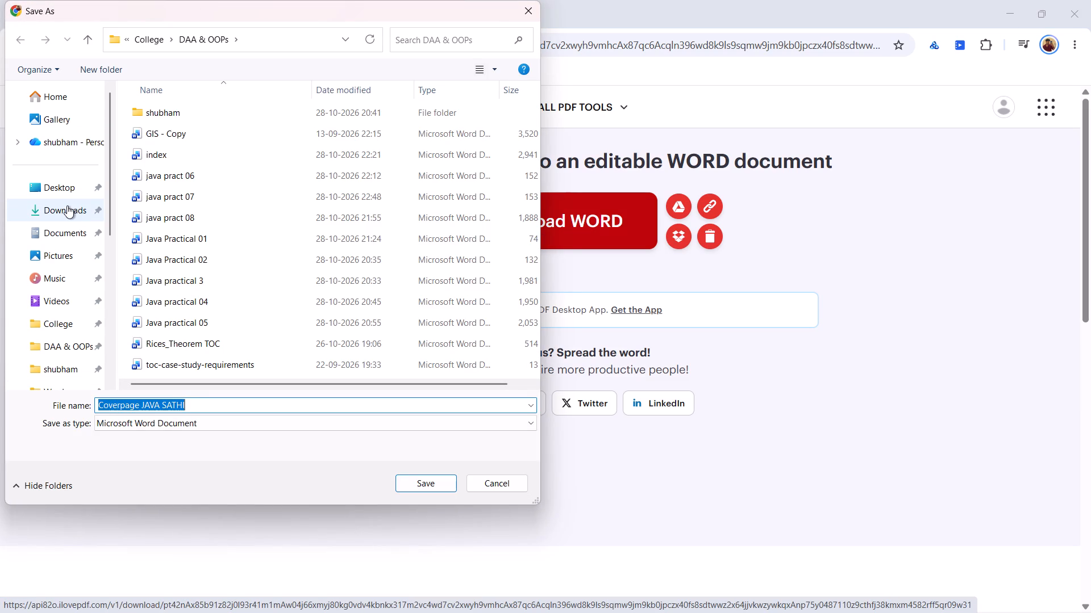
left_click(67, 205)
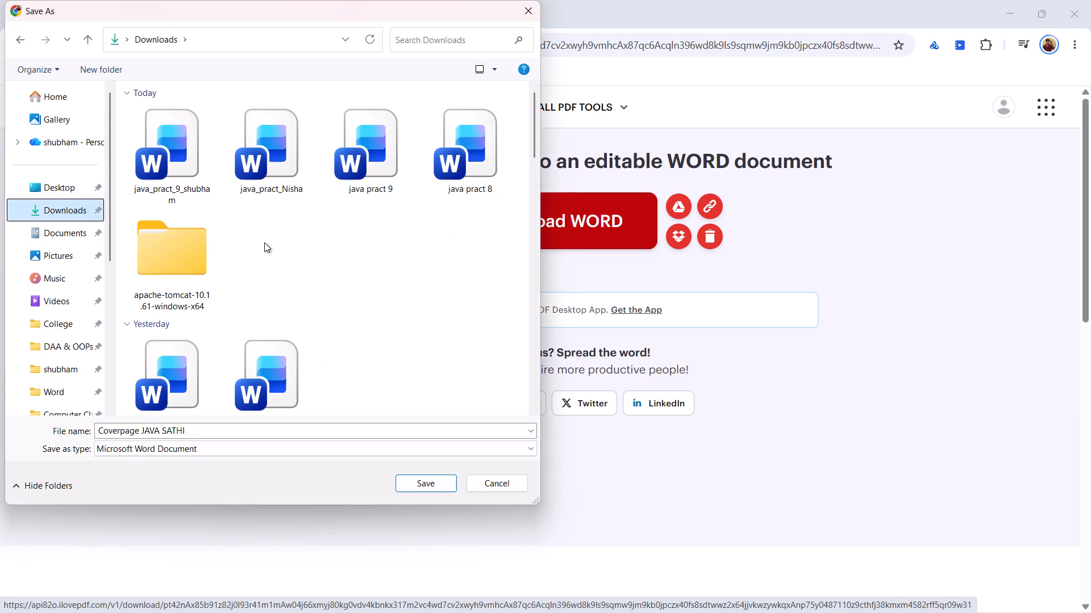
key("Return")
left_click(424, 478)
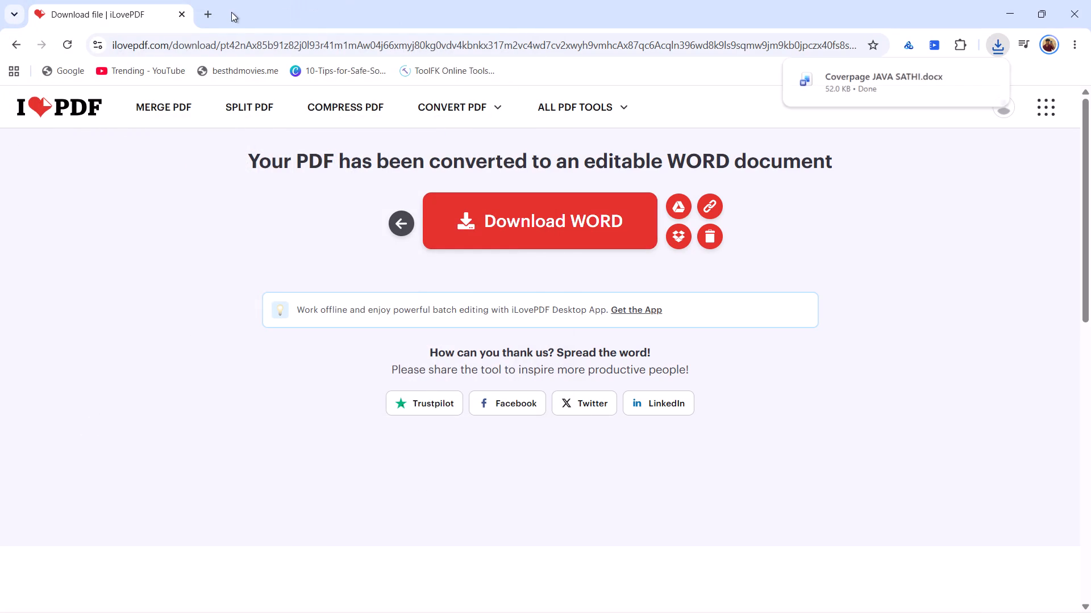
Convert the Certification JAVA SATHI PDF from Downloads to Word and save the converted document in Downloads.
left_click(15, 43)
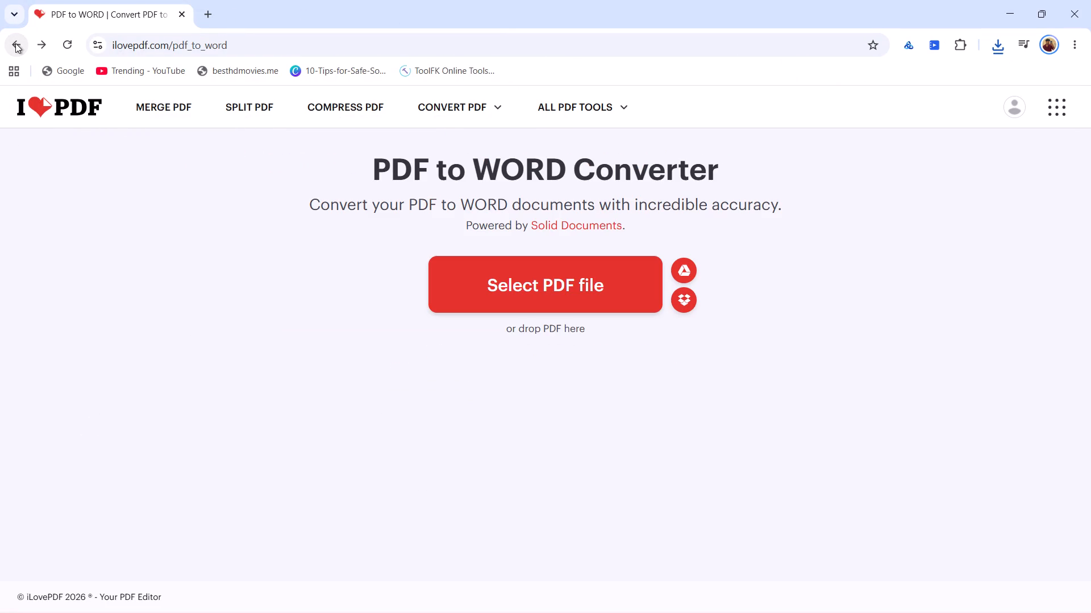
left_click(497, 261)
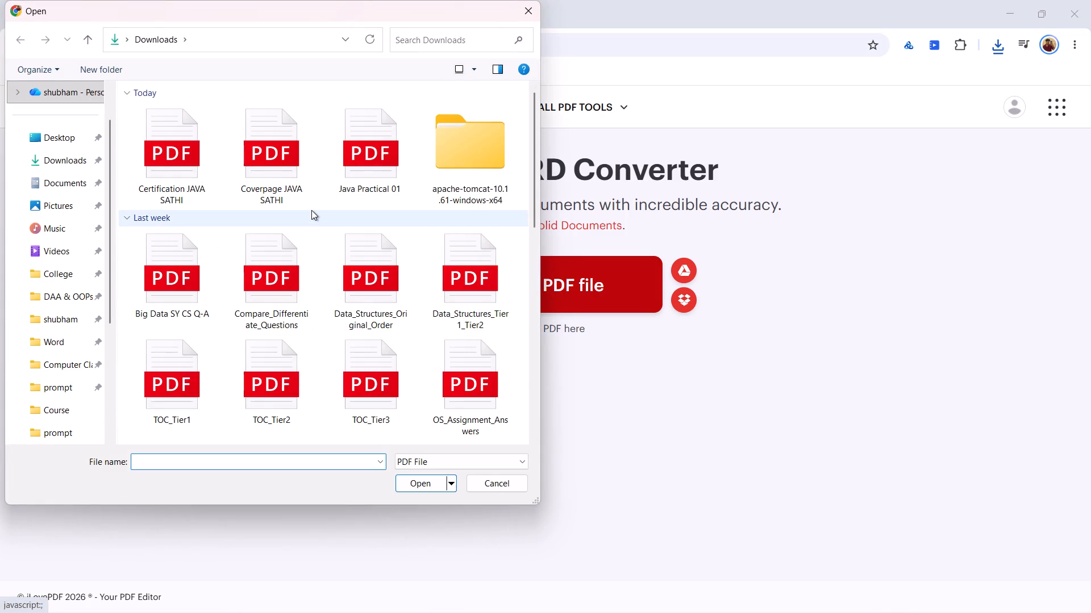
scroll(311, 210, "up", 7)
scroll(311, 210, "right", 1)
scroll(311, 210, "up", 1)
scroll(311, 210, "right", 1)
left_click(201, 142)
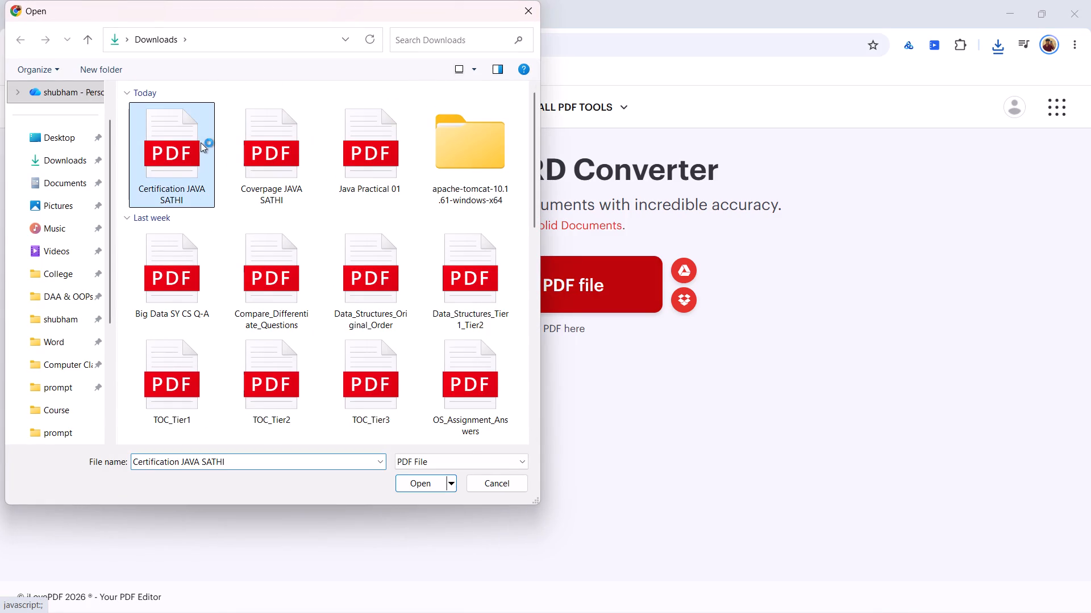
left_click(420, 486)
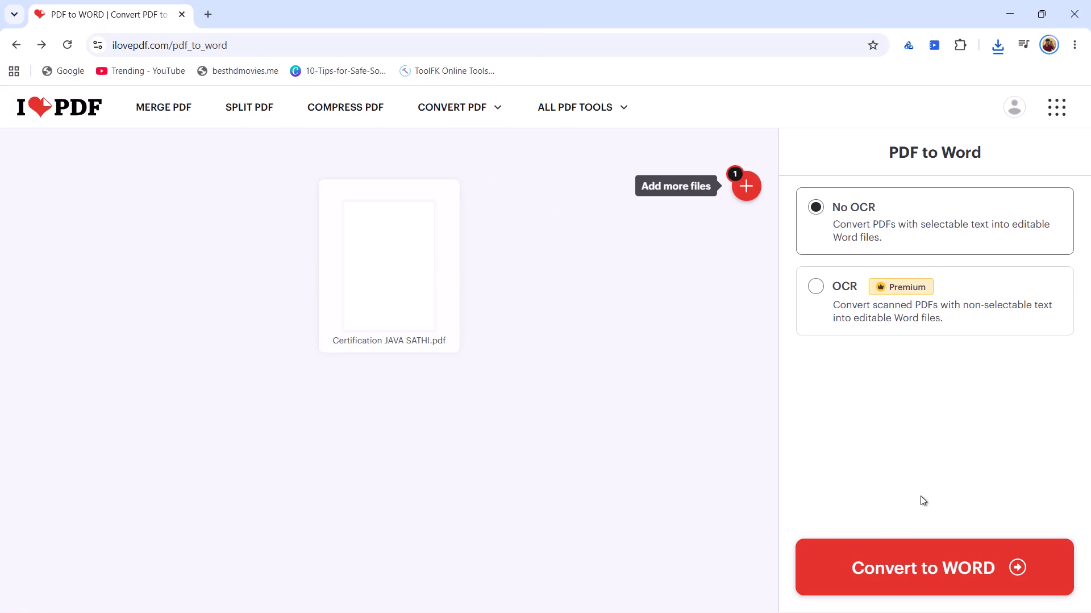
left_click(895, 552)
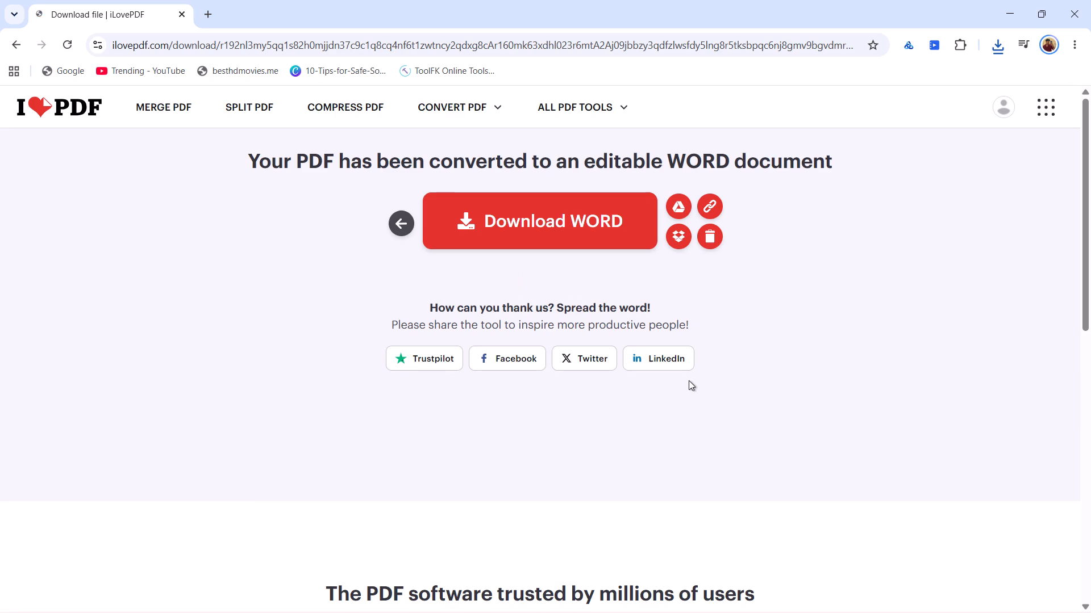
left_click(585, 226)
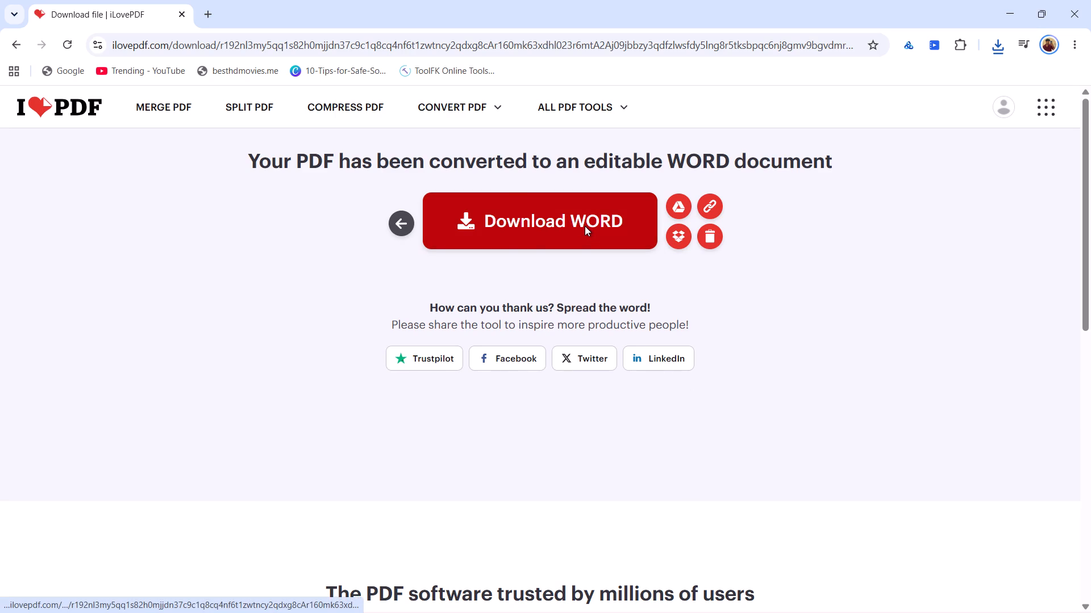
left_click(419, 488)
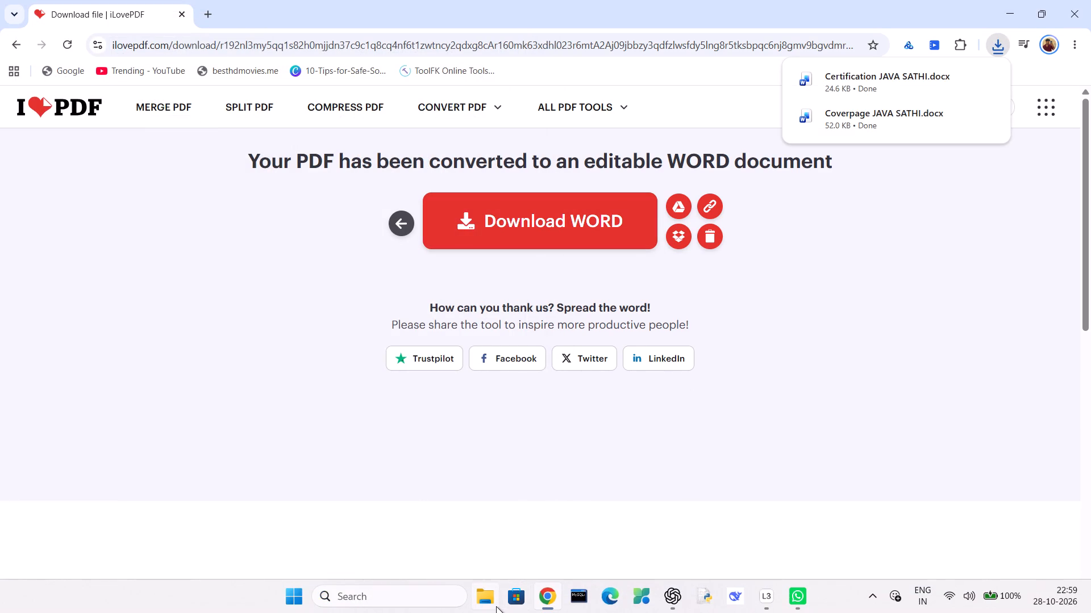
Open the converted Certification JAVA SATHI document from the Downloads folder in Word and enable editing.
left_click(496, 606)
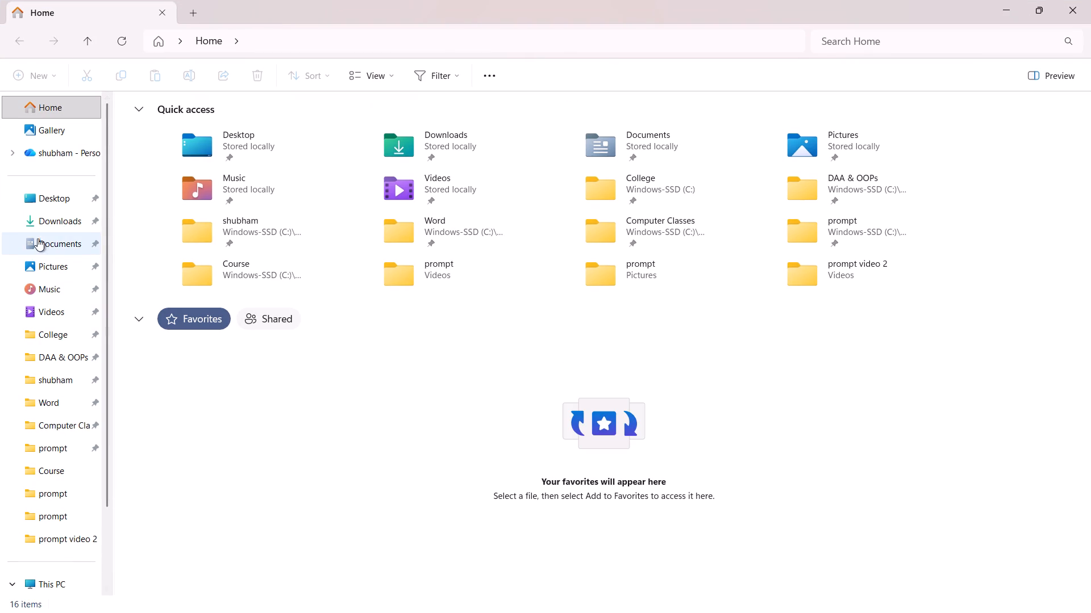
left_click(66, 216)
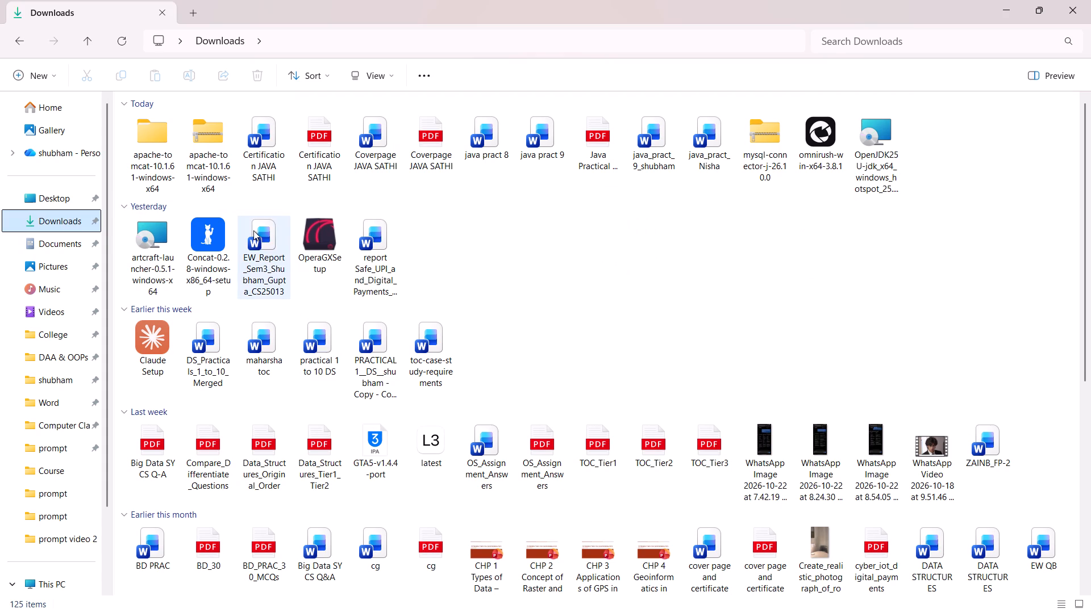
double_click(263, 125)
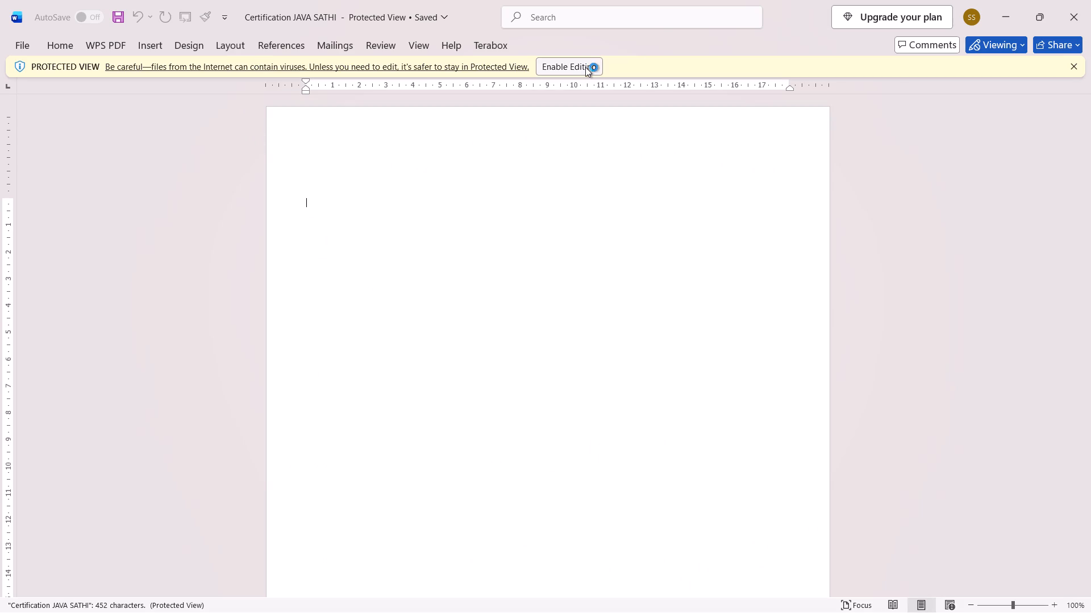
left_click(585, 67)
Replace the student's name after Mr./Ms on the certificate page with the new student's full name.
scroll(593, 281, "down", 6)
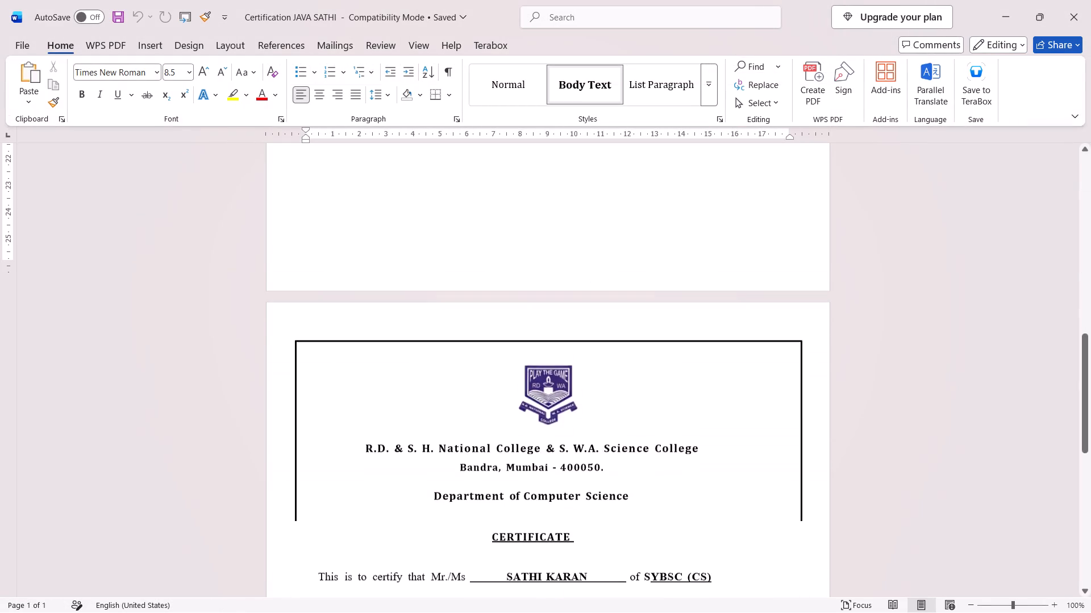
scroll(593, 281, "down", 2)
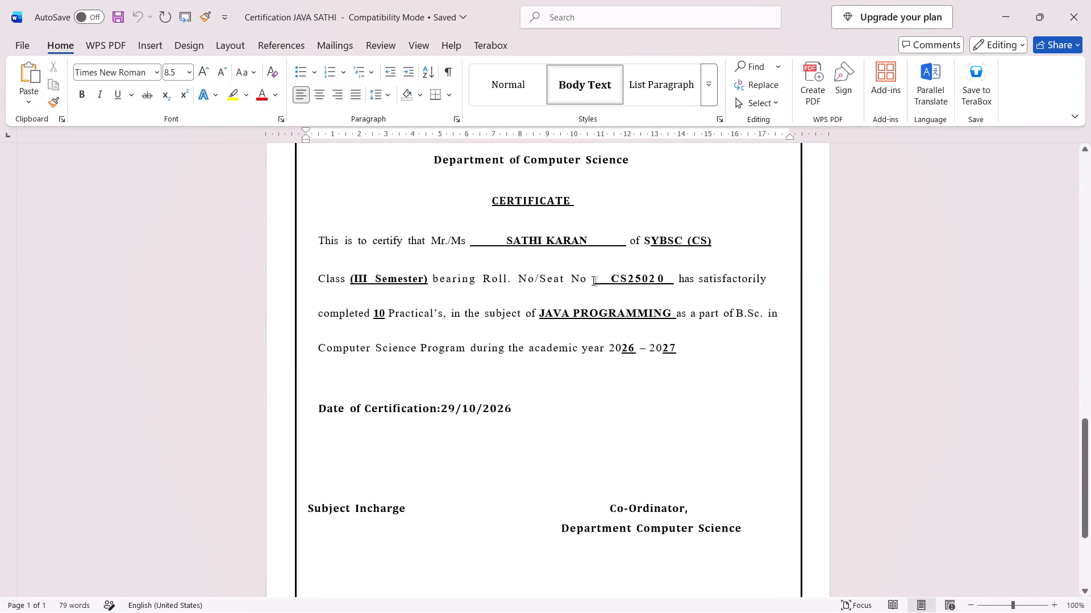
left_click(589, 240)
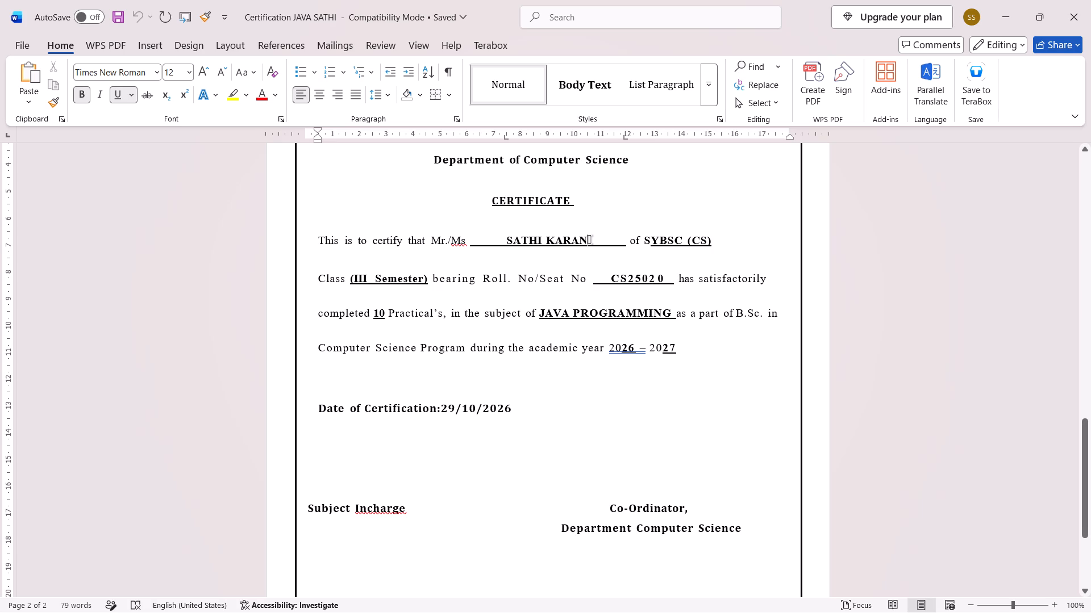
key("BackSpace")
key("BackSpace")
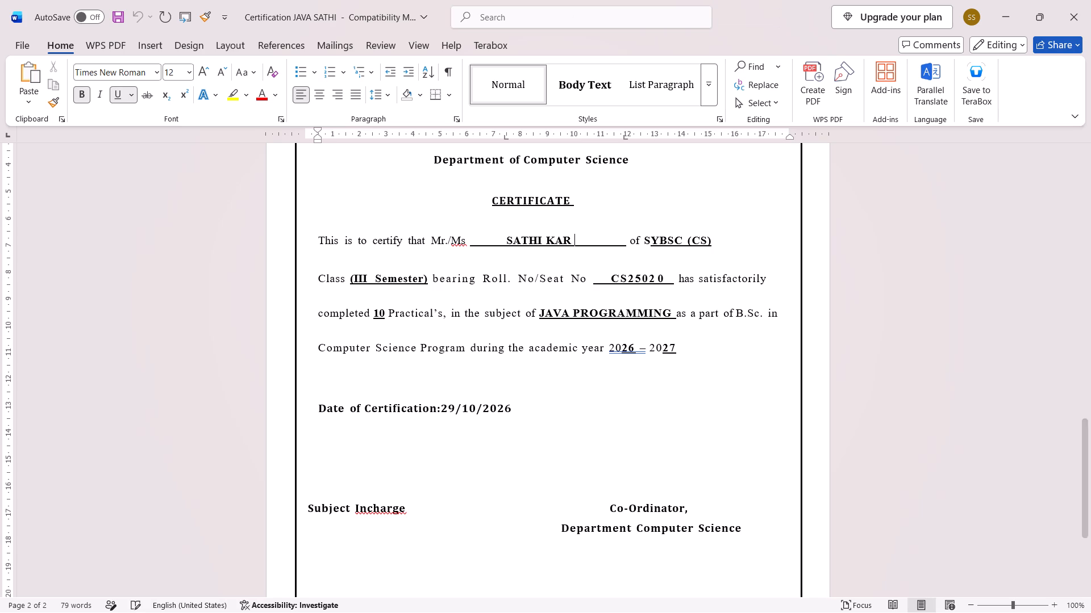
key("BackSpace")
key("BackSpace")
key("BackSpace")
key("BackSpace")
key("BackSpace")
key("BackSpace")
key("BackSpace")
key("BackSpace")
key("BackSpace")
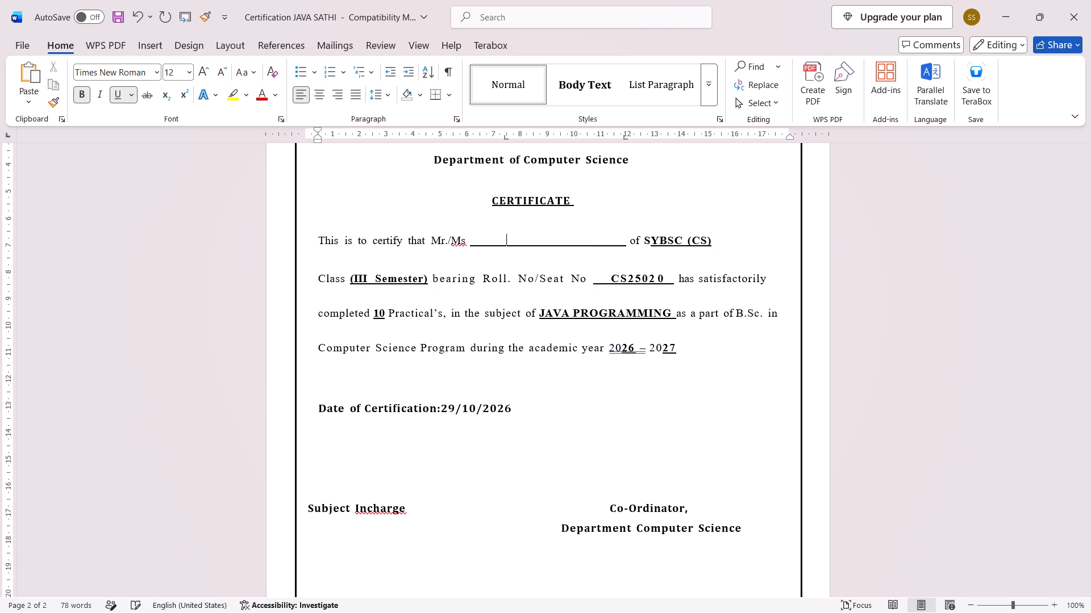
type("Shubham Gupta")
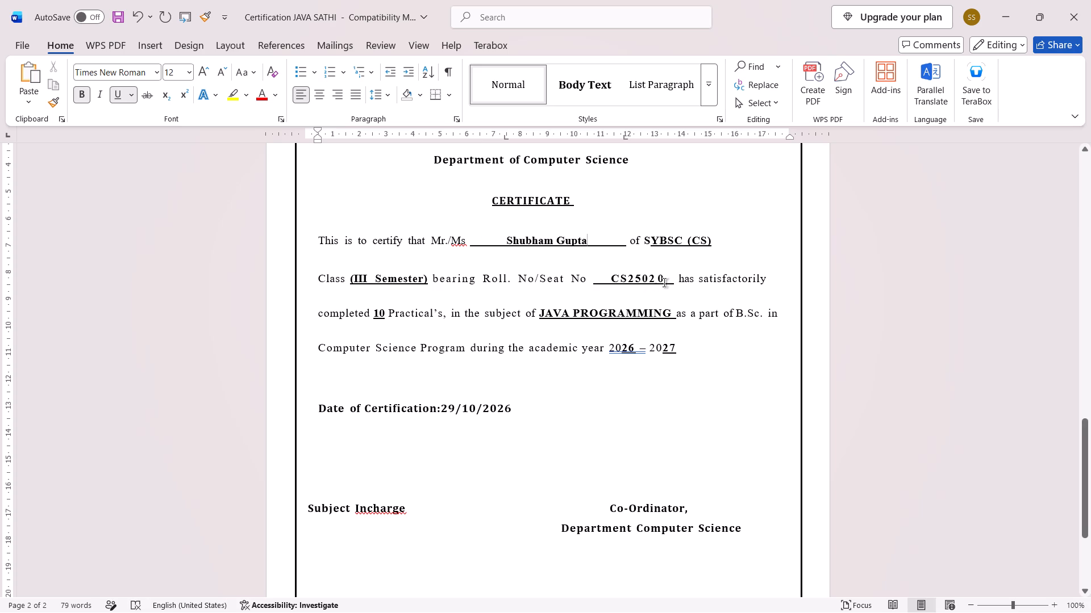
Change the ending of the Roll No/Seat No on the certificate to 13 and even out the spacing around the digits.
left_click(667, 278)
key("BackSpace")
key("BackSpace")
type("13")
left_click(663, 278)
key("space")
key("Left")
key("Left")
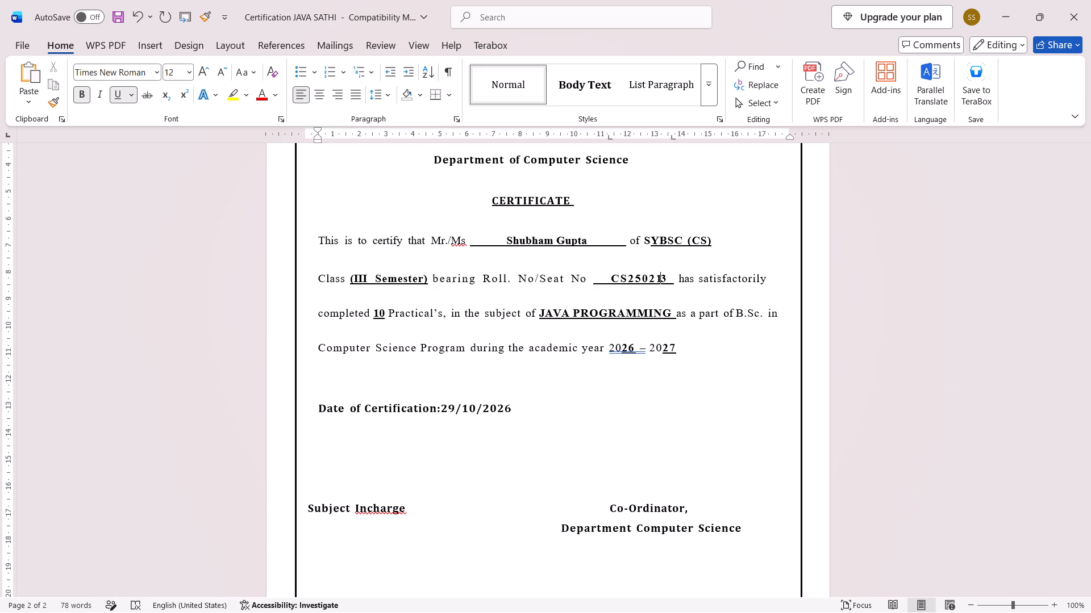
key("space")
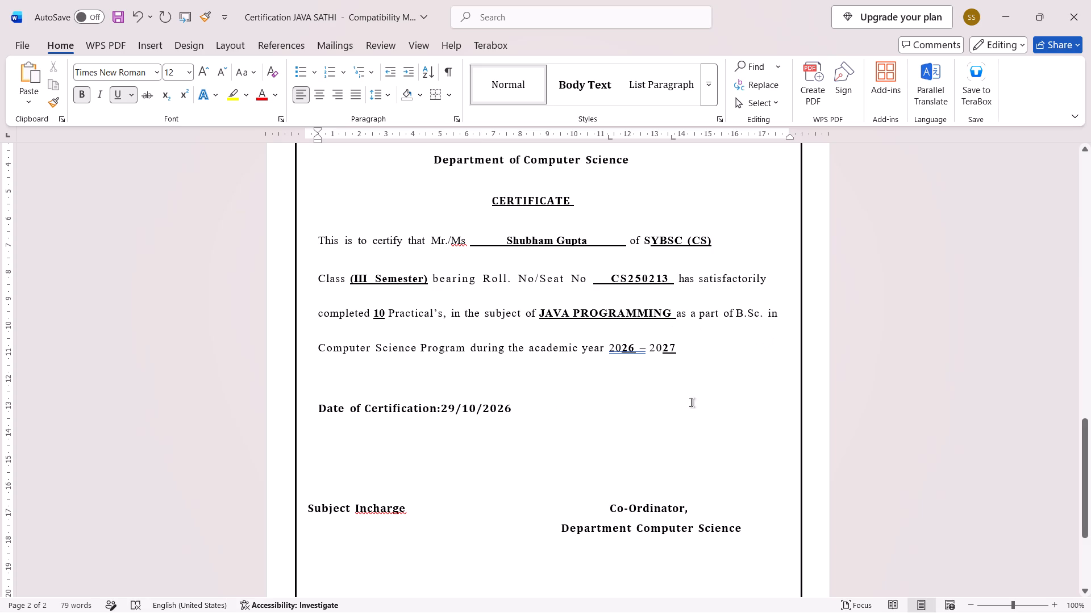
scroll(668, 399, "down", 4)
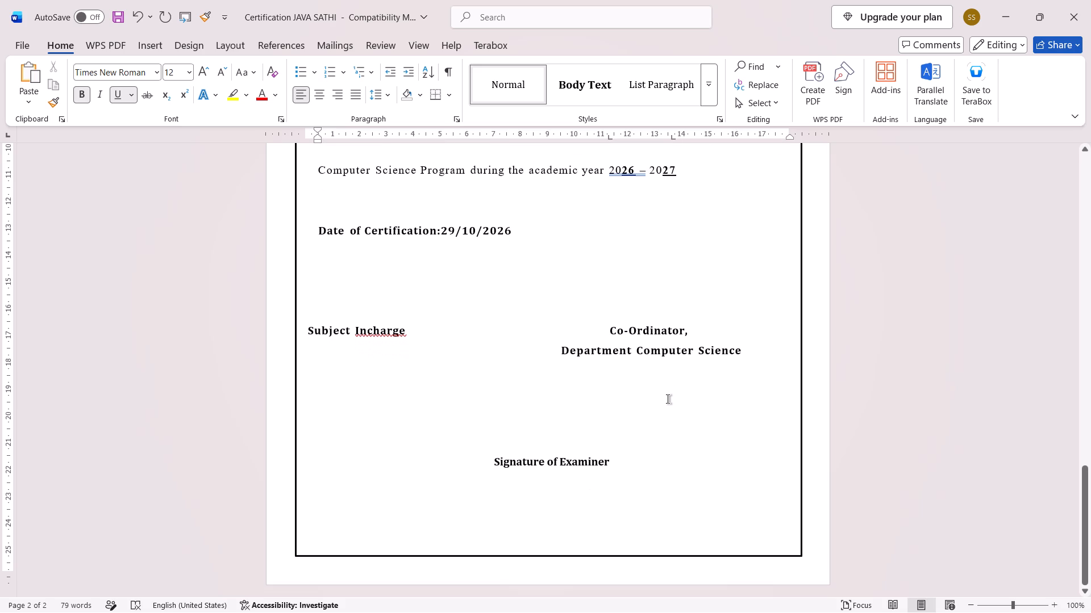
scroll(668, 399, "up", 2)
scroll(668, 399, "right", 1)
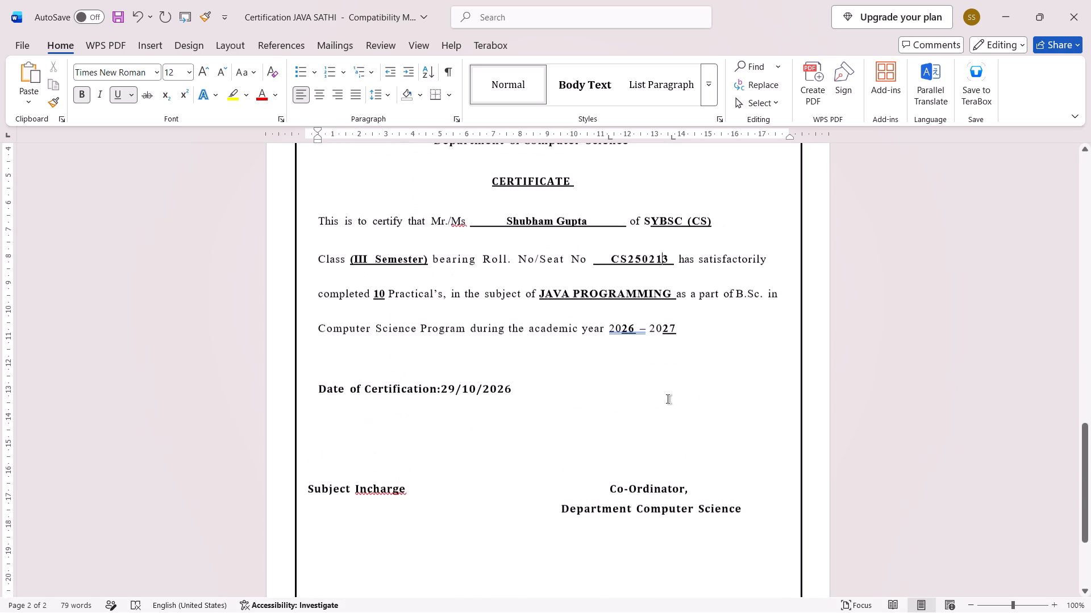
scroll(668, 399, "right", 1)
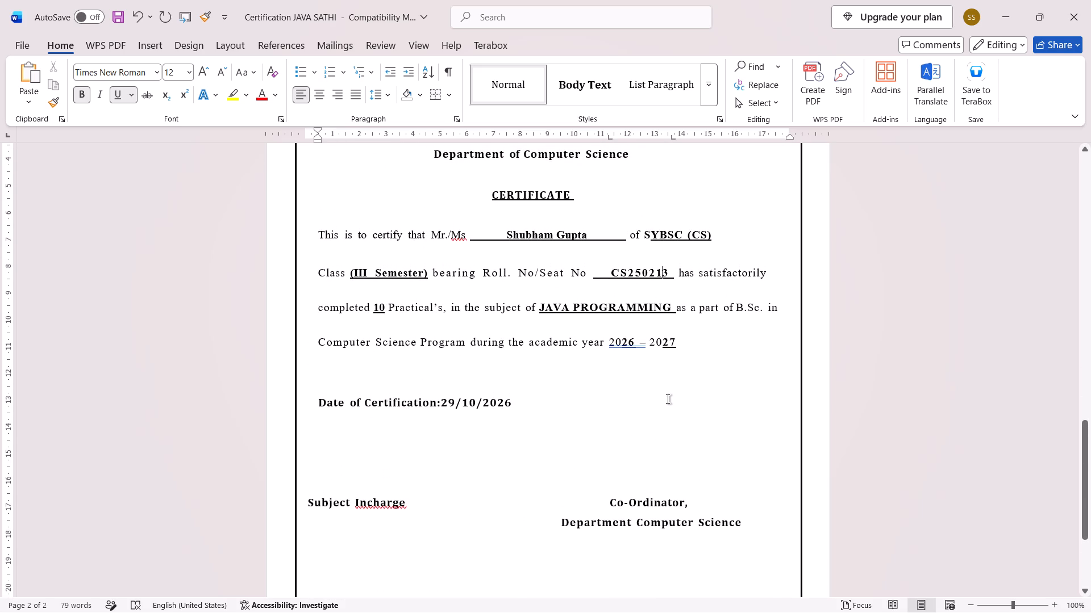
scroll(668, 399, "right", 1)
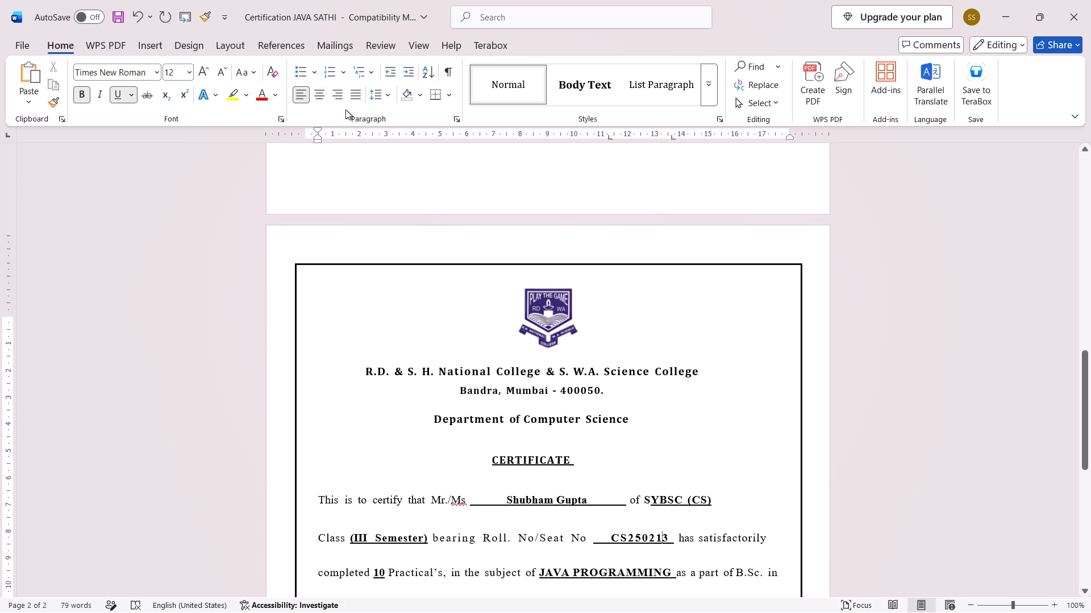
Save the certificate as Certification Shubham in the DAA & OOPs folder as a Word Document, accepting the upgrade to the newest file format.
left_click(20, 45)
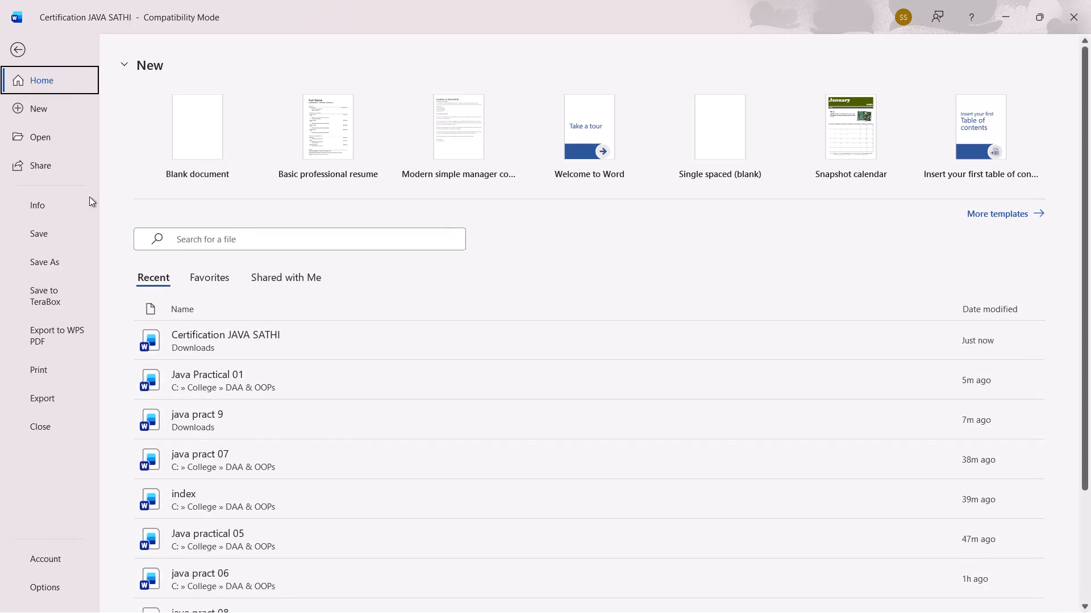
left_click(52, 263)
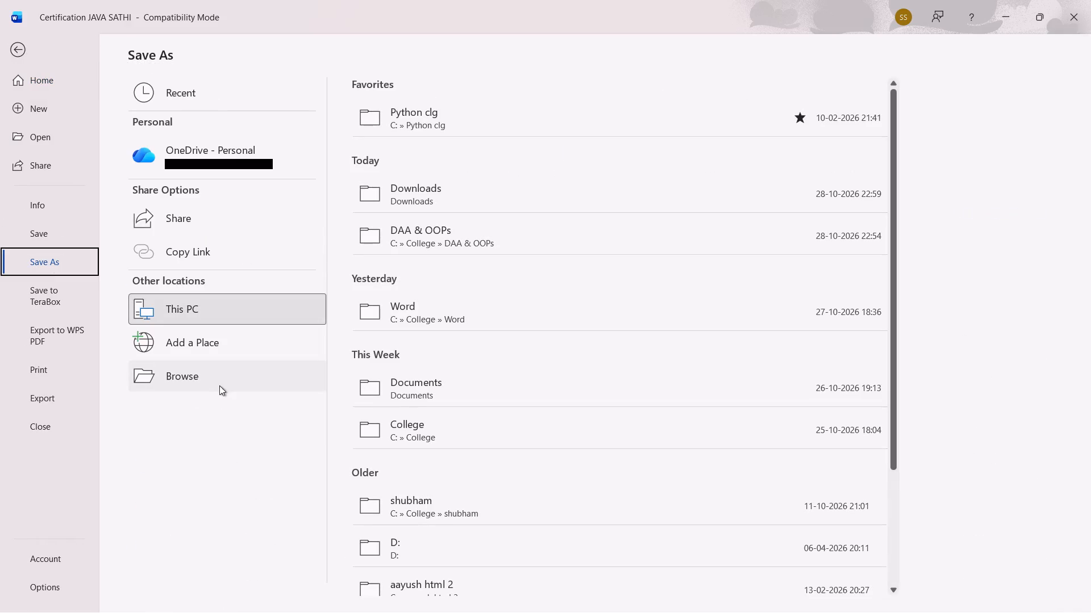
left_click(221, 385)
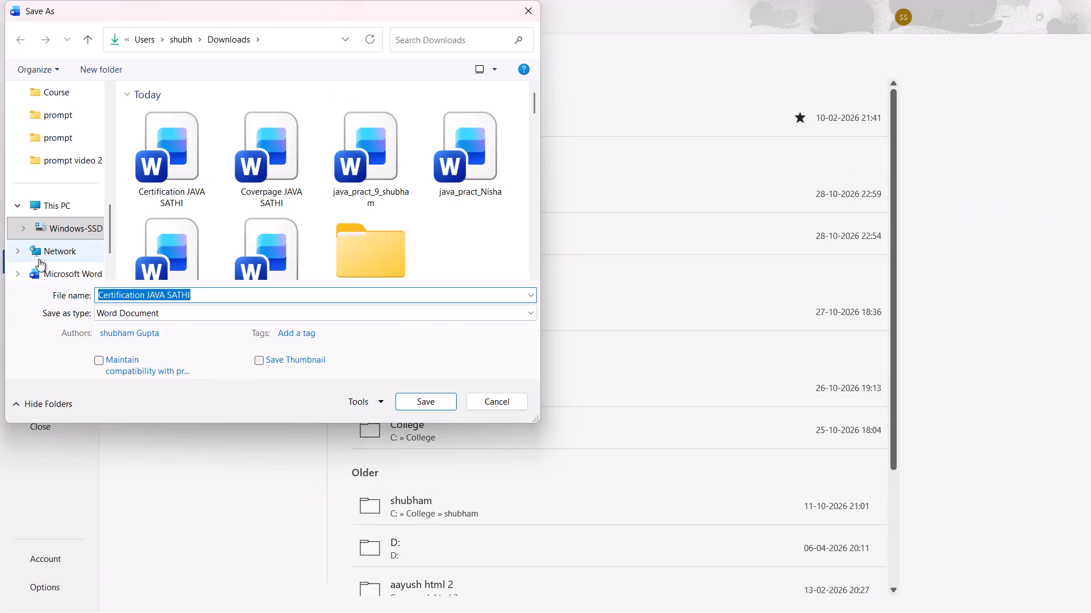
scroll(28, 260, "down", 1)
scroll(28, 260, "up", 1)
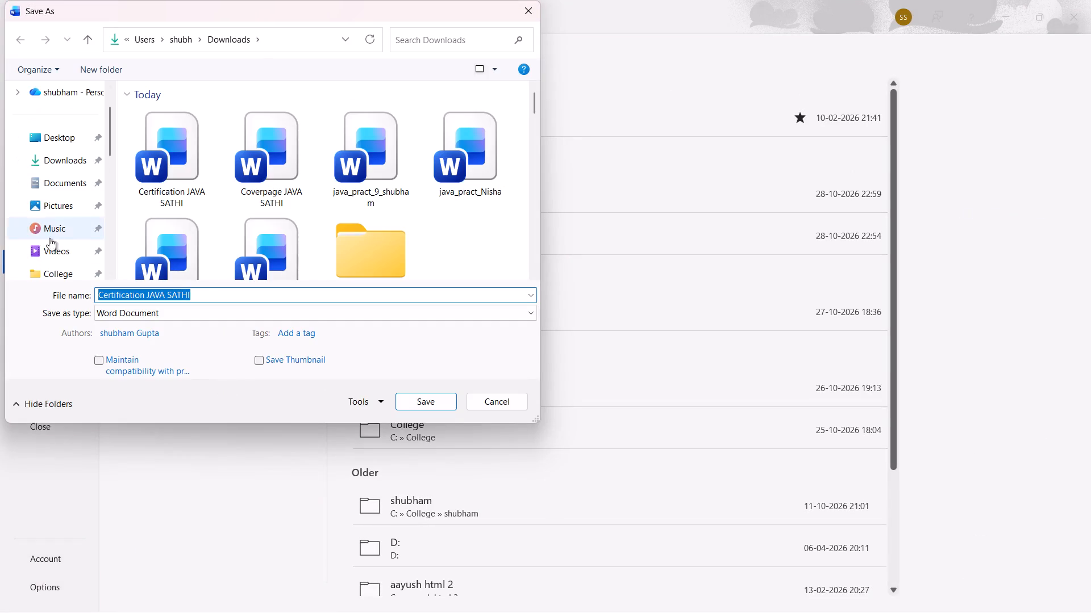
scroll(57, 241, "down", 1)
left_click(44, 204)
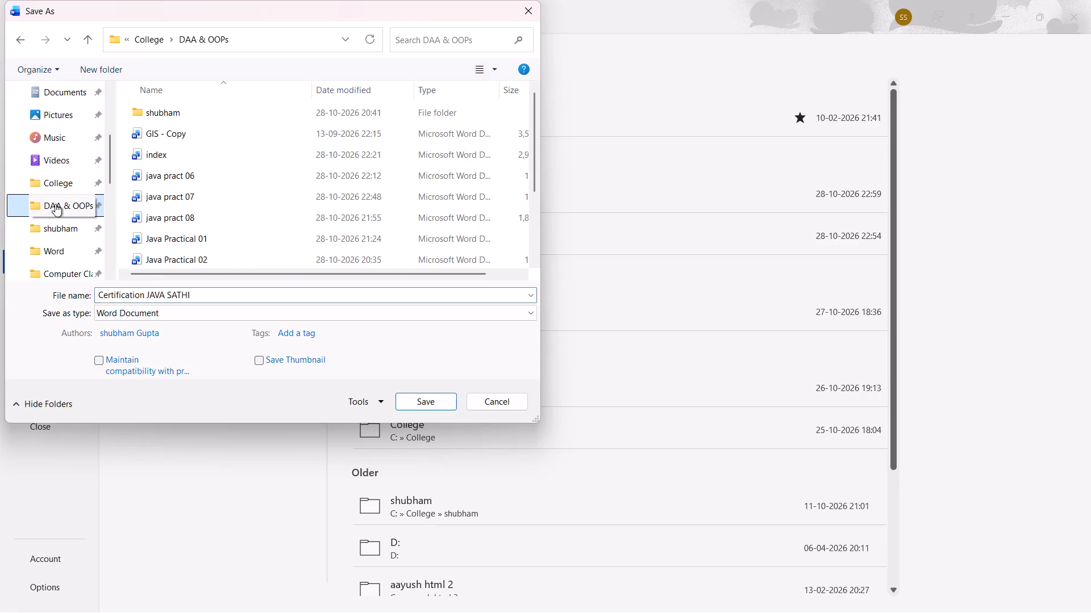
left_click(226, 300)
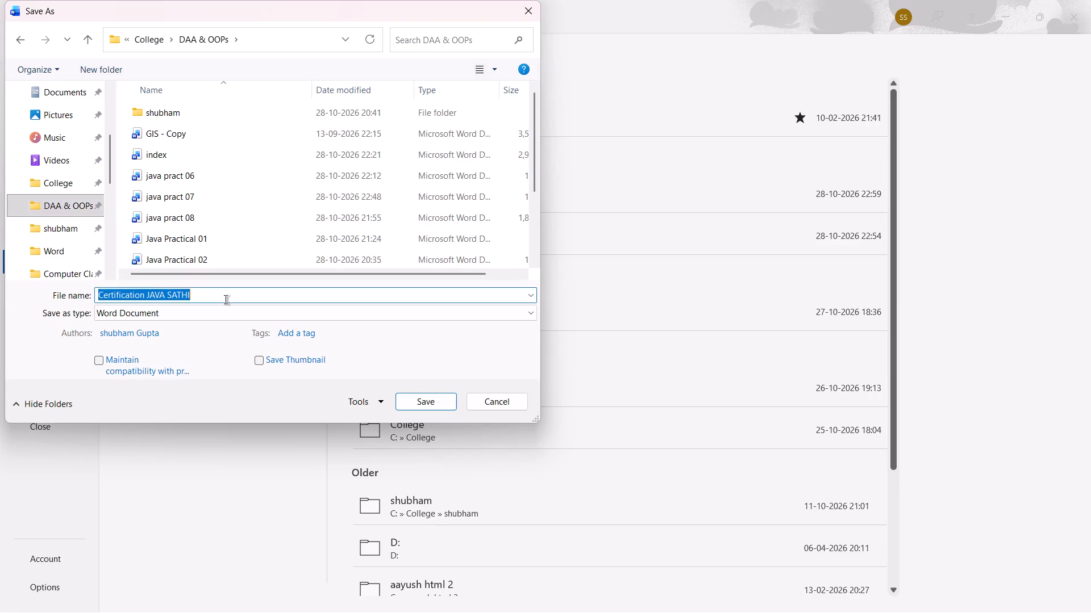
left_click(226, 300)
key("BackSpace")
key("BackSpace")
key("BackSpace")
key("BackSpace")
key("BackSpace")
key("BackSpace")
key("BackSpace")
key("BackSpace")
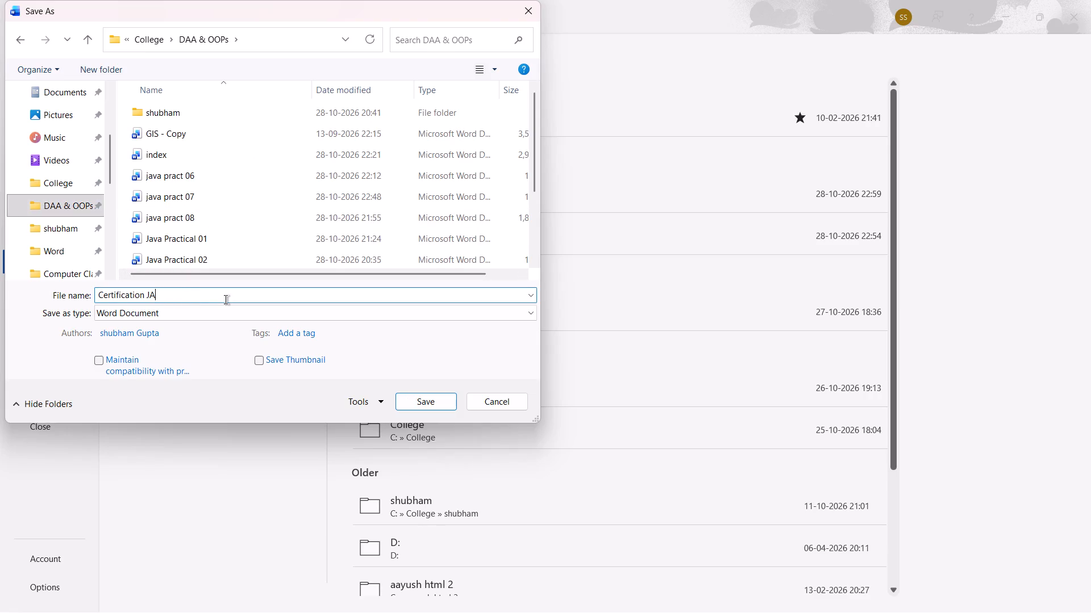
key("BackSpace")
key("BackSpace")
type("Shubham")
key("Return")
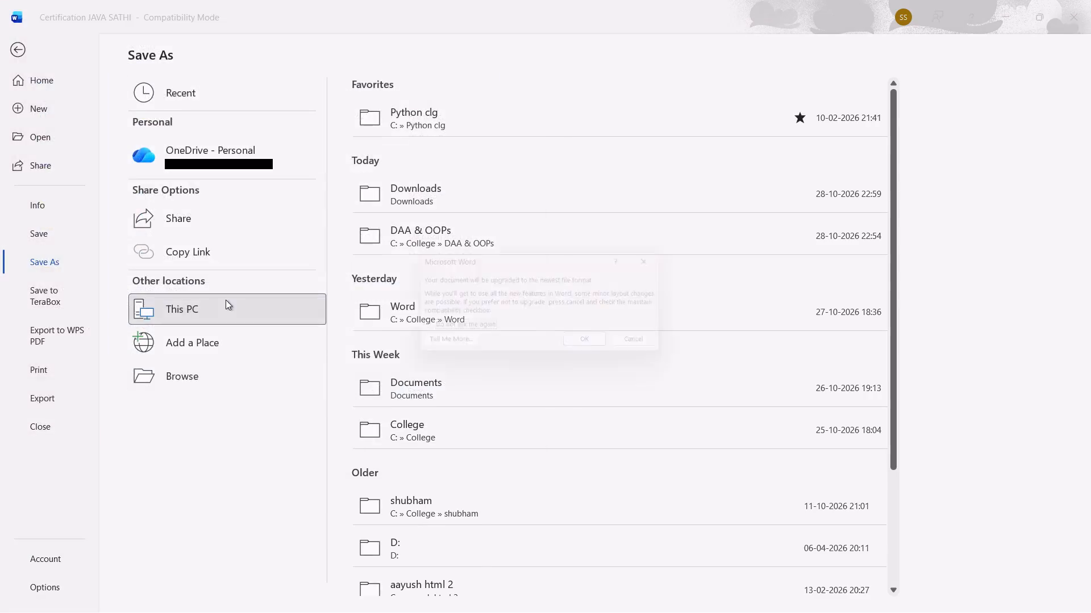
left_click(595, 348)
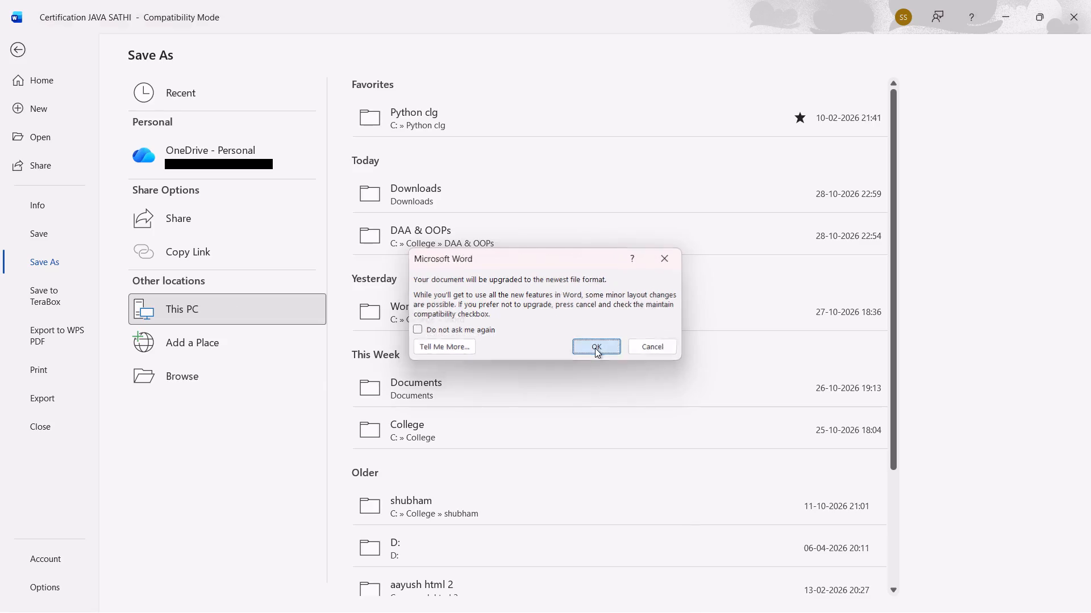
Open the converted Coverpage JAVA SATHI Word document from the Downloads folder and enable editing.
scroll(360, 211, "down", 1)
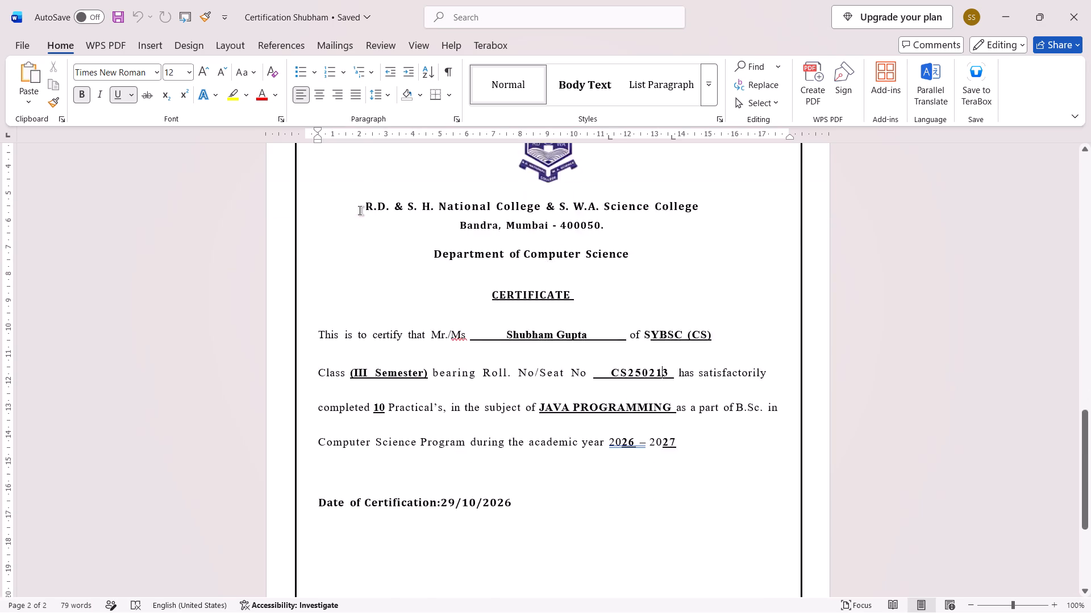
scroll(360, 211, "down", 1)
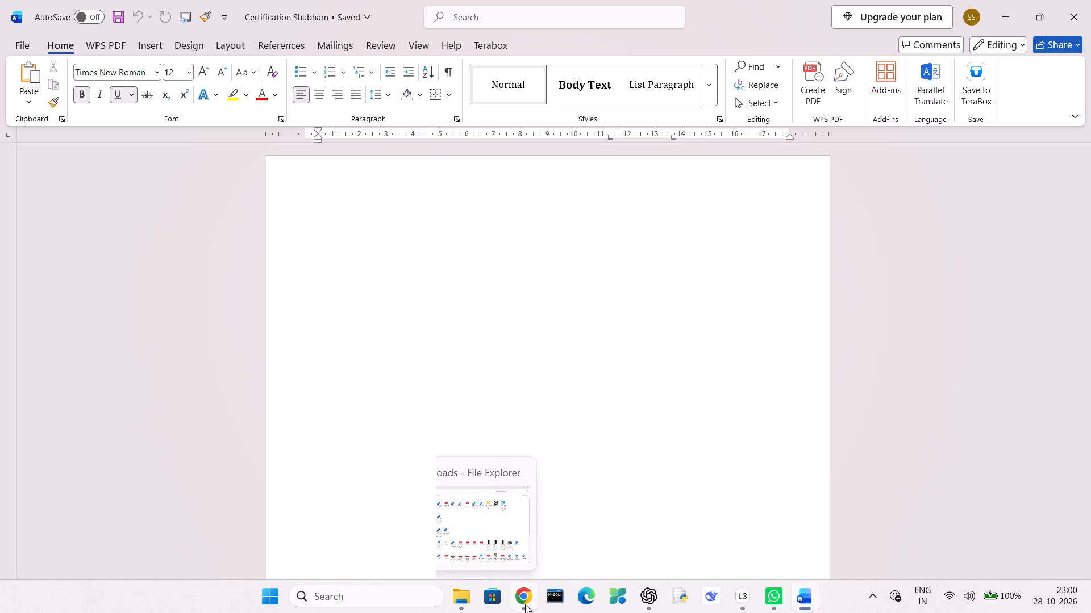
left_click(457, 593)
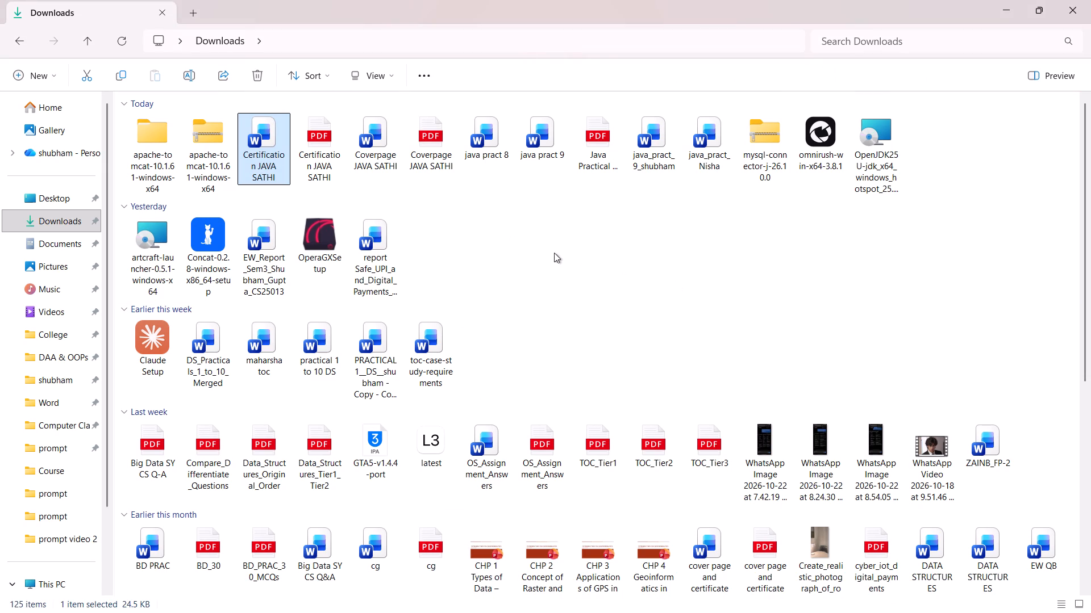
double_click(381, 119)
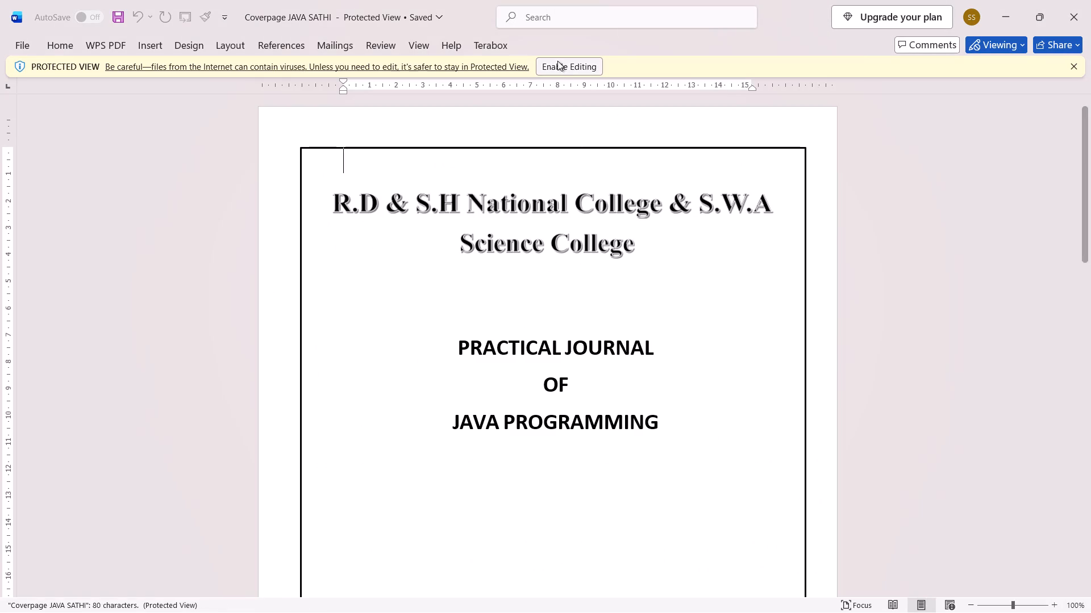
left_click(558, 66)
Replace the name after NAME: on the cover page with the new student's full name, keeping ROLL NO on its own line.
scroll(682, 300, "down", 2)
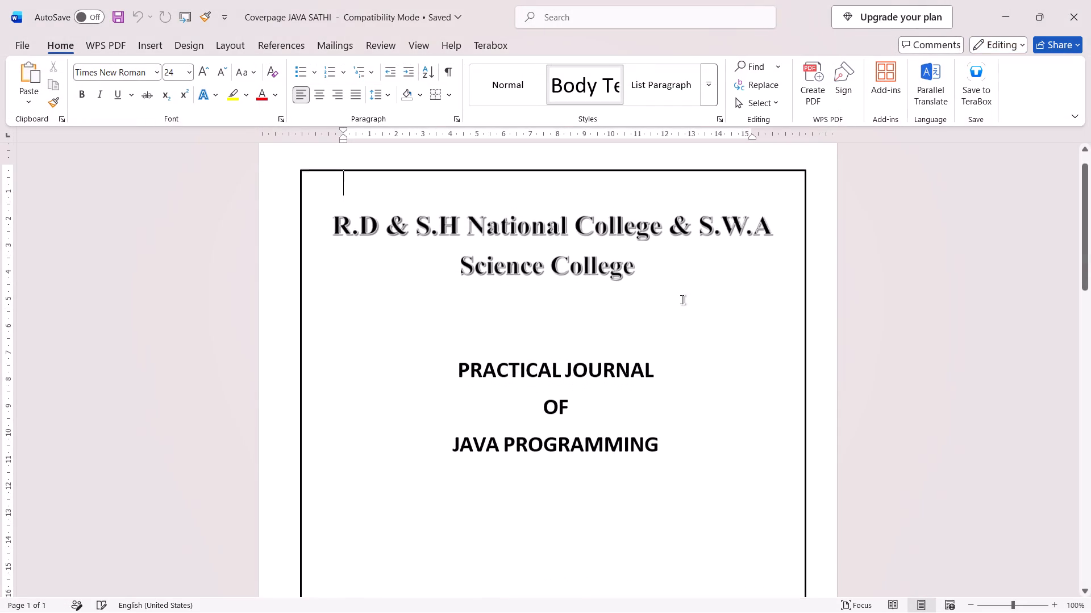
scroll(682, 300, "down", 1)
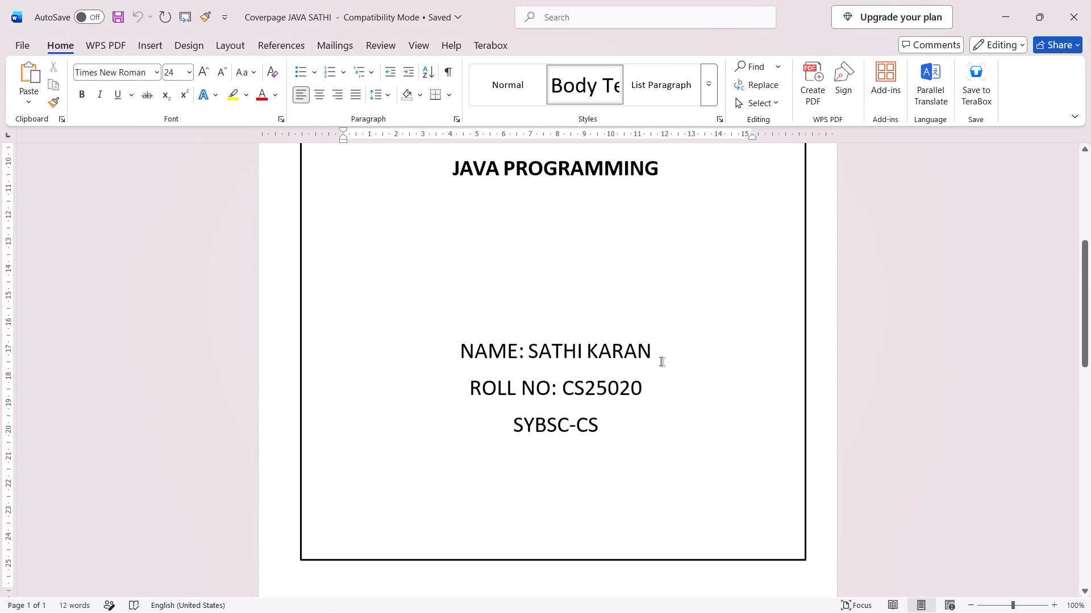
left_click(653, 351)
key("BackSpace")
key("BackSpace")
key("BackSpace")
key("BackSpace")
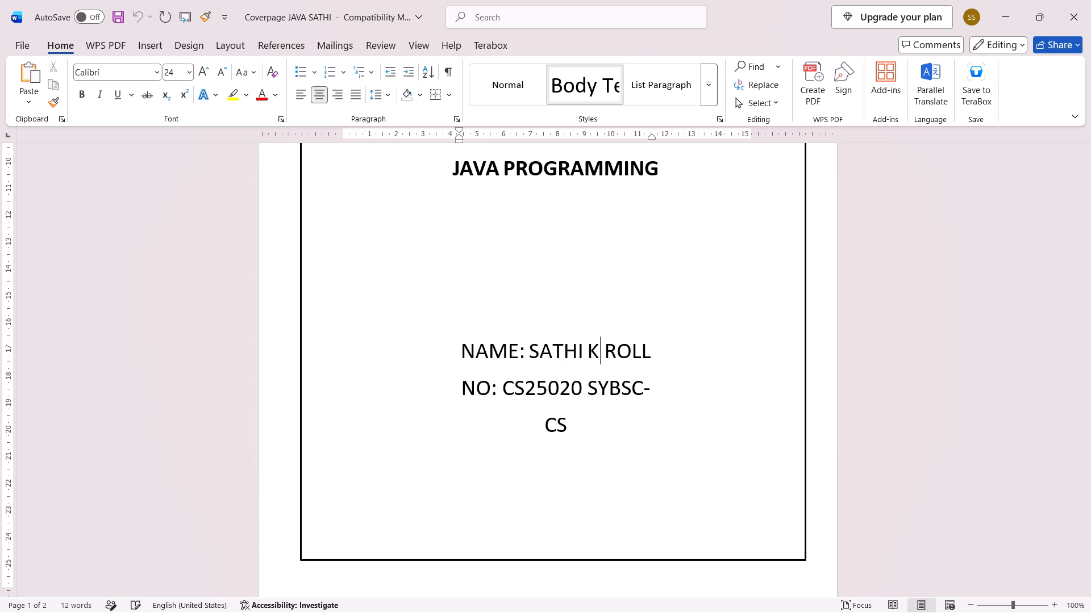
key("BackSpace")
key("BackSpace")
key("BackSpace")
key("BackSpace")
key("BackSpace")
key("Return")
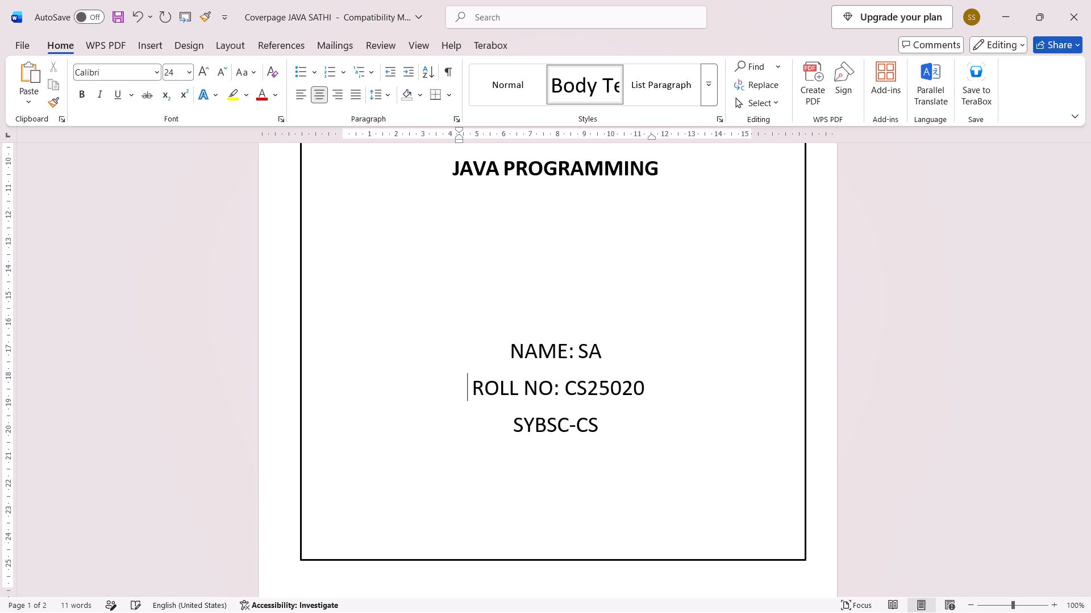
key("Up")
key("Right")
key("Right")
key("Right")
key("Right")
key("Right")
key("Right")
key("Right")
key("Right")
key("BackSpace")
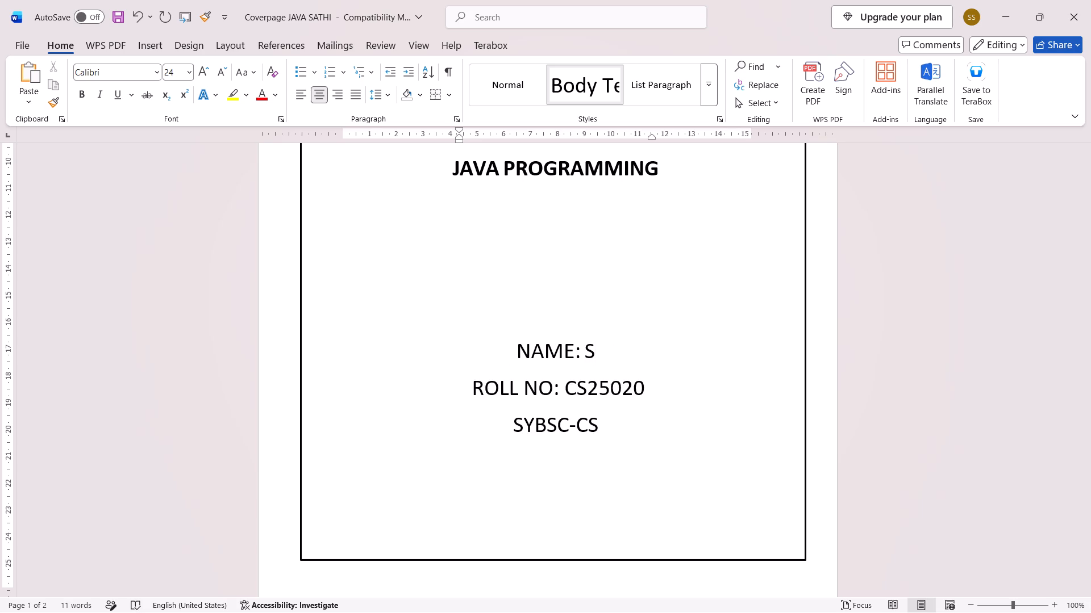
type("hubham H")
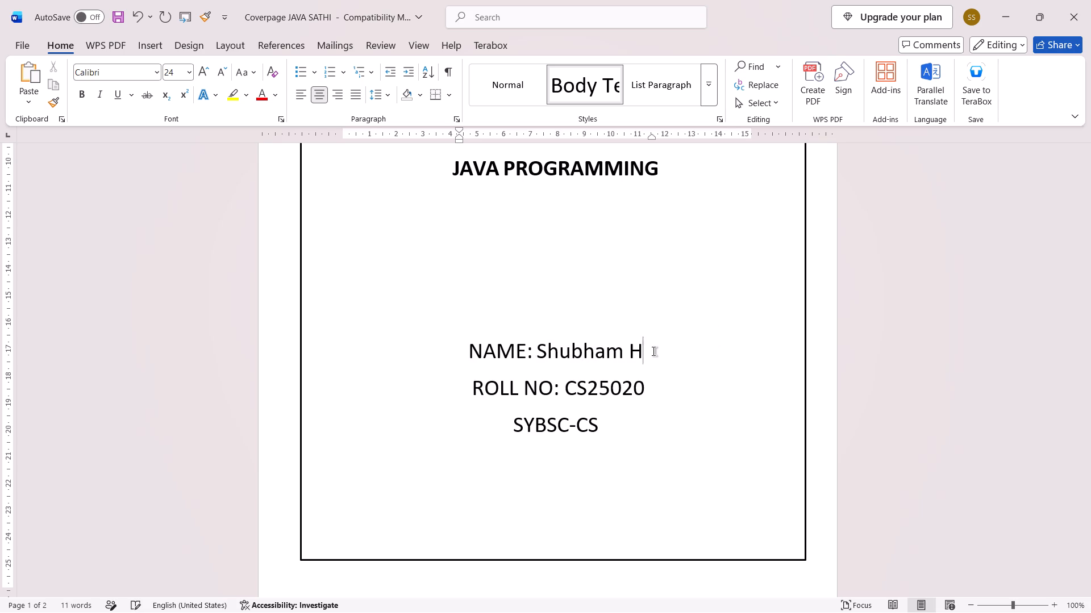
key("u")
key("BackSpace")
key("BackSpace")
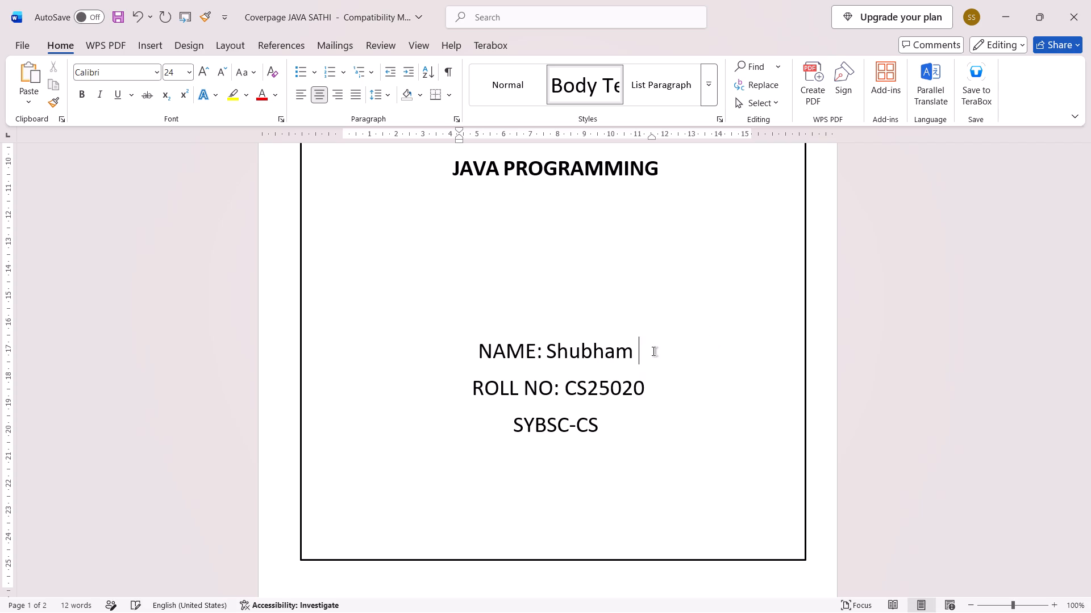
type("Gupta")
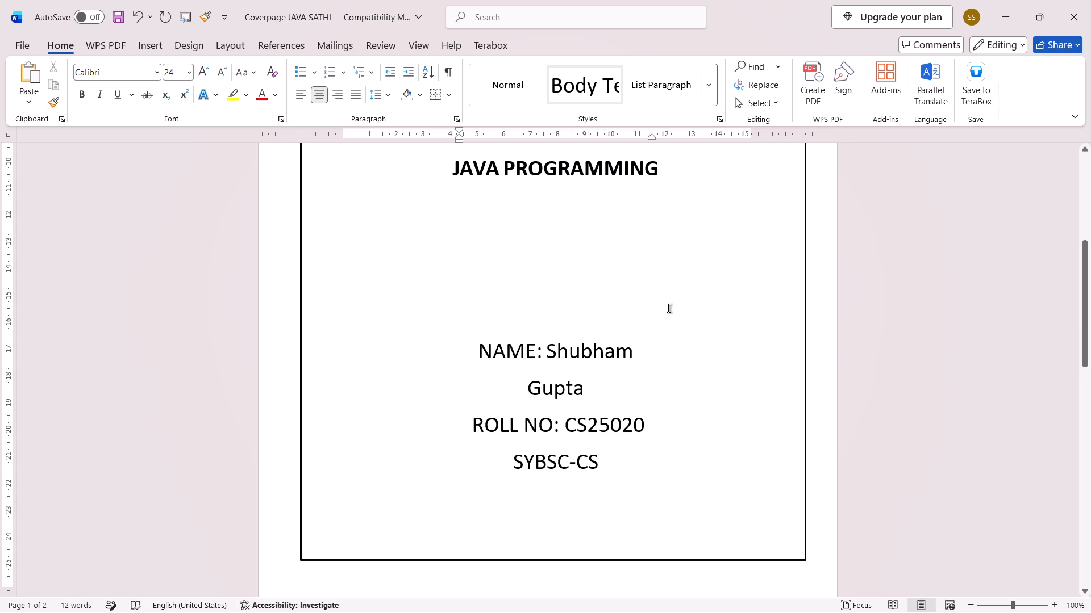
Extend the right indent of the cover page's name line to about 13 cm so the full name fits on one line.
left_click_drag(651, 137, 668, 137)
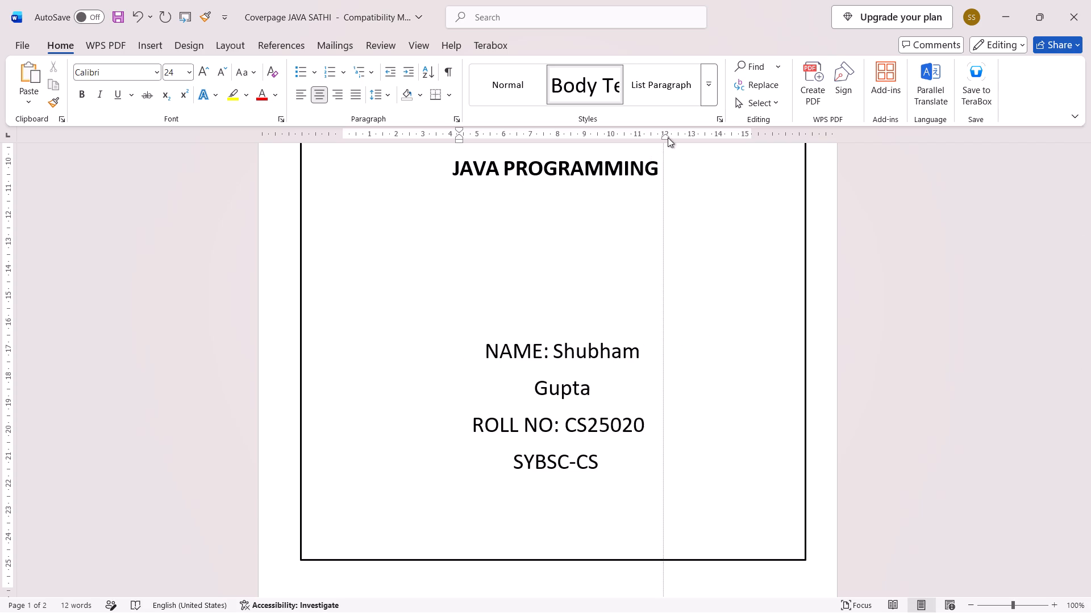
left_click_drag(668, 137, 694, 138)
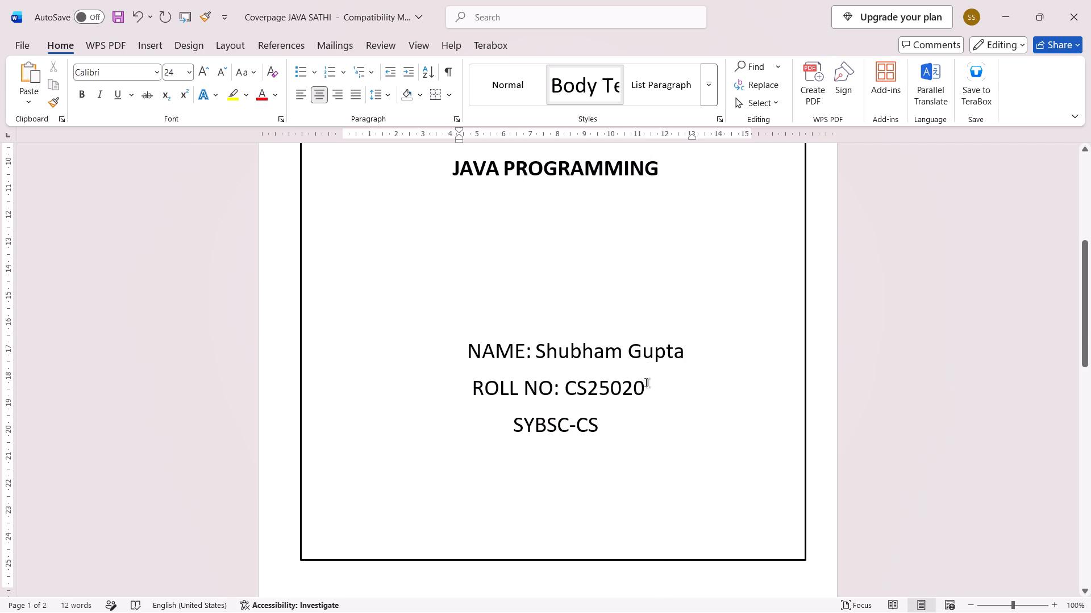
Change the last two digits of the ROLL NO on the cover page to 13.
left_click(646, 383)
key("BackSpace")
key("BackSpace")
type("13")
left_click_drag(761, 578, 662, 471)
left_click(662, 471)
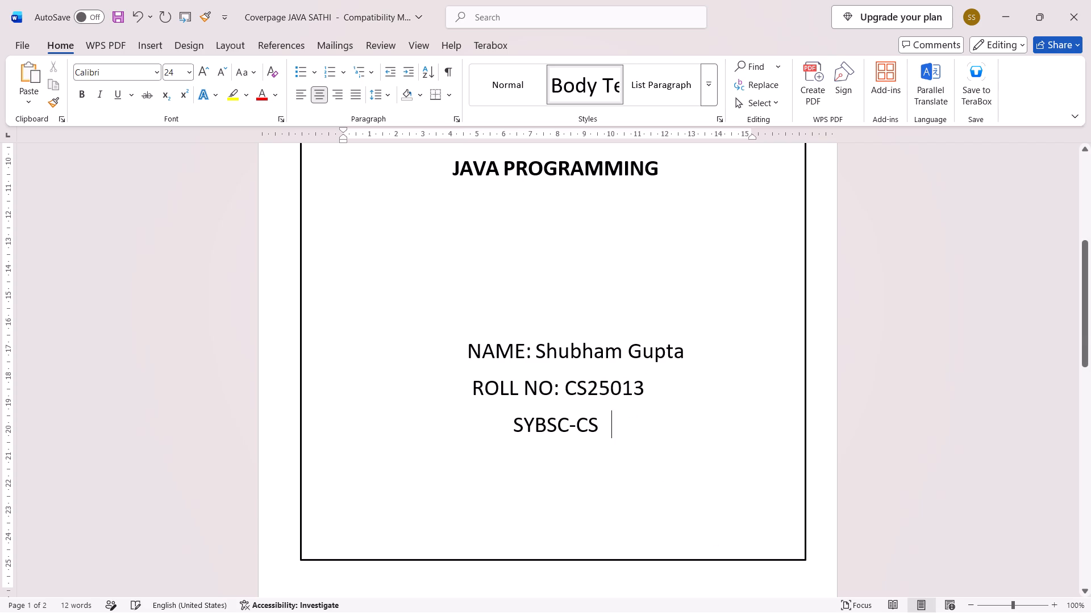
scroll(662, 471, "up", 2)
scroll(662, 471, "down", 1)
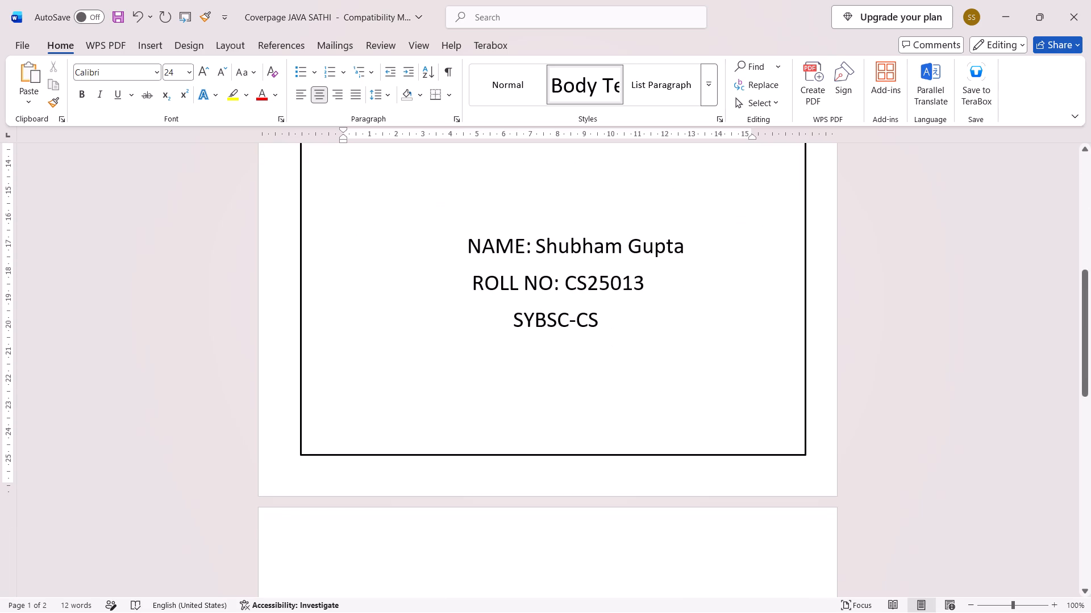
Save the cover page as a Word document named Coverpage shubham in the DAA & OOPs folder, accepting the upgrade to the newest format.
left_click(31, 42)
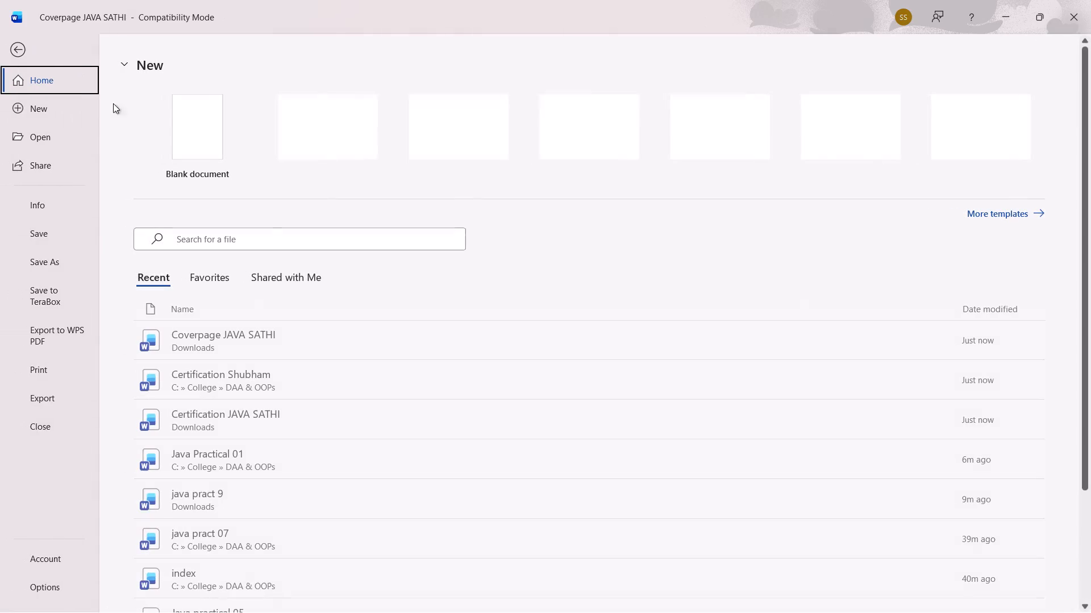
left_click(48, 258)
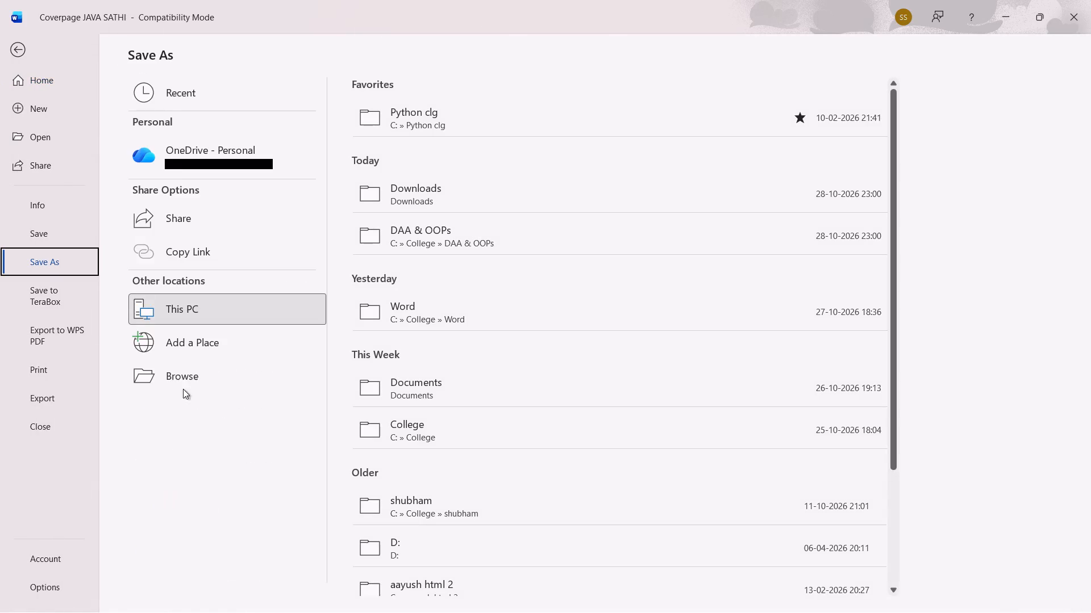
left_click(196, 387)
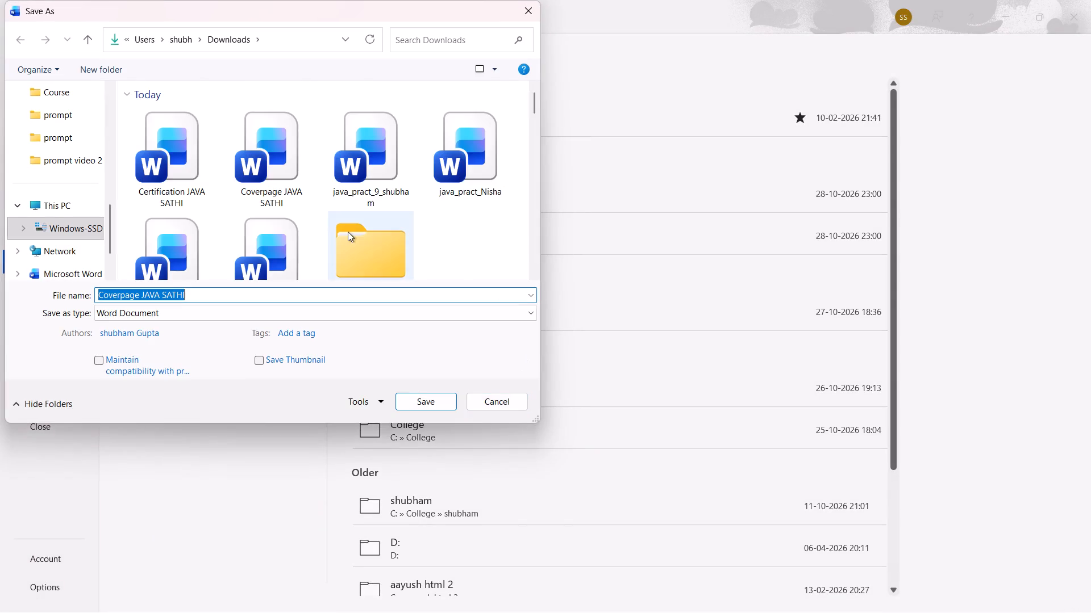
scroll(44, 142, "up", 1)
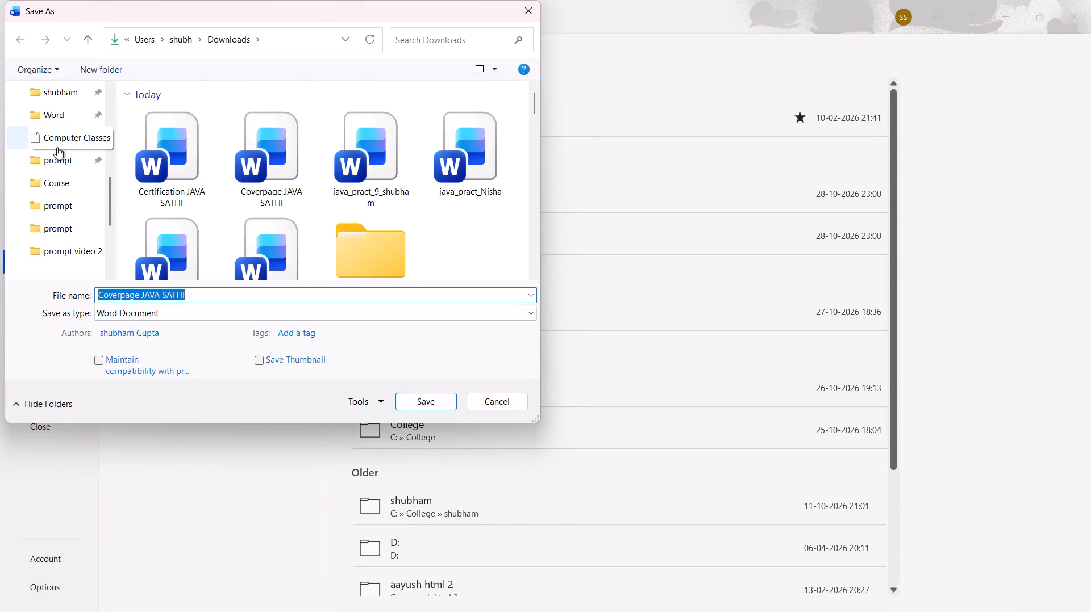
scroll(51, 130, "up", 1)
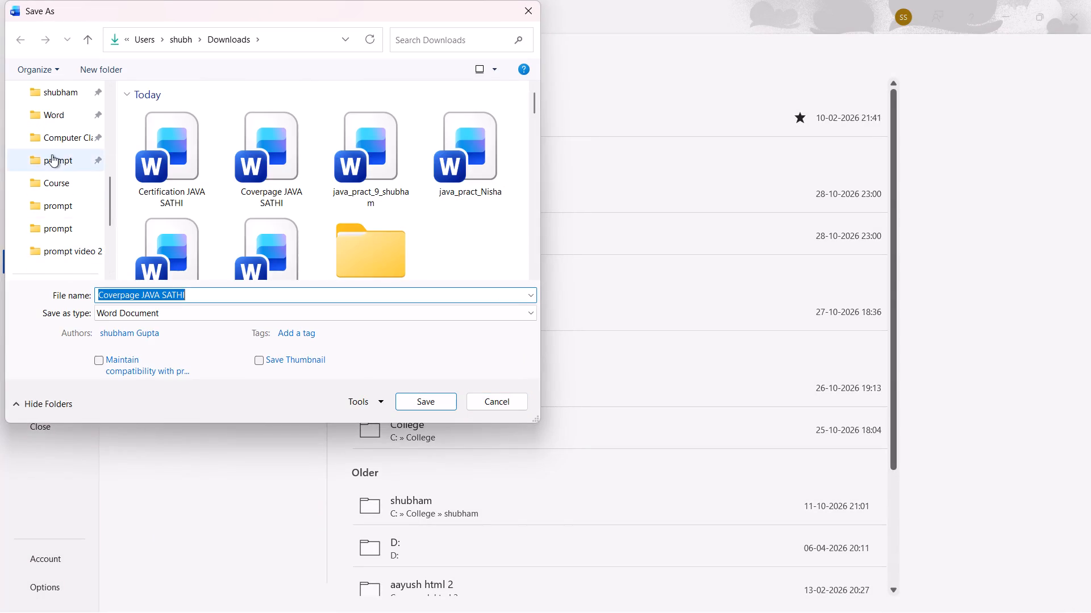
scroll(52, 154, "up", 1)
left_click(73, 264)
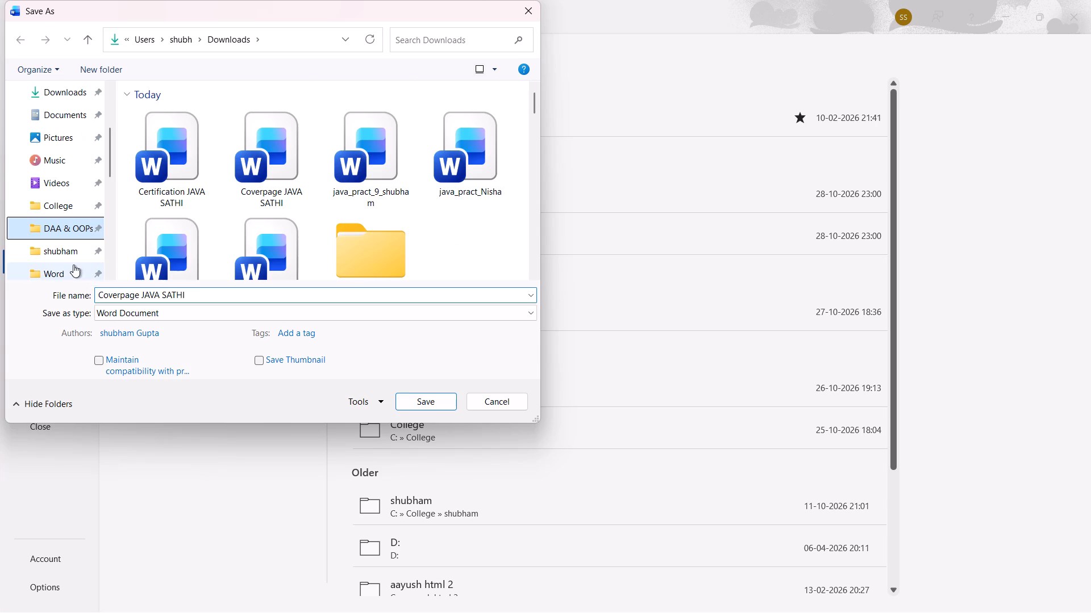
left_click(197, 293)
left_click(197, 293)
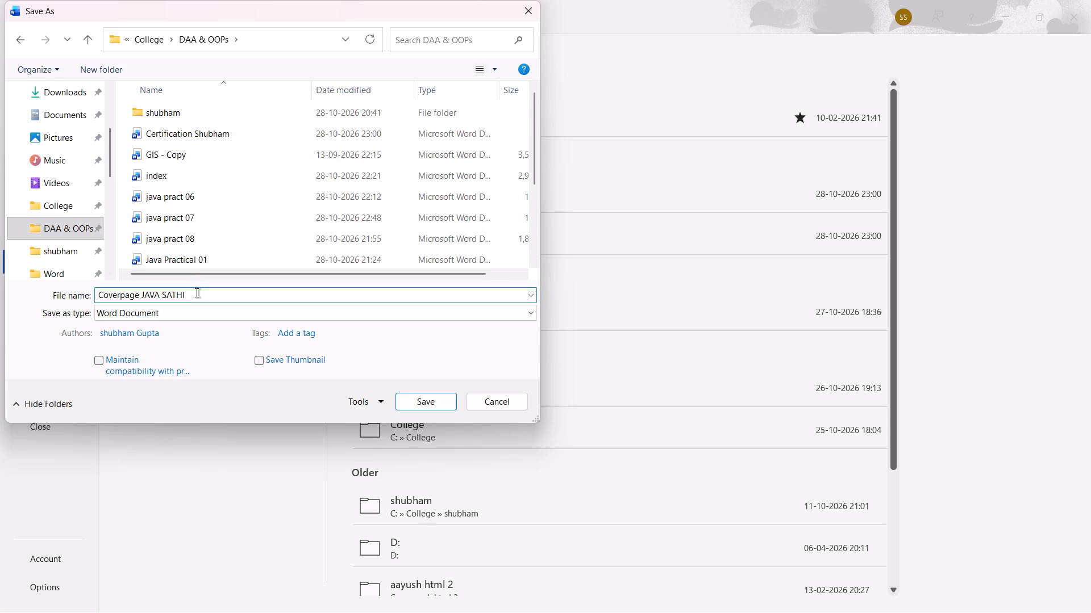
key("BackSpace")
key("BackSpace")
key("BackSpace")
key("BackSpace")
key("BackSpace")
key("BackSpace")
key("BackSpace")
key("BackSpace")
key("BackSpace")
key("BackSpace")
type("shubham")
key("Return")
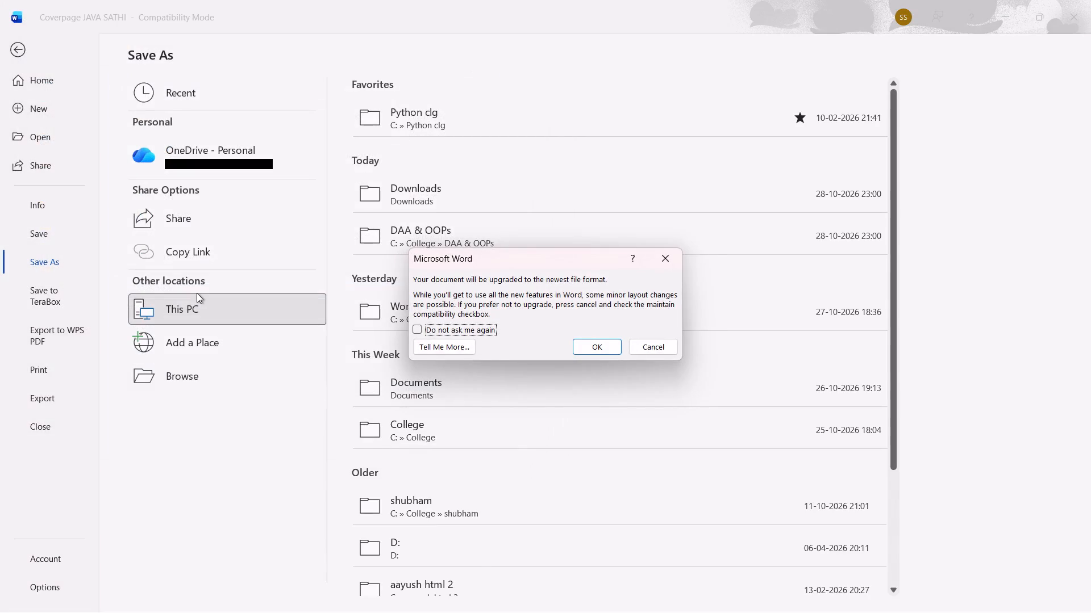
left_click(603, 338)
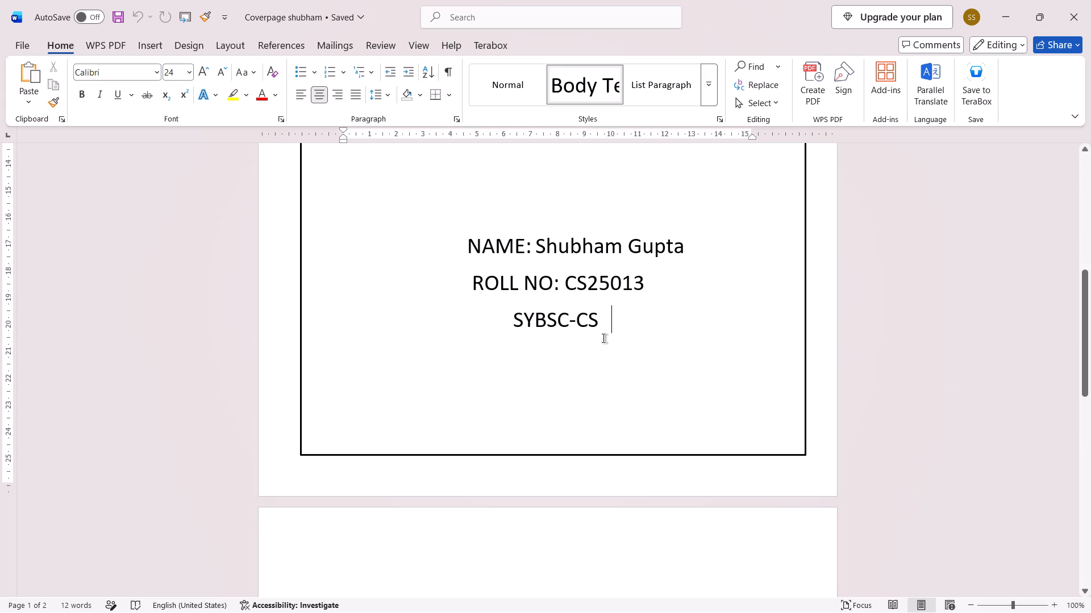
Replace the name after NAME: on the cover page with the second student's full name.
left_click(684, 243)
key("BackSpace")
key("BackSpace")
key("BackSpace")
key("BackSpace")
key("BackSpace")
key("BackSpace")
key("BackSpace")
key("BackSpace")
key("BackSpace")
key("BackSpace")
key("BackSpace")
key("BackSpace")
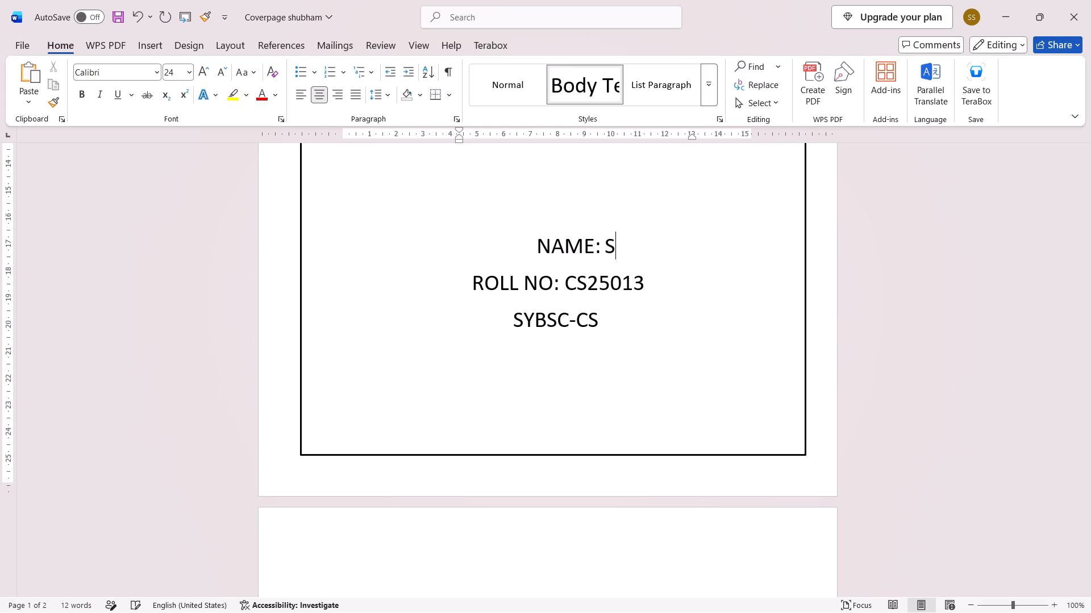
key("BackSpace")
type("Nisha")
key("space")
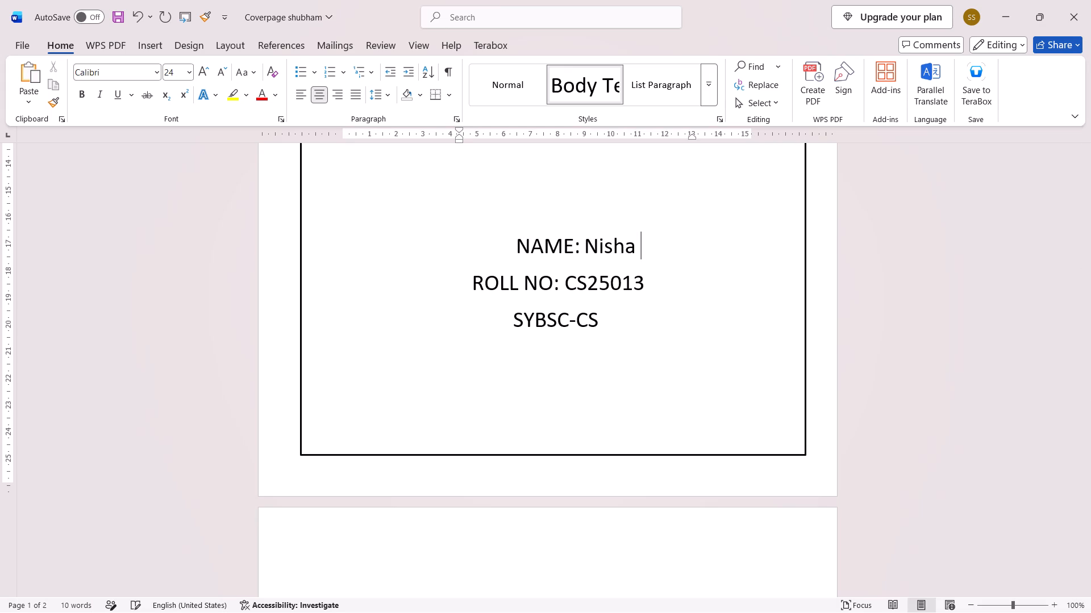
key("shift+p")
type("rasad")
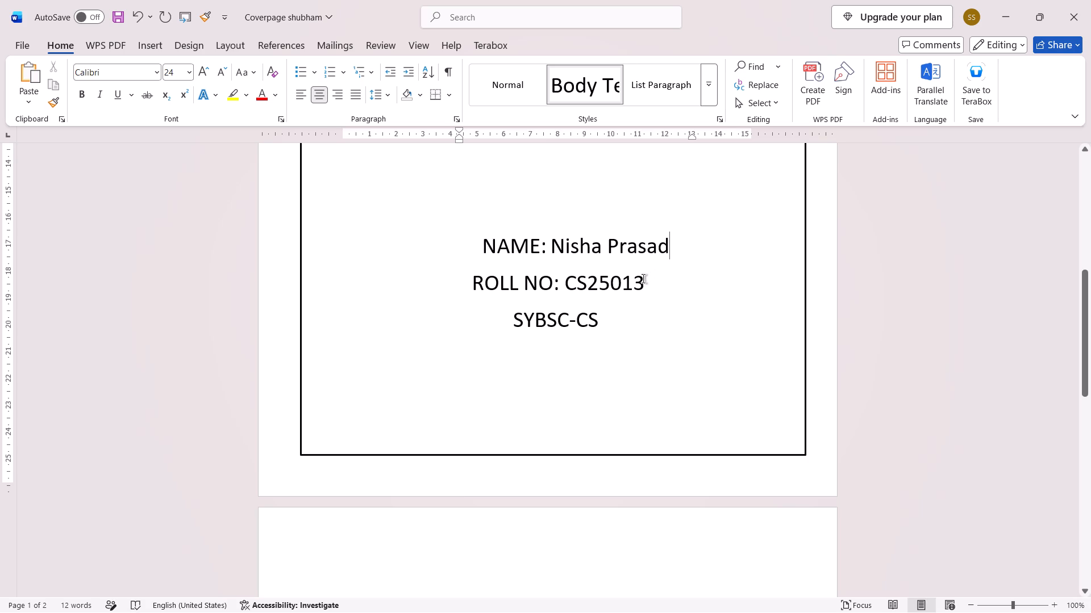
Change the last two digits of the ROLL NO on the cover page to 33.
left_click(642, 280)
key("Left")
key("BackSpace")
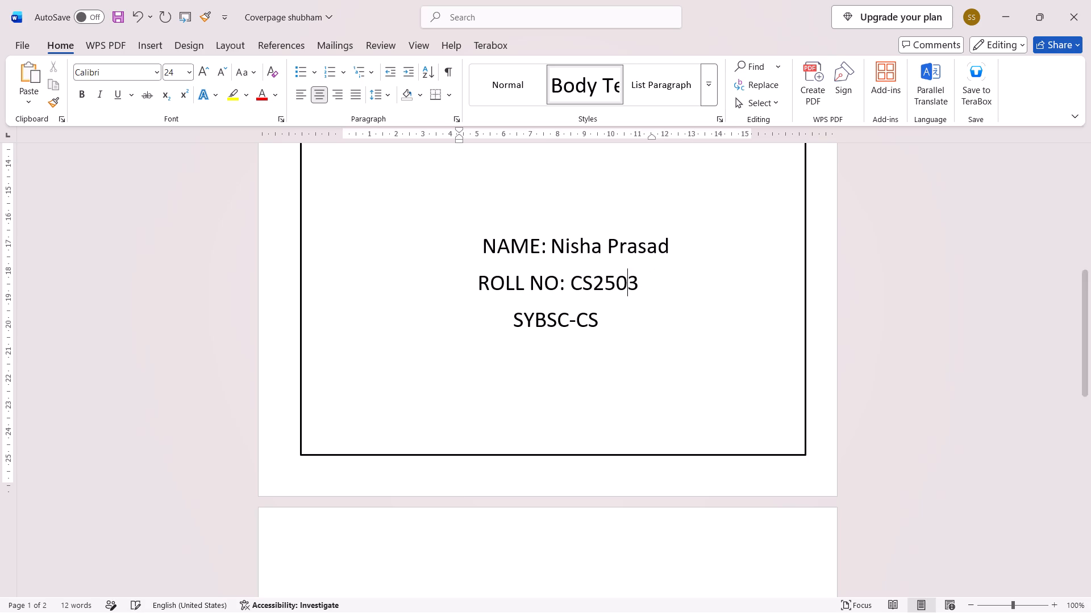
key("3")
Save the second student's cover page as a separate Word document named Coverpage Nisha in the DAA & OOPs folder.
scroll(382, 226, "up", 3)
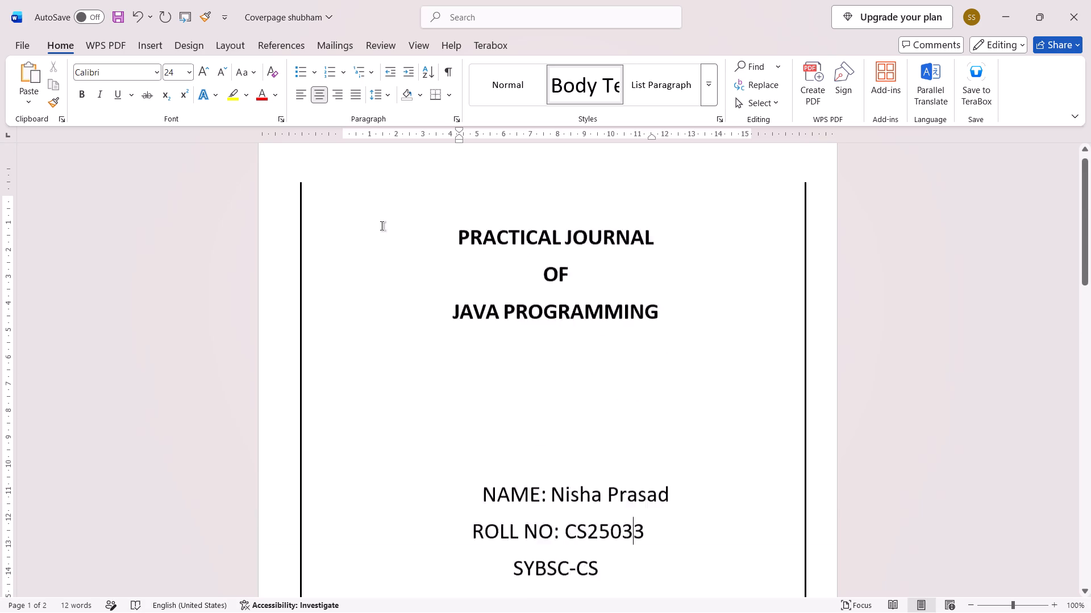
scroll(382, 226, "up", 1)
left_click(28, 52)
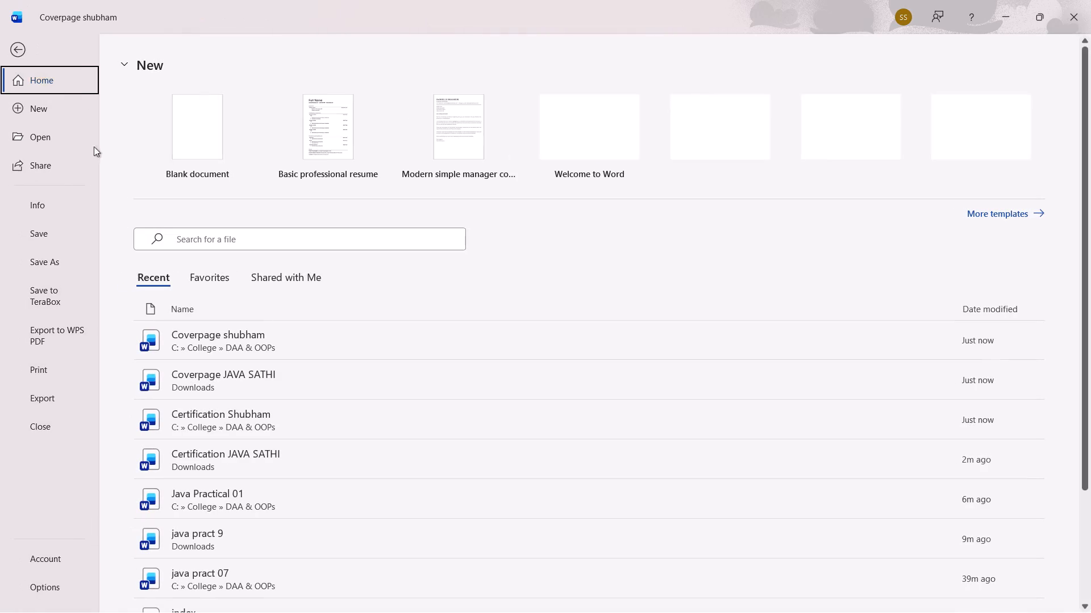
left_click(55, 268)
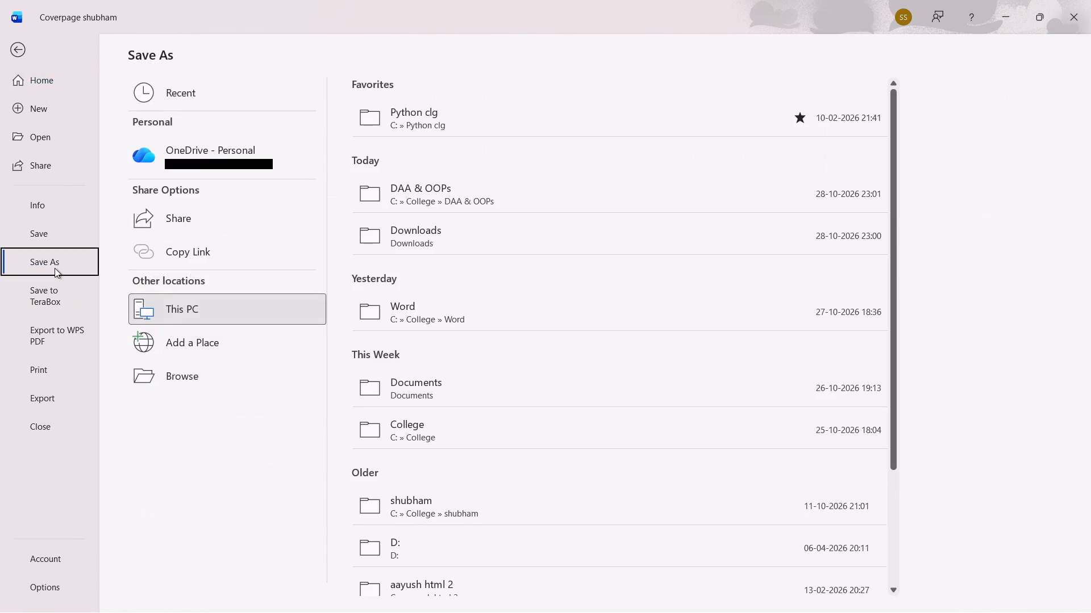
left_click(213, 364)
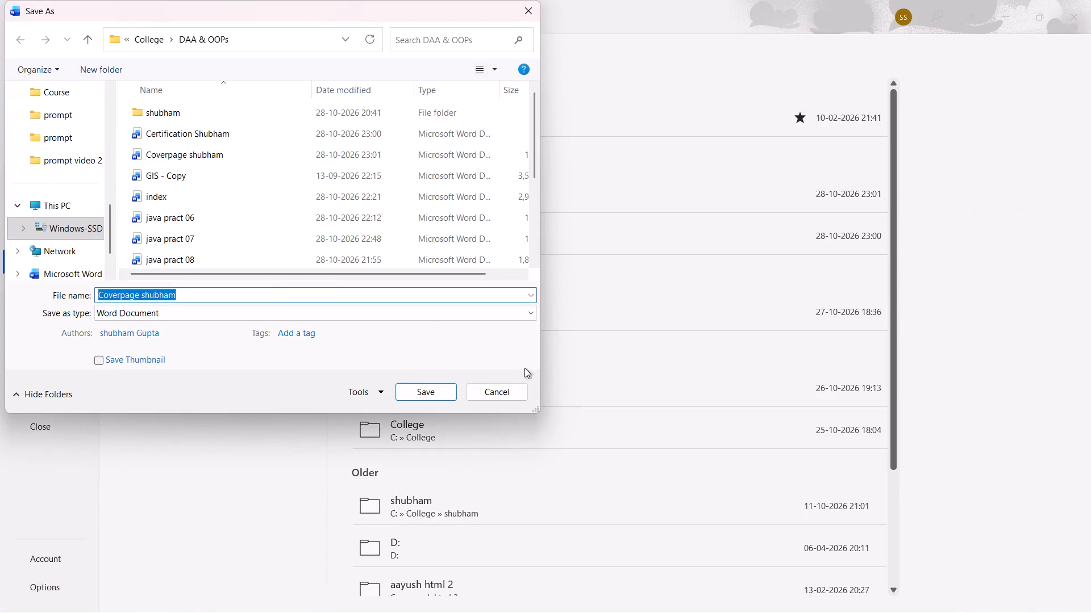
left_click(262, 297)
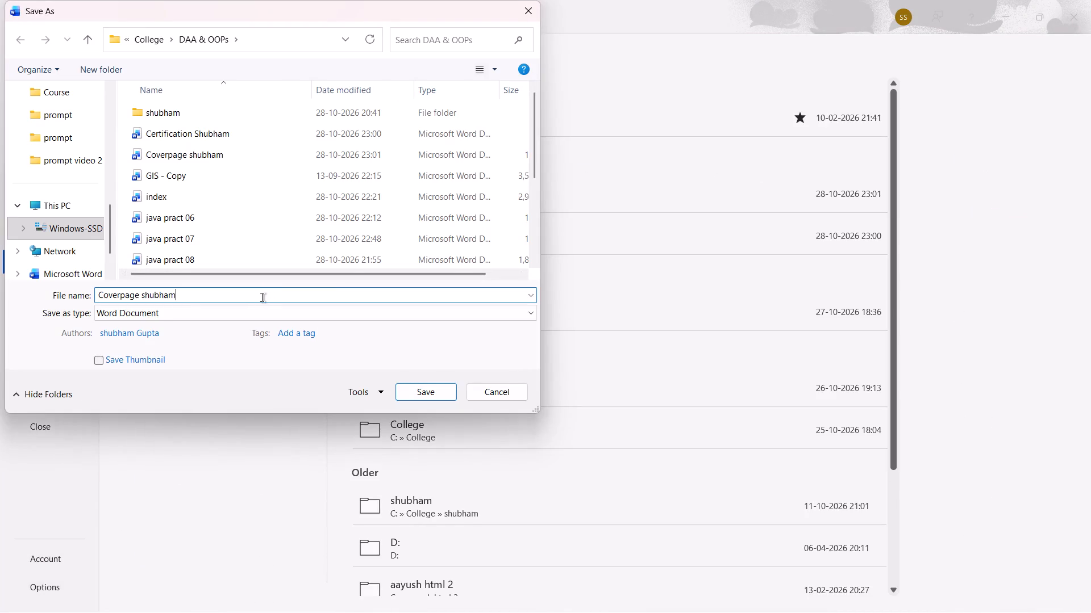
key("BackSpace")
key("BackSpace")
key("BackSpace")
key("BackSpace")
key("BackSpace")
key("BackSpace")
key("BackSpace")
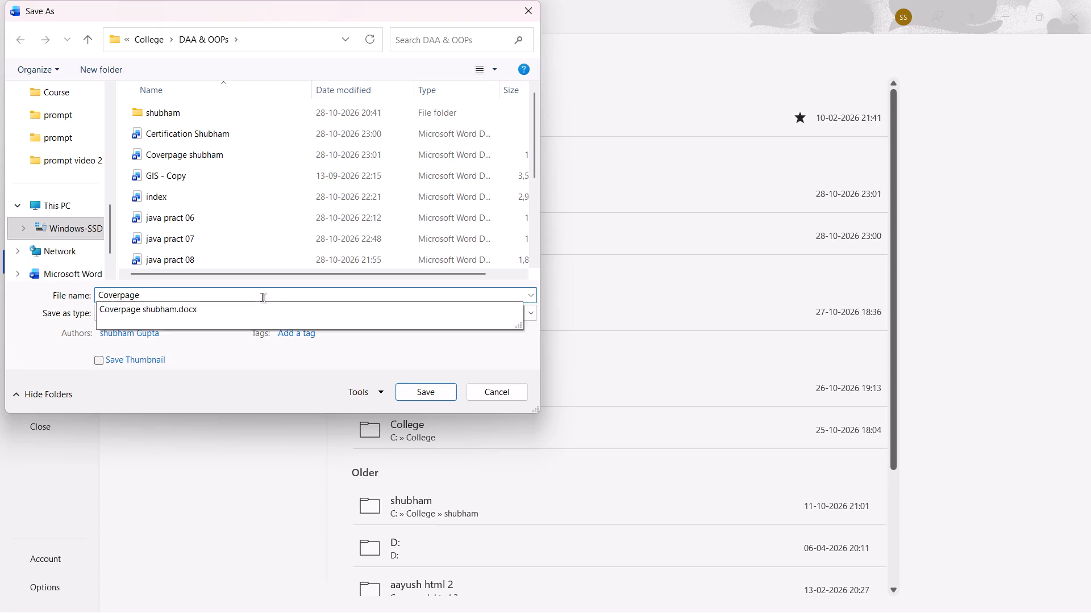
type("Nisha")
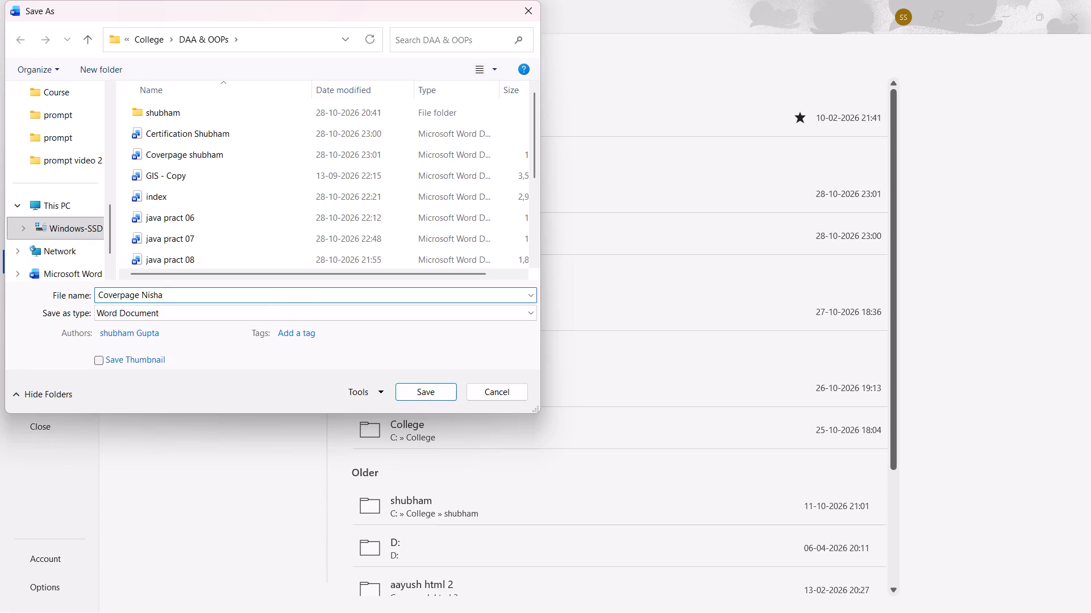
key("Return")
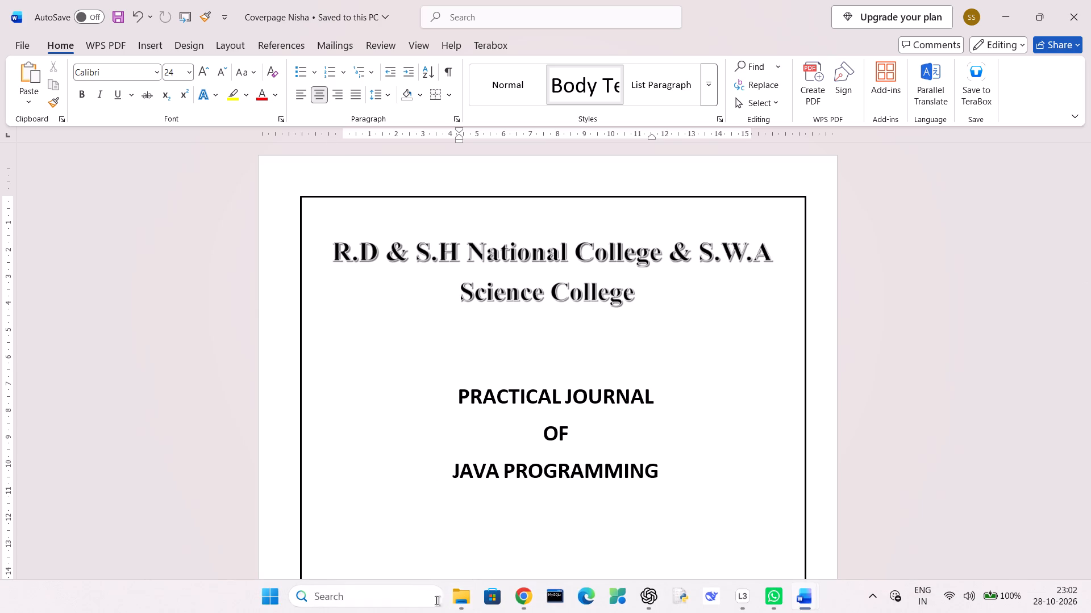
Check the name and roll number in Coverpage Nisha and Coverpage shubham from the DAA & OOPs folder, and close both documents.
left_click(462, 602)
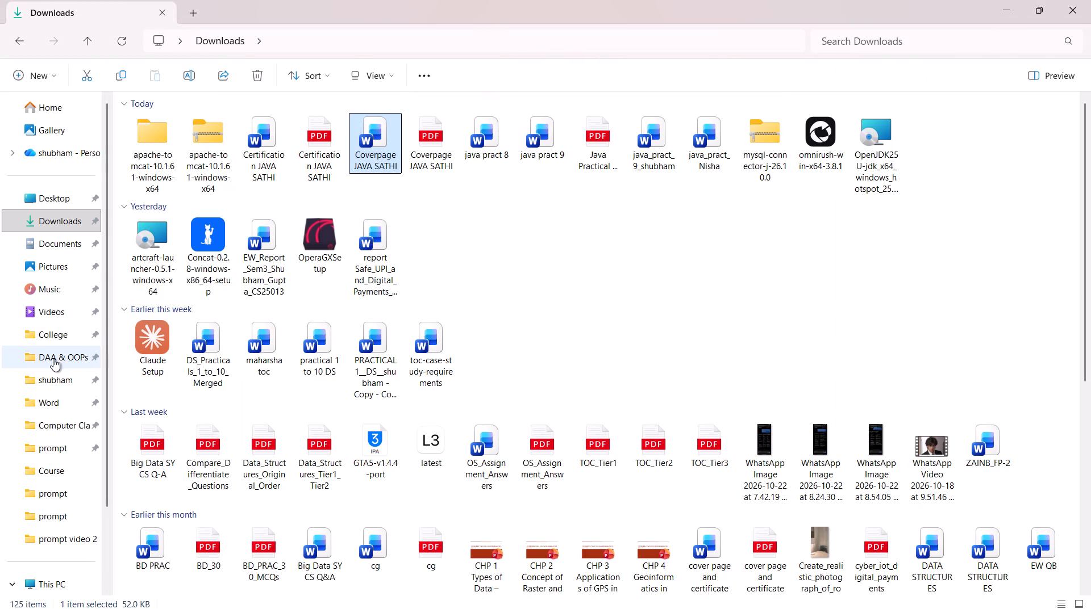
left_click(53, 359)
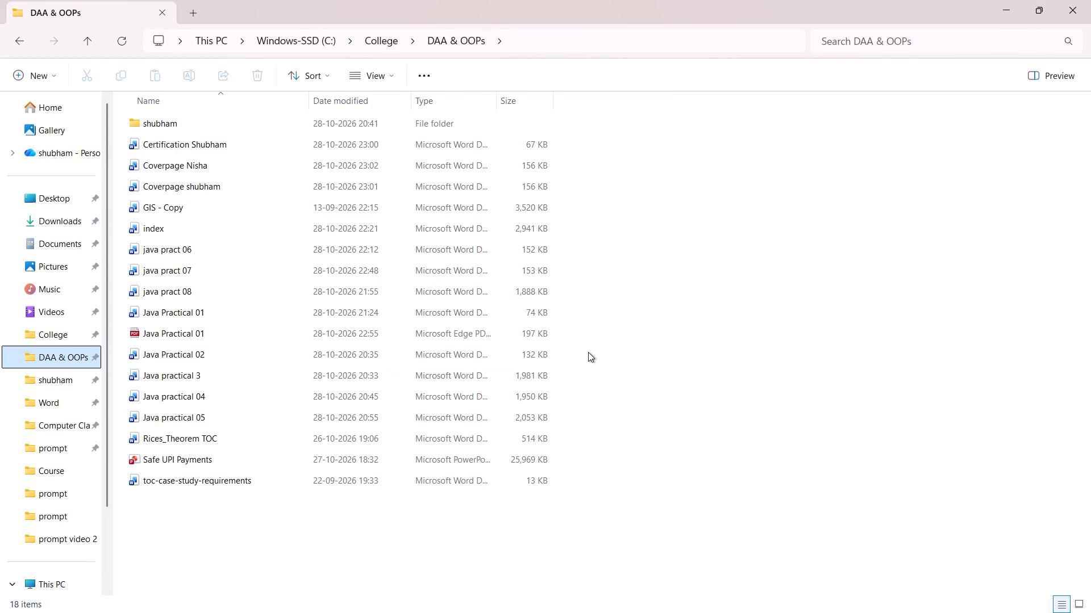
triple_click(206, 166)
left_click(856, 346)
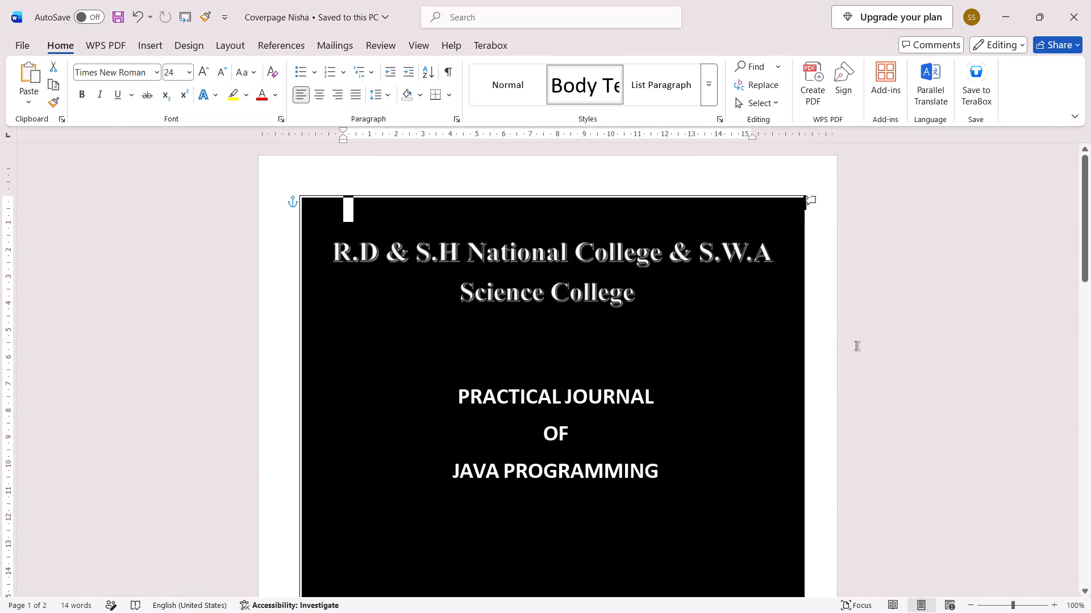
scroll(856, 346, "down", 2)
key("alt+Tab")
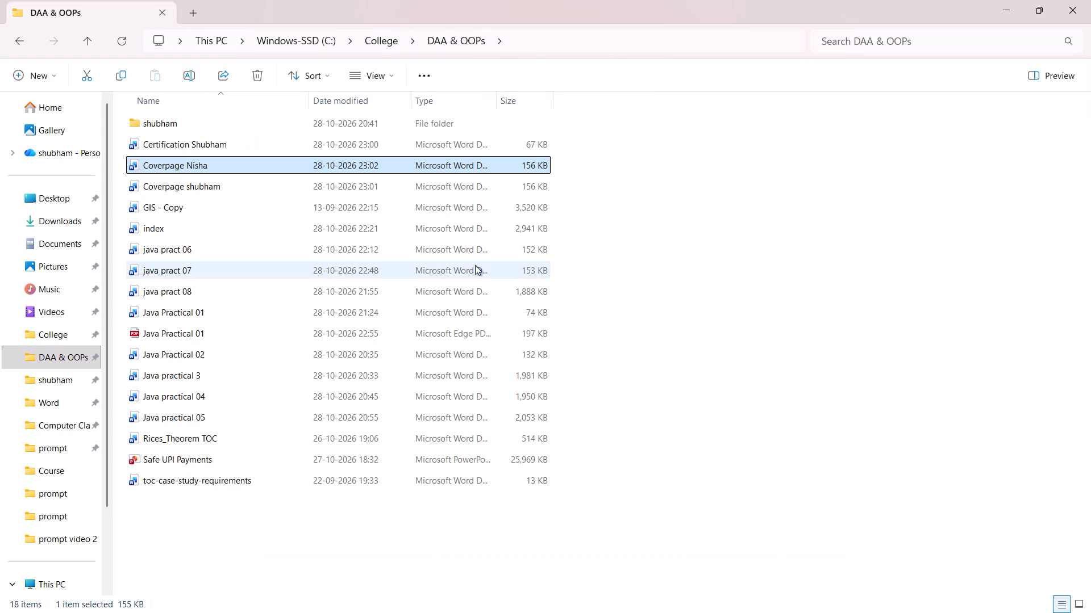
triple_click(227, 184)
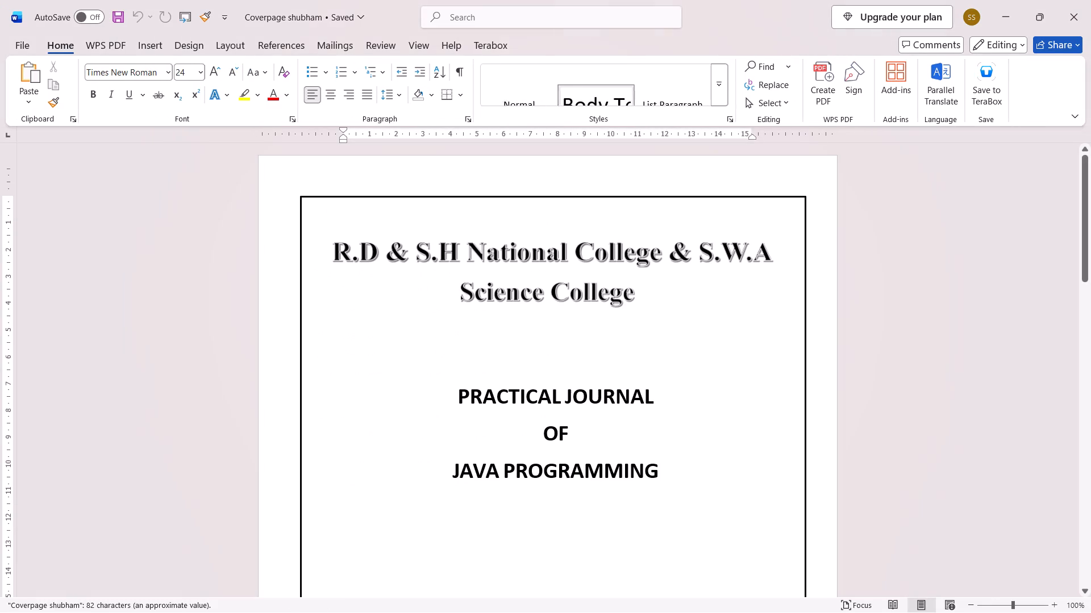
scroll(502, 253, "down", 2)
key("alt+Tab")
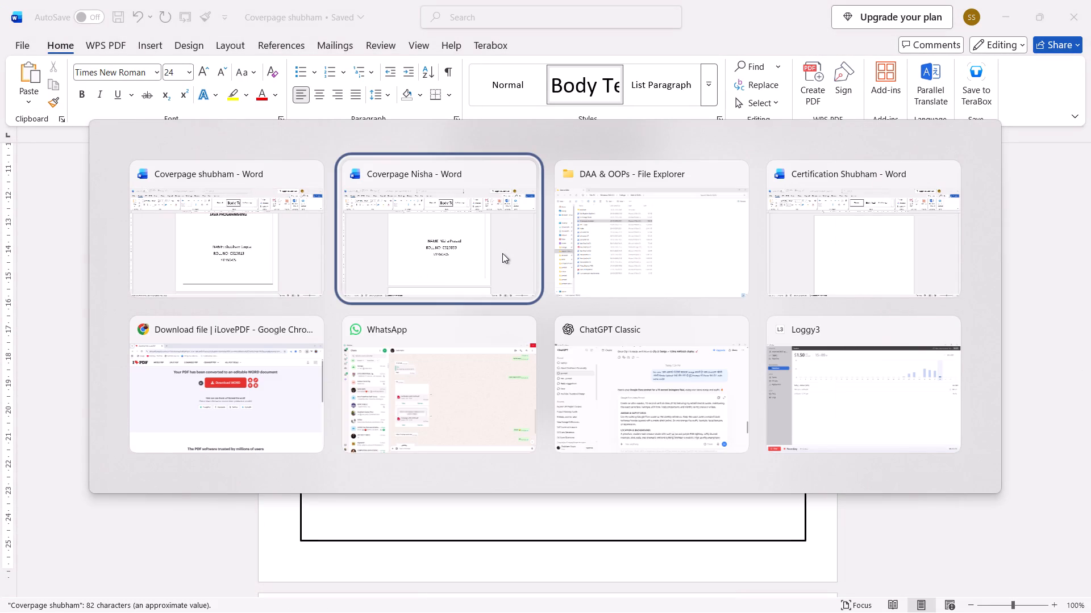
key("alt+Tab")
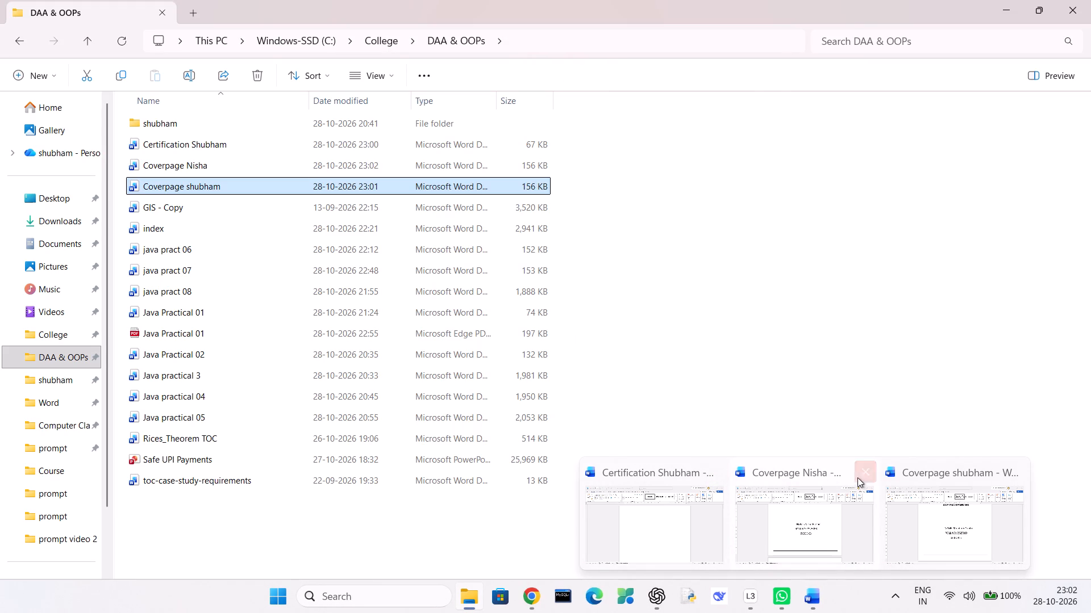
left_click(859, 476)
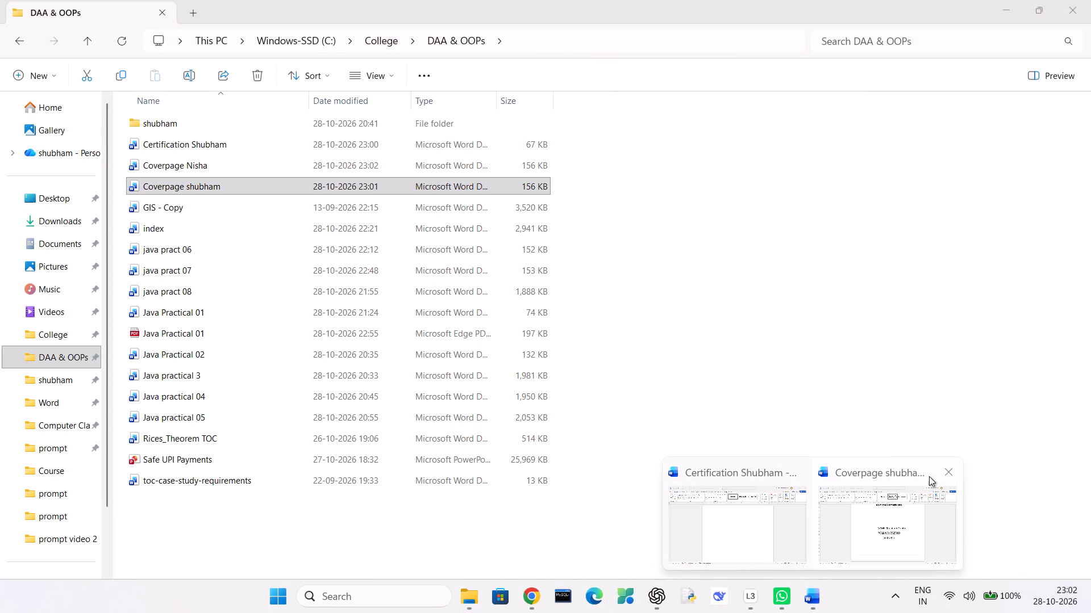
left_click(944, 473)
In the open Certification Shubham document, replace the student name after Mr./Ms on the certificate with the second student's full name.
left_click(842, 509)
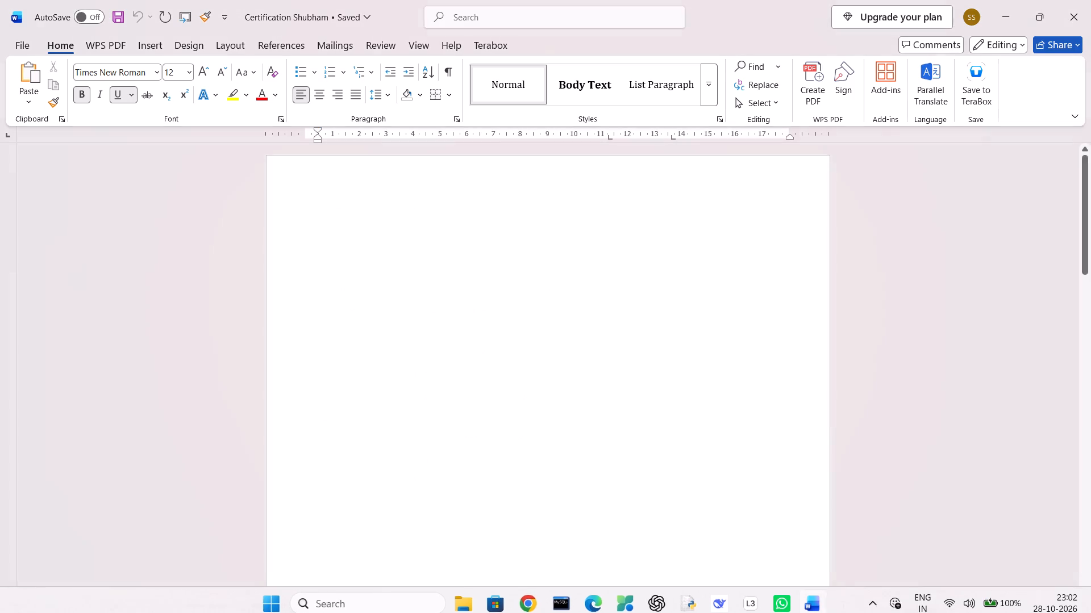
scroll(518, 339, "down", 4)
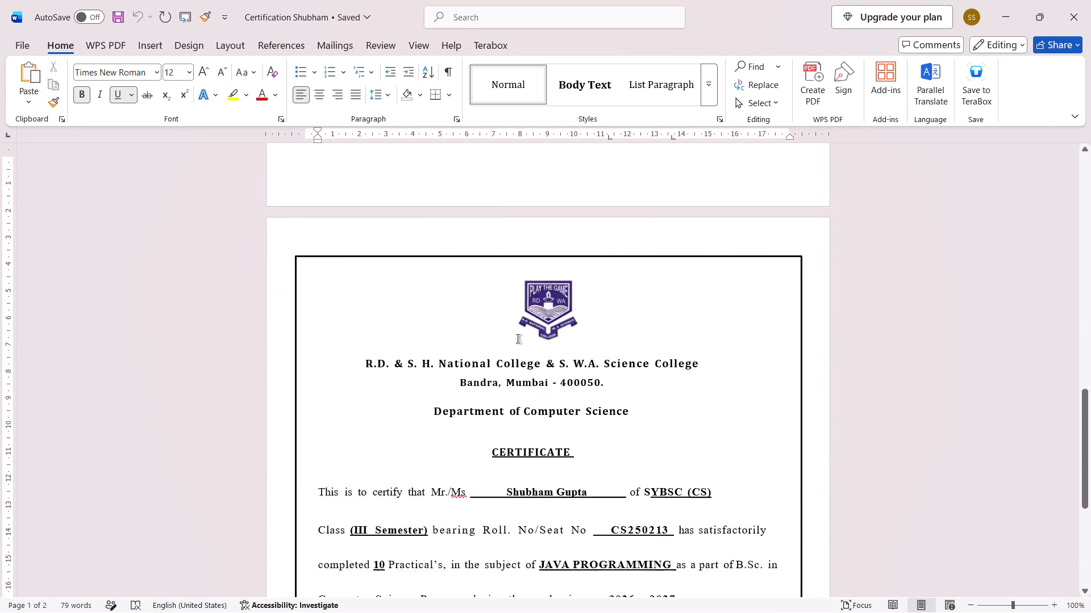
scroll(518, 339, "down", 1)
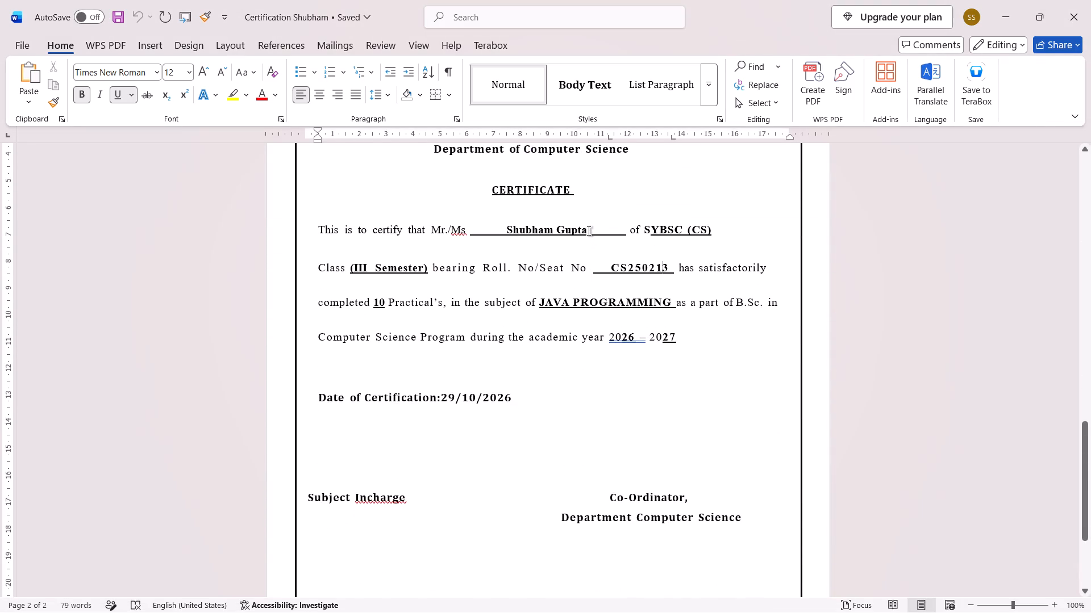
left_click(589, 231)
key("BackSpace")
key("BackSpace")
key("BackSpace")
key("BackSpace")
key("BackSpace")
key("BackSpace")
key("BackSpace")
key("BackSpace")
key("BackSpace")
key("BackSpace")
key("BackSpace")
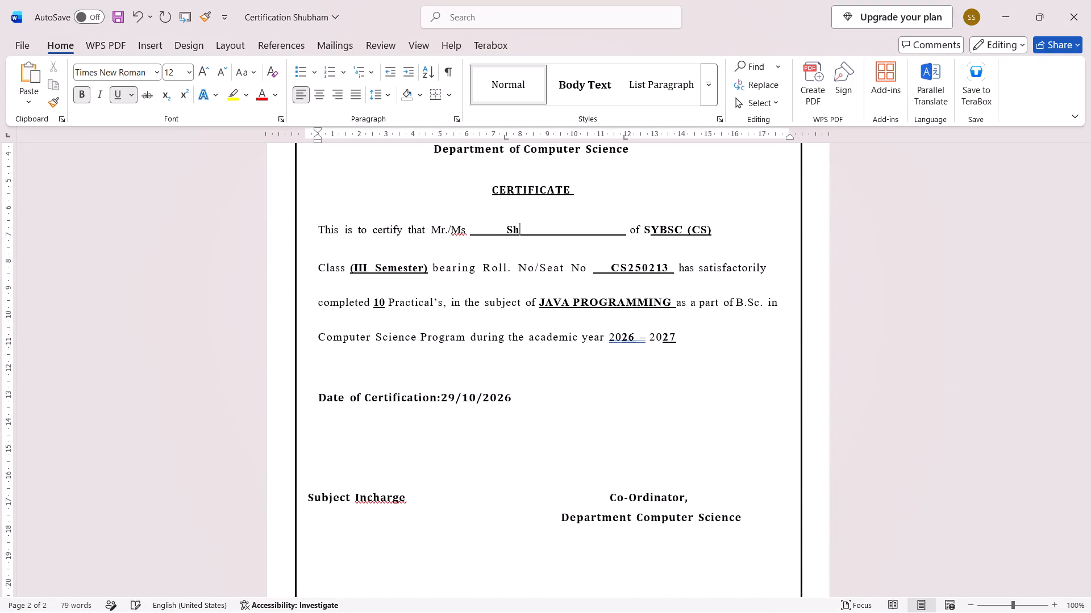
key("BackSpace")
key("BackSpace")
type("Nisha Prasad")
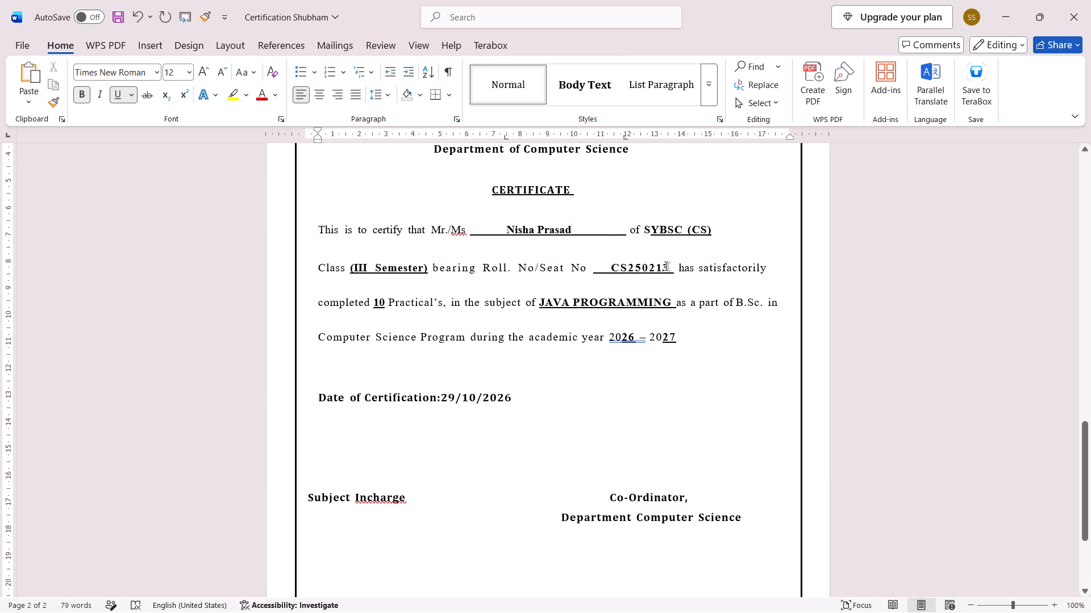
Change the last two digits of the Roll. No/Seat No on the certificate to 33.
left_click(663, 268)
key("BackSpace")
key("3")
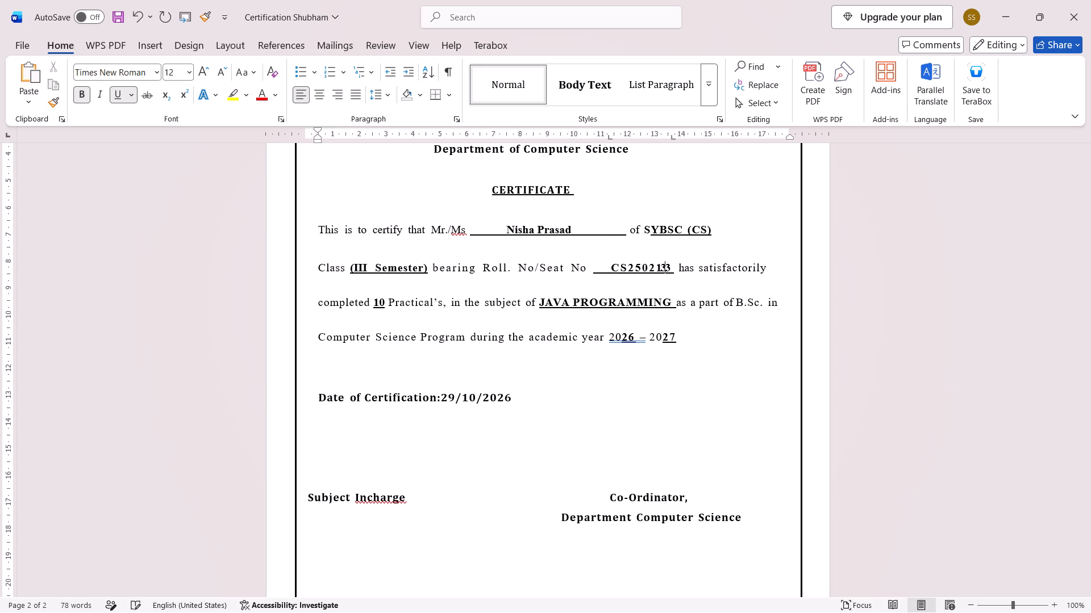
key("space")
key("BackSpace")
key("BackSpace")
key("BackSpace")
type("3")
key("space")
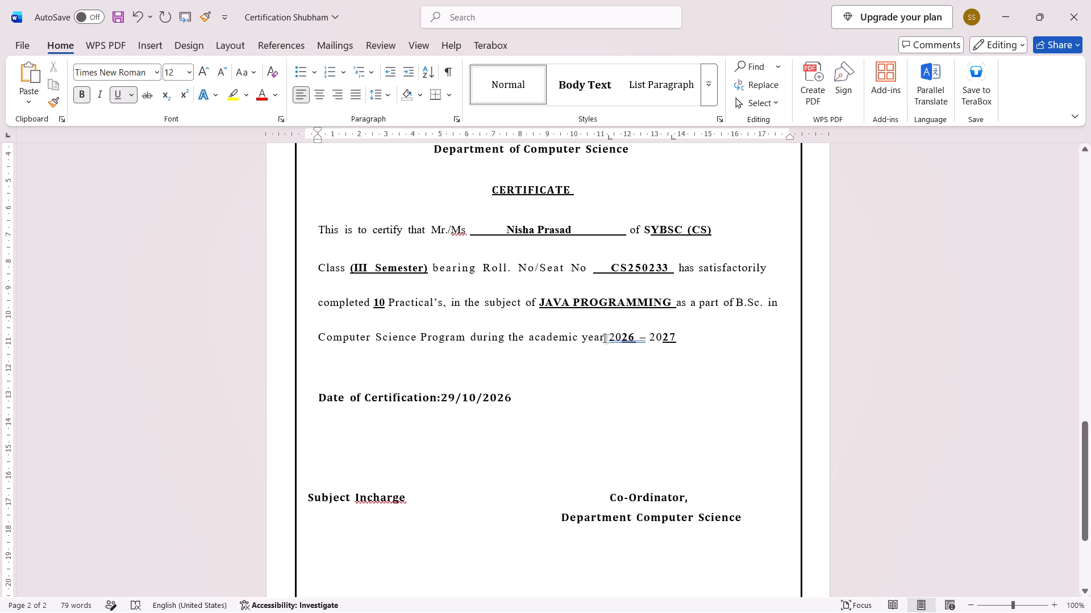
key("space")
left_click_drag(632, 343, 700, 406)
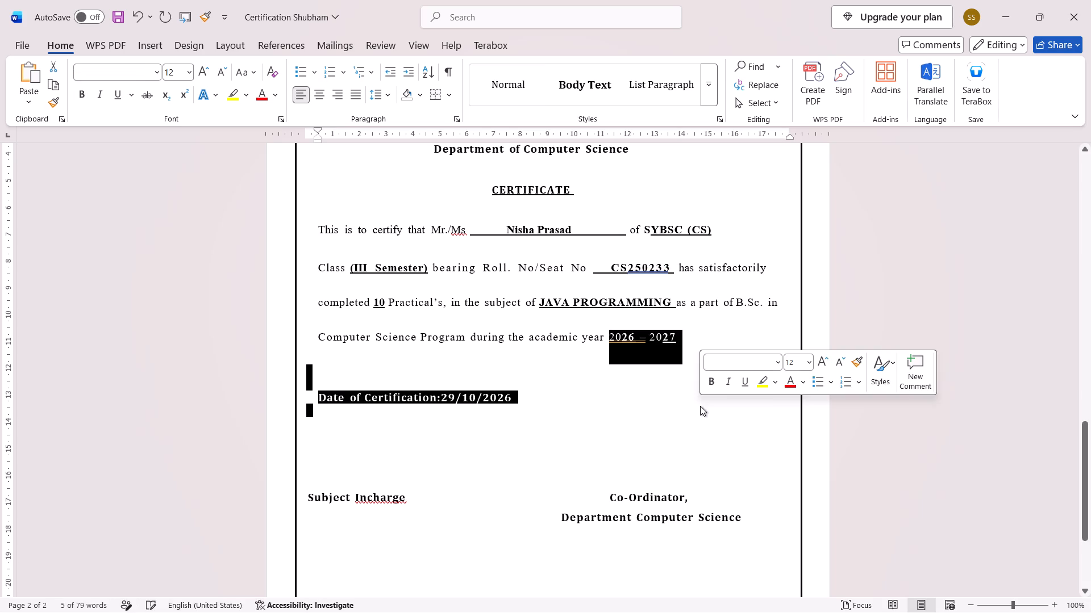
left_click(610, 428)
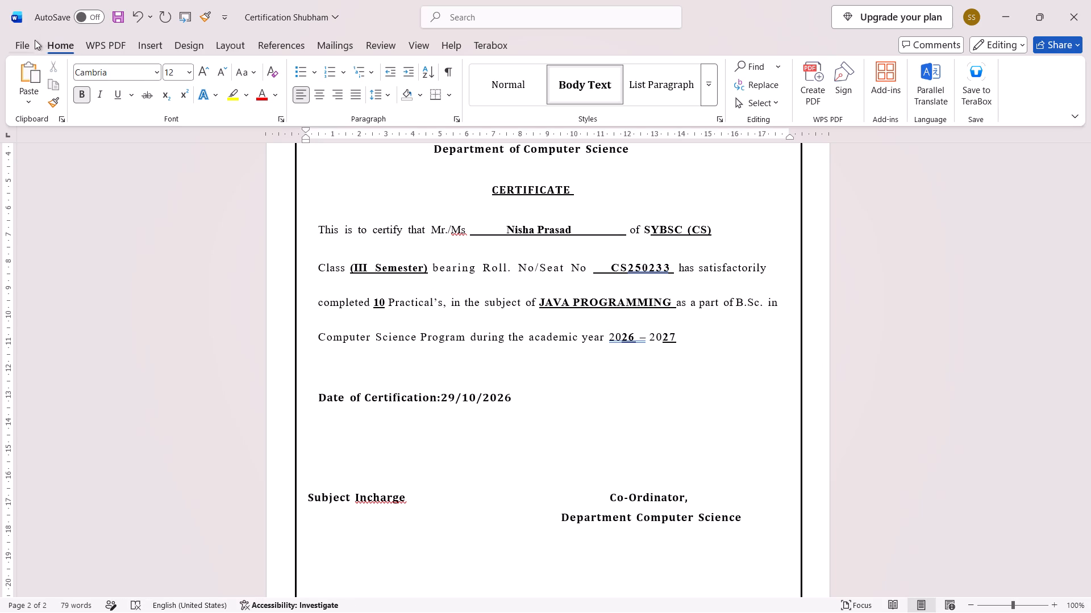
Save the second student's certificate as a separate Word document named Certification Nisha in the DAA & OOPs folder.
left_click(30, 43)
left_click(68, 262)
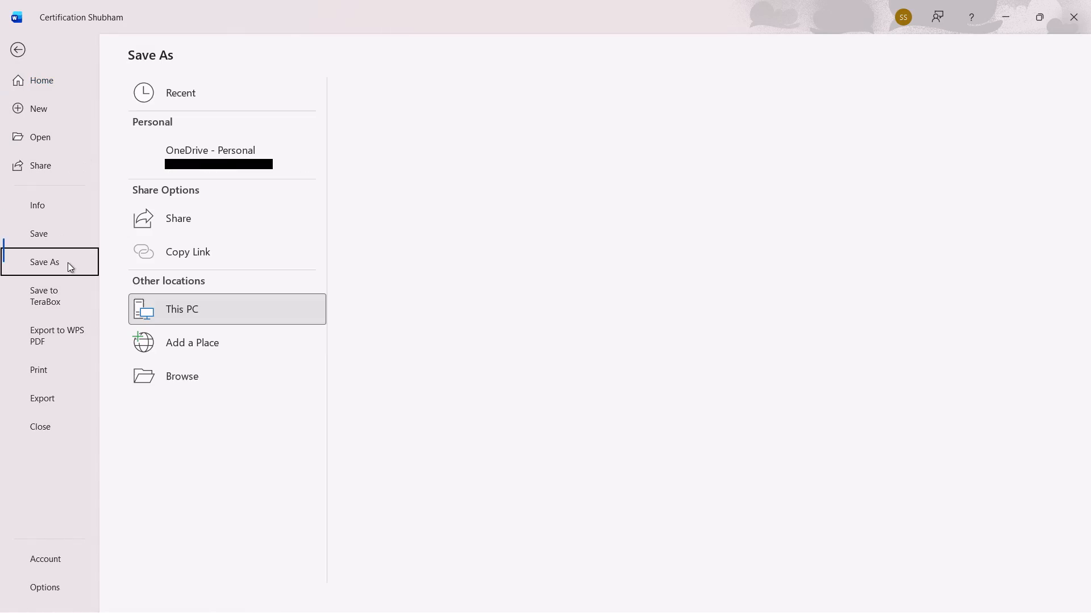
left_click(231, 376)
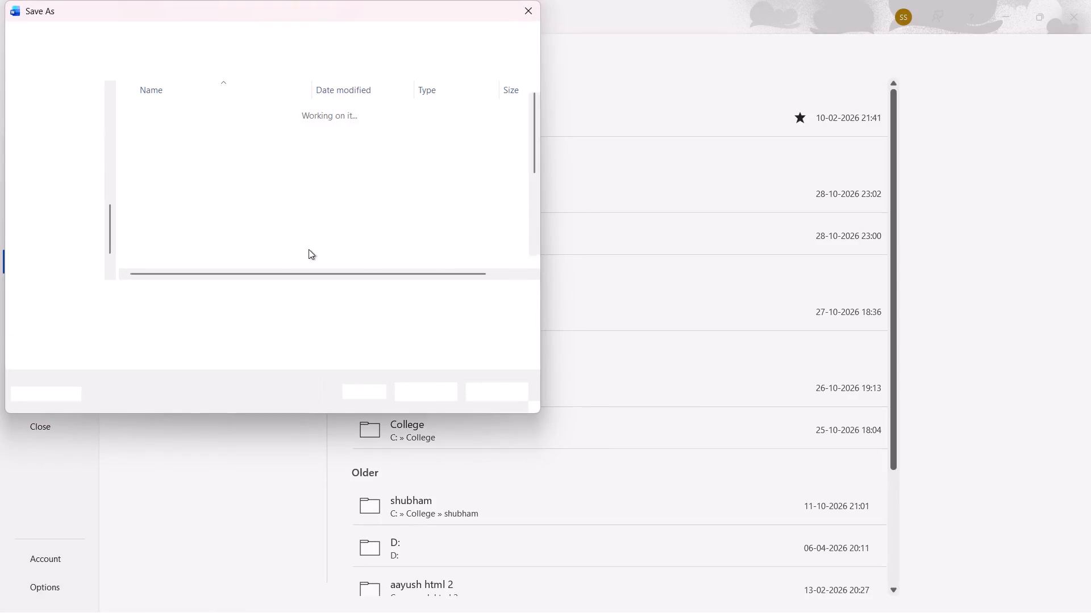
left_click(198, 301)
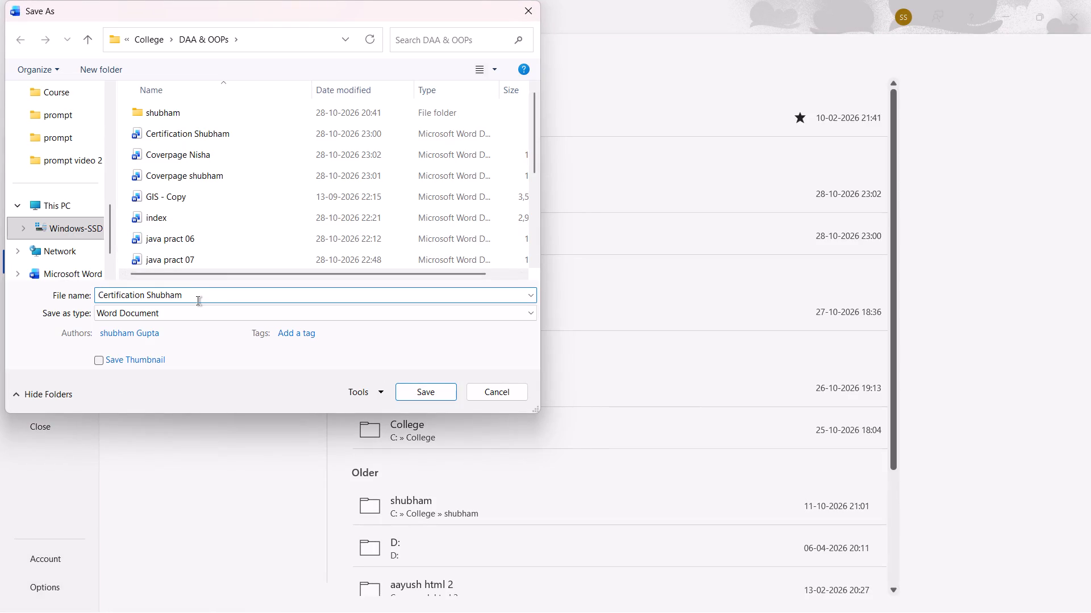
key("BackSpace")
key("BackSpace")
key("BackSpace")
key("BackSpace")
key("BackSpace")
key("BackSpace")
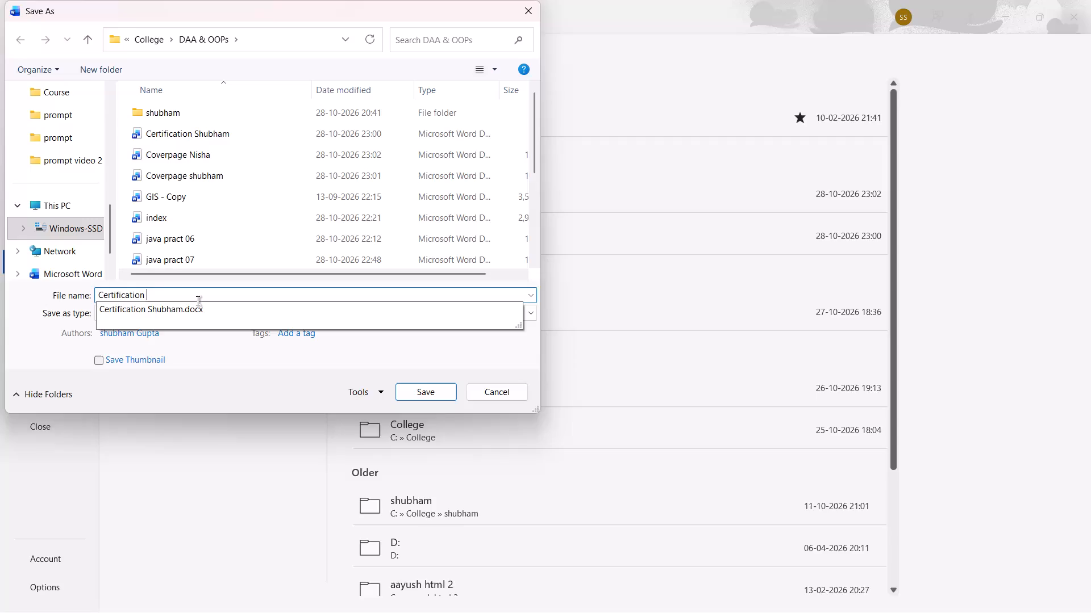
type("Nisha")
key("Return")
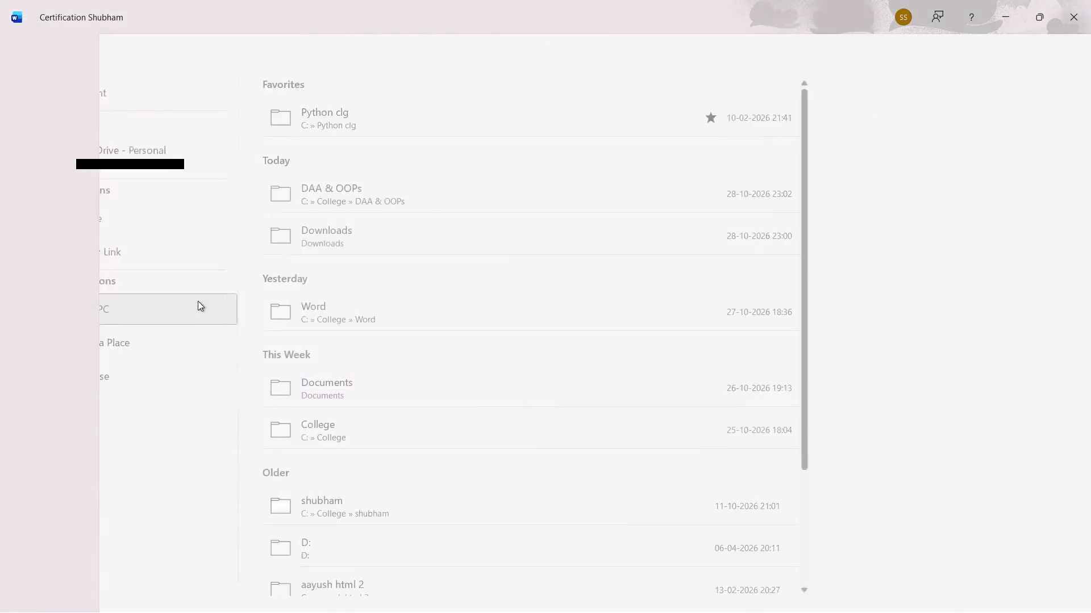